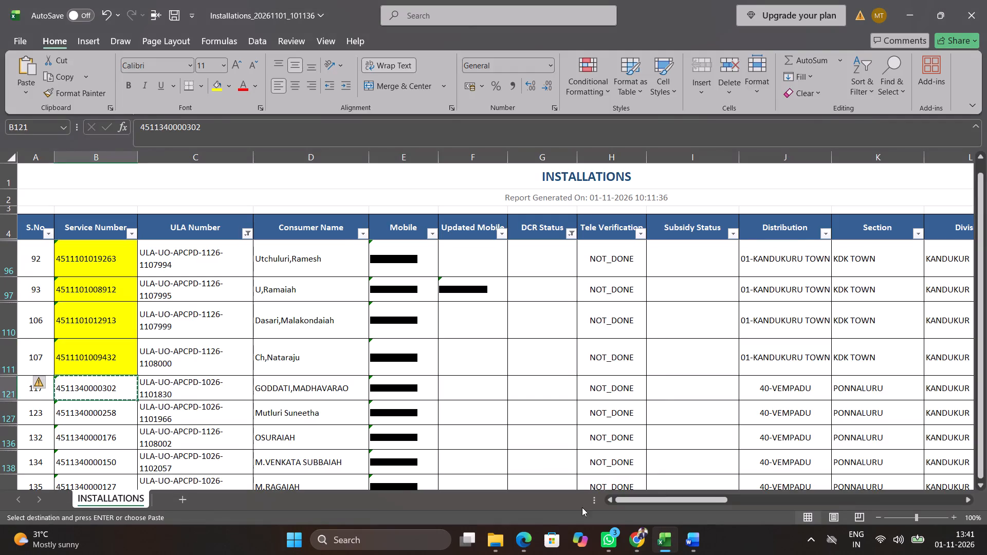
In the Sungrace work orders page in Chrome, close the quick copy details and open the work order matching the service number copied from Excel.
click(622, 490)
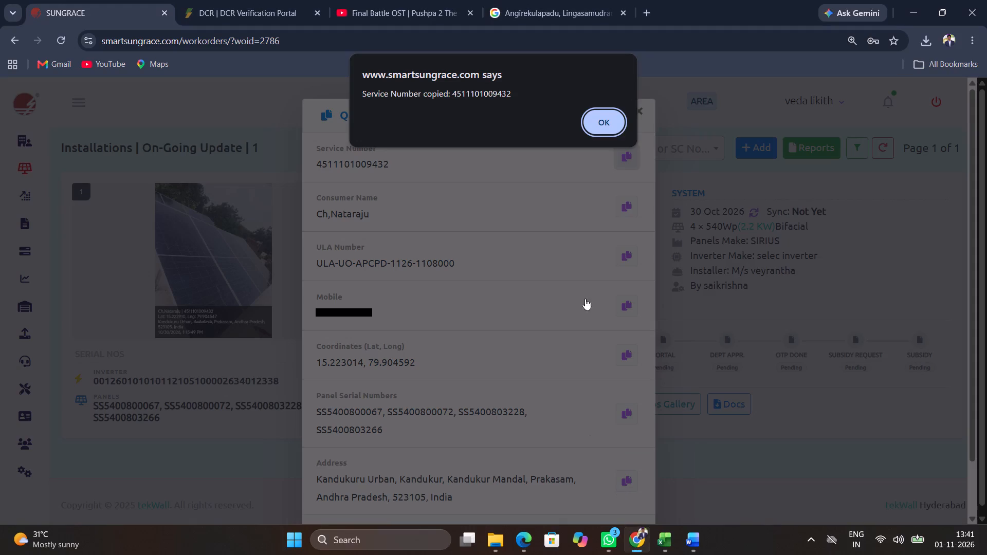
click(604, 127)
click(648, 108)
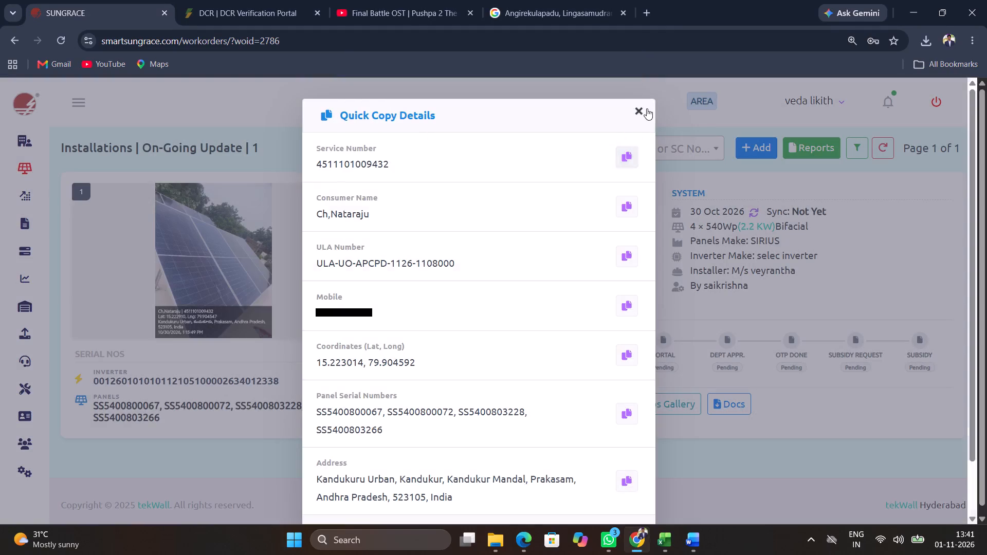
drag(633, 130, 632, 137)
click(634, 147)
key(ctrl+v)
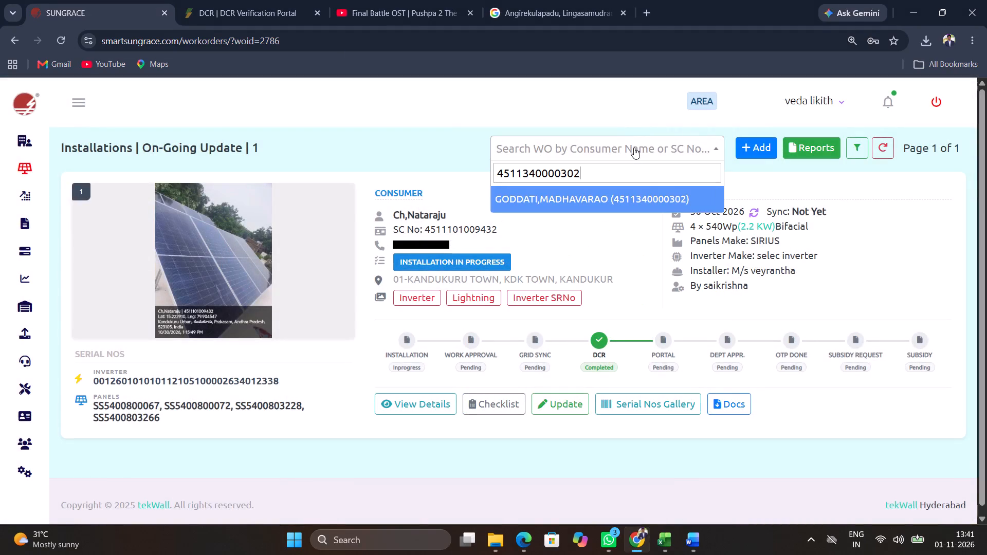
key(Return)
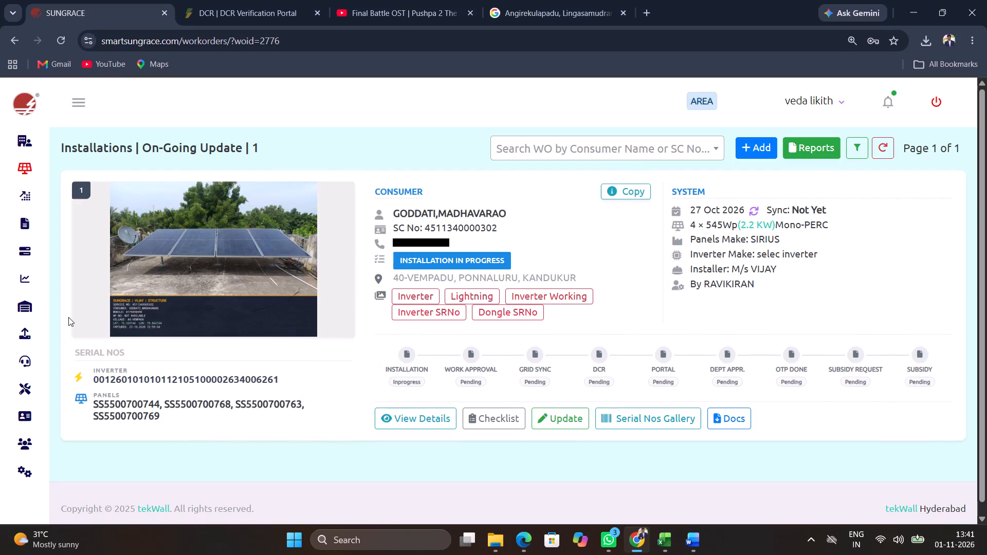
Copy the ULA number from this work order's quick copy details.
click(613, 187)
click(634, 260)
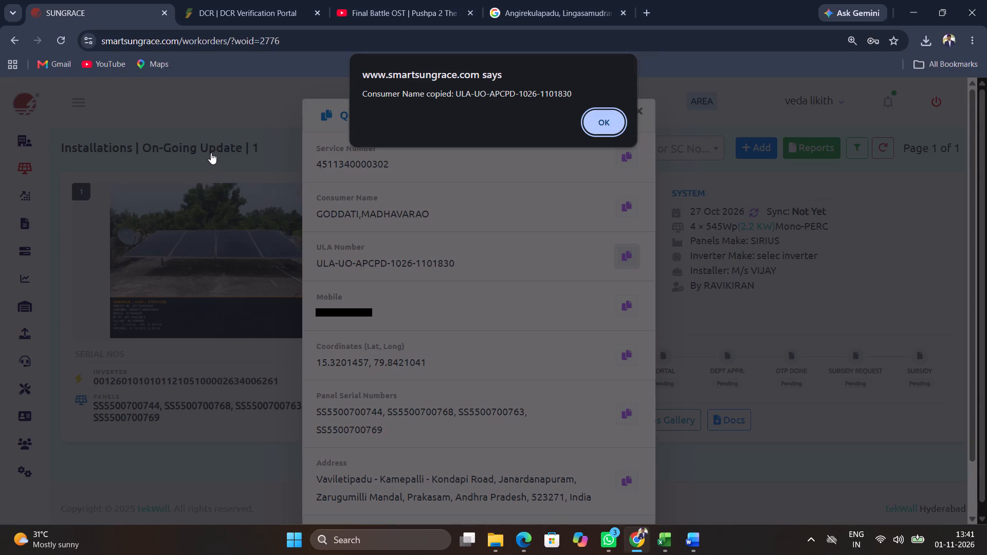
On the DCR portal, close the open certificate, start a new issue to a consumer (B2C), and enter the copied ULA number as Consumer Application Number.
click(279, 5)
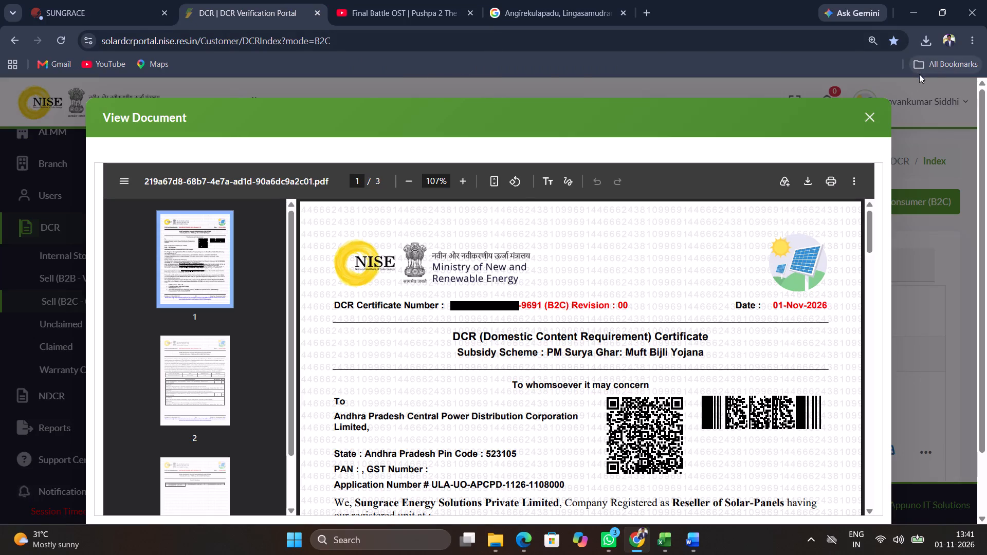
click(872, 111)
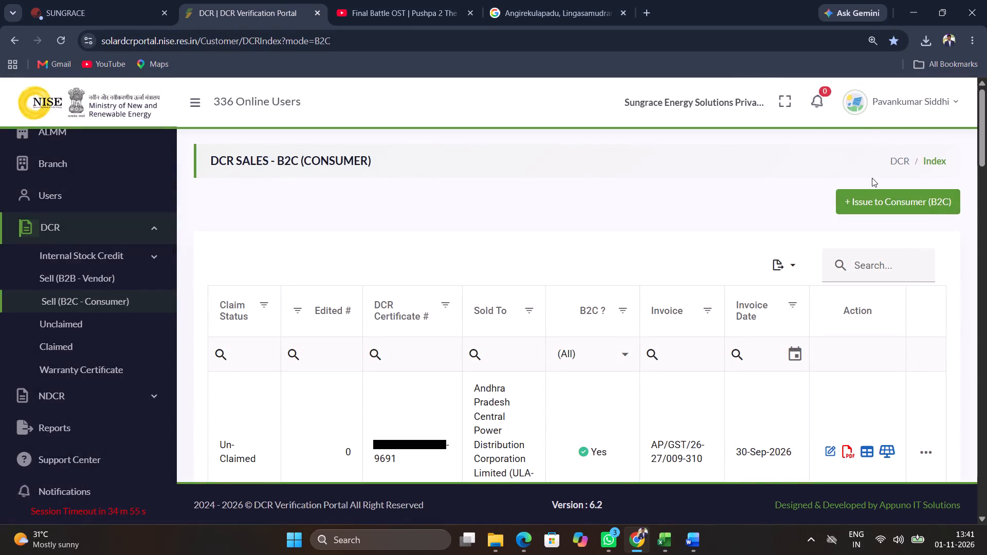
click(872, 197)
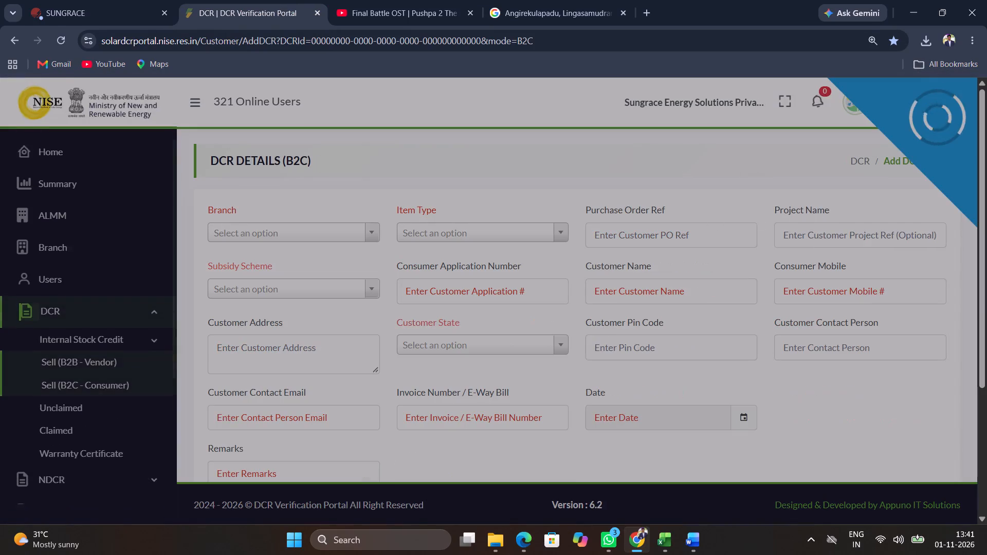
click(531, 301)
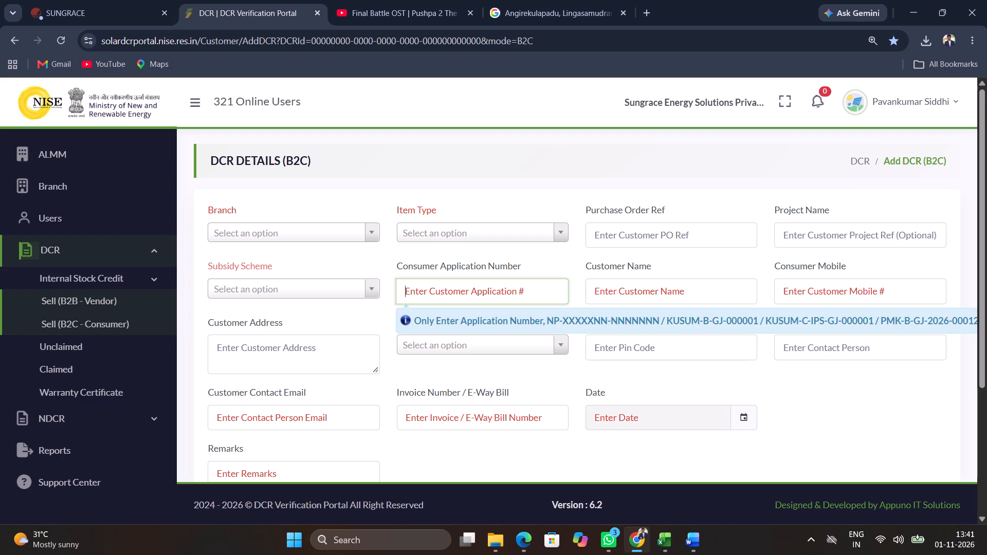
key(ctrl+v)
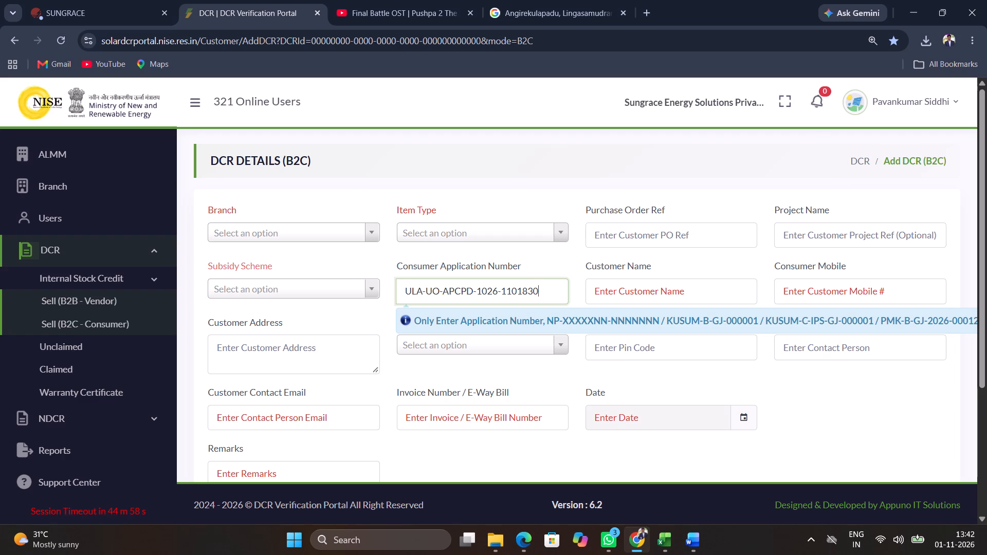
Set the branch to Andhra Pradesh, the subsidy scheme to PM Surya Ghar: Muft Bijli Yojana, and the item type to Solar Panels.
click(273, 225)
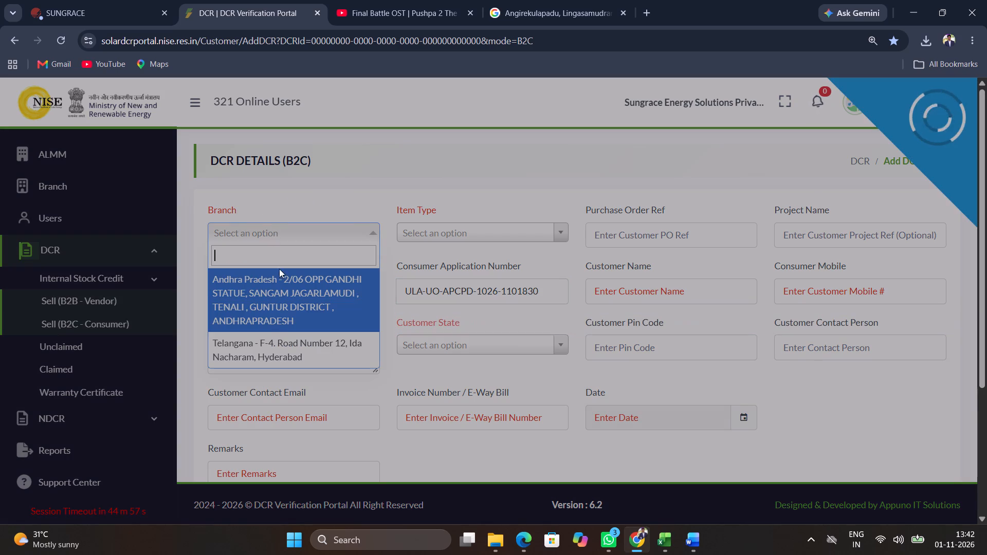
click(280, 274)
click(280, 283)
click(272, 398)
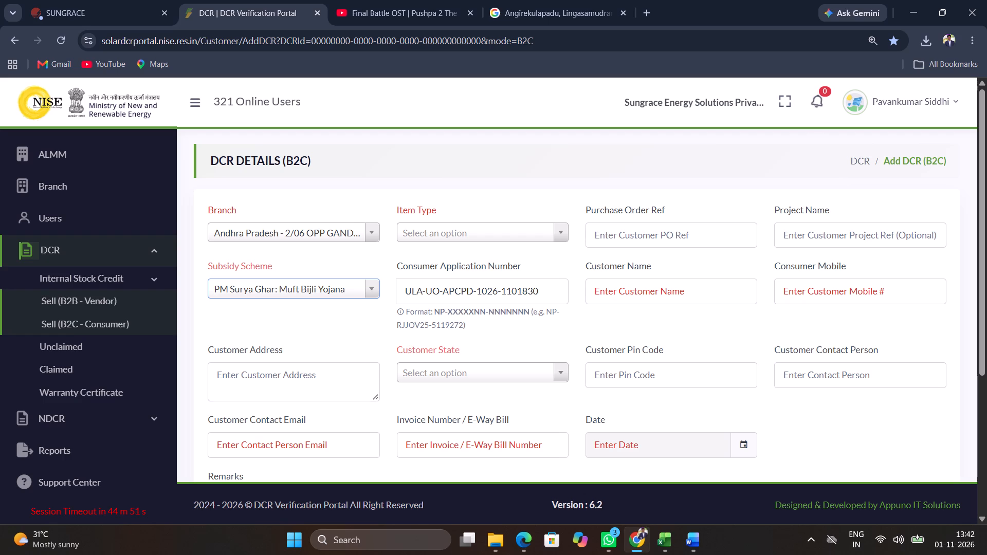
click(525, 241)
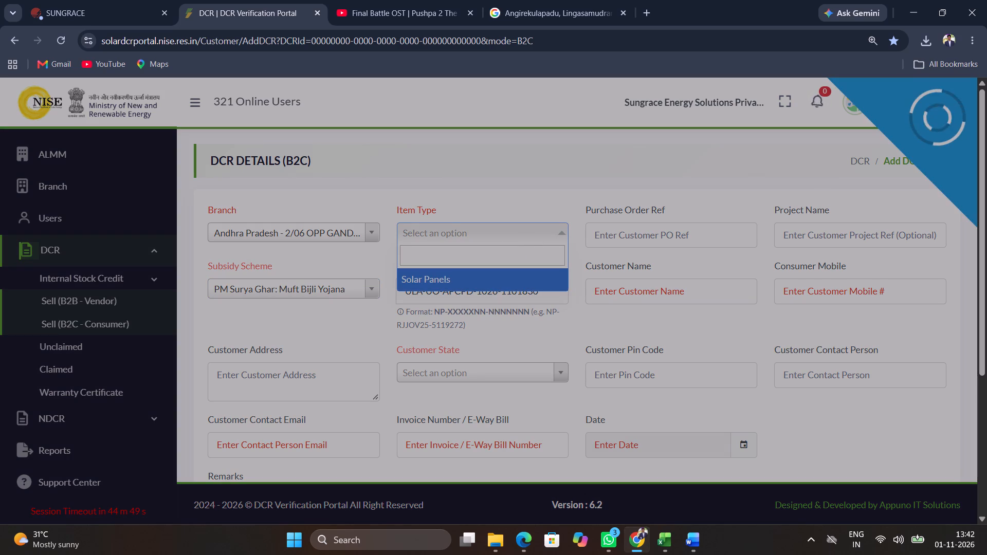
click(487, 286)
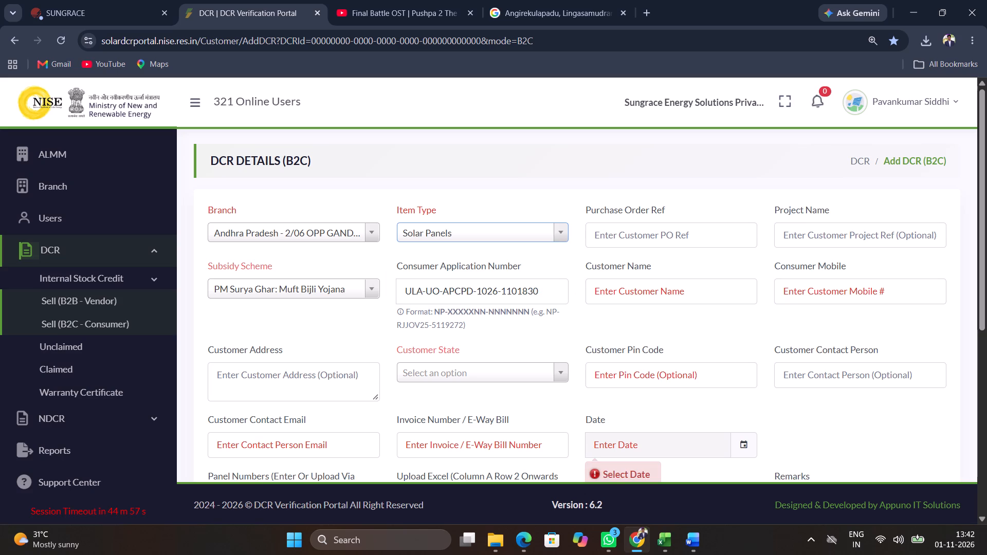
click(610, 291)
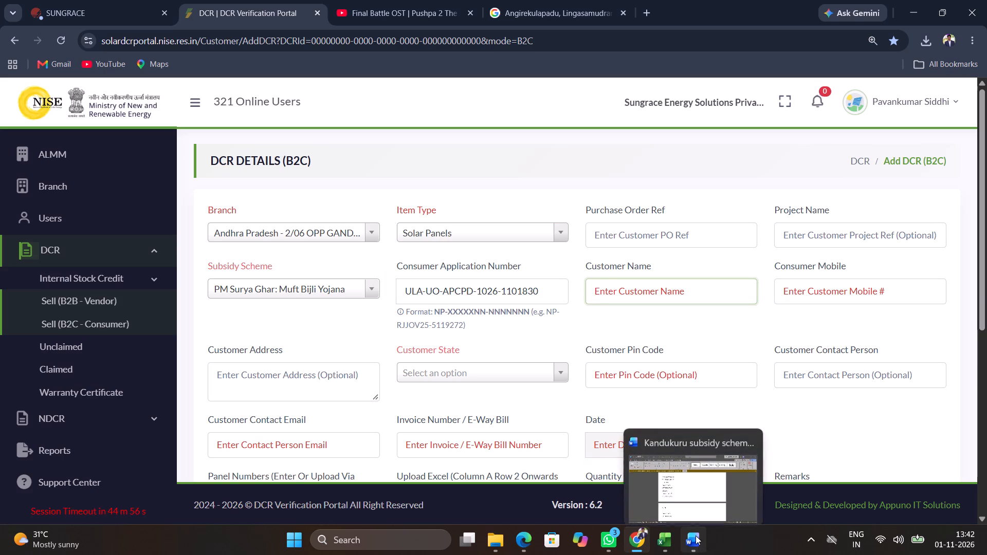
double_click(698, 496)
scroll(359, 270, up, 3)
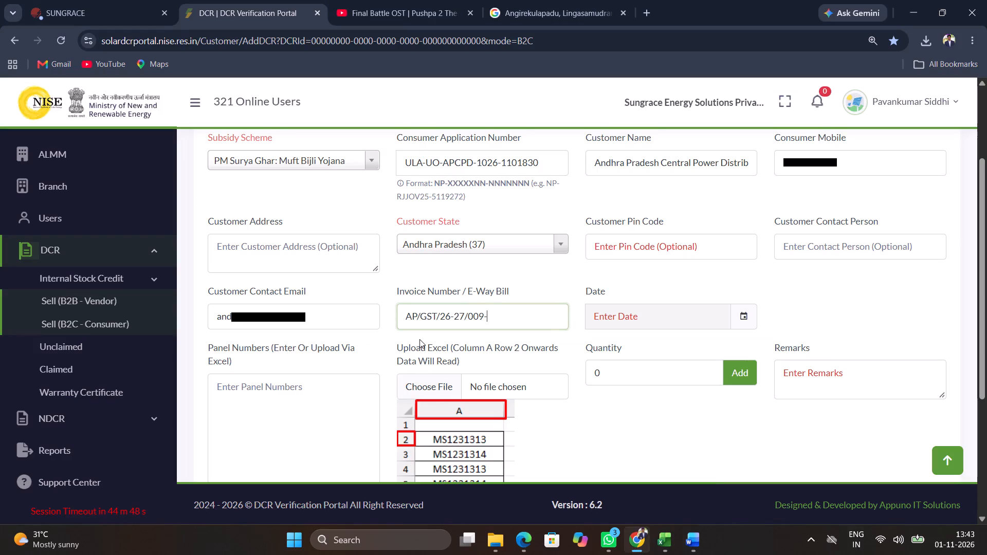
Complete the invoice number as AP/GST/26-27/009-311.
text(311)
Set the DCR form's invoice date to 30-Sep-2026.
click(650, 316)
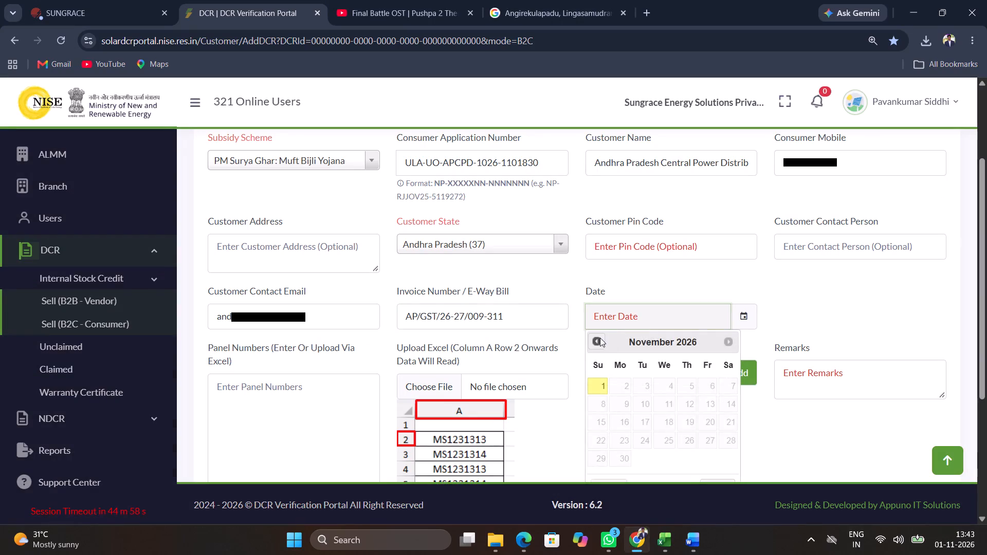
click(600, 338)
click(599, 338)
scroll(631, 342, down, 2)
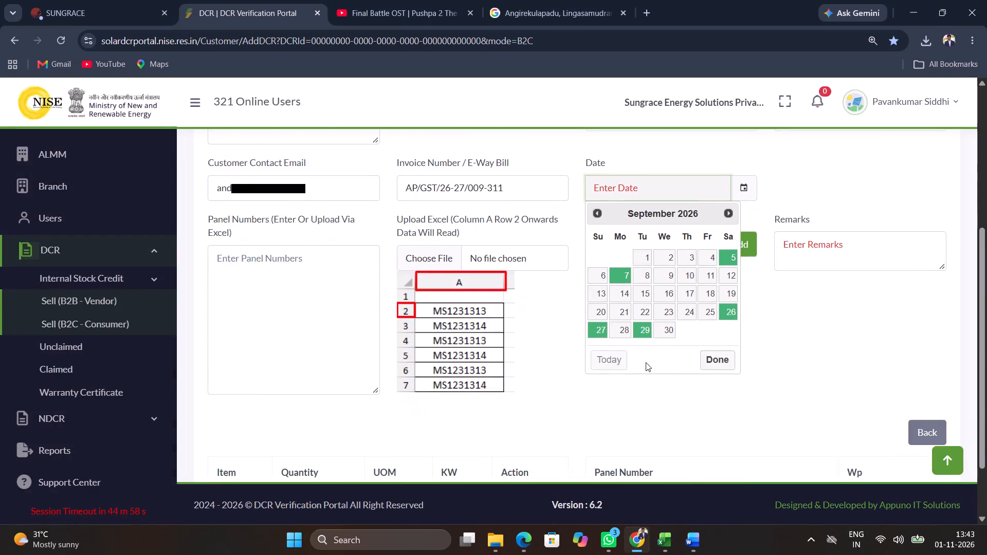
click(663, 329)
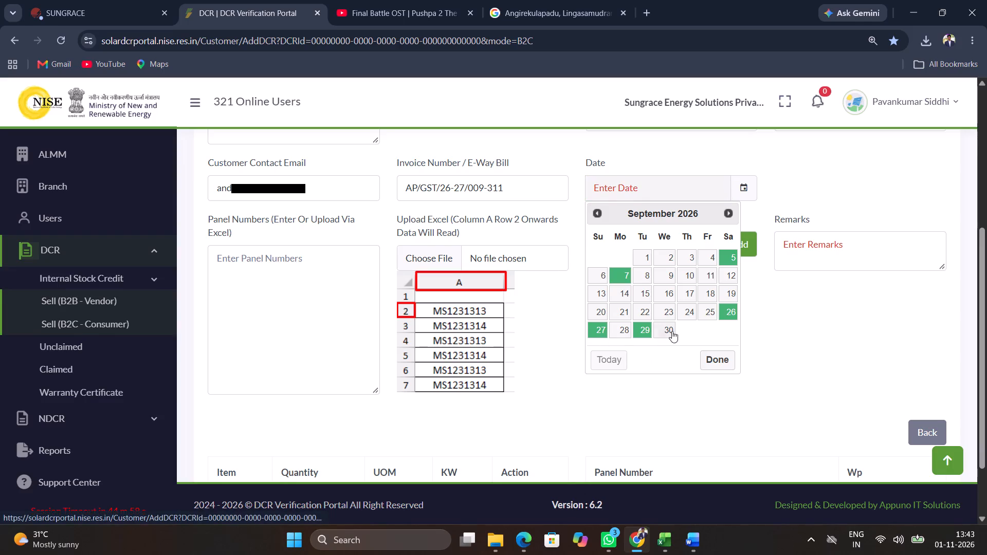
click(670, 331)
scroll(569, 332, up, 2)
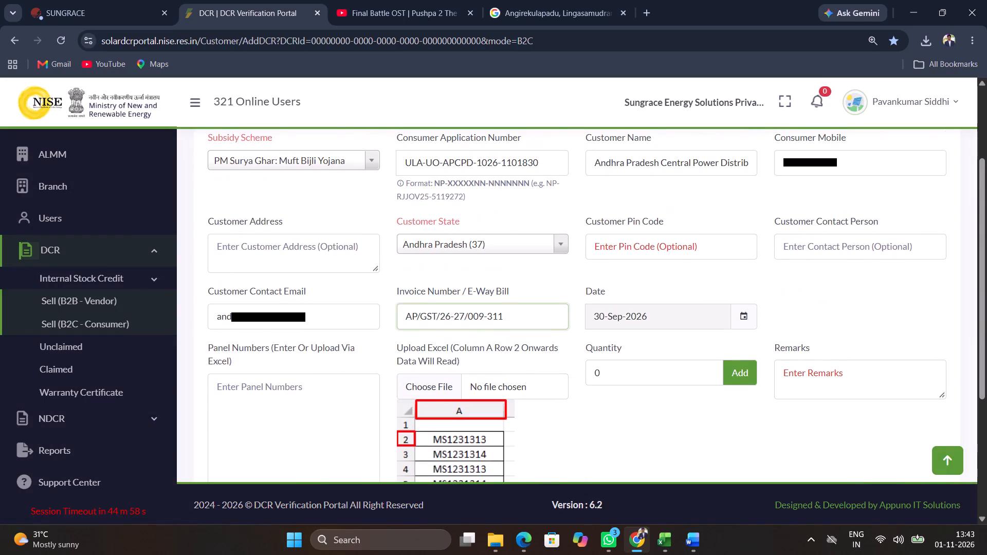
Copy the panel serial numbers from the SUNGRACE work order details into the DCR form's Panel Numbers field.
click(322, 424)
click(117, 2)
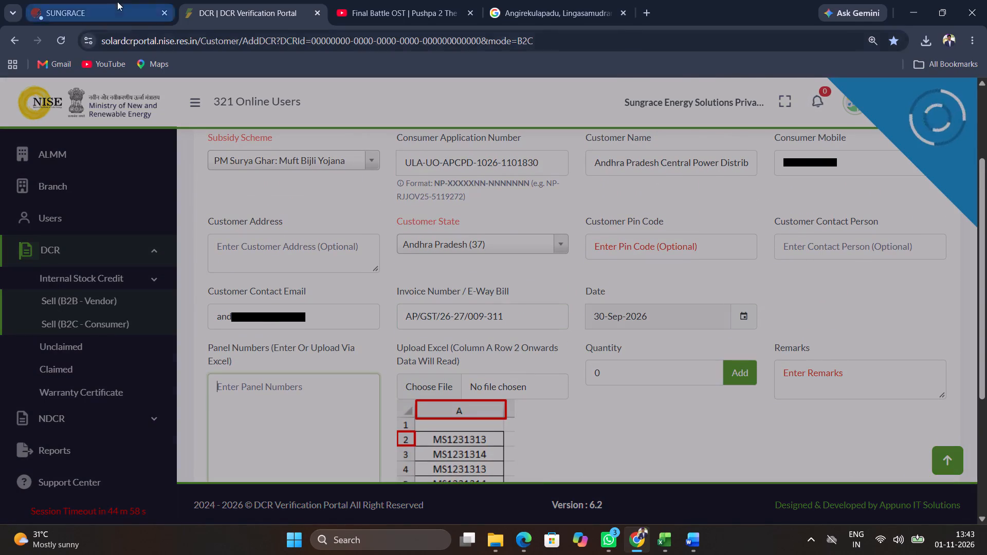
click(610, 124)
scroll(594, 137, down, 2)
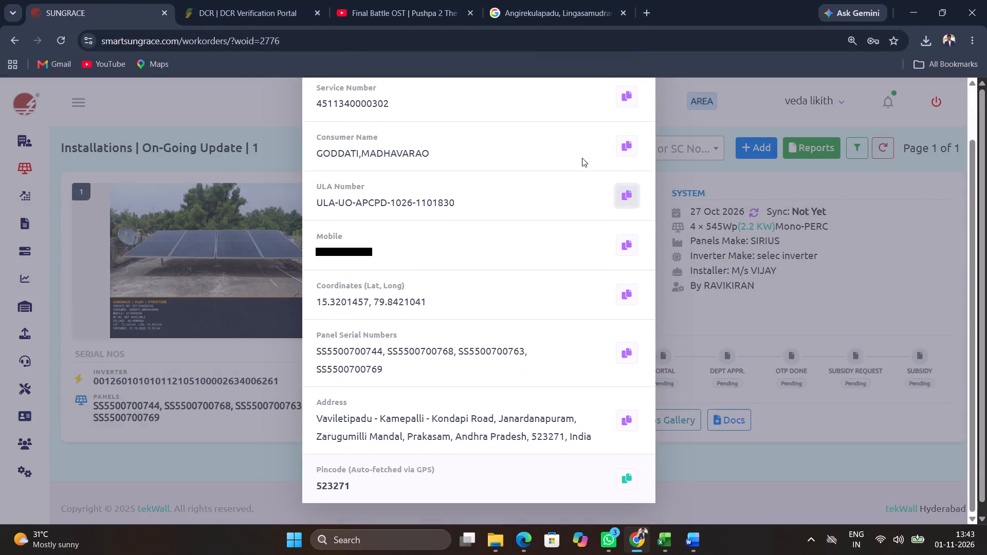
click(630, 353)
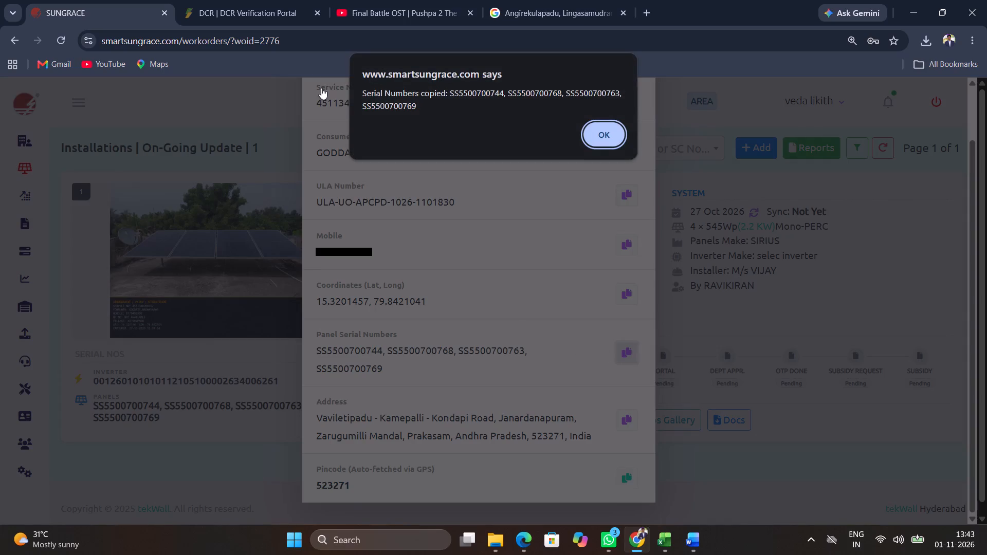
click(240, 29)
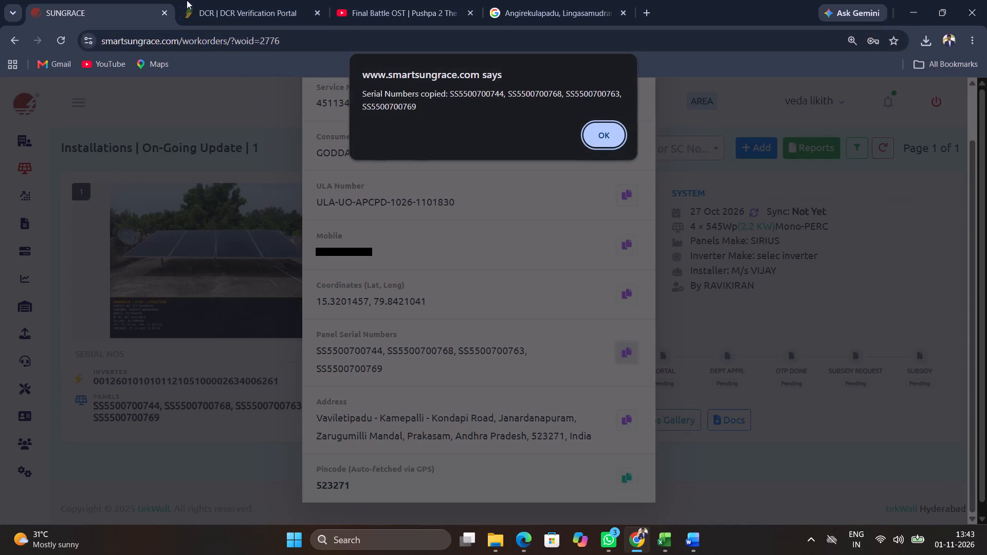
click(234, 13)
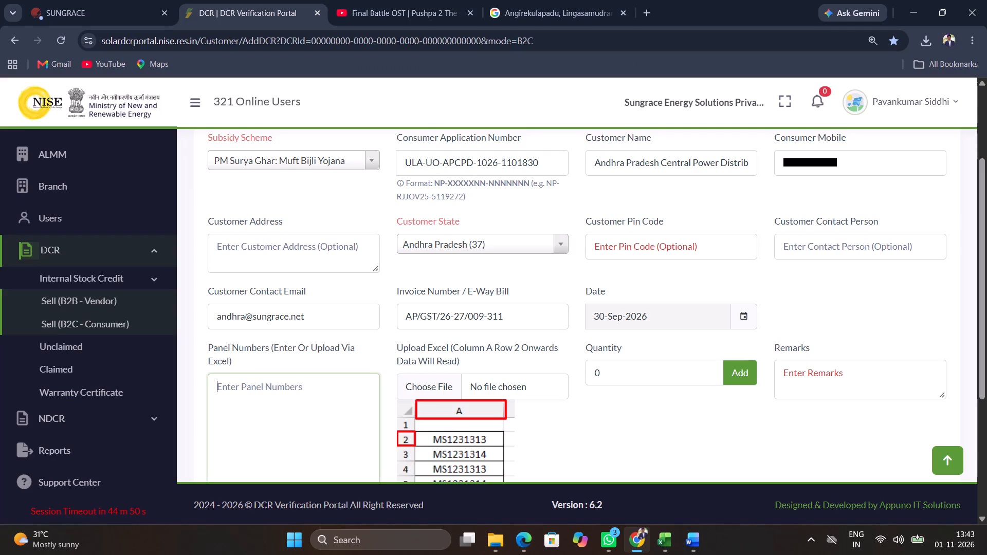
key(ctrl+v)
key(Left)
key(Left)
key(Left)
key(Left)
key(Left)
key(Left)
key(Left)
key(Left)
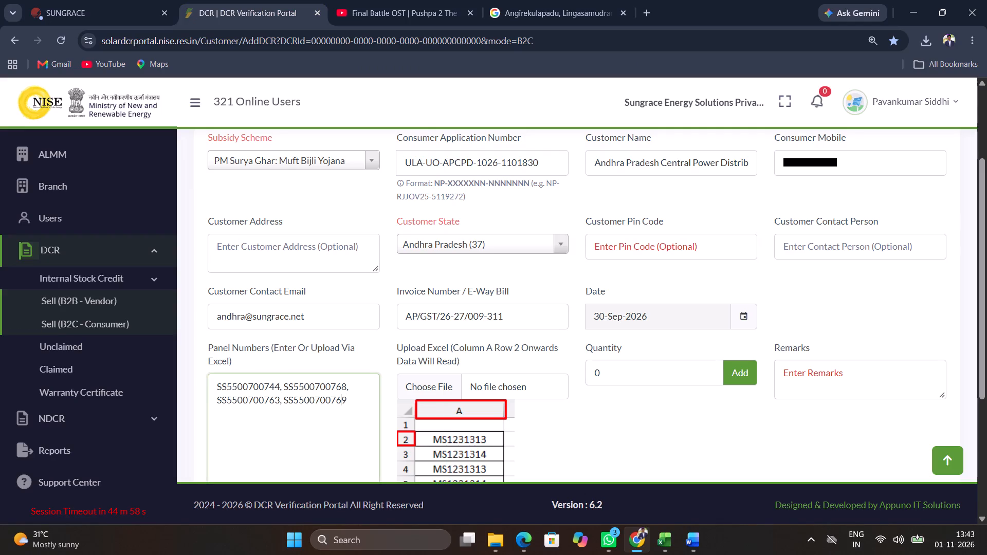
key(Left)
key(Left)
key(Left)
key(Left)
key(BackSpace)
key(BackSpace)
key(Return)
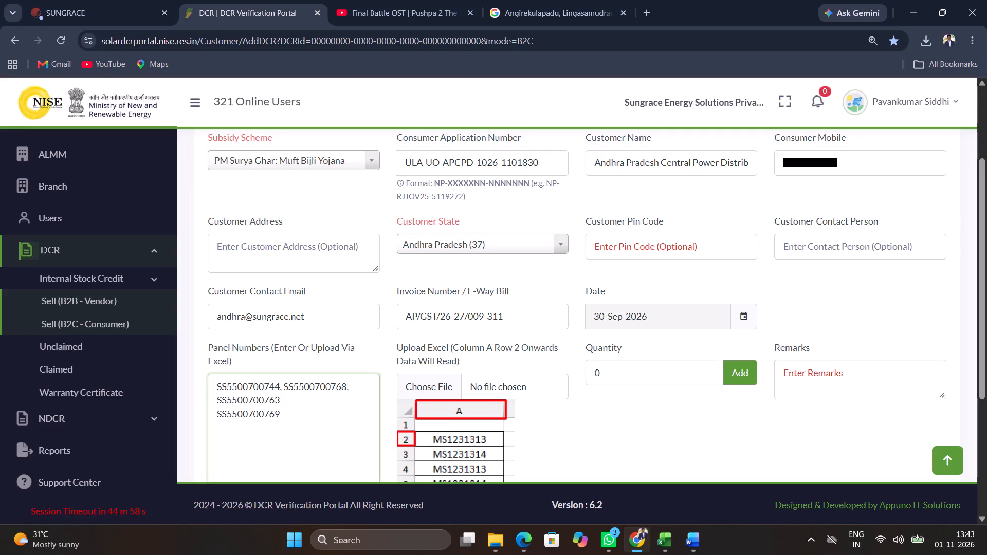
key(Up)
key(Up)
key(Up)
key(Up)
key(Up)
key(Up)
key(Up)
key(Right)
key(Right)
key(Right)
key(Right)
key(Right)
key(Right)
key(Right)
key(Right)
key(Right)
key(Right)
key(Right)
key(Right)
key(Right)
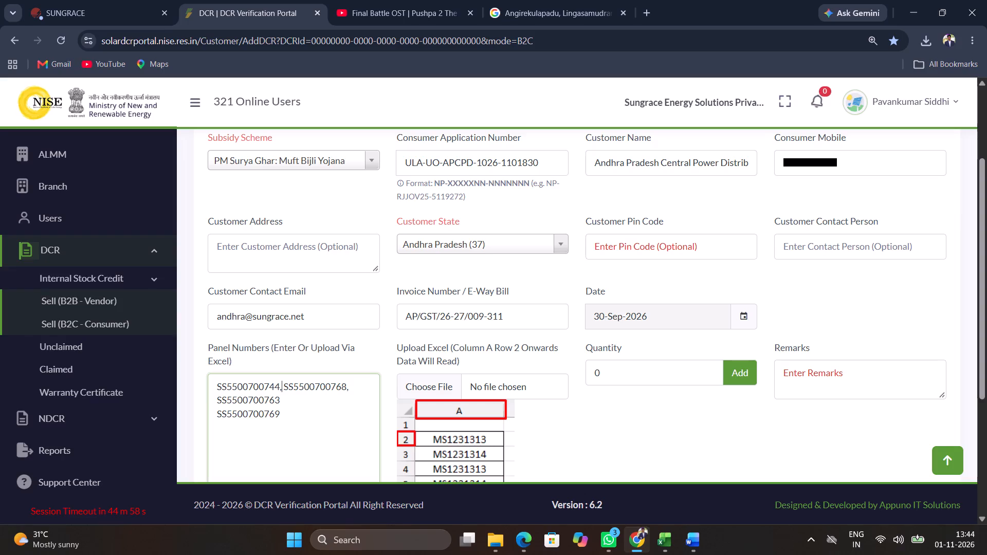
key(Right)
key(BackSpace)
key(BackSpace)
key(Return)
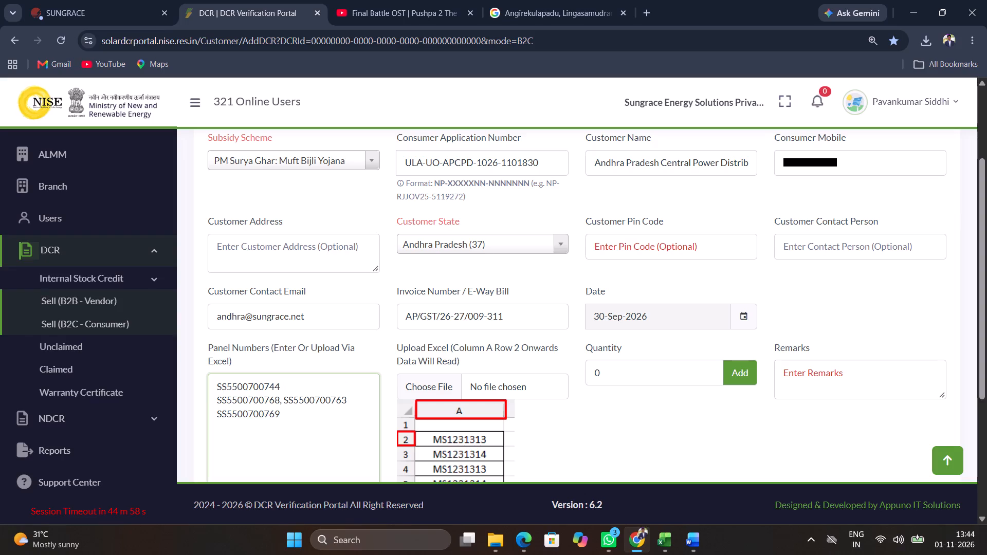
key(Right)
key(Right)
key(Right)
key(Right)
key(Right)
key(Right)
key(Right)
key(Right)
key(Right)
key(Right)
key(Right)
key(Right)
key(Right)
key(Right)
key(Right)
key(Left)
key(BackSpace)
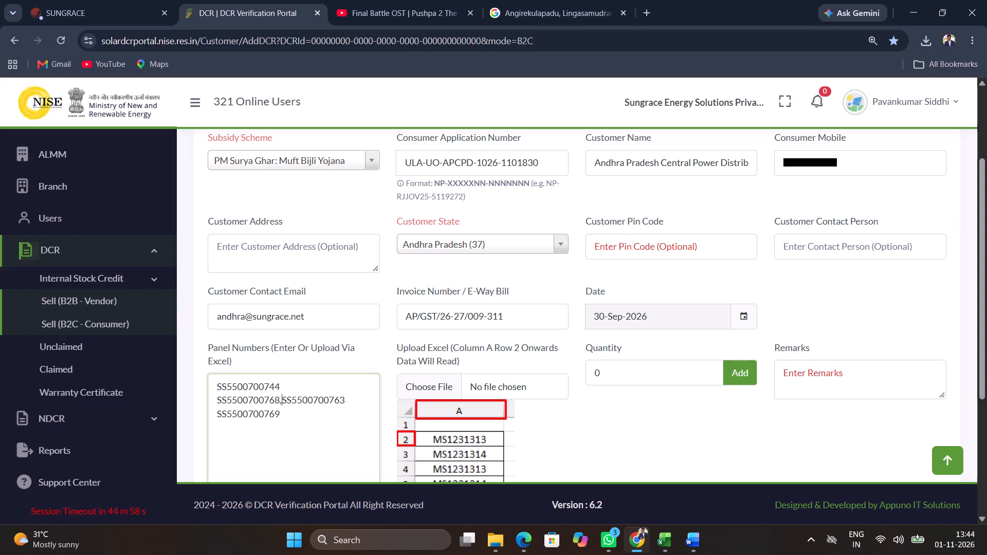
key(BackSpace)
key(Return)
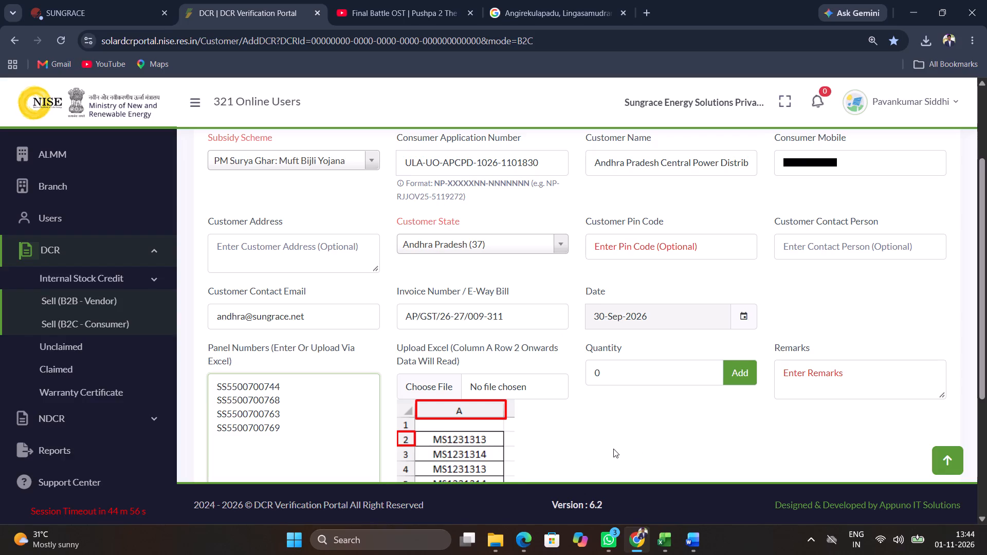
Set the quantity to 4 and try to add the entered panels to the DCR form.
click(662, 374)
scroll(671, 365, up, 2)
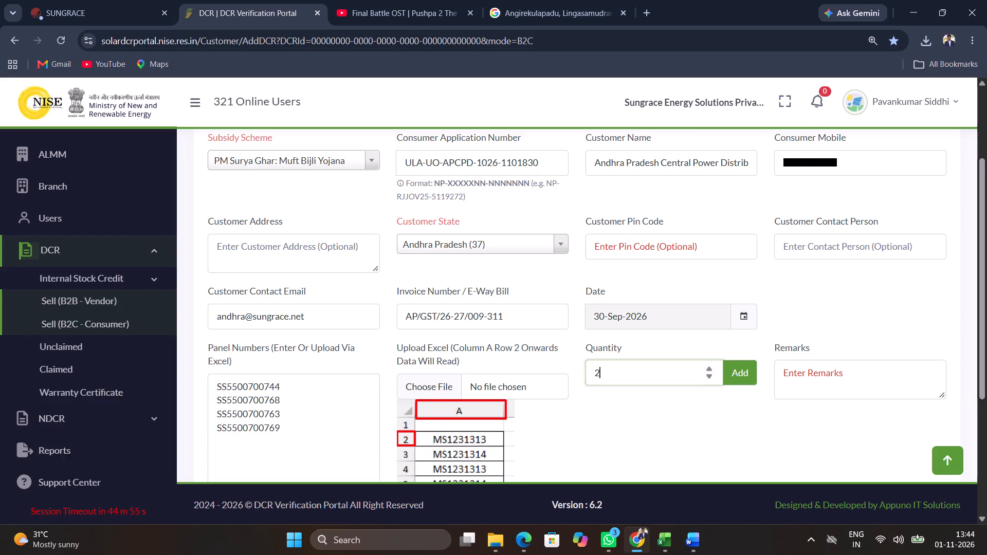
scroll(671, 365, up, 2)
click(751, 374)
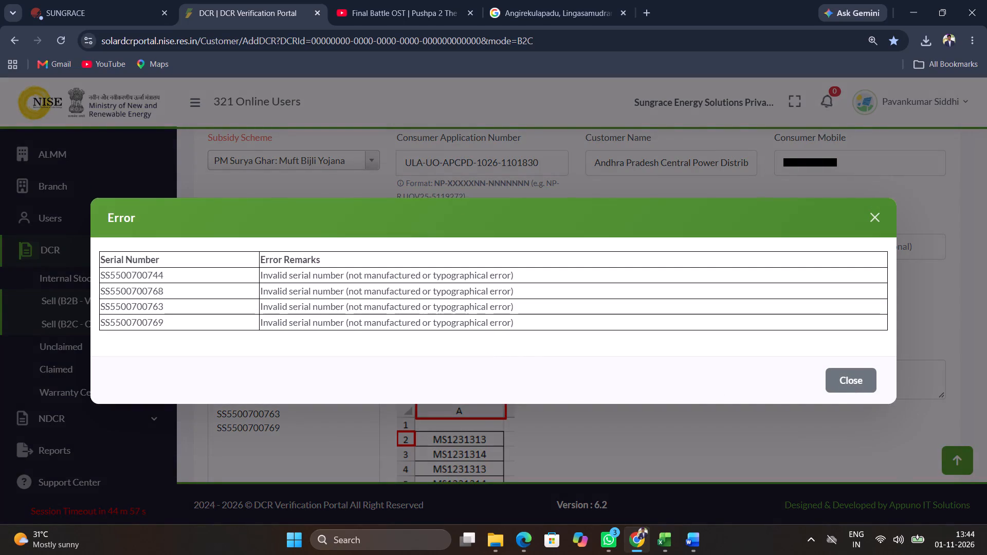
click(877, 211)
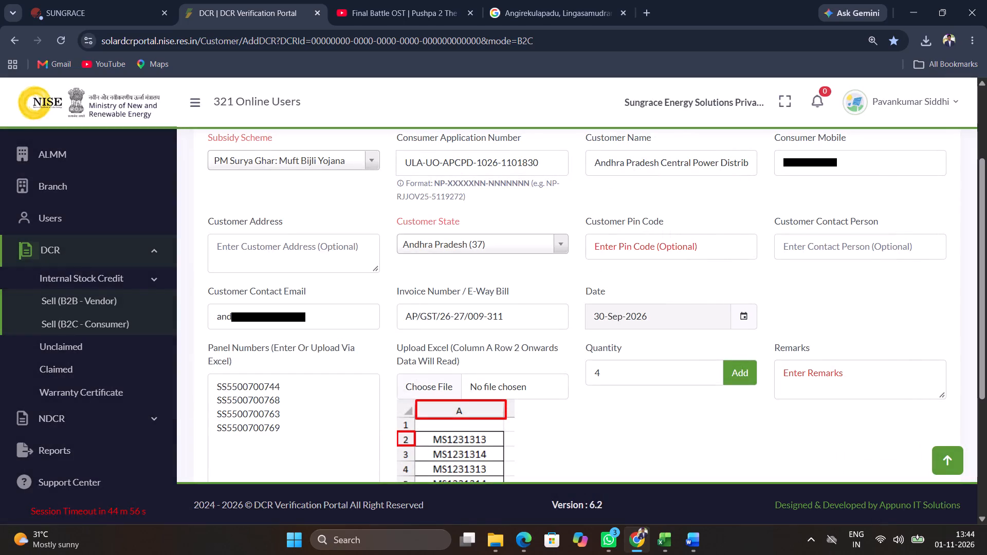
drag(304, 427, 207, 417)
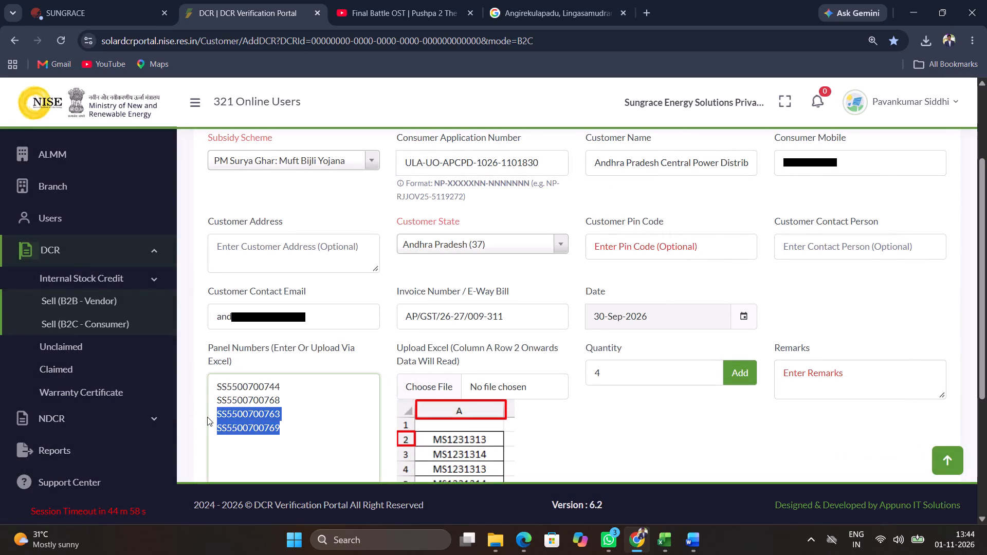
drag(207, 417, 212, 385)
click(212, 385)
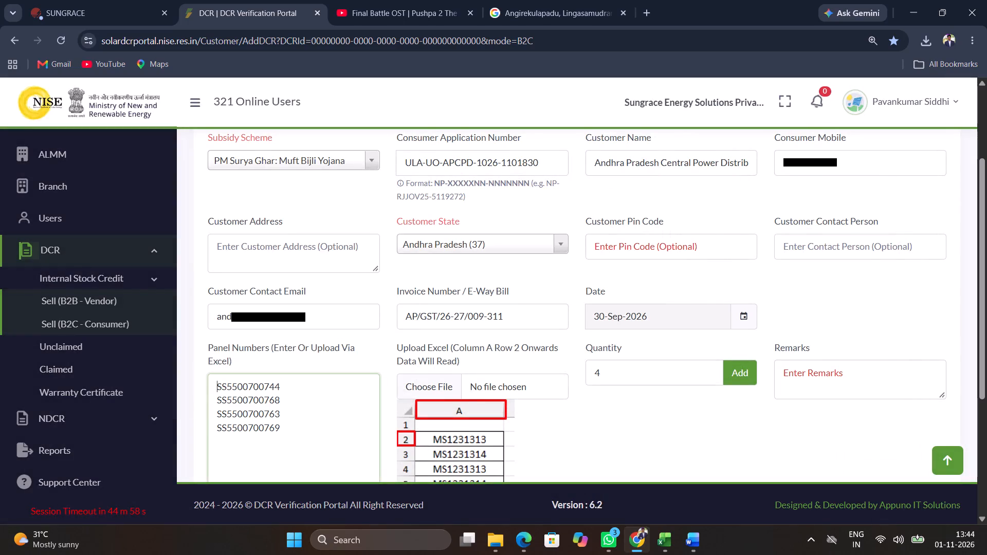
drag(213, 378, 299, 457)
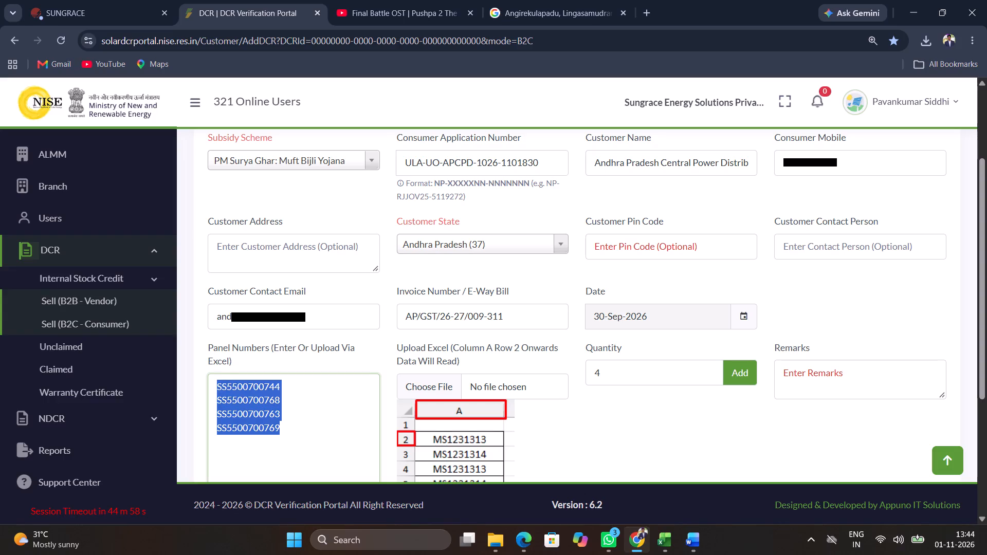
key(ctrl+c)
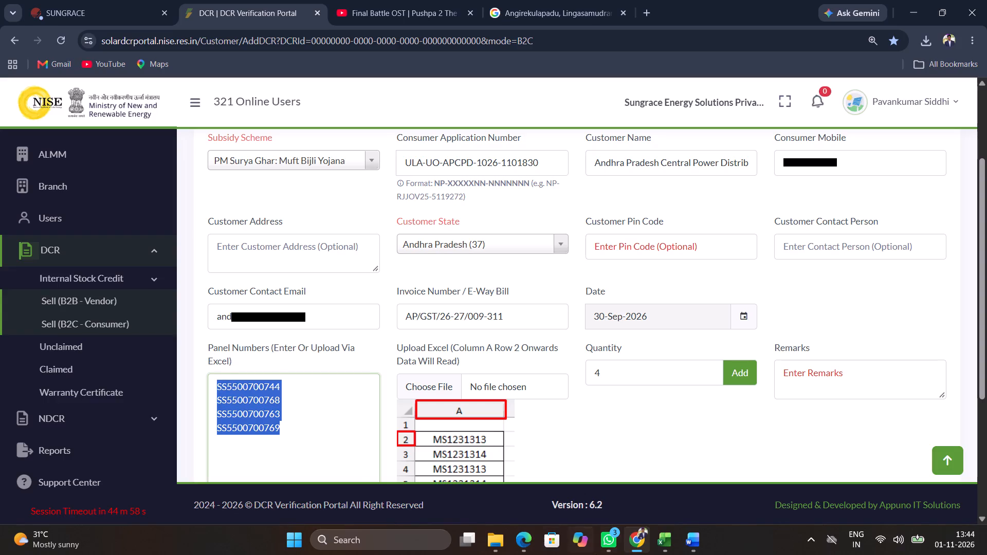
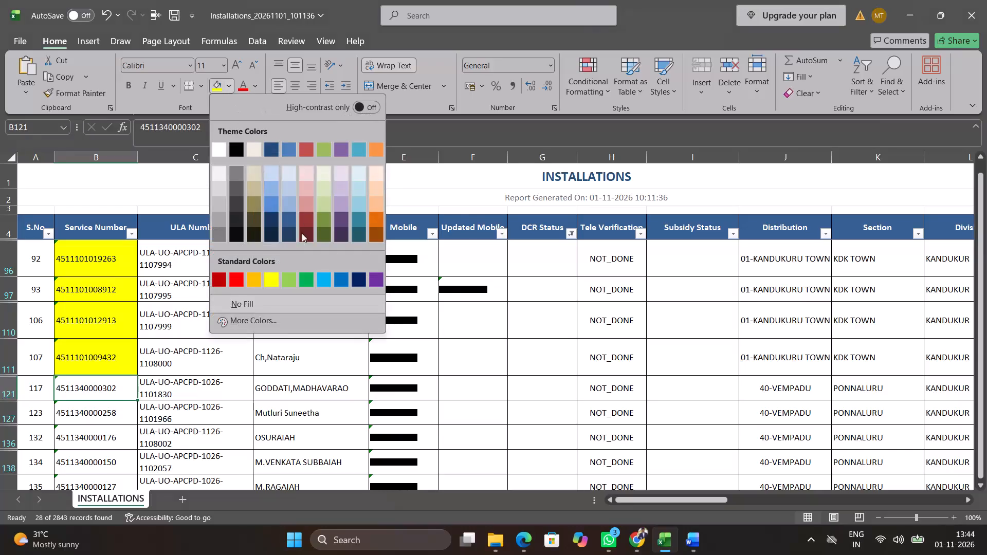
Fill the service number cell of installation S.No 117 with standard red.
click(236, 274)
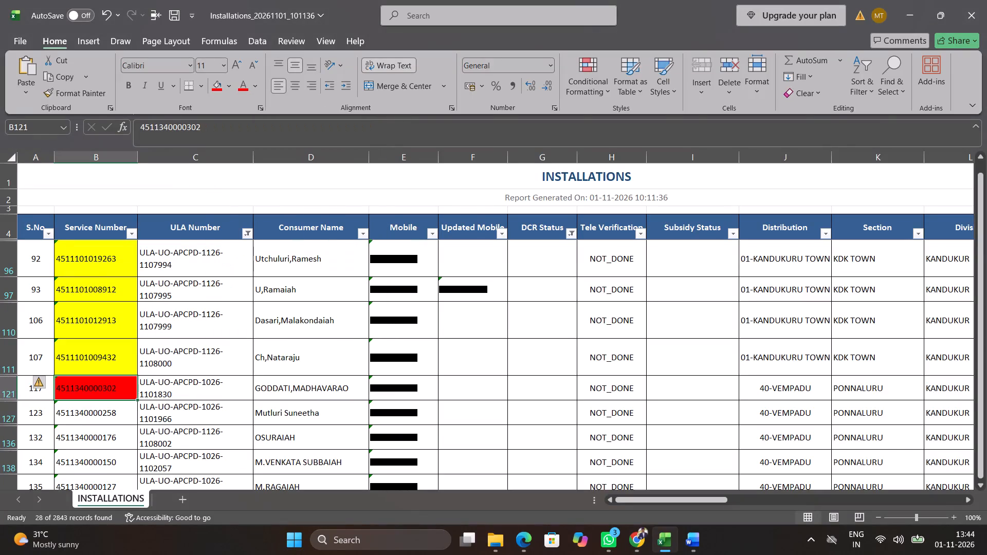
Copy the service number of the next listed installation, S.No 123.
key(Down)
key(ctrl+c)
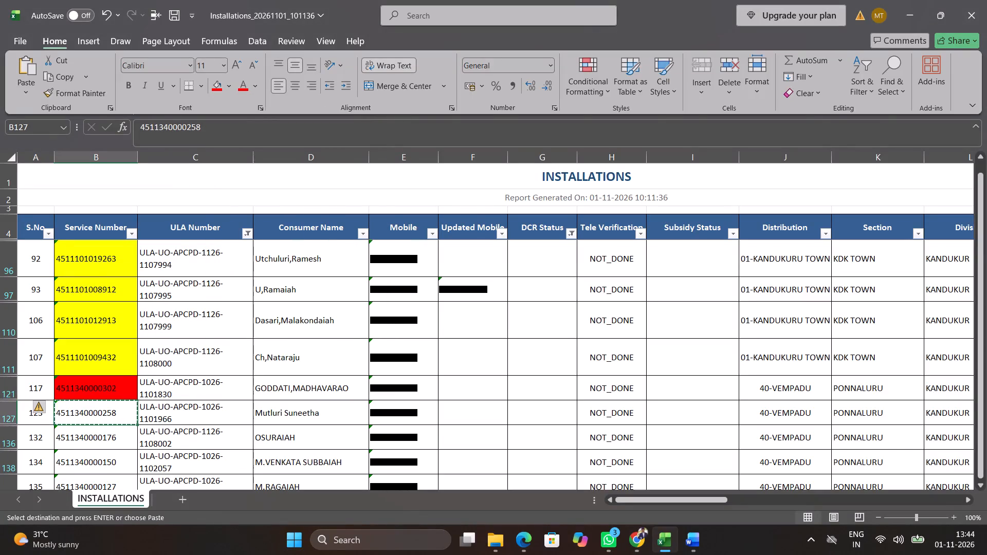
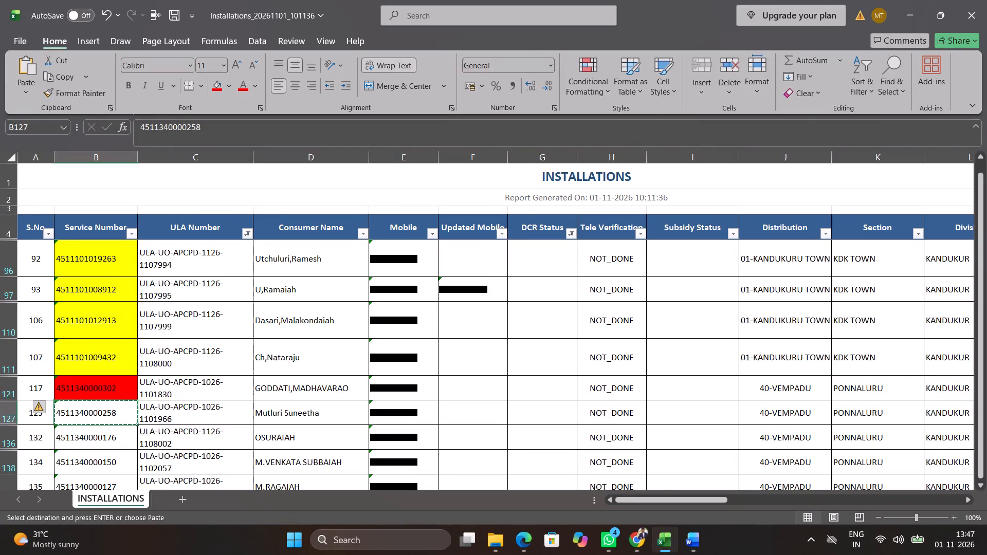
In the SUNGRACE work orders page in Chrome, find and open the S.No 123 installation by its copied service number.
click(639, 510)
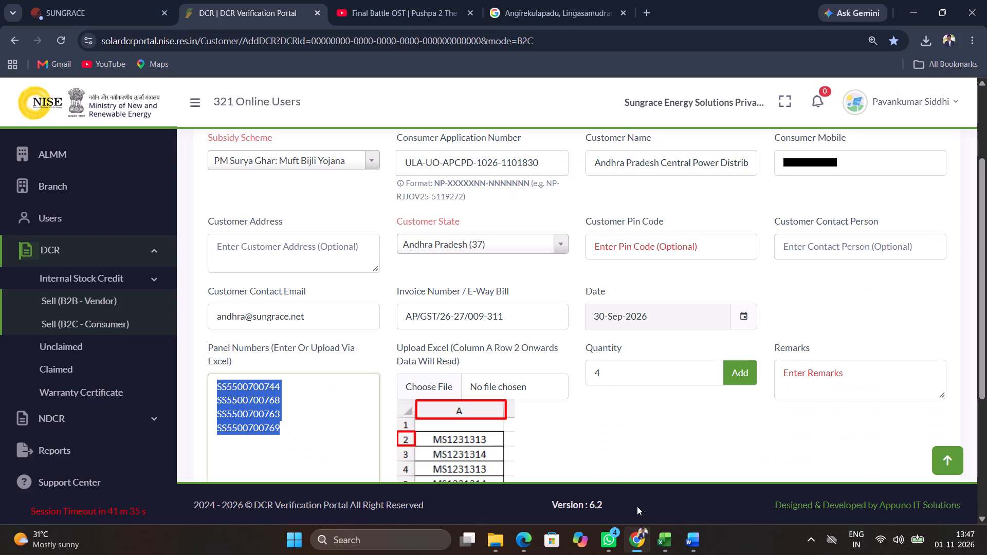
click(348, 419)
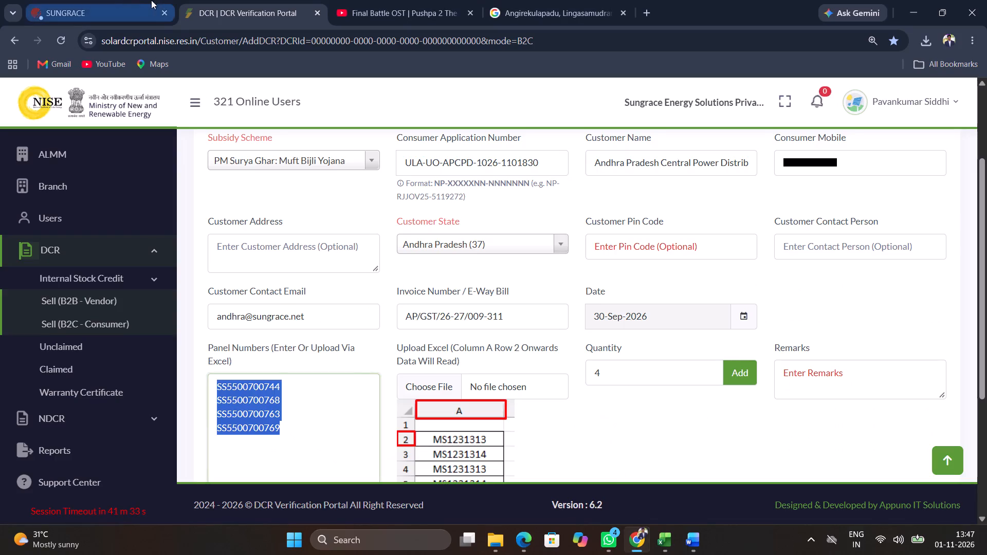
click(117, 0)
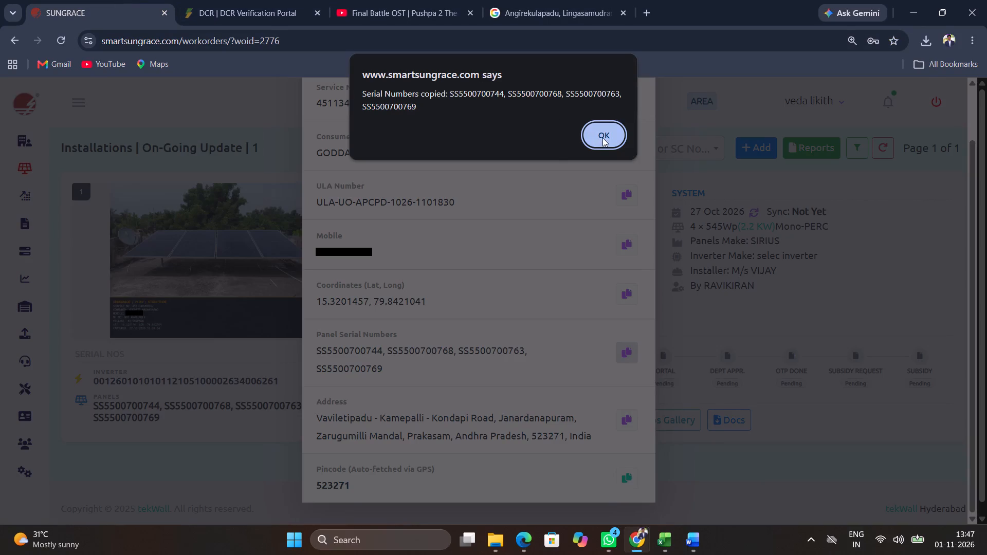
click(602, 138)
click(664, 103)
click(631, 149)
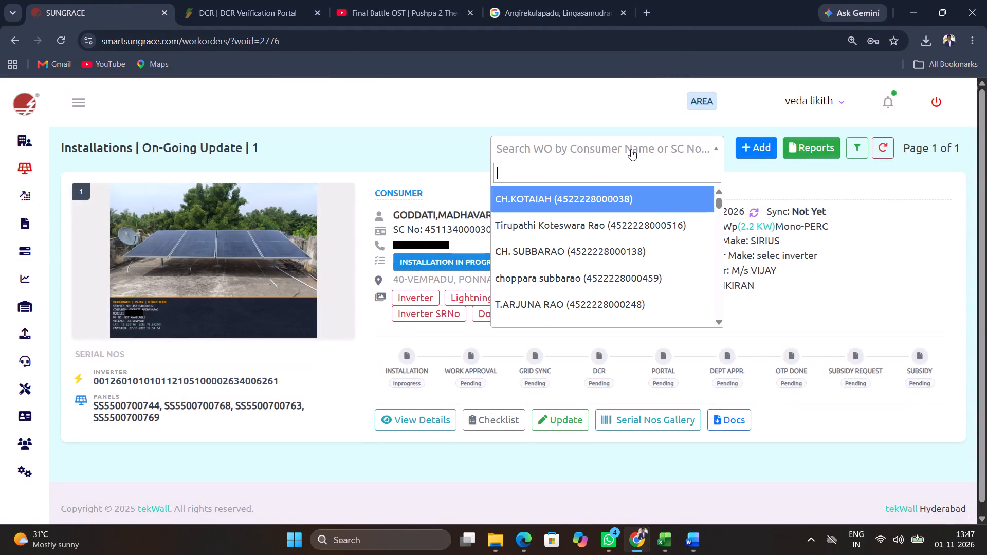
key(ctrl+v)
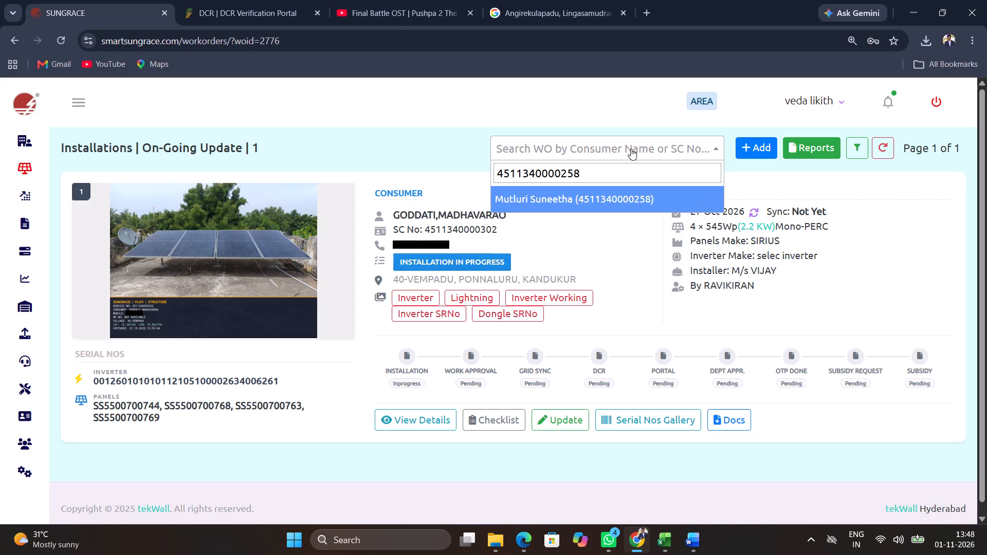
key(ctrl+Return)
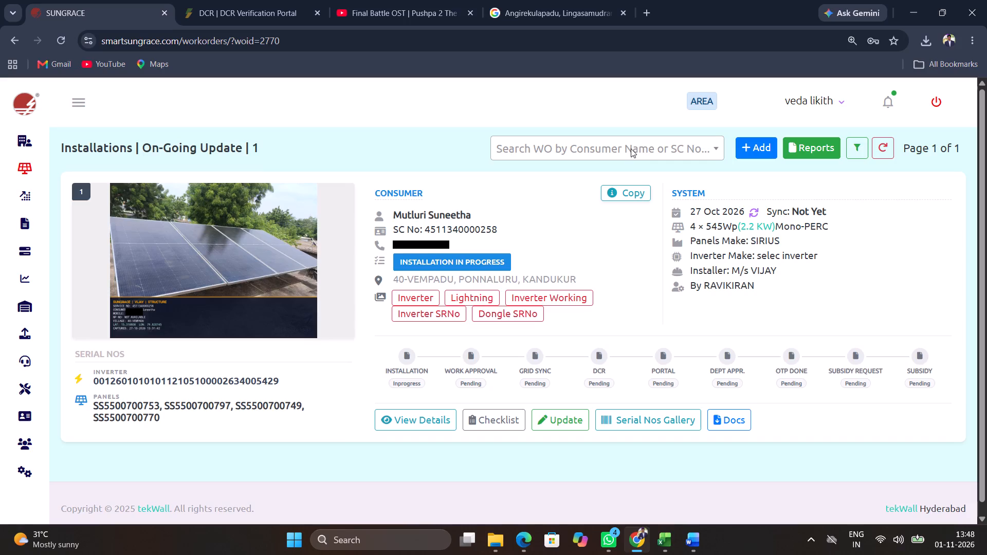
Copy the installation's ULA number from its quick copy details and replace the Consumer Application Number in the B2C DCR form with it.
ctrl+click(626, 194)
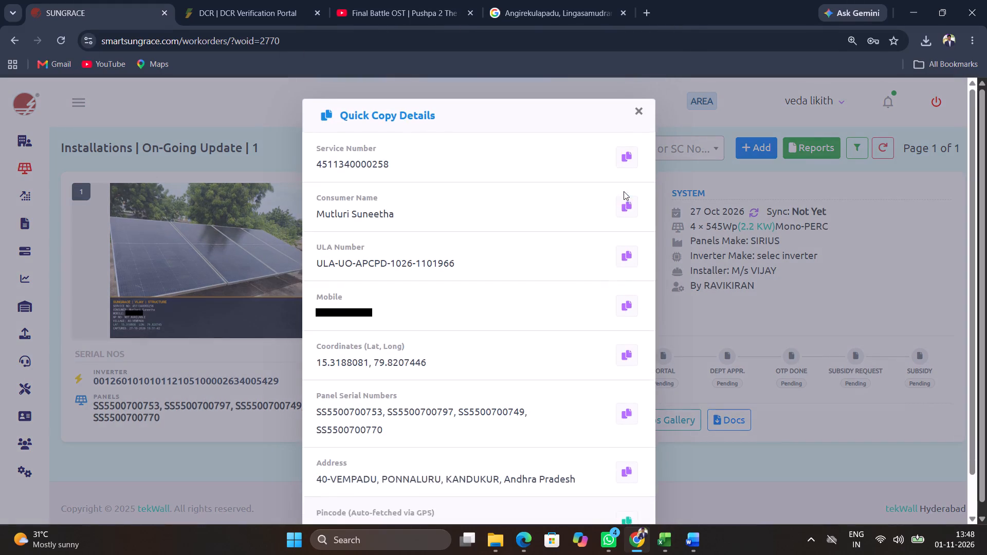
ctrl+click(622, 253)
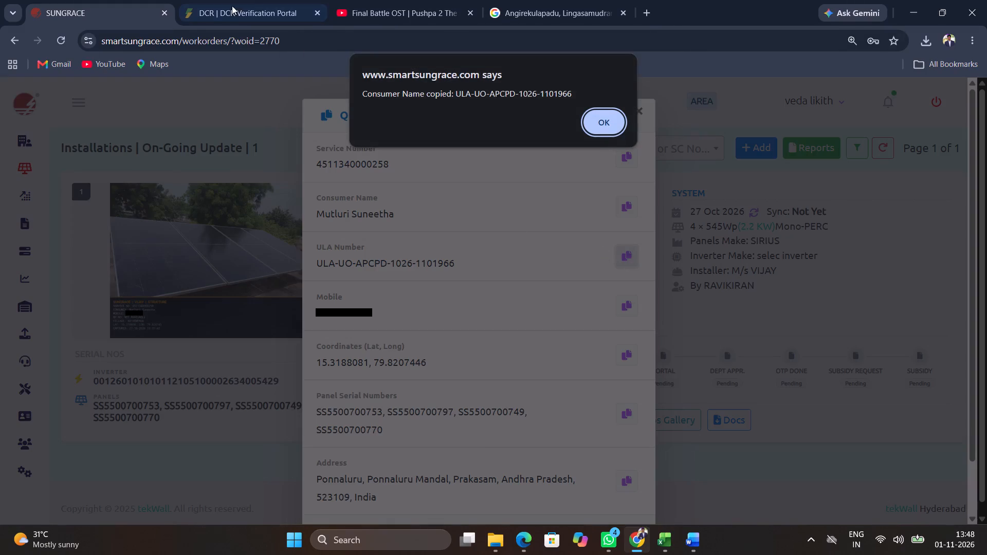
ctrl+click(241, 0)
ctrl+scroll(539, 257, up, 2)
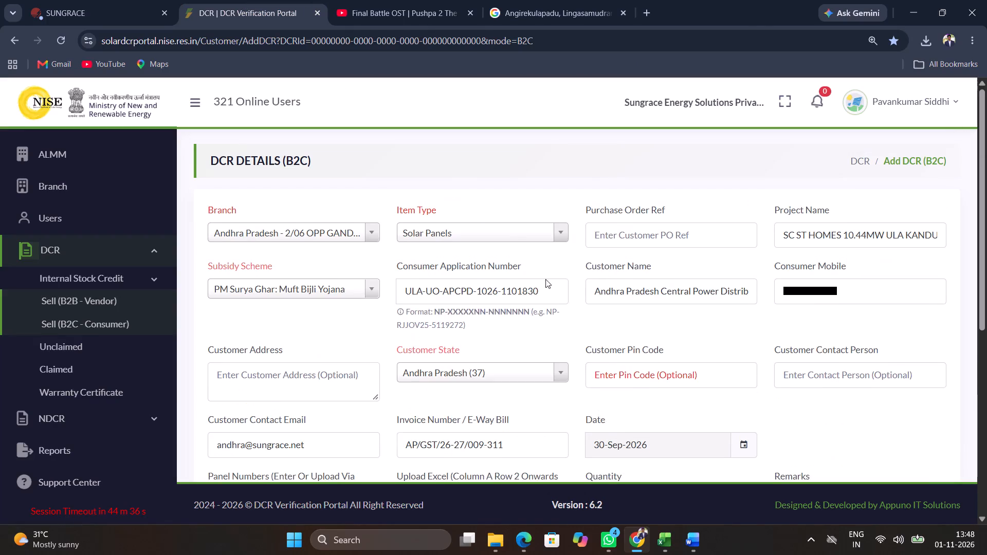
ctrl+click(549, 294)
key(ctrl+BackSpace)
key(ctrl+BackSpace)
key(ctrl+BackSpace)
key(ctrl+BackSpace)
key(ctrl+BackSpace)
key(ctrl+BackSpace)
key(ctrl+BackSpace)
key(ctrl+BackSpace)
key(ctrl+BackSpace)
key(ctrl+BackSpace)
key(ctrl+BackSpace)
key(ctrl+BackSpace)
key(ctrl+BackSpace)
key(ctrl+BackSpace)
key(ctrl+BackSpace)
key(ctrl+BackSpace)
key(ctrl+BackSpace)
key(ctrl+BackSpace)
key(ctrl+BackSpace)
key(ctrl+BackSpace)
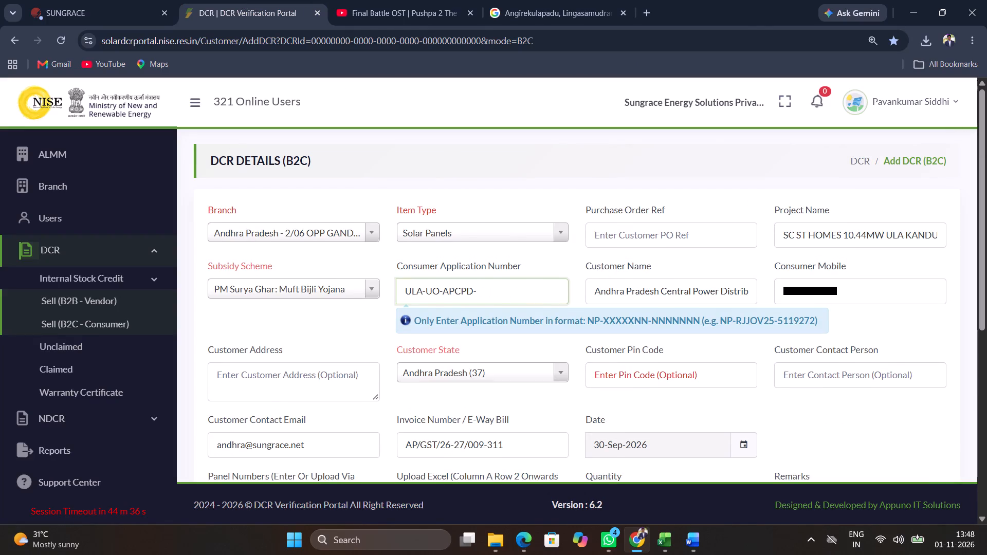
key(ctrl+v)
Clear the previous installation's serial numbers from the Panel Numbers field of the DCR form.
scroll(607, 225, down, 1)
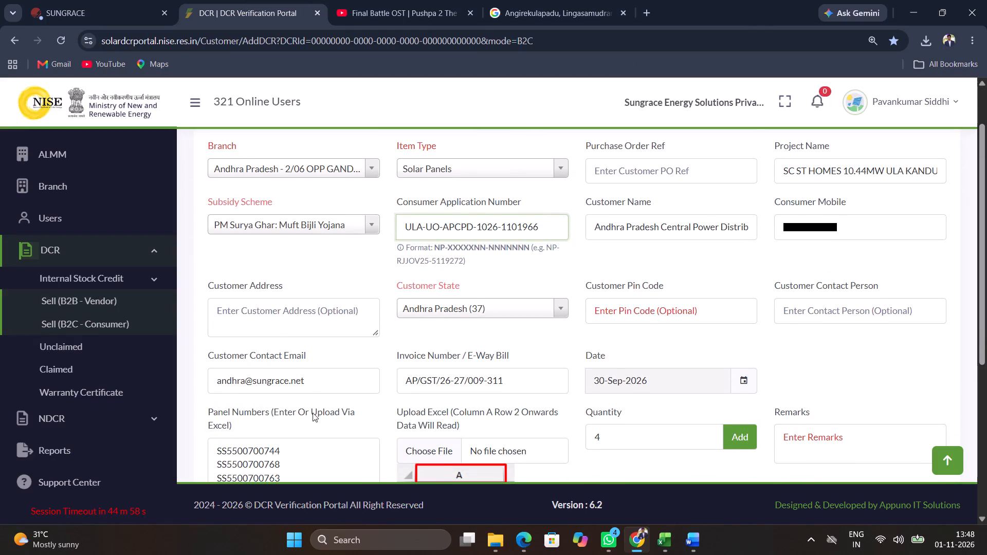
scroll(313, 413, down, 2)
click(328, 396)
key(BackSpace)
key(BackSpace)
key(BackSpace)
key(BackSpace)
key(BackSpace)
key(BackSpace)
key(BackSpace)
key(BackSpace)
key(BackSpace)
key(BackSpace)
key(BackSpace)
key(BackSpace)
key(BackSpace)
key(BackSpace)
key(BackSpace)
key(BackSpace)
key(BackSpace)
key(BackSpace)
key(BackSpace)
key(BackSpace)
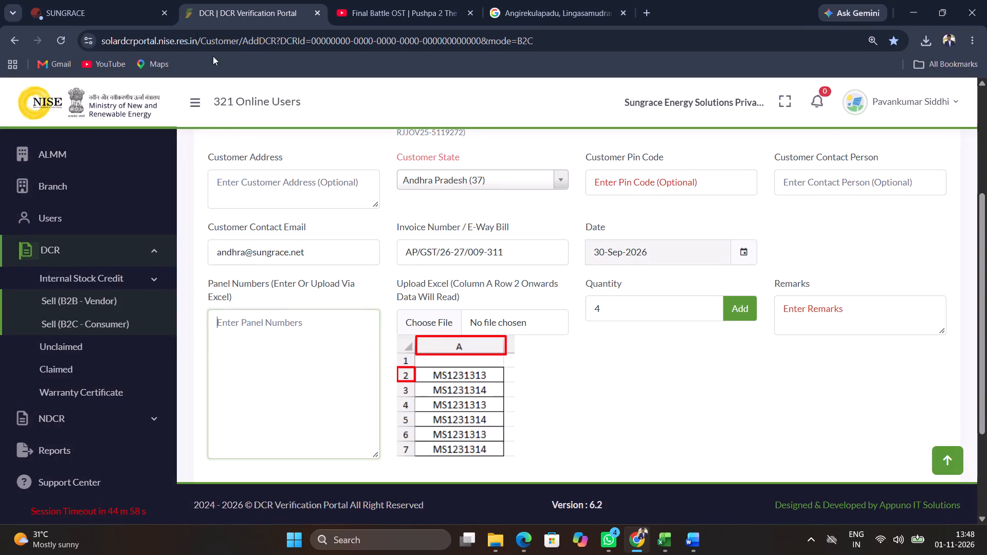
Copy the S.No 123 installation's panel serial numbers from SUNGRACE and paste them into the DCR form's Panel Numbers field.
click(104, 0)
click(606, 127)
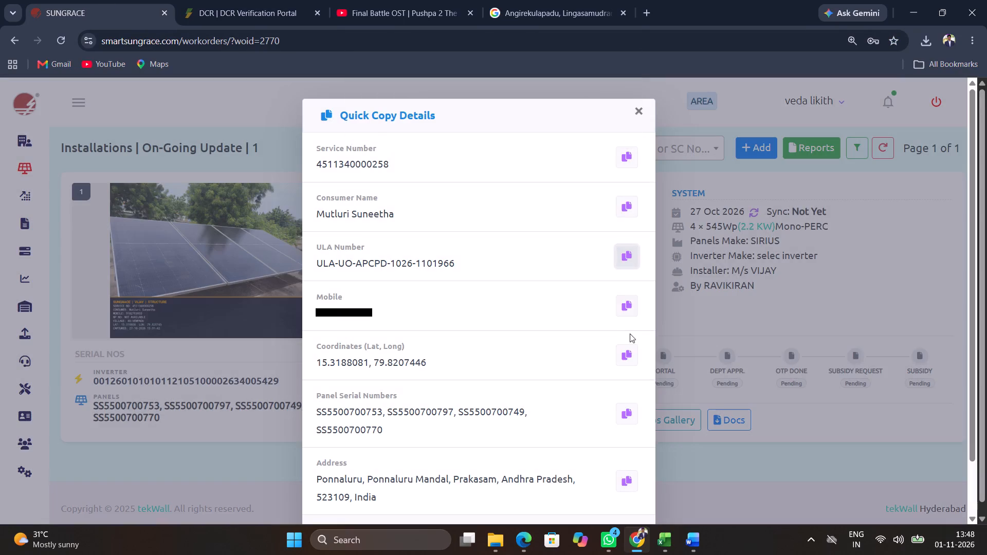
click(625, 410)
drag(254, 0, 248, 4)
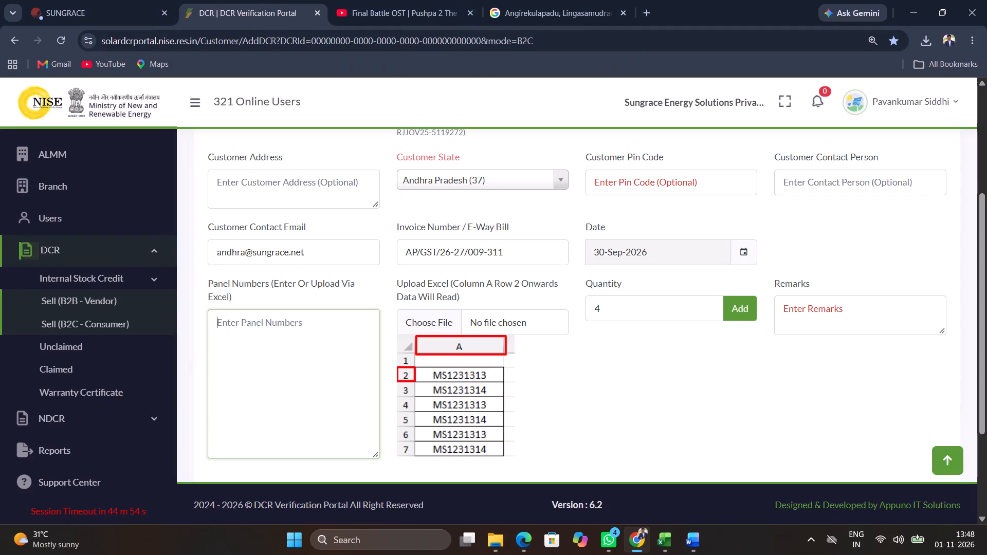
key(ctrl+v)
key(Left)
key(Left)
key(Left)
key(Left)
key(Left)
key(Left)
key(Left)
key(Left)
key(Left)
key(Left)
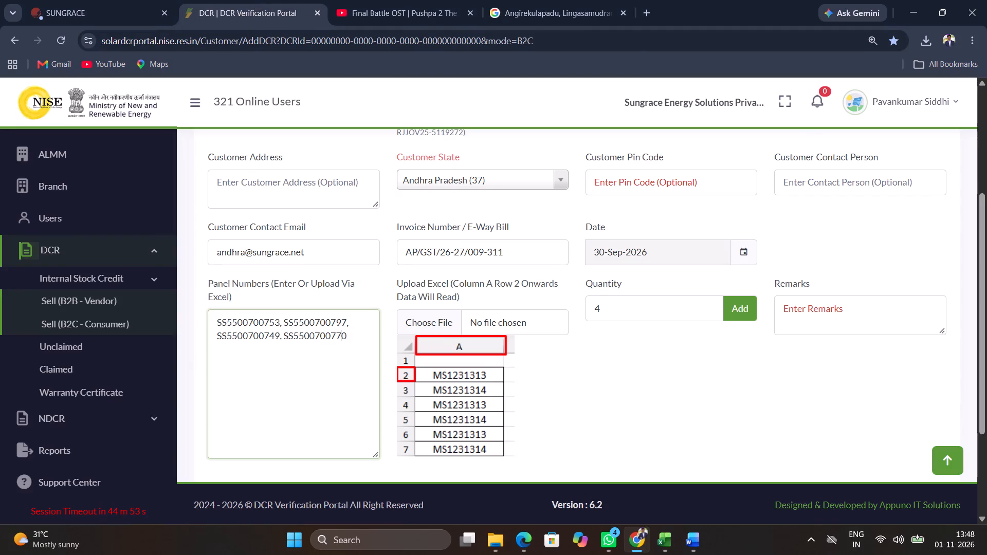
key(Left)
key(Left)
key(BackSpace)
key(BackSpace)
key(Return)
key(Up)
key(Up)
key(Up)
key(Up)
key(Up)
key(Up)
key(Up)
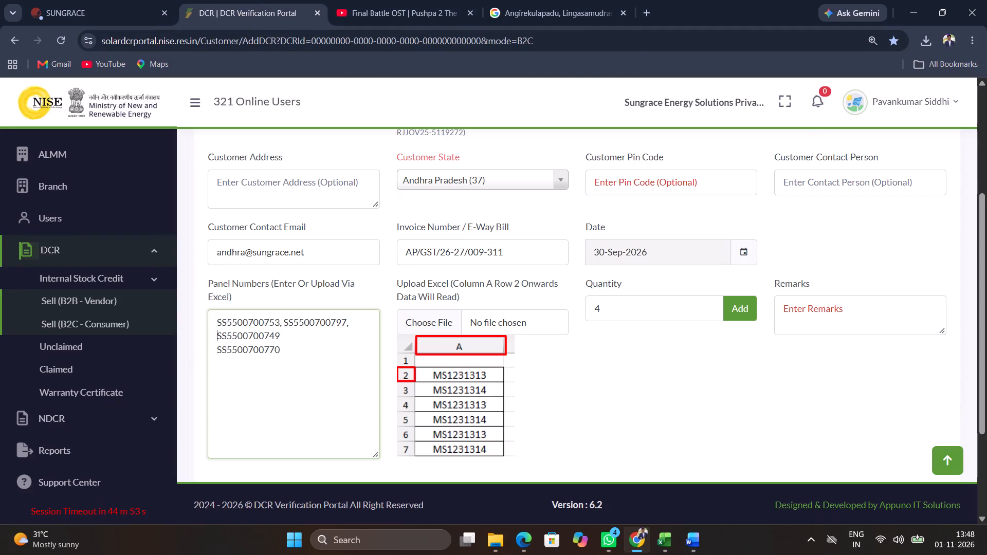
key(Right)
key(Right)
key(Right)
key(Right)
key(Right)
key(Right)
key(Right)
key(Right)
key(Right)
key(Right)
key(Right)
key(Right)
key(Right)
key(Right)
key(Right)
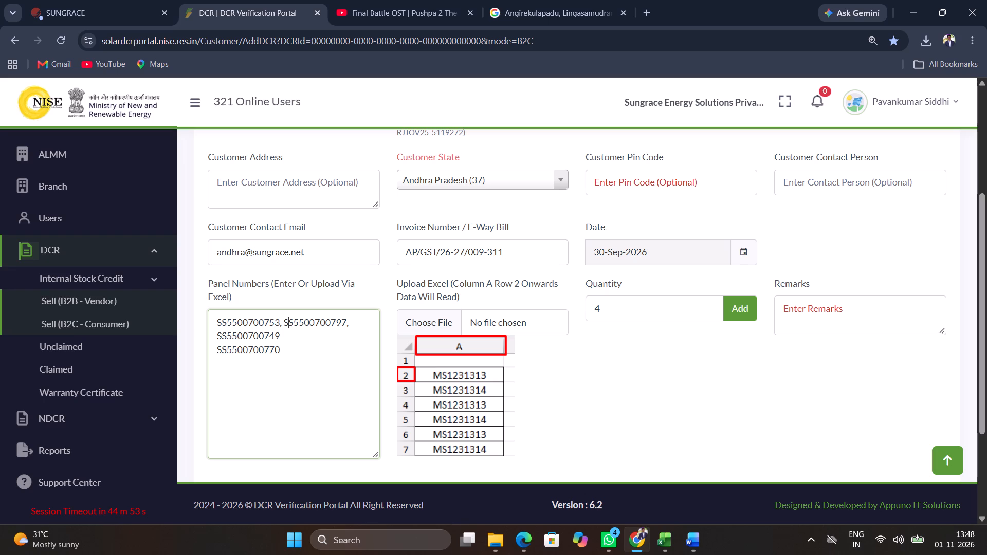
key(Left)
key(BackSpace)
key(BackSpace)
key(Return)
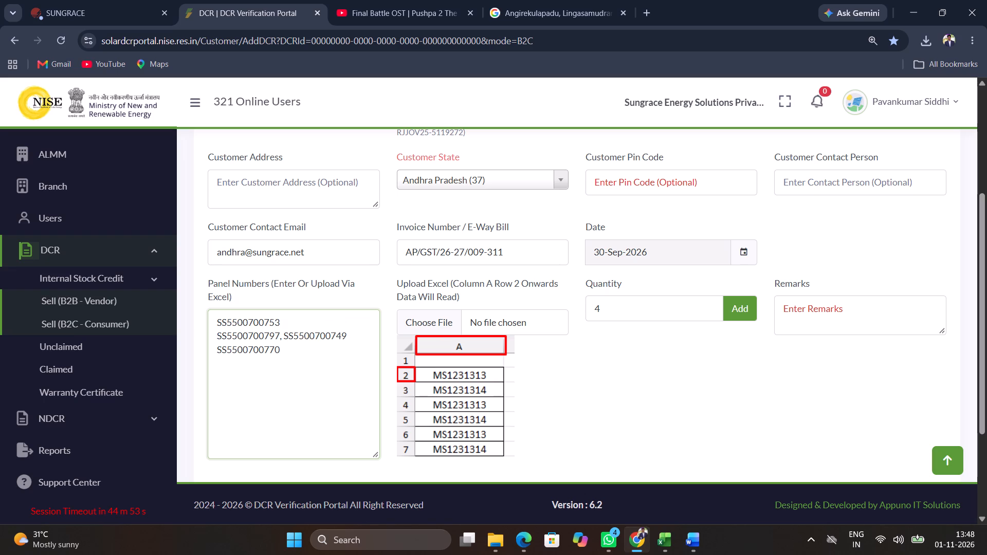
key(Right)
key(Right)
key(Right)
key(Right)
key(Right)
key(Right)
key(Right)
key(Right)
key(Right)
key(Right)
key(Right)
key(Right)
key(Right)
key(Right)
key(BackSpace)
key(BackSpace)
key(Return)
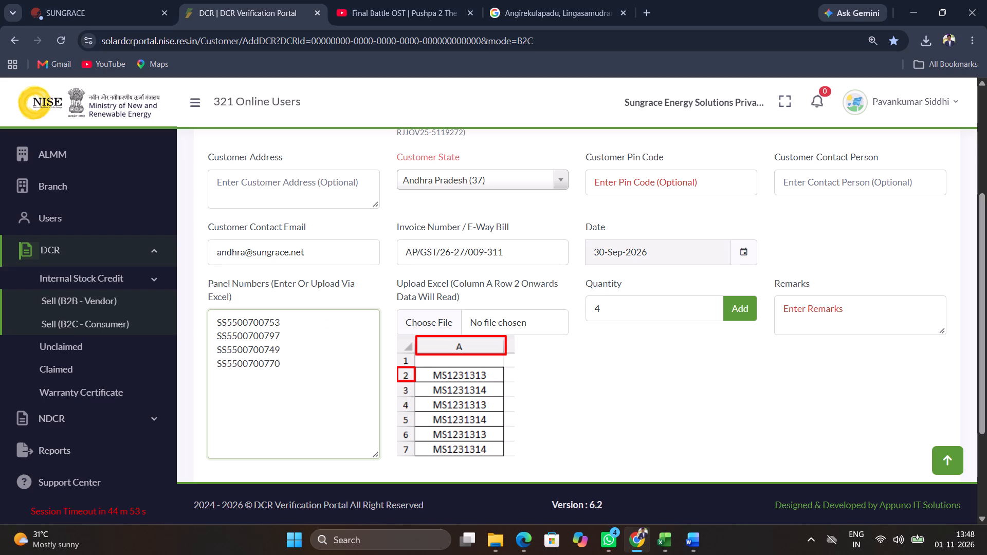
Try to add the four entered panel numbers to the B2C DCR form.
click(755, 309)
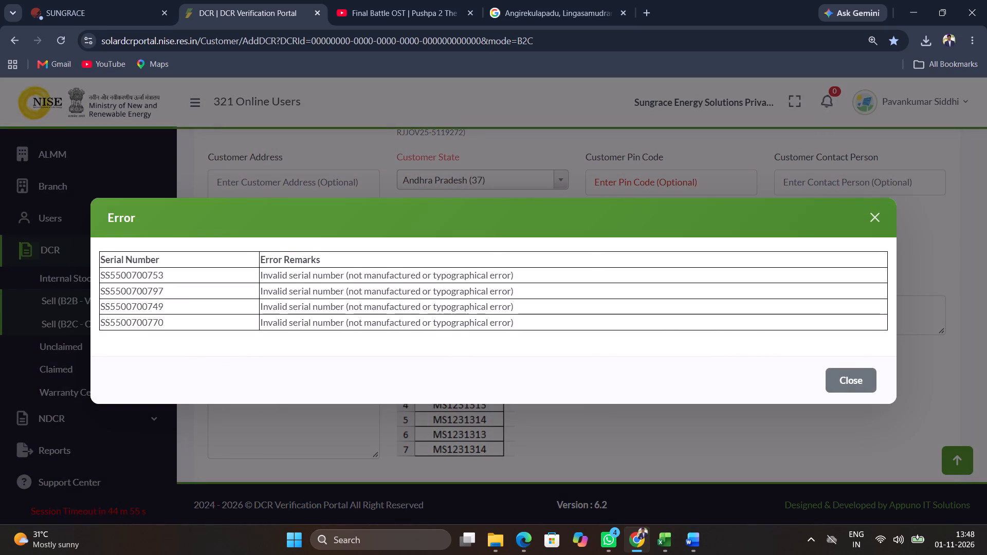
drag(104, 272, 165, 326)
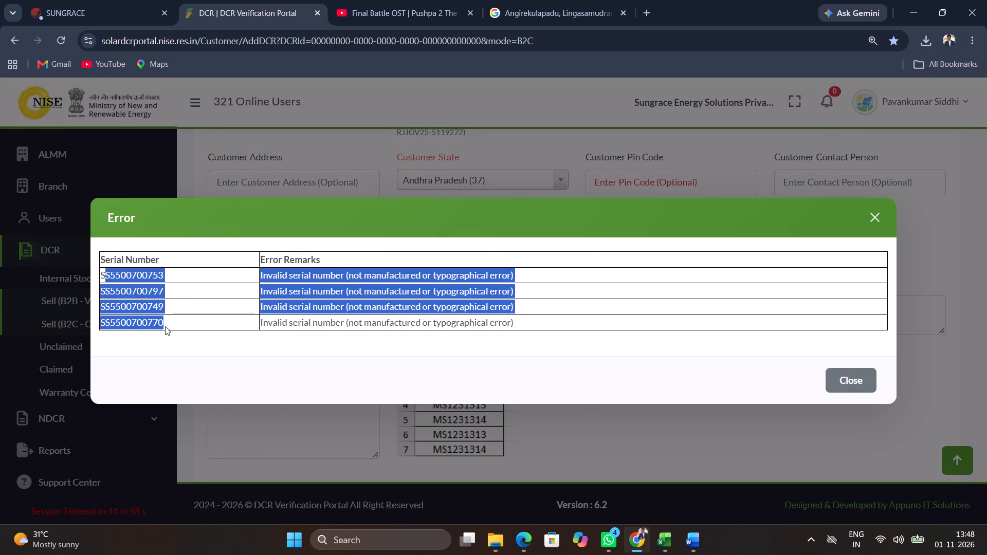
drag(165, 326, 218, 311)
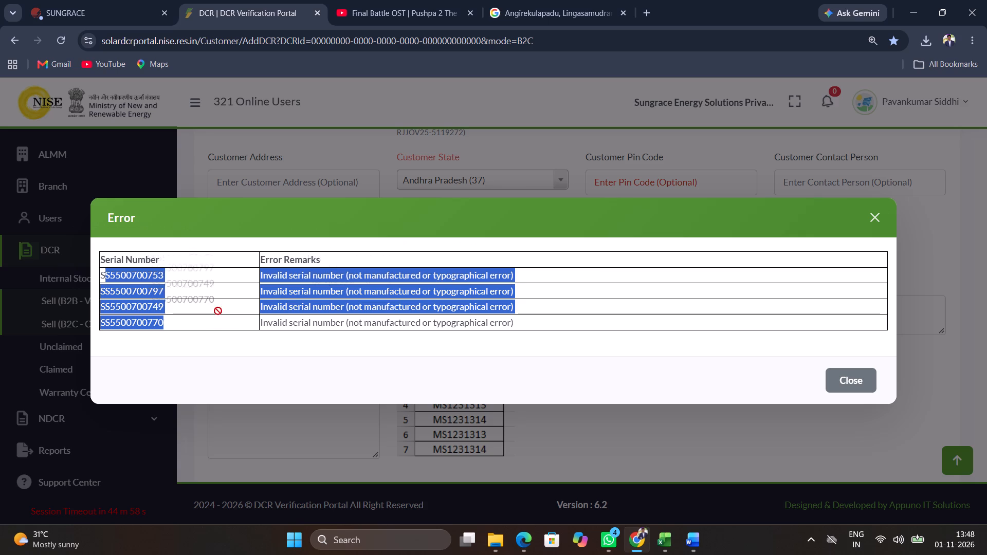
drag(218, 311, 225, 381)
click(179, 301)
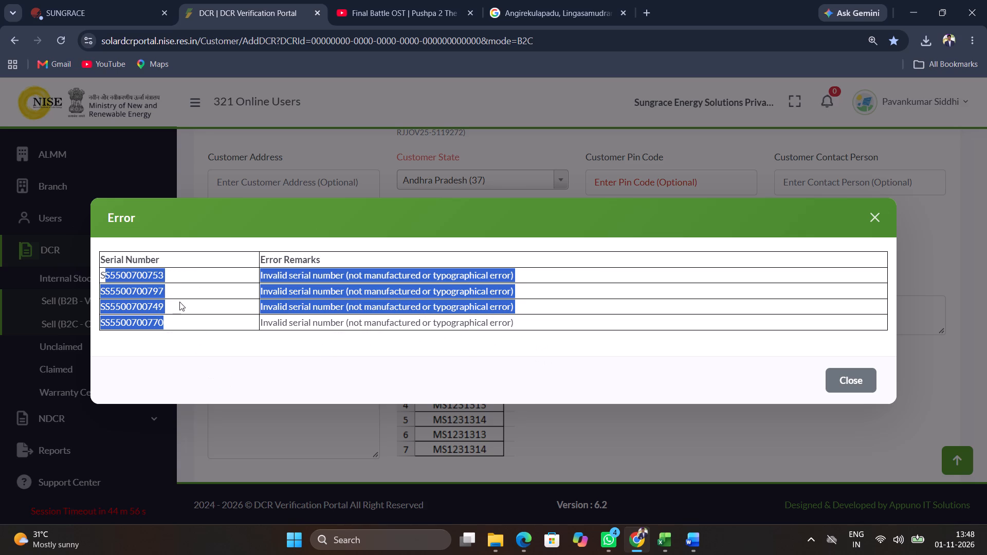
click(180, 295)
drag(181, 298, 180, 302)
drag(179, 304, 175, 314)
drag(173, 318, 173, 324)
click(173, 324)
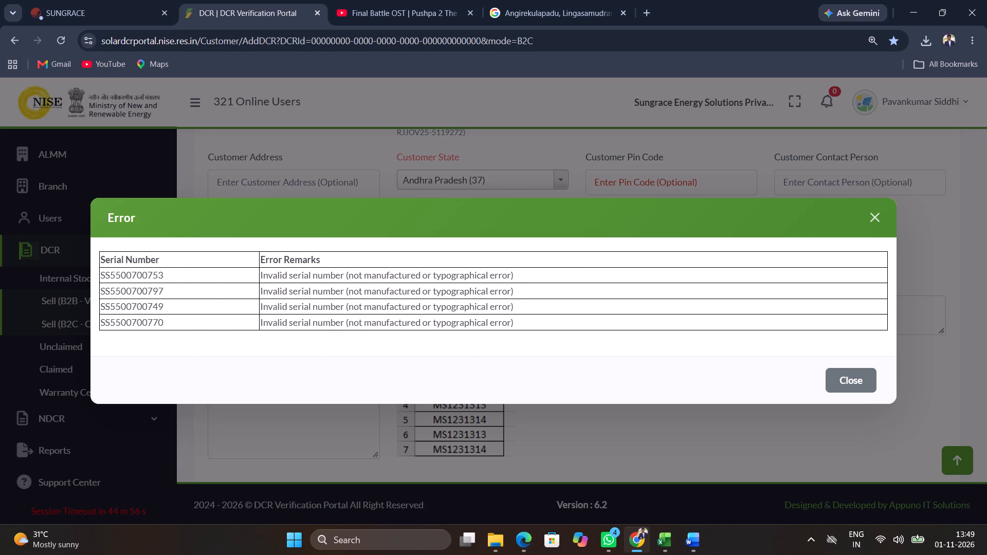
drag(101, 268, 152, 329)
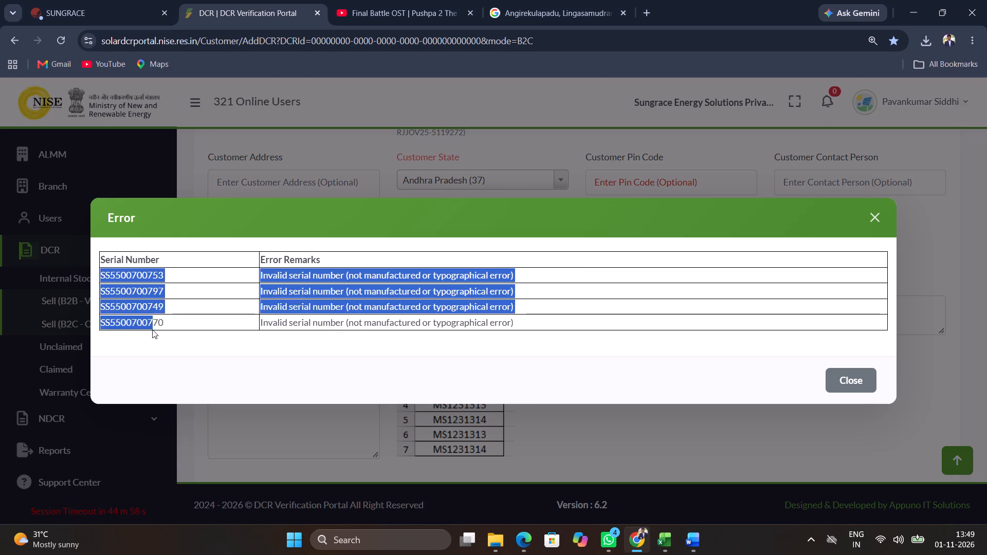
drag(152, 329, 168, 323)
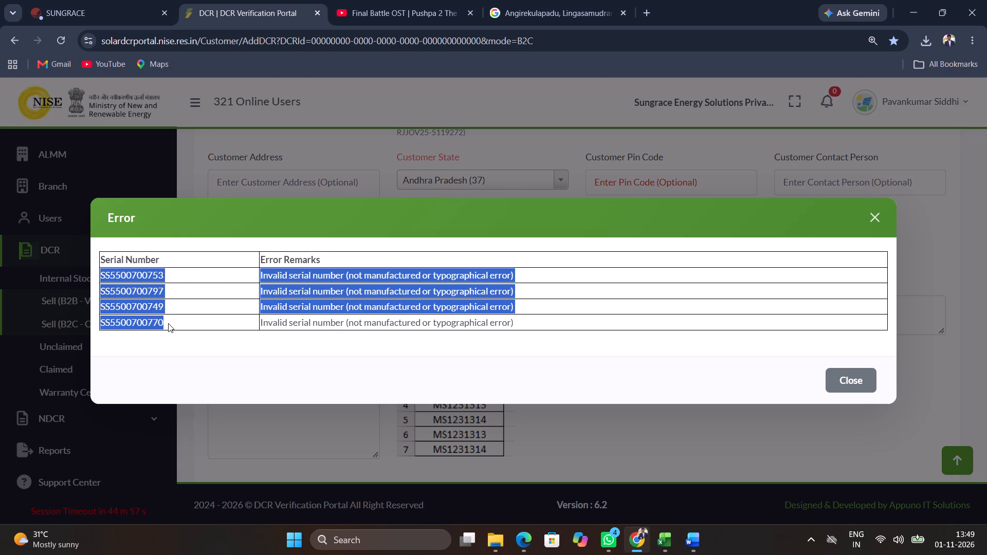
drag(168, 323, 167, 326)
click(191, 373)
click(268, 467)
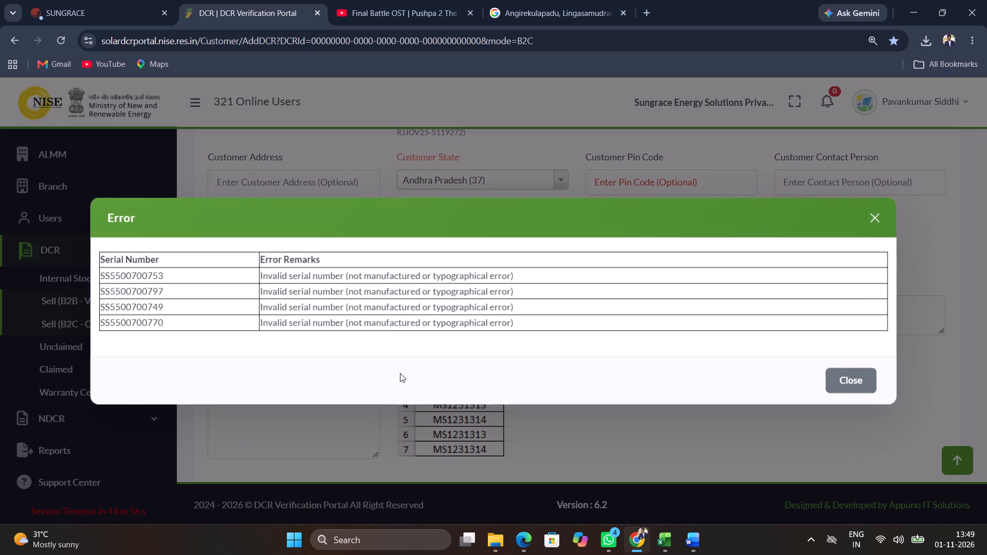
Dismiss the error list and copy all four serial numbers from the form's Panel Numbers field.
drag(865, 365, 867, 378)
click(866, 380)
drag(863, 382, 855, 387)
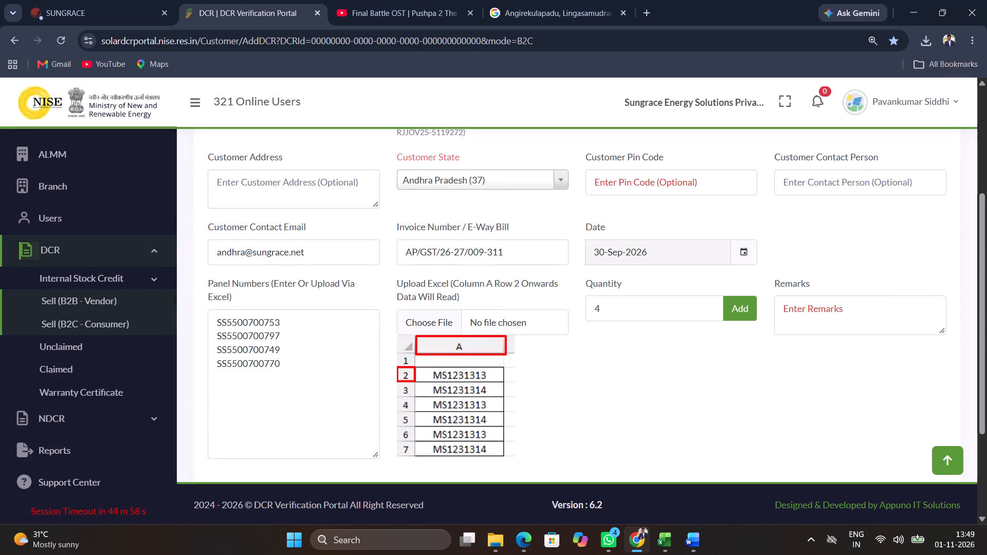
drag(215, 318, 297, 396)
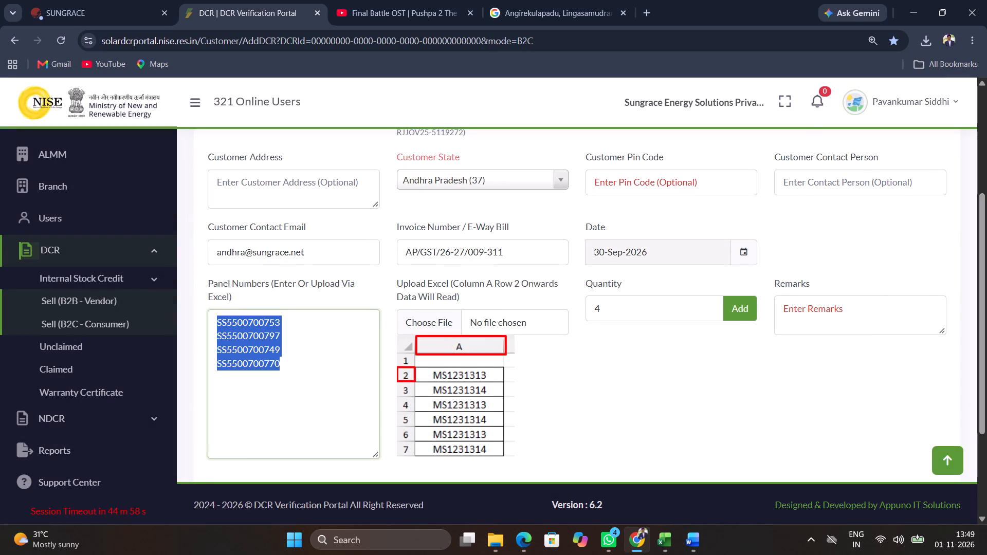
drag(297, 396, 322, 376)
key(ctrl+c)
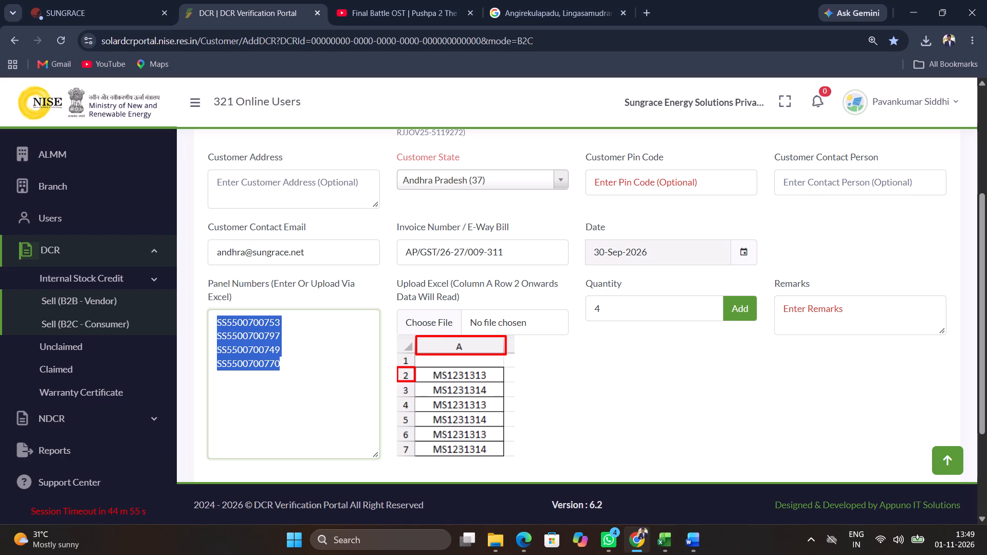
Switch to WhatsApp.
click(610, 541)
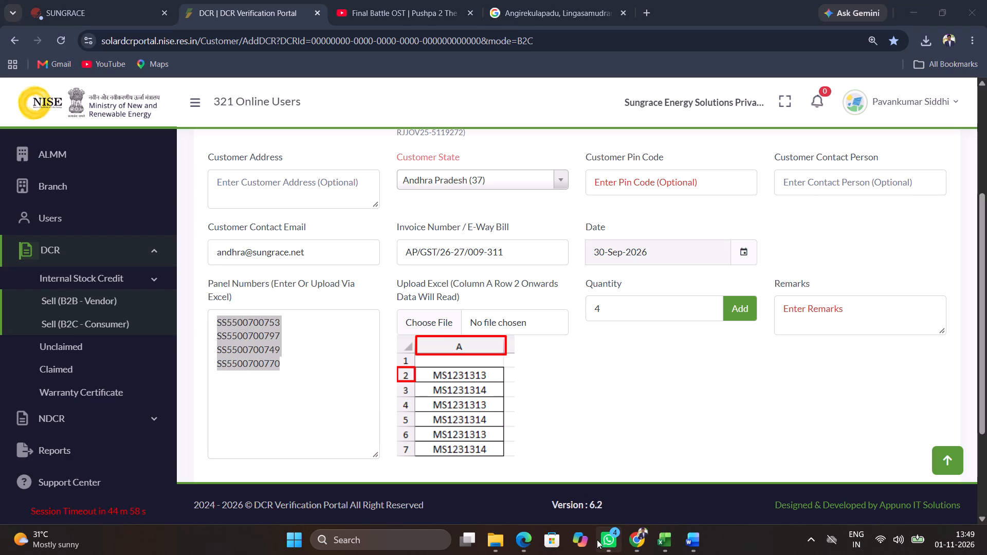
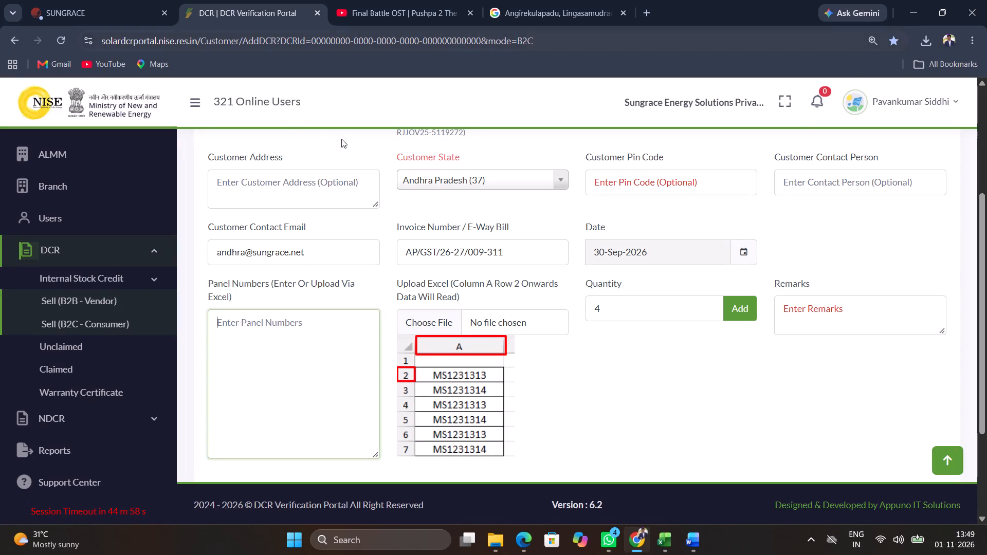
Switch to the Installations workbook in Excel and fill the service number cell of S.No 123 with red.
click(648, 464)
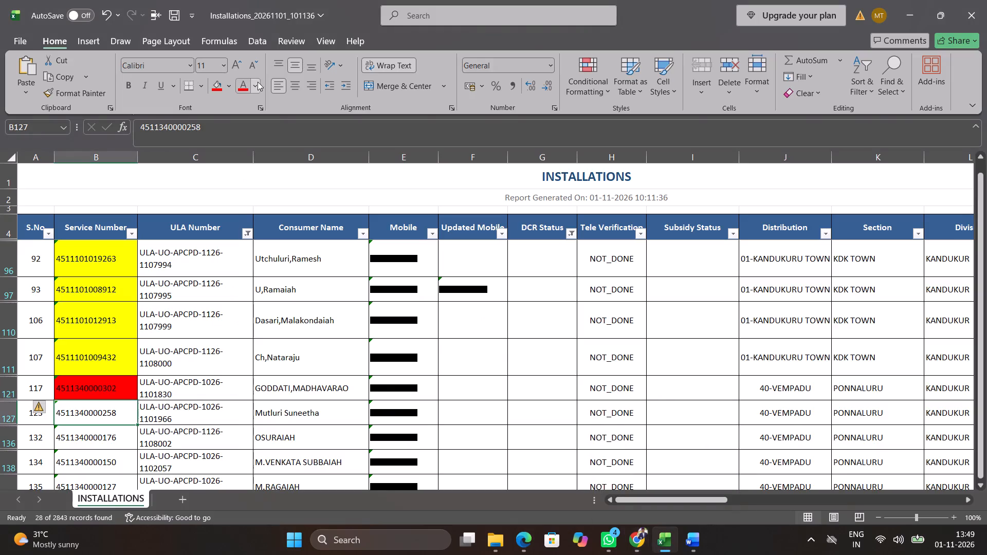
click(218, 85)
Copy the service number of S.No 132 and use it to open that installation's work order in SUNGRACE.
scroll(152, 306, down, 2)
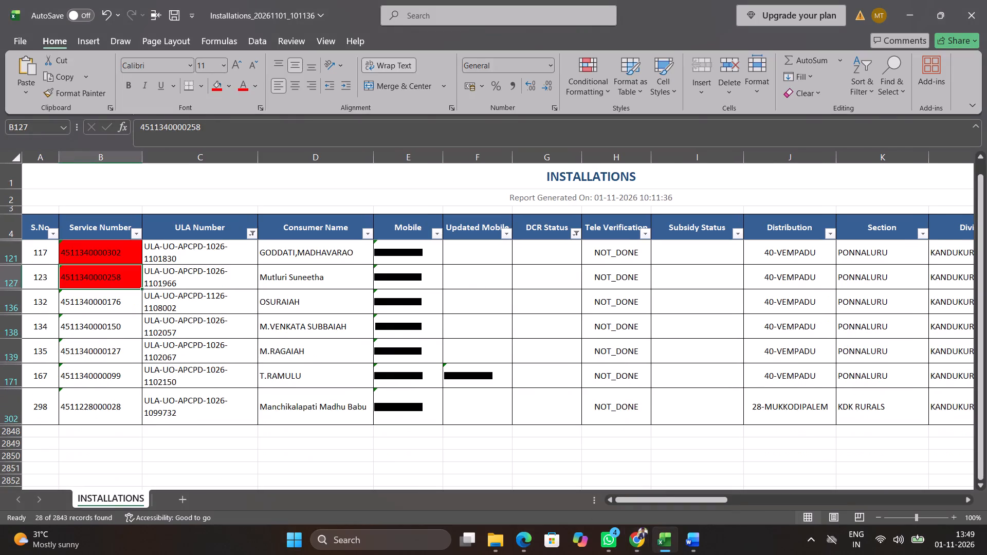
key(Down)
key(ctrl+c)
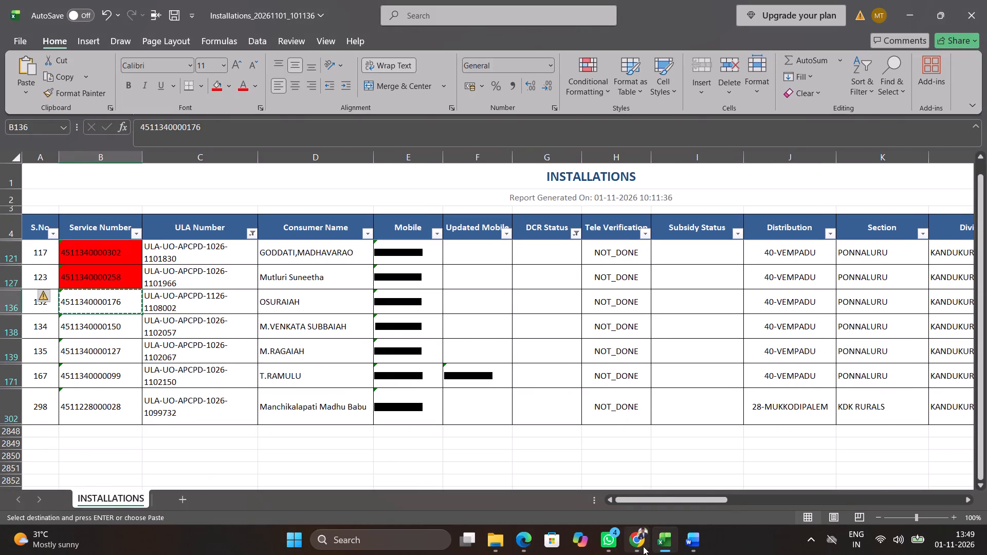
click(638, 531)
click(89, 0)
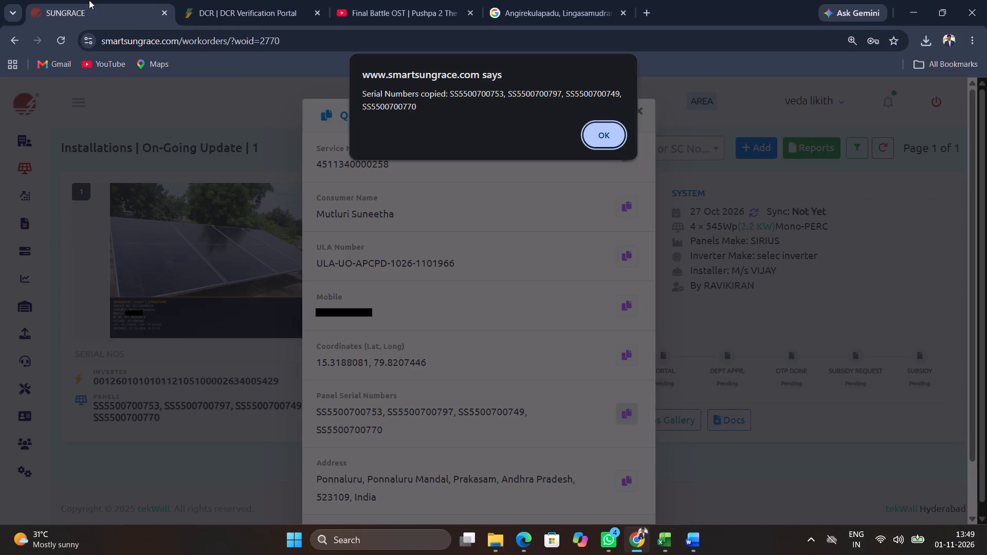
click(607, 143)
click(638, 106)
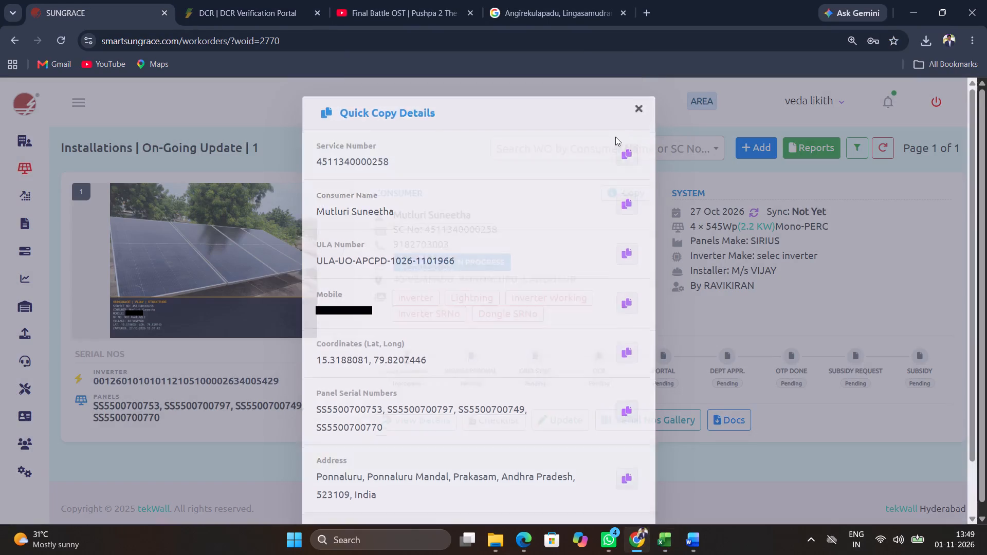
click(580, 146)
key(ctrl+v)
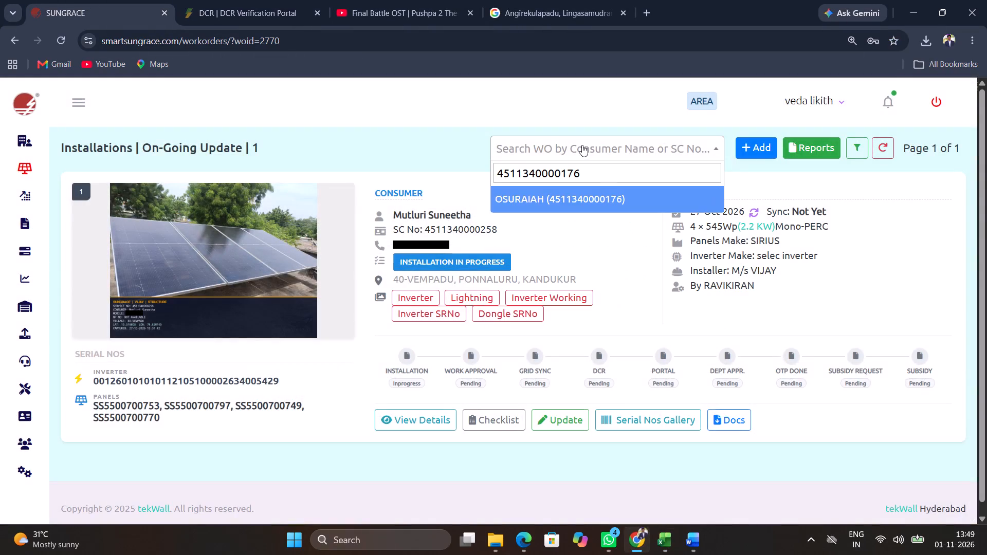
key(Return)
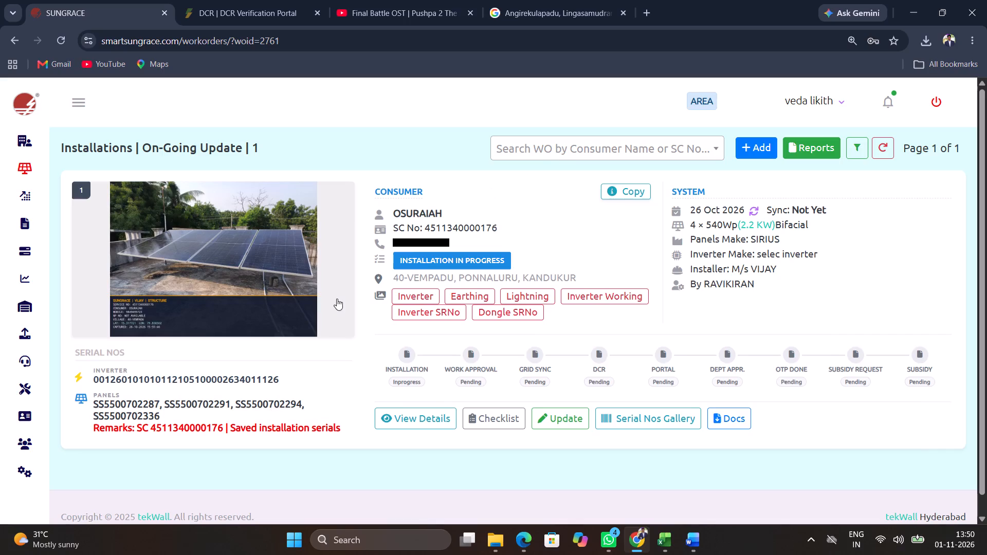
Copy the work order's ULA number and replace the Consumer Application Number in the DCR form with it.
click(629, 188)
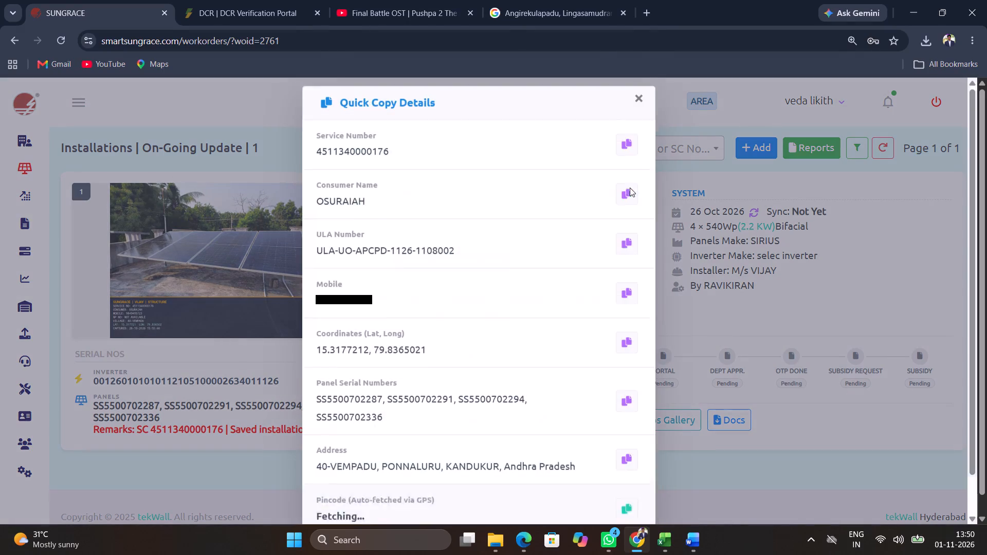
click(629, 257)
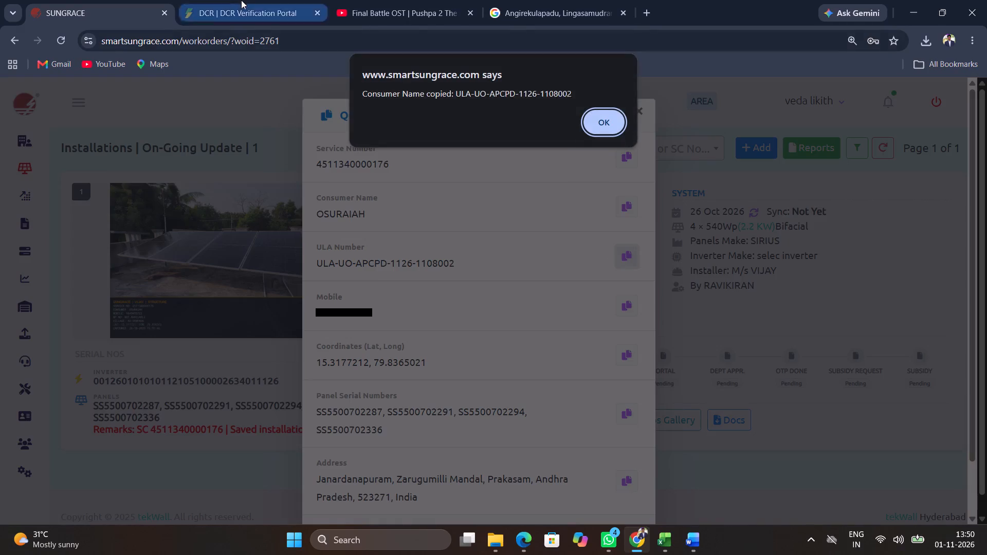
click(241, 0)
scroll(506, 306, up, 1)
scroll(522, 246, up, 1)
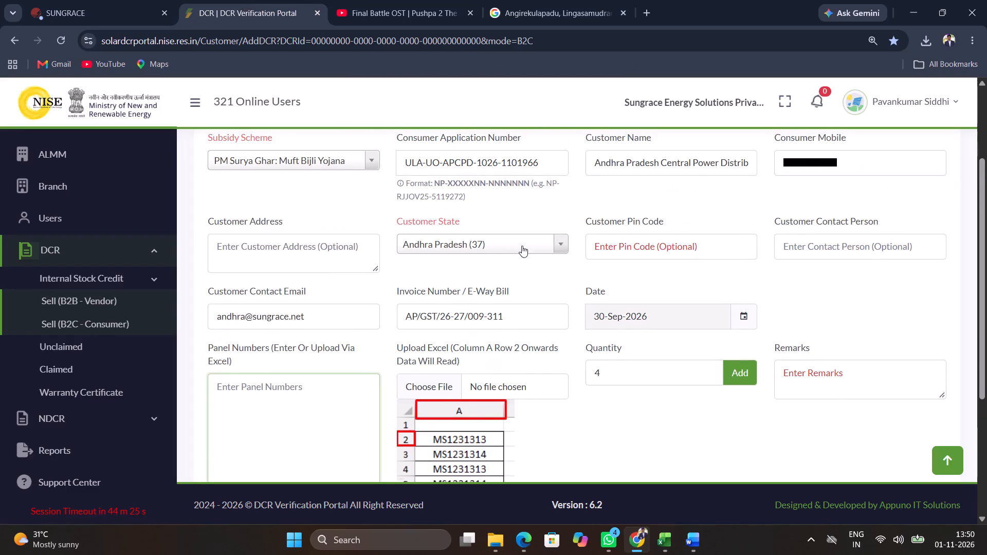
click(550, 230)
key(BackSpace)
key(BackSpace)
key(BackSpace)
key(BackSpace)
key(BackSpace)
key(BackSpace)
key(BackSpace)
key(BackSpace)
key(BackSpace)
key(BackSpace)
key(BackSpace)
key(BackSpace)
key(BackSpace)
key(BackSpace)
key(BackSpace)
key(BackSpace)
key(BackSpace)
key(BackSpace)
key(BackSpace)
key(BackSpace)
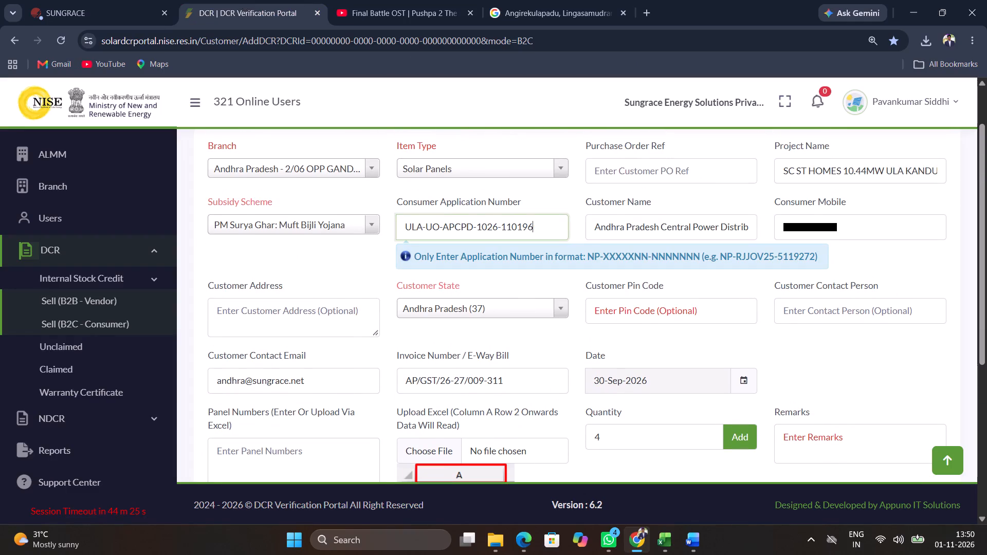
key(ctrl+v)
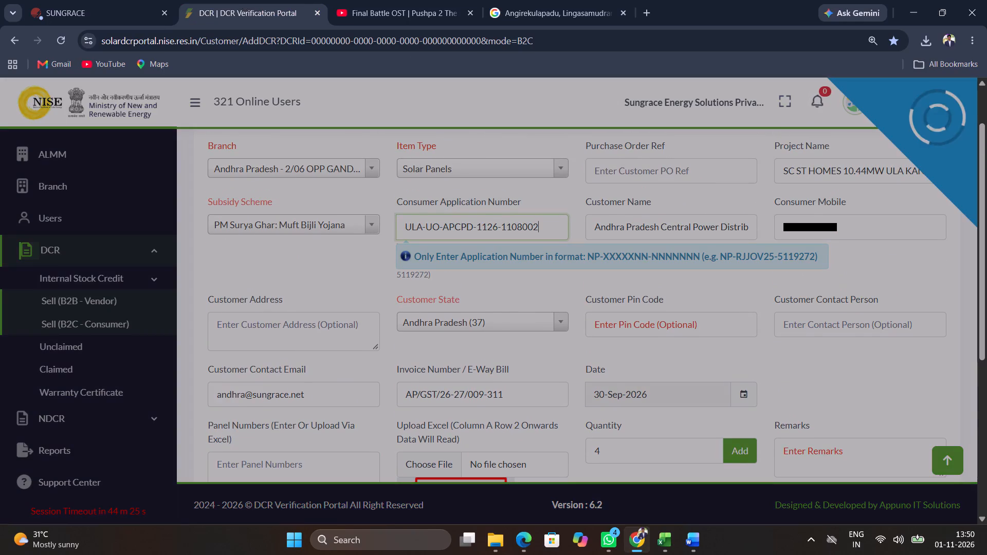
Copy the work order's four panel serial numbers into the DCR form's empty Panel Numbers field.
scroll(528, 240, down, 2)
click(325, 373)
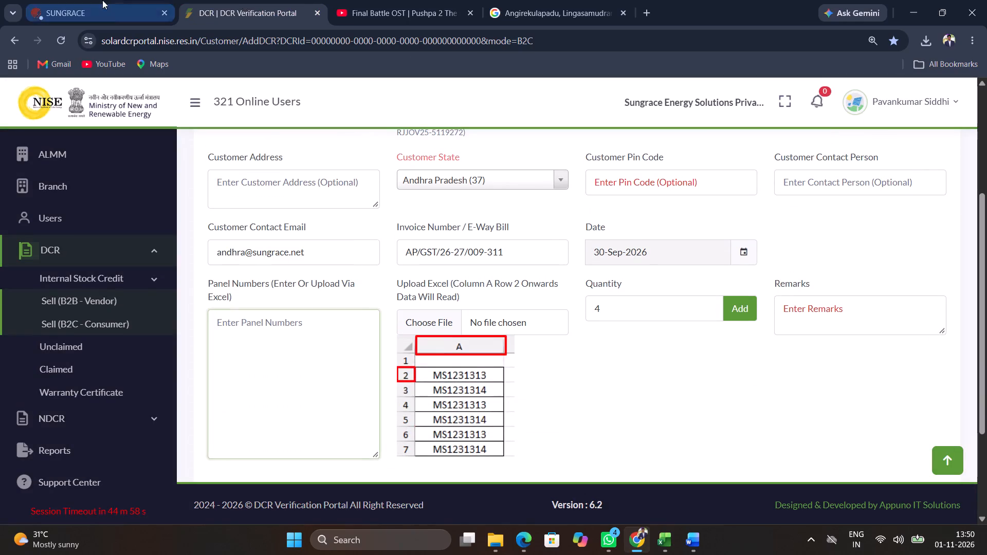
click(101, 0)
click(596, 125)
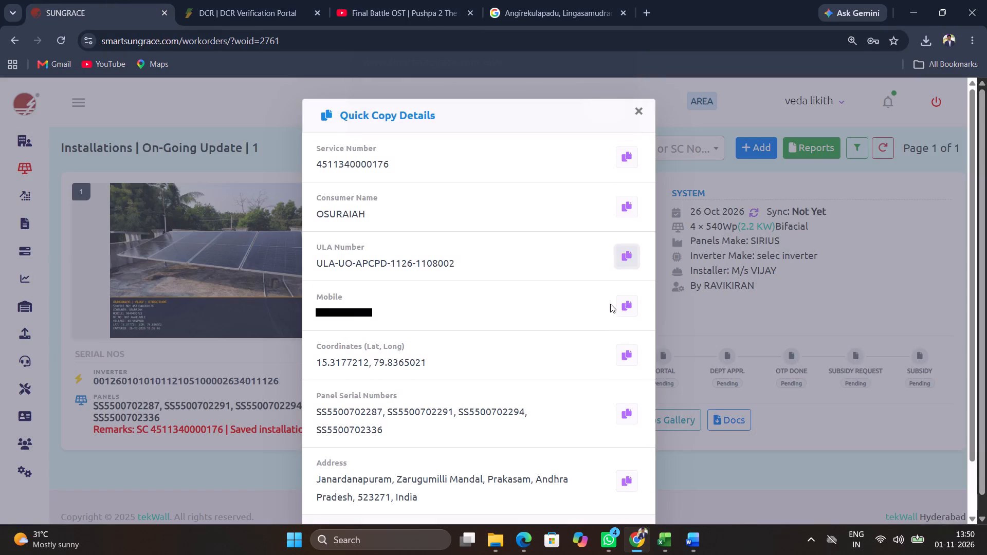
click(620, 409)
click(247, 10)
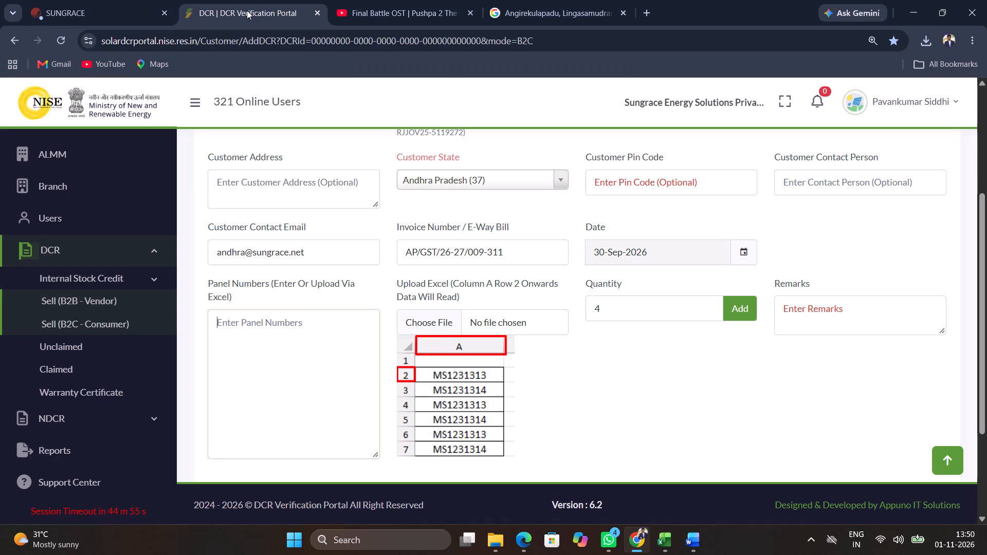
key(ctrl+v)
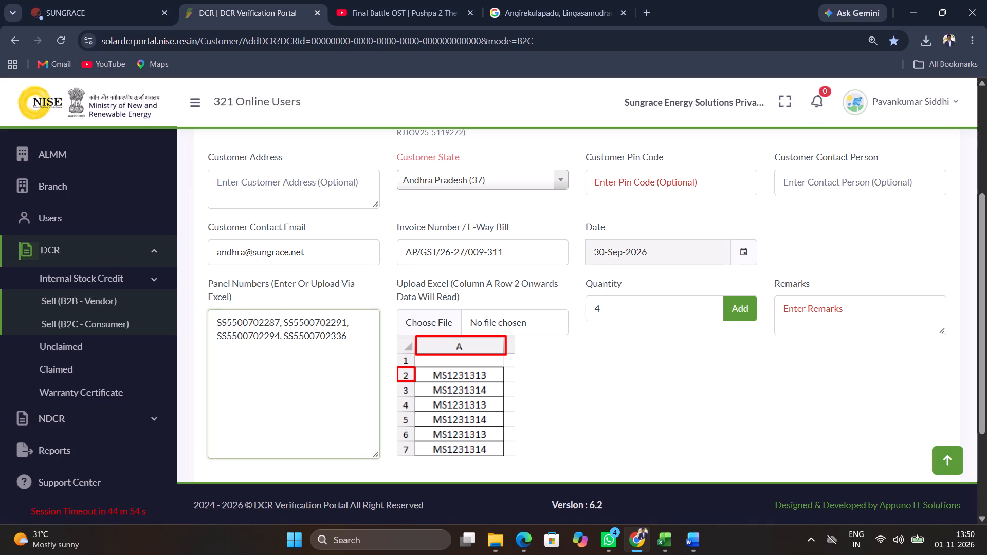
key(Left)
key(Left)
key(Left)
key(Left)
key(Left)
key(Left)
key(Left)
key(Left)
key(Left)
key(Left)
key(Left)
key(Left)
key(BackSpace)
key(BackSpace)
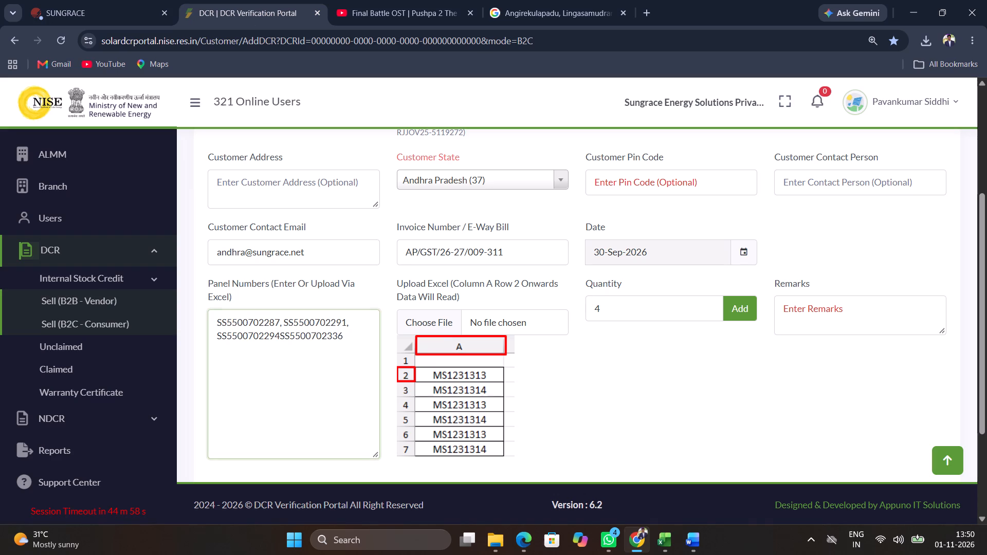
key(Return)
key(Up)
key(Up)
key(Up)
key(Up)
key(Up)
key(Up)
key(Up)
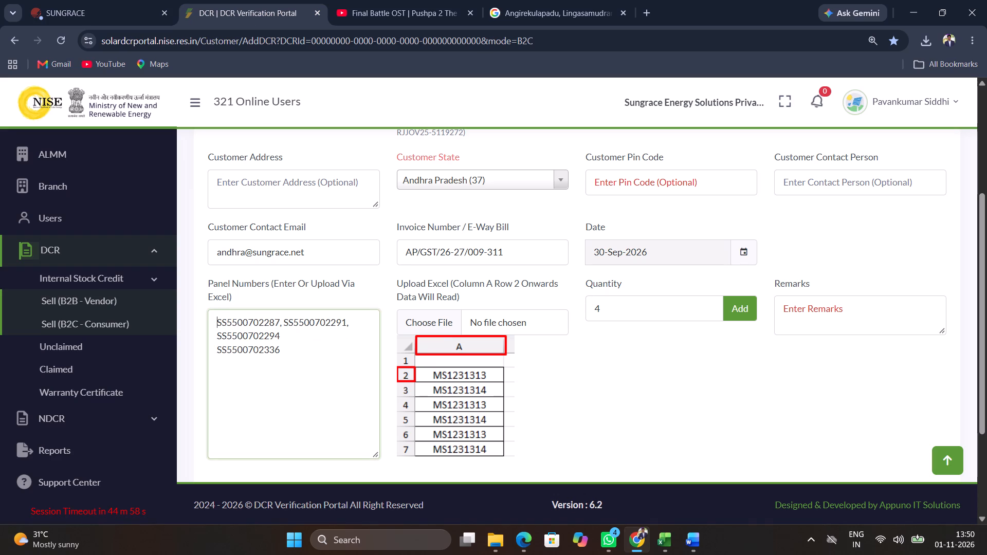
key(Right)
key(Right)
key(Right)
key(Right)
key(Right)
key(Right)
key(Right)
key(Right)
key(Right)
key(Right)
key(Right)
key(Right)
key(Right)
key(Right)
key(BackSpace)
key(BackSpace)
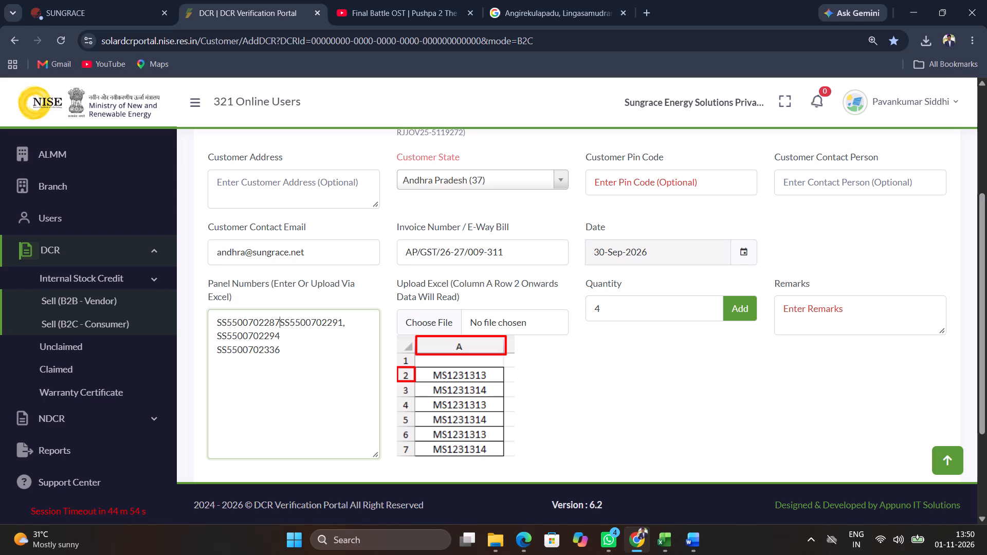
key(Return)
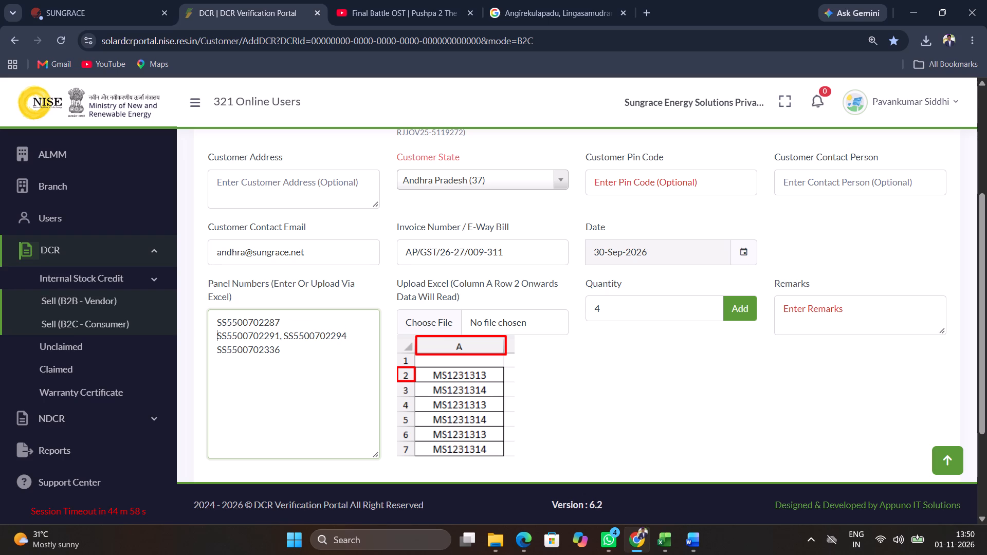
key(Right)
key(Right)
key(Right)
key(Right)
key(Right)
key(Right)
key(Right)
key(Right)
key(Right)
key(Right)
key(Right)
key(Right)
key(Right)
key(Right)
key(Right)
key(Left)
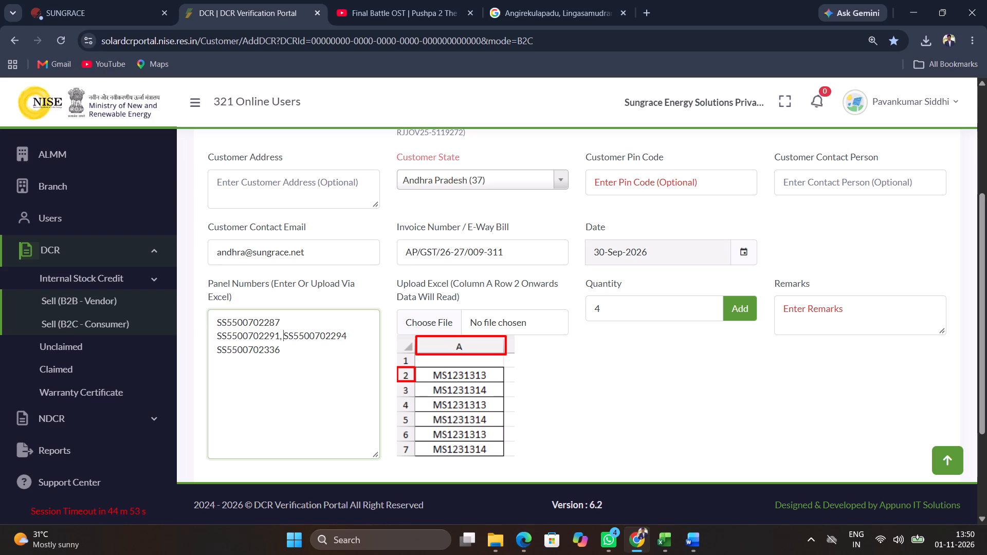
key(BackSpace)
key(BackSpace)
key(Return)
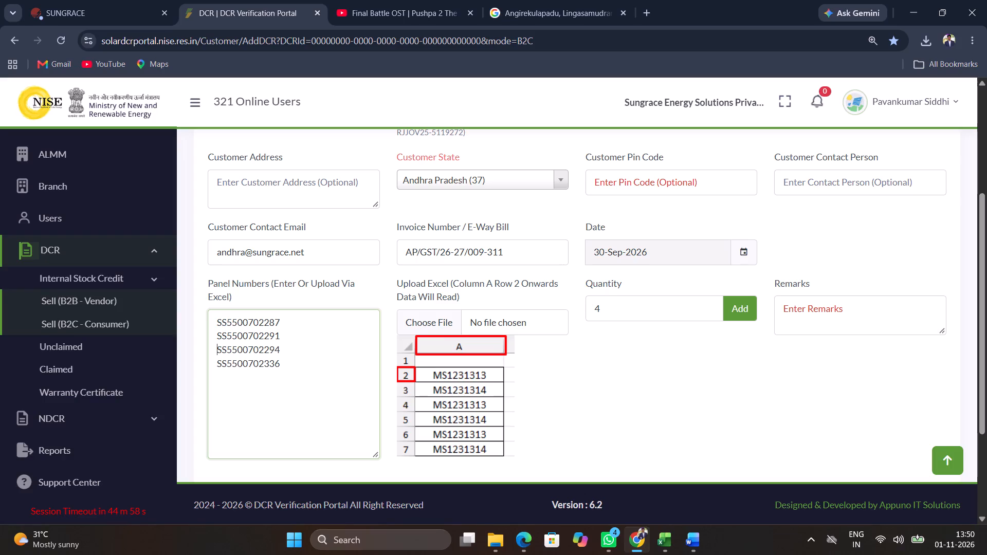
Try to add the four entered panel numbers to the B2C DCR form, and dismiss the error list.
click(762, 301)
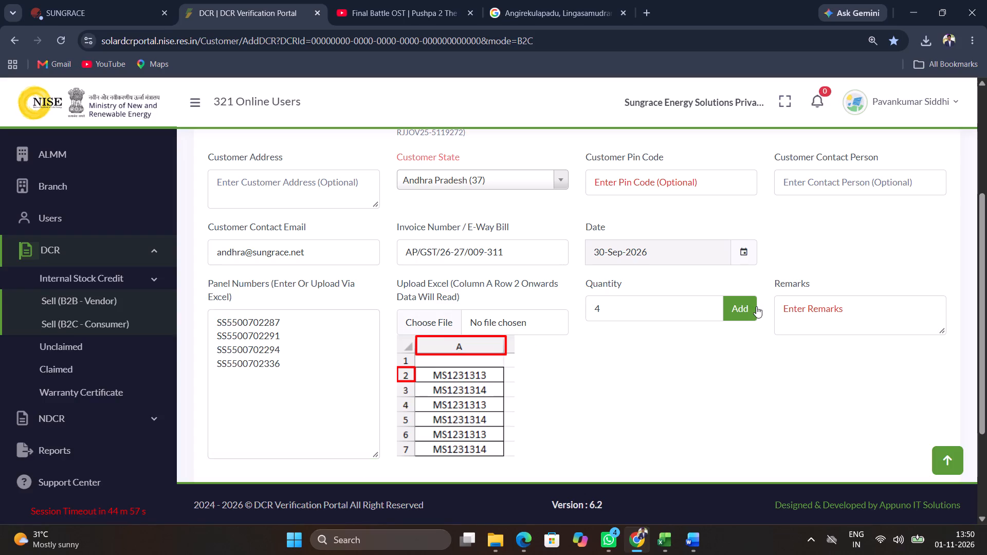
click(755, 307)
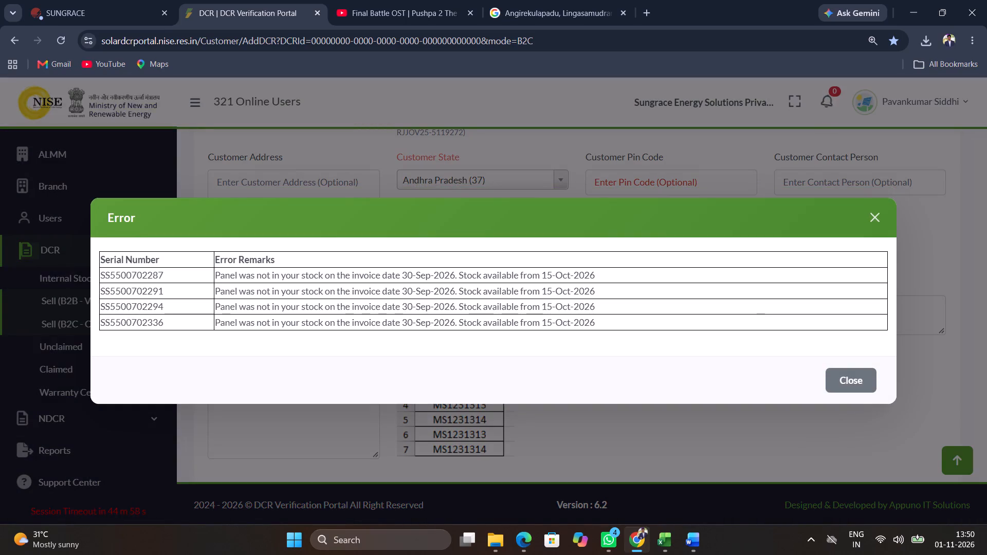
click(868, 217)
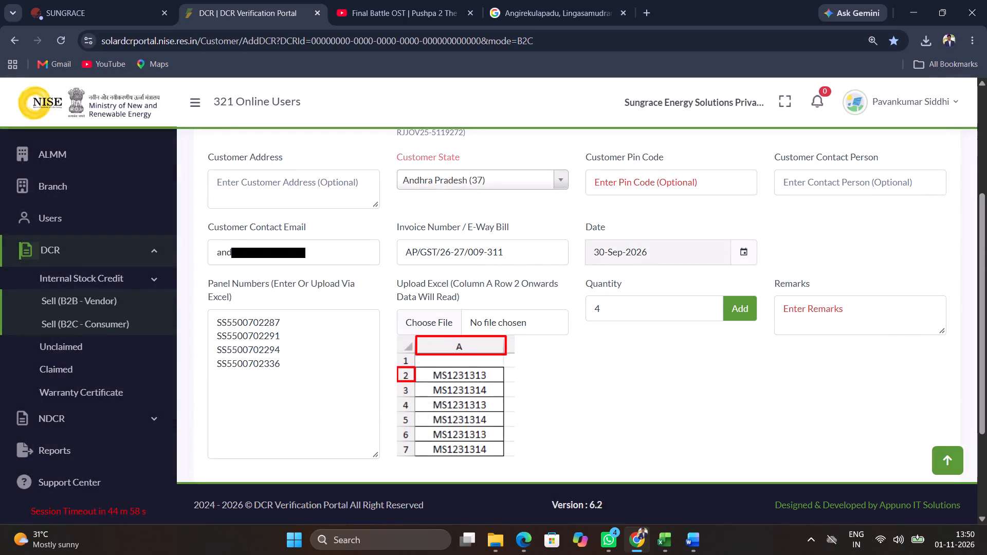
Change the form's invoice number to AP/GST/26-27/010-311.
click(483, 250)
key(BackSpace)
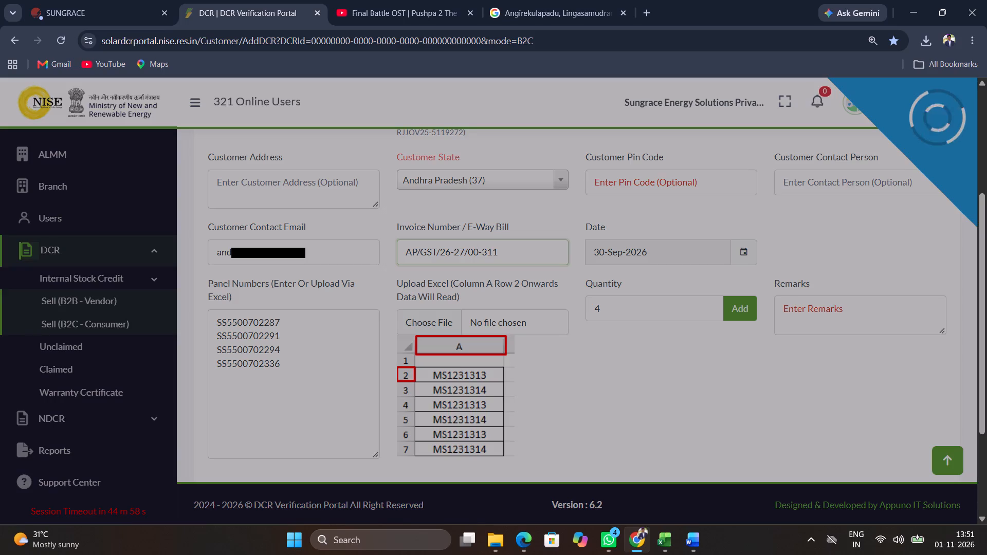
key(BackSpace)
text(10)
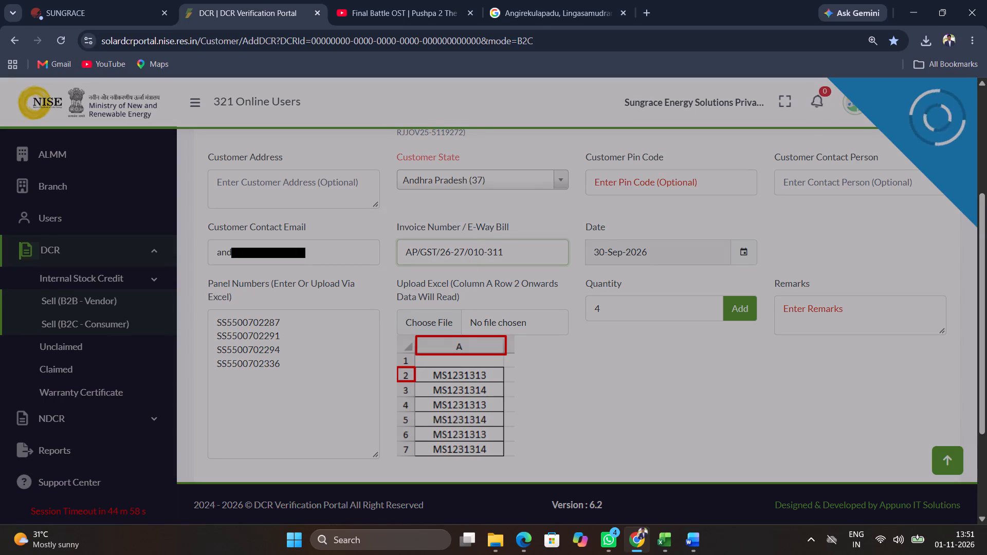
Check the numbered folders in DCR010 for the next number and change the form's invoice number to AP/GST/26-27/010-64.
click(523, 251)
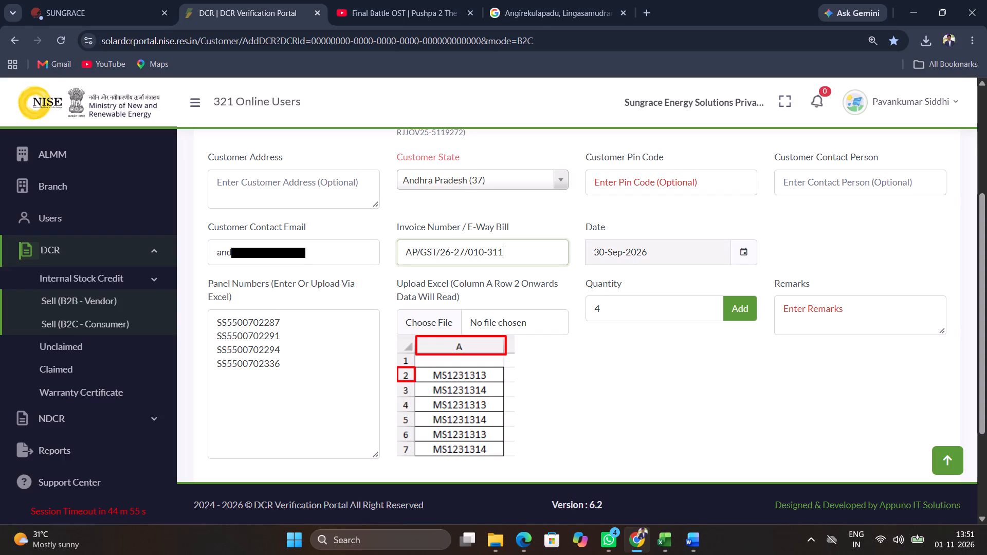
key(BackSpace)
key(BackSpace)
key(BackSpace)
key(BackSpace)
key(BackSpace)
key(BackSpace)
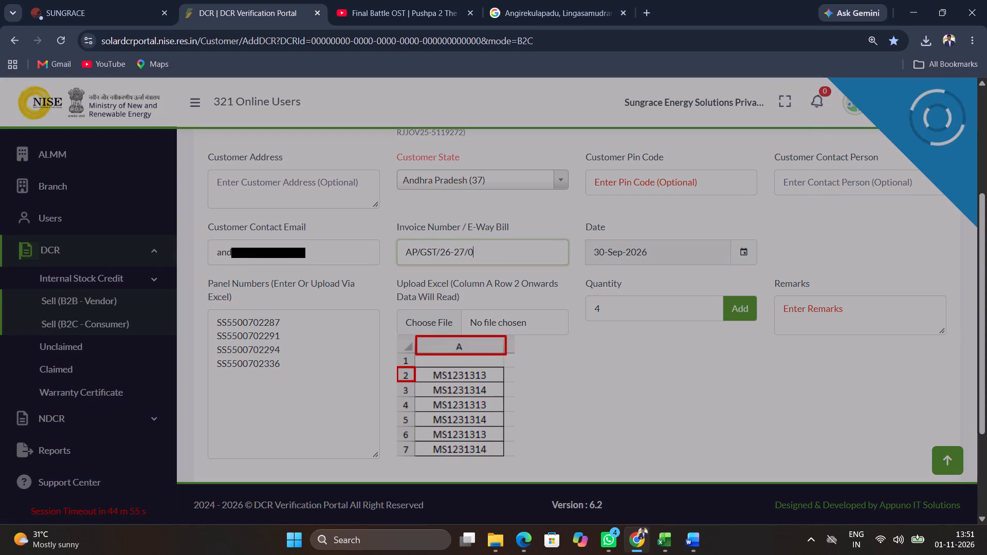
text(10)
key(minus)
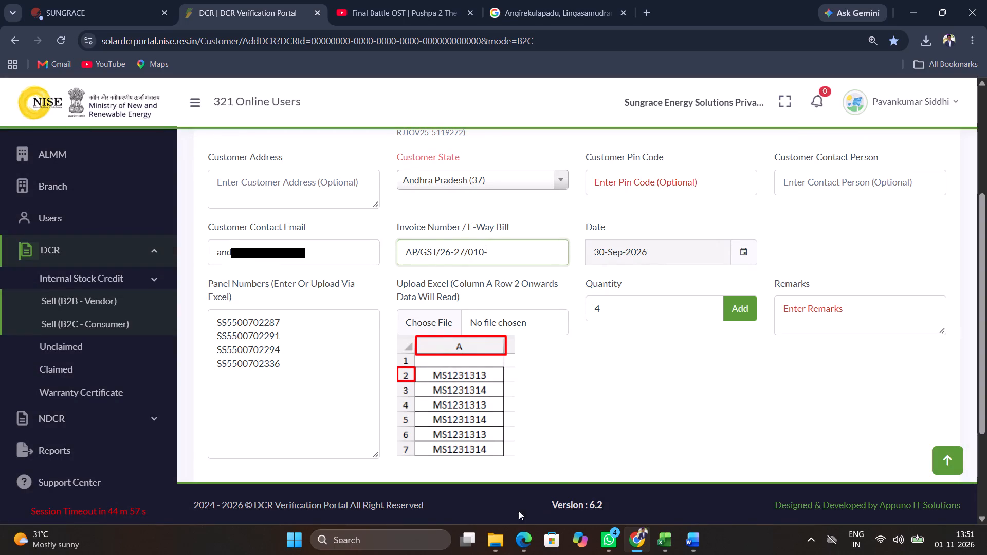
click(498, 483)
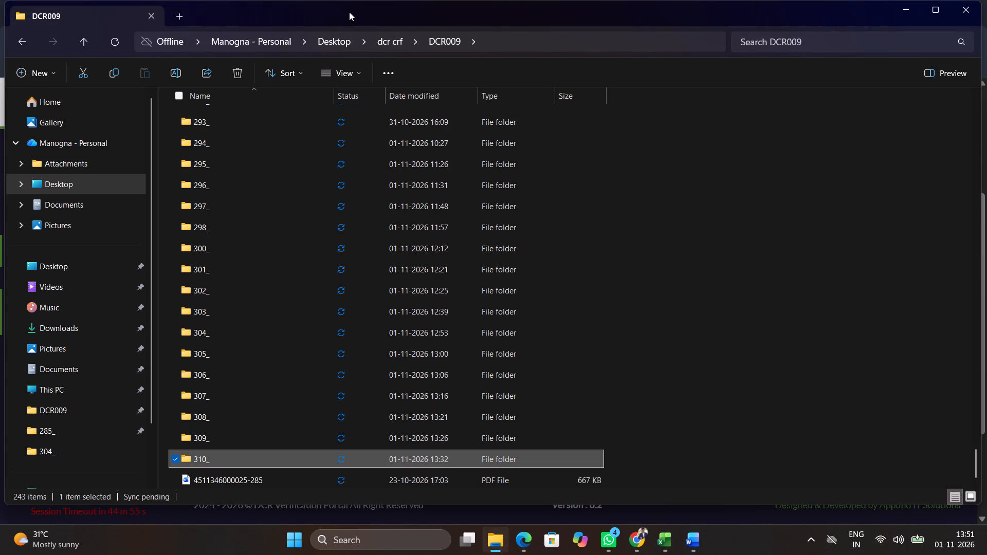
click(390, 39)
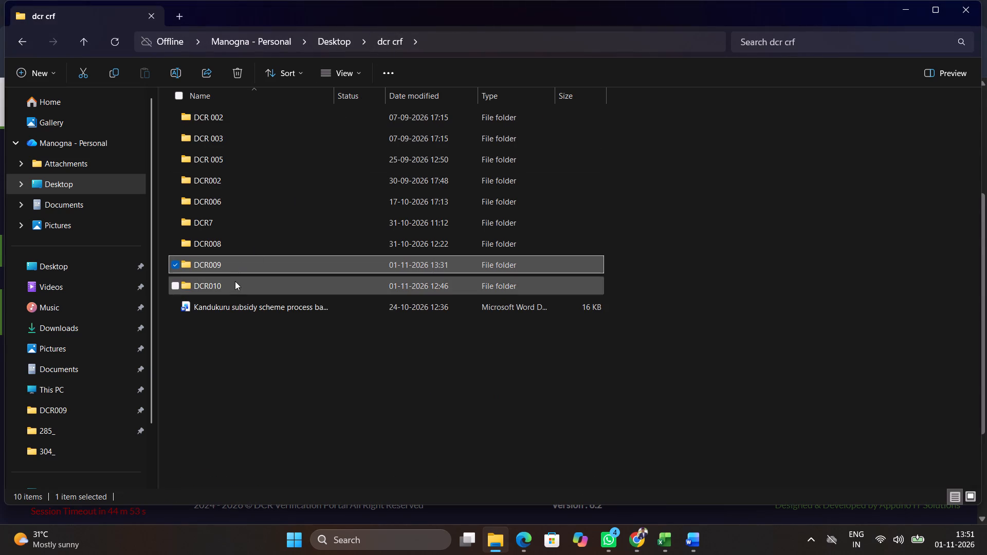
double_click(235, 281)
scroll(303, 237, down, 18)
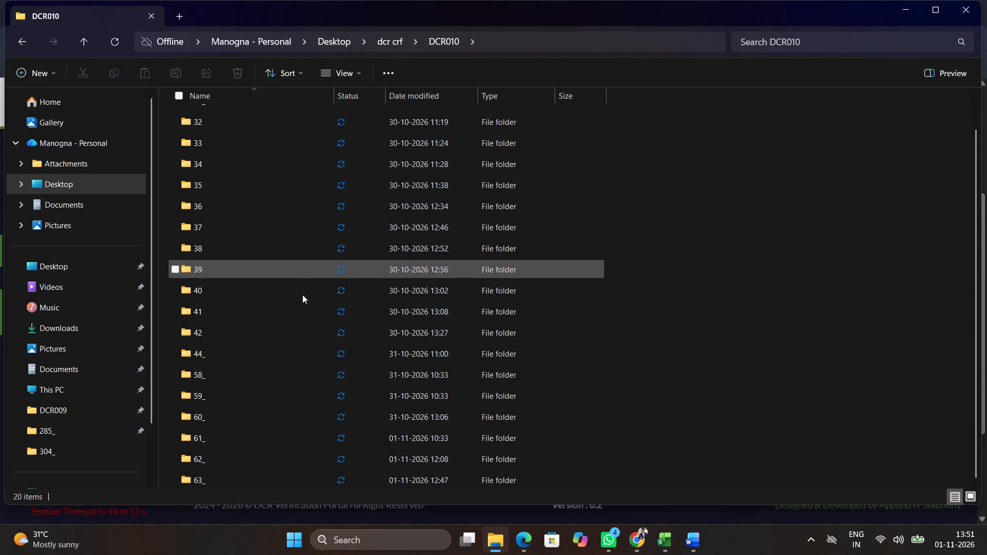
click(638, 471)
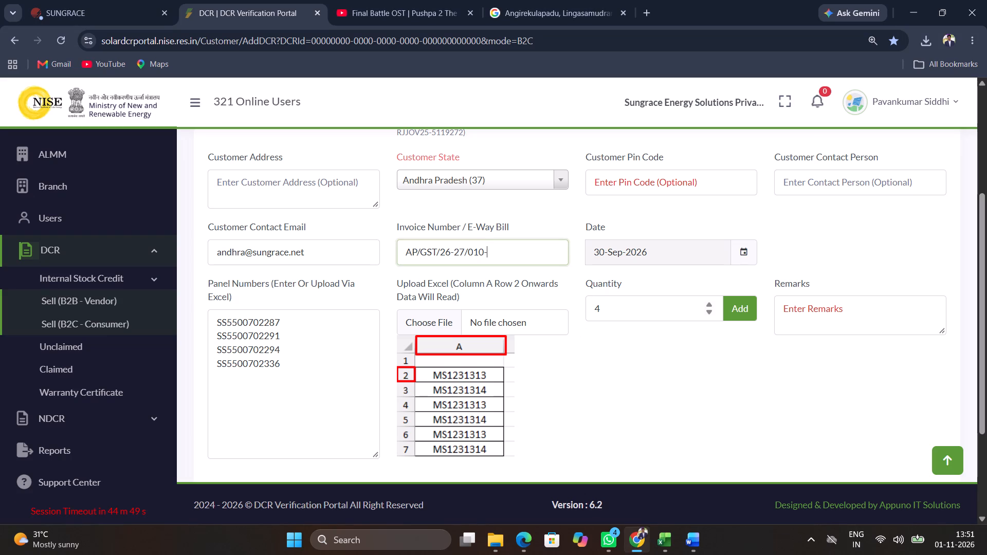
text(64)
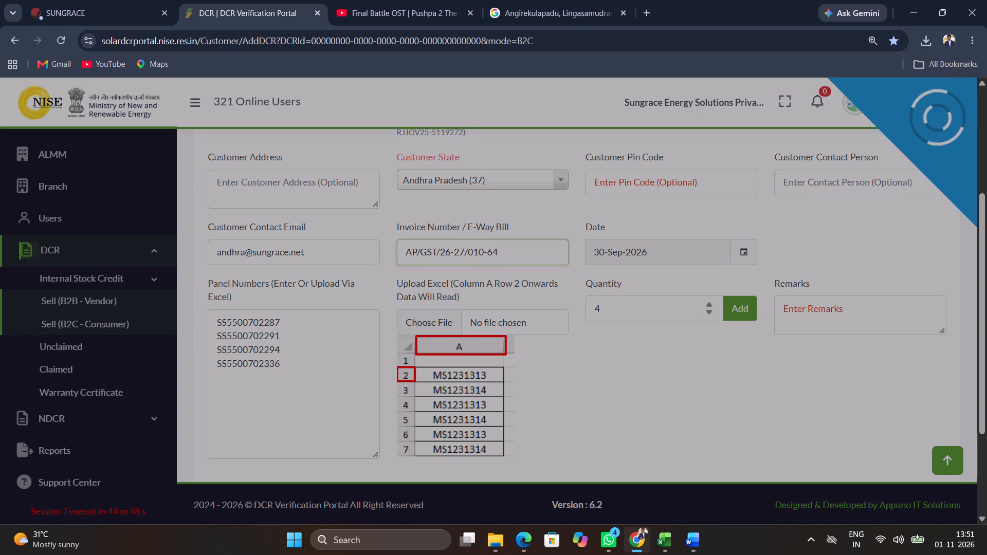
Set the invoice date to 22-Oct-2026 and add the four entered panel numbers to the form.
click(698, 251)
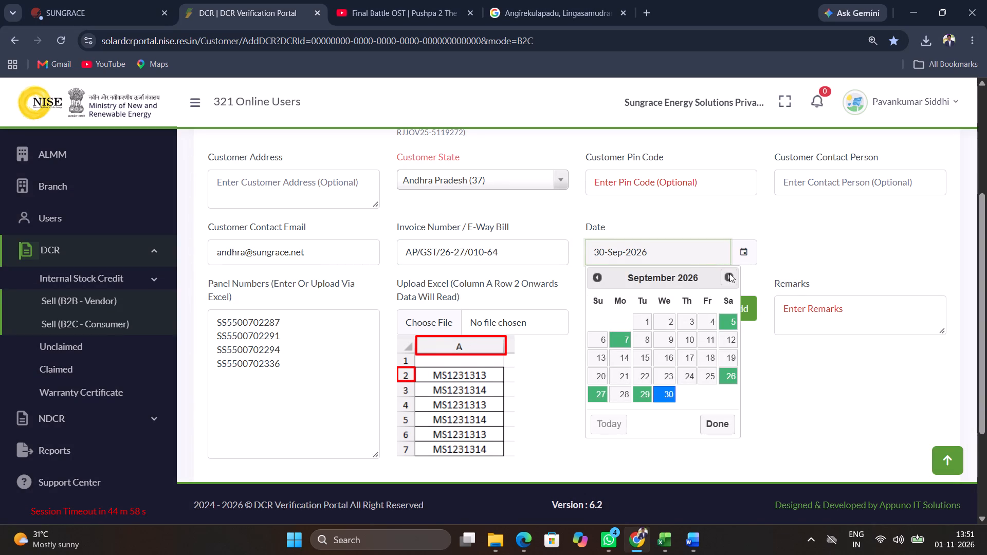
click(729, 273)
click(684, 376)
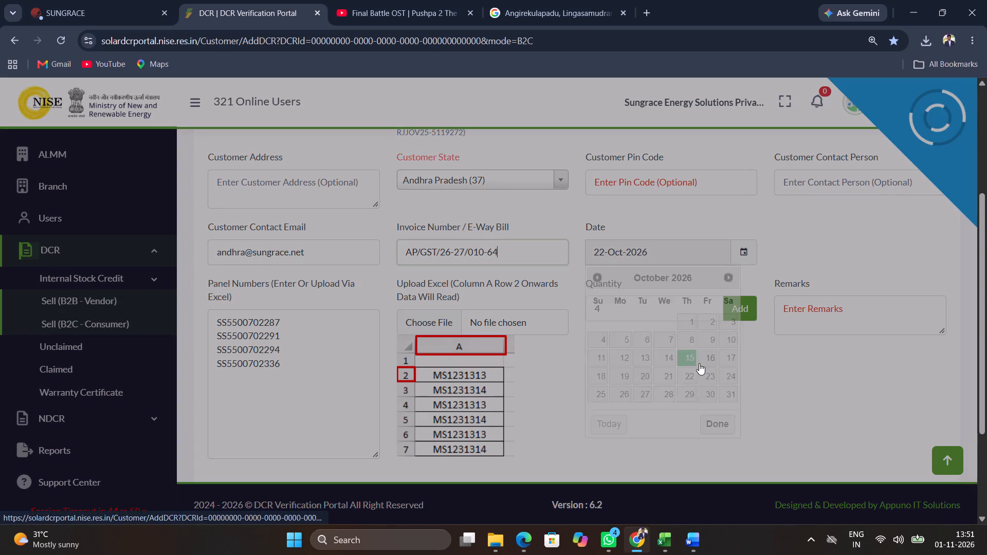
click(748, 315)
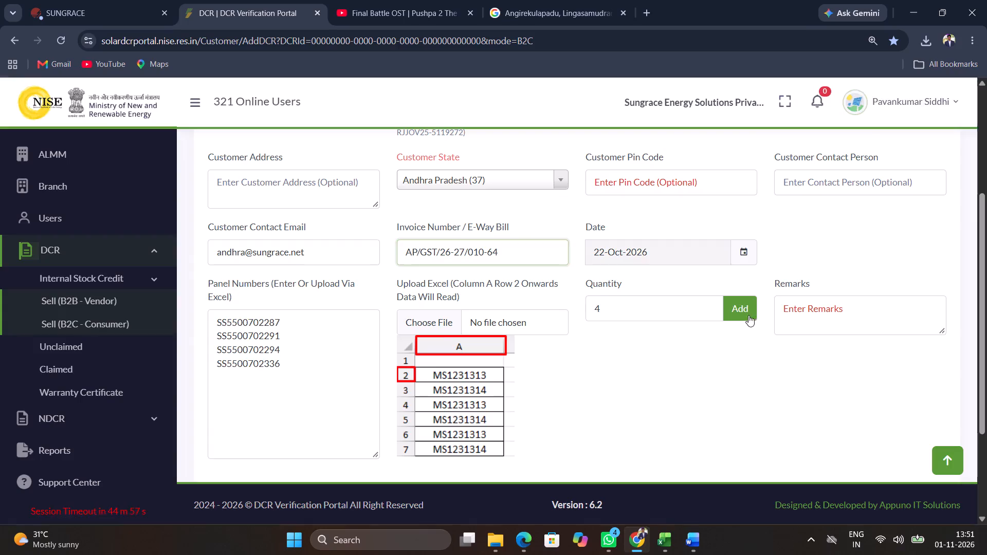
Copy the installation's address from the SUNGRACE quick copy details into the DCR form's Remarks.
click(832, 321)
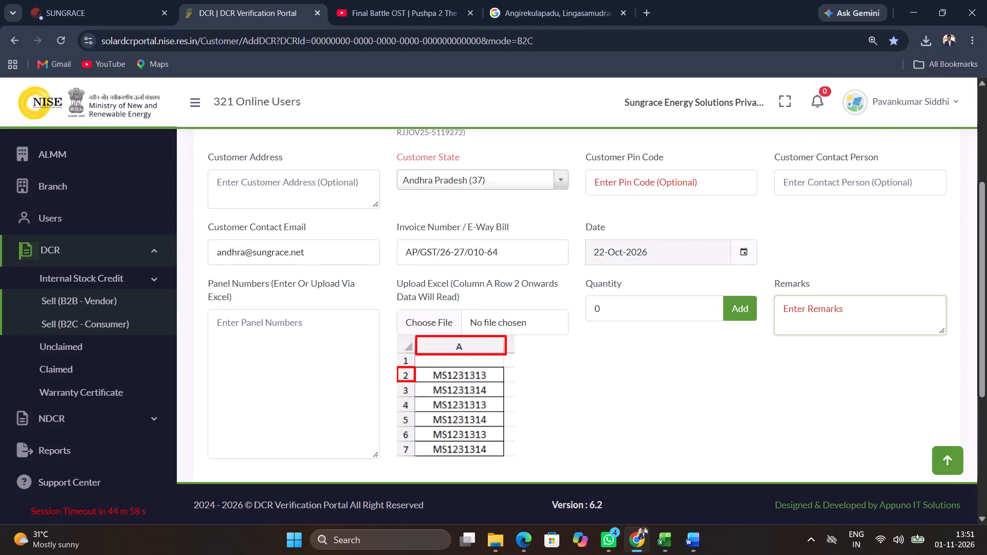
click(78, 0)
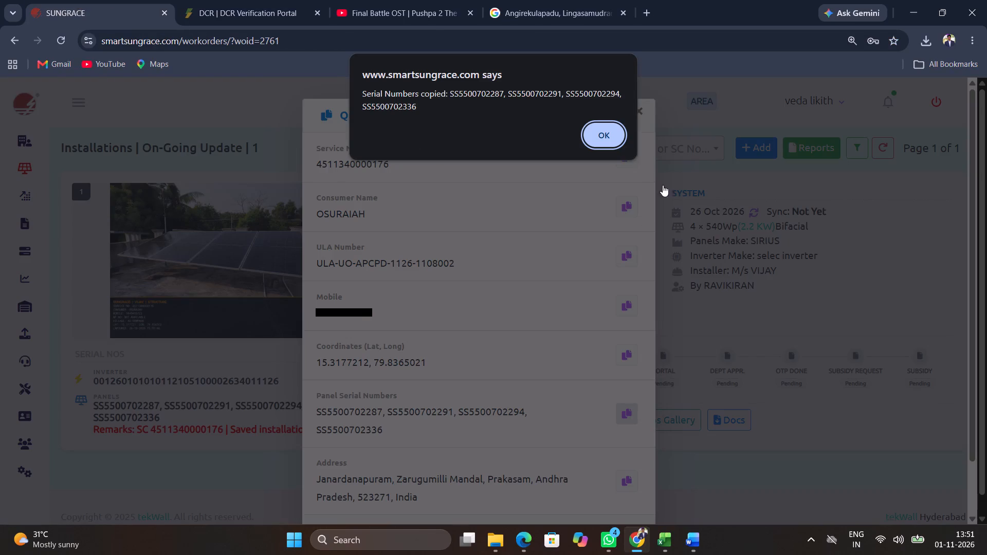
click(611, 131)
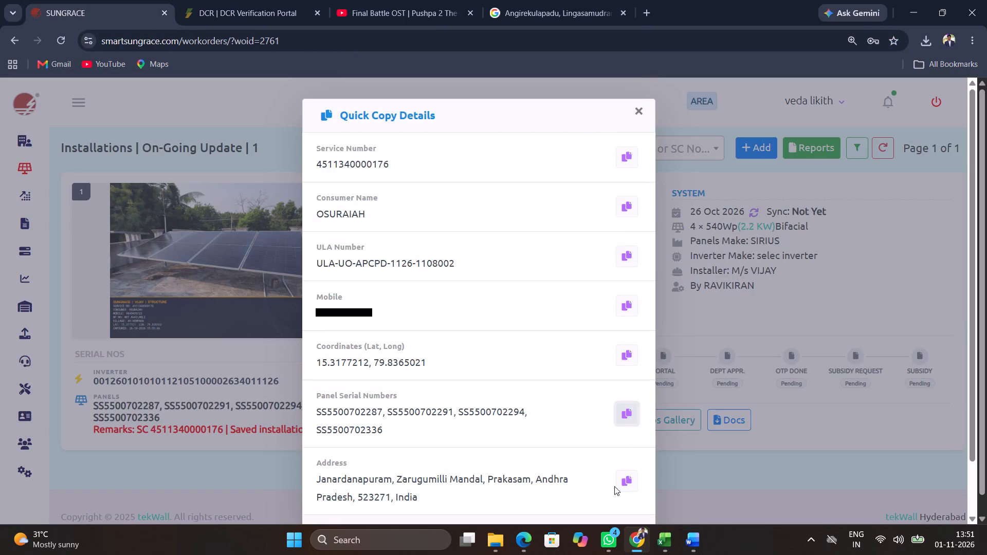
click(628, 476)
click(279, 1)
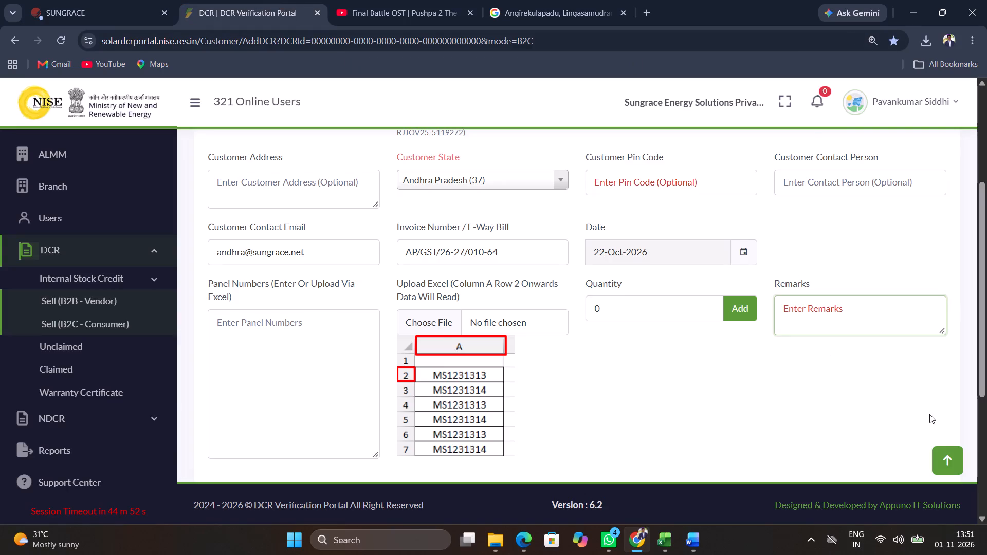
key(ctrl+v)
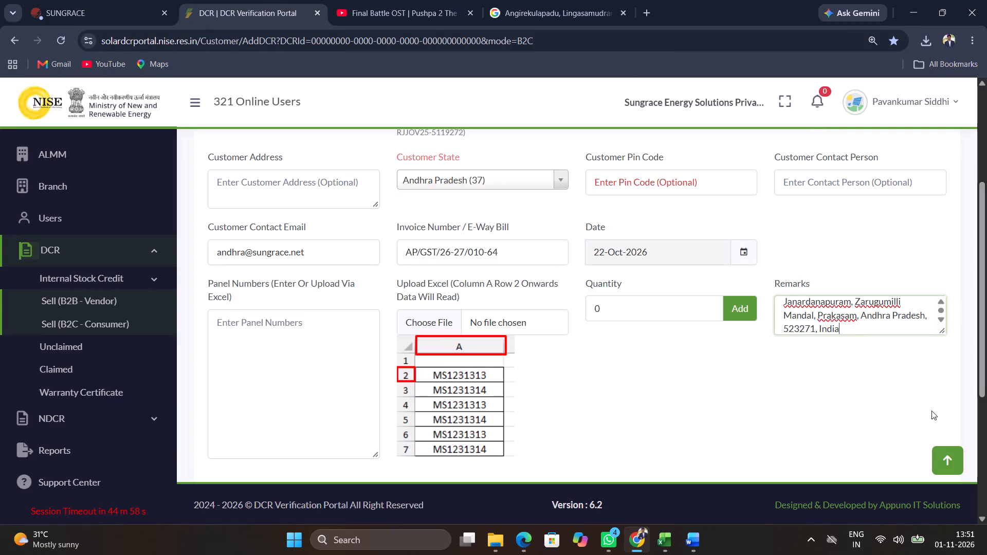
Copy the installation's pincode from the SUNGRACE quick copy details into the DCR form's Customer Pin Code.
scroll(890, 402, down, 3)
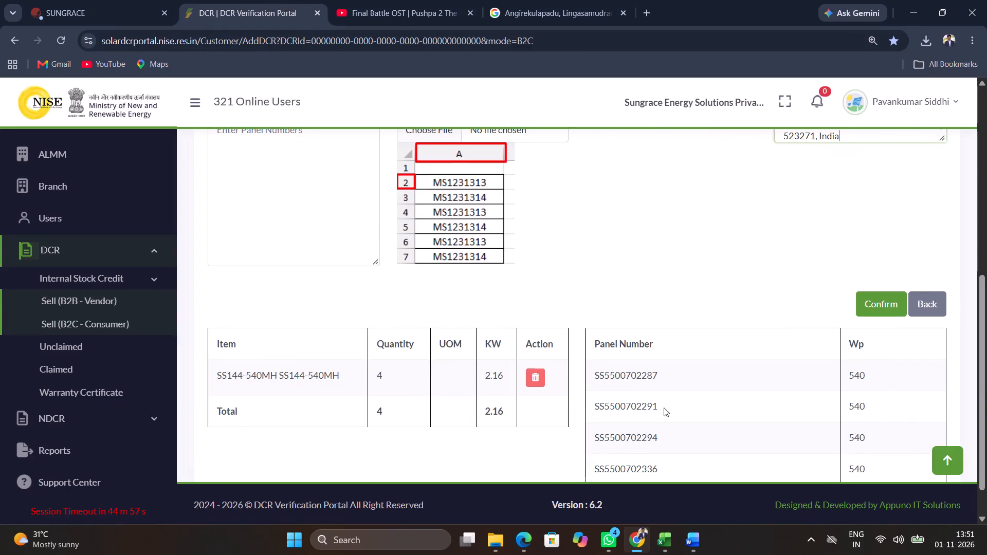
scroll(656, 396, up, 3)
drag(598, 175, 600, 183)
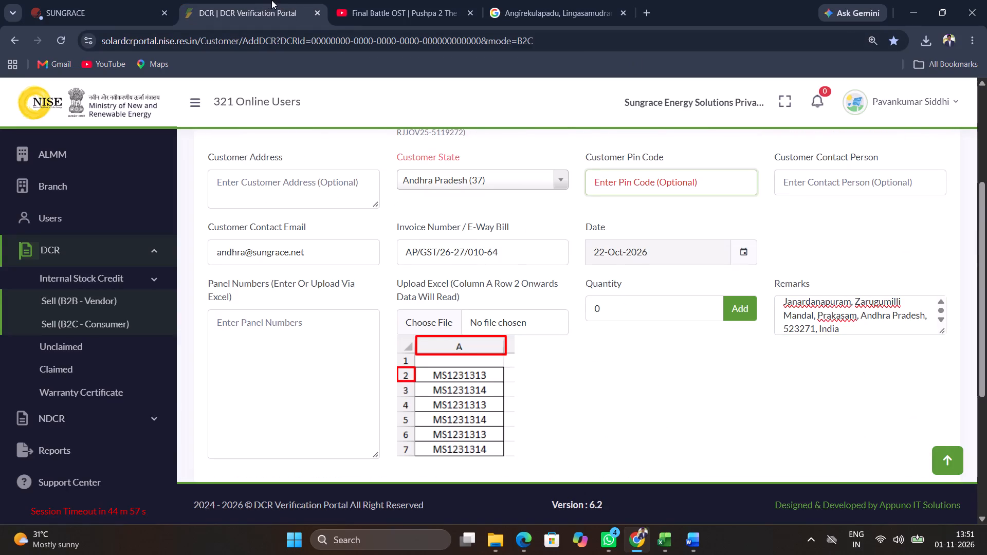
click(93, 0)
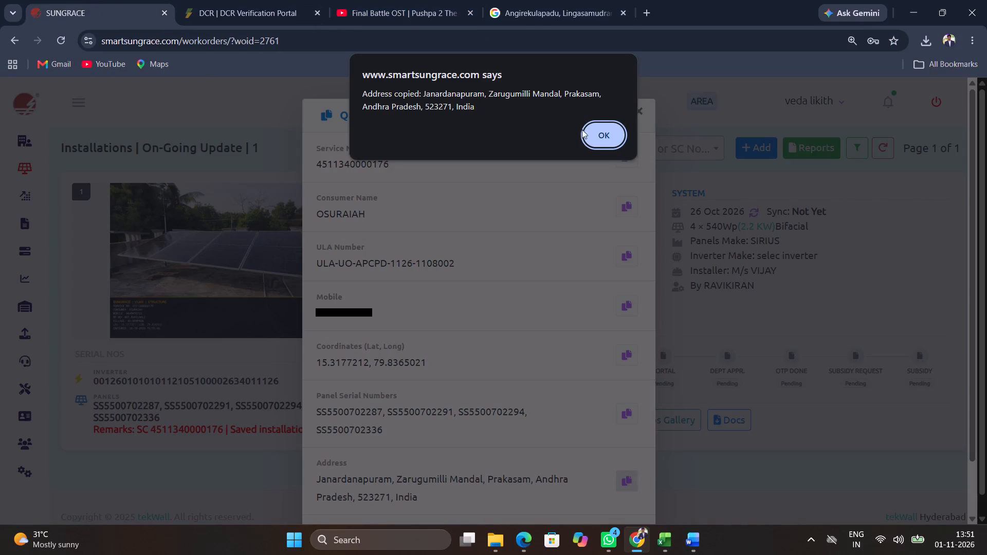
click(591, 133)
scroll(596, 139, down, 4)
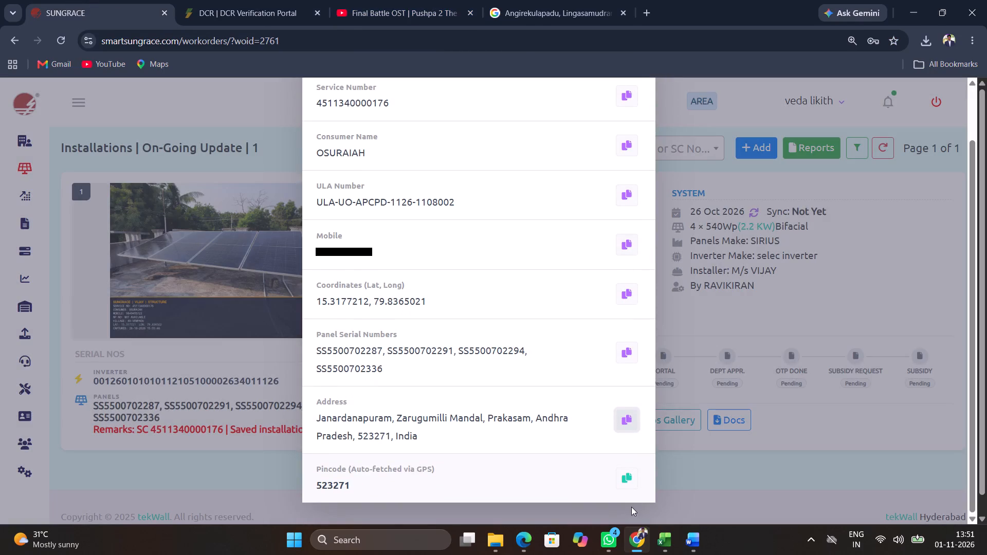
click(622, 479)
click(222, 0)
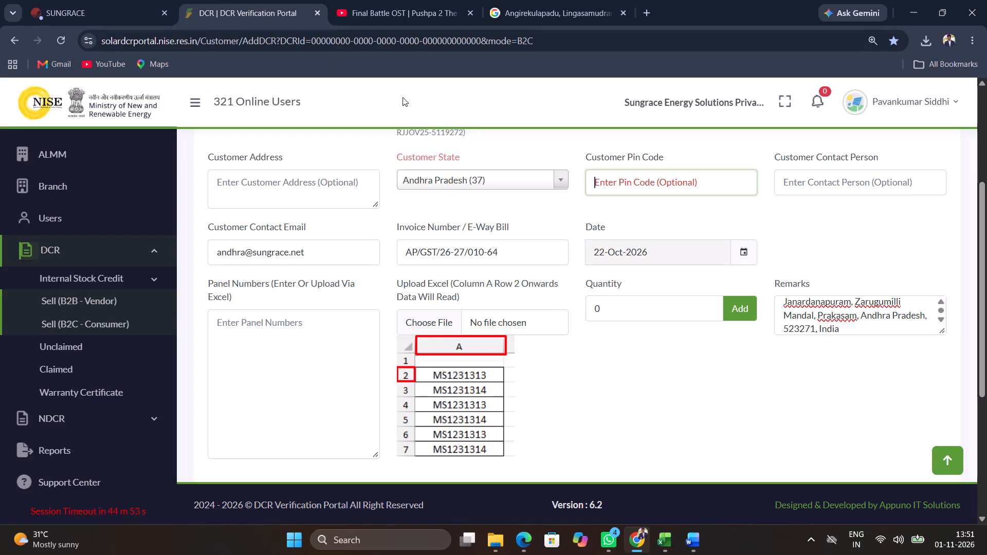
key(ctrl+v)
Confirm the completed B2C DCR form to issue the certificate.
scroll(619, 181, down, 2)
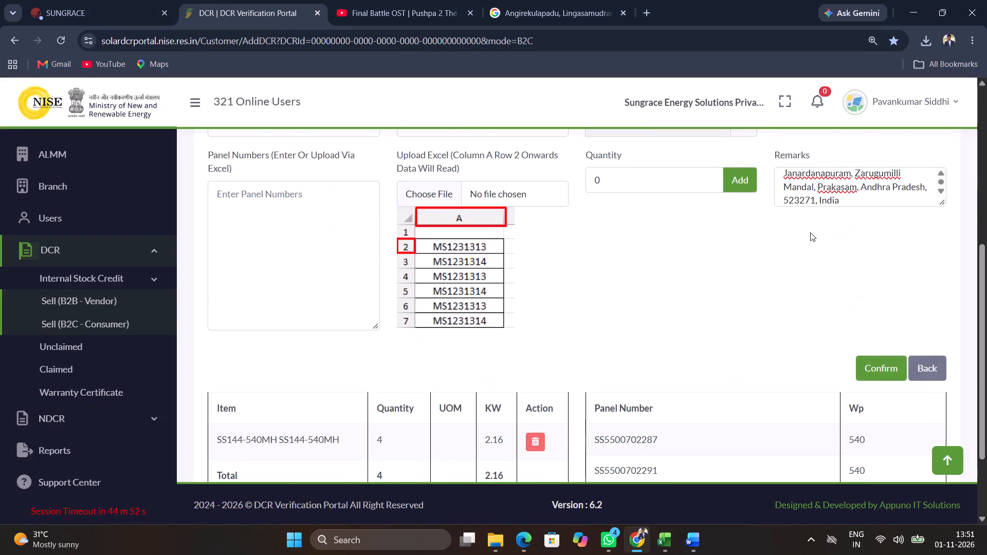
drag(880, 362, 878, 372)
drag(628, 376, 626, 390)
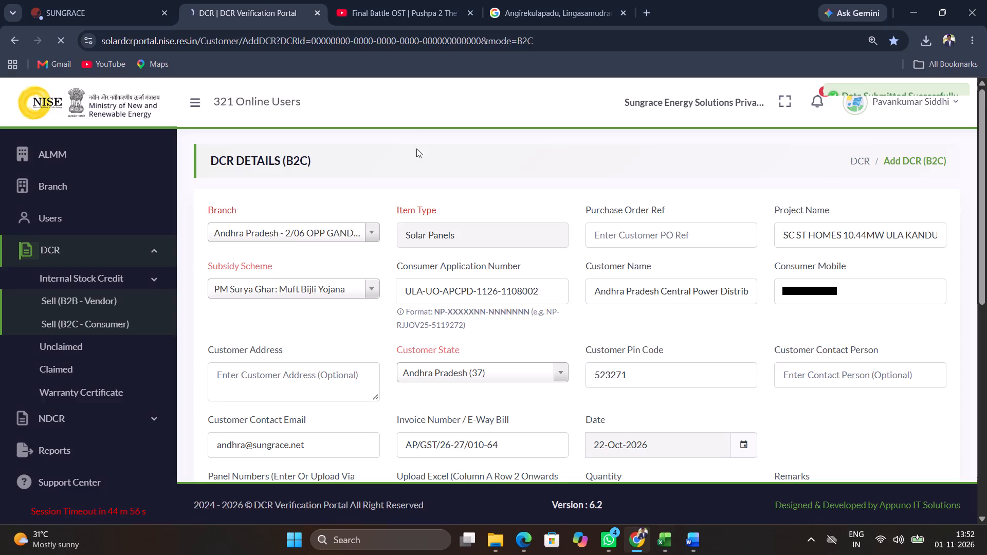
Create a folder named 64_ inside the DCR010 folder in File Explorer.
click(497, 526)
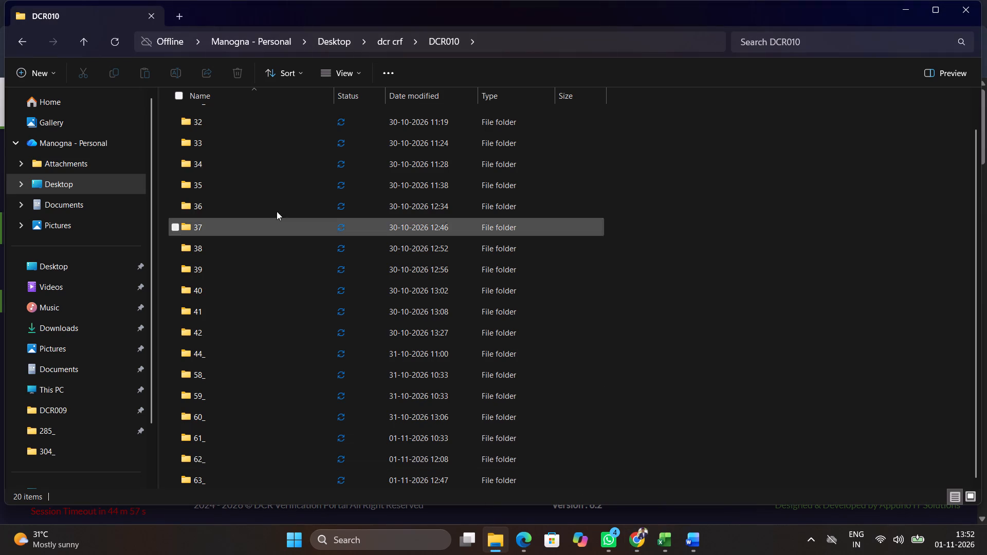
click(46, 72)
click(112, 102)
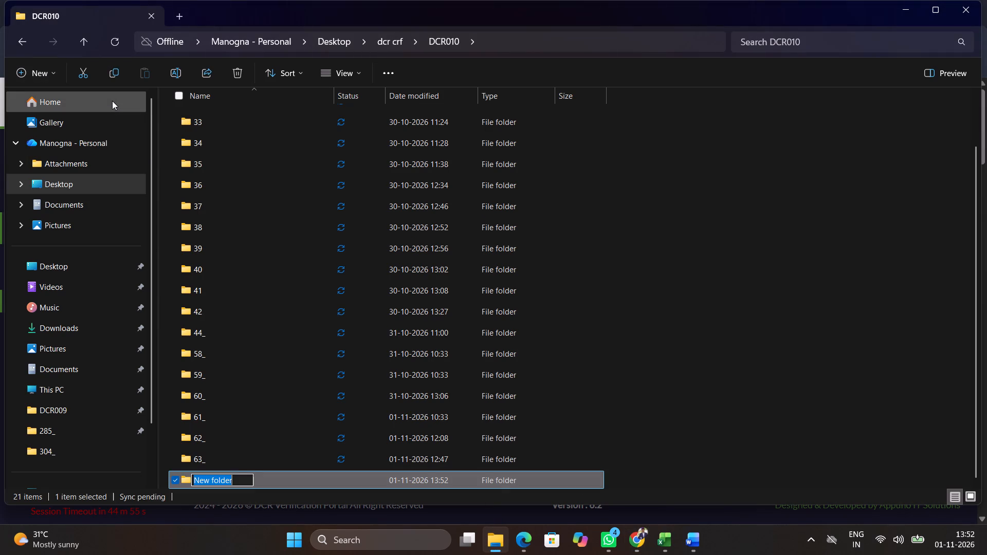
text(64)
key(shift+underscore)
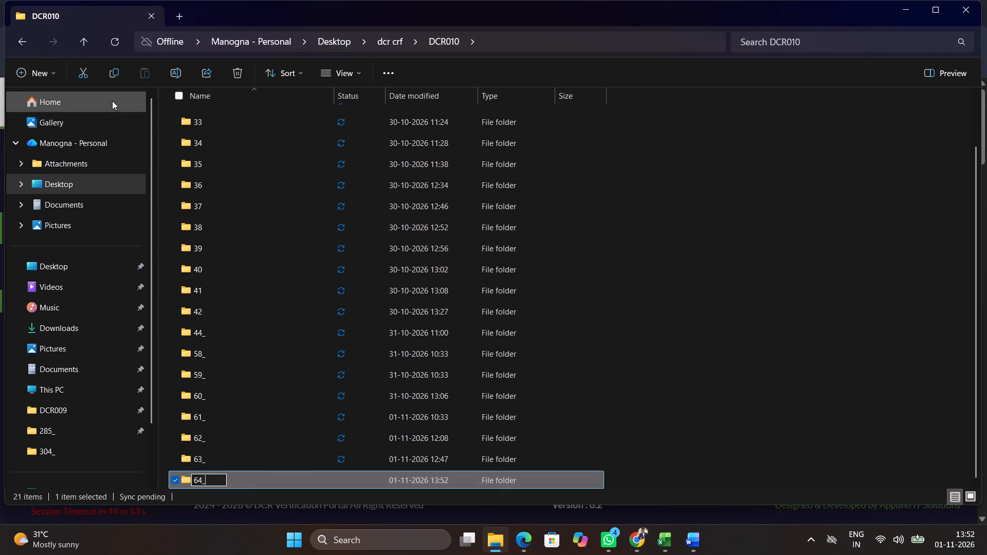
key(Return)
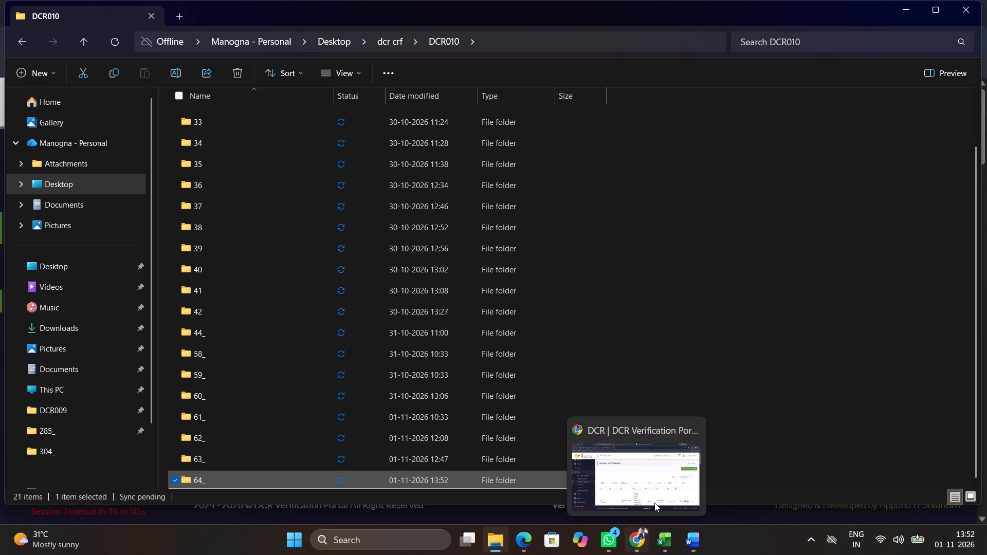
Copy the installation's service number from its SUNGRACE quick copy details.
click(654, 494)
drag(653, 494, 647, 490)
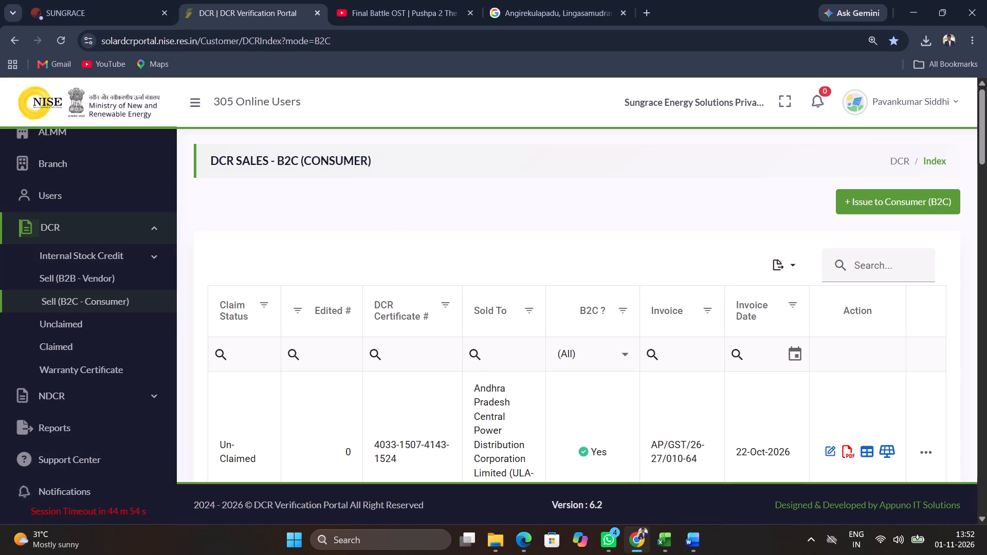
click(128, 3)
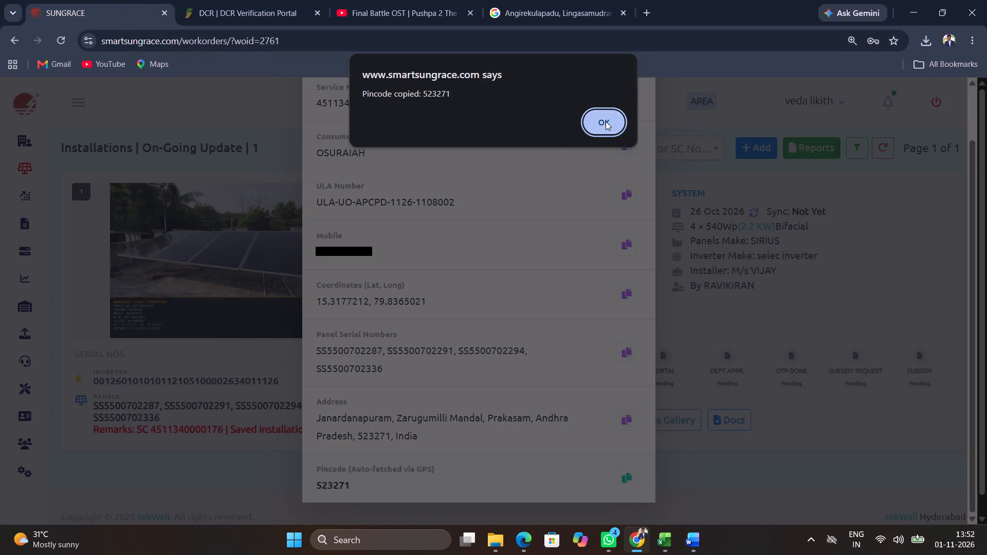
click(606, 121)
click(635, 94)
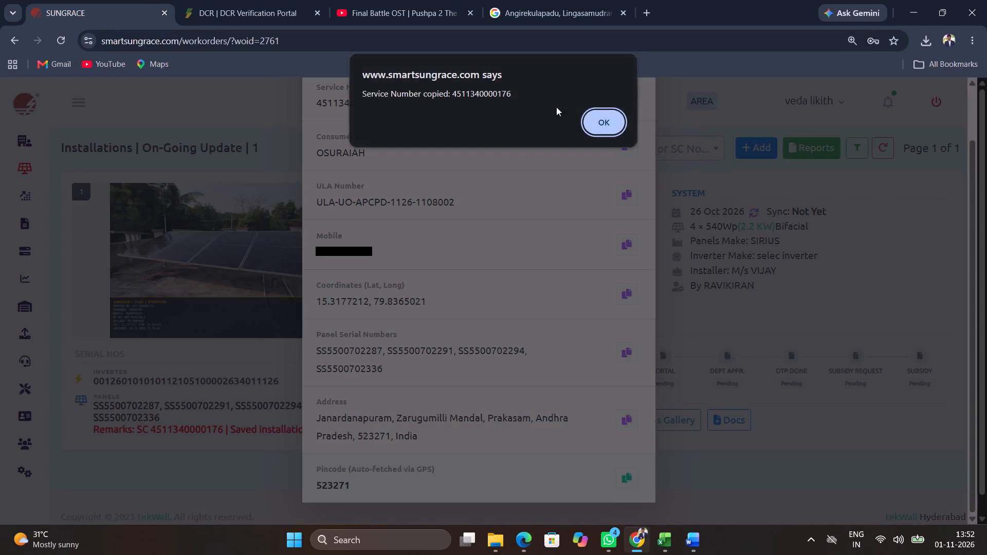
Download the newly issued certificate's PDF from the DCR portal, naming the file with the copied service number followed by -64.
click(242, 0)
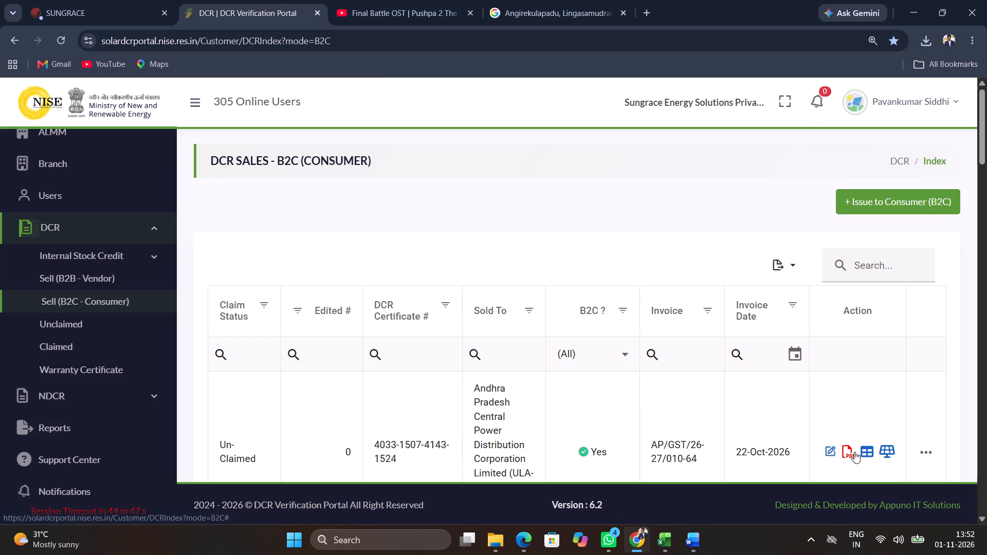
click(854, 452)
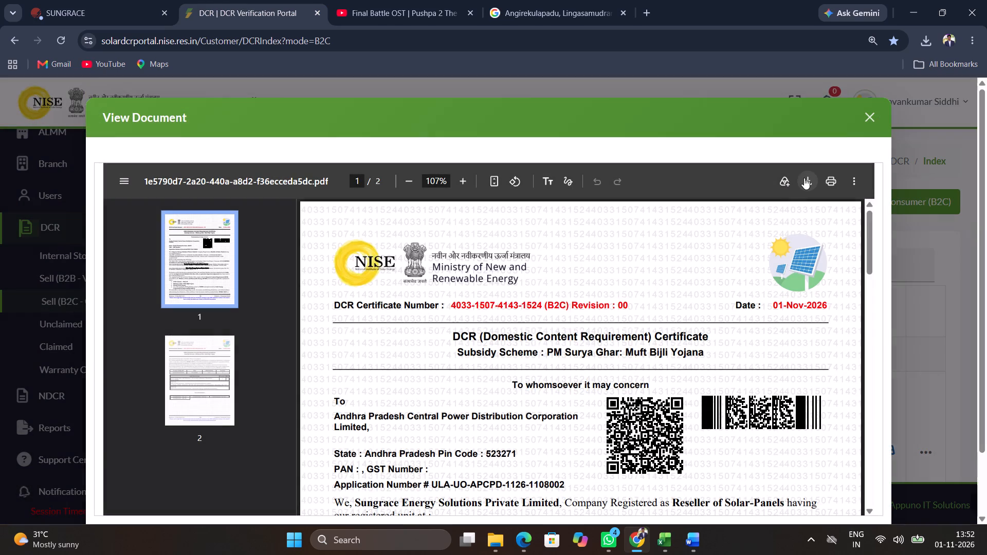
click(806, 179)
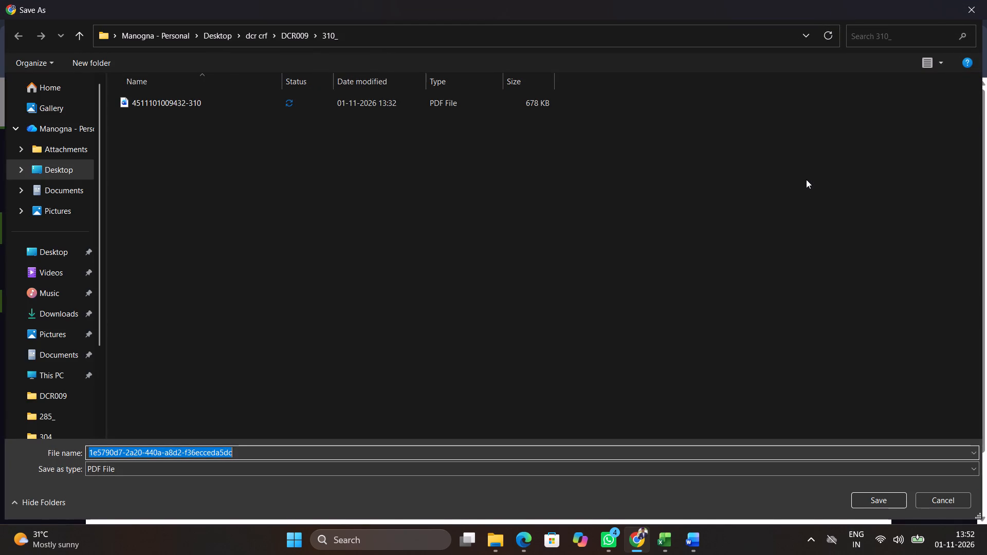
key(ctrl+v)
text(-64)
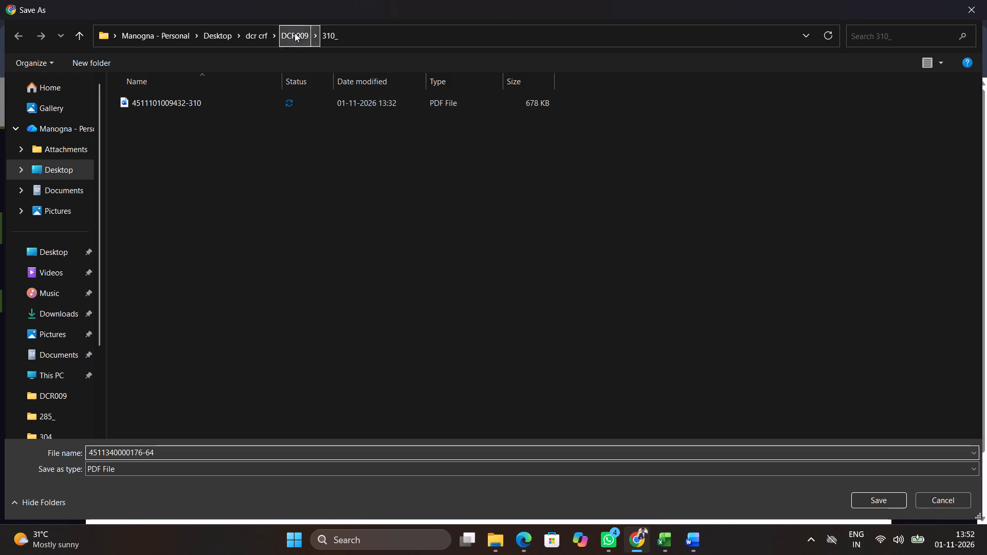
Save the certificate PDF in the 64_ folder inside dcr crf > DCR010.
click(295, 33)
click(257, 38)
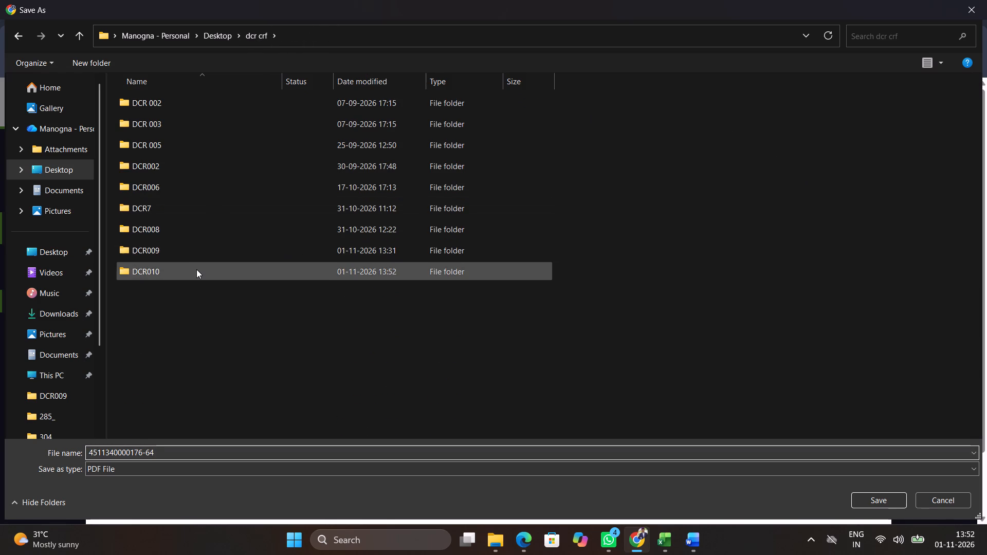
double_click(196, 269)
scroll(250, 230, down, 18)
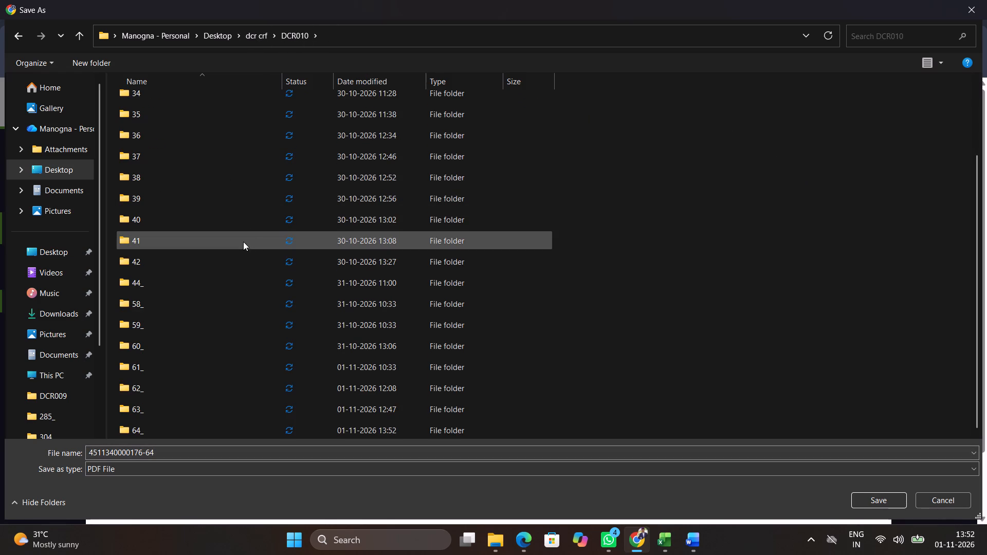
scroll(243, 242, down, 13)
double_click(252, 438)
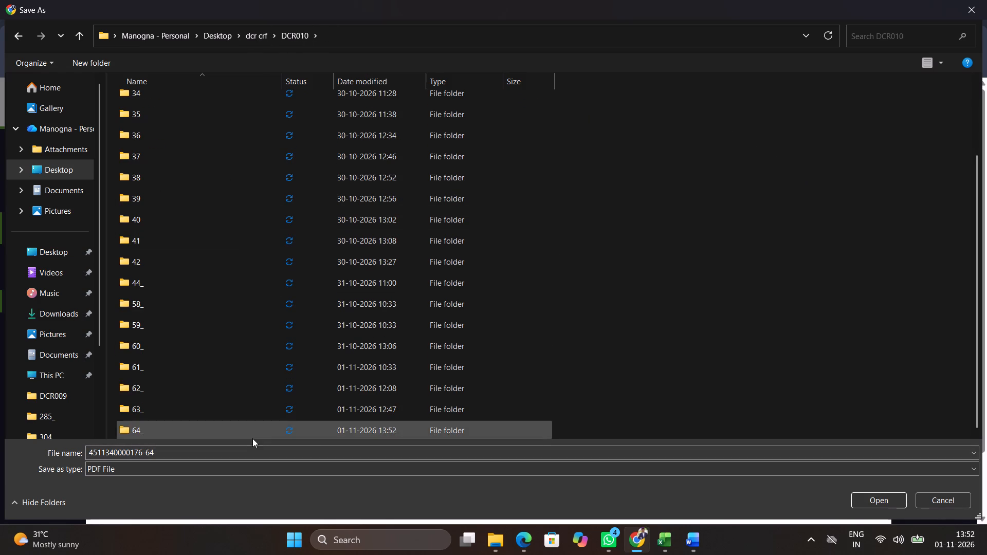
double_click(249, 430)
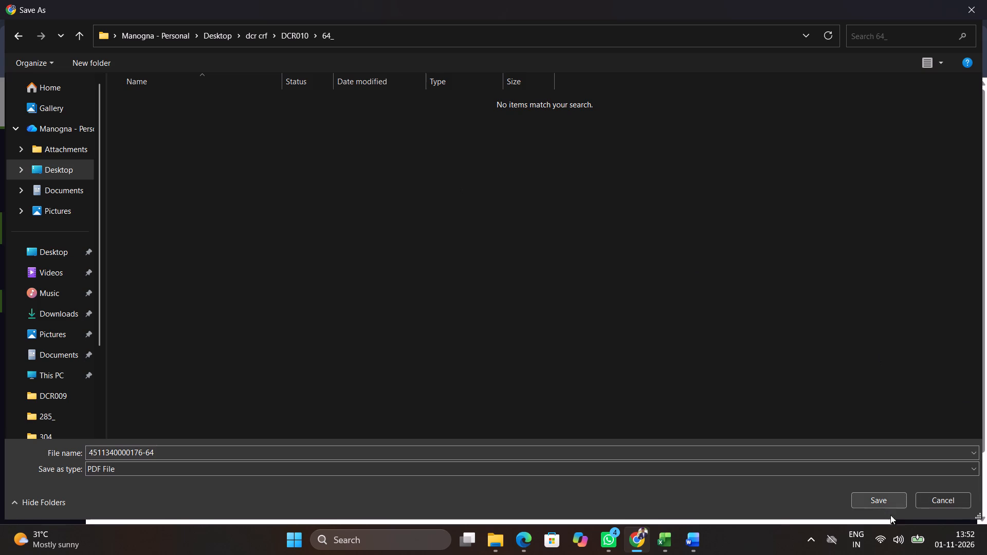
drag(889, 514, 895, 529)
click(895, 530)
click(878, 499)
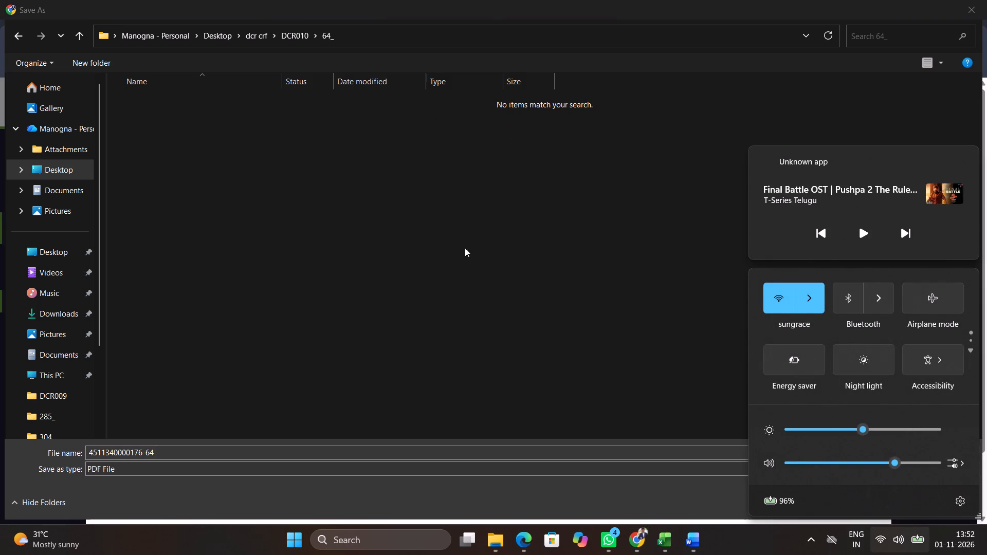
click(527, 303)
click(873, 496)
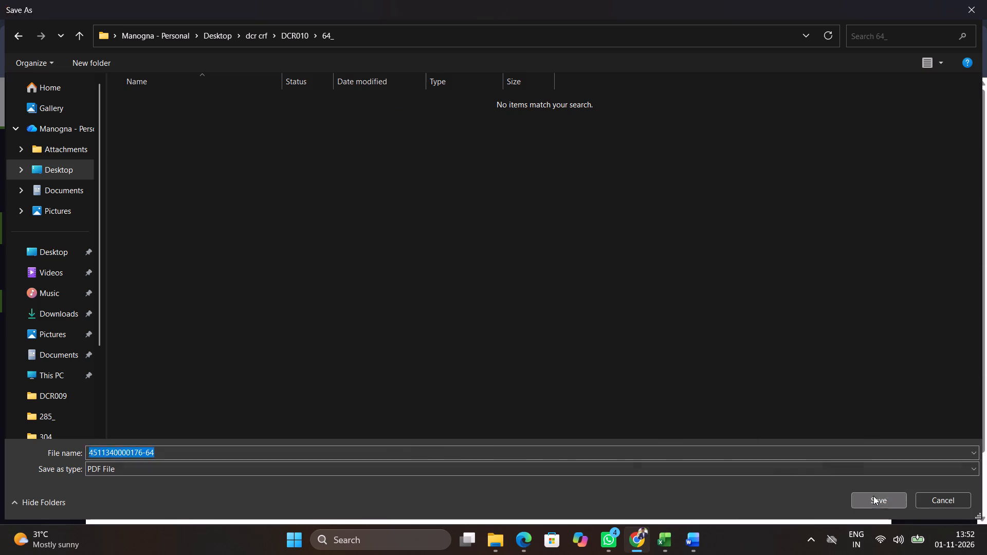
Close the quick copy details in SUNGRACE and open the installation's update form.
click(138, 1)
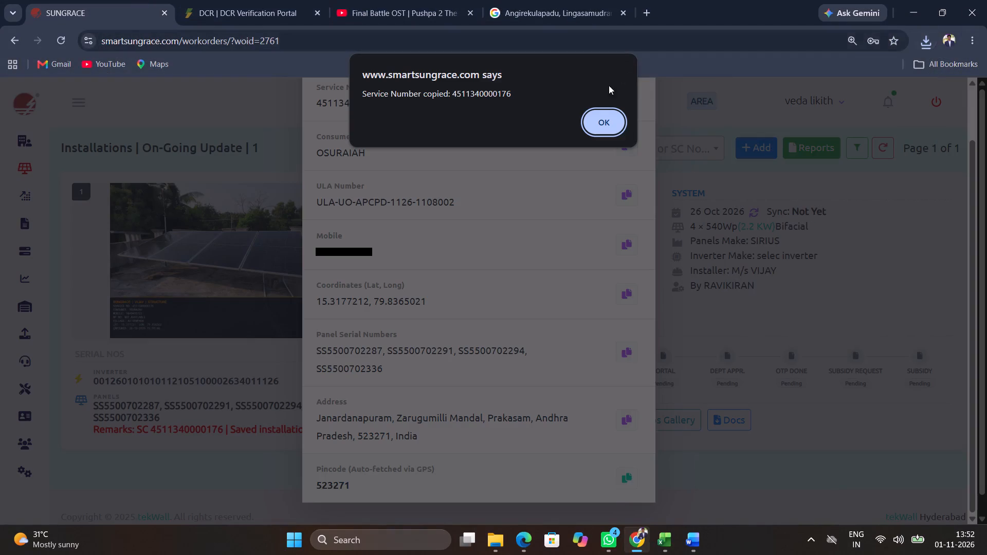
click(612, 128)
click(707, 122)
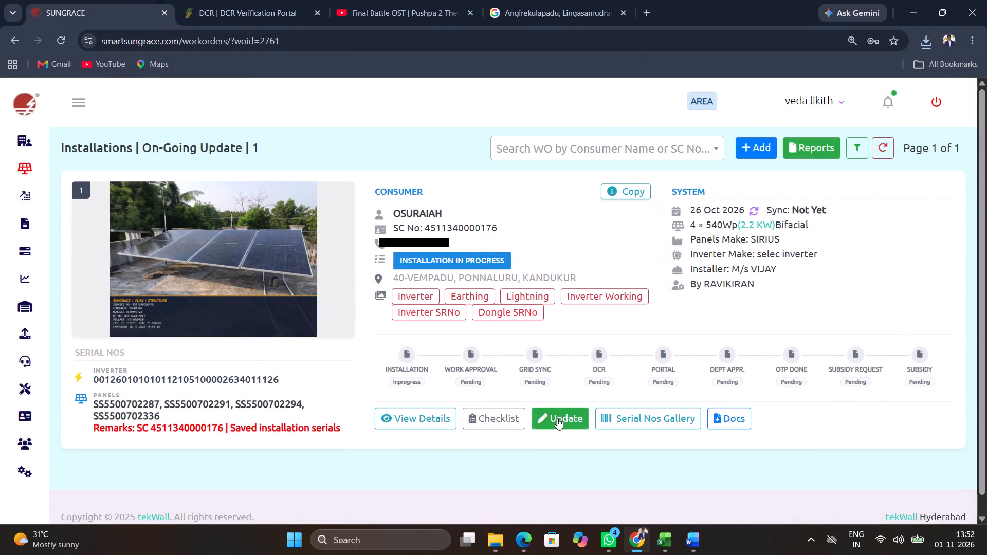
click(557, 420)
click(412, 361)
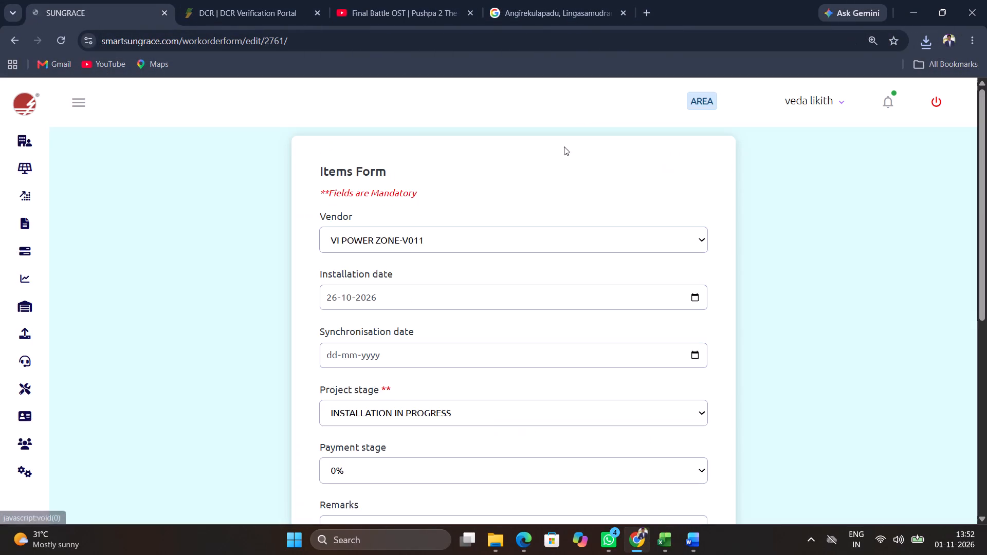
Attach the certificate PDF from DCR010's 64_ folder as the form's Dcr upload and submit the form.
scroll(484, 112, down, 4)
click(337, 423)
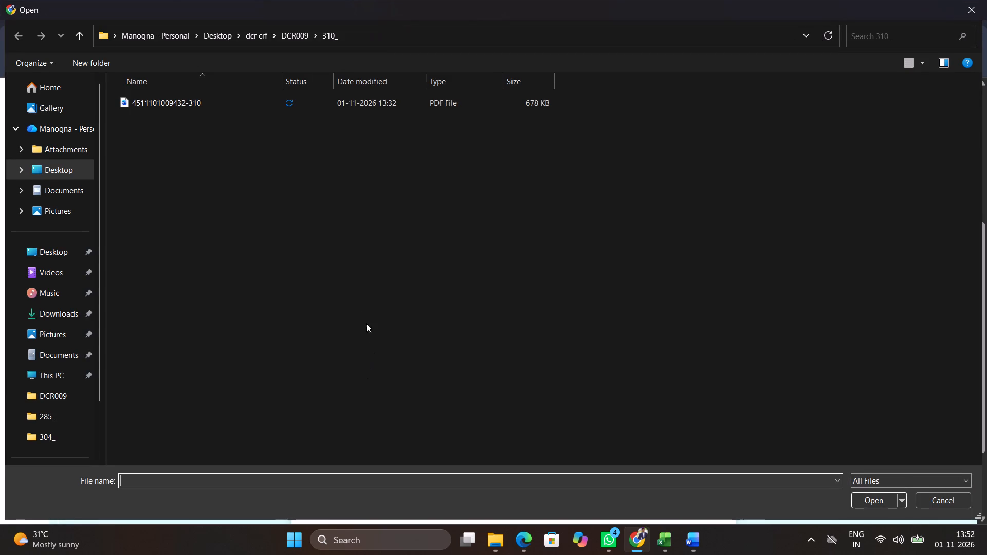
click(250, 35)
double_click(202, 272)
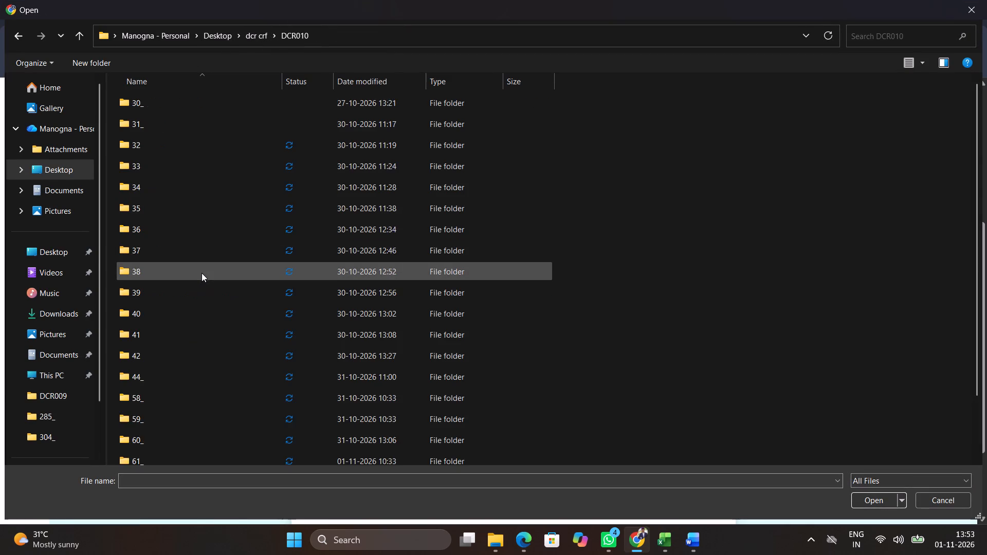
scroll(213, 265, down, 15)
double_click(148, 455)
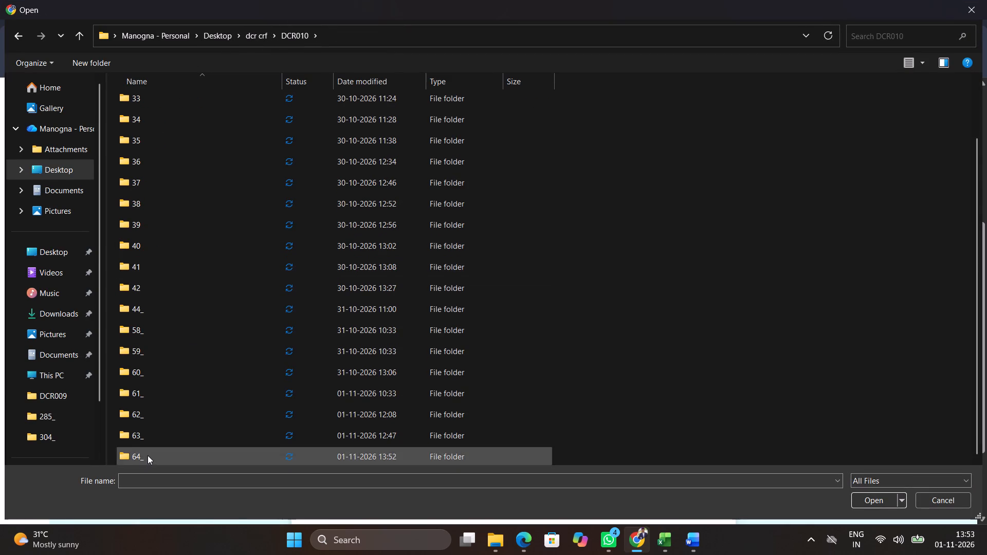
double_click(208, 107)
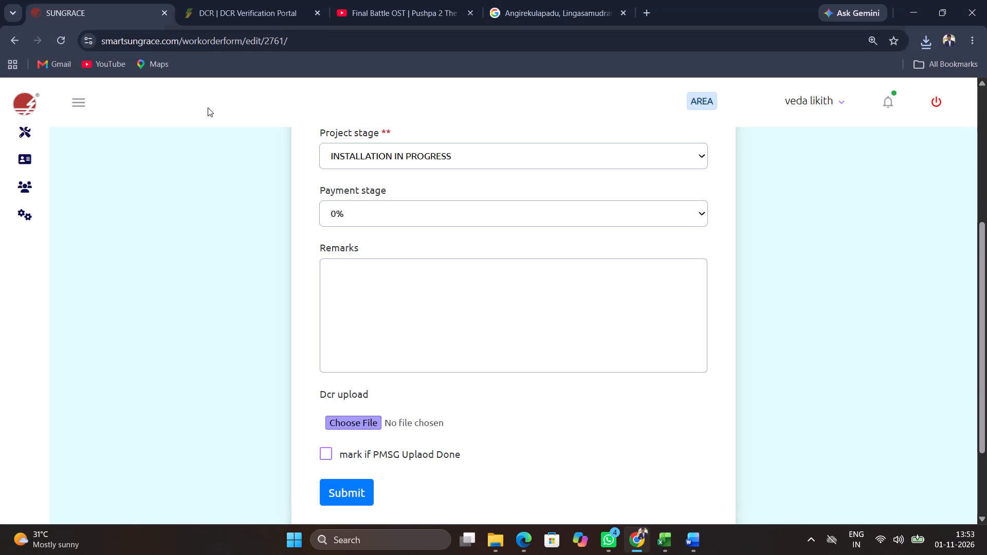
click(341, 501)
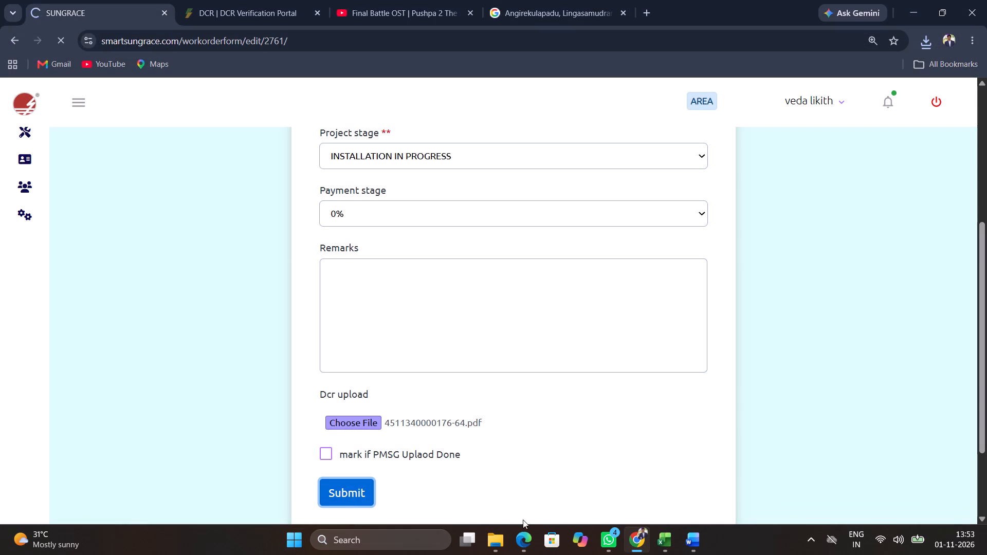
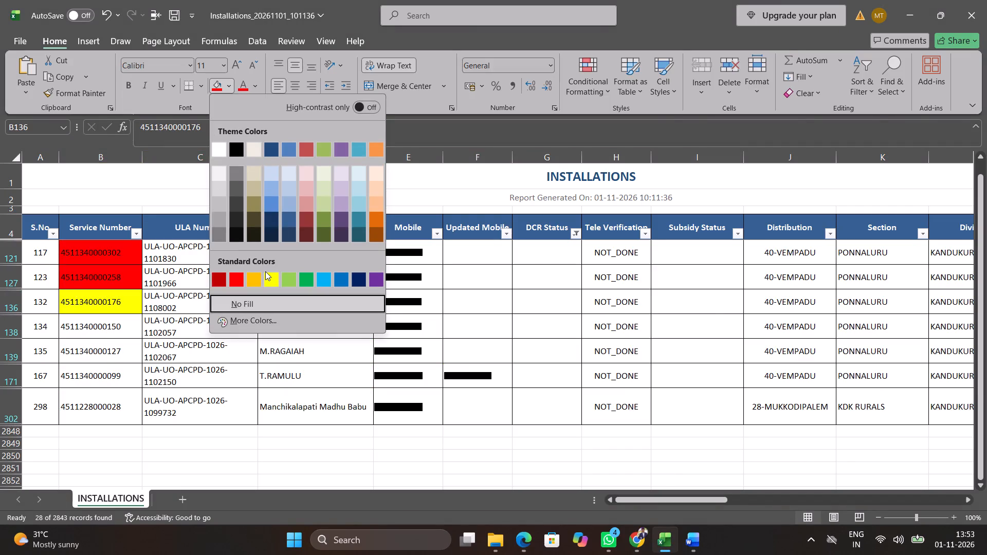
Fill the processed service number cell in the S.No 132 row with yellow.
click(275, 276)
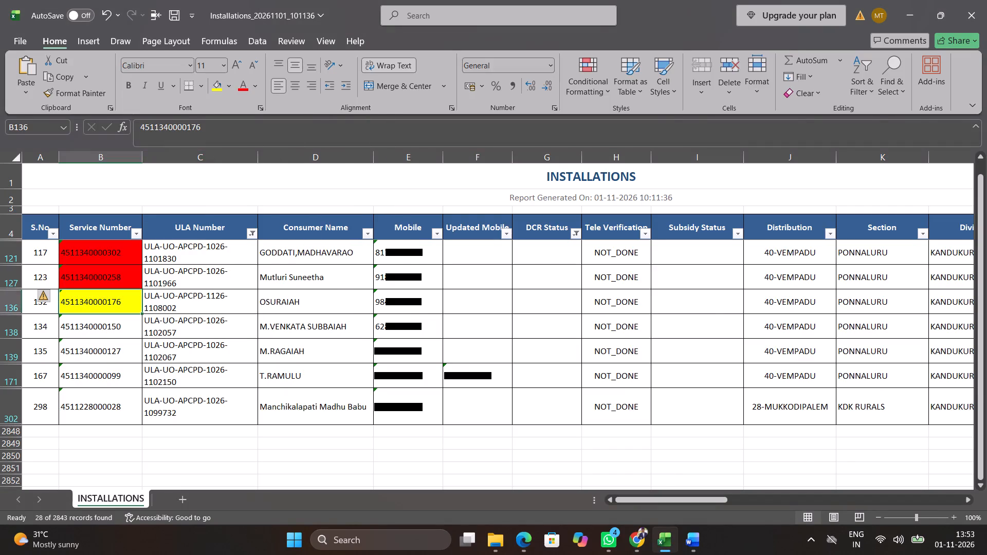
Copy the S.No 134 service number from the installations sheet and open its work order in SUNGRACE.
key(Down)
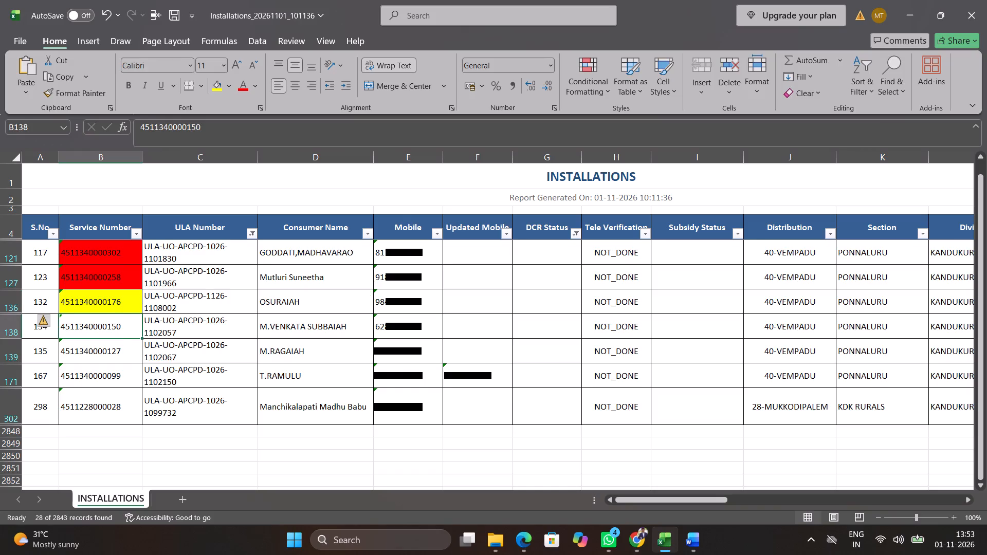
key(ctrl+c)
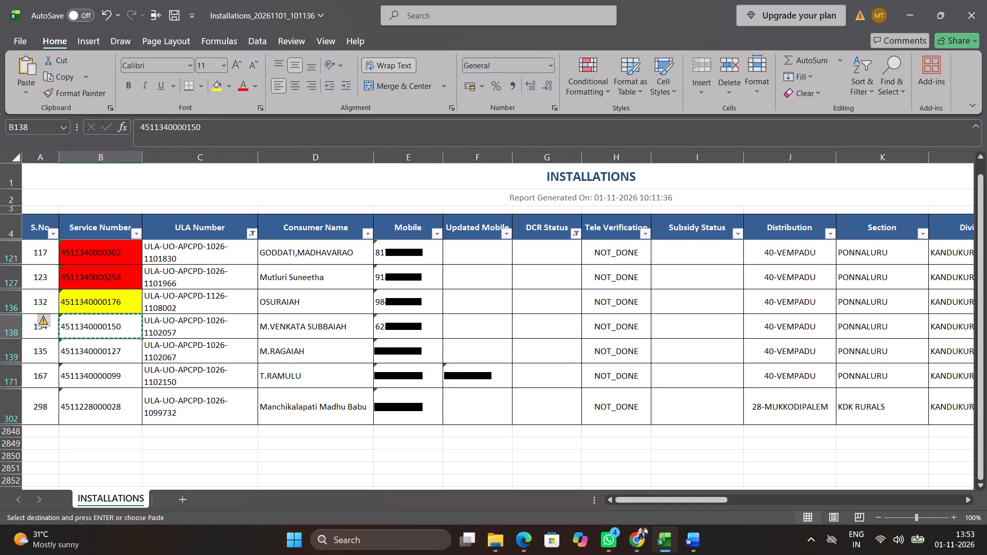
click(639, 476)
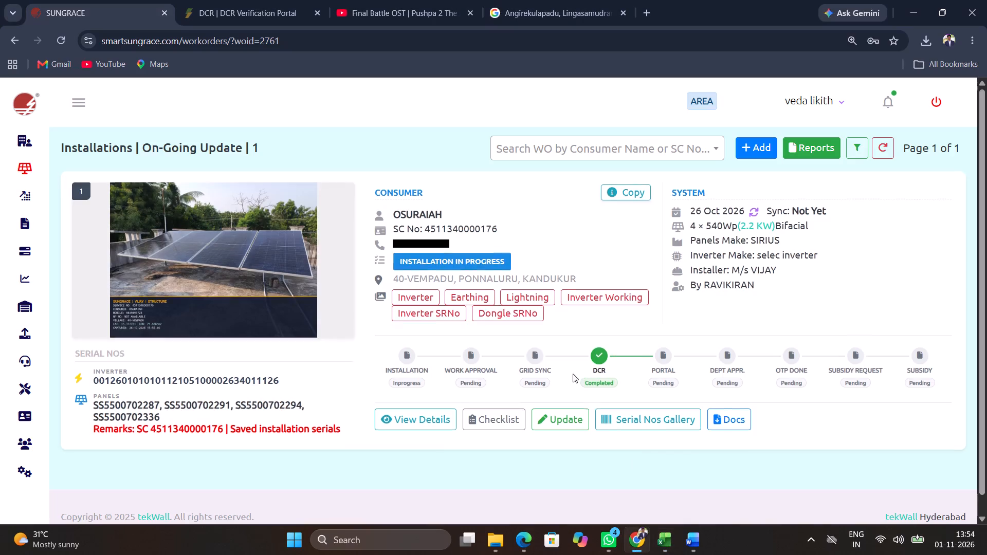
click(508, 143)
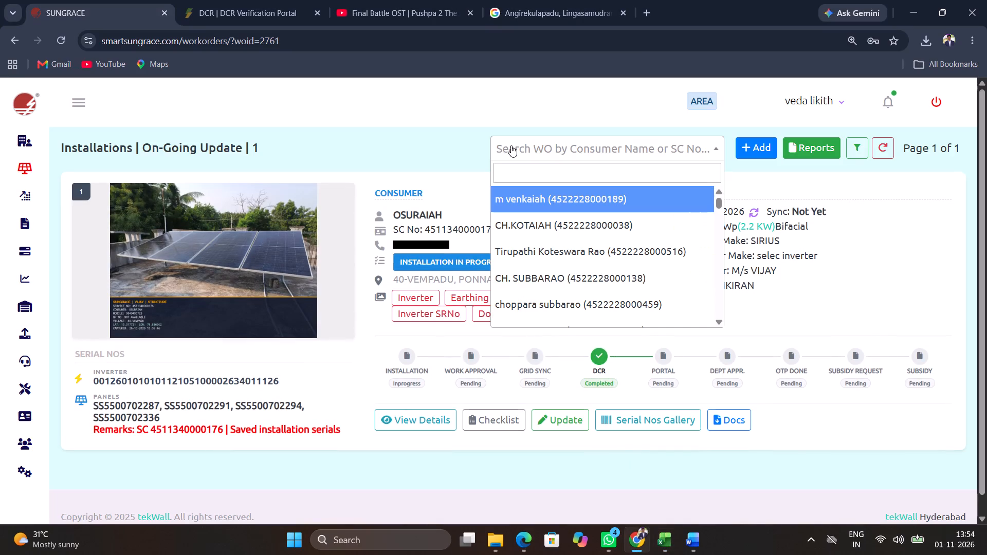
key(ctrl+v)
key(ctrl+Return)
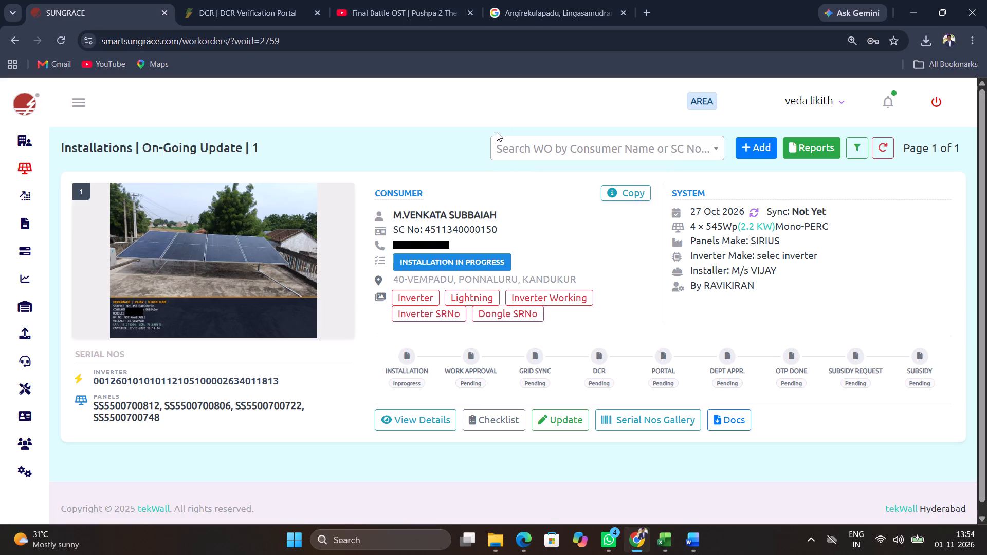
Copy the ULA application number from the installation's quick copy details in SUNGRACE.
ctrl+click(622, 200)
ctrl+click(623, 192)
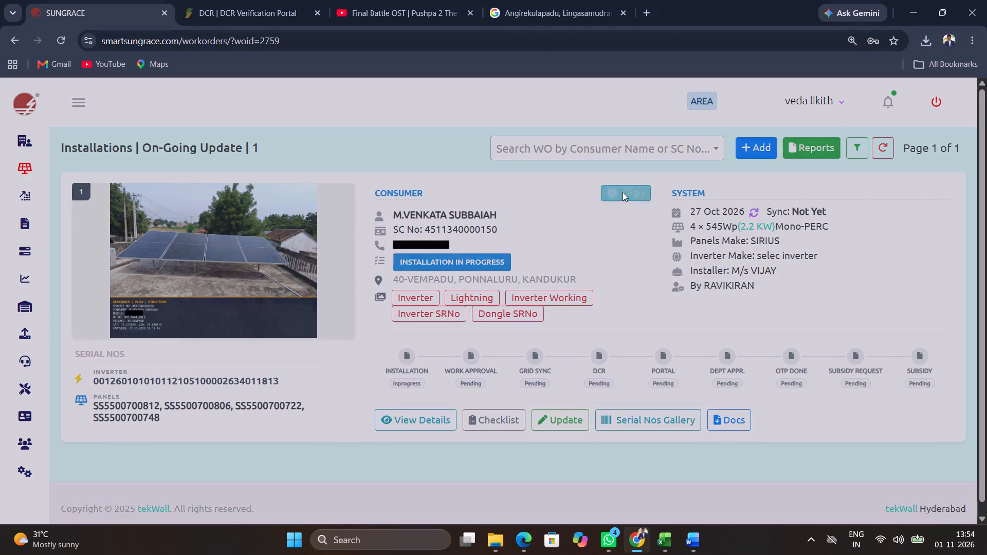
ctrl+click(628, 255)
Close the previous certificate in the DCR portal, start a new B2C consumer entry, and enter the copied application number.
ctrl+click(221, 0)
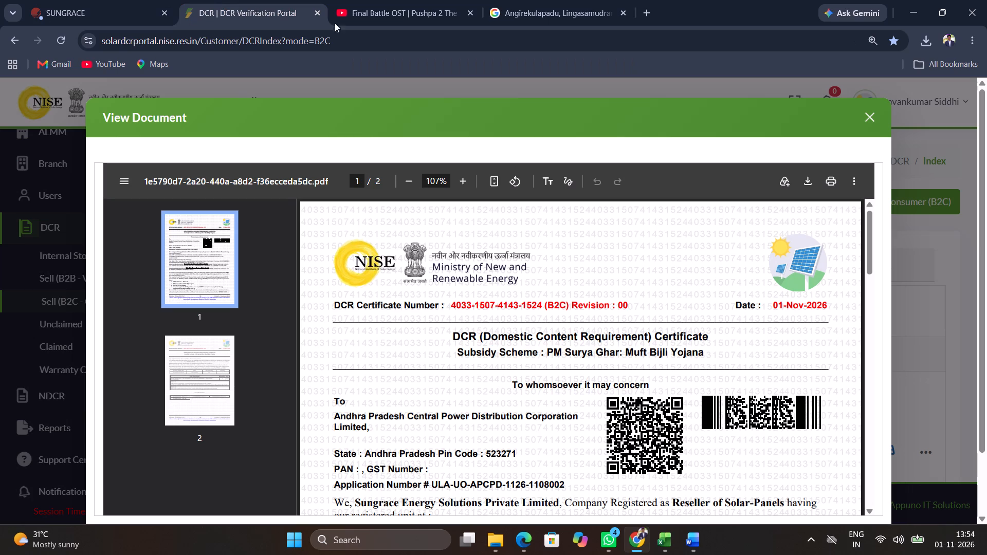
ctrl+click(871, 114)
ctrl+click(863, 199)
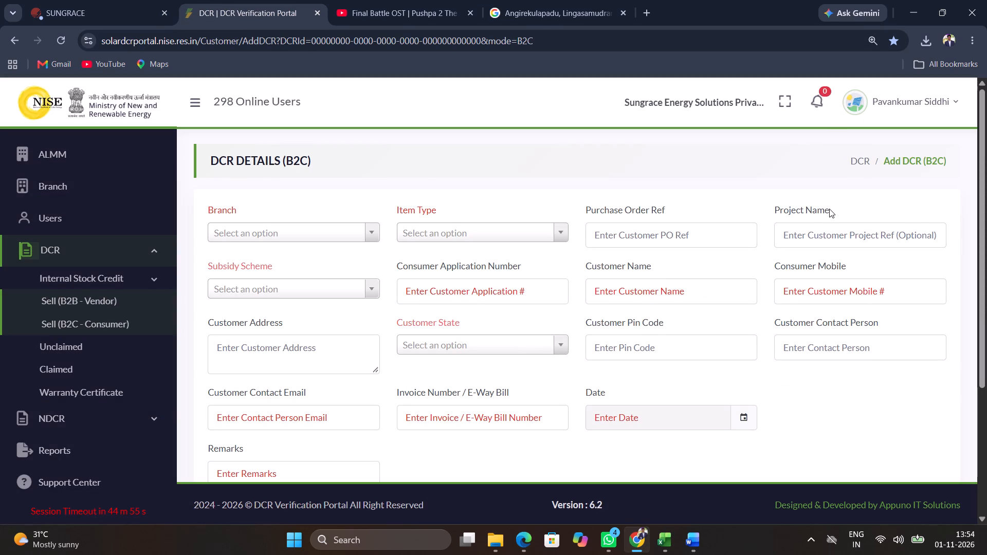
ctrl+double_click(452, 301)
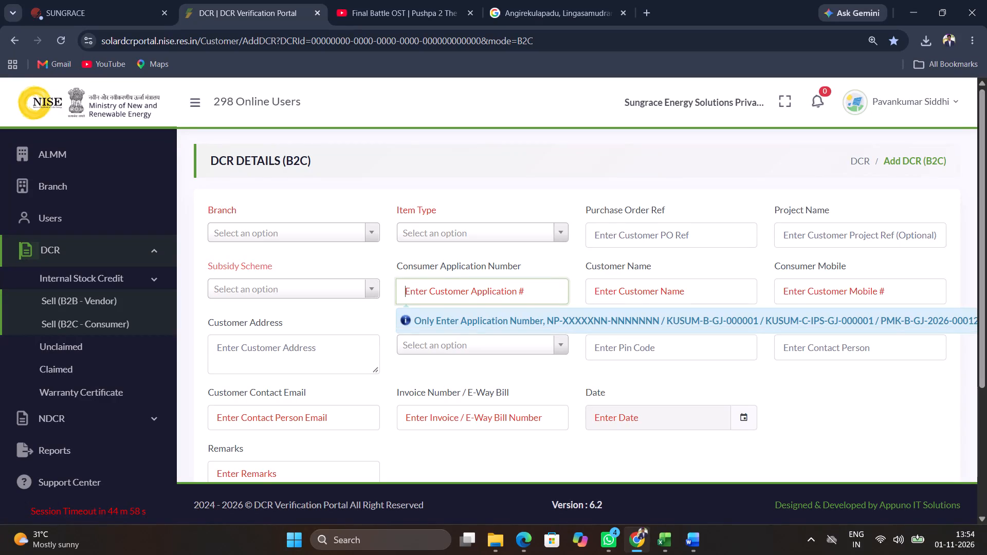
key(ctrl+v)
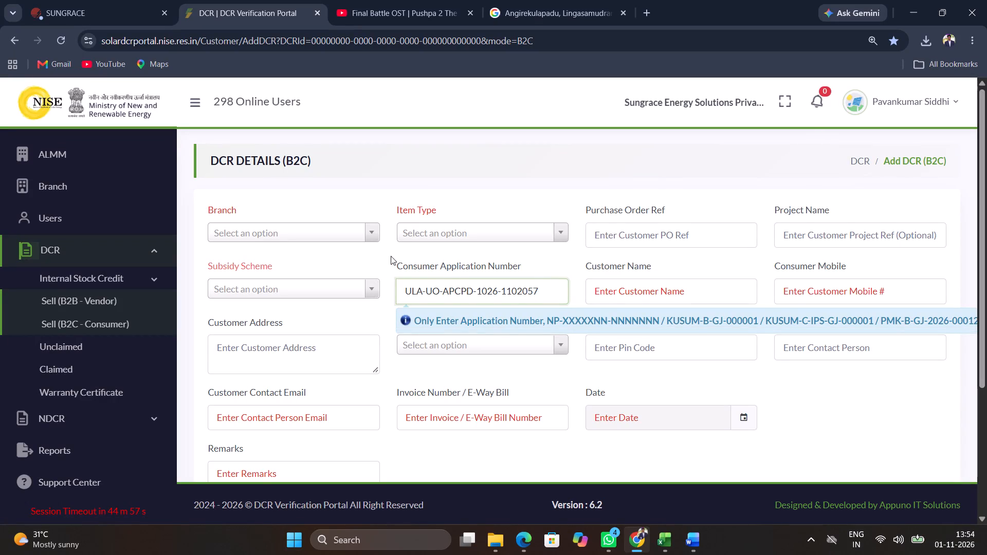
Set the branch to Andhra Pradesh, the subsidy scheme to PM Surya Ghar: Muft Bijli Yojana, and the item type to Solar Panels.
click(303, 235)
click(270, 286)
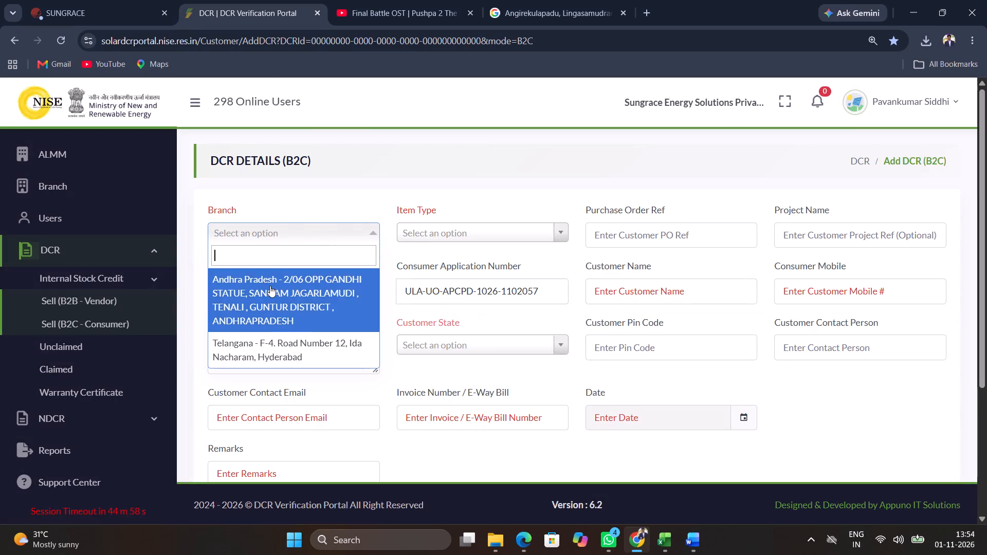
click(270, 286)
click(282, 405)
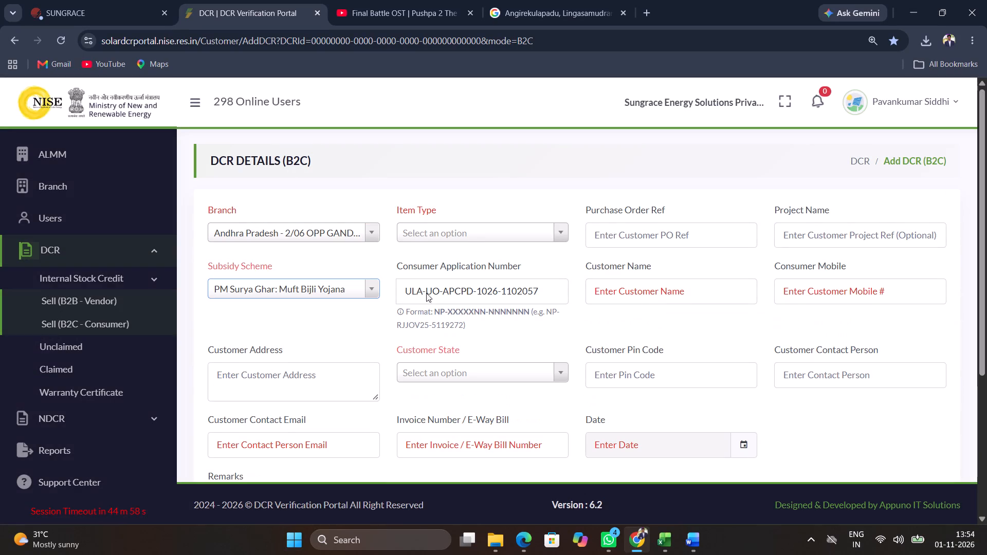
click(469, 235)
double_click(453, 281)
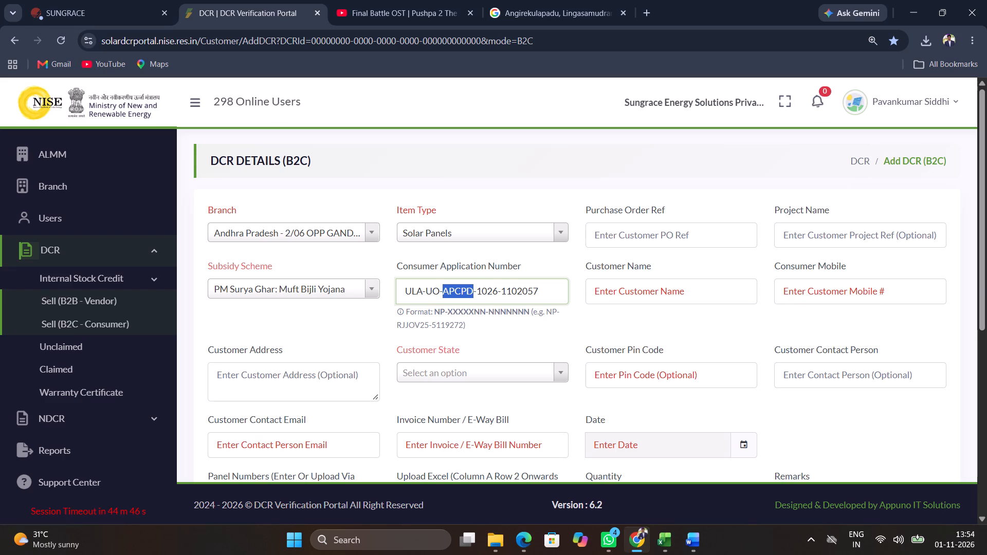
Copy Andhra Pradesh Central Power Distribution Corporation Limited from the Kandukuru Word document into the form's Customer Name.
click(627, 288)
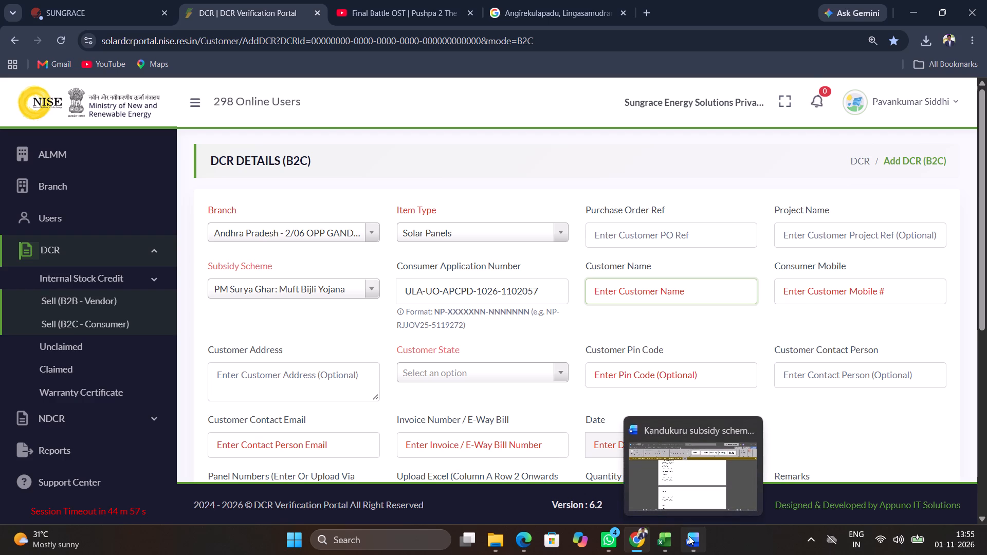
click(697, 475)
scroll(386, 285, up, 4)
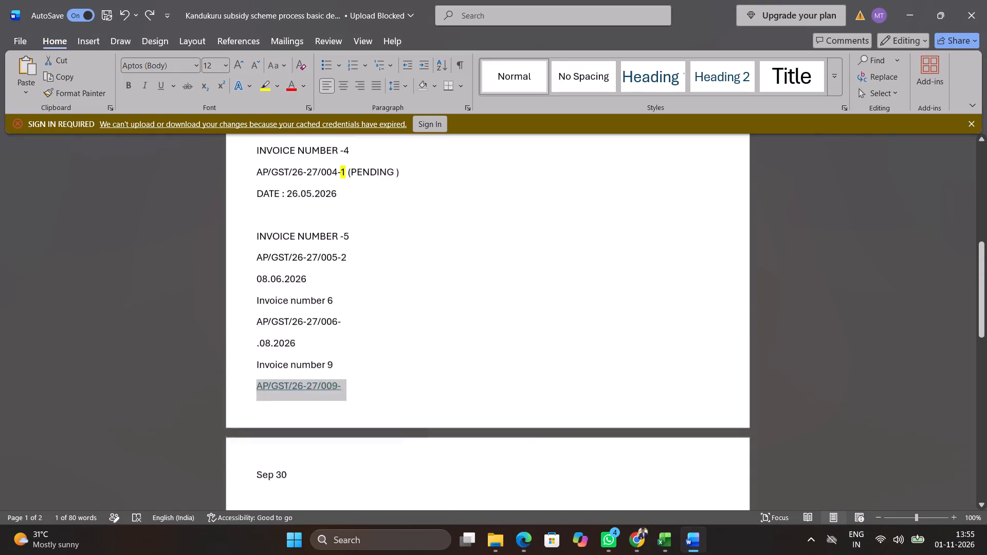
scroll(386, 285, up, 17)
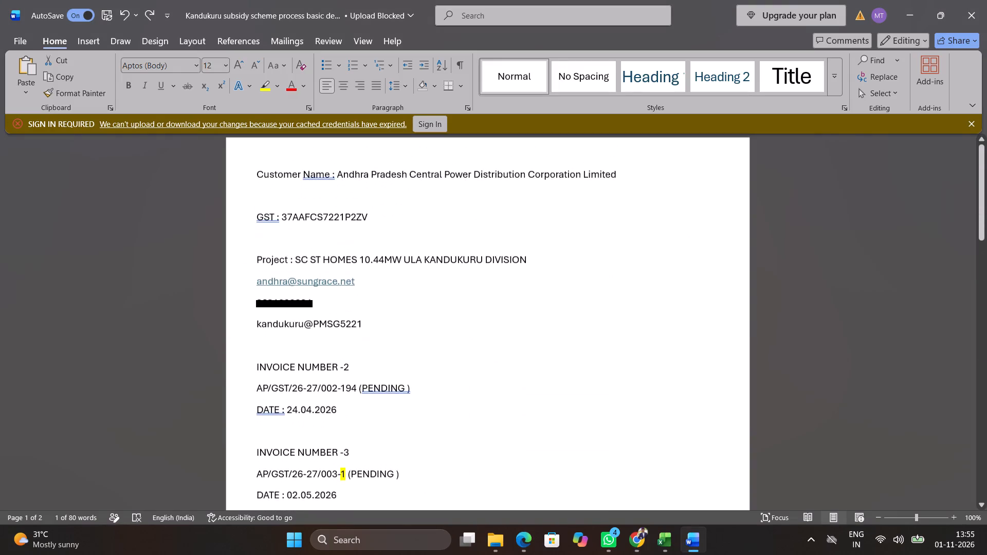
scroll(386, 285, up, 6)
drag(339, 180, 505, 181)
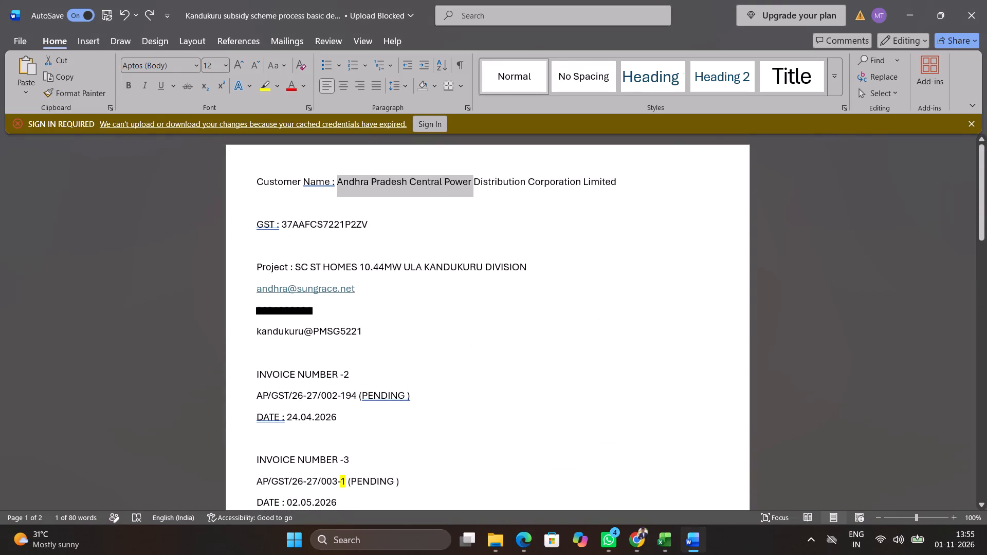
drag(505, 181, 653, 181)
key(ctrl+c)
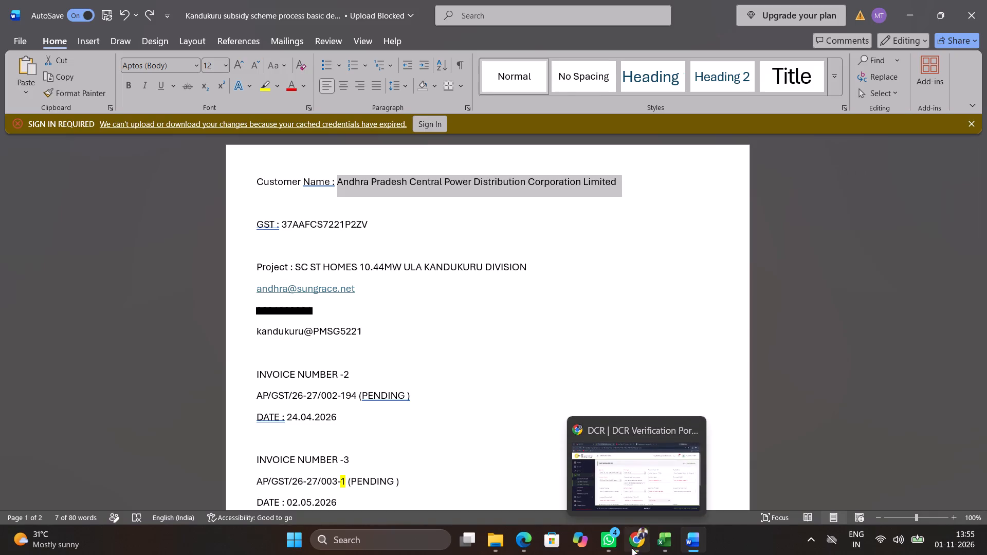
click(619, 490)
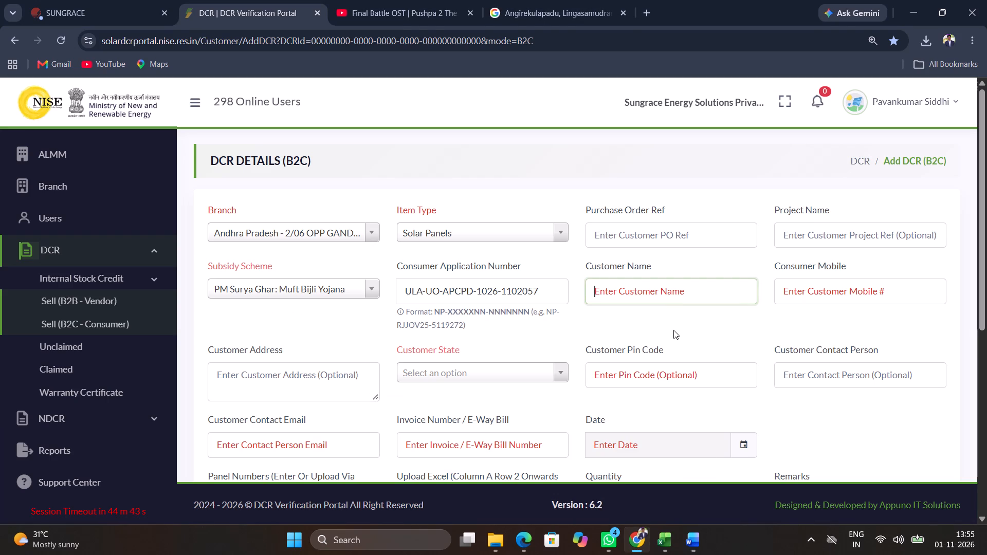
key(ctrl+v)
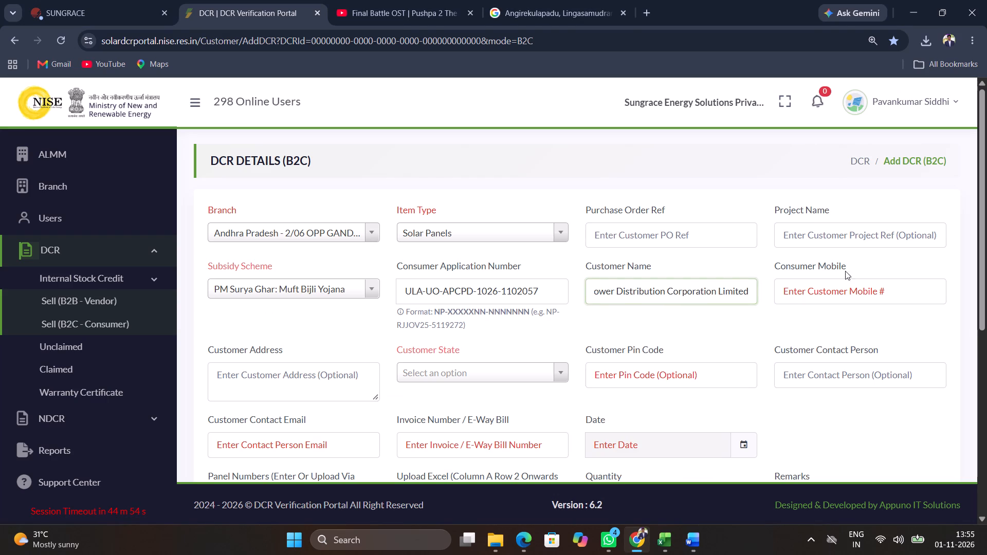
click(831, 234)
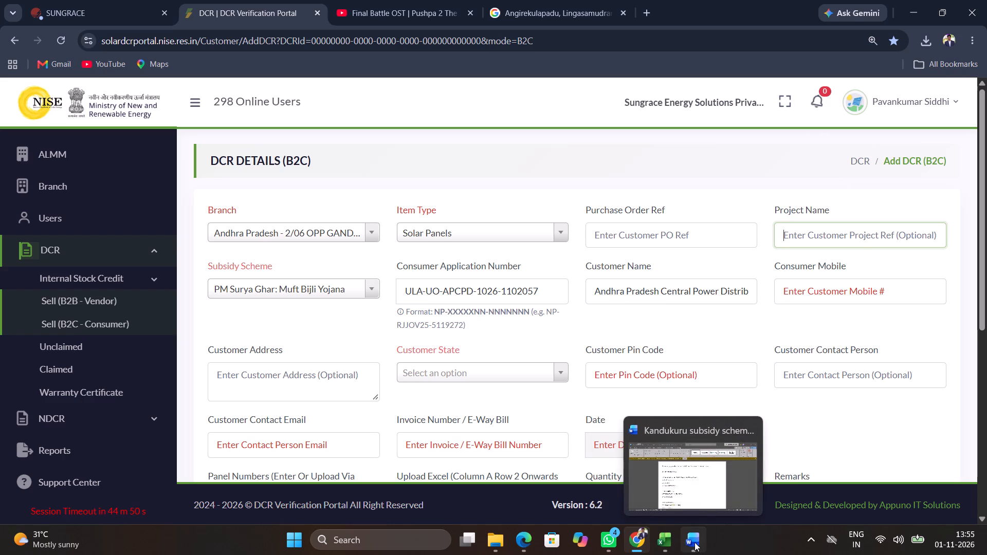
click(707, 477)
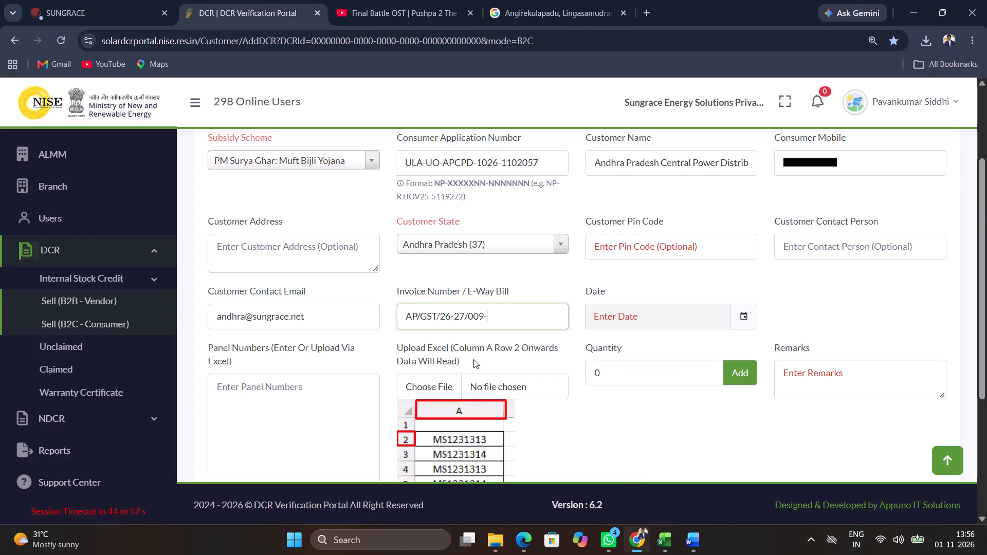
text(30)
Correct the ending of the Invoice Number / E-Way Bill so it reads AP/GST/26-27/009-313.
key(BackSpace)
text(13)
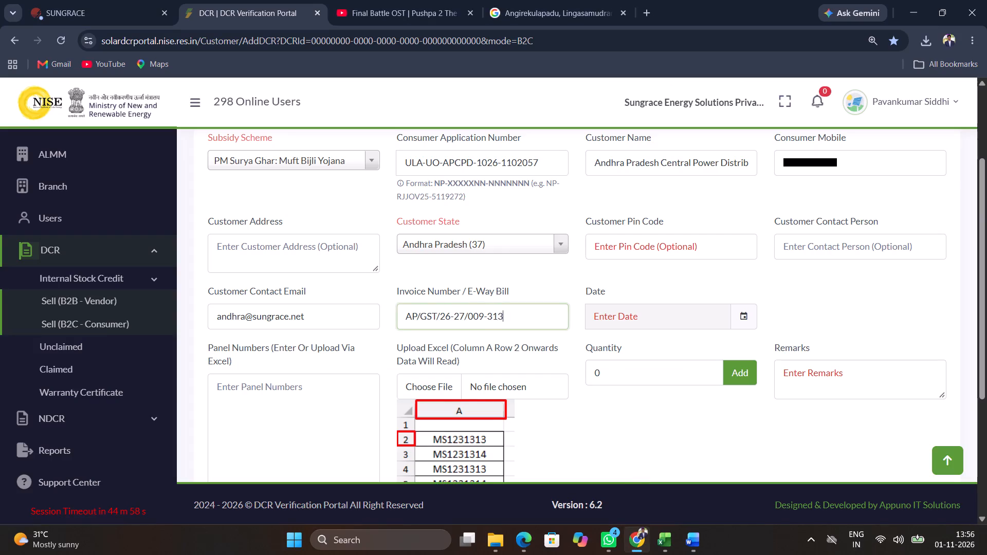
Set the invoice Date to 30-Sep-2026.
click(614, 320)
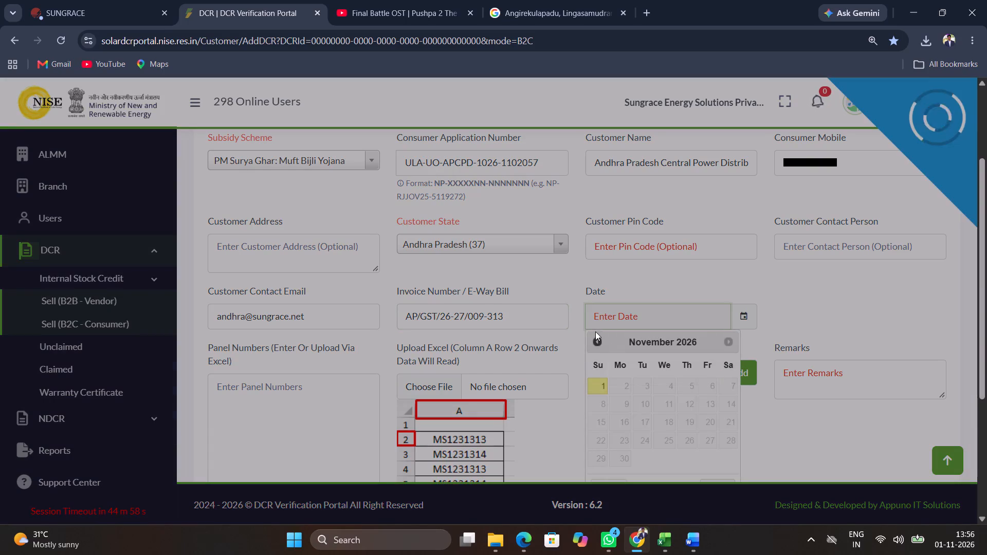
click(594, 338)
scroll(612, 329, down, 1)
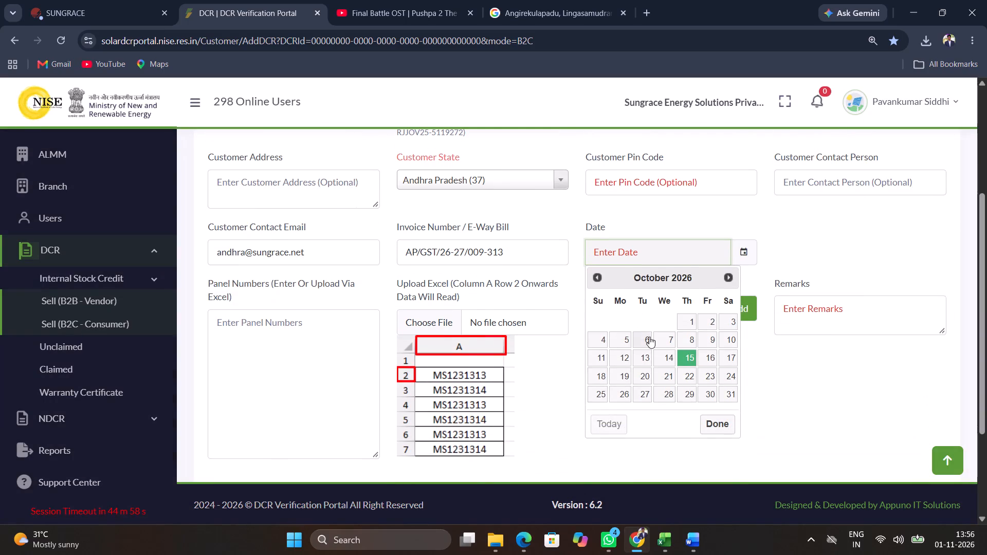
click(599, 276)
click(667, 394)
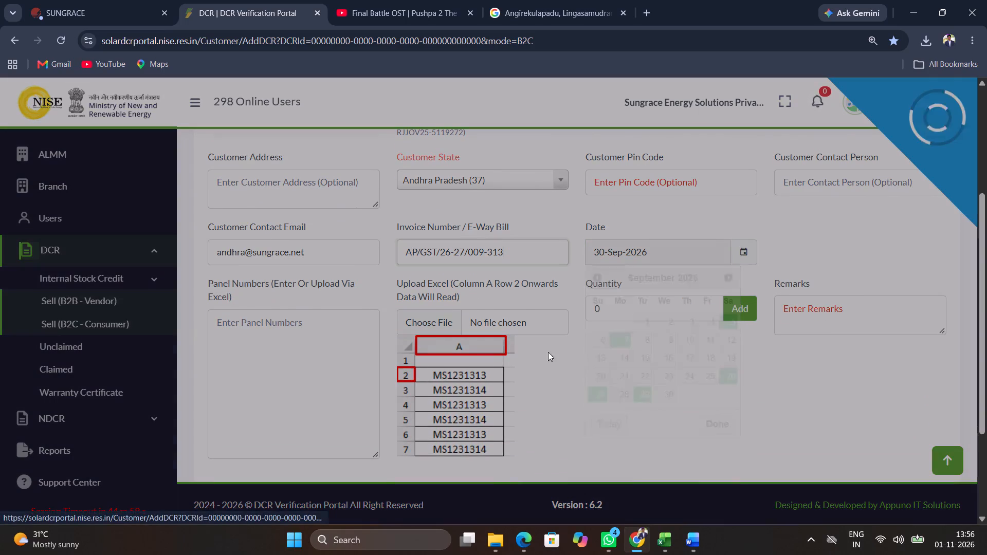
click(312, 399)
click(127, 0)
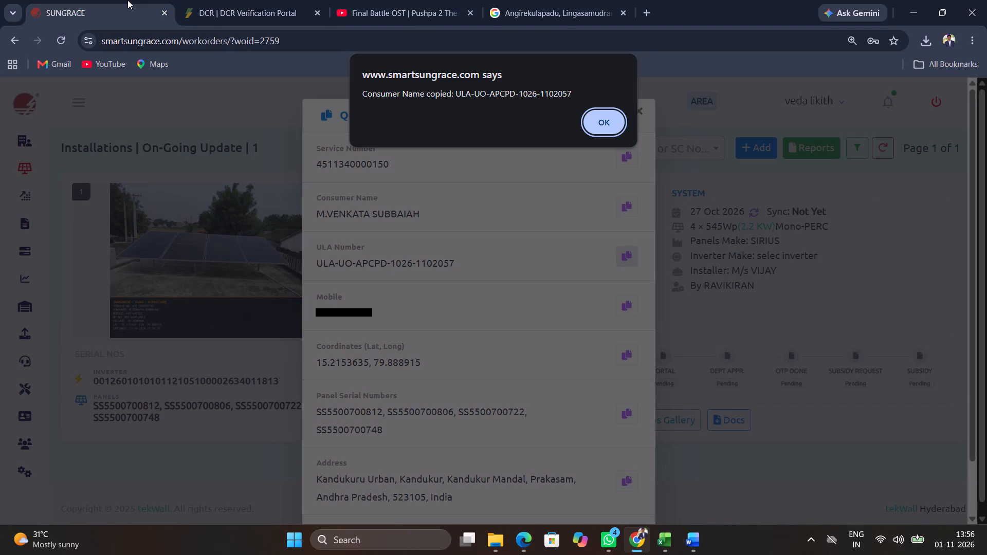
click(617, 126)
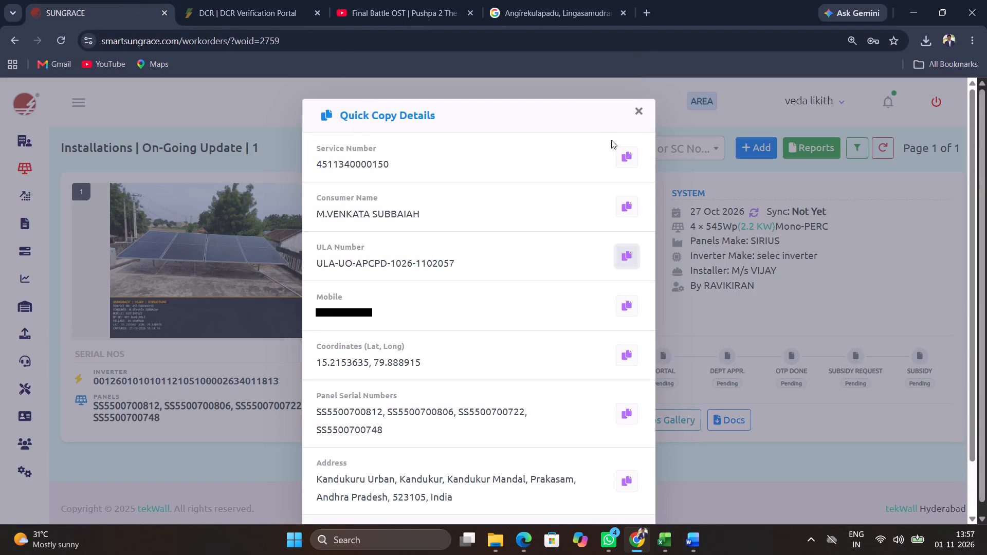
scroll(576, 300, down, 1)
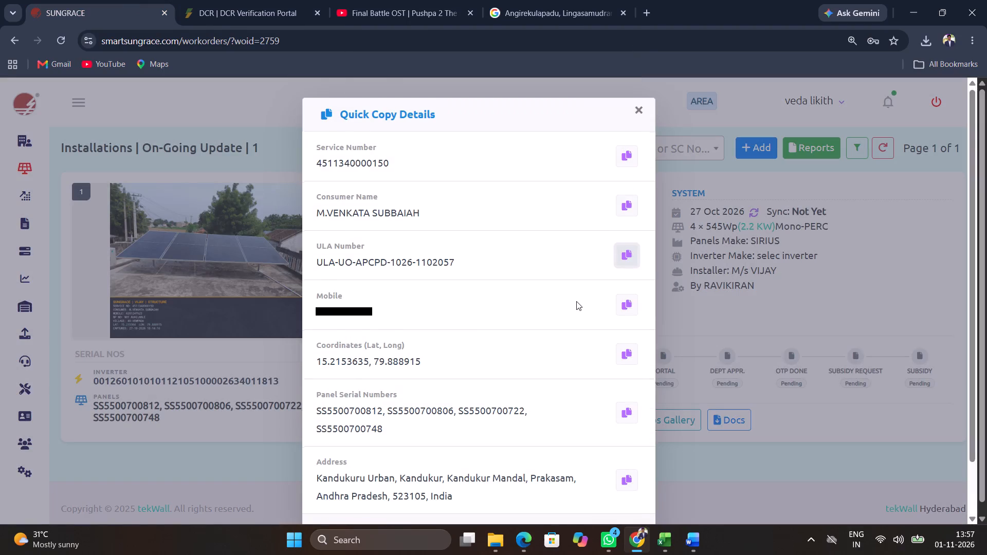
scroll(576, 301, down, 1)
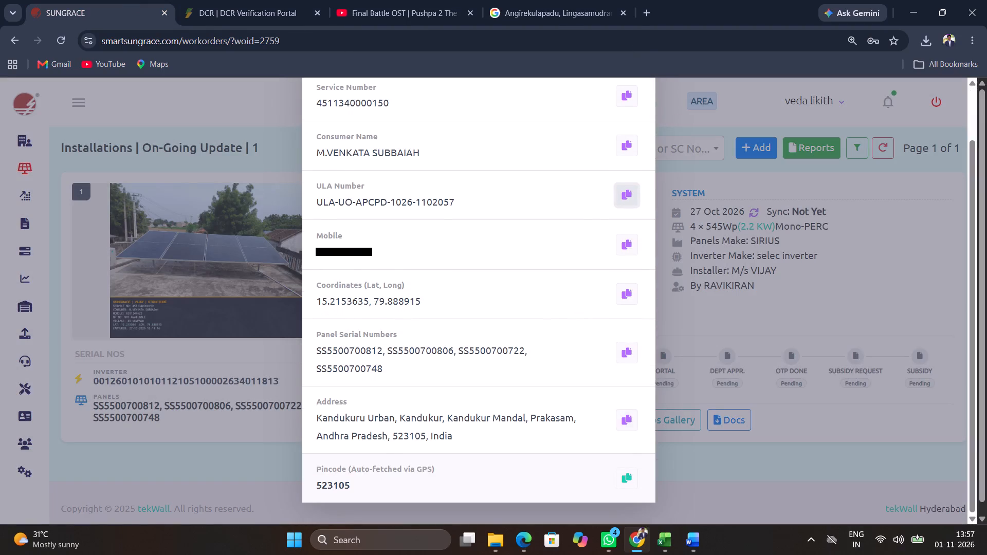
click(232, 0)
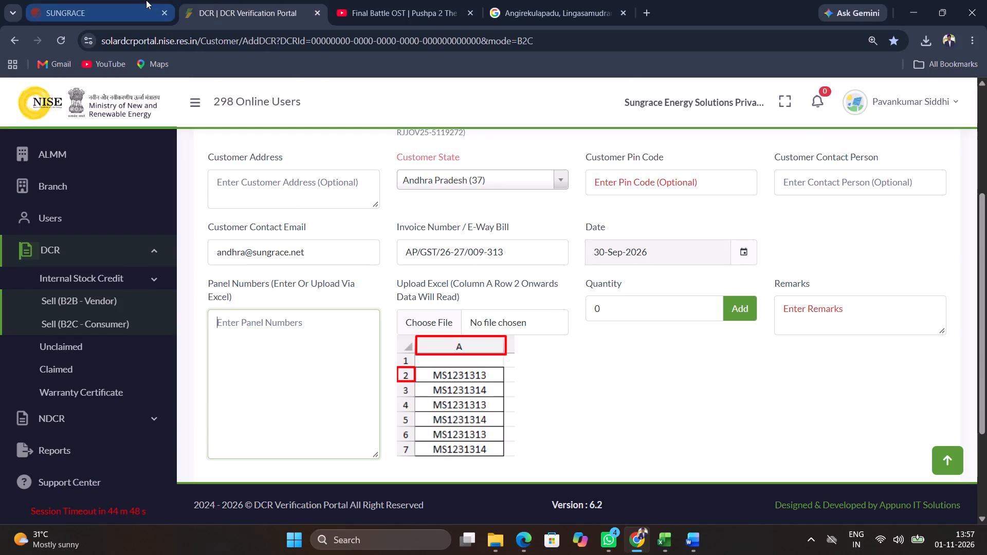
click(148, 0)
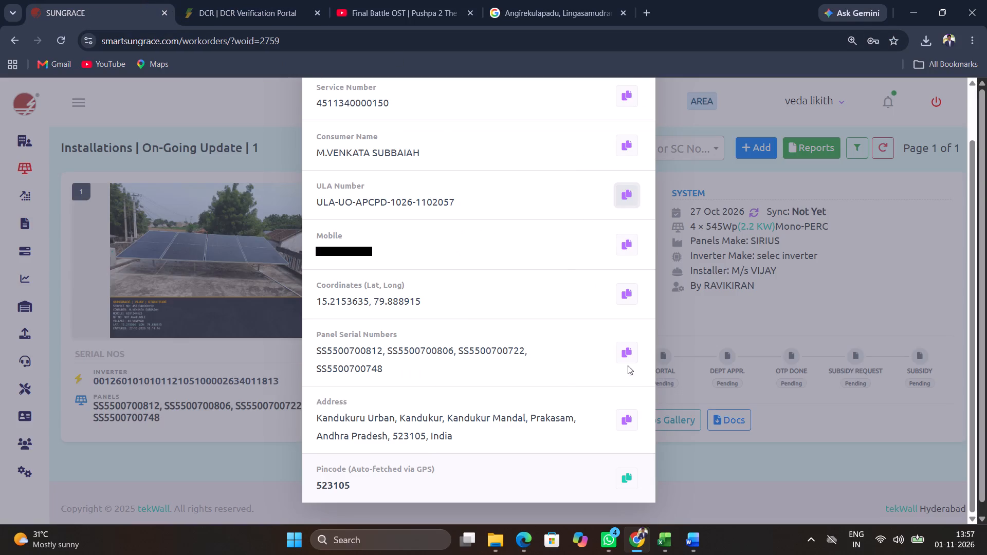
click(630, 358)
click(252, 0)
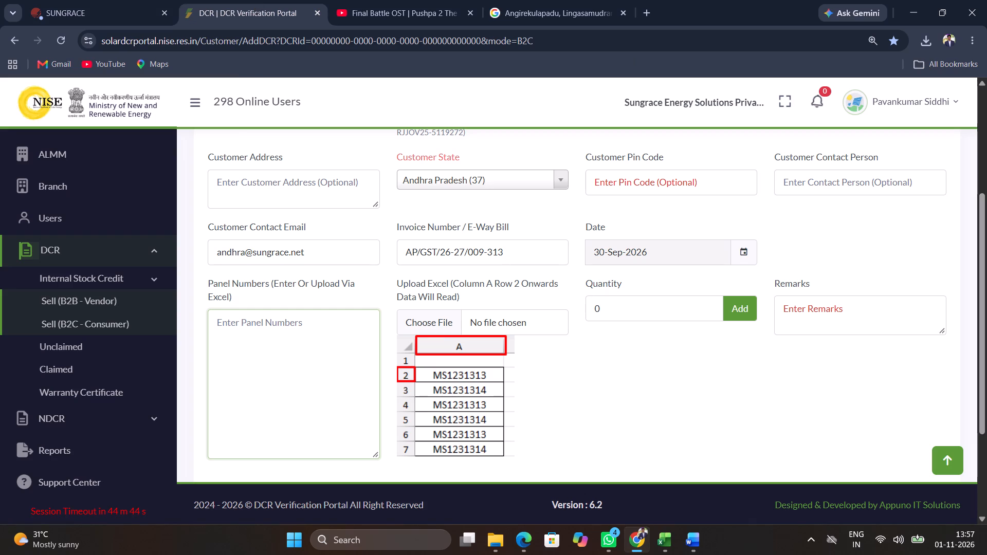
key(ctrl+v)
key(Left)
key(Left)
key(Left)
key(Left)
key(Left)
key(Left)
key(Left)
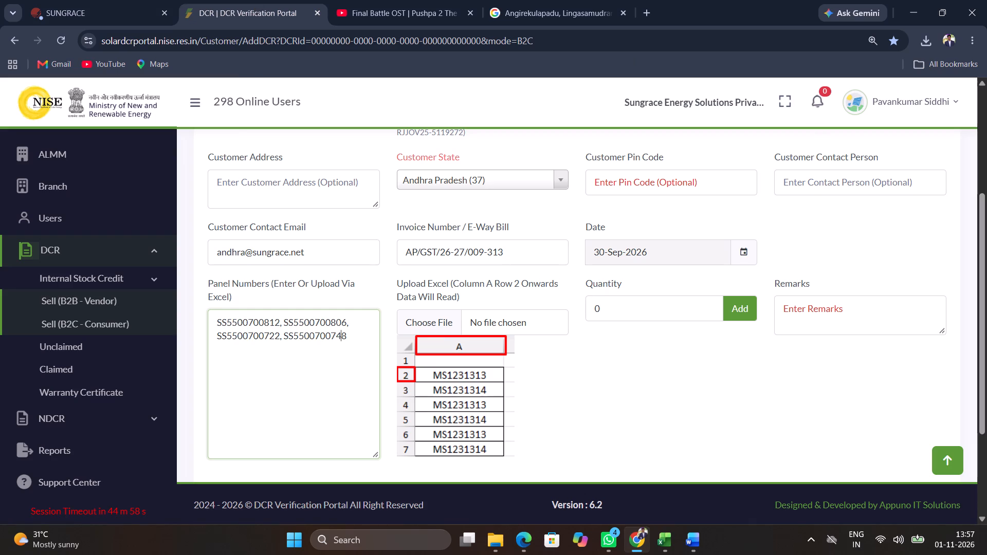
key(Left)
key(Left)
key(Left)
key(Left)
key(Left)
key(BackSpace)
key(BackSpace)
key(Return)
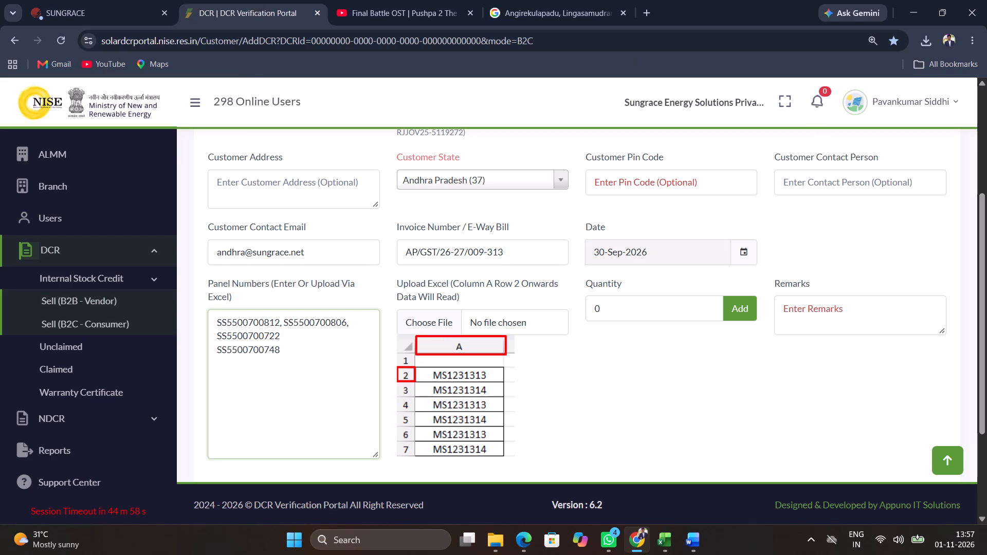
key(Up)
key(Up)
key(Up)
key(Right)
key(Right)
key(Right)
key(Right)
key(Right)
key(Right)
key(Right)
key(Right)
key(Right)
key(Right)
key(Right)
key(Right)
key(Right)
key(Right)
key(BackSpace)
key(BackSpace)
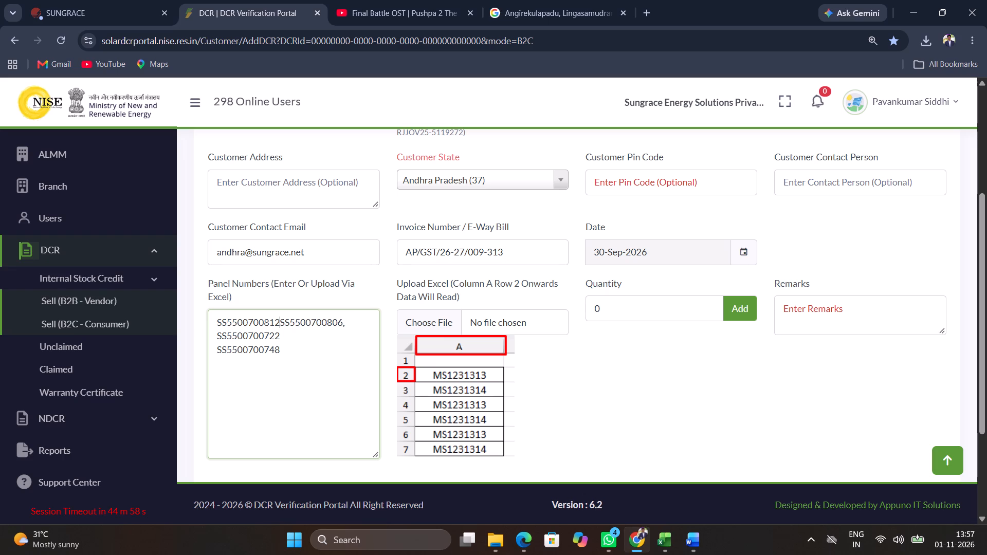
key(Return)
key(Right)
key(Right)
key(Right)
key(Right)
key(Right)
key(Right)
key(Right)
key(Right)
key(Right)
key(Right)
key(Right)
key(Right)
key(Right)
key(Right)
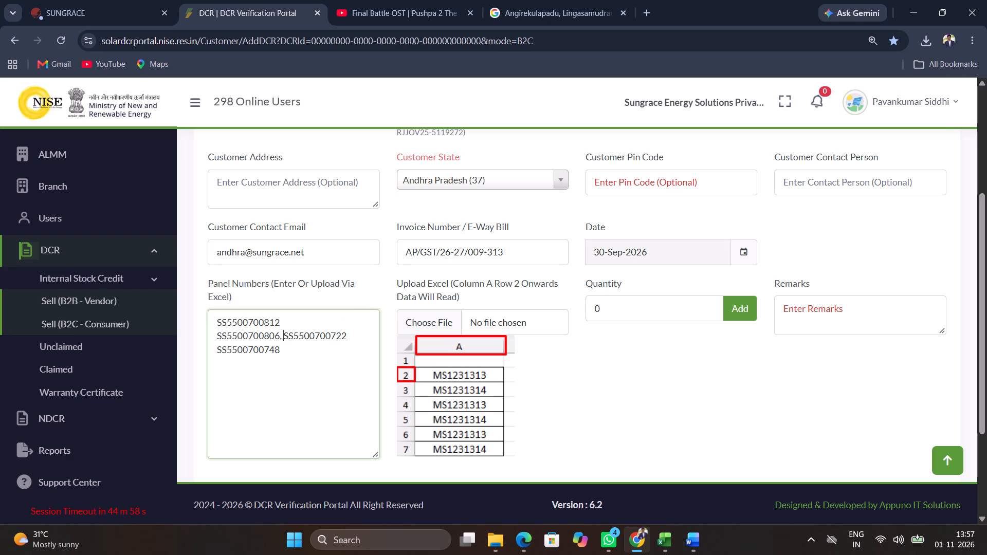
key(Right)
key(Left)
key(BackSpace)
key(BackSpace)
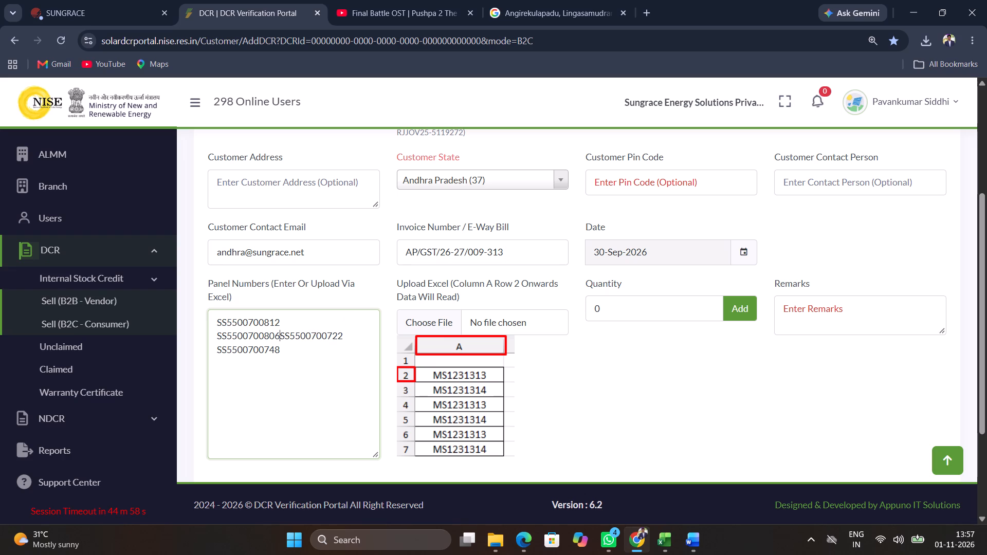
key(Return)
Try to add the four listed panel numbers to the DCR form, and dismiss the resulting dialog.
click(660, 304)
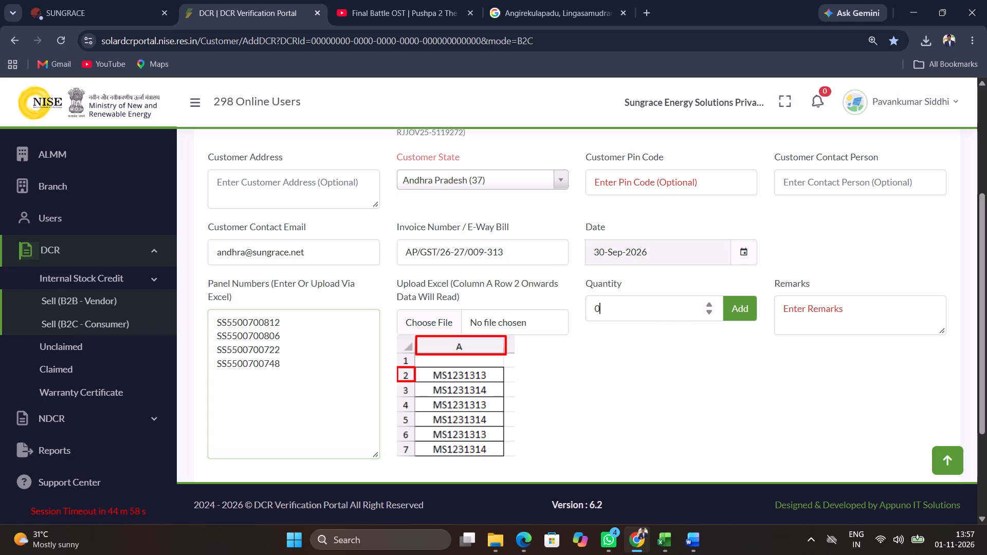
scroll(660, 303, up, 4)
click(734, 313)
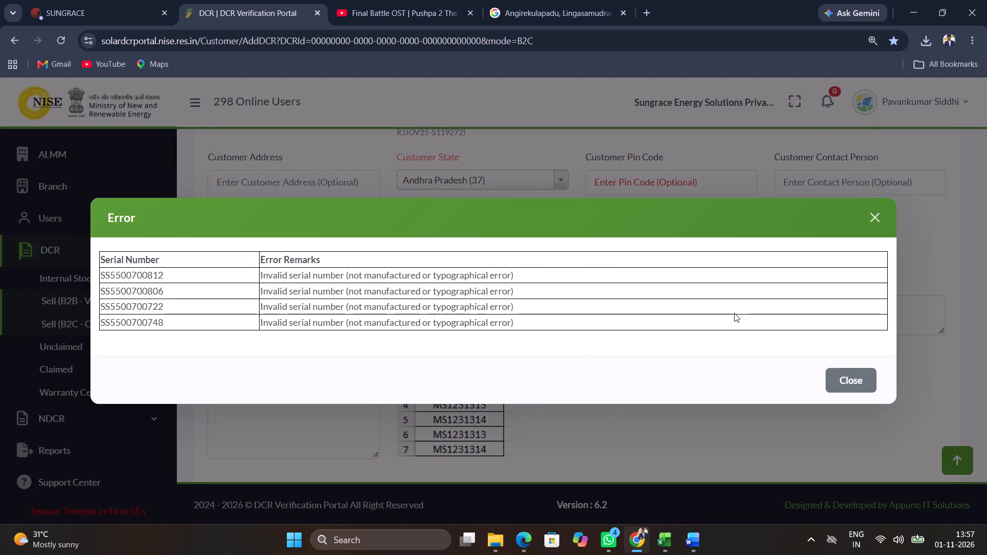
click(867, 213)
Copy all four panel serial numbers from the Panel Numbers field.
drag(215, 317, 216, 319)
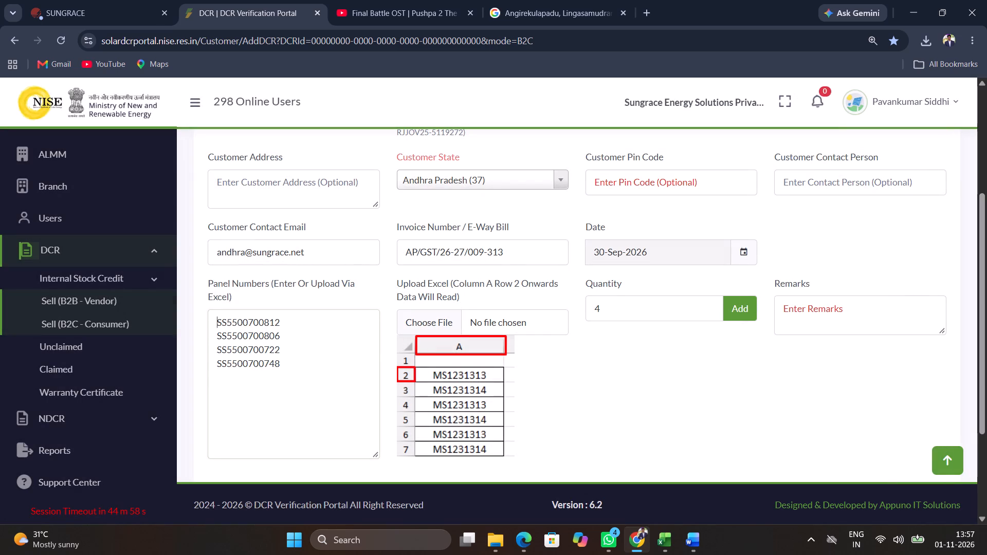
drag(216, 319, 290, 398)
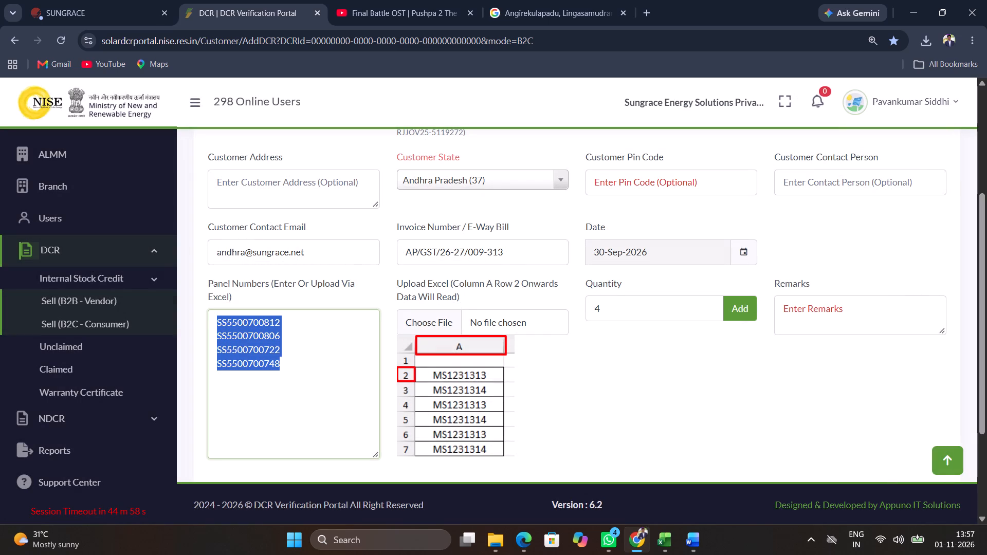
key(ctrl+c)
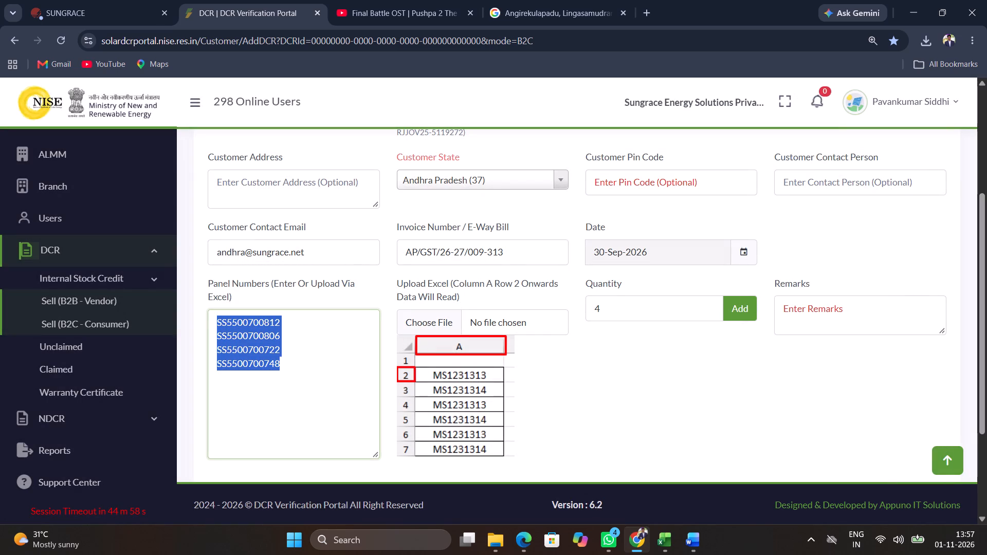
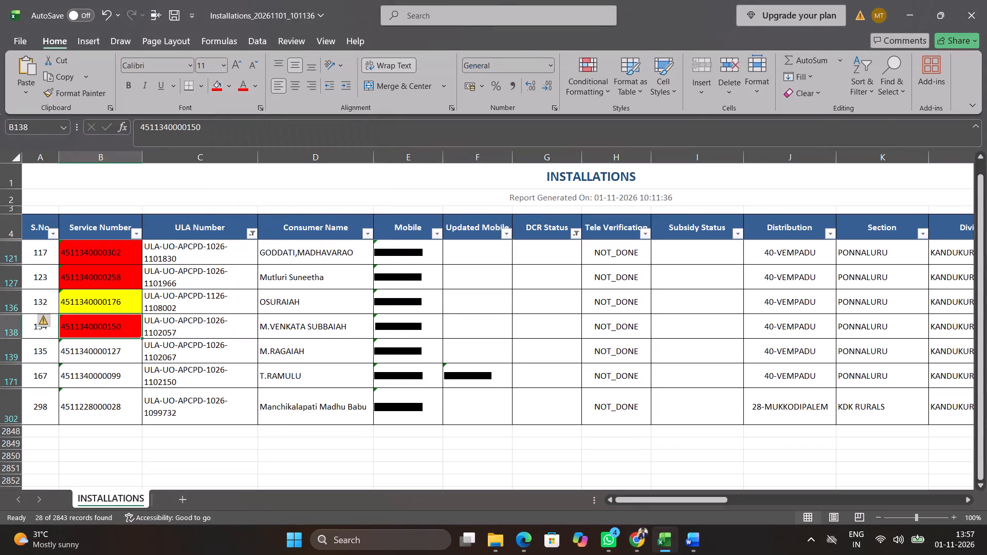
Copy the service number for S.No 135 from the INSTALLATIONS sheet and switch to the Chrome browser.
key(Down)
key(ctrl+c)
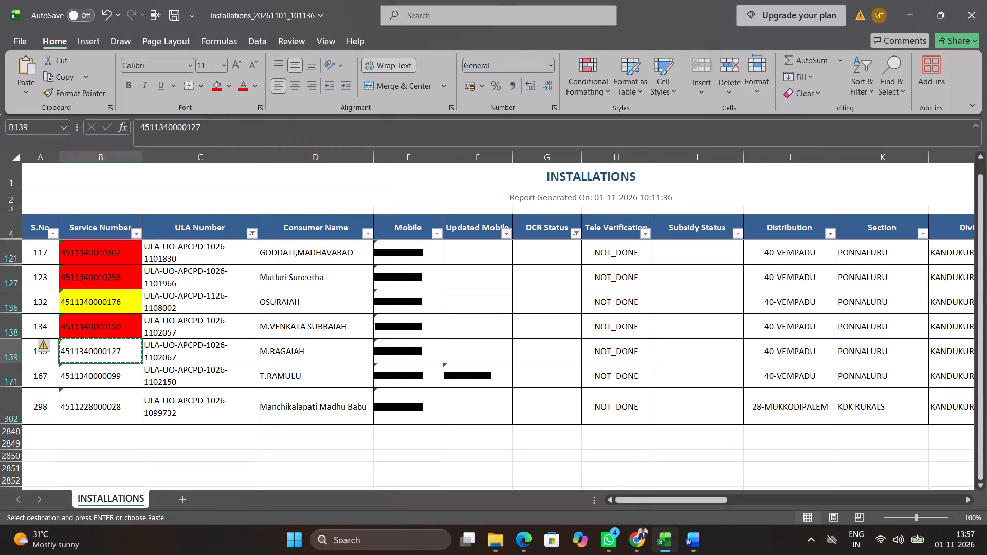
click(646, 487)
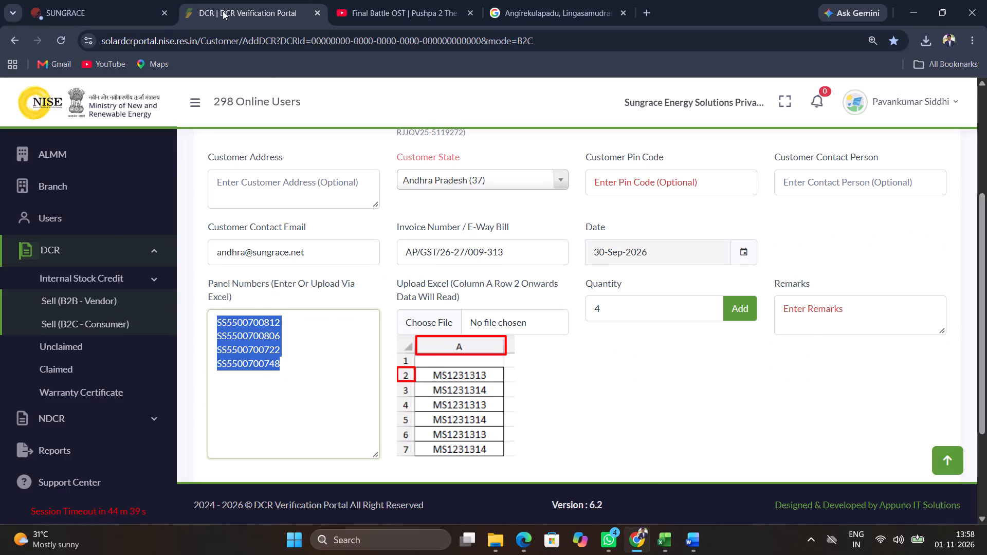
Switch to SUNGRACE, dismiss the open copy details, and open the installation matching the copied service number.
click(64, 0)
click(622, 138)
click(691, 114)
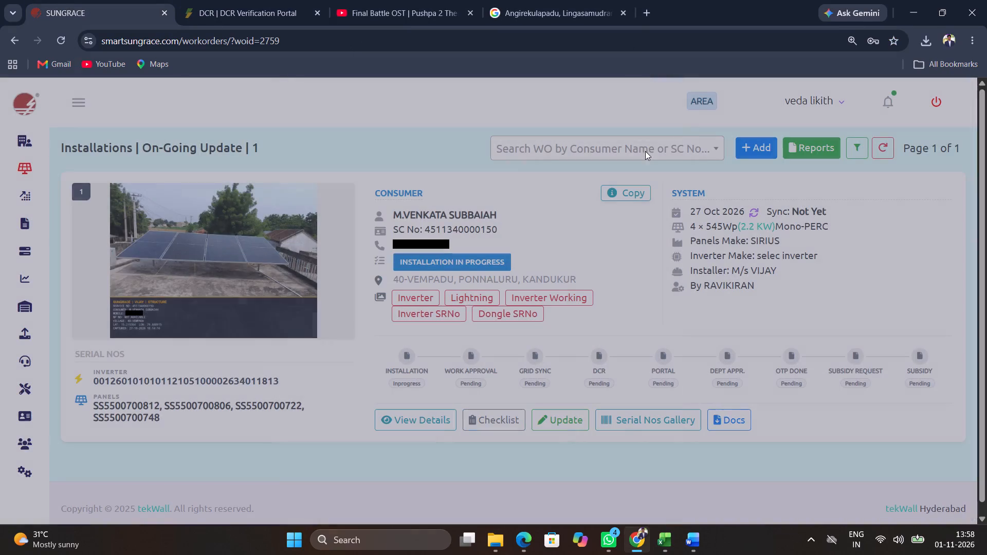
click(645, 151)
click(645, 151)
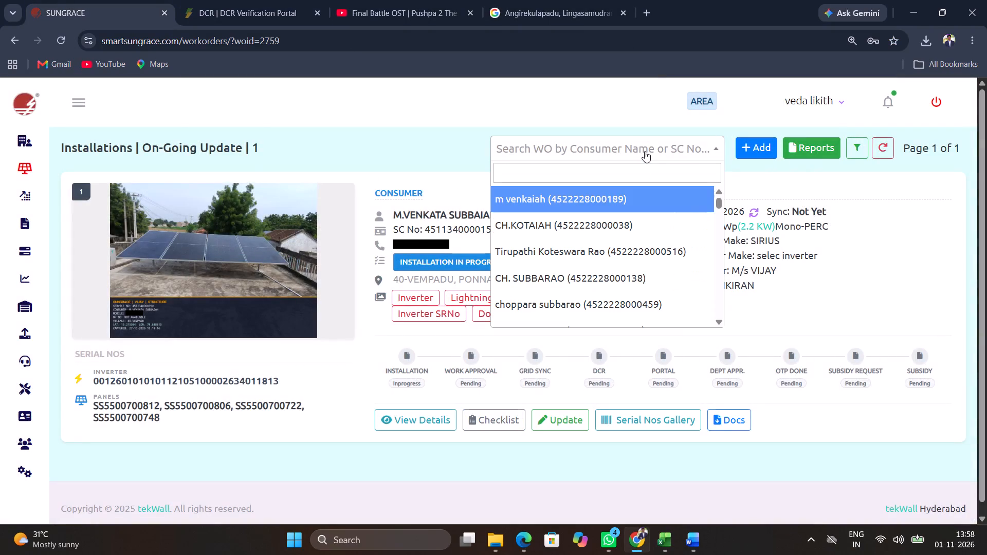
key(ctrl+v)
key(Return)
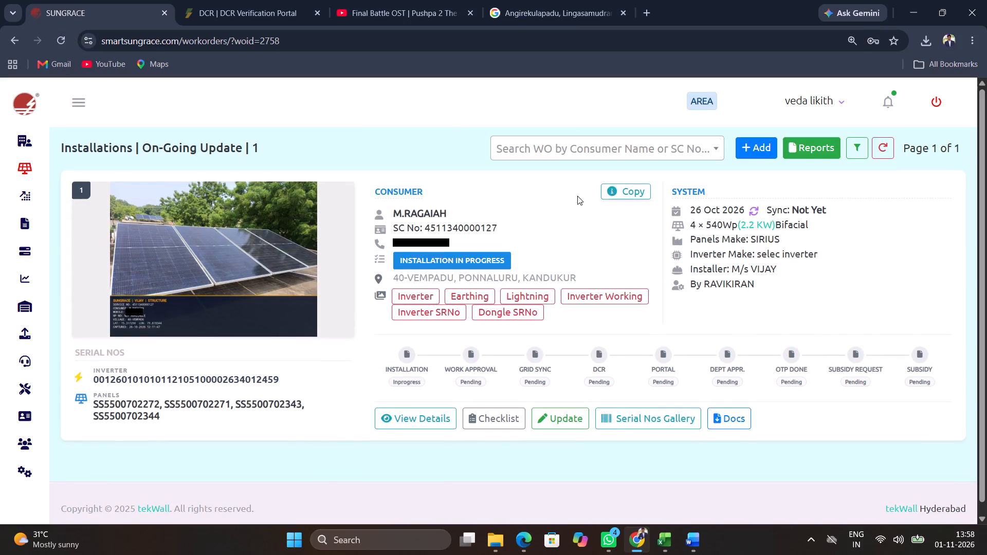
Copy the installation's ULA number from SUNGRACE and replace the Consumer Application Number in the DCR form with it.
click(611, 188)
click(625, 255)
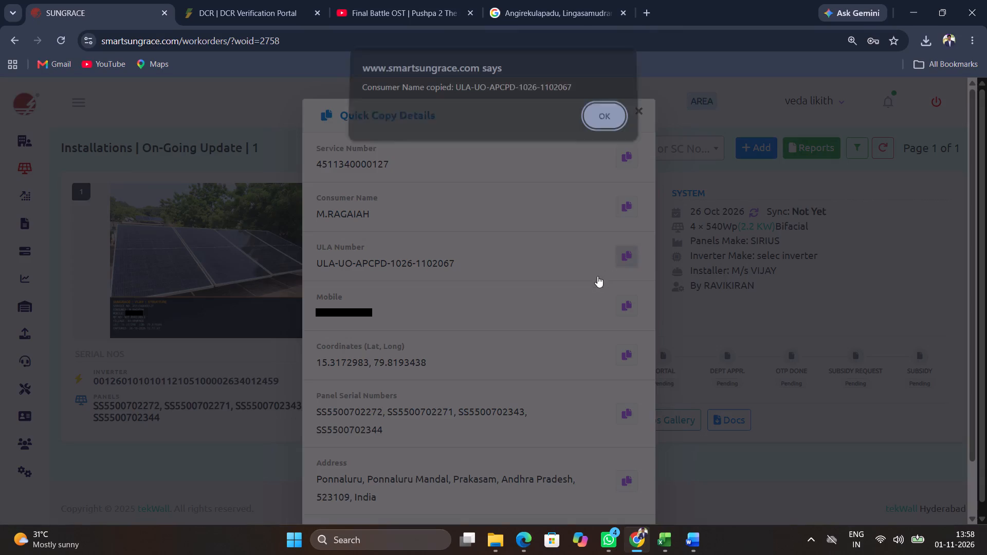
click(224, 0)
scroll(482, 268, up, 3)
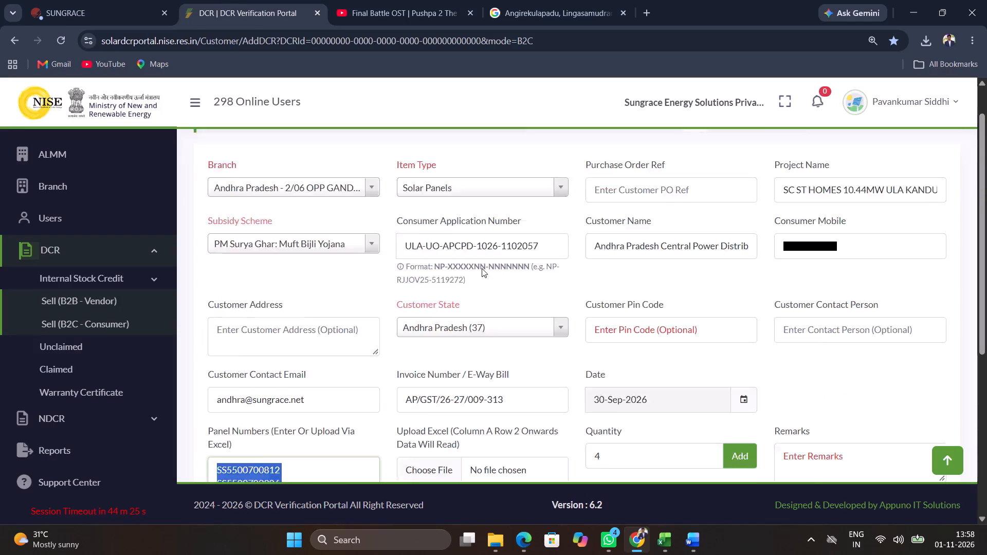
click(546, 295)
key(BackSpace)
key(BackSpace)
key(BackSpace)
key(BackSpace)
key(BackSpace)
key(BackSpace)
key(BackSpace)
key(BackSpace)
key(BackSpace)
key(BackSpace)
key(BackSpace)
key(BackSpace)
key(BackSpace)
key(BackSpace)
key(BackSpace)
key(BackSpace)
key(BackSpace)
key(BackSpace)
key(BackSpace)
key(BackSpace)
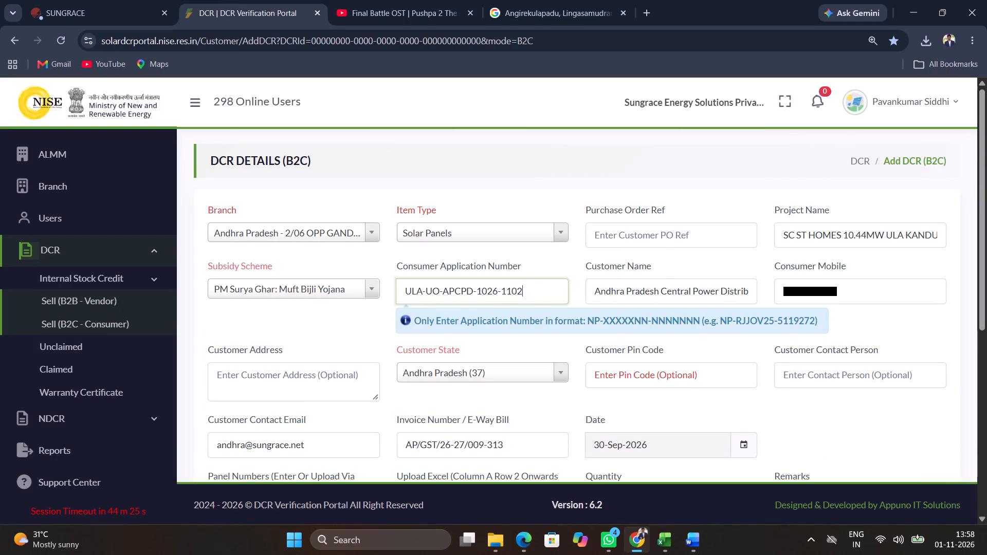
key(ctrl+v)
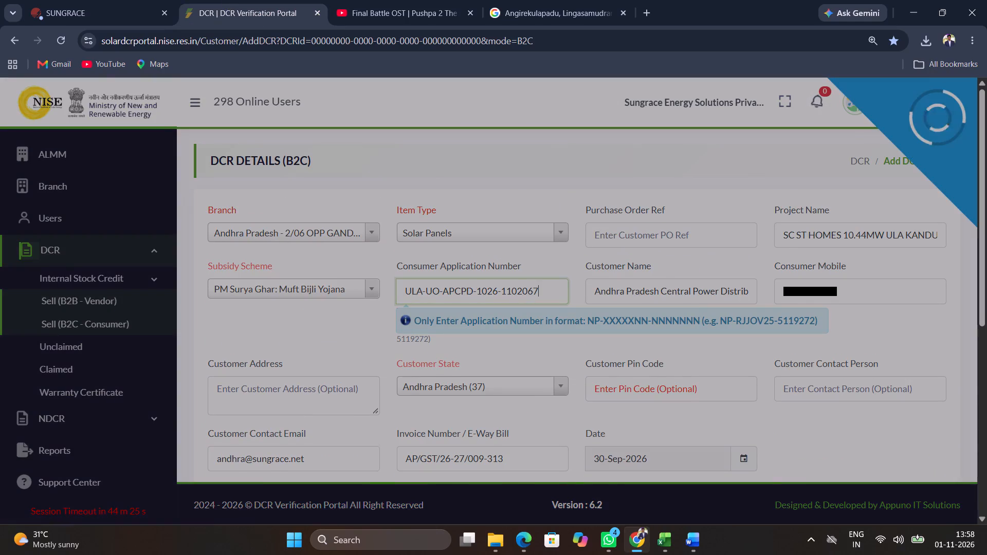
scroll(409, 230, down, 3)
click(328, 394)
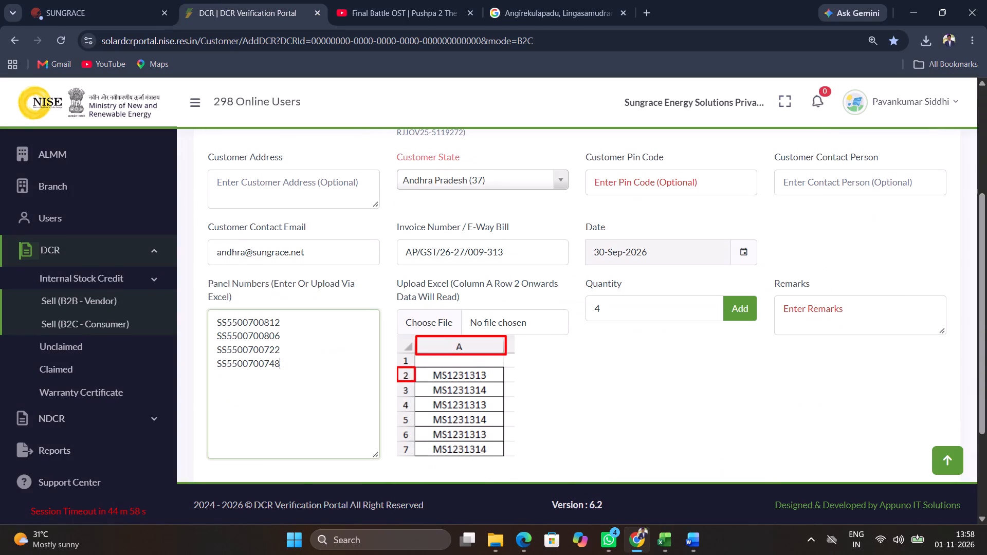
key(BackSpace)
key(BackSpace)
key(BackSpace)
key(BackSpace)
key(BackSpace)
key(BackSpace)
key(BackSpace)
key(BackSpace)
key(BackSpace)
key(BackSpace)
key(BackSpace)
key(BackSpace)
key(BackSpace)
key(BackSpace)
key(BackSpace)
key(BackSpace)
key(BackSpace)
key(BackSpace)
key(BackSpace)
key(BackSpace)
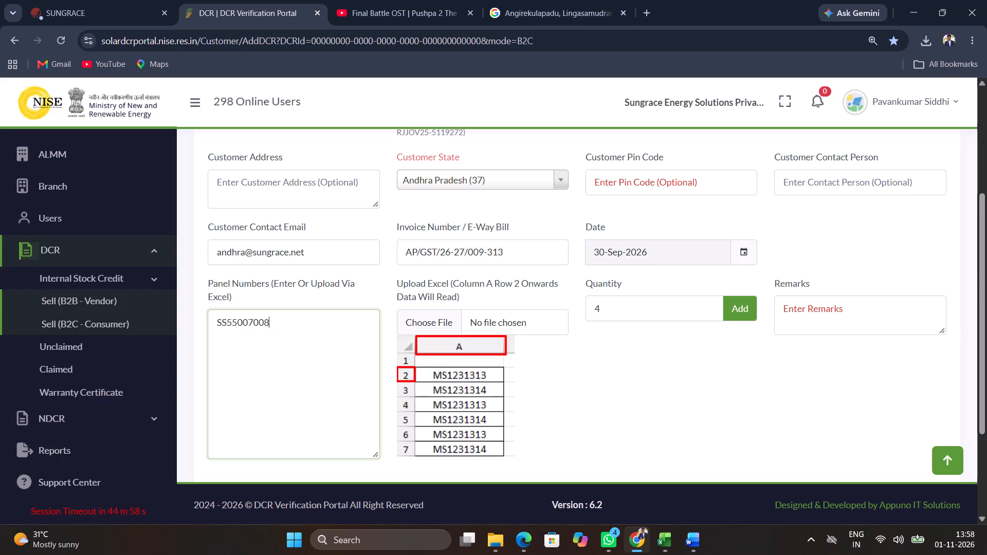
click(114, 0)
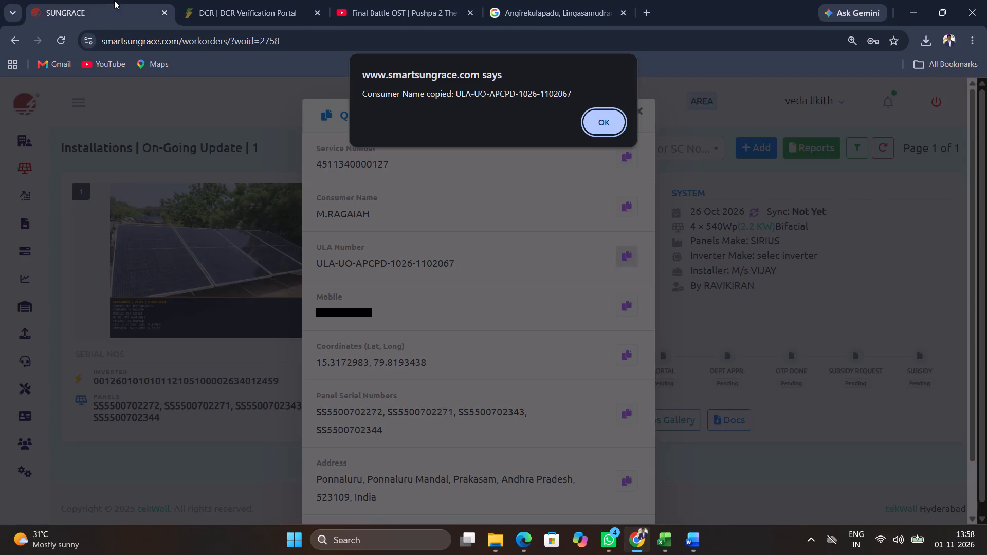
click(608, 115)
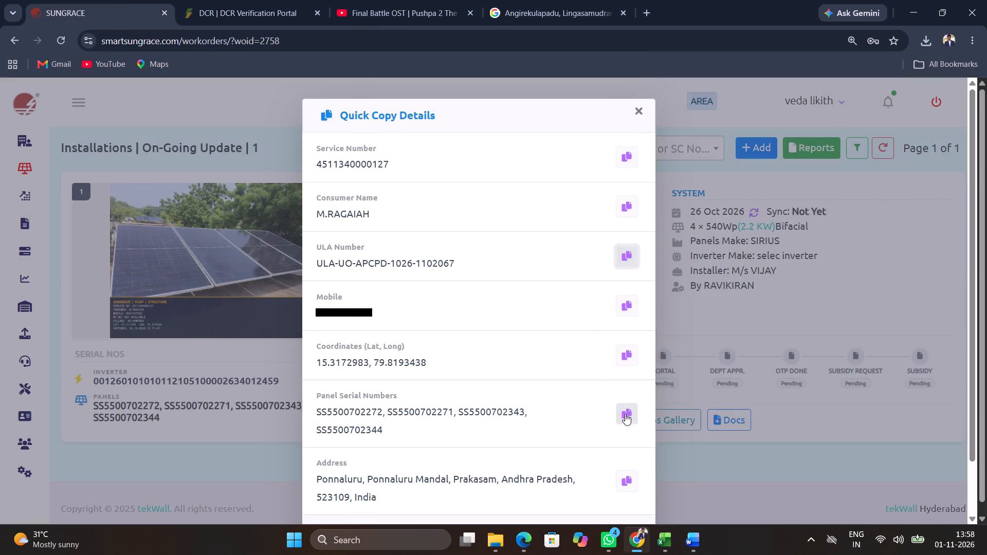
click(624, 414)
click(237, 0)
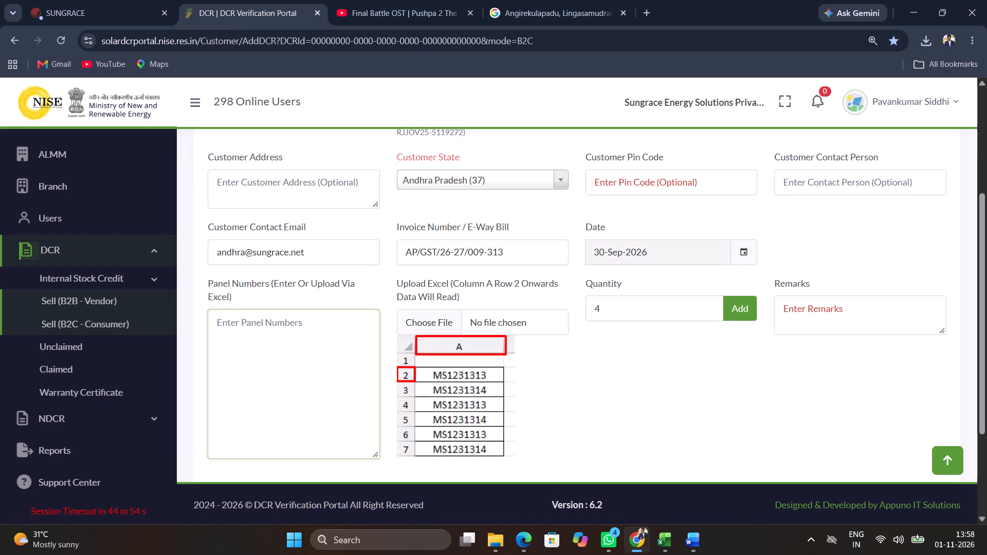
key(ctrl+v)
Put each pasted panel serial on its own line in Panel Numbers.
key(Left)
key(Left)
key(Left)
key(Left)
key(Left)
key(Left)
key(Left)
key(Left)
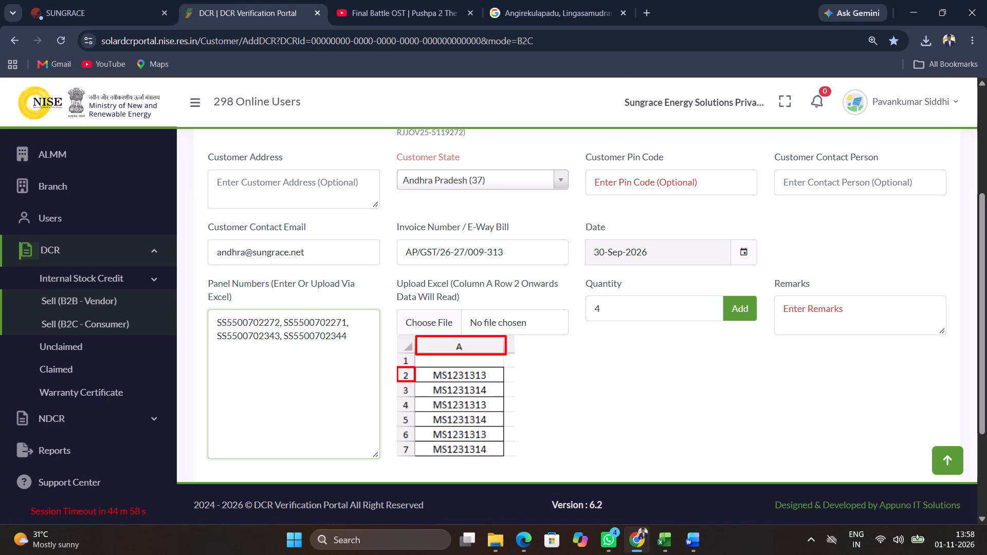
Remove the commas and spaces between the four serials in Panel Numbers so each serial sits on its own line.
key(Left)
key(Left)
key(Left)
key(Left)
key(BackSpace)
key(BackSpace)
key(Return)
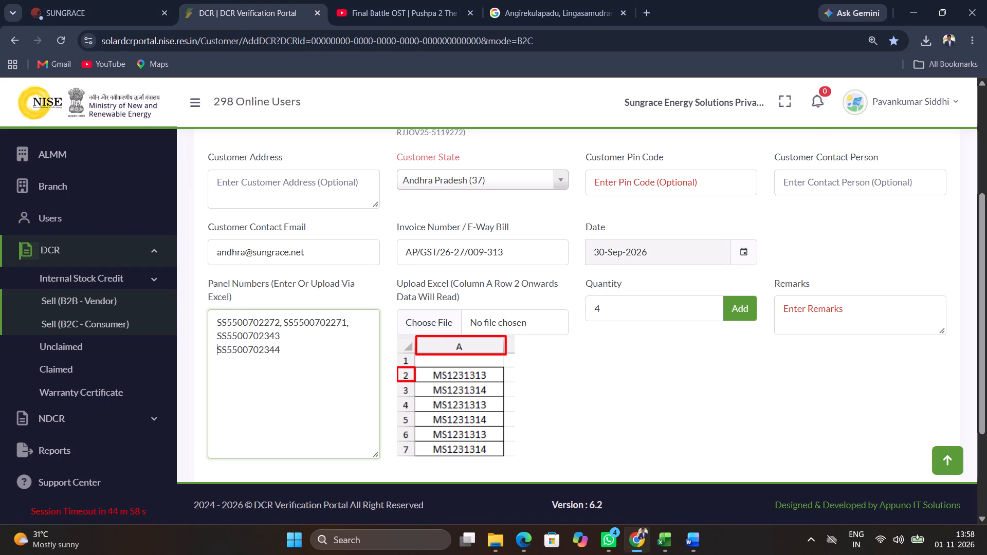
key(Up)
key(Up)
key(Up)
key(Right)
key(Right)
key(Right)
key(Right)
key(Right)
key(Right)
key(Right)
key(Right)
key(Right)
key(Right)
key(Right)
key(Right)
key(Right)
key(Right)
key(Right)
key(Left)
key(BackSpace)
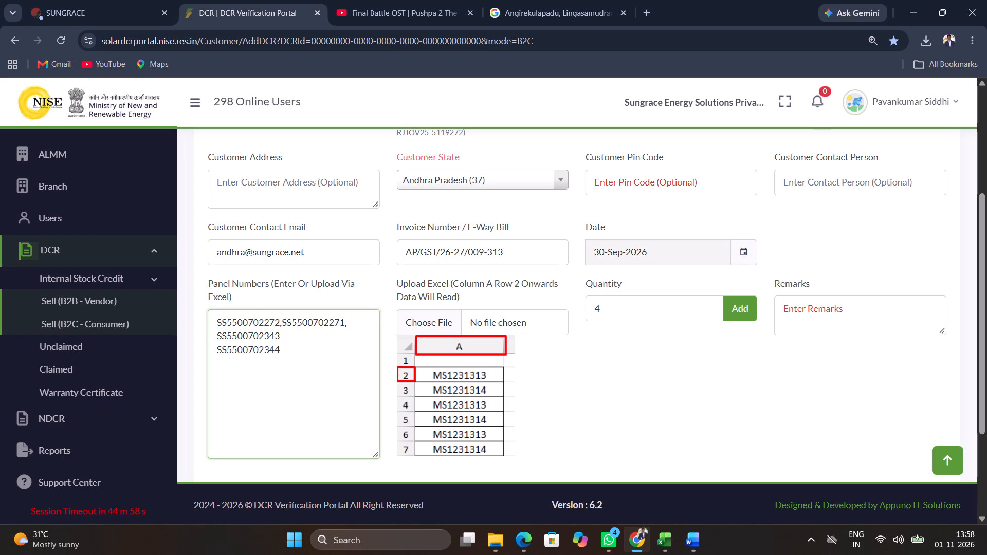
key(BackSpace)
key(Return)
key(Right)
key(Right)
key(Right)
key(Right)
key(Right)
key(Right)
key(Right)
key(Right)
key(Right)
key(Right)
key(Right)
key(Right)
key(Right)
key(Right)
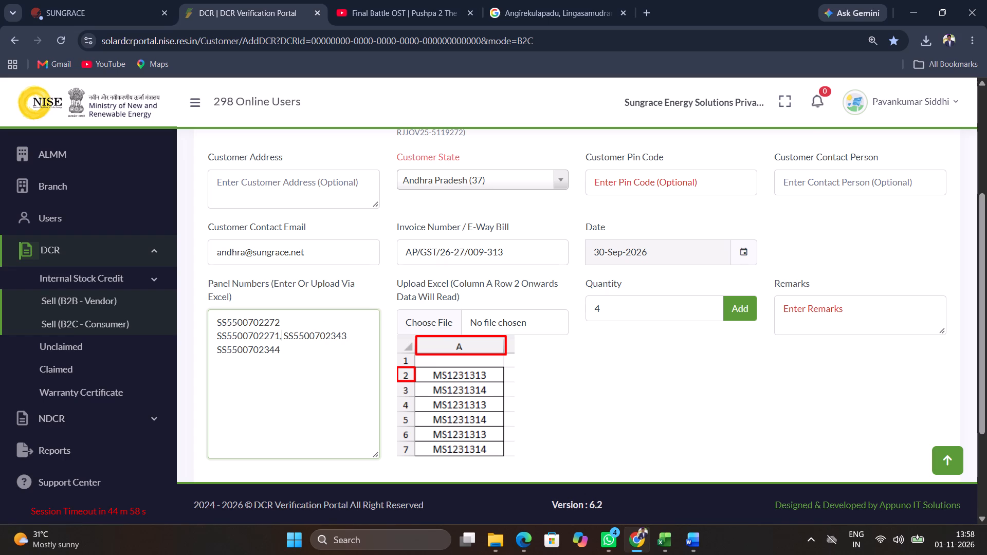
key(BackSpace)
key(BackSpace)
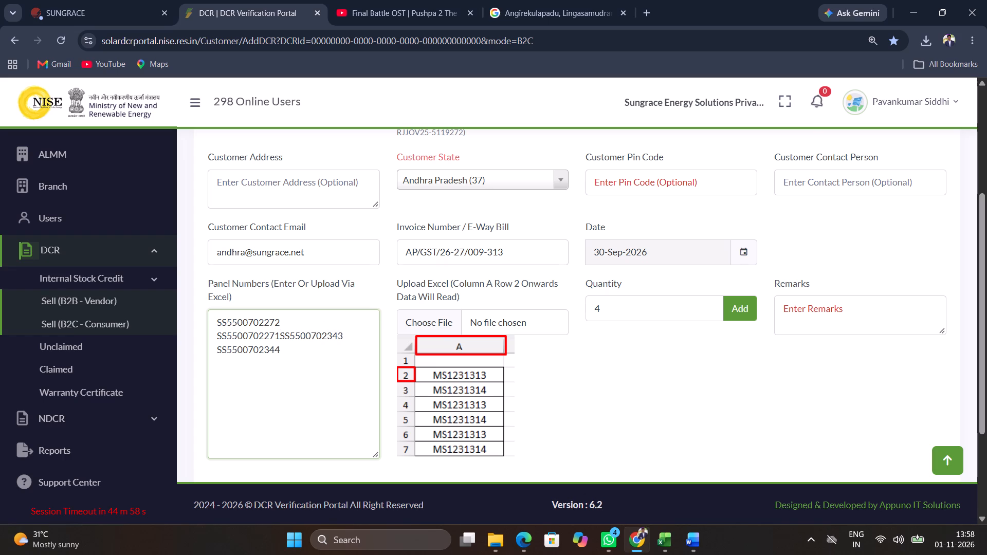
key(Return)
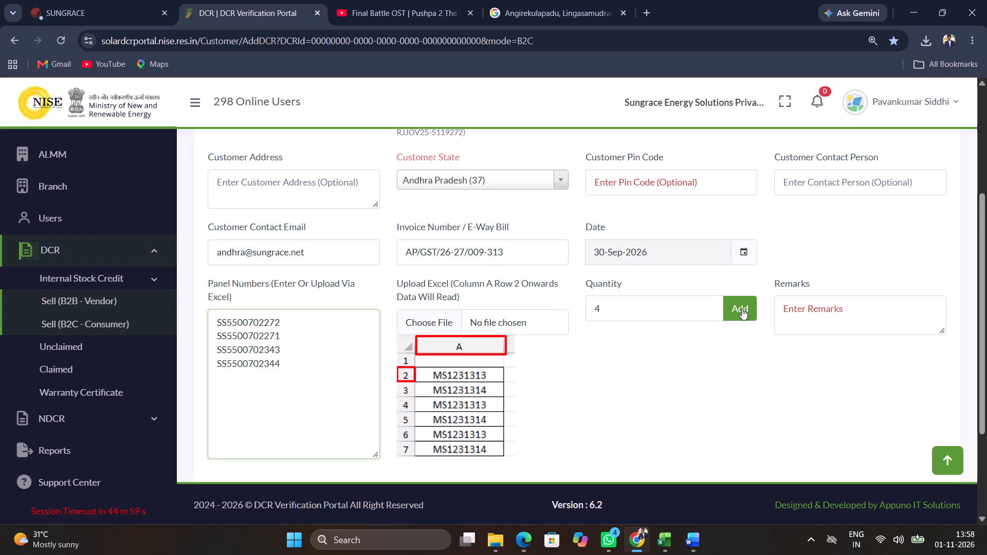
Try to add the four listed panel serials to the DCR entry, and close the dialog that follows.
click(742, 308)
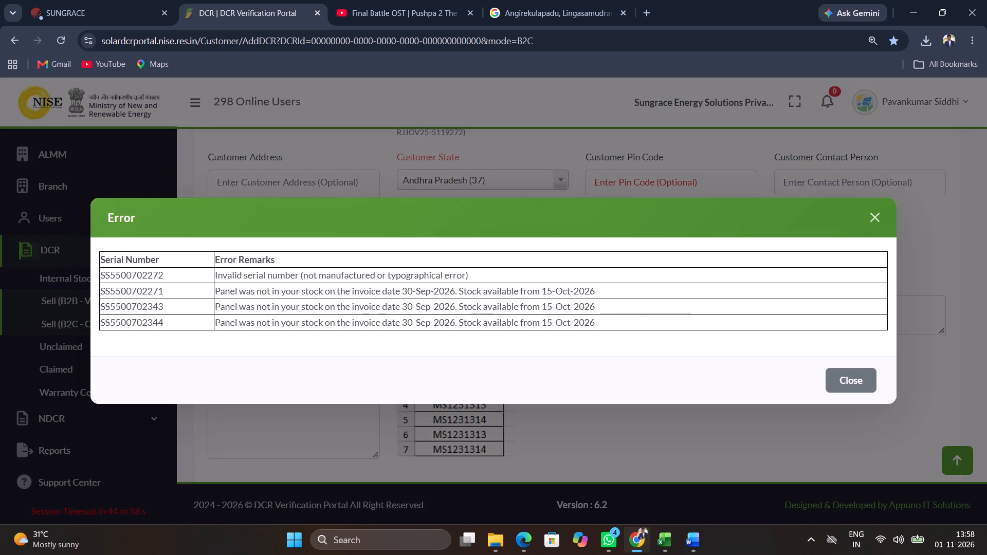
click(487, 179)
click(848, 378)
drag(294, 325, 209, 326)
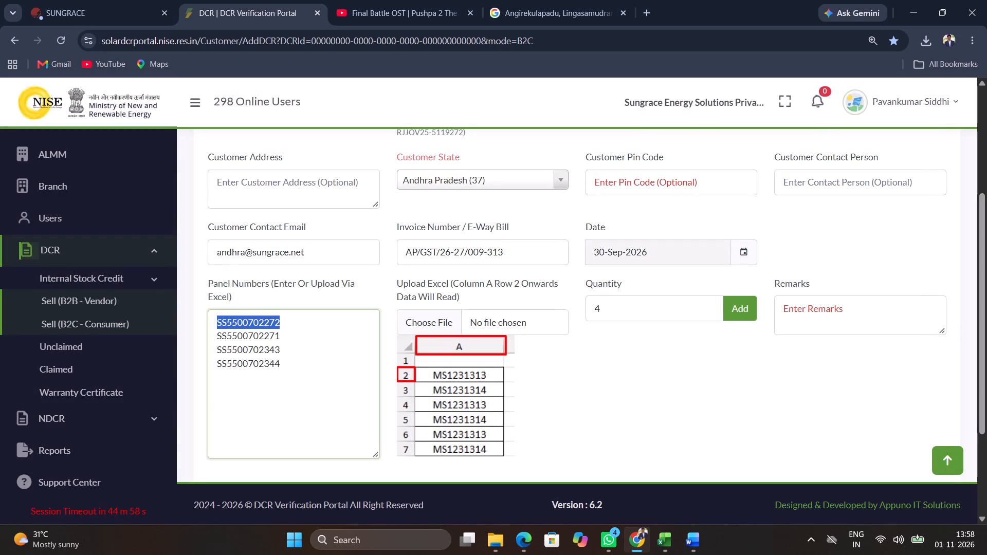
key(ctrl+c)
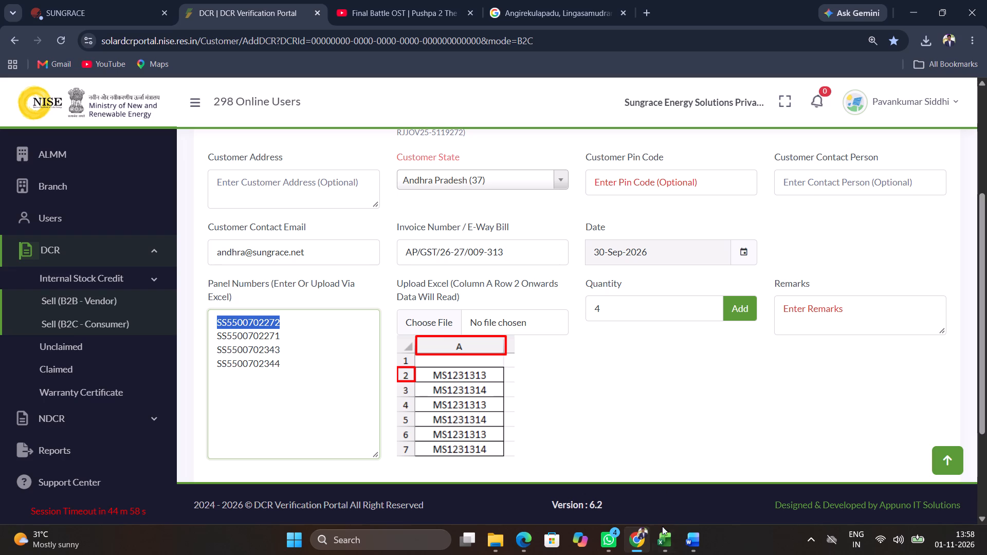
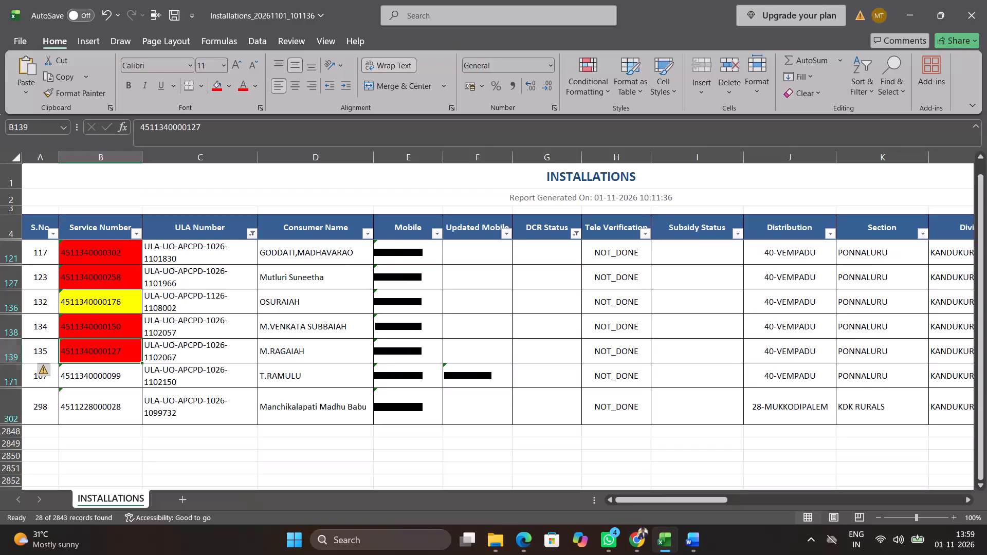
Copy the service number in row 171 of the INSTALLATIONS sheet and switch to the DCR Verification Portal form in Chrome.
key(ctrl+c)
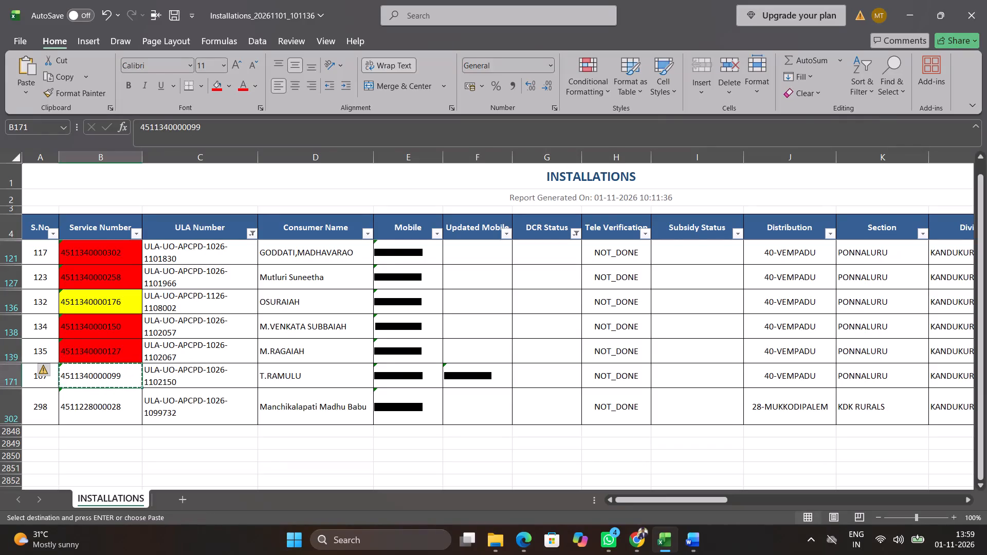
click(621, 472)
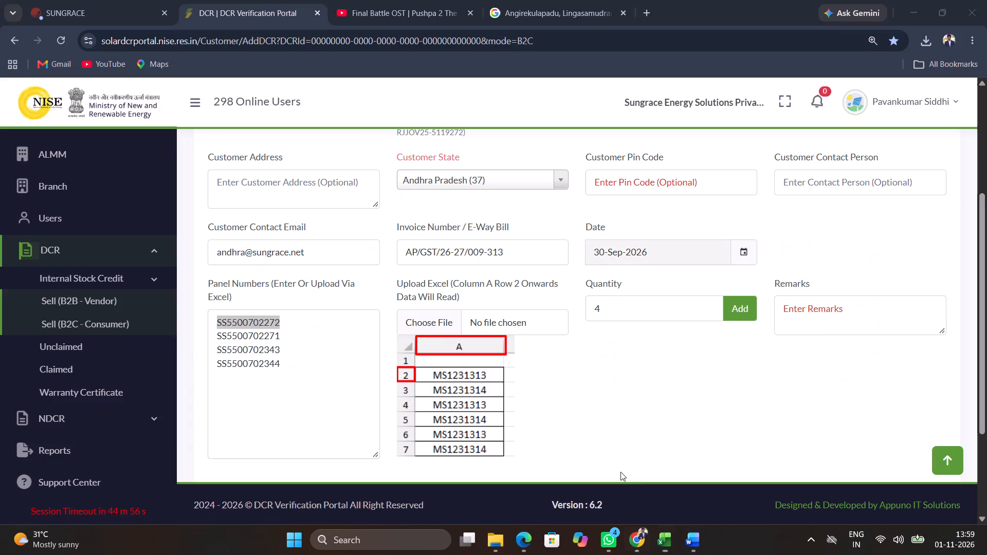
Switch to SUNGRACE, dismiss the open copy details, and open the installation matching the copied service number.
click(115, 0)
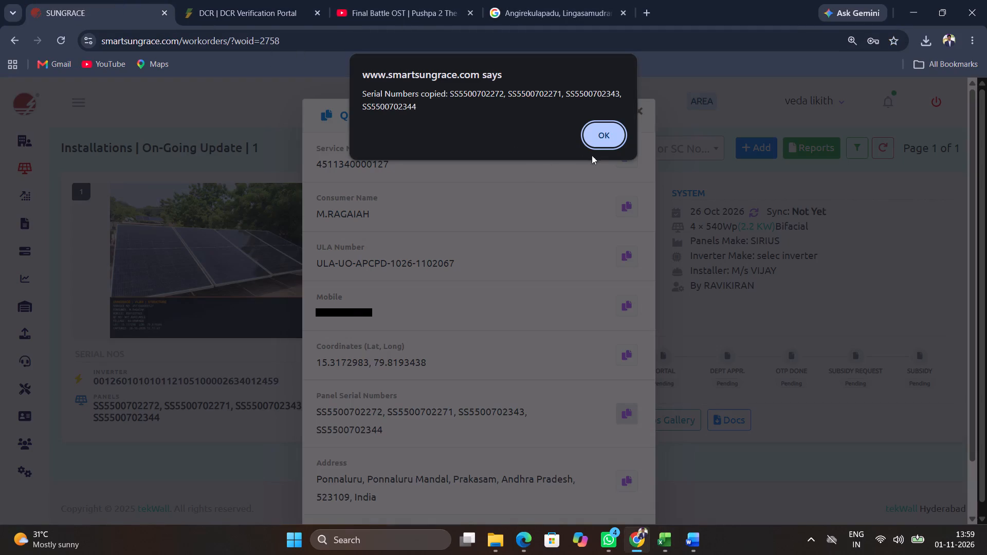
click(600, 137)
drag(644, 105, 639, 110)
click(626, 140)
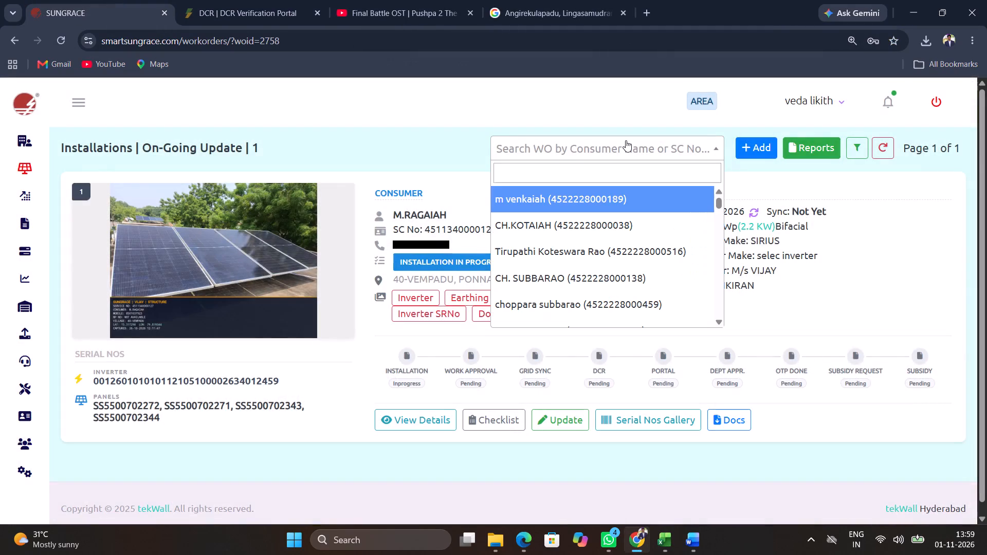
key(ctrl+v)
key(Return)
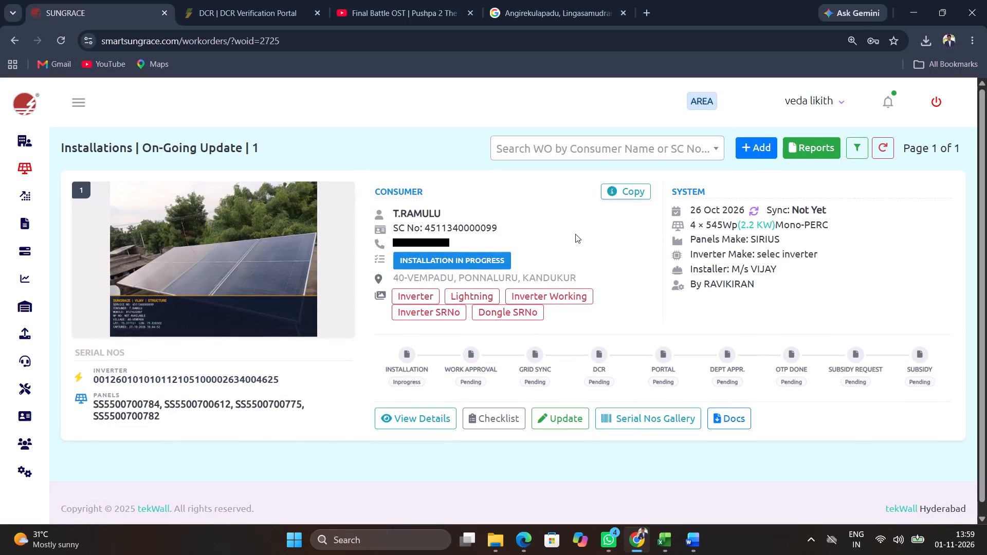
Copy the installation's ULA number from SUNGRACE and replace the Consumer Application Number in the DCR form with it.
click(635, 180)
click(629, 187)
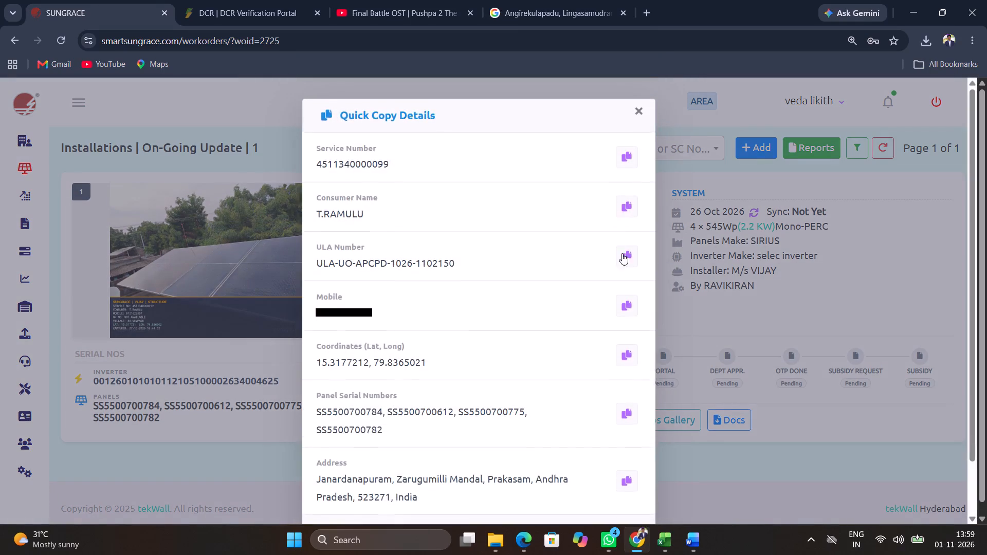
click(627, 263)
click(255, 0)
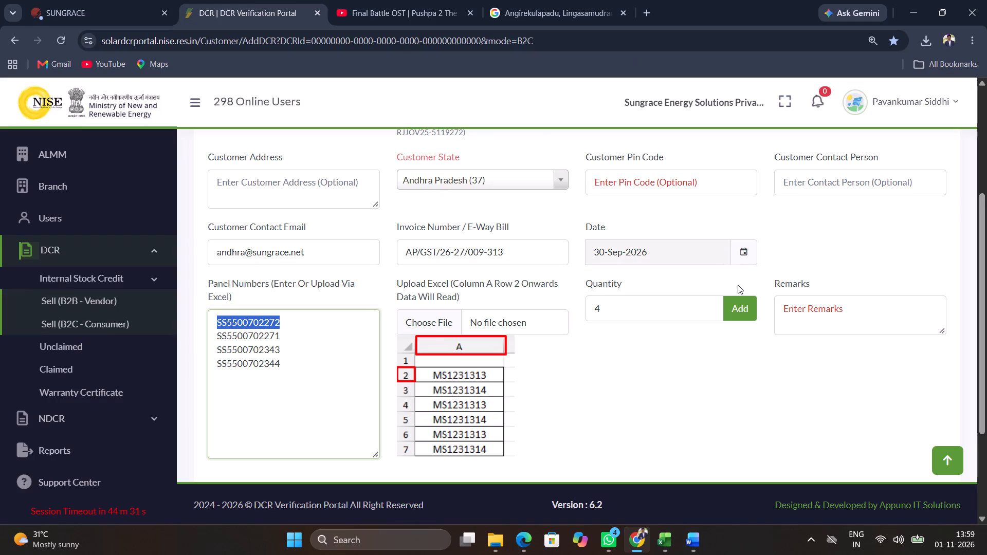
scroll(738, 285, up, 3)
click(546, 295)
key(BackSpace)
key(BackSpace)
key(BackSpace)
key(BackSpace)
key(BackSpace)
key(BackSpace)
key(BackSpace)
key(BackSpace)
key(BackSpace)
key(BackSpace)
key(BackSpace)
key(BackSpace)
key(BackSpace)
key(BackSpace)
key(BackSpace)
key(BackSpace)
key(BackSpace)
key(BackSpace)
key(BackSpace)
key(BackSpace)
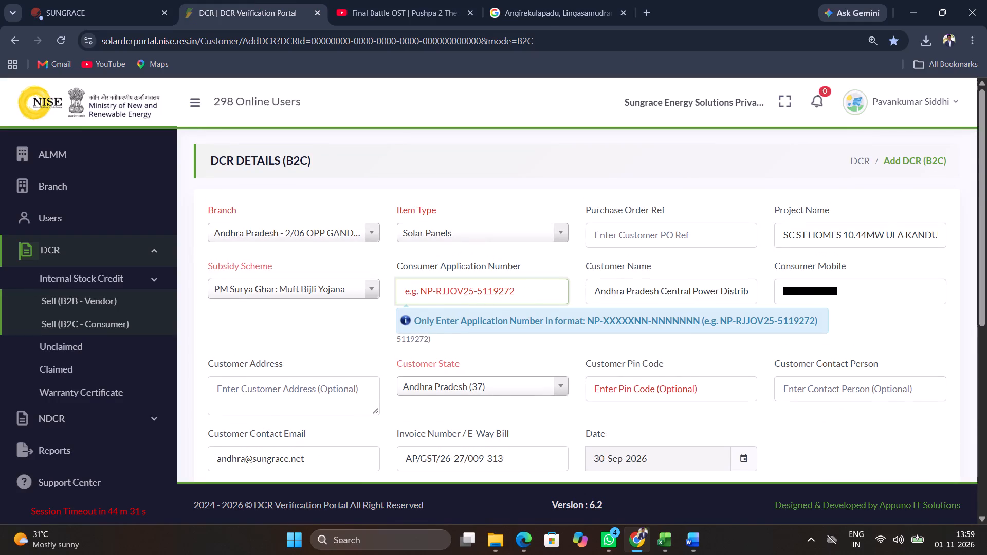
key(ctrl+v)
scroll(499, 284, down, 5)
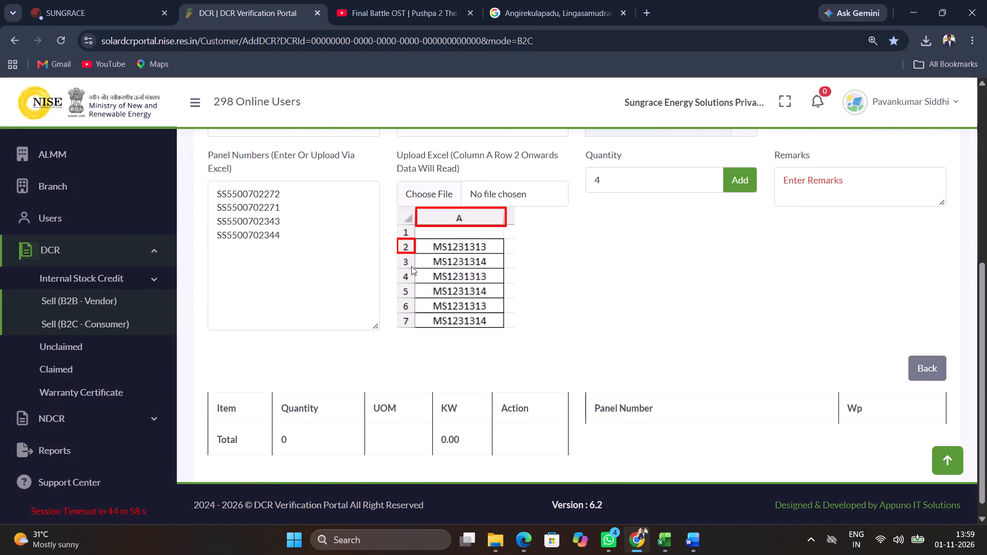
click(308, 232)
key(BackSpace)
key(BackSpace)
key(BackSpace)
key(BackSpace)
key(BackSpace)
key(BackSpace)
key(BackSpace)
key(BackSpace)
key(BackSpace)
key(BackSpace)
key(BackSpace)
key(BackSpace)
key(BackSpace)
key(BackSpace)
key(BackSpace)
key(BackSpace)
key(BackSpace)
key(BackSpace)
key(BackSpace)
key(BackSpace)
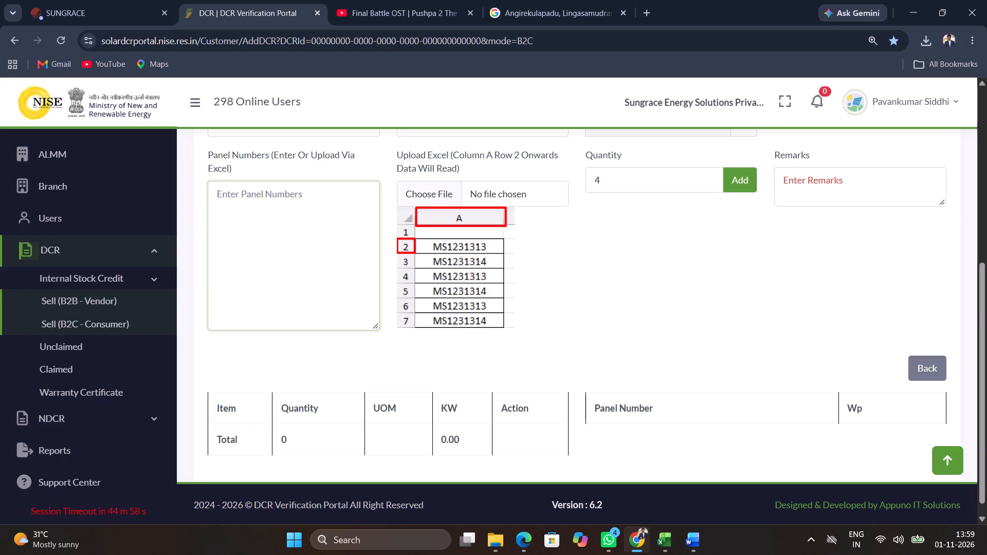
click(33, 0)
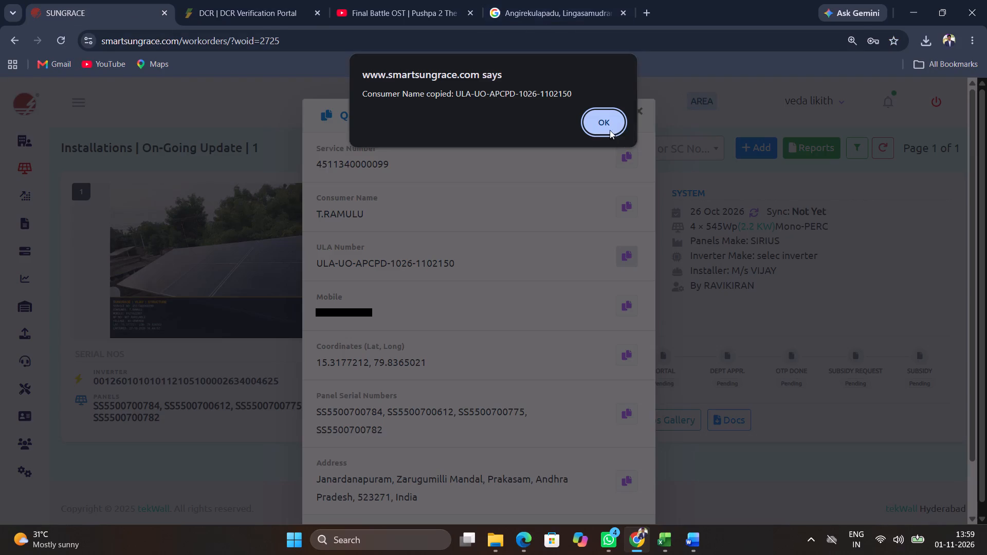
click(610, 130)
click(627, 421)
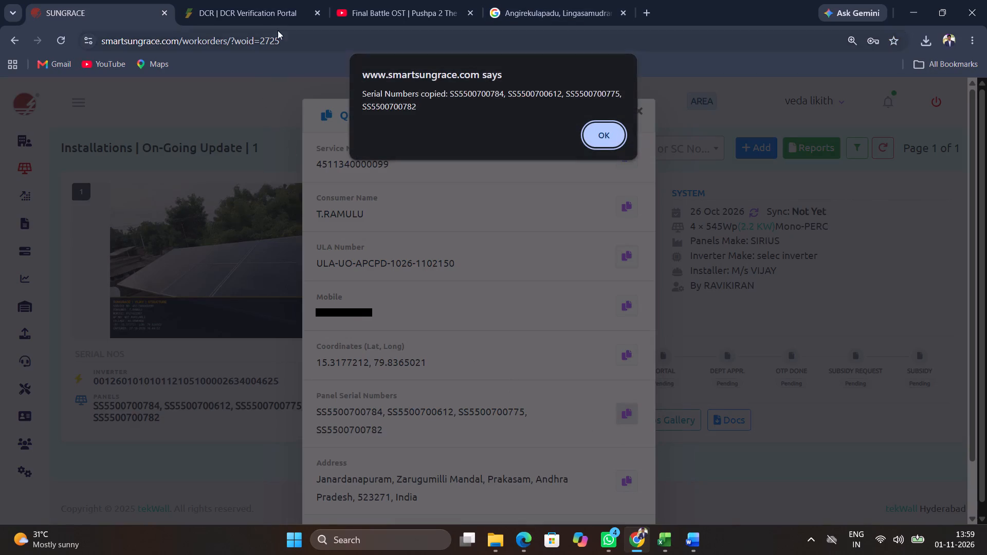
click(279, 23)
key(ctrl+v)
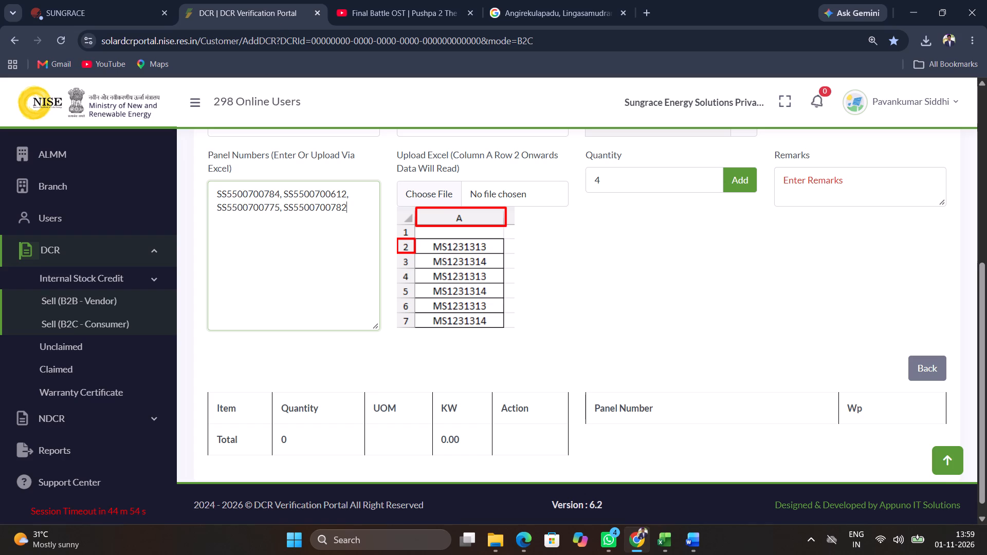
Put each pasted panel serial on its own line in Panel Numbers.
key(Left)
key(Left)
key(Left)
key(Left)
key(Left)
key(Left)
key(Left)
key(Left)
key(Left)
key(Left)
key(Left)
key(Left)
key(BackSpace)
key(BackSpace)
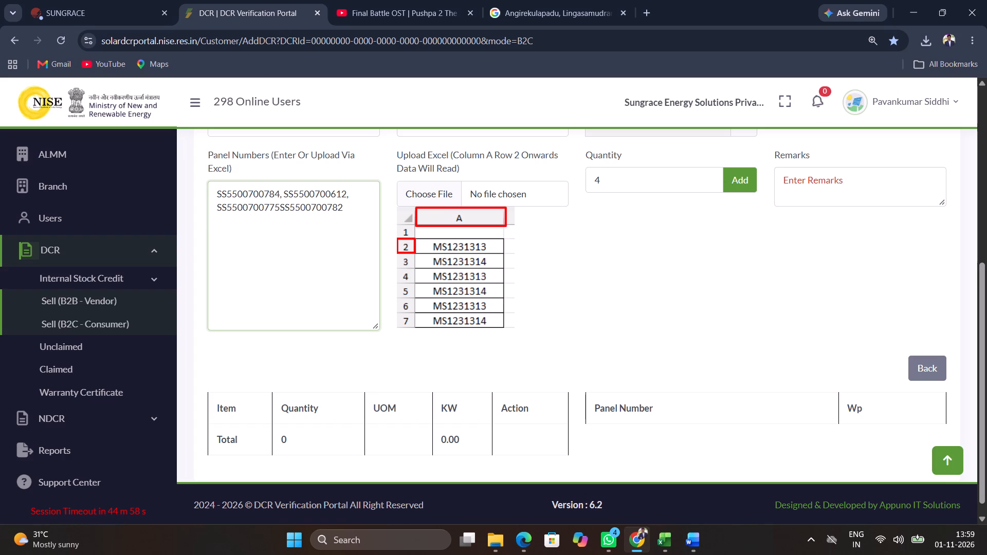
key(Return)
key(Up)
key(Up)
key(Right)
key(Right)
key(Right)
key(Right)
key(Right)
key(Right)
key(Right)
key(Right)
key(Right)
key(Right)
key(Right)
key(Right)
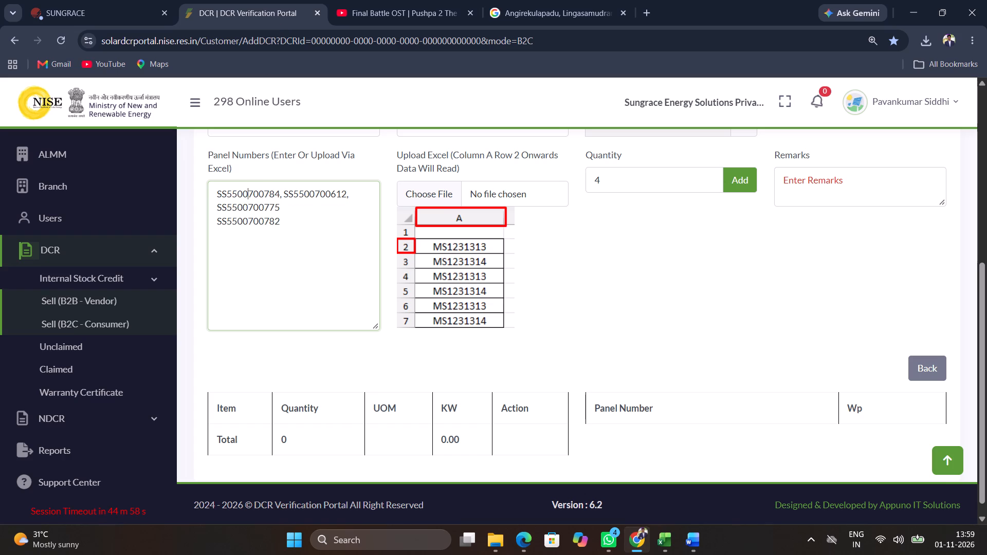
key(Right)
key(Right)
key(BackSpace)
key(BackSpace)
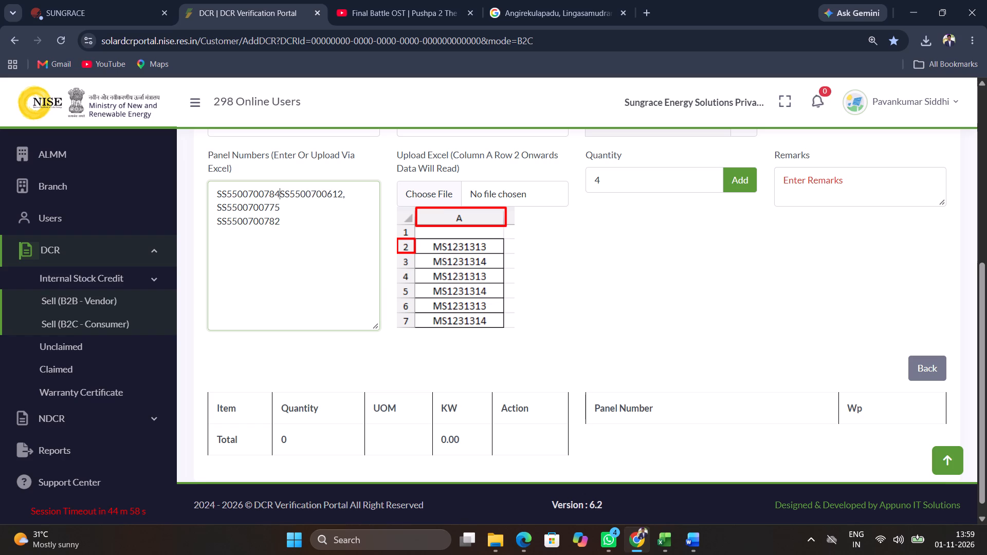
key(Return)
key(Right)
key(Right)
key(Right)
key(Right)
key(Right)
key(Right)
key(Right)
key(Right)
key(Right)
key(Right)
key(Right)
key(Right)
key(Right)
key(Right)
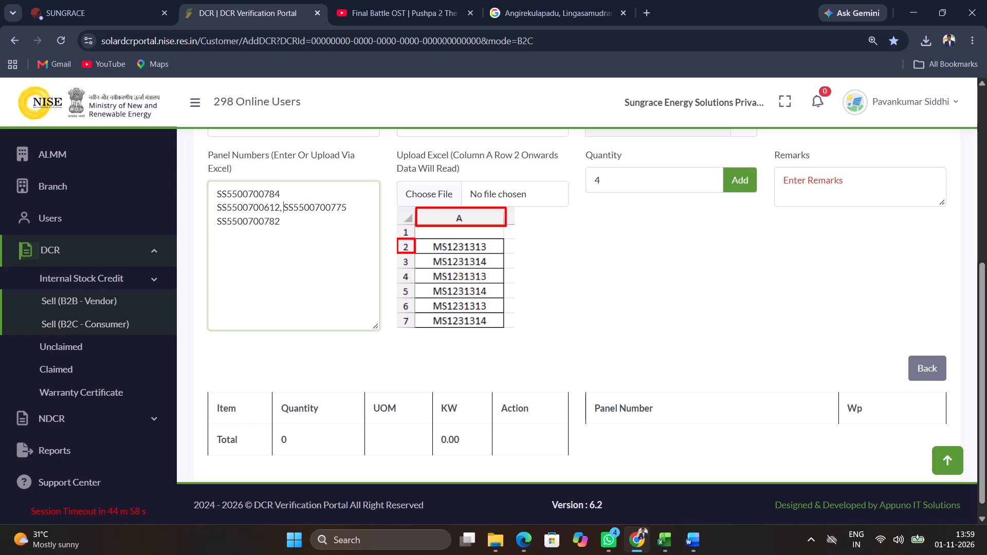
key(BackSpace)
key(BackSpace)
key(Return)
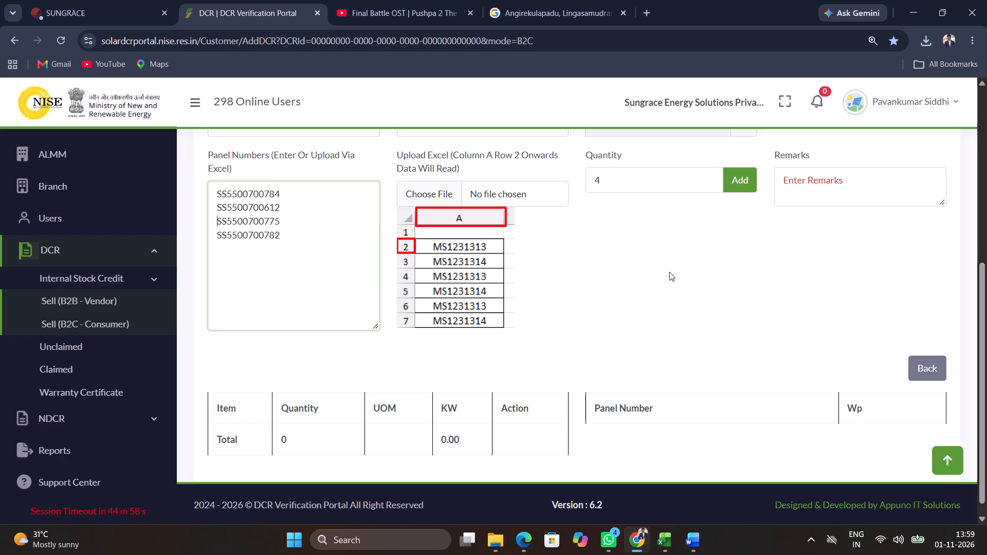
Try to add the four entered panel serials to the DCR item list.
click(739, 175)
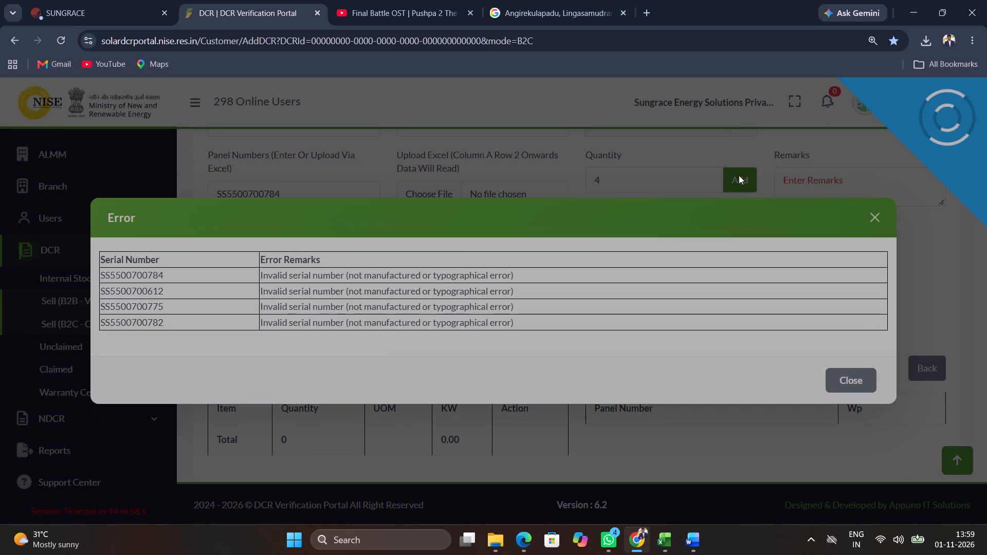
click(505, 177)
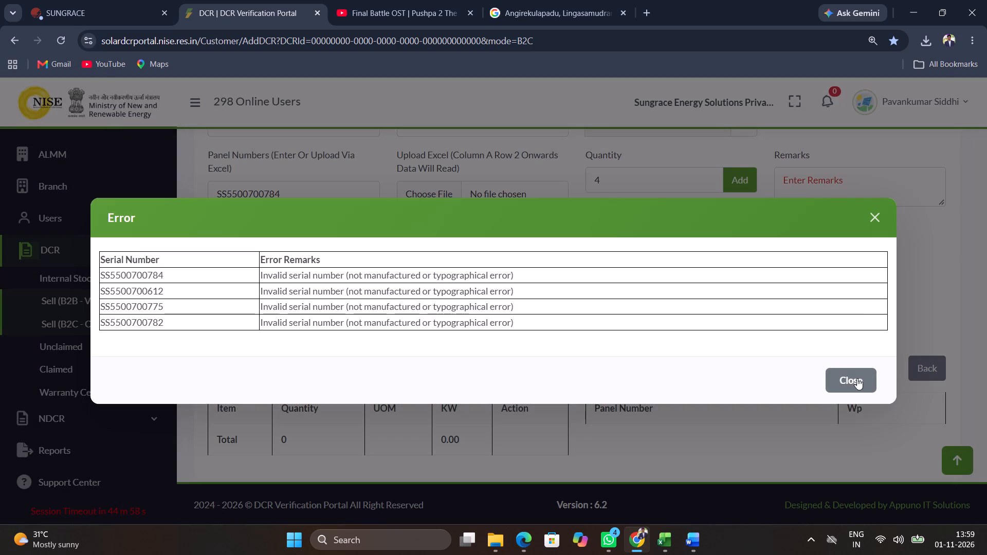
click(848, 368)
Copy all four panel serials from the DCR form's Panel Numbers.
drag(209, 182, 259, 241)
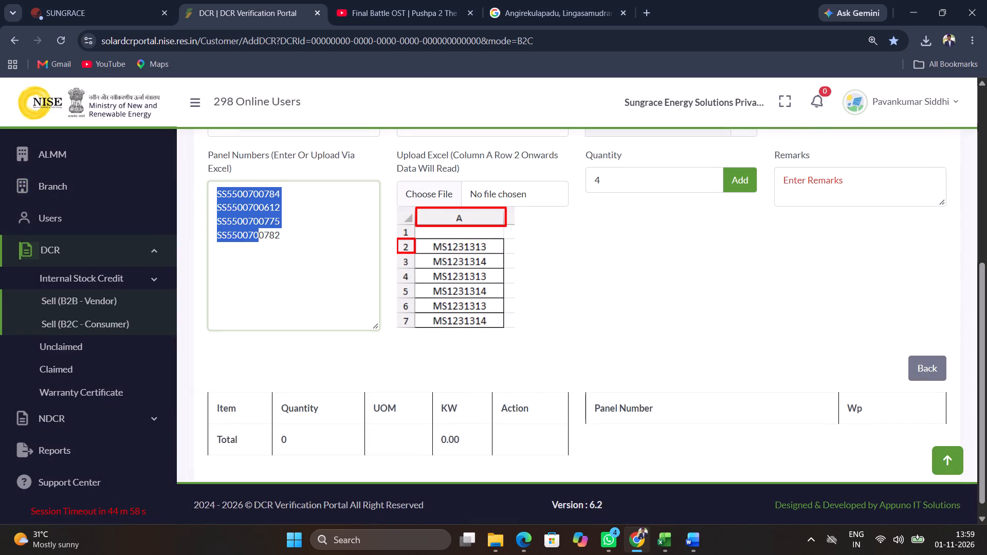
drag(259, 241, 302, 255)
key(ctrl+c)
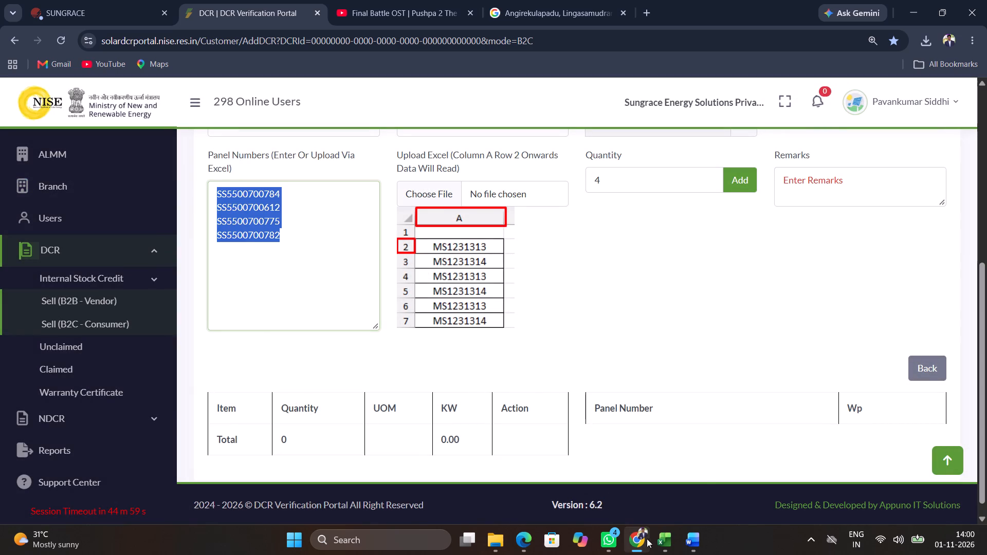
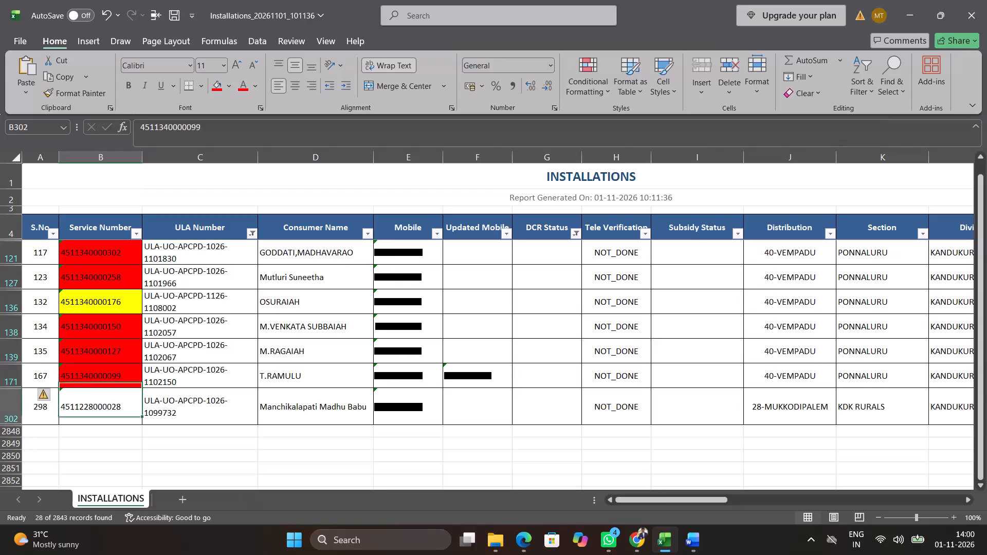
Copy the service number in row 302 of the installations sheet and open its installation in SUNGRACE.
key(ctrl+c)
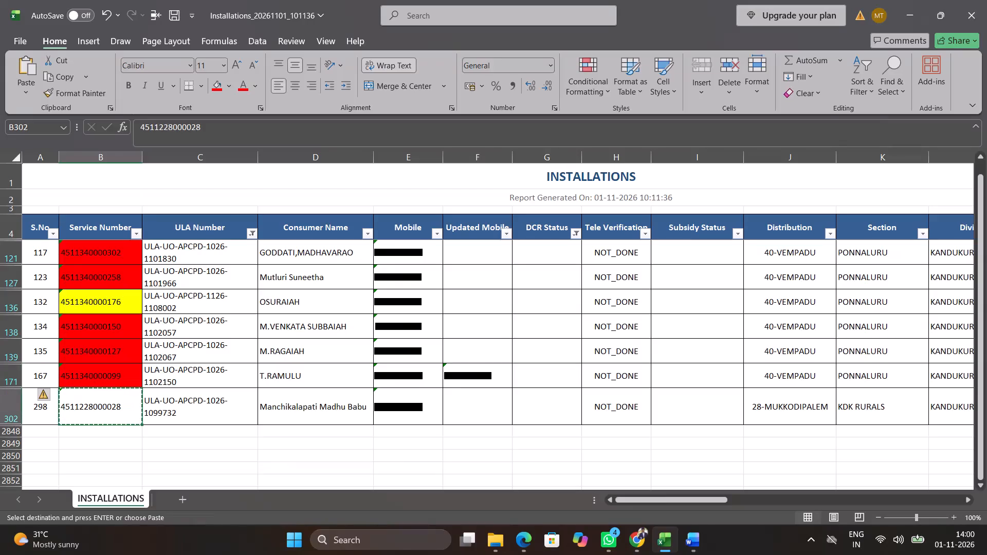
click(624, 474)
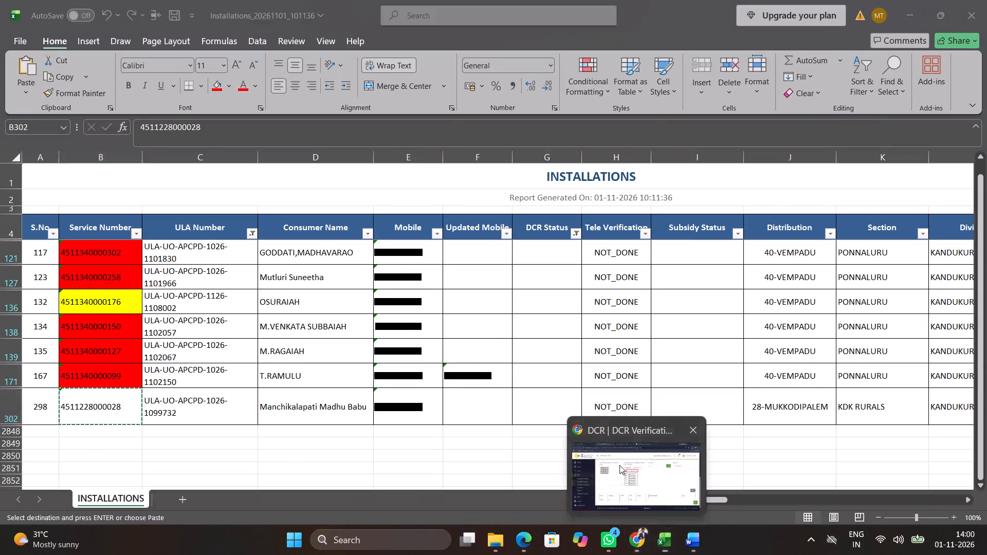
click(112, 0)
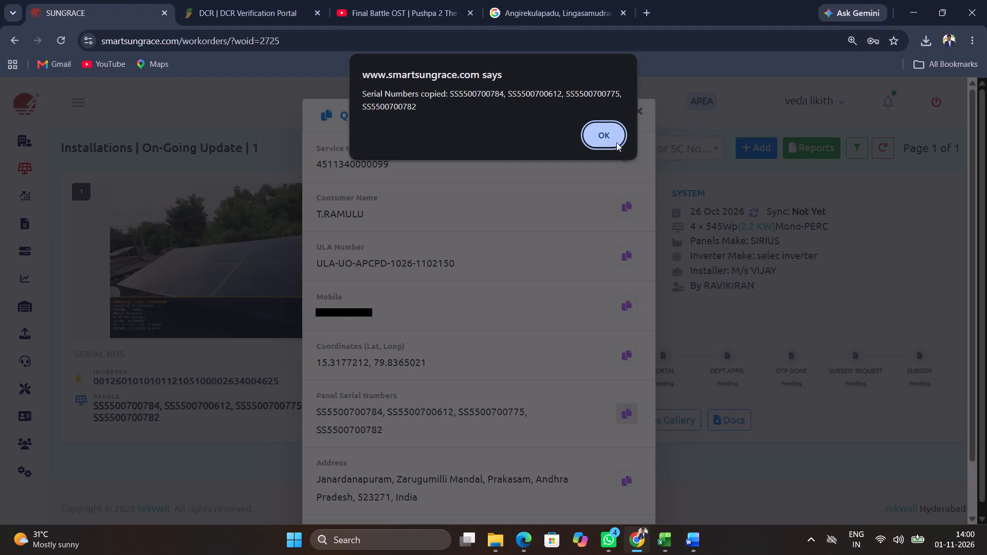
click(612, 135)
click(638, 107)
click(588, 154)
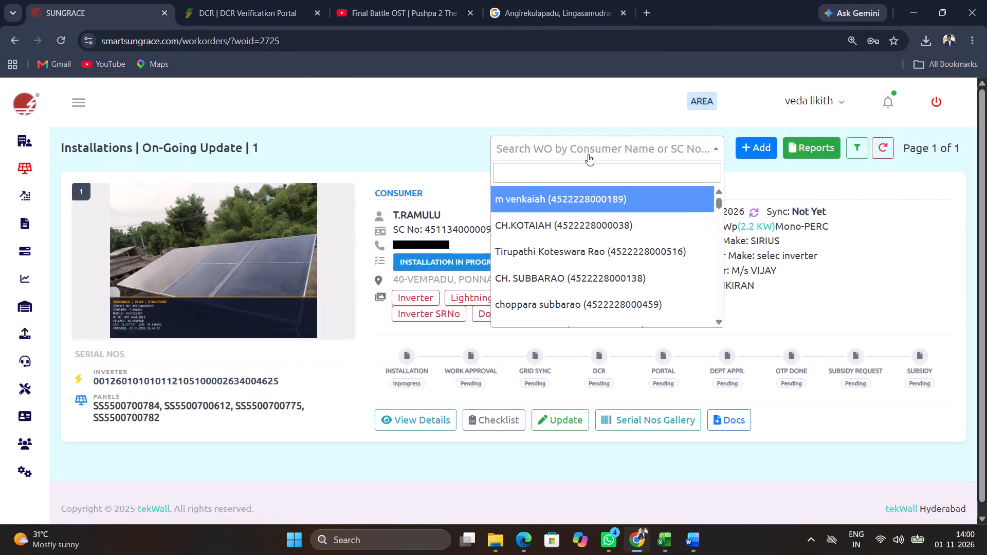
key(ctrl+v)
key(Return)
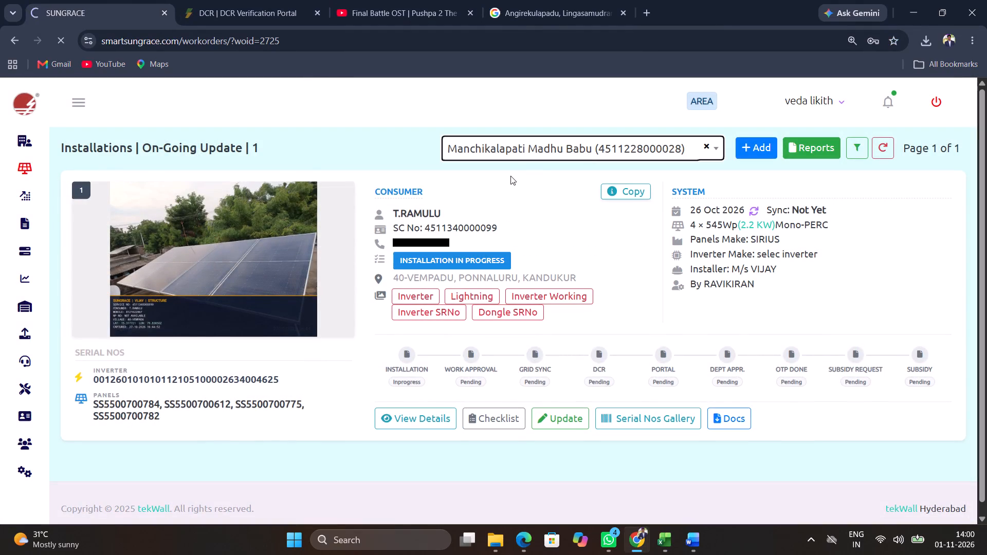
Replace the DCR form's Consumer Application Number with the ULA number copied from the SUNGRACE installation.
click(607, 198)
click(622, 257)
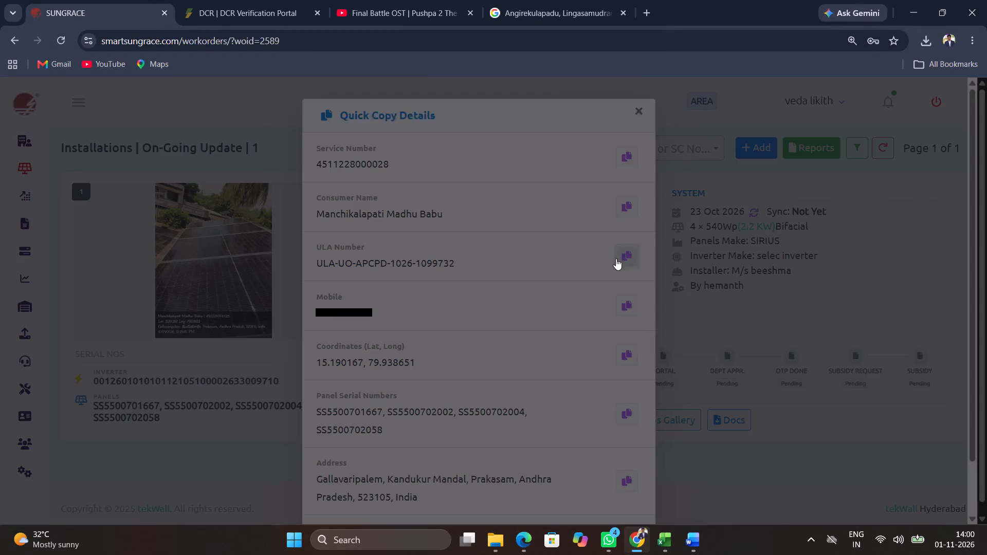
click(304, 13)
scroll(462, 235, up, 3)
click(558, 168)
key(BackSpace)
key(BackSpace)
key(BackSpace)
key(BackSpace)
key(BackSpace)
key(BackSpace)
key(BackSpace)
key(BackSpace)
key(BackSpace)
key(BackSpace)
key(BackSpace)
key(BackSpace)
key(BackSpace)
key(BackSpace)
key(BackSpace)
key(BackSpace)
key(BackSpace)
key(BackSpace)
key(BackSpace)
key(BackSpace)
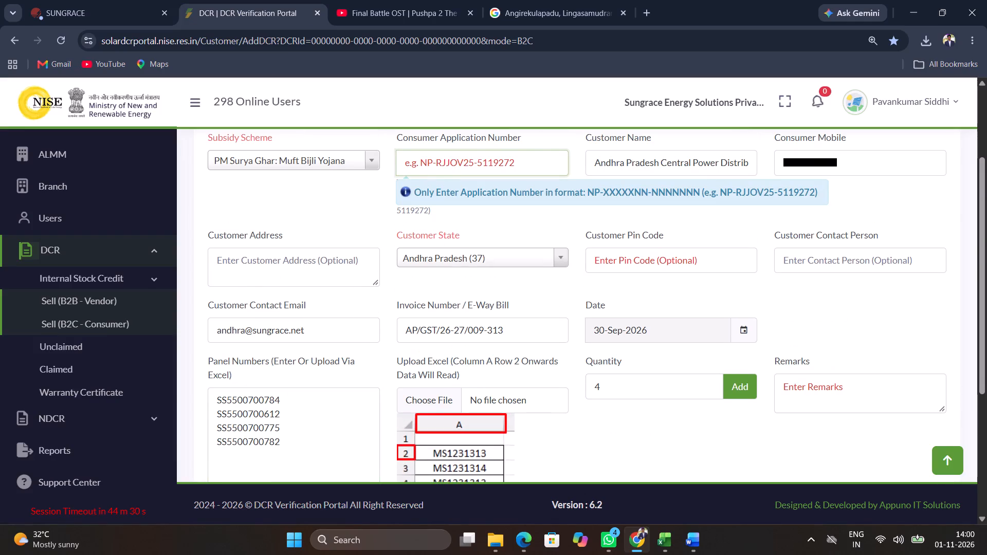
key(ctrl+v)
scroll(441, 250, down, 3)
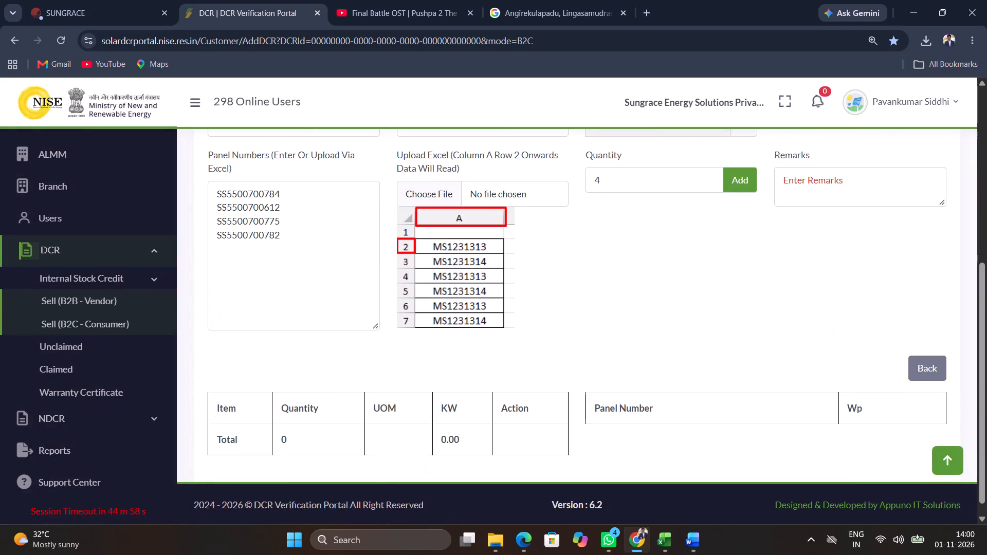
click(363, 283)
key(BackSpace)
key(BackSpace)
key(BackSpace)
key(BackSpace)
key(BackSpace)
key(BackSpace)
key(BackSpace)
key(BackSpace)
key(BackSpace)
key(BackSpace)
key(BackSpace)
key(BackSpace)
key(BackSpace)
key(BackSpace)
key(BackSpace)
key(BackSpace)
key(BackSpace)
key(BackSpace)
key(BackSpace)
key(BackSpace)
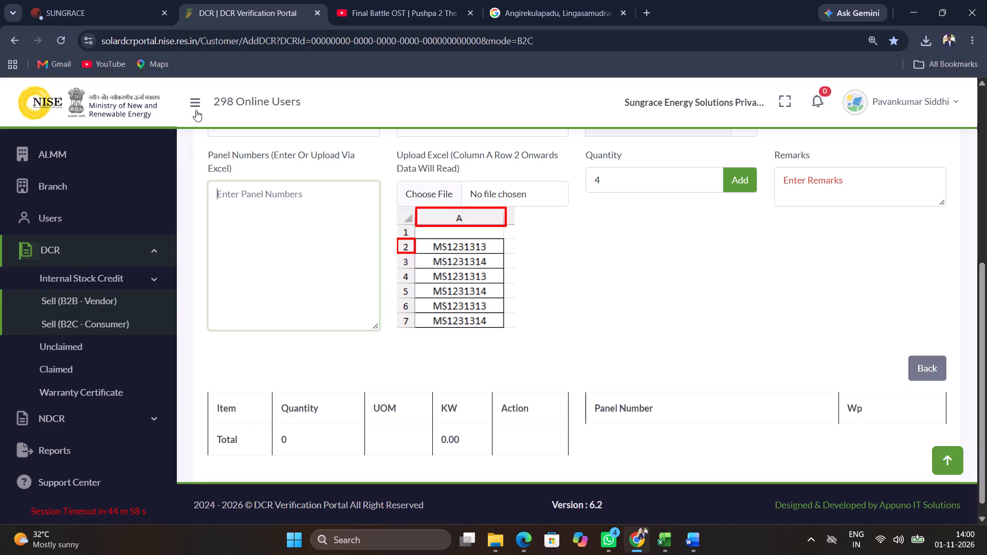
click(96, 0)
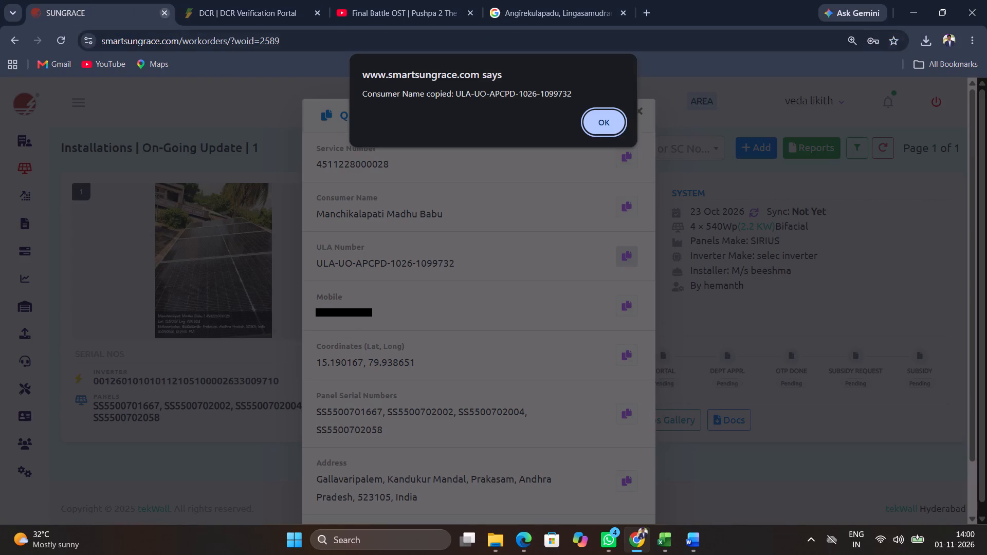
click(600, 116)
scroll(538, 310, down, 2)
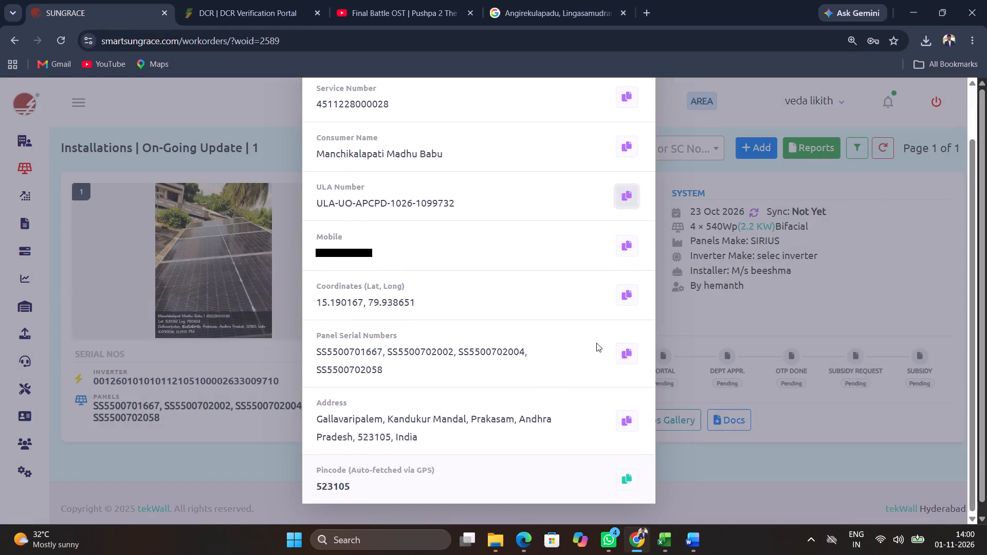
click(624, 350)
drag(253, 0, 252, 17)
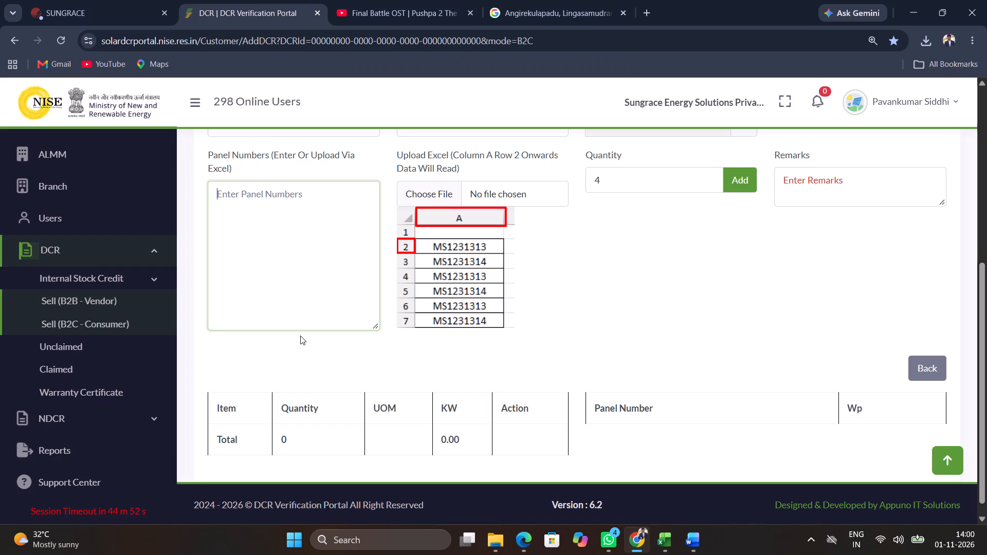
key(ctrl+v)
Put each of the four pasted panel serials on its own line in Panel Numbers, removing the commas and spaces.
key(Left)
key(Left)
key(Left)
key(Left)
key(Left)
key(Left)
key(Left)
key(Left)
key(Left)
key(Left)
key(Left)
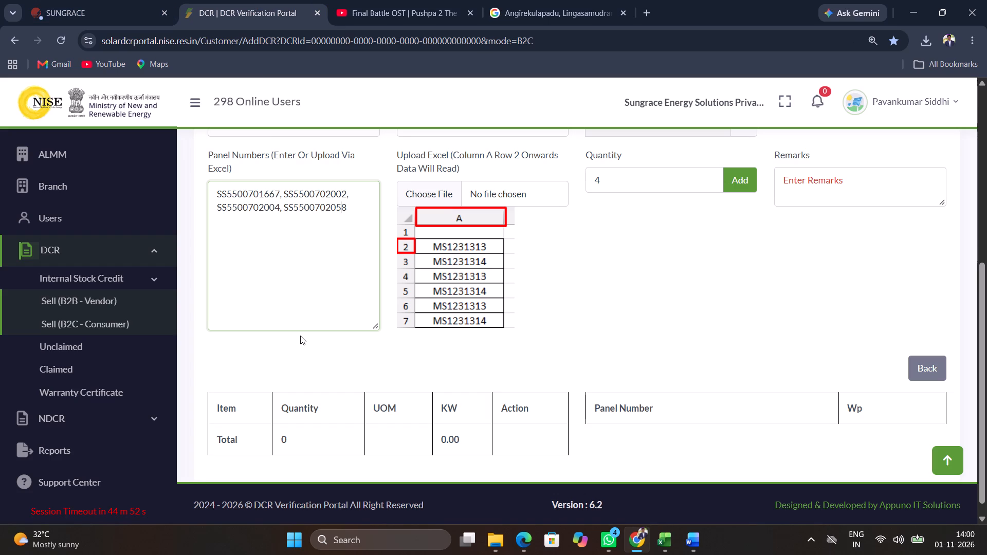
key(Left)
key(BackSpace)
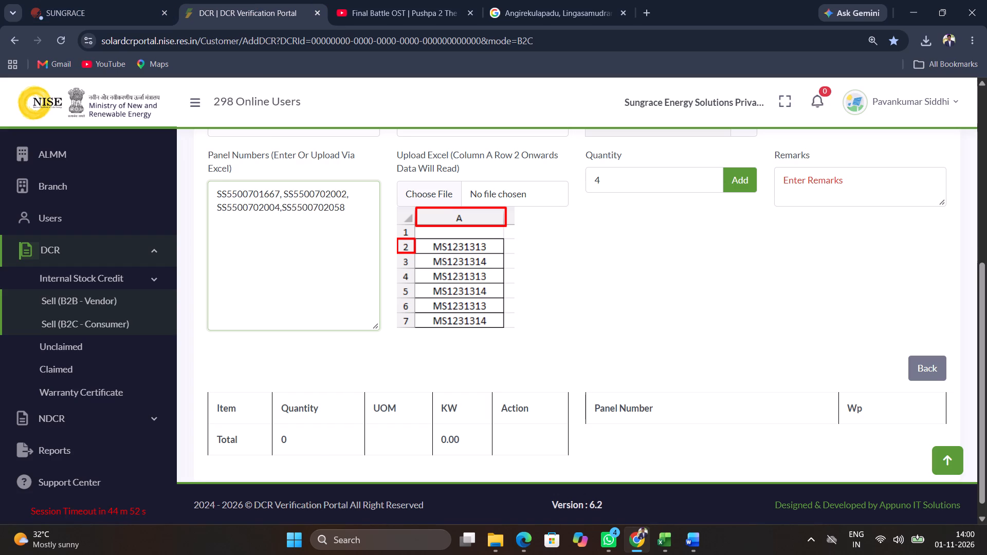
key(BackSpace)
key(Return)
key(Up)
key(Up)
key(Up)
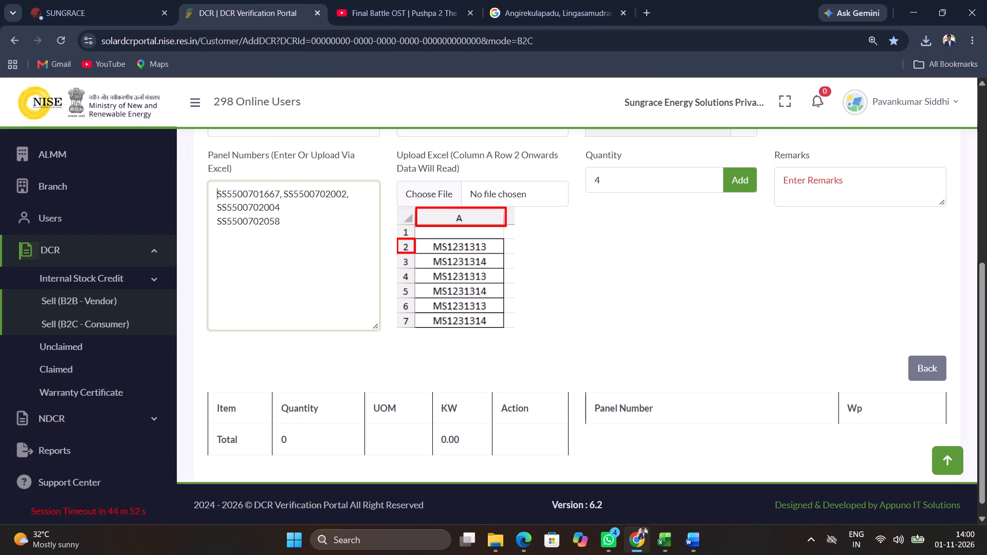
key(Right)
key(Right)
key(Right)
key(Right)
key(Right)
key(Right)
key(Right)
key(Right)
key(Right)
key(Right)
key(Right)
key(Right)
key(Right)
key(Right)
key(BackSpace)
key(BackSpace)
key(Return)
key(Right)
key(Right)
key(Right)
key(Right)
key(Right)
key(Right)
key(Right)
key(Right)
key(Right)
key(Right)
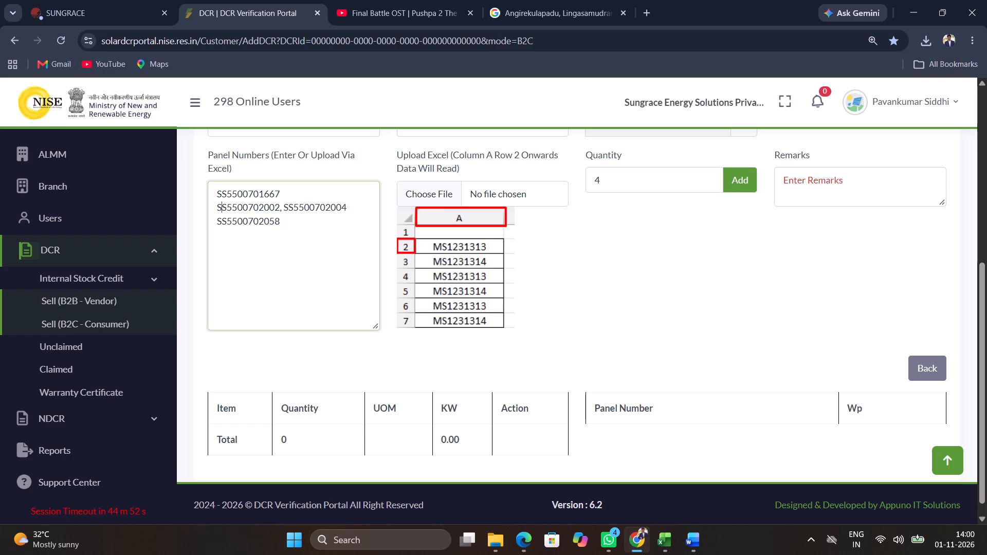
key(Right)
key(Right)
key(Right)
key(Right)
key(BackSpace)
key(BackSpace)
key(Return)
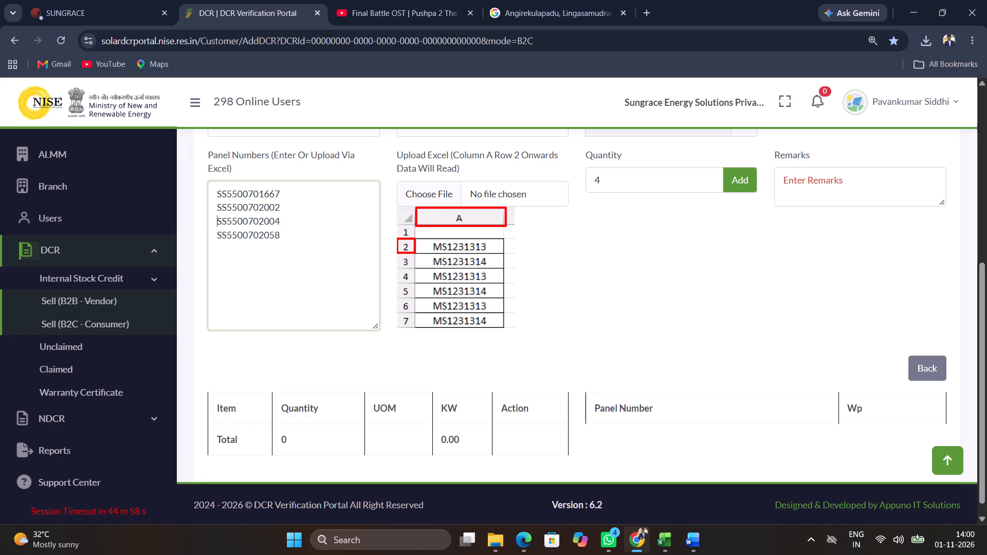
Try to add the four entered panel serials to the DCR item list.
click(739, 178)
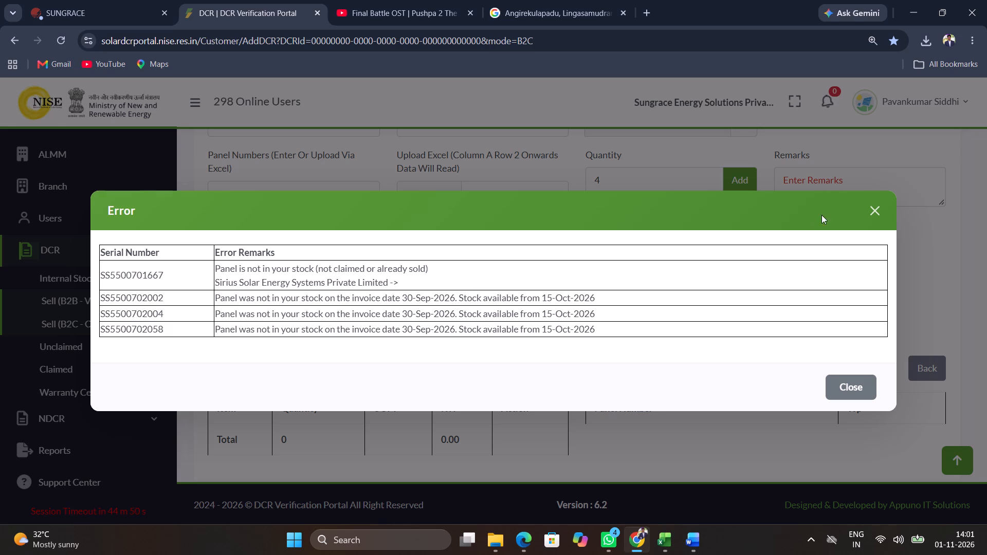
click(871, 212)
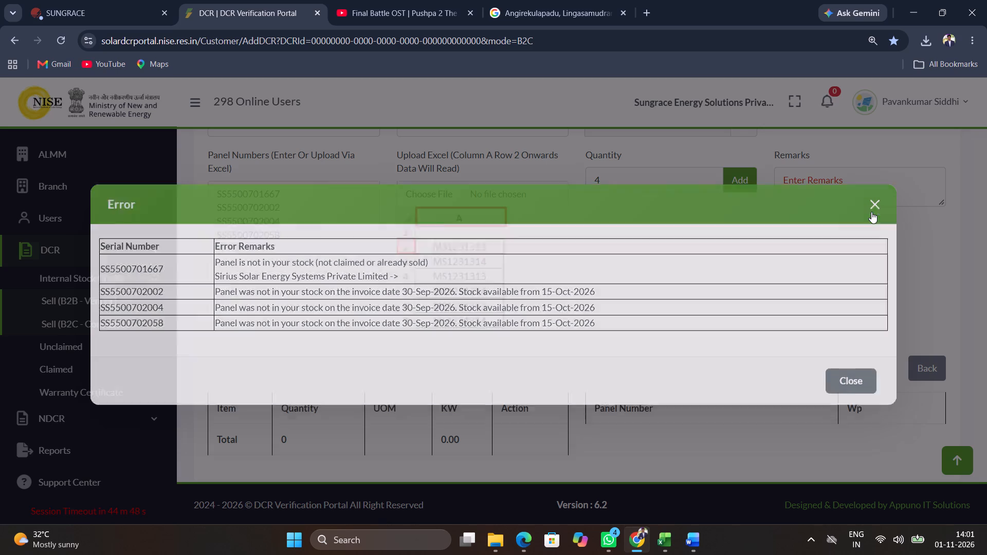
drag(289, 191, 197, 196)
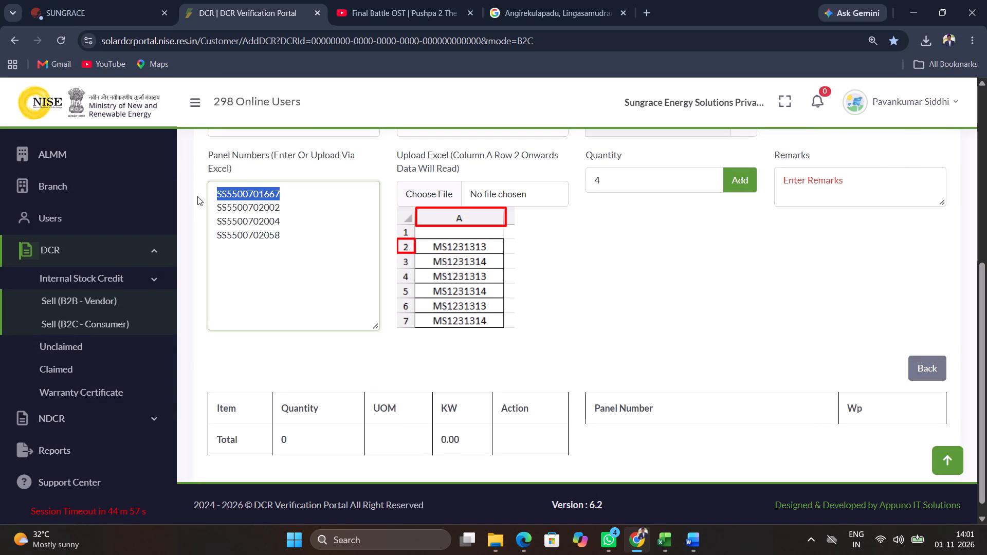
key(ctrl+c)
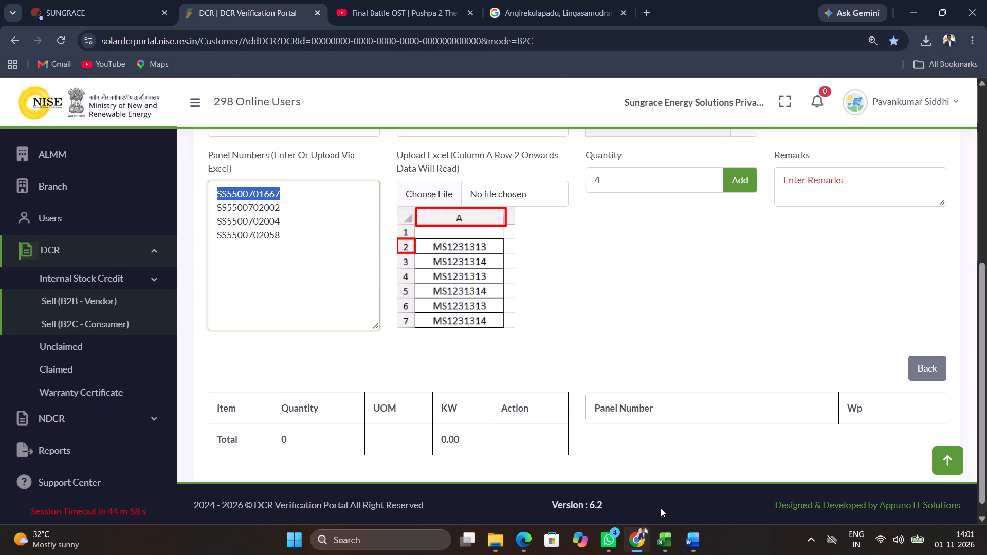
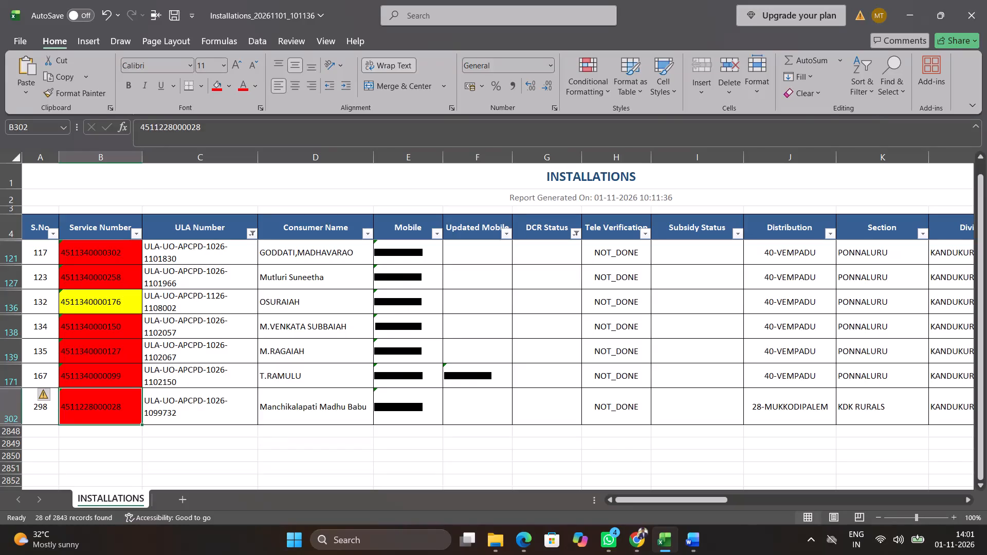
Review the filtered INSTALLATIONS list from first to last row, checking the yellow and red marking of every service number.
scroll(168, 349, up, 20)
scroll(168, 349, up, 2)
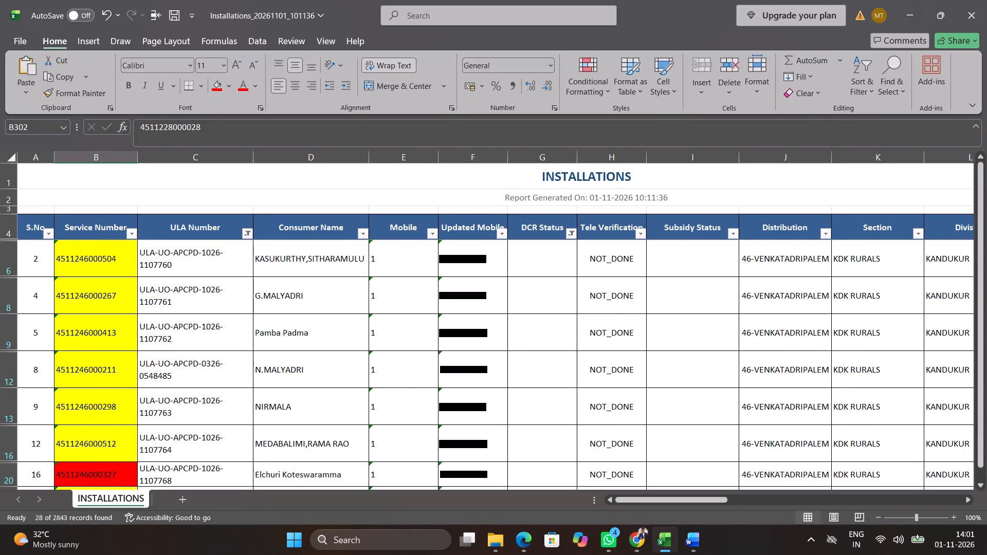
scroll(169, 349, up, 4)
scroll(119, 255, up, 3)
scroll(114, 385, down, 1)
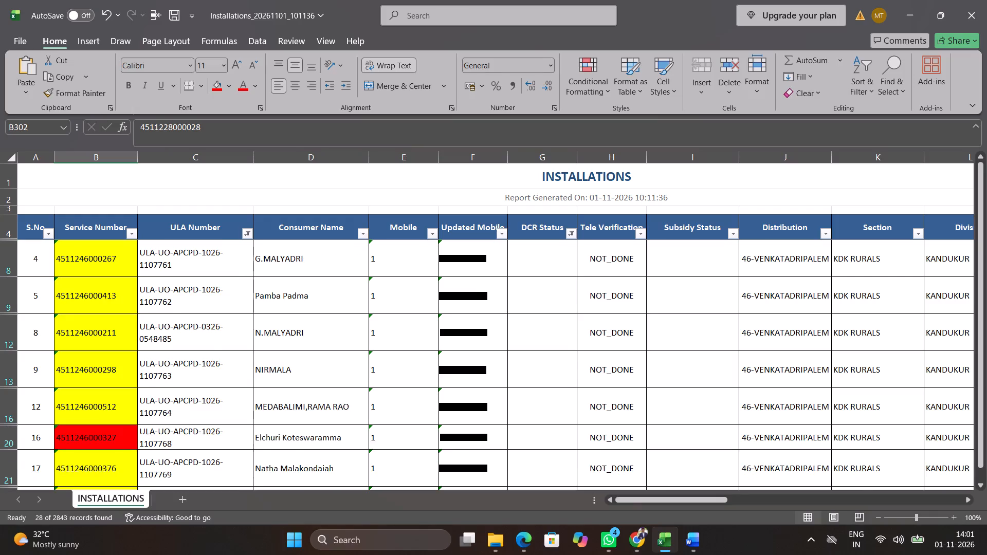
scroll(112, 380, down, 2)
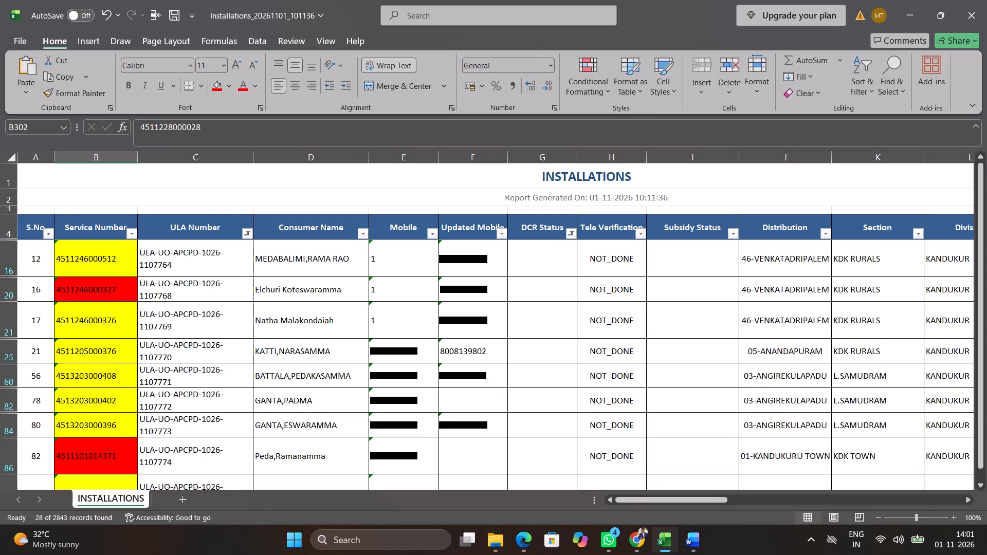
scroll(115, 321, down, 1)
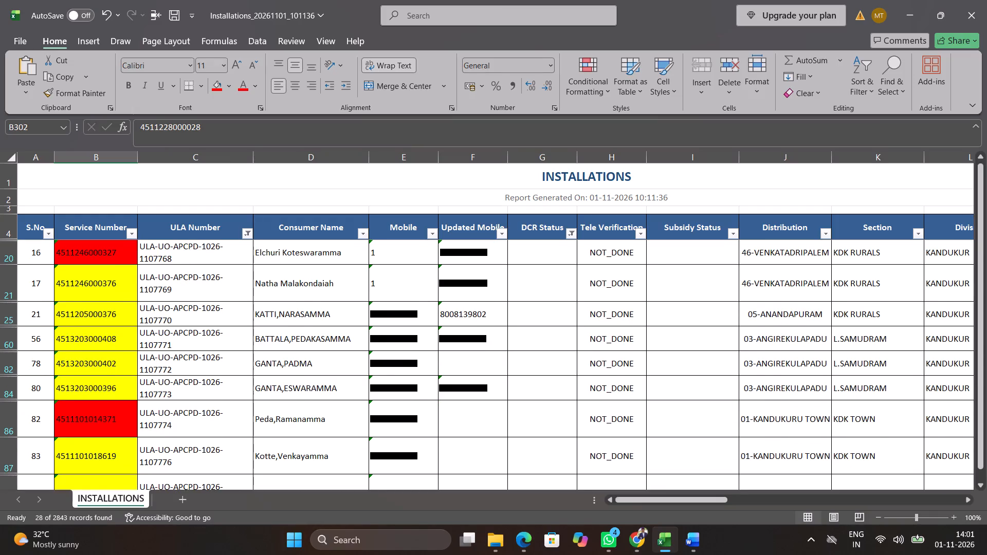
scroll(116, 448, down, 4)
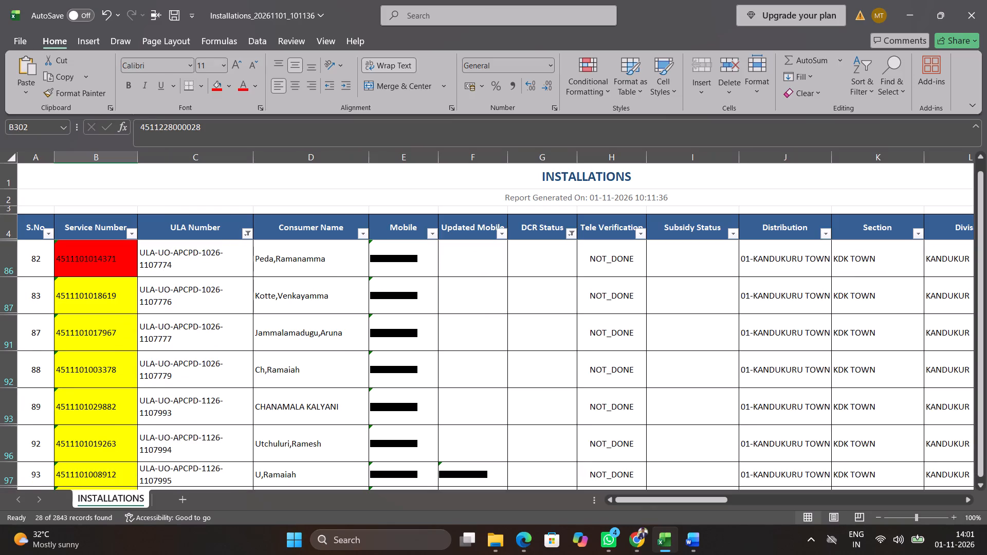
scroll(115, 472, down, 4)
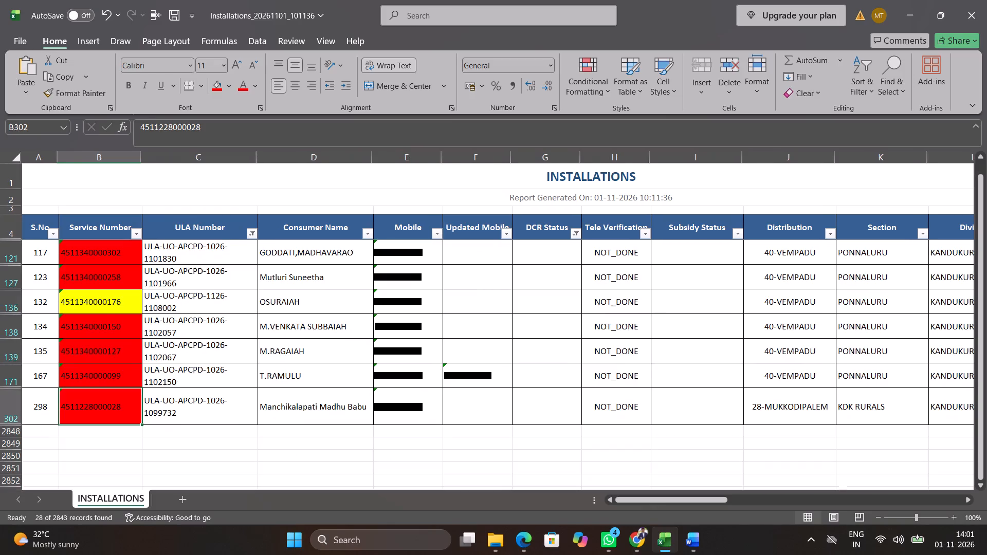
scroll(96, 374, up, 2)
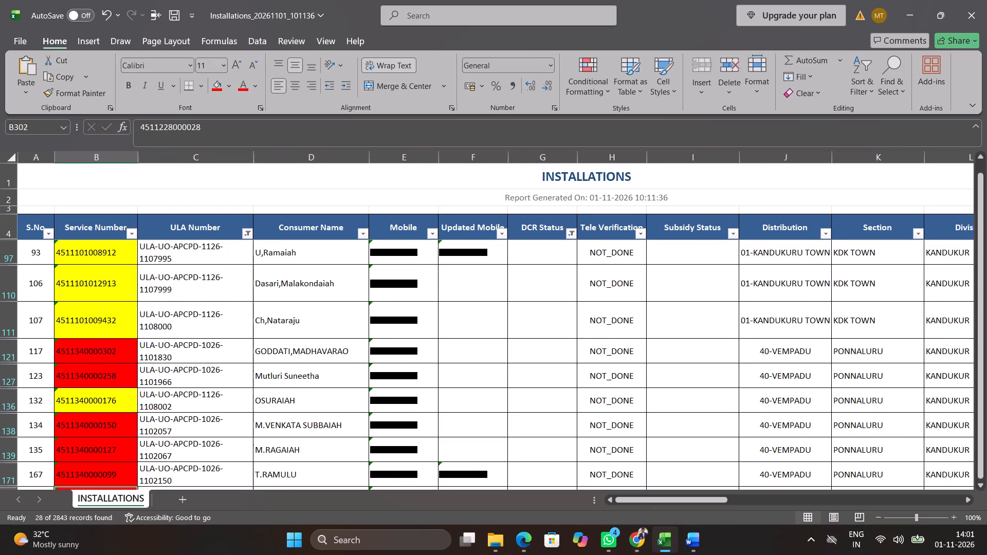
scroll(96, 404, down, 1)
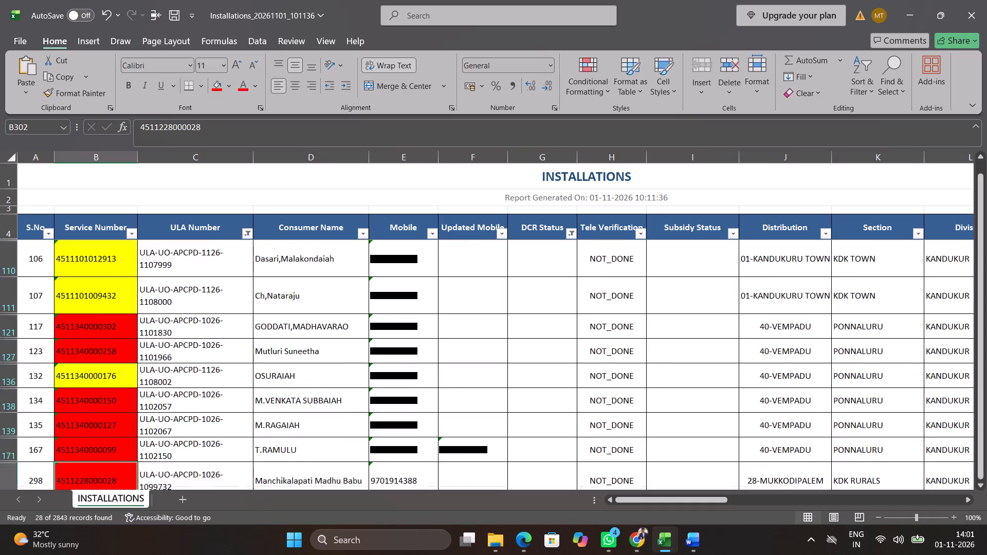
scroll(97, 404, down, 2)
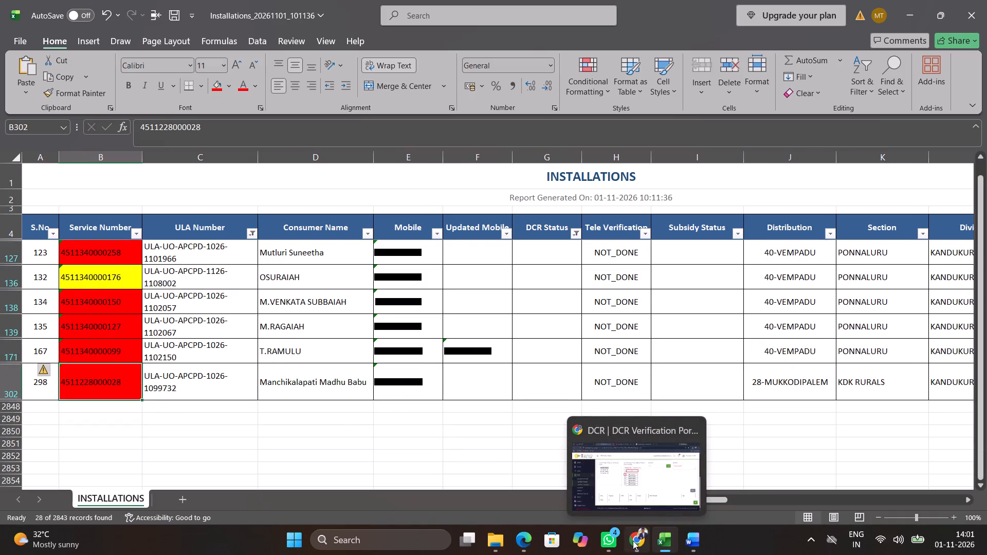
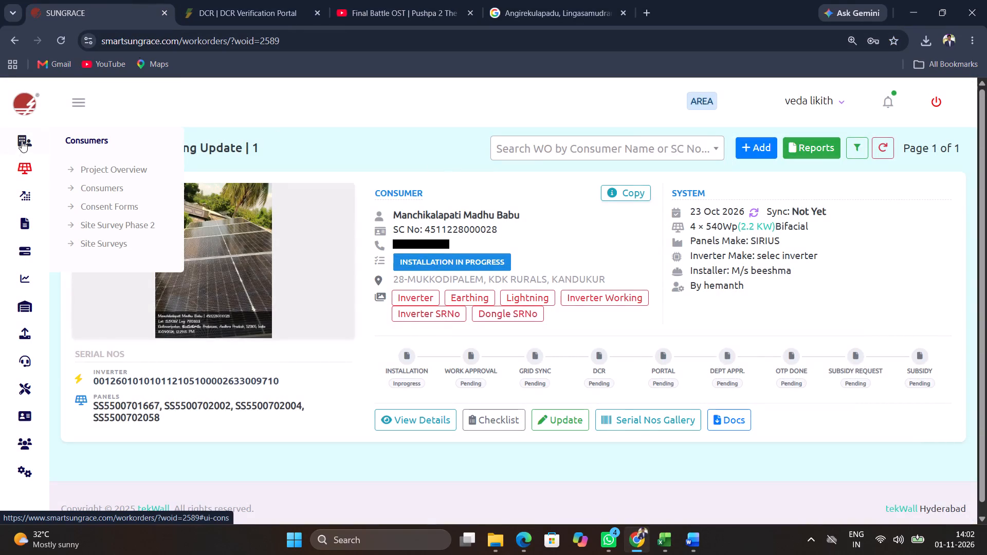
Open the list of total installations in SUNGRACE and refresh it.
double_click(87, 187)
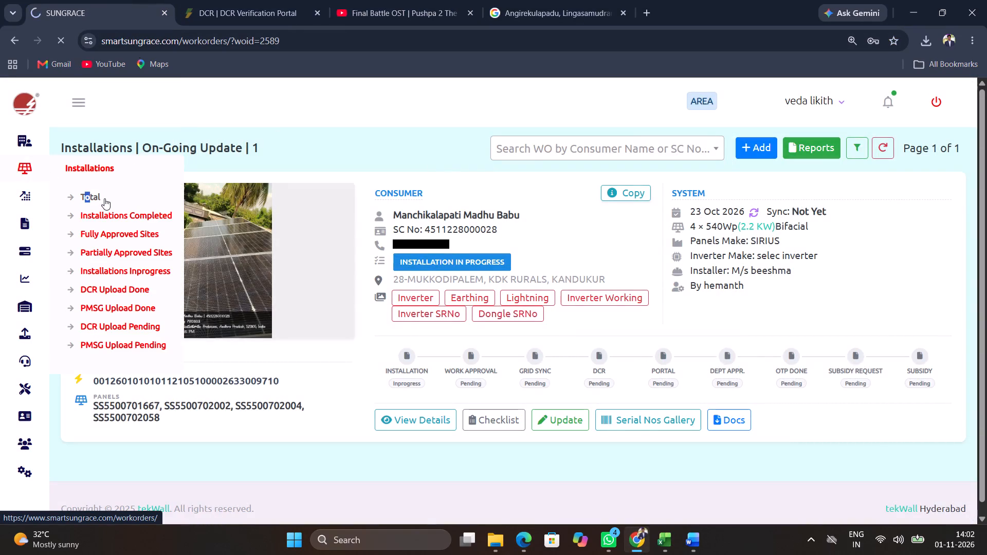
double_click(105, 194)
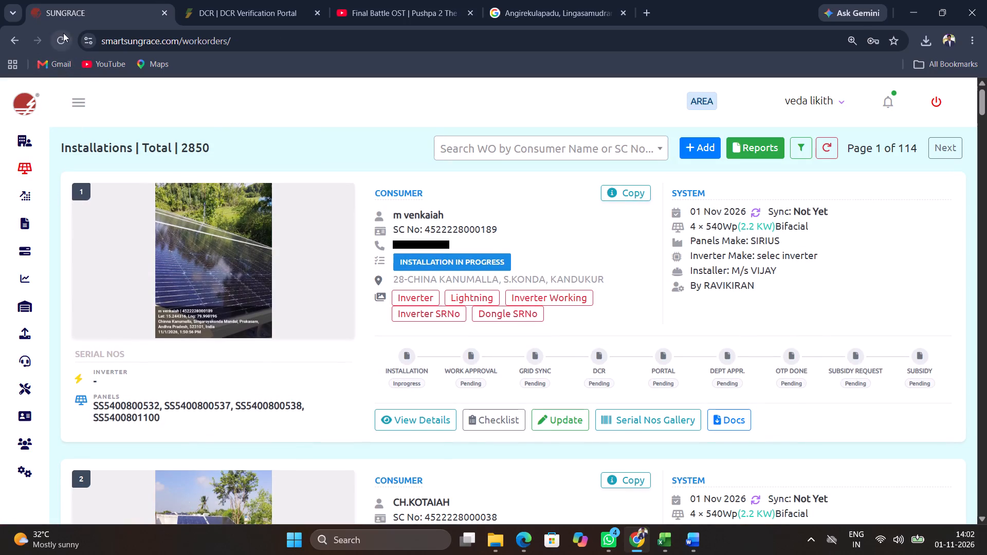
click(63, 33)
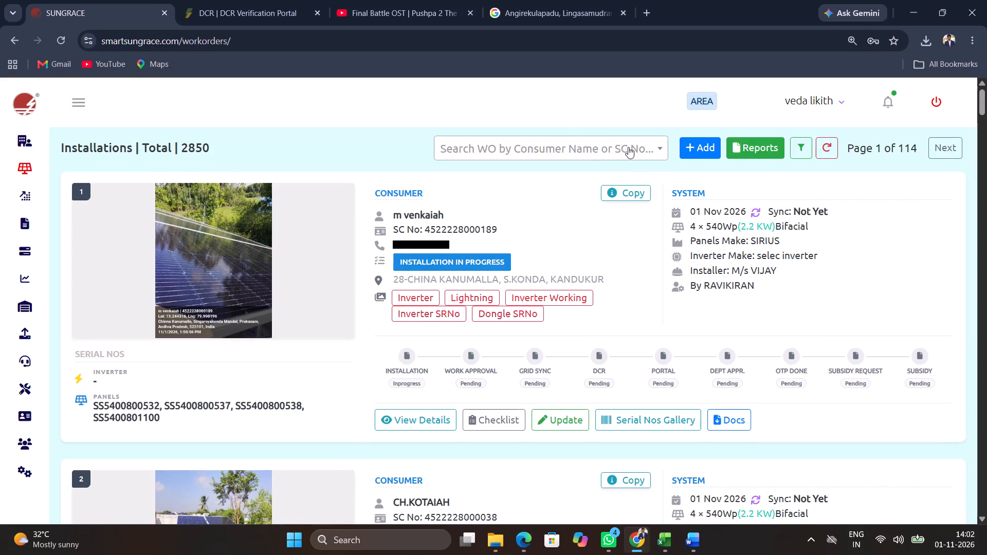
Download the Installation Report for the total installations list.
click(639, 191)
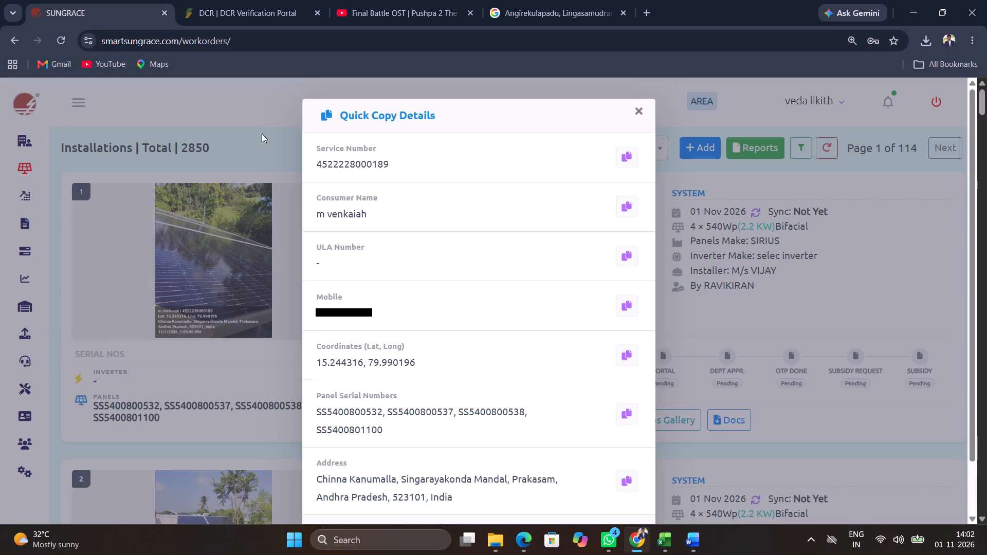
click(262, 134)
click(742, 142)
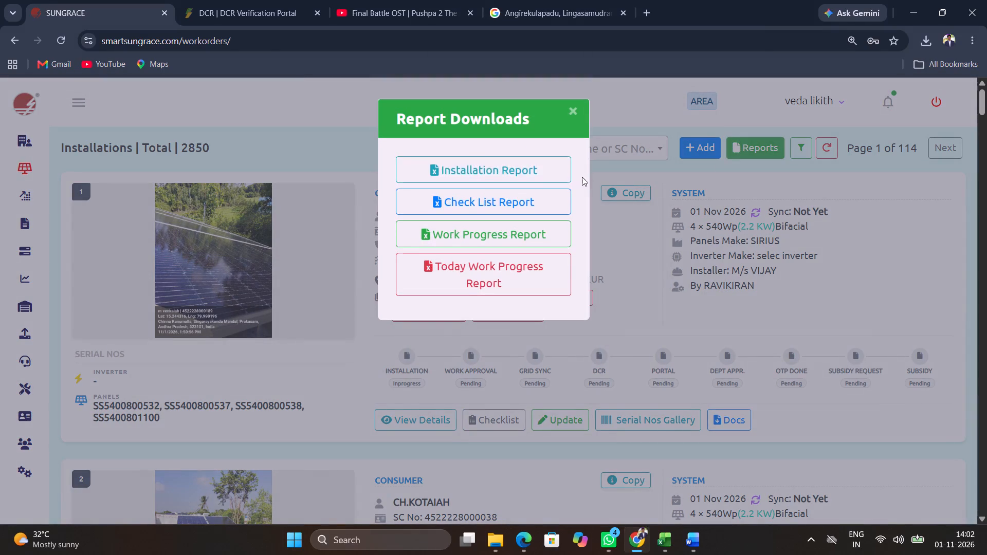
click(534, 164)
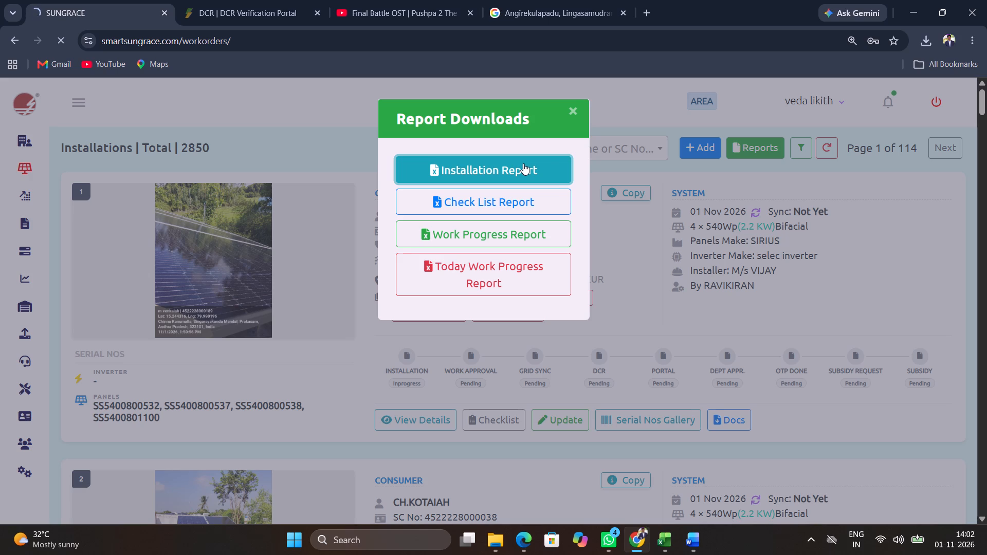
click(523, 163)
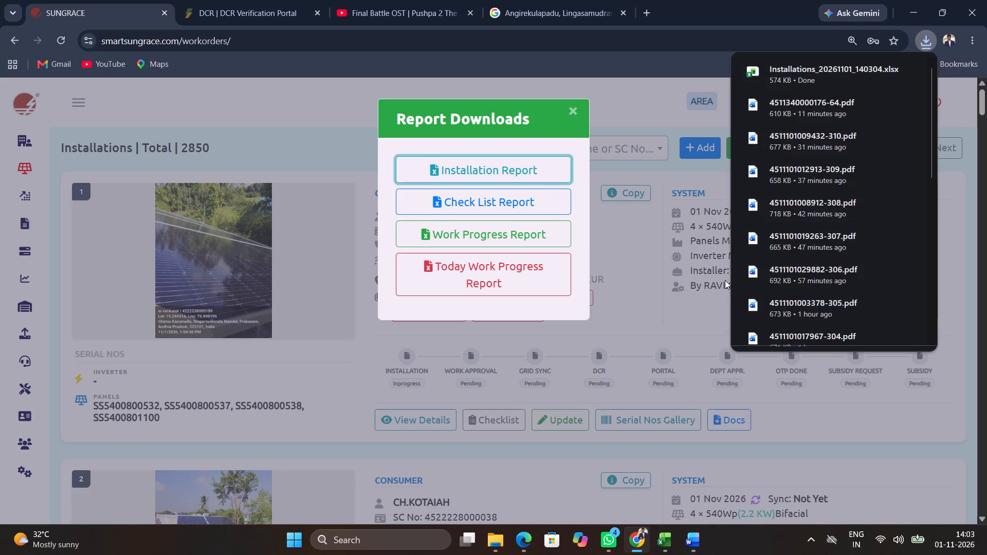
Open the downloaded Installations_20261101_140304.xlsx report in Excel and enable editing.
double_click(815, 69)
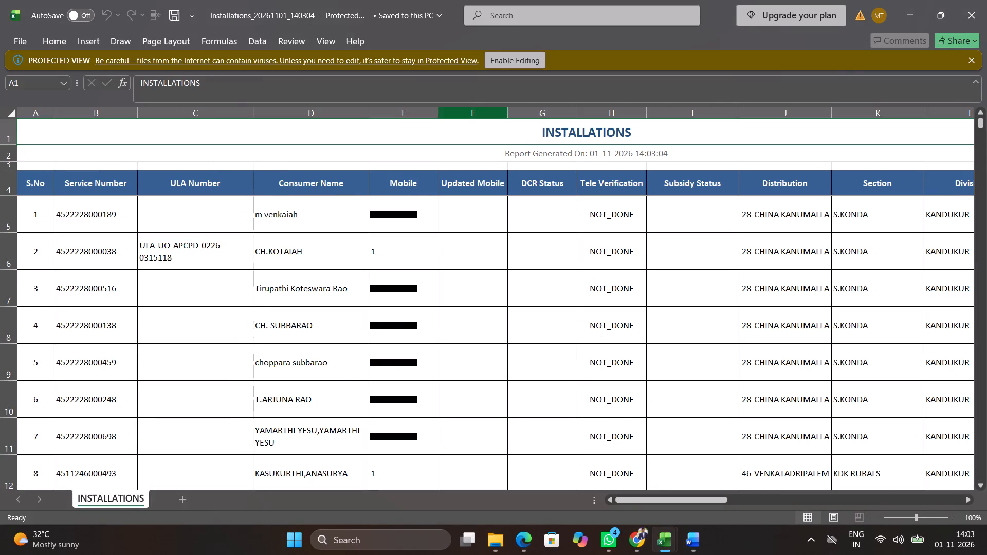
click(501, 57)
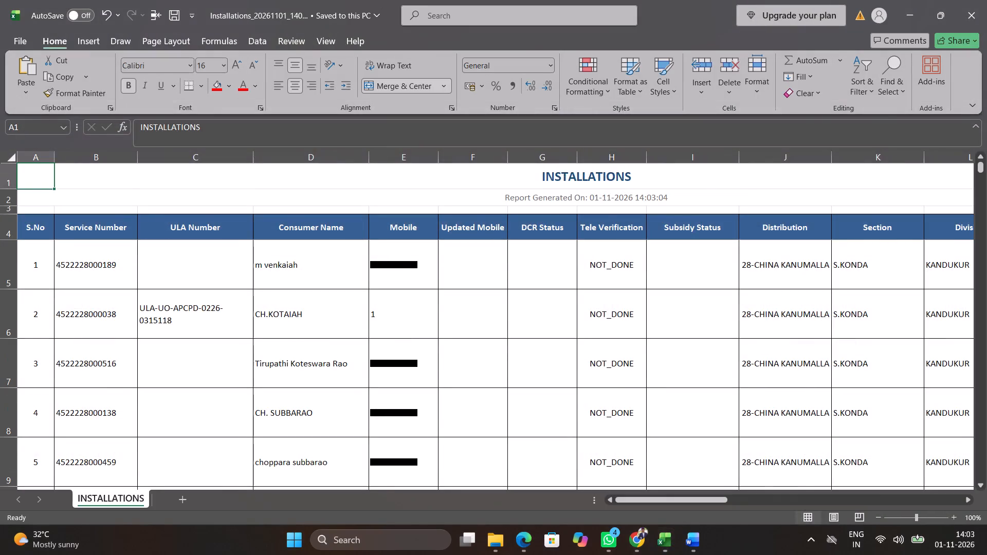
Add filters to the header row 4 and filter the ULA Number column to exclude blanks.
click(8, 228)
click(854, 72)
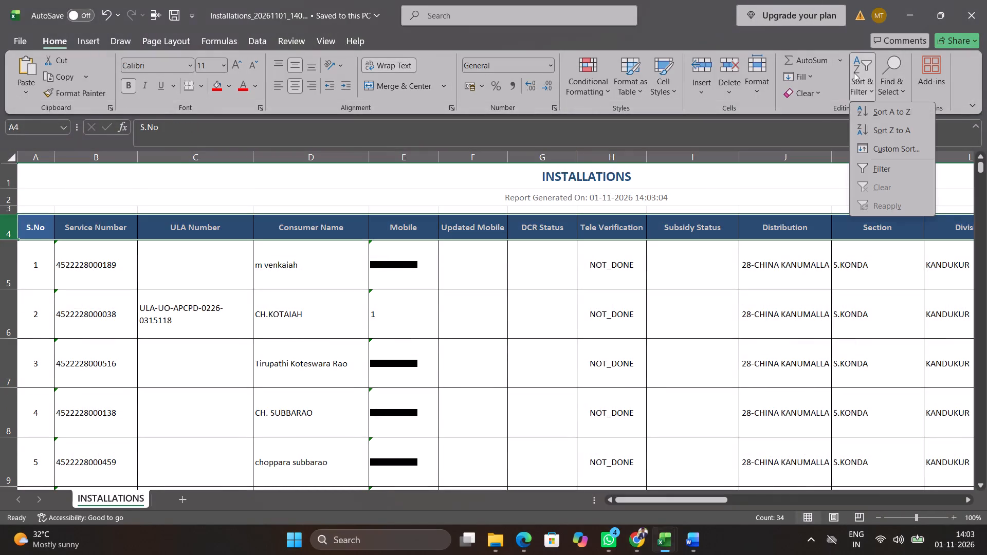
click(871, 168)
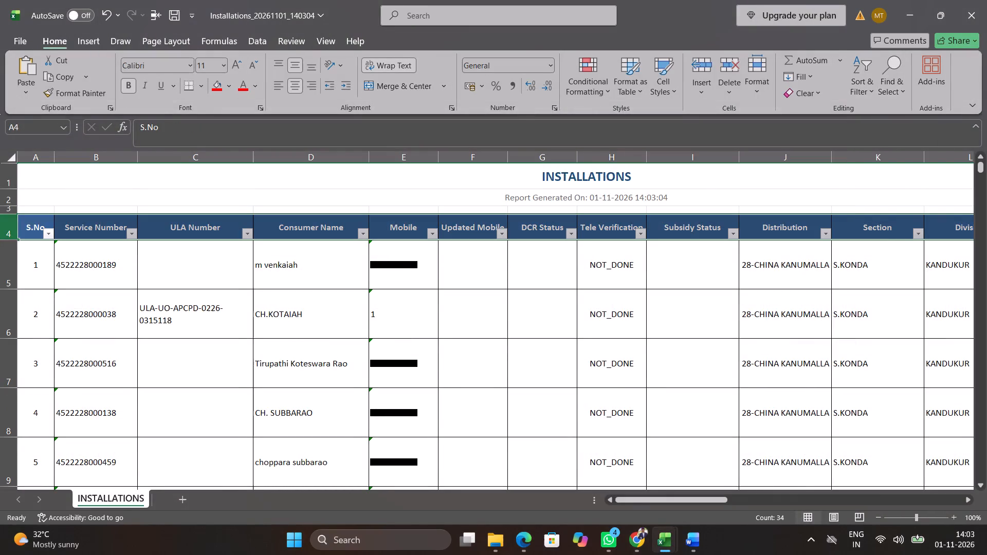
click(248, 234)
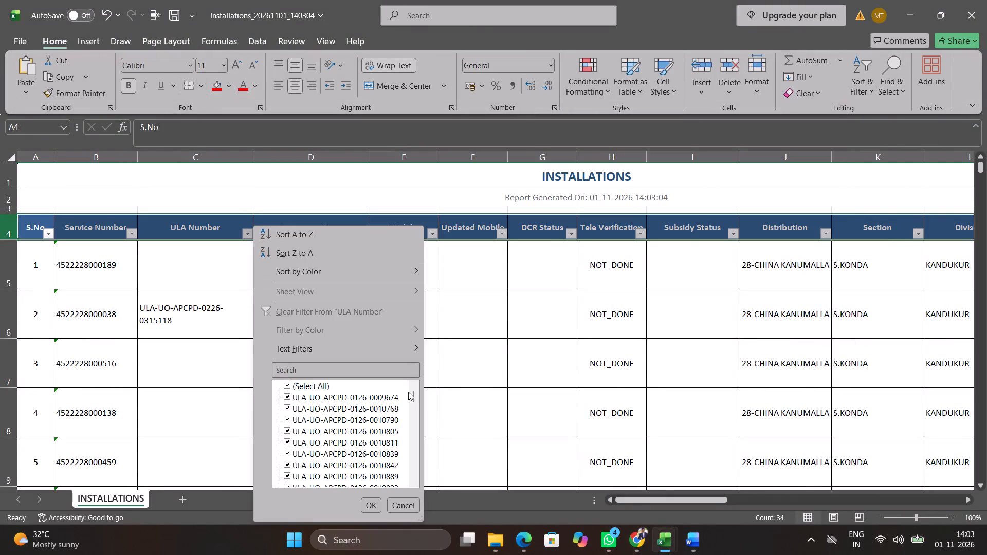
drag(413, 397, 409, 505)
click(299, 482)
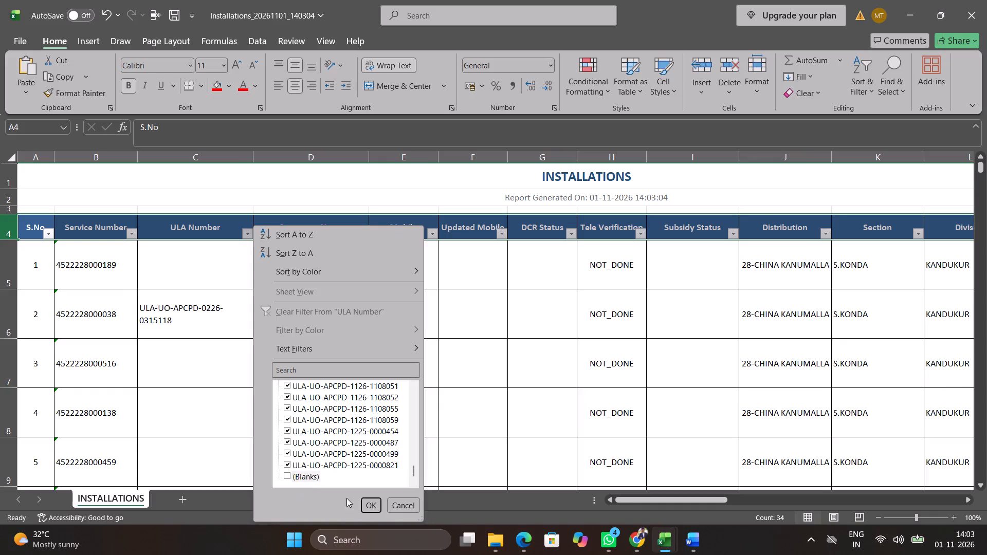
click(371, 502)
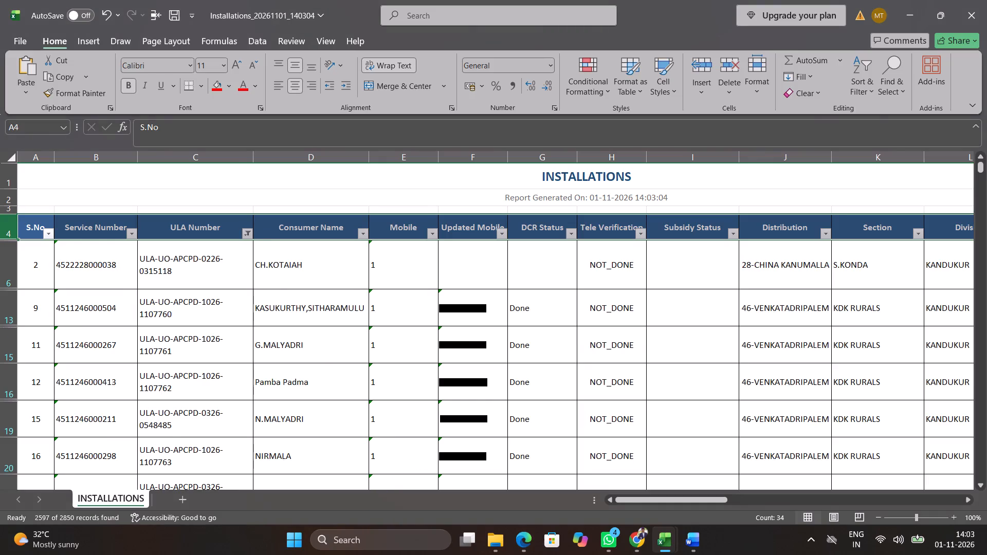
Filter the DCR Status column to exclude Done, leaving only blank entries.
click(571, 236)
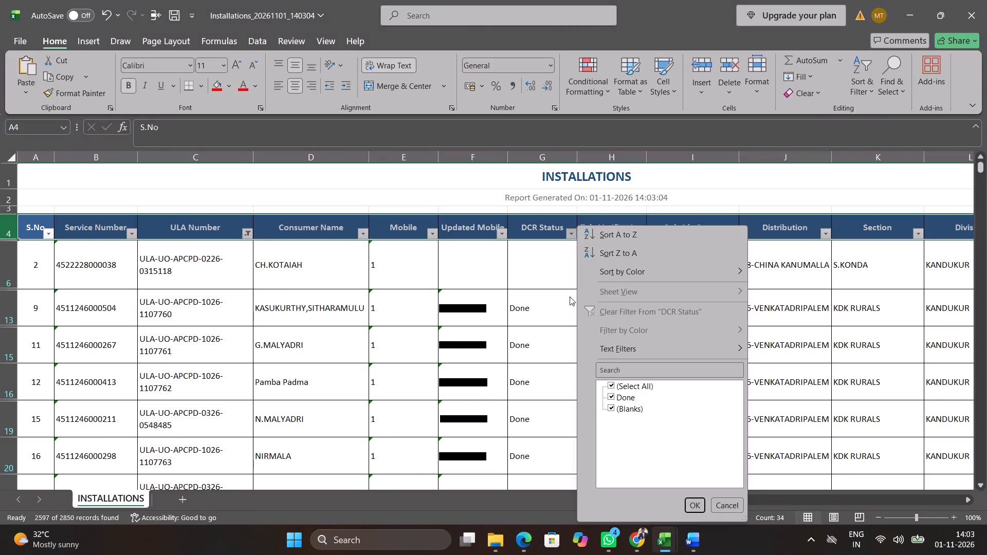
double_click(606, 396)
click(615, 394)
double_click(698, 504)
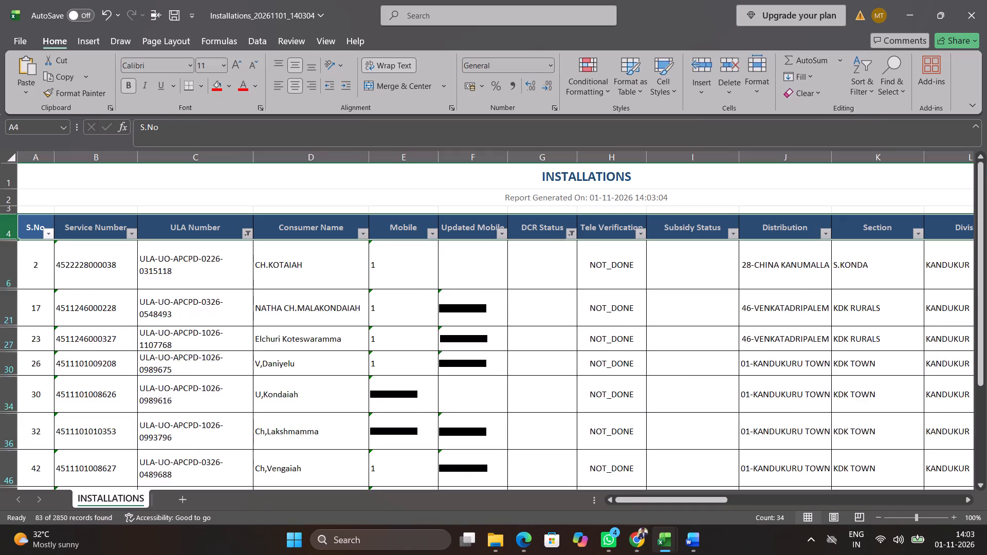
scroll(535, 361, down, 3)
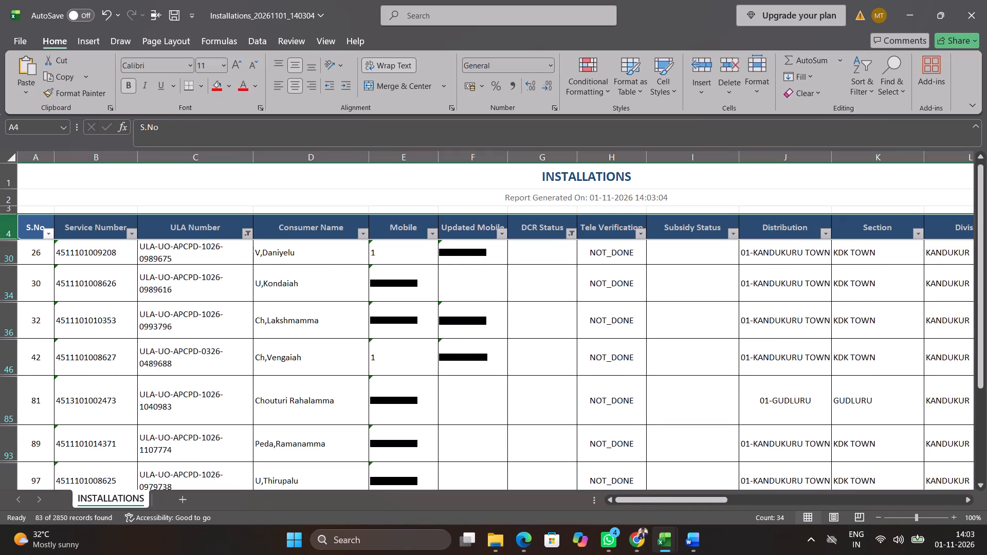
drag(657, 494, 716, 504)
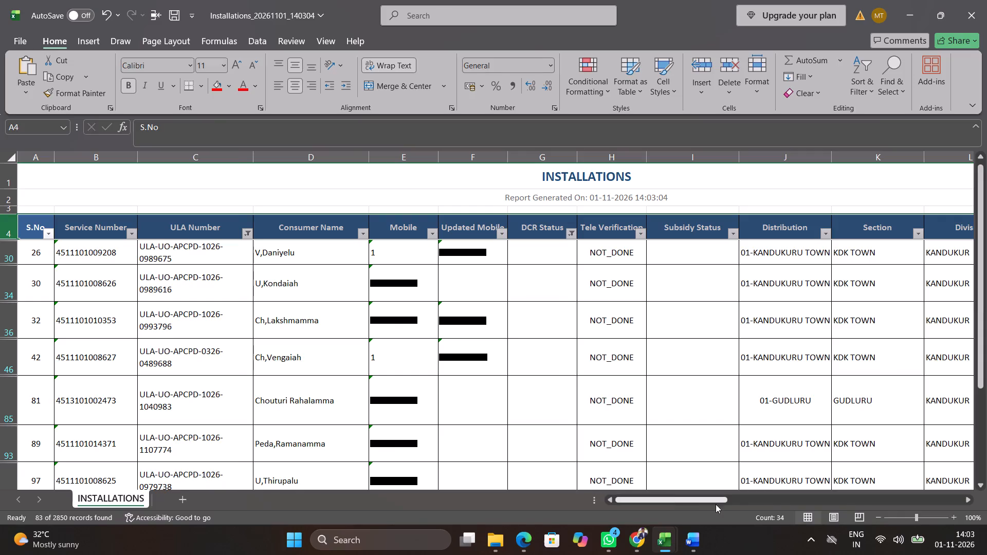
drag(716, 504, 740, 501)
double_click(740, 501)
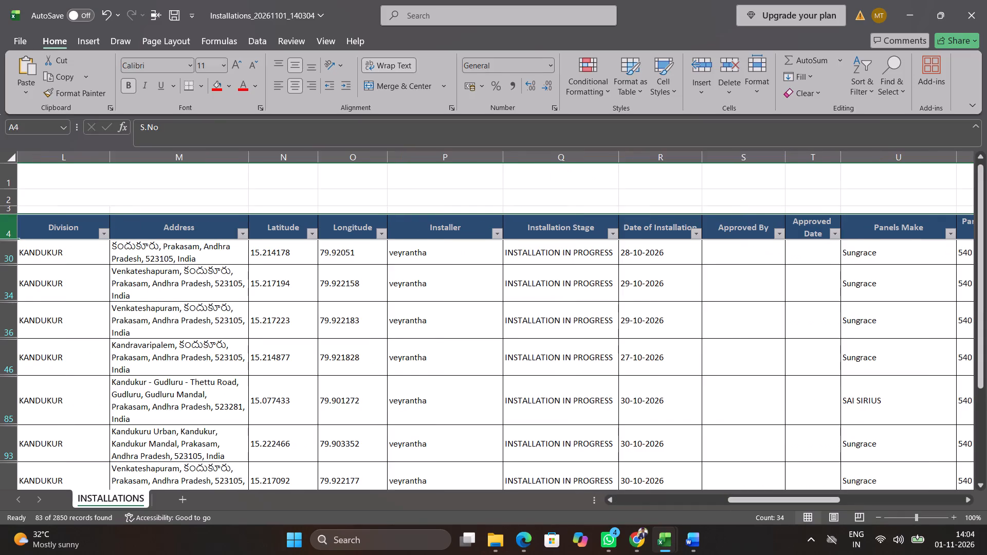
drag(839, 501, 871, 498)
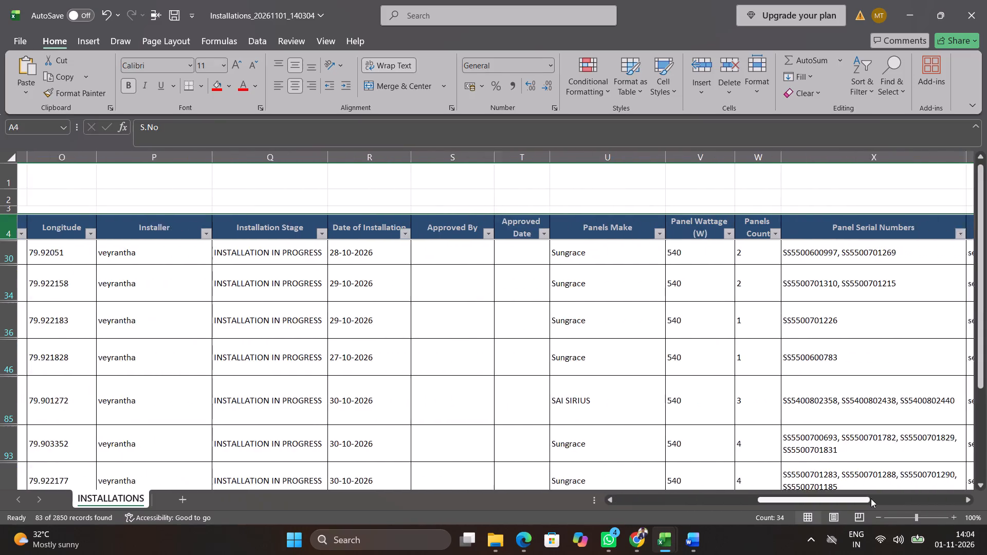
drag(871, 498, 857, 488)
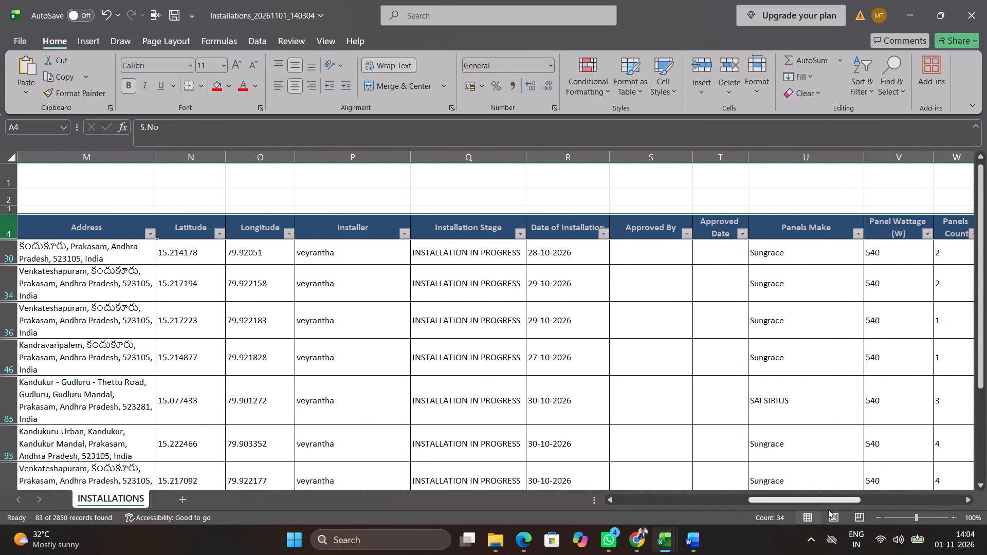
click(822, 499)
drag(824, 499, 829, 499)
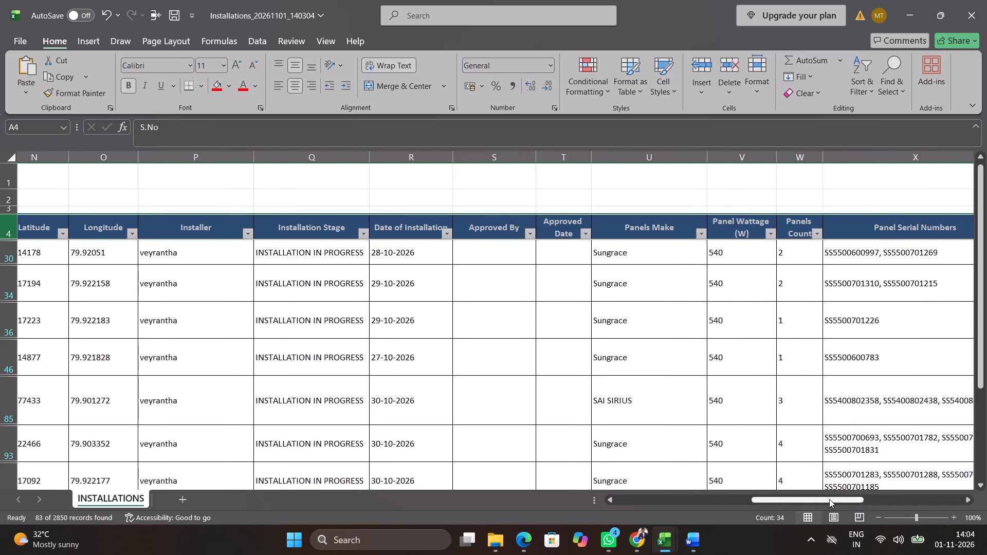
drag(829, 499, 853, 501)
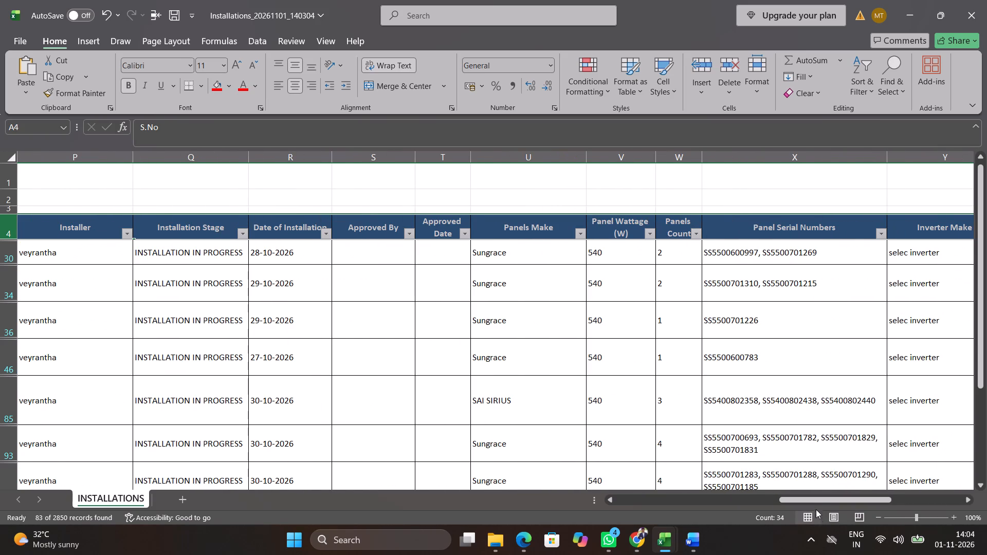
click(889, 497)
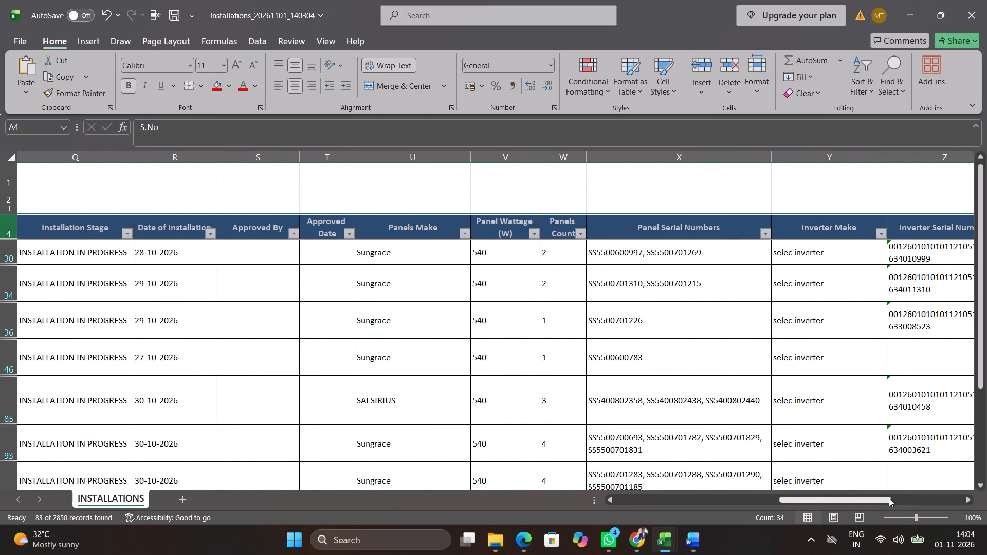
click(767, 234)
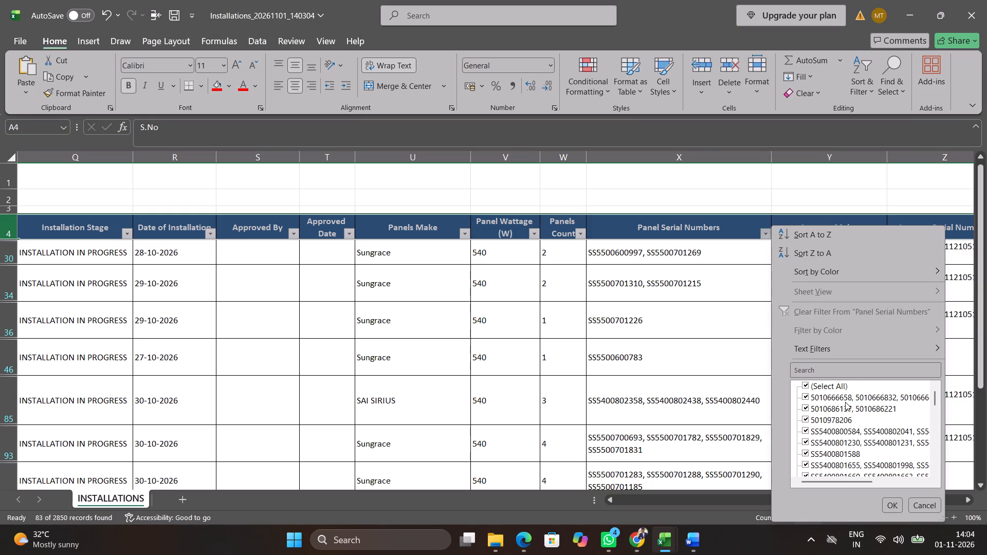
click(845, 406)
double_click(824, 415)
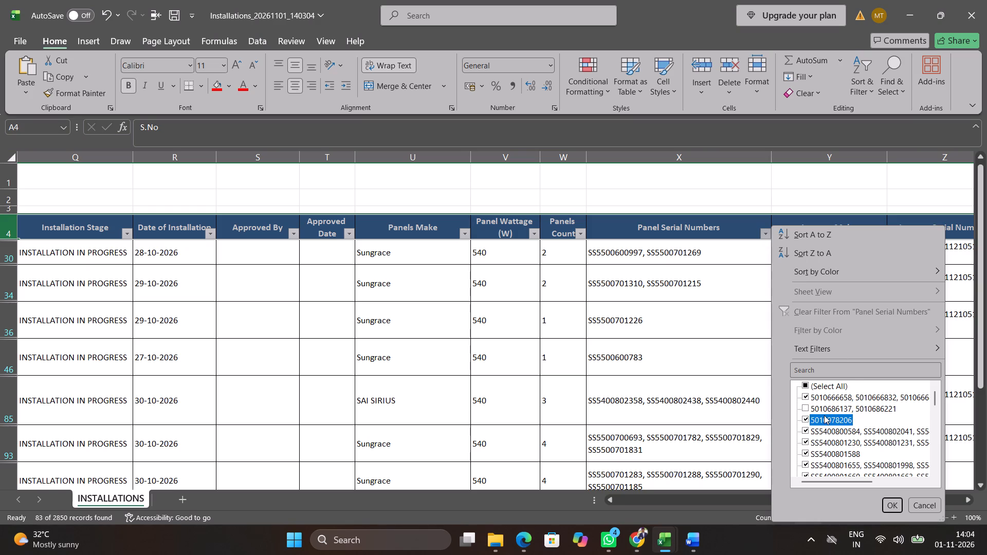
scroll(824, 415, down, 1)
double_click(822, 424)
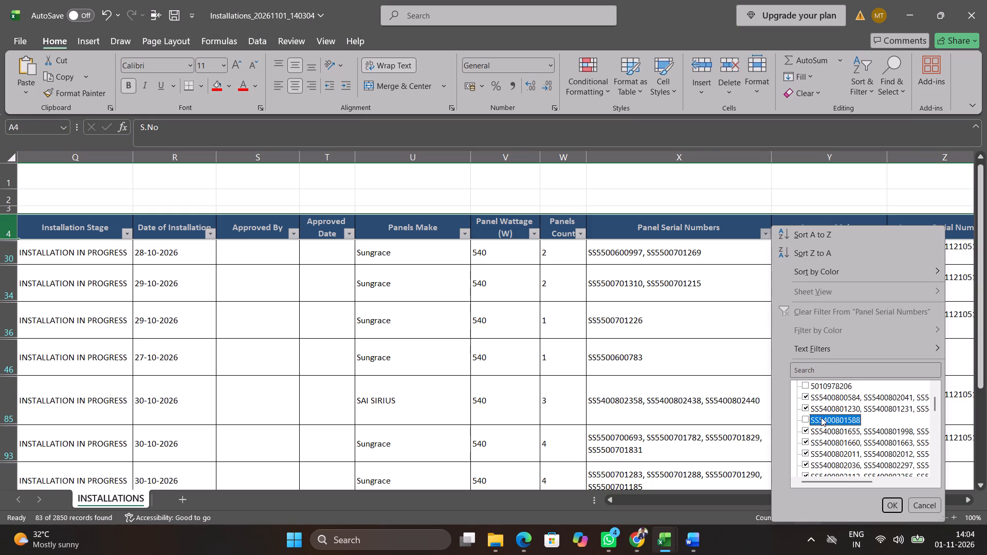
scroll(821, 417, down, 3)
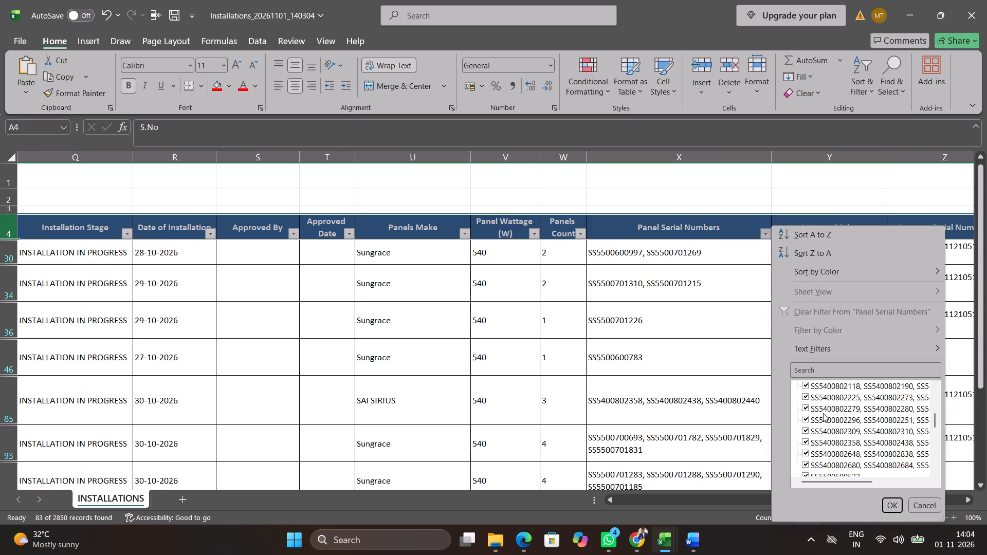
scroll(823, 413, down, 2)
click(820, 405)
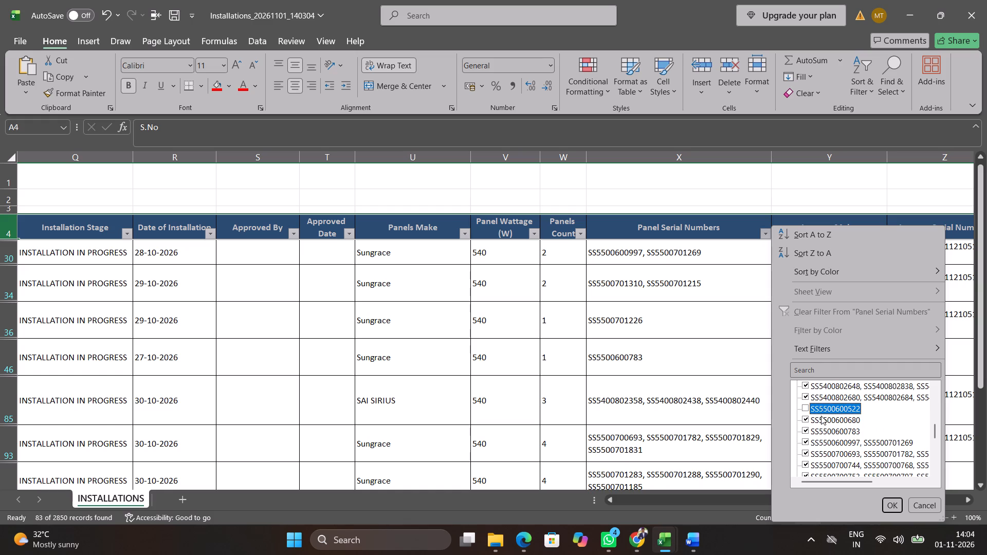
click(821, 416)
click(822, 429)
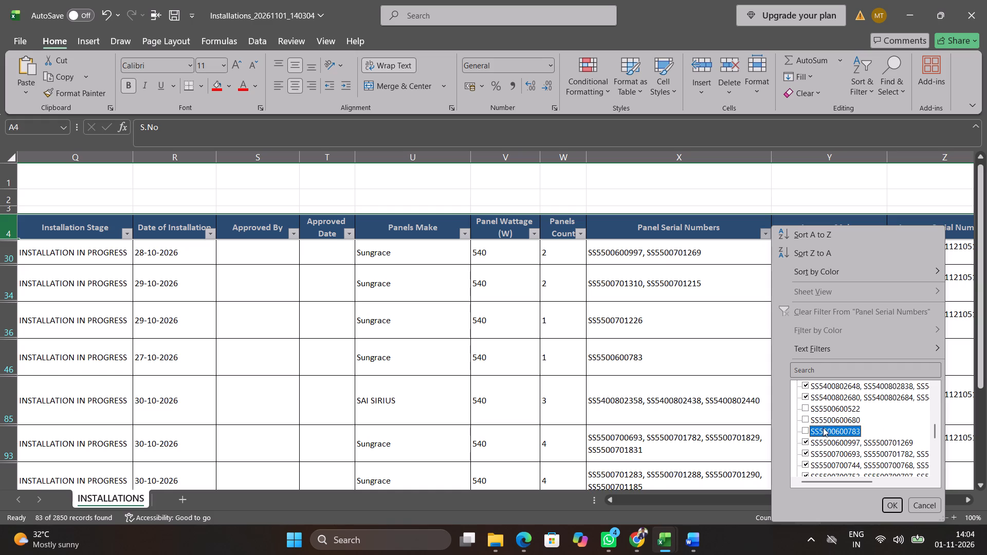
scroll(827, 411, down, 1)
double_click(827, 408)
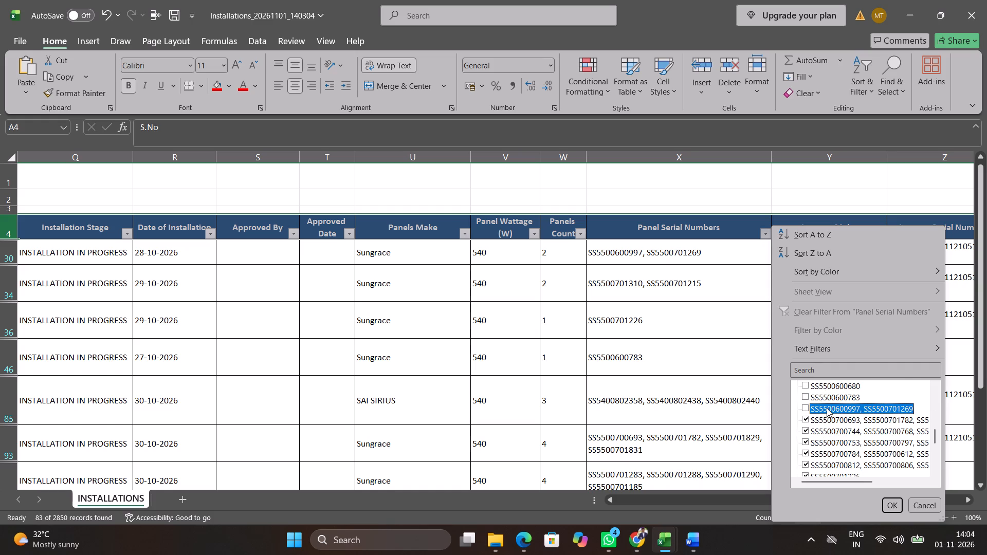
scroll(827, 408, down, 1)
click(816, 441)
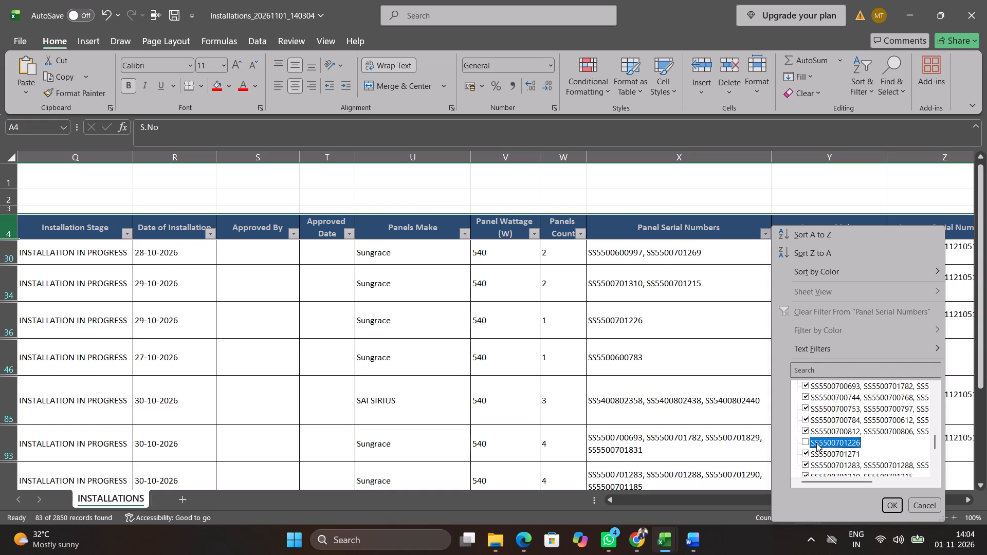
click(818, 450)
scroll(848, 440, down, 1)
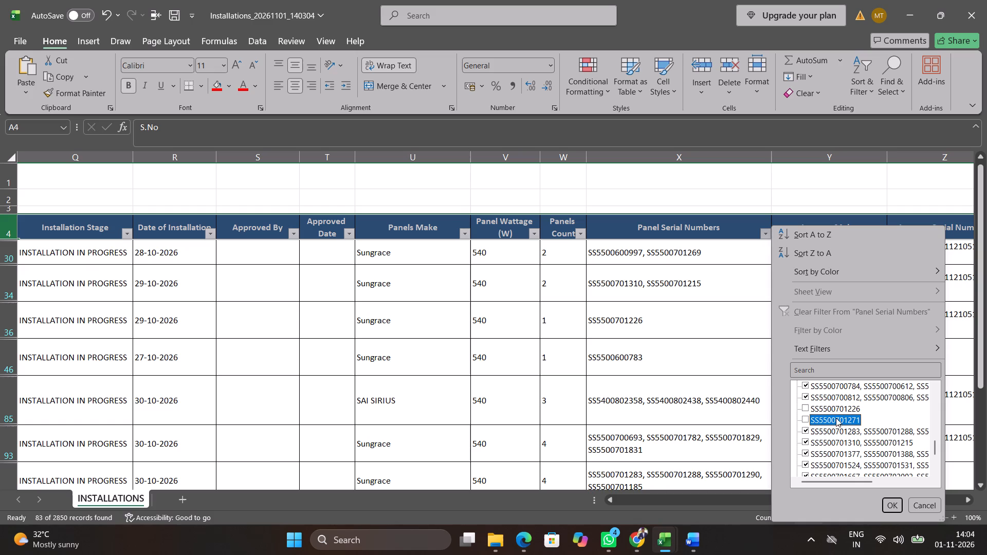
scroll(831, 416, down, 2)
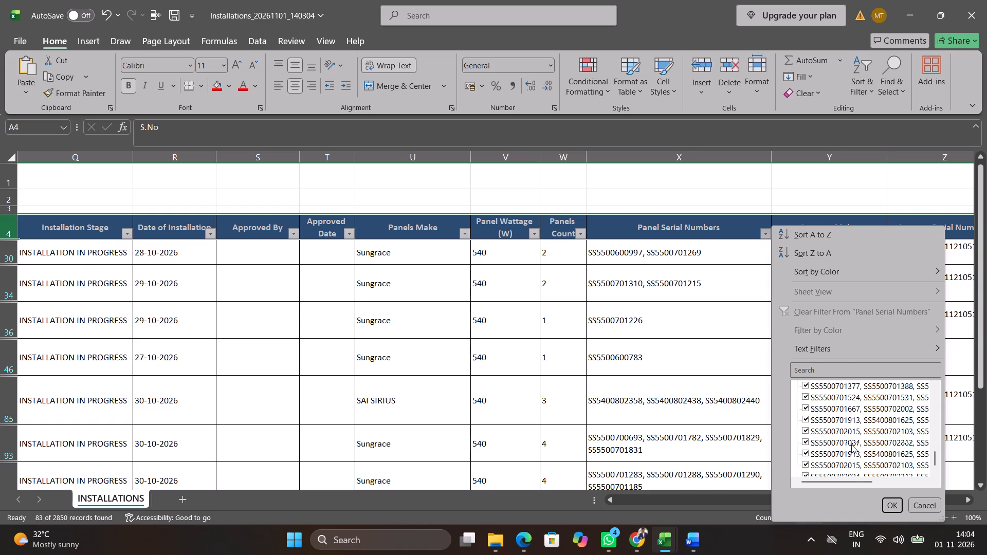
click(831, 464)
click(900, 504)
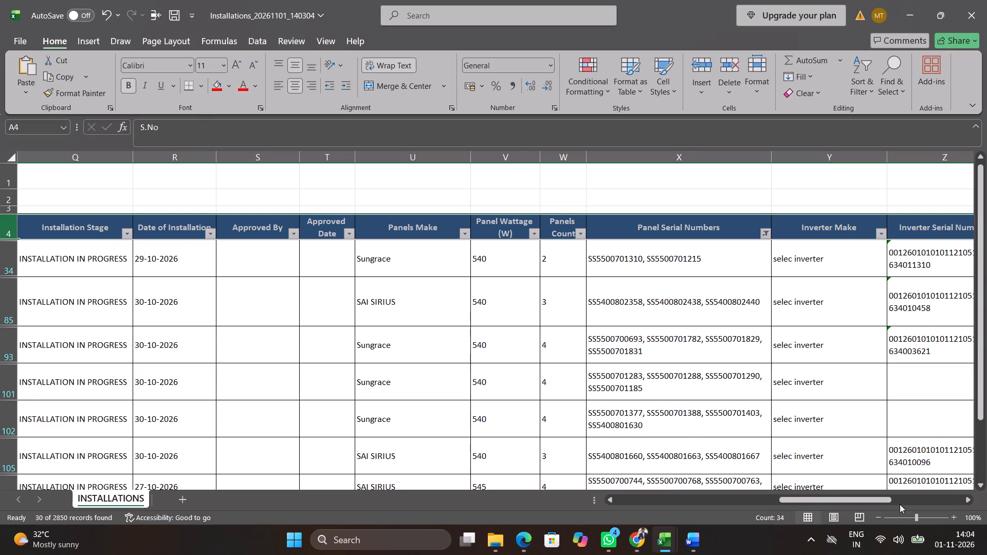
click(763, 232)
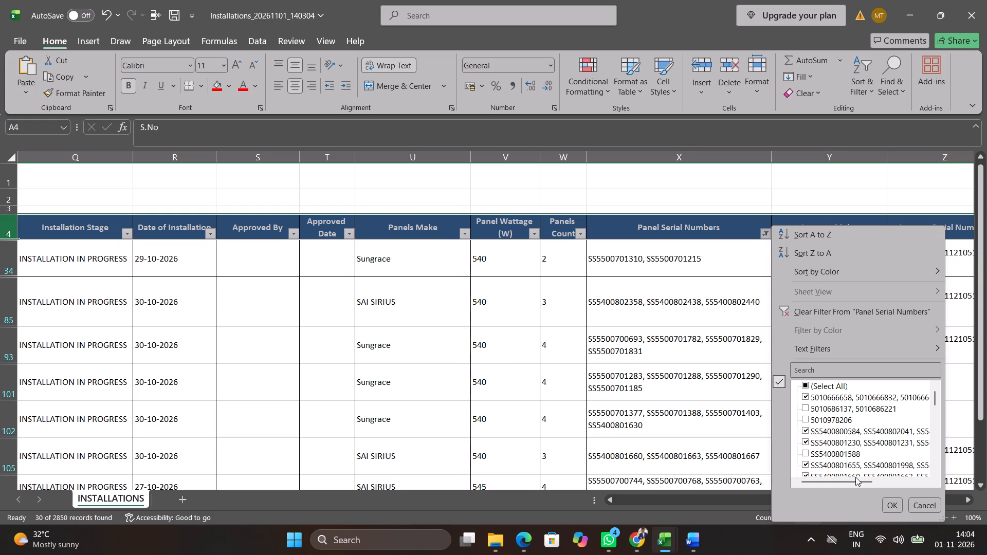
drag(854, 480, 898, 471)
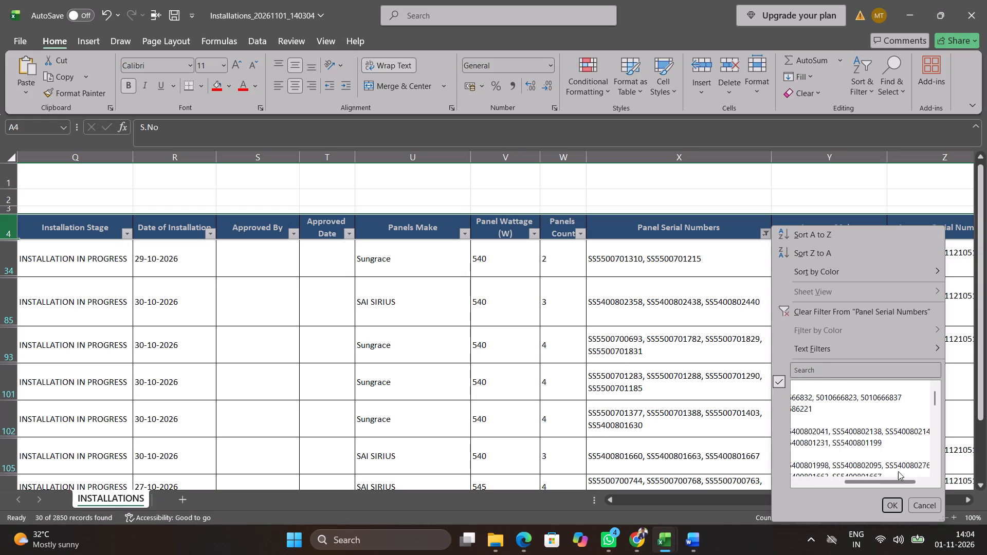
drag(898, 471, 848, 484)
click(848, 484)
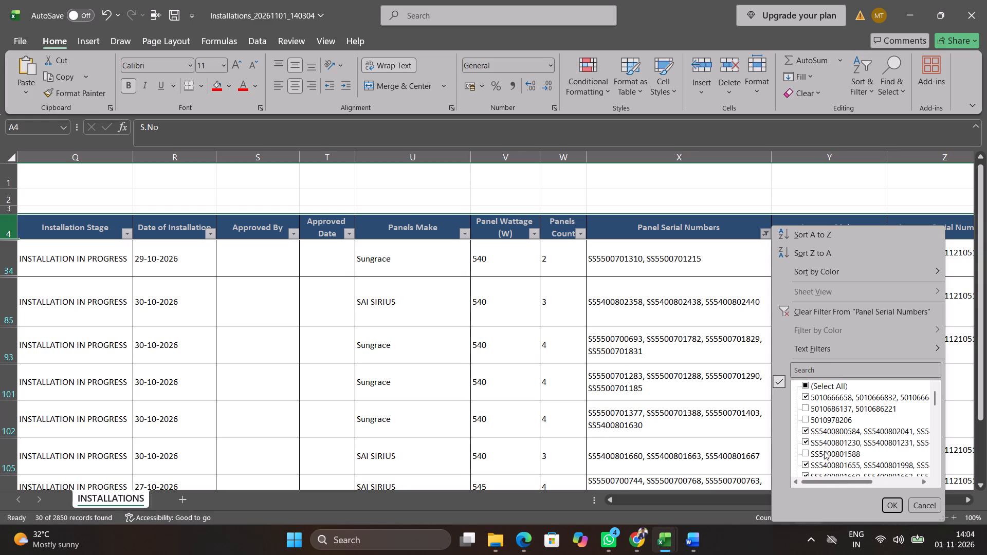
click(821, 444)
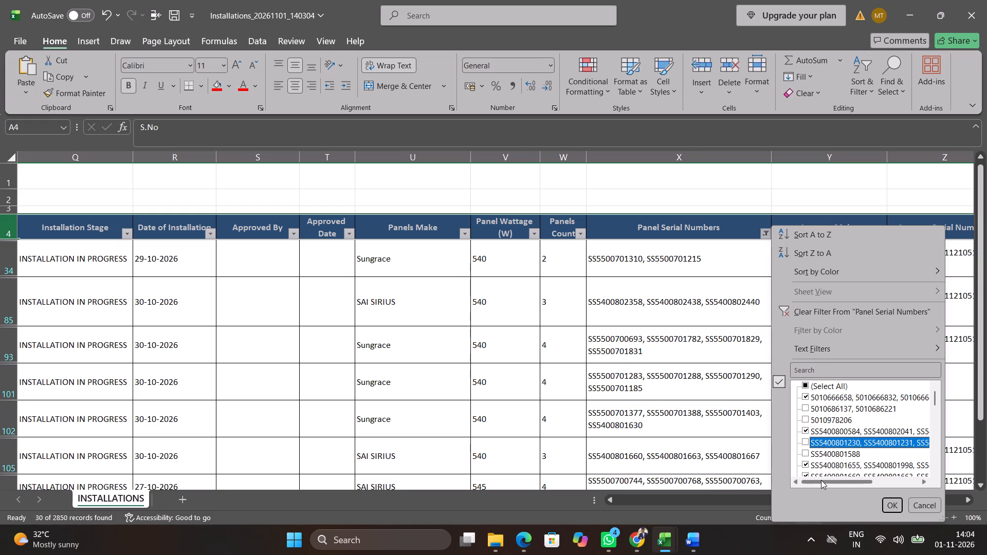
drag(821, 480, 849, 480)
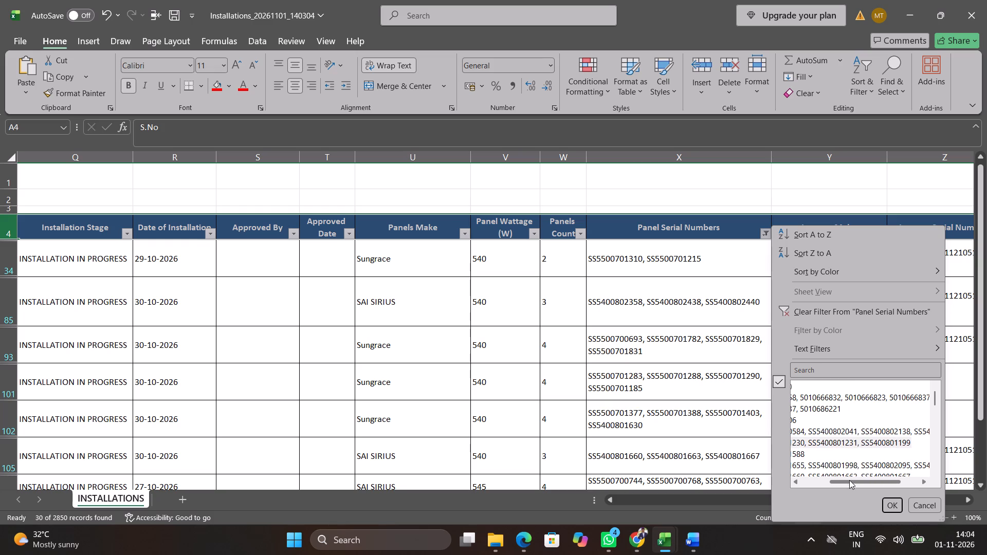
scroll(856, 445, down, 1)
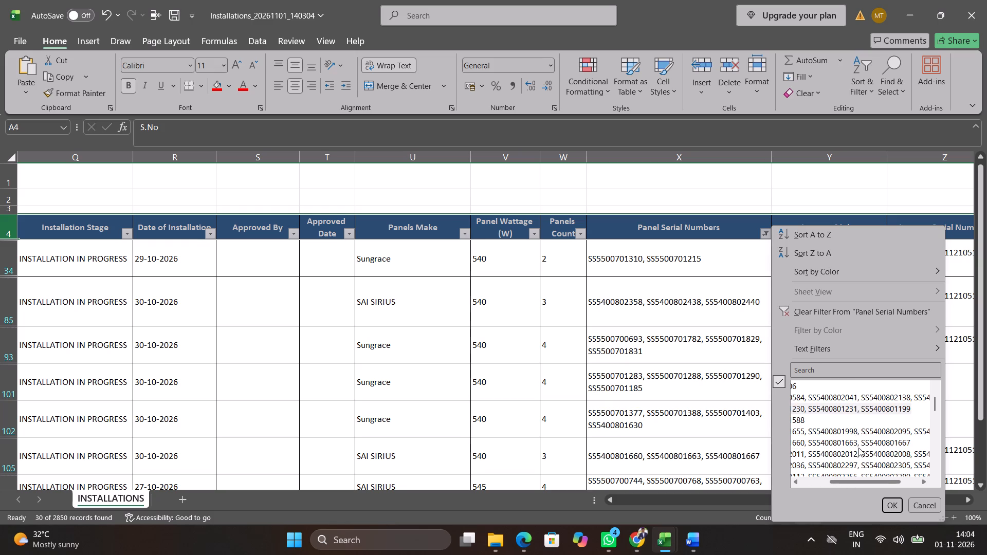
drag(843, 480, 824, 485)
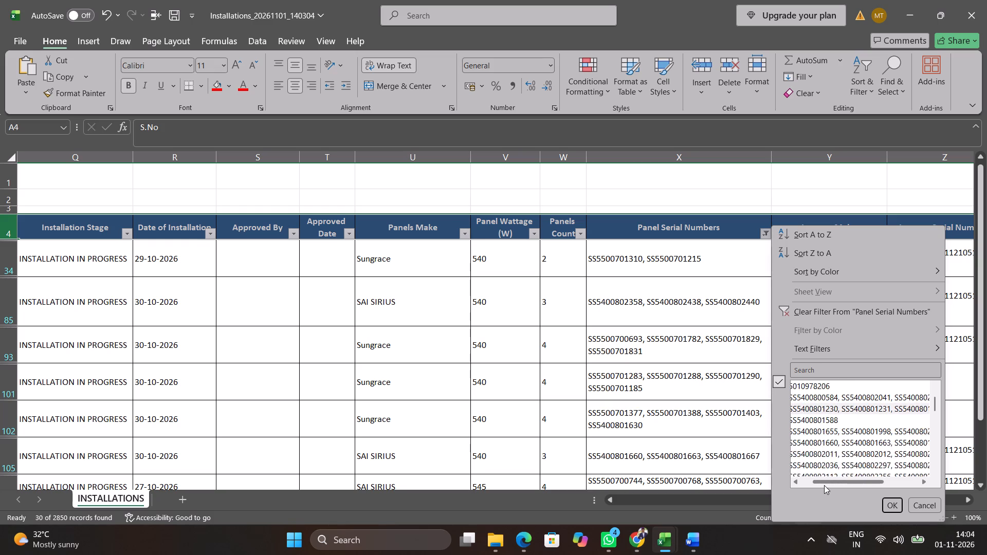
drag(824, 485, 810, 488)
click(813, 439)
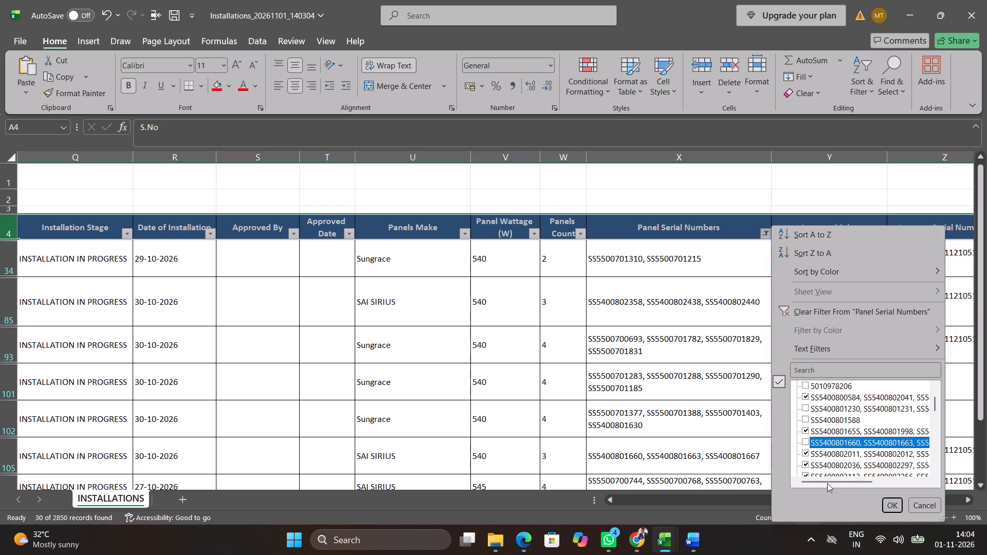
drag(827, 483, 858, 481)
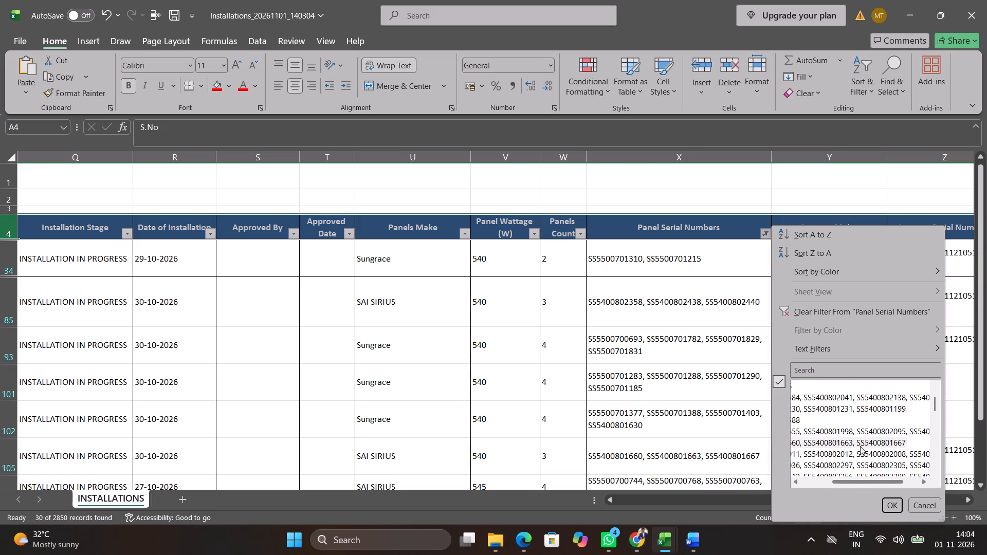
scroll(860, 446, down, 3)
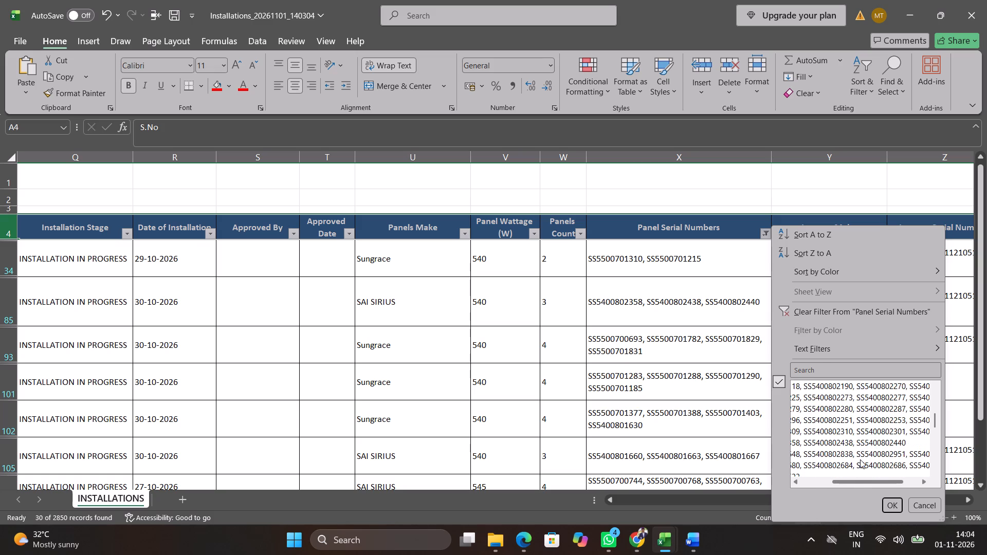
drag(853, 483, 838, 483)
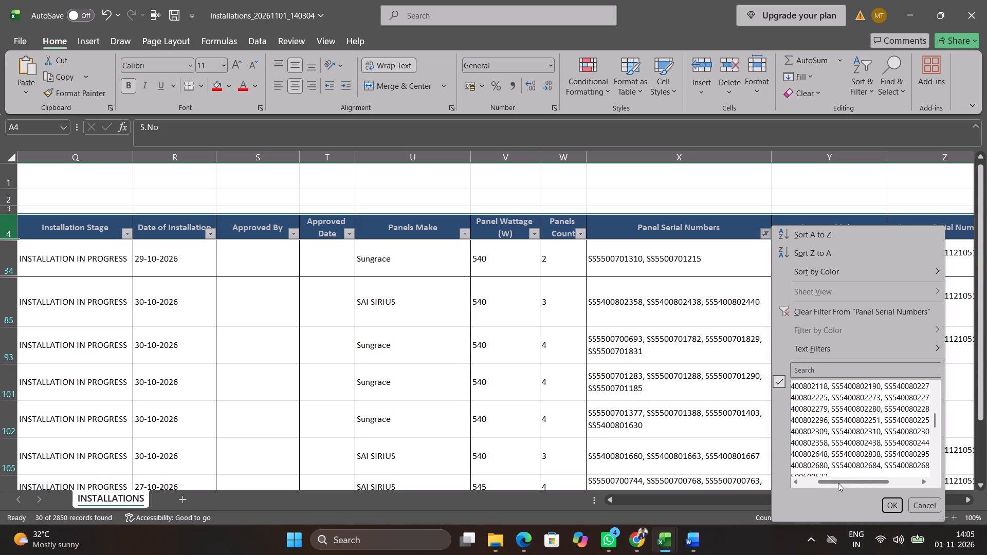
drag(838, 483, 824, 482)
click(808, 441)
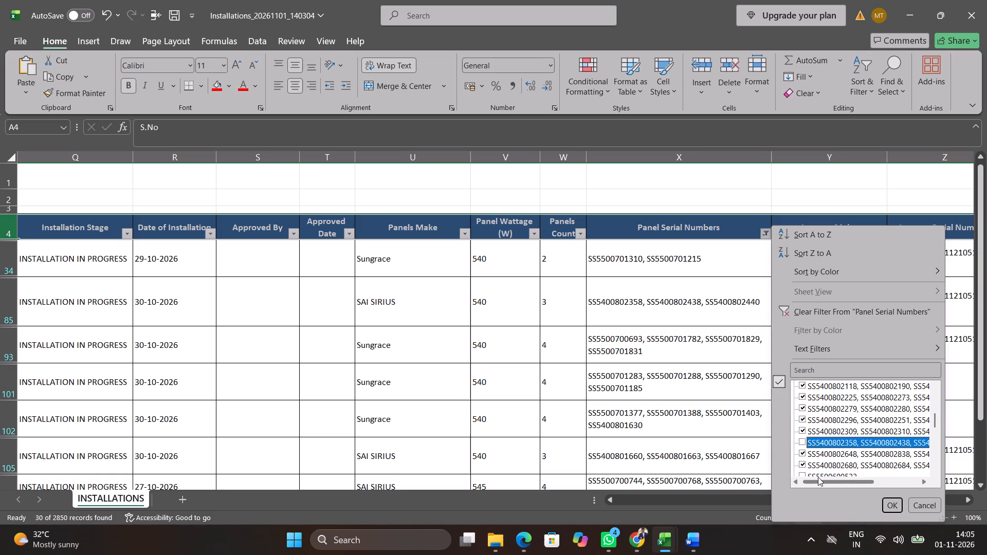
drag(818, 477, 859, 477)
scroll(874, 441, down, 1)
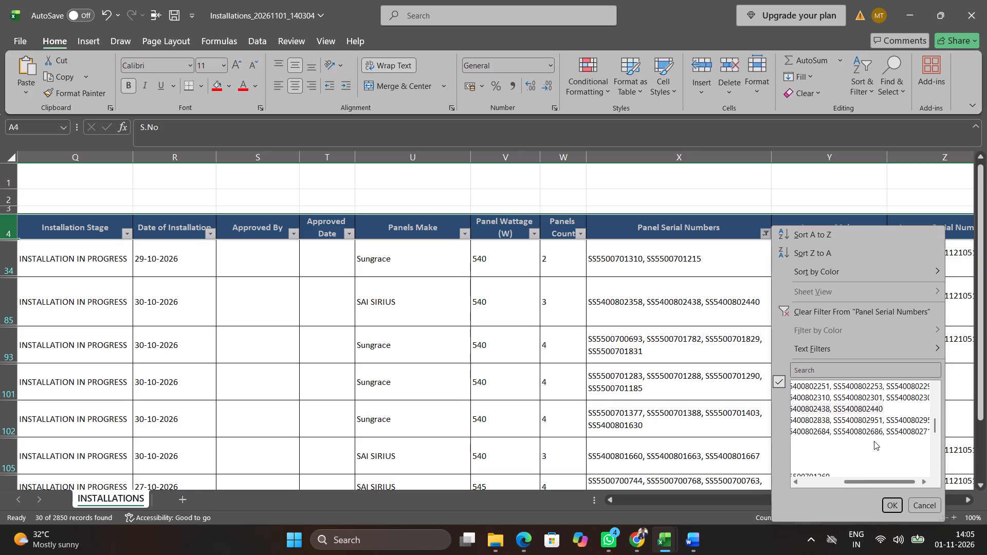
scroll(874, 441, down, 4)
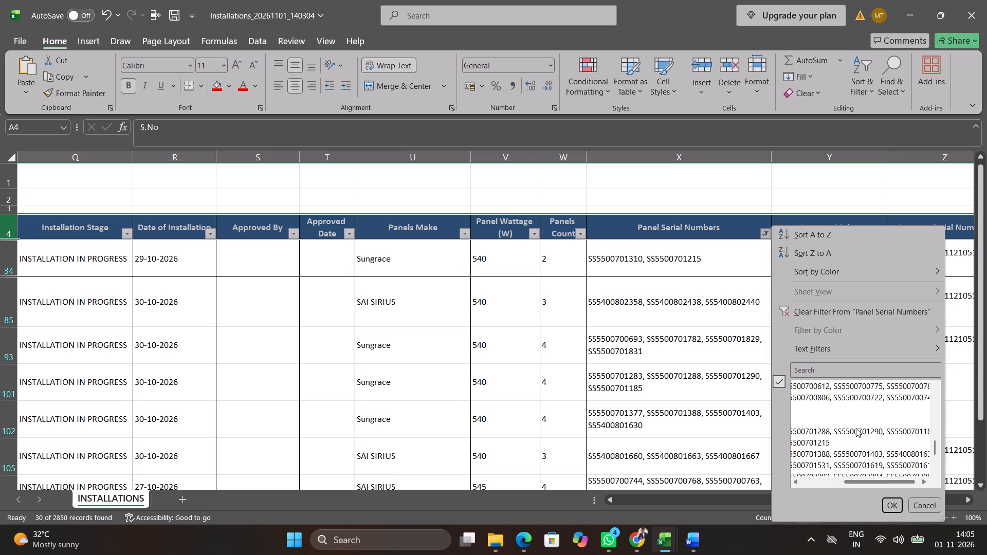
scroll(849, 416, down, 10)
drag(879, 483, 855, 490)
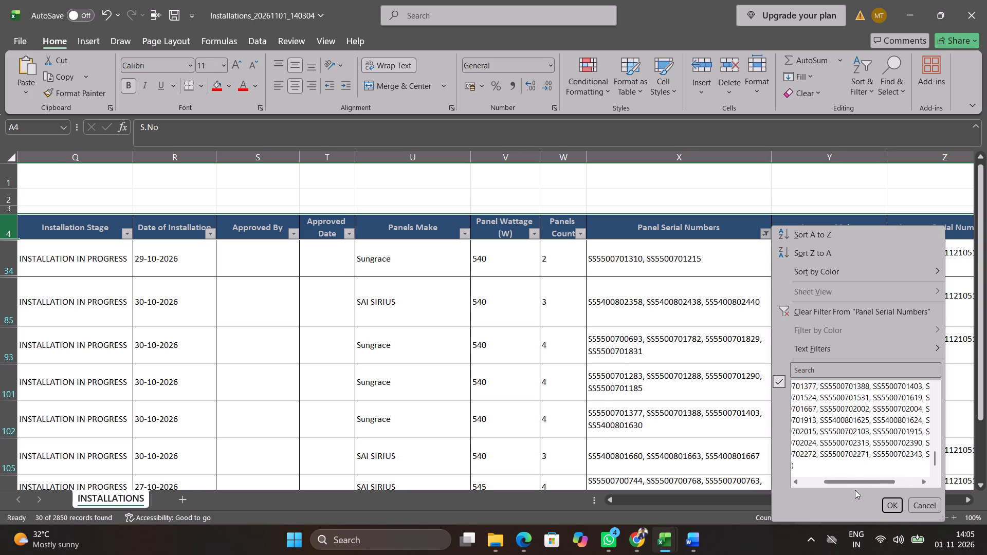
drag(855, 490, 855, 481)
drag(855, 481, 910, 466)
click(910, 466)
scroll(840, 473, up, 2)
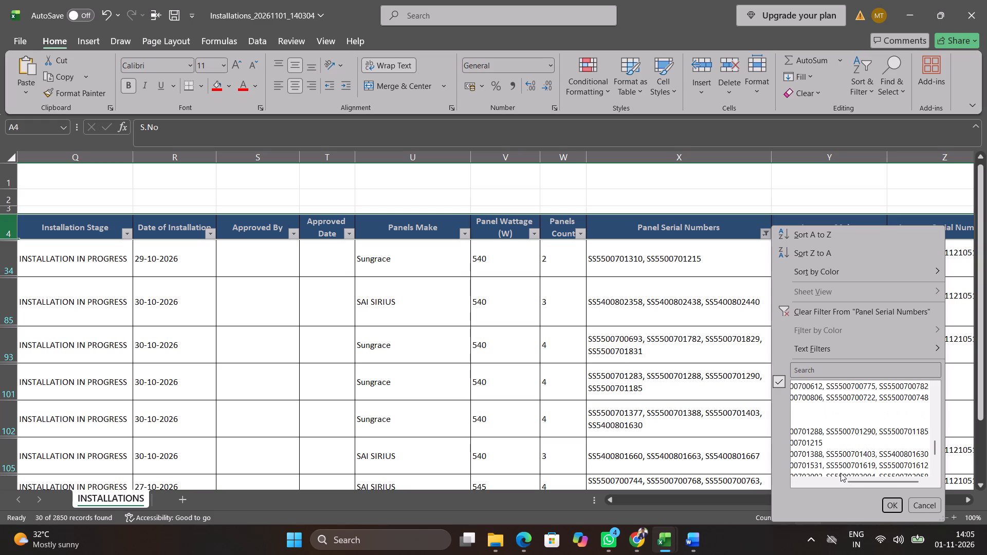
scroll(844, 465, down, 1)
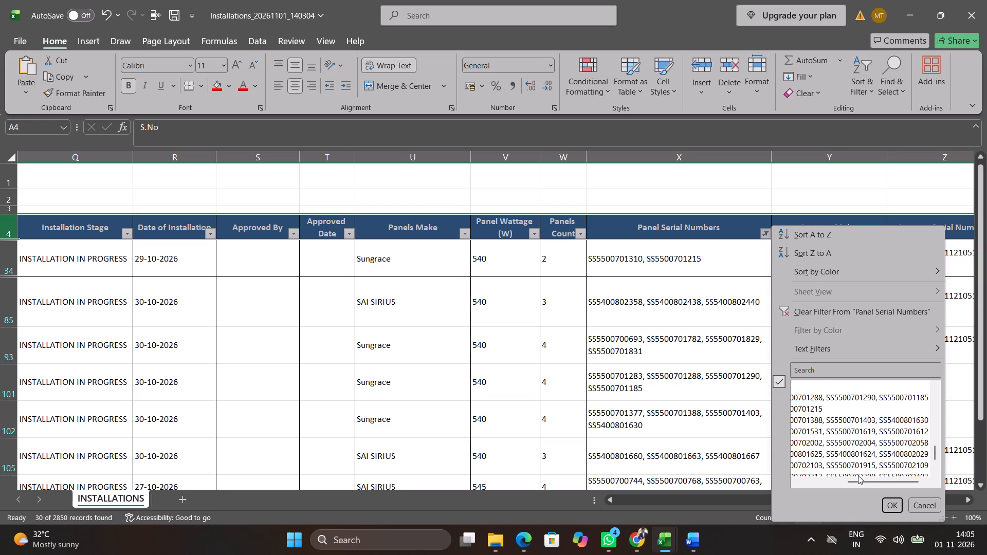
double_click(858, 475)
drag(857, 480, 834, 487)
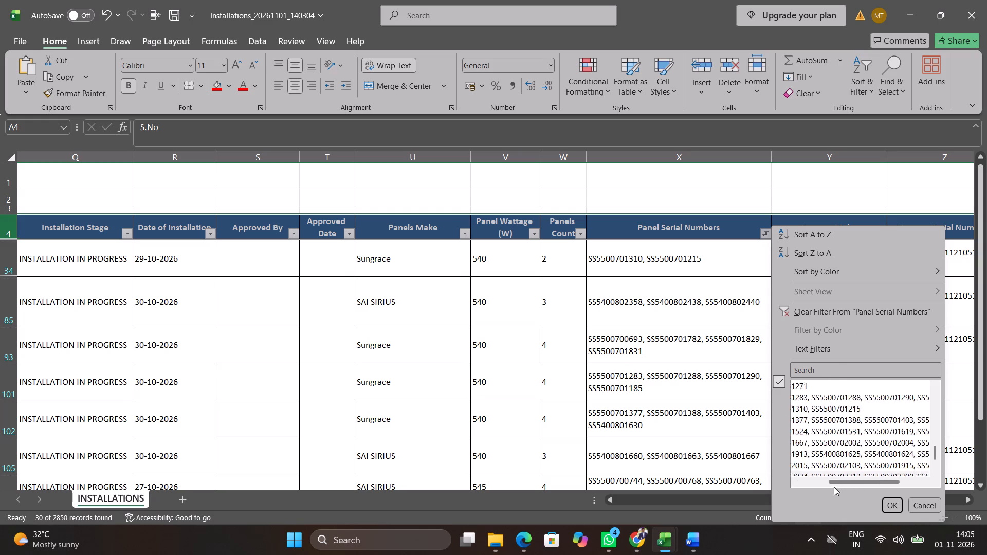
drag(834, 487, 799, 492)
click(831, 406)
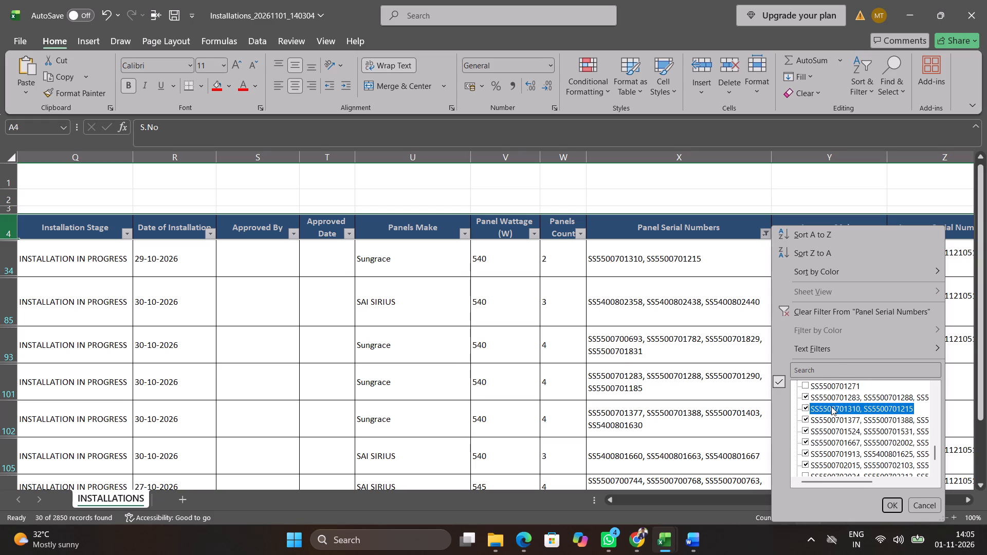
Check the remaining Panel Serial Numbers entries for fewer than four serials and apply the filter.
drag(832, 485, 856, 484)
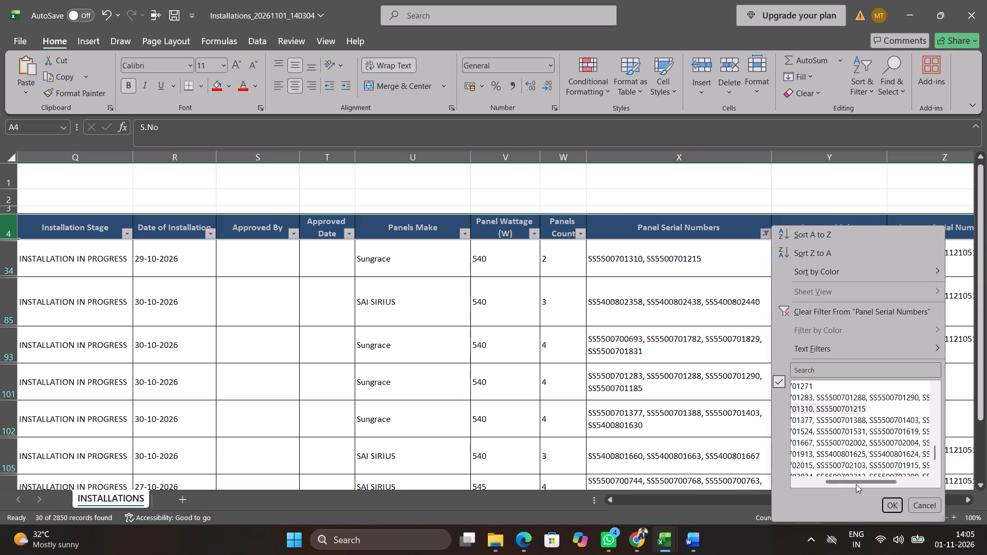
drag(856, 484, 863, 483)
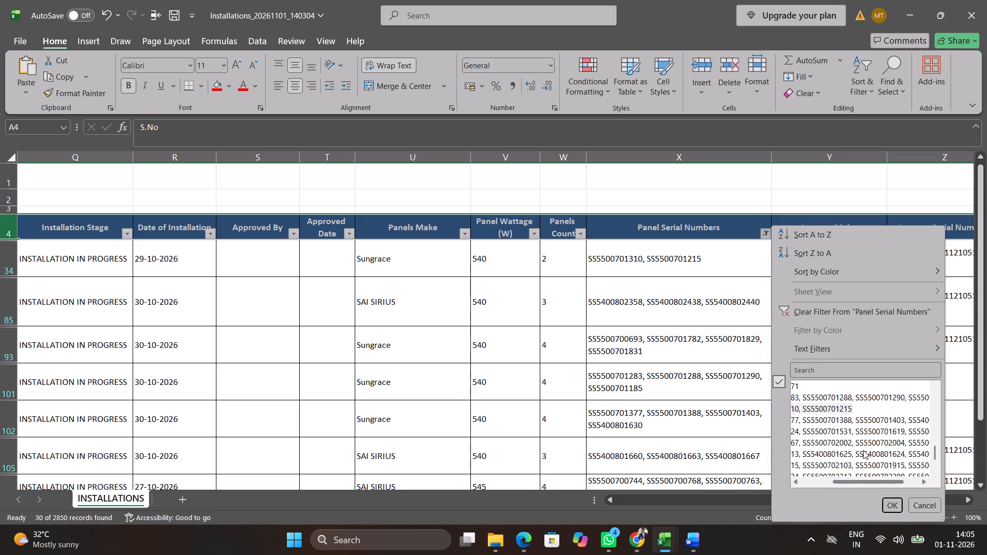
scroll(863, 450, up, 1)
drag(870, 481, 830, 490)
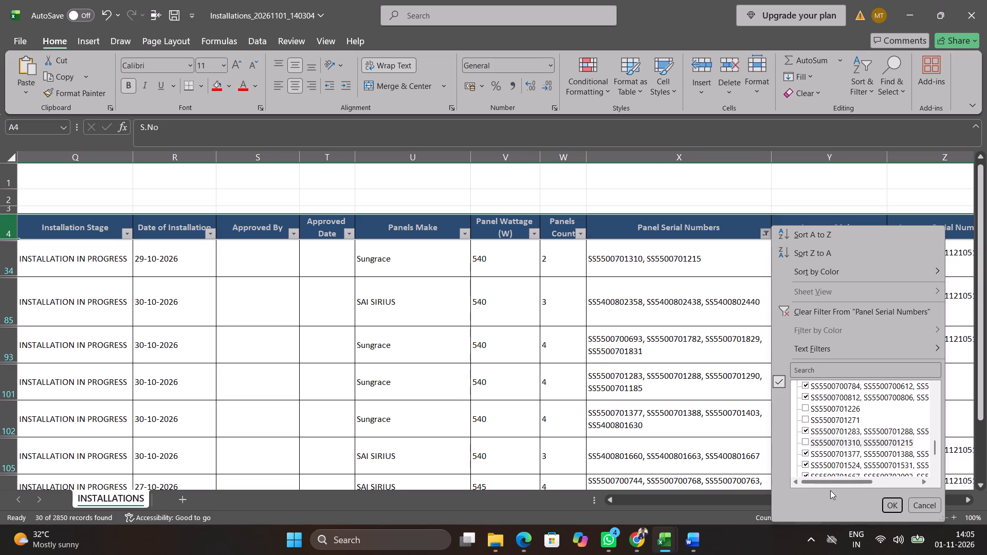
drag(830, 490, 829, 490)
click(829, 490)
scroll(858, 445, up, 2)
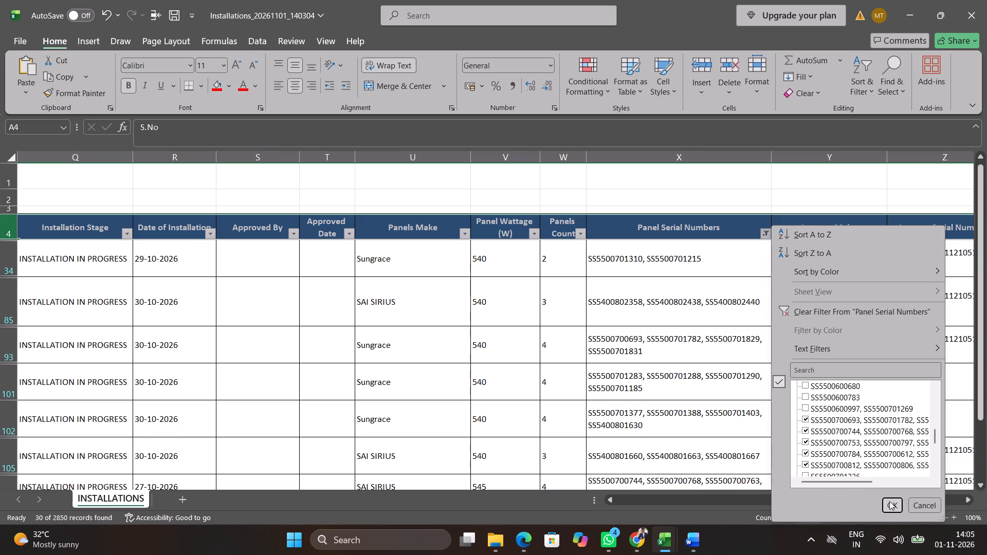
click(890, 503)
Review the Panels Count and Panel Serial Numbers of all the filtered installation rows.
scroll(657, 332, down, 4)
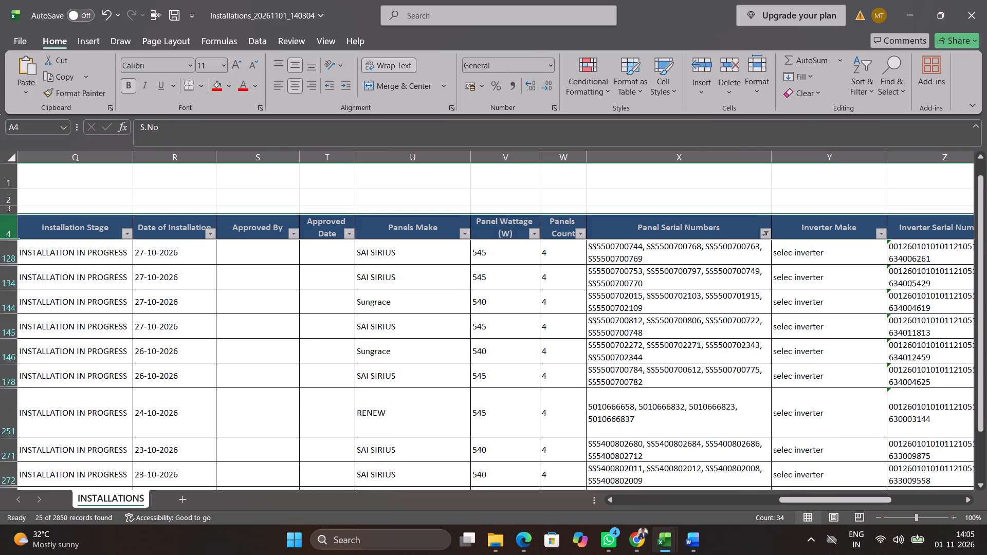
scroll(657, 332, down, 10)
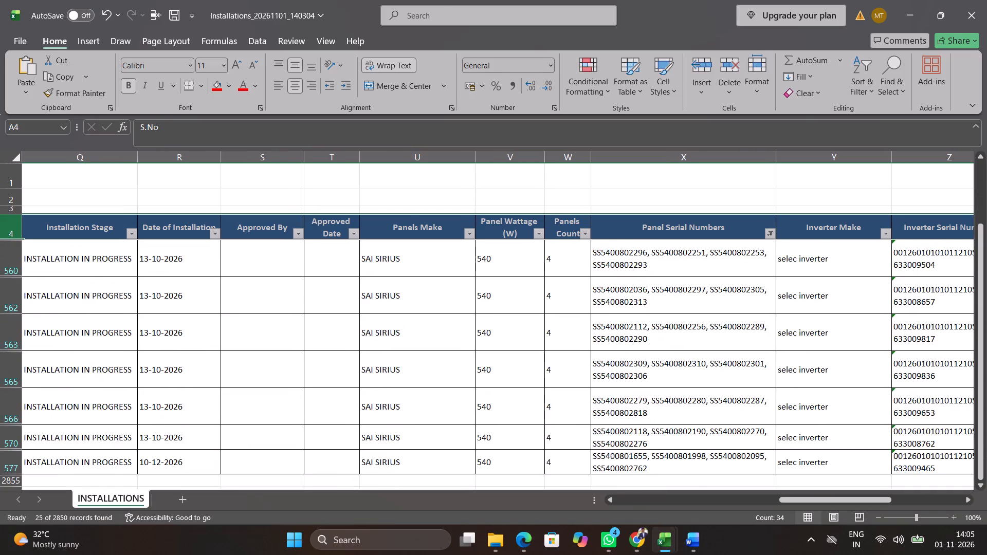
scroll(657, 332, down, 3)
scroll(656, 331, up, 14)
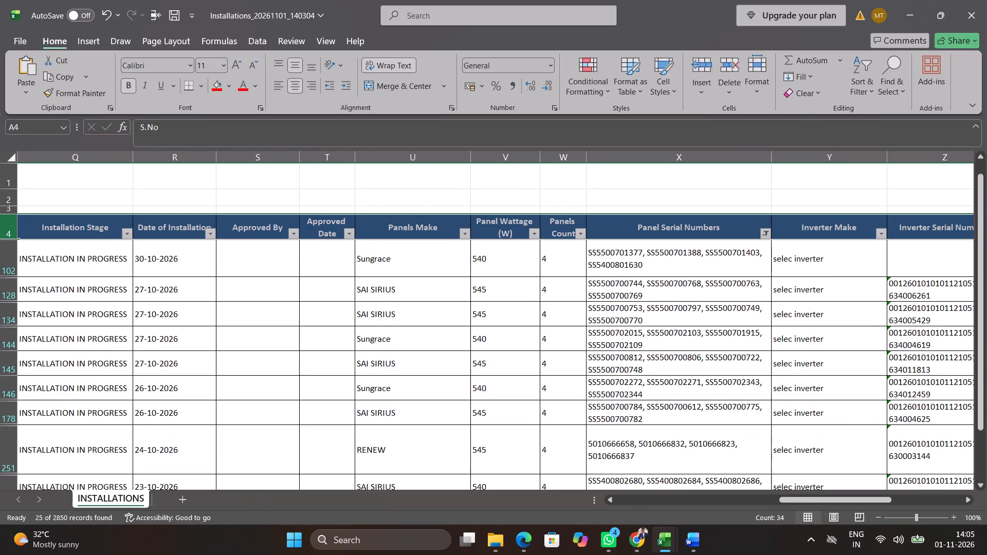
scroll(656, 330, up, 14)
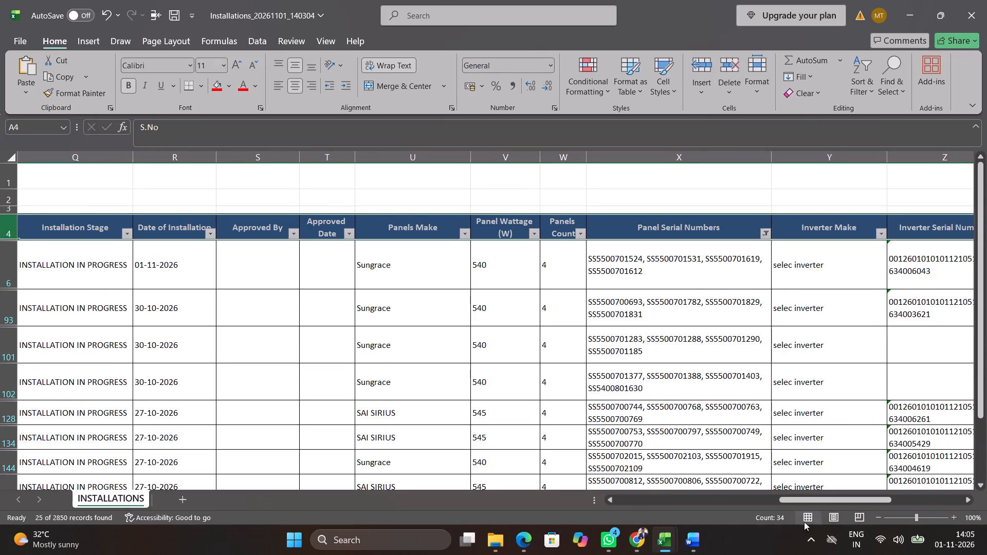
Copy the service number in cell B302 of the earlier marked report and search for it in the fresh 14:03 report.
drag(816, 499, 570, 523)
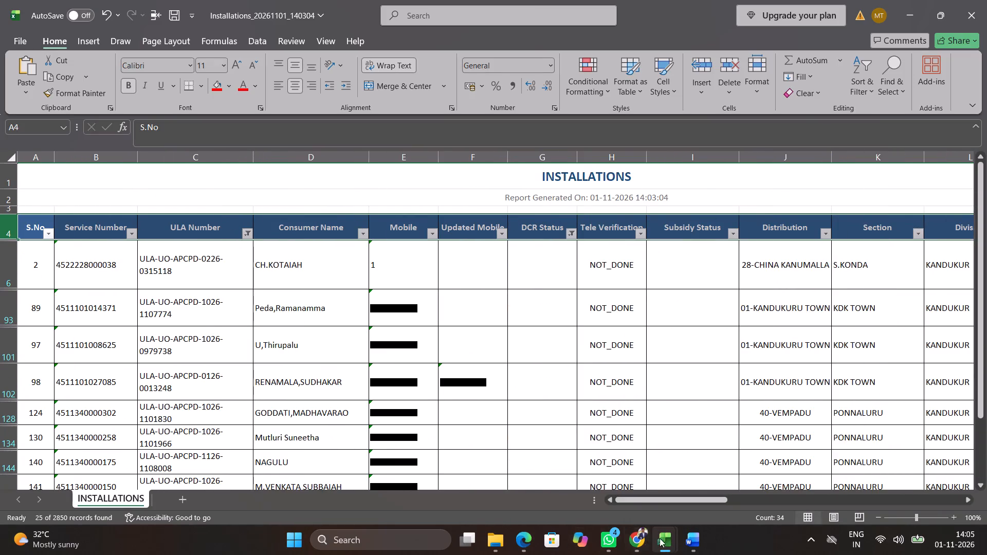
drag(584, 499, 577, 503)
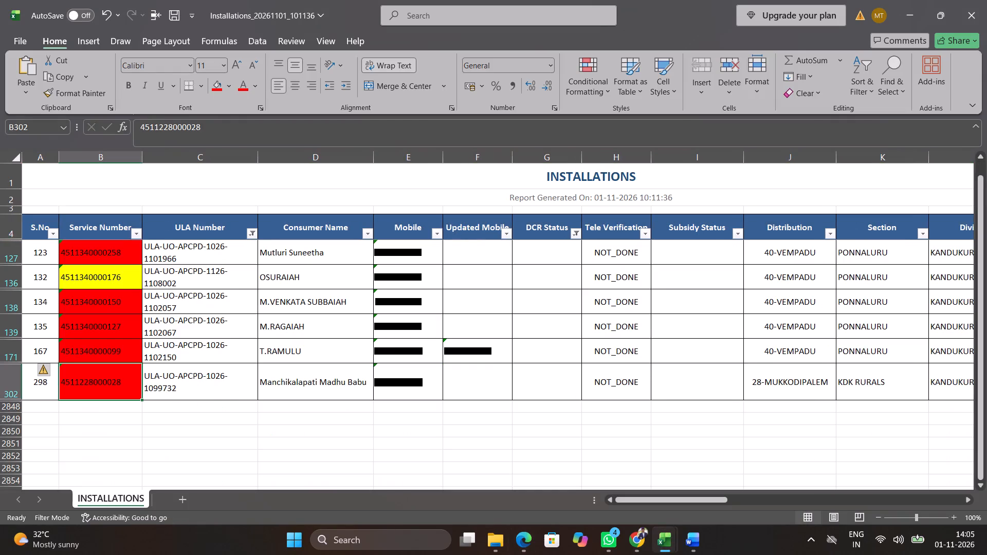
key(ctrl+c)
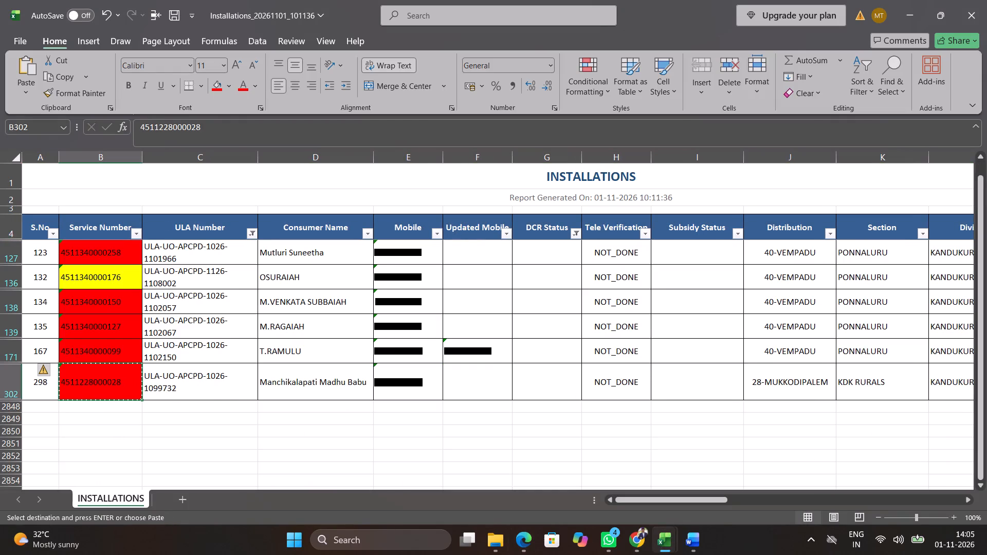
click(711, 483)
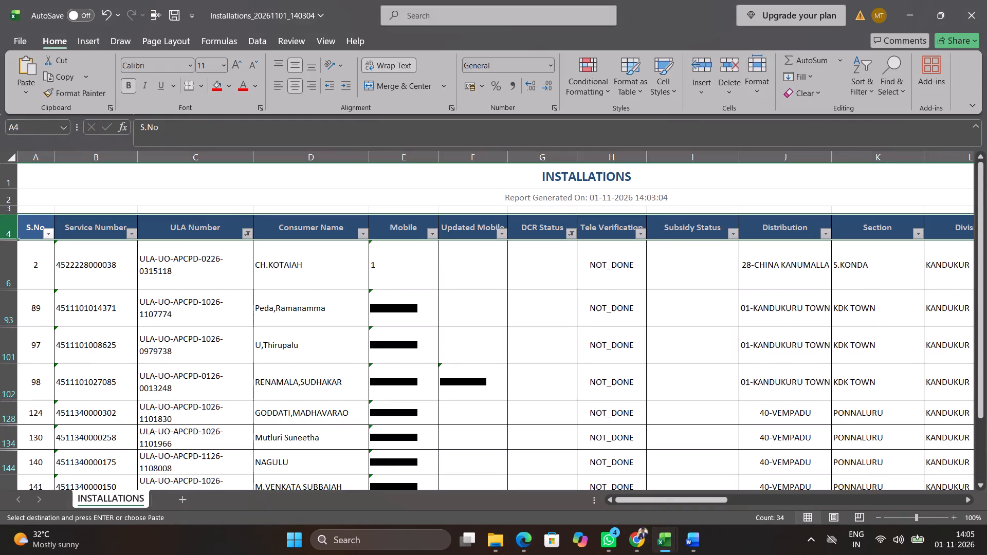
key(ctrl+f)
key(ctrl+v)
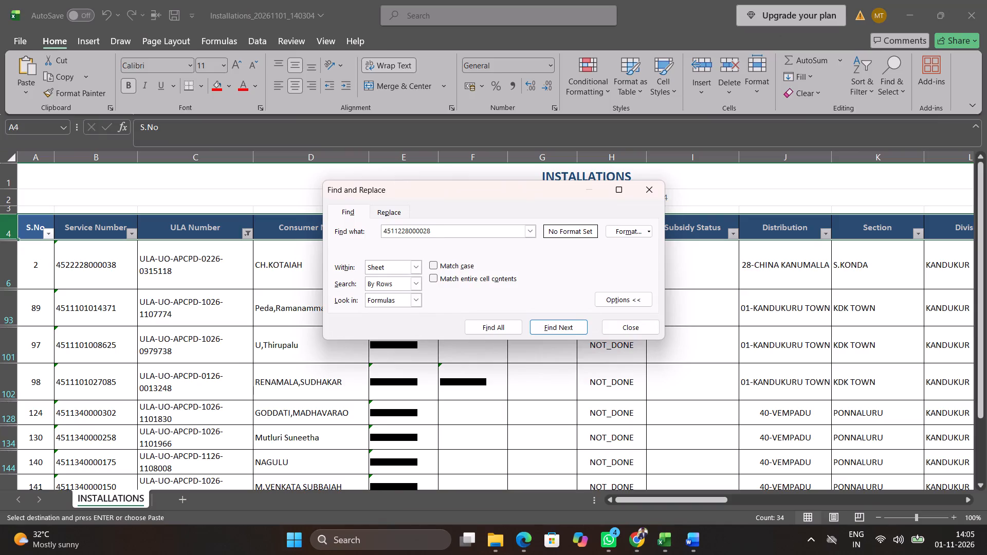
key(Return)
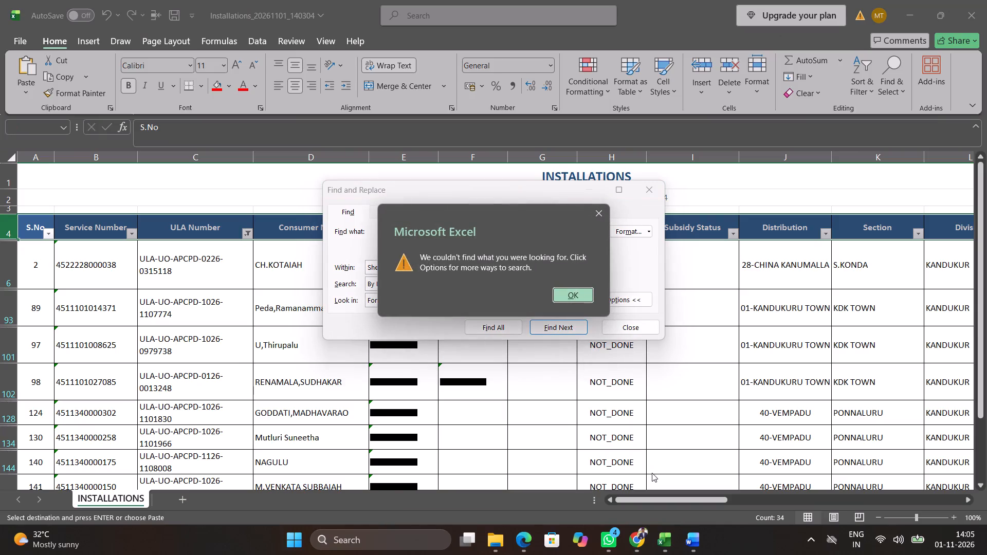
click(590, 294)
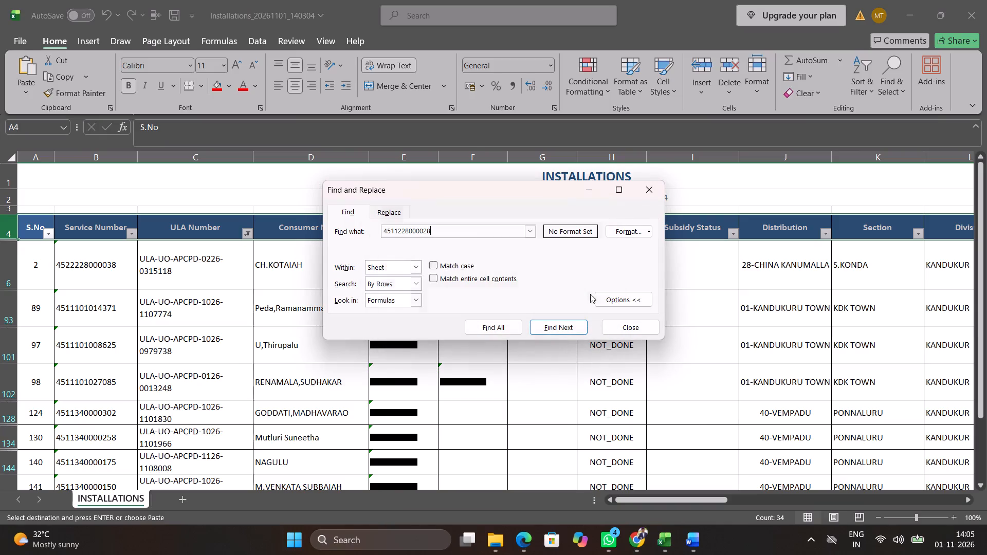
click(506, 329)
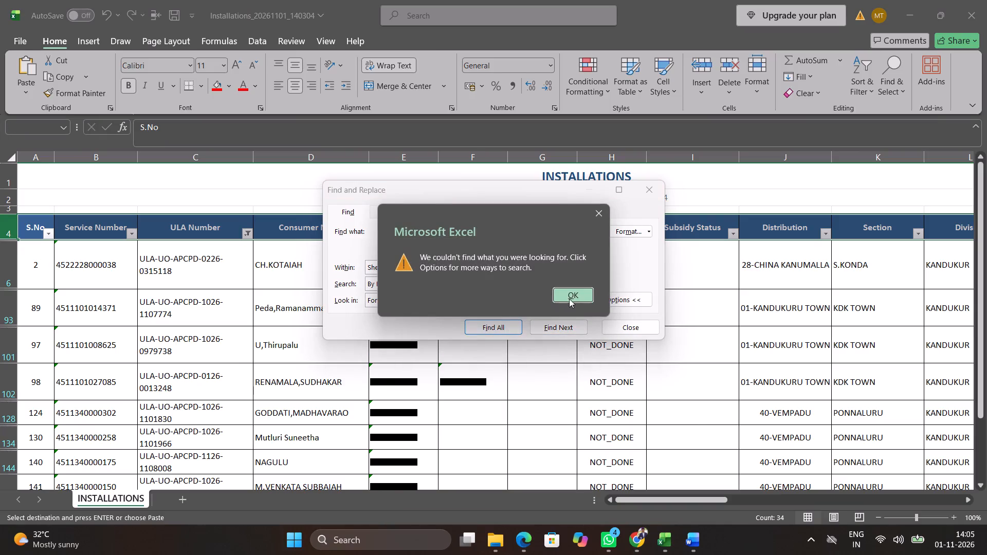
click(571, 297)
click(646, 194)
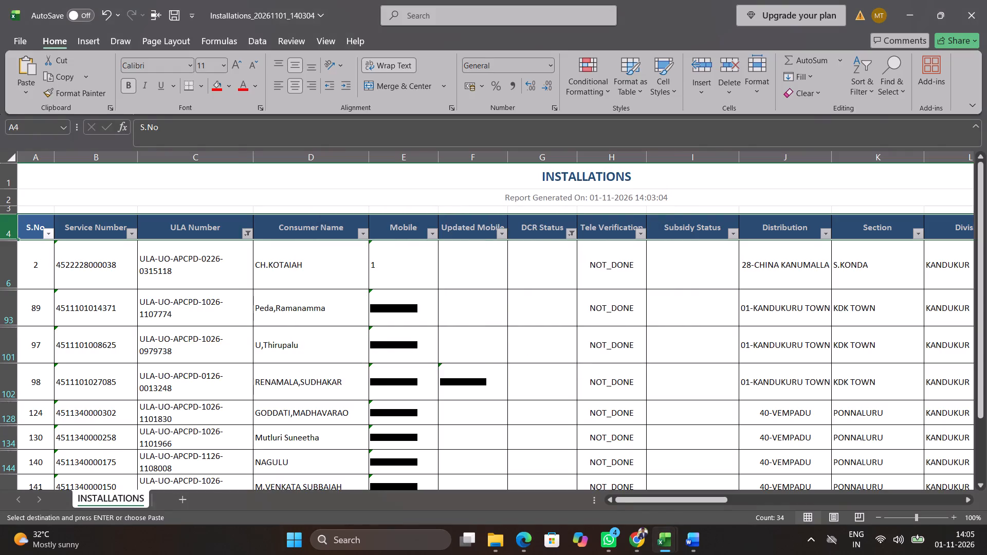
Copy the service number's text from inside cell B302 of the earlier report and search the fresh report for it again.
drag(591, 479, 580, 483)
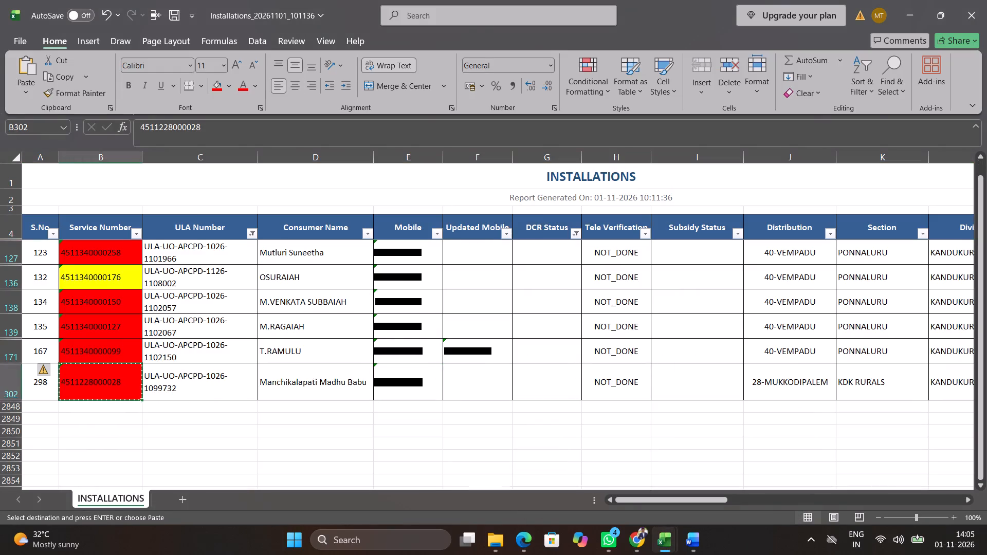
double_click(126, 384)
drag(126, 384, 51, 384)
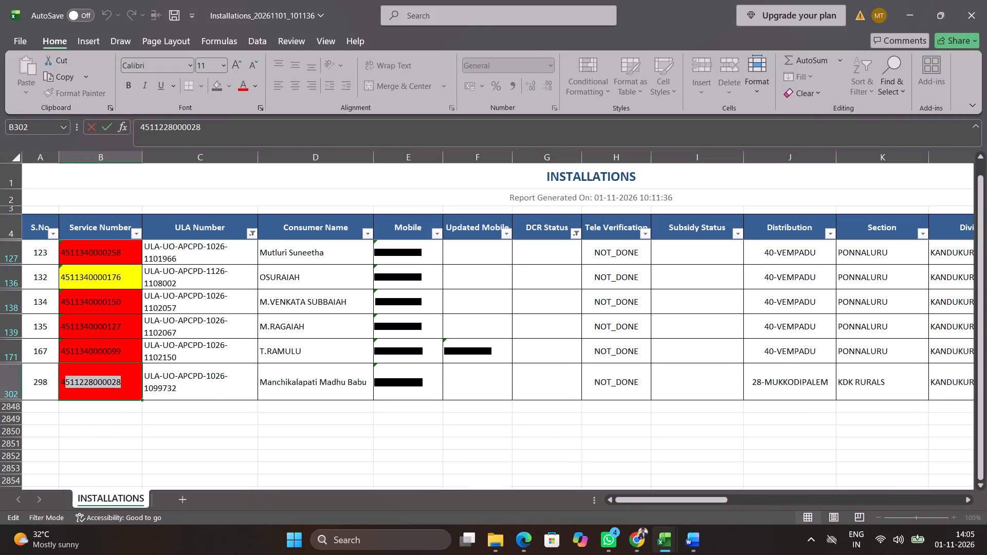
drag(51, 384, 47, 385)
key(ctrl+c)
key(ctrl+space)
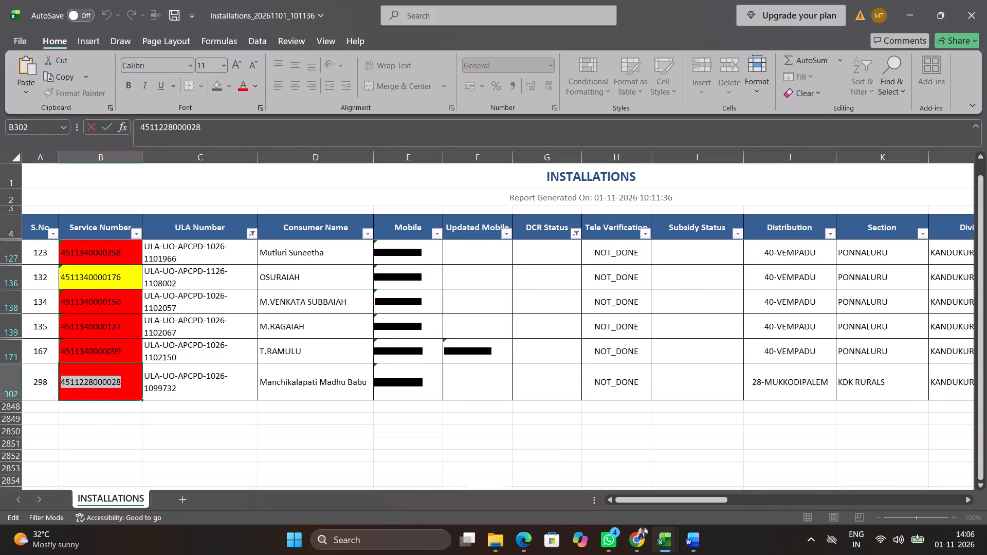
key(ctrl+c)
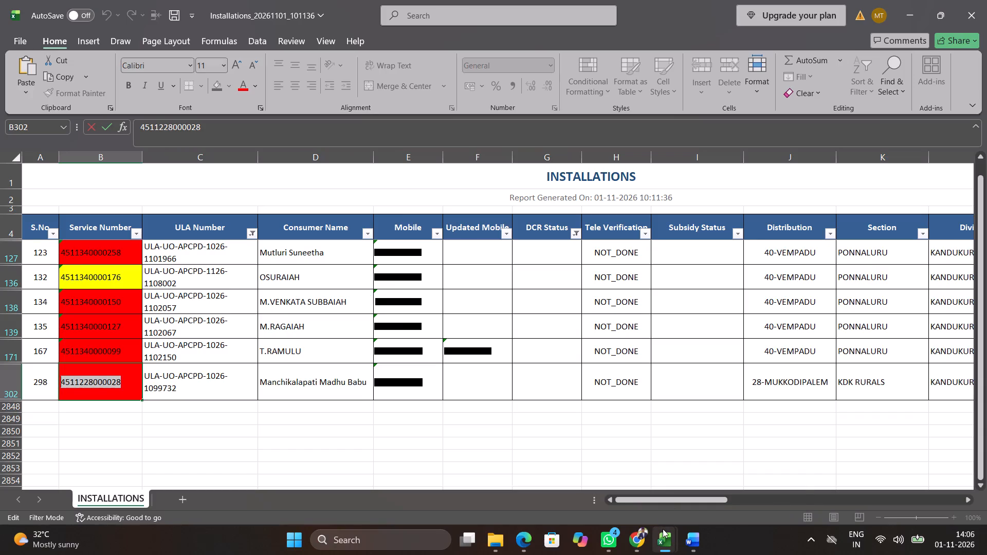
click(693, 477)
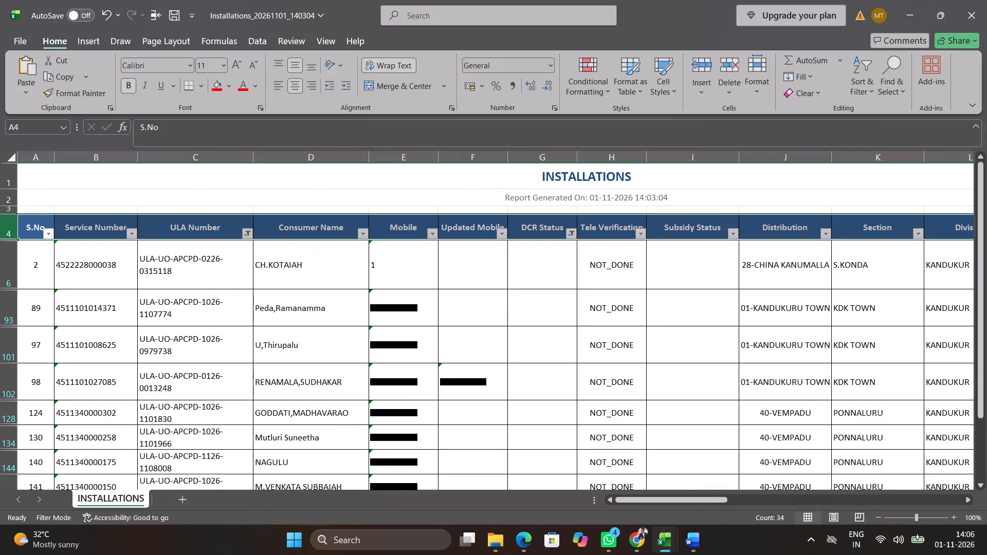
key(ctrl+f)
key(ctrl+v)
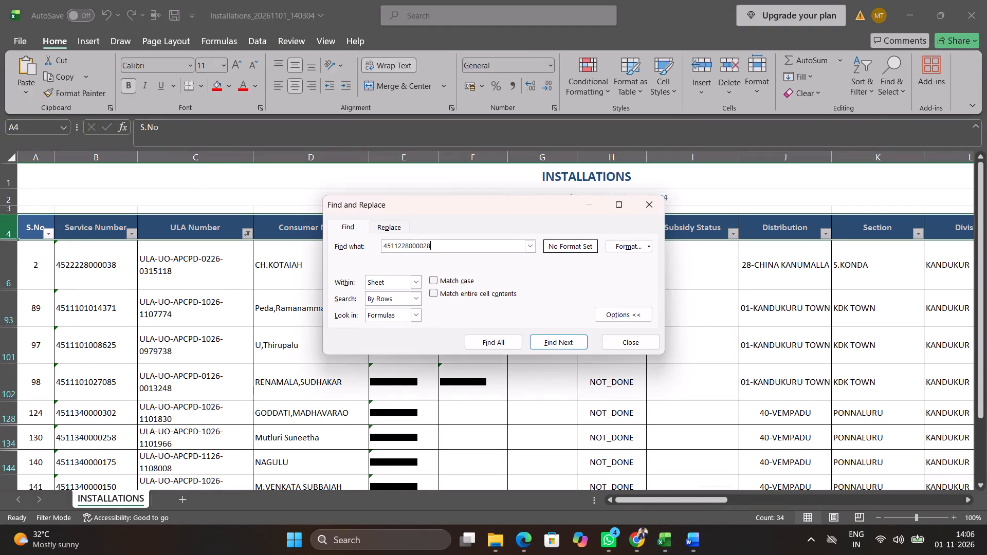
key(Return)
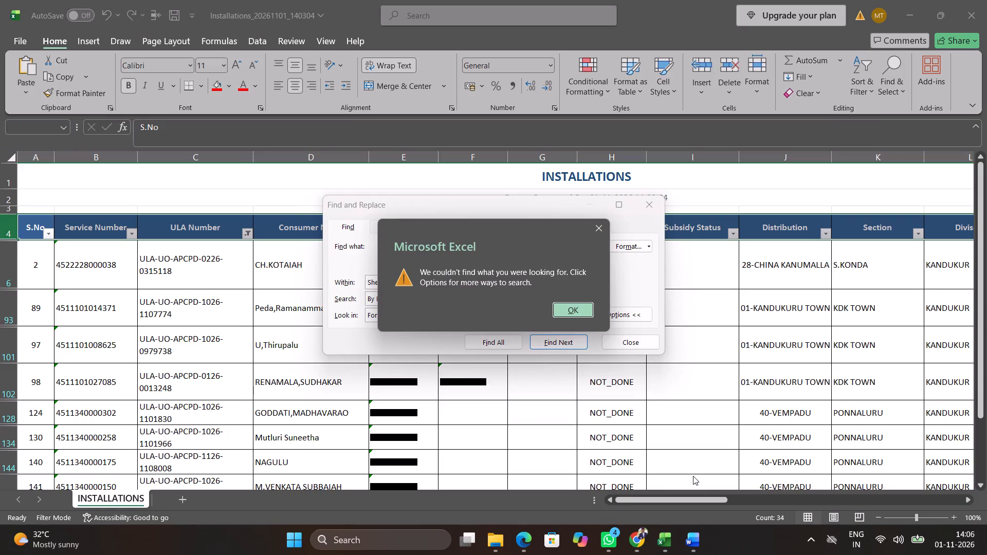
click(581, 312)
click(654, 203)
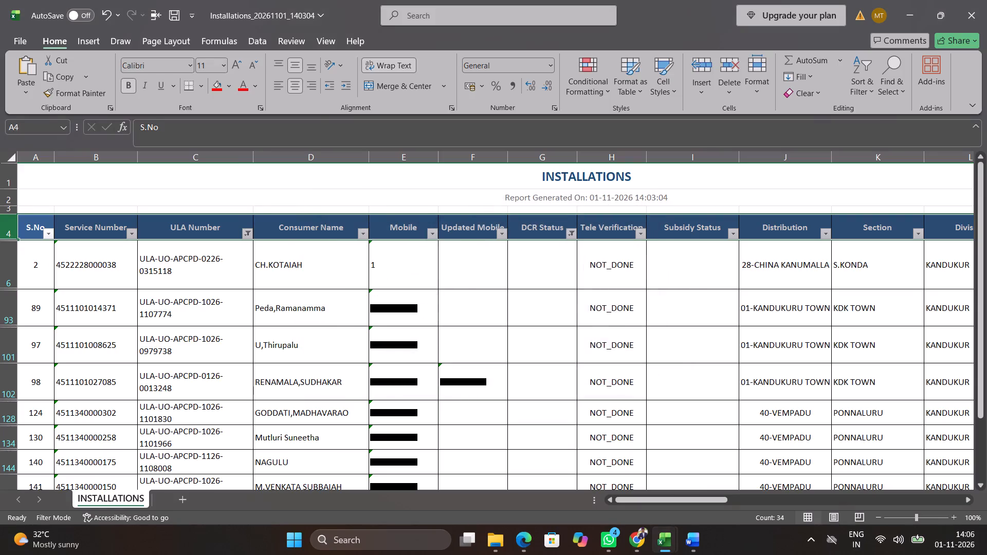
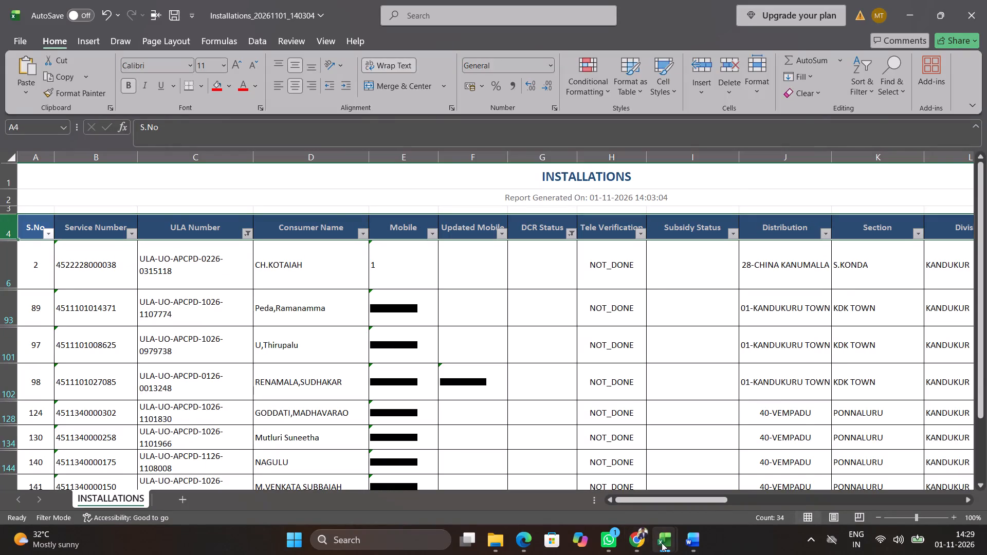
Copy the service number's text from cell B171 of the earlier marked report and search for it in the fresh 14:03 report.
click(625, 489)
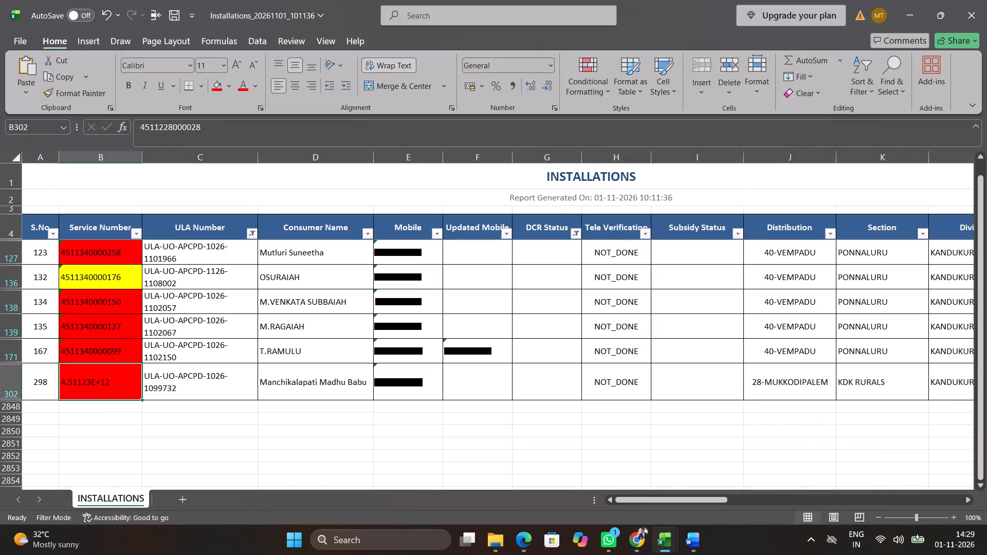
click(134, 358)
double_click(134, 358)
drag(134, 358, 96, 360)
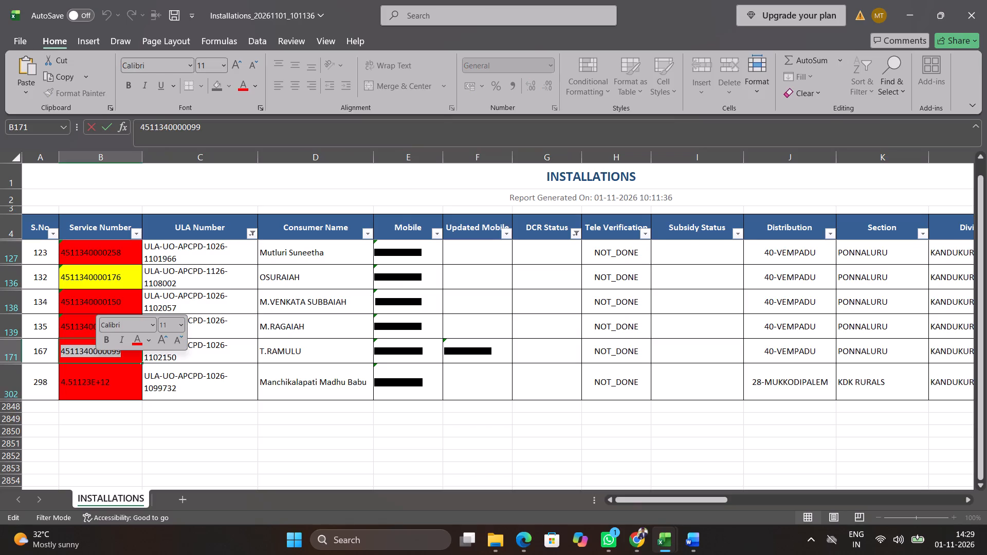
key(ctrl+c)
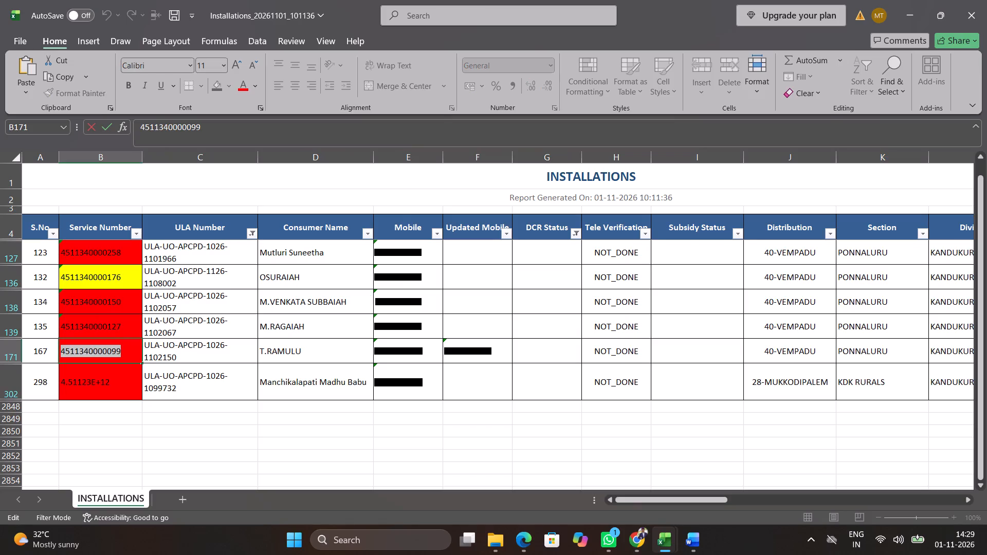
click(643, 505)
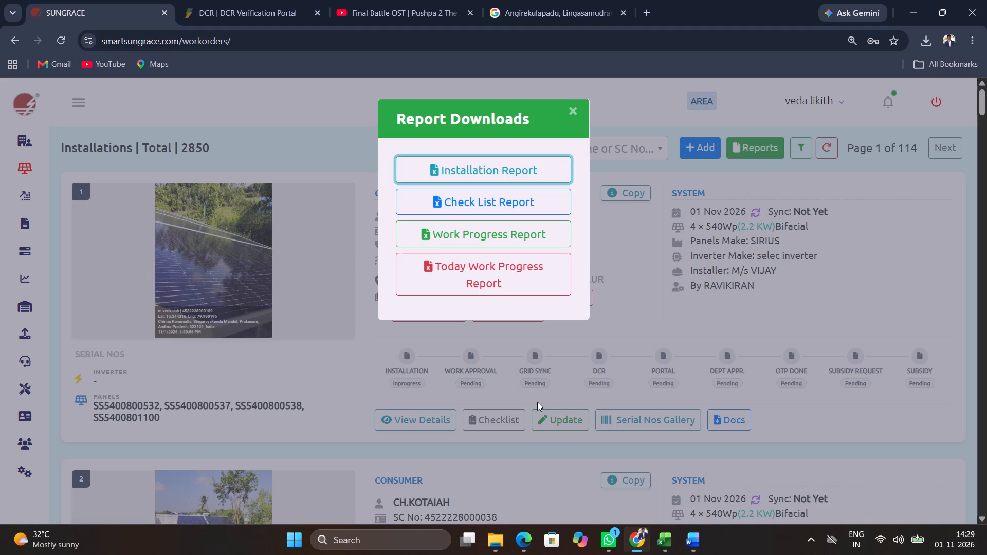
click(695, 512)
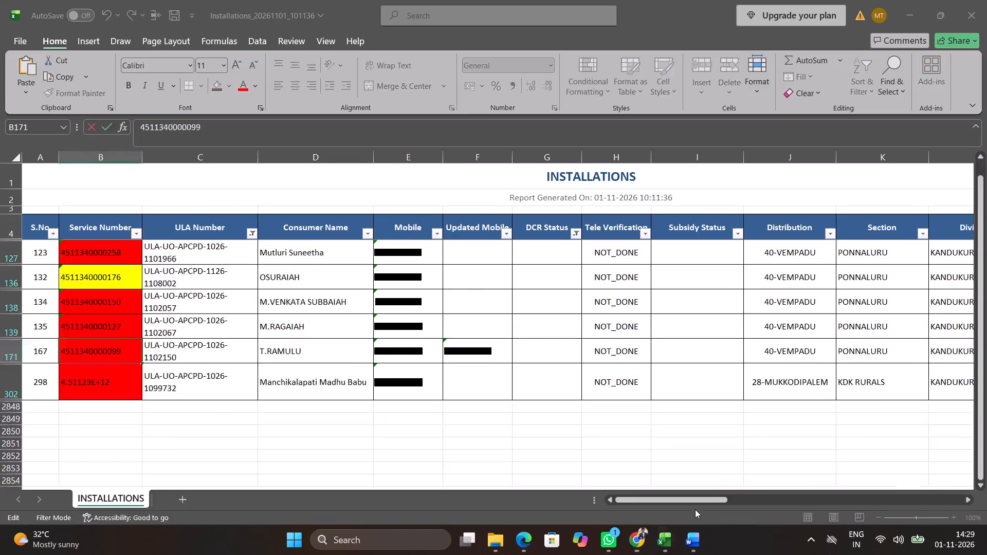
key(ctrl+f)
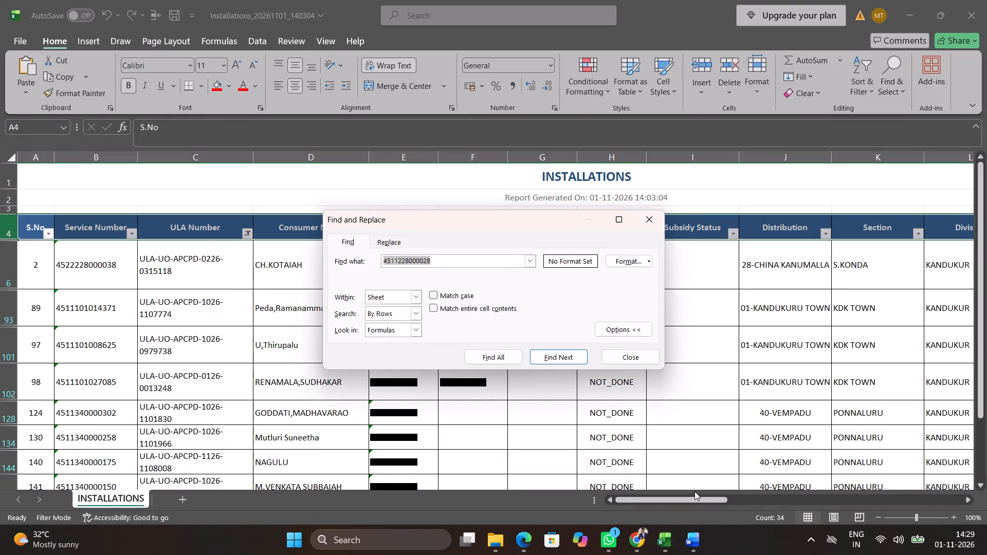
key(BackSpace)
key(ctrl+v)
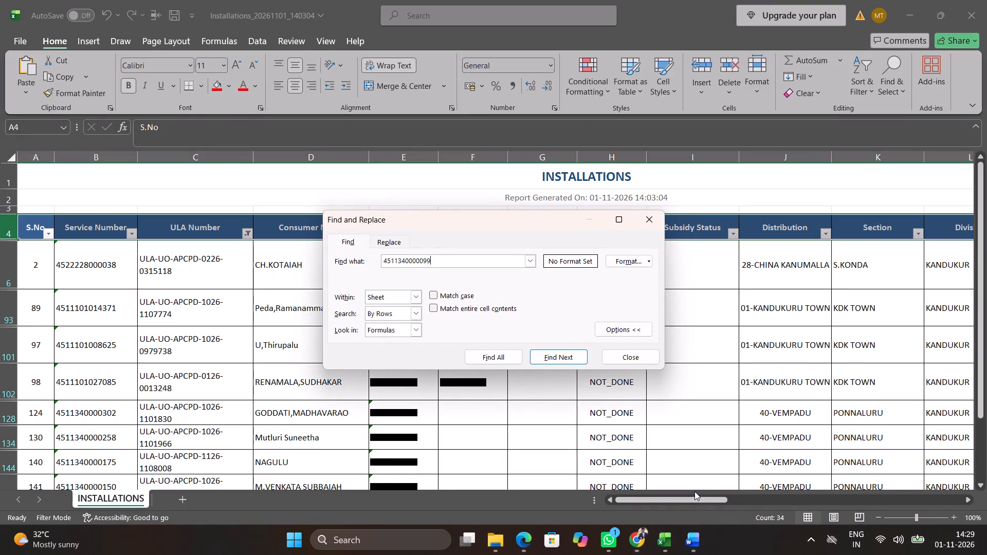
key(Return)
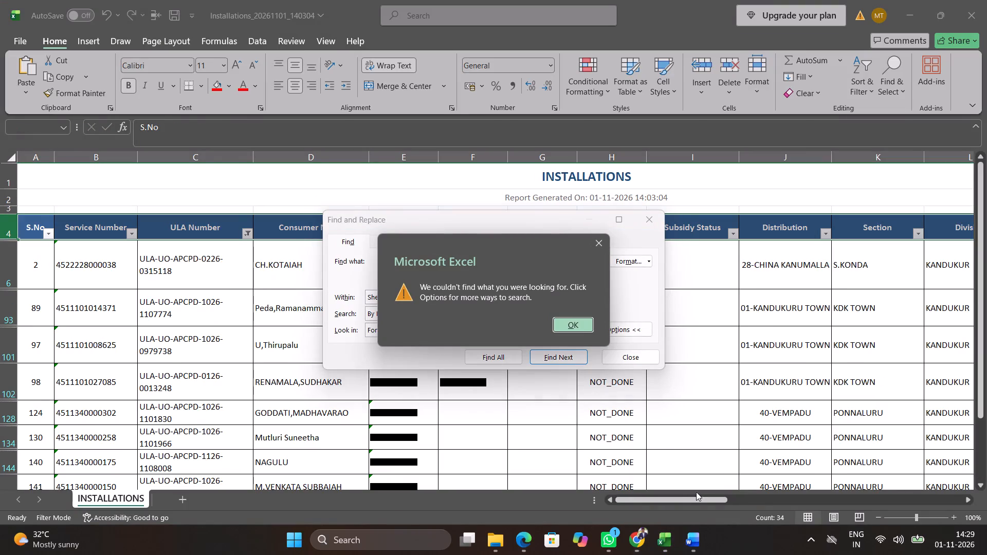
click(588, 325)
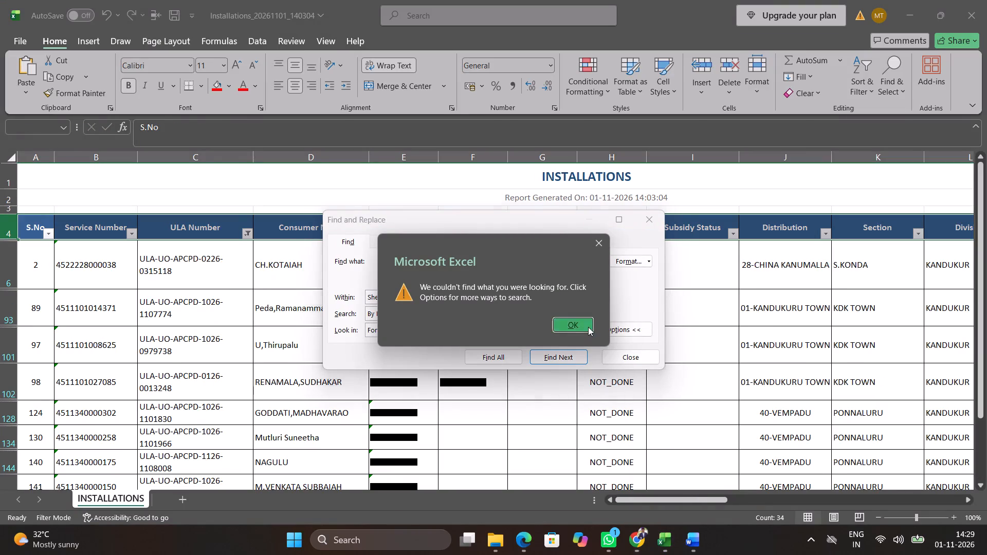
click(656, 218)
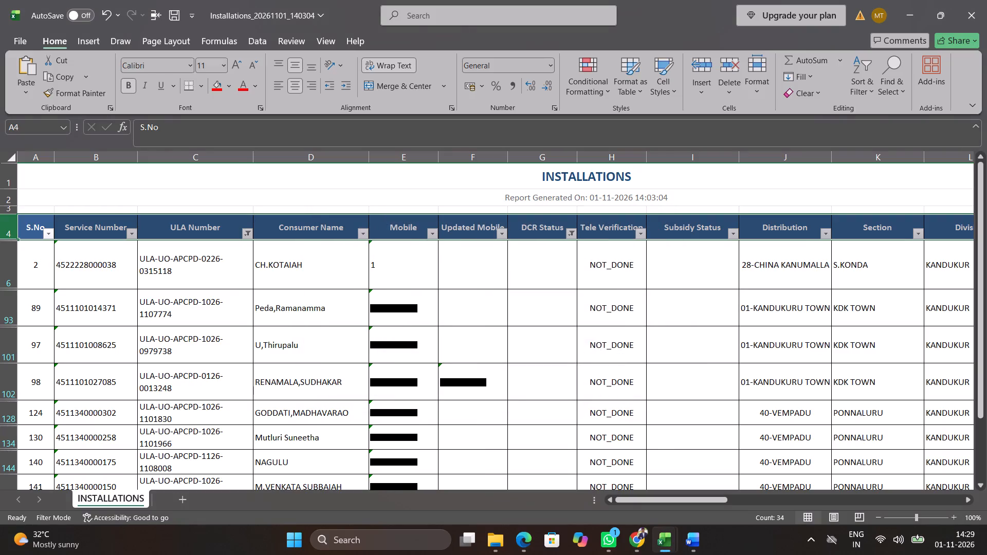
Copy the service number of the fresh report's first filtered row, cell B6, and open its work order in the SUNGRACE site.
scroll(187, 375, down, 13)
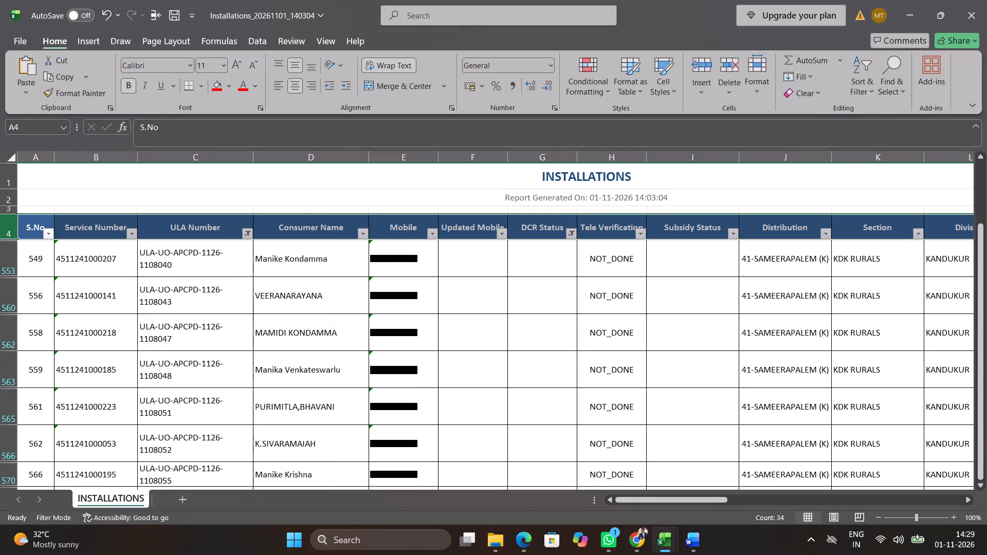
scroll(180, 363, down, 5)
scroll(151, 379, up, 4)
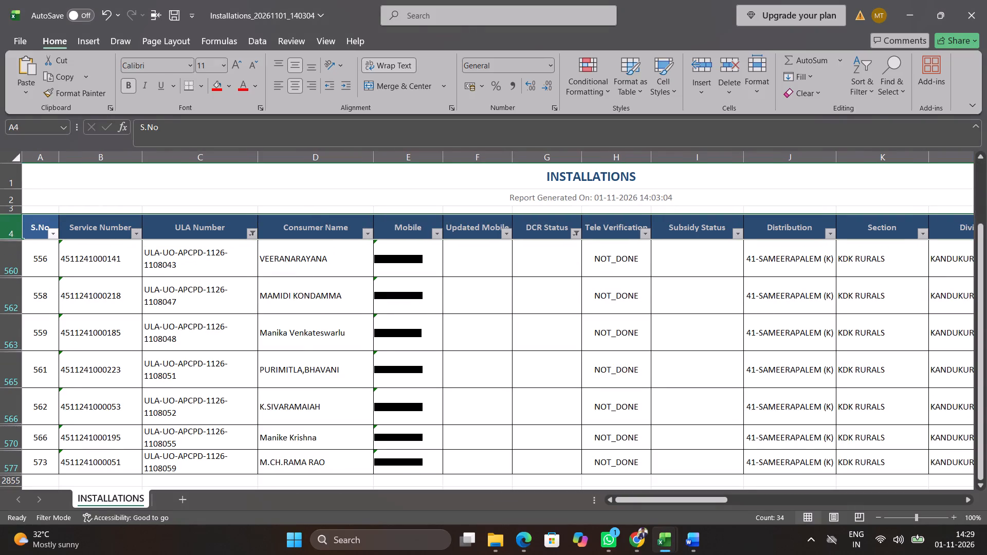
scroll(151, 379, up, 16)
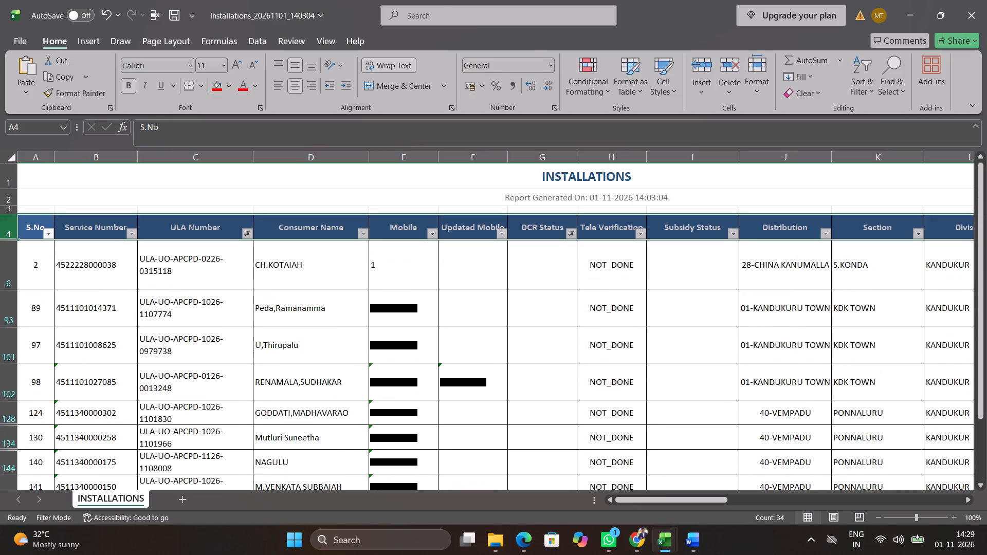
scroll(151, 379, up, 8)
click(96, 230)
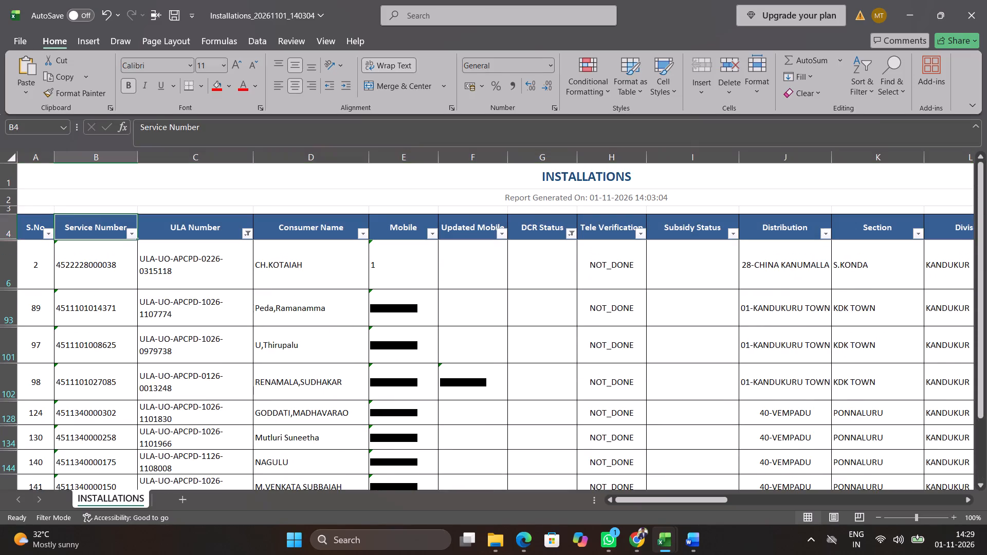
key(Down)
key(ctrl+c)
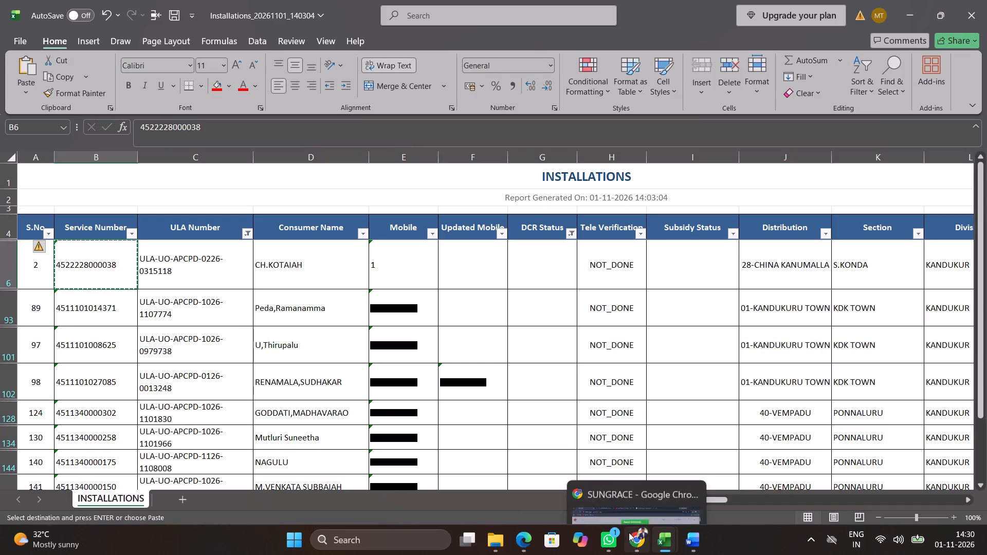
click(632, 491)
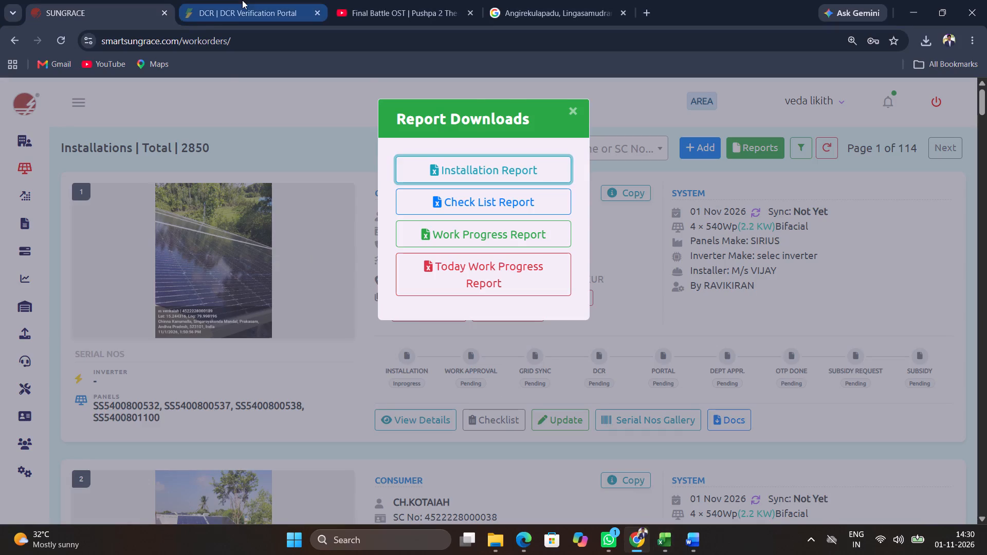
click(575, 104)
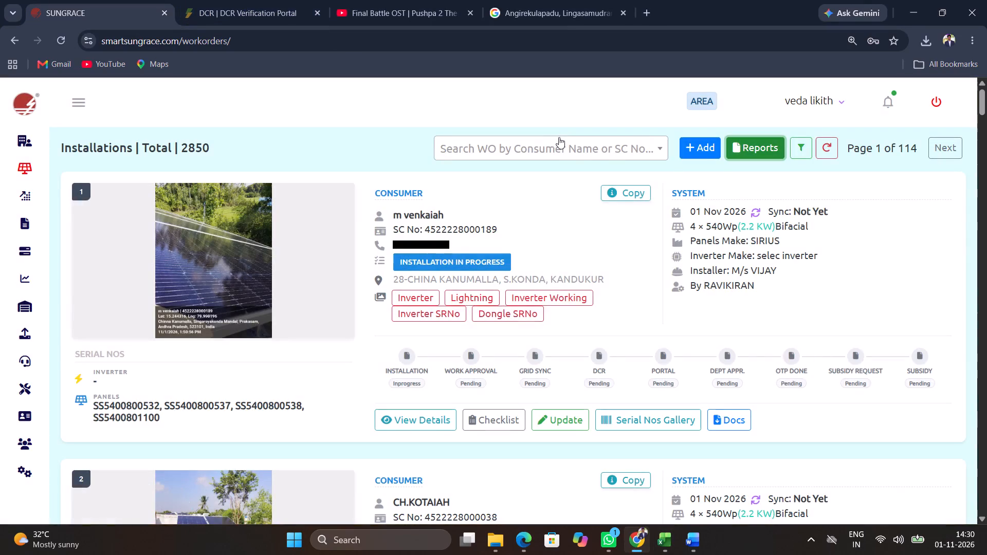
click(554, 143)
key(ctrl+v)
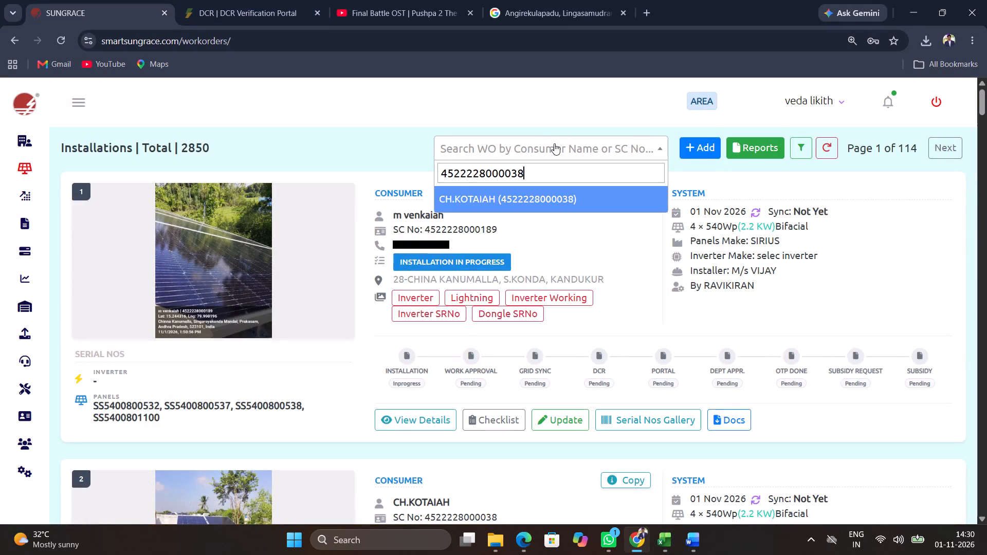
key(Return)
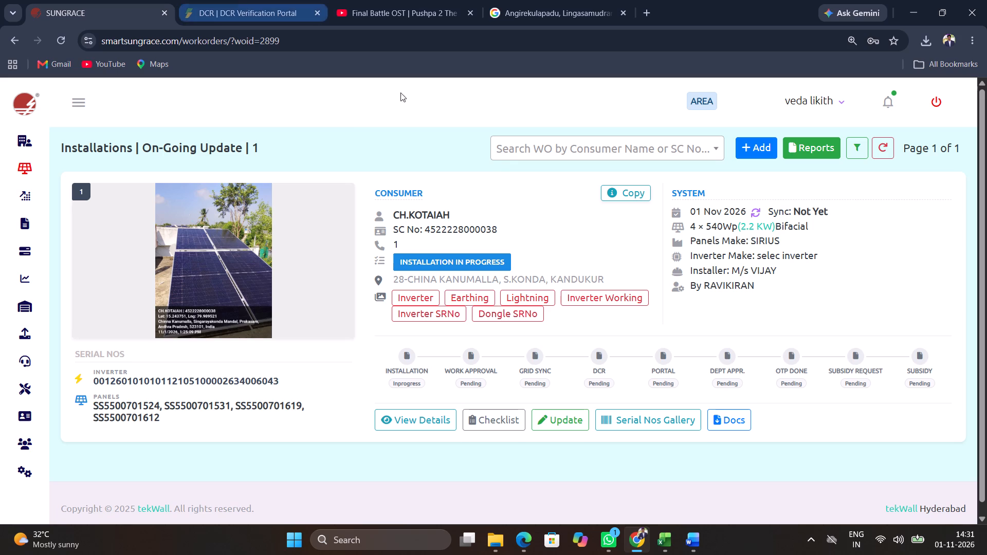
Replace the Consumer Application Number in the DCR portal's B2C form with the ULA number copied from the open work order.
click(639, 200)
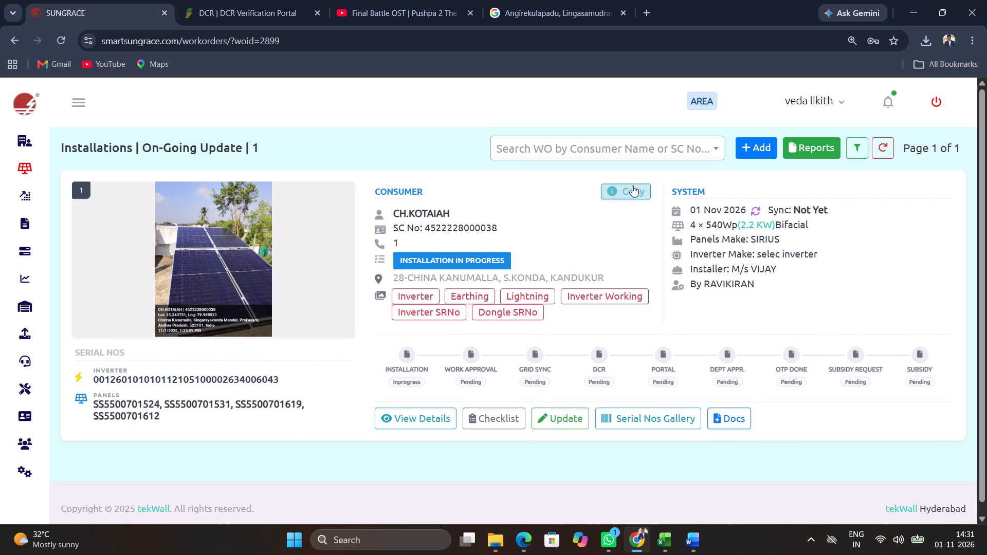
click(632, 186)
click(635, 256)
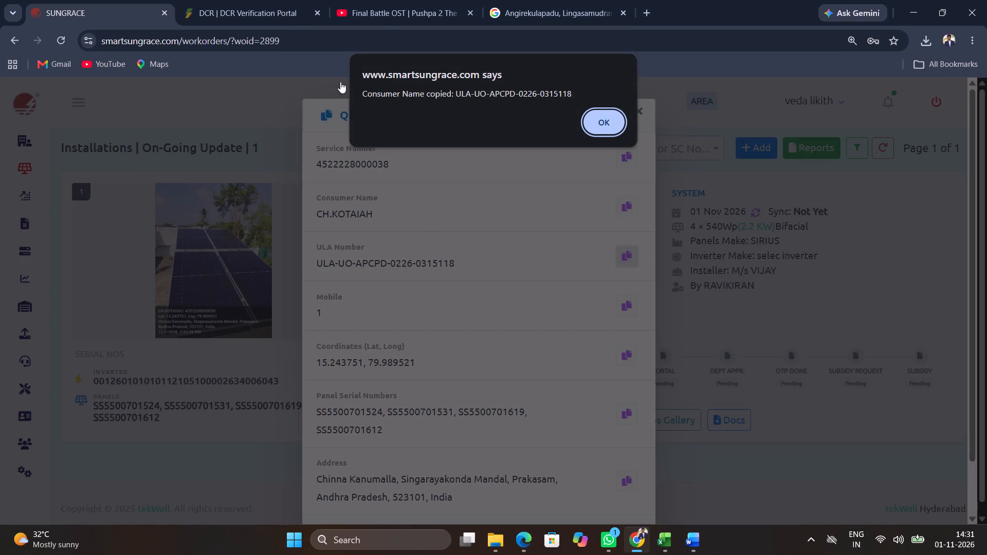
click(274, 0)
scroll(404, 340, up, 3)
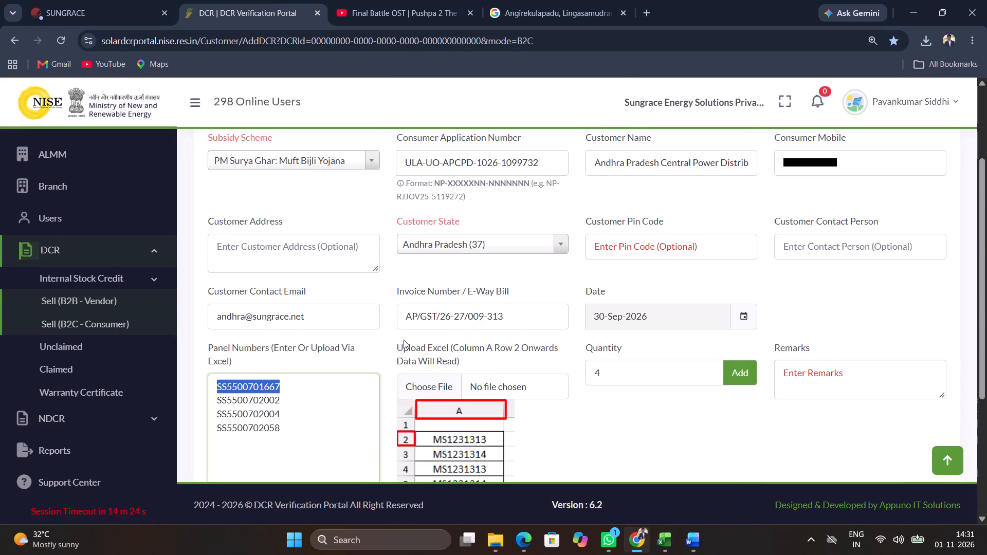
click(561, 159)
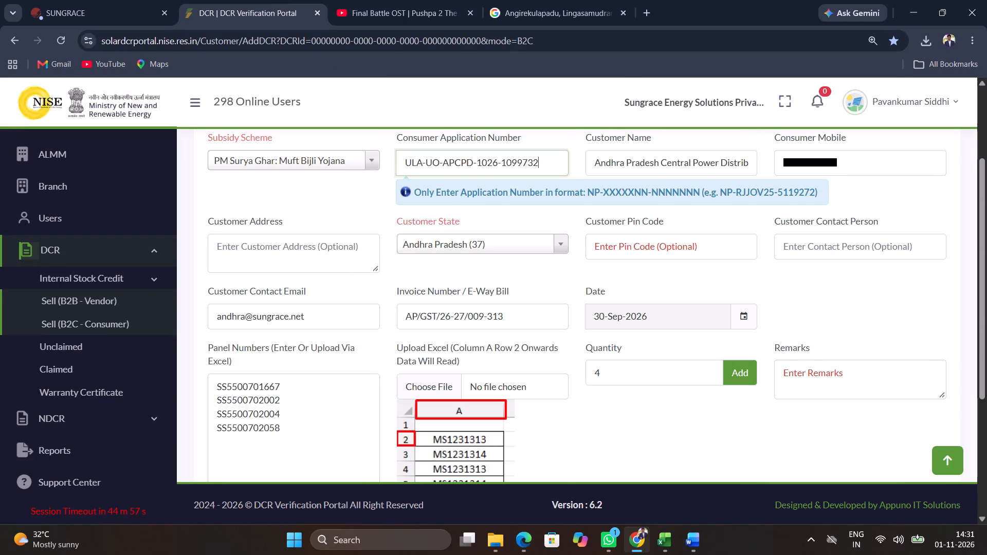
key(BackSpace)
key(BackSpace)
key(BackSpace)
key(BackSpace)
key(BackSpace)
key(BackSpace)
key(BackSpace)
key(BackSpace)
key(BackSpace)
key(BackSpace)
key(BackSpace)
key(BackSpace)
key(BackSpace)
key(BackSpace)
key(BackSpace)
key(BackSpace)
key(BackSpace)
key(BackSpace)
key(BackSpace)
key(BackSpace)
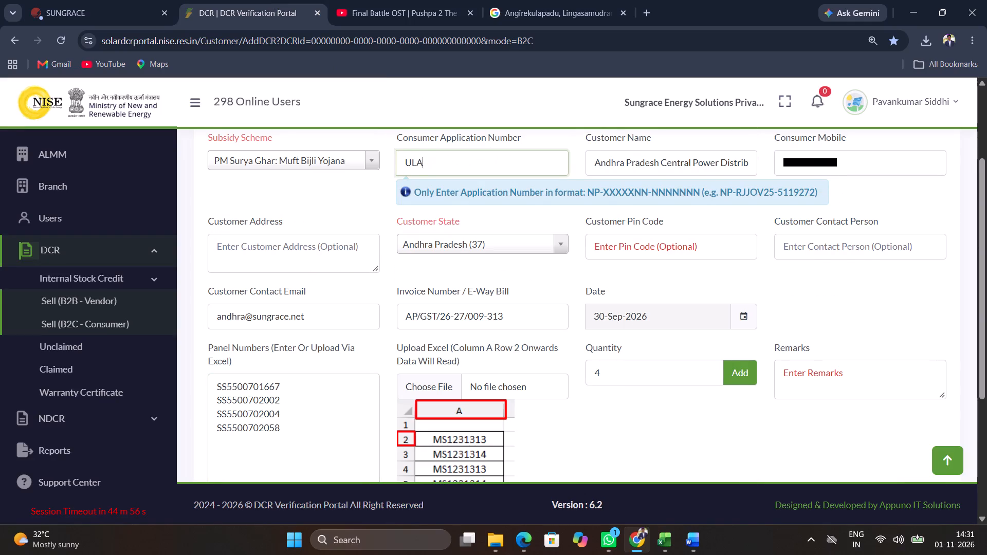
key(ctrl+v)
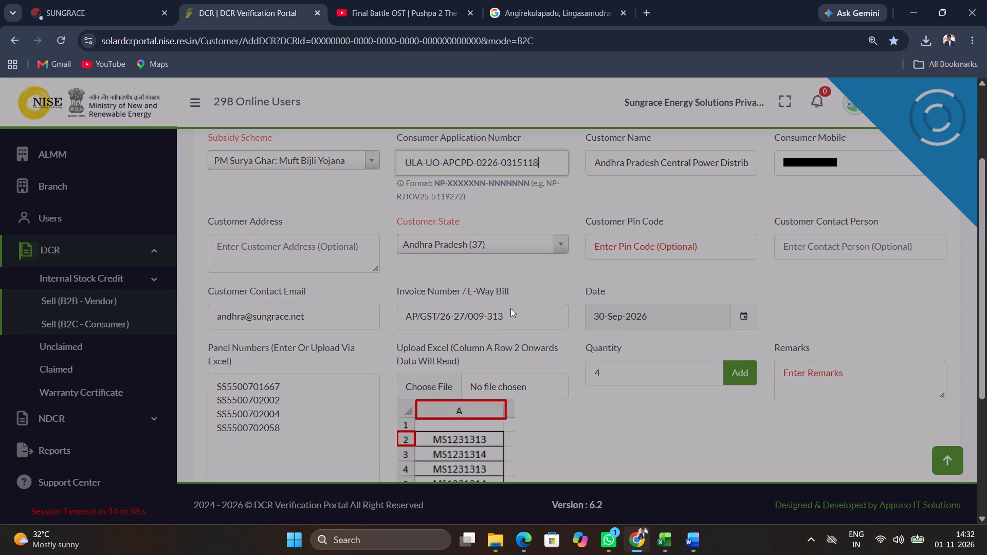
click(333, 449)
key(BackSpace)
key(BackSpace)
key(BackSpace)
key(BackSpace)
key(BackSpace)
key(BackSpace)
key(BackSpace)
key(BackSpace)
key(BackSpace)
key(BackSpace)
key(BackSpace)
key(BackSpace)
key(BackSpace)
key(BackSpace)
key(BackSpace)
key(BackSpace)
key(BackSpace)
key(BackSpace)
key(BackSpace)
key(BackSpace)
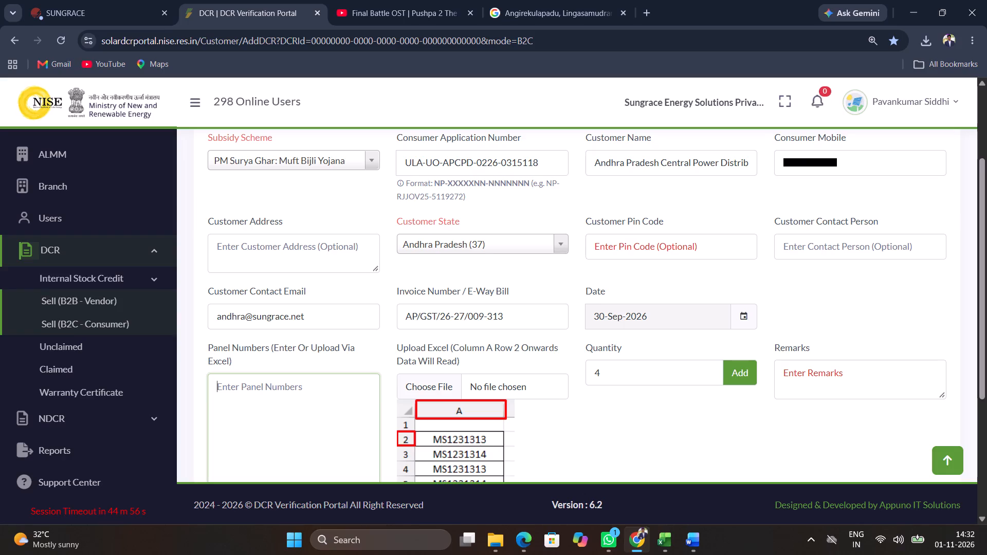
click(114, 0)
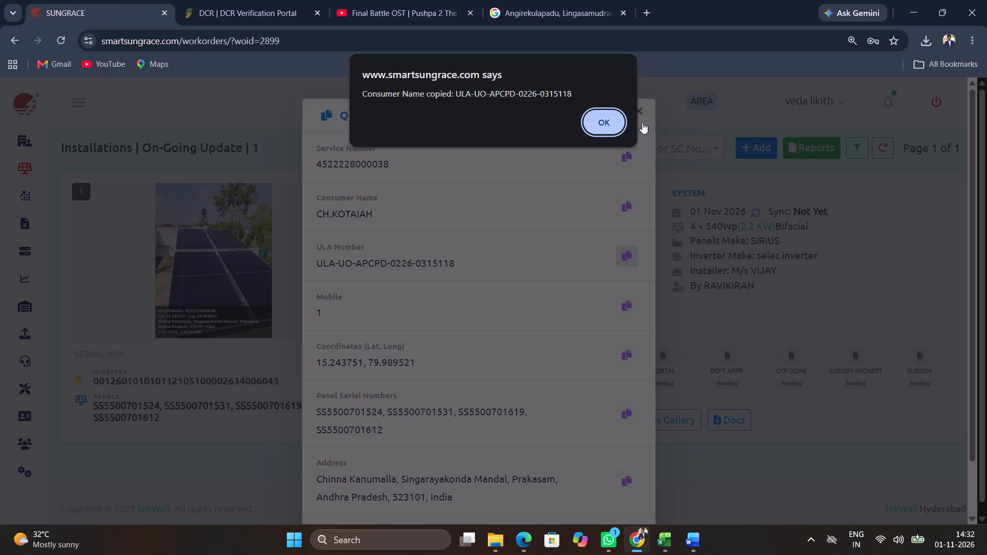
click(613, 130)
click(638, 423)
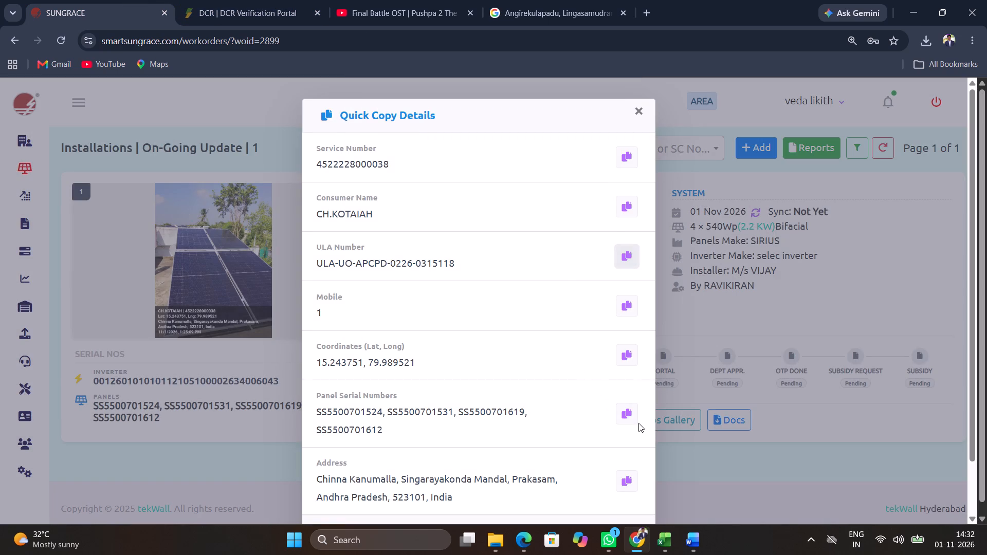
click(618, 409)
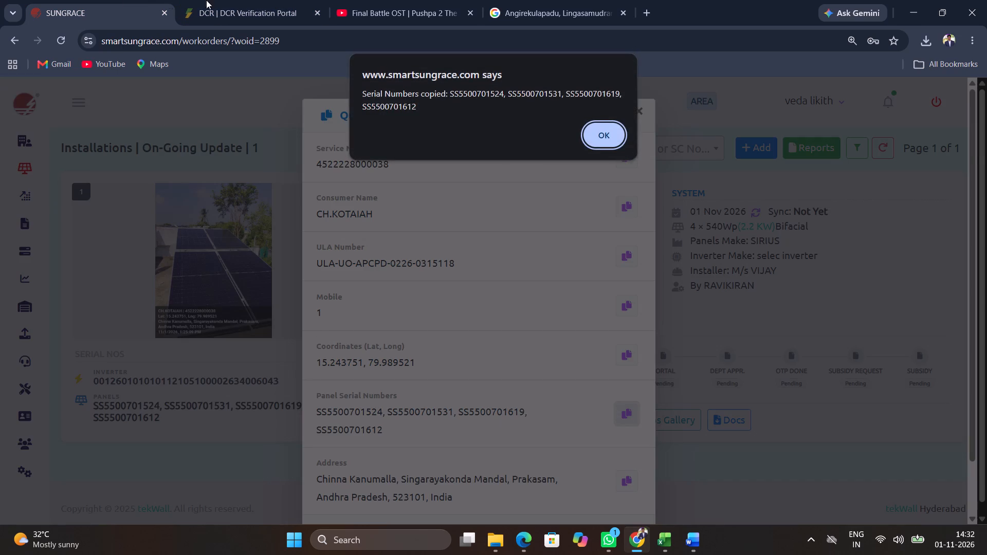
click(246, 0)
key(ctrl+v)
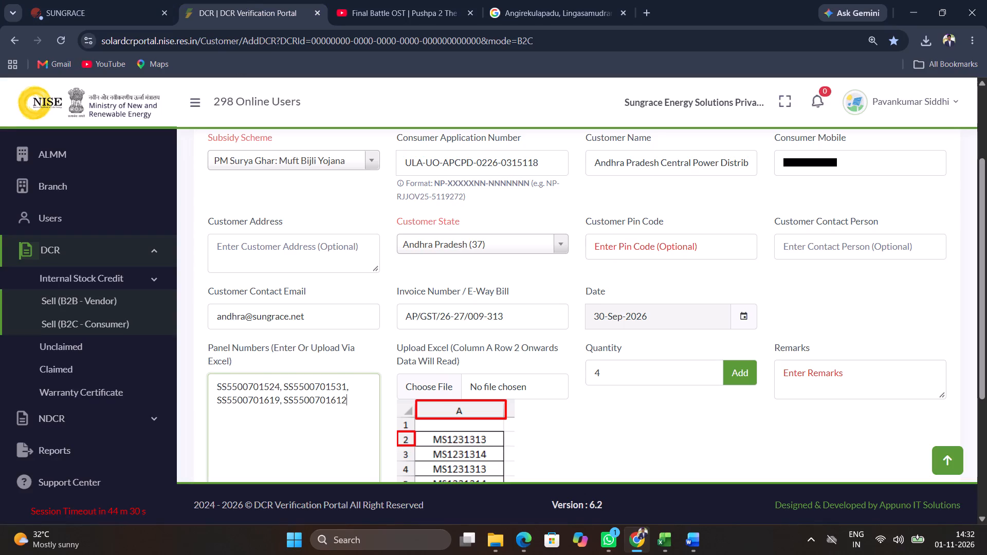
key(Left)
key(Left)
key(Left)
key(Left)
key(Left)
key(Left)
key(Left)
key(Left)
key(Left)
key(Left)
key(Left)
key(Left)
key(Left)
key(Right)
key(BackSpace)
key(BackSpace)
key(Return)
key(Up)
key(Up)
key(Up)
key(Up)
key(Up)
key(Up)
key(Up)
key(Up)
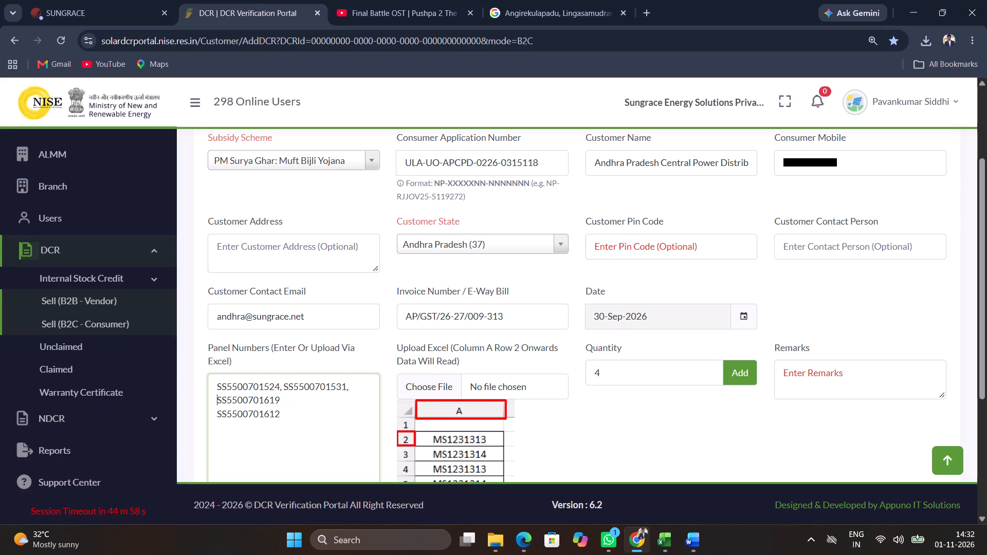
key(Right)
key(Right)
key(Right)
key(Right)
key(Right)
key(Right)
key(Right)
key(Right)
key(Right)
key(Right)
key(Right)
key(Right)
key(Right)
key(Right)
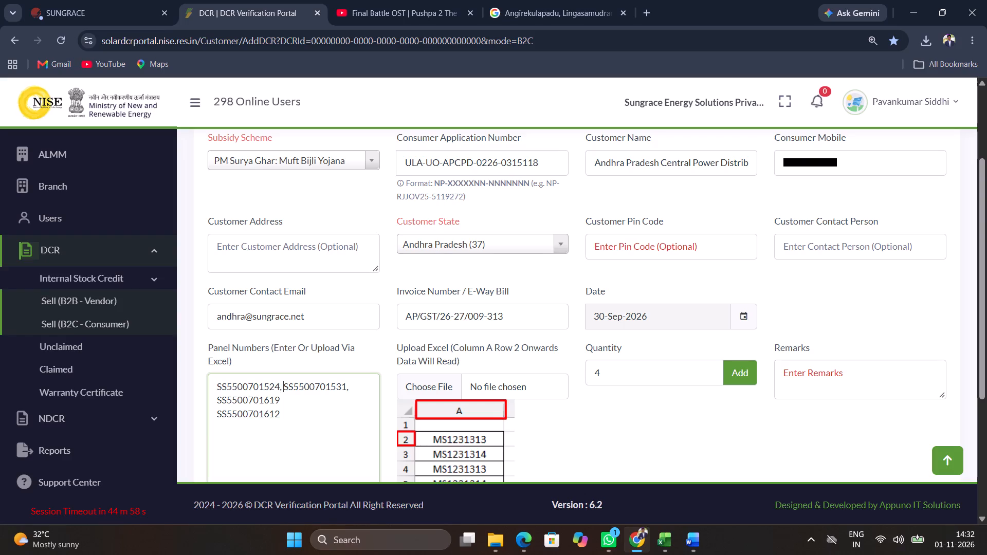
key(BackSpace)
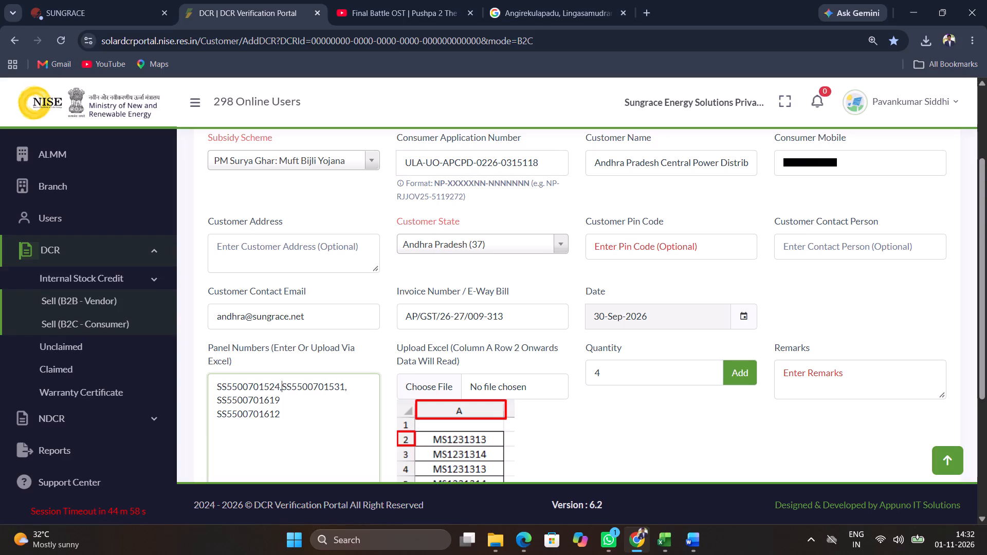
key(BackSpace)
key(Return)
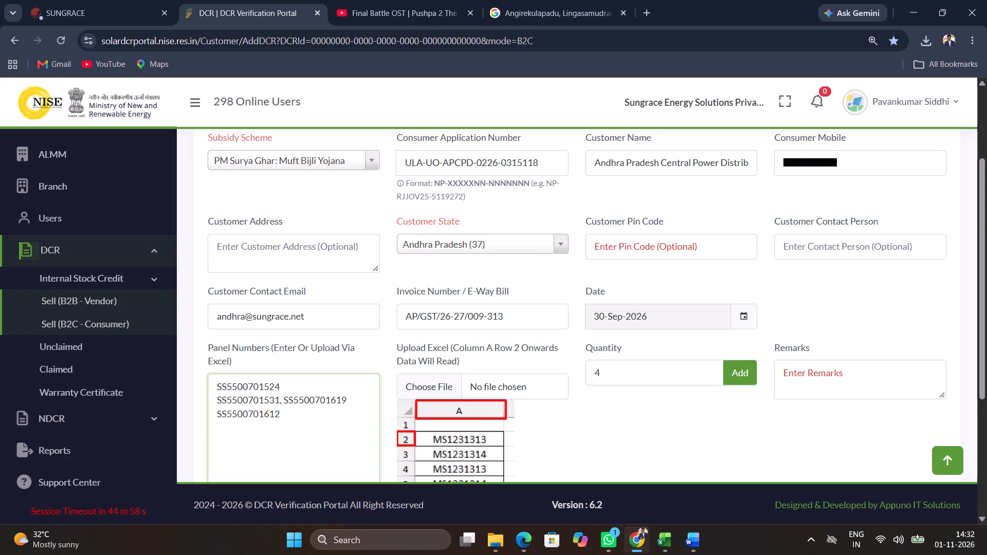
key(Right)
key(Right)
key(Right)
key(Right)
key(Right)
key(Right)
key(Right)
key(Right)
key(Right)
key(Right)
key(Right)
key(Right)
key(Right)
key(Right)
key(BackSpace)
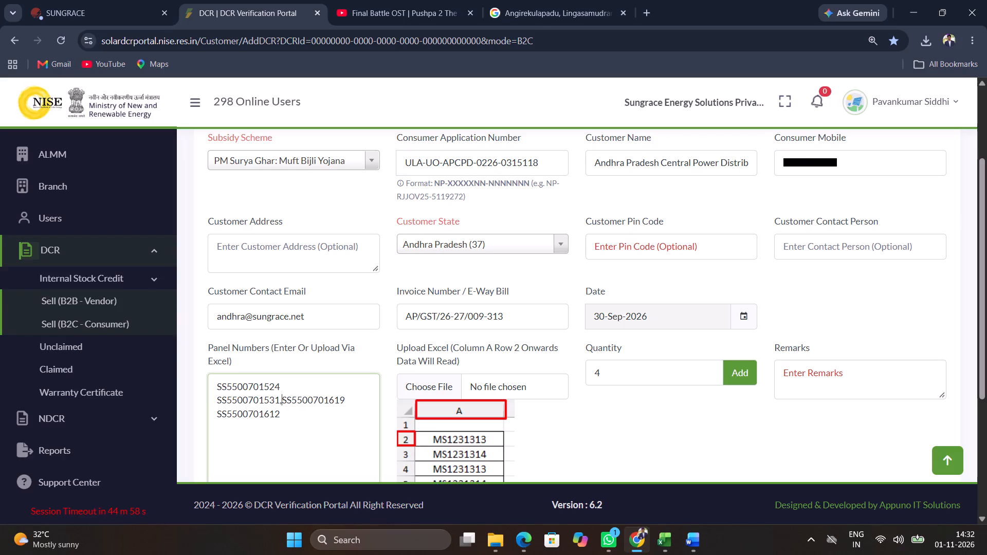
key(BackSpace)
key(Return)
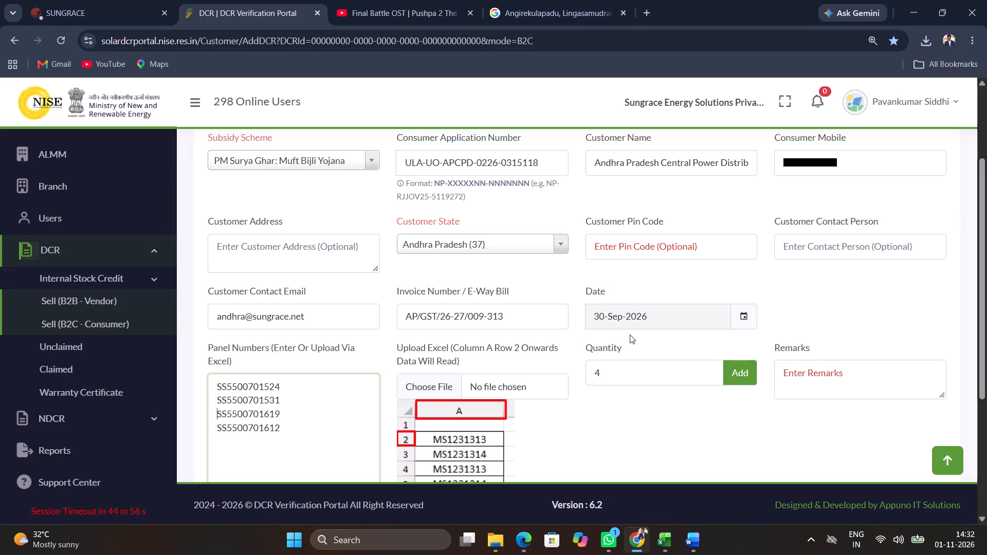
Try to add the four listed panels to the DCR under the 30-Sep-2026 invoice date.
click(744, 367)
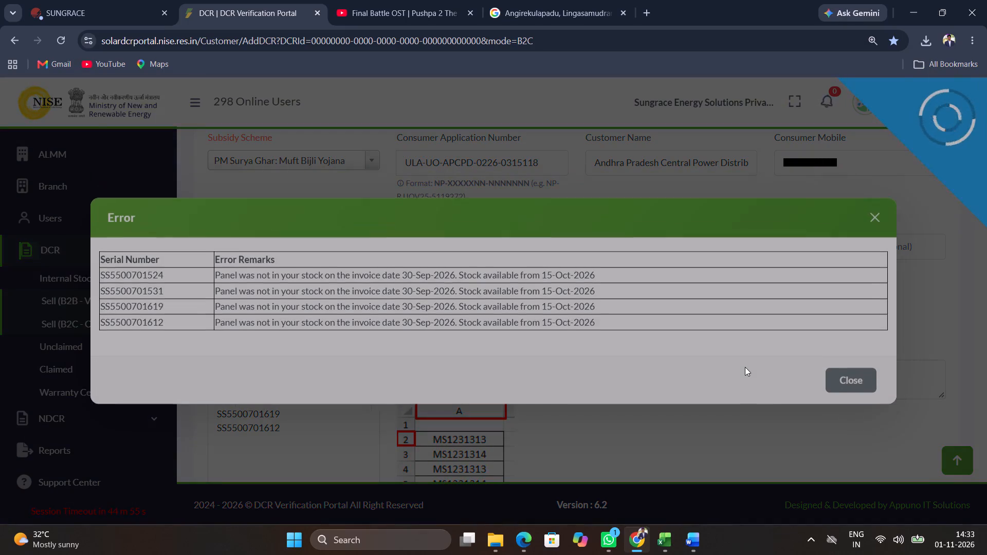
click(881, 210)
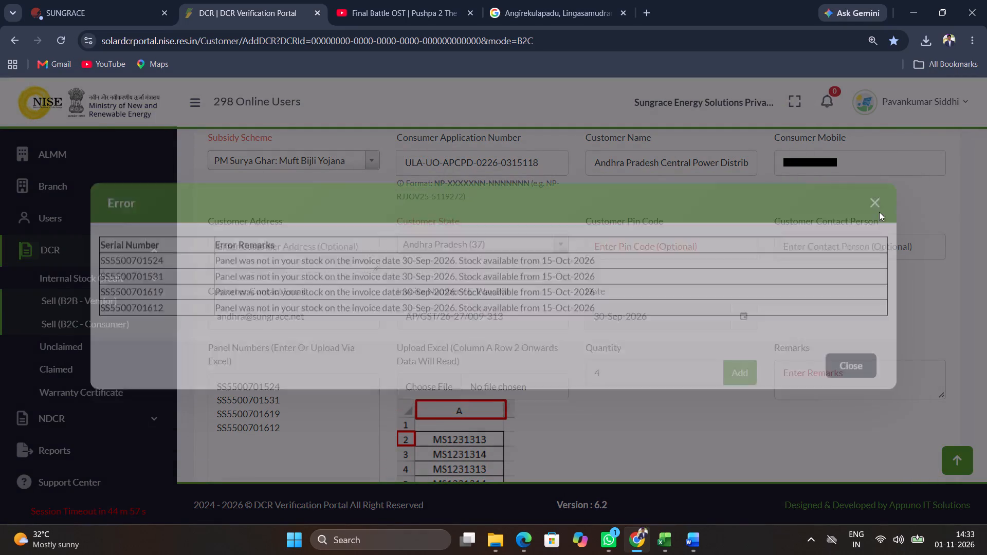
Change the Invoice Number / E-Way Bill to AP/GST/26-27/010-66.
click(483, 318)
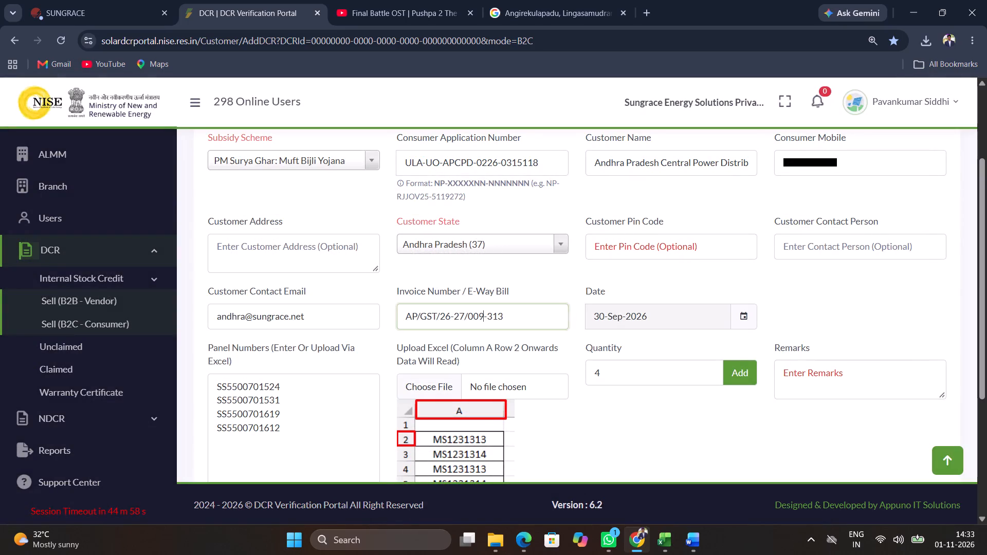
key(BackSpace)
key(BackSpace)
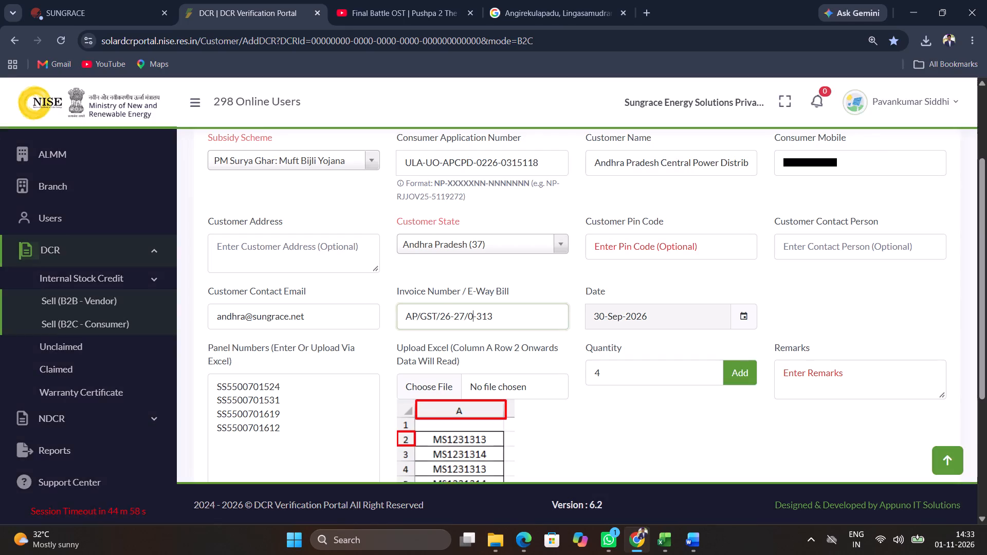
text(10)
key(Right)
key(Right)
key(Right)
key(Right)
key(Right)
key(BackSpace)
key(BackSpace)
key(BackSpace)
text(66)
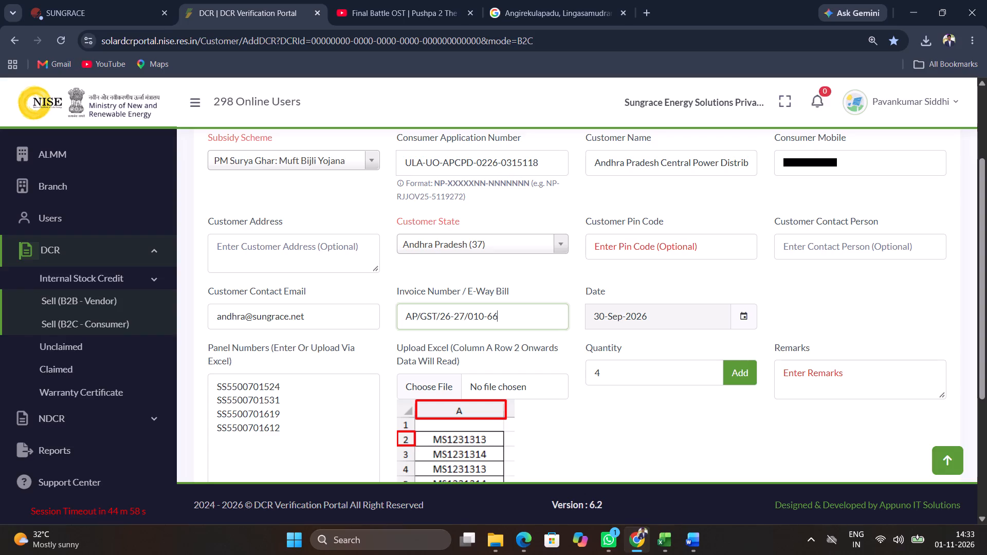
Set the invoice date to 22-Oct-2026 and add the four listed panels to the DCR.
click(702, 322)
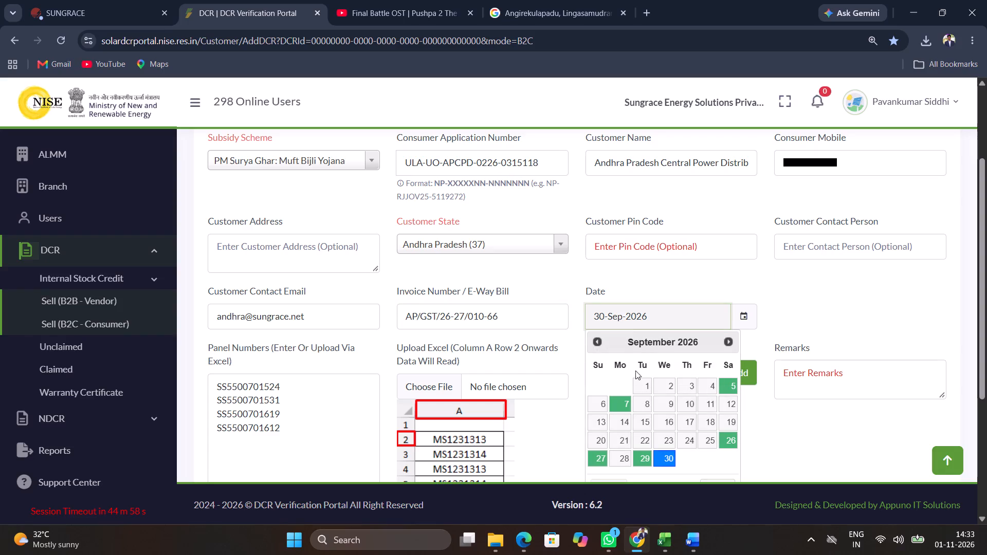
click(722, 343)
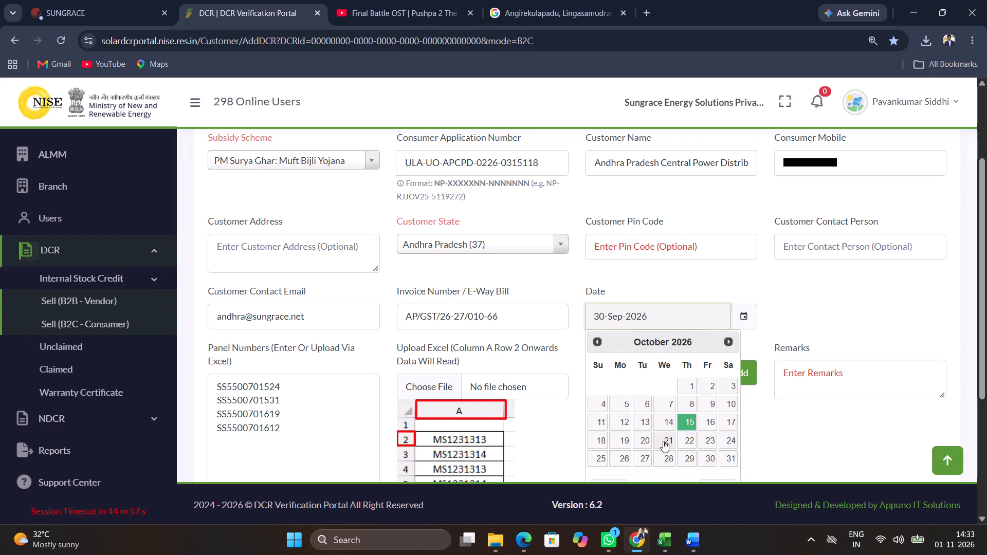
click(689, 441)
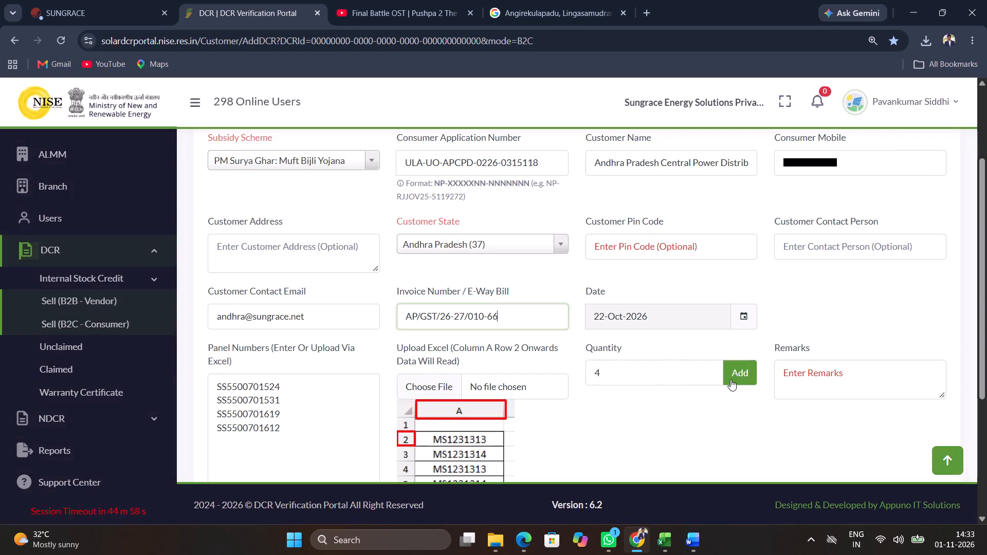
click(730, 379)
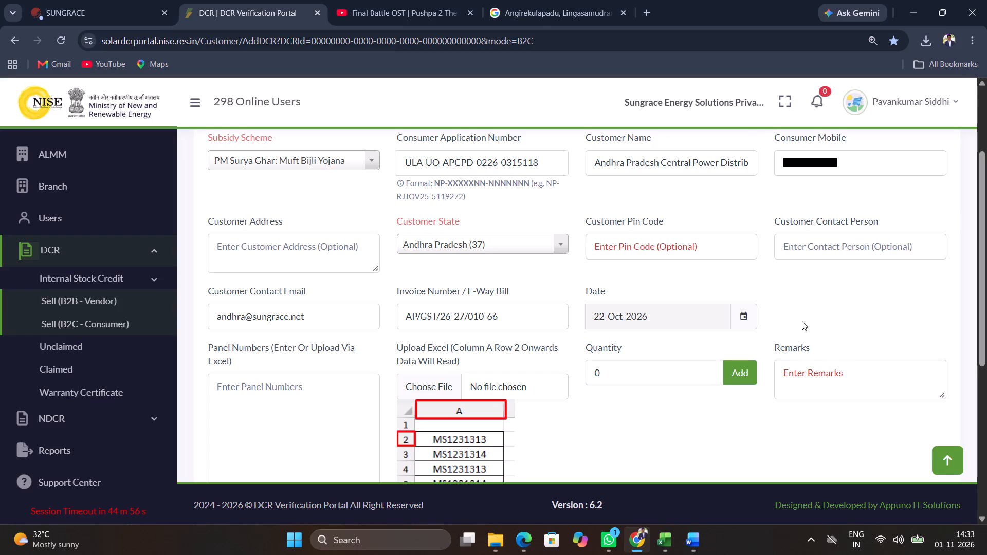
Copy the installation address from the SUNGRACE work order's Quick Copy Details into the DCR form's Remarks.
click(832, 392)
click(88, 0)
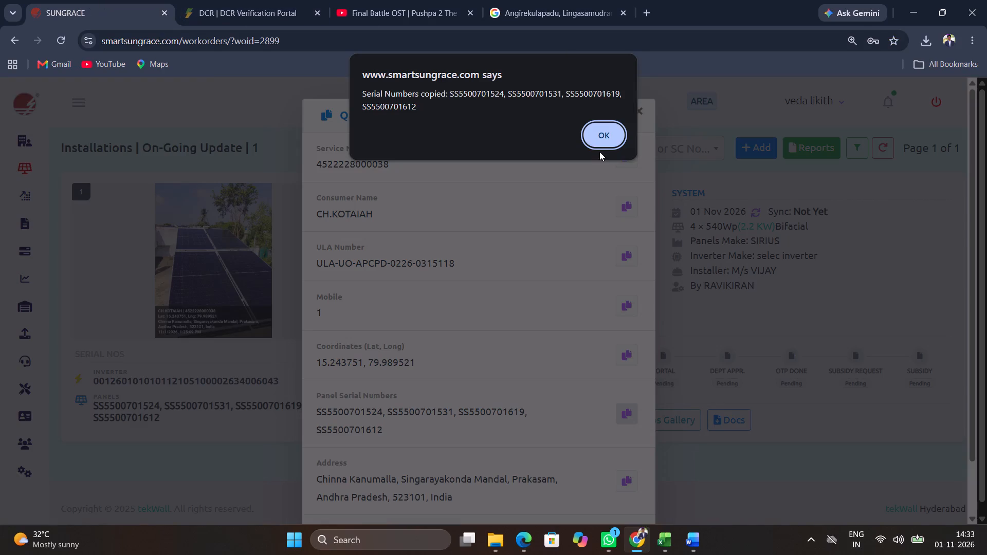
click(605, 142)
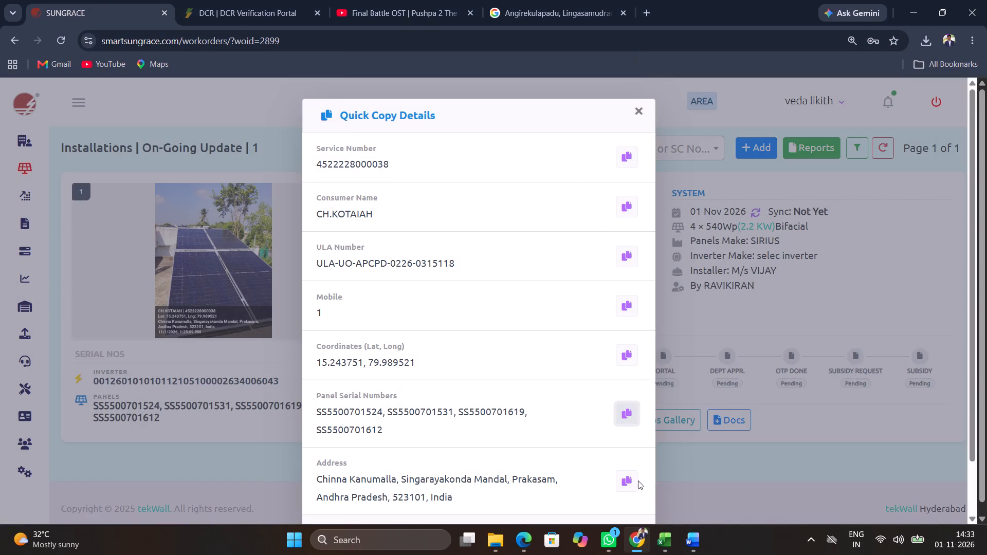
drag(631, 480, 627, 480)
click(226, 0)
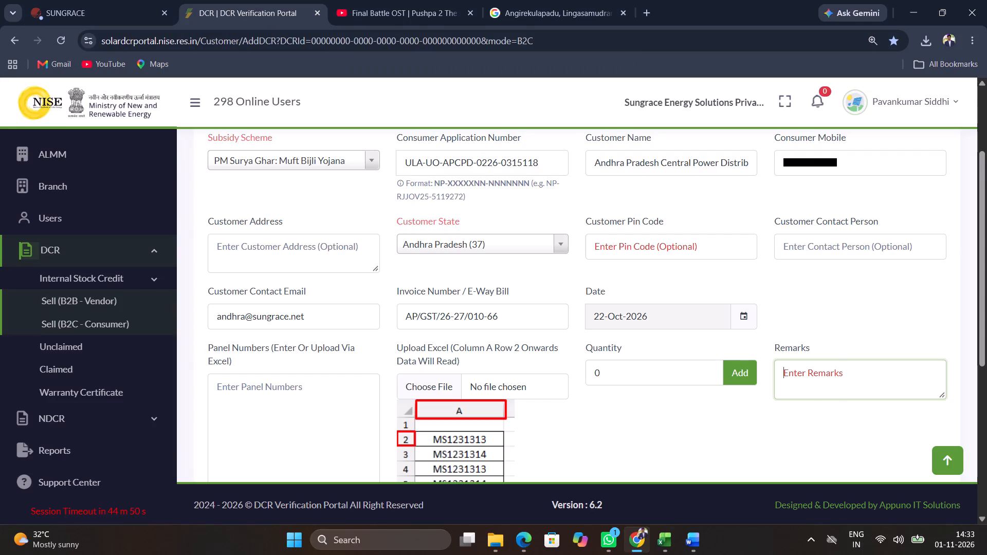
key(ctrl+v)
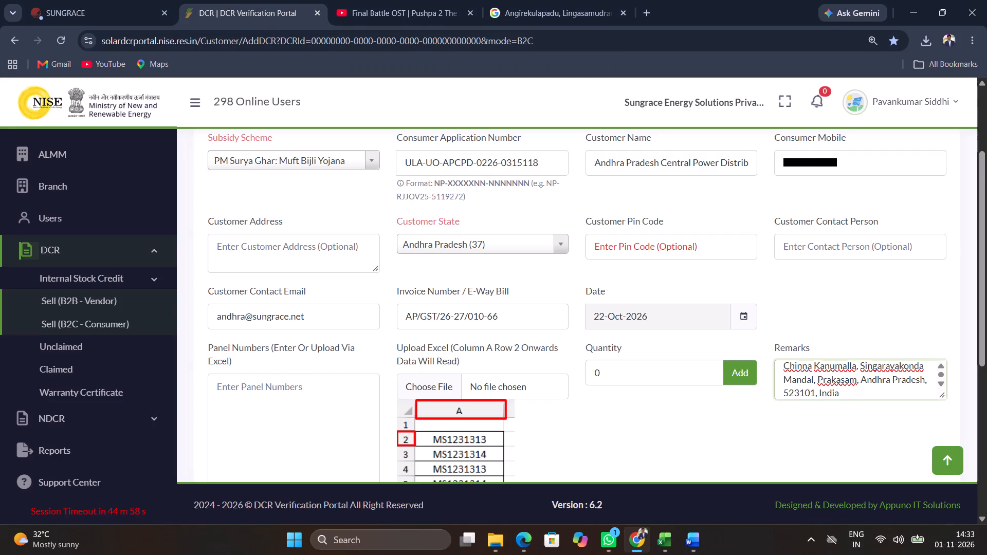
Copy the GPS-fetched pincode from the SUNGRACE work order into the DCR form's Customer Pin Code.
click(685, 241)
click(103, 0)
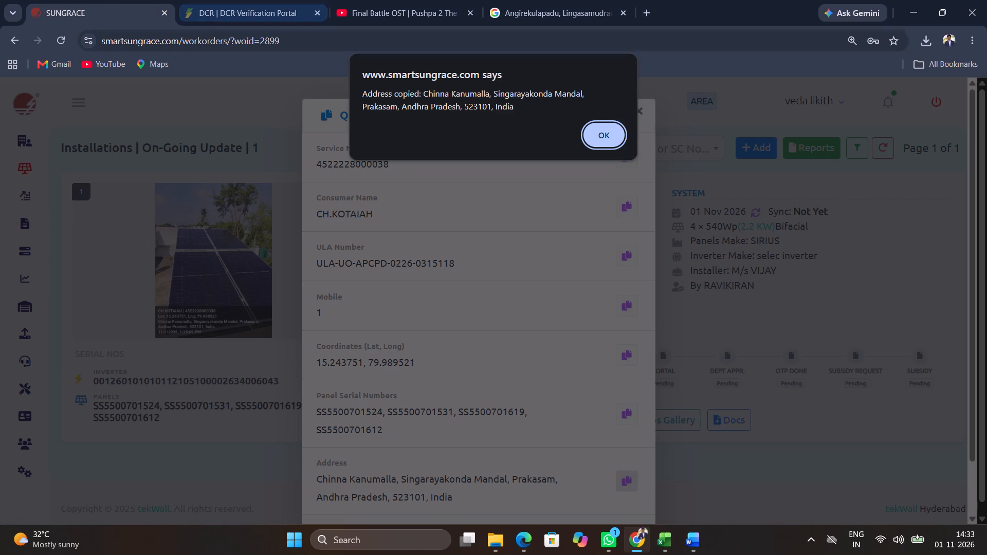
click(596, 145)
scroll(632, 359, down, 3)
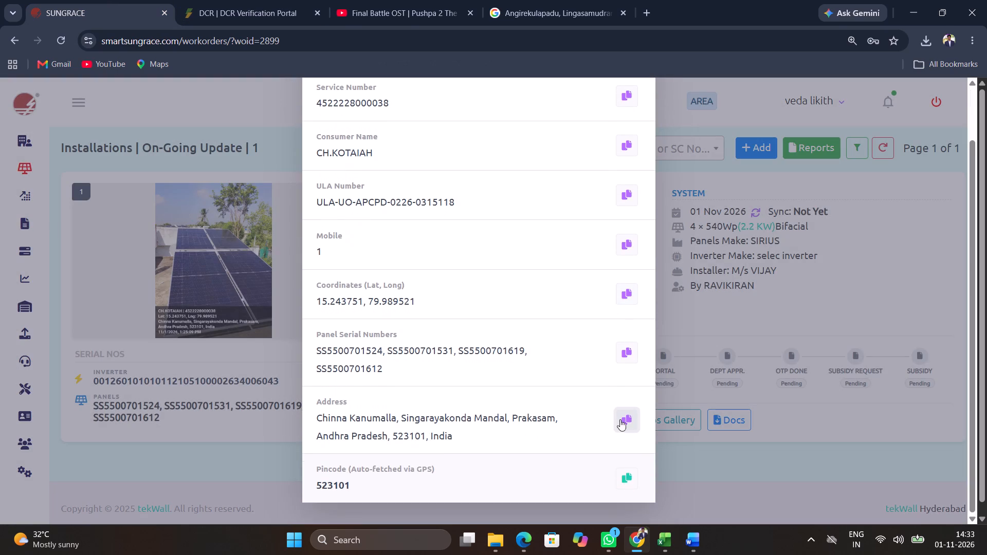
click(627, 476)
click(186, 0)
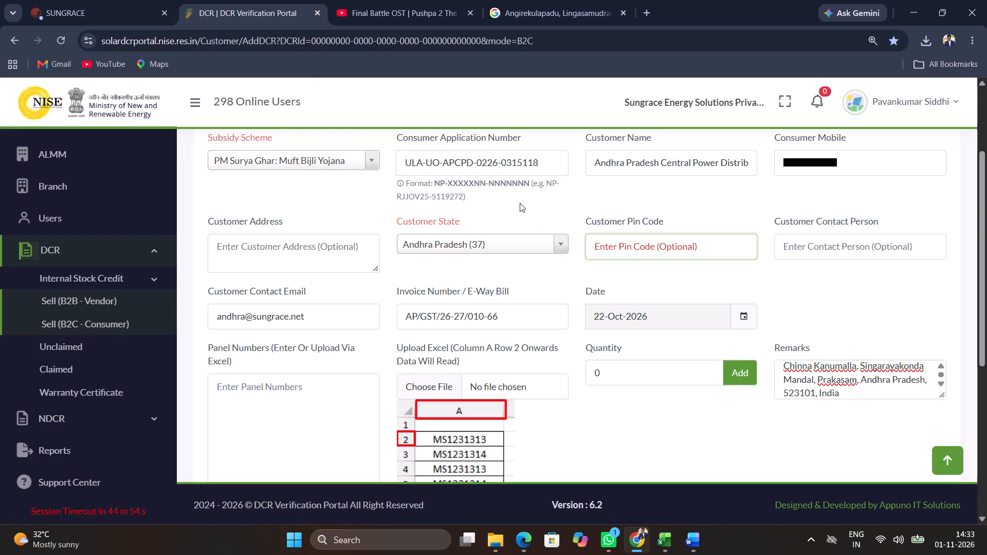
key(ctrl+v)
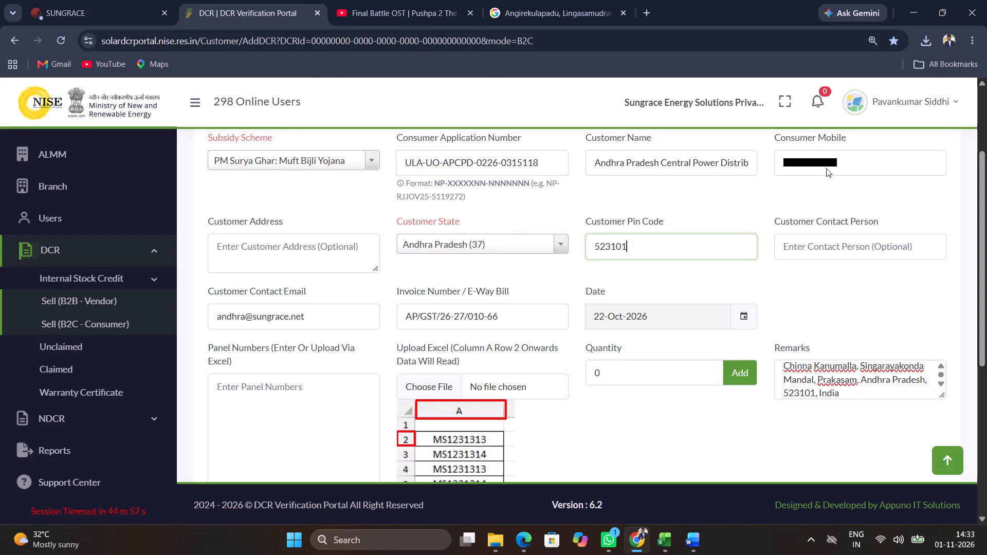
Submit the completed B2C DCR form and confirm issuing the DCR.
scroll(826, 151, down, 5)
click(876, 258)
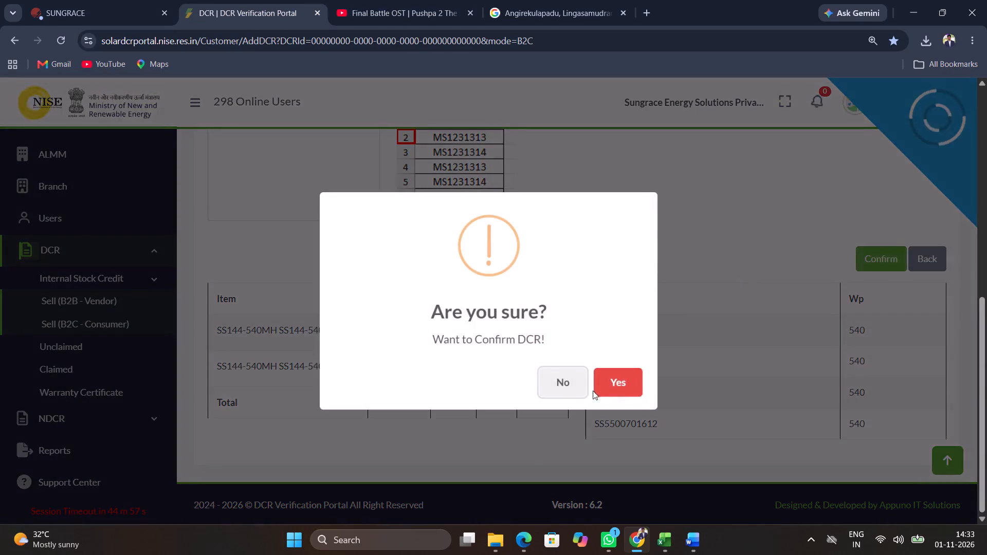
click(608, 381)
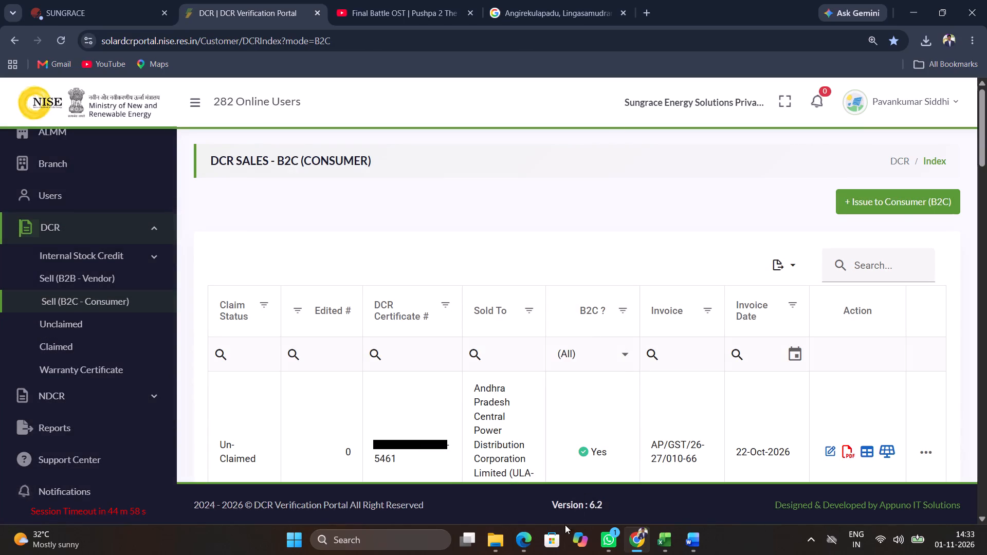
Switch to File Explorer and create a new folder named 66_ inside the DCR010 folder.
click(463, 453)
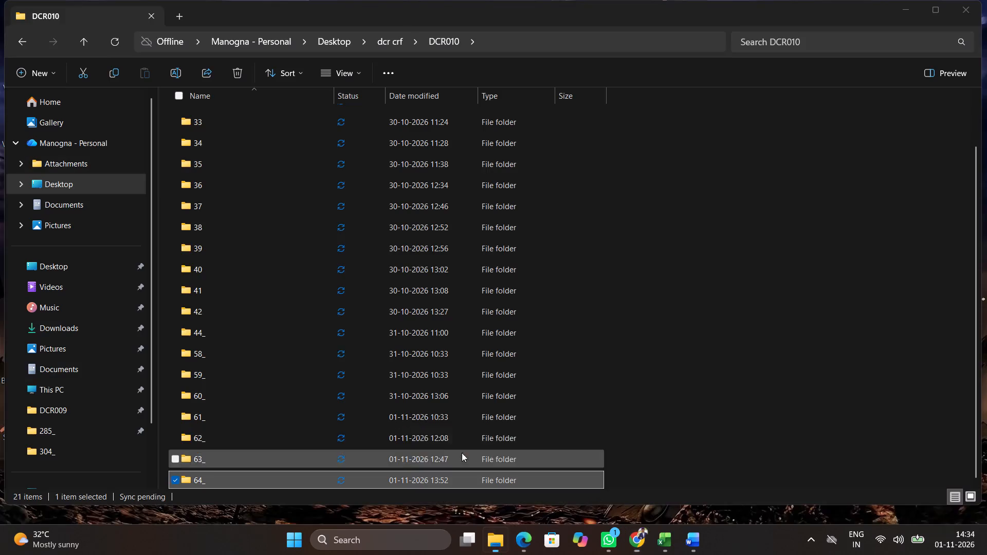
click(46, 67)
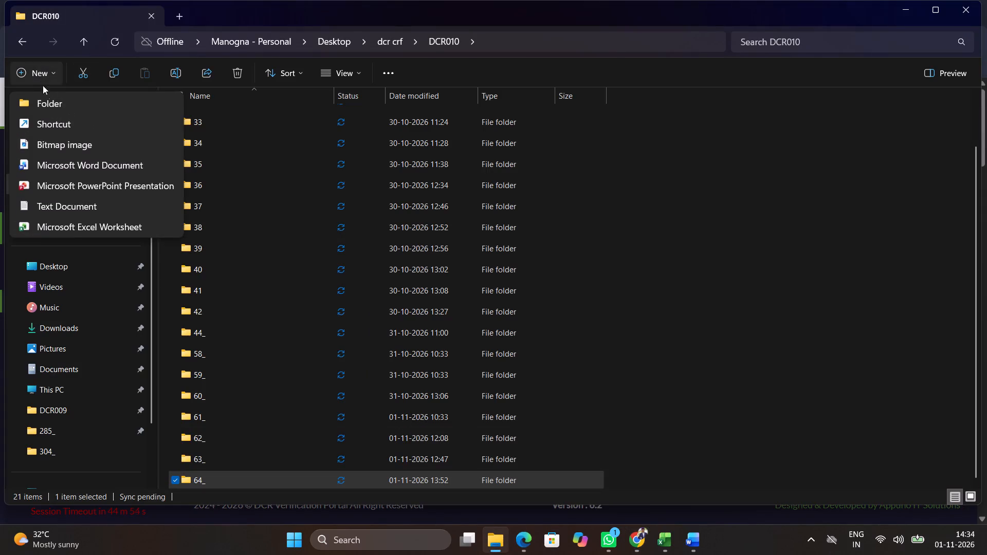
click(51, 100)
text(66)
key(shift+underscore)
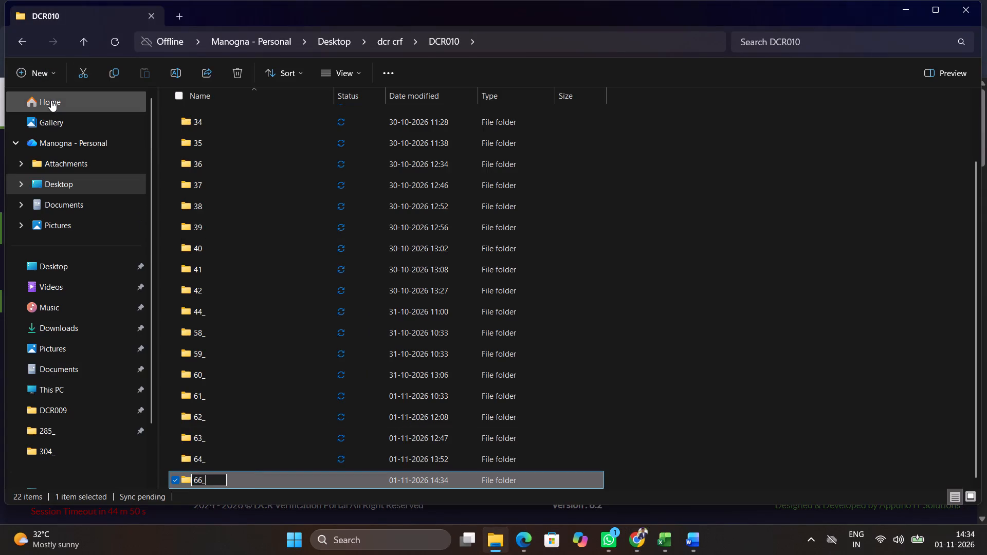
key(Return)
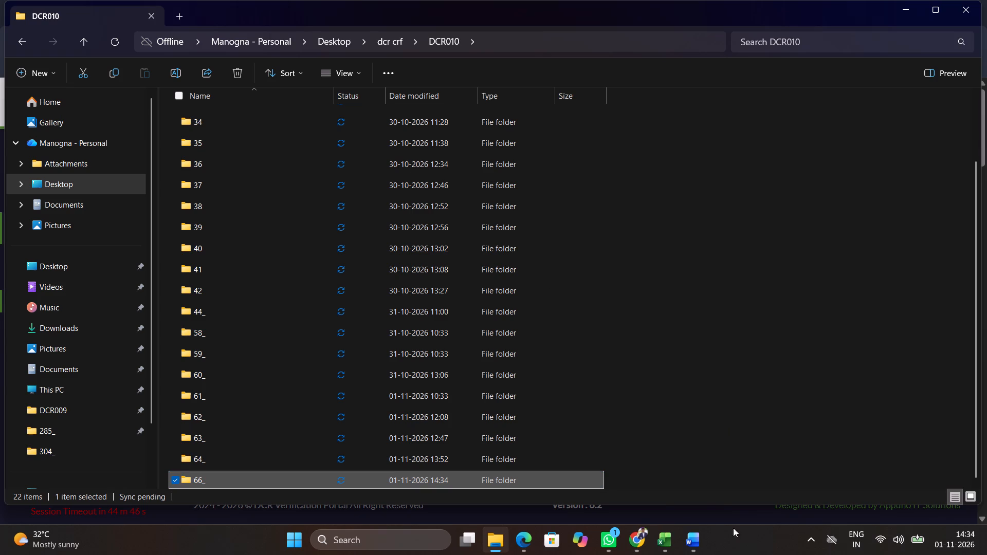
Switch to the Excel installations sheet and highlight the processed installation's service number in cell B6 with a yellow fill.
drag(652, 462, 650, 467)
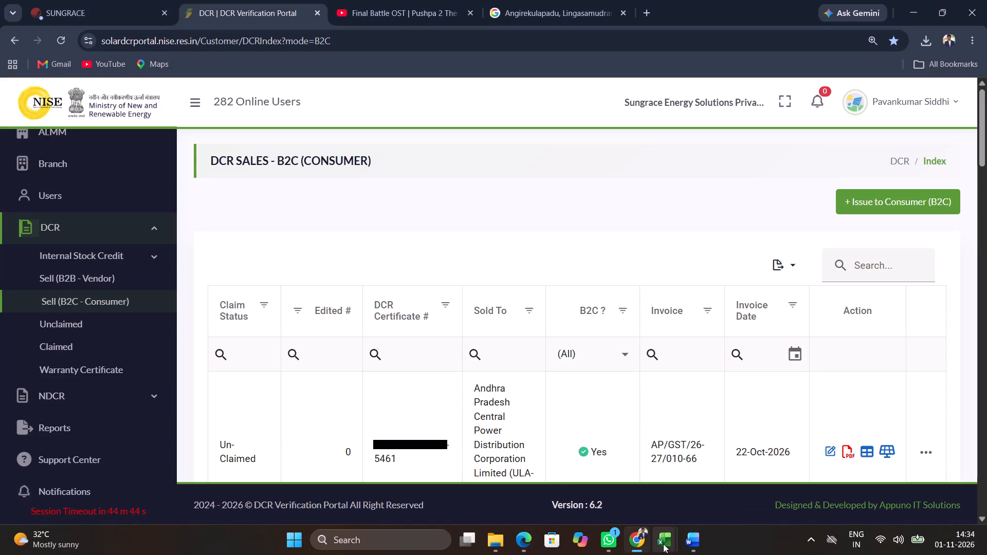
click(703, 485)
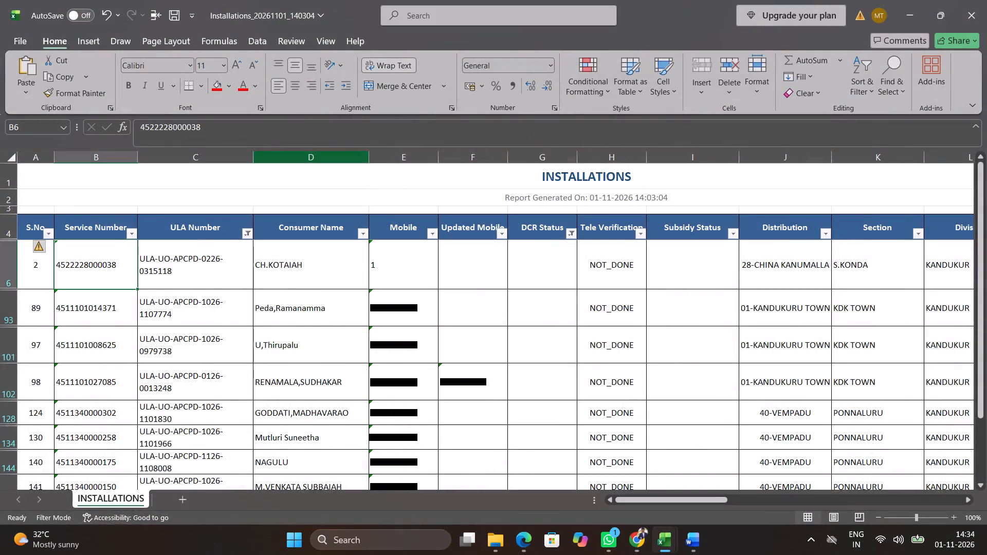
click(234, 84)
click(229, 84)
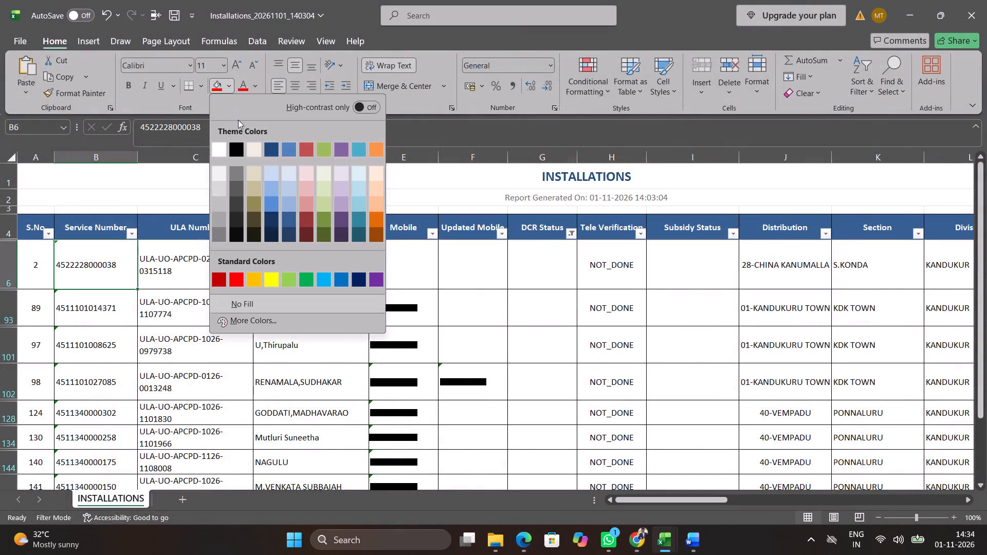
click(269, 282)
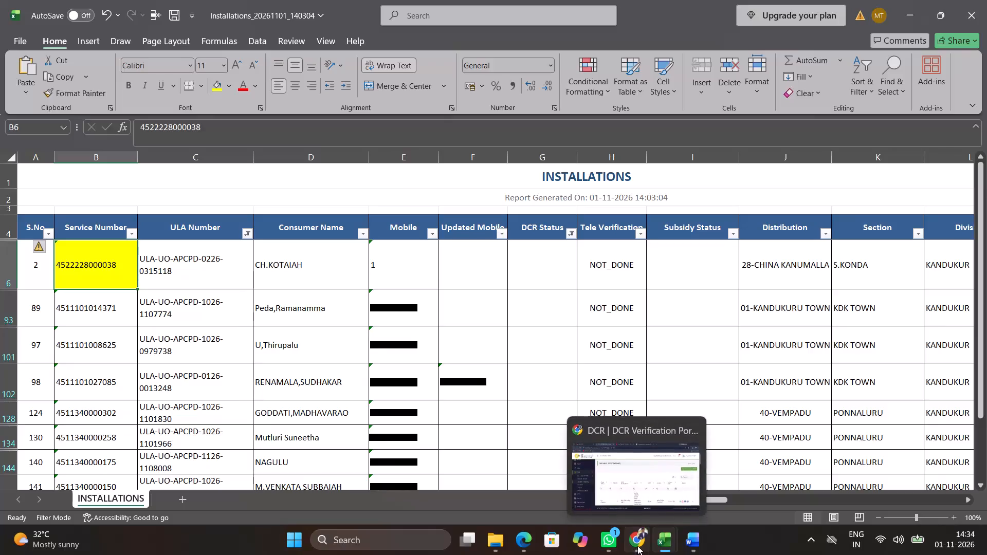
Switch to the SUNGRACE work order in Chrome and copy the service number from its Quick Copy Details.
click(635, 470)
click(102, 0)
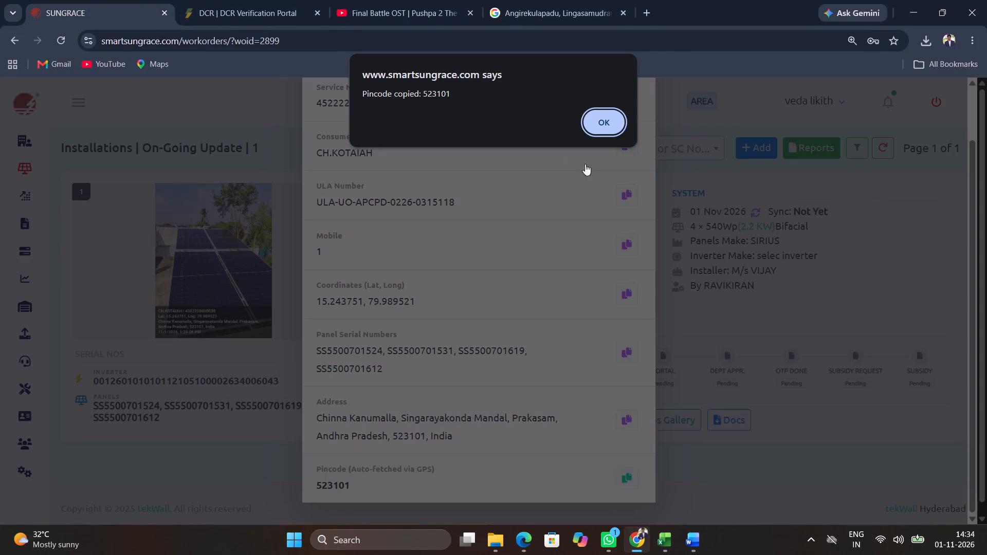
click(610, 118)
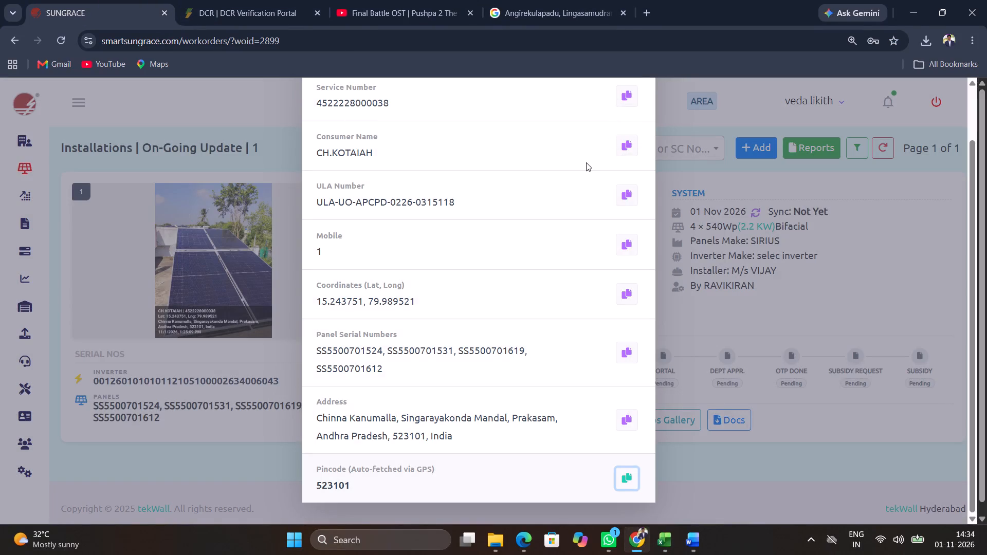
click(620, 90)
Download the DCR certificate PDF for invoice AP/GST/26-27/010-66 into DCR010 folder 66_, naming it with the copied service number followed by -66.
click(270, 0)
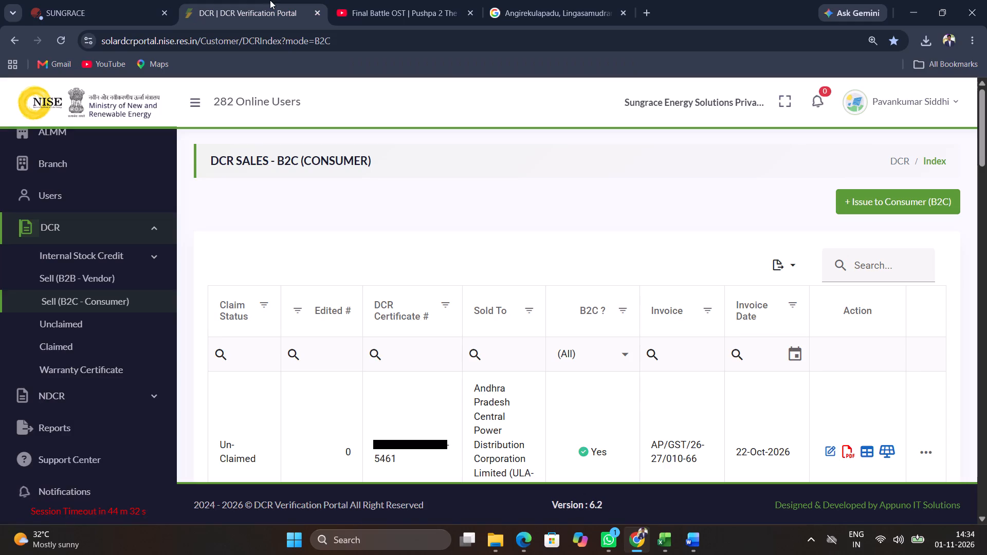
click(851, 449)
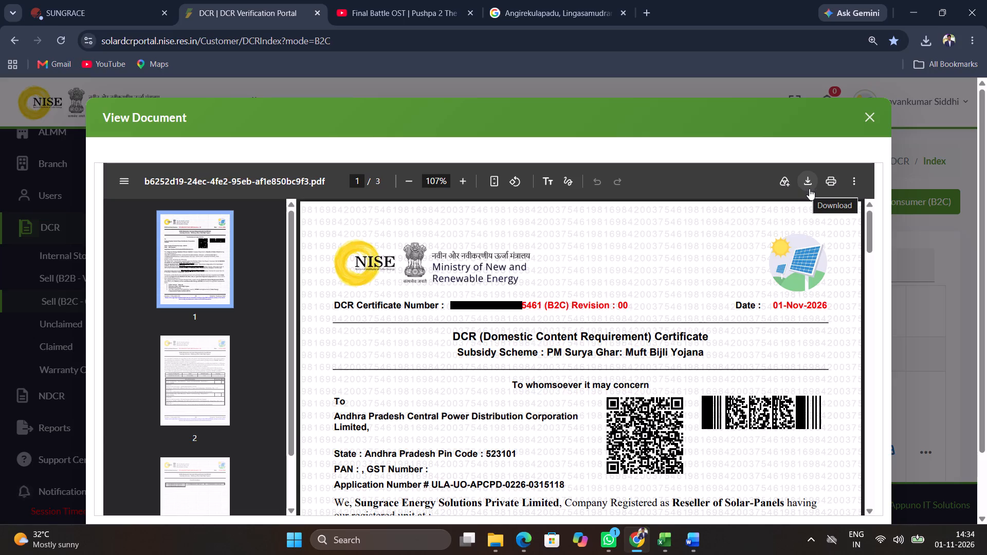
click(812, 180)
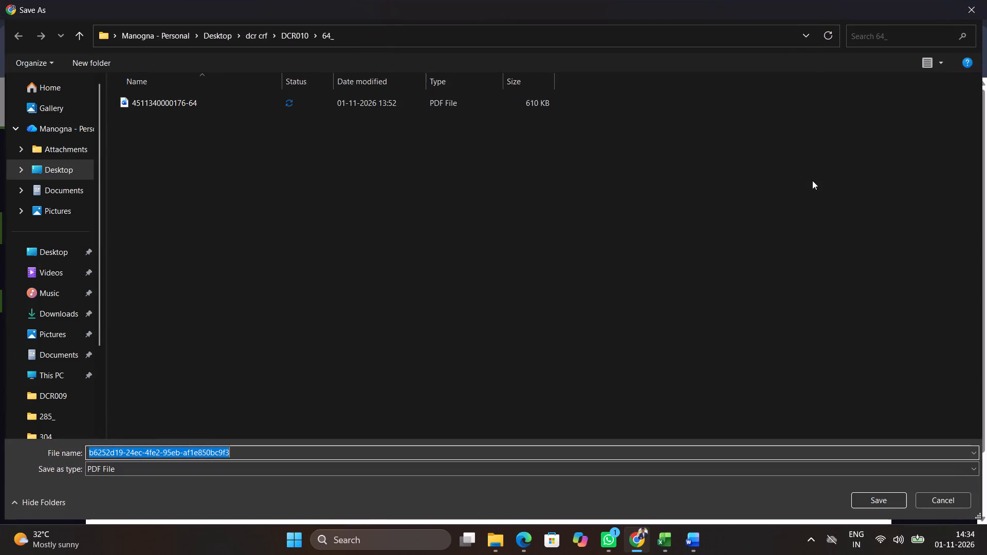
key(ctrl+v)
key(minus)
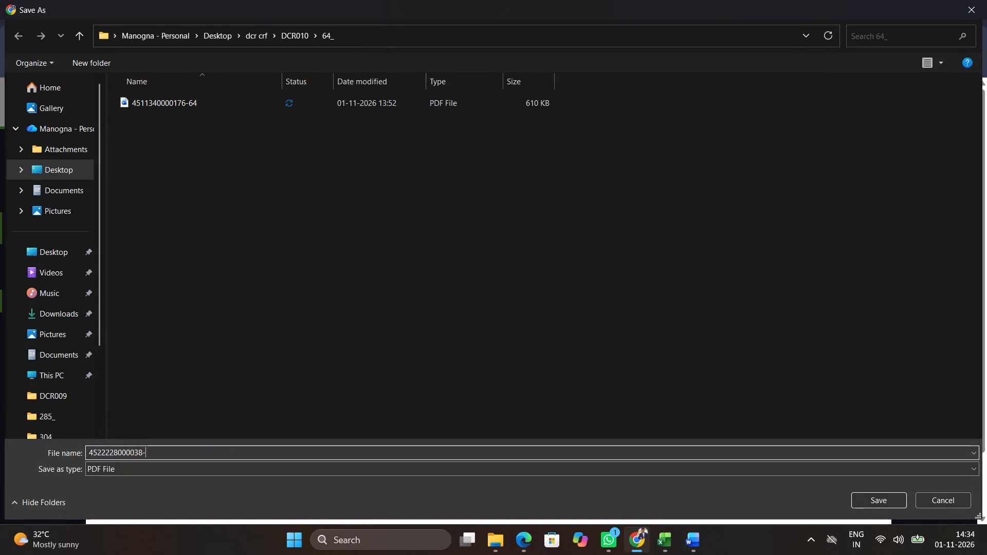
text(66)
click(291, 34)
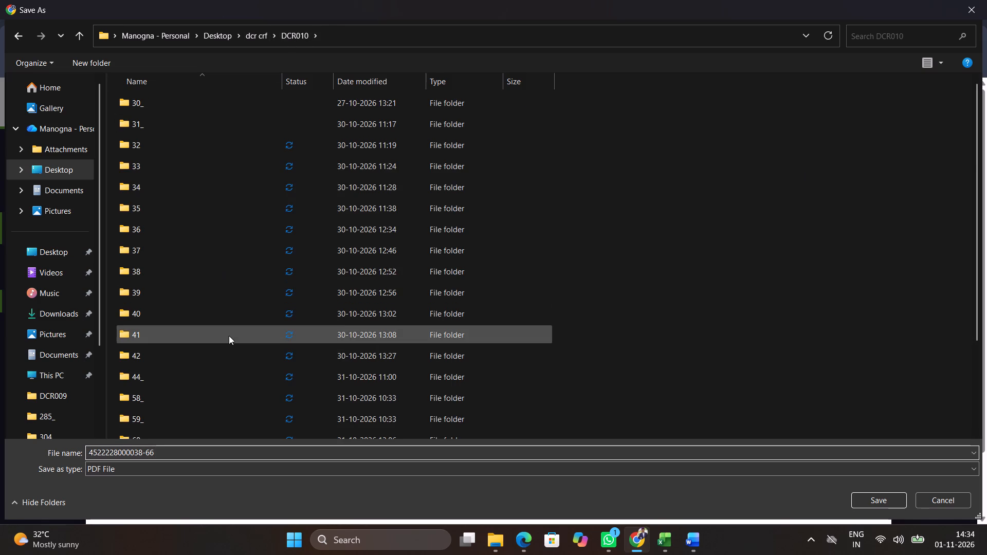
scroll(229, 336, down, 8)
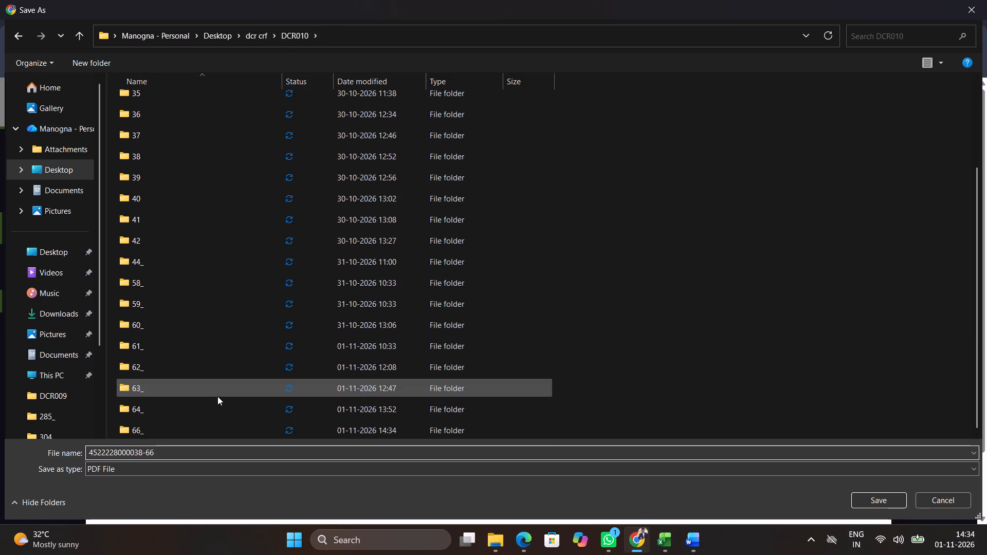
double_click(203, 427)
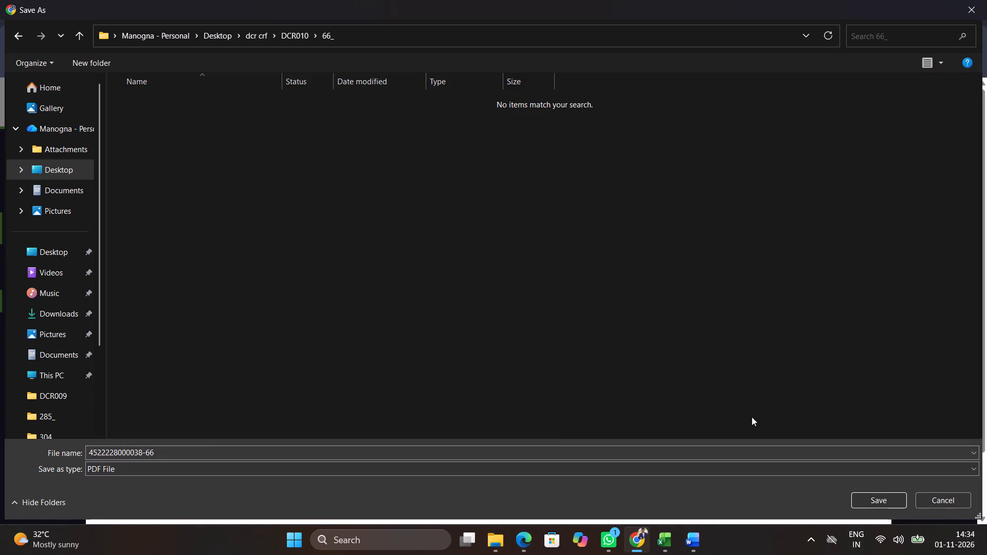
click(878, 498)
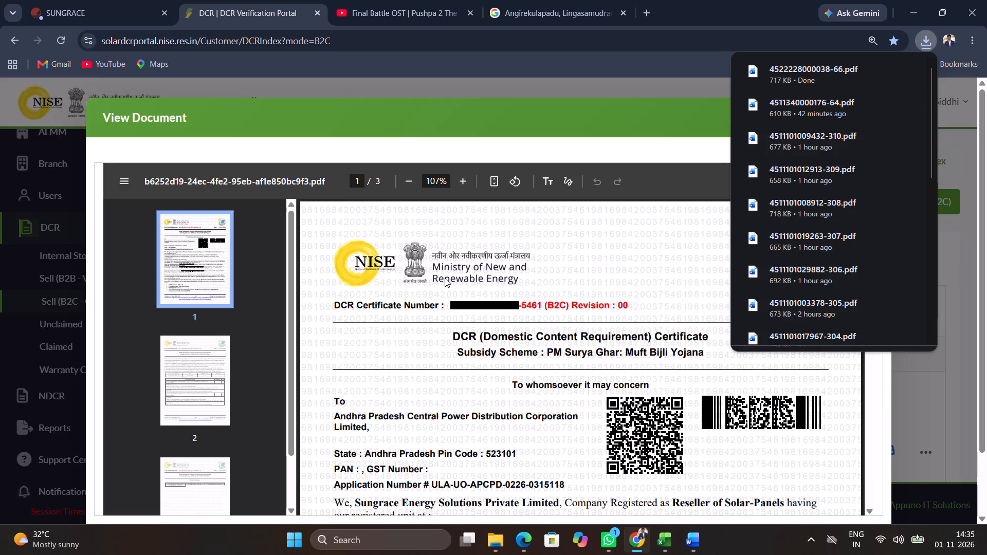
Close the SUNGRACE work order's Quick Copy Details and open its project stage edit form.
click(92, 0)
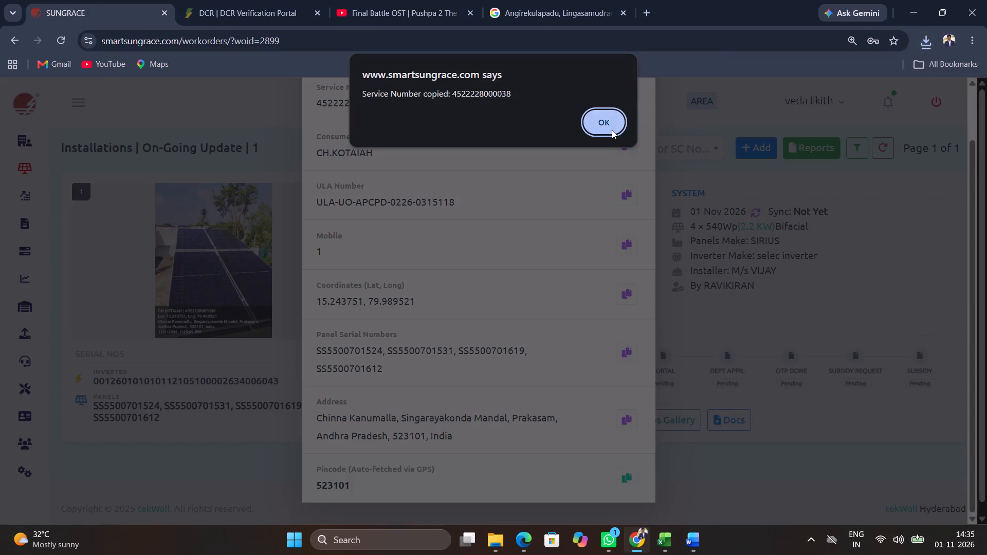
click(612, 130)
click(693, 130)
click(549, 415)
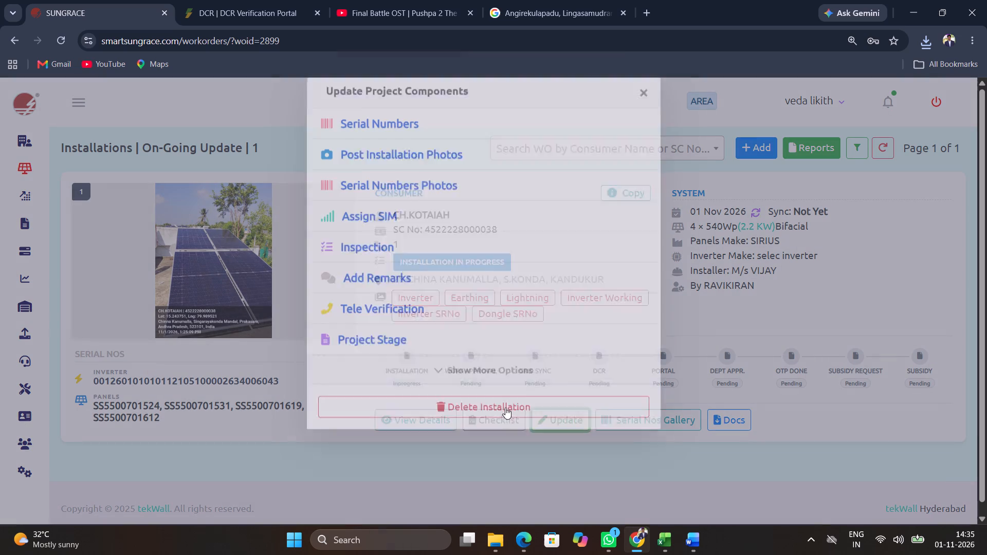
click(438, 362)
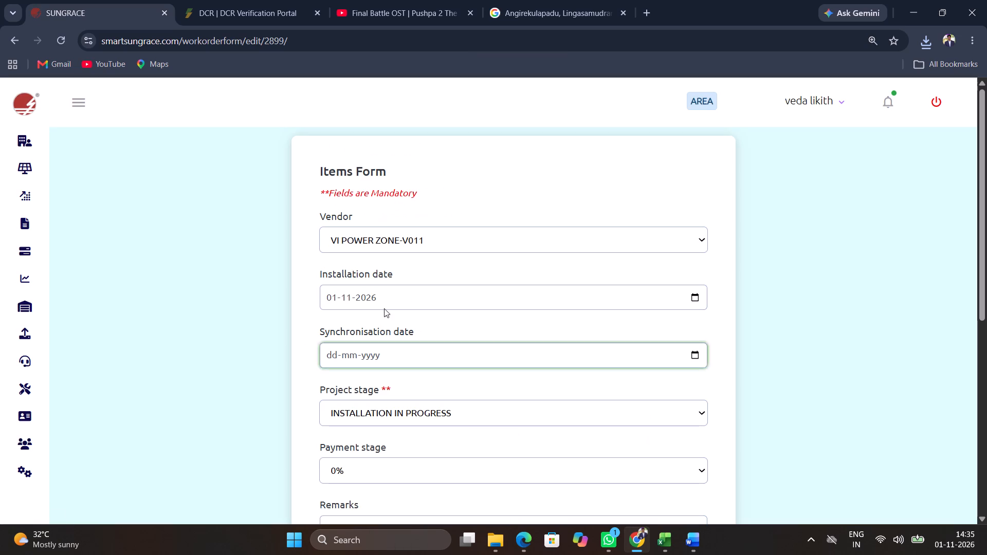
Choose the certificate PDF in DCR010 folder 66_ for upload to the work order form.
scroll(386, 281, down, 4)
click(349, 417)
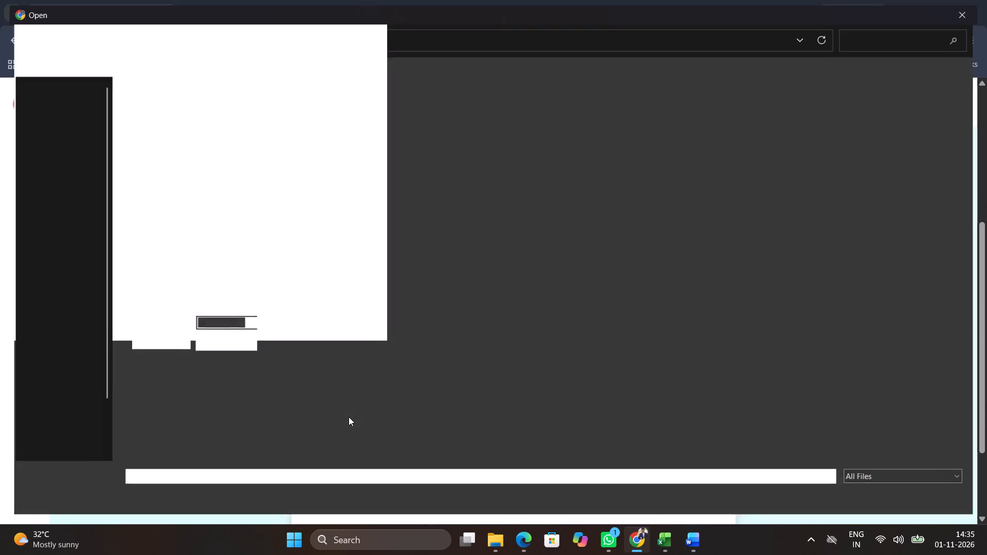
click(291, 31)
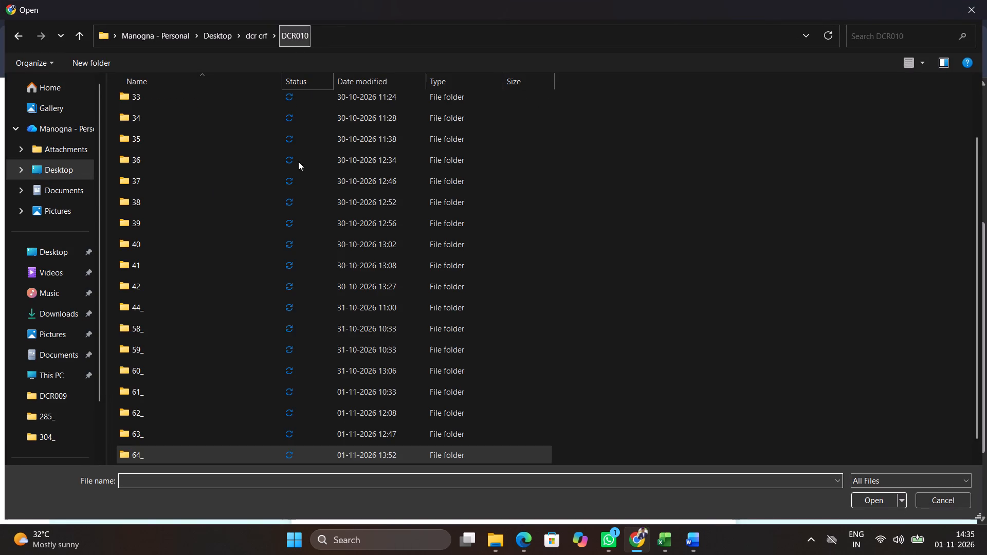
scroll(325, 374, down, 3)
double_click(215, 455)
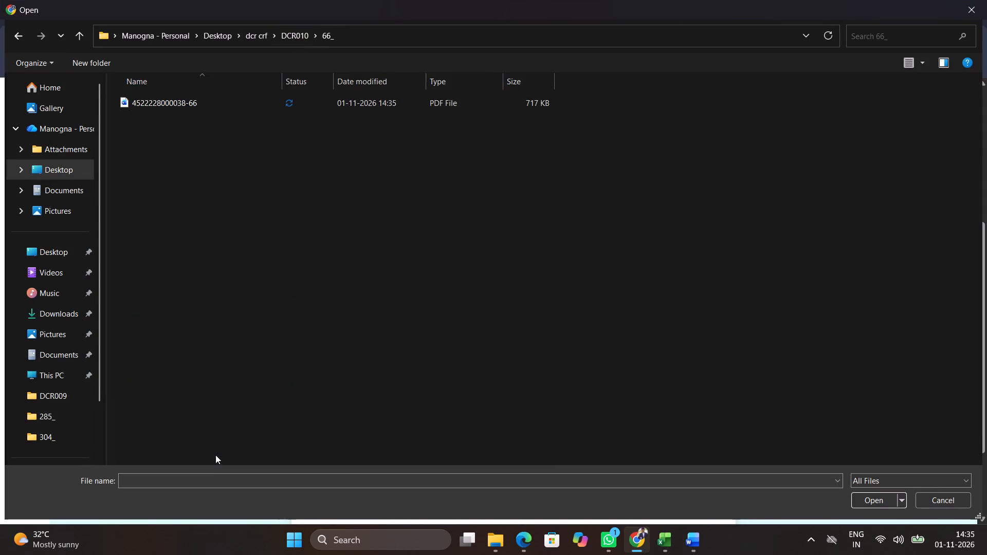
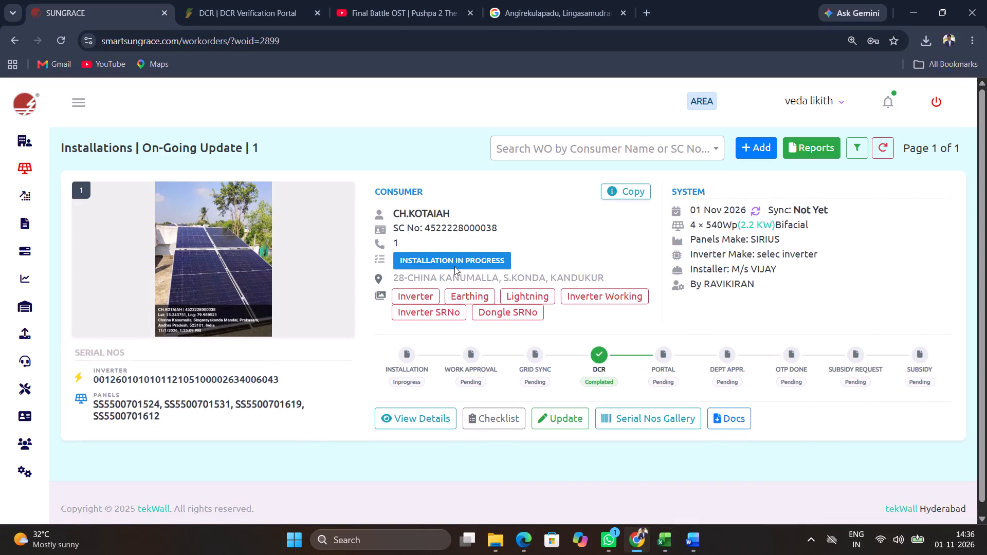
Find the next work order in SUNGRACE by the copied service number and copy the ULA number from its Quick Copy Details.
click(560, 151)
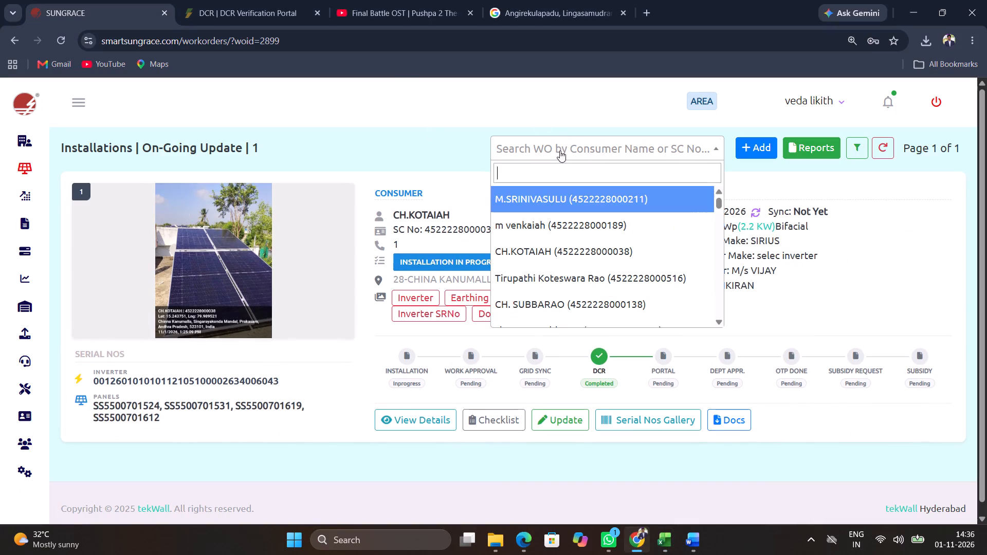
key(ctrl+v)
key(Return)
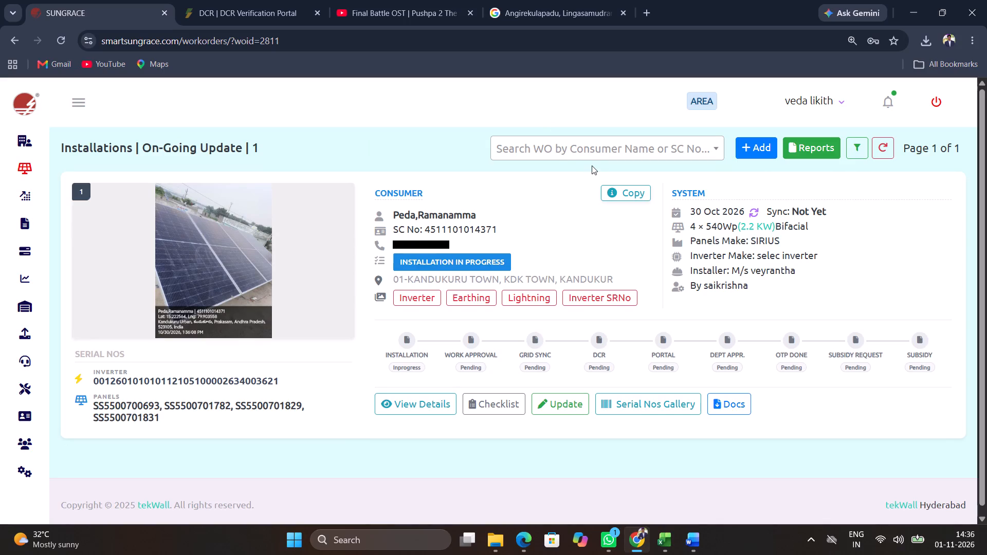
click(631, 193)
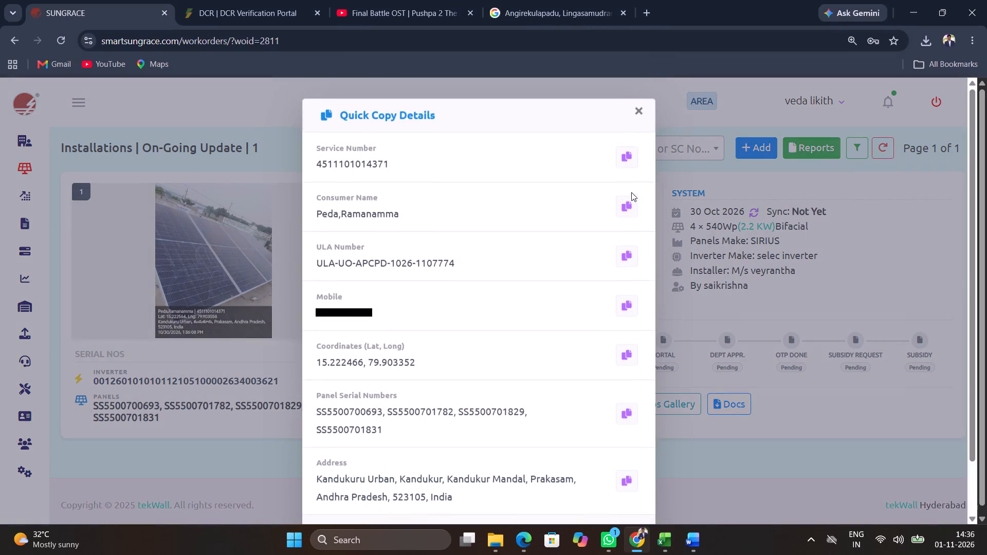
click(629, 256)
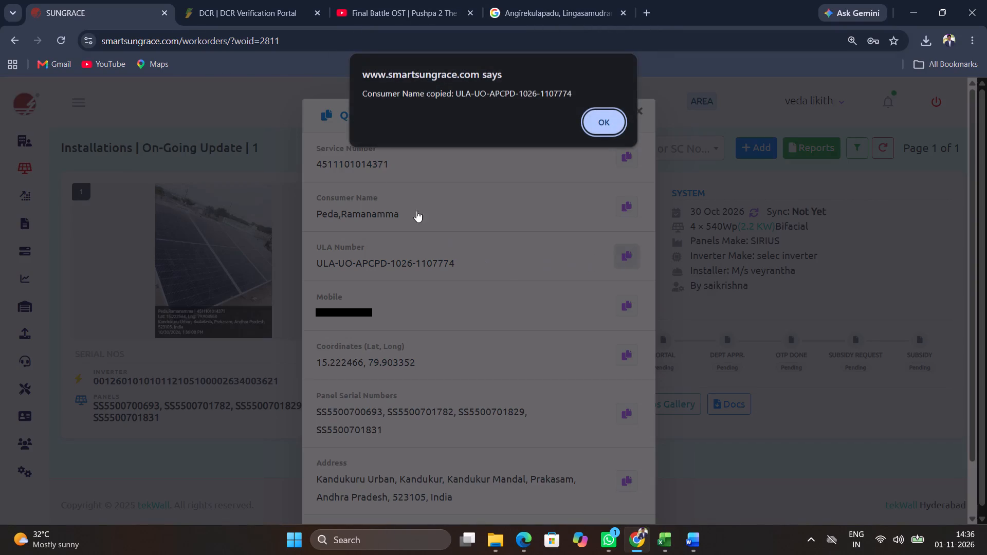
In the DCR Verification Portal, close the viewed certificate, start a new B2C issue, and enter the copied ULA number as Consumer Application Number.
click(280, 2)
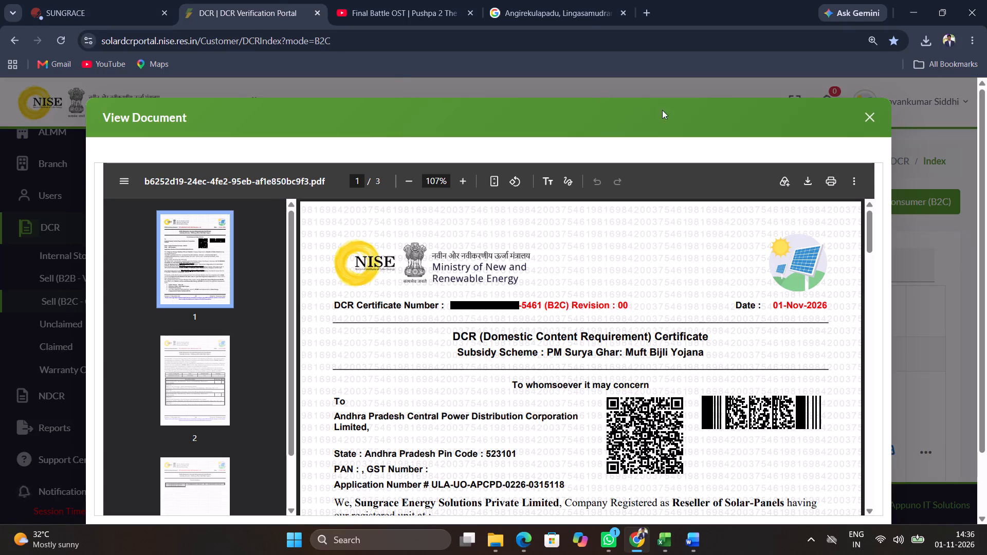
click(874, 121)
click(876, 204)
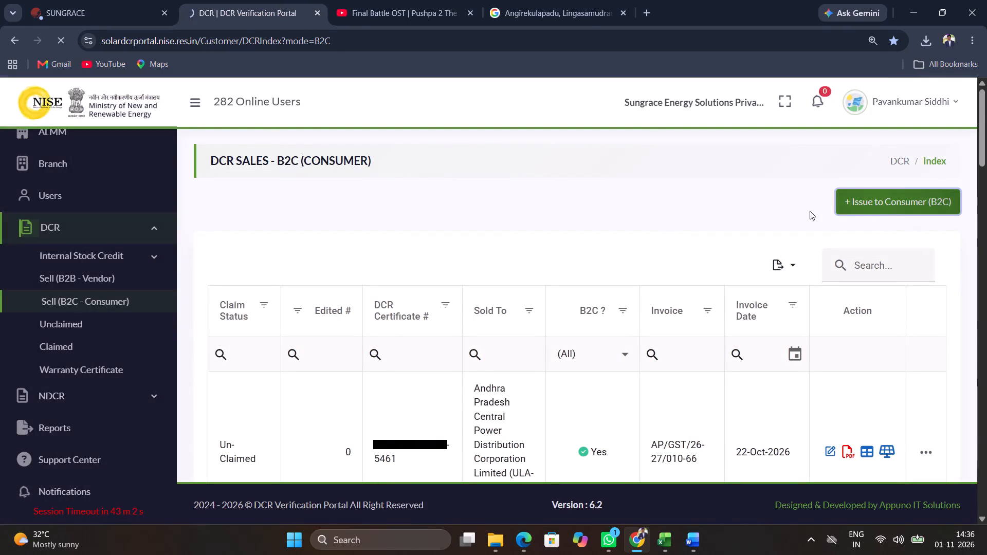
click(527, 286)
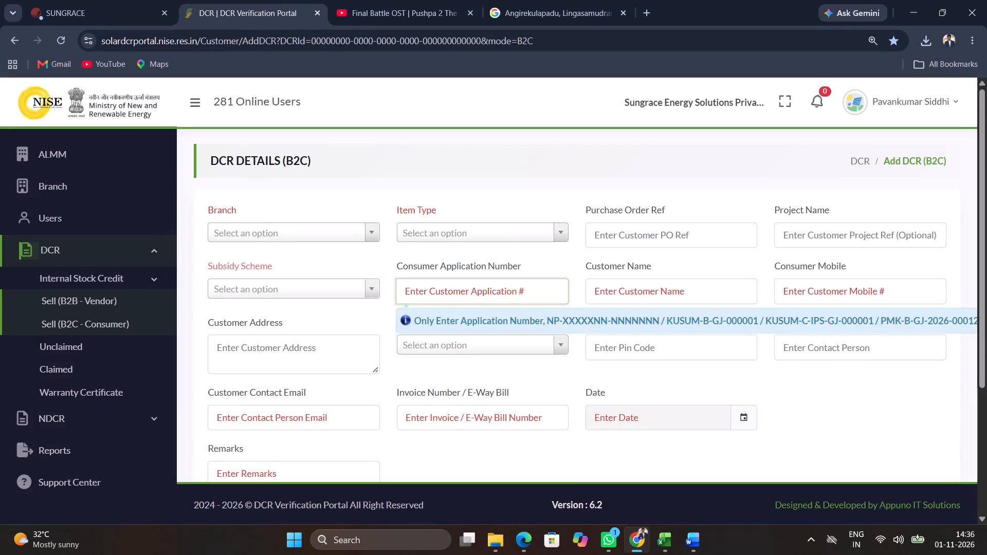
key(ctrl+v)
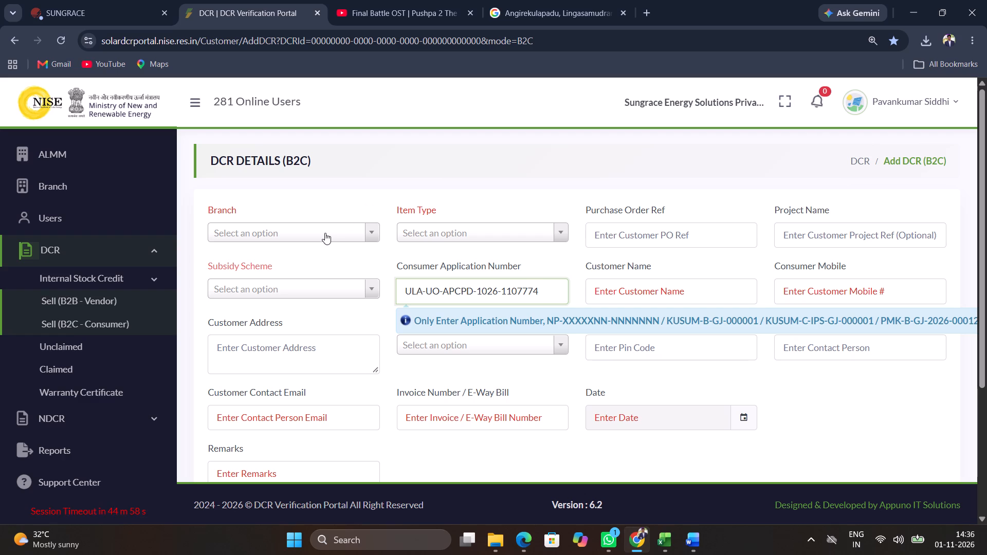
Set the branch to the Andhra Pradesh 2/06 office, the subsidy scheme to PM Surya Ghar: Muft Bijli Yojana, and the item type to Solar Panels.
click(325, 233)
click(299, 307)
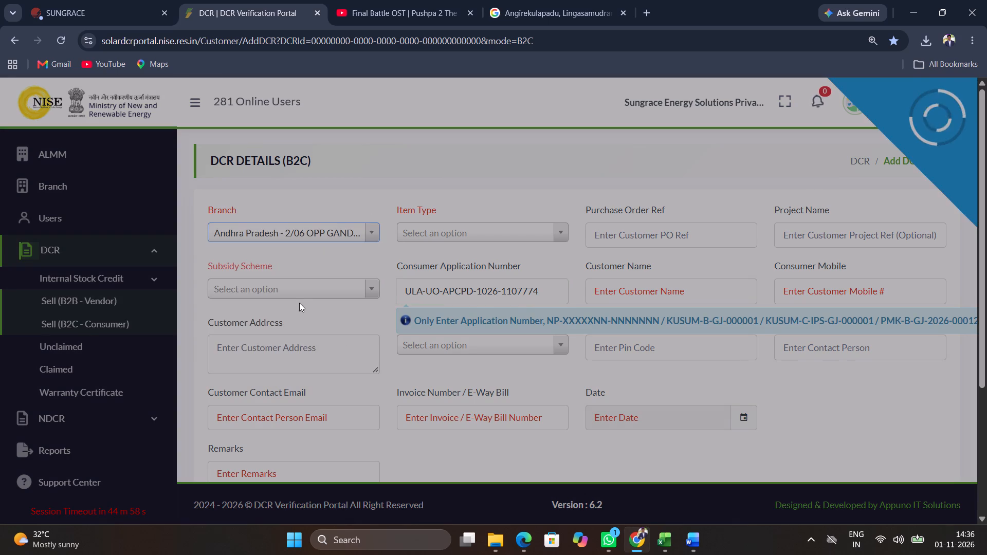
click(302, 291)
click(281, 397)
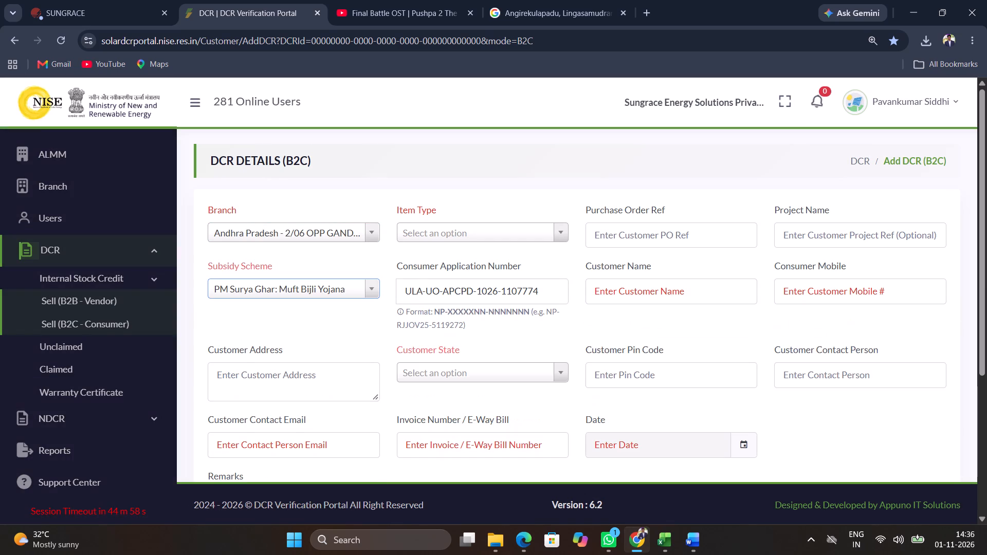
click(468, 233)
click(476, 279)
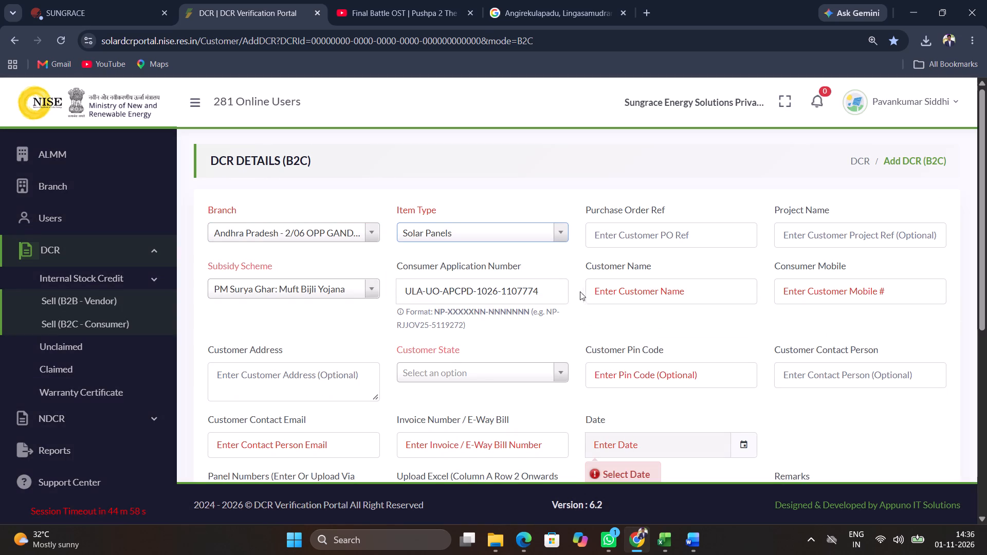
click(603, 293)
click(701, 519)
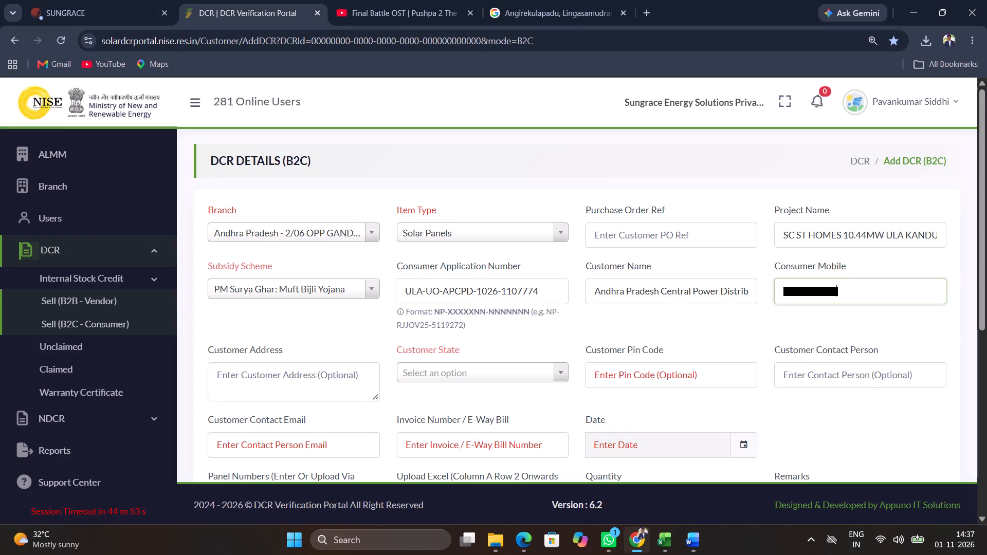
Set the Customer State to Andhra Pradesh (37).
click(471, 366)
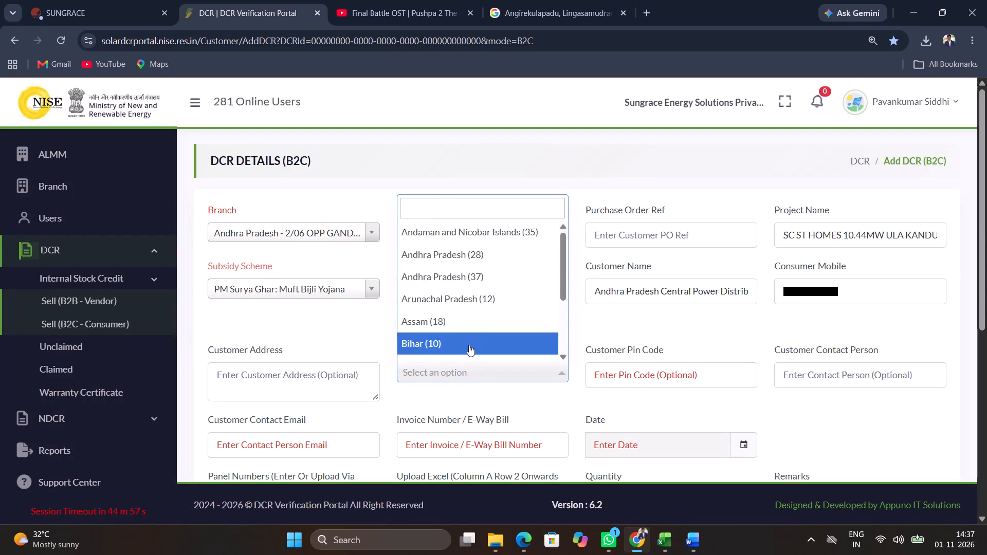
click(472, 274)
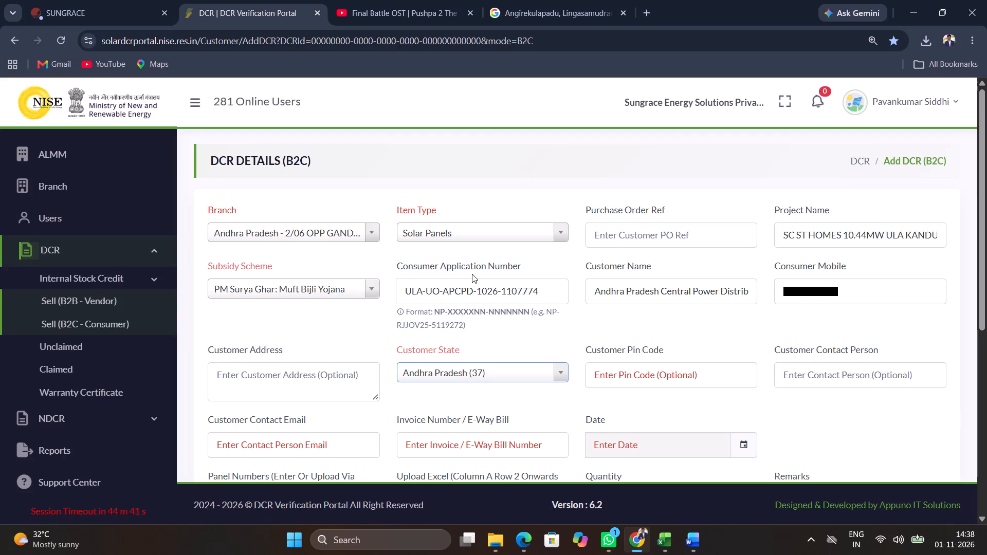
Copy the contact e-mail address from the Word document into the form's Customer Contact Email field.
scroll(472, 274, down, 2)
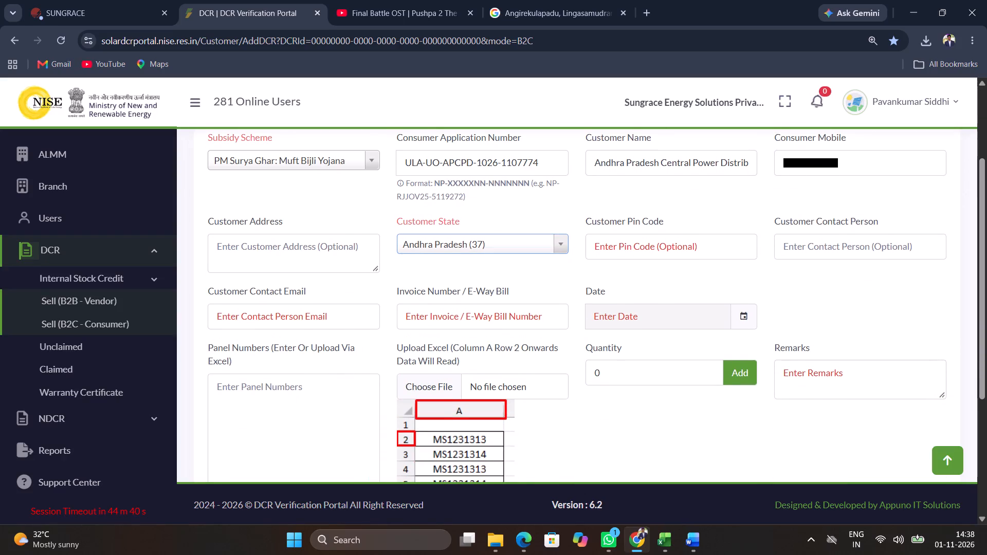
click(361, 314)
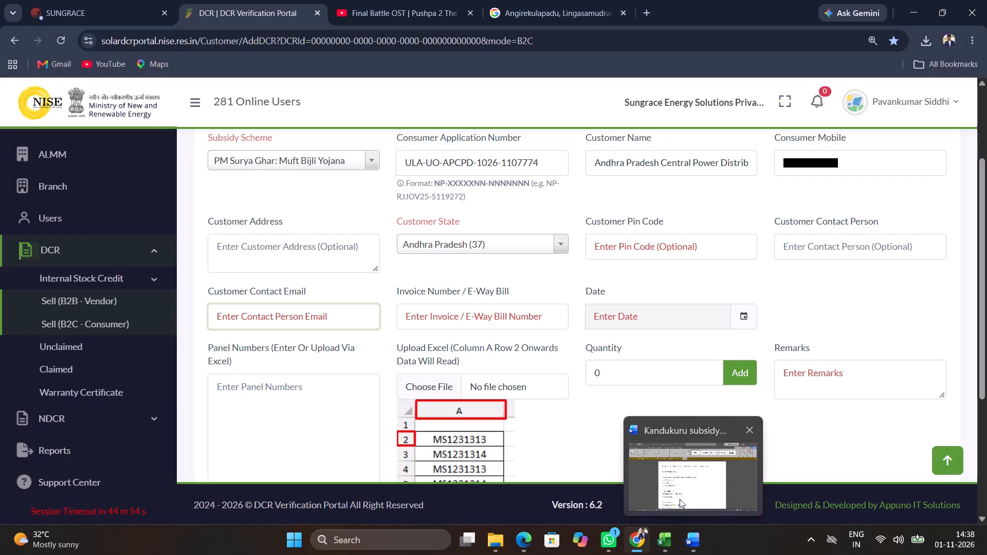
click(677, 490)
drag(363, 291, 250, 289)
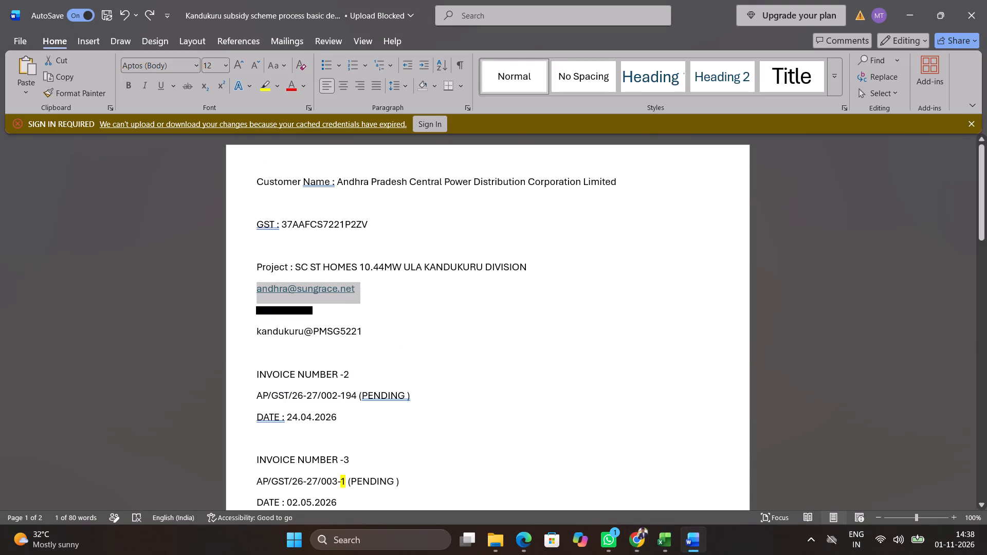
Copy the contact e-mail address from the Word document into the form's Customer Contact Email field.
drag(250, 289, 249, 289)
click(249, 289)
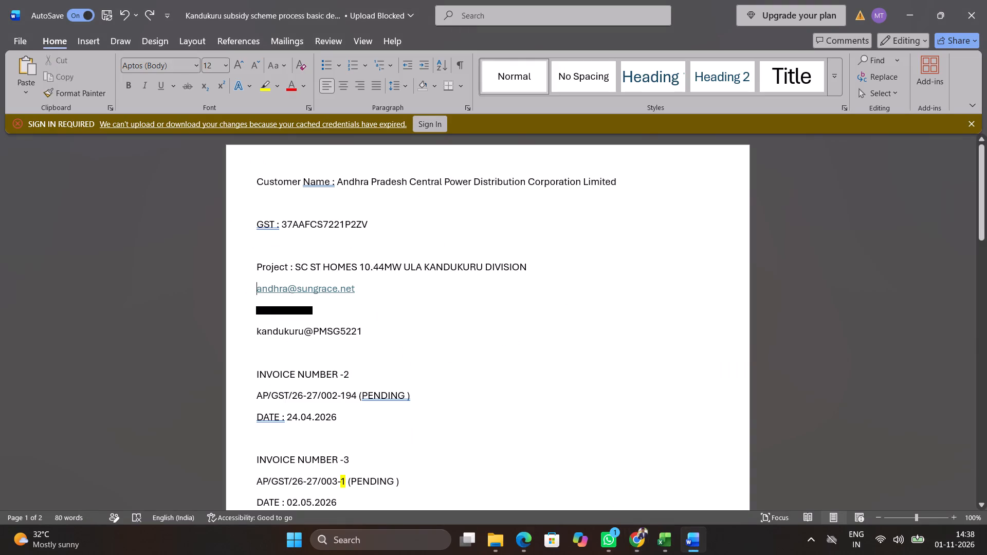
drag(249, 289, 392, 300)
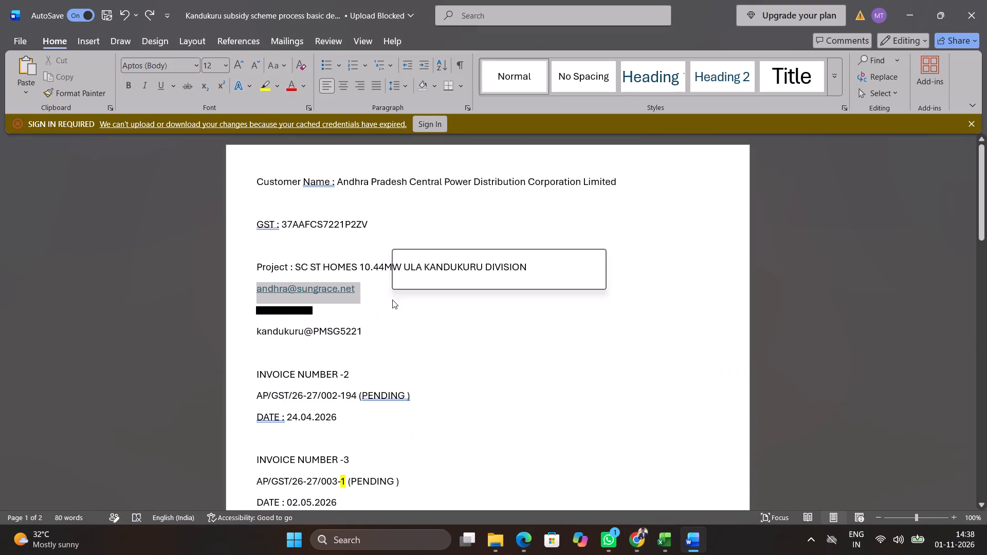
key(ctrl+c)
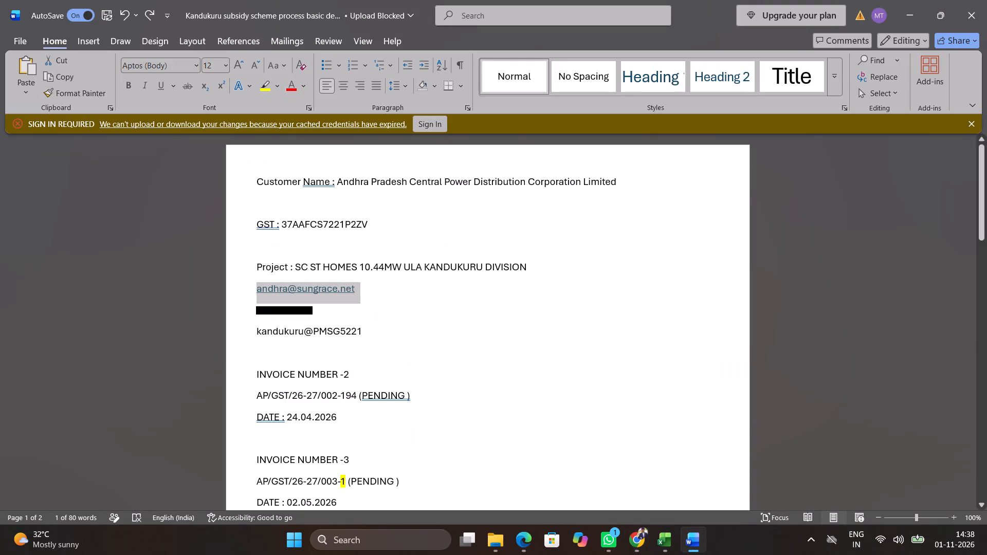
click(657, 476)
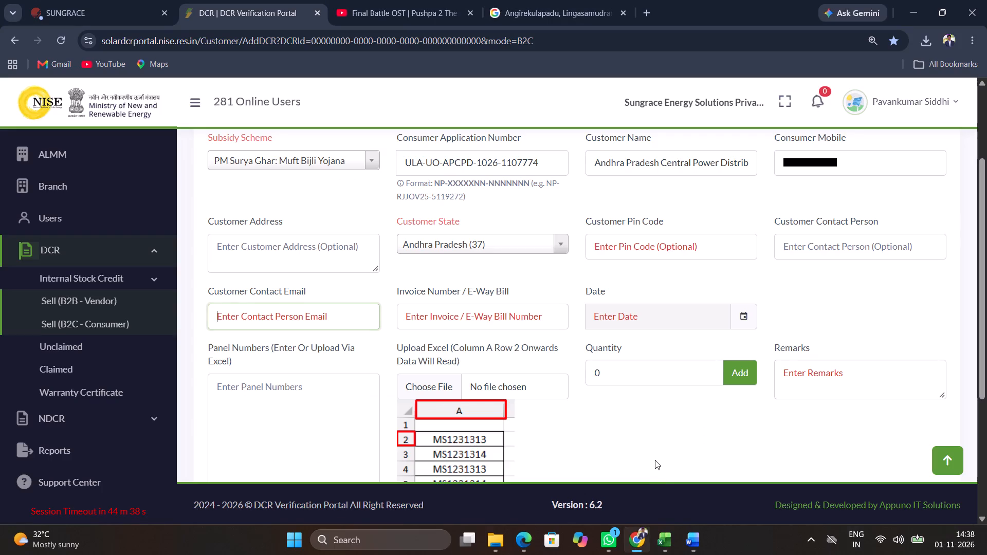
key(ctrl+v)
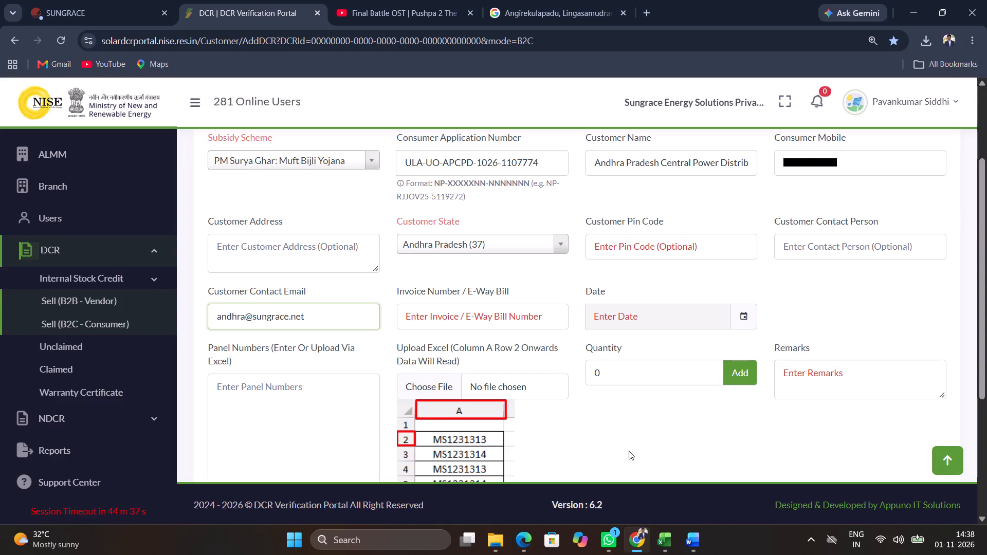
Copy the invoice number prefix AP/GST/26-27/009- from the Word document for the form's Invoice Number / E-Way Bill field.
click(518, 320)
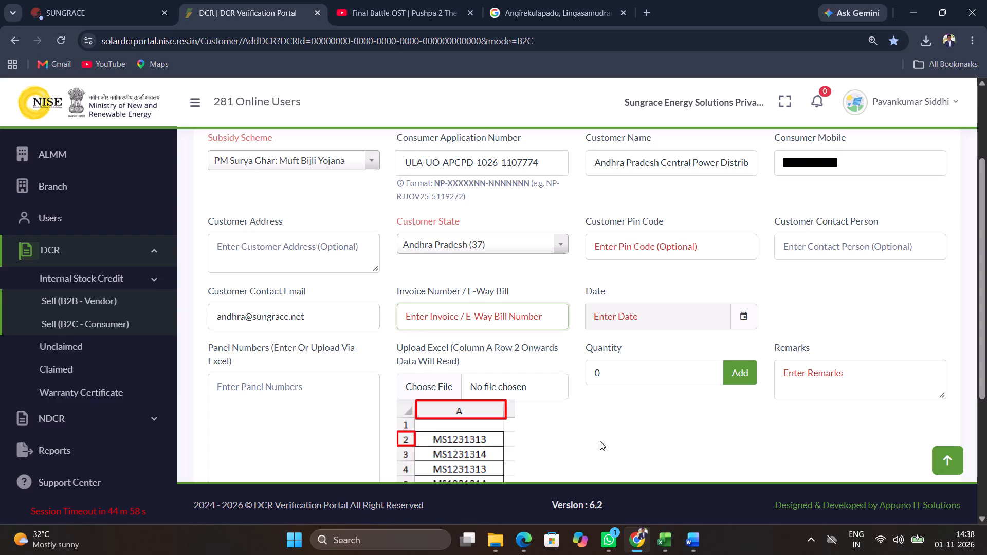
click(680, 488)
scroll(449, 300, down, 5)
scroll(401, 300, down, 2)
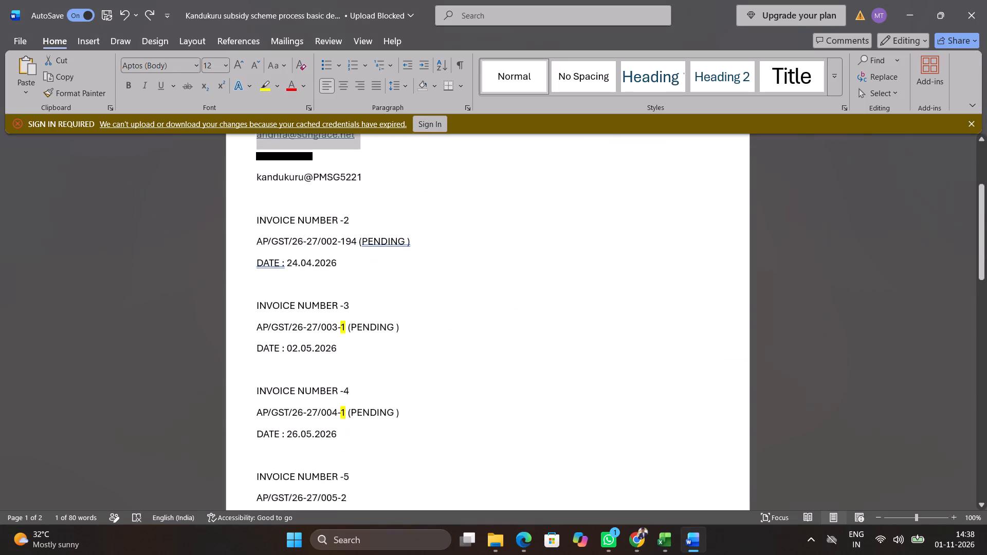
scroll(401, 300, down, 8)
drag(361, 323, 234, 322)
key(ctrl+c)
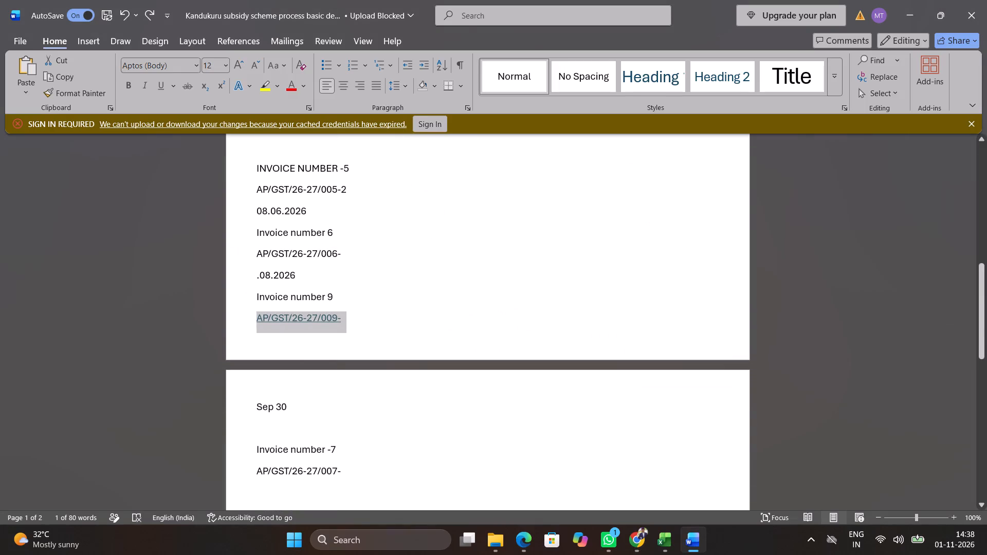
click(628, 511)
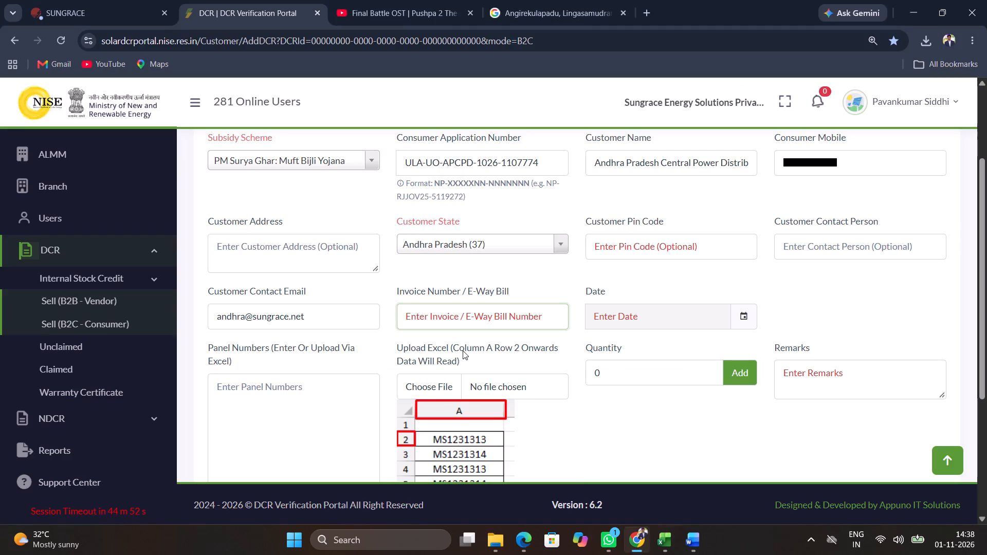
Enter the copied invoice prefix AP/GST/26-27/009- as the Invoice Number / E-Way Bill.
key(ctrl+v)
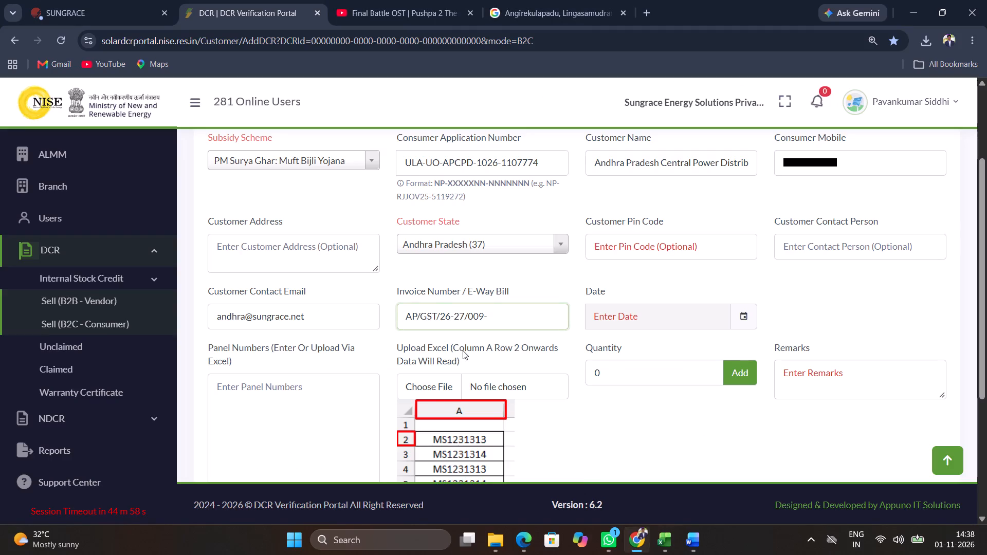
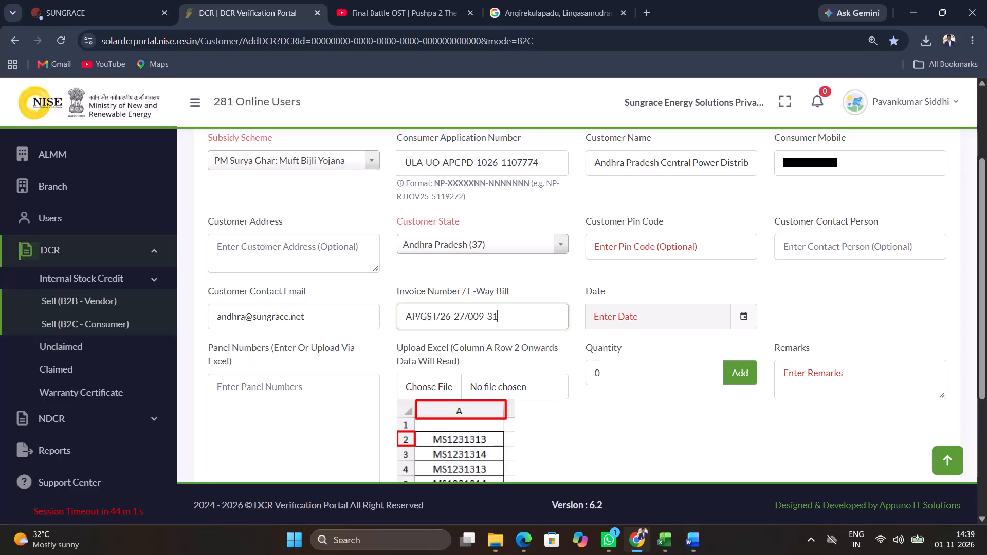
Set the invoice date to 30-Sep-2026.
click(634, 324)
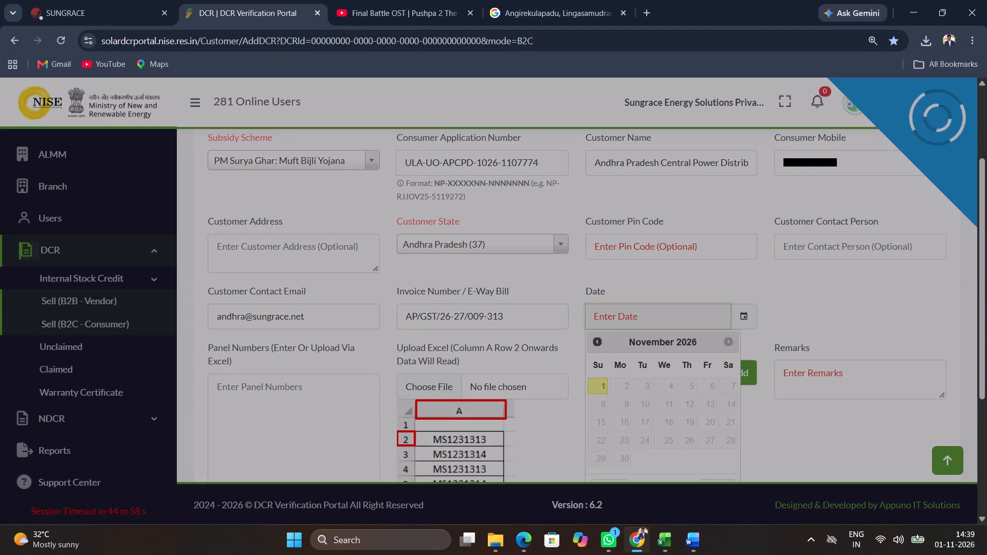
click(600, 343)
click(600, 343)
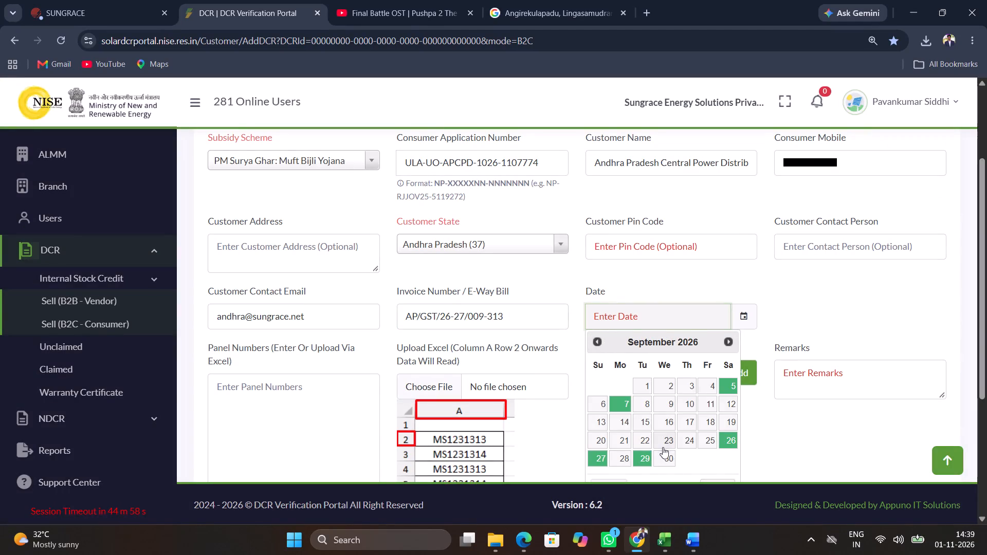
click(665, 458)
Copy the four panel serial numbers from the SUNGRACE work order's quick-copy window into the form's Panel Numbers field.
scroll(405, 240, down, 1)
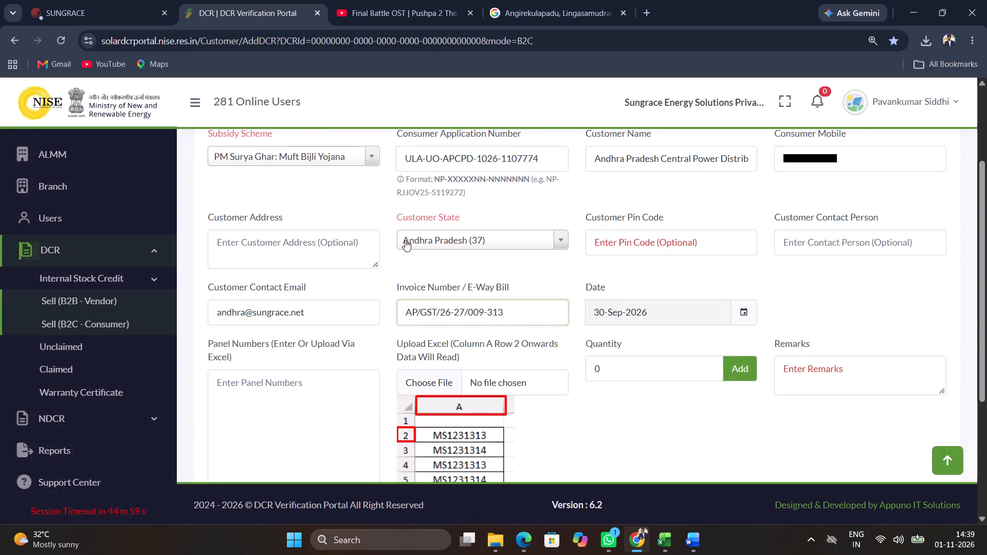
scroll(405, 240, down, 2)
click(280, 267)
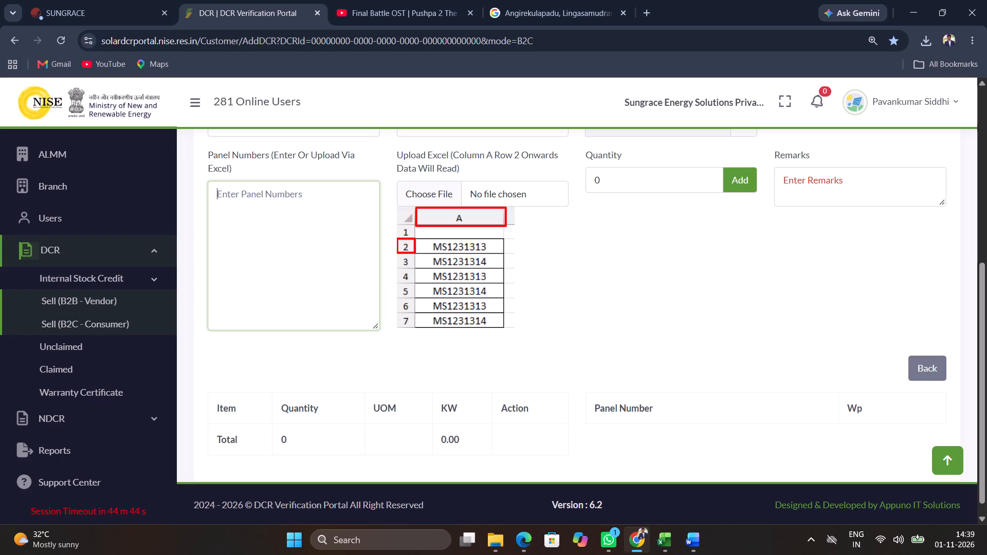
drag(137, 0, 131, 3)
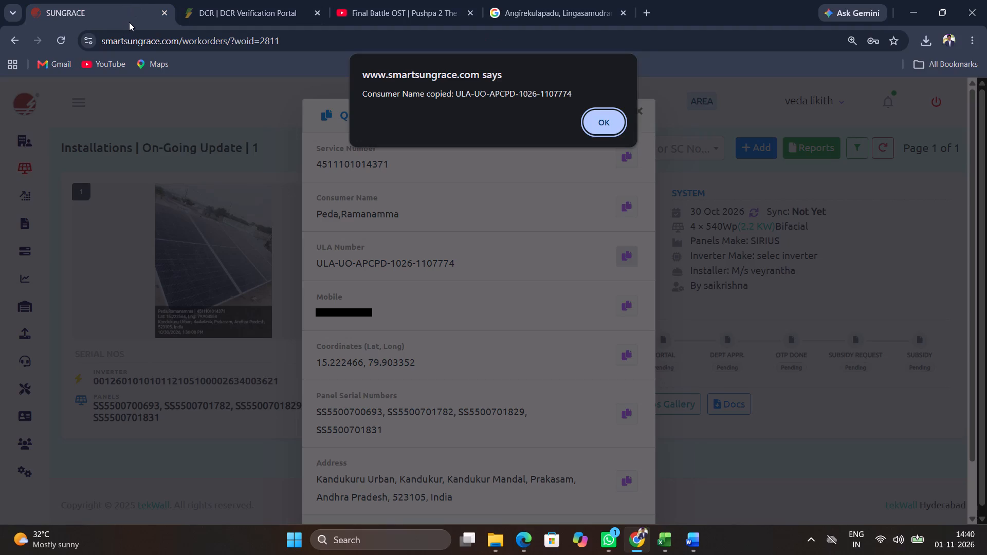
click(594, 116)
click(624, 417)
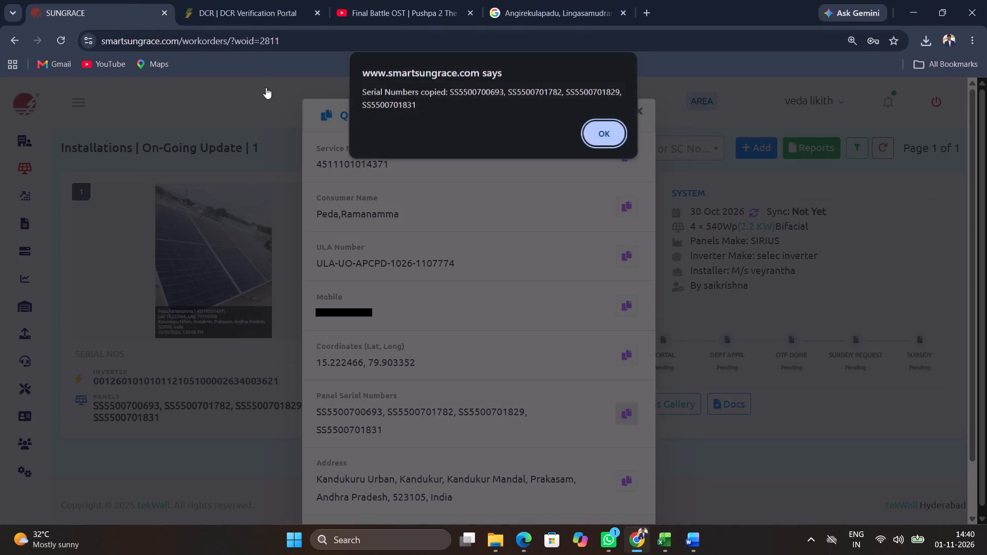
click(246, 15)
key(ctrl+v)
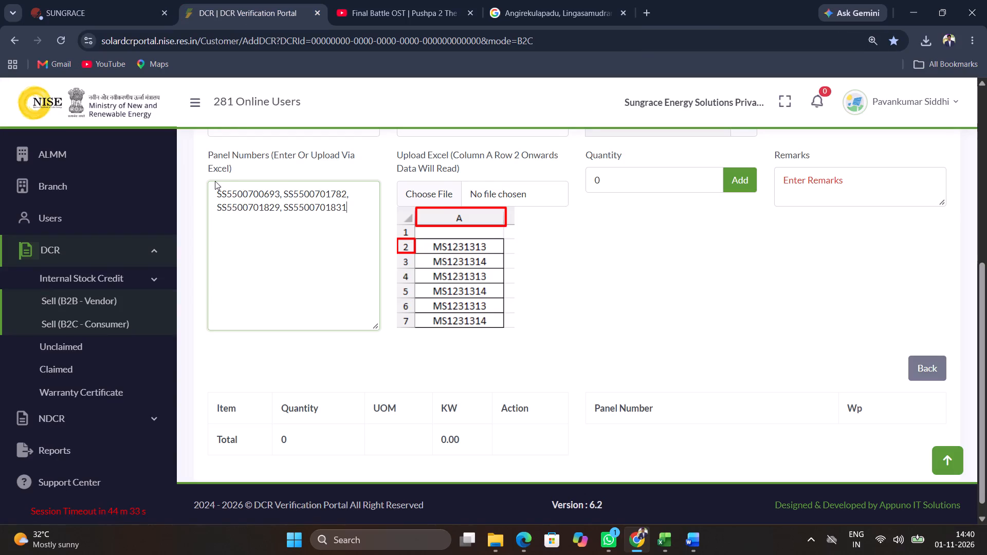
key(Left)
key(Left)
key(Left)
key(Left)
key(Left)
key(Left)
key(Left)
key(Left)
key(Left)
key(Left)
key(Left)
key(Left)
key(BackSpace)
key(BackSpace)
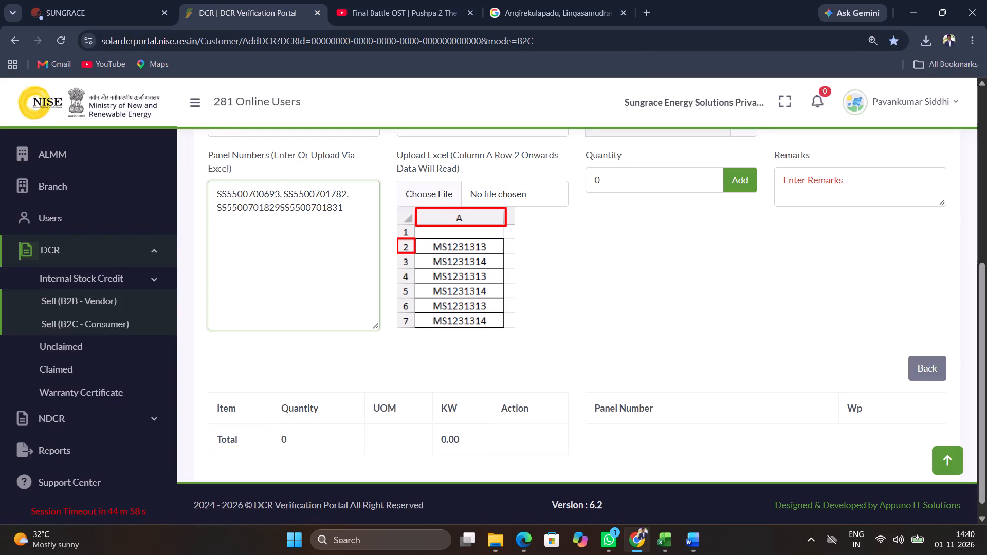
key(Return)
key(Up)
key(Up)
key(Up)
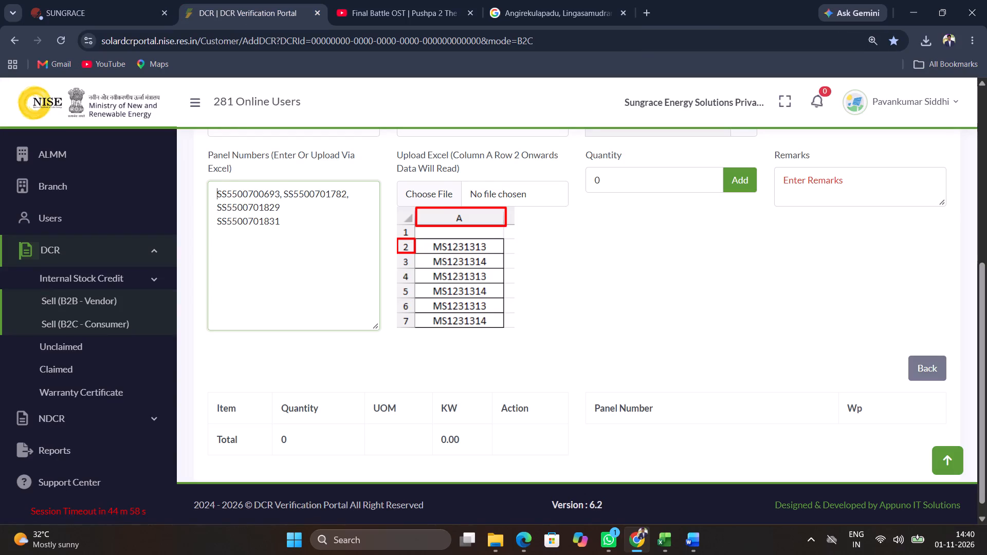
key(Right)
key(Right)
key(Right)
key(Right)
key(Right)
key(Right)
key(Right)
key(Right)
key(Right)
key(Right)
key(Right)
key(Right)
key(Right)
key(Right)
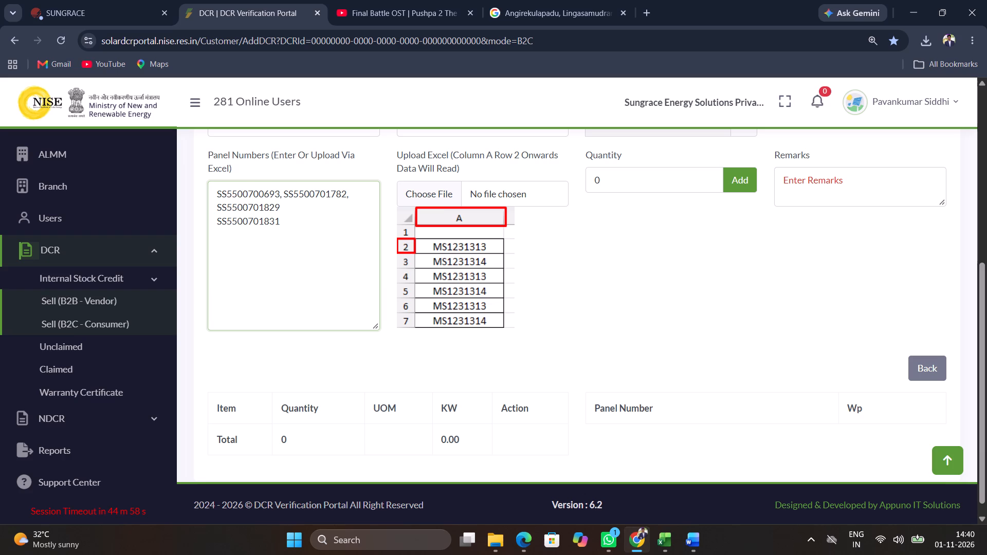
key(BackSpace)
key(BackSpace)
key(Return)
key(Right)
key(Right)
key(Right)
key(Right)
key(Right)
key(Right)
key(Right)
key(Right)
key(Right)
key(Right)
key(Right)
key(Right)
key(Right)
key(Right)
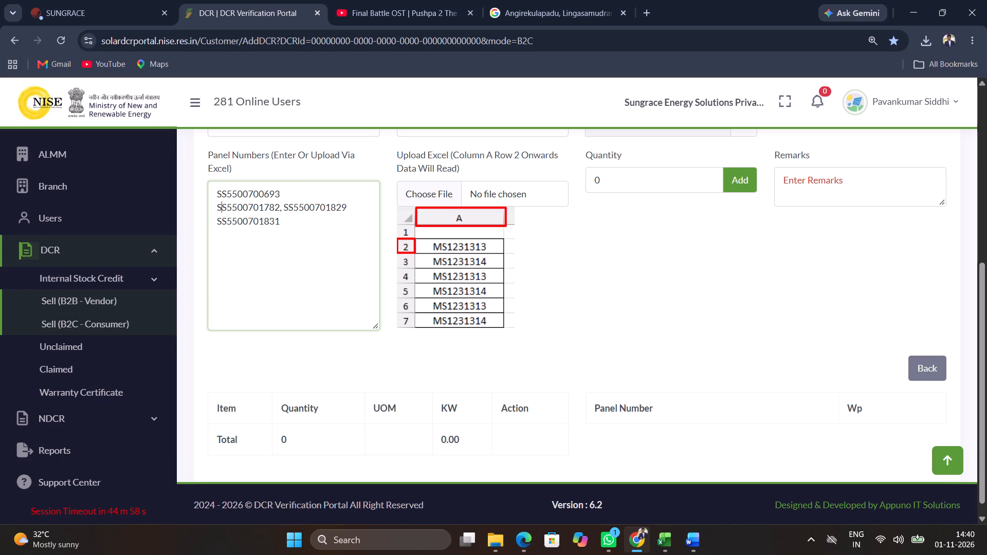
key(BackSpace)
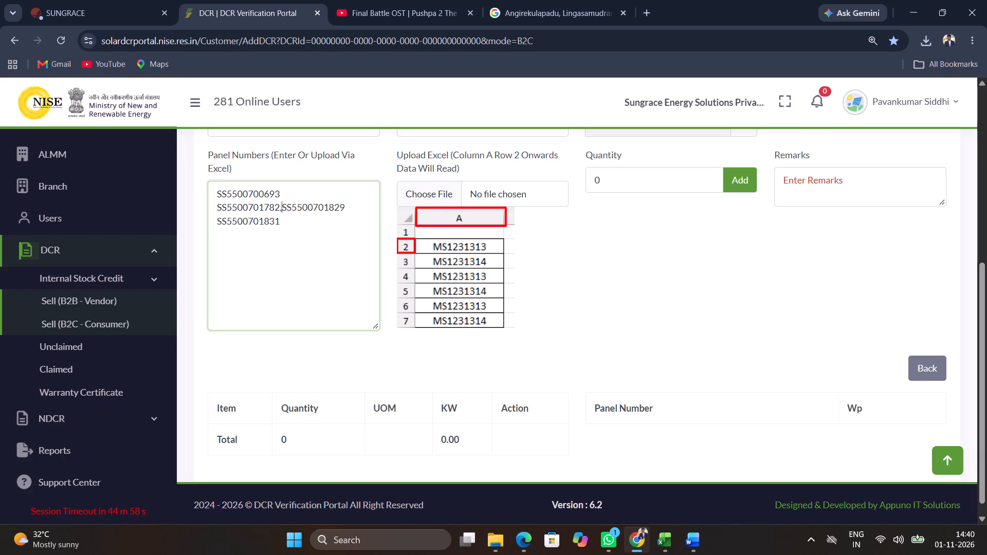
key(BackSpace)
key(Return)
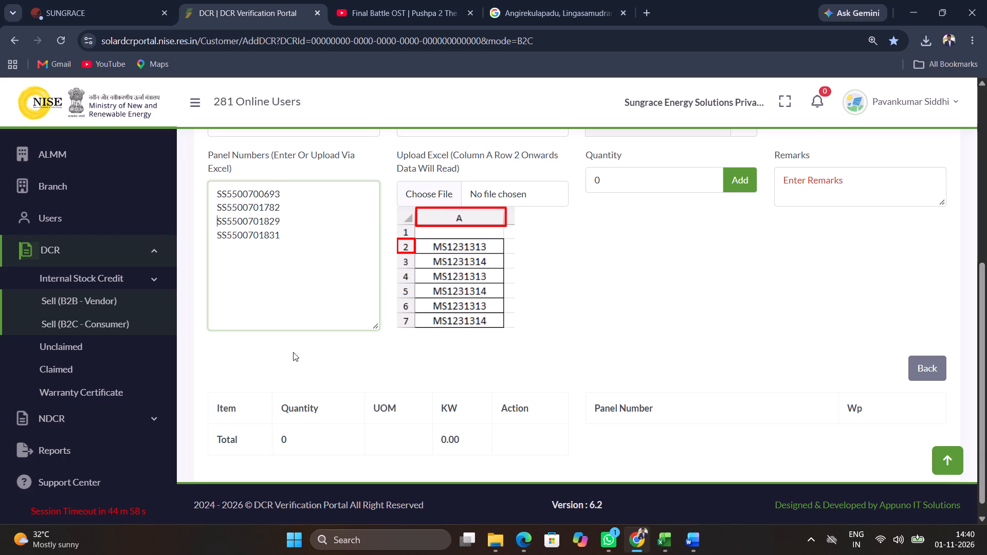
Set the quantity to 4 and try to add the four listed panel serials to the DCR entry.
click(652, 185)
scroll(653, 185, up, 5)
scroll(653, 185, down, 1)
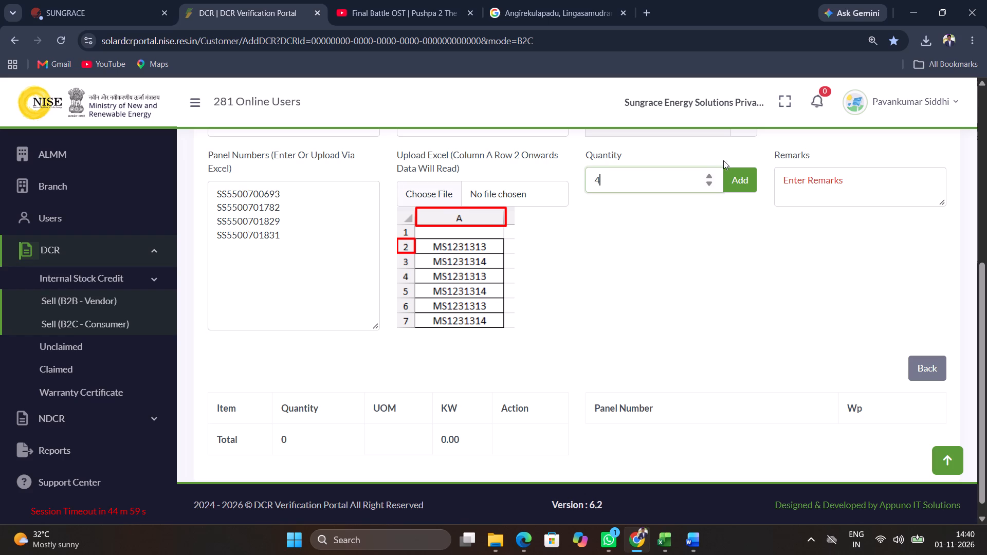
click(751, 177)
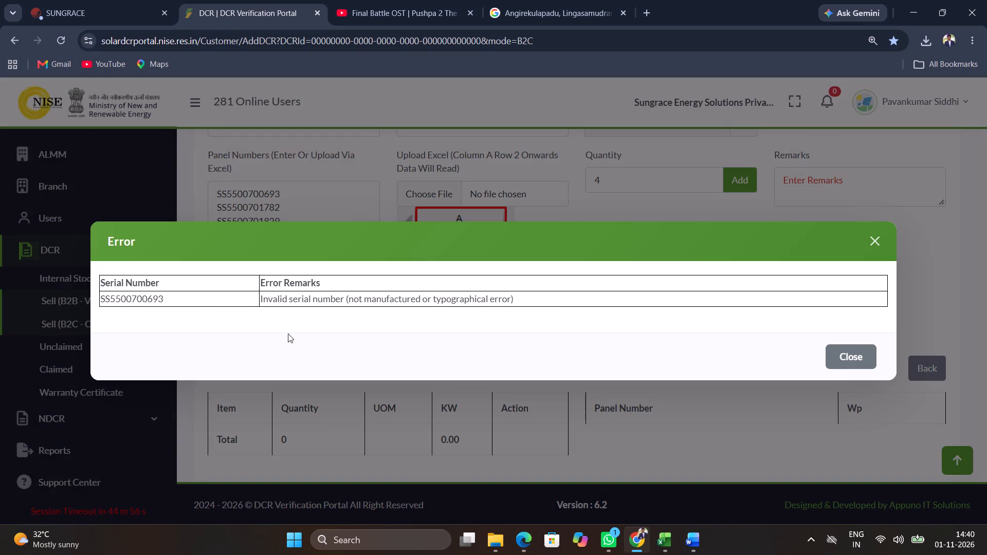
click(870, 239)
drag(284, 195, 218, 200)
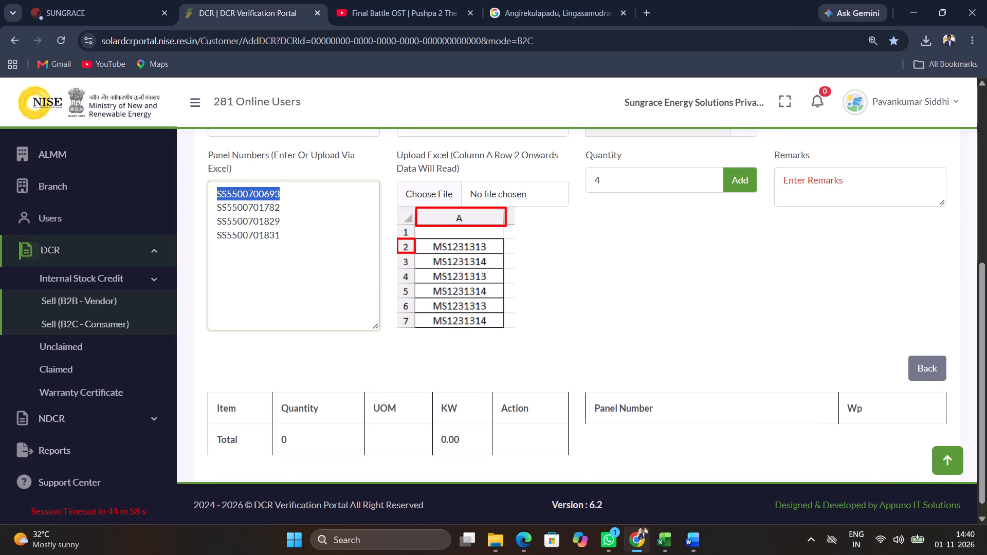
key(ctrl+c)
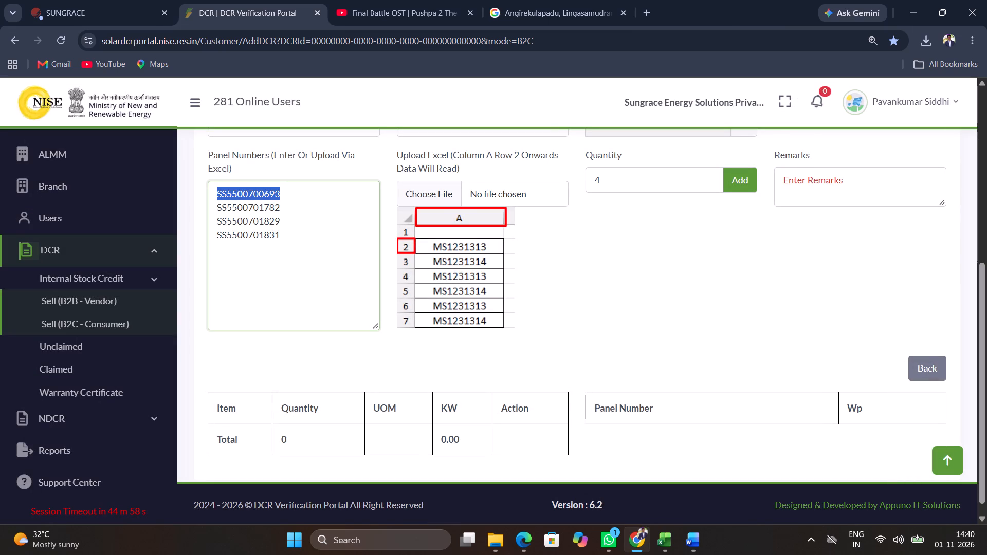
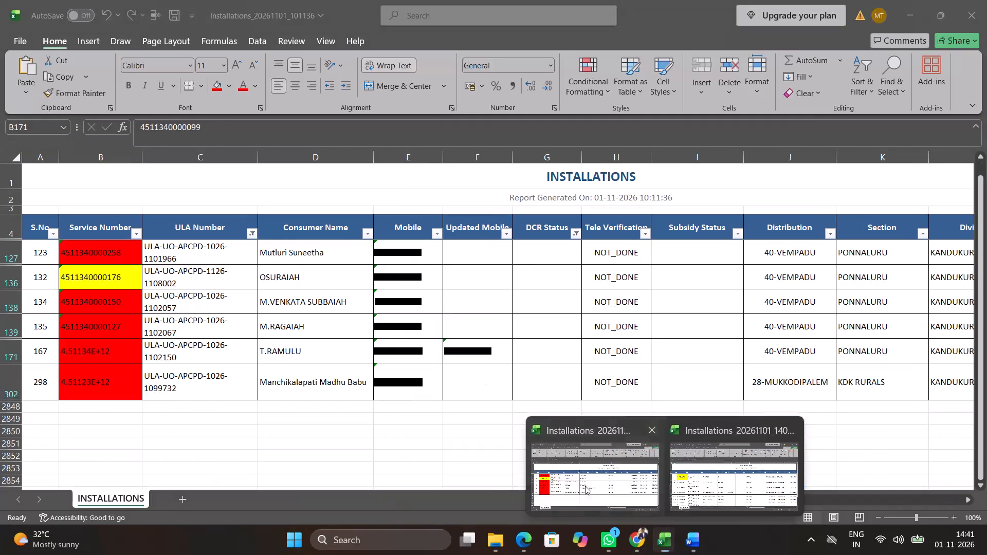
Look through the filtered records in Installations_20261101_101136 and switch to the Installations_20261101_140304 workbook.
scroll(231, 368, up, 9)
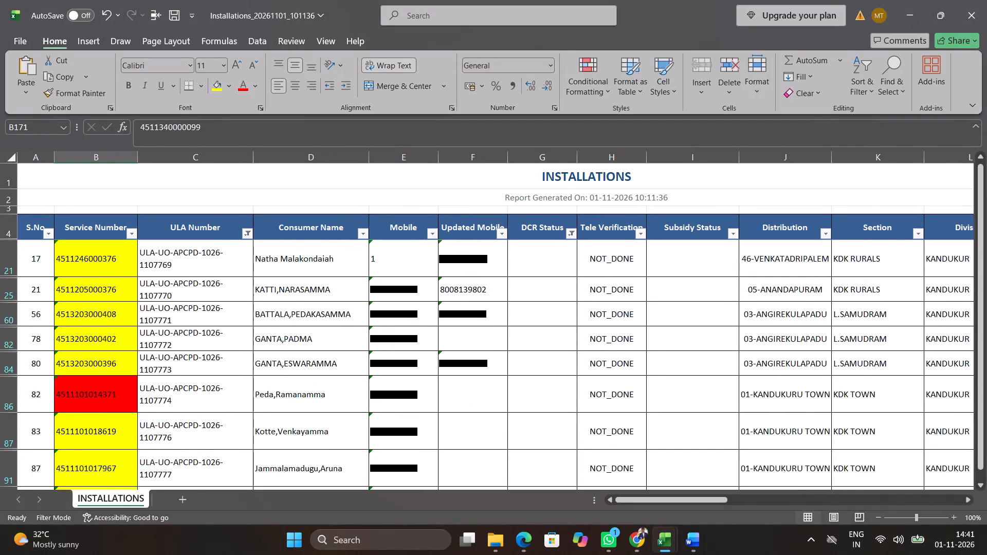
scroll(231, 368, up, 5)
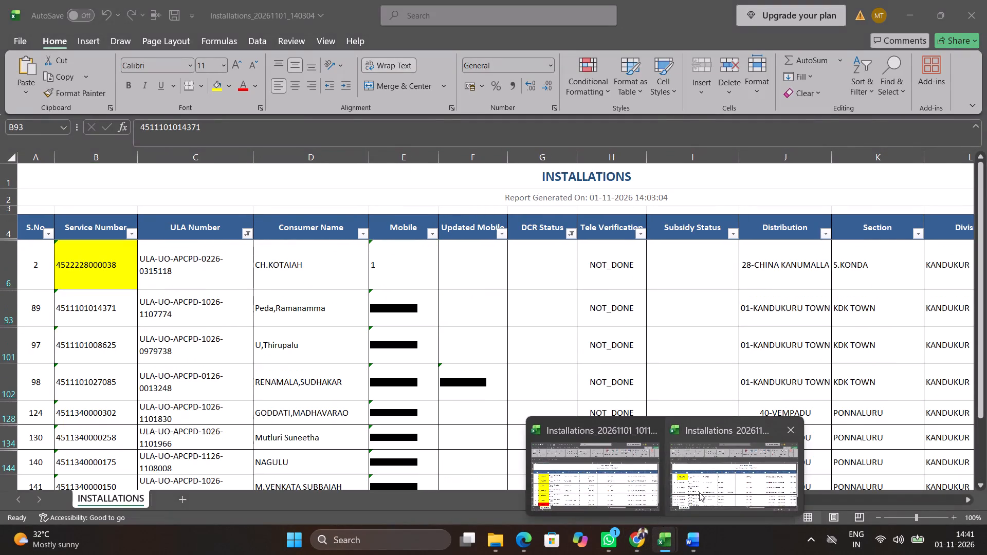
click(699, 492)
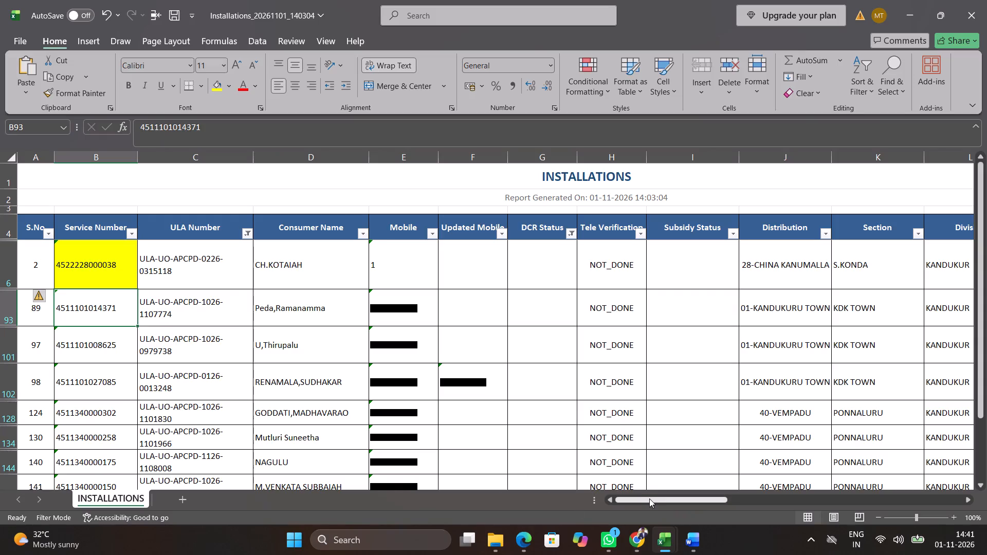
Switch to the Excel sheet Installations_20261101_140304 and fill the service number in cell B93 with red.
click(632, 491)
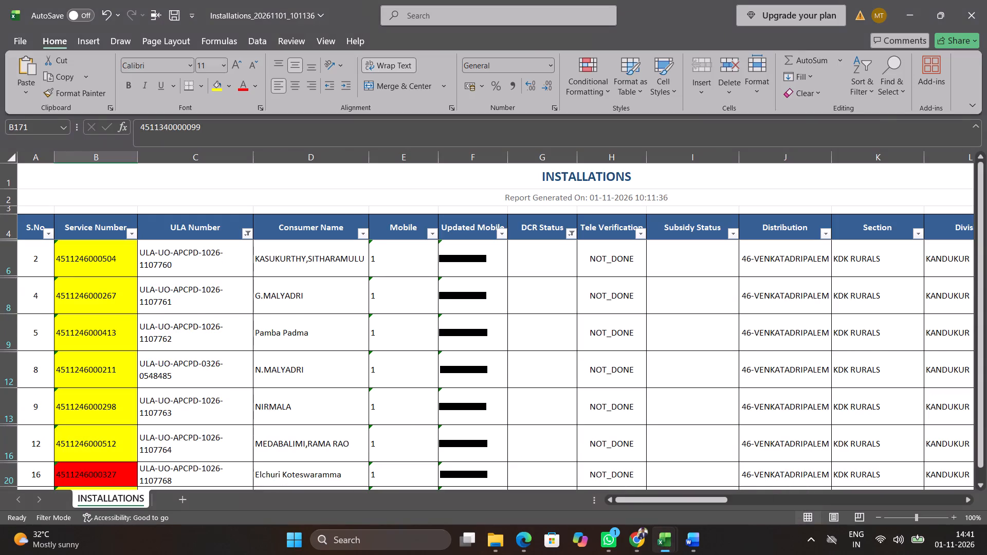
scroll(250, 316, down, 3)
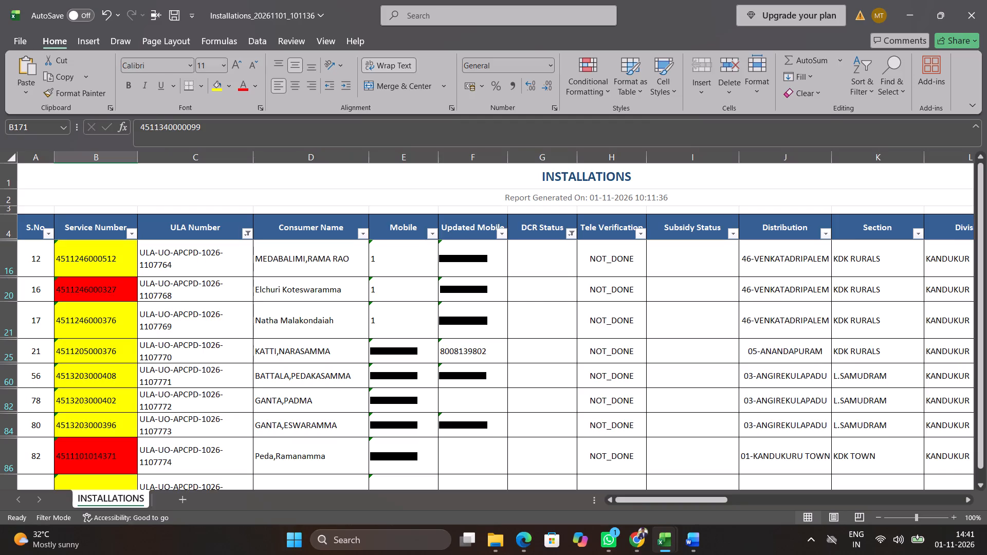
click(692, 489)
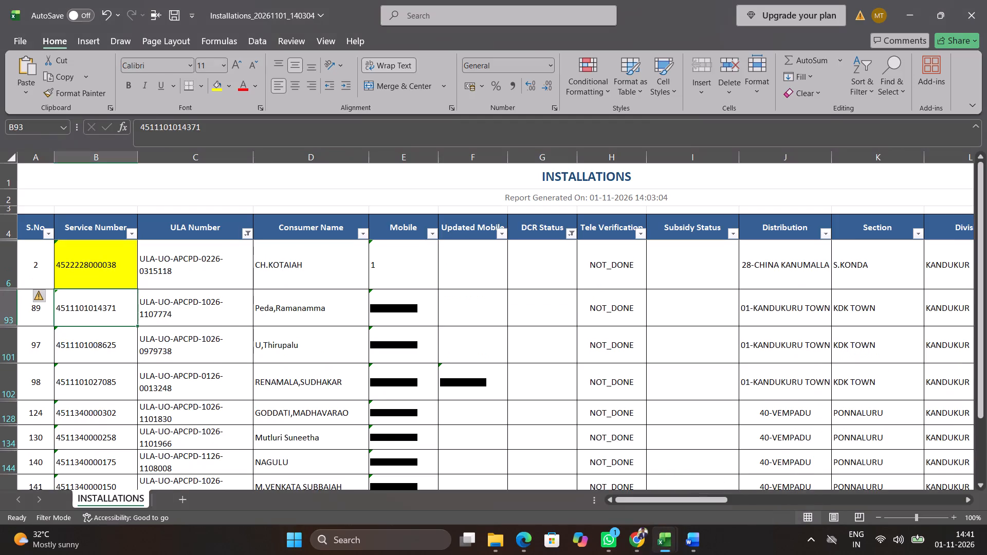
click(233, 88)
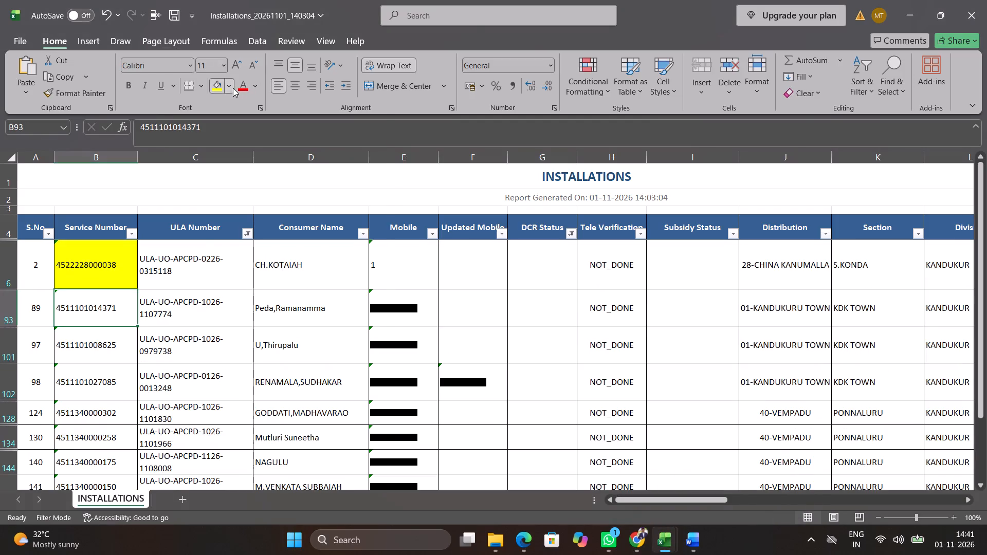
click(238, 275)
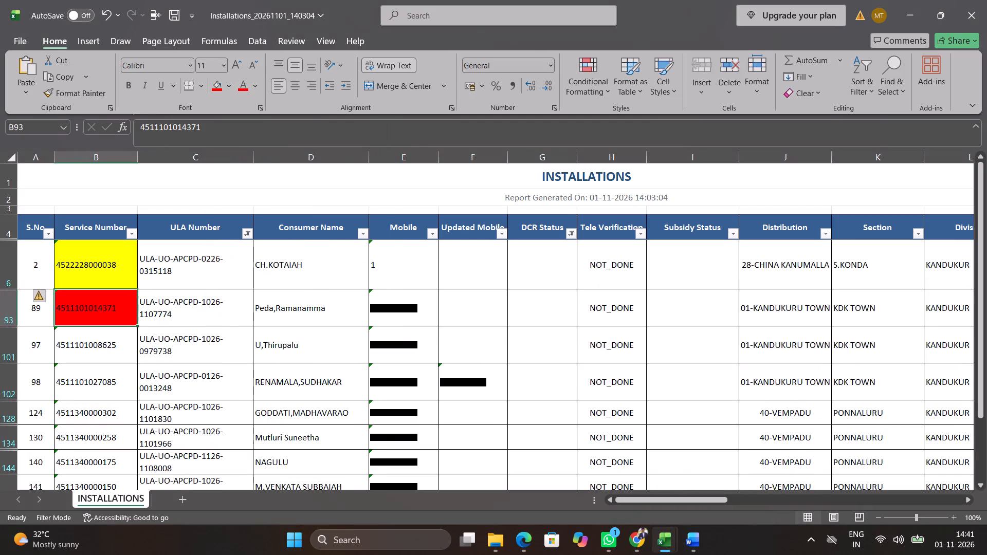
Copy the service number in cell B101 and find its work order in SUNGRACE.
key(Down)
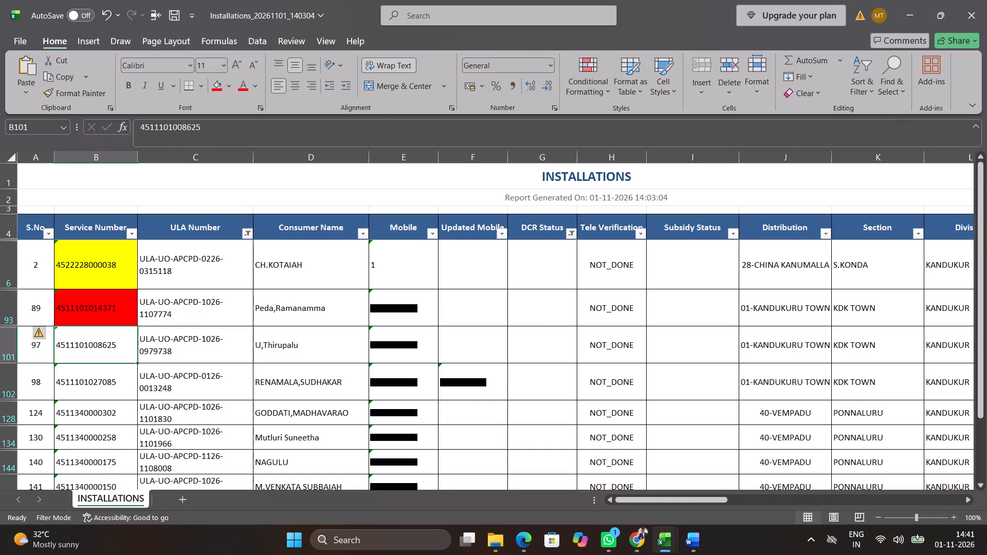
key(ctrl+c)
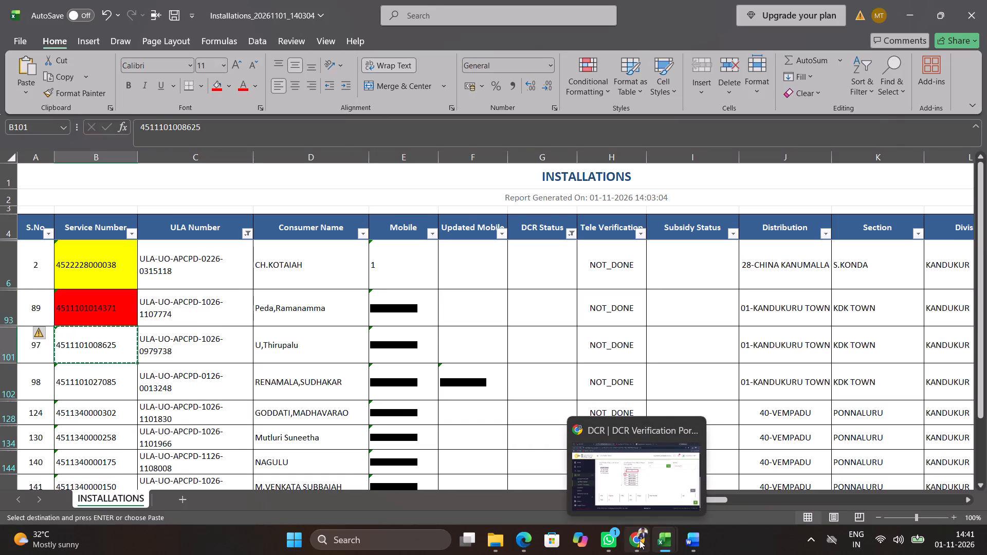
click(636, 519)
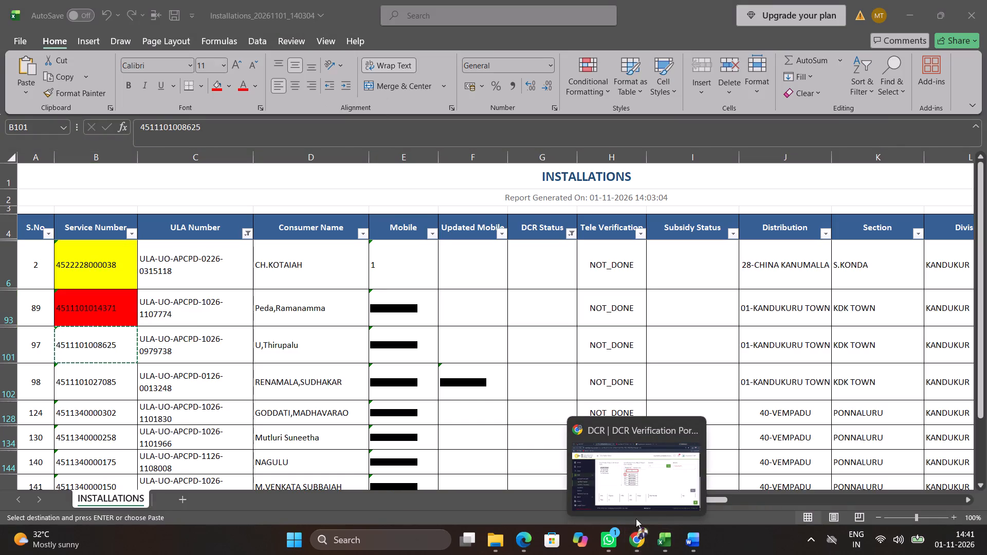
click(627, 482)
click(124, 0)
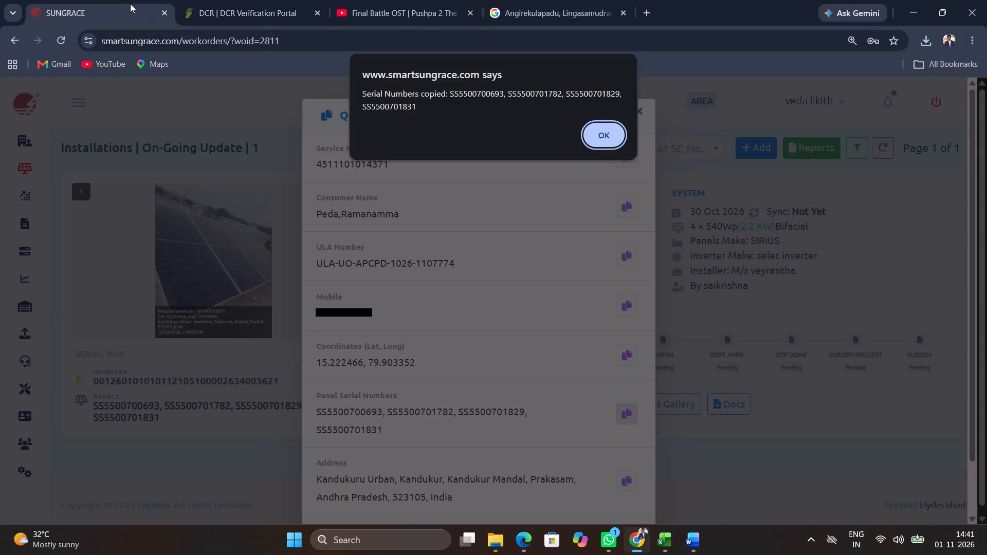
click(608, 132)
click(640, 105)
click(613, 147)
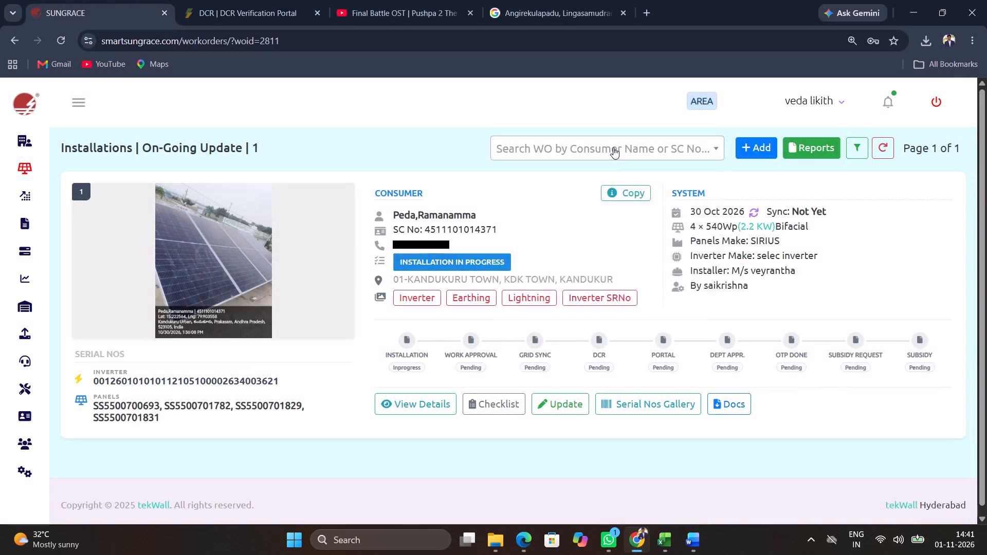
key(ctrl+v)
key(Return)
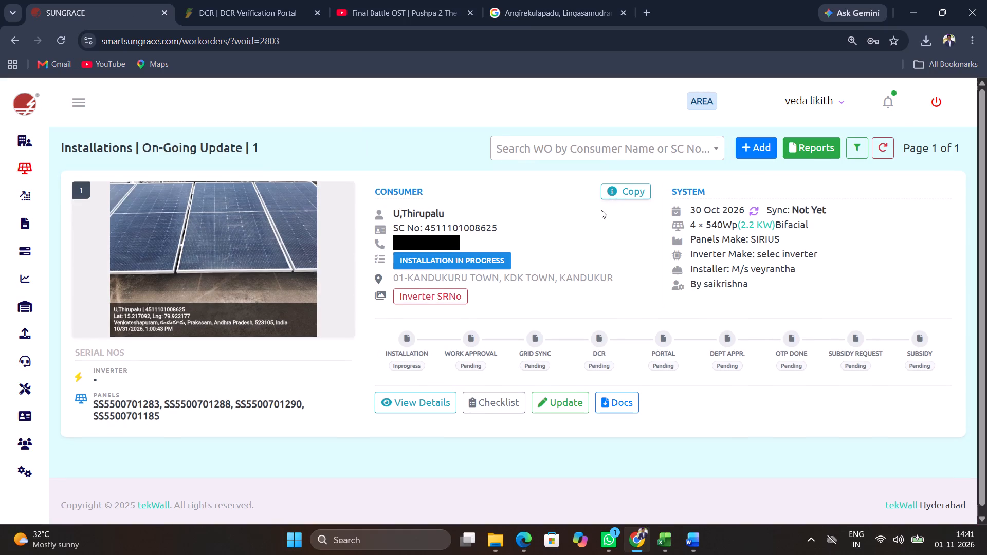
Replace the Consumer Application Number on the DCR form with the ULA number from the SUNGRACE work order's quick-copy details.
click(645, 194)
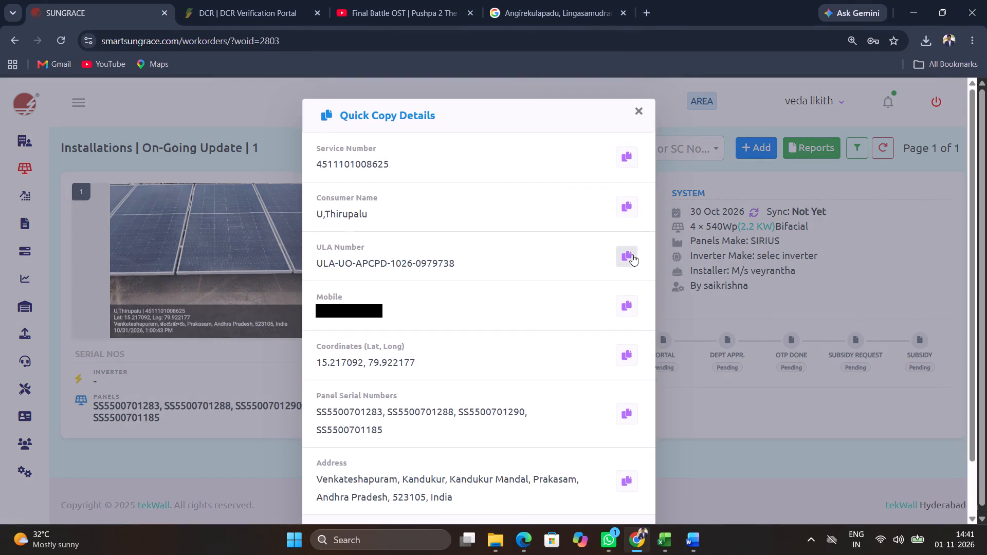
click(632, 254)
click(254, 0)
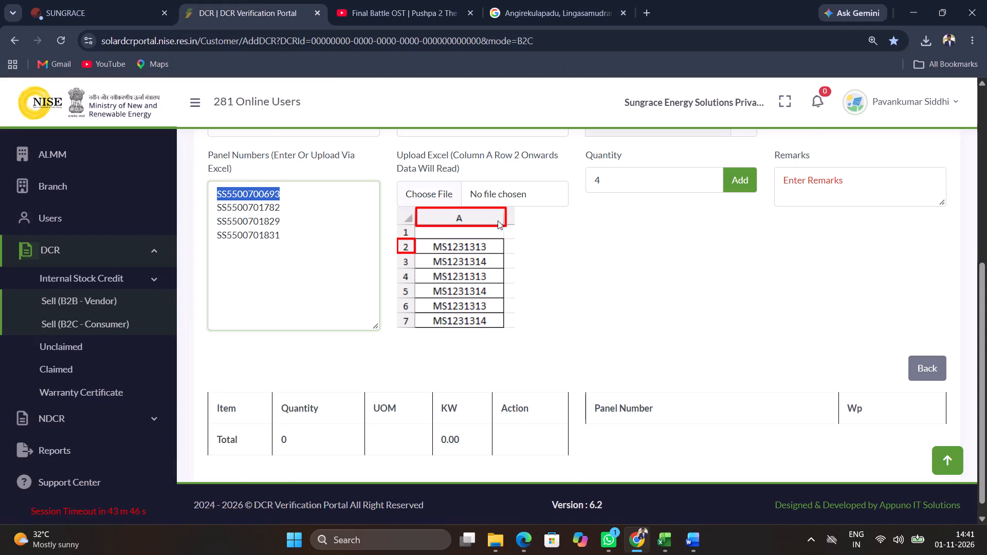
scroll(498, 220, up, 3)
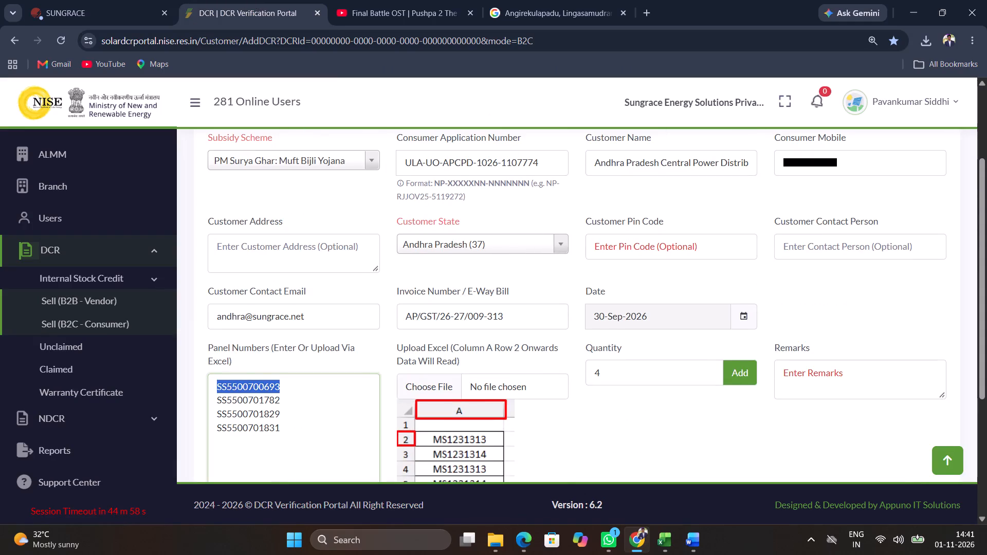
click(549, 163)
key(BackSpace)
key(BackSpace)
key(BackSpace)
key(BackSpace)
key(BackSpace)
key(BackSpace)
key(BackSpace)
key(BackSpace)
key(BackSpace)
key(BackSpace)
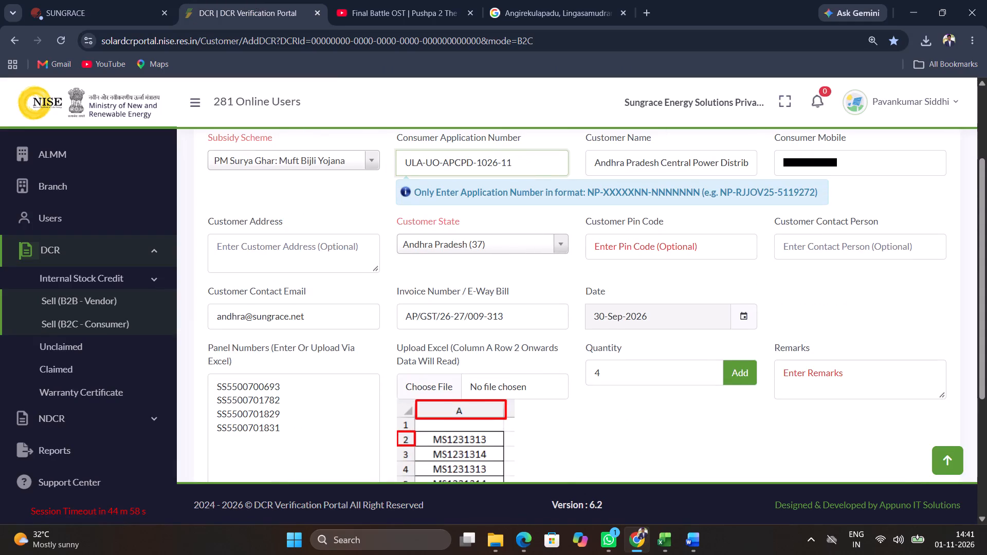
key(BackSpace)
key(BackSpace)
key(BackSpace)
key(BackSpace)
key(BackSpace)
key(BackSpace)
key(BackSpace)
key(BackSpace)
key(BackSpace)
key(BackSpace)
key(BackSpace)
key(BackSpace)
key(BackSpace)
key(BackSpace)
key(BackSpace)
key(BackSpace)
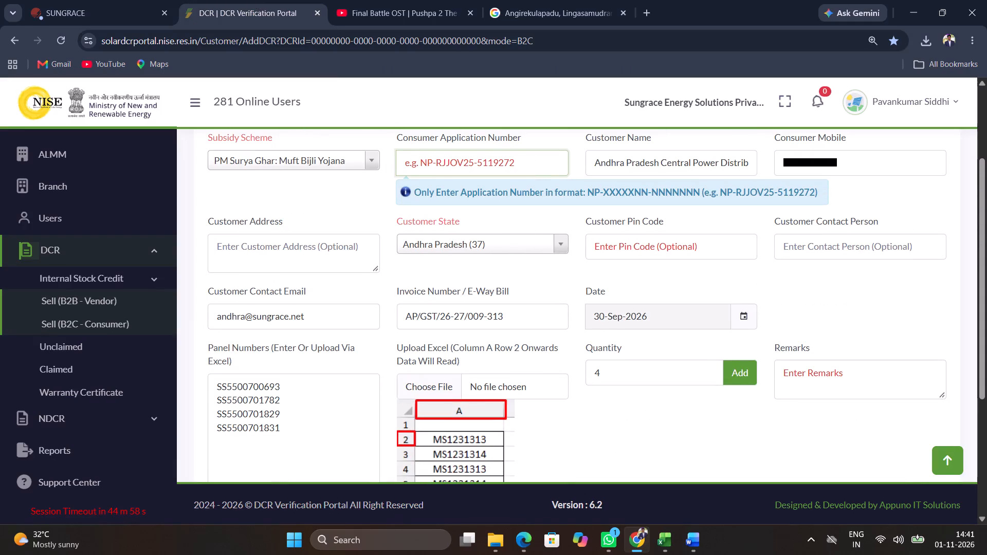
key(ctrl+v)
Replace the form's Panel Numbers with the four panel serial numbers from the SUNGRACE work order's quick-copy details.
scroll(296, 189, down, 2)
click(308, 297)
key(BackSpace)
key(BackSpace)
key(BackSpace)
key(BackSpace)
key(BackSpace)
key(BackSpace)
key(BackSpace)
key(BackSpace)
key(BackSpace)
key(BackSpace)
key(BackSpace)
key(BackSpace)
key(BackSpace)
key(BackSpace)
key(BackSpace)
key(BackSpace)
key(BackSpace)
key(BackSpace)
key(BackSpace)
key(BackSpace)
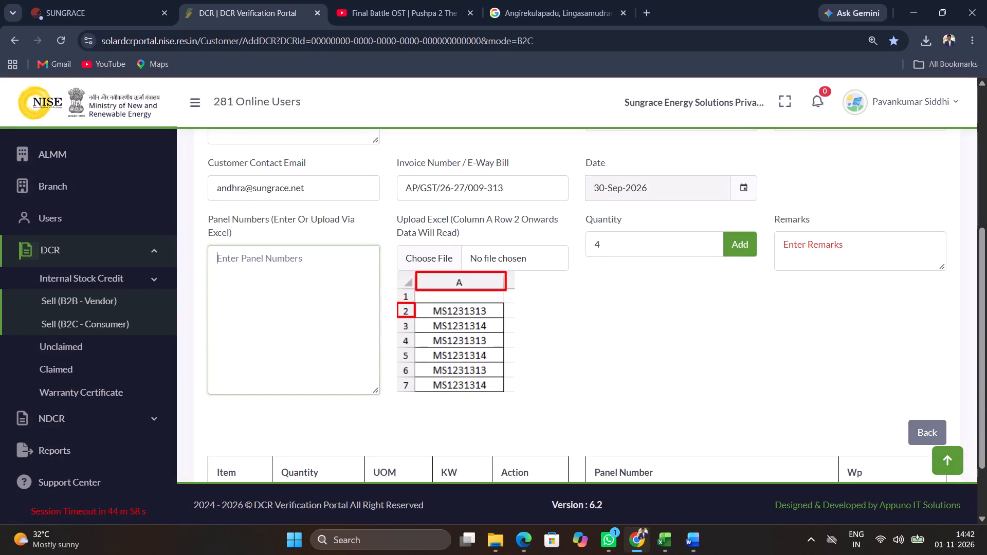
click(84, 0)
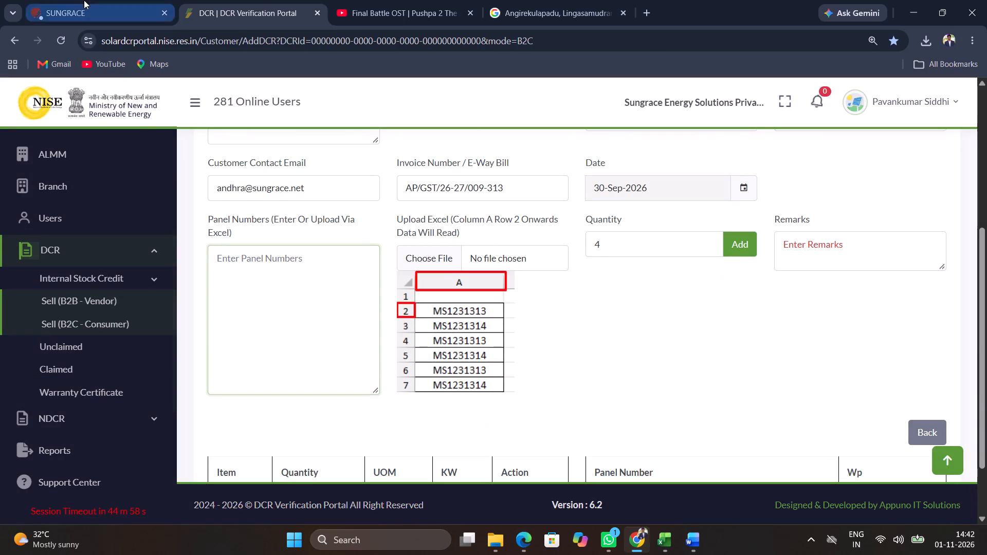
click(592, 121)
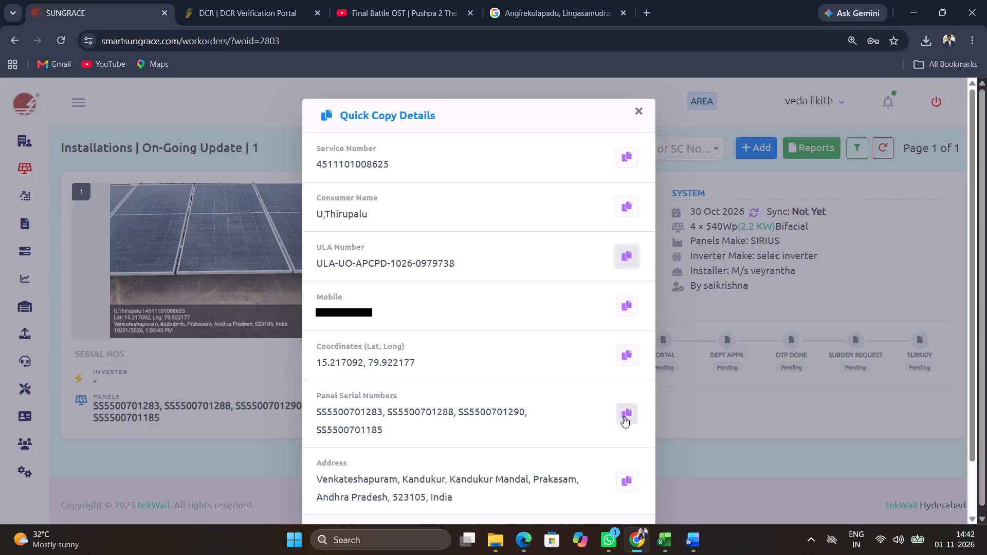
click(624, 416)
click(265, 1)
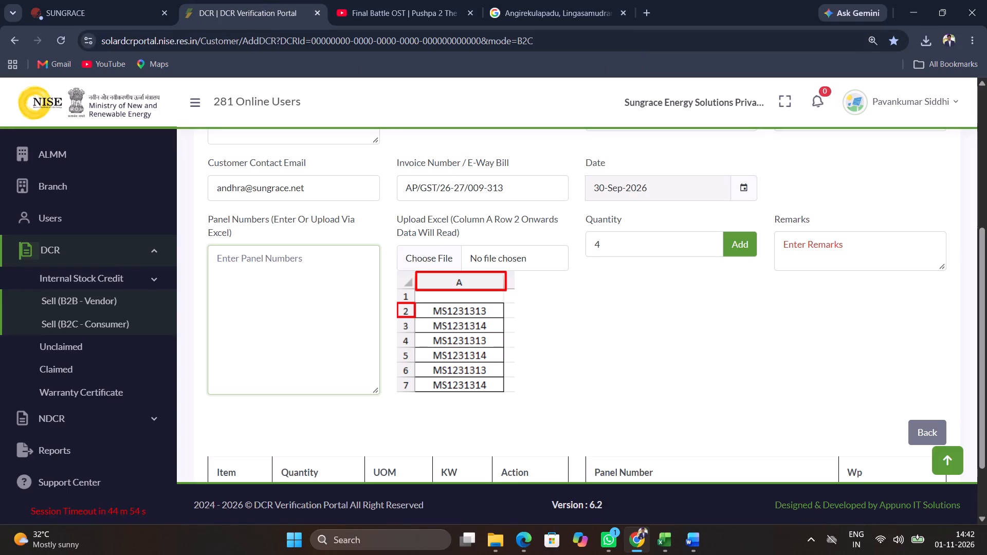
key(ctrl+v)
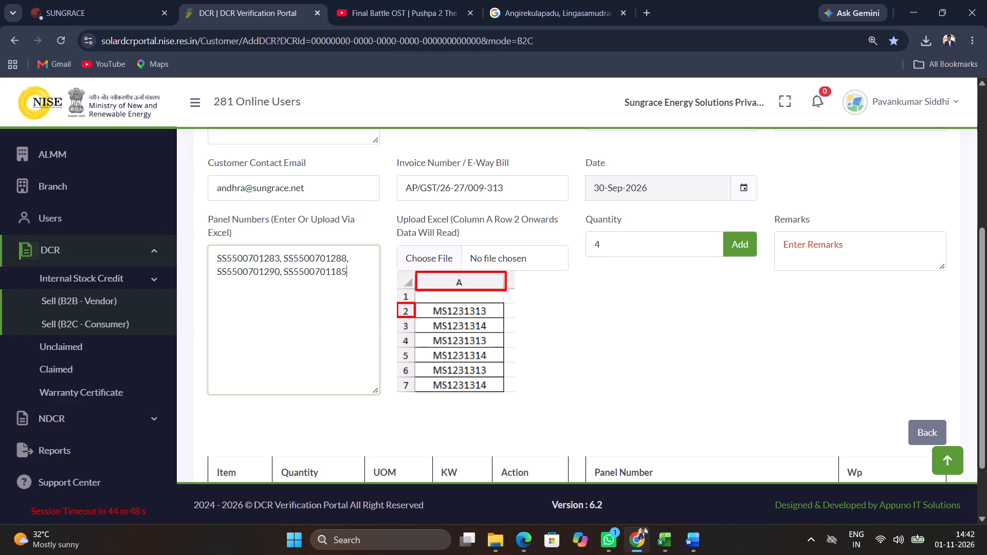
key(Left)
key(Left)
key(Left)
key(Left)
key(Left)
key(Left)
key(Left)
key(Left)
key(Left)
key(Left)
key(Left)
key(Left)
key(BackSpace)
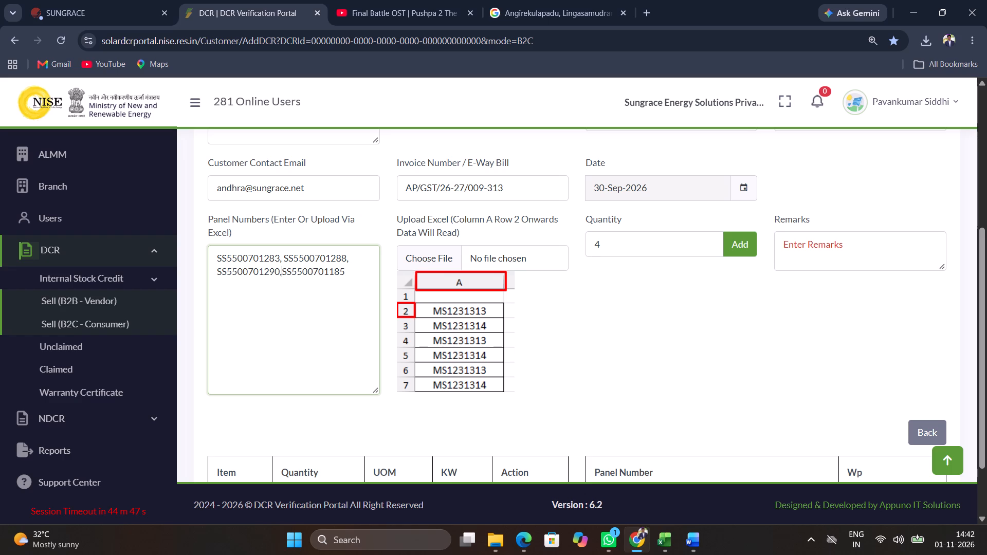
key(BackSpace)
key(Return)
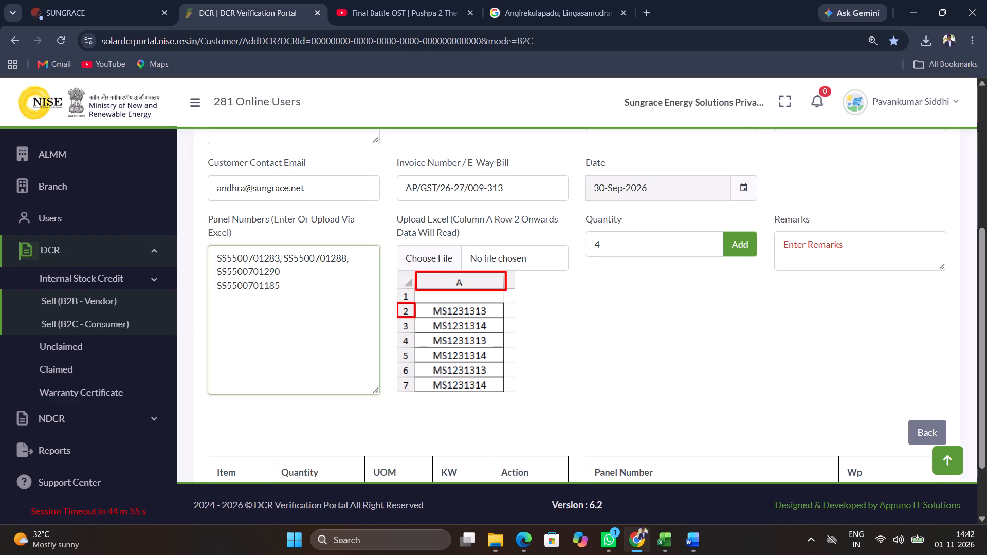
key(Up)
key(Up)
key(Up)
key(Up)
key(Up)
key(Up)
key(Up)
key(Right)
key(Right)
key(Right)
key(Right)
key(Right)
key(Right)
key(Right)
key(Right)
key(Right)
key(Right)
key(Right)
key(Right)
key(Right)
key(Right)
key(Right)
key(Left)
key(BackSpace)
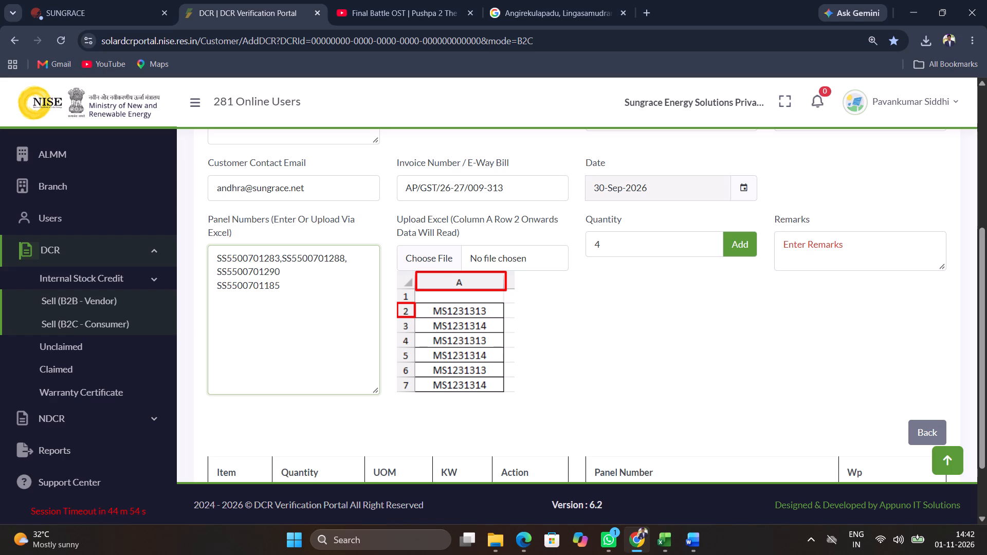
key(BackSpace)
key(Return)
key(Right)
key(Right)
key(Right)
key(Right)
key(Right)
key(Right)
key(Right)
key(Right)
key(Right)
key(Right)
key(Right)
key(Right)
key(Right)
key(Right)
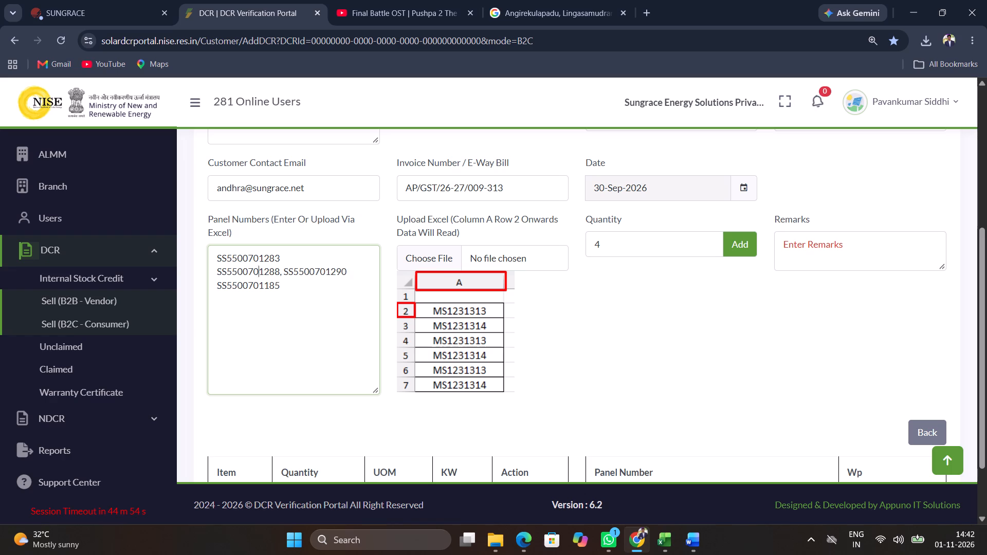
key(BackSpace)
key(BackSpace)
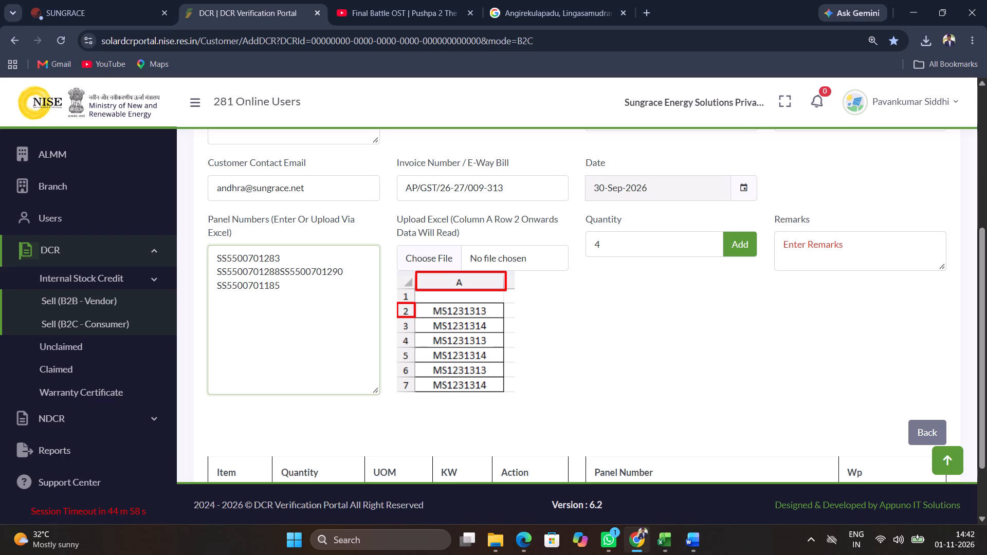
key(Return)
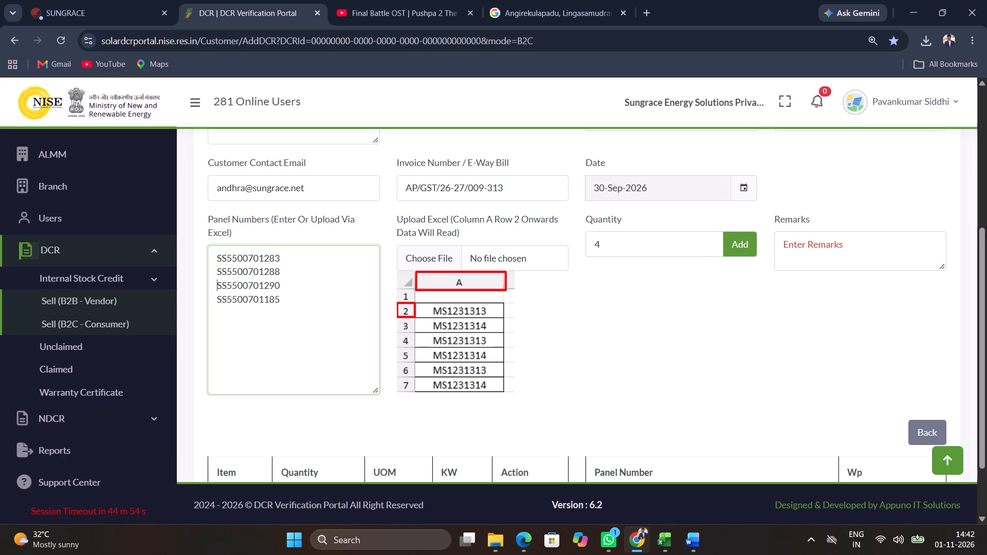
Add the four entered panel numbers to the DCR item list.
click(752, 245)
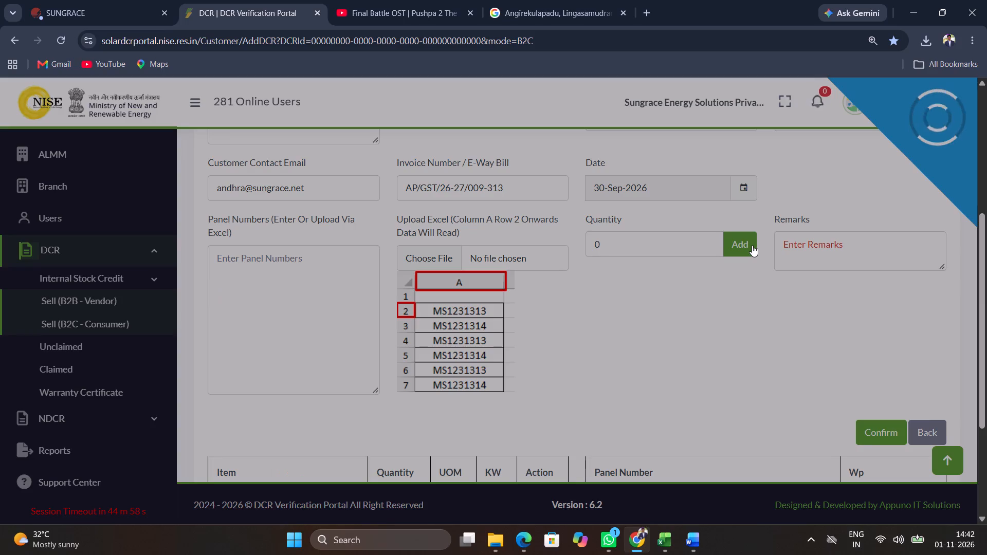
Copy the address from the SUNGRACE work order's quick-copy details into the form's Remarks field.
click(815, 242)
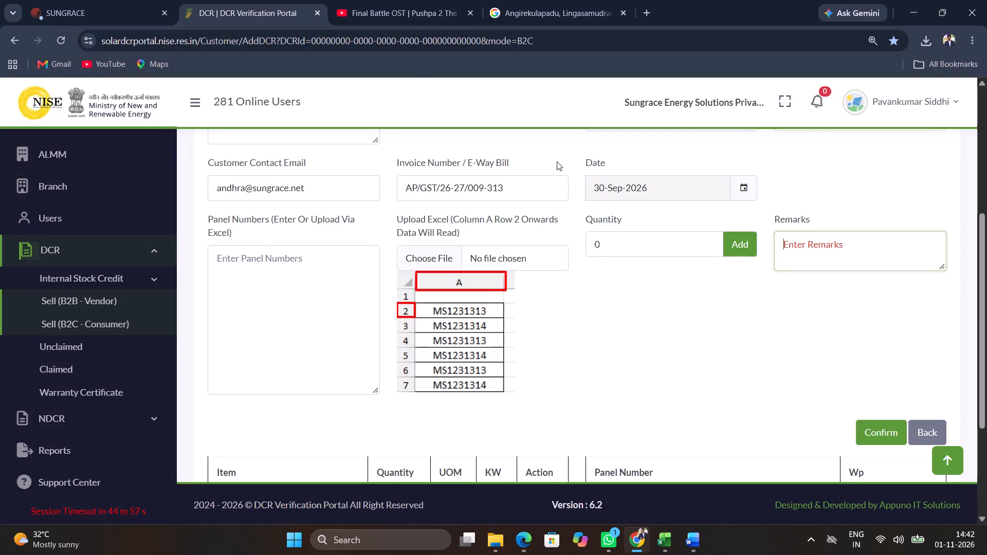
click(131, 0)
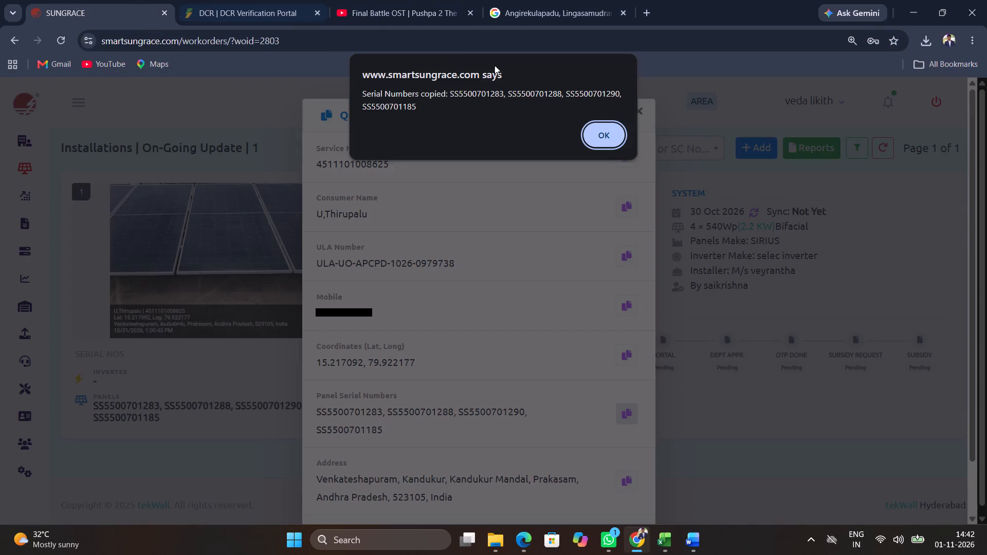
click(604, 142)
scroll(588, 331, down, 2)
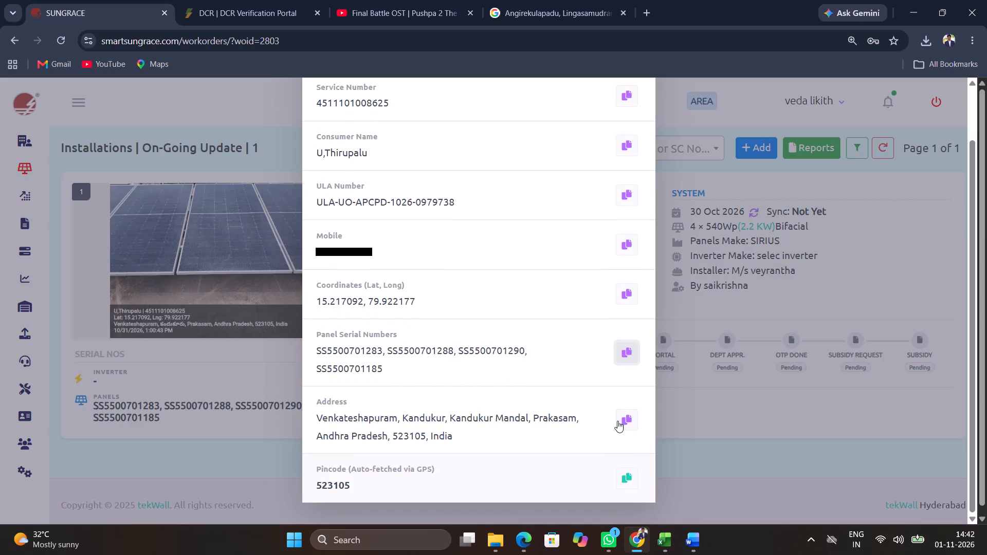
click(622, 419)
click(267, 0)
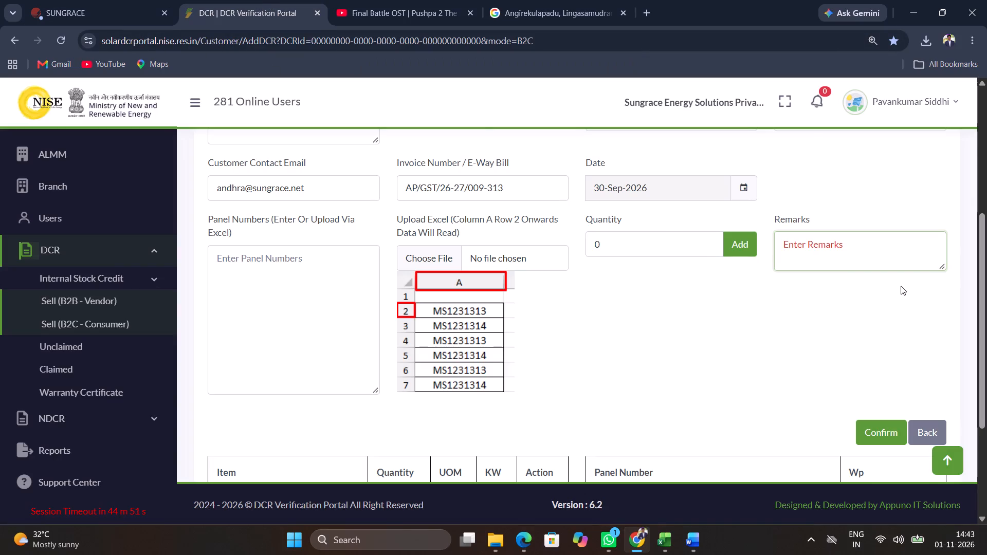
key(ctrl+v)
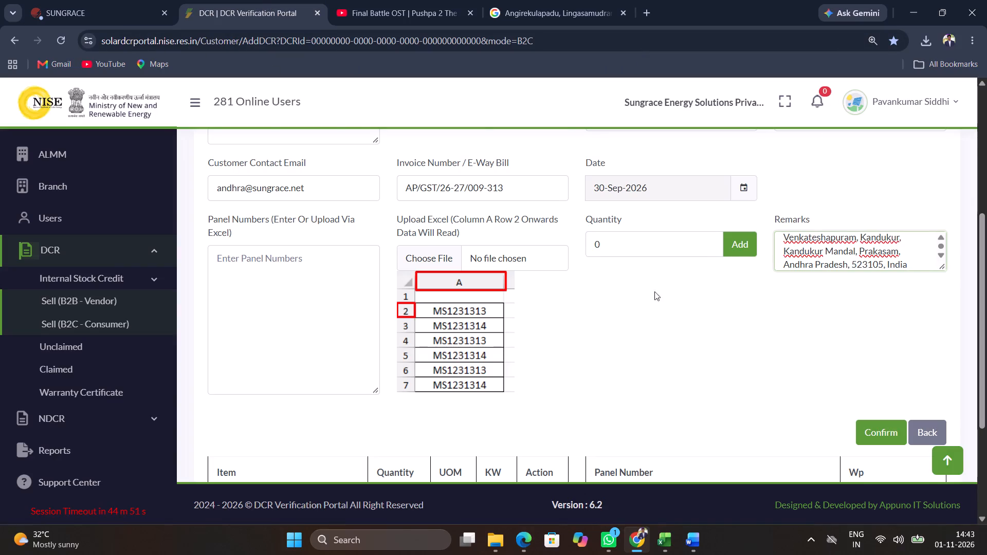
Copy the pincode from the SUNGRACE work order's quick-copy details into the form's Customer Pin Code field.
scroll(648, 289, up, 2)
click(635, 250)
click(109, 0)
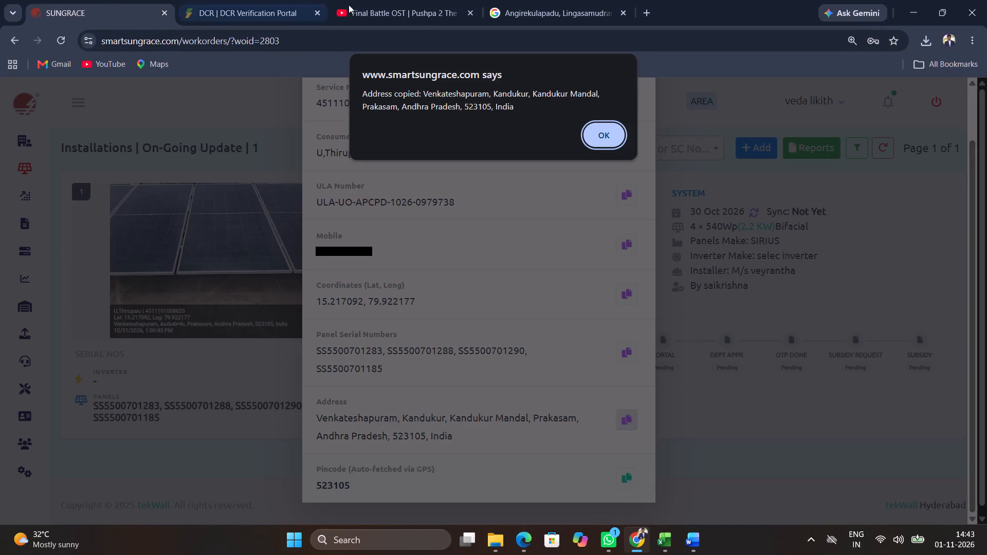
click(612, 137)
click(627, 471)
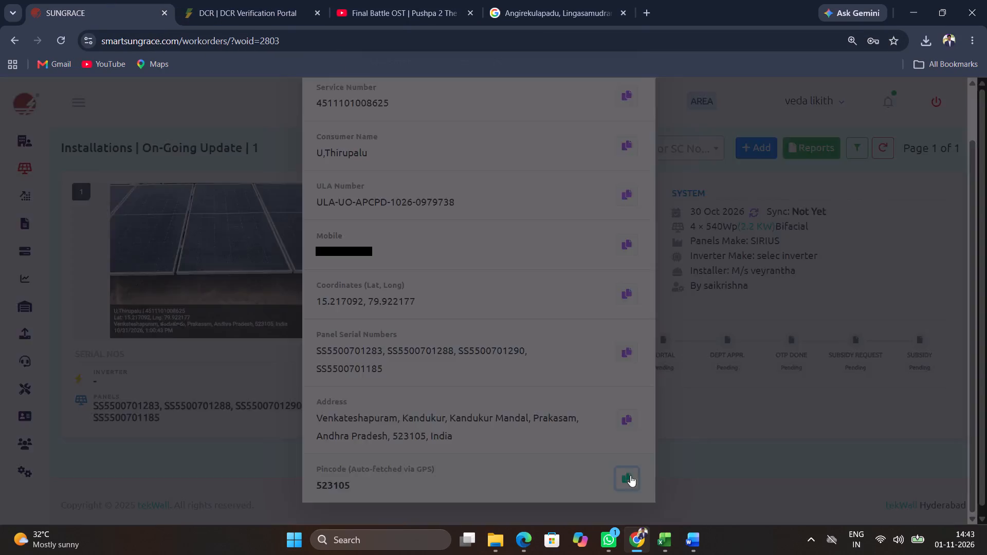
click(198, 3)
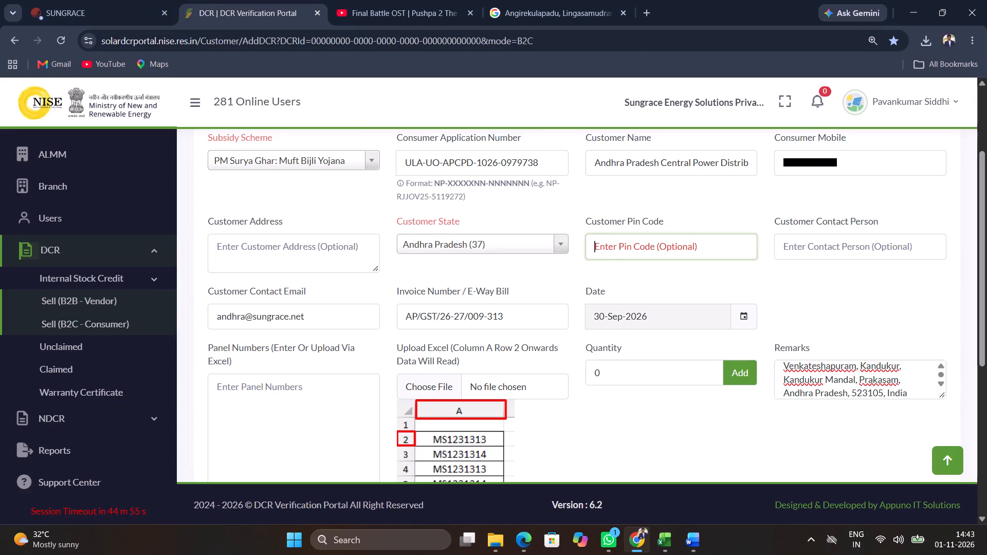
key(ctrl+v)
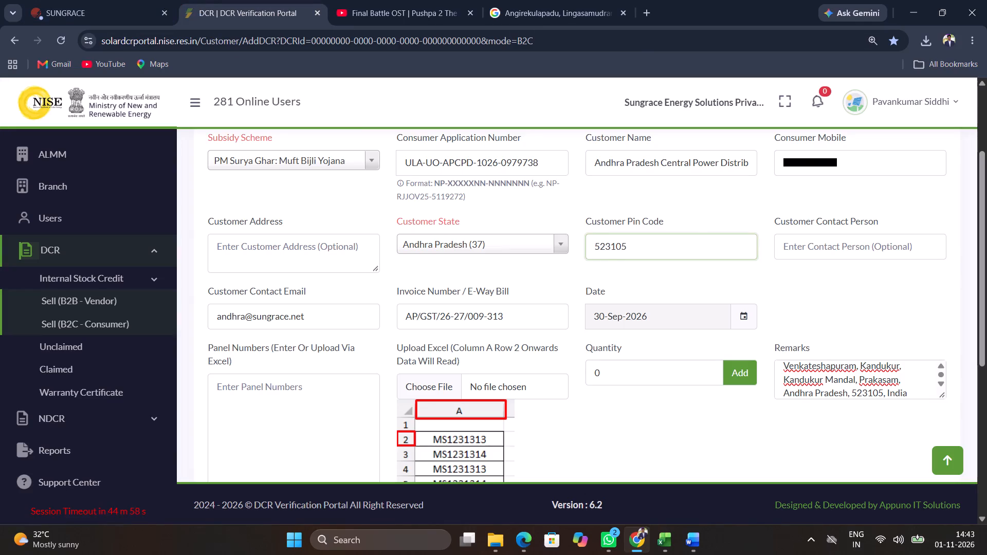
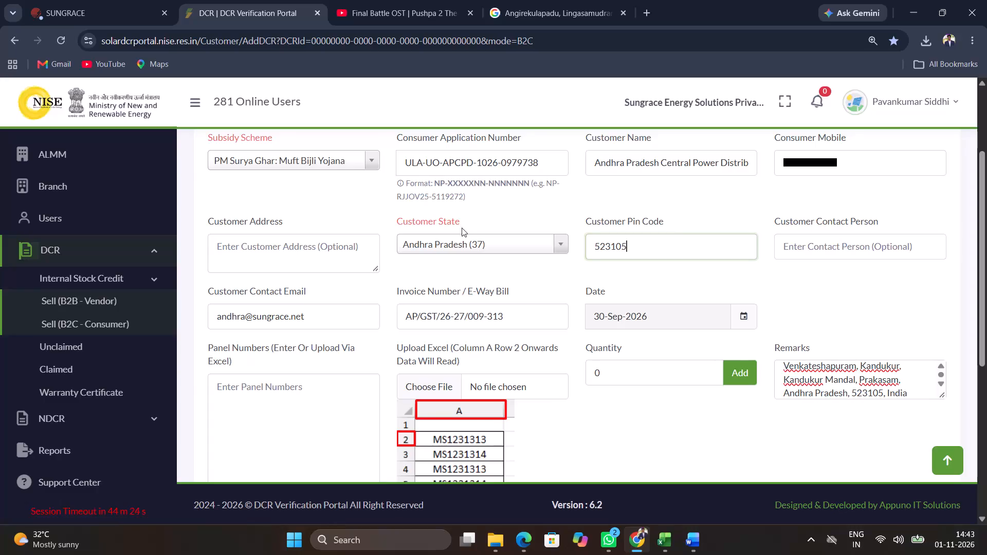
Confirm and submit the B2C DCR form for the four added panels.
scroll(462, 228, down, 5)
click(877, 257)
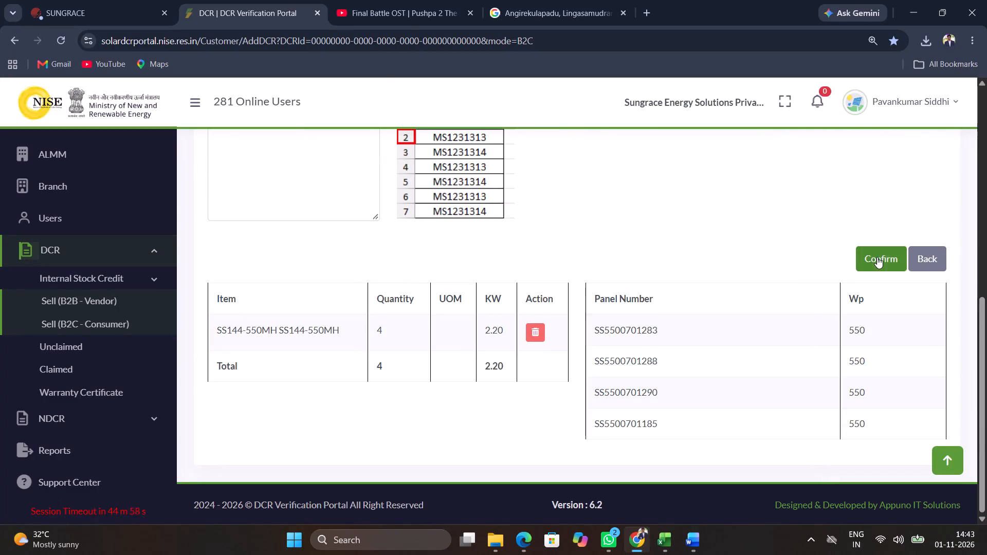
click(628, 386)
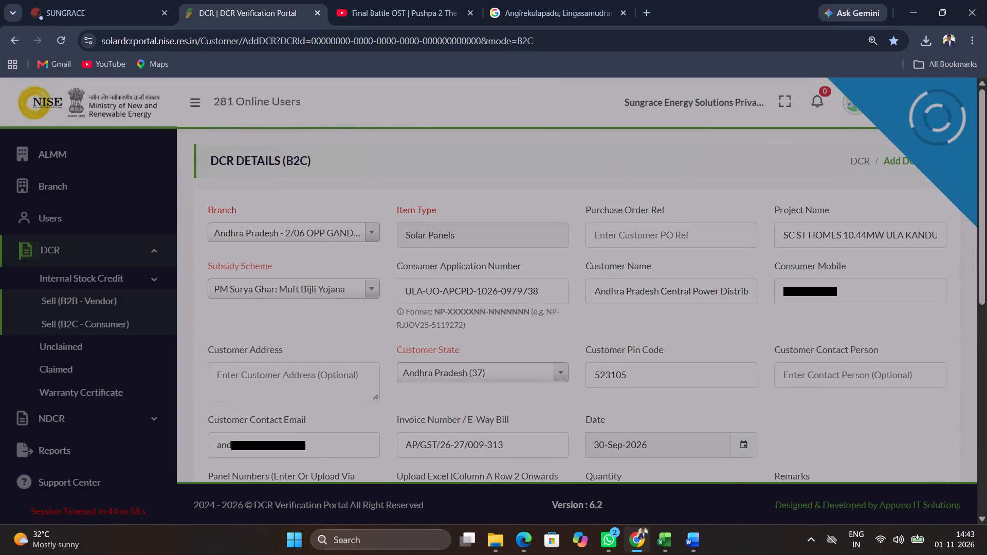
scroll(568, 339, down, 3)
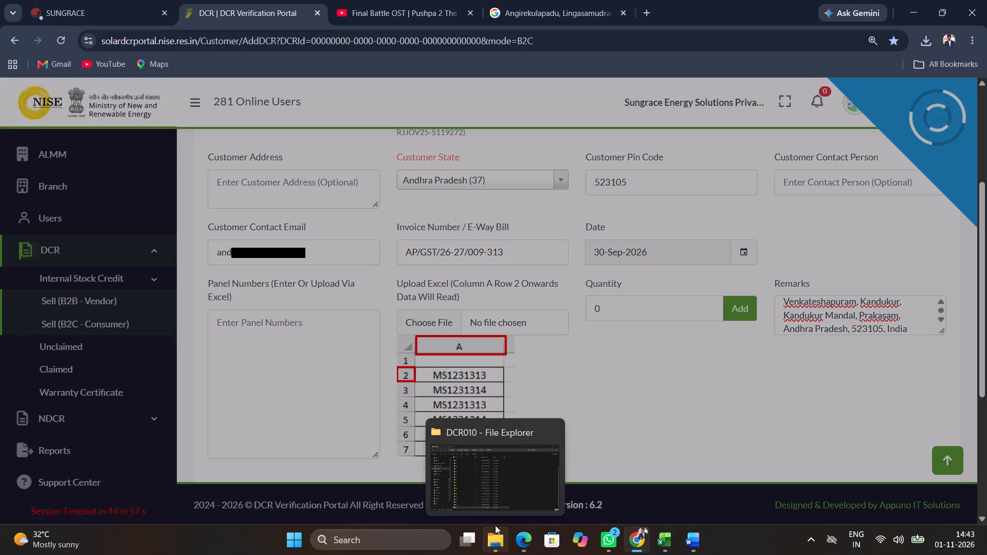
In File Explorer, create a new folder named 313_ inside the DCR009 folder of dcr crf.
click(479, 475)
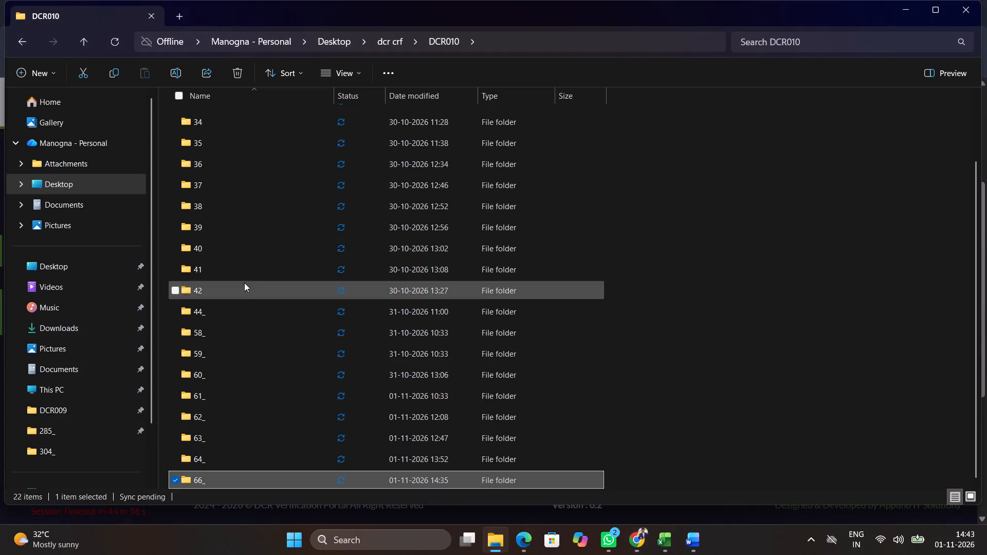
click(376, 47)
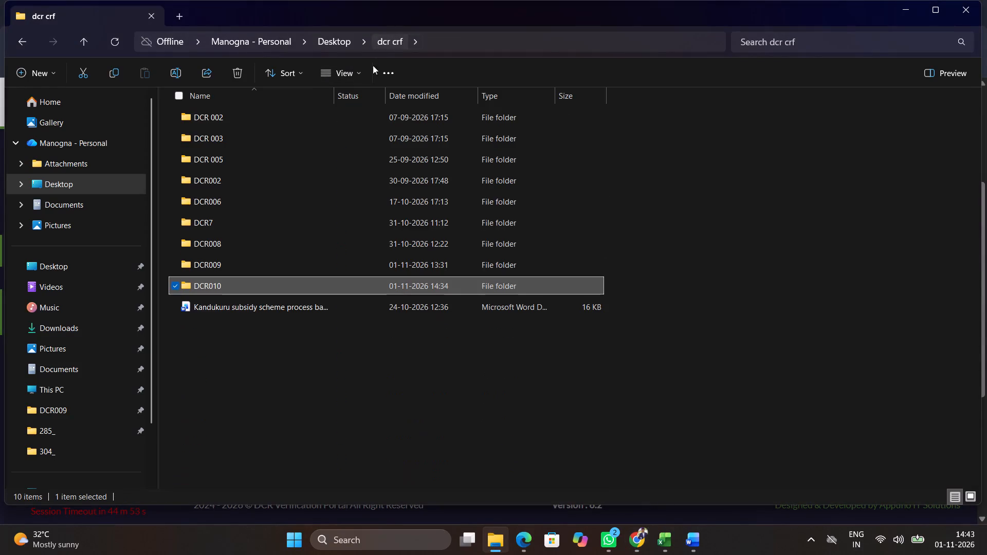
click(280, 262)
double_click(280, 262)
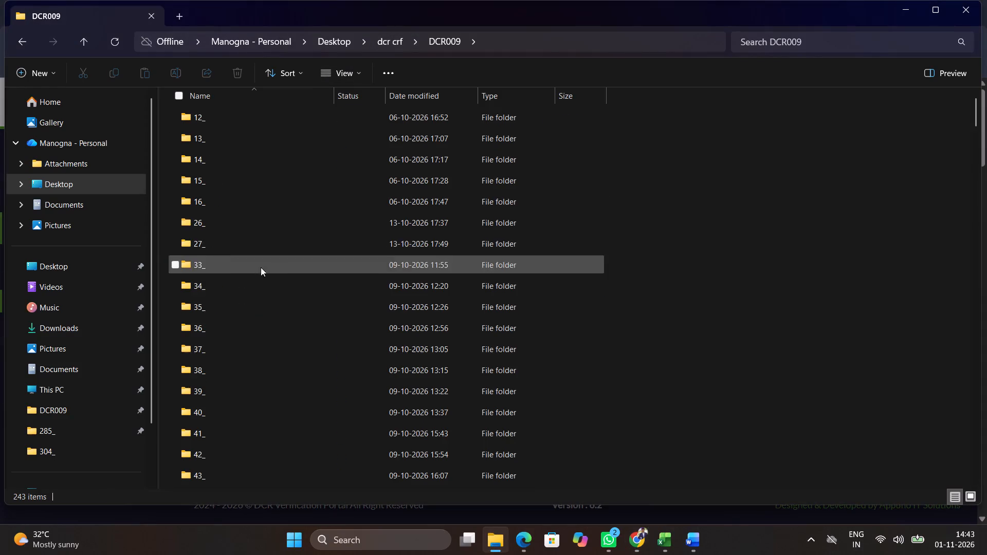
click(28, 78)
click(43, 97)
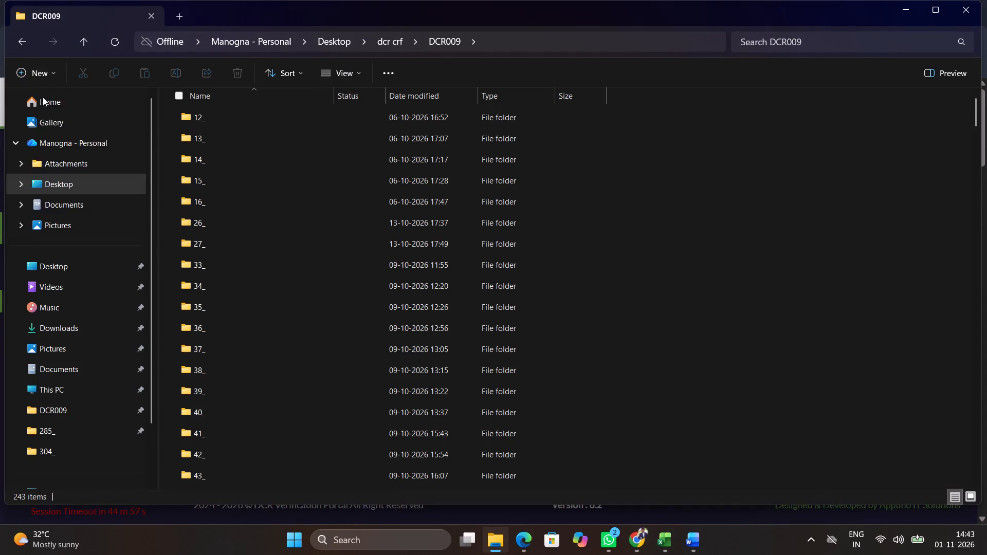
text(313)
key(shift+underscore)
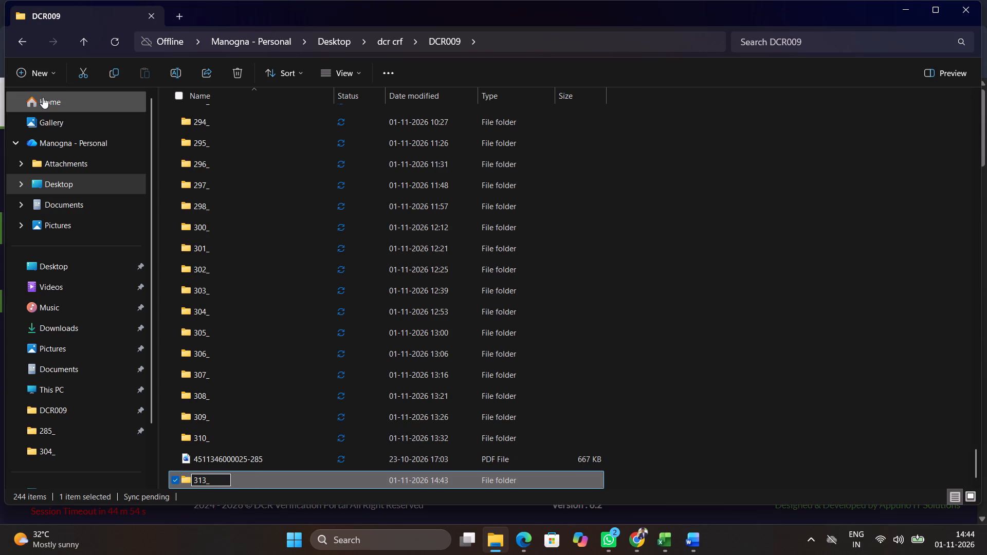
key(Return)
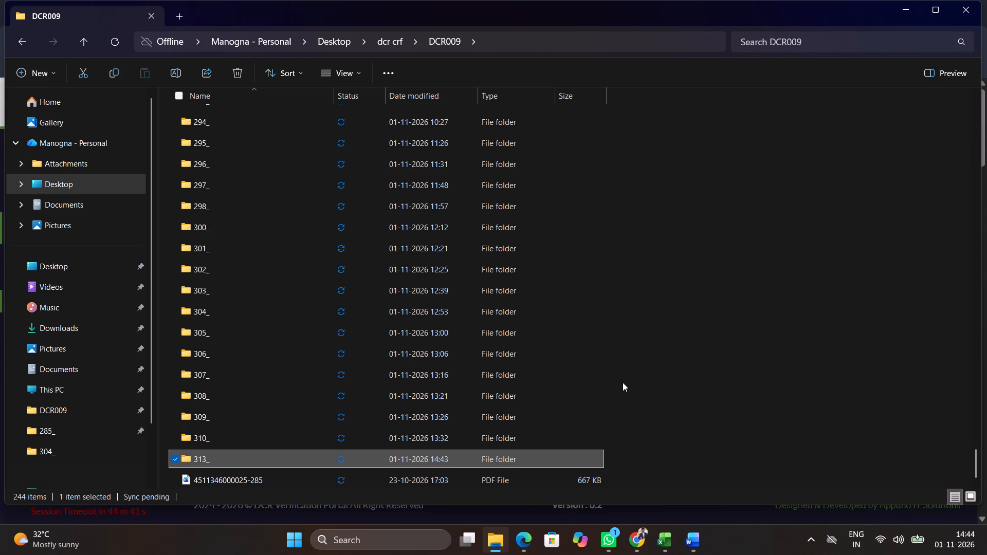
scroll(623, 382, down, 3)
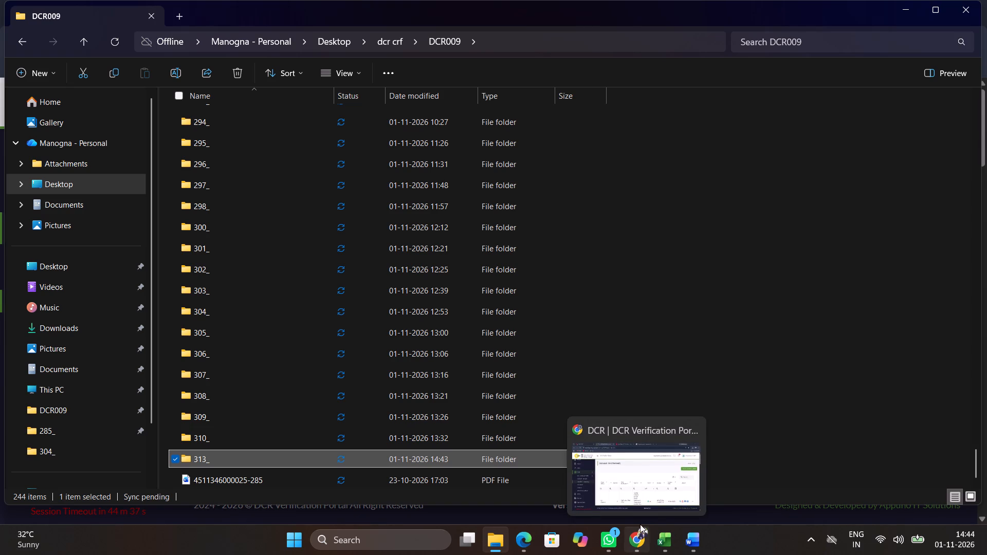
Copy the service number from the SUNGRACE work order's quick-copy details in Chrome.
click(634, 502)
click(116, 0)
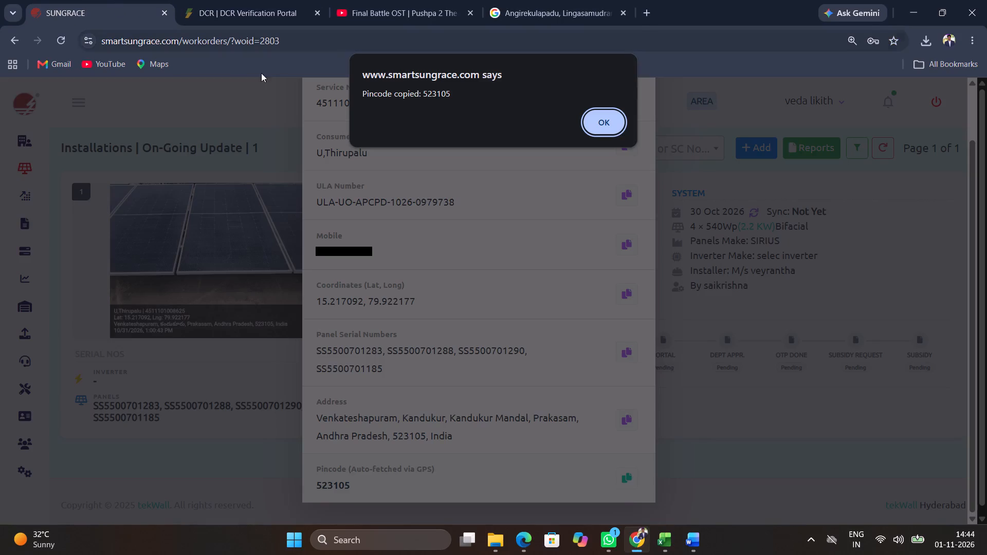
click(606, 116)
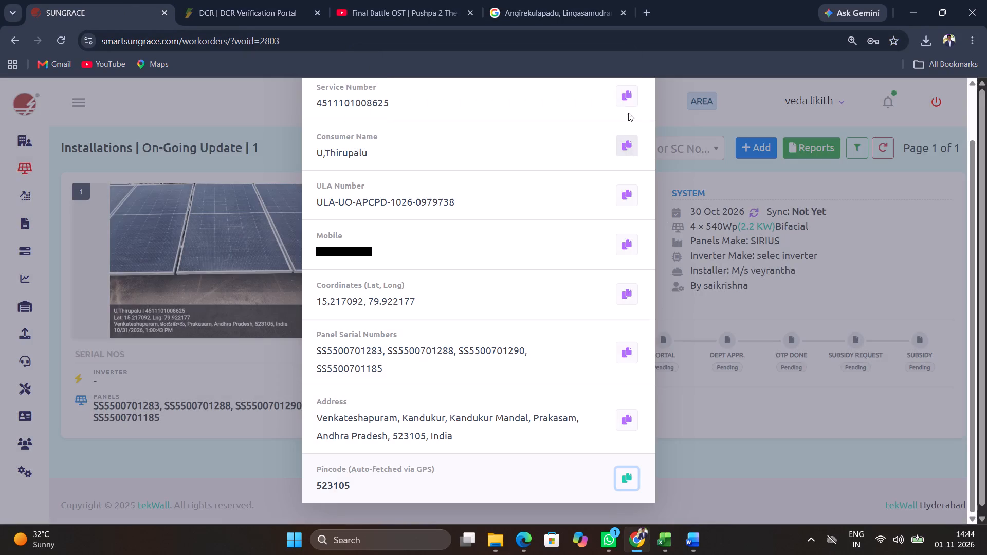
click(627, 95)
Download the DCR certificate PDF for invoice AP/GST/26-27/009-313, naming it with the copied service number followed by -313.
click(245, 1)
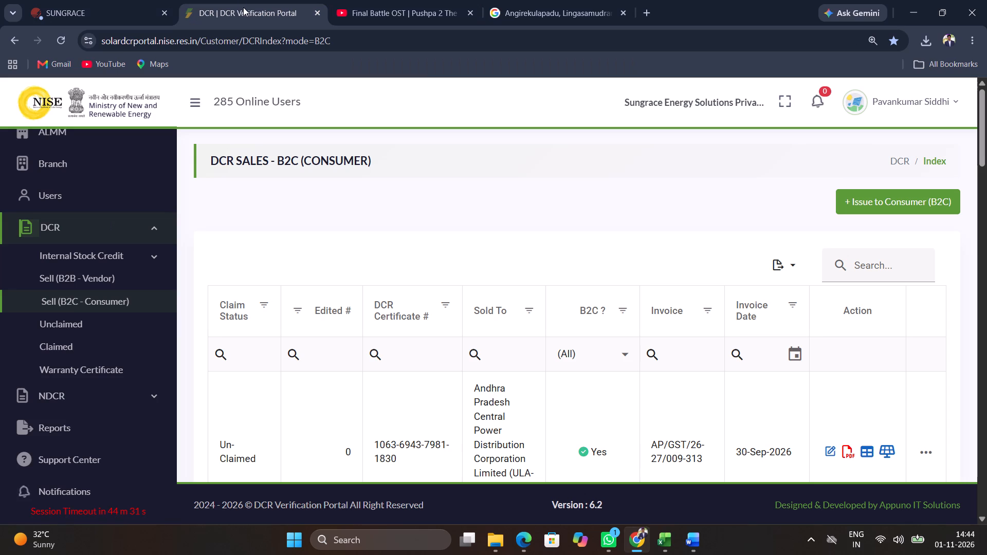
click(845, 452)
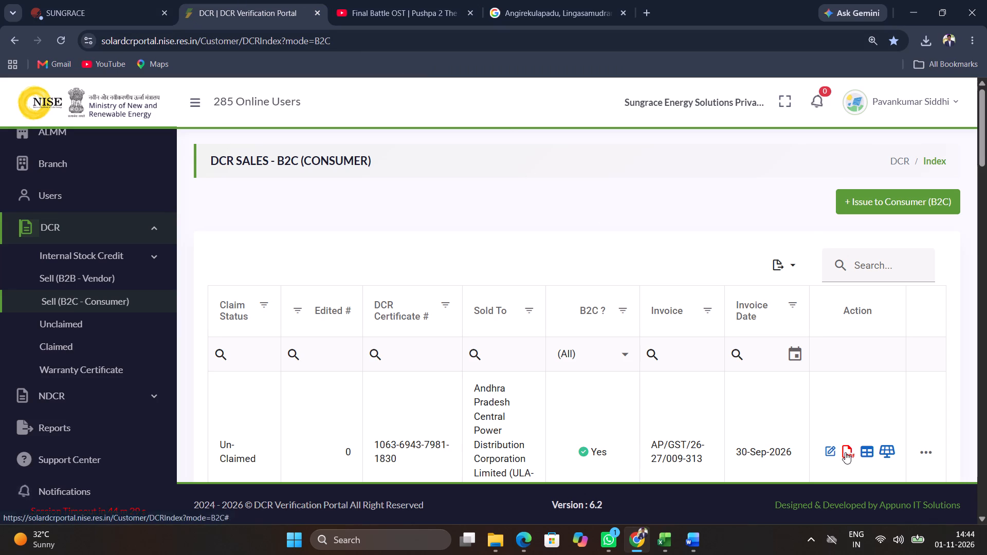
click(816, 178)
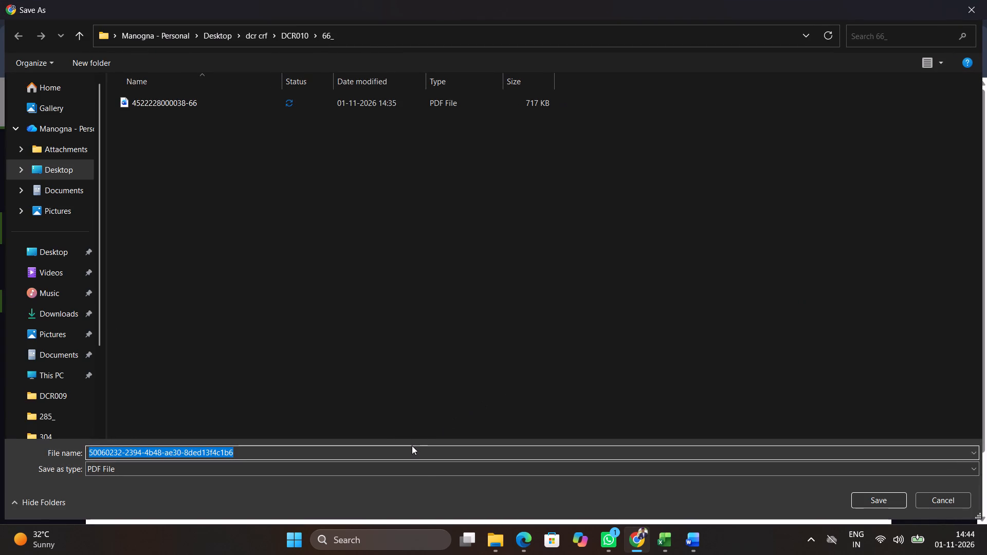
key(ctrl+v)
key(minus)
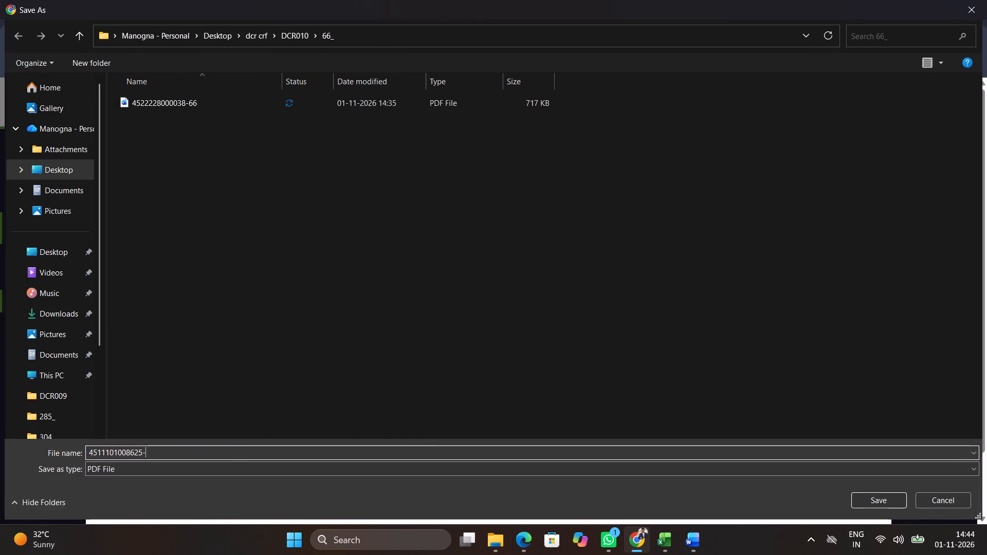
text(31)
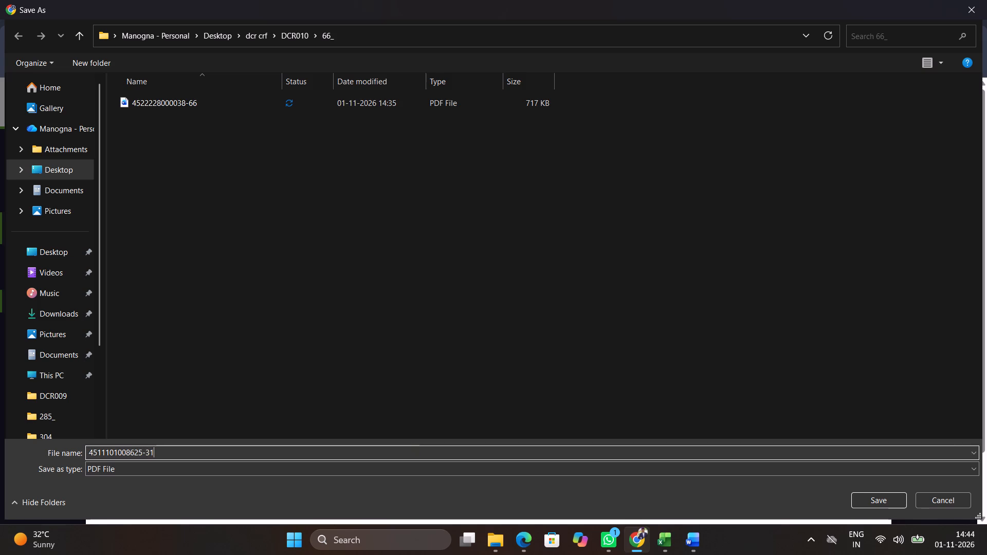
key(3)
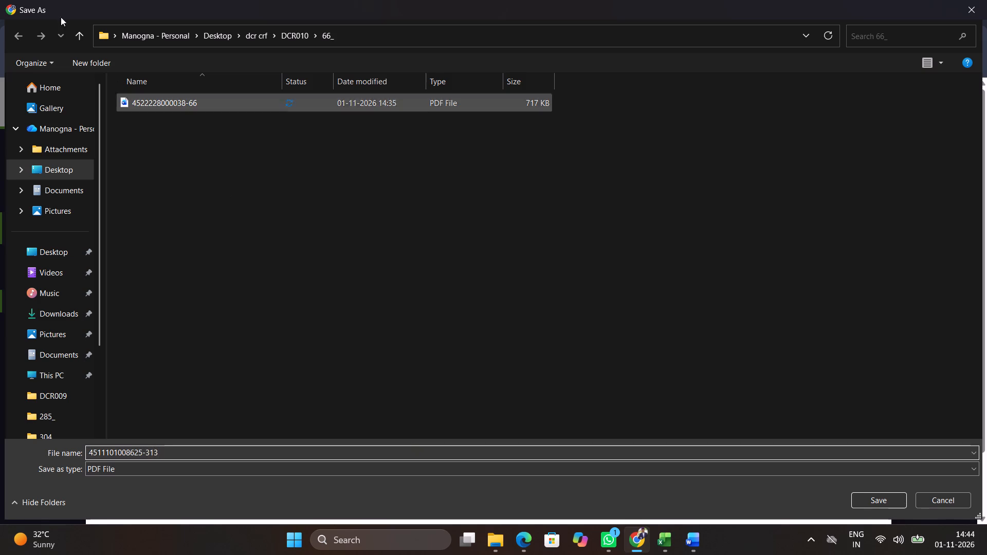
Save the certificate PDF into the 313_ folder inside DCR009.
click(287, 30)
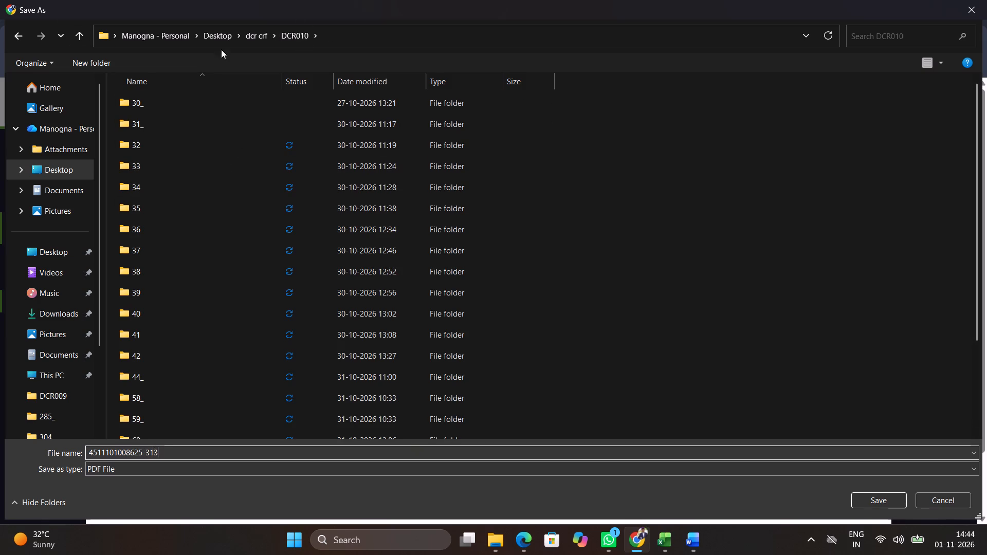
click(249, 30)
double_click(167, 252)
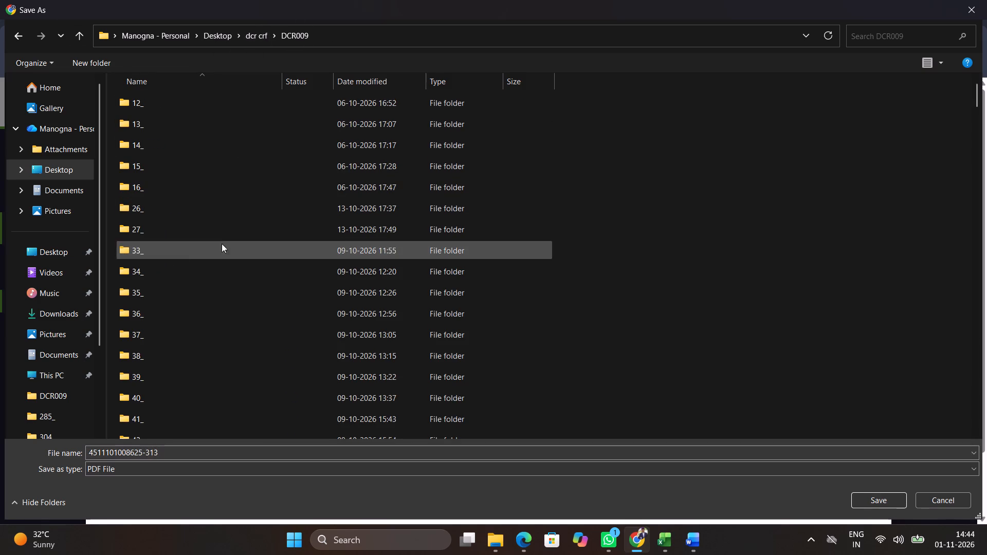
drag(976, 103, 941, 459)
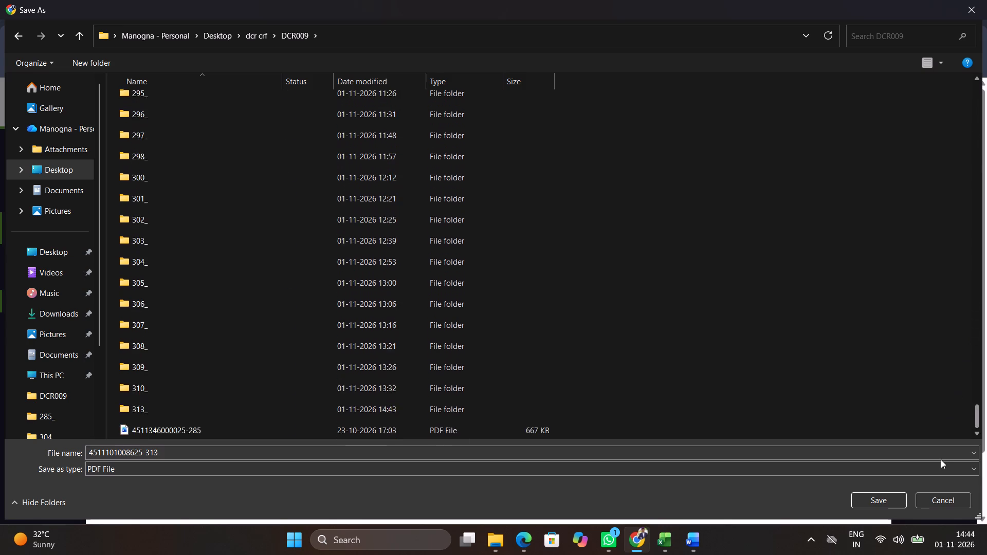
drag(941, 459, 941, 469)
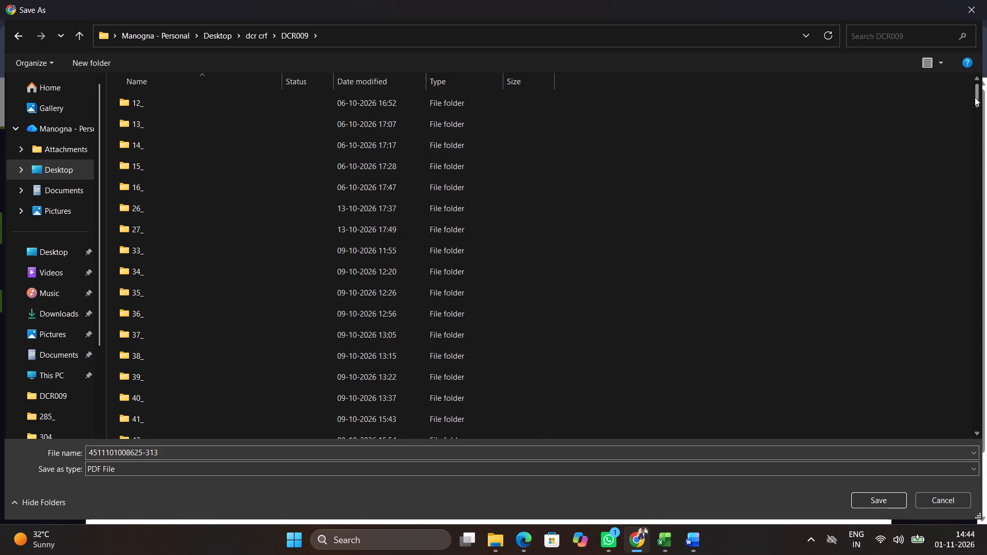
drag(975, 97, 911, 476)
drag(977, 100, 978, 99)
drag(978, 99, 924, 398)
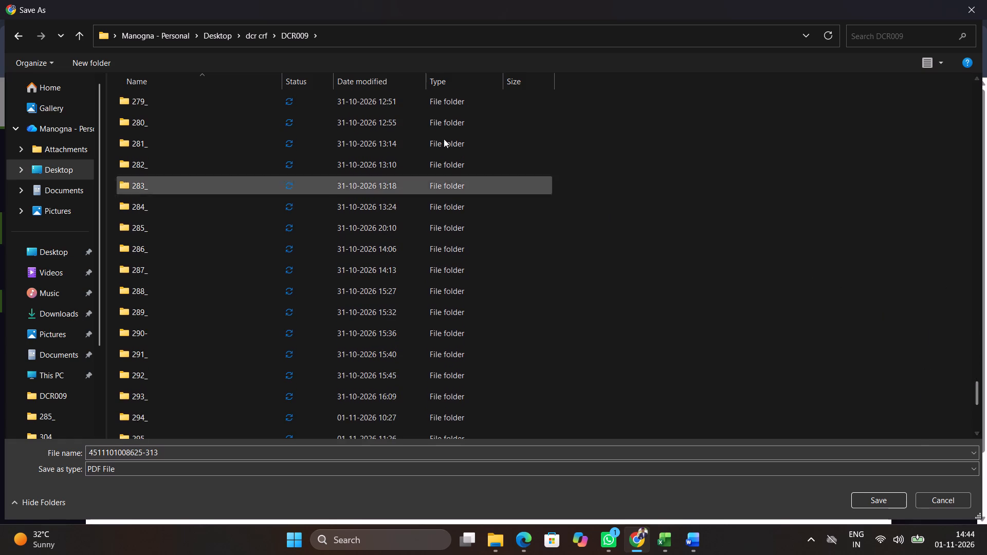
scroll(397, 85, down, 6)
double_click(230, 412)
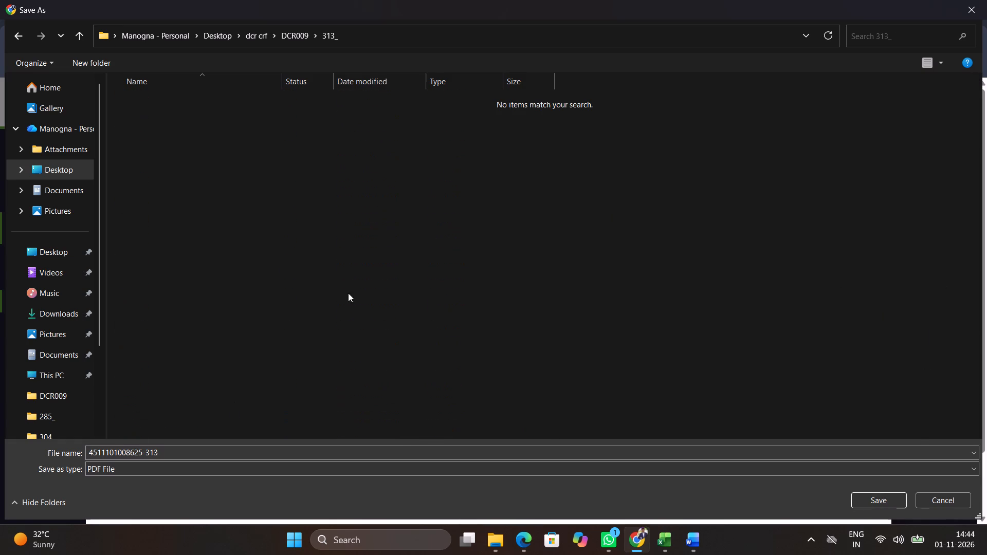
click(866, 499)
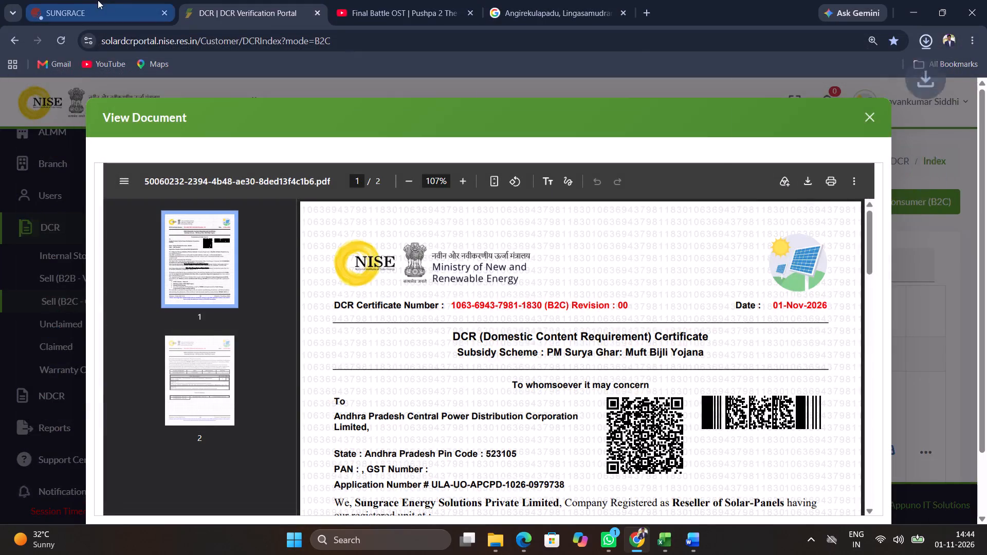
Dismiss the quick-copy details and open the SUNGRACE work order's Project Stage update form.
click(92, 0)
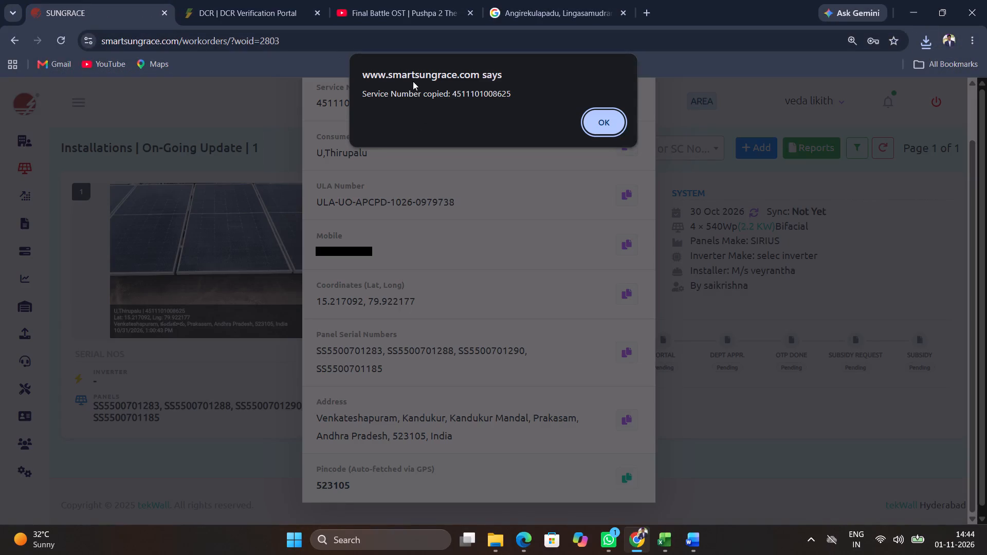
click(611, 120)
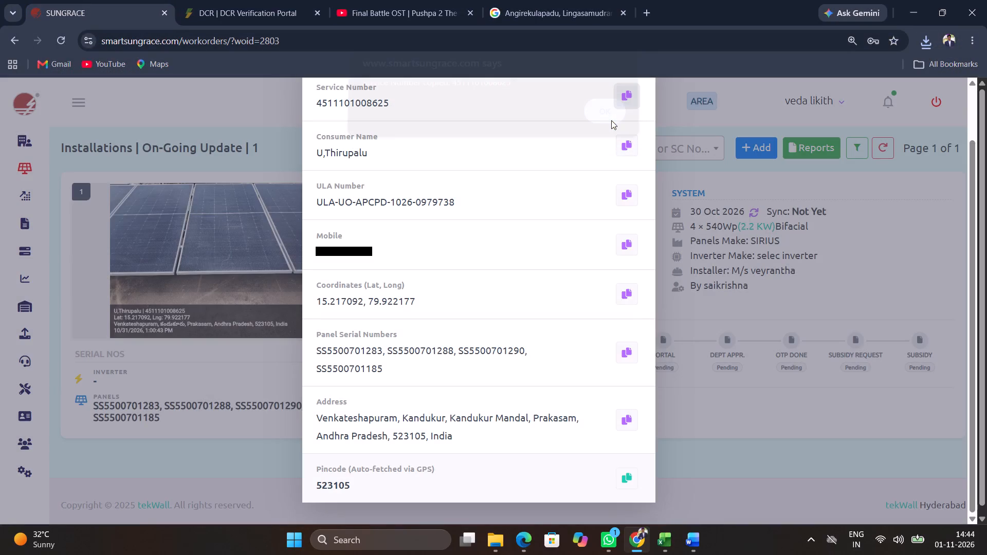
click(681, 114)
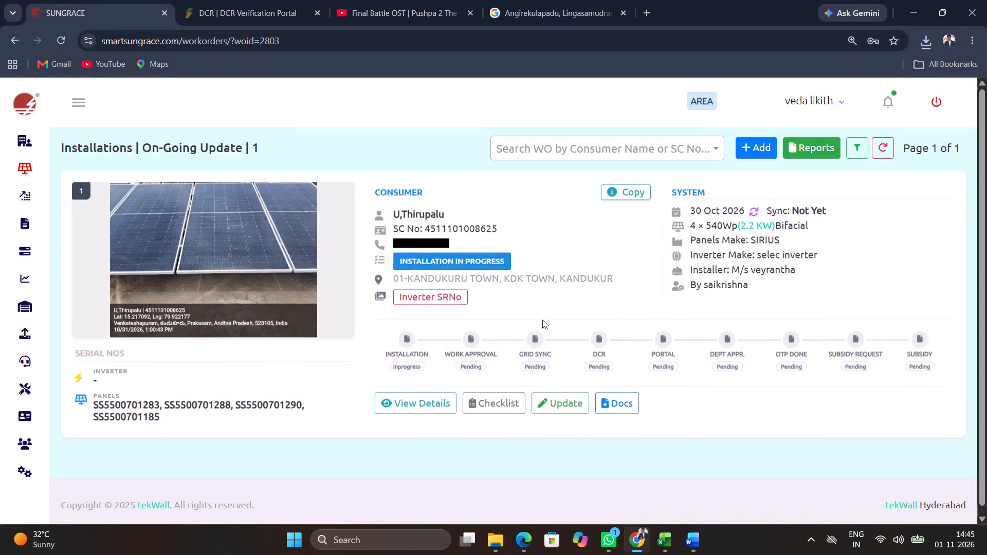
click(566, 397)
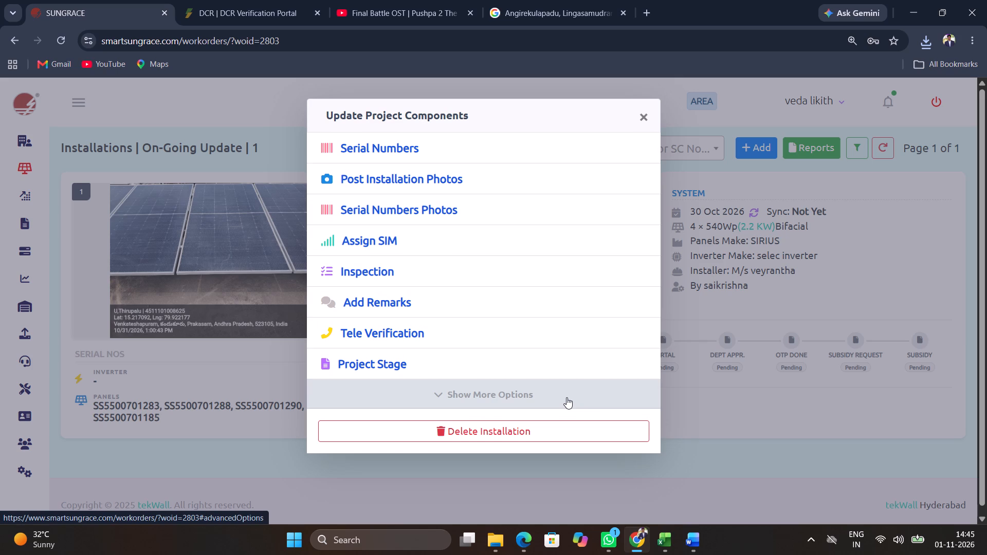
click(356, 362)
Attach the certificate PDF from DCR009's 313_ folder as the work order's DCR upload and submit the form.
scroll(388, 266, down, 2)
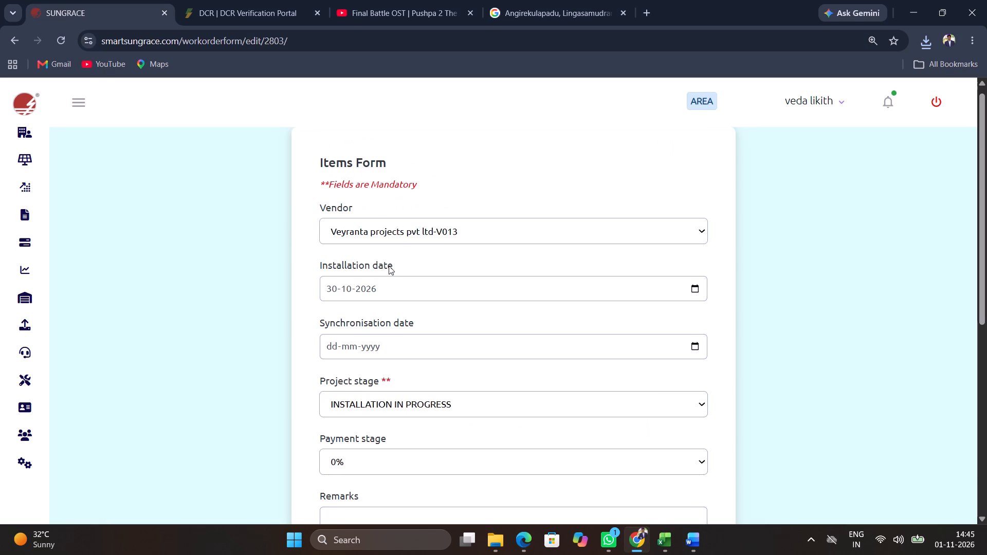
scroll(389, 266, down, 6)
click(357, 308)
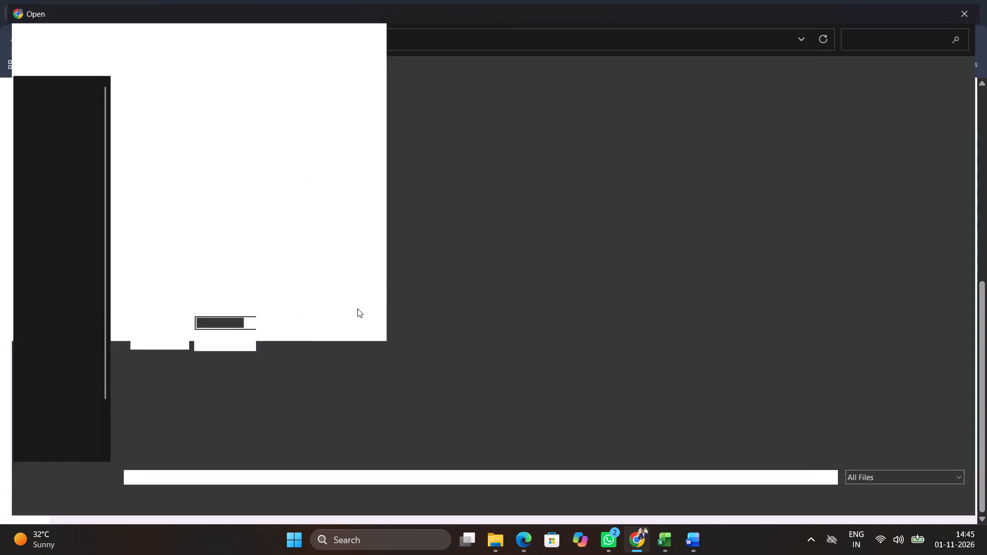
click(257, 40)
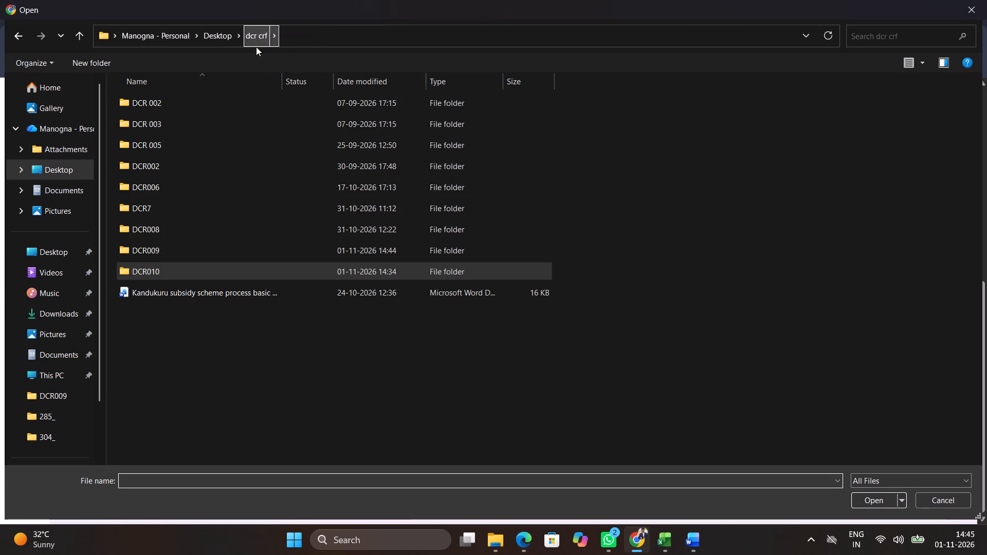
double_click(223, 252)
scroll(223, 252, down, 5)
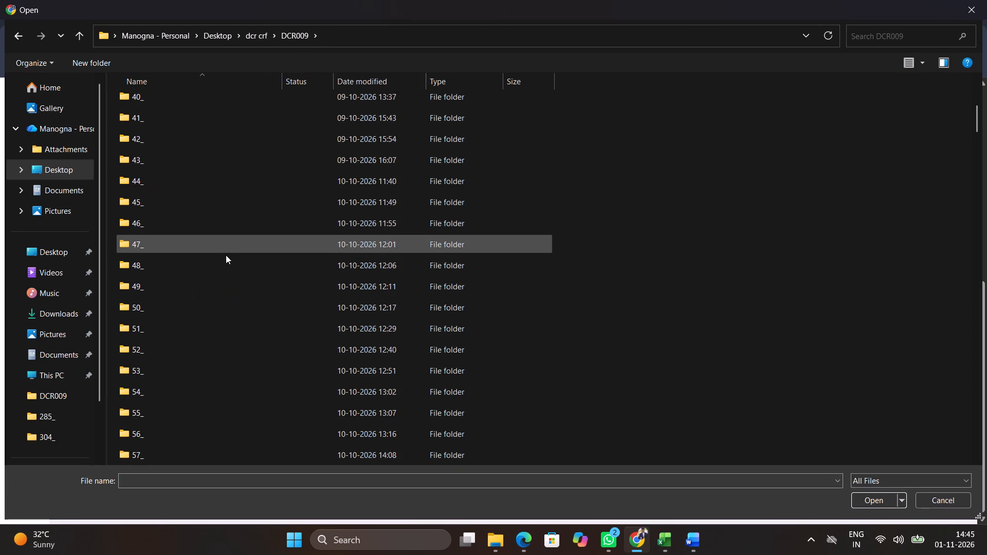
scroll(226, 255, down, 20)
scroll(226, 255, down, 12)
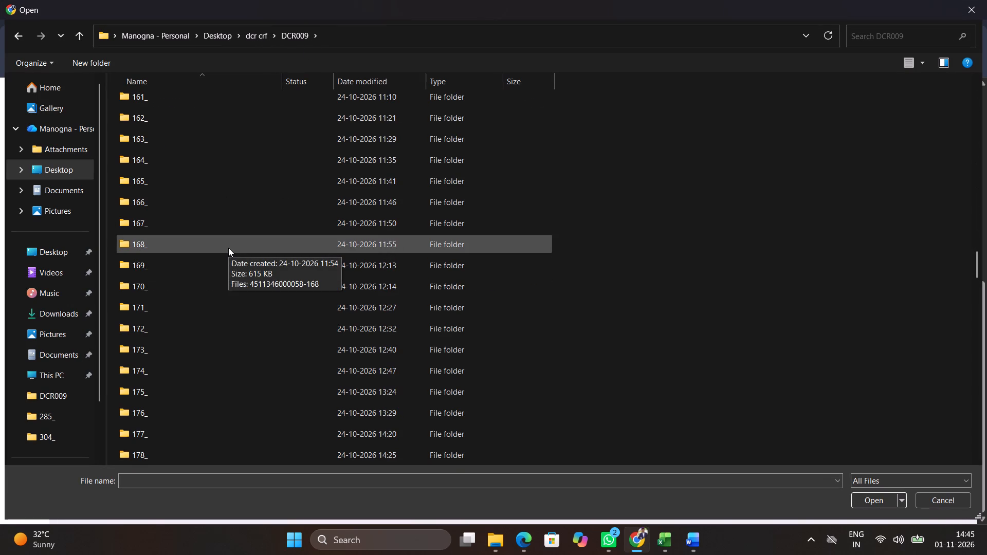
scroll(228, 248, down, 16)
scroll(227, 249, down, 10)
scroll(231, 238, down, 16)
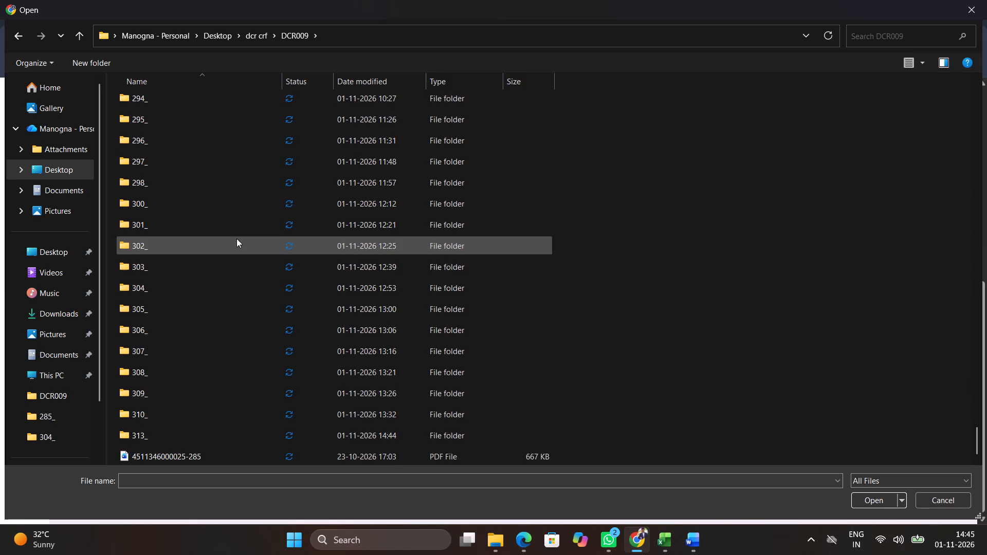
scroll(236, 238, down, 7)
double_click(248, 434)
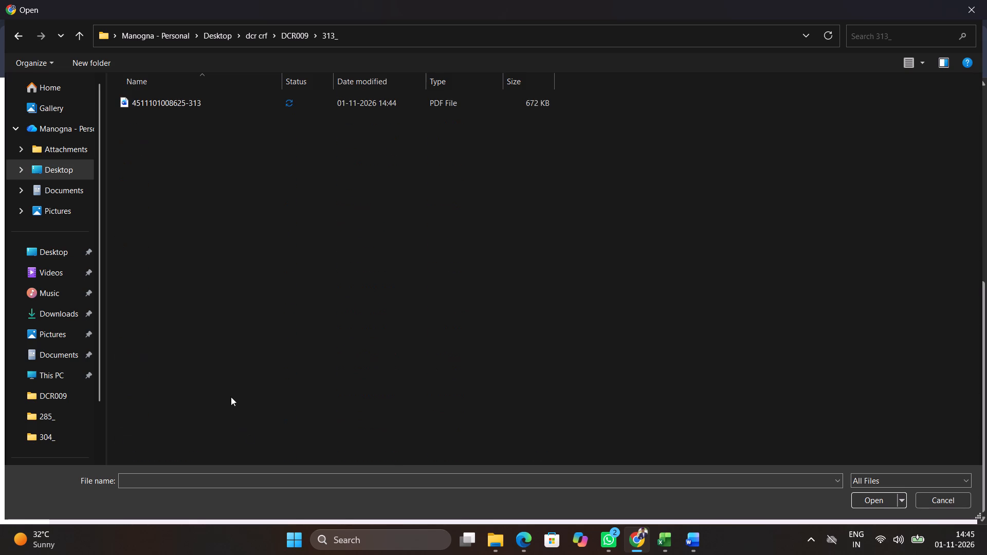
double_click(168, 105)
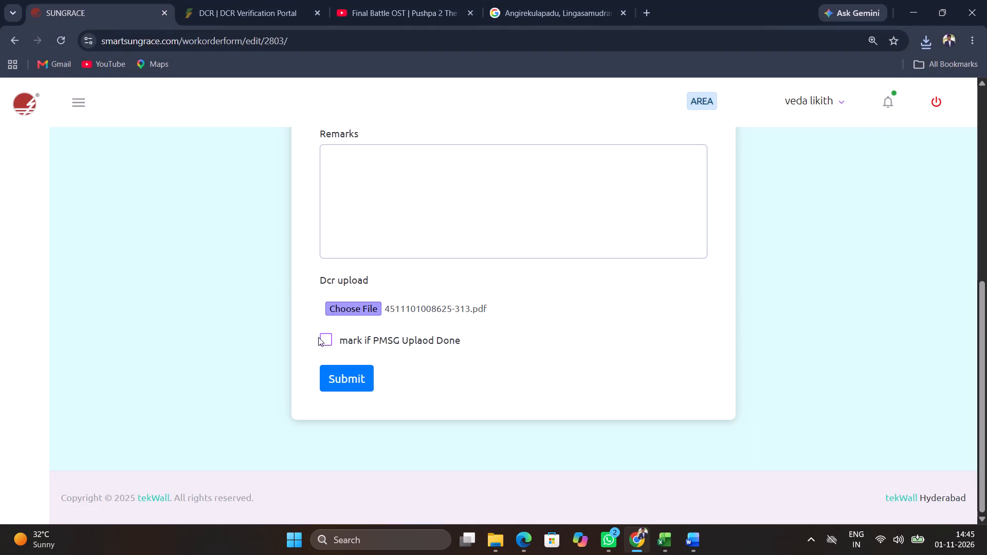
click(342, 381)
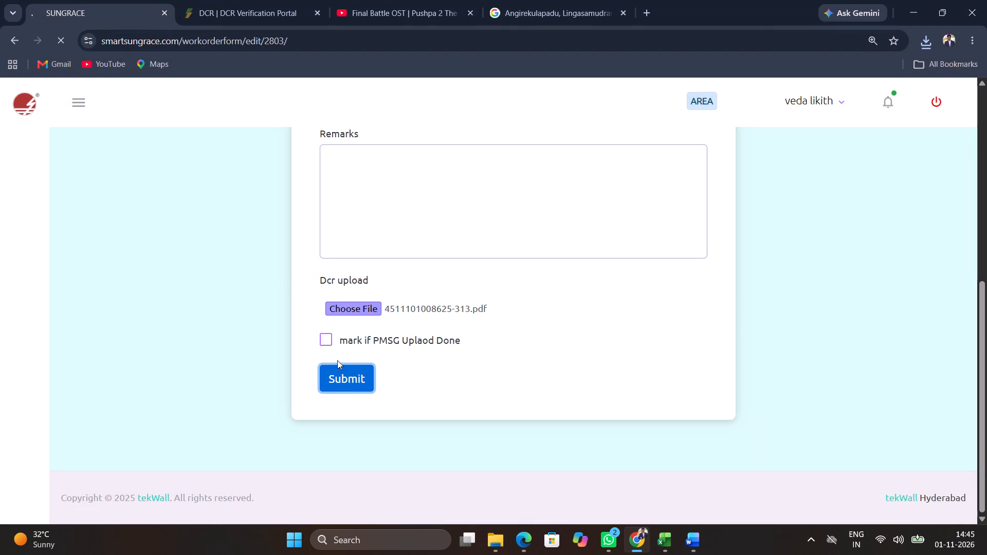
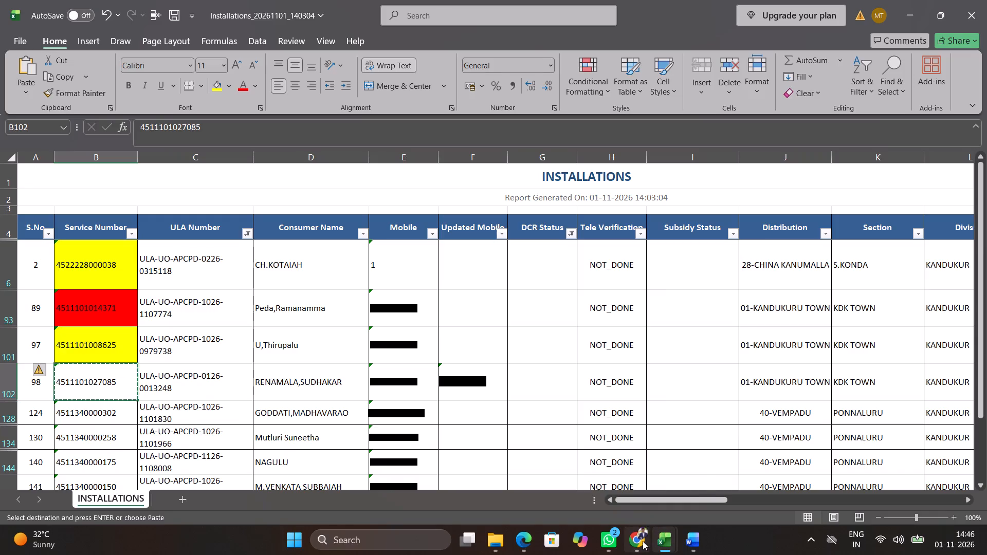
Switch to Chrome and look up the SUNGRACE work order for the copied service number.
click(629, 486)
click(515, 150)
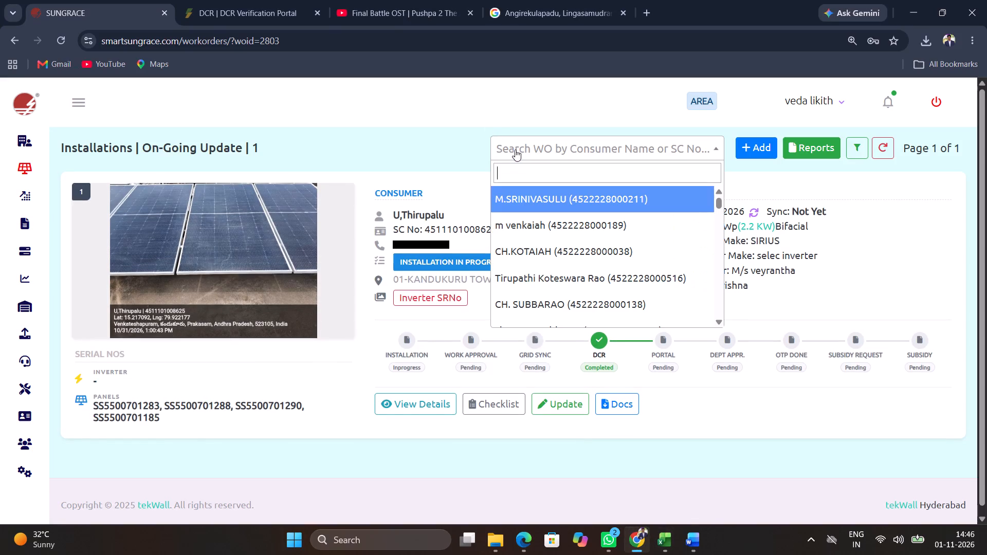
key(ctrl+v)
key(ctrl+Return)
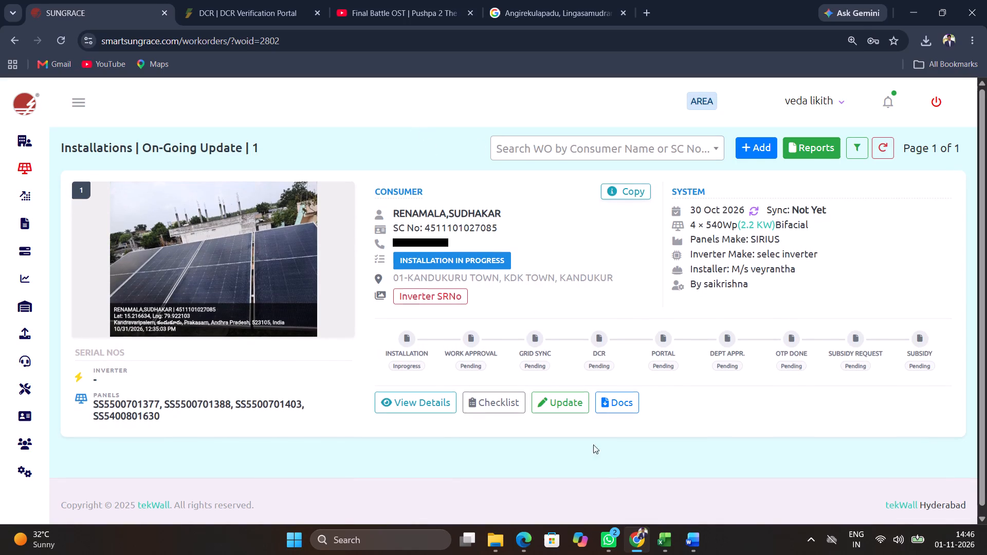
Switch to Excel and filter the Inverter Serial Numbers column to exclude blanks.
ctrl+click(692, 494)
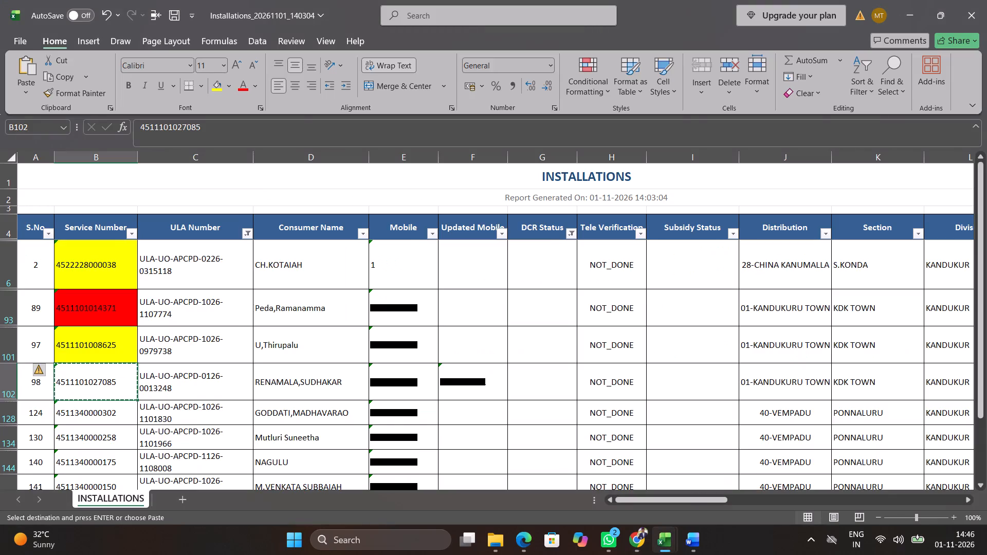
ctrl+drag(687, 502, 729, 503)
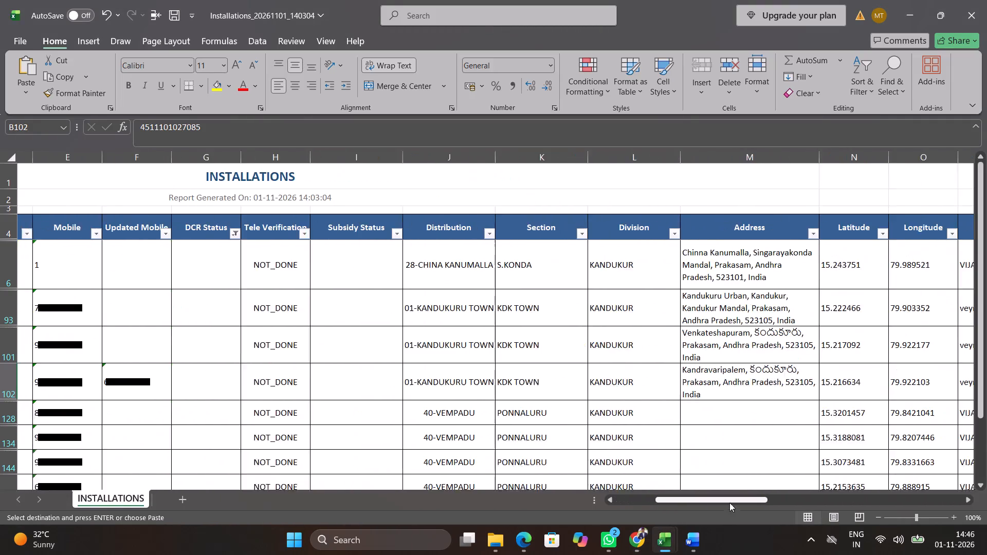
ctrl+drag(729, 503, 771, 496)
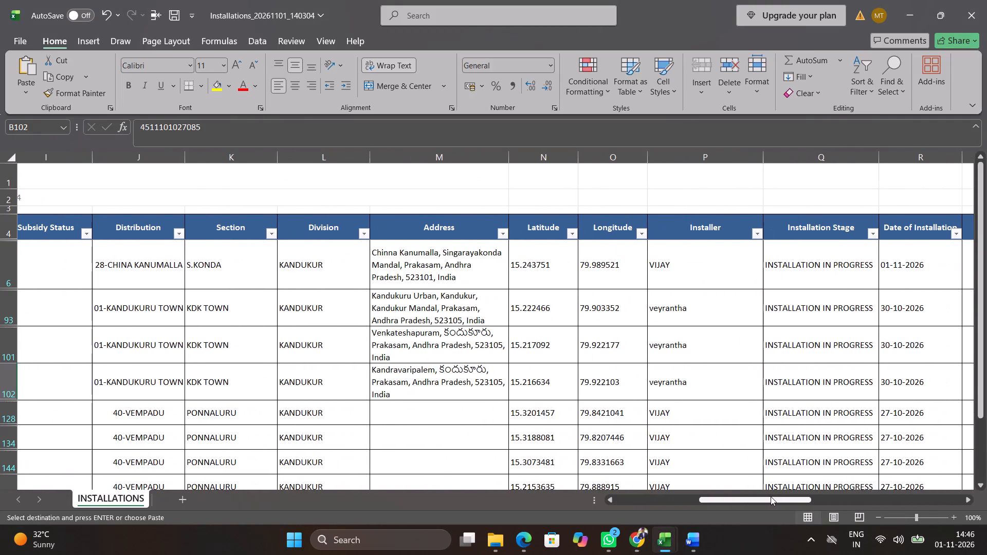
ctrl+drag(771, 496, 783, 492)
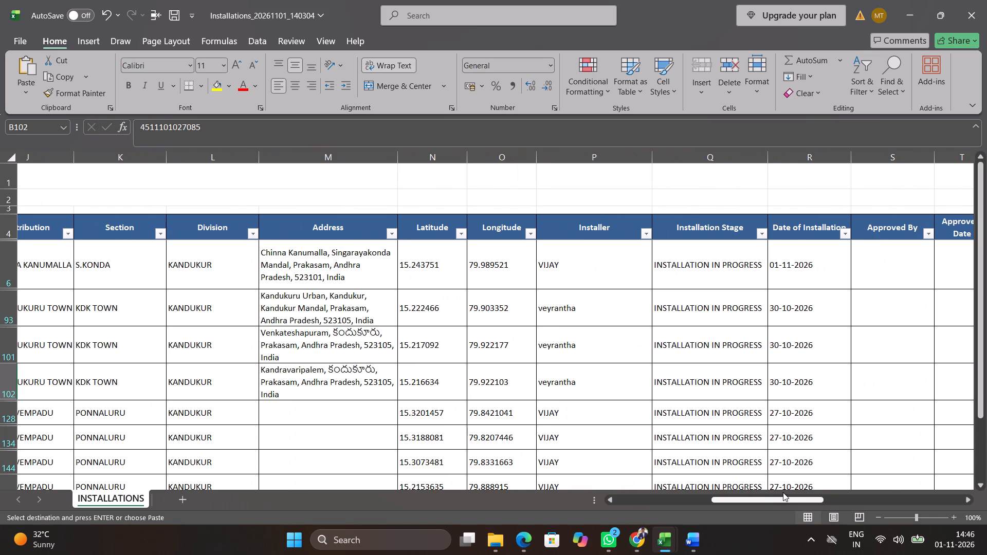
ctrl+drag(783, 492, 793, 490)
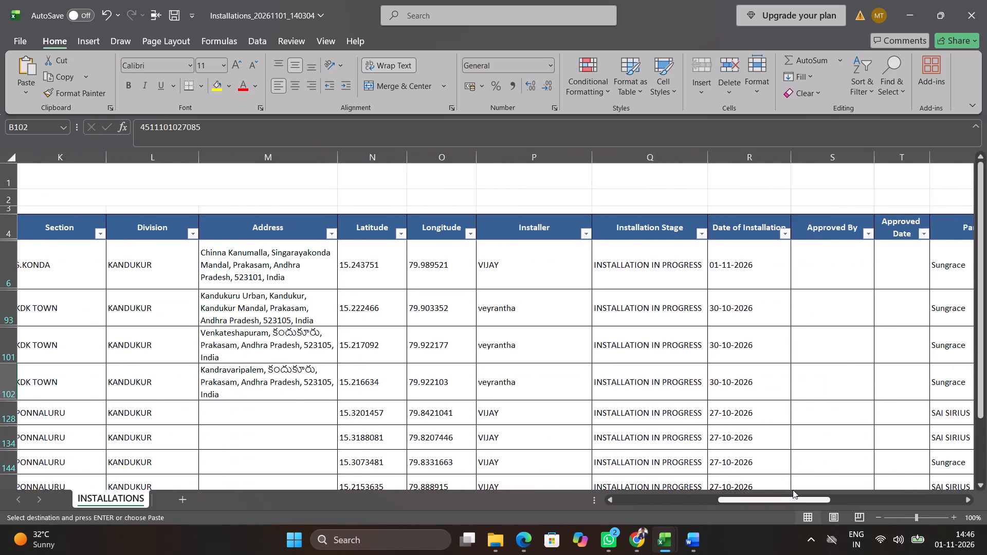
ctrl+drag(793, 490, 842, 492)
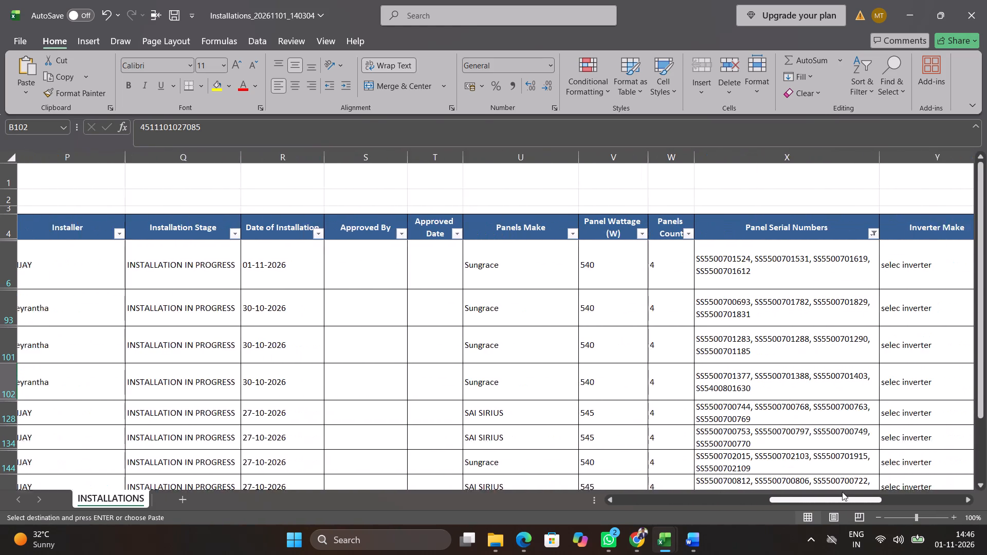
ctrl+drag(842, 492, 855, 489)
ctrl+click(855, 489)
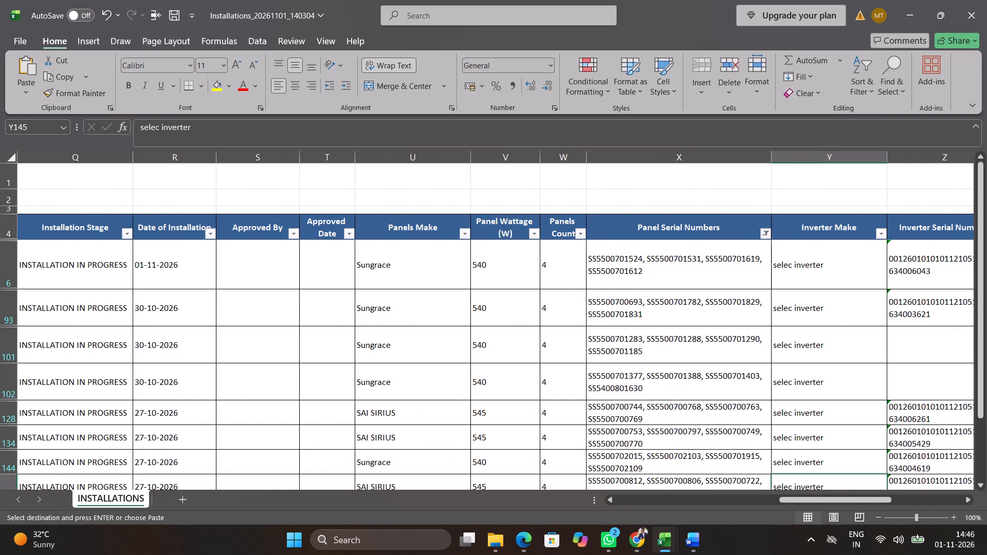
ctrl+drag(864, 498, 891, 494)
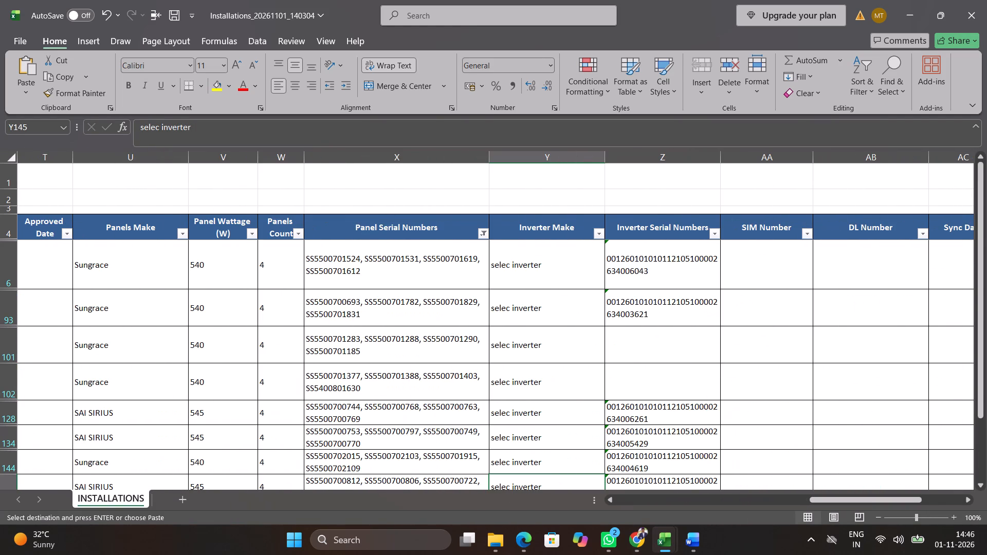
ctrl+click(715, 237)
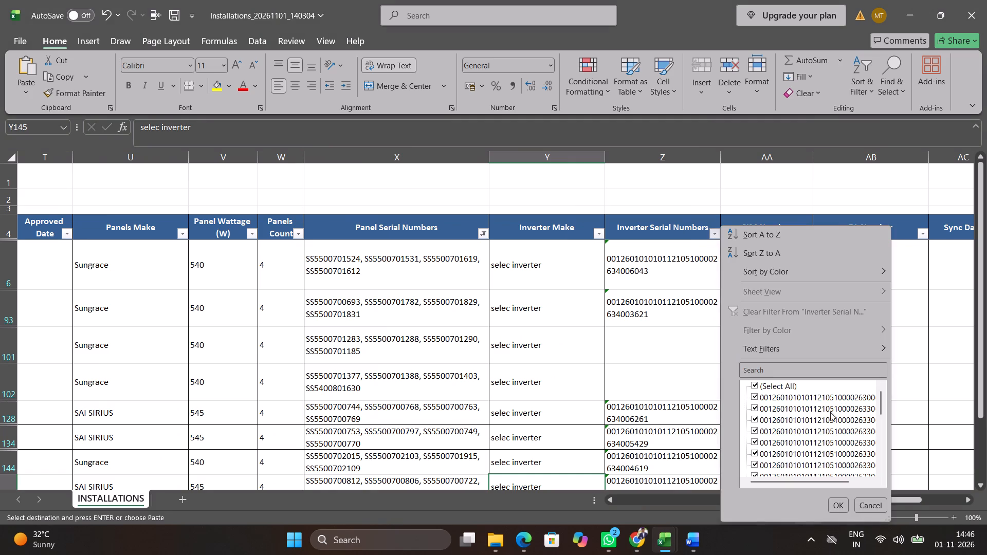
ctrl+scroll(790, 421, down, 17)
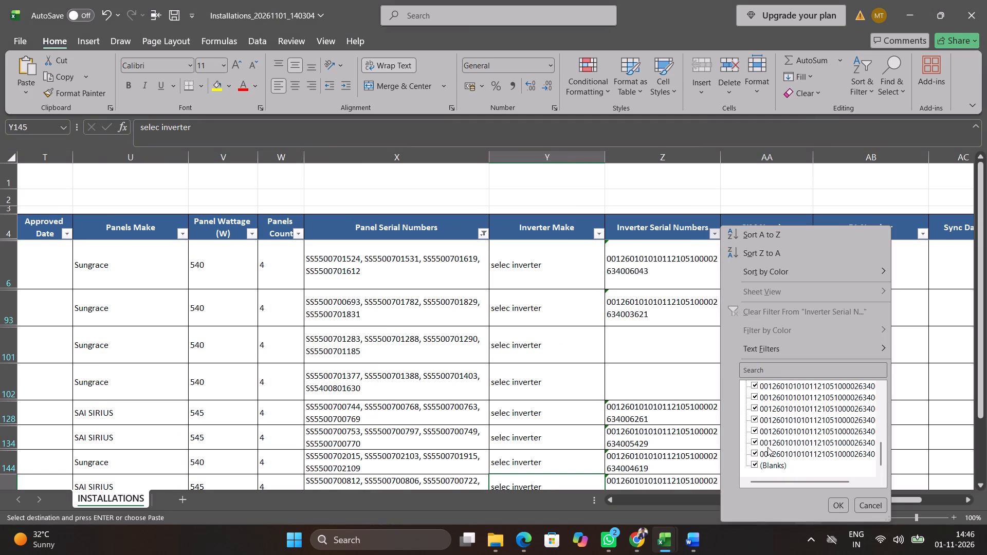
ctrl+click(759, 464)
ctrl+click(840, 509)
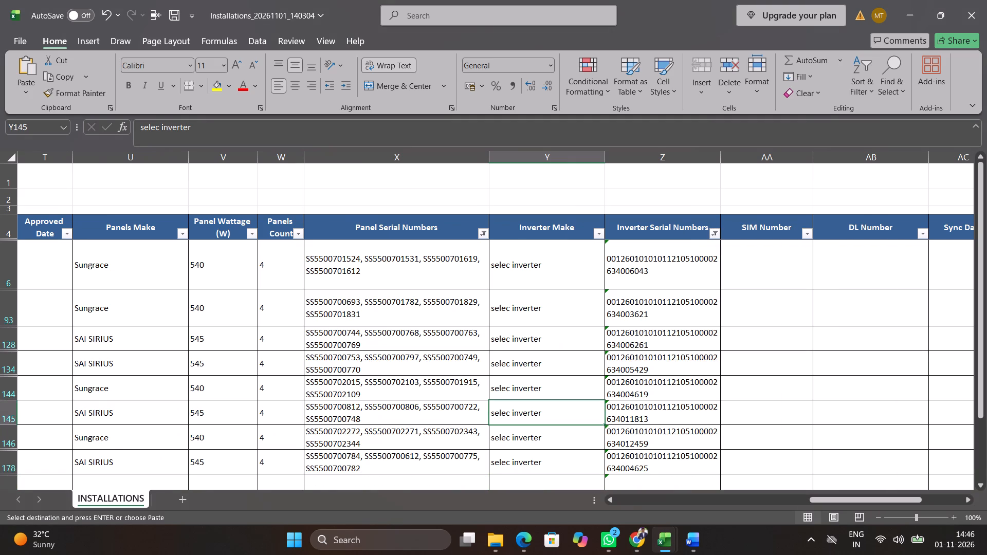
Copy the service number of S.No 124 from the Excel sheet and open its work order in SUNGRACE.
ctrl+drag(842, 496, 508, 495)
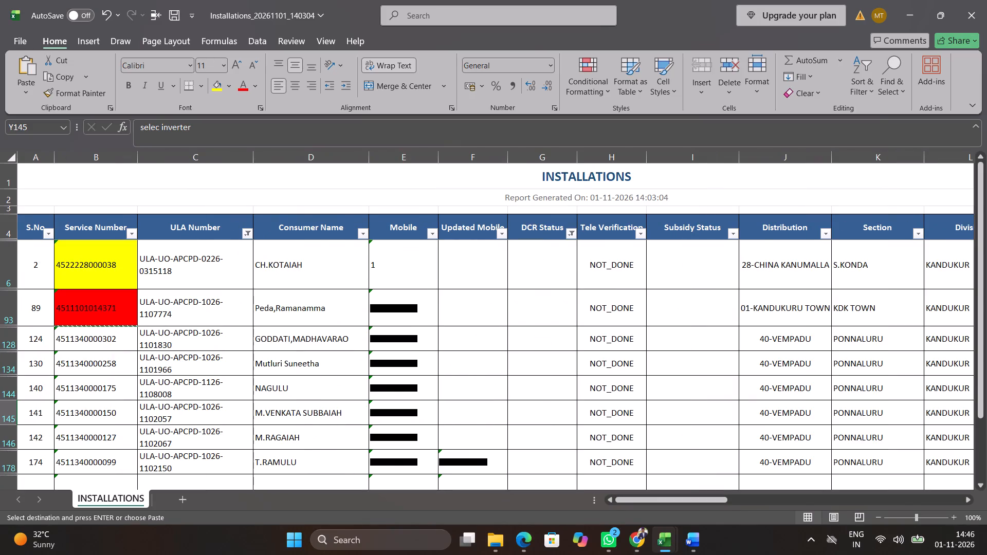
ctrl+click(95, 349)
ctrl+click(99, 344)
key(ctrl+c)
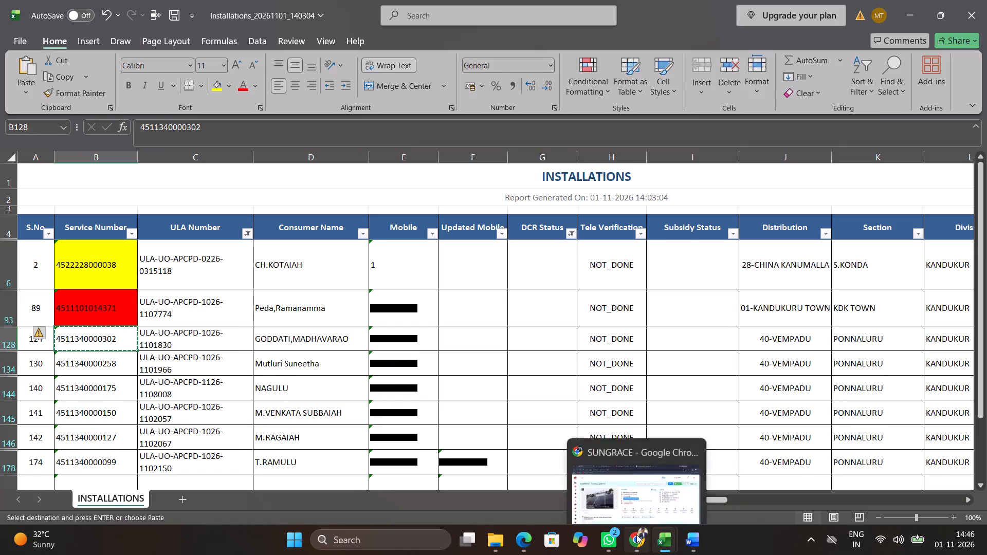
drag(626, 500, 626, 507)
click(551, 150)
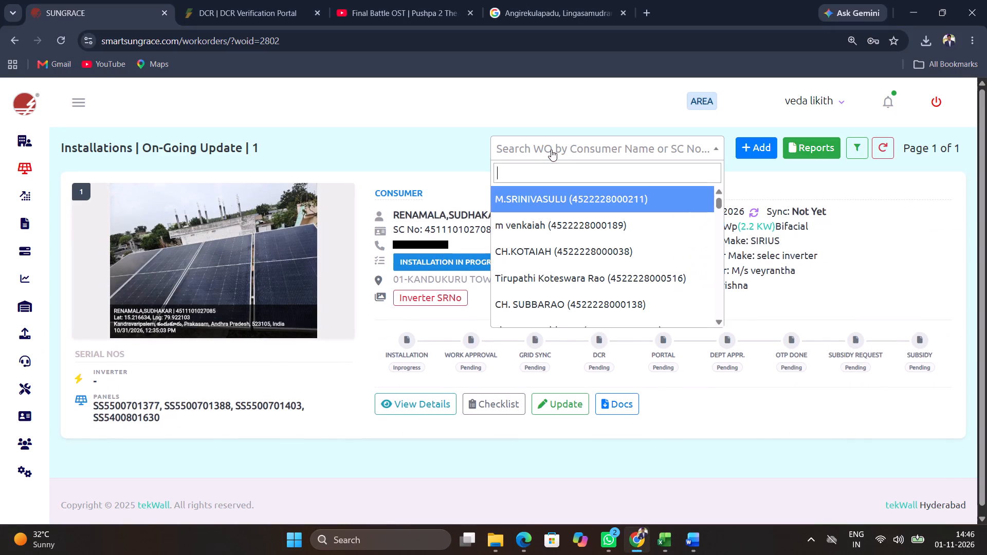
key(ctrl+v)
key(Return)
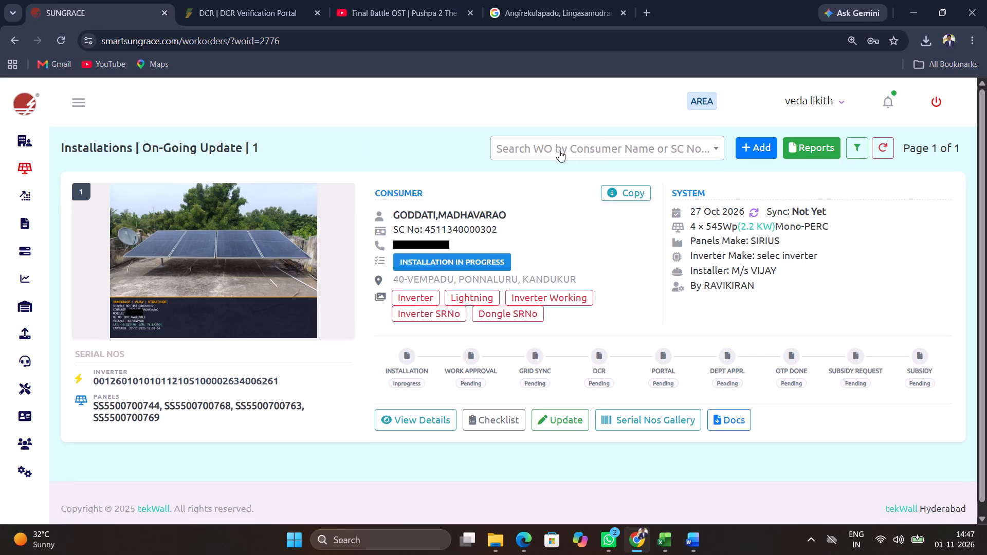
Copy the work order's ULA number and enter it as the Consumer Application Number in a new Issue to Consumer (B2C) form.
click(623, 193)
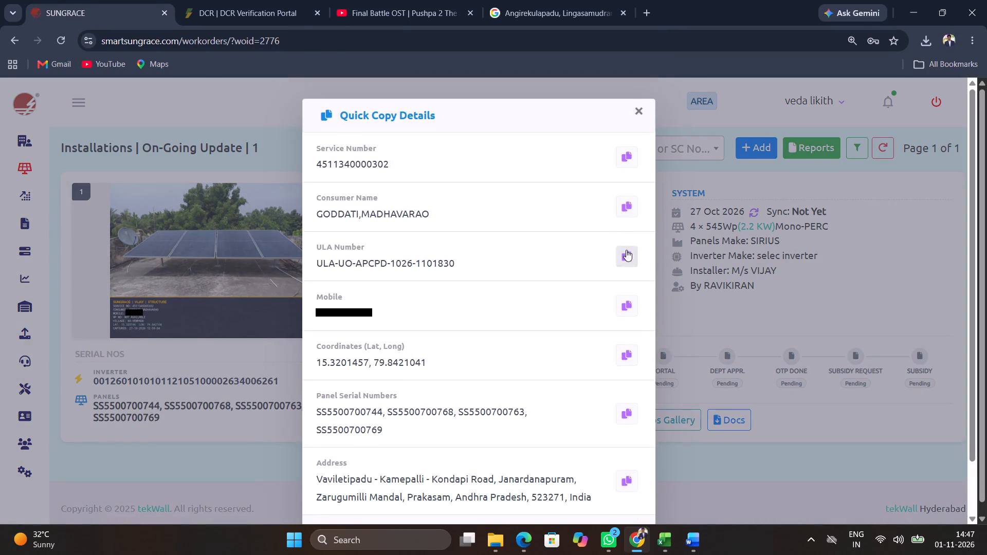
click(627, 252)
click(217, 0)
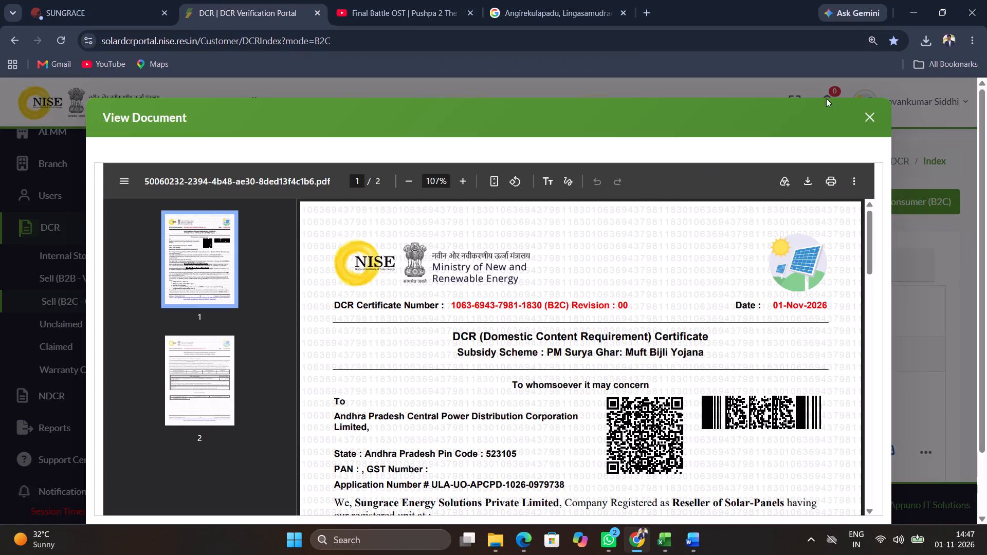
click(867, 110)
click(866, 194)
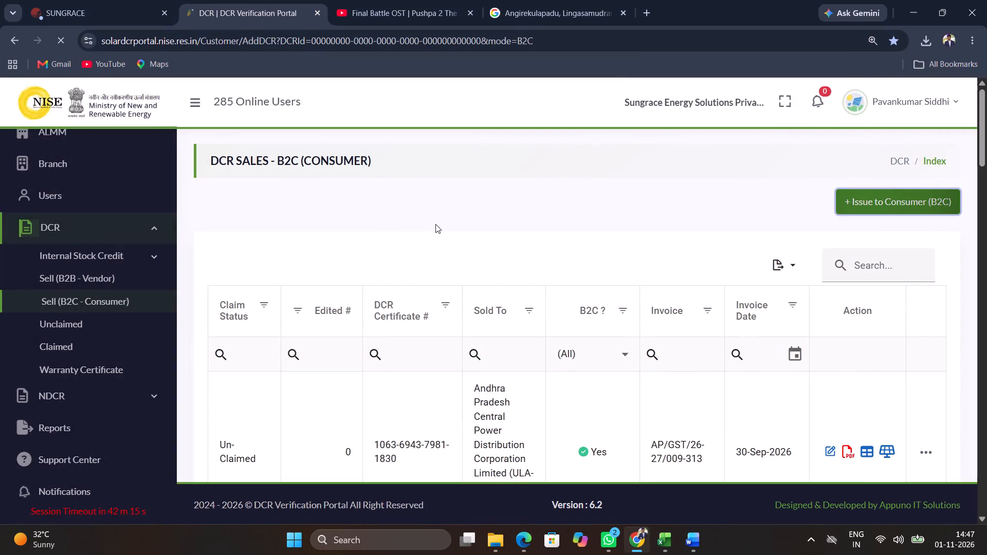
drag(457, 279, 459, 284)
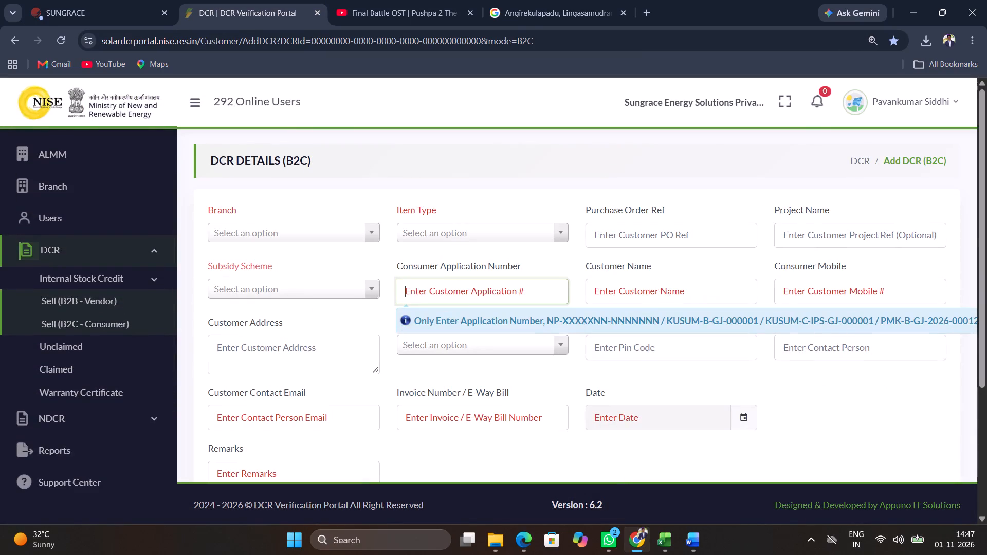
key(ctrl+v)
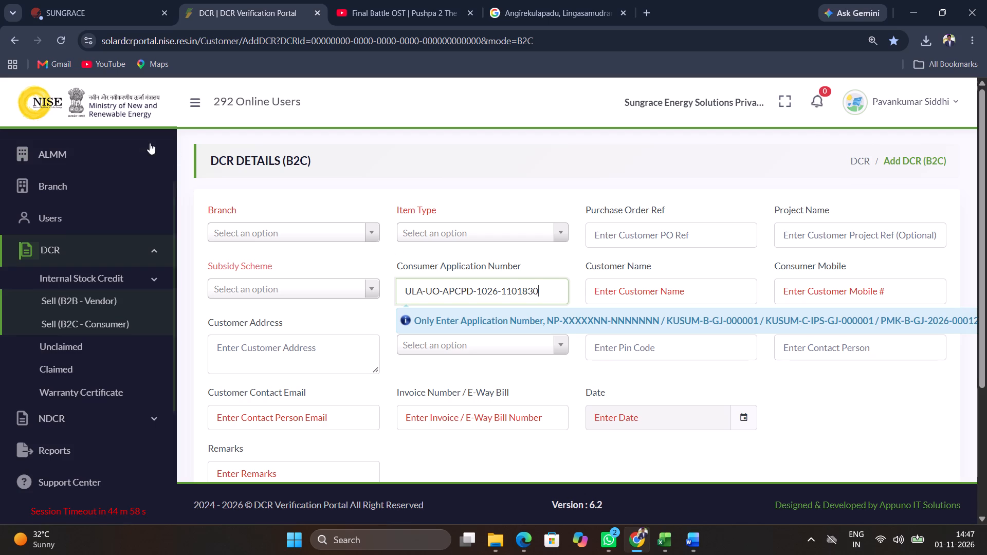
Set the branch to Andhra Pradesh, the subsidy scheme to PM Surya Ghar: Muft Bijli Yojana, and the item type to Solar Panels.
click(257, 228)
click(295, 308)
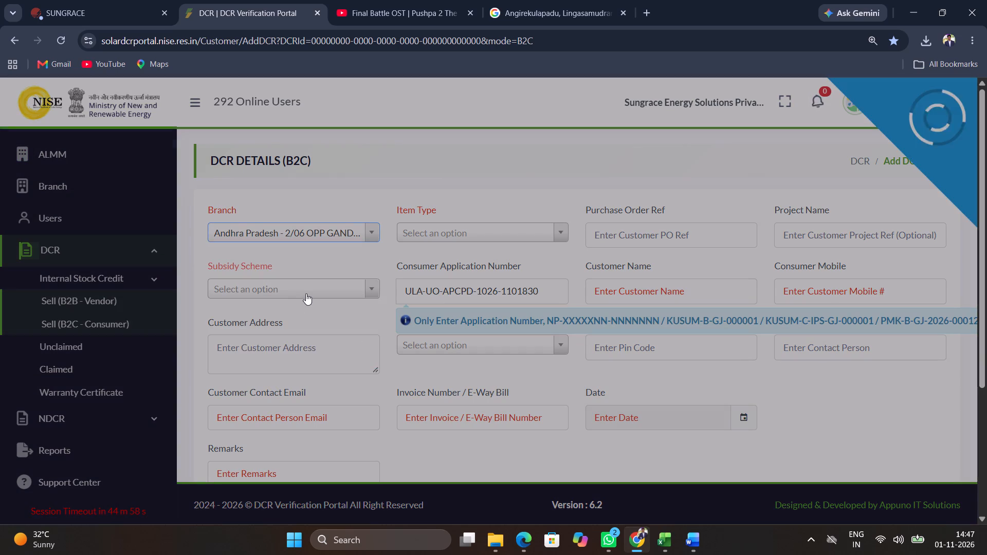
click(307, 293)
click(308, 398)
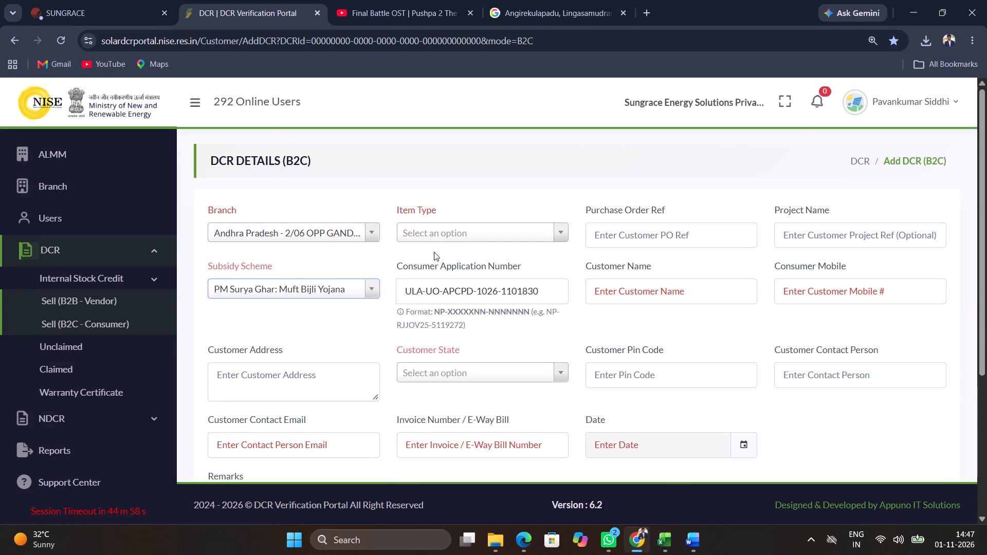
click(443, 236)
click(444, 281)
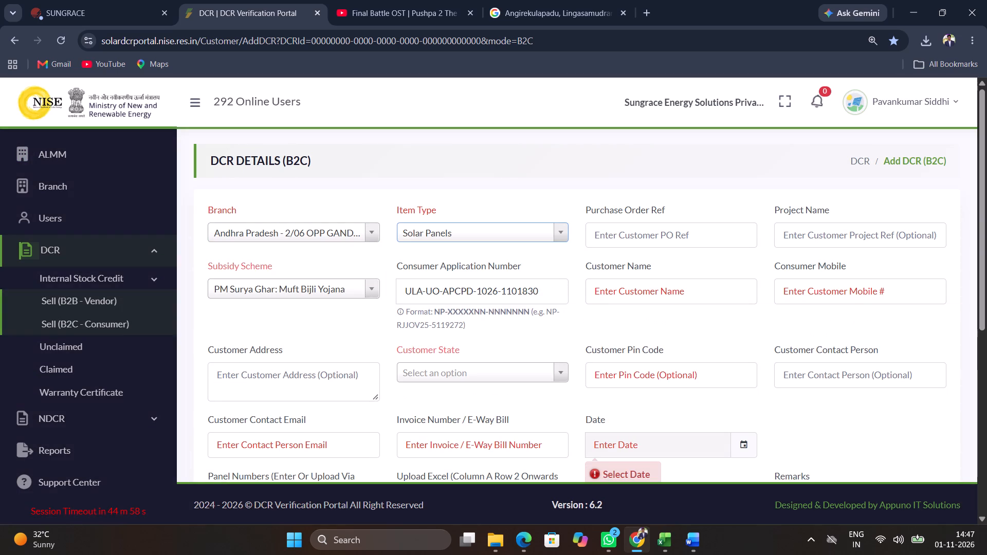
click(602, 288)
click(674, 505)
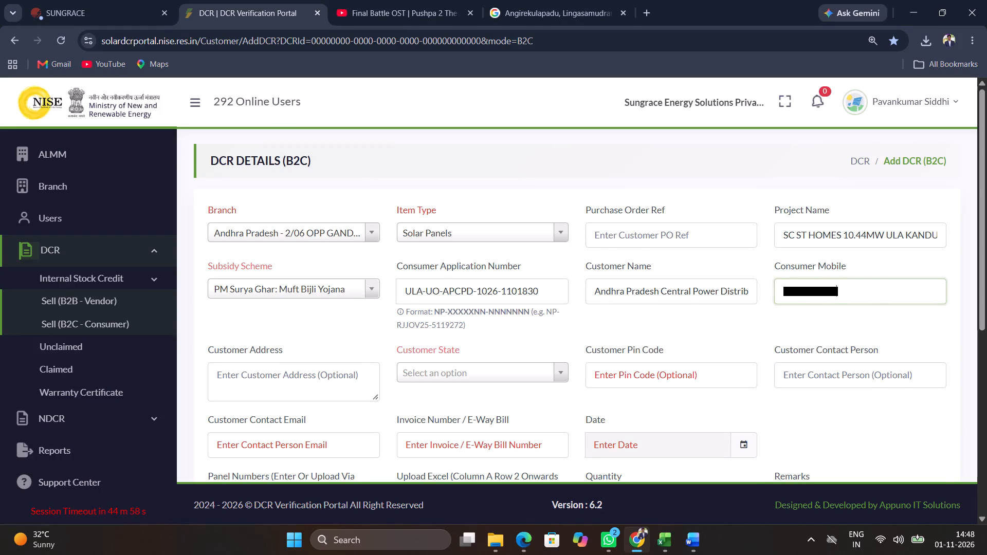
scroll(550, 282, down, 2)
click(479, 181)
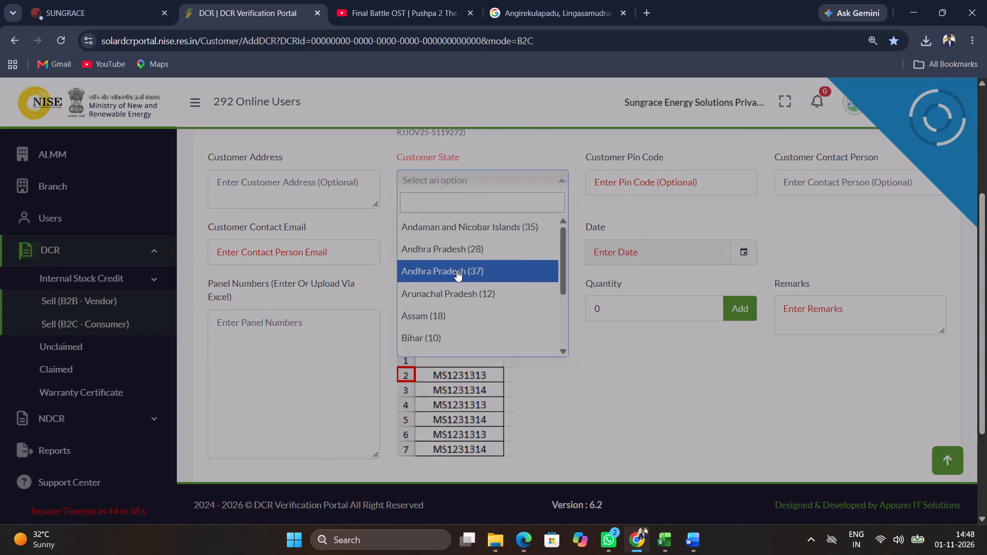
click(456, 271)
Fill the Customer Contact Email with the email address copied from the Kandukuru subsidy Word document.
click(352, 247)
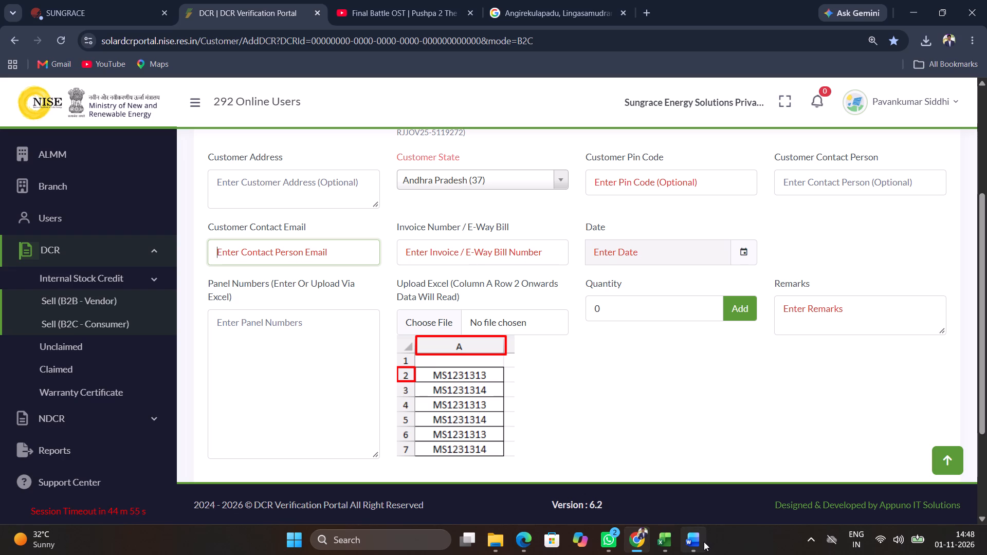
click(677, 486)
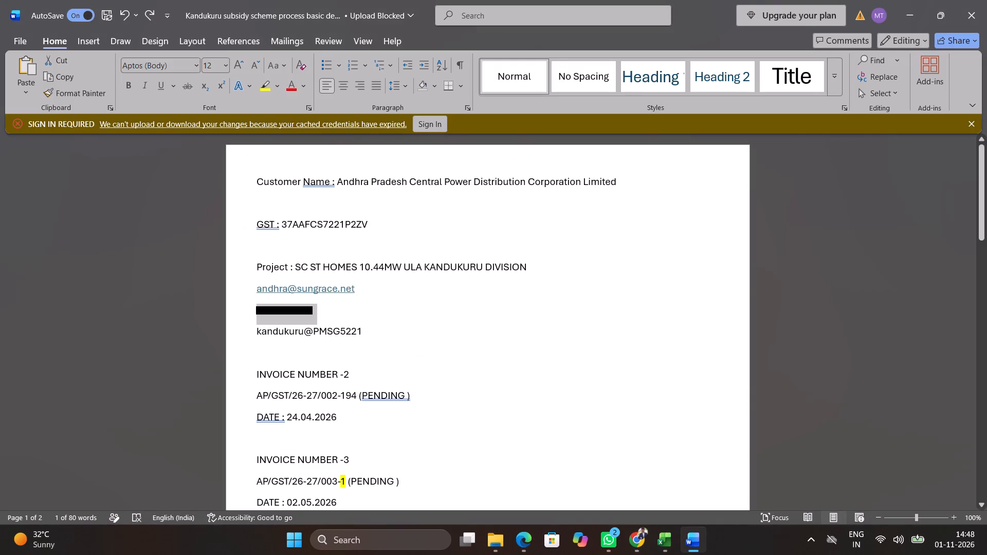
drag(361, 286, 242, 282)
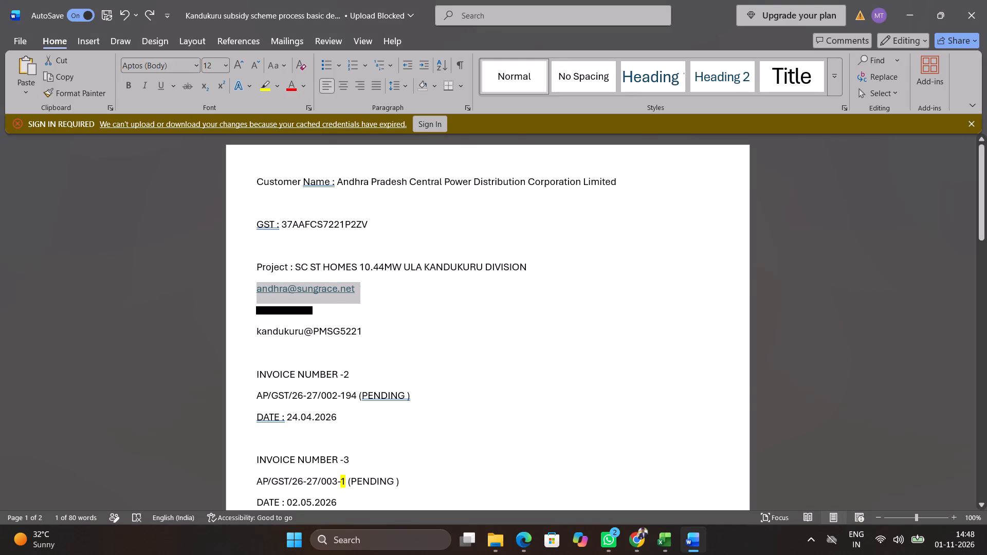
key(ctrl+c)
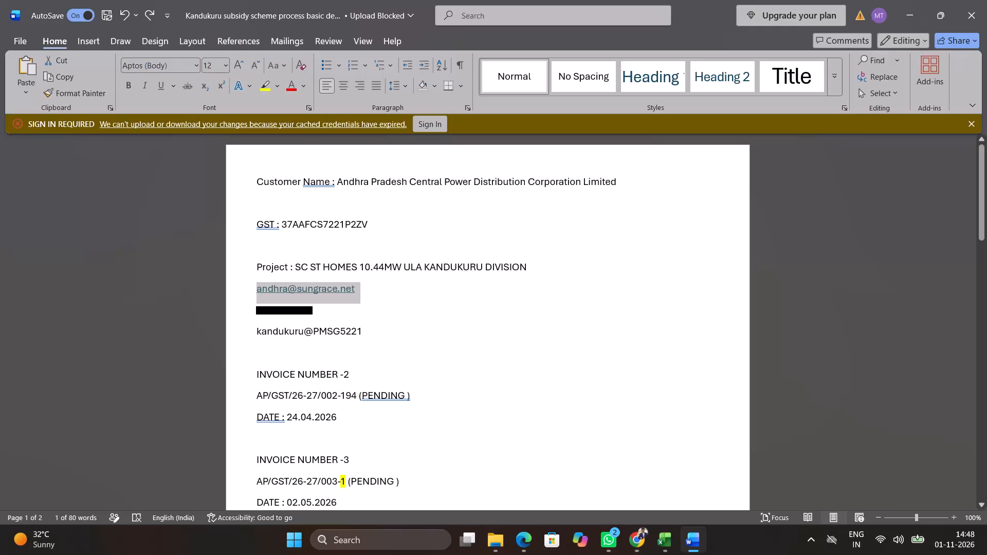
click(650, 493)
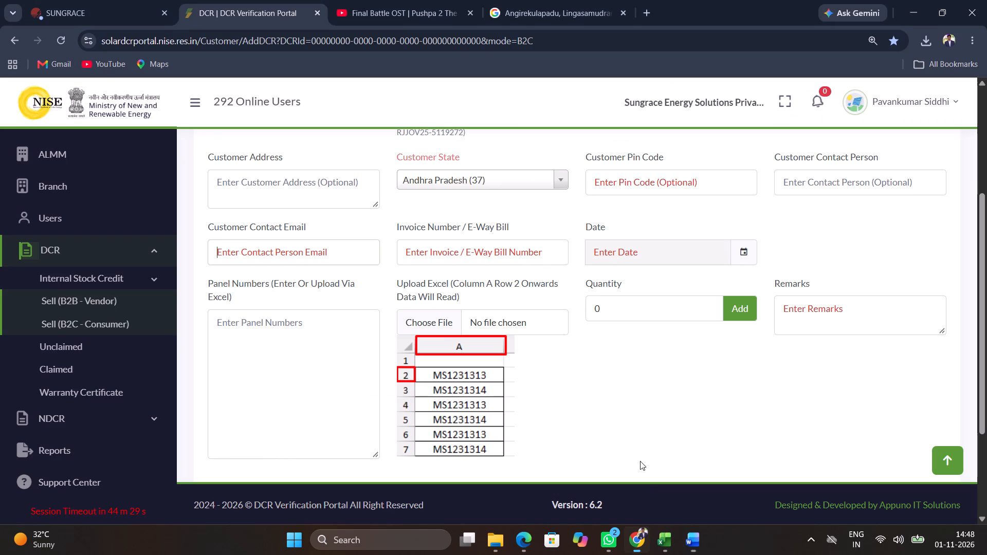
key(ctrl+v)
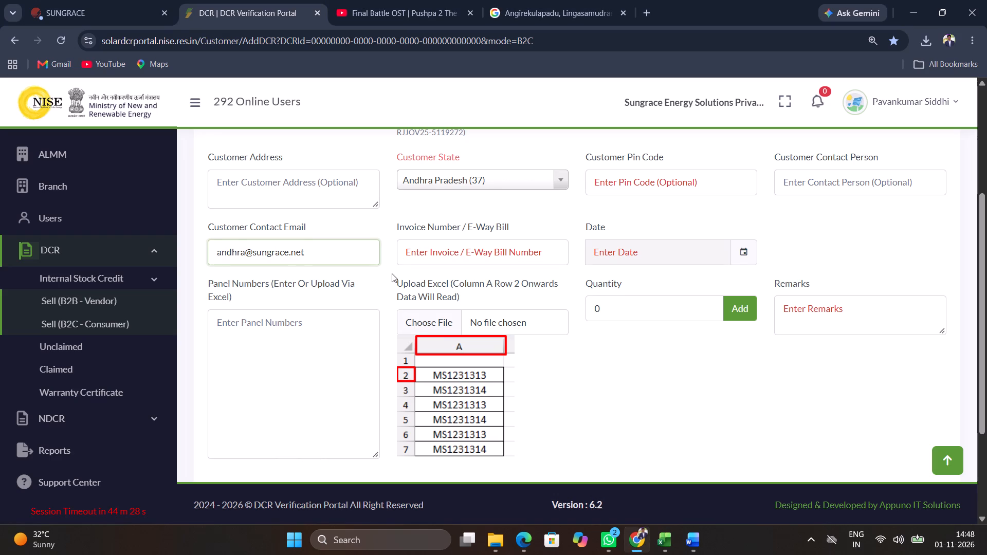
Enter invoice number AP/GST/26-27/009-314, copying the AP/GST/26-27/009- prefix from the Kandukuru subsidy Word document and adding 314.
click(465, 253)
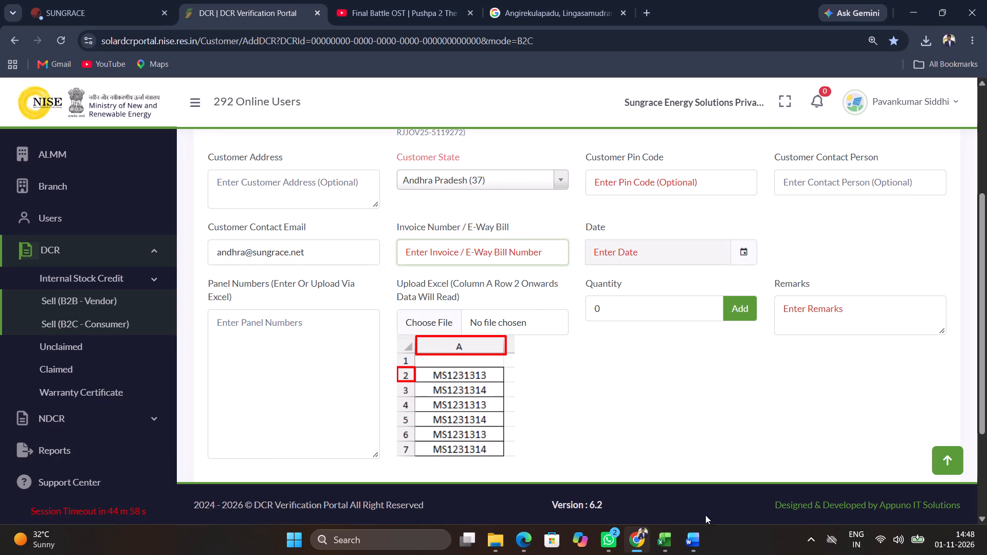
click(694, 499)
scroll(469, 300, down, 5)
scroll(414, 268, down, 5)
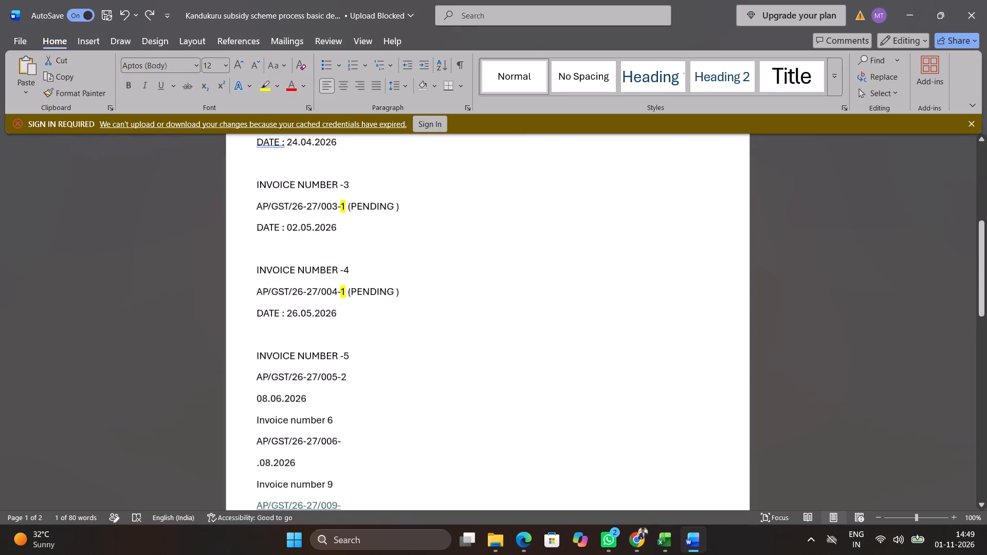
scroll(382, 374, down, 4)
drag(358, 347, 250, 355)
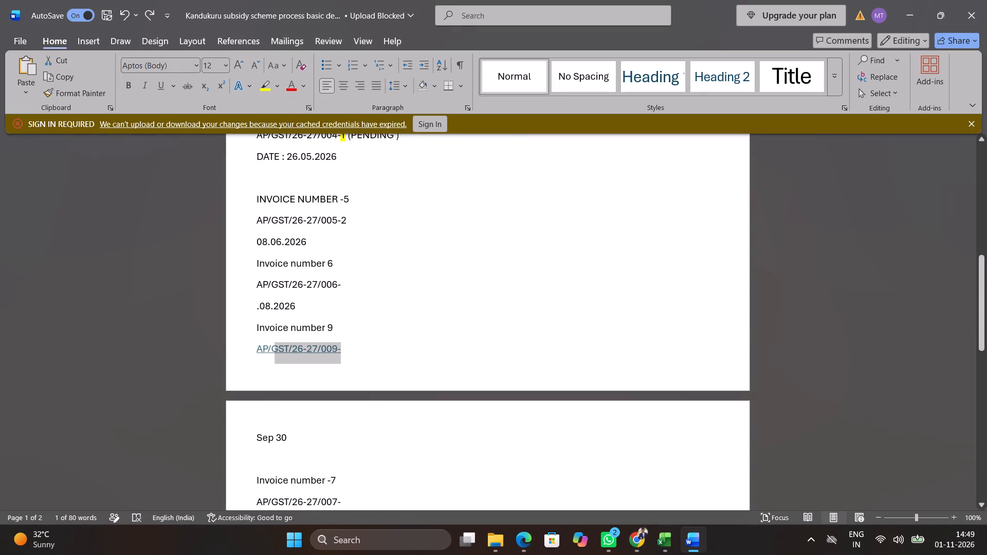
drag(250, 355, 228, 355)
key(ctrl+c)
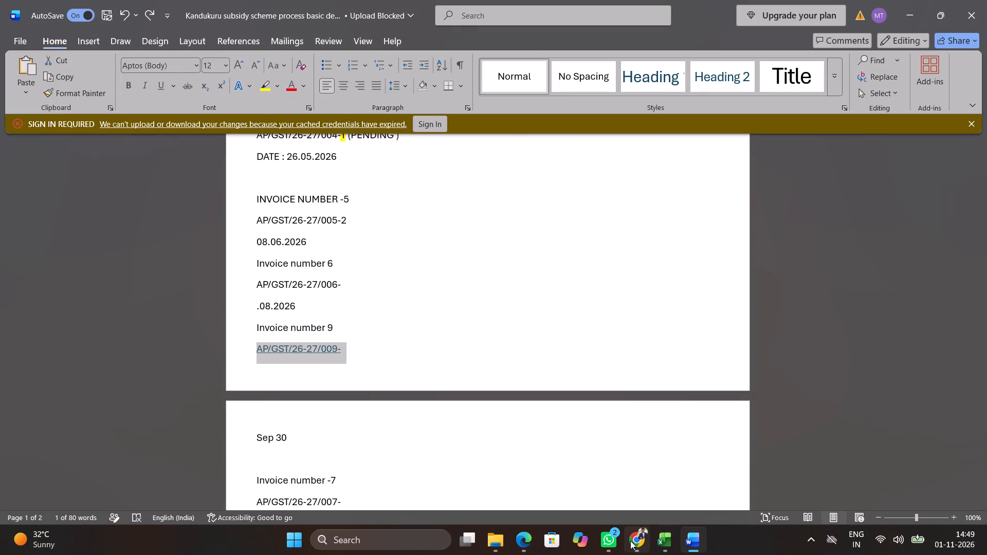
click(633, 482)
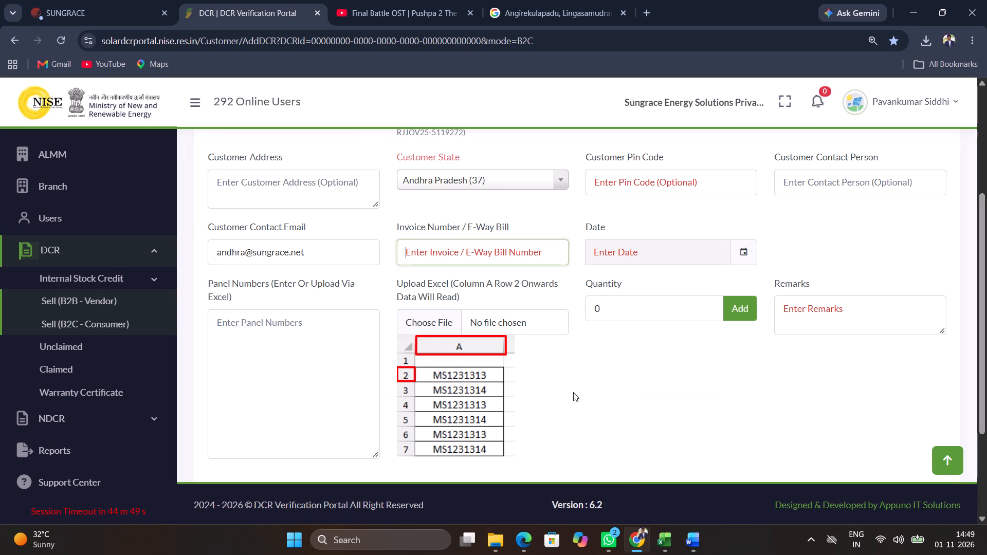
key(ctrl+v)
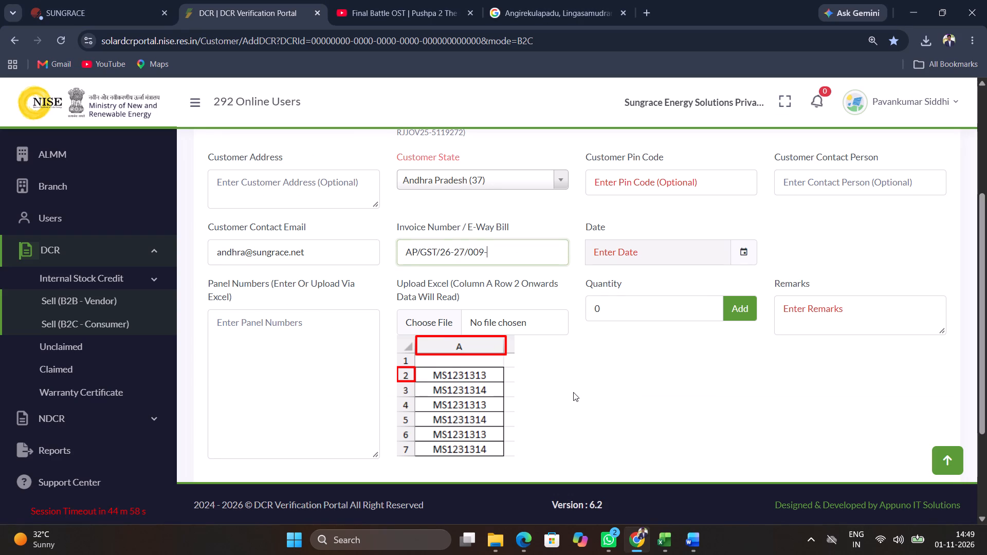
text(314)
Set the invoice date to 30-Sep-2026.
click(635, 254)
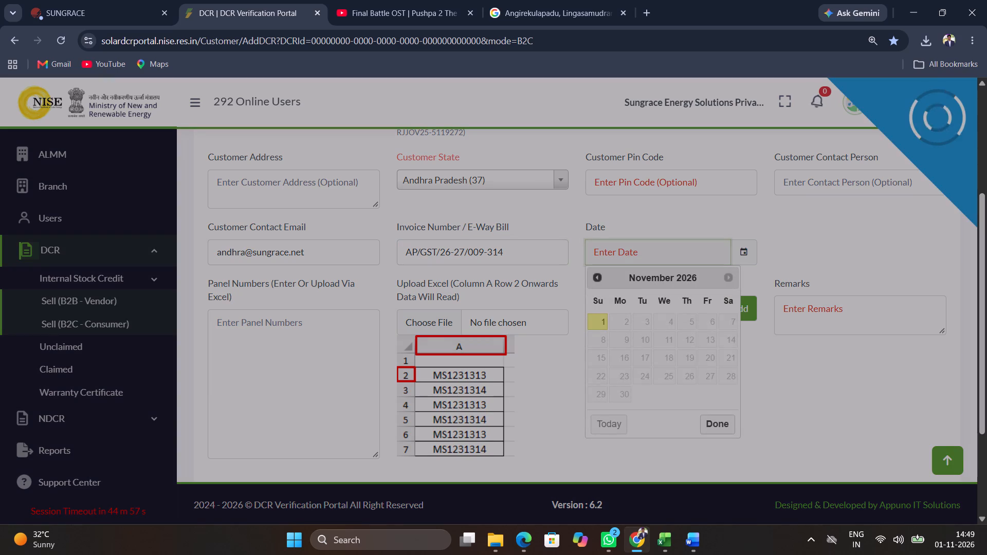
click(593, 286)
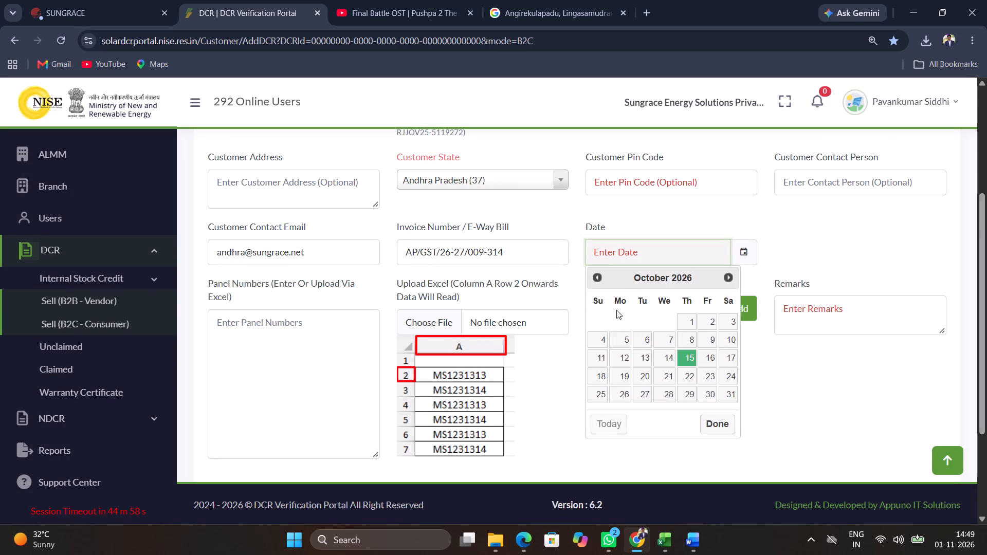
click(602, 272)
click(677, 396)
click(669, 395)
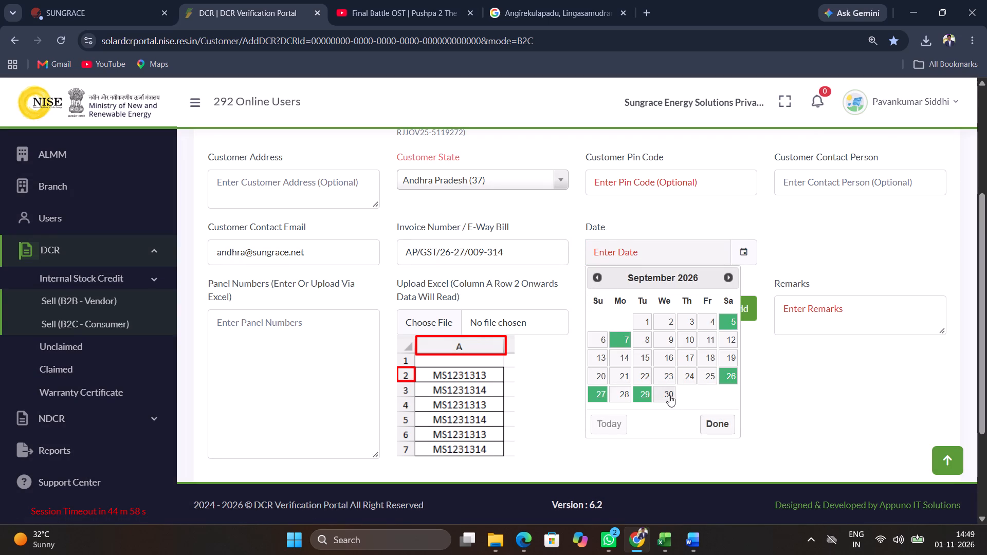
Copy the panel serial numbers from the SUNGRACE work order into the Panel Numbers field of the B2C form.
scroll(474, 220, down, 1)
click(369, 326)
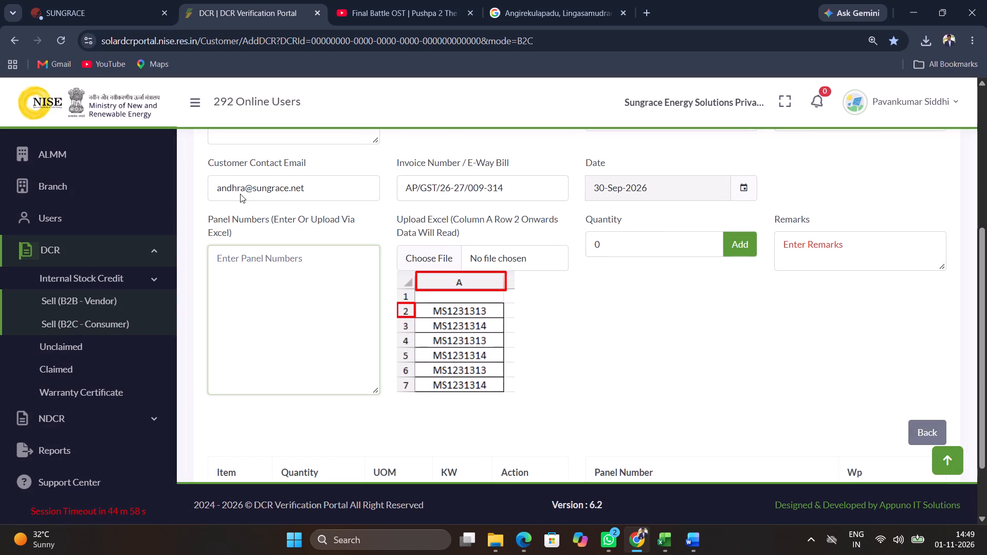
click(58, 0)
click(592, 118)
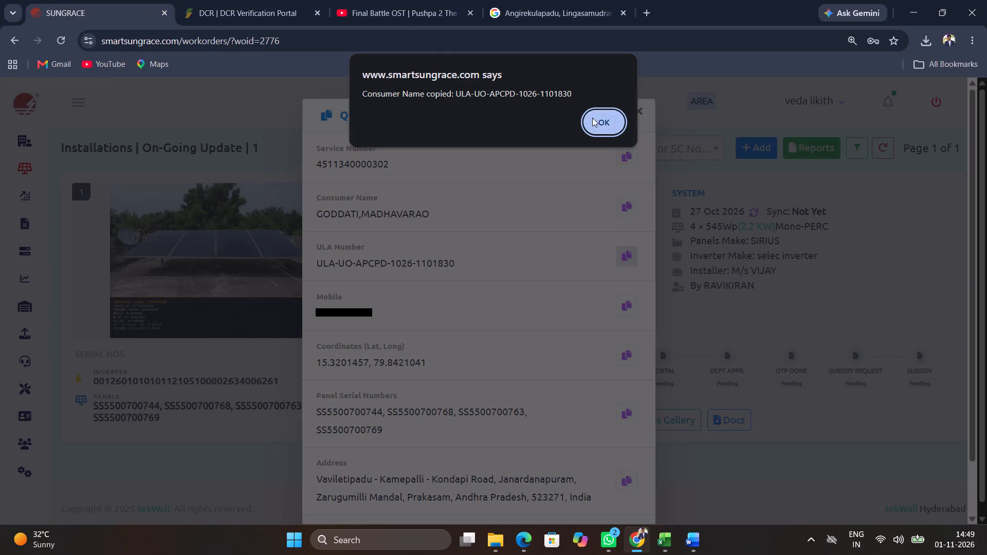
click(621, 414)
click(198, 0)
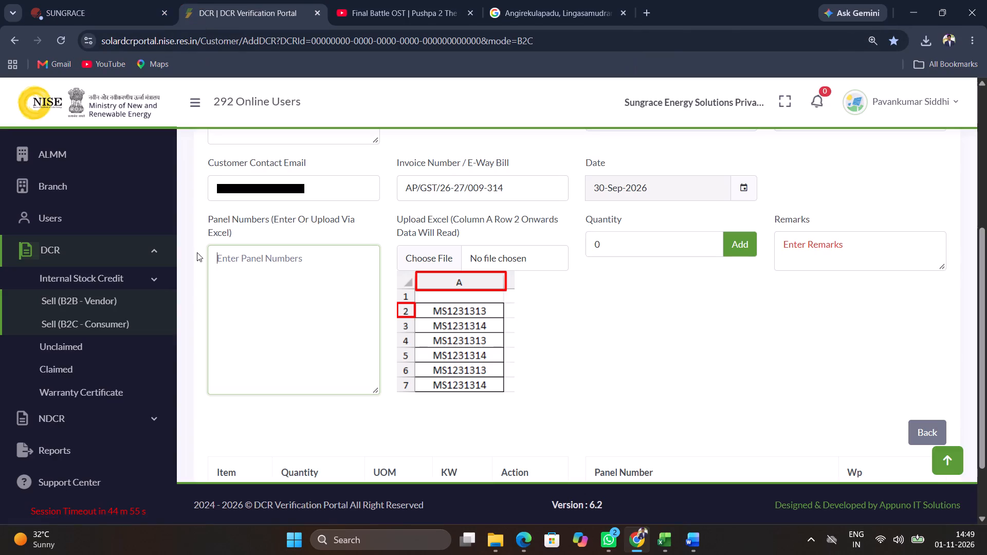
key(ctrl+v)
key(Left)
key(Left)
key(Left)
key(Left)
key(Left)
key(Left)
key(Left)
key(Left)
key(Left)
key(Left)
key(Left)
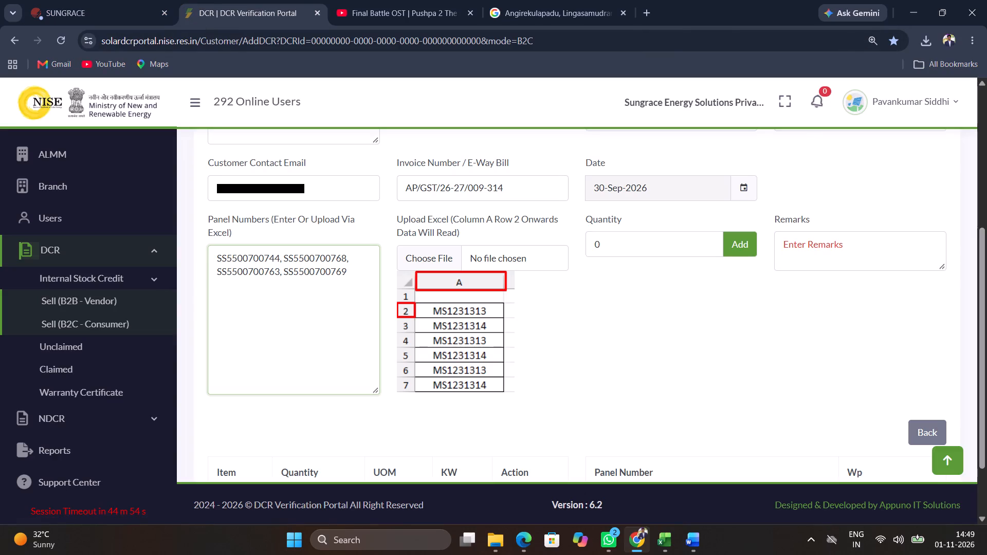
key(Left)
key(BackSpace)
key(BackSpace)
key(Return)
key(Up)
key(Up)
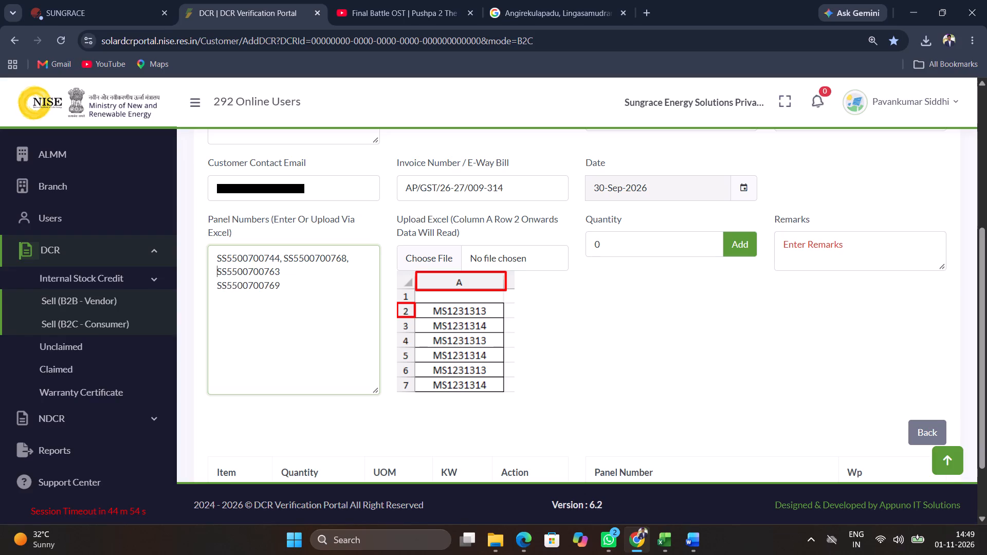
key(Right)
key(Right)
key(Right)
key(Right)
key(Right)
key(Right)
key(Right)
key(Right)
key(Right)
key(Right)
key(Right)
key(Right)
key(Right)
key(Right)
key(BackSpace)
key(BackSpace)
key(Return)
key(Right)
key(Right)
key(Right)
key(Right)
key(Right)
key(Right)
key(Right)
key(Right)
key(Right)
key(Right)
key(Right)
key(Right)
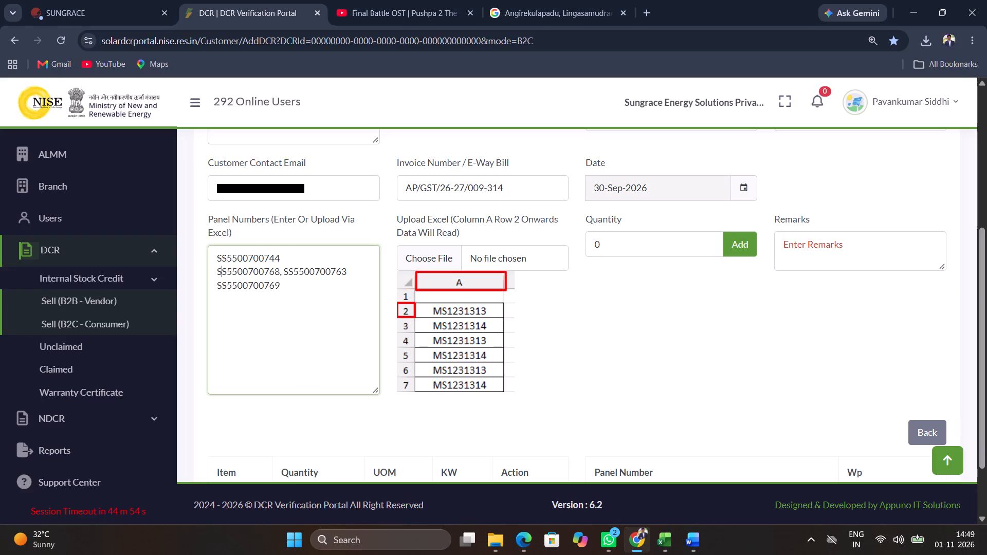
key(Right)
key(Right)
key(BackSpace)
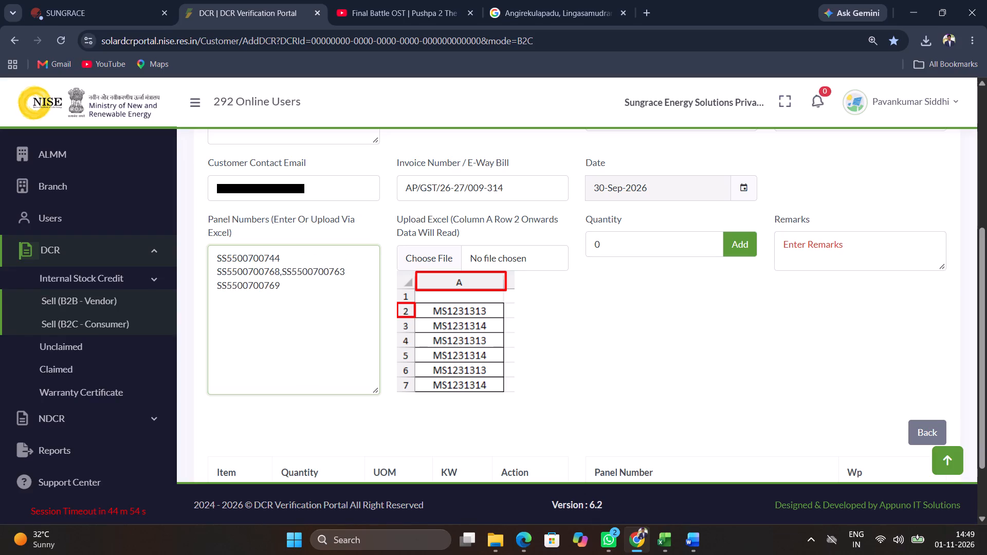
key(BackSpace)
key(Return)
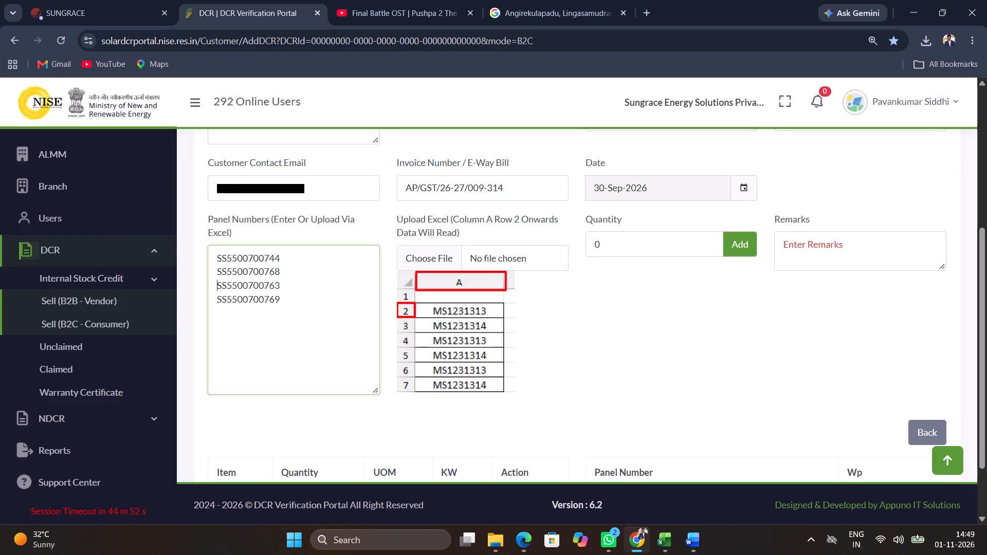
Set the Quantity to 4 and try to add the listed panel serials to the B2C entry.
click(604, 249)
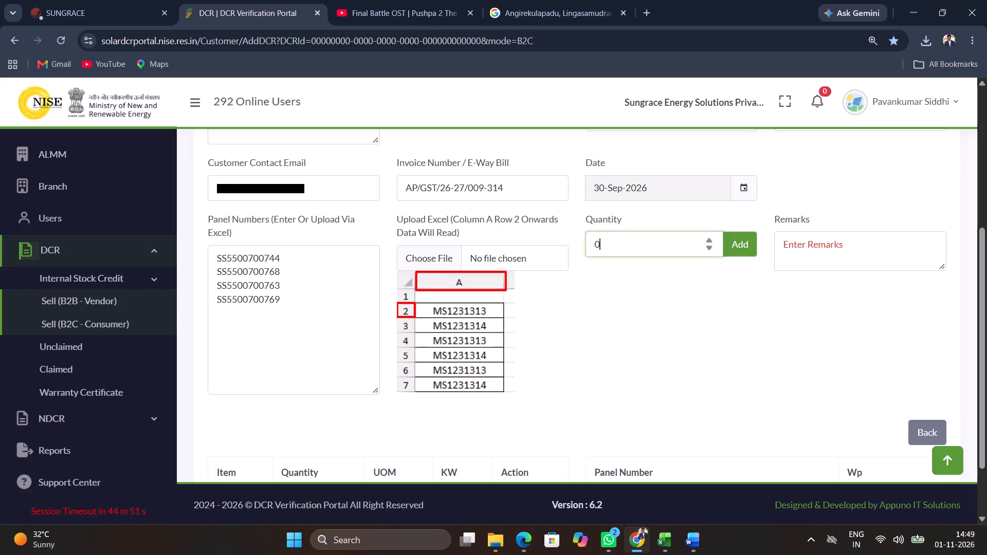
scroll(605, 249, up, 4)
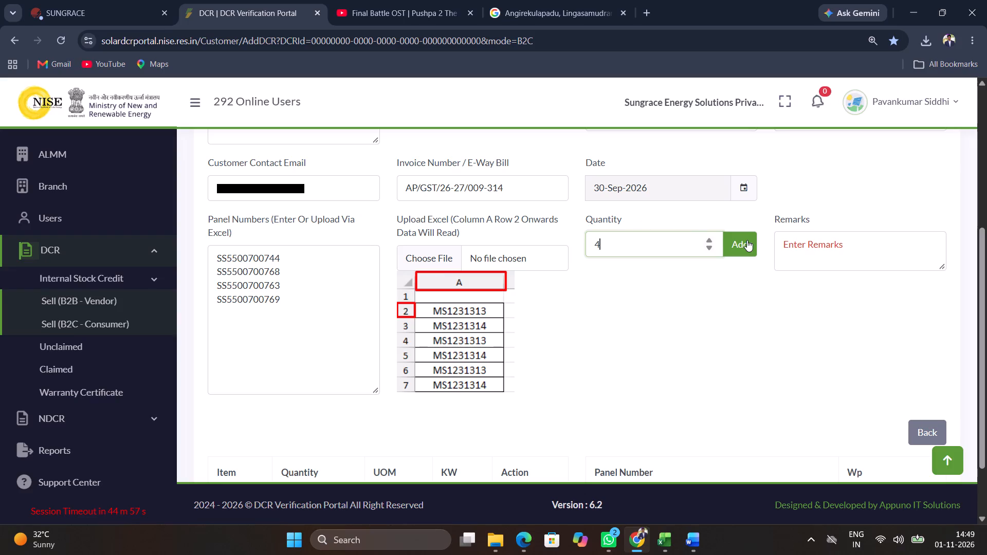
double_click(748, 241)
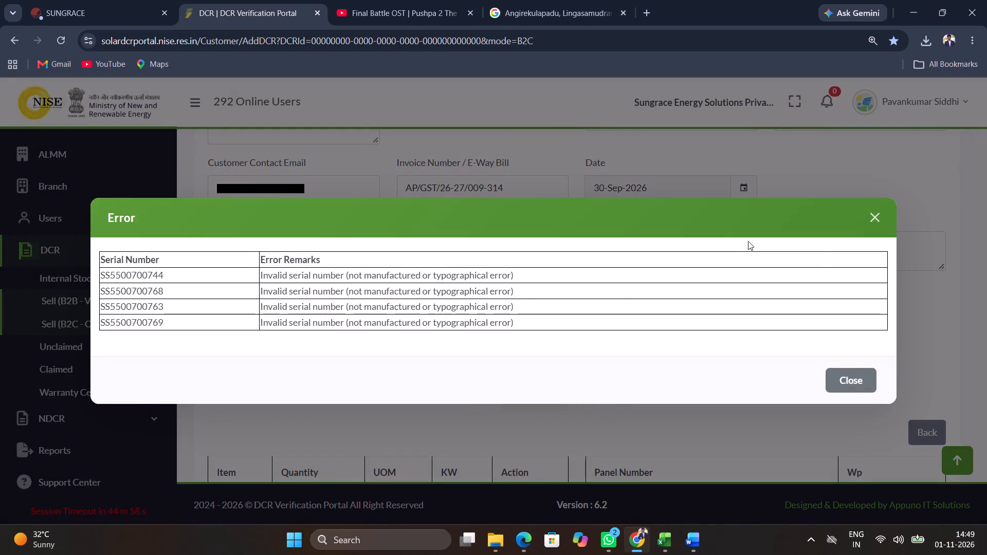
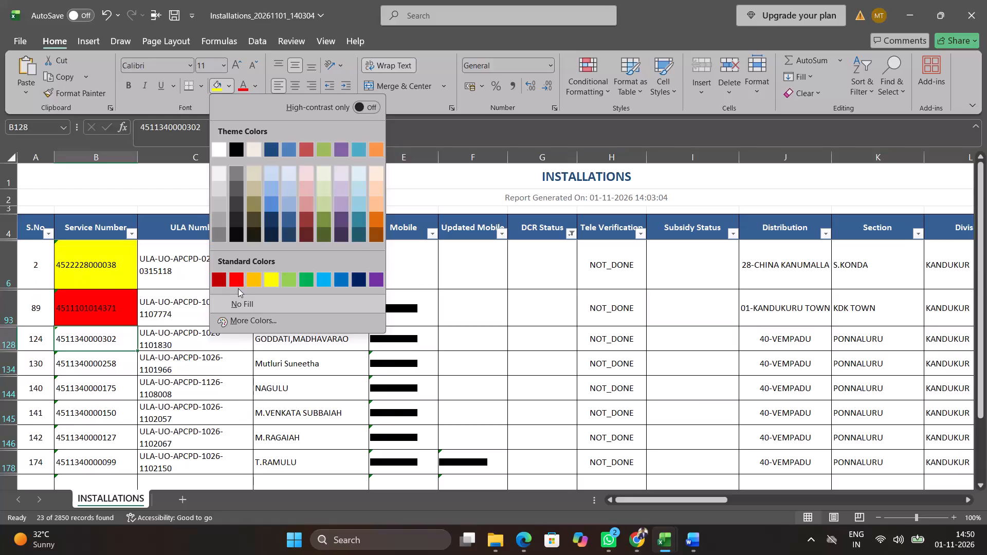
Fill the Service Number cell of S.No 124 in the INSTALLATIONS sheet with standard red.
click(237, 276)
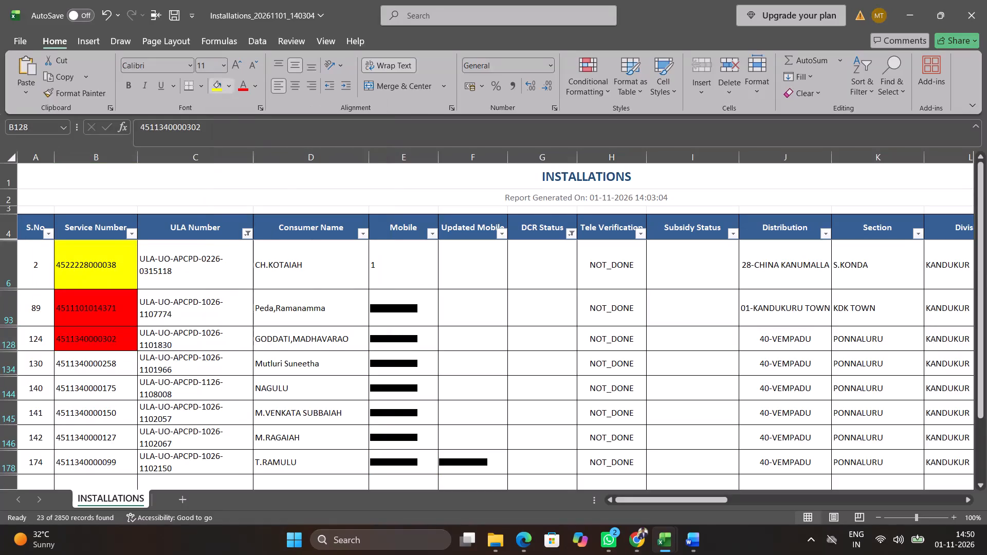
Copy the service number of S.No 130 from the INSTALLATIONS sheet and switch to the browser.
key(Down)
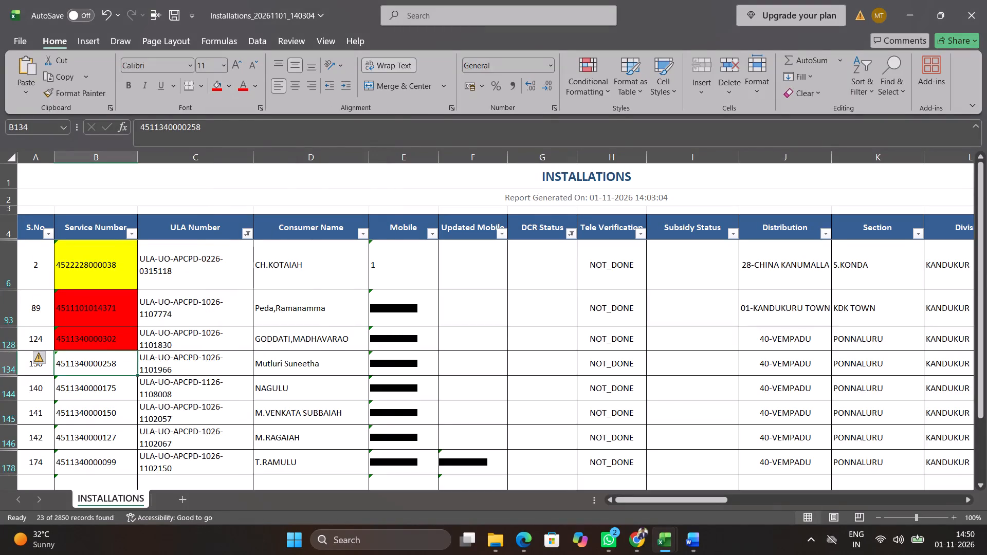
key(ctrl+c)
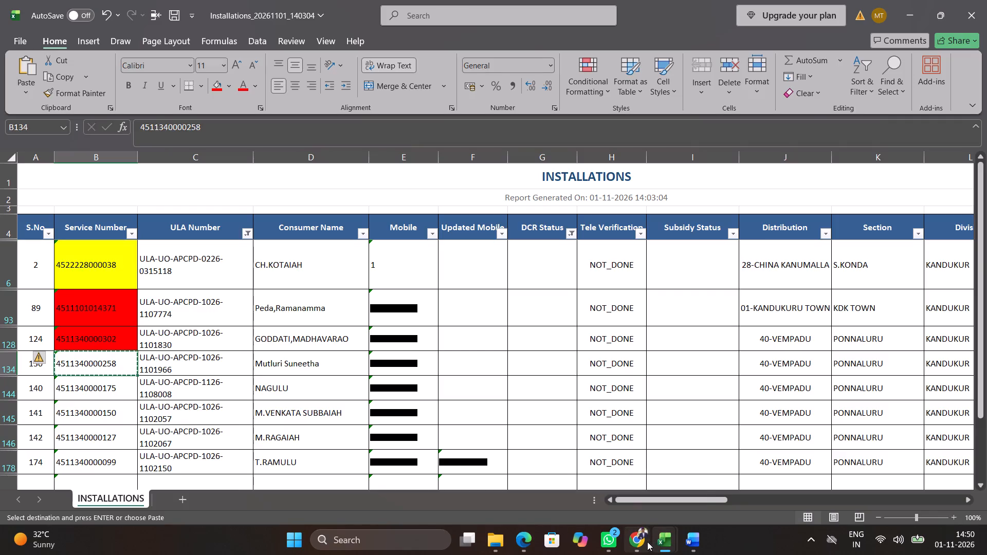
click(616, 480)
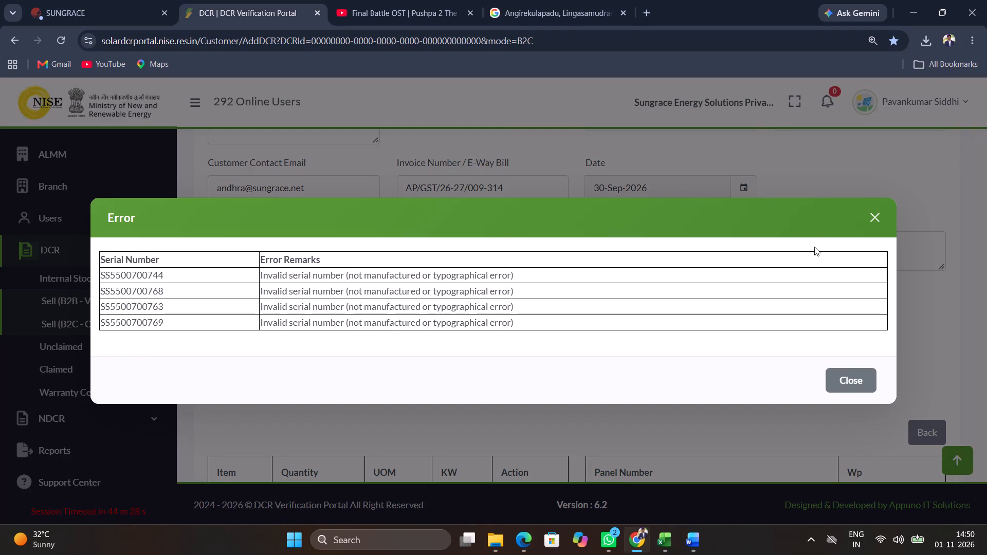
click(863, 376)
scroll(314, 277, up, 3)
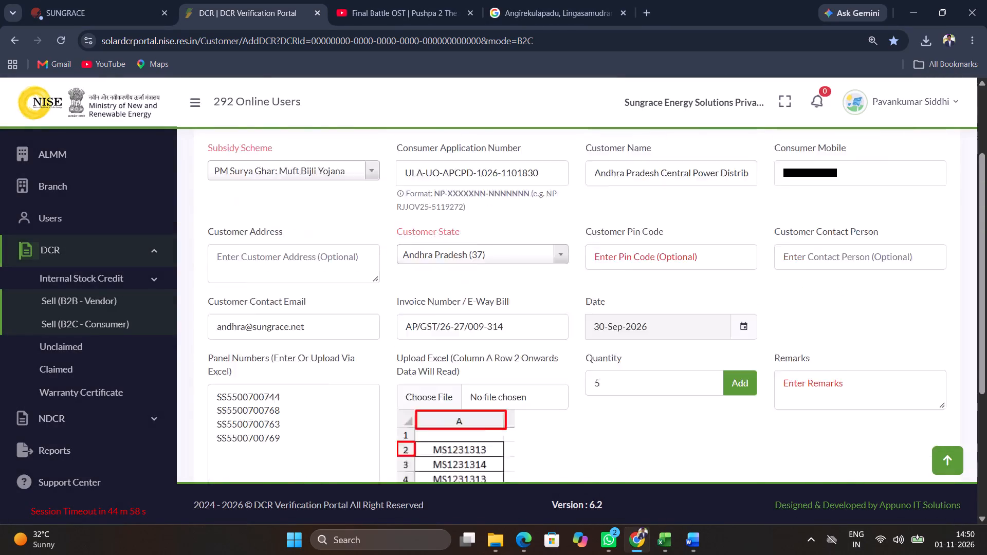
scroll(314, 277, up, 2)
click(98, 0)
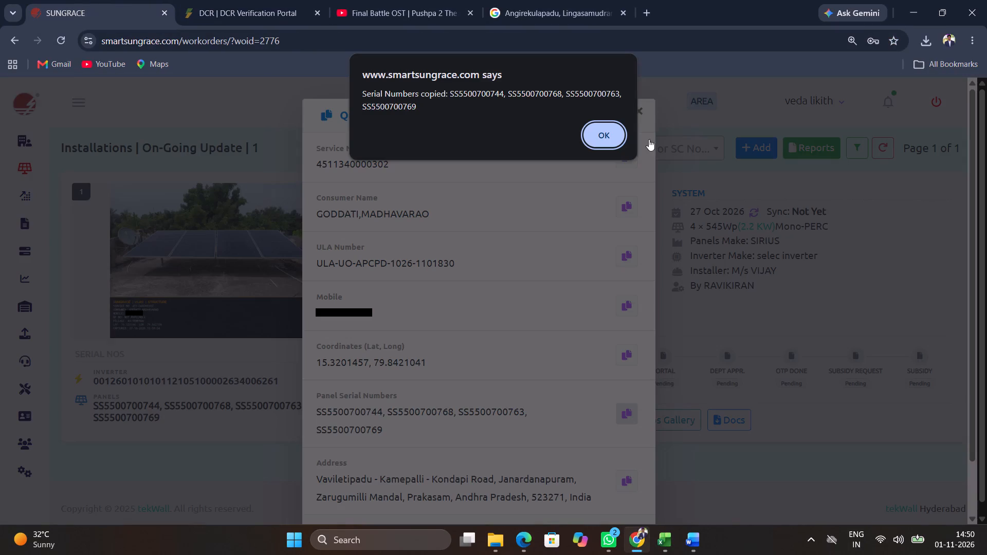
click(628, 137)
click(610, 134)
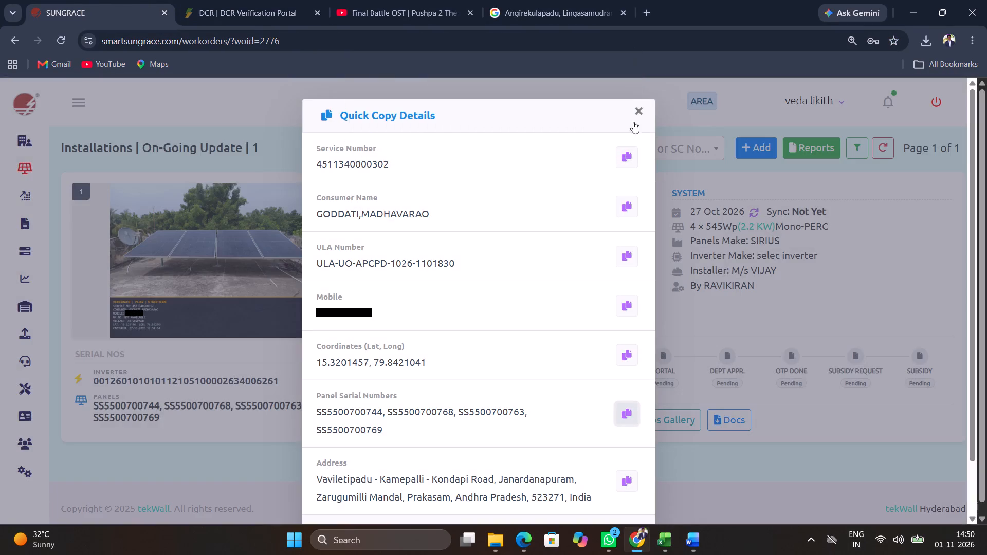
click(711, 189)
click(652, 154)
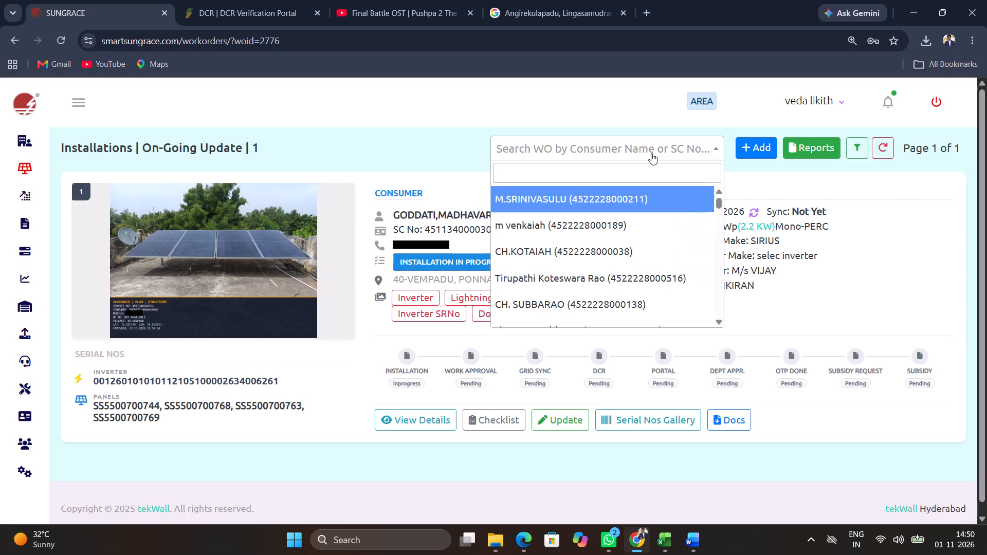
key(ctrl+v)
key(Return)
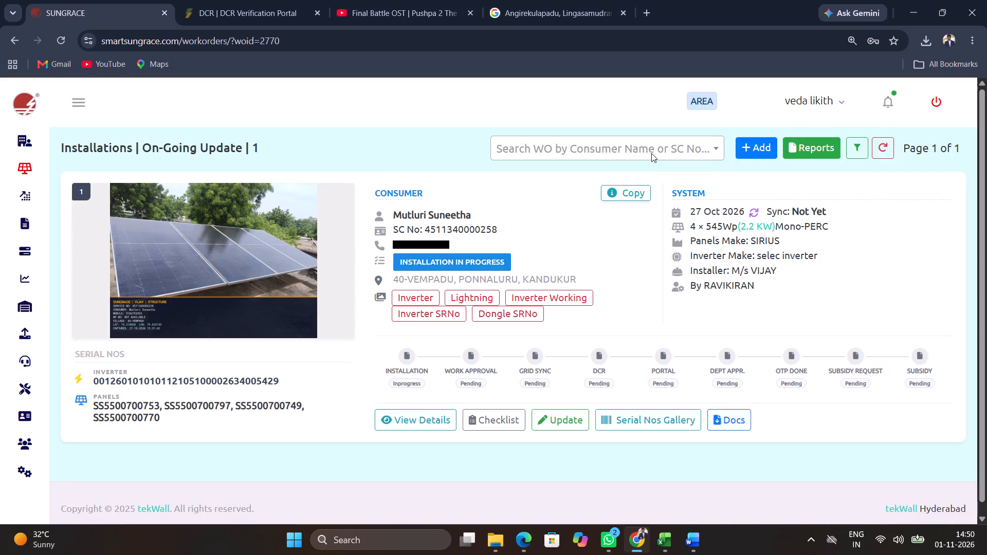
Replace the Consumer Application Number on the B2C form with the ULA number copied from the open SUNGRACE work order.
click(640, 191)
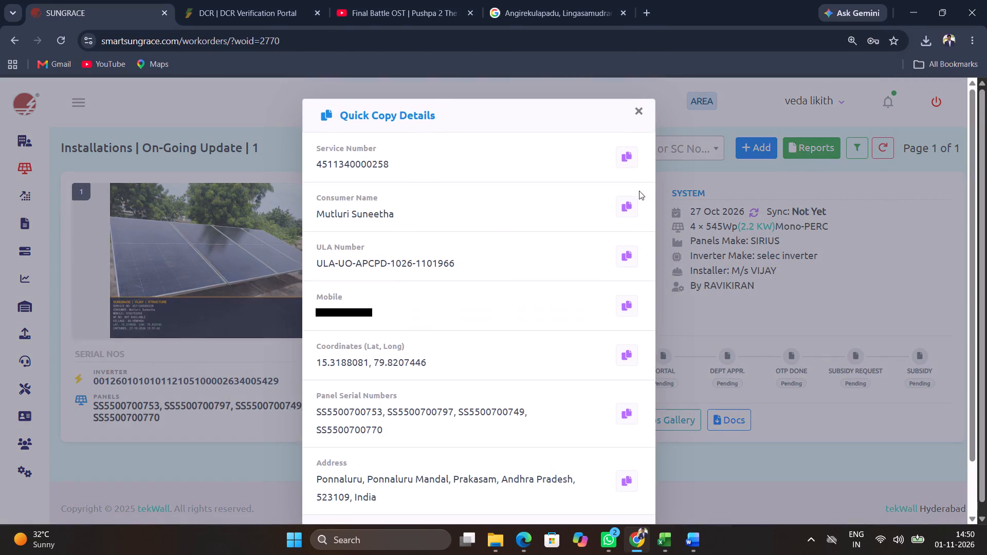
click(628, 256)
double_click(234, 20)
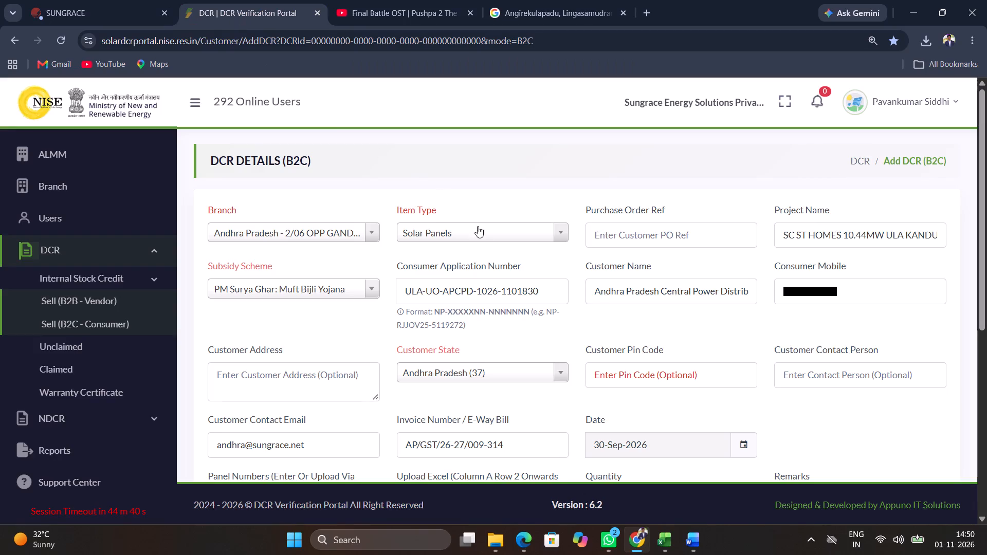
click(538, 292)
key(BackSpace)
key(BackSpace)
key(BackSpace)
key(BackSpace)
key(BackSpace)
key(BackSpace)
key(BackSpace)
key(BackSpace)
key(BackSpace)
key(BackSpace)
key(BackSpace)
key(BackSpace)
key(BackSpace)
key(BackSpace)
key(BackSpace)
key(BackSpace)
key(BackSpace)
key(BackSpace)
key(BackSpace)
key(BackSpace)
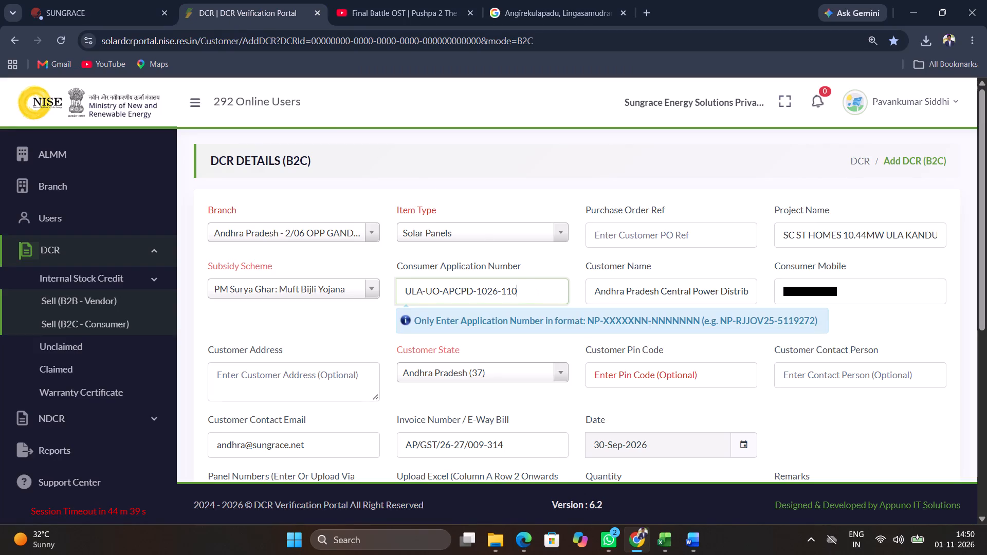
key(ctrl+v)
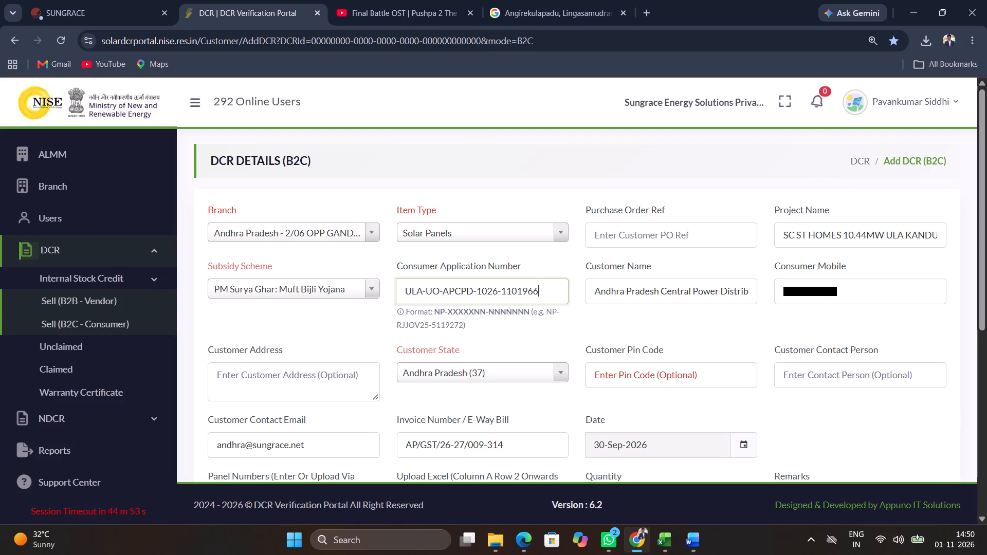
scroll(538, 292, down, 4)
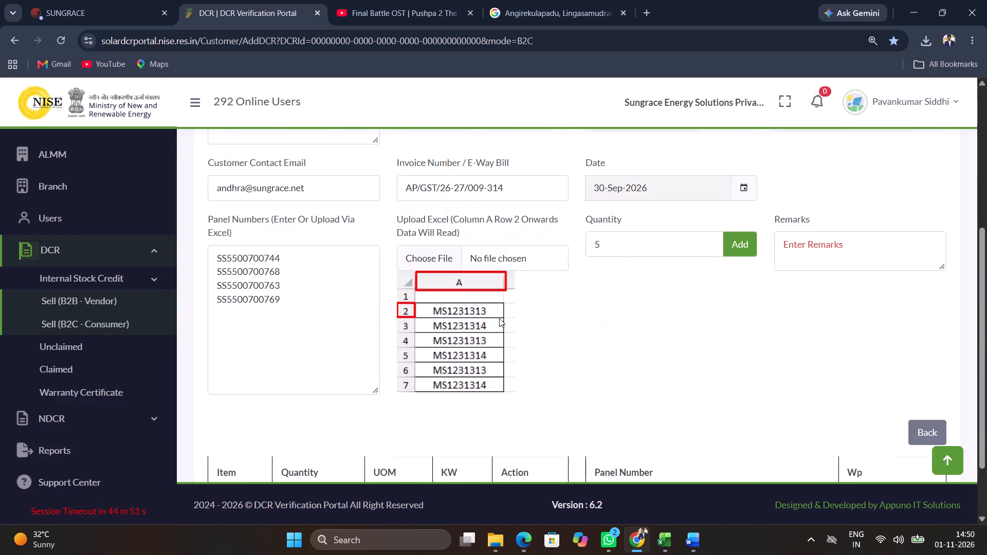
click(309, 339)
key(BackSpace)
key(BackSpace)
key(BackSpace)
key(BackSpace)
key(BackSpace)
key(BackSpace)
key(BackSpace)
key(BackSpace)
key(BackSpace)
key(BackSpace)
key(BackSpace)
key(BackSpace)
key(BackSpace)
key(BackSpace)
key(BackSpace)
key(BackSpace)
key(BackSpace)
key(BackSpace)
key(BackSpace)
key(BackSpace)
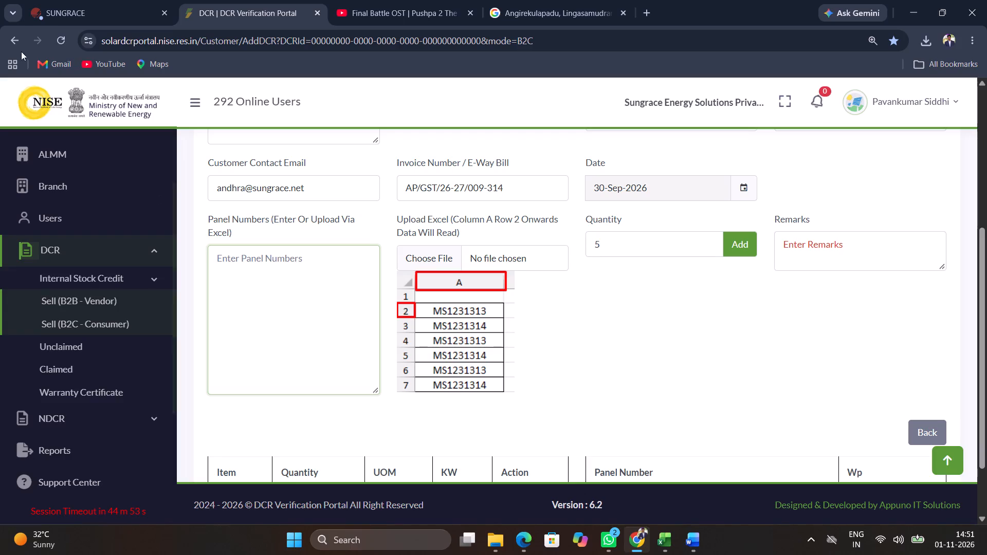
drag(94, 1, 96, 7)
click(617, 117)
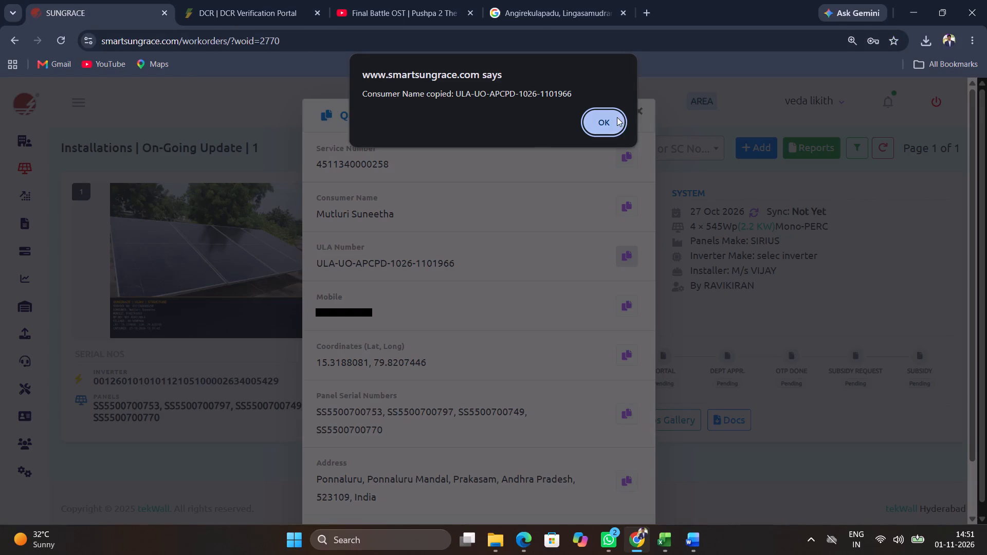
click(630, 413)
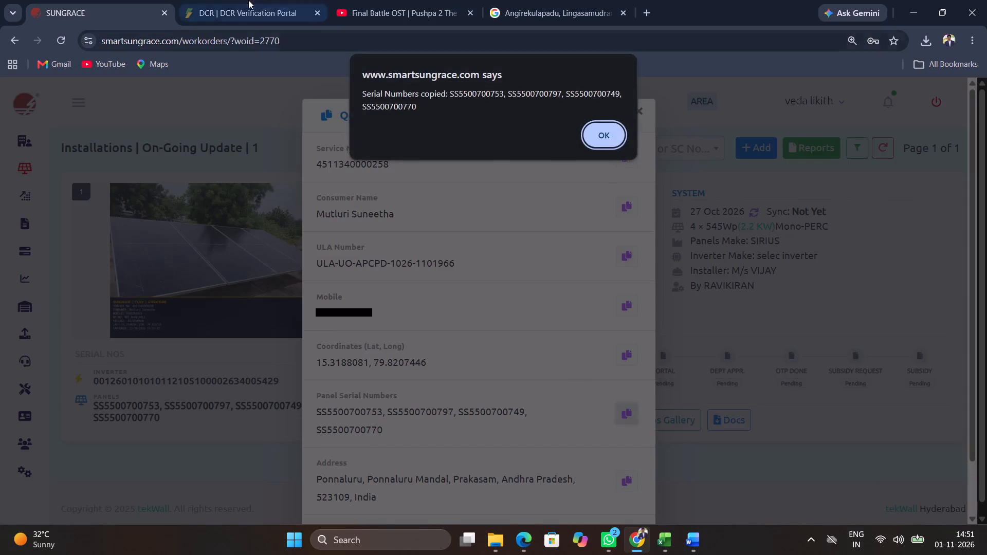
click(246, 0)
key(ctrl+v)
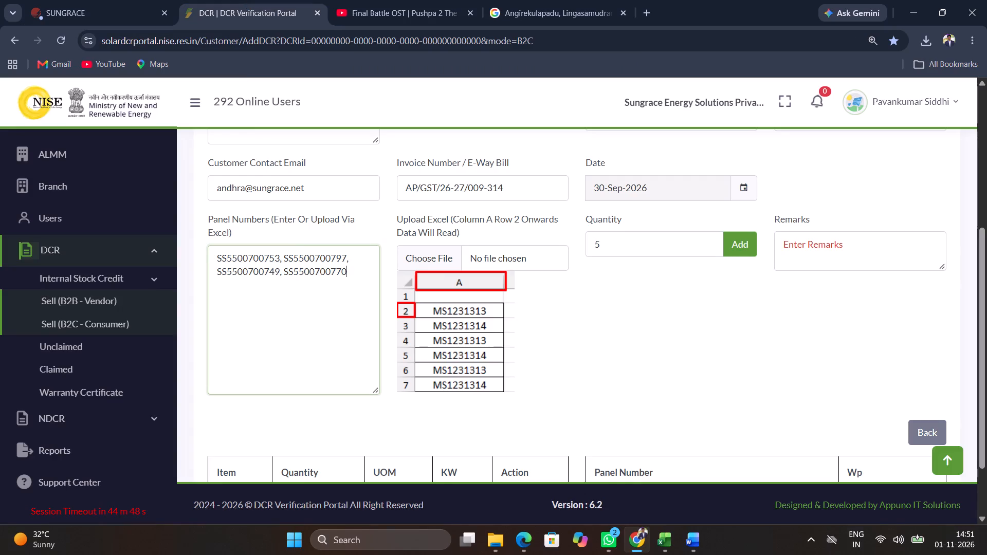
Separate the four panel serial numbers onto individual lines, removing the commas and spaces between them.
key(Left)
key(Left)
key(Left)
key(Left)
key(Left)
key(Left)
key(Left)
key(Left)
key(Left)
key(Left)
key(Left)
key(Left)
key(BackSpace)
key(BackSpace)
key(Return)
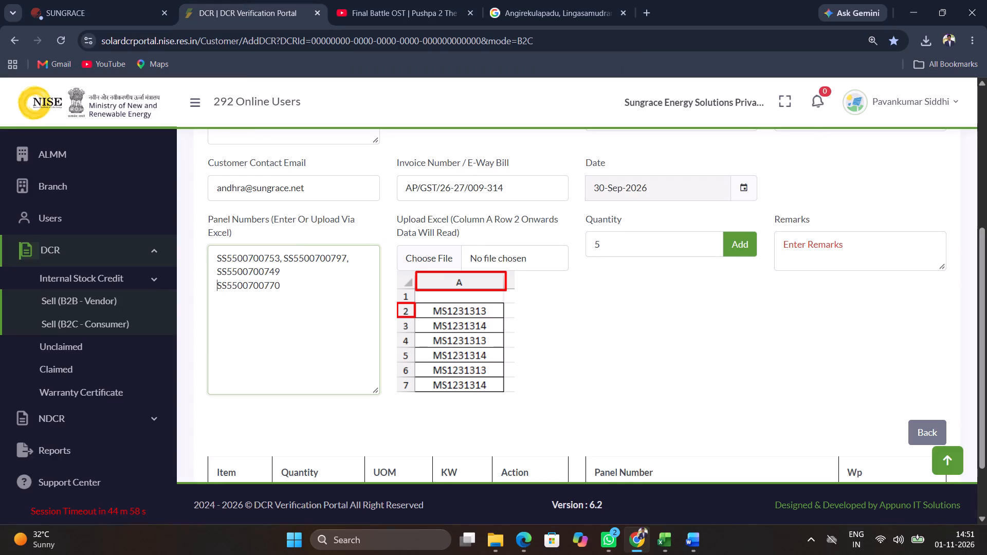
key(Up)
key(Up)
key(Up)
key(Up)
key(Right)
key(Right)
key(Right)
key(Right)
key(Right)
key(Right)
key(Right)
key(Right)
key(Right)
key(Right)
key(Right)
key(Right)
key(Right)
key(Right)
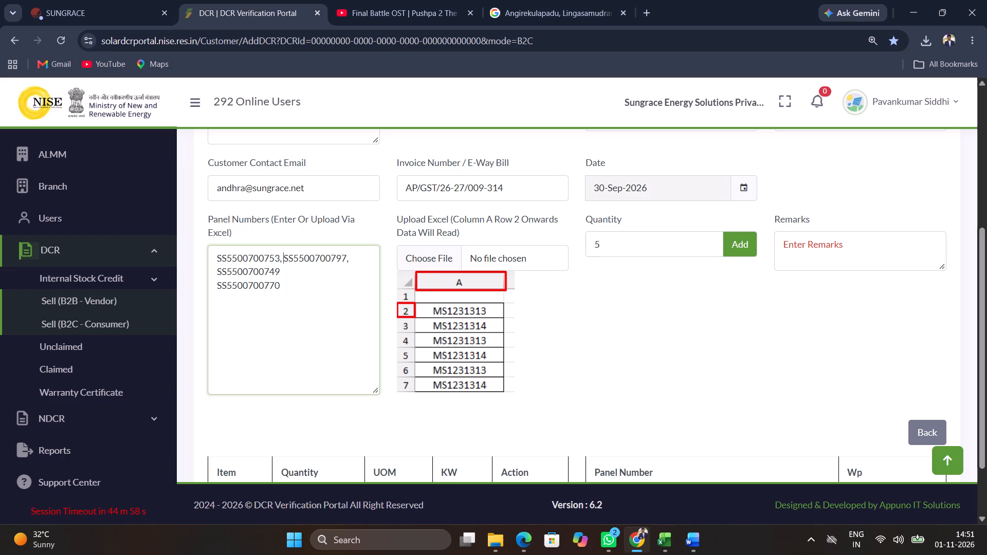
key(BackSpace)
key(BackSpace)
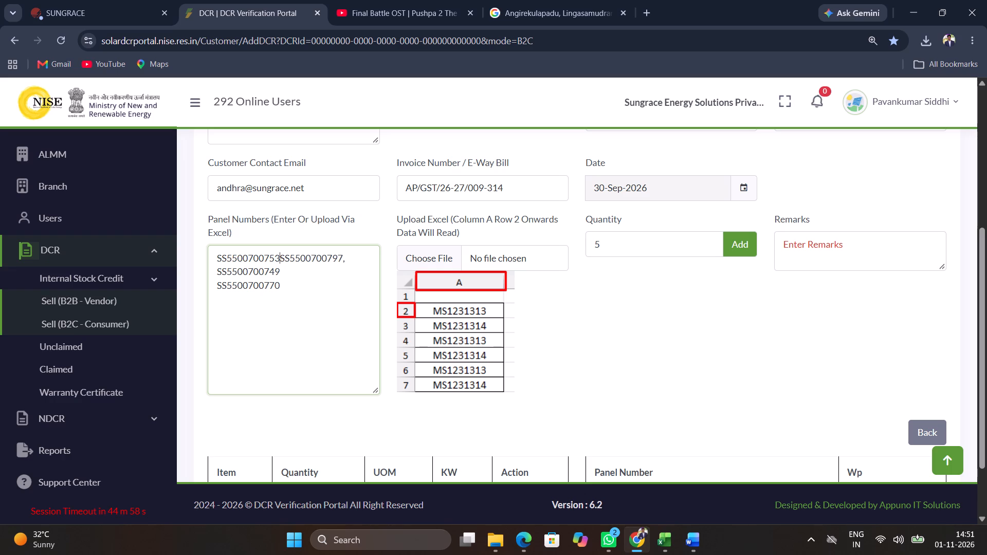
key(Return)
key(Right)
key(Right)
key(Right)
key(Right)
key(Right)
key(Right)
key(Right)
key(Right)
key(Right)
key(Right)
key(Right)
key(Right)
key(Right)
key(Right)
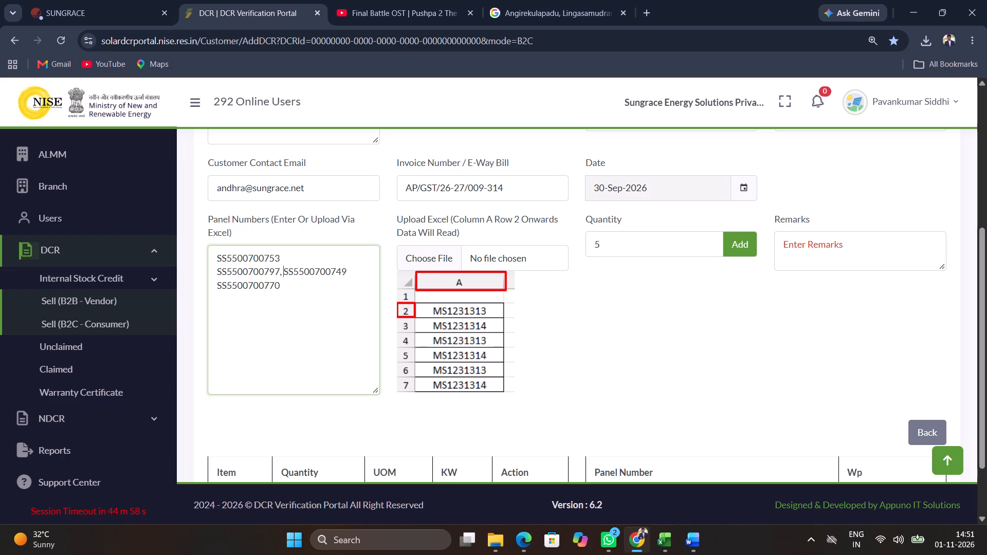
key(BackSpace)
key(BackSpace)
key(Return)
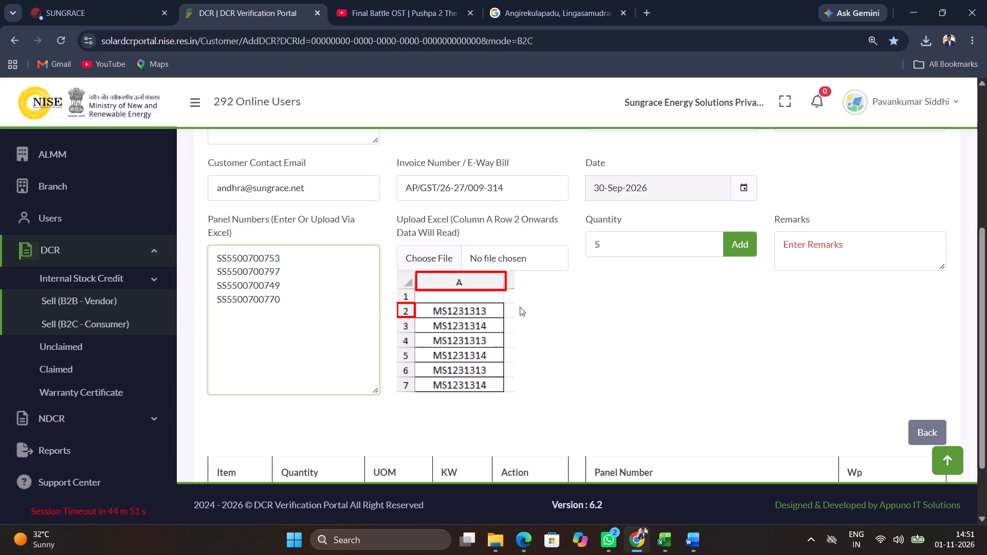
Set the quantity to 4 and try to add the entered panels to the B2C form.
click(624, 250)
scroll(624, 250, down, 1)
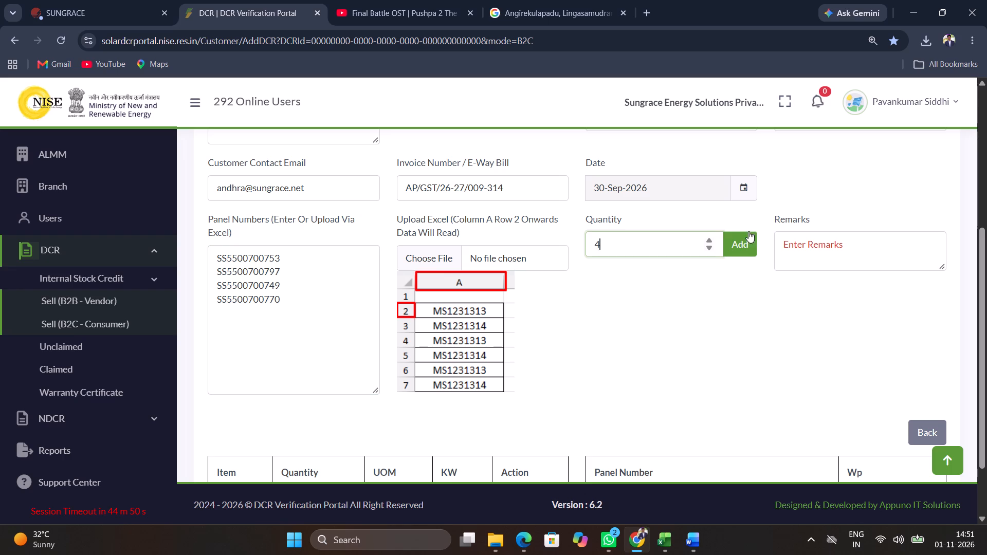
click(741, 248)
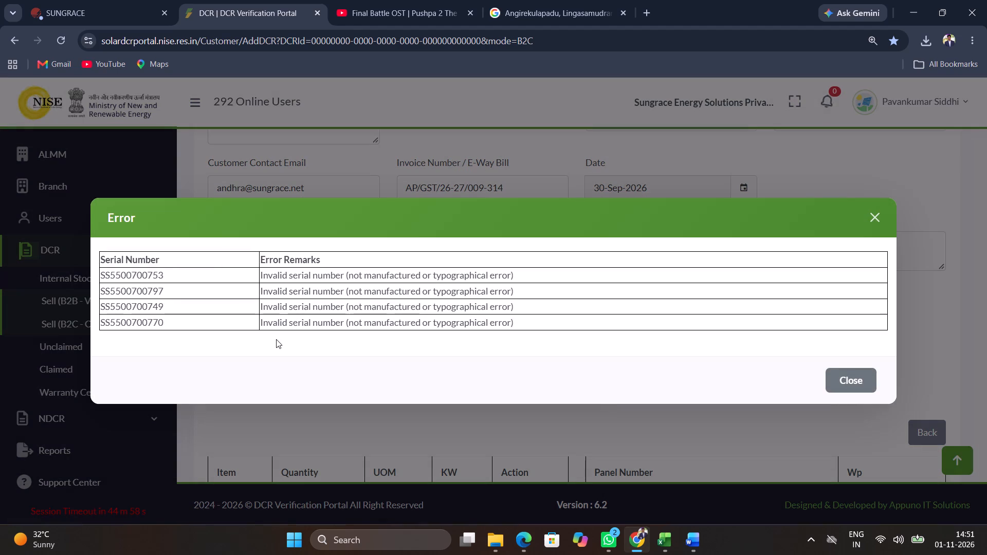
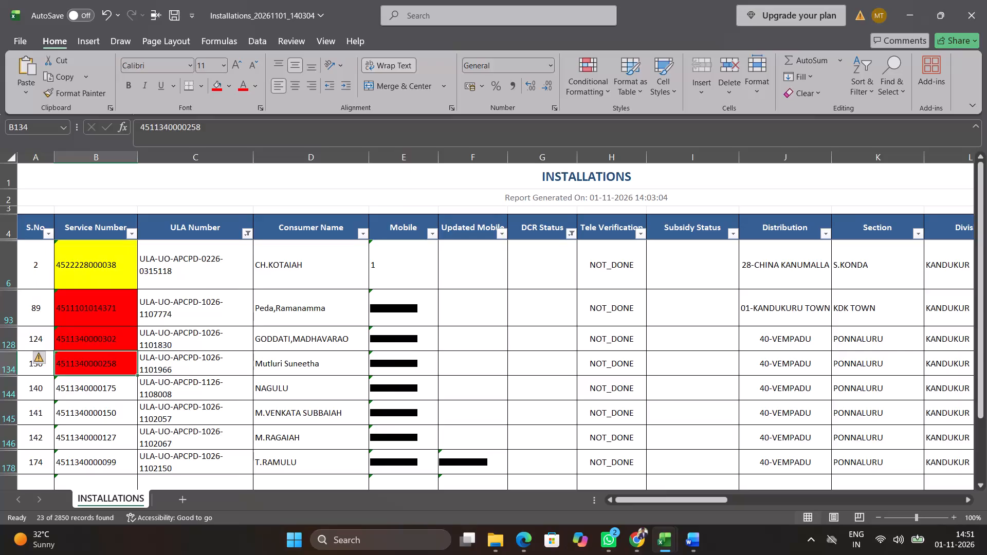
Copy the service number from row 144 (S.No 140) of the Excel installations list and open its matching work order in SUNGRACE.
key(Down)
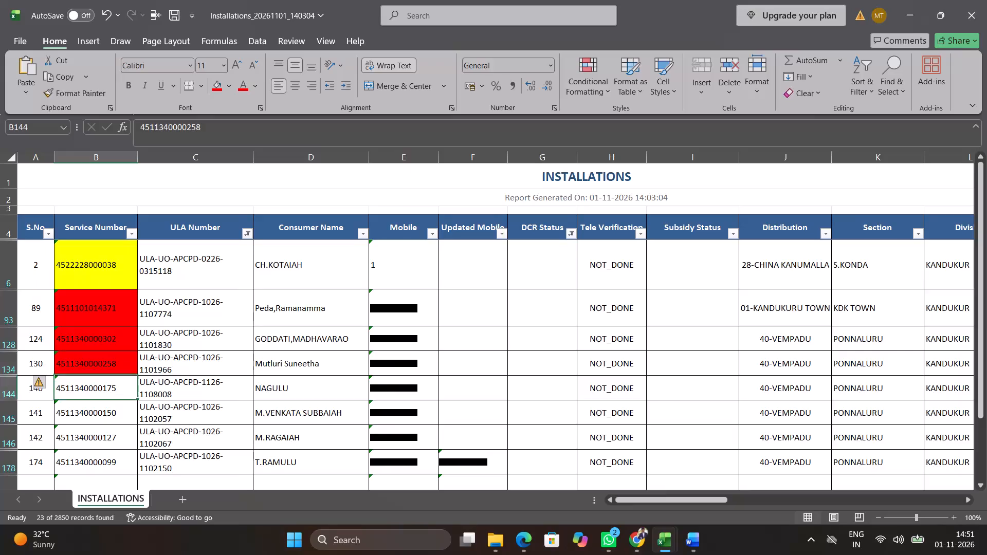
key(ctrl+c)
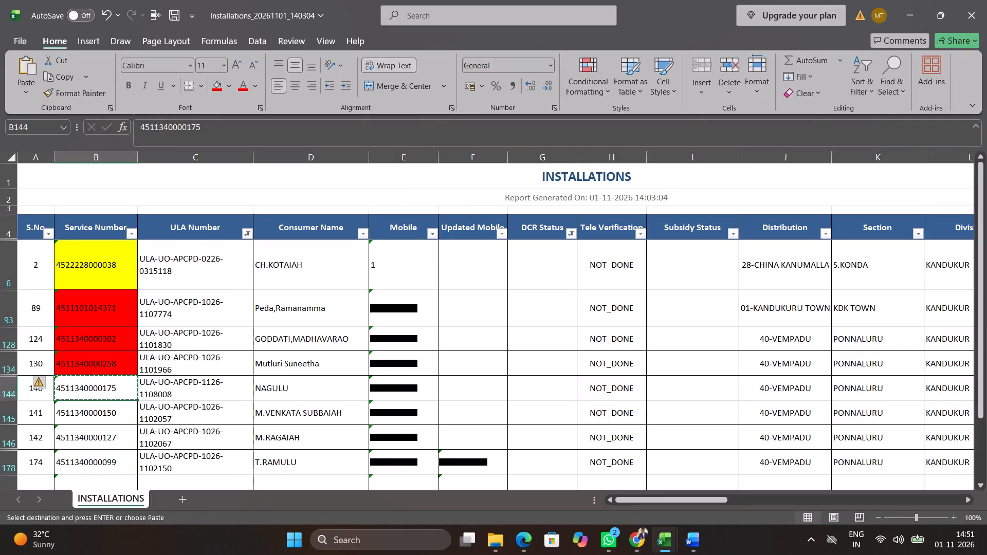
click(637, 471)
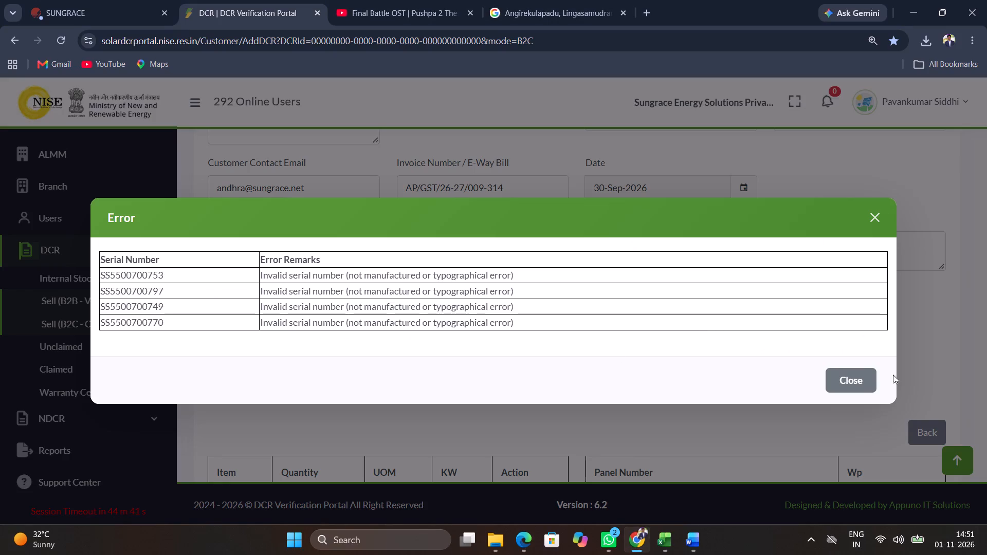
click(848, 383)
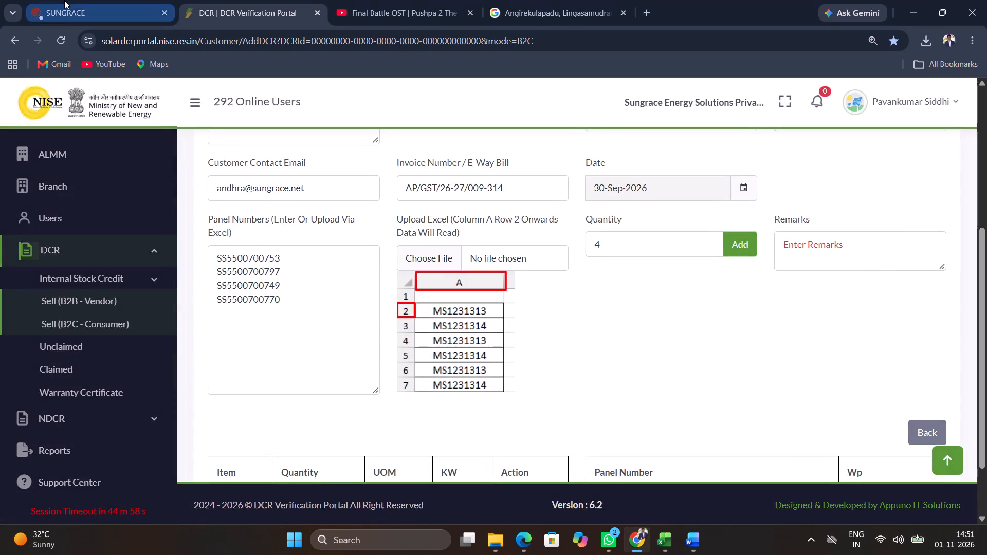
click(72, 0)
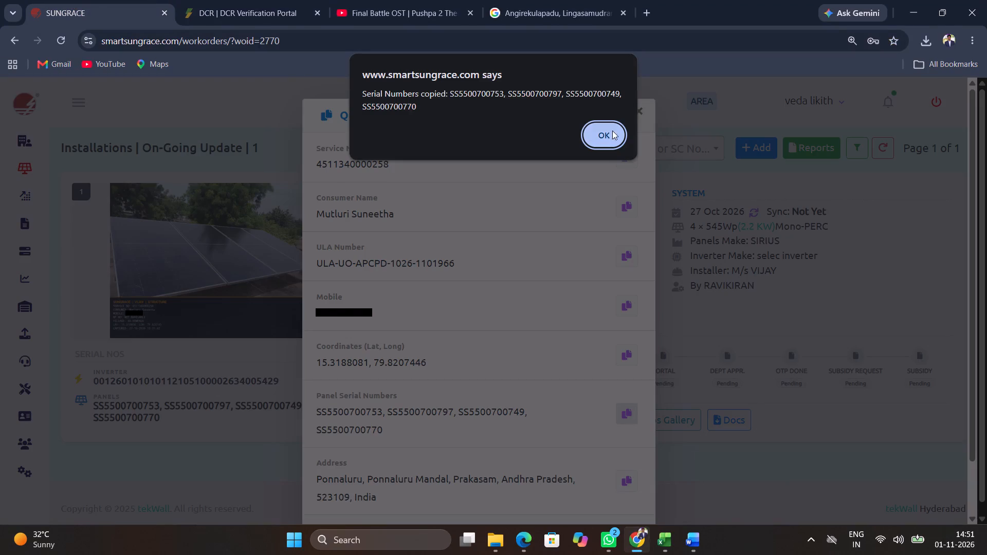
click(612, 131)
click(704, 218)
click(657, 143)
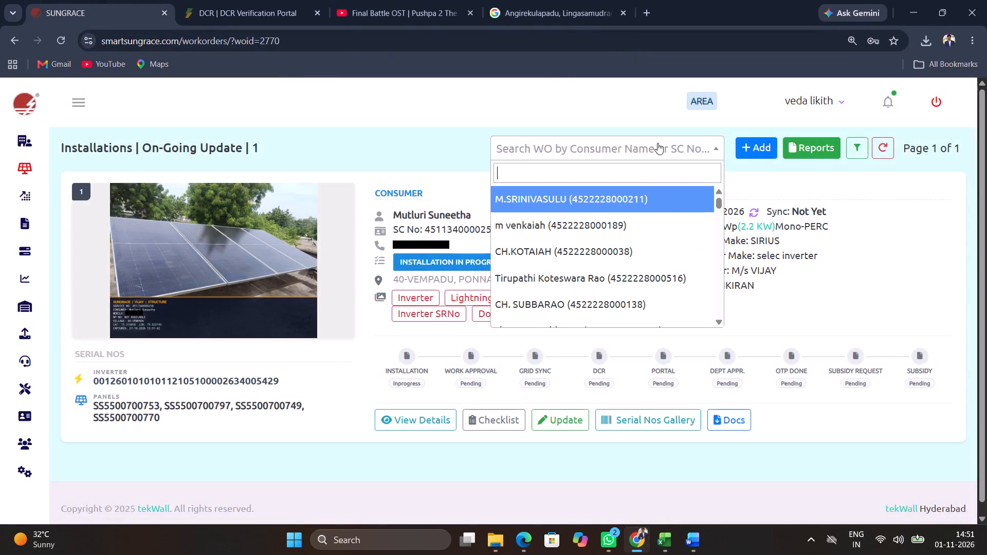
key(ctrl+v)
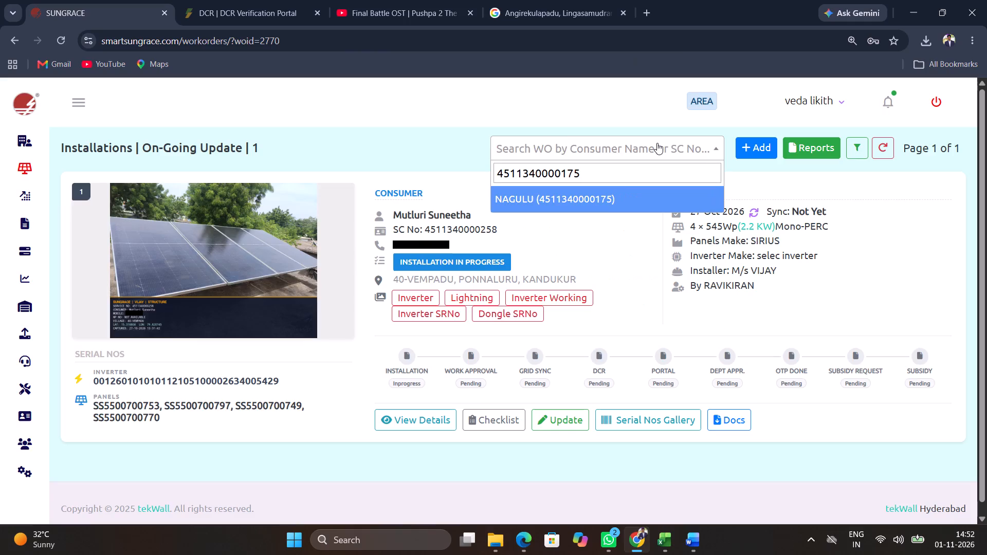
key(Return)
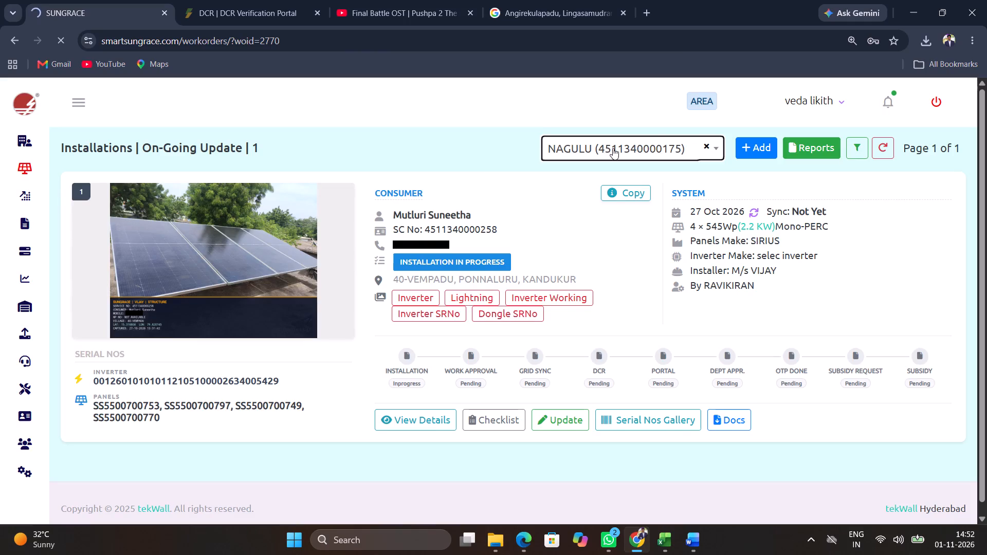
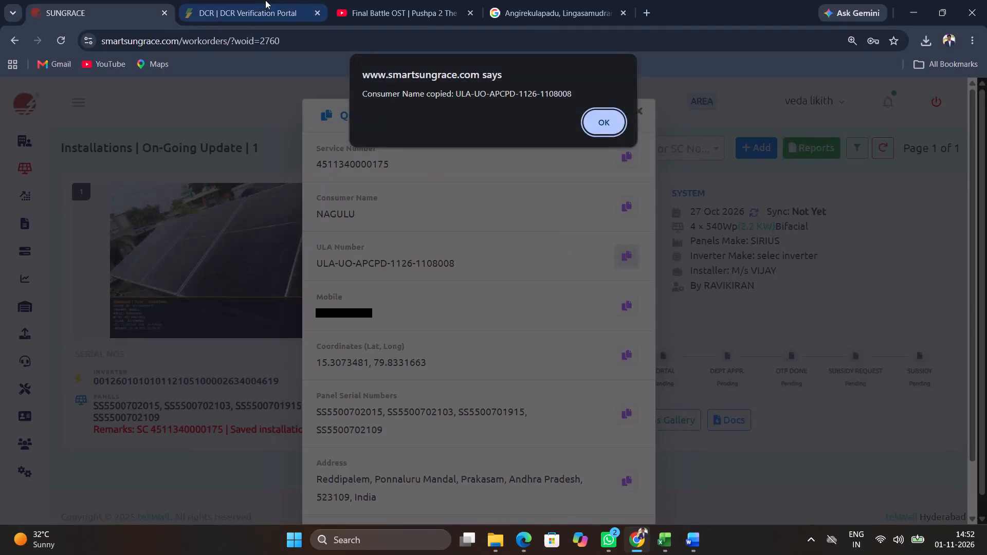
In the DCR portal's B2C form, replace the consumer application number with the ULA number copied from the SUNGRACE work order.
click(259, 0)
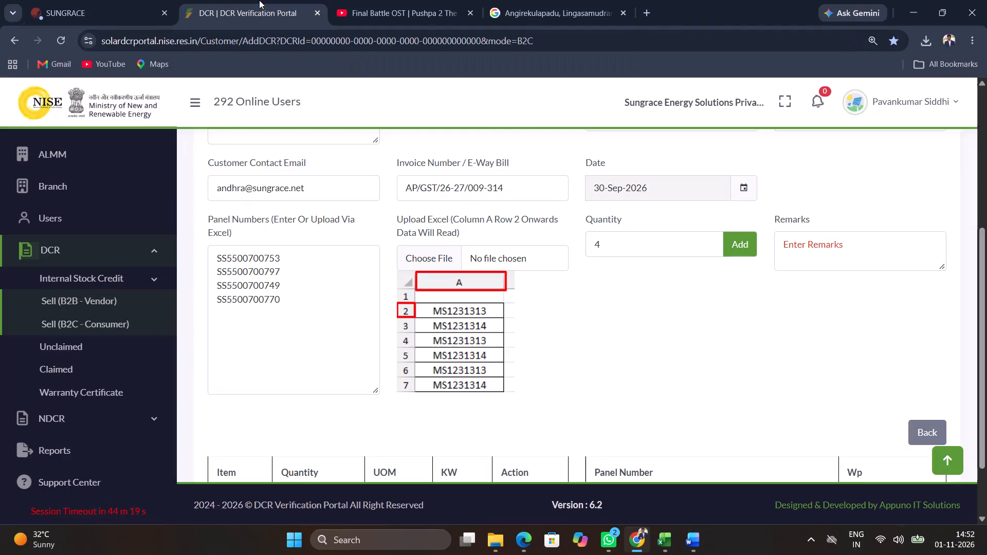
scroll(601, 255, up, 3)
click(544, 232)
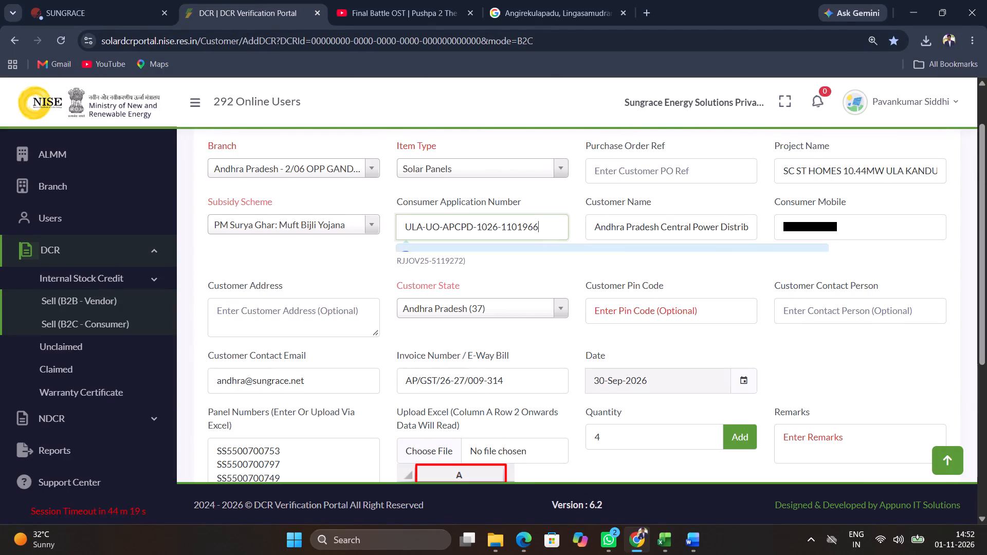
key(BackSpace)
key(BackSpace)
key(BackSpace)
key(BackSpace)
key(BackSpace)
key(BackSpace)
key(BackSpace)
key(BackSpace)
key(BackSpace)
key(BackSpace)
key(BackSpace)
key(BackSpace)
key(BackSpace)
key(BackSpace)
key(BackSpace)
key(BackSpace)
key(BackSpace)
key(BackSpace)
key(BackSpace)
key(BackSpace)
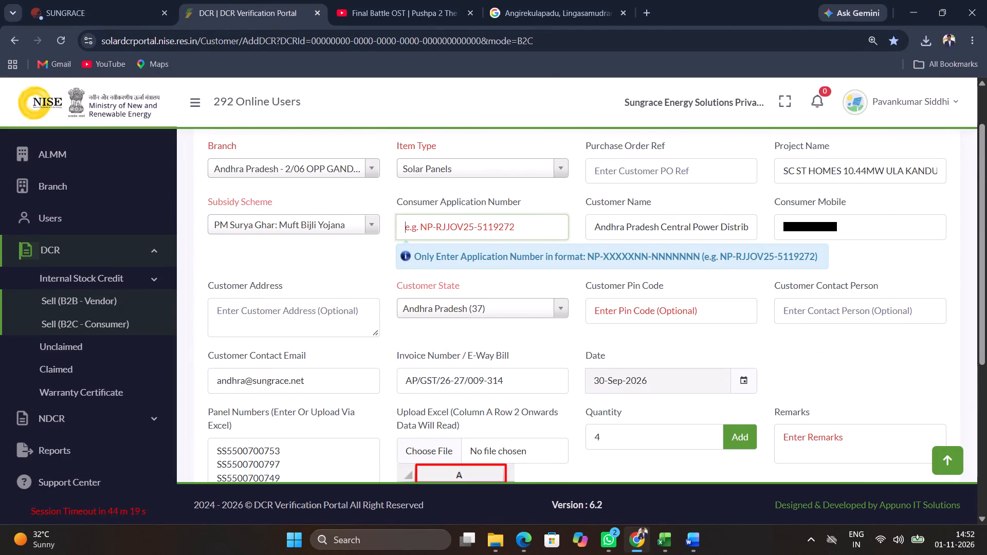
key(ctrl+v)
scroll(541, 230, down, 2)
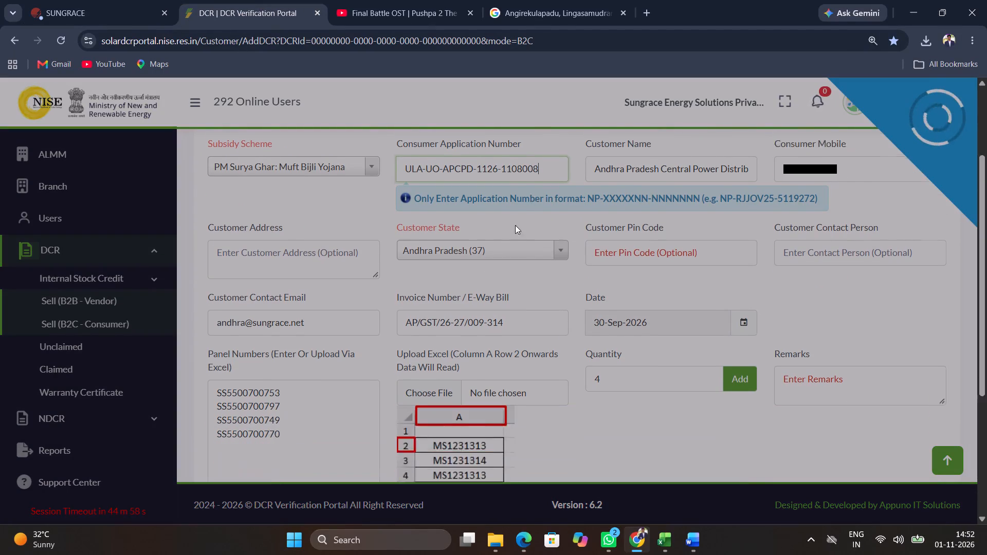
click(320, 379)
key(BackSpace)
key(BackSpace)
key(BackSpace)
key(BackSpace)
key(BackSpace)
key(BackSpace)
key(BackSpace)
key(BackSpace)
key(BackSpace)
key(BackSpace)
key(BackSpace)
key(BackSpace)
key(BackSpace)
key(BackSpace)
key(BackSpace)
key(BackSpace)
key(BackSpace)
key(BackSpace)
key(BackSpace)
key(BackSpace)
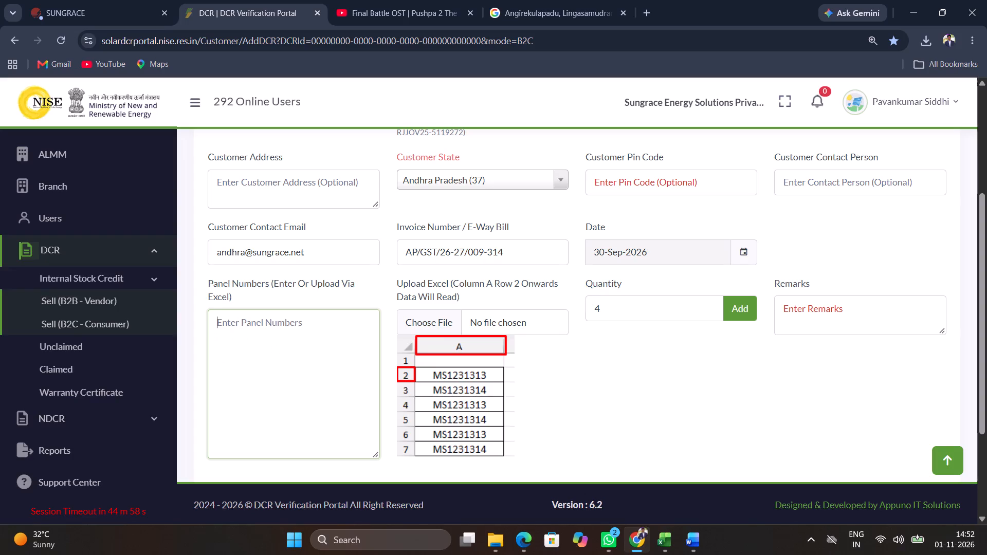
click(113, 0)
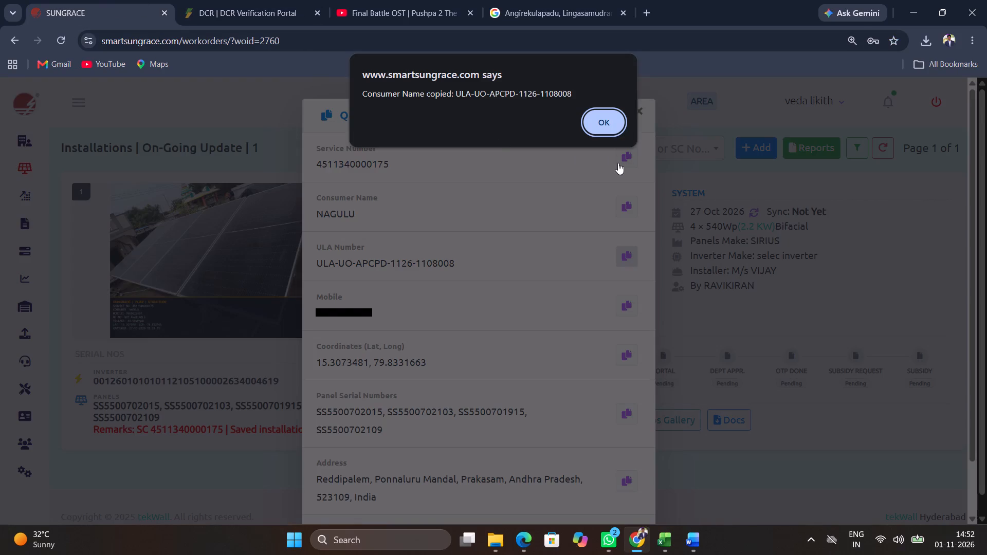
click(615, 129)
click(623, 413)
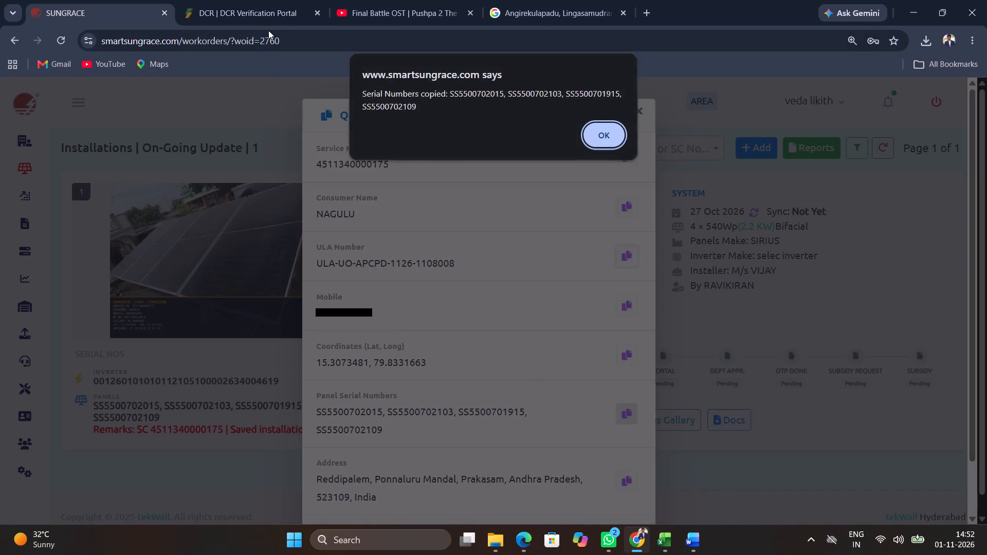
drag(265, 0, 263, 17)
key(ctrl+v)
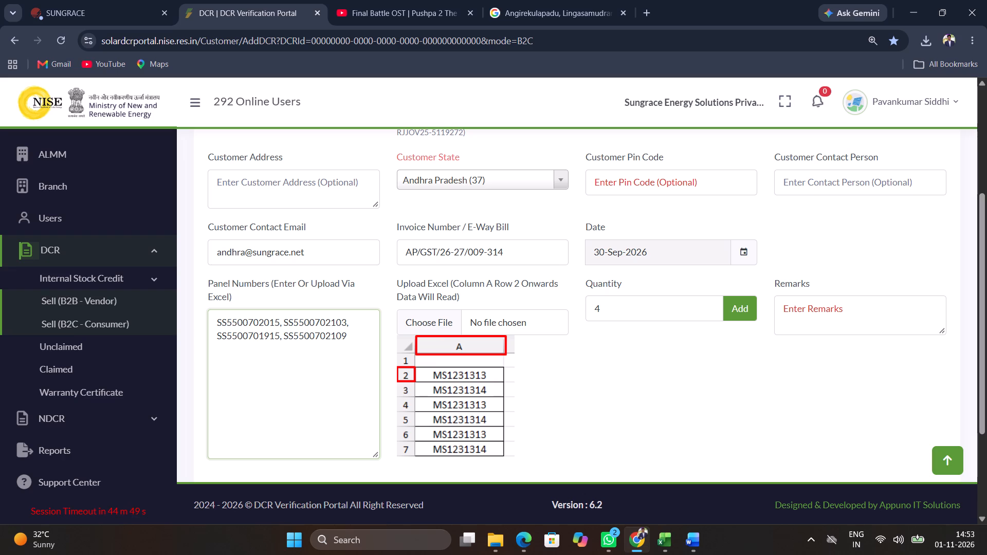
Remove the commas and spaces between the four panel numbers so that each serial sits on its own line.
key(Left)
key(Left)
key(Left)
key(Left)
key(Left)
key(Left)
key(Left)
key(Left)
key(Left)
key(Left)
key(Left)
key(Left)
key(BackSpace)
key(BackSpace)
key(Return)
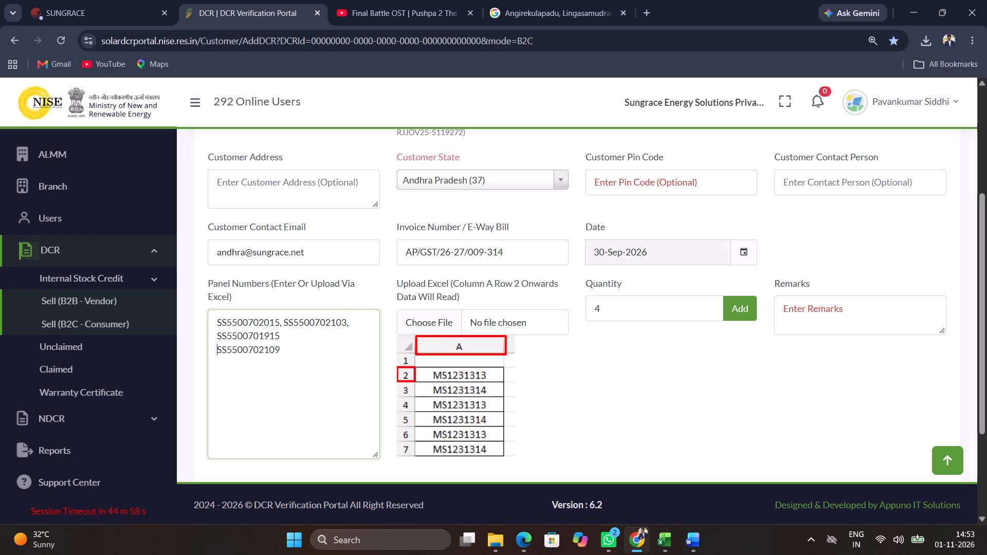
key(Up)
key(Up)
key(Up)
key(Up)
key(Right)
key(Right)
key(Right)
key(Right)
key(Right)
key(Right)
key(Right)
key(Right)
key(Right)
key(Right)
key(Right)
key(Right)
key(Right)
key(Right)
key(BackSpace)
key(BackSpace)
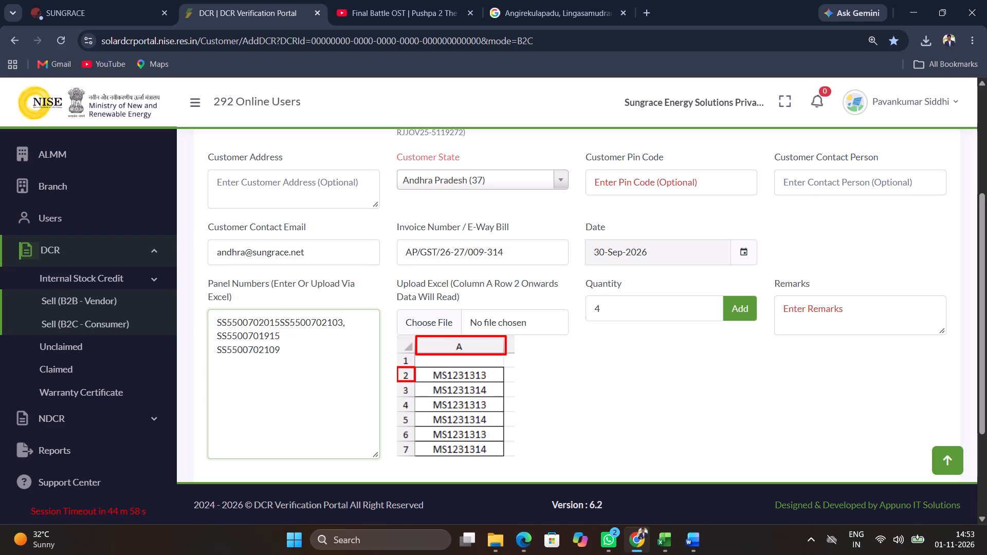
key(Return)
key(Right)
key(Right)
key(Right)
key(Right)
key(Right)
key(Right)
key(Right)
key(Right)
key(Right)
key(Right)
key(Right)
key(Right)
key(Right)
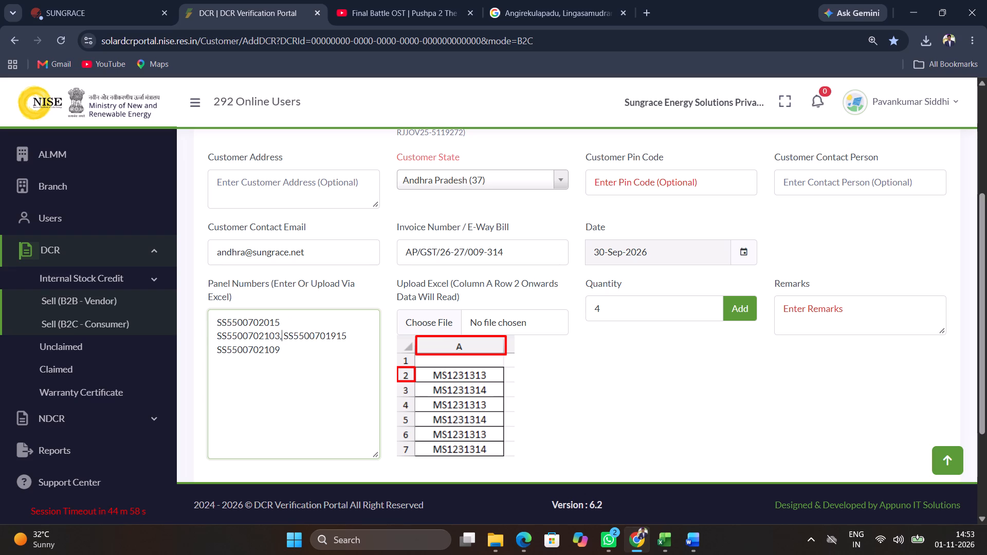
key(Right)
key(BackSpace)
key(BackSpace)
key(Return)
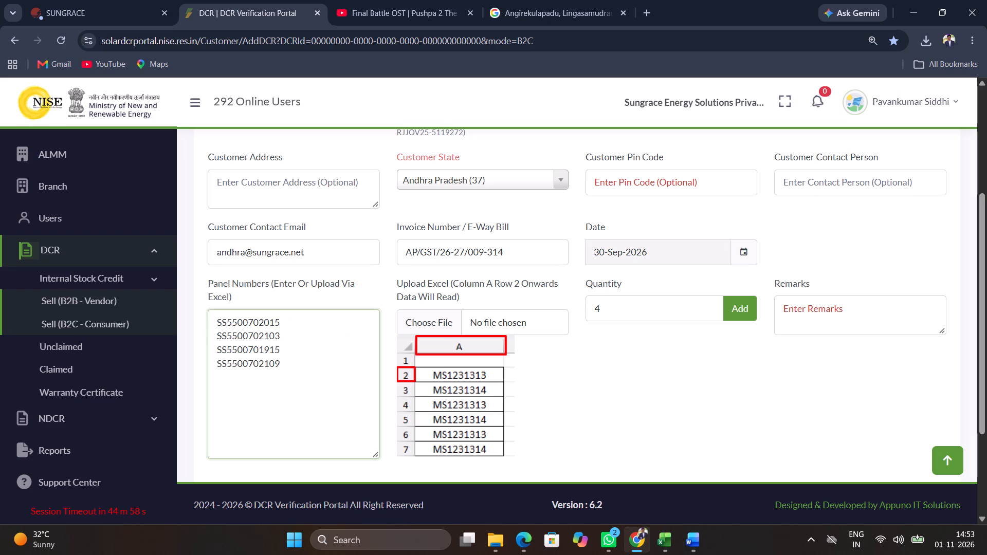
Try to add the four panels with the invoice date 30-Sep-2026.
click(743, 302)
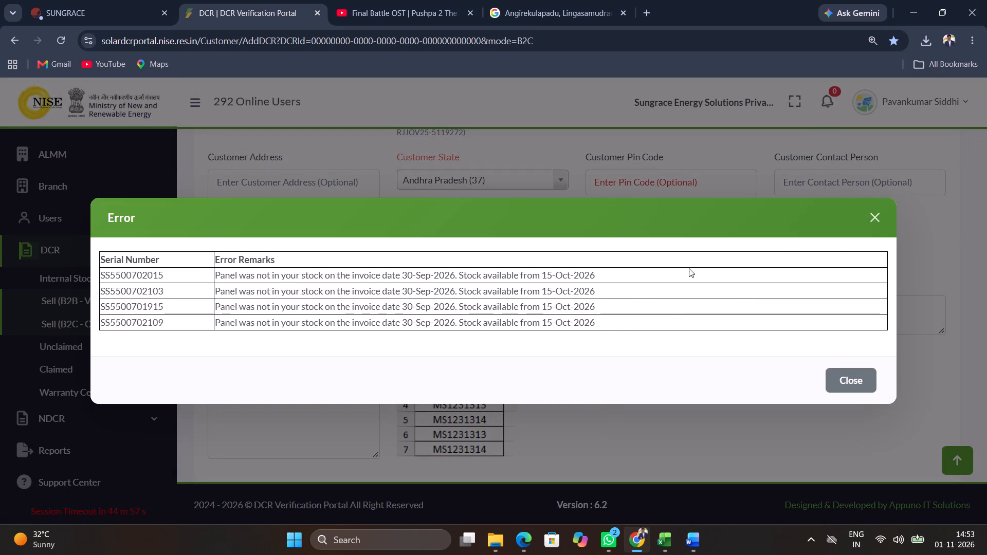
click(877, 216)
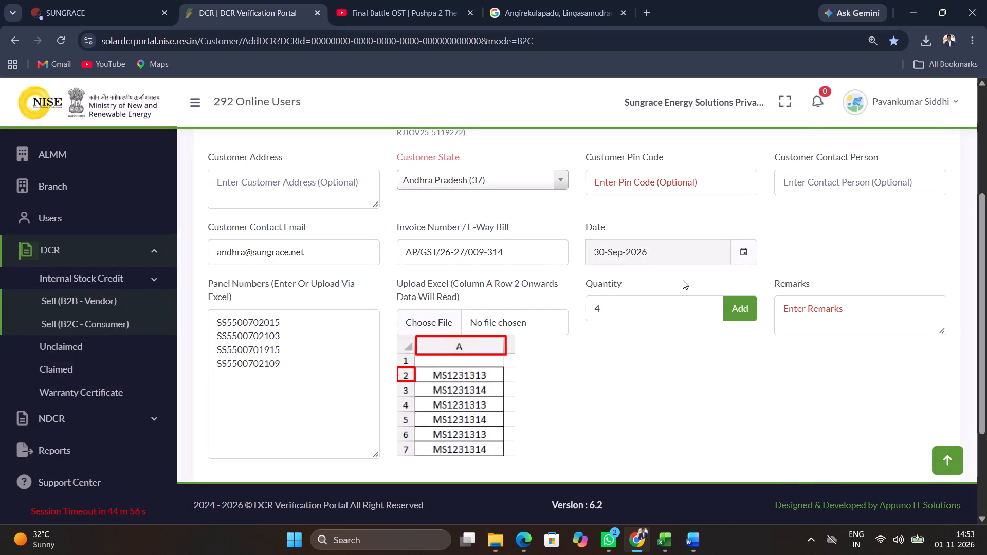
Check the numbered folders in DCR010 for a free number and set the invoice number to AP/GST/26-27/010-65.
click(482, 252)
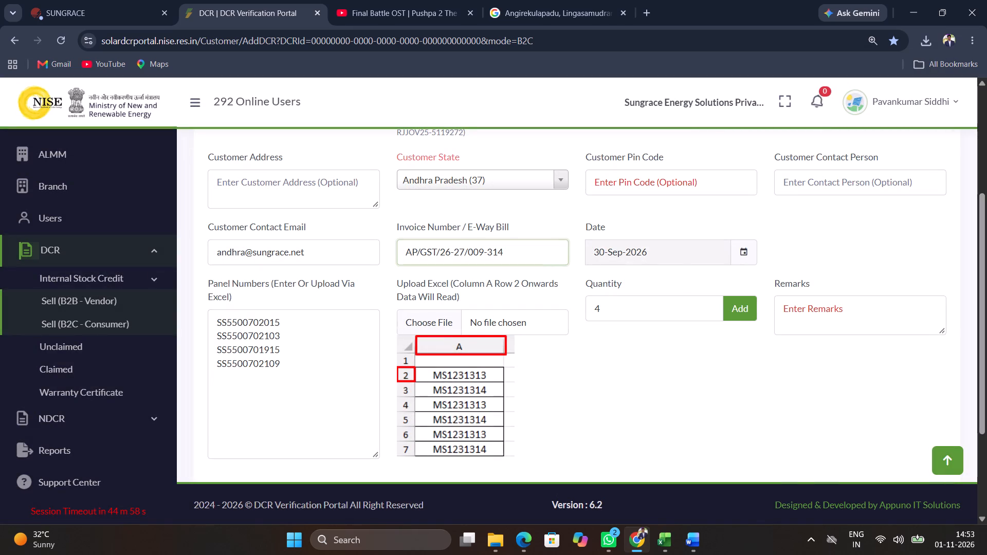
key(BackSpace)
key(BackSpace)
text(10)
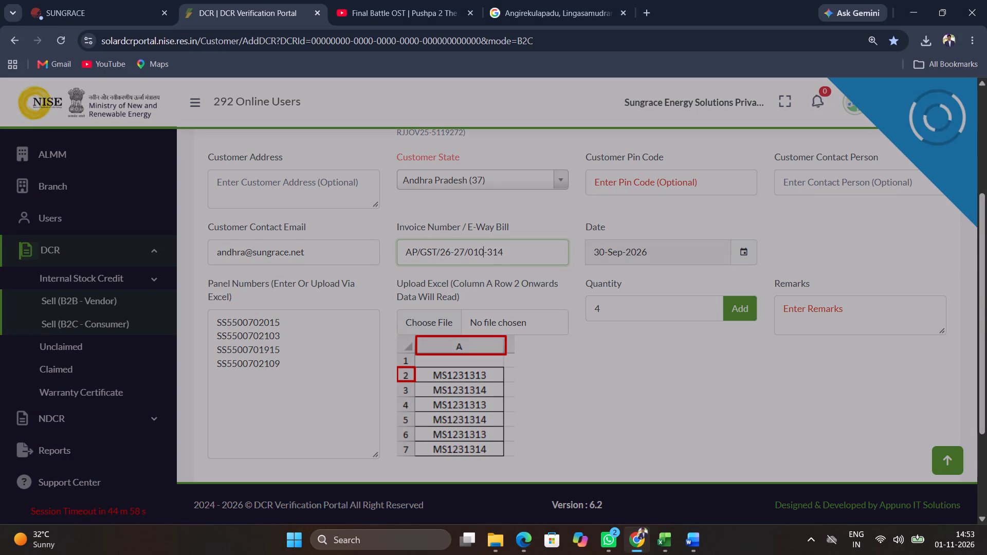
key(Right)
key(Right)
key(Right)
key(Right)
key(Right)
key(Right)
key(Right)
key(Right)
key(Right)
key(BackSpace)
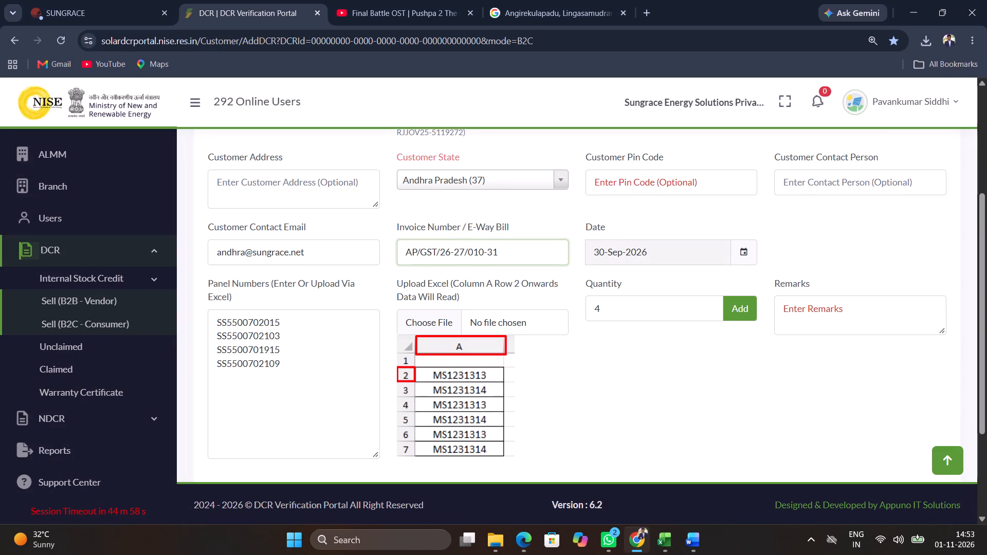
key(BackSpace)
key(BackSpace)
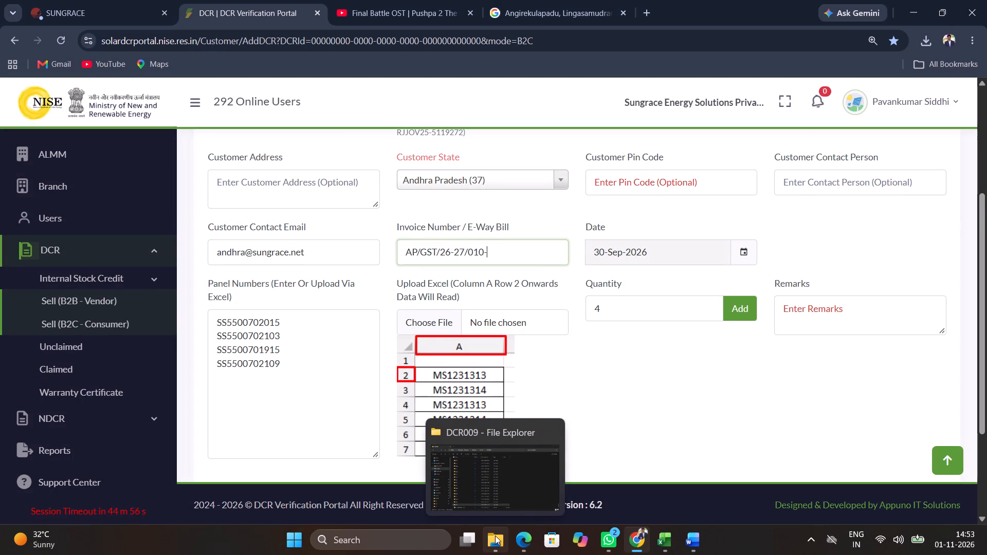
click(486, 490)
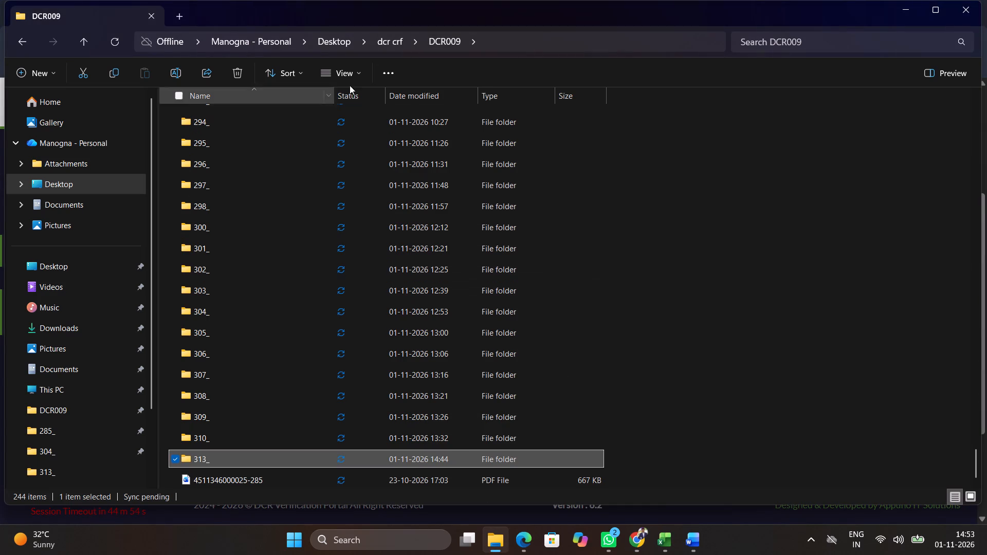
click(395, 38)
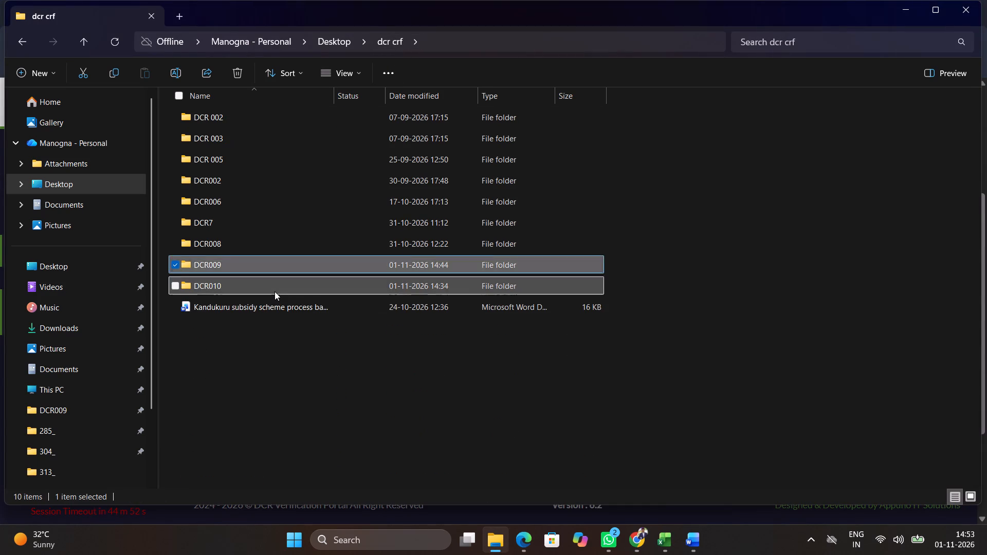
double_click(275, 291)
scroll(323, 253, down, 5)
scroll(353, 385, down, 11)
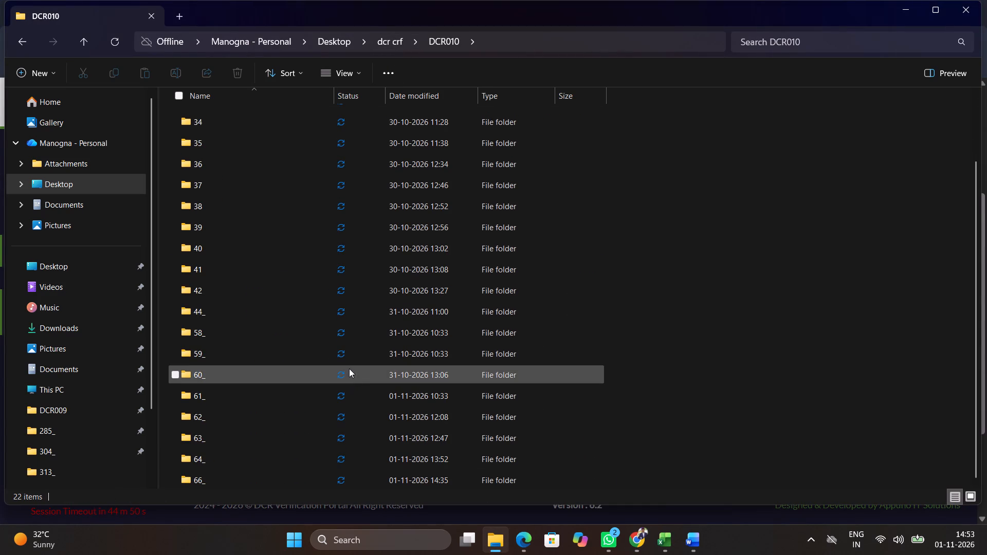
click(617, 493)
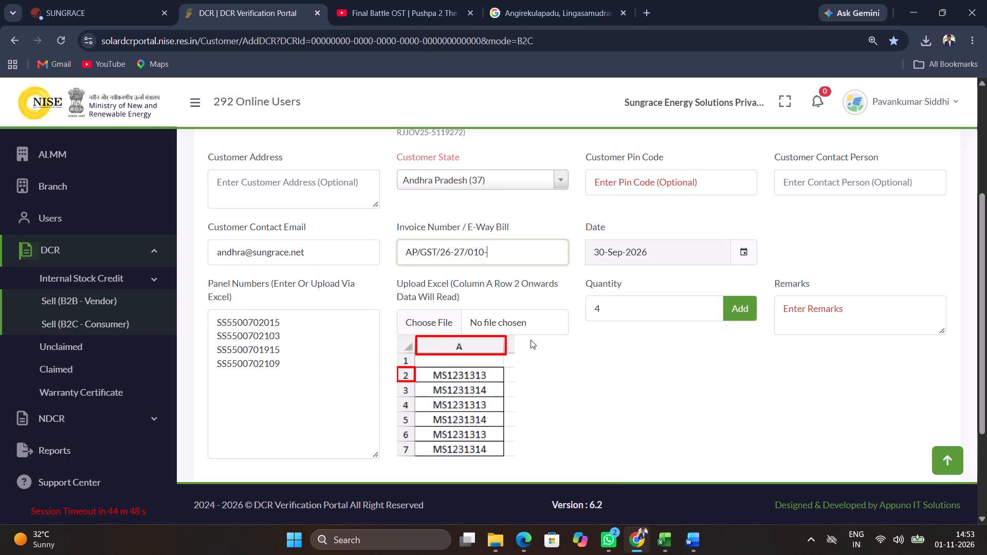
text(65)
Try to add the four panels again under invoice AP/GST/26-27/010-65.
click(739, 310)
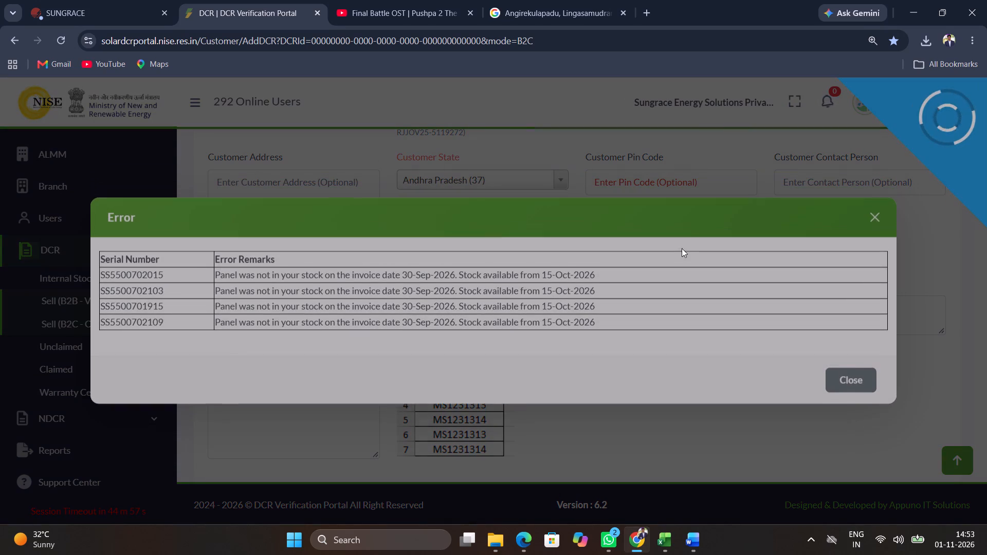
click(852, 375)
Set the invoice date to 22-Oct-2026 and add the four panels to the certificate.
click(707, 254)
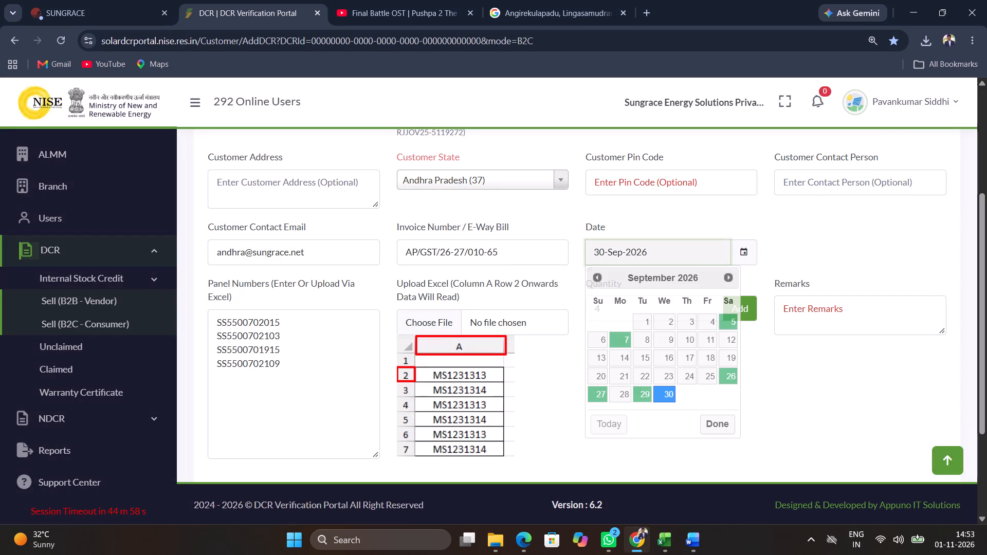
click(729, 275)
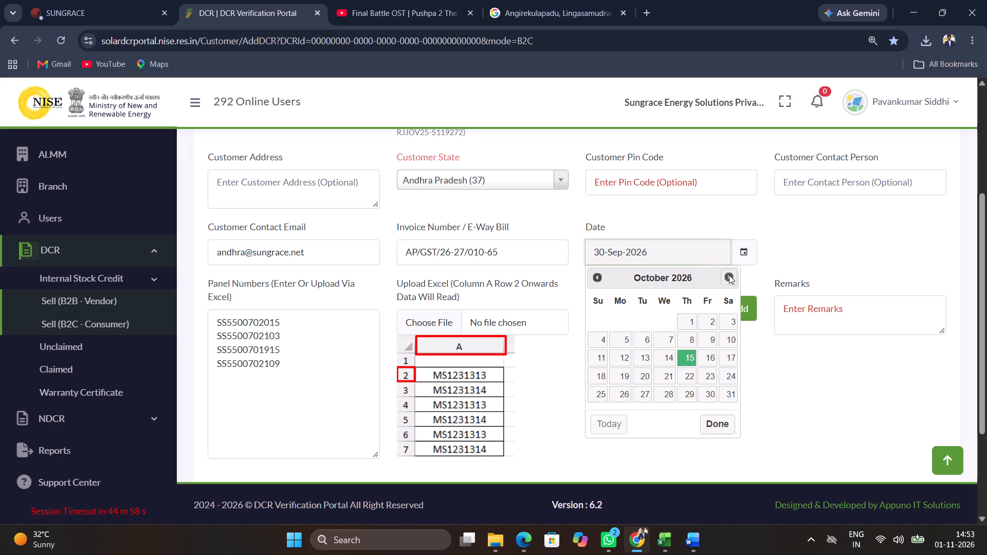
click(694, 375)
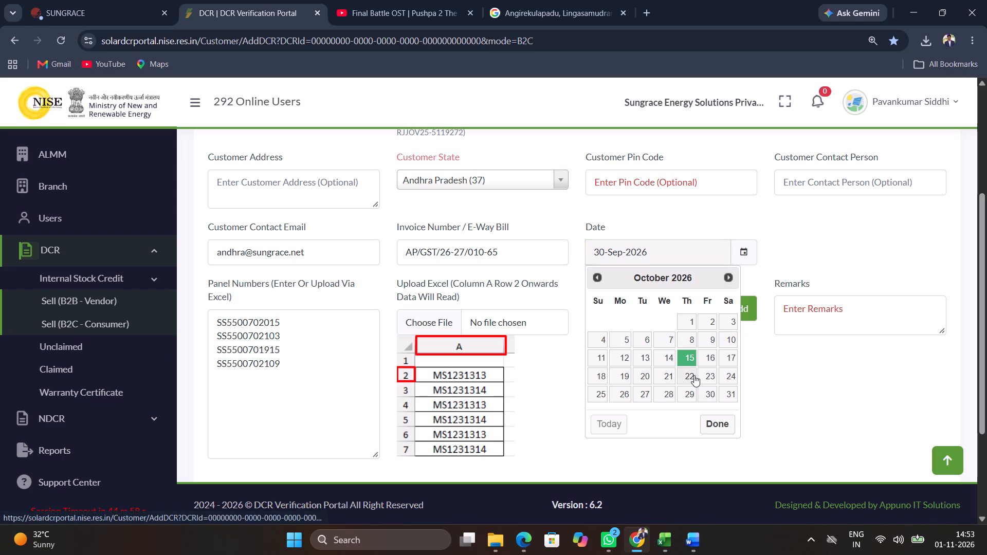
double_click(740, 308)
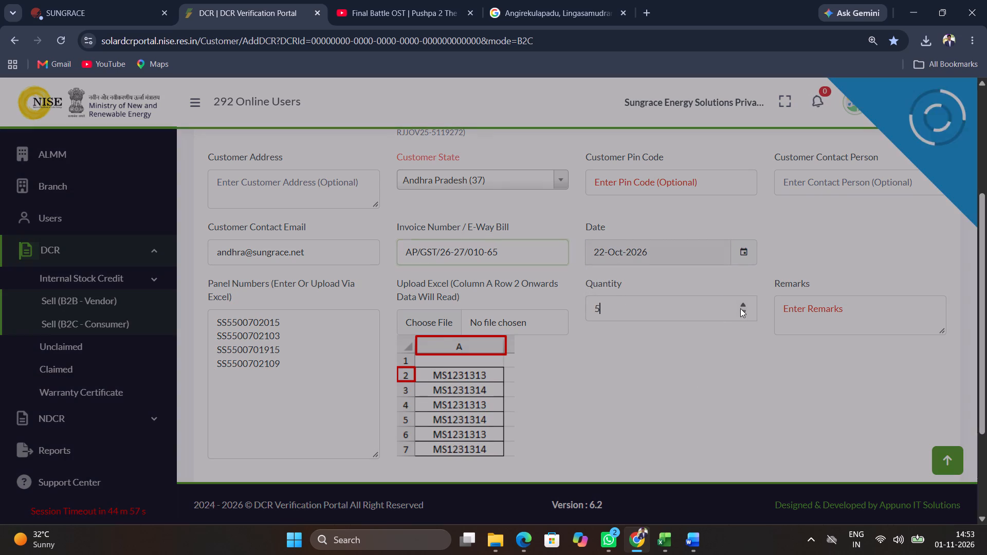
Copy the installation address from the SUNGRACE work order and paste it into the DCR form's Remarks.
click(799, 312)
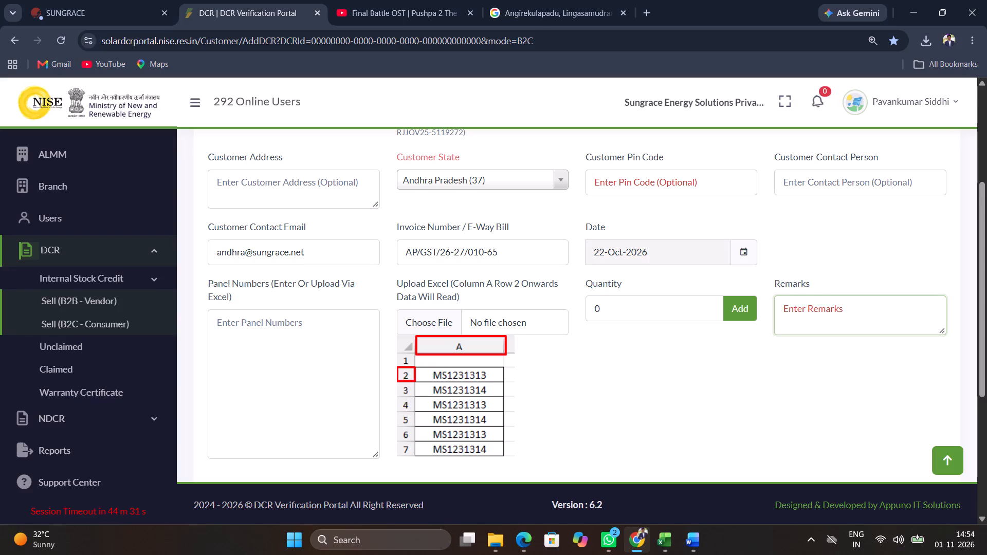
click(104, 0)
click(609, 136)
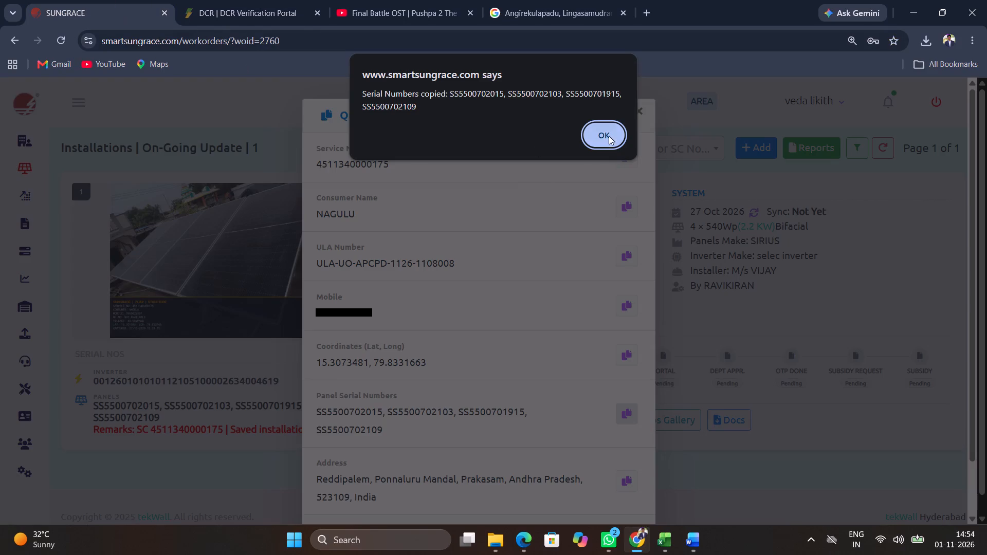
scroll(542, 337, down, 2)
click(628, 421)
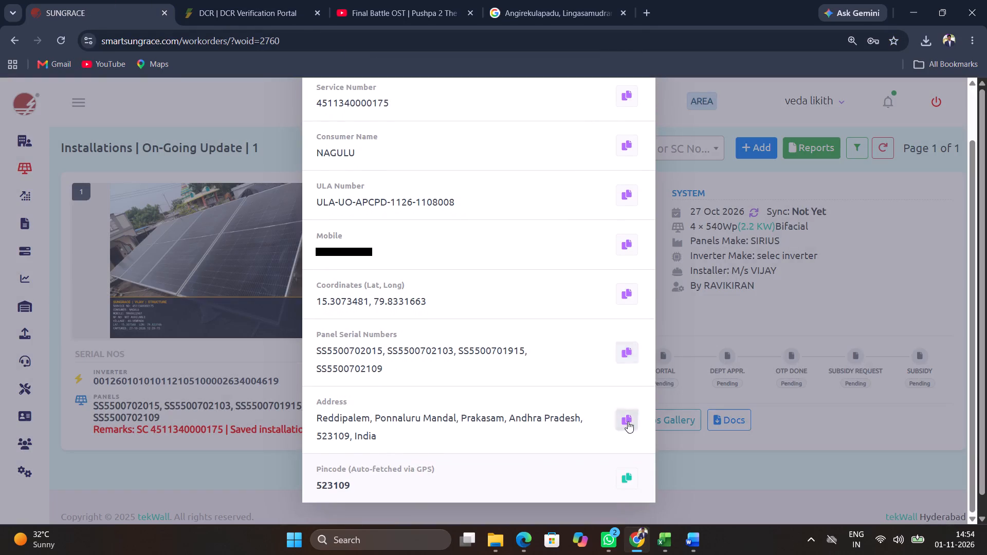
click(253, 0)
key(ctrl+v)
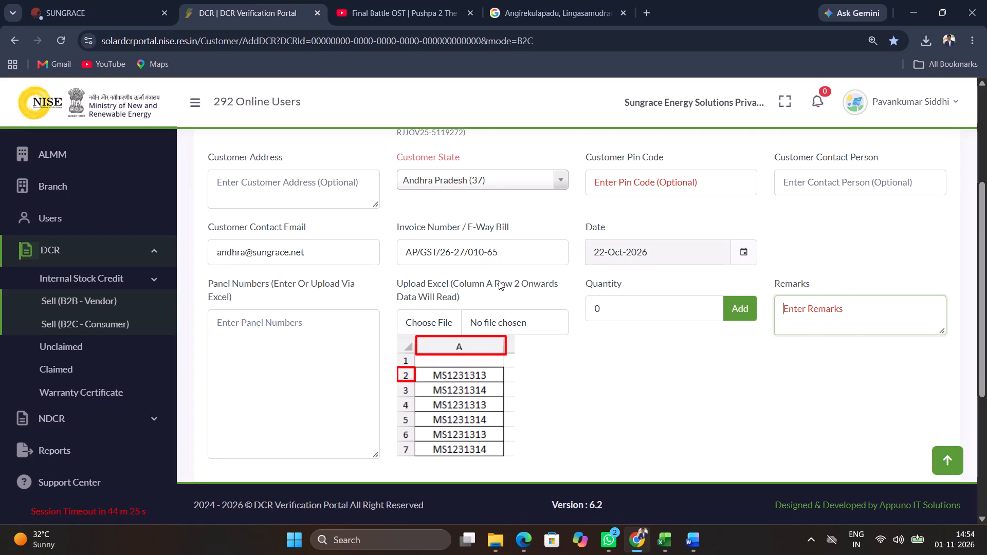
Copy the pincode 523109 from the SUNGRACE work order into the DCR form's Customer Pin Code.
click(642, 173)
click(112, 0)
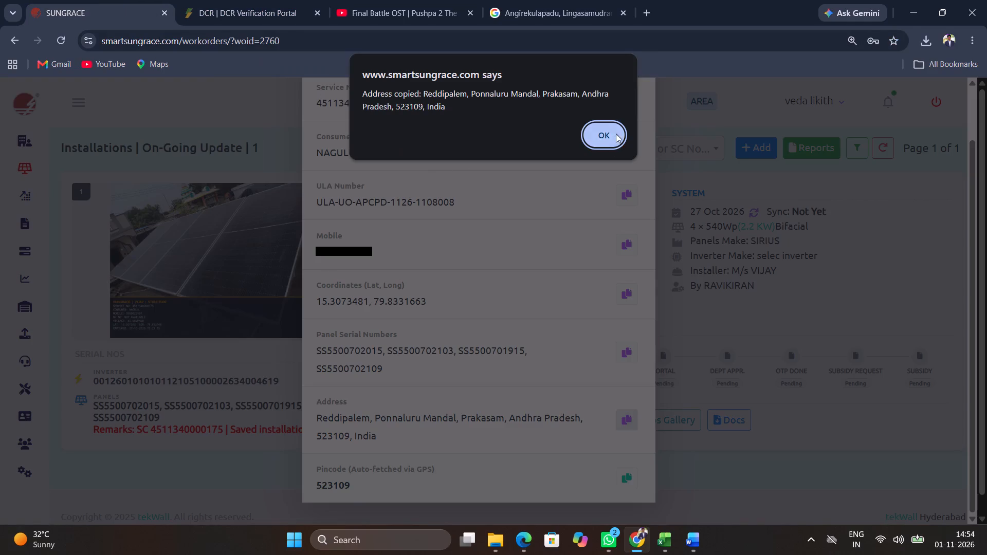
drag(612, 128, 608, 141)
click(627, 478)
click(224, 0)
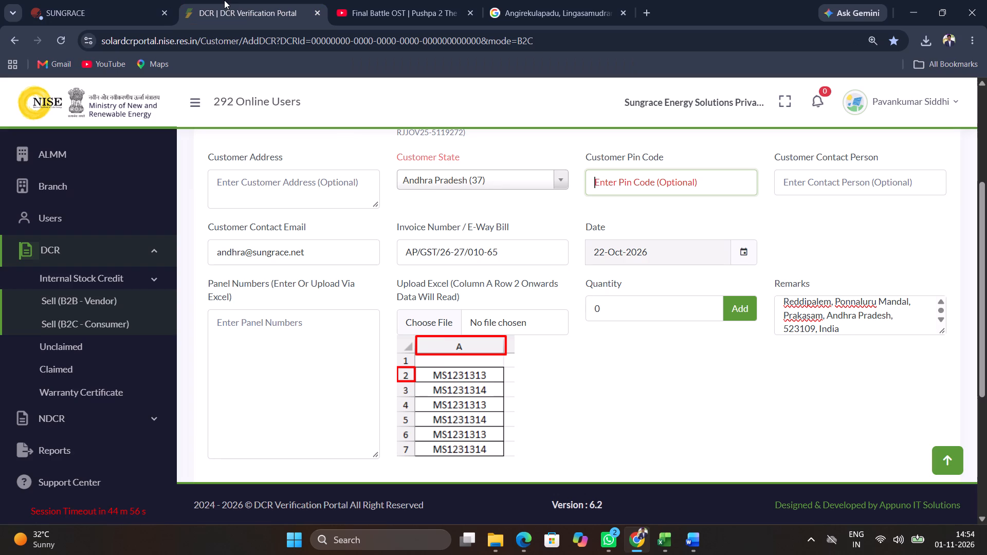
key(ctrl+v)
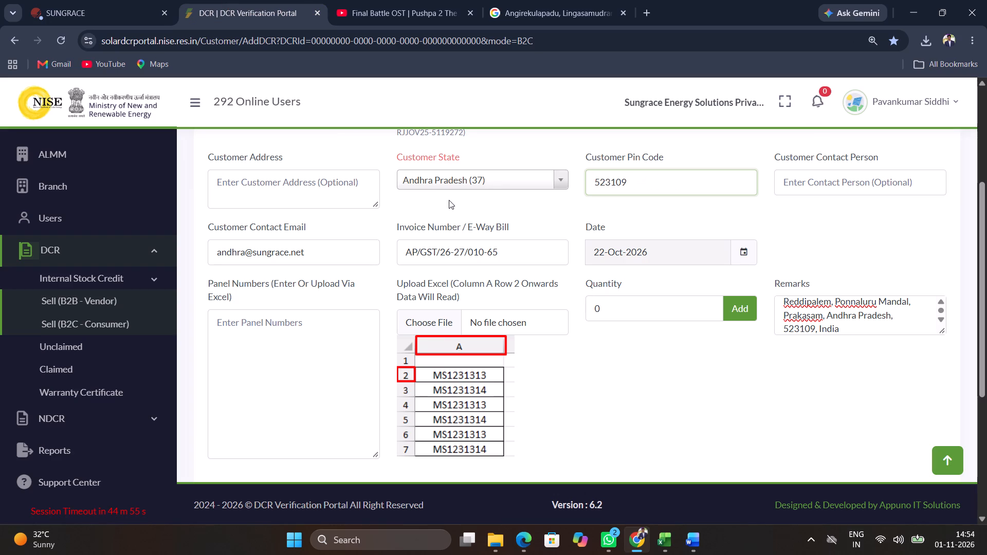
Confirm and submit the B2C DCR certificate with its four SS144-540MH panels.
scroll(655, 323, down, 4)
click(883, 250)
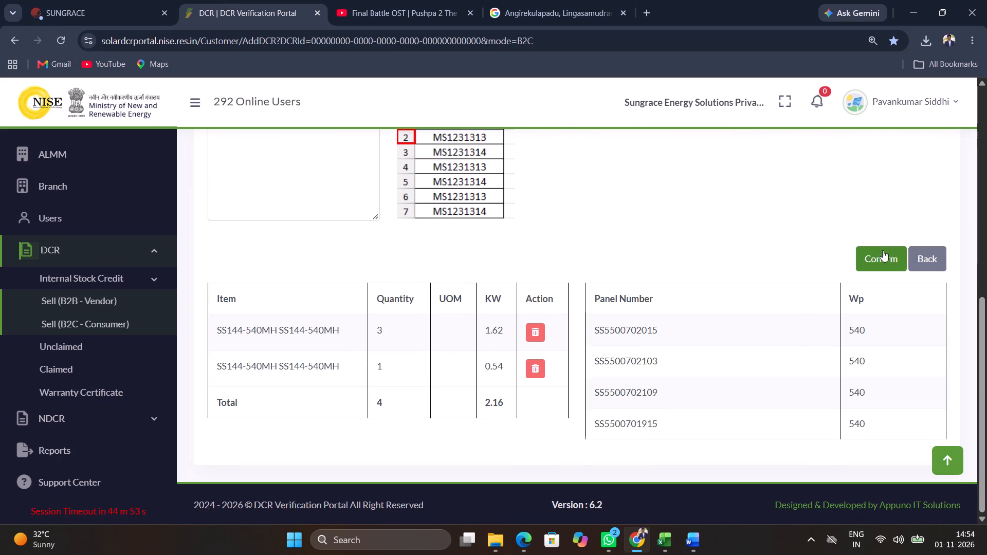
click(620, 380)
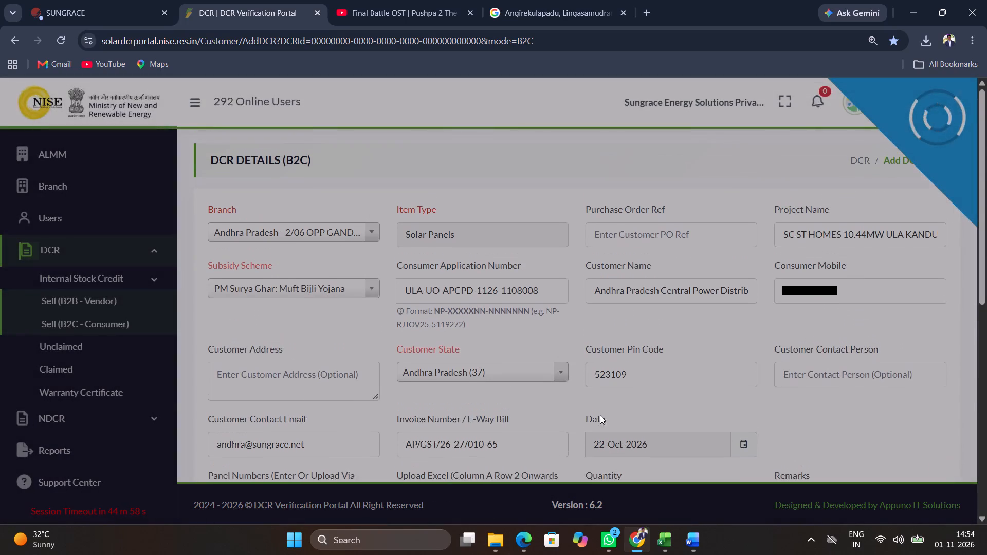
Create a new folder named 65_ inside DCR010 in File Explorer.
click(480, 477)
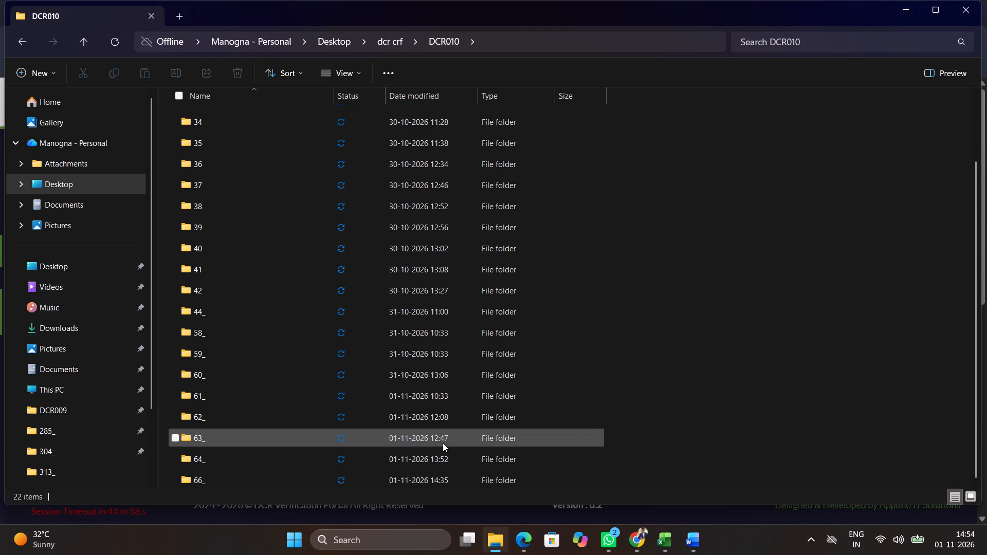
click(39, 67)
click(48, 97)
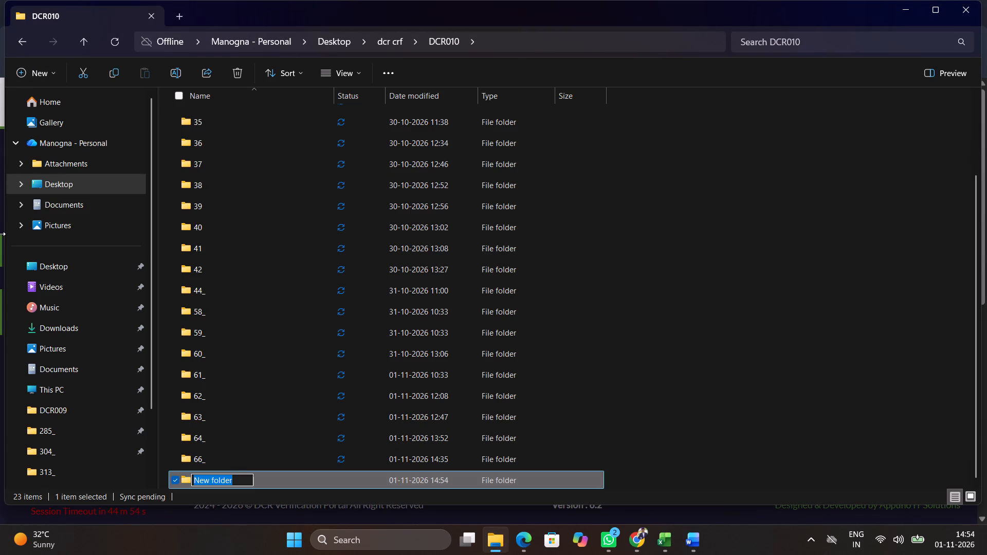
text(65)
key(shift+underscore)
key(Return)
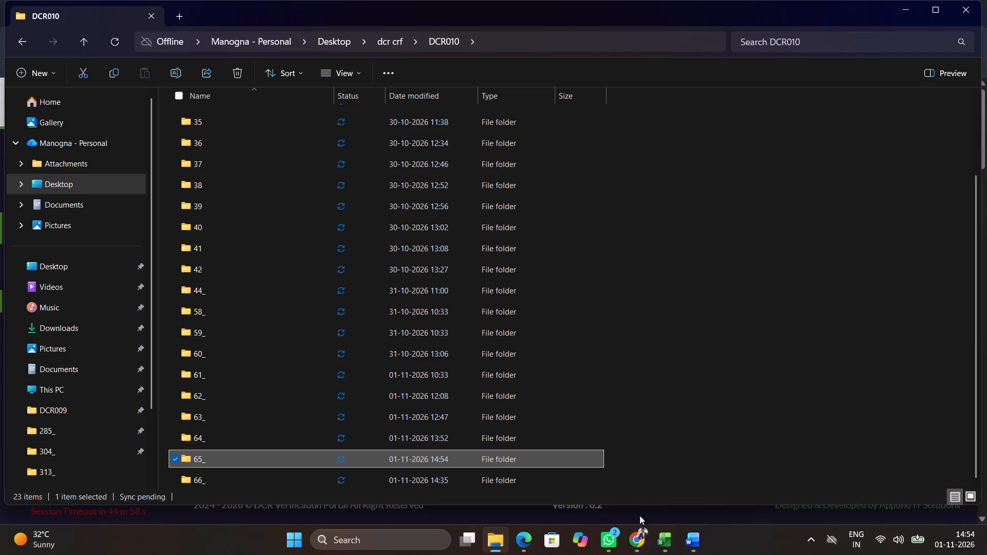
Copy the service number from the SUNGRACE work order's copy details and return to the DCR sales list.
click(639, 483)
click(116, 0)
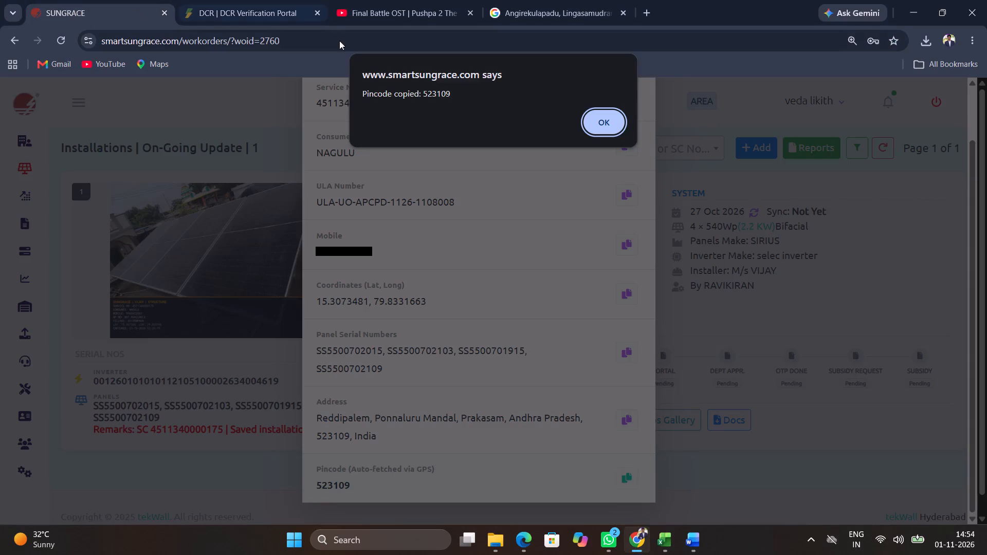
click(617, 120)
click(620, 83)
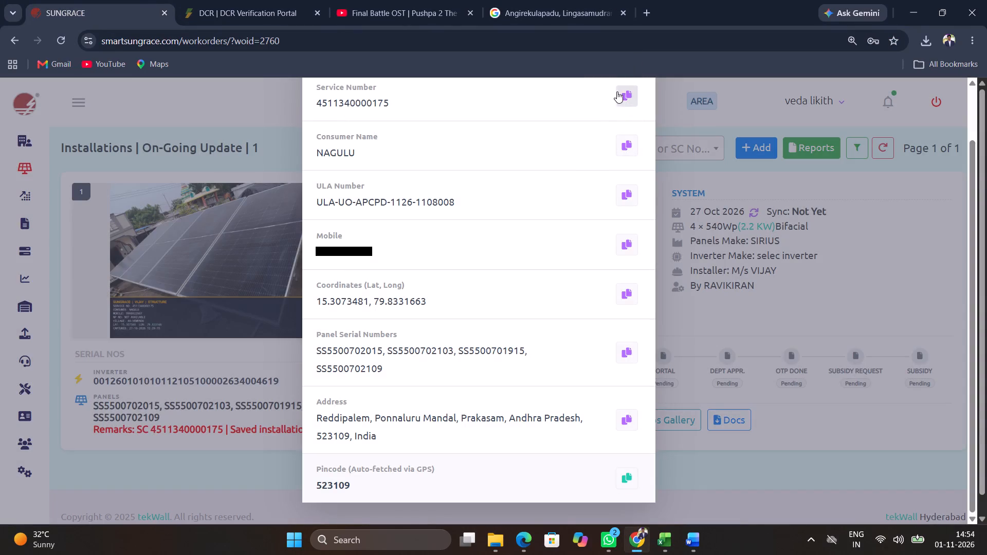
click(627, 103)
click(229, 0)
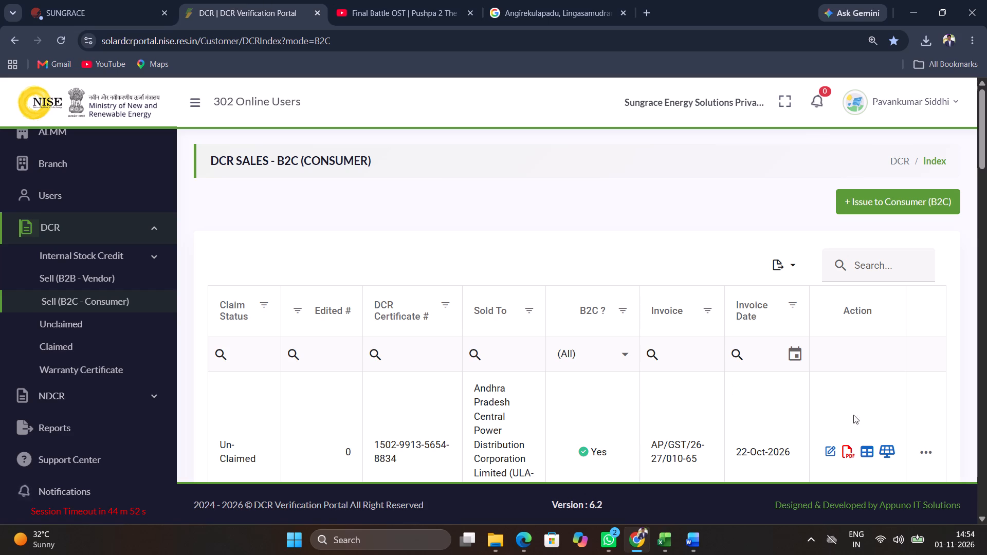
Download the certificate PDF for invoice AP/GST/26-27/010-65 into DCR010 folder 65_, named with the copied service number followed by -65.
click(845, 449)
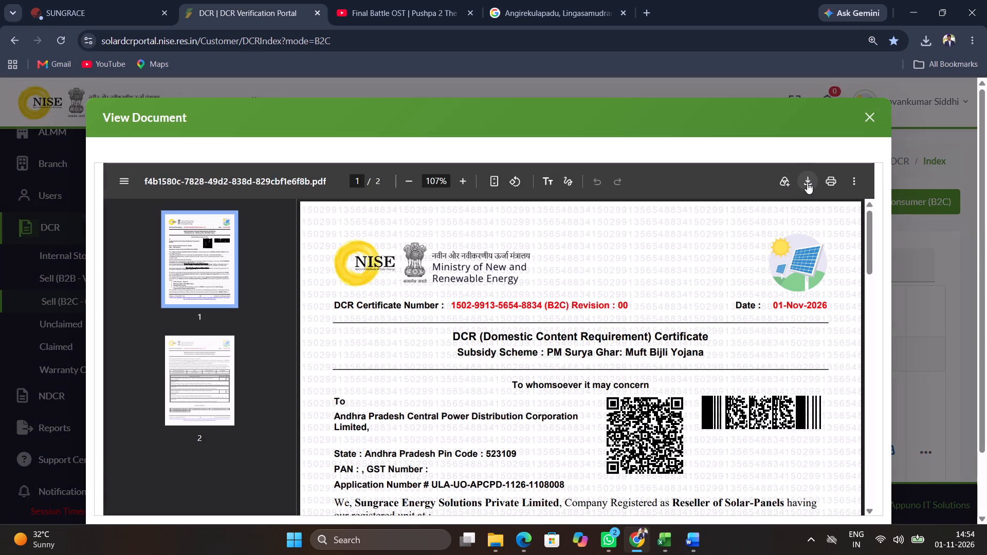
click(807, 182)
key(ctrl+v)
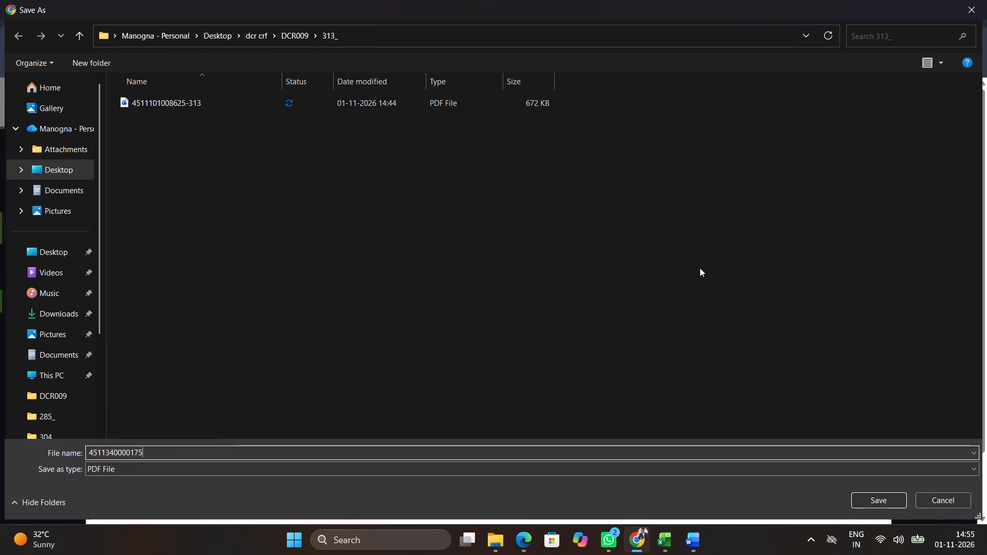
text(-65)
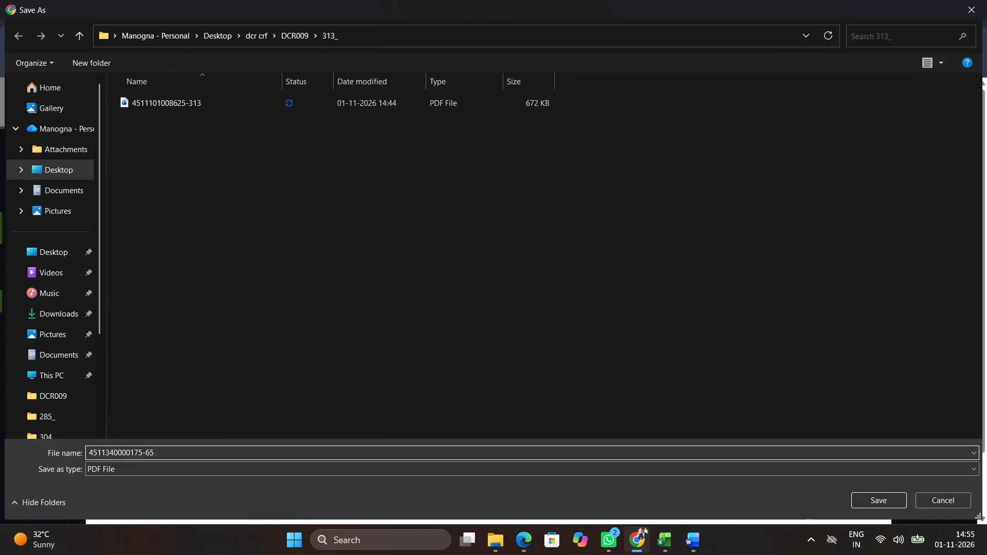
click(257, 40)
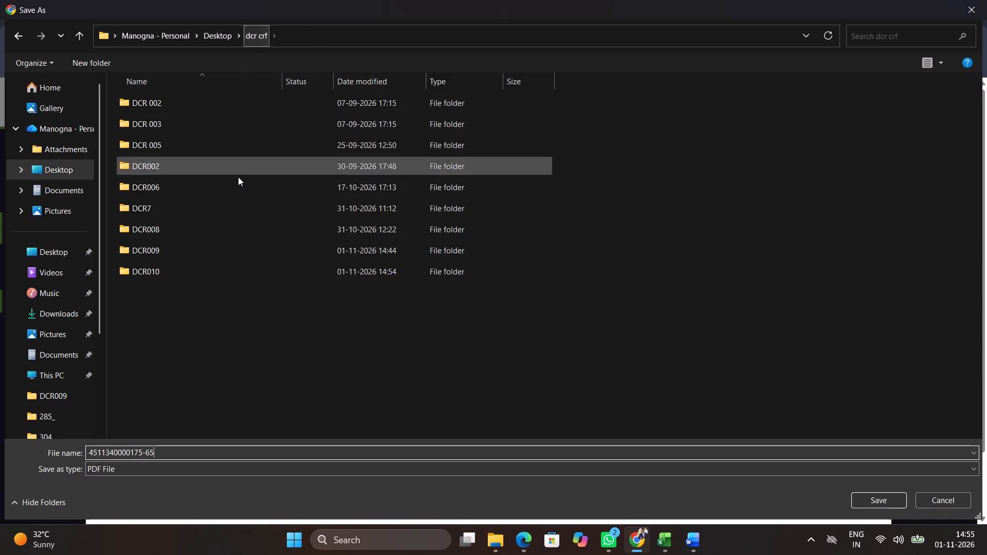
click(222, 262)
double_click(224, 268)
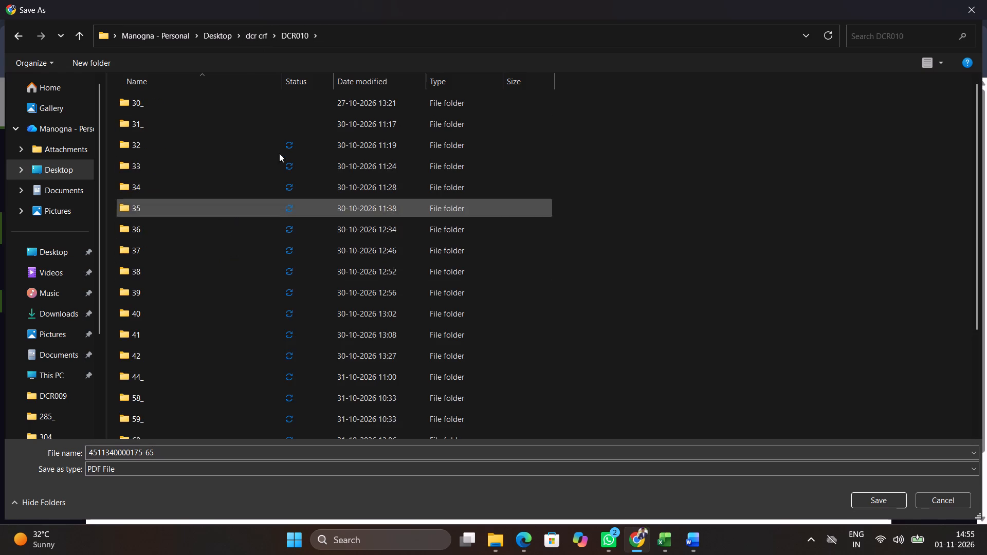
scroll(312, 177, down, 6)
scroll(278, 202, down, 5)
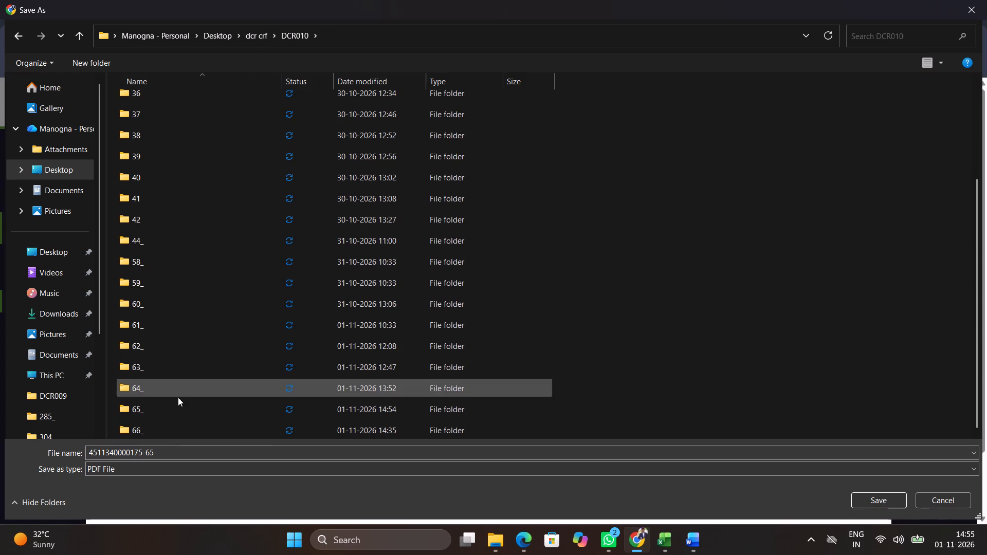
triple_click(177, 406)
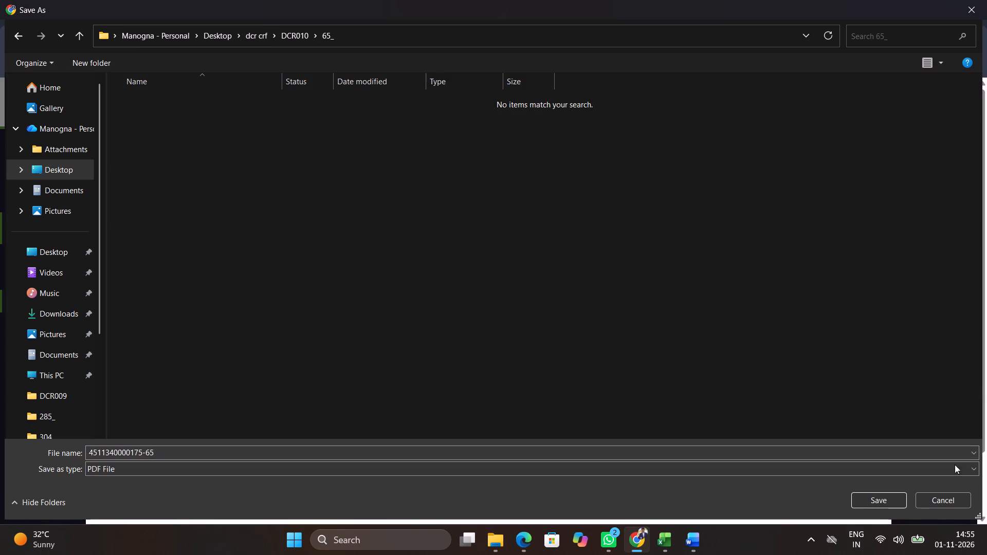
double_click(870, 491)
click(874, 502)
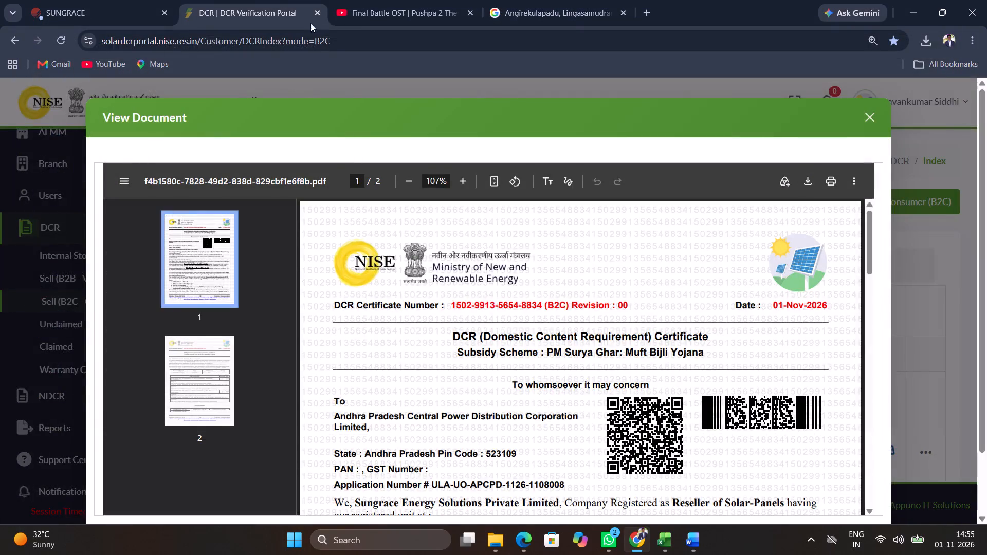
In the SUNGRACE work order's Project Stage form, attach the certificate PDF from DCR010 folder 65_ as the DCR upload and submit.
click(121, 0)
click(596, 119)
click(734, 145)
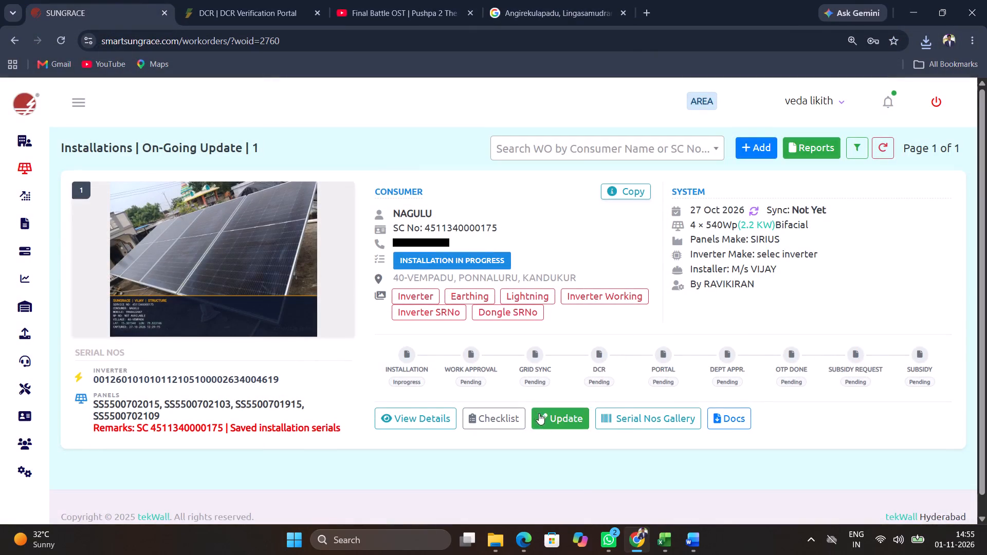
click(542, 418)
click(516, 353)
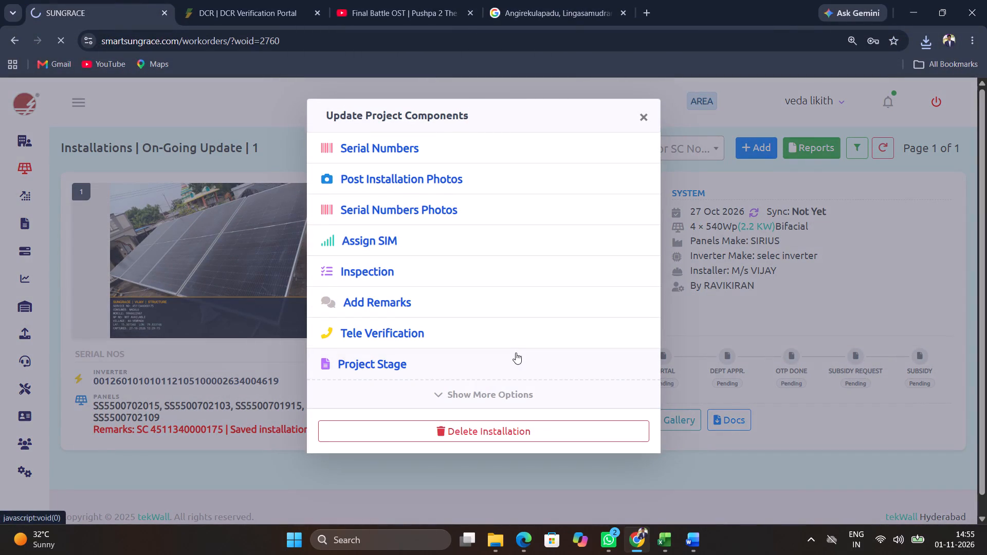
scroll(339, 339, down, 4)
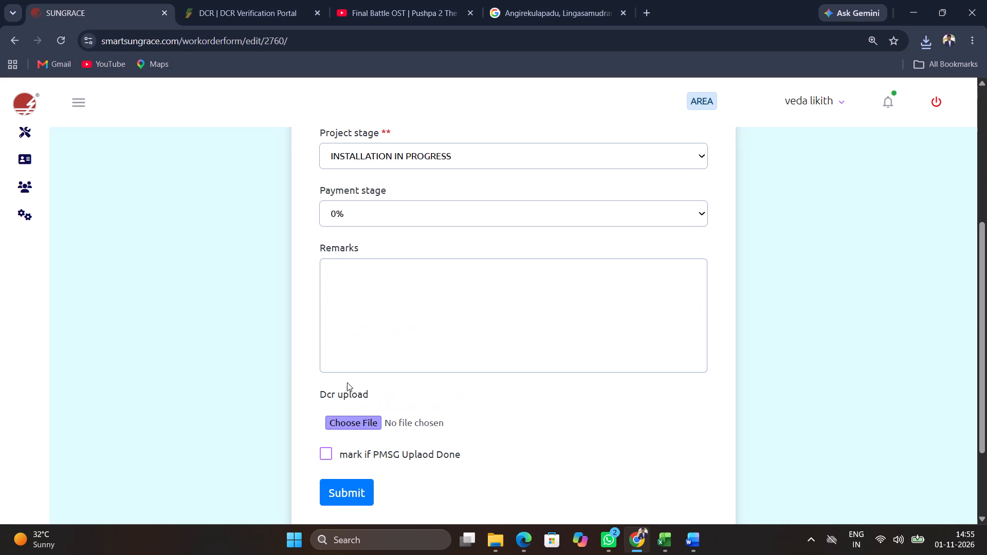
click(350, 416)
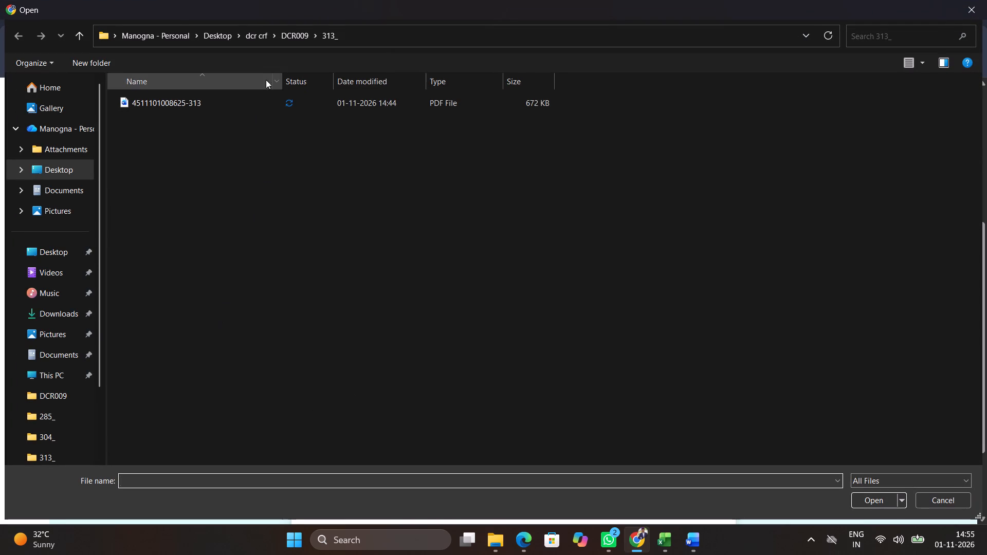
click(255, 36)
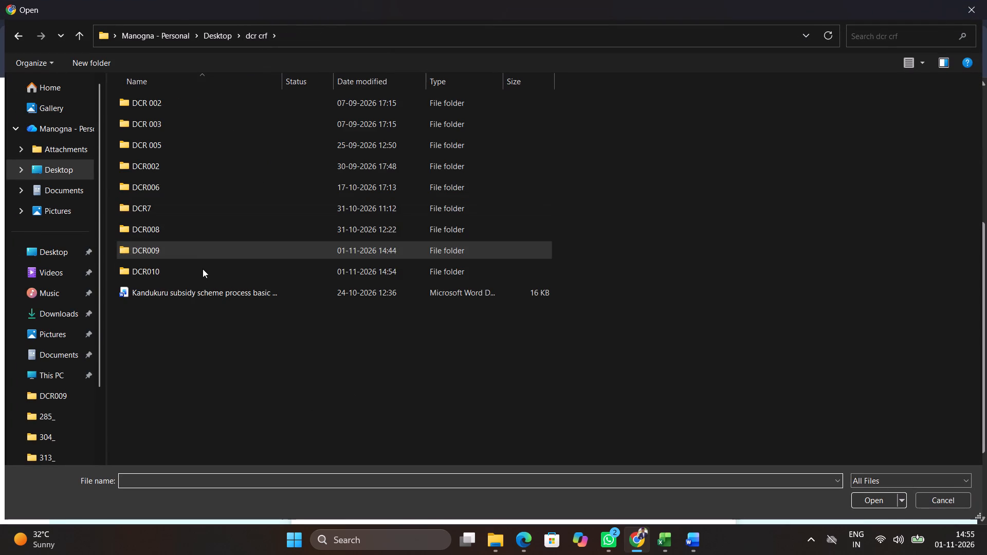
double_click(203, 269)
scroll(204, 268, down, 12)
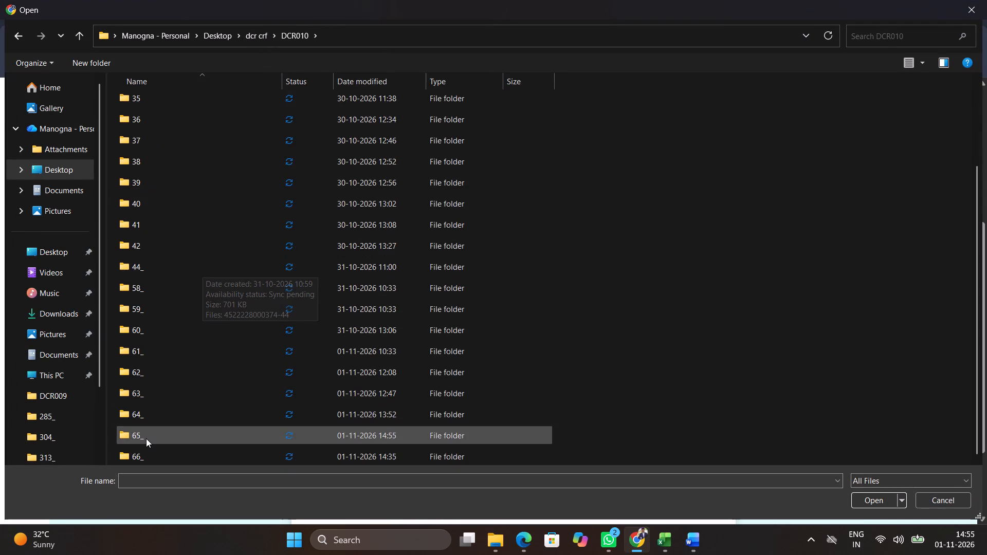
double_click(146, 438)
double_click(208, 103)
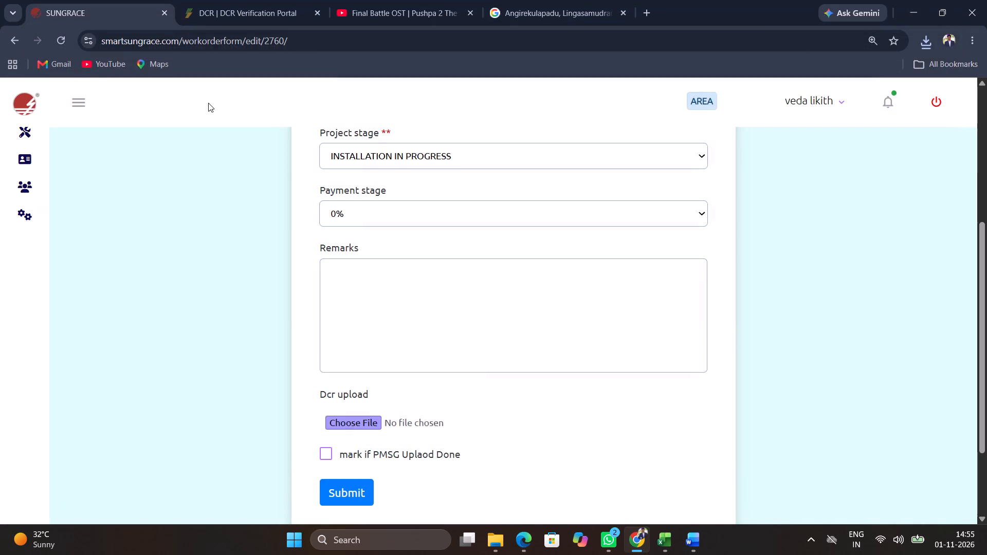
click(331, 489)
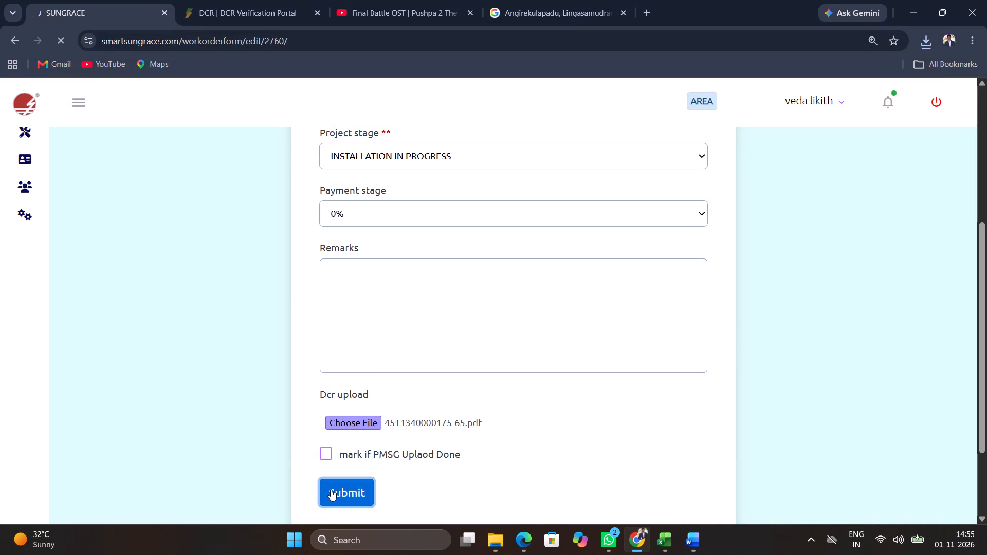
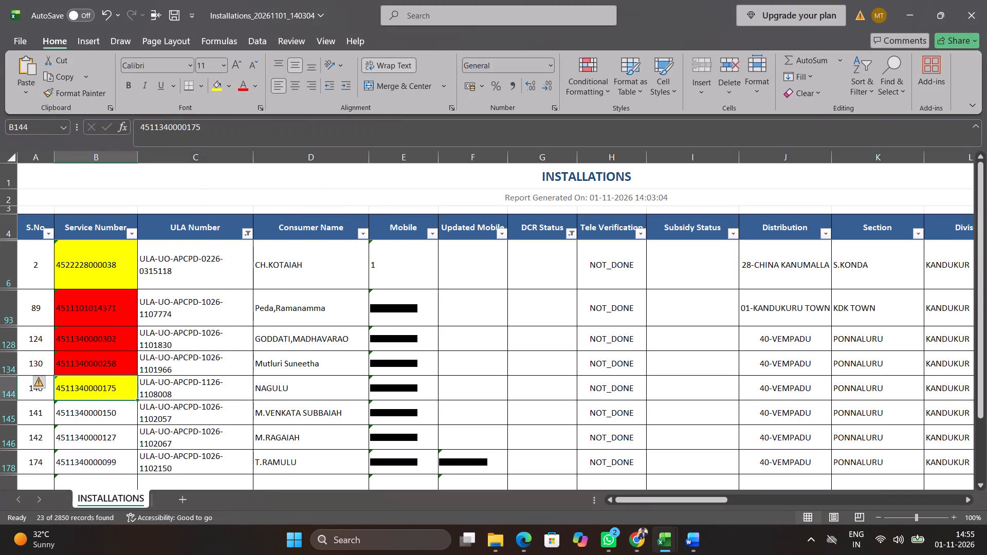
Copy the service number in row 145 of the Excel installations list and open its work order in SUNGRACE.
key(Down)
key(ctrl+c)
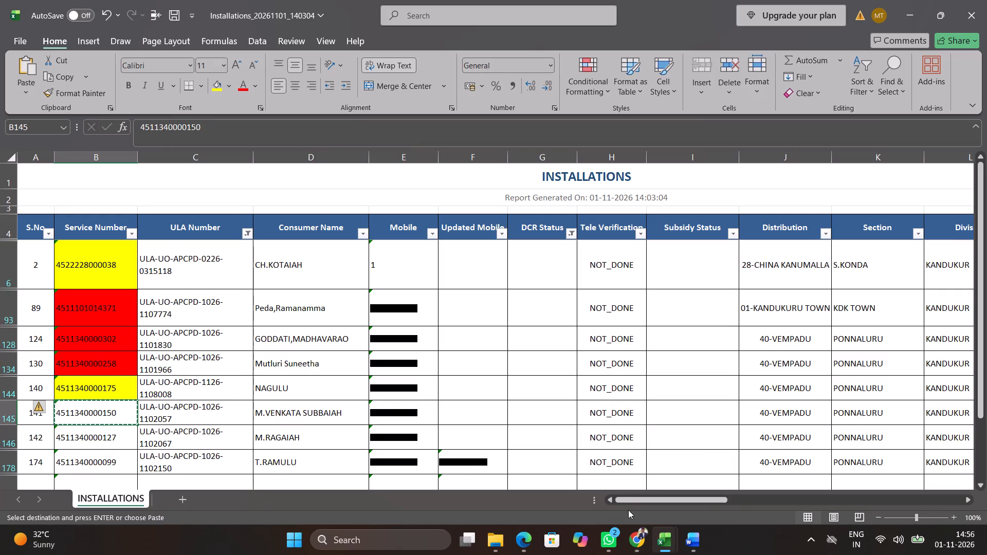
click(614, 465)
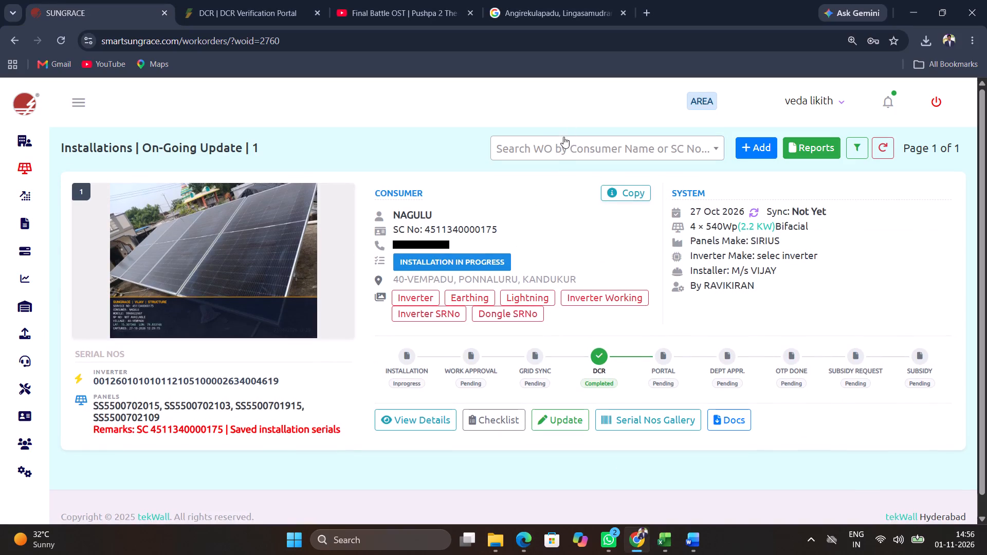
drag(559, 144, 558, 153)
click(558, 153)
click(558, 153)
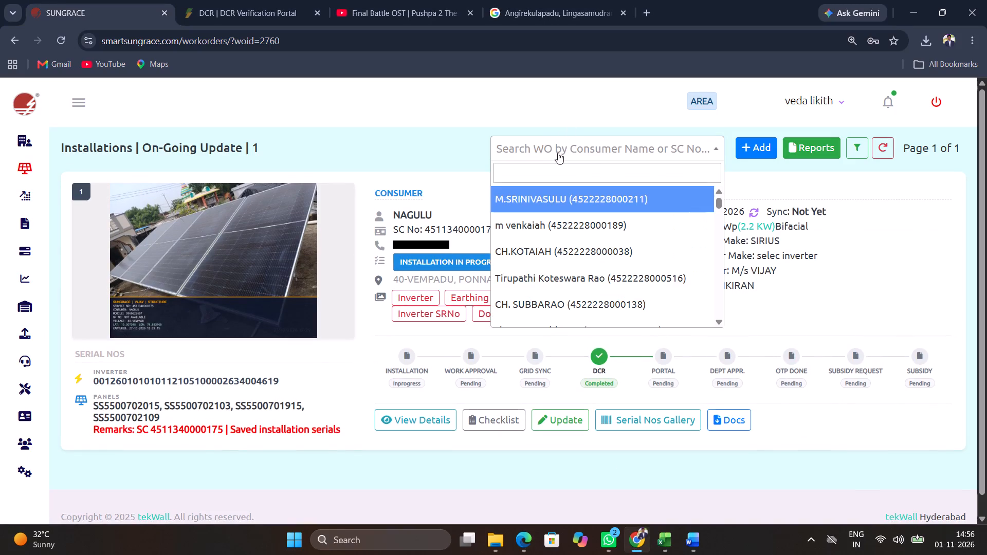
key(ctrl+v)
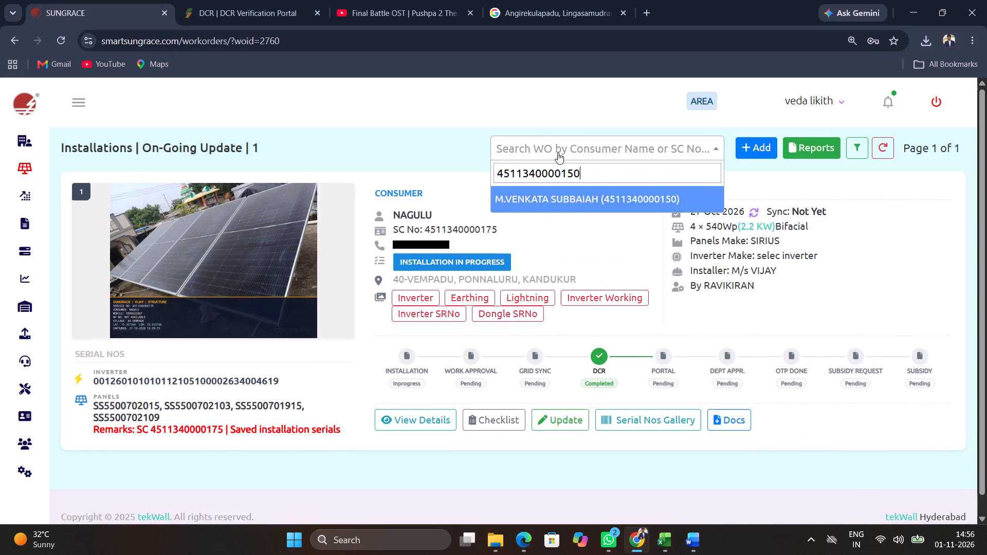
key(ctrl+Return)
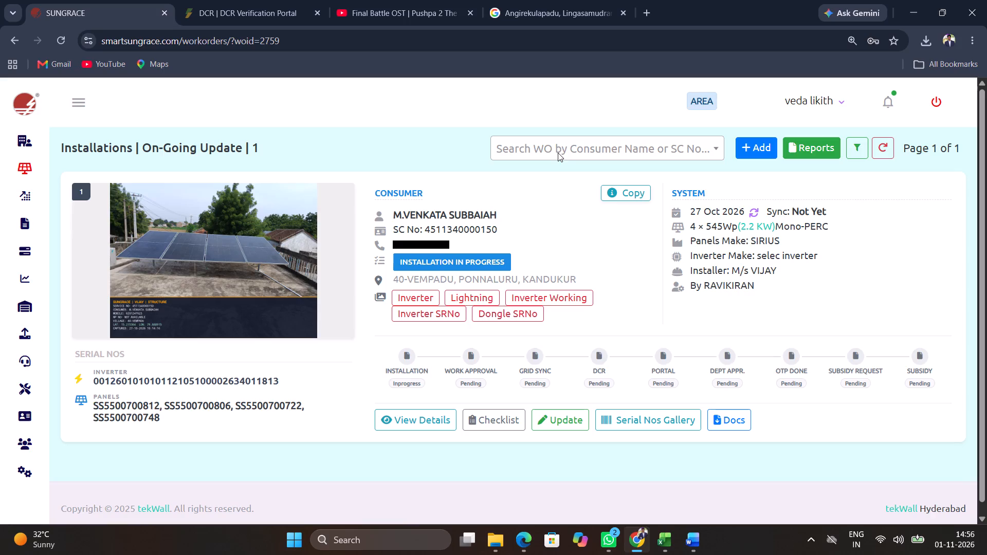
Copy the work order's ULA number and enter it as the Consumer Application Number in a new B2C DCR issue form.
ctrl+click(631, 194)
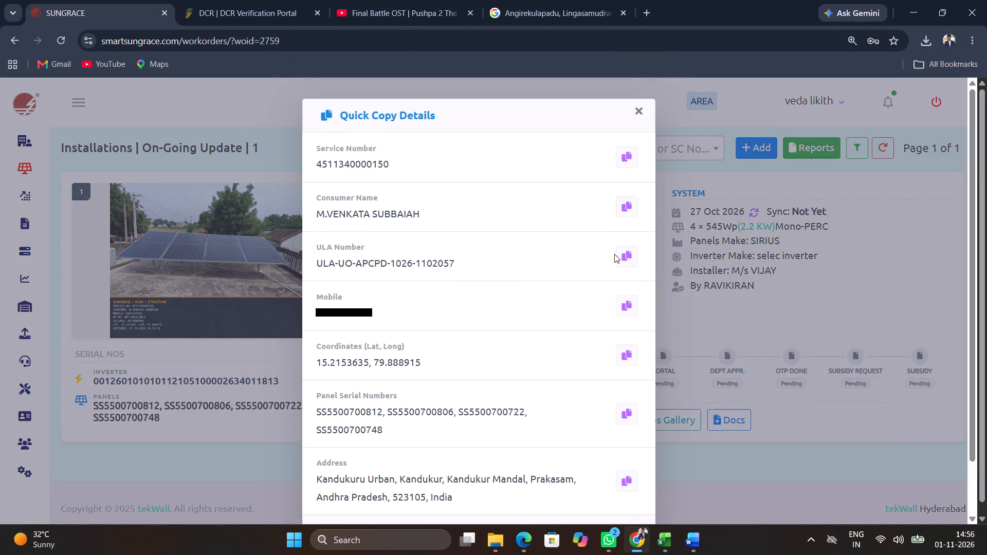
ctrl+click(622, 256)
ctrl+click(234, 0)
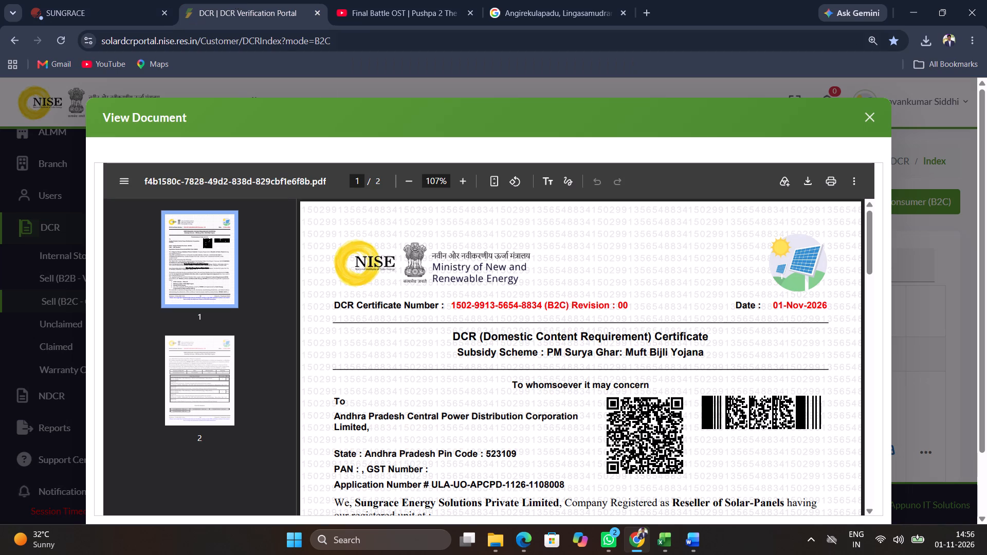
ctrl+click(873, 115)
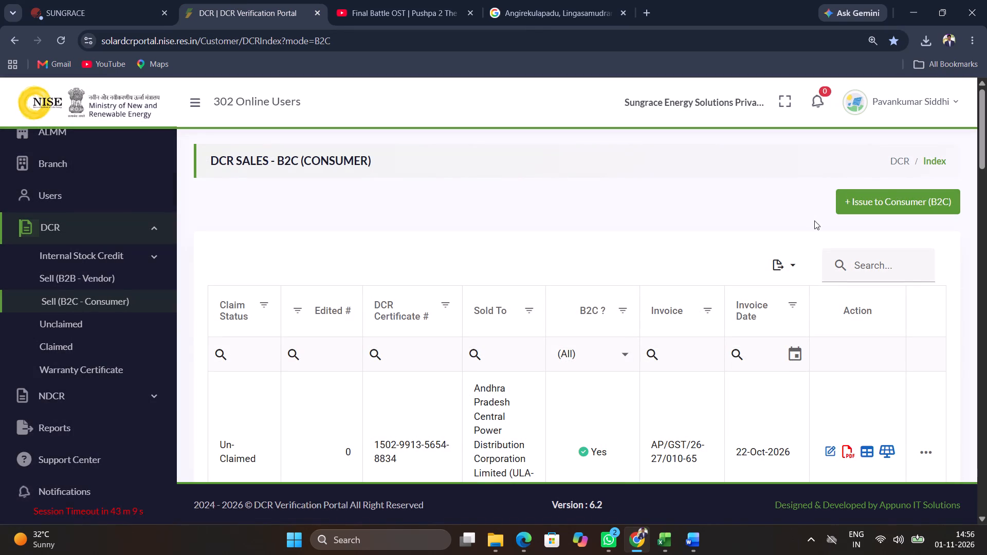
ctrl+click(848, 200)
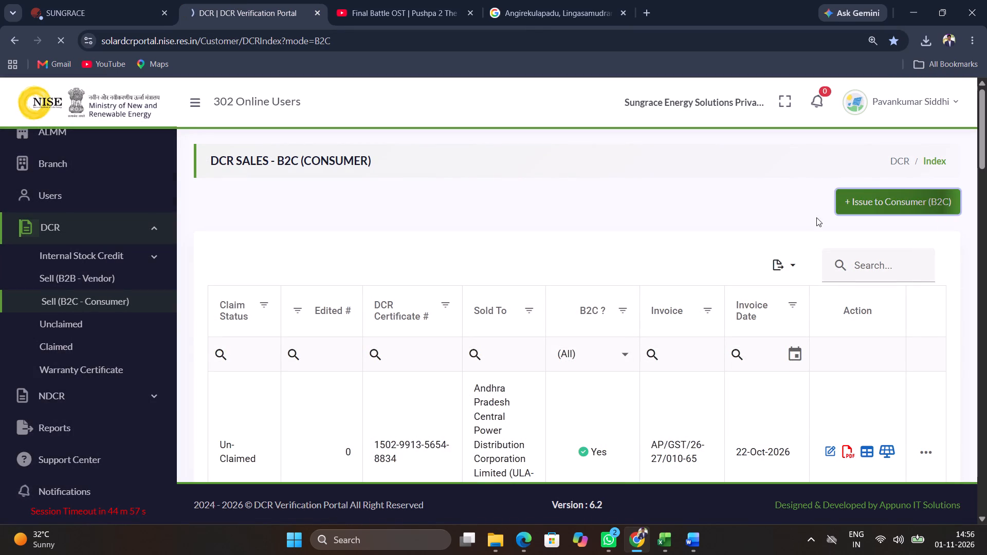
ctrl+click(466, 290)
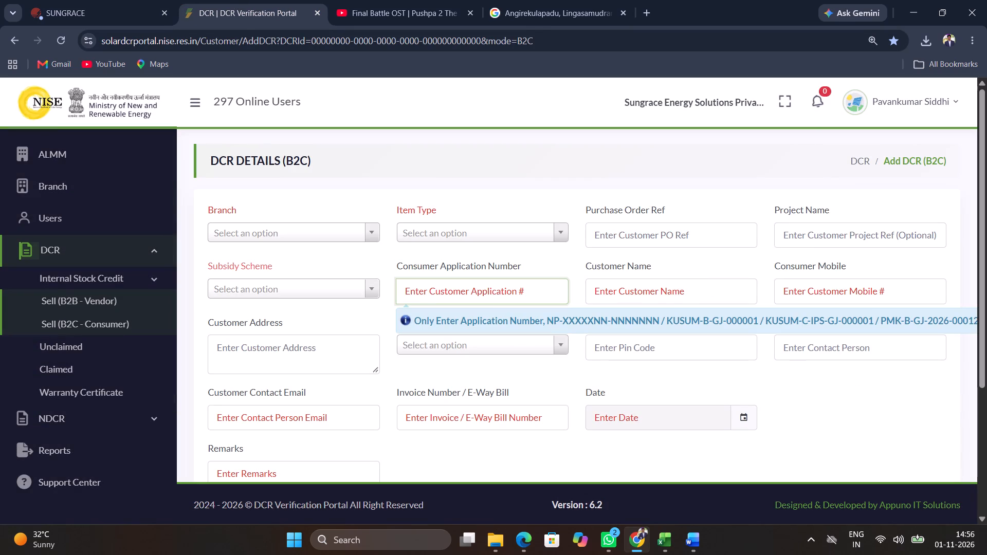
key(ctrl+v)
Set the Andhra Pradesh branch, PM Surya Ghar: Muft Bijli Yojana subsidy scheme and Solar Panels item type in the DCR form.
click(247, 227)
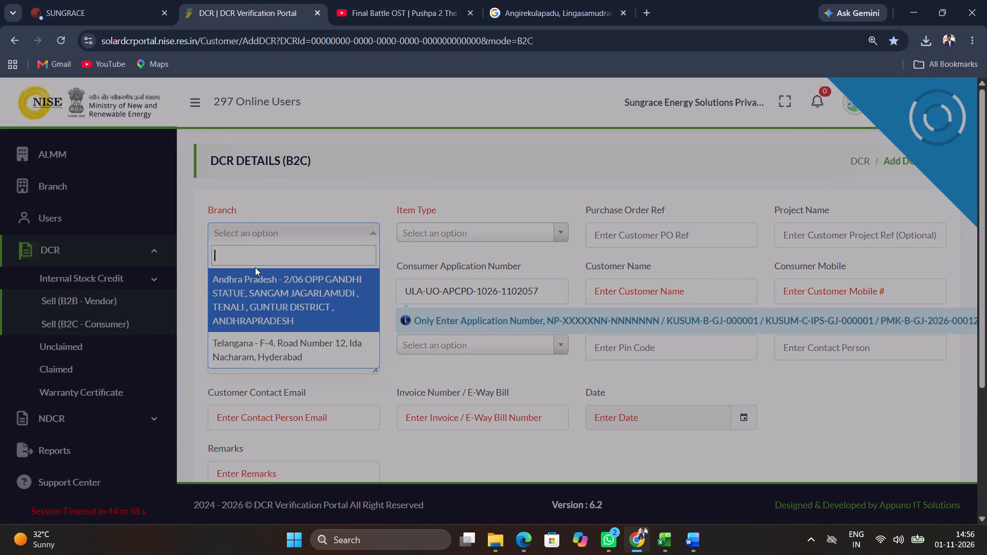
click(247, 282)
click(251, 281)
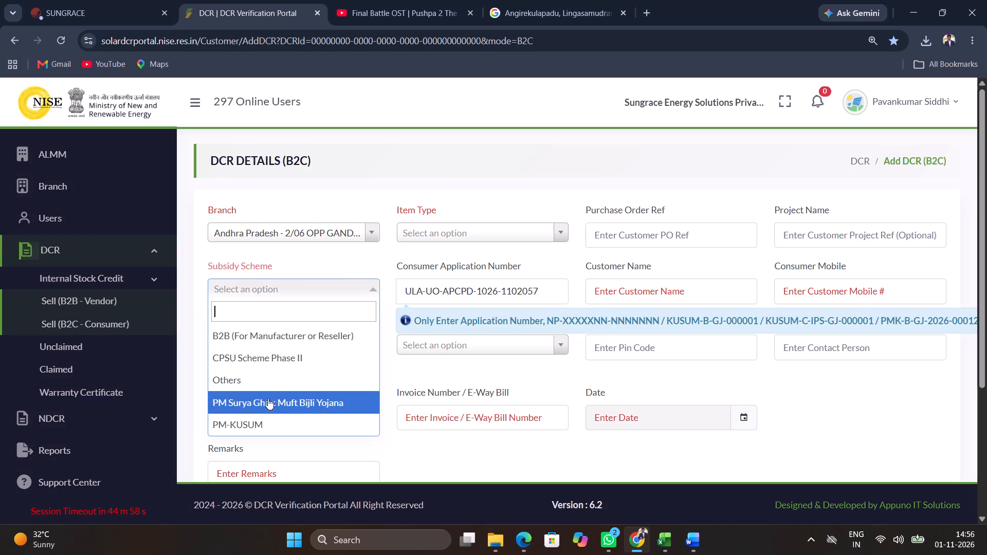
click(271, 408)
click(430, 226)
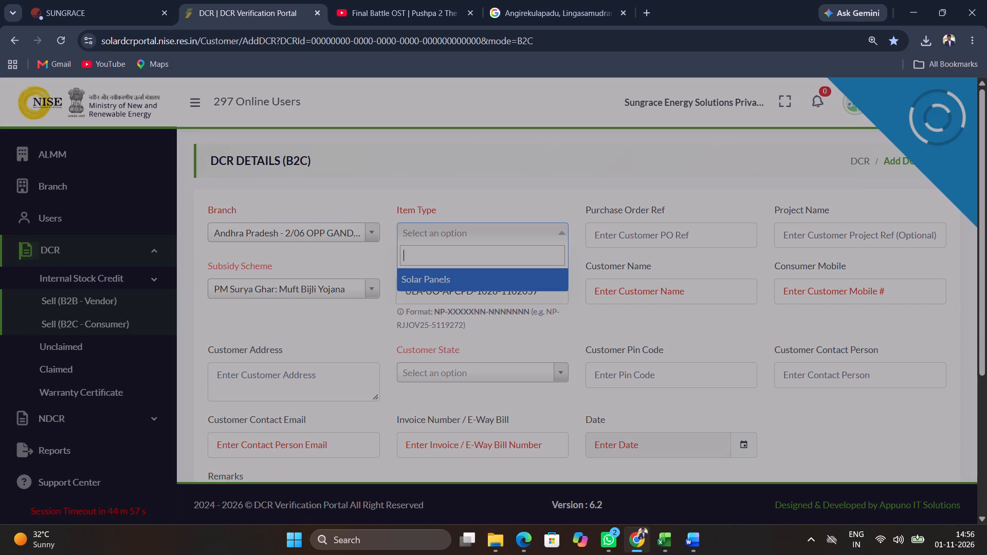
click(436, 279)
Fill the Customer Name with Andhra Pradesh Central Power Distribution Corporation Limited, copied from the Word document on the Kandukuru subsidy scheme.
click(633, 293)
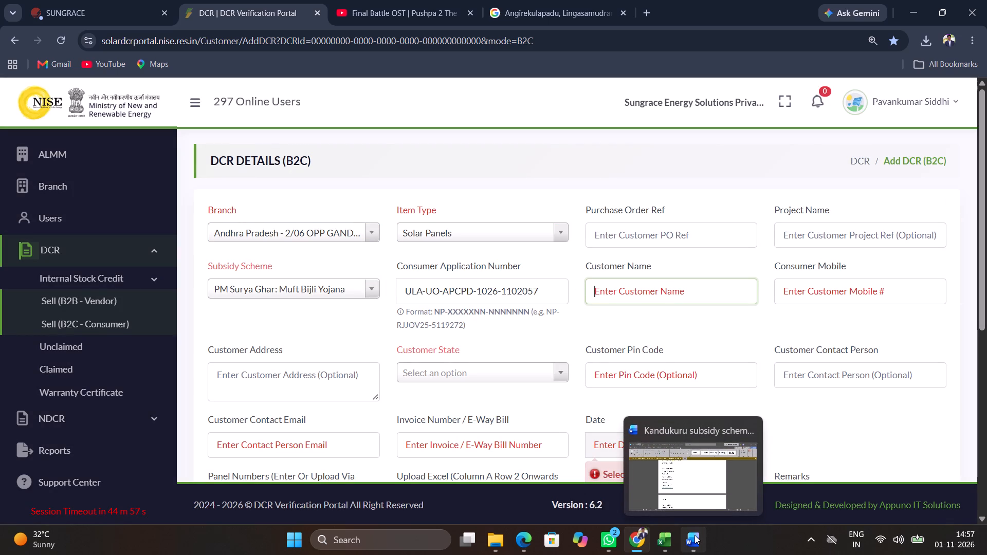
click(692, 501)
scroll(366, 262, down, 1)
scroll(366, 262, up, 10)
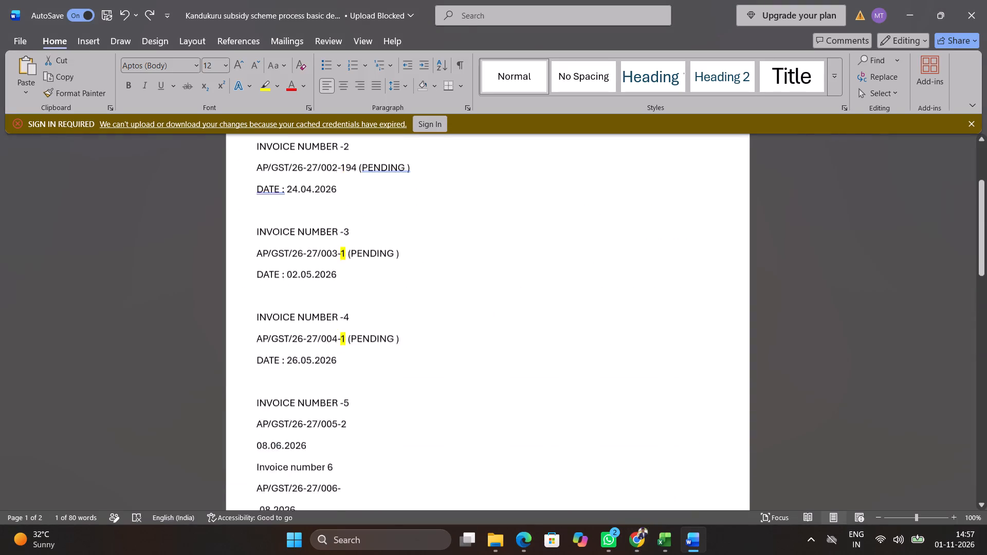
scroll(366, 262, up, 6)
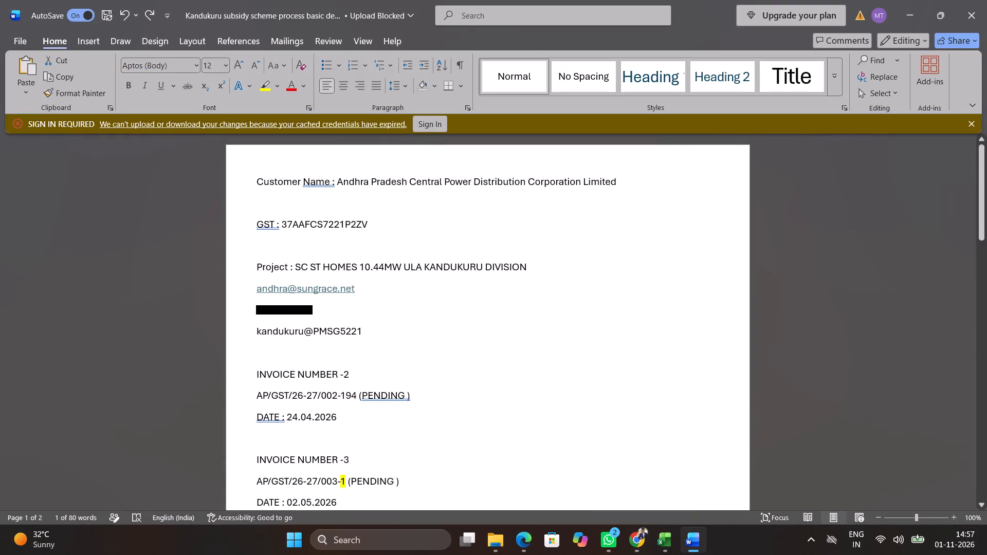
drag(348, 179, 622, 187)
key(ctrl+c)
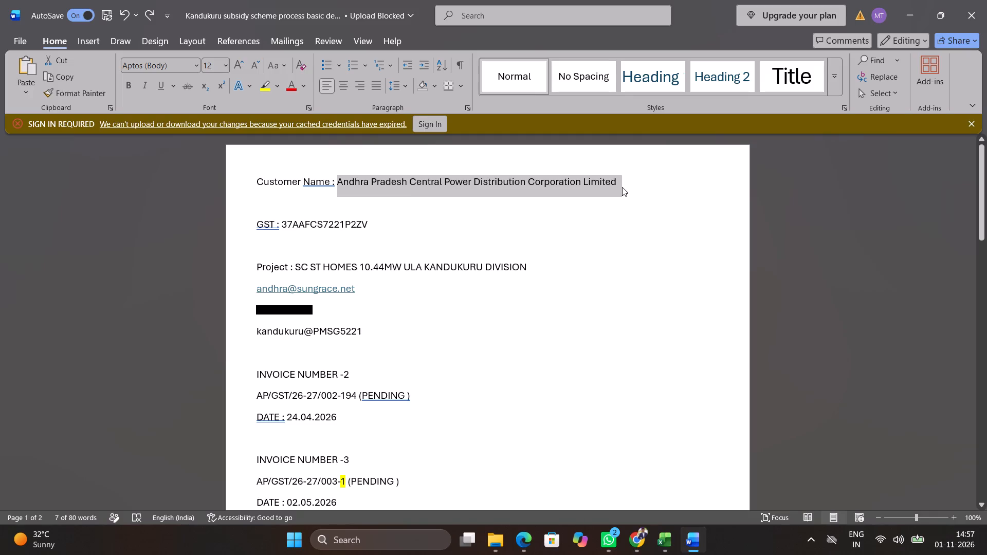
click(647, 481)
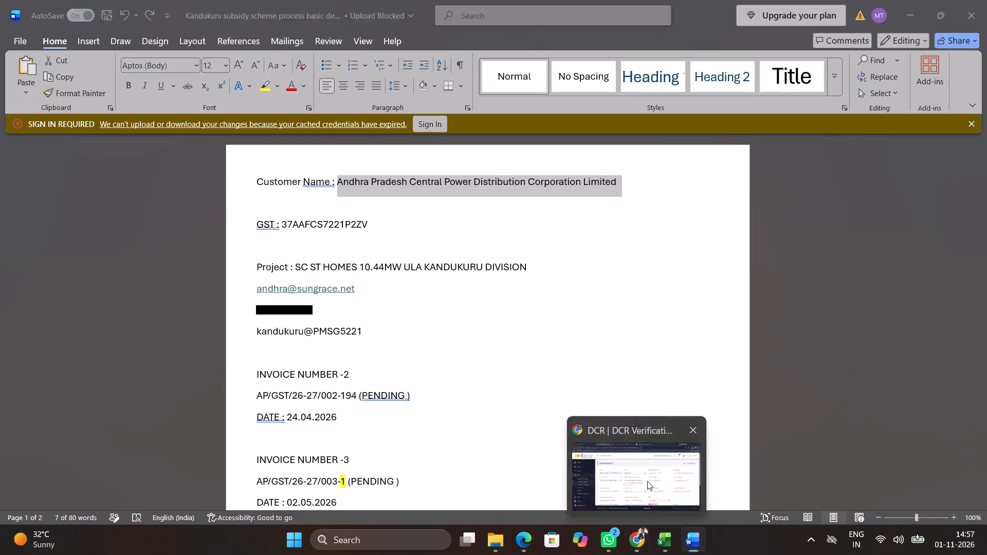
key(ctrl+v)
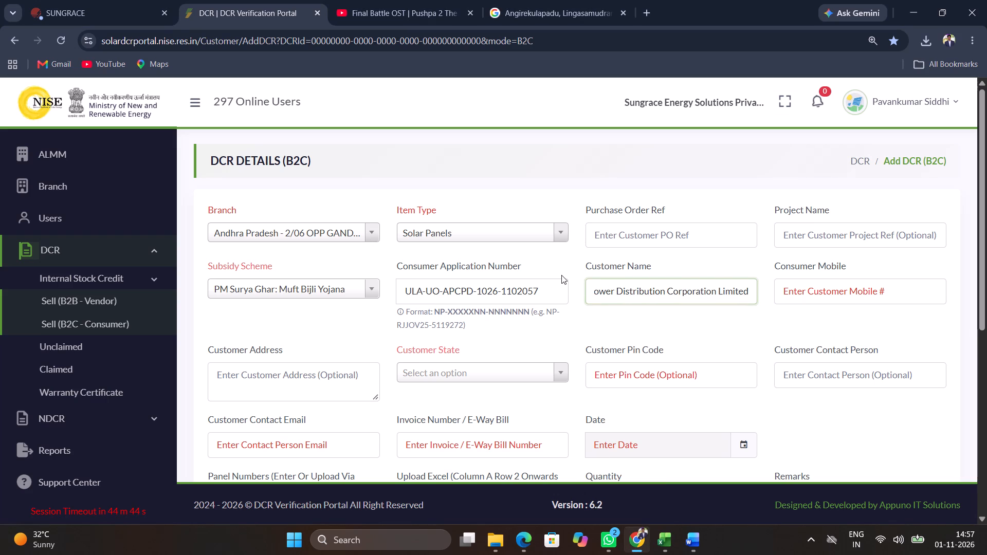
click(774, 228)
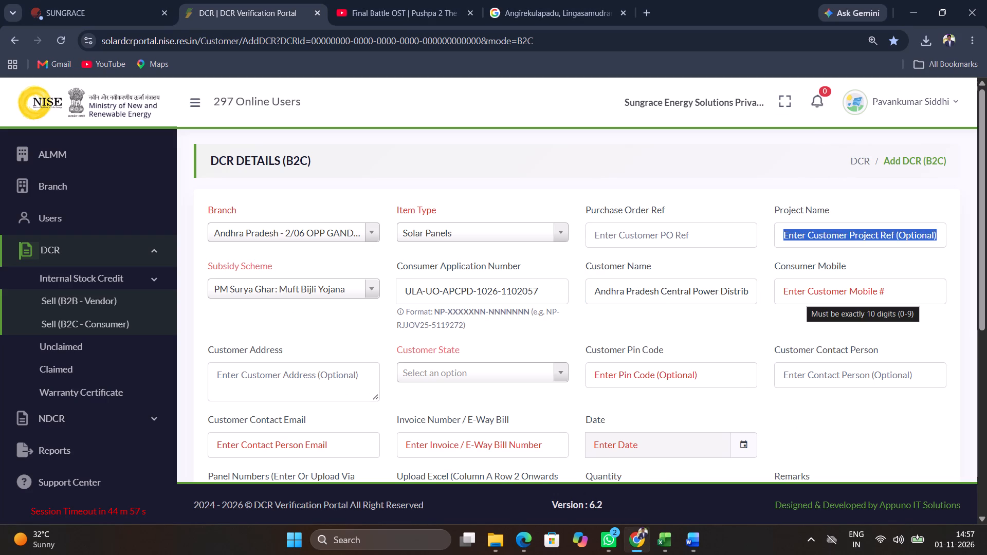
click(743, 209)
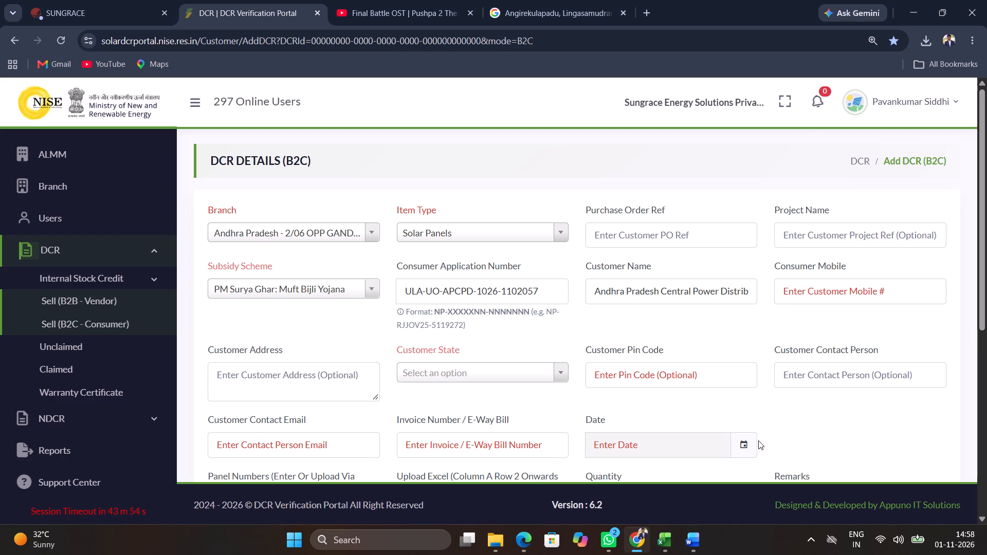
double_click(815, 282)
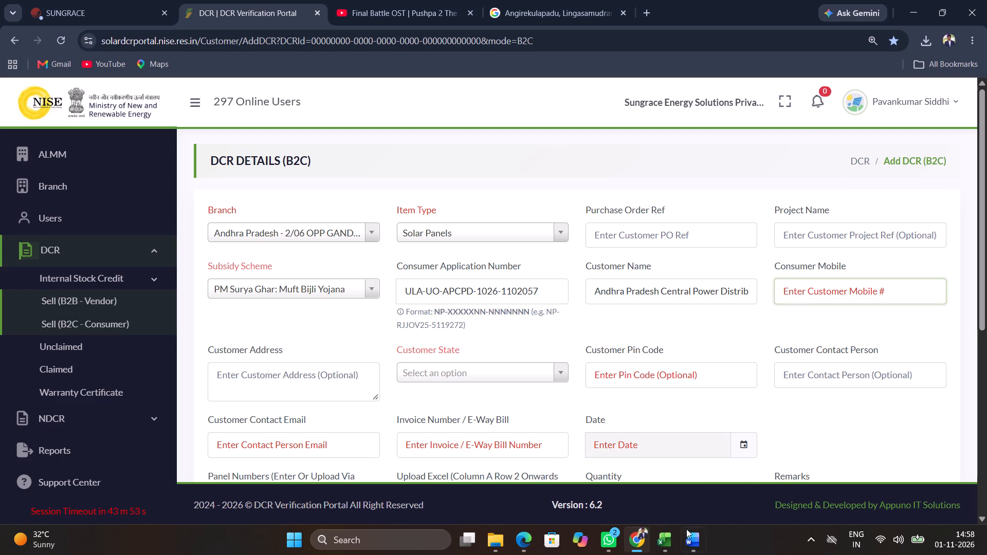
click(698, 507)
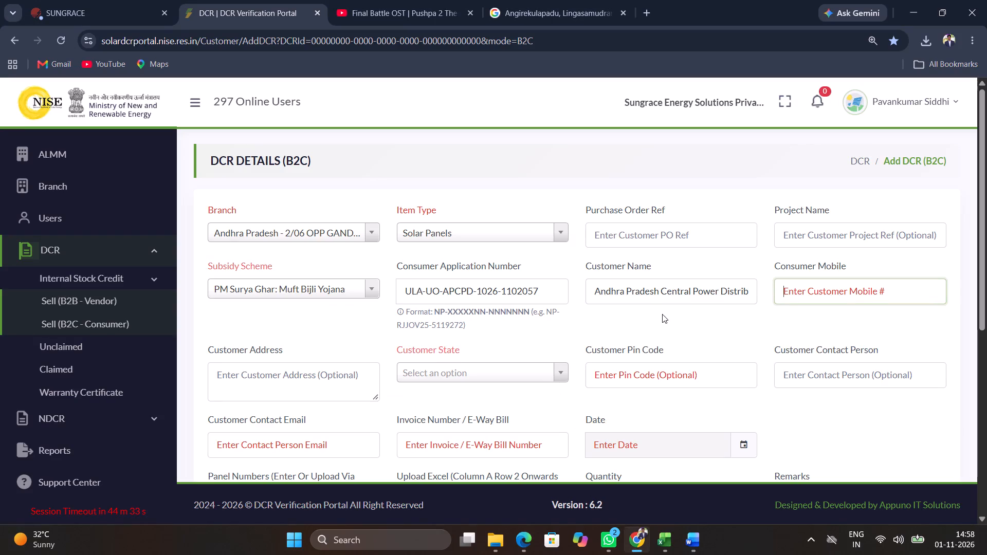
key(ctrl+v)
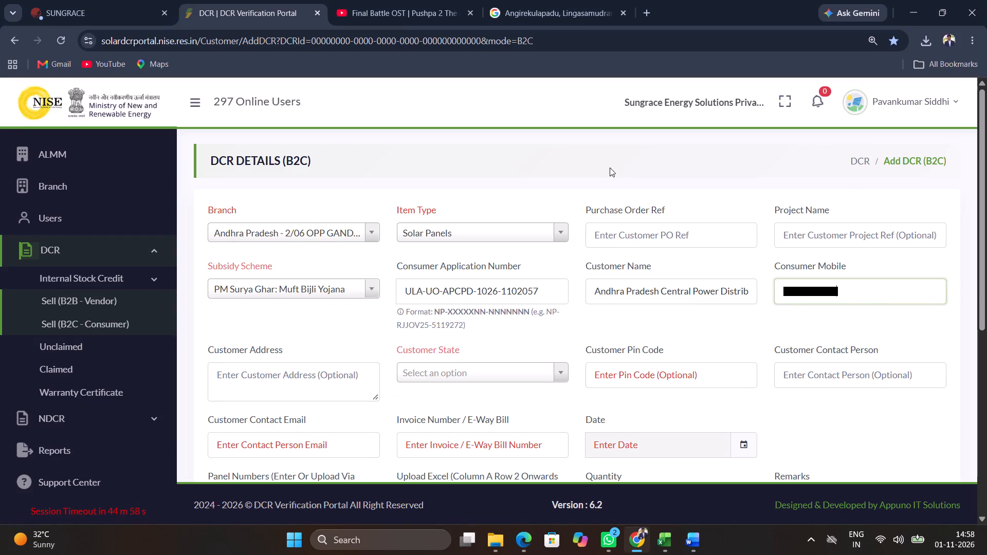
Set the customer state to Andhra Pradesh (37) and fill the customer contact email from the Word document.
scroll(619, 201, down, 2)
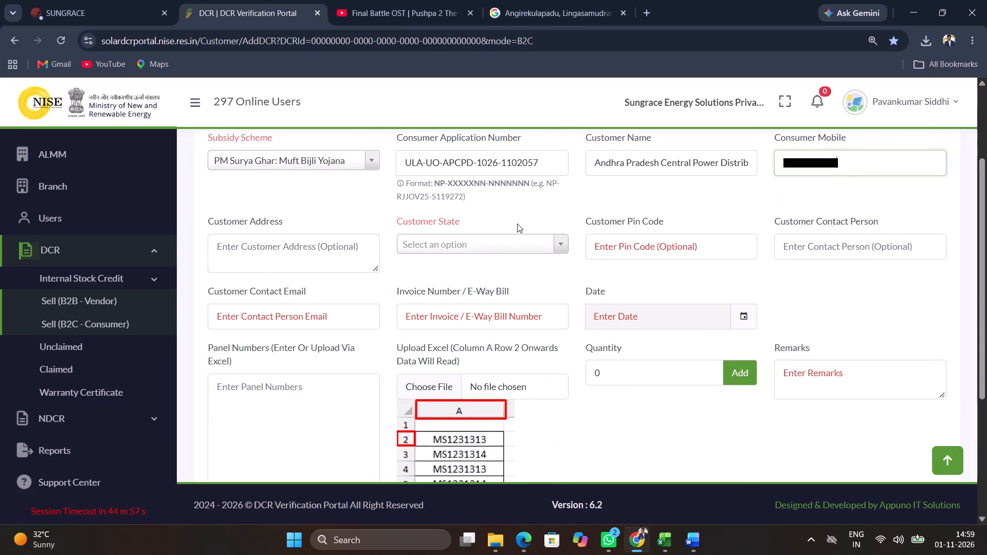
click(512, 243)
click(461, 334)
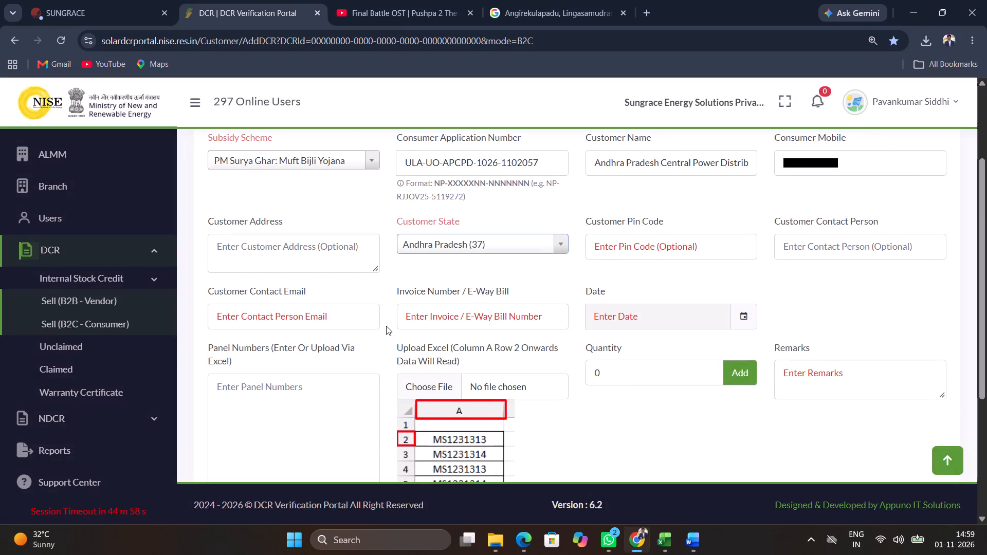
click(354, 322)
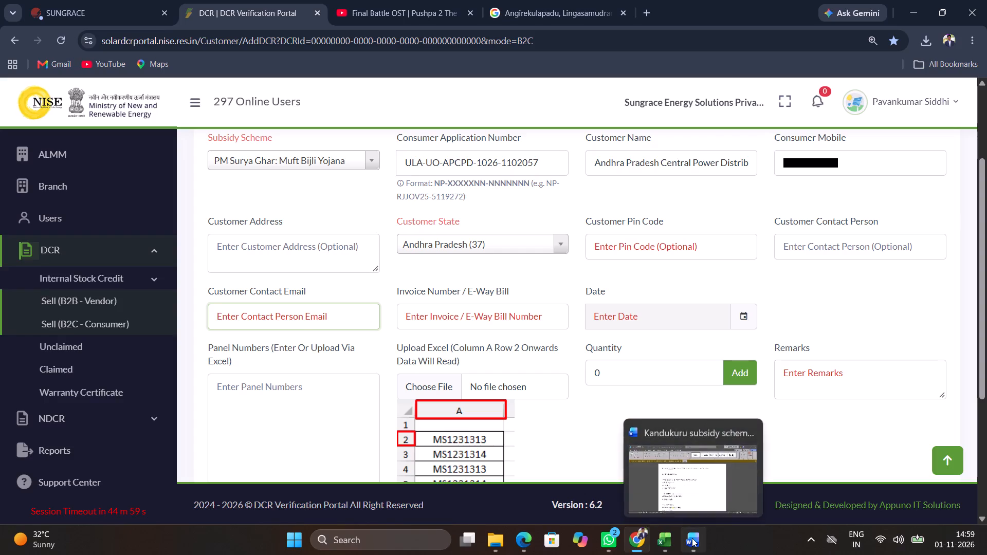
click(679, 491)
drag(364, 285, 252, 285)
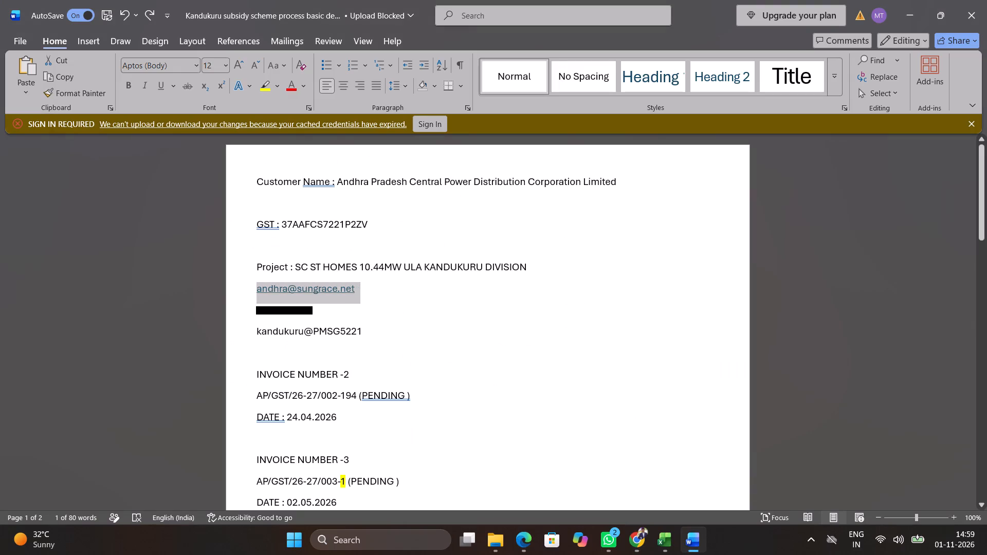
Copy the email address from the Word document into the DCR form's Customer Contact Email field.
drag(252, 285, 247, 284)
click(247, 284)
key(ctrl+c)
click(631, 483)
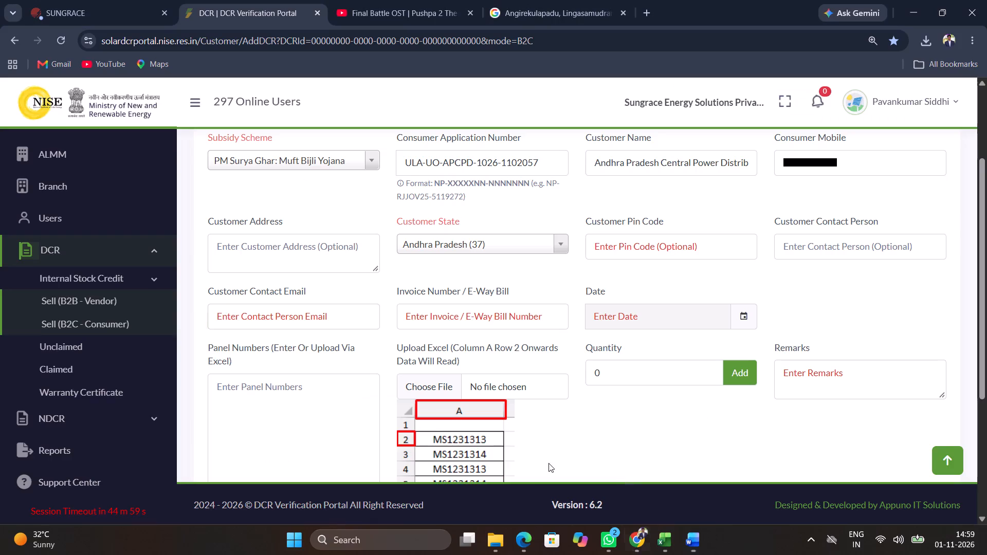
key(ctrl+v)
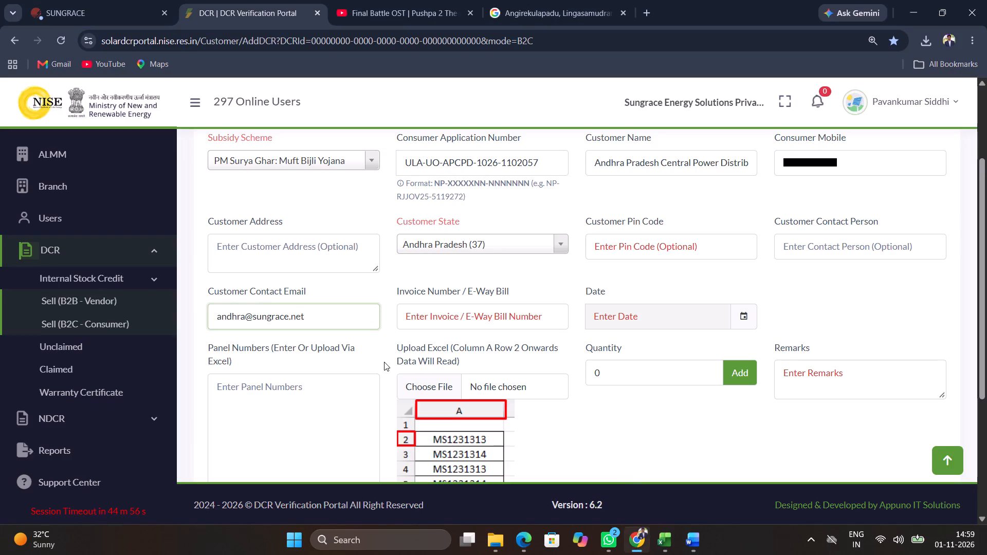
Copy the Invoice number 9 prefix AP/GST/26-27/009- from the Word document for the DCR form's Invoice Number / E-Way Bill field.
click(452, 309)
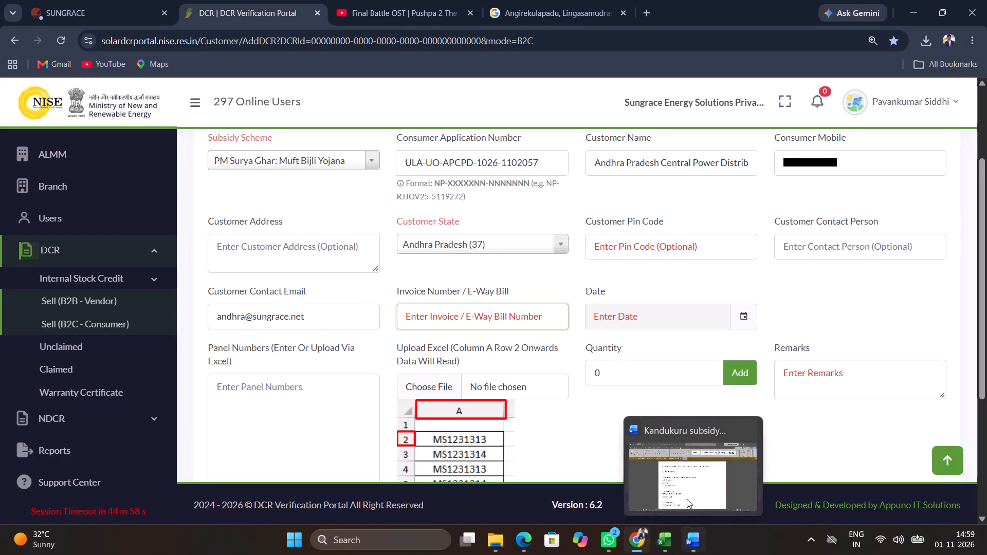
click(687, 496)
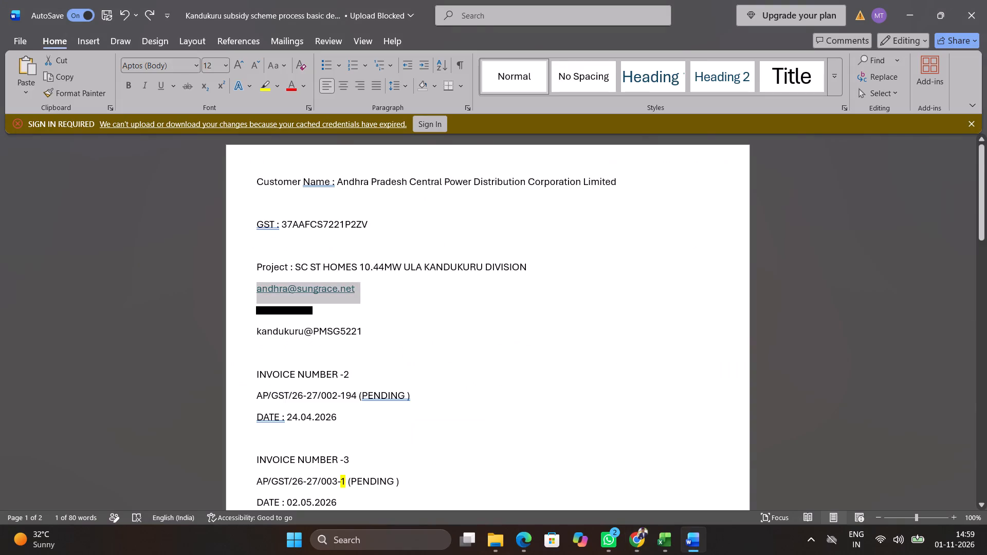
scroll(482, 313, down, 8)
scroll(436, 303, down, 8)
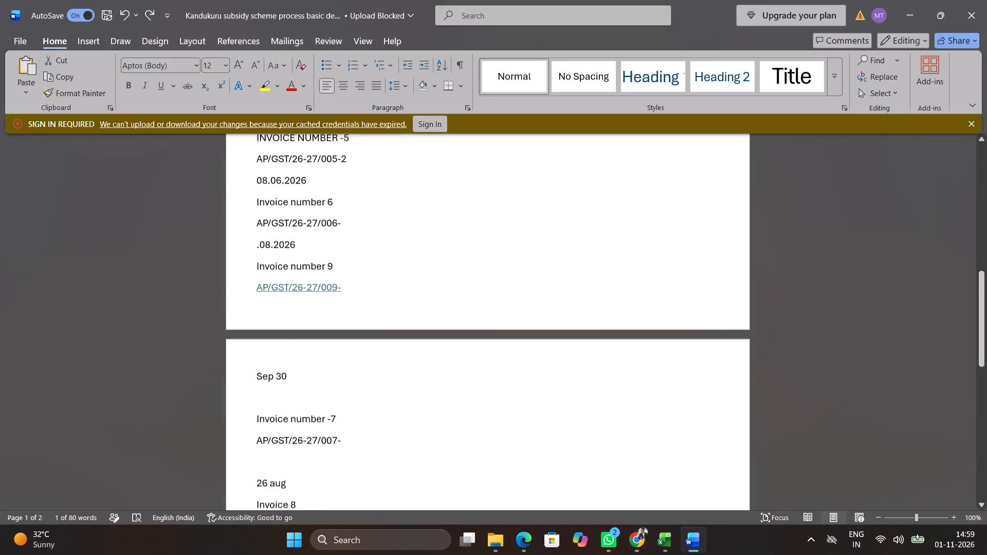
scroll(408, 309, up, 1)
drag(364, 320, 221, 326)
click(221, 326)
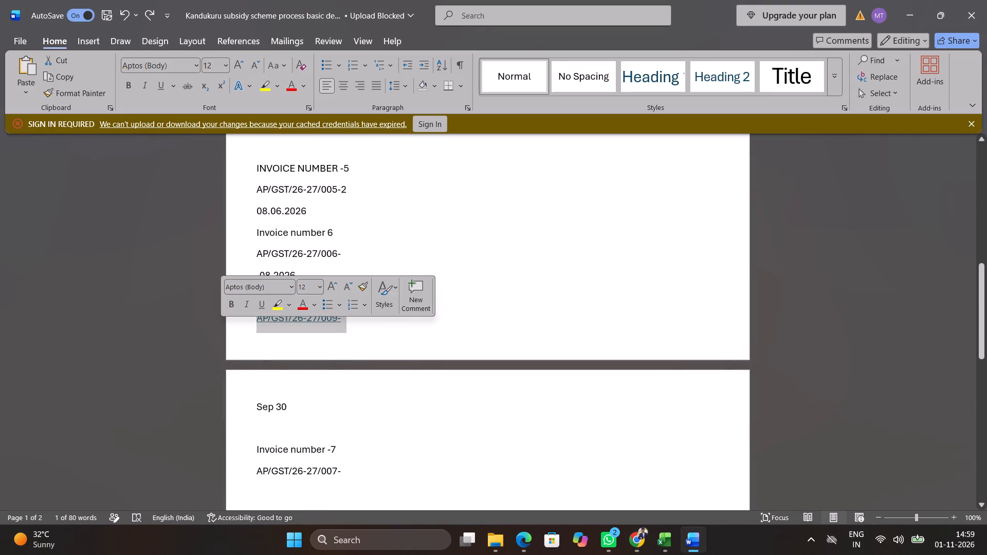
key(ctrl+c)
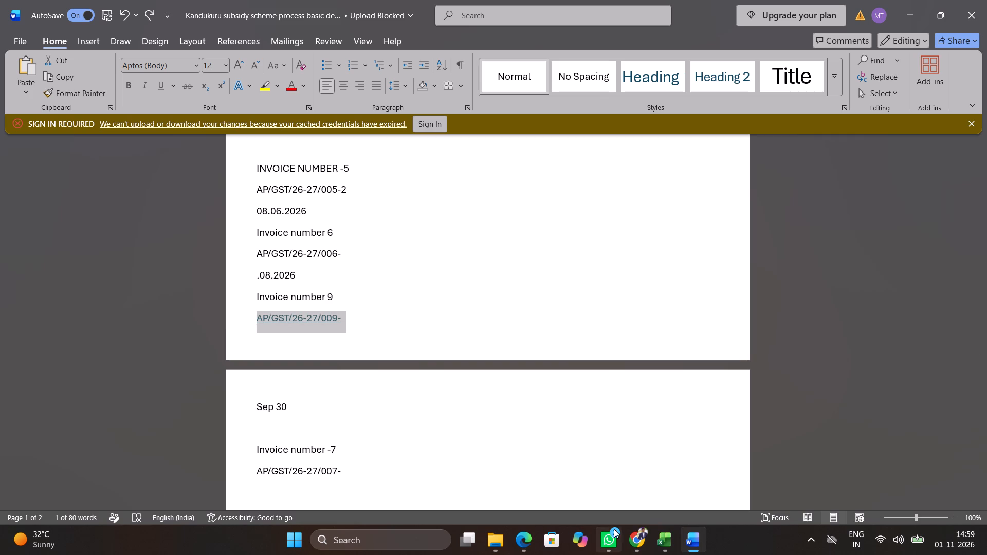
click(647, 484)
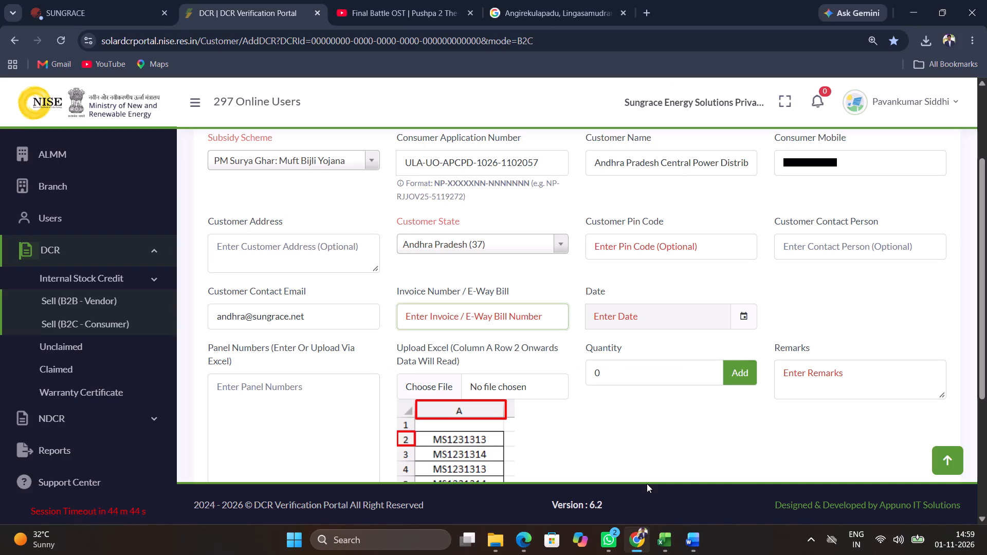
Enter invoice number AP/GST/26-27/009-315 with the date 30-Sep-2026 in the DCR form.
key(ctrl+v)
ctrl+click(647, 484)
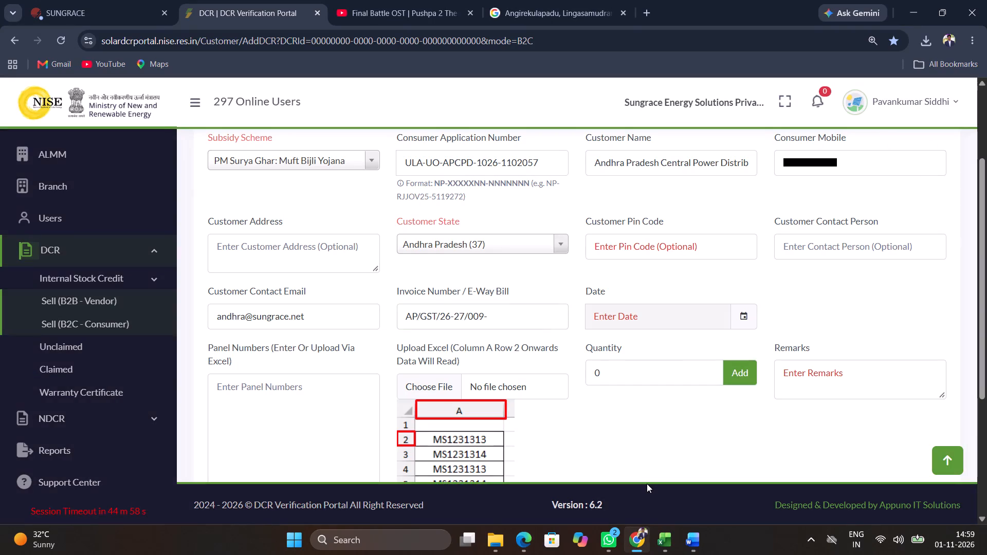
text(315)
click(537, 314)
text(315)
drag(624, 310, 627, 317)
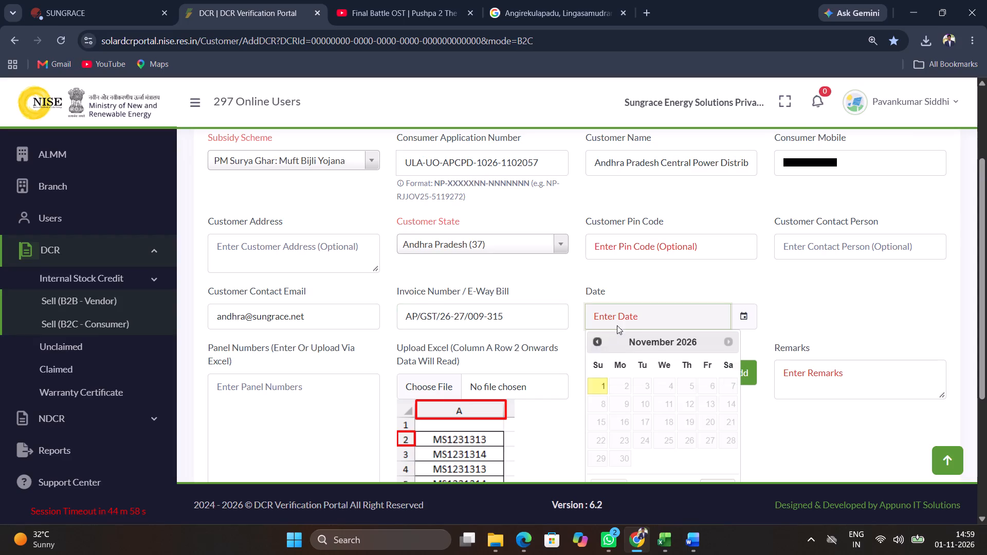
click(596, 340)
click(595, 342)
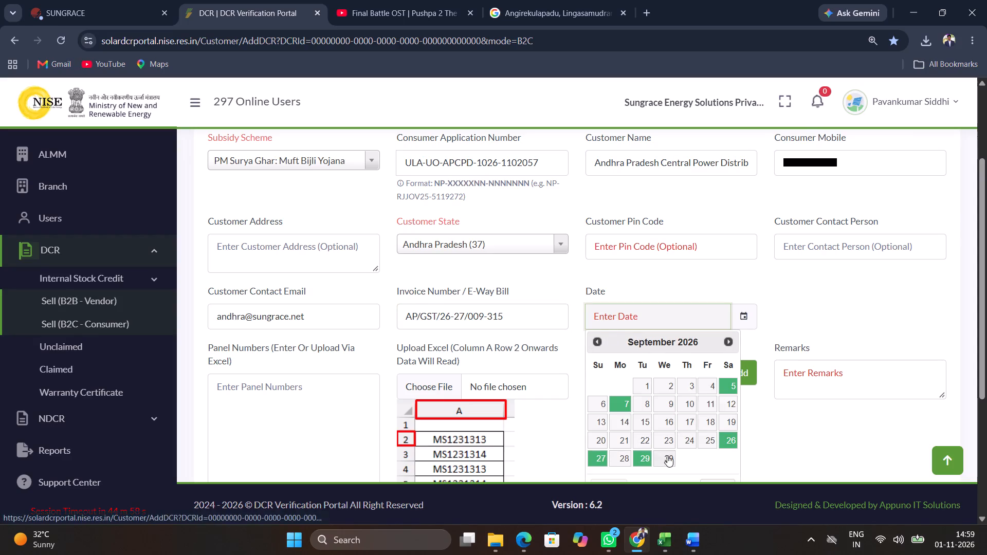
click(667, 455)
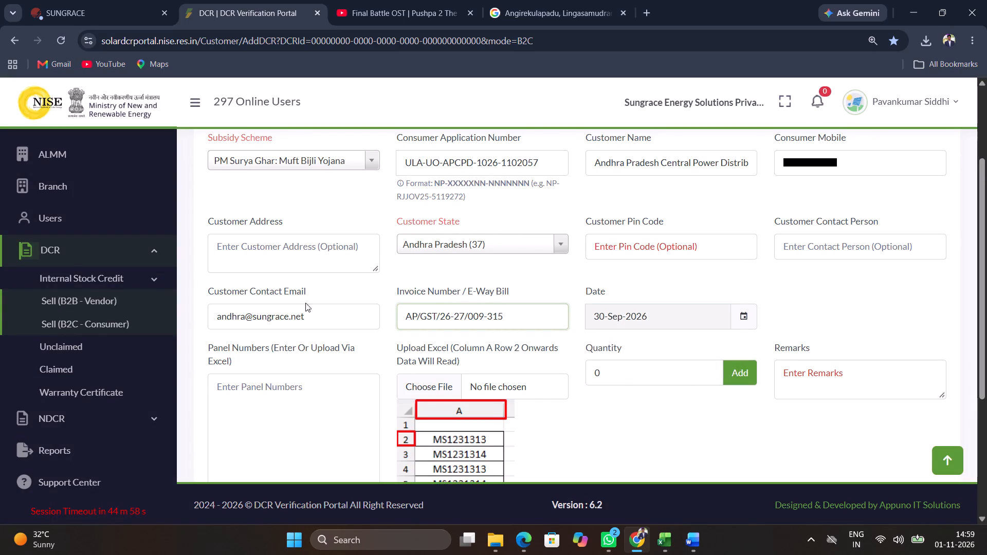
Copy the panel serial numbers from the SUNGRACE work order's copy details for the DCR form's Panel Numbers field.
click(291, 398)
click(114, 0)
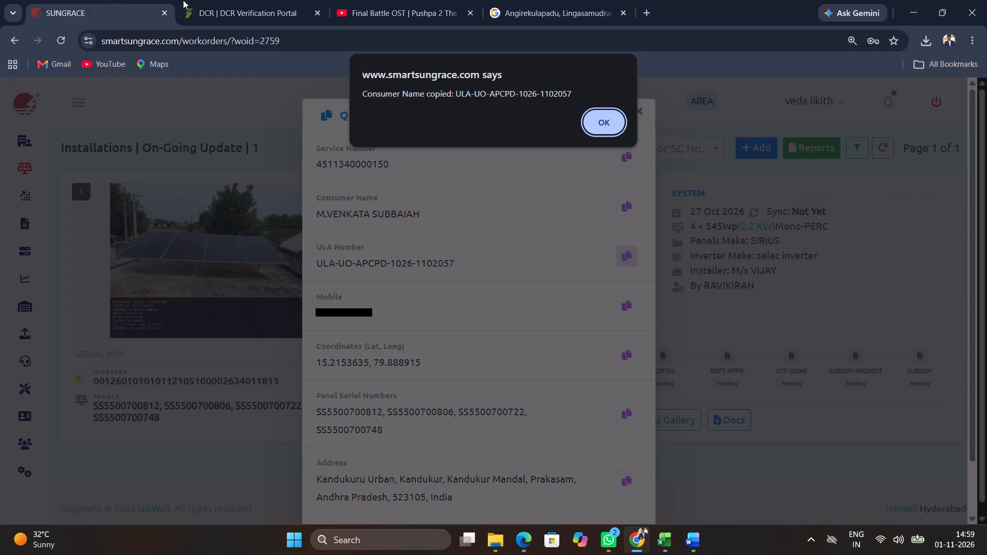
click(617, 128)
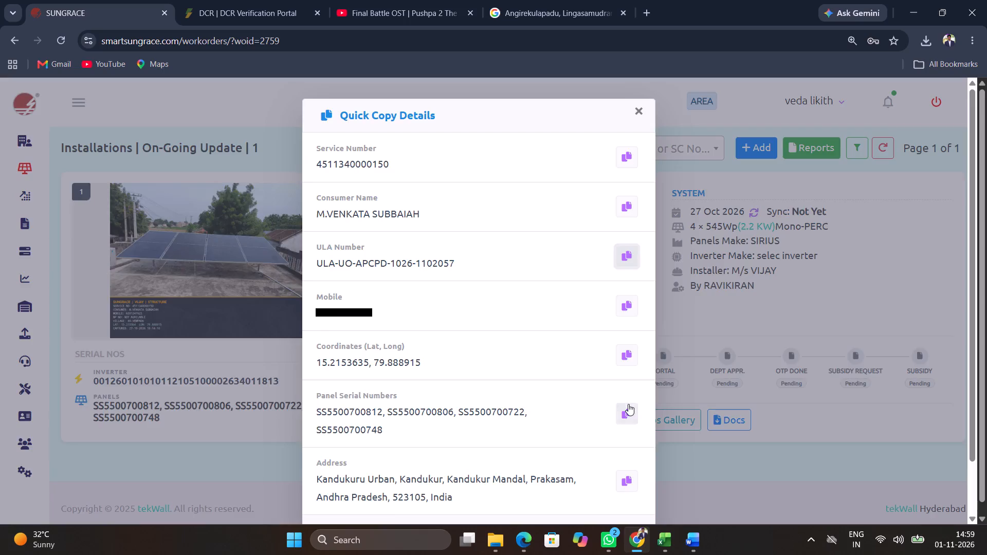
click(628, 404)
click(276, 0)
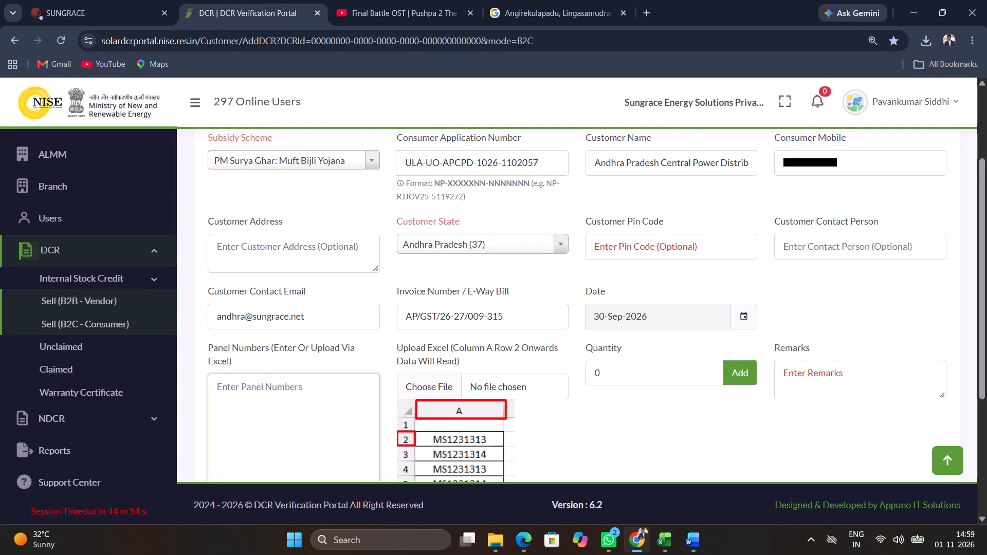
key(ctrl+v)
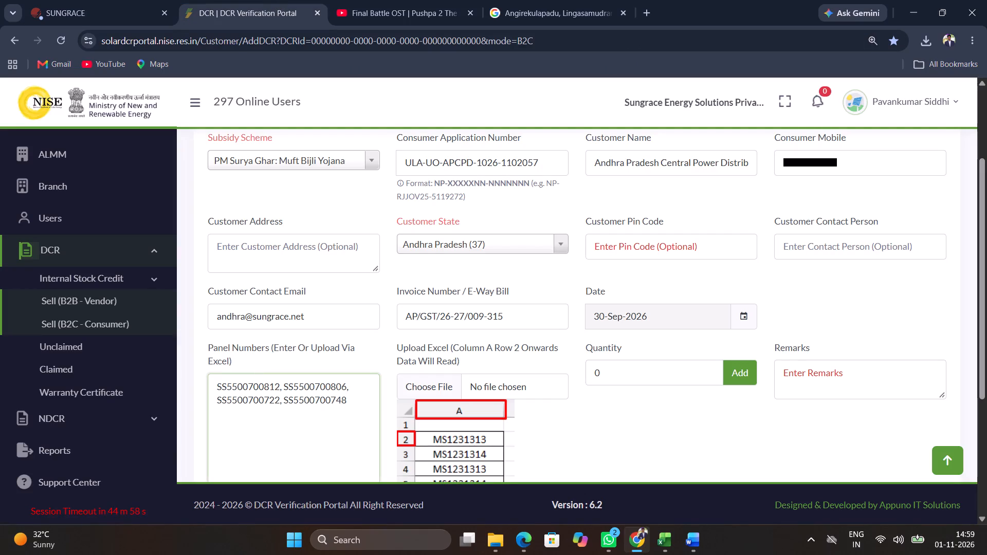
key(Left)
key(Left)
key(Left)
key(Left)
key(Left)
key(Left)
key(Left)
key(Left)
key(Left)
key(Left)
key(Left)
key(Left)
key(BackSpace)
key(BackSpace)
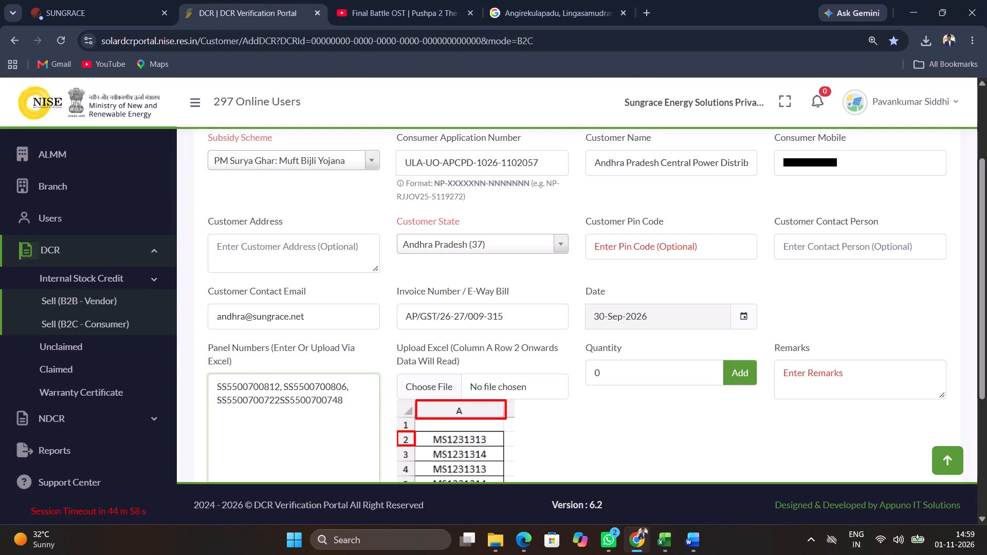
key(Return)
key(Up)
key(Up)
key(Up)
key(Right)
key(Right)
key(Right)
key(Right)
key(Right)
key(Right)
key(Right)
key(Right)
key(Right)
key(Right)
key(Right)
key(Right)
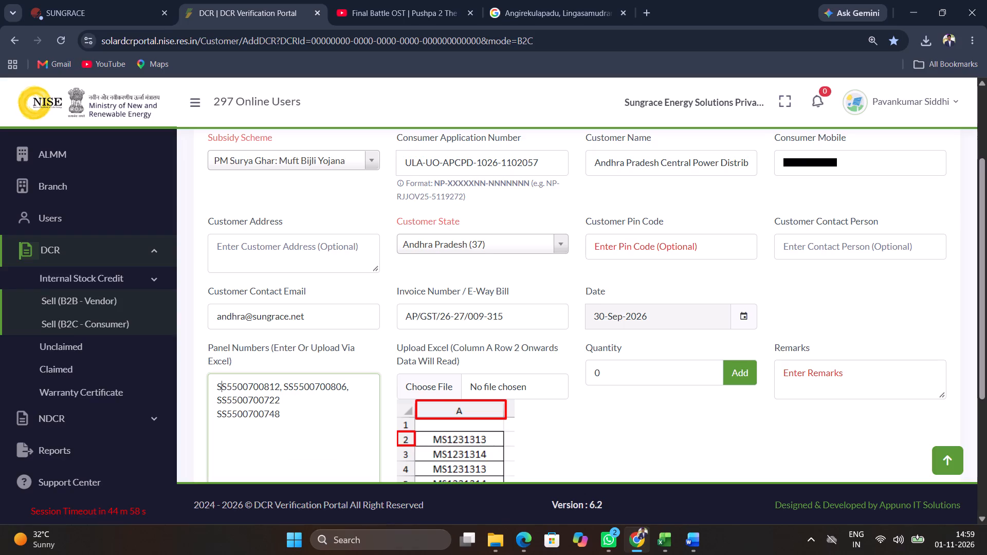
key(Right)
key(Right)
key(BackSpace)
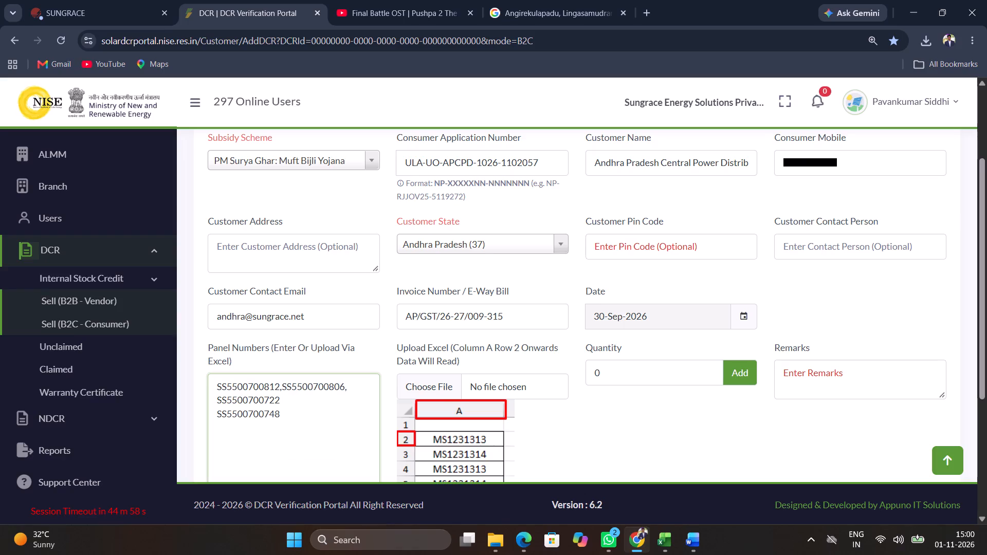
key(BackSpace)
key(Return)
key(Right)
key(Right)
key(Right)
key(Right)
key(Right)
key(Right)
key(Right)
key(Right)
key(Right)
key(Right)
key(Right)
key(Right)
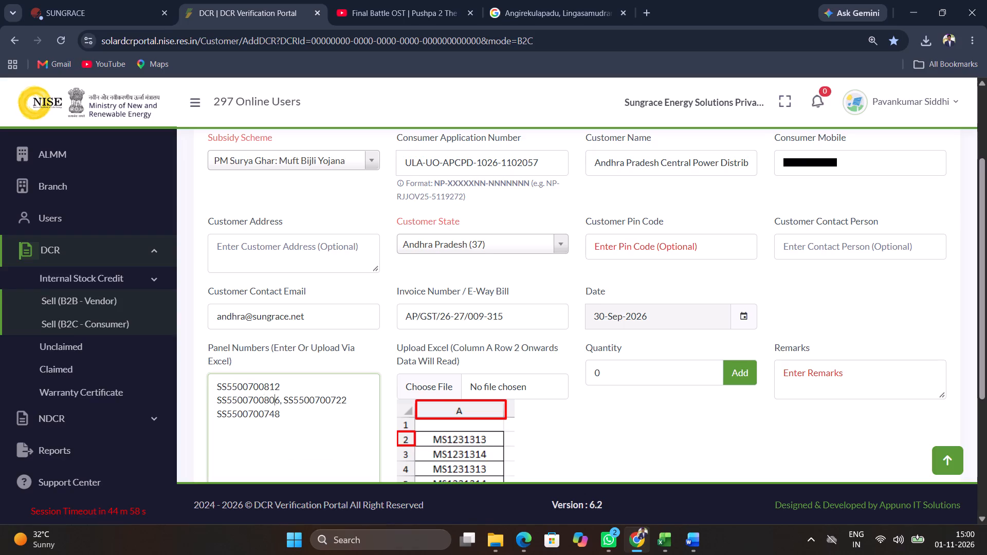
key(Right)
key(Right)
key(BackSpace)
key(BackSpace)
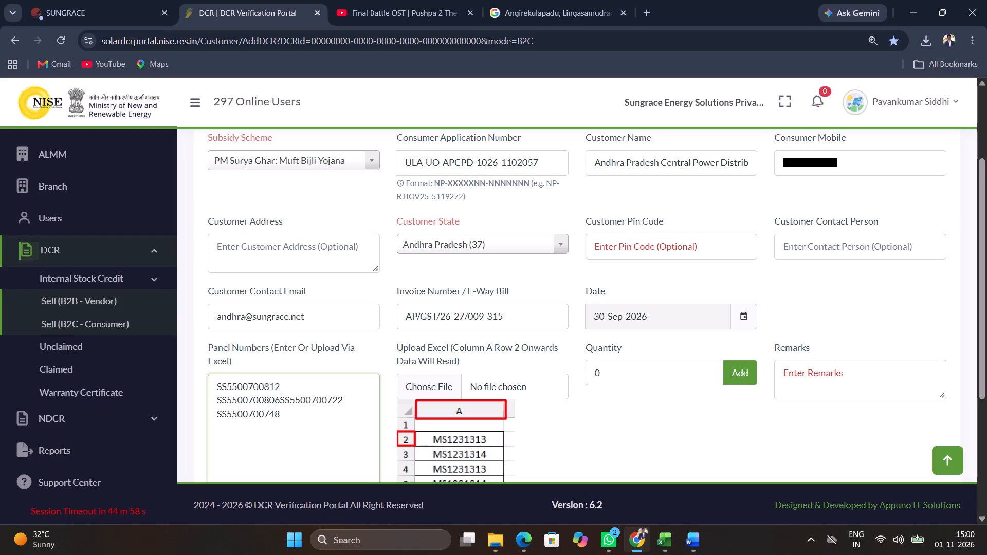
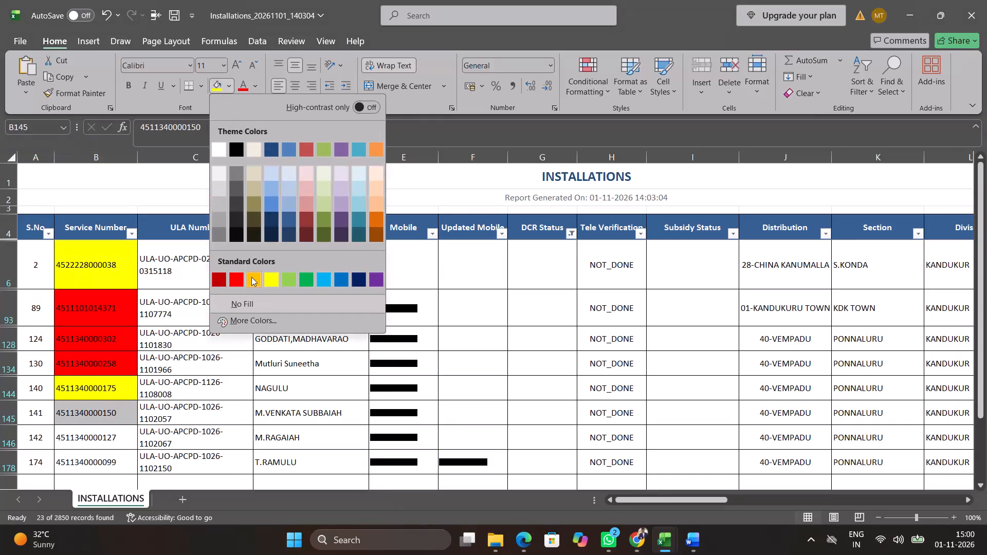
Fill the service number cell of the S.No 141 consumer with red in the INSTALLATIONS sheet.
click(233, 285)
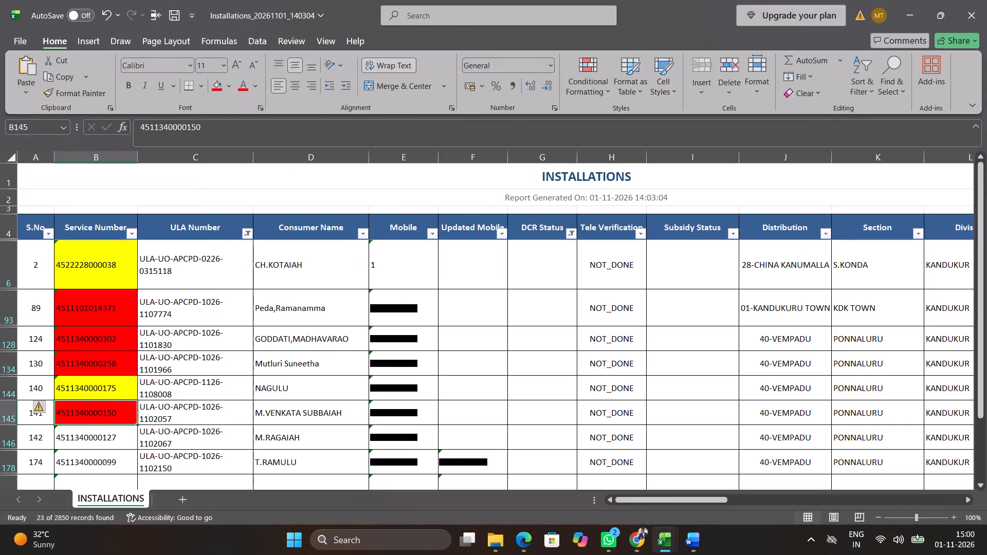
Copy the service number of the S.No 142 consumer from the INSTALLATIONS sheet and switch to the Chrome browser.
key(Down)
key(ctrl+c)
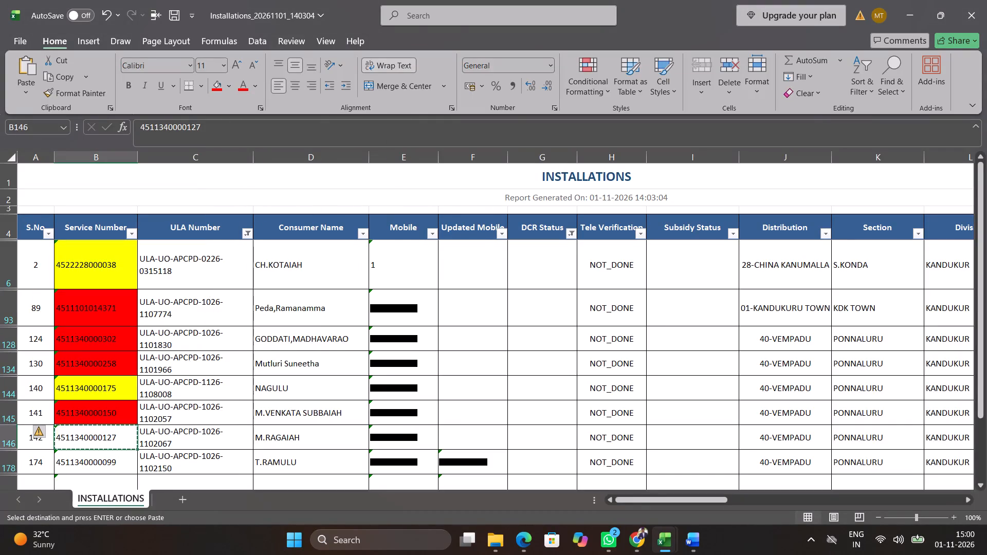
click(630, 461)
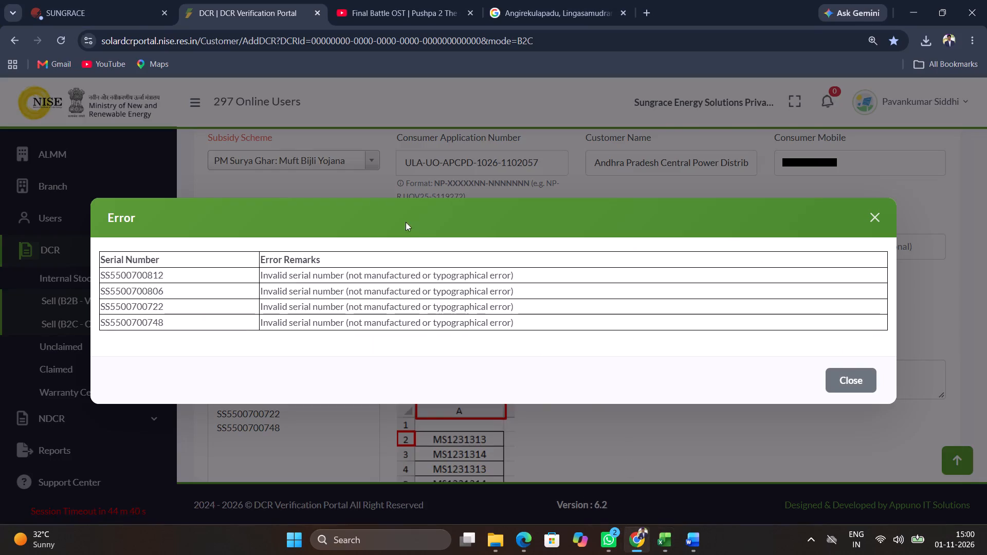
In SUNGRACE, close the previous work order's copy details and open the work order matching the copied service number.
click(125, 0)
click(608, 139)
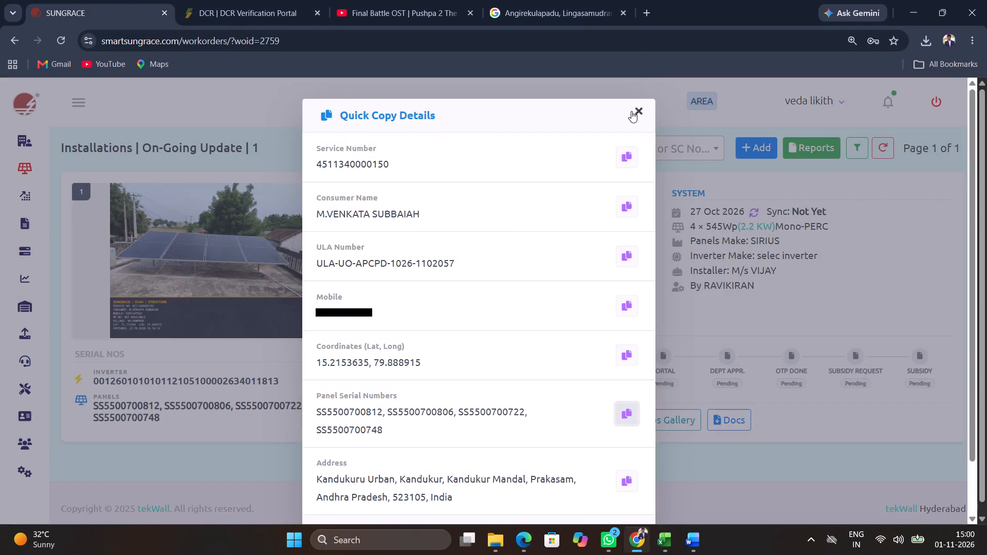
click(637, 105)
click(627, 149)
key(ctrl+v)
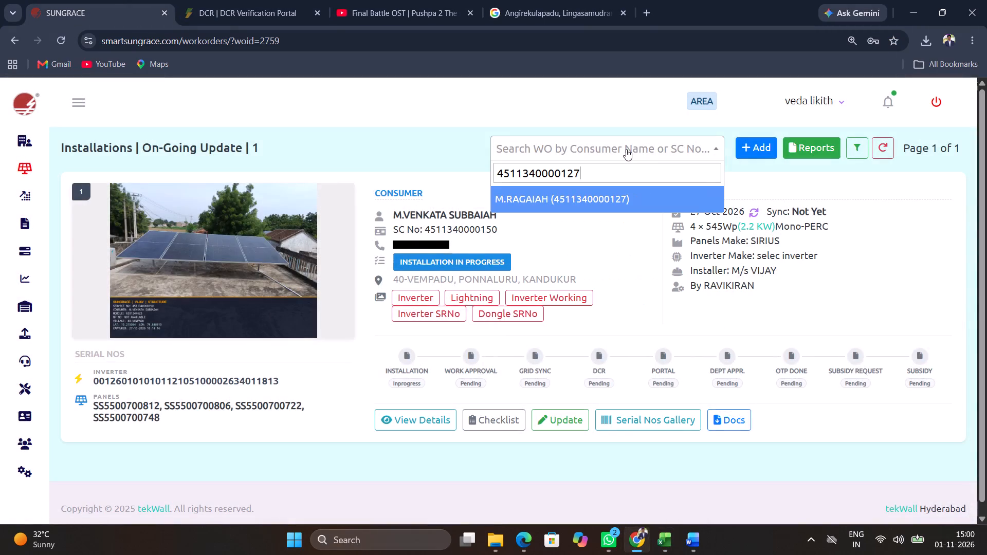
key(Return)
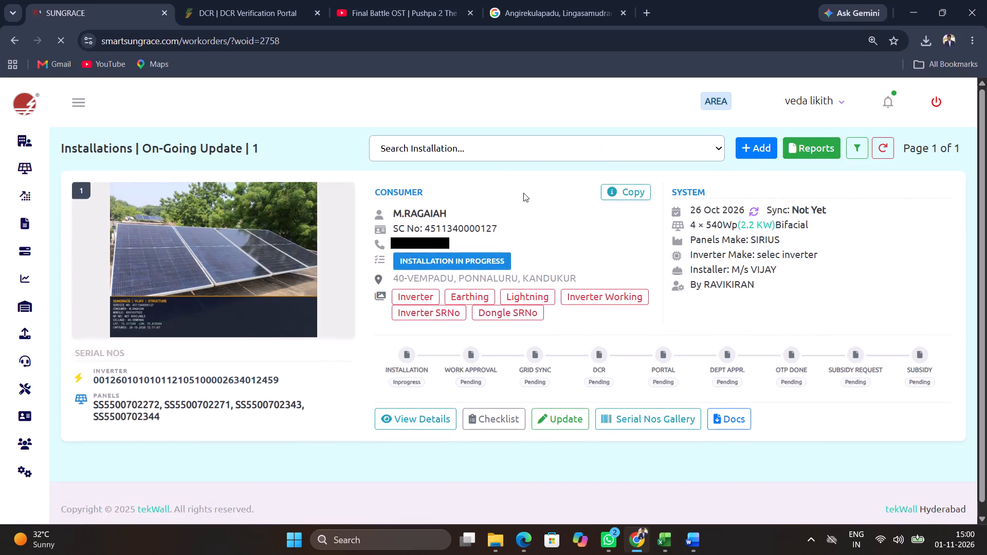
Replace the DCR form's Consumer Application Number with the ULA number copied from the open SUNGRACE work order, dismissing the serial number error.
click(619, 193)
click(627, 259)
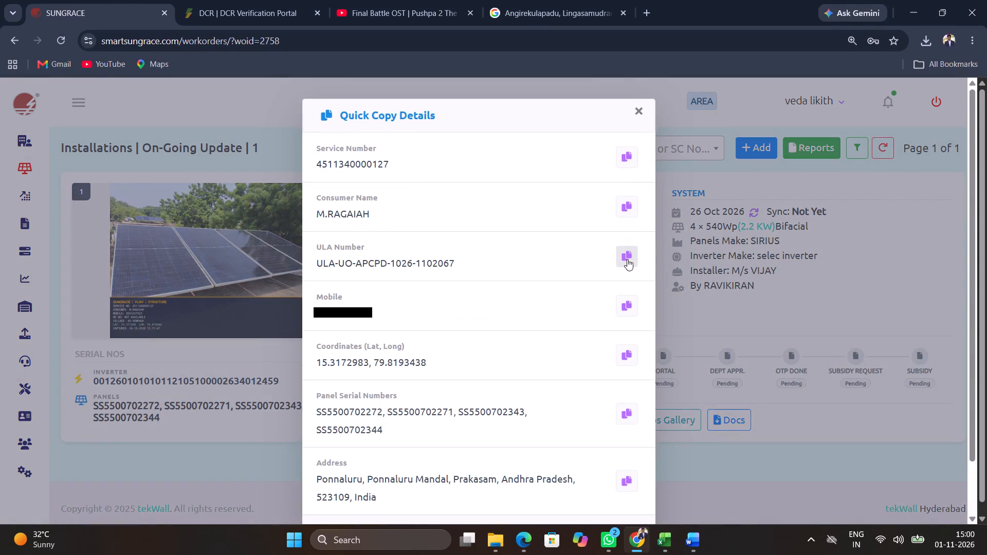
click(239, 0)
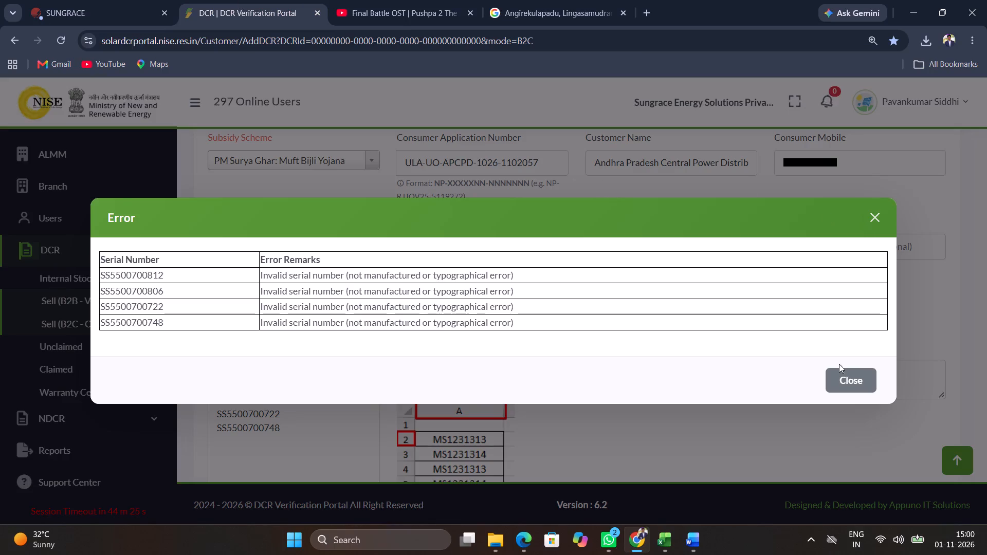
click(840, 379)
scroll(455, 274, up, 1)
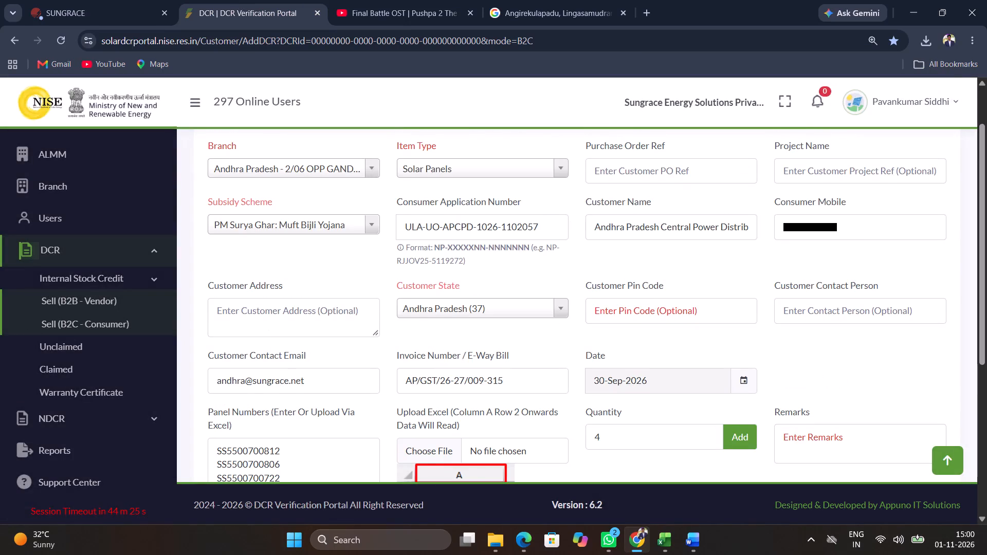
click(542, 228)
key(BackSpace)
key(BackSpace)
key(BackSpace)
key(BackSpace)
key(BackSpace)
key(BackSpace)
key(BackSpace)
key(BackSpace)
key(BackSpace)
key(BackSpace)
key(BackSpace)
key(BackSpace)
key(BackSpace)
key(BackSpace)
key(BackSpace)
key(BackSpace)
key(BackSpace)
key(BackSpace)
key(BackSpace)
key(BackSpace)
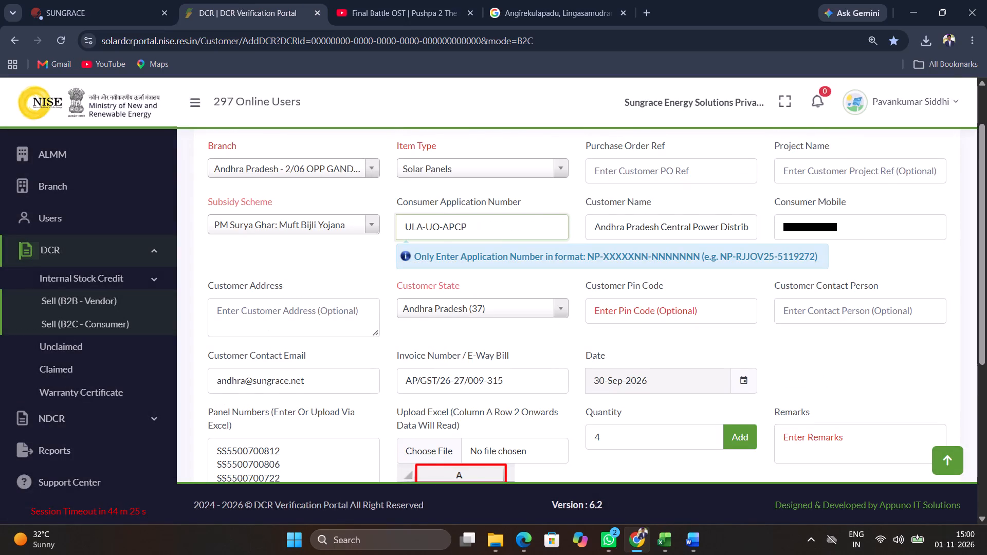
key(ctrl+v)
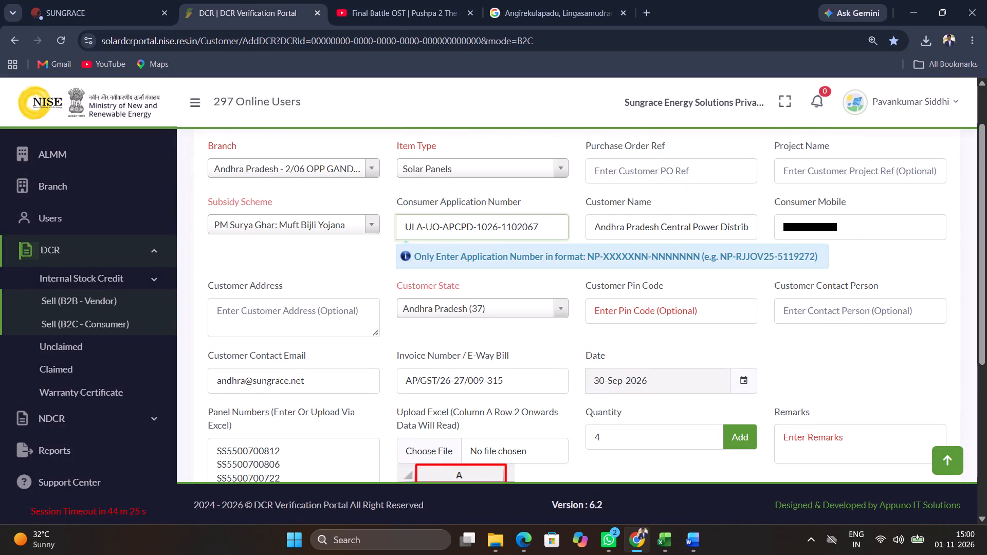
scroll(524, 196, down, 3)
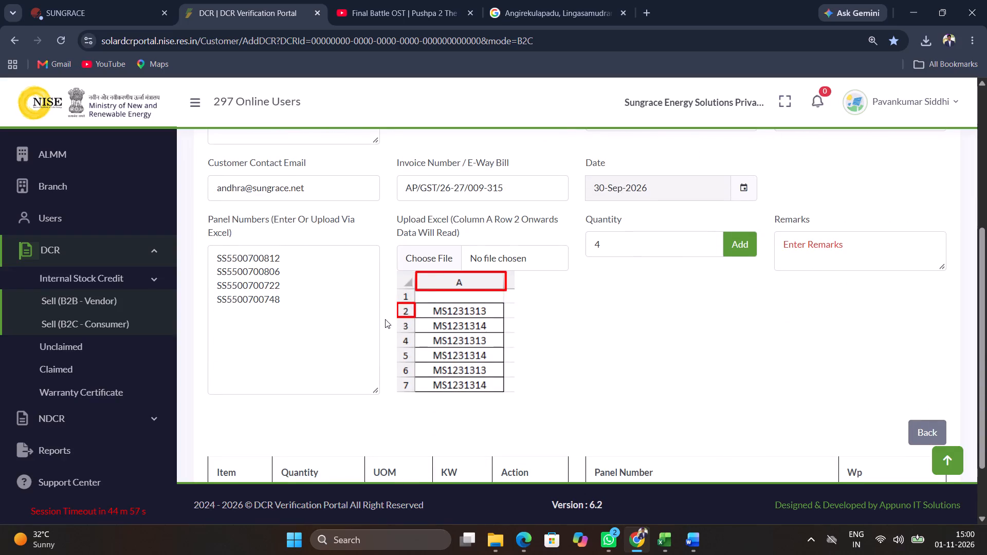
click(384, 320)
click(332, 288)
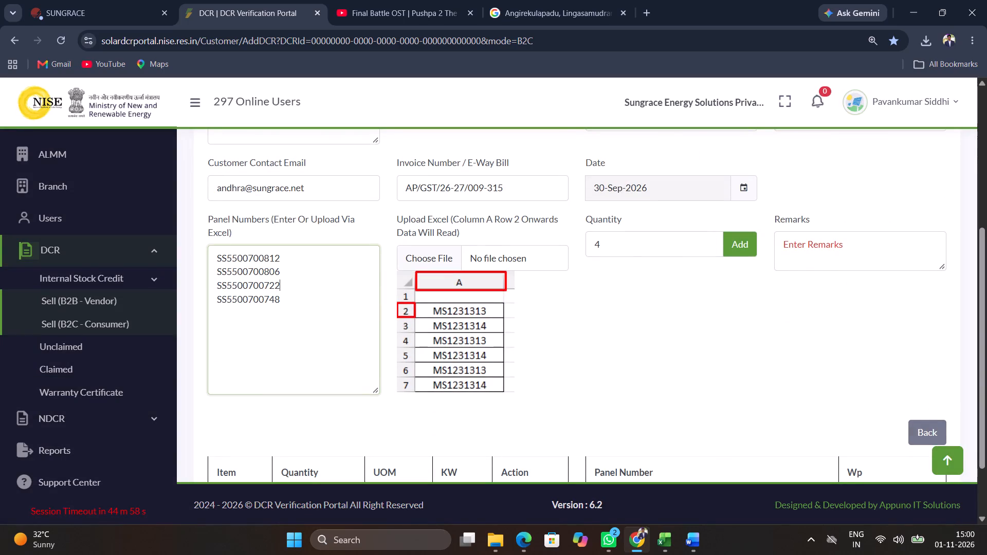
key(Down)
key(BackSpace)
key(BackSpace)
key(BackSpace)
key(BackSpace)
key(BackSpace)
key(BackSpace)
key(BackSpace)
key(BackSpace)
key(BackSpace)
key(BackSpace)
key(BackSpace)
key(BackSpace)
key(BackSpace)
key(BackSpace)
key(BackSpace)
key(BackSpace)
key(BackSpace)
key(BackSpace)
key(BackSpace)
key(BackSpace)
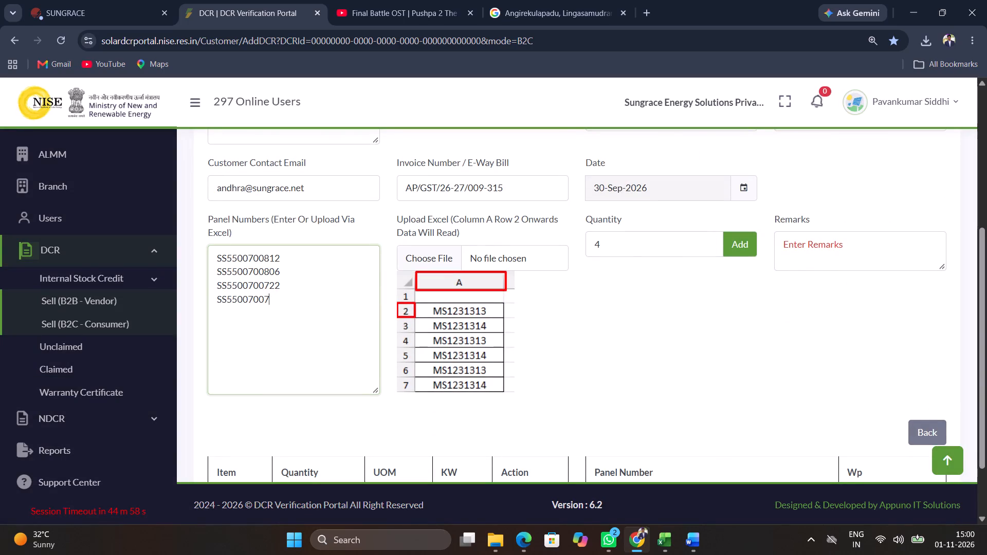
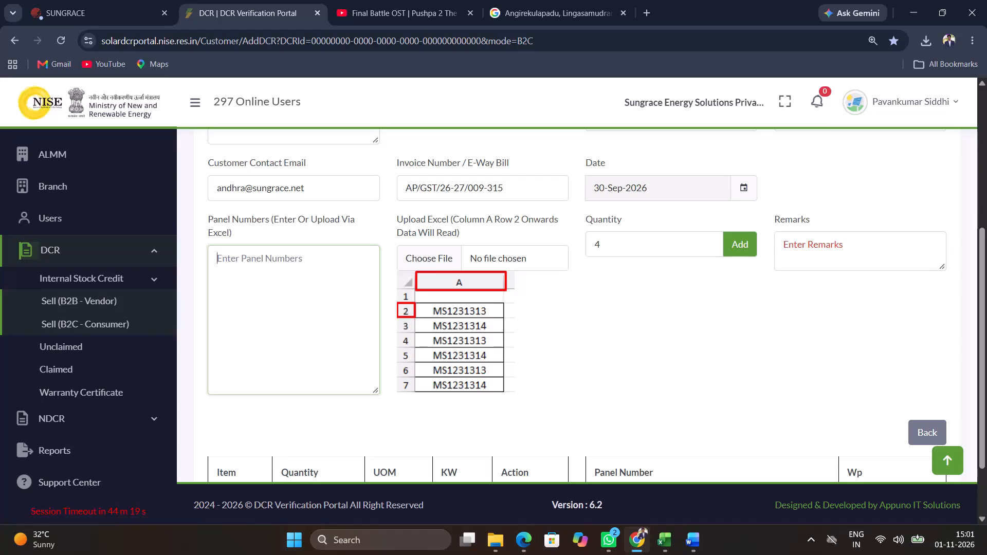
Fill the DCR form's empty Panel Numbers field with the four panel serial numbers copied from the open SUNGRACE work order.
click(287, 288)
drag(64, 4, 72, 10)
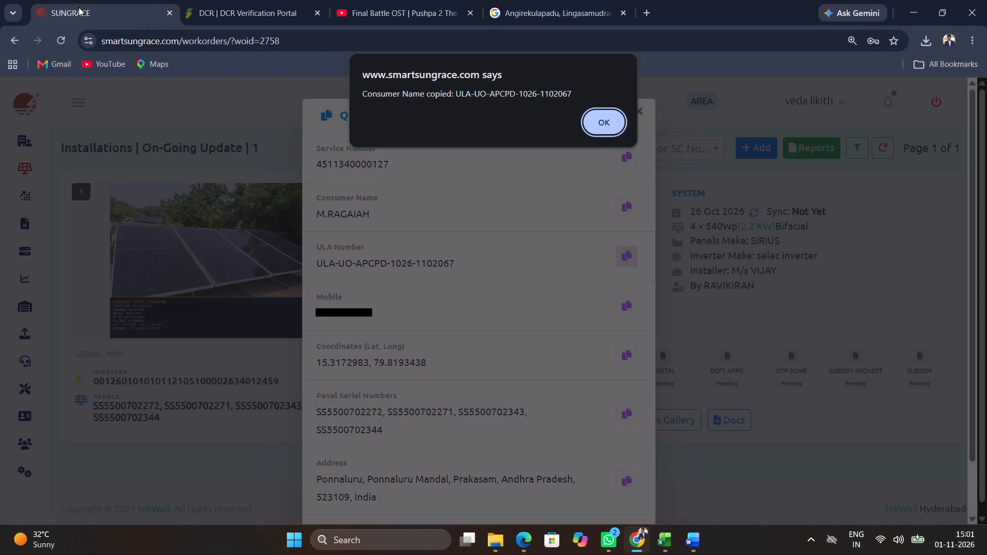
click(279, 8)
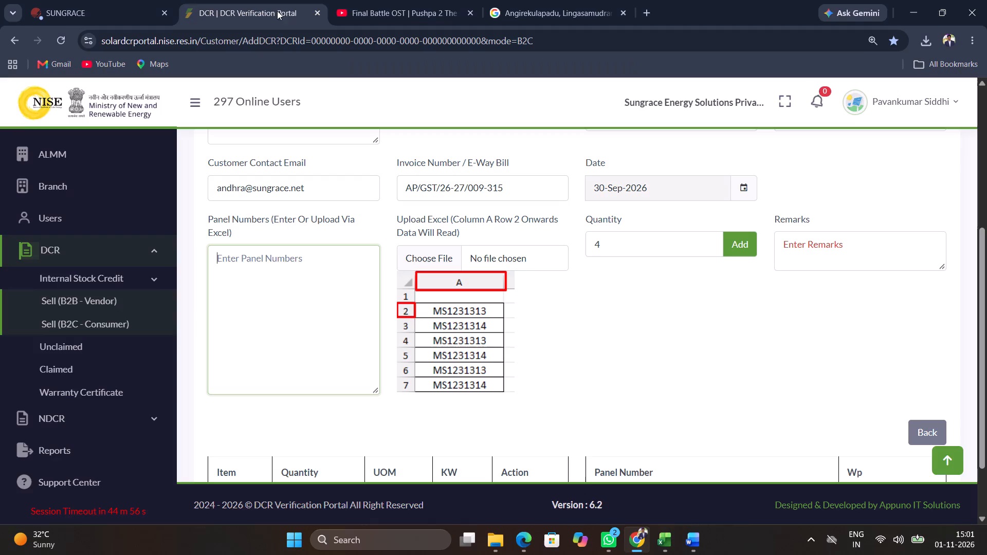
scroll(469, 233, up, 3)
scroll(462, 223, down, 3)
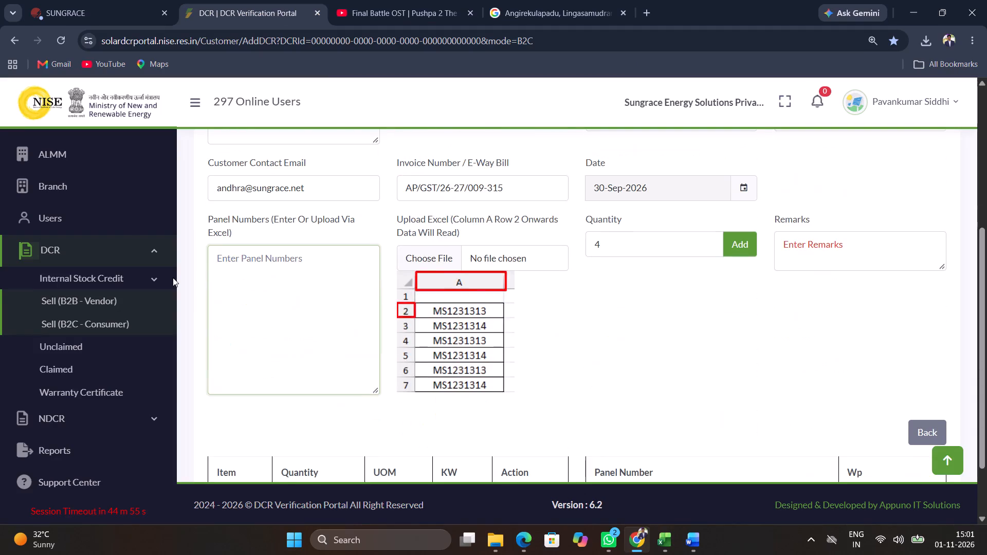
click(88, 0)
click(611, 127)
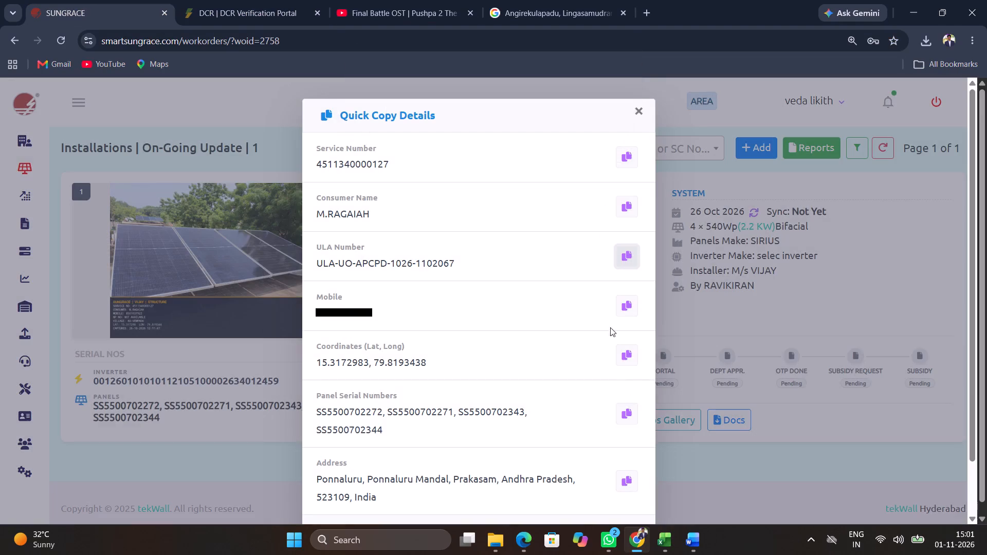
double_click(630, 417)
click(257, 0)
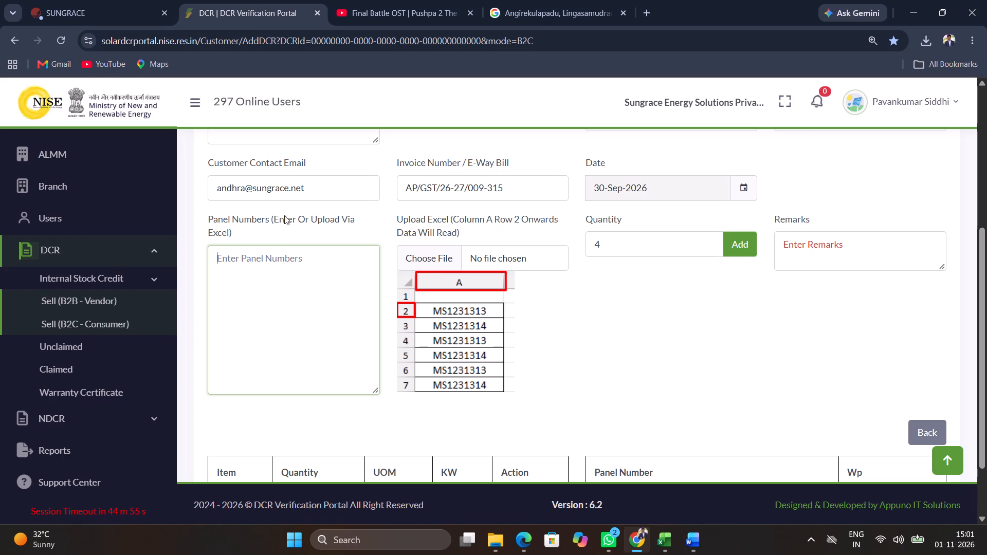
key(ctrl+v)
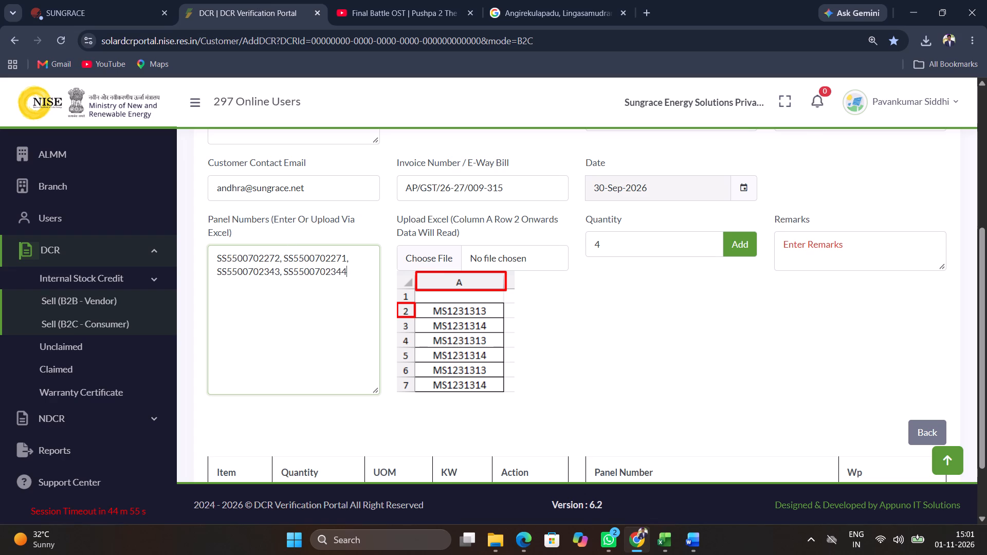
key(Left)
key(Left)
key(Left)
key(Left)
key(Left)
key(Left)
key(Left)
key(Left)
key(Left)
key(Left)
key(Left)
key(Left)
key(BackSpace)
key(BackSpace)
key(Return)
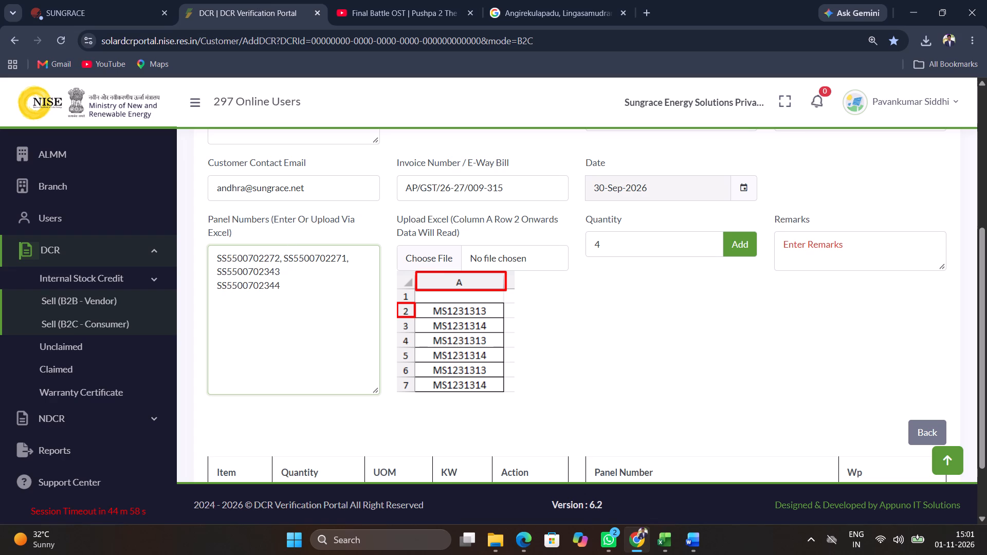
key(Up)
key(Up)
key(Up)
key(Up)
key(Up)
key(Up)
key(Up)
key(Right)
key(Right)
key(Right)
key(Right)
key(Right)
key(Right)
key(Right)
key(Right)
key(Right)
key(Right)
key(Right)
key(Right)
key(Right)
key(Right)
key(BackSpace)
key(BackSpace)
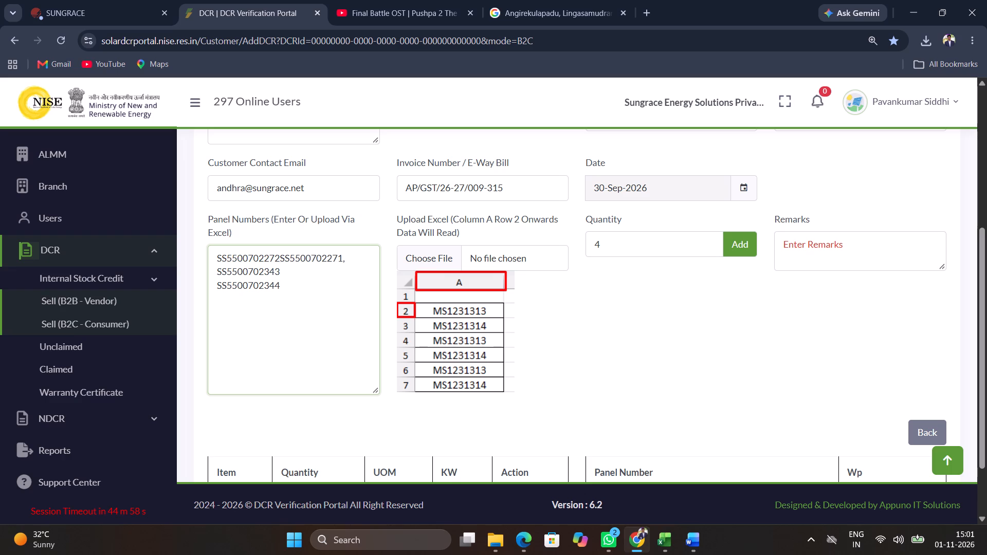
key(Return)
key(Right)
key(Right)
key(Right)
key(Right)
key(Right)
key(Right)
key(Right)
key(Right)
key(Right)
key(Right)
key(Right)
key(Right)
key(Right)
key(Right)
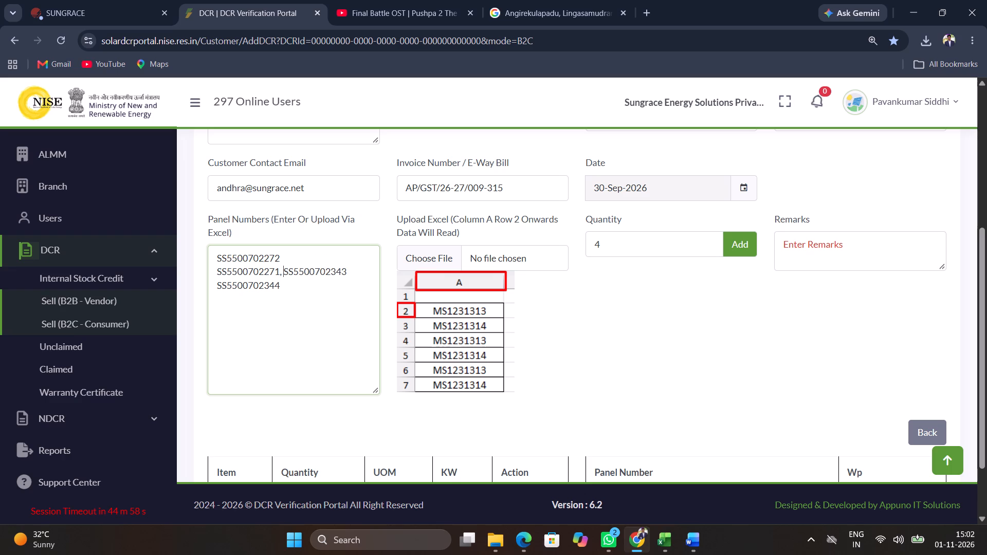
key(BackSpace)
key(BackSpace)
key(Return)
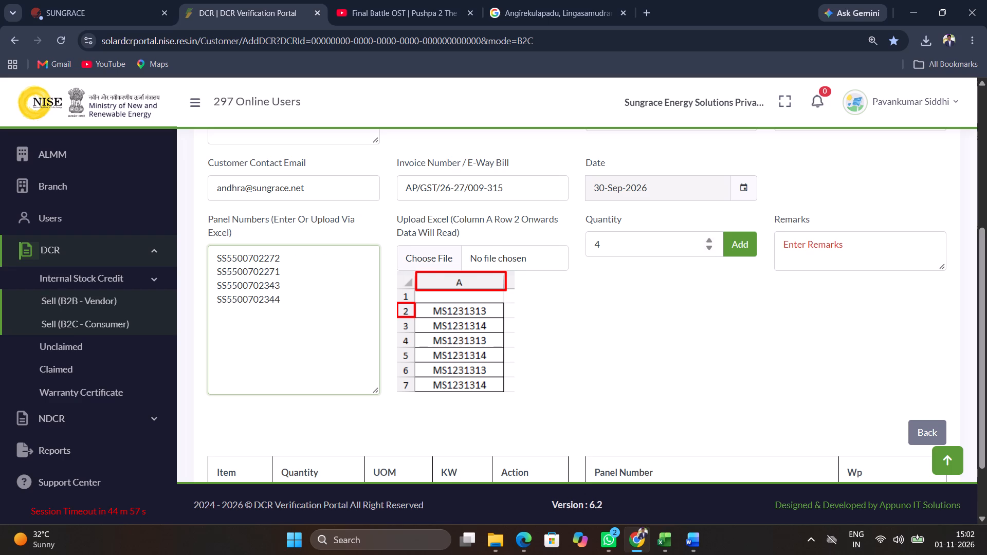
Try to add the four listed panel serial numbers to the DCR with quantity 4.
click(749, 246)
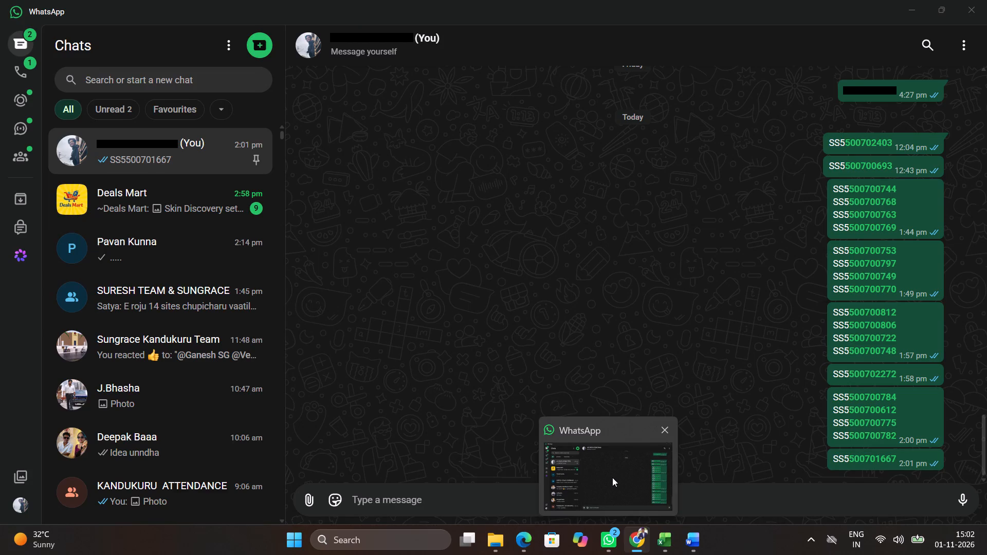
Switch to the Excel installations report generated at 14:03 and copy the service number in row 178.
click(714, 475)
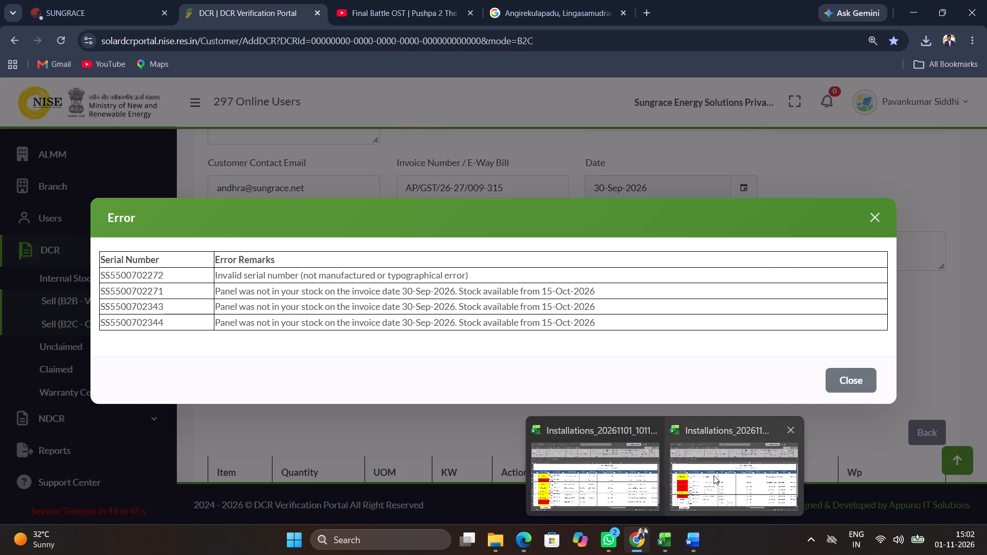
click(220, 86)
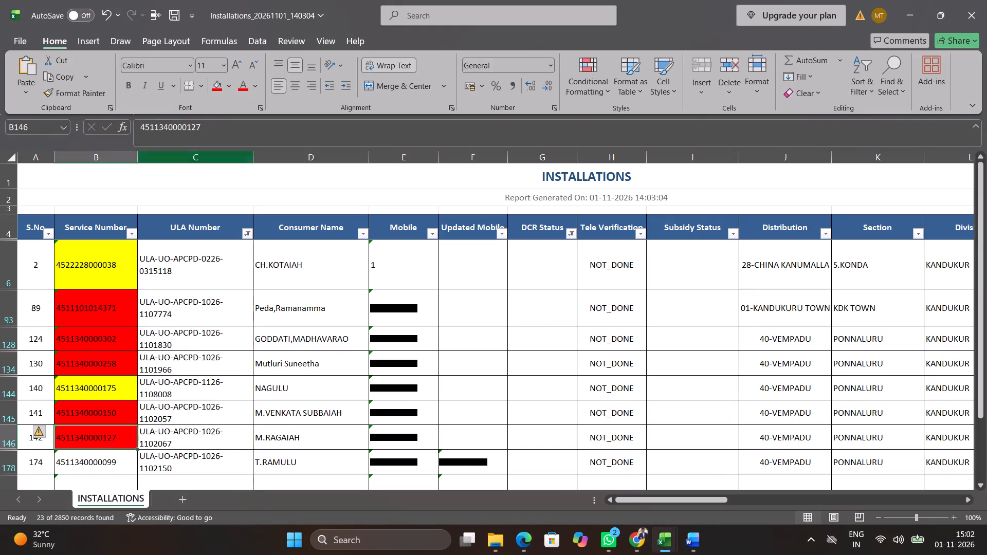
scroll(279, 369, down, 2)
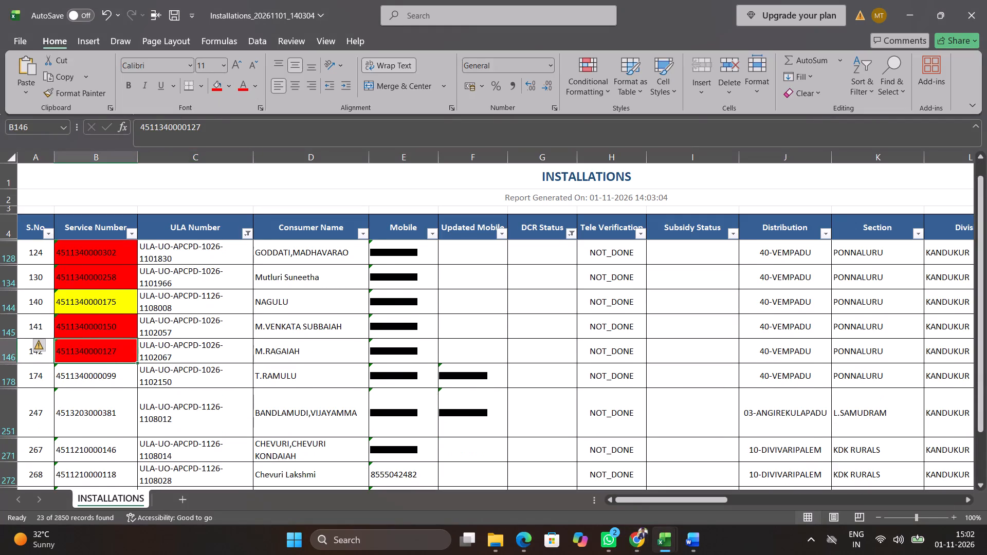
key(Down)
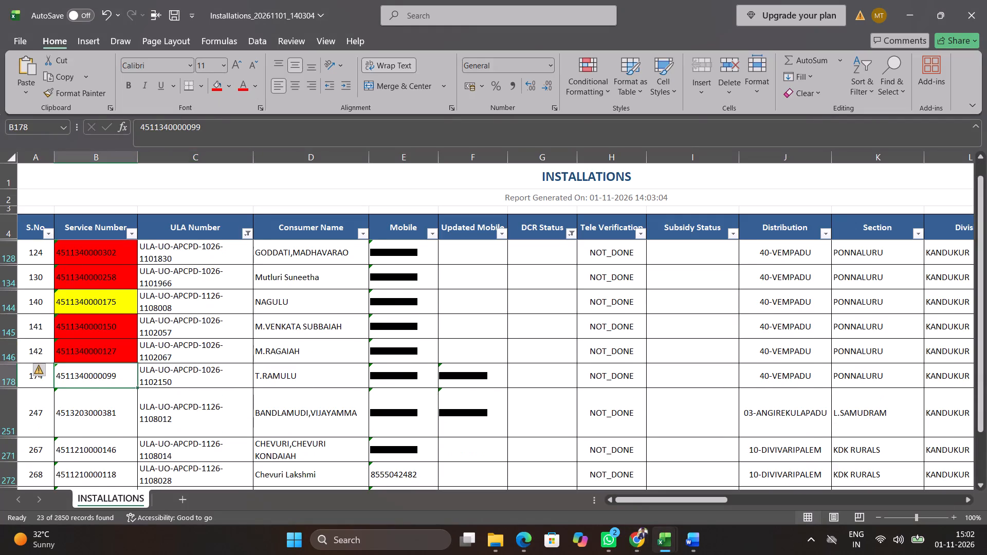
key(ctrl+c)
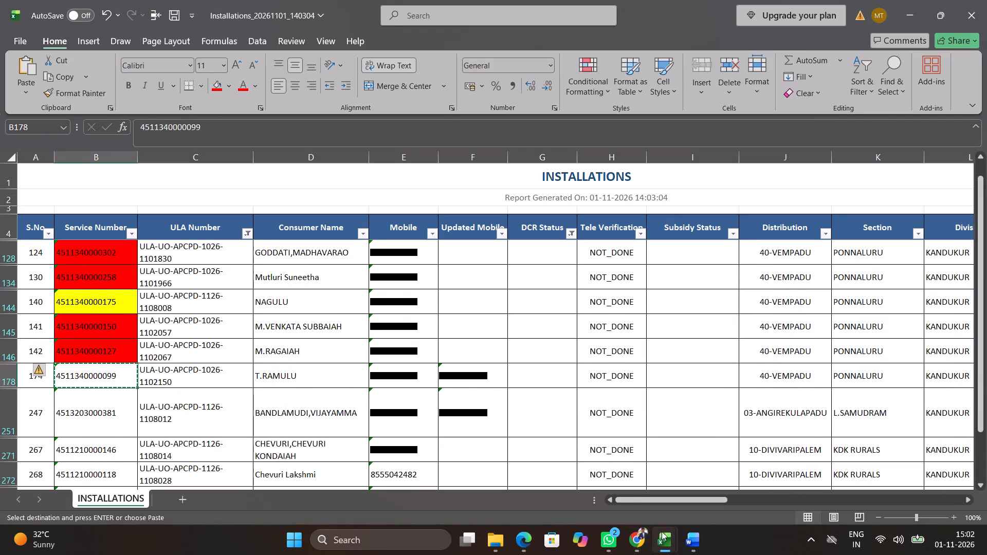
Return to the DCR portal and dismiss the serial number error.
click(616, 469)
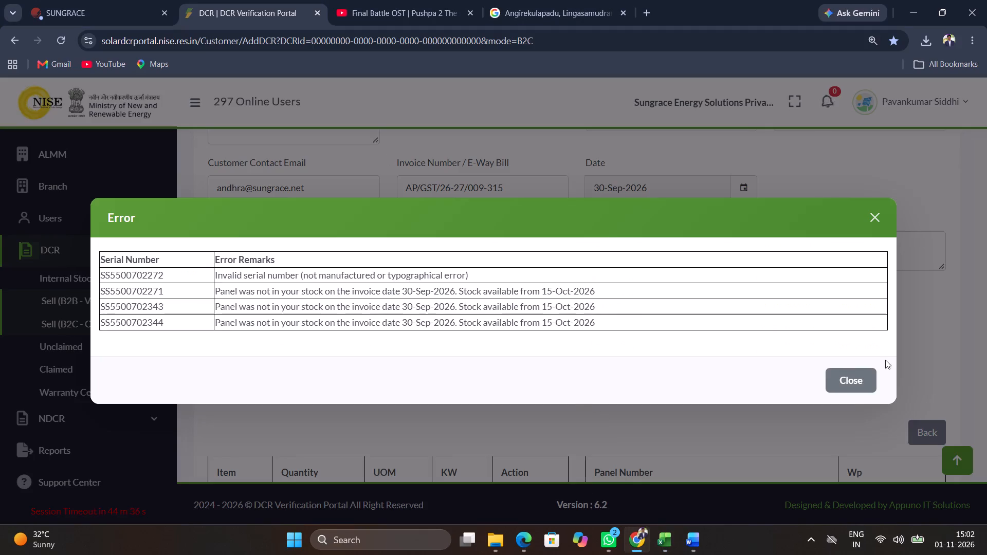
click(829, 377)
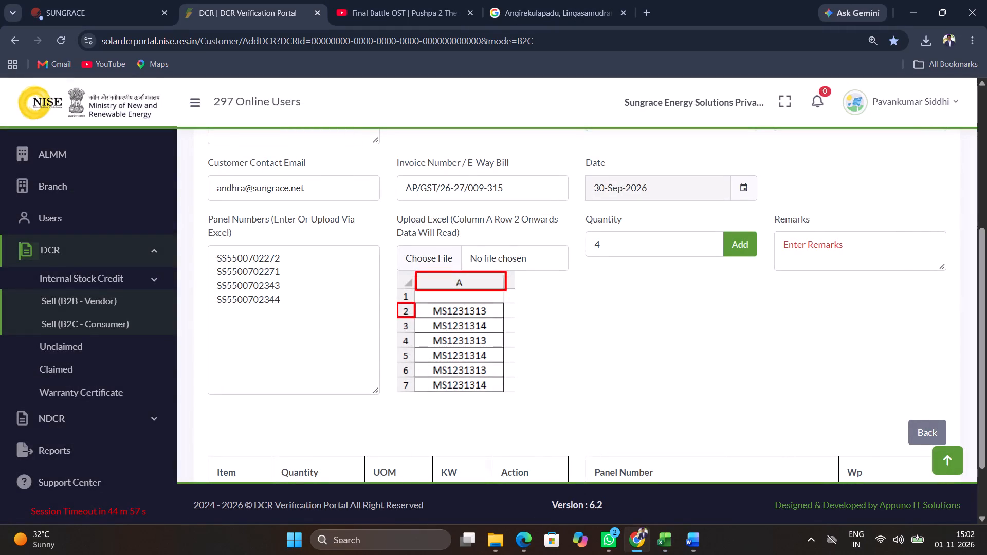
In SUNGRACE, close the previous work order's copy details and open the work order matching the copied service number.
click(104, 0)
click(618, 140)
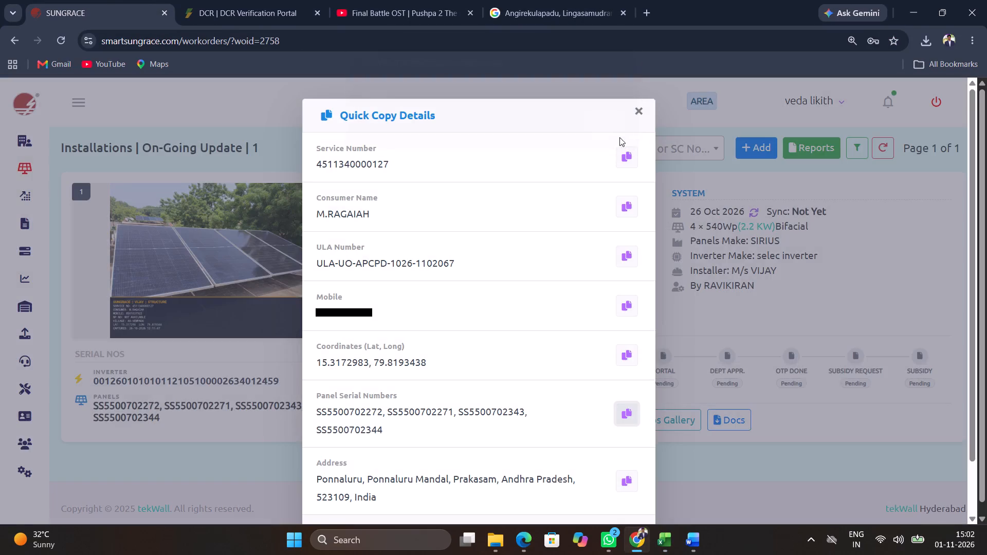
click(643, 107)
click(617, 141)
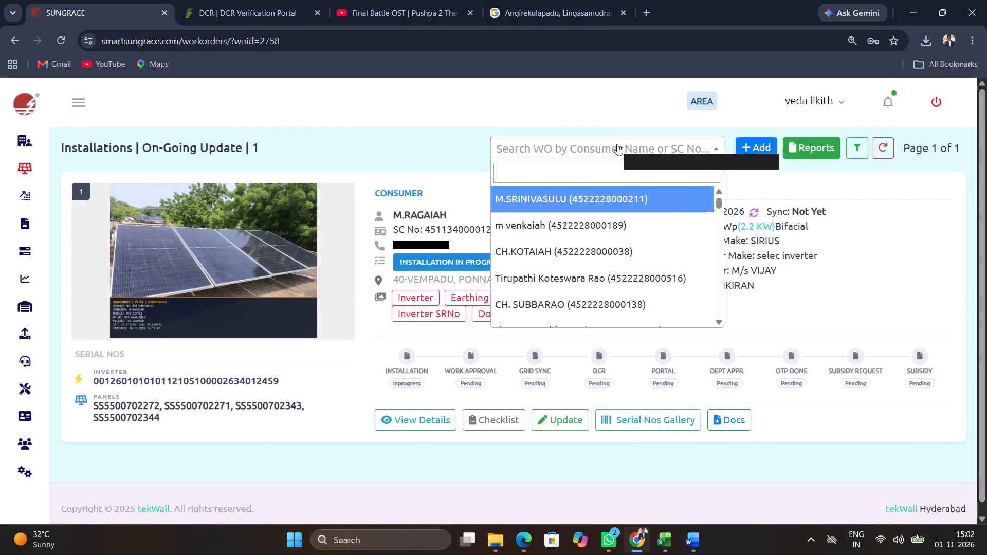
key(ctrl+v)
key(Return)
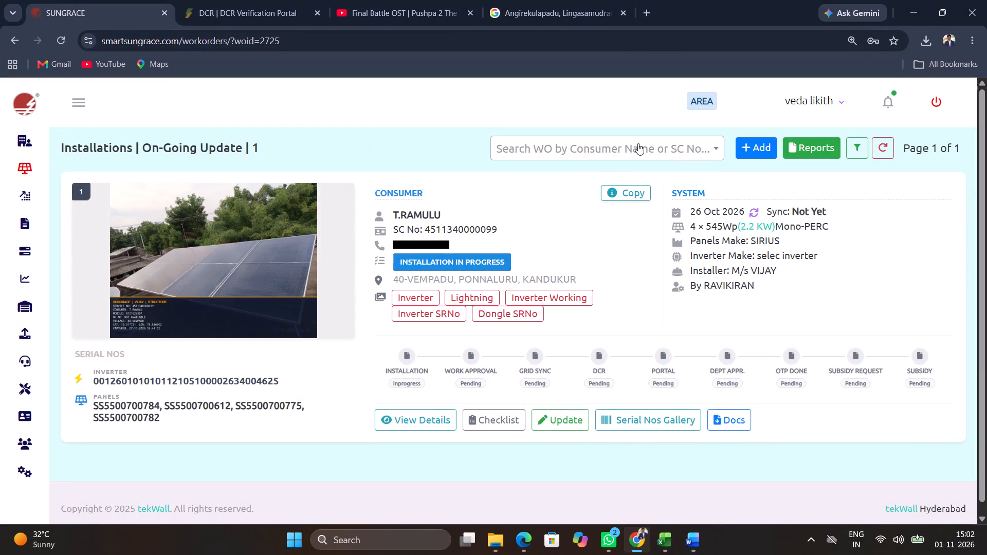
Copy the four panel serial numbers from the open SUNGRACE work order's quick copy details.
click(651, 189)
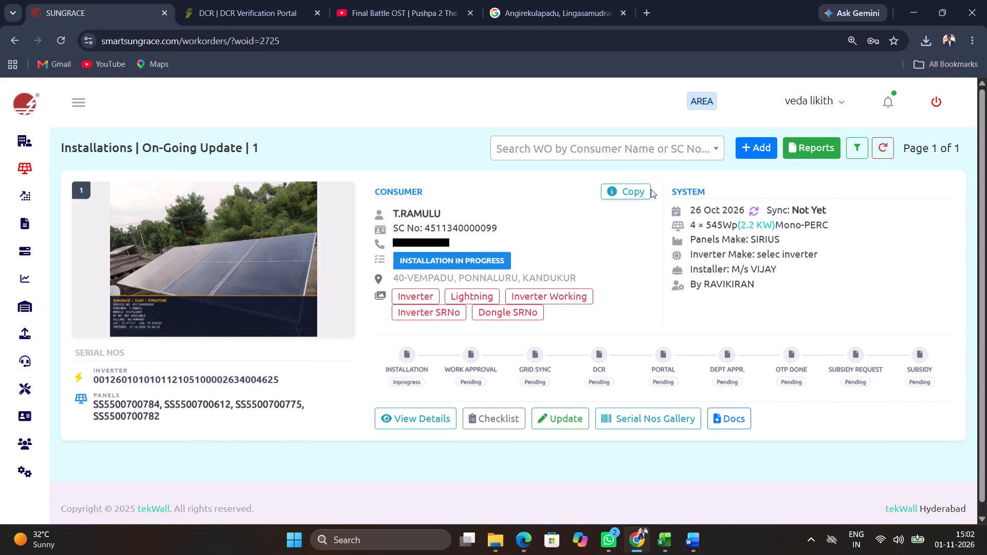
click(636, 191)
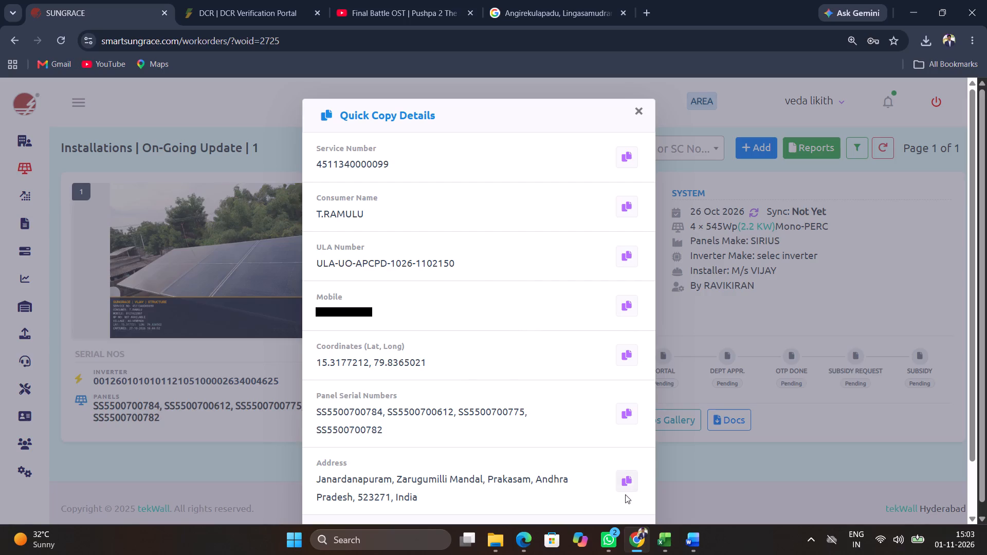
click(629, 414)
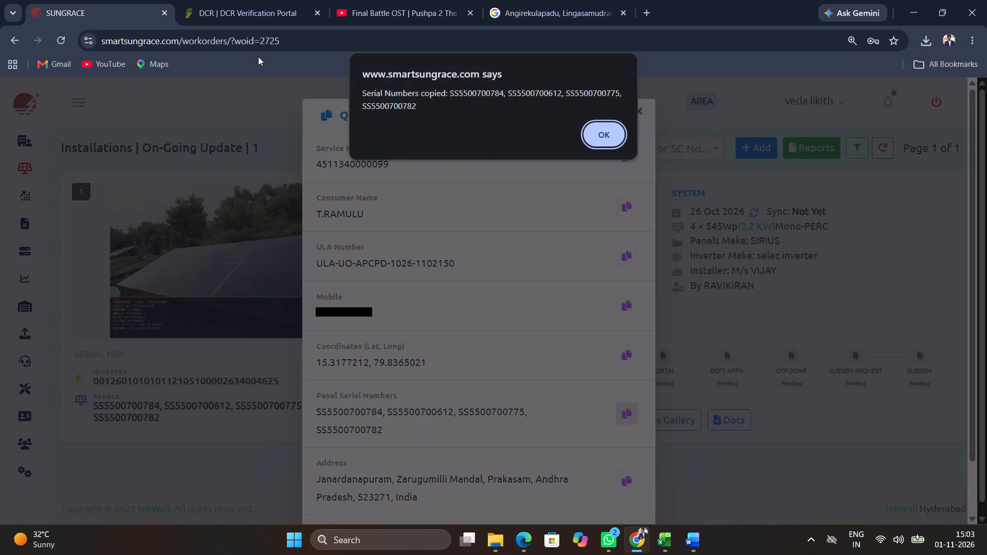
Replace the previous installation's serial numbers in the DCR form's Panel Numbers field with the four copied ones.
drag(272, 0, 264, 14)
click(344, 347)
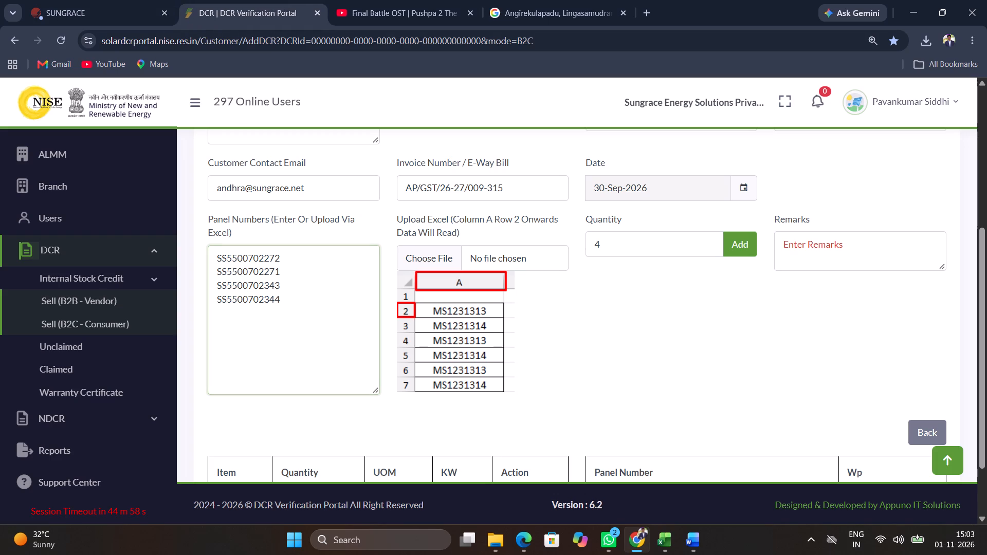
key(BackSpace)
key(BackSpace)
key(BackSpace)
key(BackSpace)
key(BackSpace)
key(BackSpace)
key(BackSpace)
key(BackSpace)
key(BackSpace)
key(BackSpace)
key(BackSpace)
key(BackSpace)
key(BackSpace)
key(BackSpace)
key(BackSpace)
key(BackSpace)
key(BackSpace)
key(BackSpace)
key(BackSpace)
key(BackSpace)
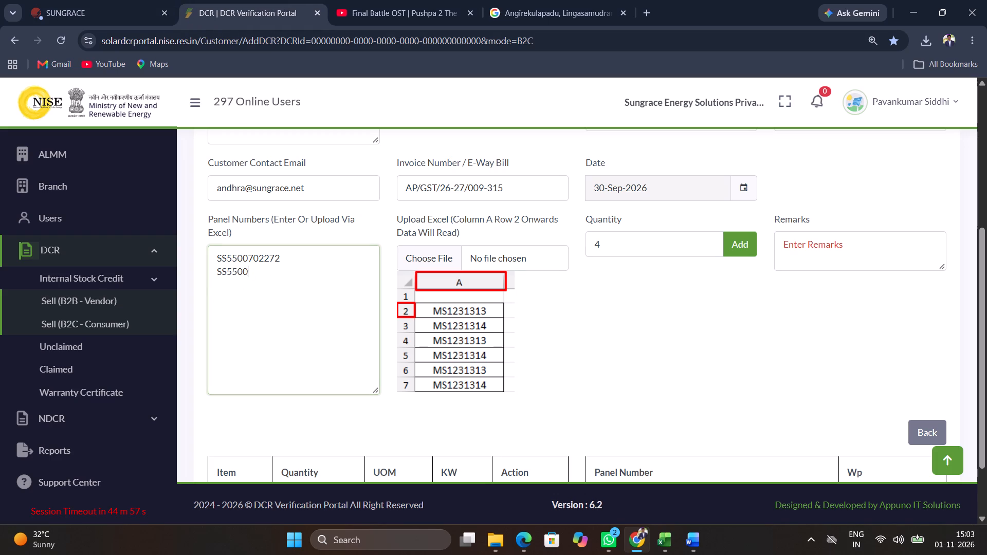
key(ctrl+v)
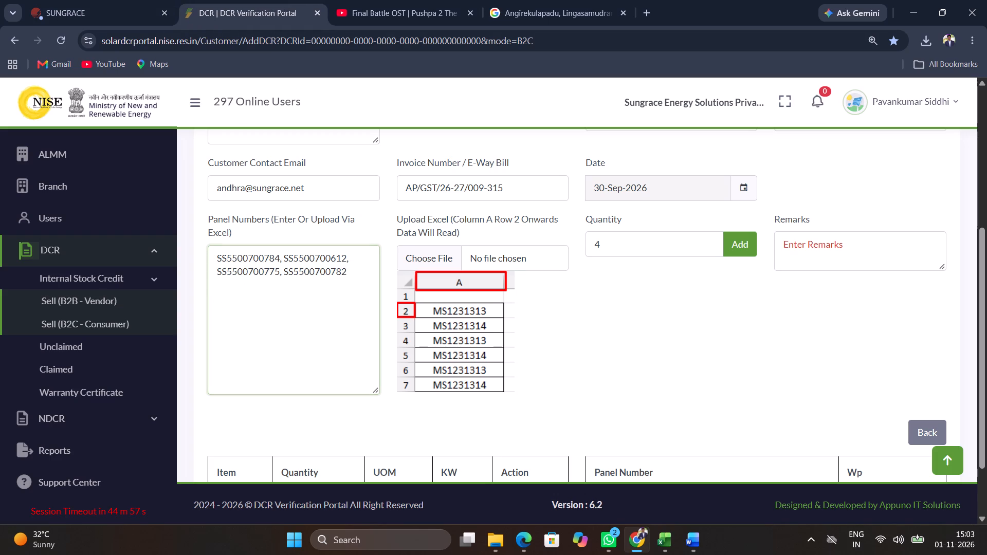
Put each of the four serial numbers in the Panel Numbers field on its own line, without commas or spaces.
key(Left)
key(Left)
key(Left)
key(Left)
key(Left)
key(Left)
key(Left)
key(Left)
key(Left)
key(Left)
key(Left)
key(Left)
key(BackSpace)
key(BackSpace)
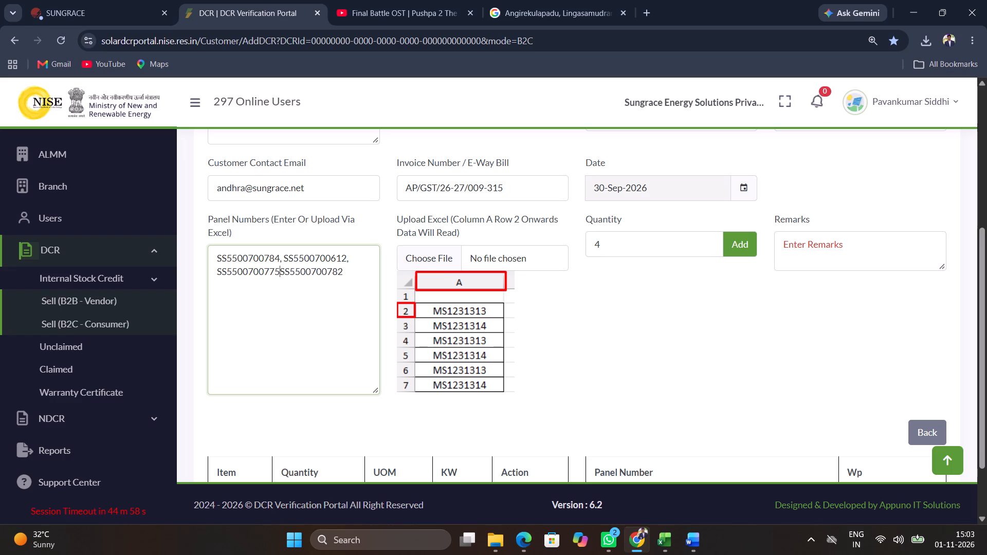
key(Return)
key(Up)
key(Up)
key(Up)
key(Up)
key(Right)
key(Right)
key(Right)
key(Right)
key(Right)
key(Right)
key(Right)
key(Right)
key(Right)
key(Right)
key(Right)
key(Right)
key(Right)
key(Right)
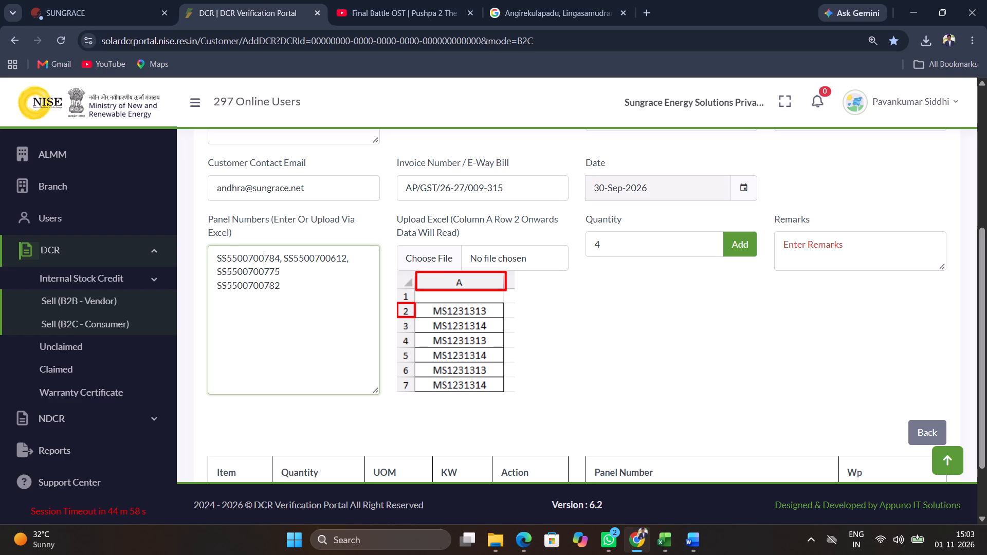
key(BackSpace)
key(BackSpace)
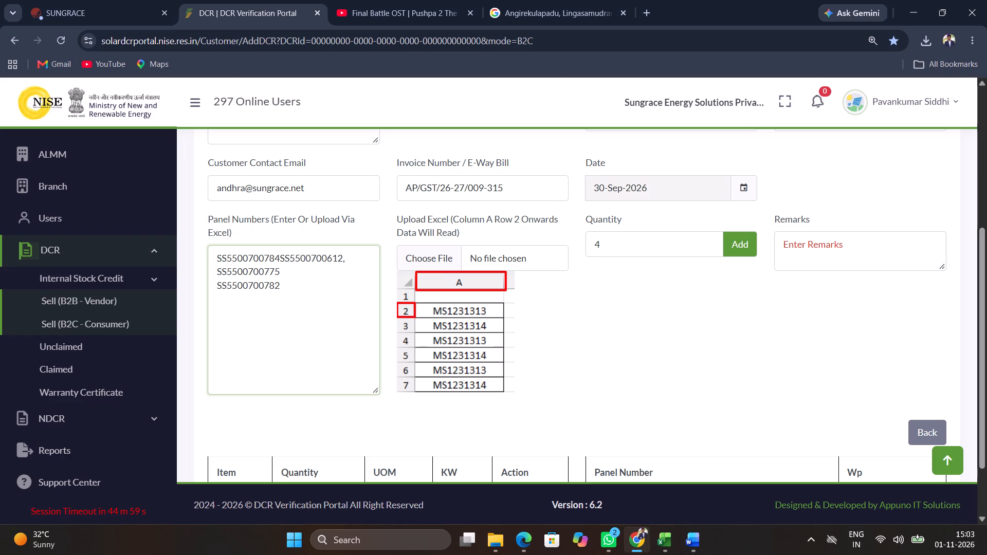
key(Return)
key(Right)
key(Right)
key(Right)
key(Right)
key(Right)
key(Right)
key(Right)
key(Right)
key(Right)
key(Right)
key(Right)
key(Right)
key(Right)
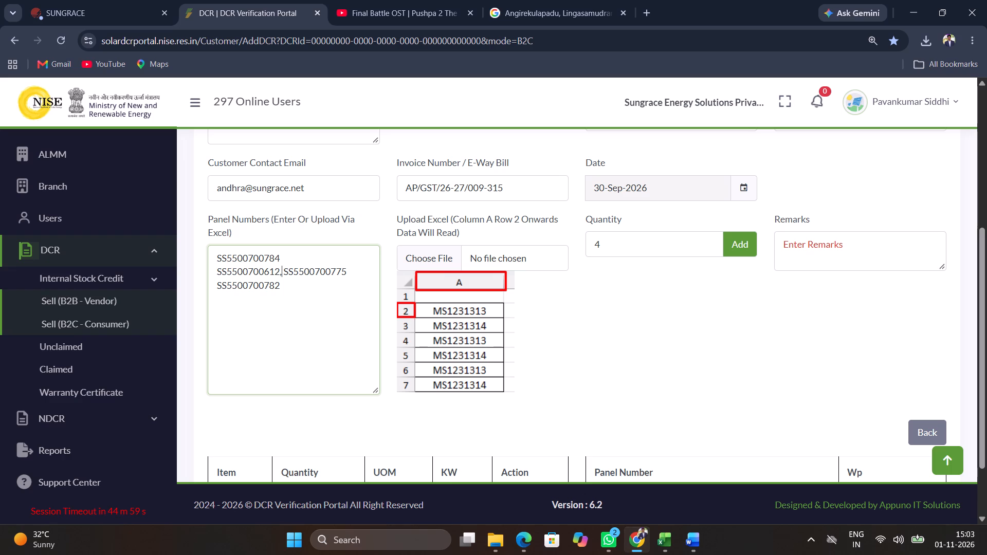
key(Right)
key(BackSpace)
key(BackSpace)
key(Return)
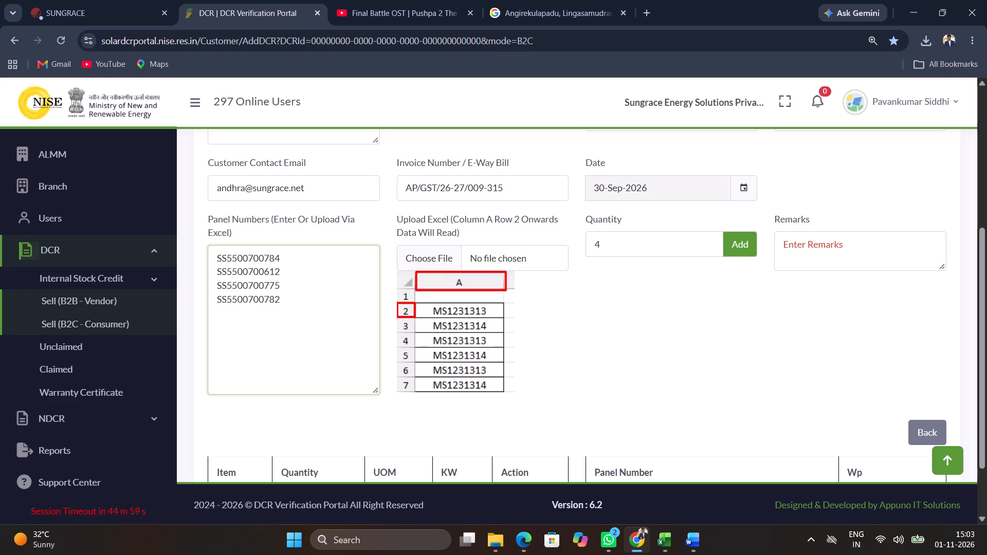
Add the four listed panels to the DCR form.
click(742, 249)
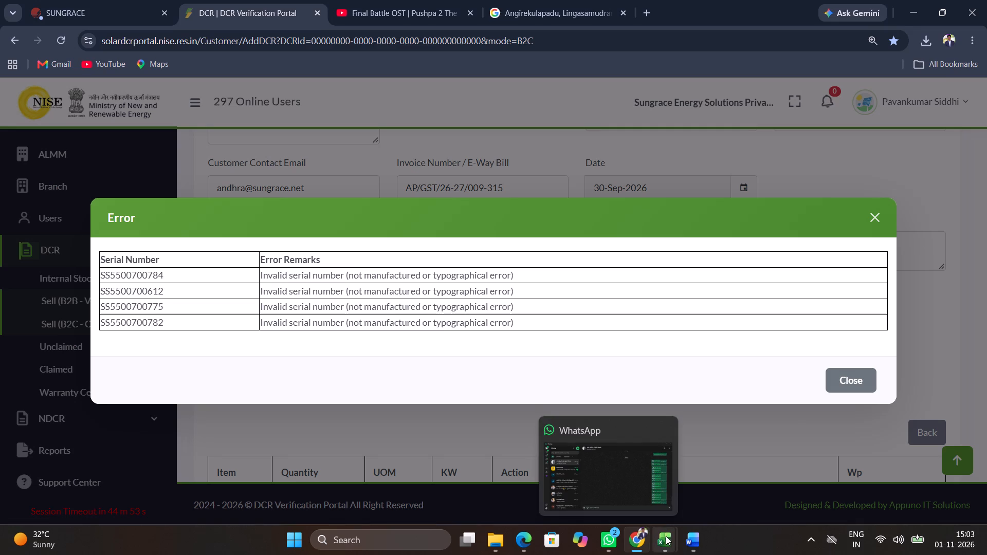
In Excel, fill the current installation's service number in cell B178 with red.
click(727, 493)
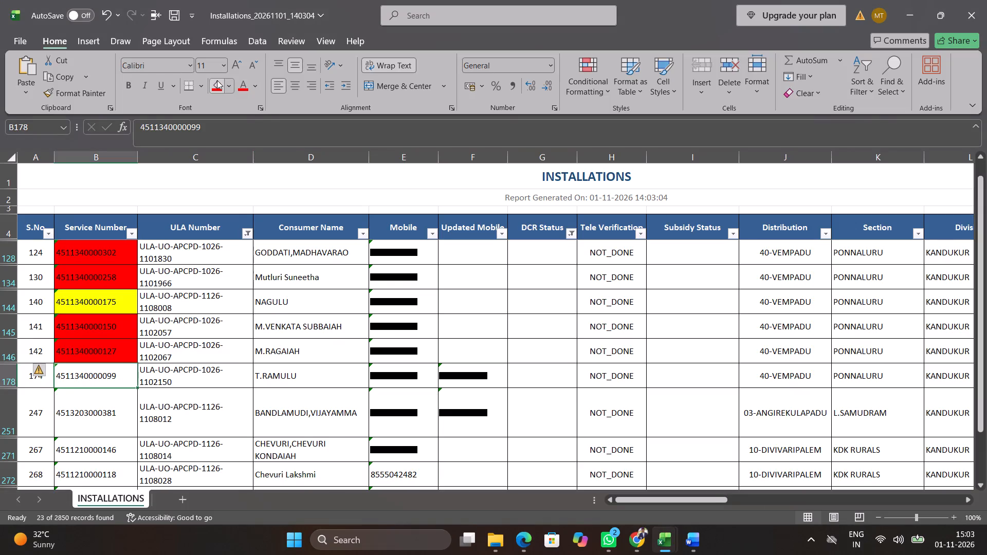
click(217, 80)
Copy the service number of the next listed installation, in cell B251.
key(Down)
key(ctrl+c)
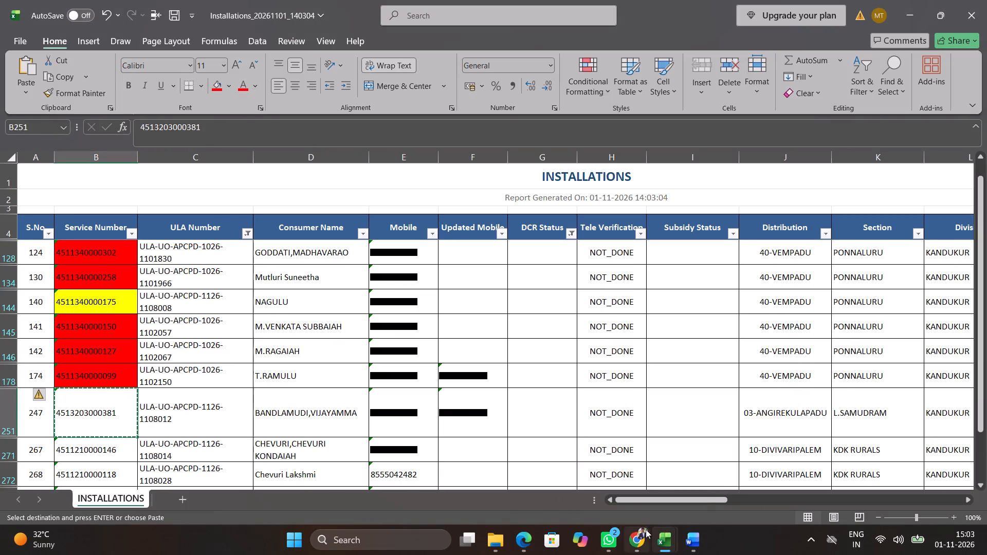
Return to the DCR portal and dismiss the serial number error.
click(610, 477)
click(861, 391)
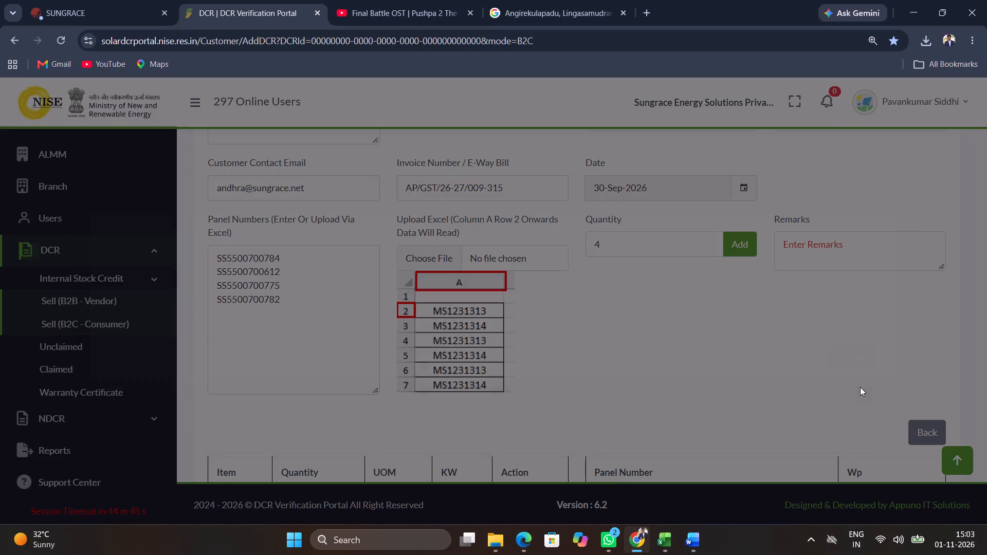
In SUNGRACE, close the previous work order's copy details and open the work order matching the copied service number.
click(135, 0)
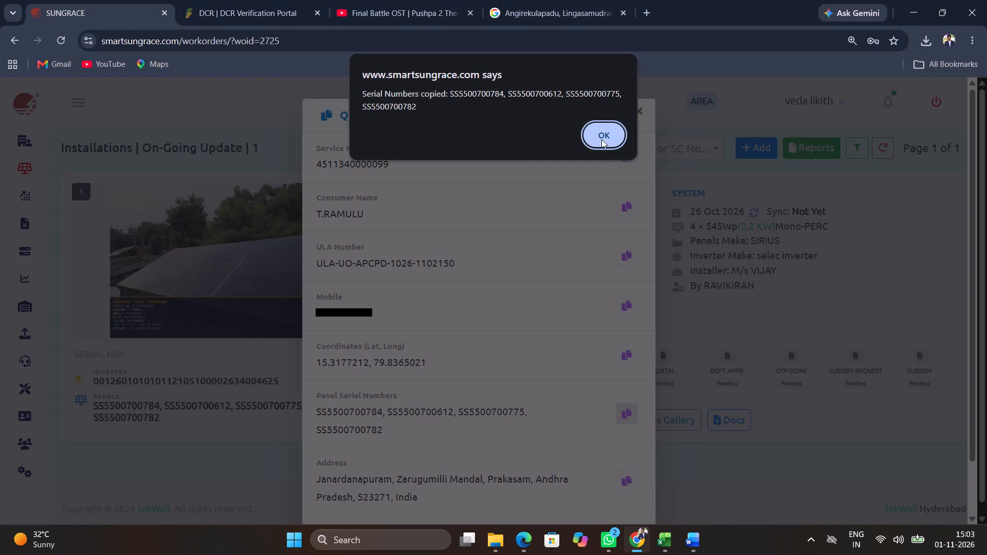
click(623, 134)
click(637, 110)
click(621, 142)
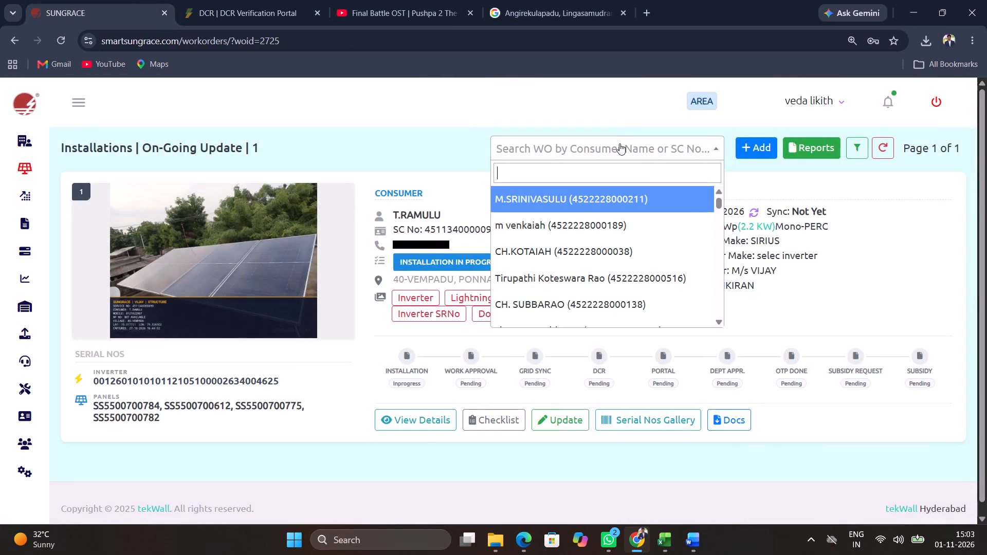
key(ctrl+v)
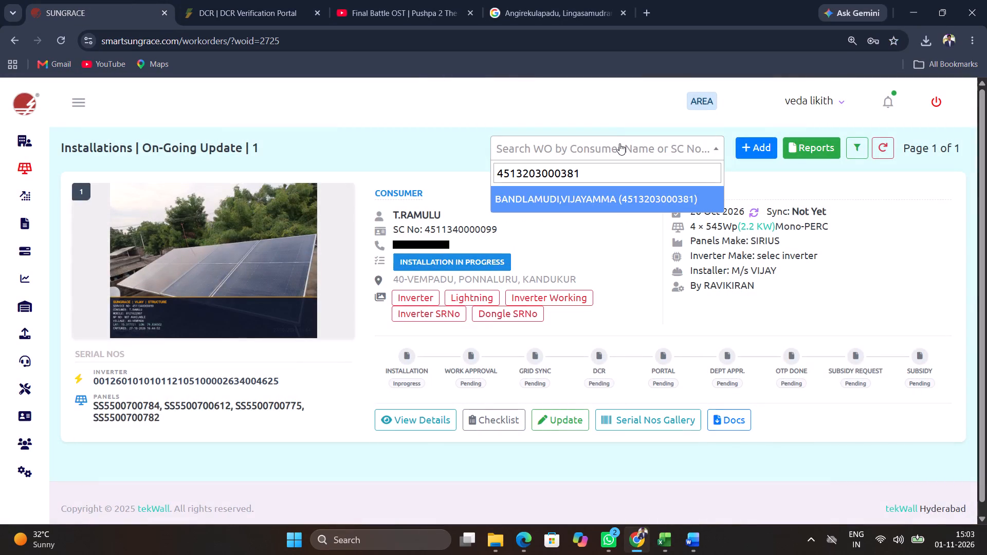
click(581, 201)
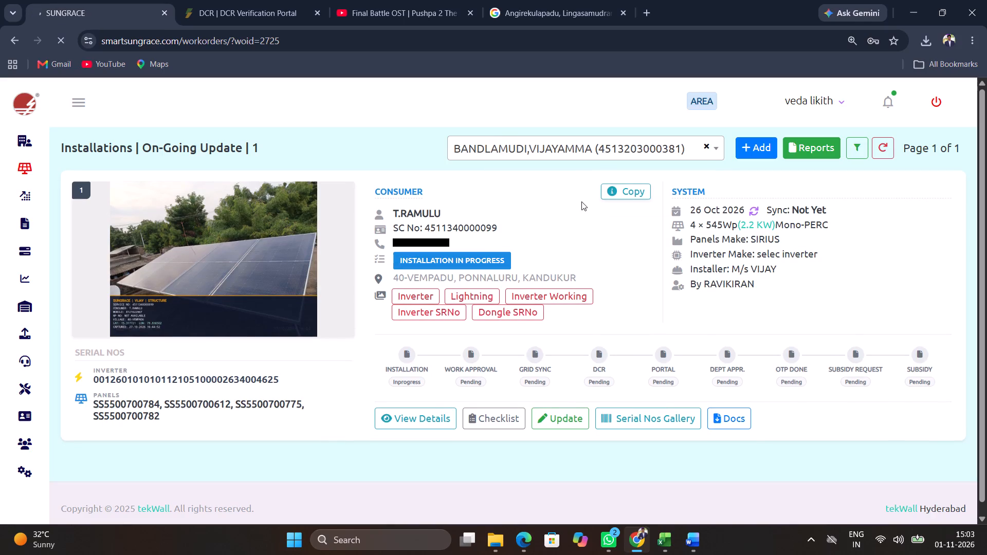
Copy the ULA number from the open work order's quick copy details.
click(634, 190)
click(631, 251)
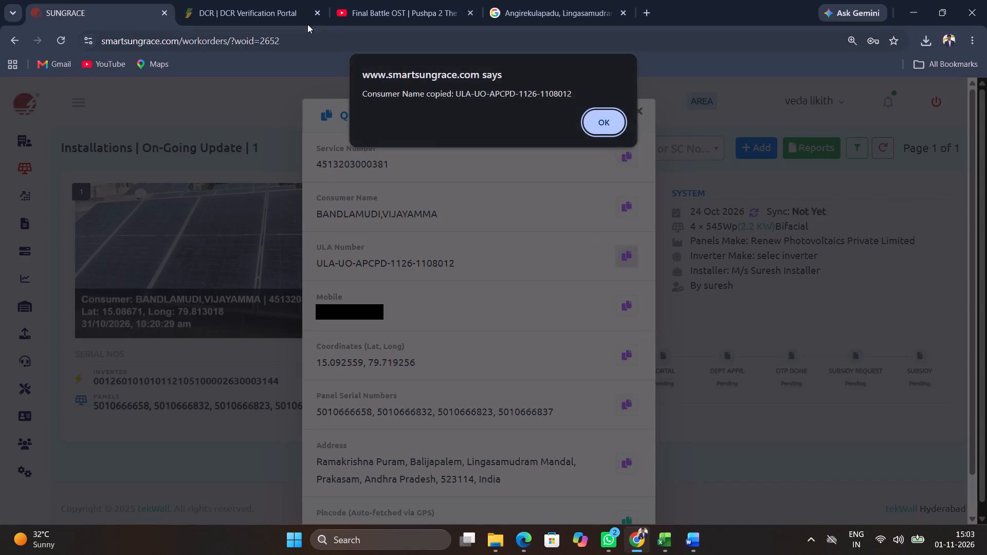
In the DCR form, replace the previous Consumer Application Number with the copied ULA number.
click(290, 3)
scroll(519, 225, up, 3)
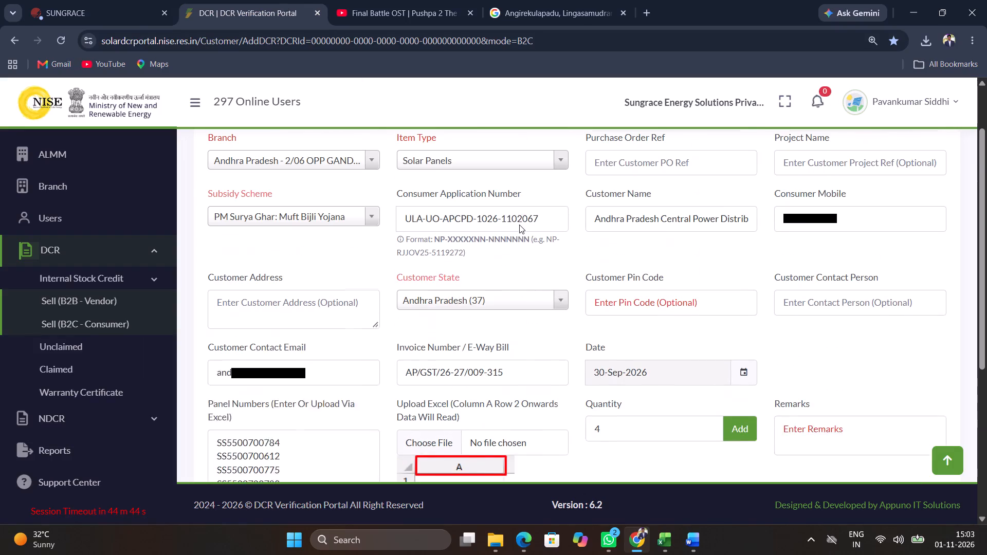
click(551, 229)
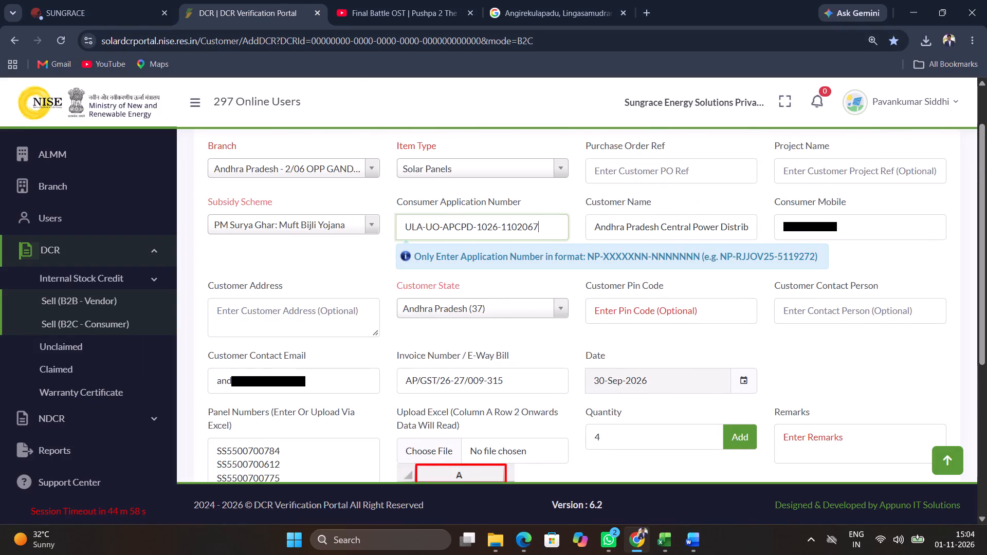
key(BackSpace)
key(BackSpace)
key(BackSpace)
key(BackSpace)
key(BackSpace)
key(BackSpace)
key(BackSpace)
key(BackSpace)
key(BackSpace)
key(BackSpace)
key(BackSpace)
key(BackSpace)
key(BackSpace)
key(BackSpace)
key(BackSpace)
key(BackSpace)
key(BackSpace)
key(BackSpace)
key(BackSpace)
key(BackSpace)
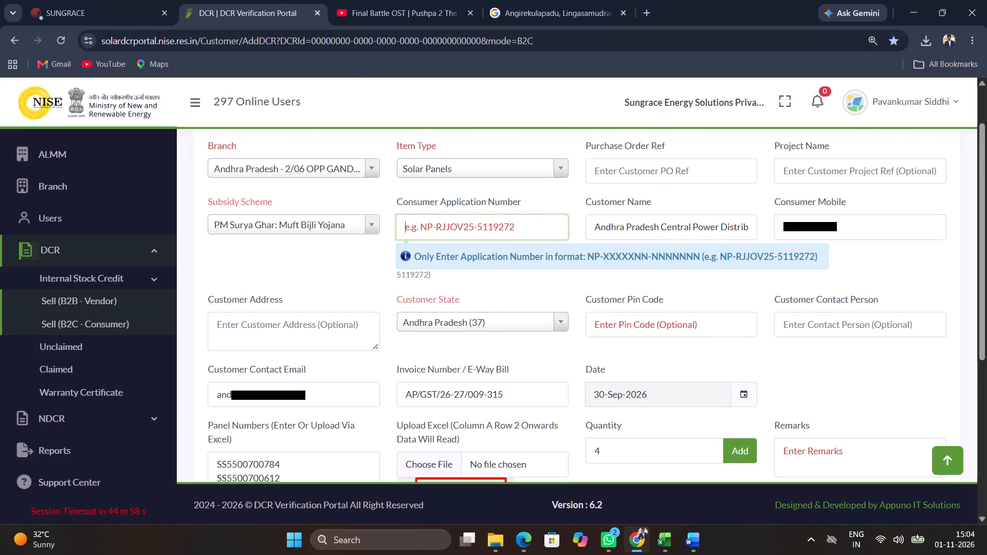
key(ctrl+v)
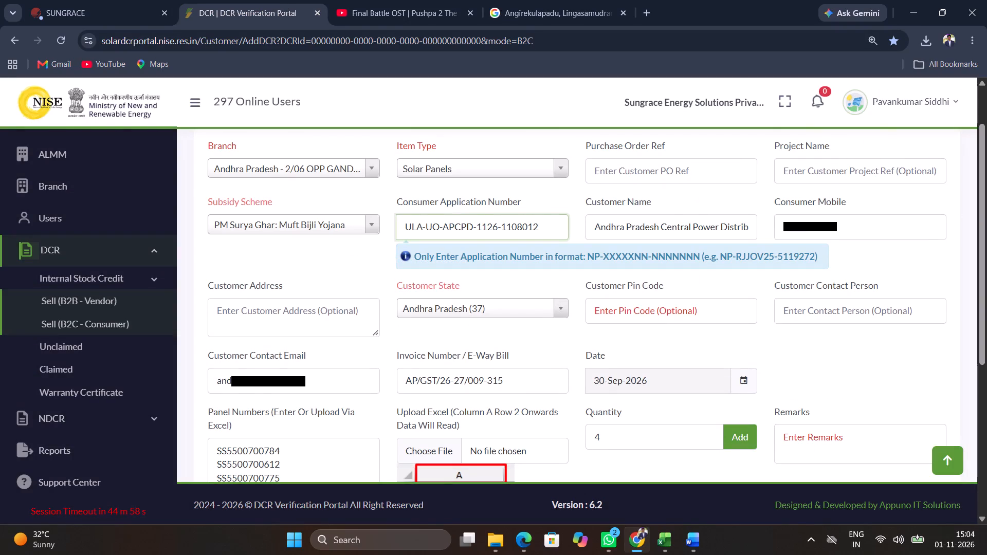
Clear the previous installation's serial numbers from the DCR form's Panel Numbers field.
scroll(326, 437, down, 2)
click(319, 413)
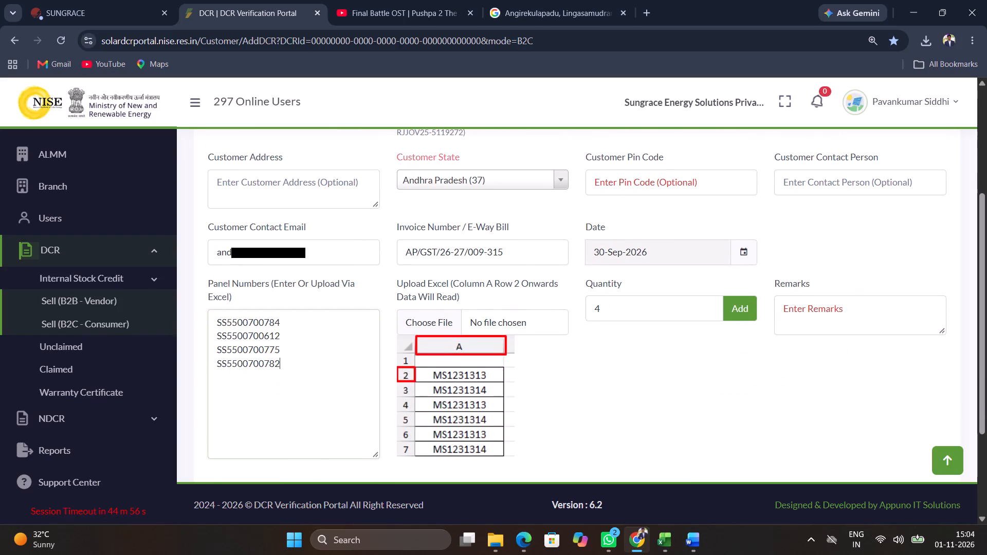
key(BackSpace)
key(BackSpace)
key(BackSpace)
key(BackSpace)
key(BackSpace)
key(BackSpace)
key(BackSpace)
key(BackSpace)
key(BackSpace)
key(BackSpace)
key(BackSpace)
key(BackSpace)
key(BackSpace)
key(BackSpace)
key(BackSpace)
key(BackSpace)
key(BackSpace)
key(BackSpace)
key(BackSpace)
key(BackSpace)
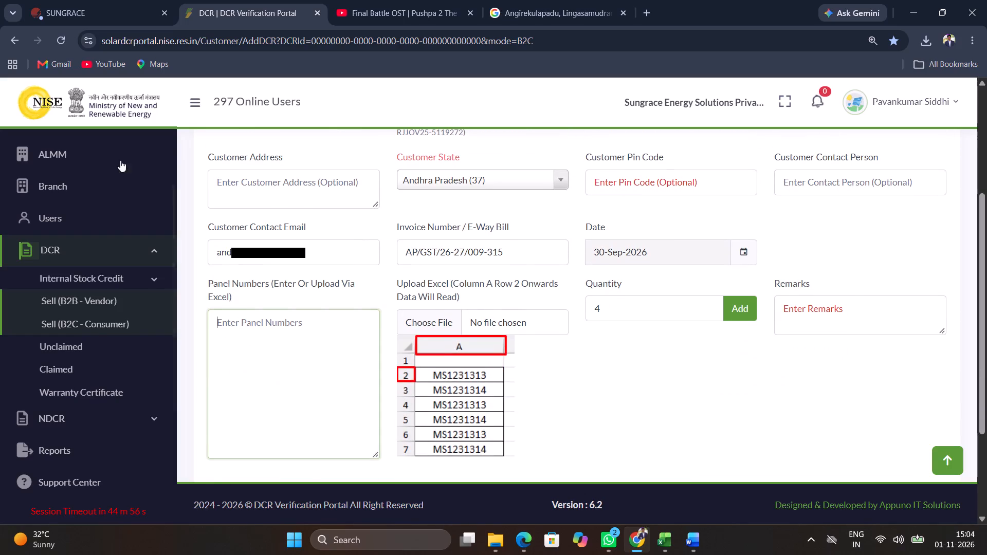
In SUNGRACE, dismiss the copy notice and copy the open work order's four panel serial numbers.
click(49, 0)
click(602, 120)
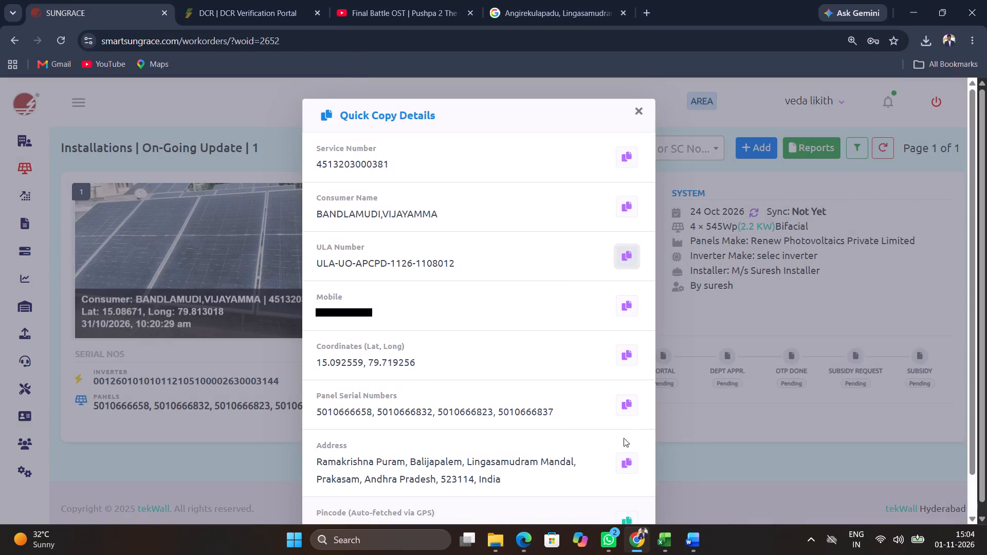
click(627, 405)
click(231, 0)
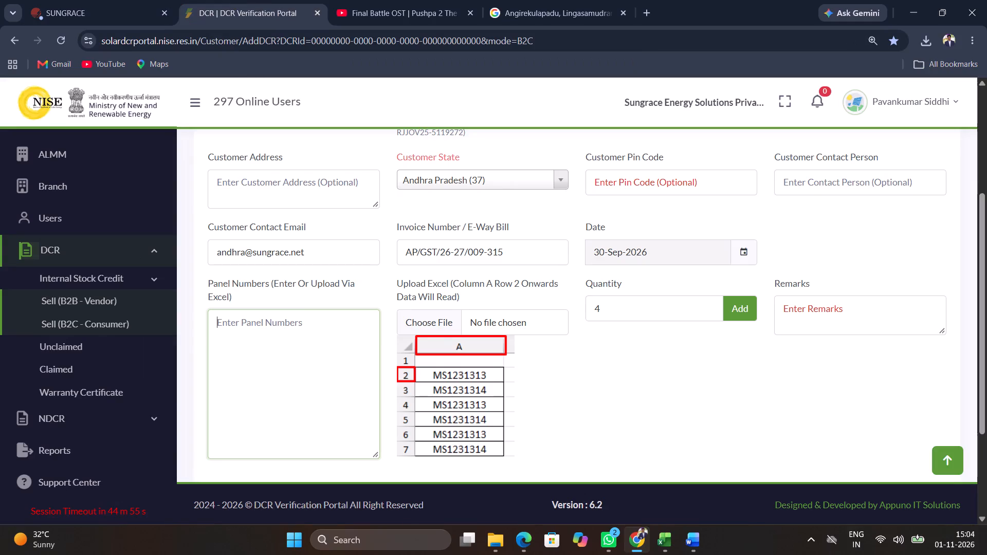
key(ctrl+v)
key(Left)
key(Left)
key(Left)
key(Left)
key(Left)
key(Left)
key(Left)
key(Left)
key(Left)
key(Left)
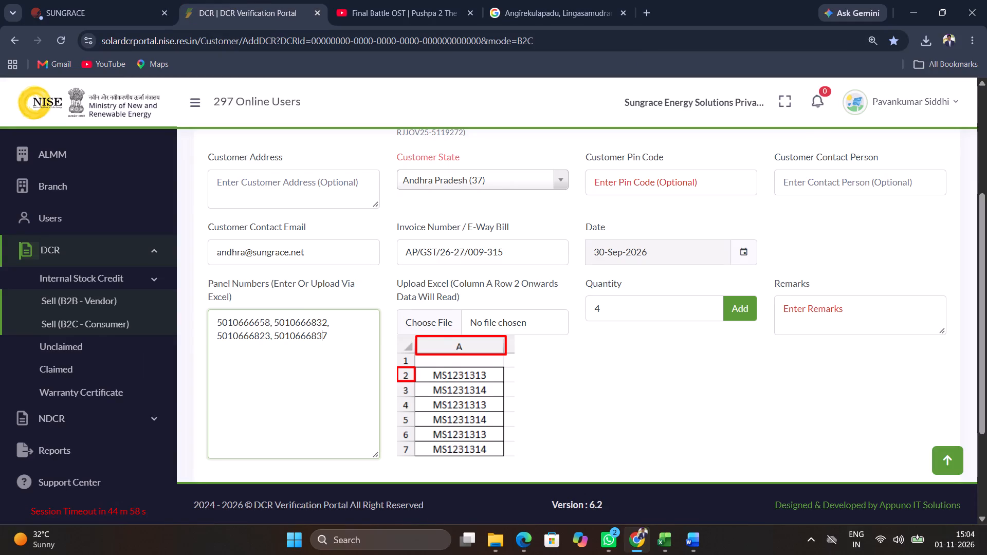
key(BackSpace)
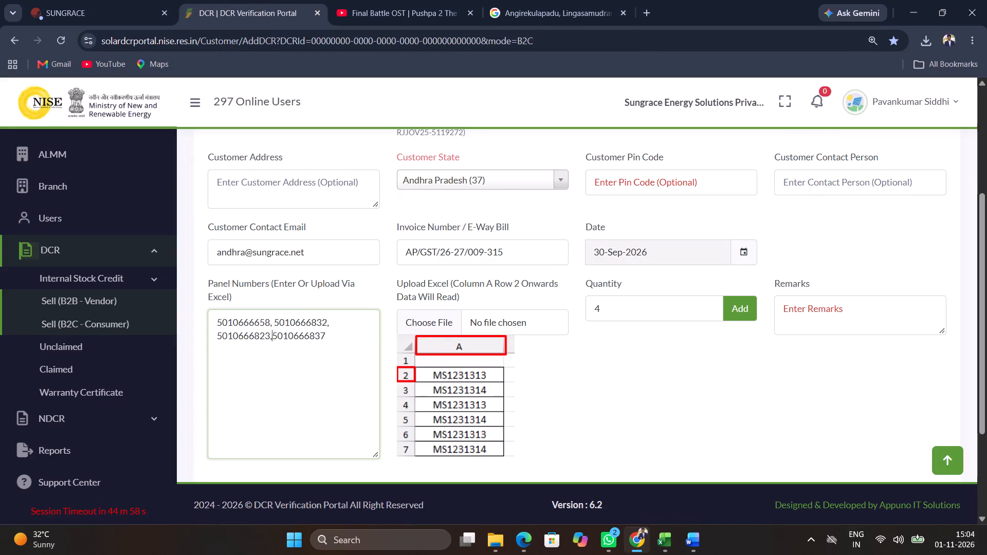
key(BackSpace)
key(Return)
key(Up)
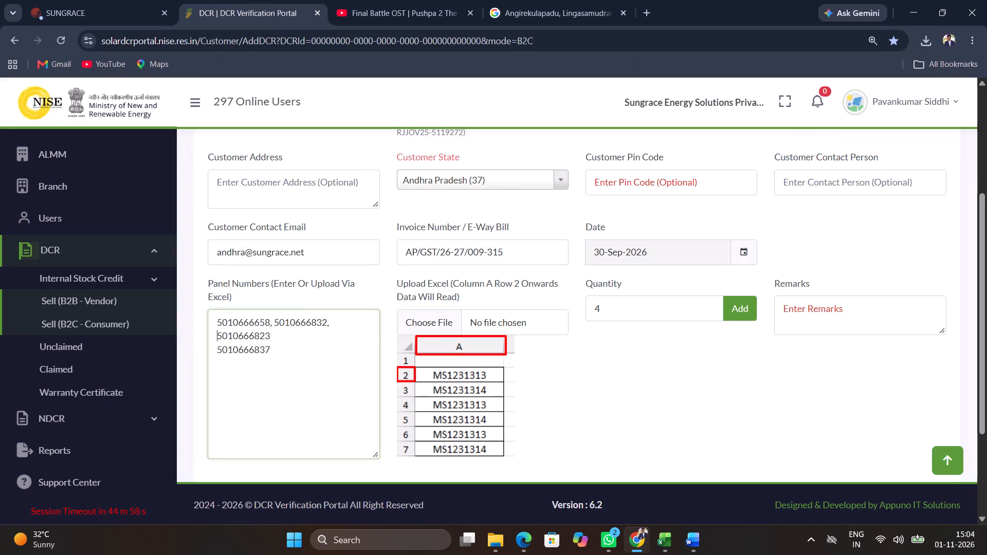
key(Up)
key(Right)
key(Right)
key(Right)
key(Right)
key(Right)
key(Right)
key(Right)
key(Right)
key(Right)
key(Right)
key(Right)
key(Right)
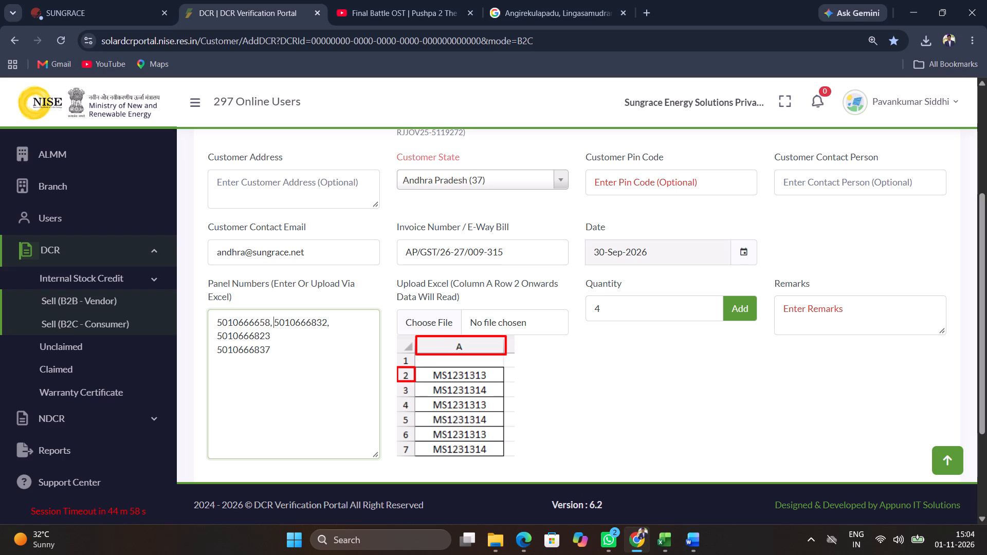
key(BackSpace)
key(BackSpace)
key(Return)
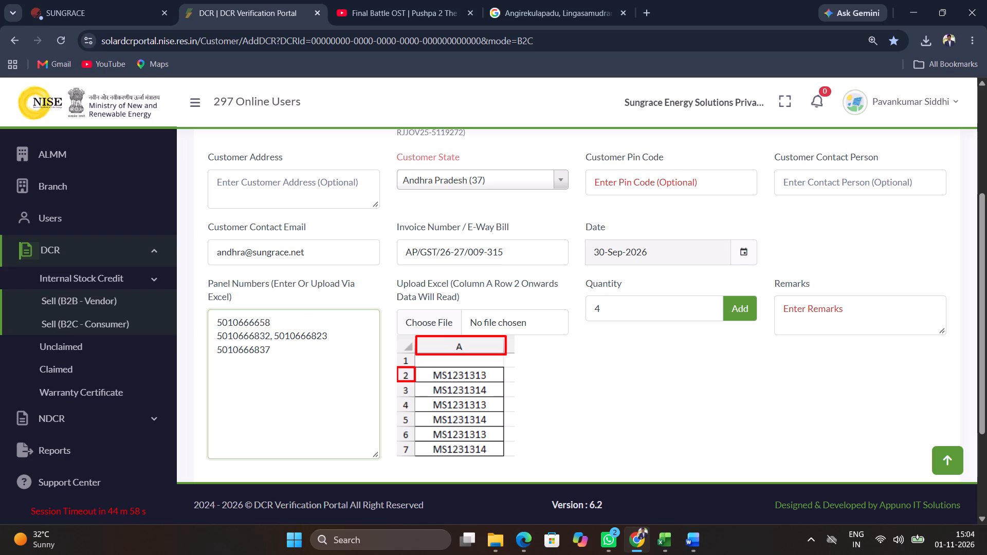
key(Right)
key(Right)
key(Right)
key(Right)
key(Right)
key(Right)
key(Right)
key(Right)
key(Right)
key(Right)
key(Right)
key(Right)
key(Right)
key(Left)
key(BackSpace)
key(BackSpace)
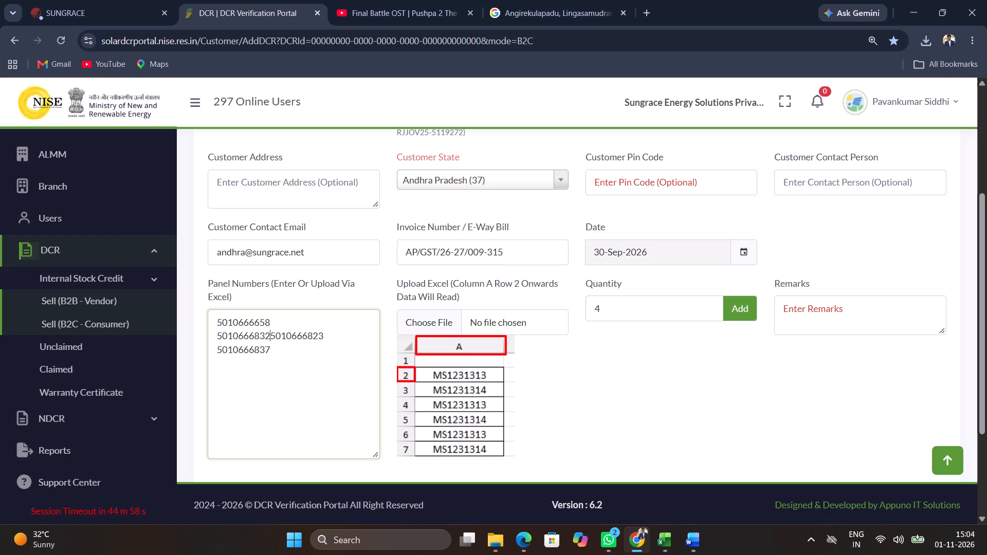
key(Return)
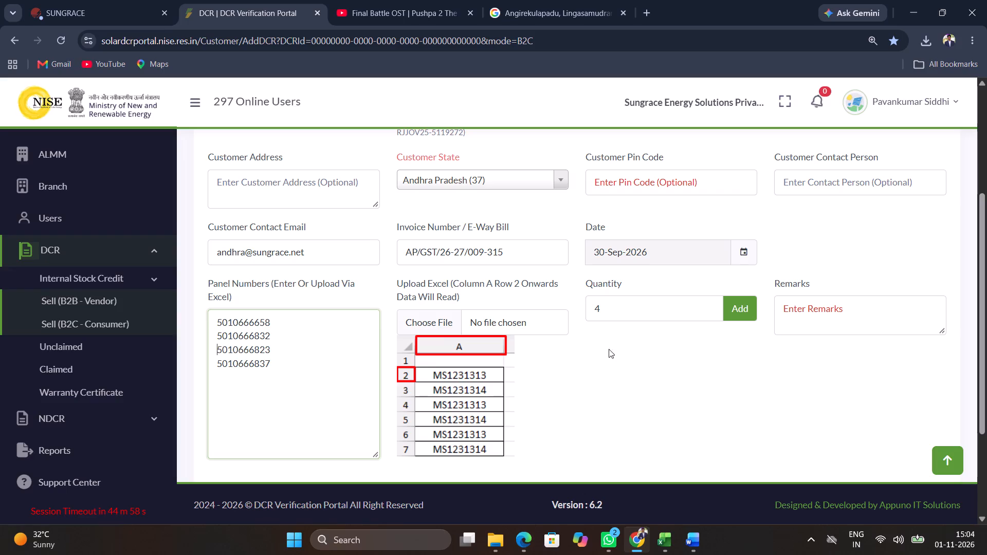
Add the four entered panel serial numbers to the DCR.
click(766, 307)
click(746, 312)
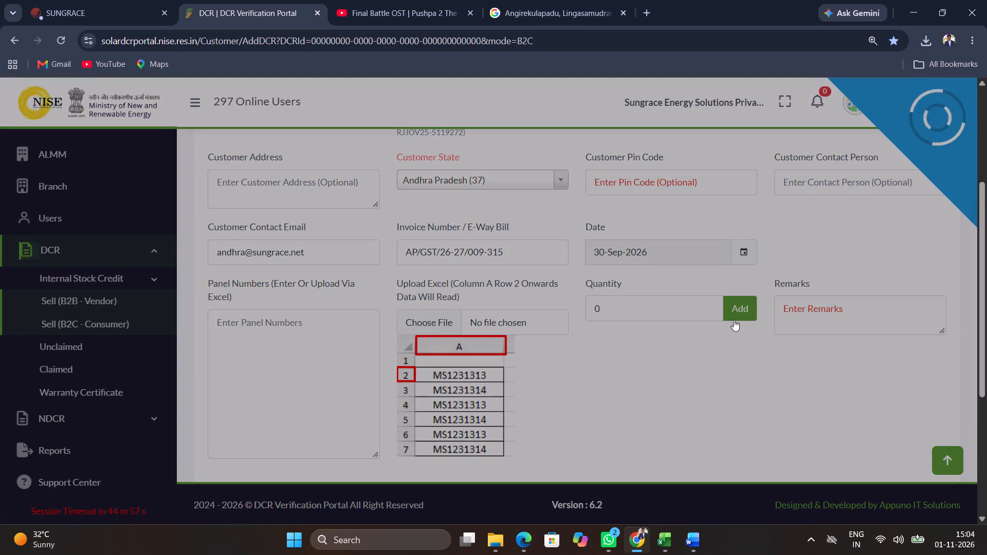
Copy the installation address from the SUNGRACE quick copy details into the DCR form's Remarks field.
drag(803, 317, 805, 322)
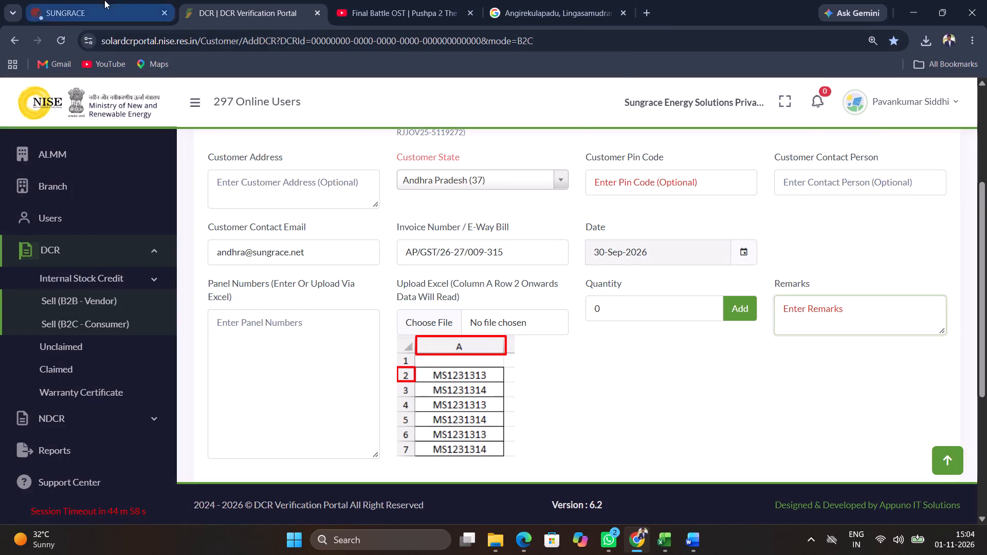
click(104, 0)
click(618, 133)
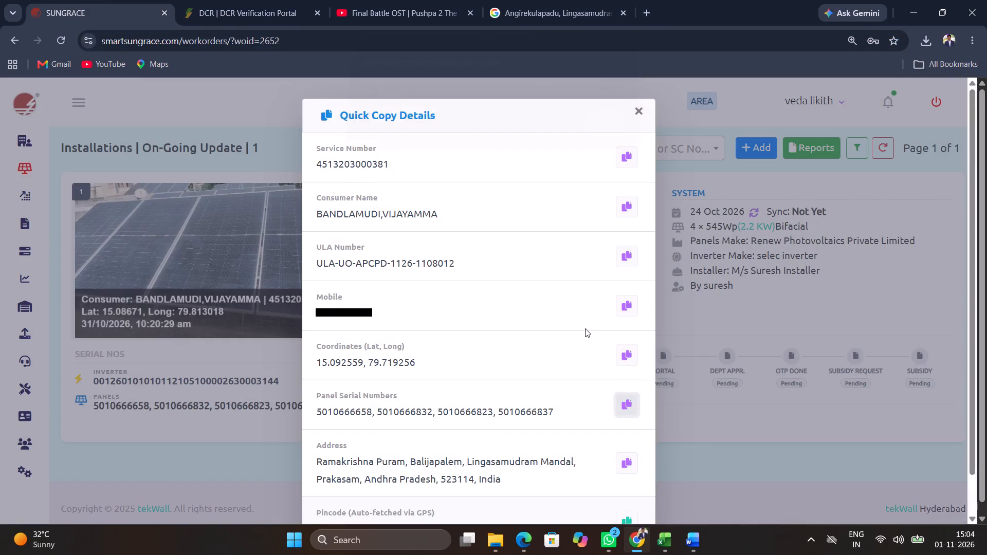
scroll(585, 328, down, 2)
click(622, 425)
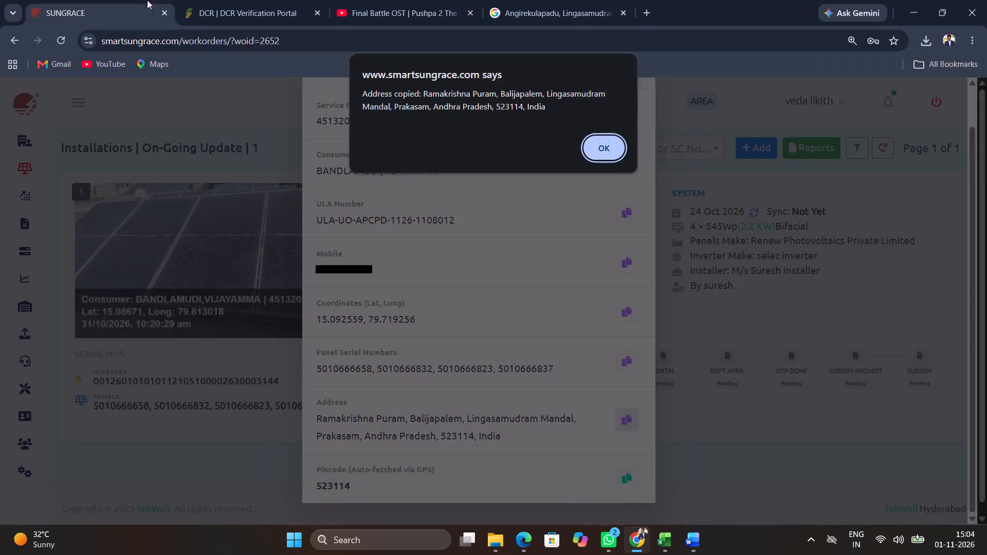
click(242, 0)
key(ctrl+v)
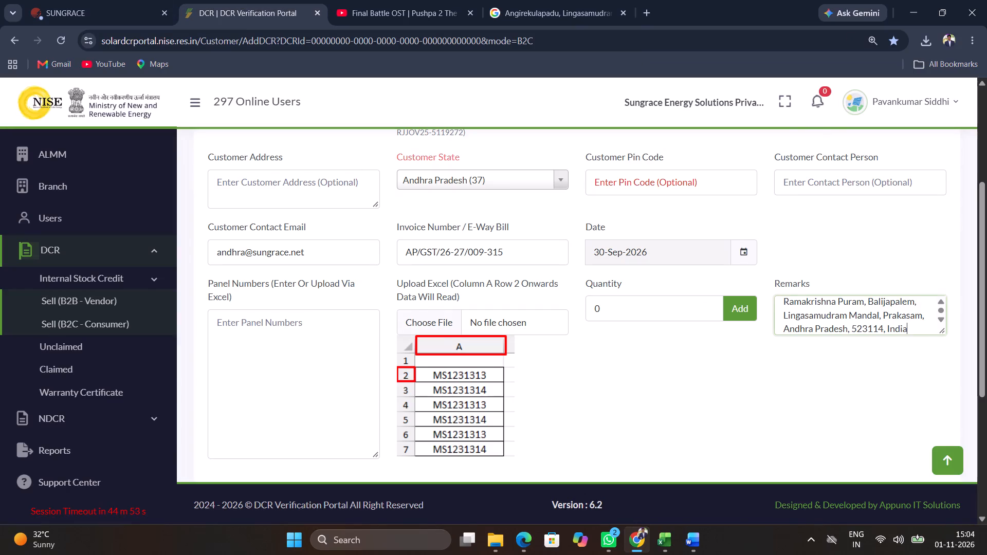
Copy the pincode from the SUNGRACE quick copy details into the DCR form's Customer Pin Code field.
click(637, 188)
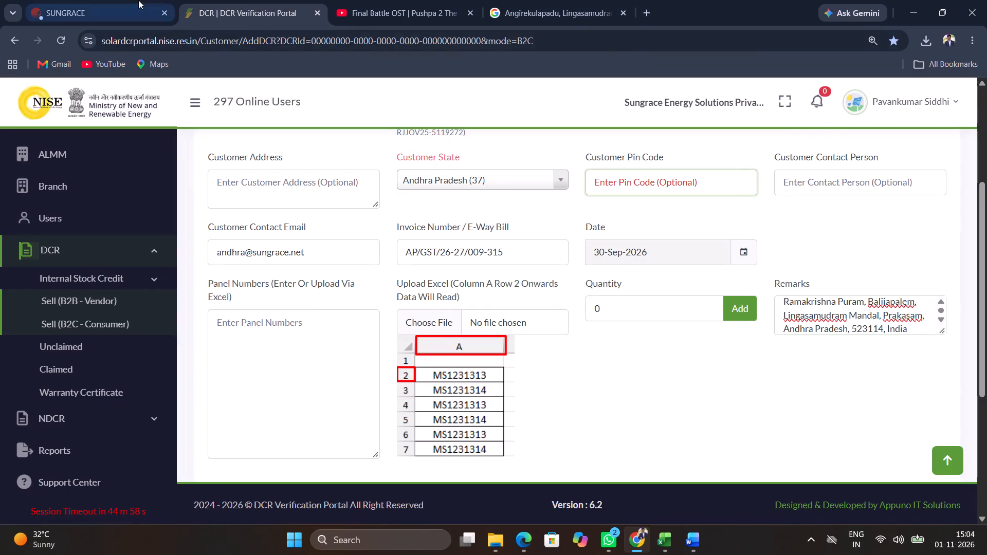
click(133, 0)
click(600, 146)
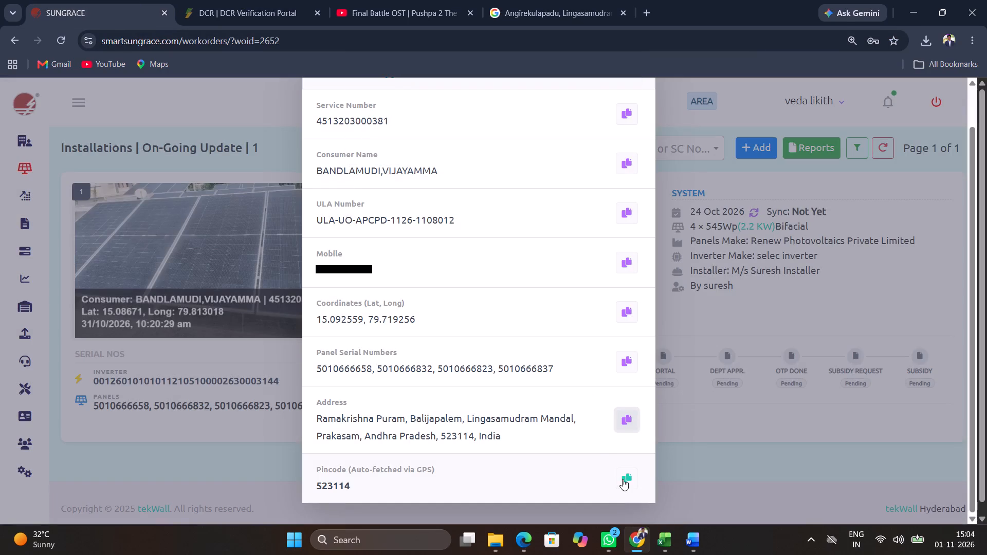
click(623, 479)
click(216, 0)
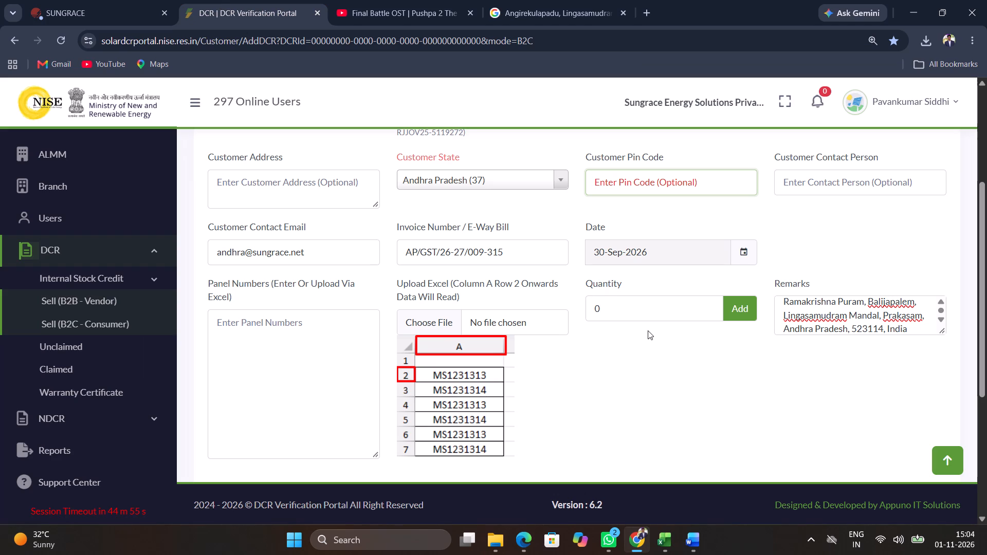
key(ctrl+v)
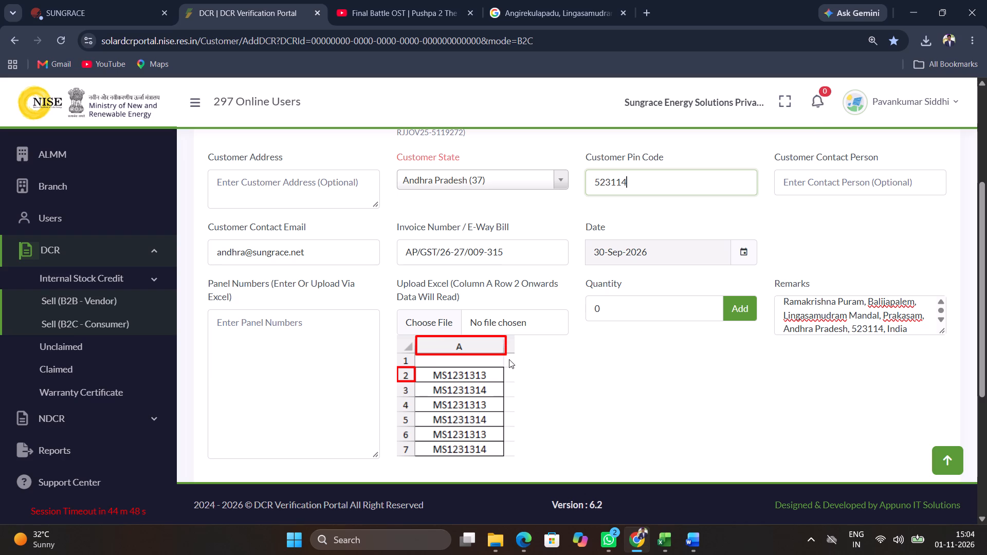
Check the added panels in the item and panel number tables, and confirm the DCR.
click(742, 311)
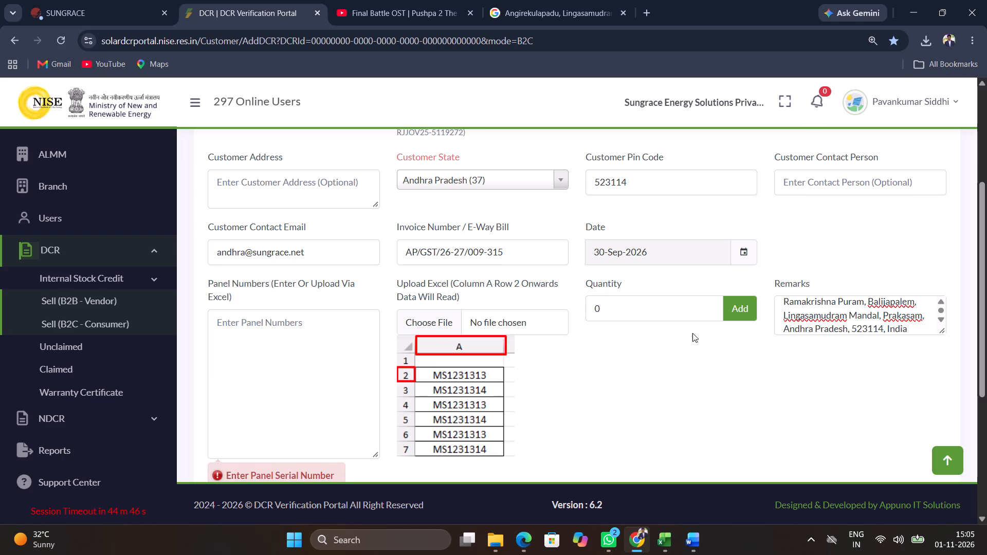
scroll(686, 248, down, 2)
scroll(750, 221, down, 3)
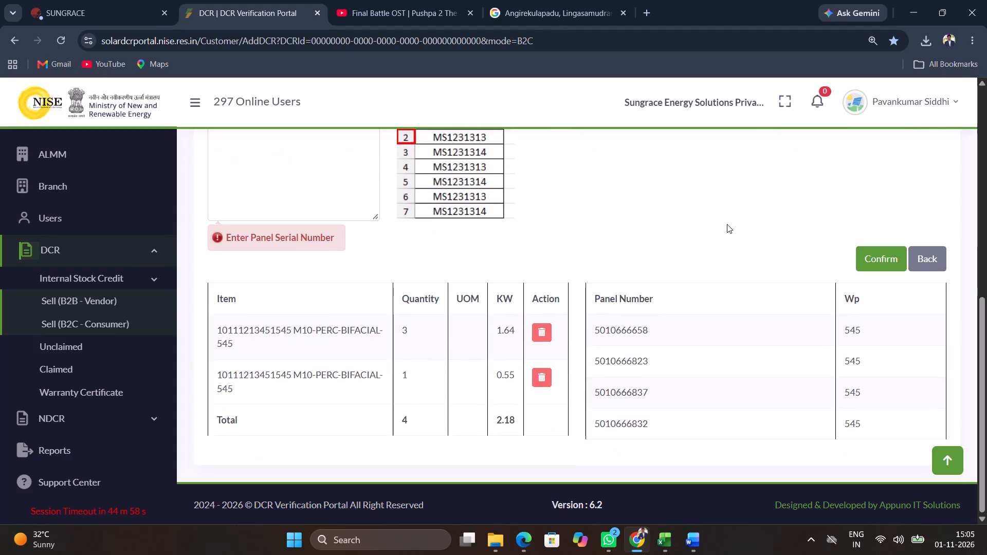
scroll(721, 224, up, 3)
scroll(679, 194, down, 3)
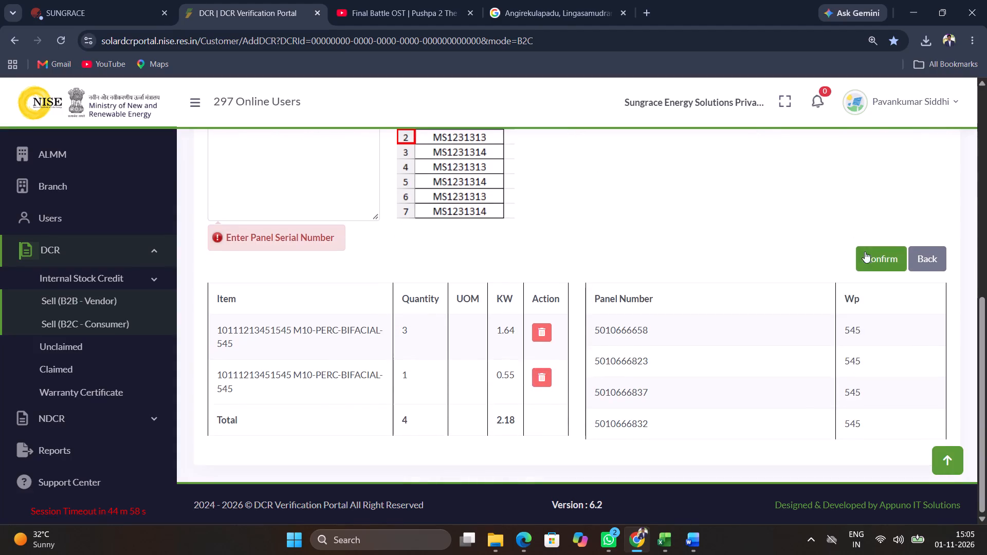
click(864, 256)
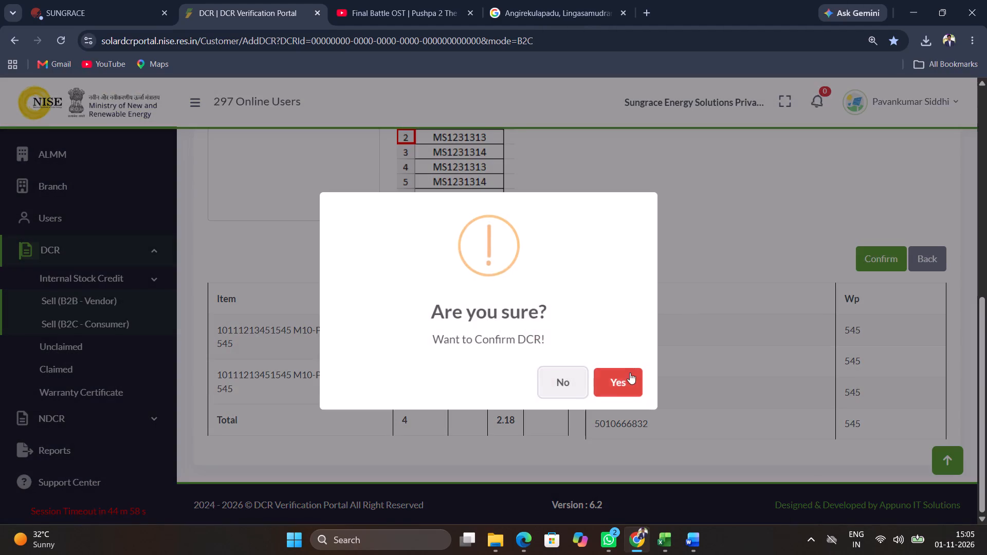
click(630, 373)
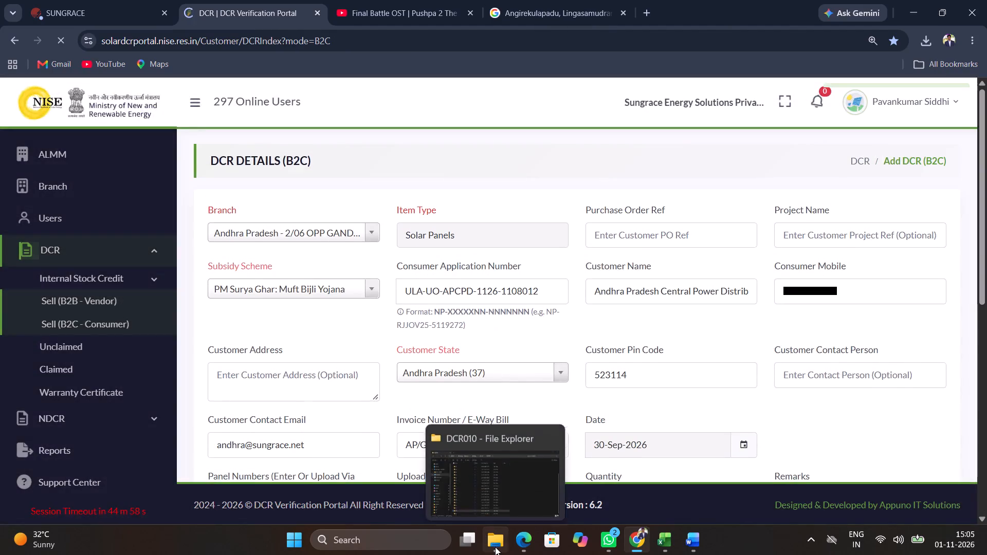
In File Explorer, create a folder named 315_ inside the dcr crf > DCR009 folder.
click(477, 473)
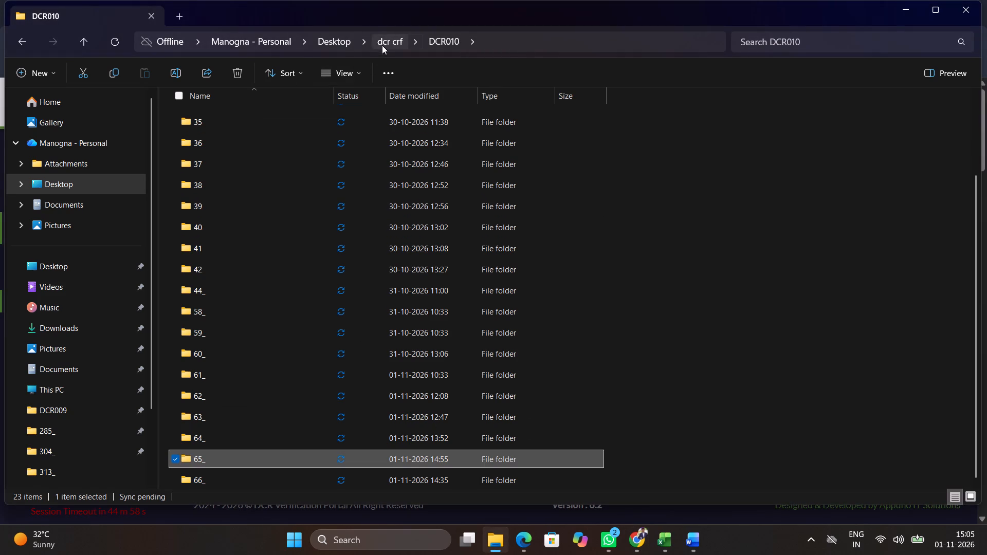
click(382, 45)
click(288, 269)
click(289, 266)
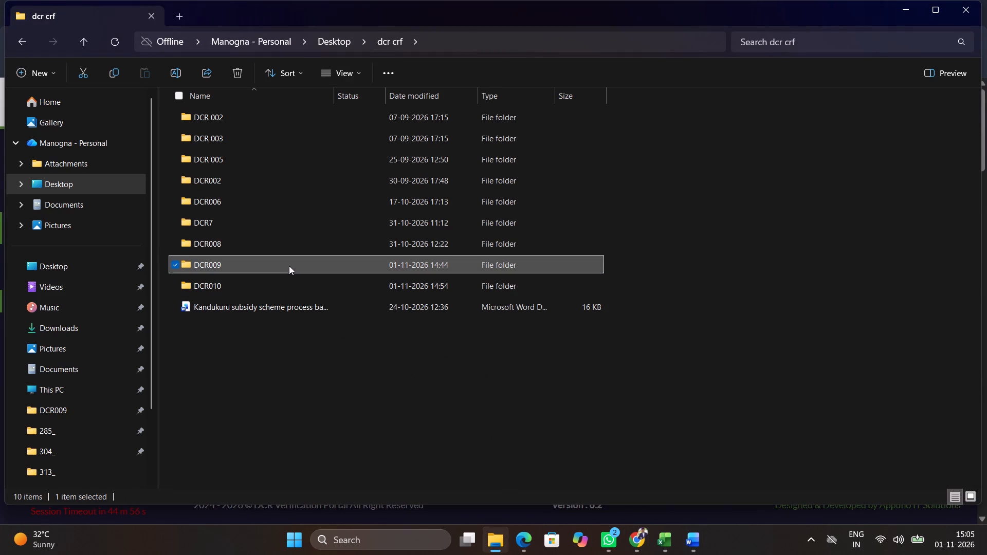
double_click(289, 266)
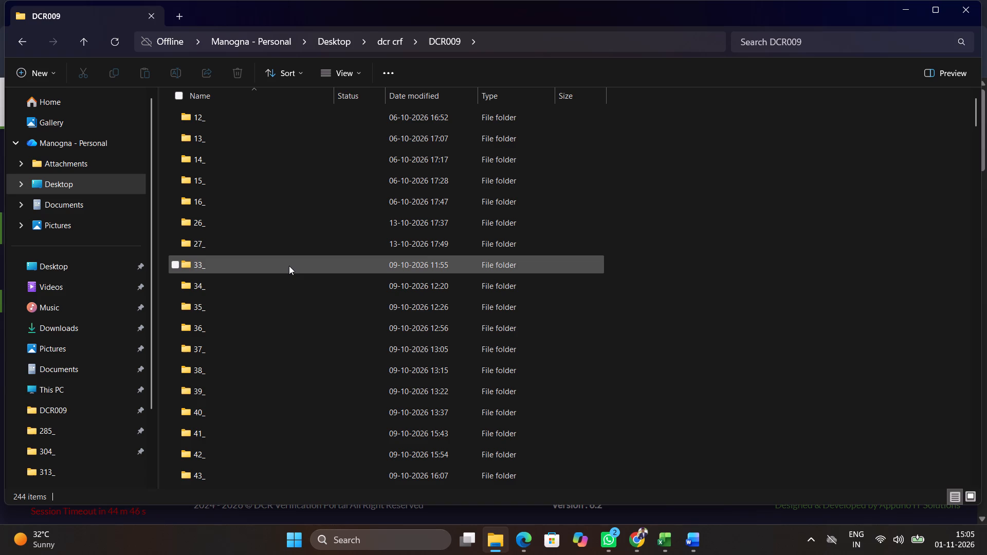
click(36, 76)
click(33, 104)
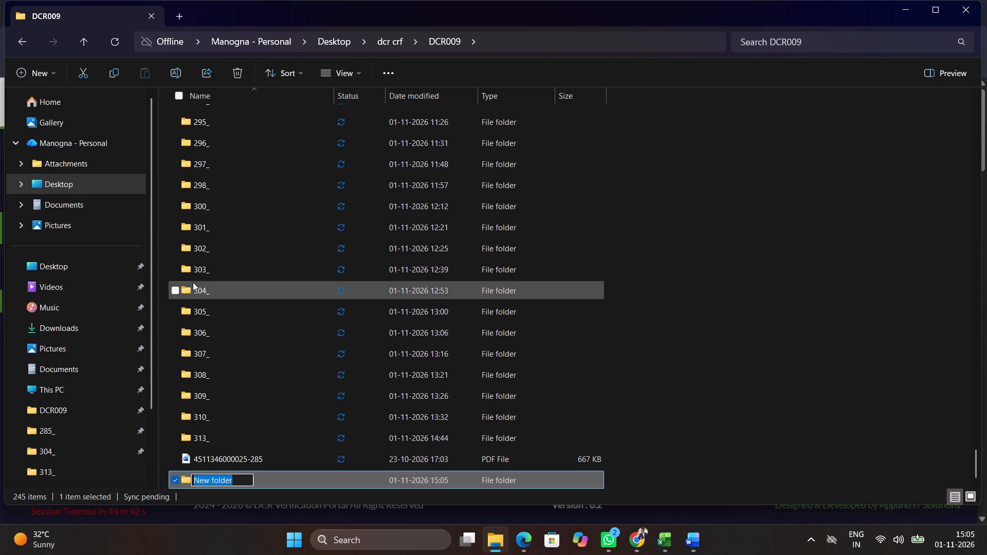
text(315)
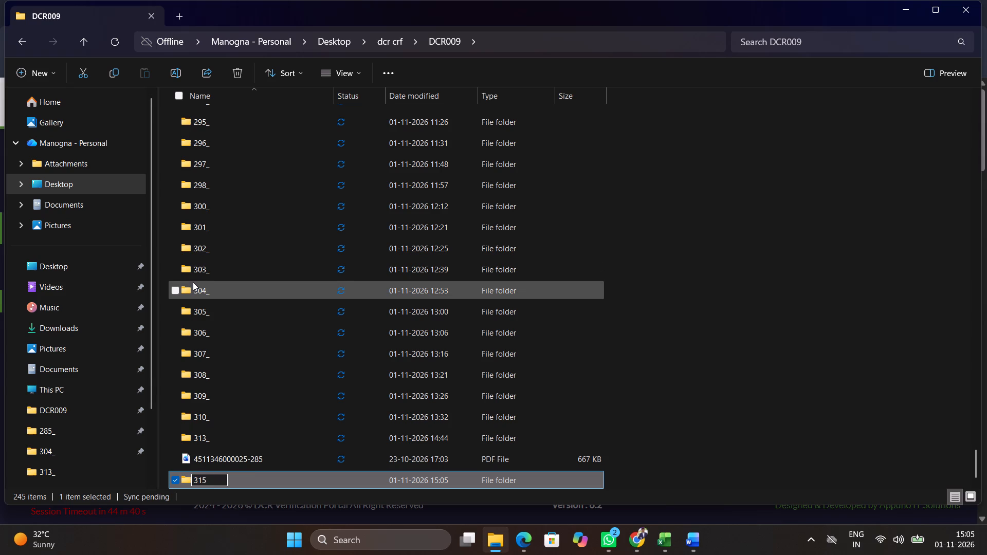
key(shift+underscore)
key(Return)
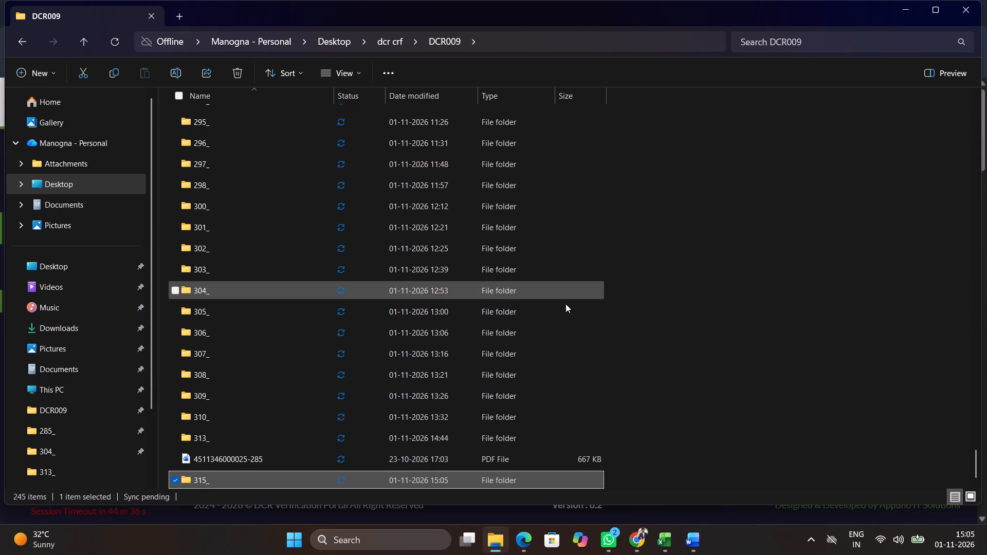
Back in SUNGRACE, dismiss the pincode copy notice and copy the work order's service number.
click(639, 466)
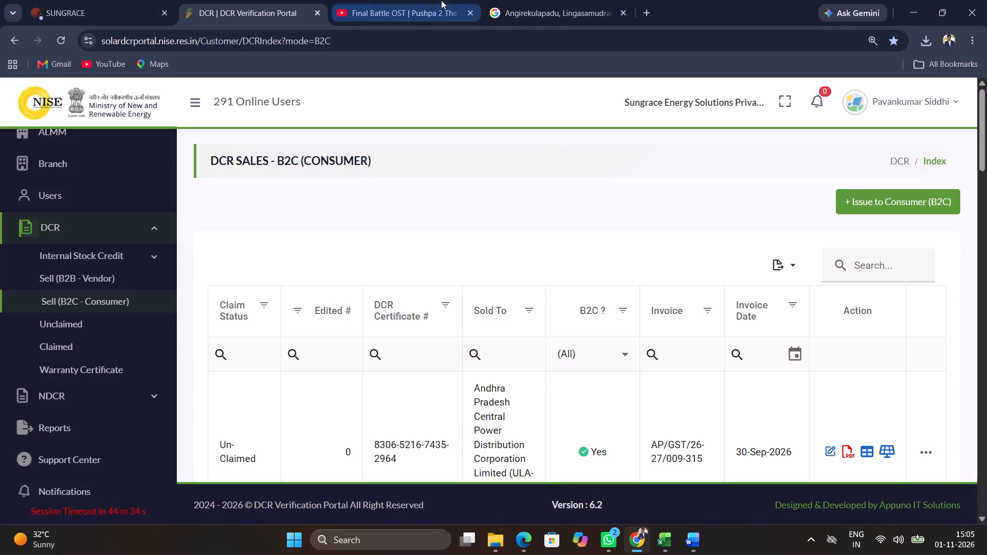
double_click(136, 0)
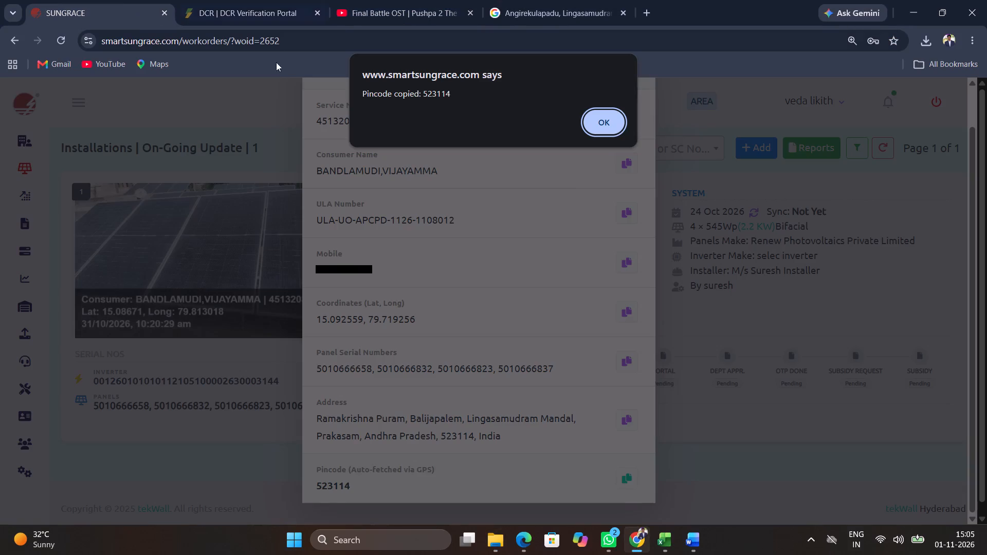
click(593, 127)
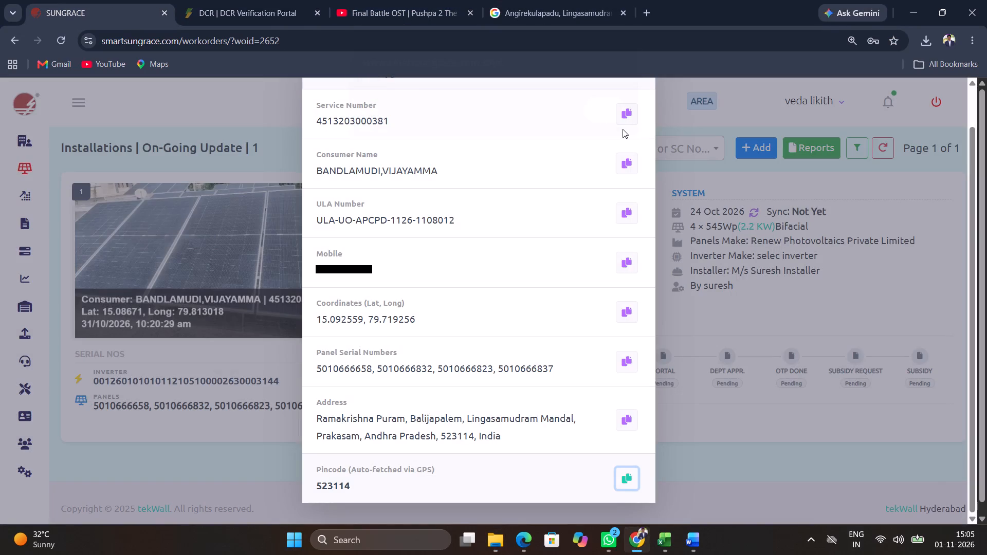
click(624, 119)
In the DCR portal, open the newest B2C sale's PDF certificate and name its download with the copied service number followed by -315.
click(238, 7)
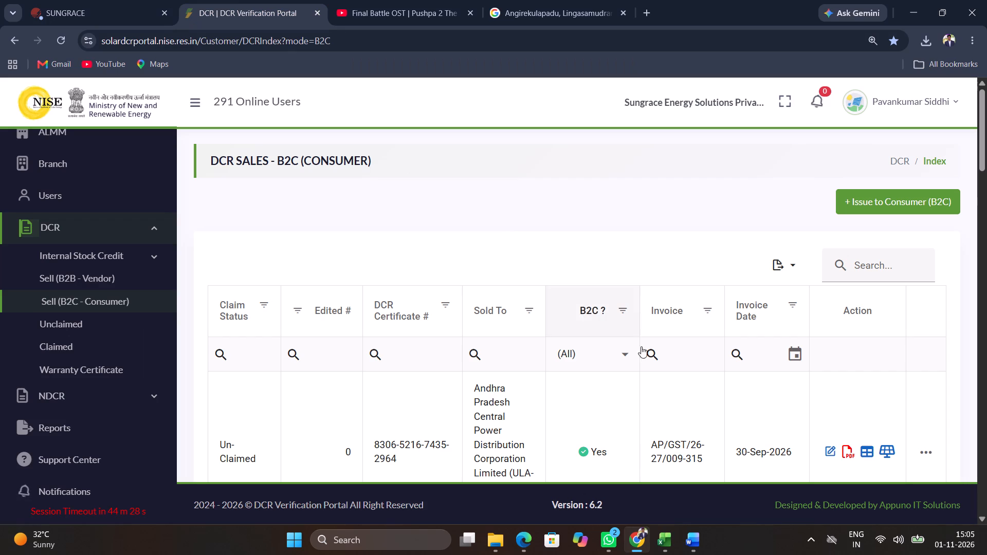
click(848, 453)
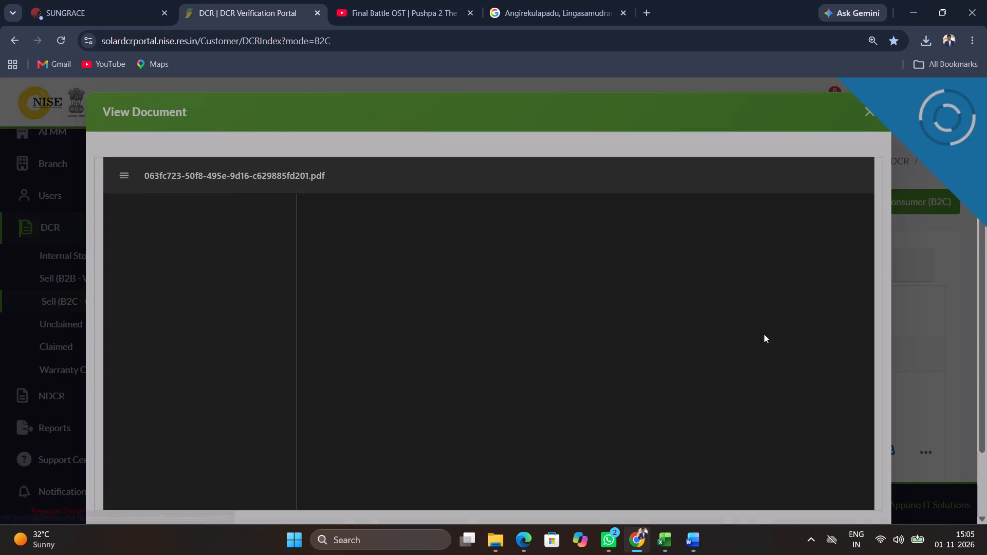
click(810, 182)
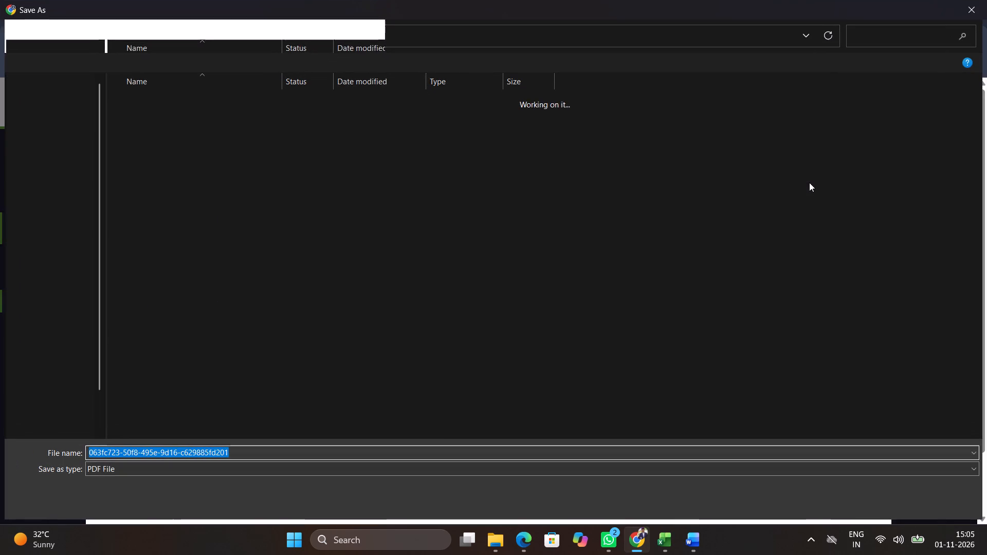
key(ctrl+v)
key(minus)
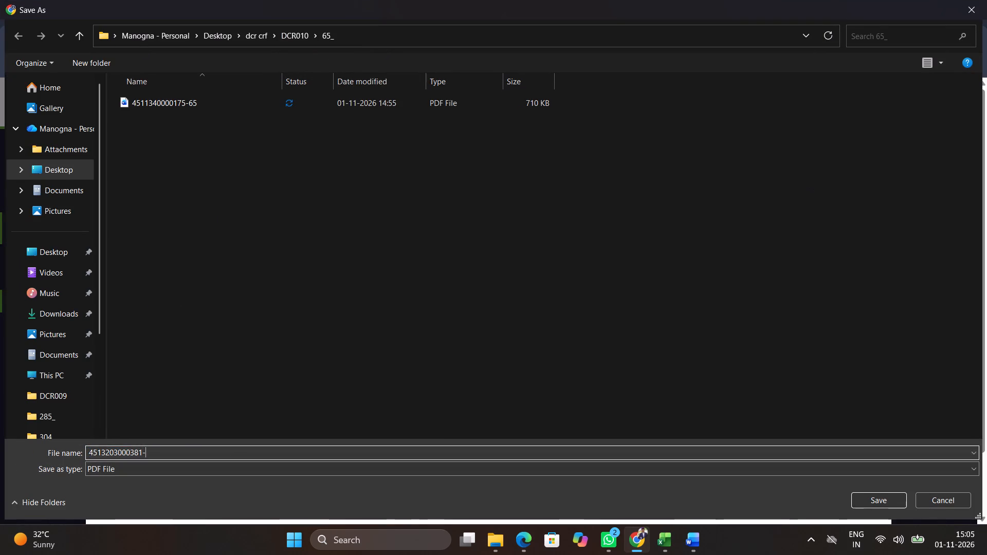
key(1)
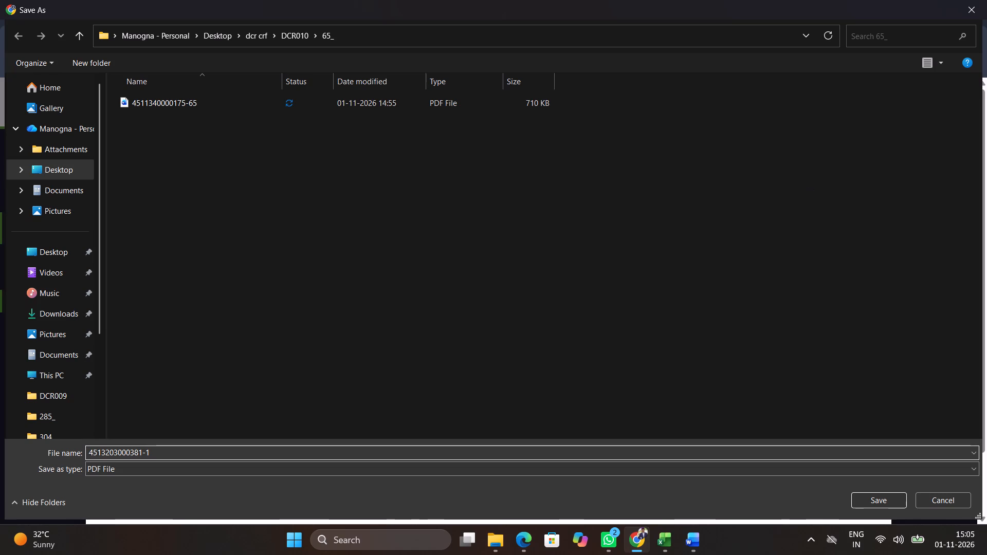
key(BackSpace)
text(315)
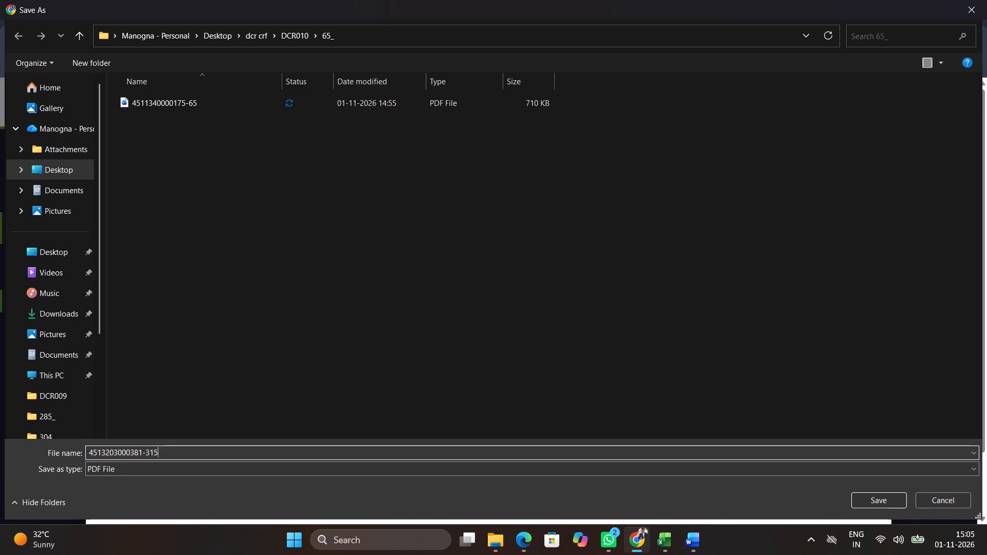
Save the certificate PDF in the dcr crf > DCR009 > 315_ folder.
click(293, 36)
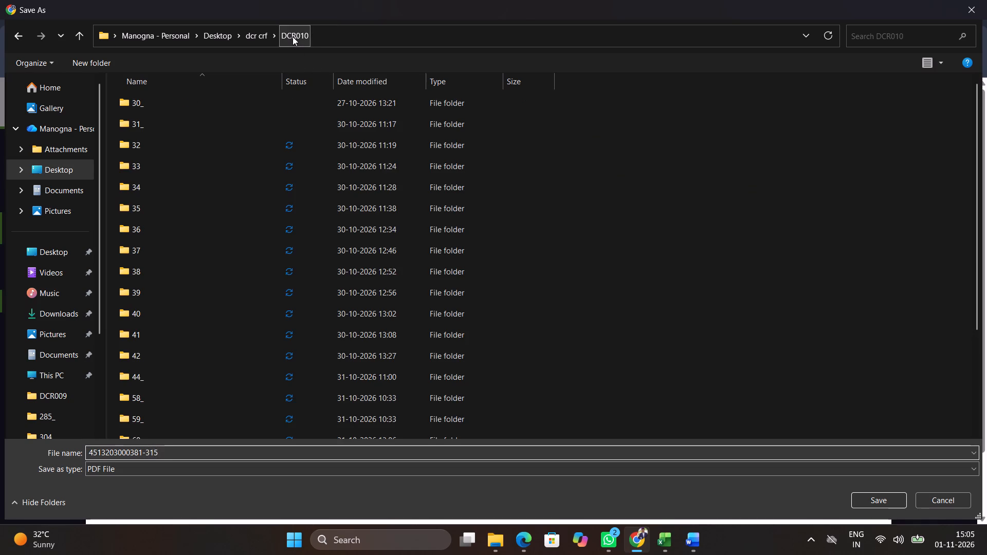
click(252, 43)
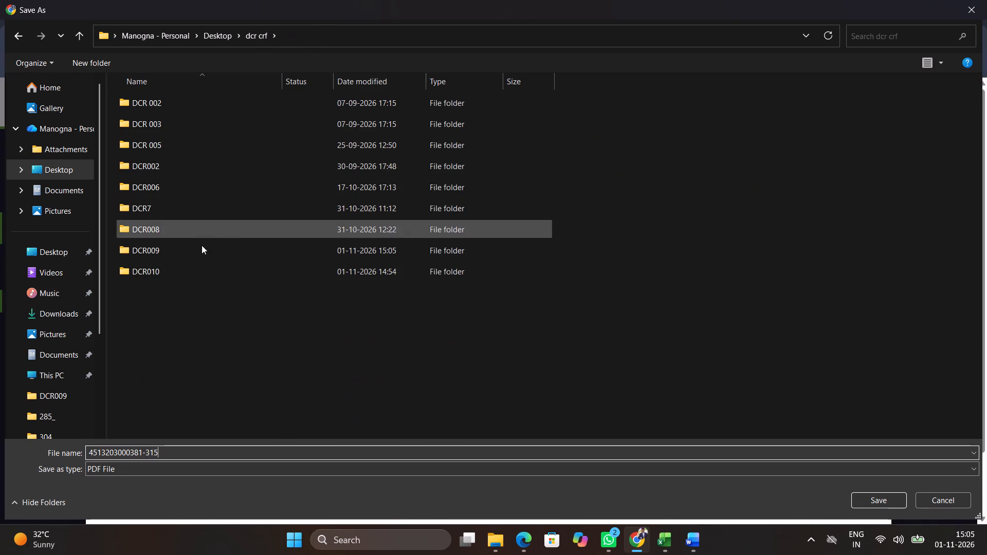
double_click(196, 252)
scroll(196, 252, down, 13)
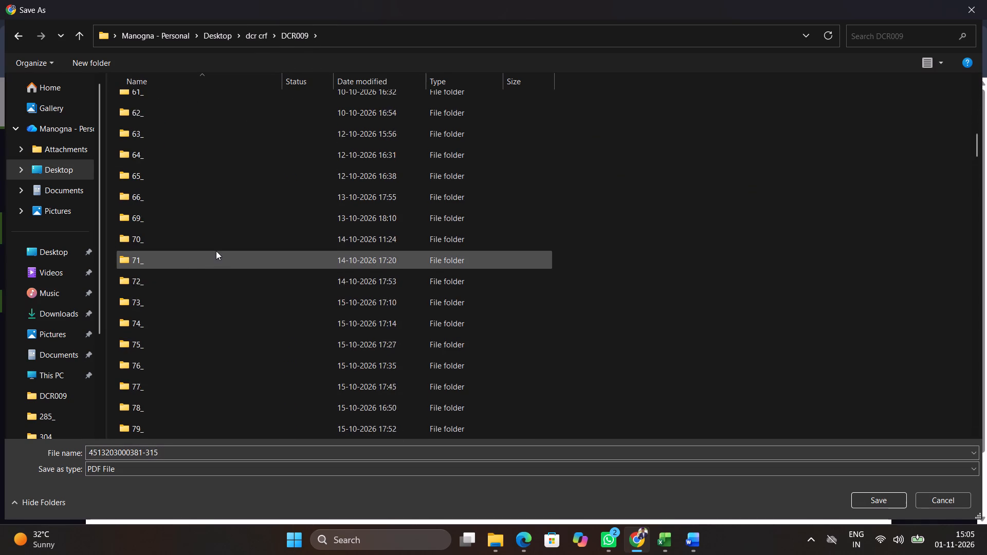
scroll(216, 251, down, 4)
scroll(219, 258, down, 18)
scroll(223, 268, down, 10)
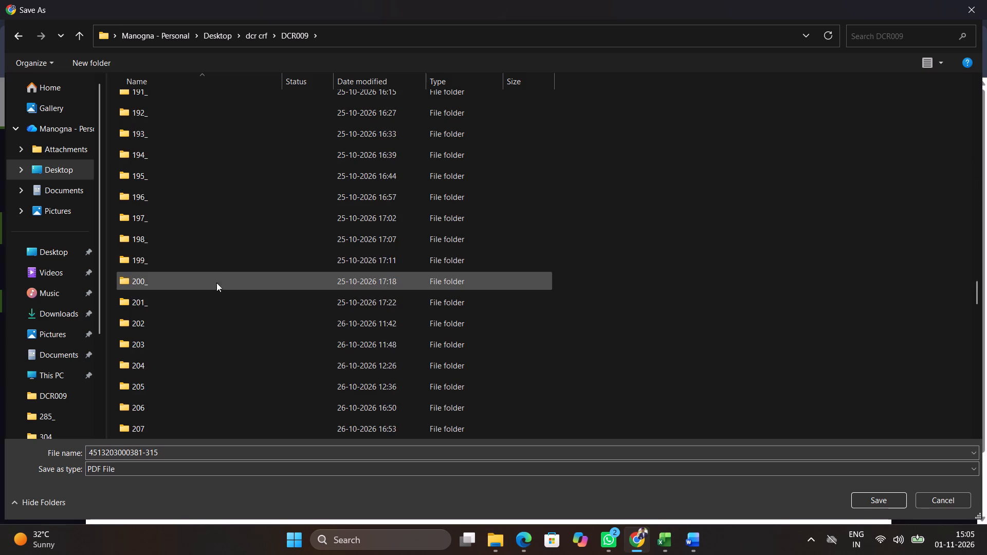
scroll(216, 283, down, 20)
scroll(216, 283, down, 15)
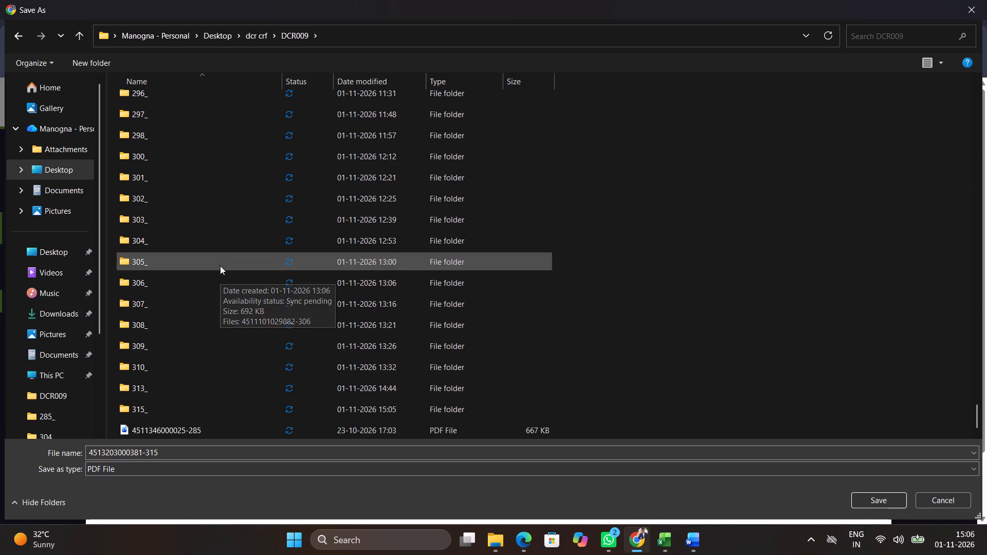
scroll(220, 266, down, 10)
double_click(188, 409)
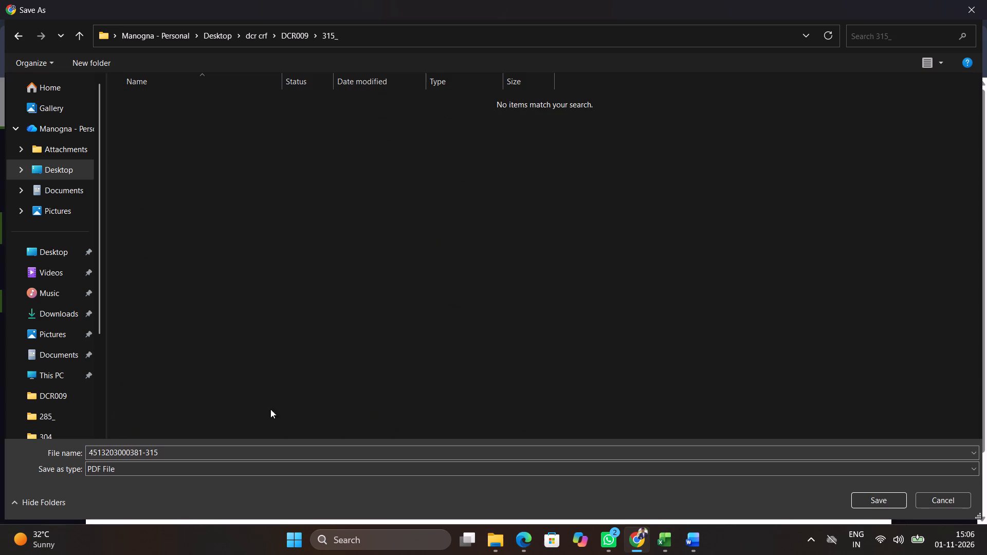
click(876, 502)
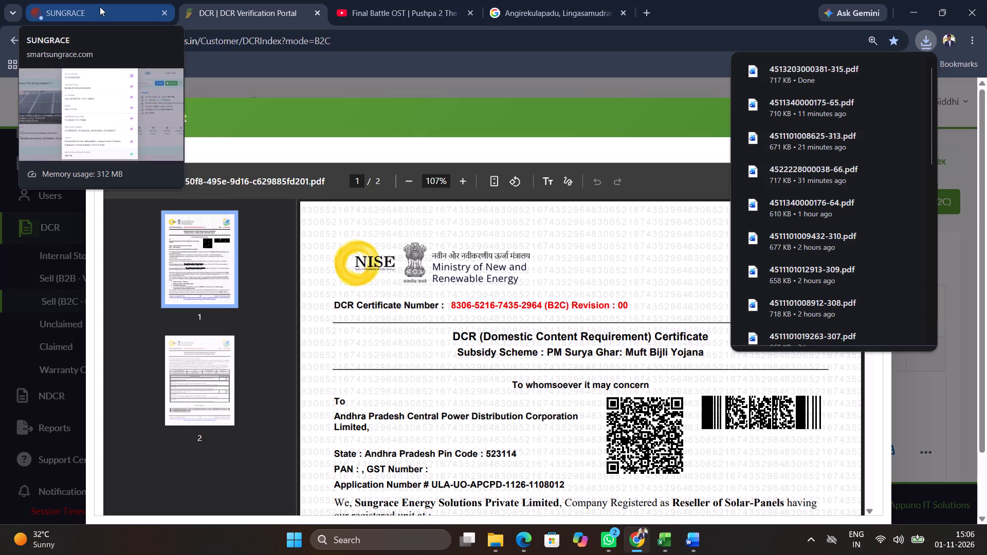
Return to SUNGRACE and dismiss the service number copy notice.
click(100, 7)
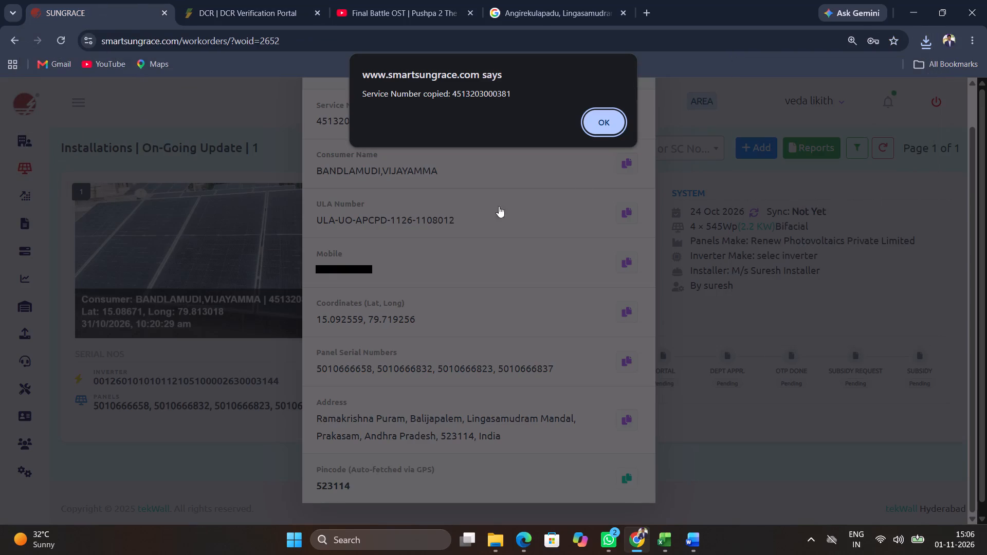
click(605, 131)
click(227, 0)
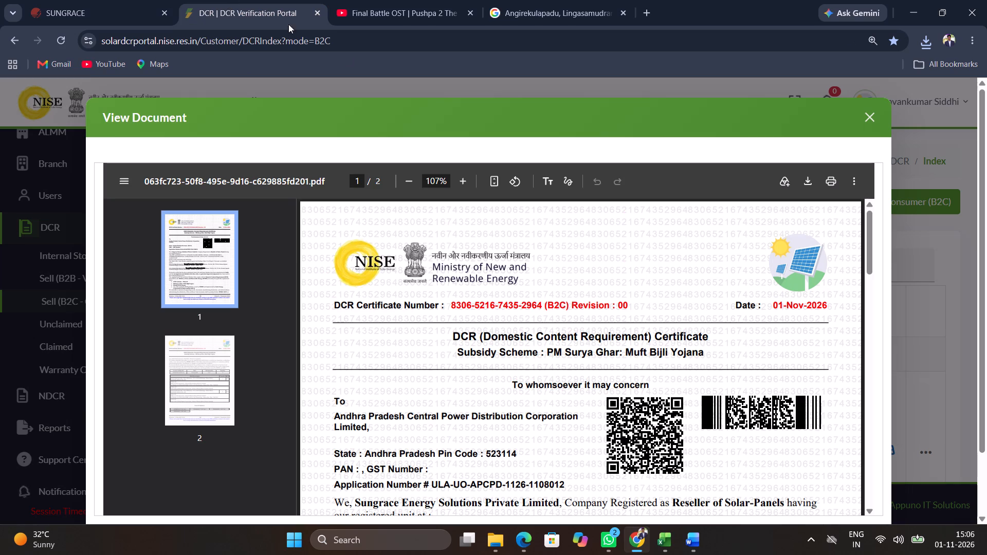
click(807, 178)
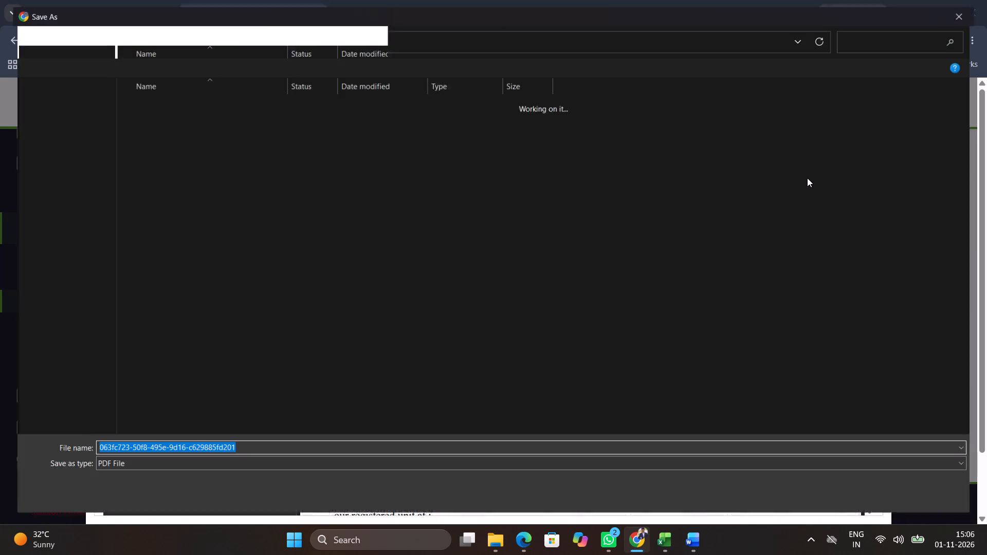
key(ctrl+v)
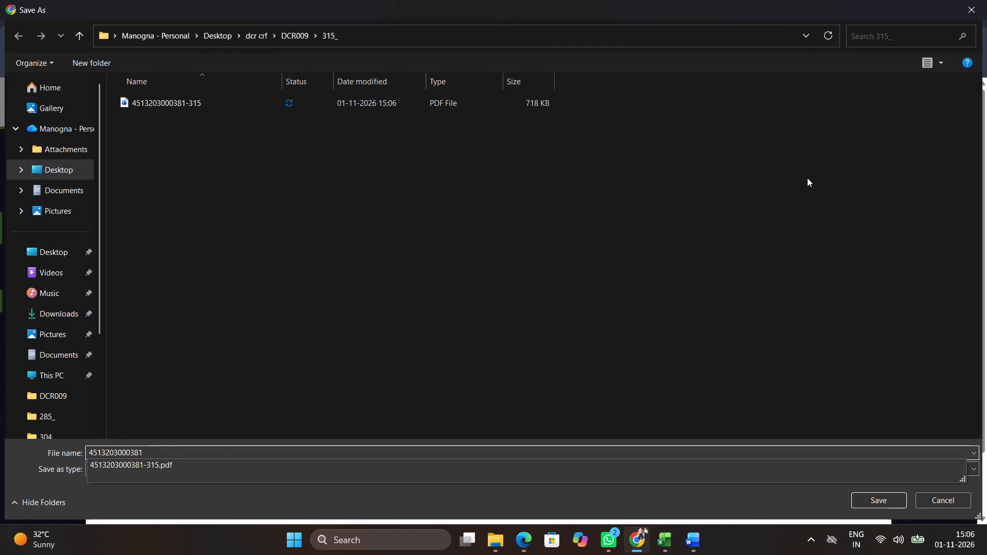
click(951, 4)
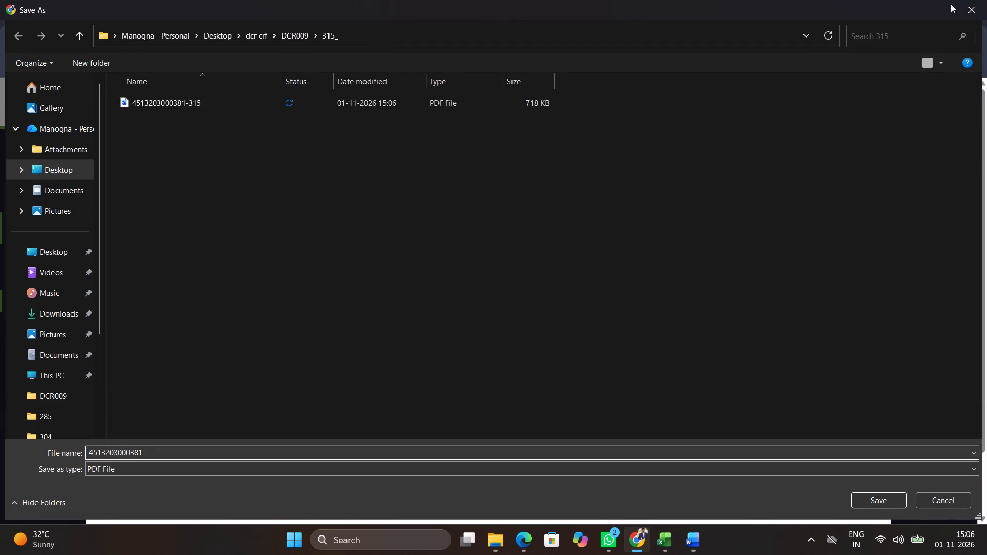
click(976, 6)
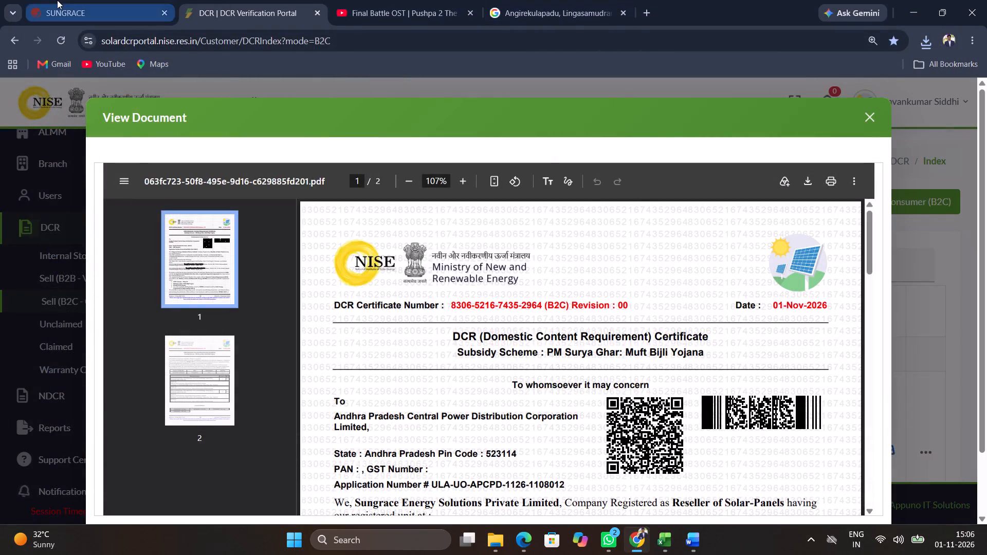
Back in SUNGRACE, close the quick copy details and open the work order's Project Stage update form.
click(57, 0)
click(735, 203)
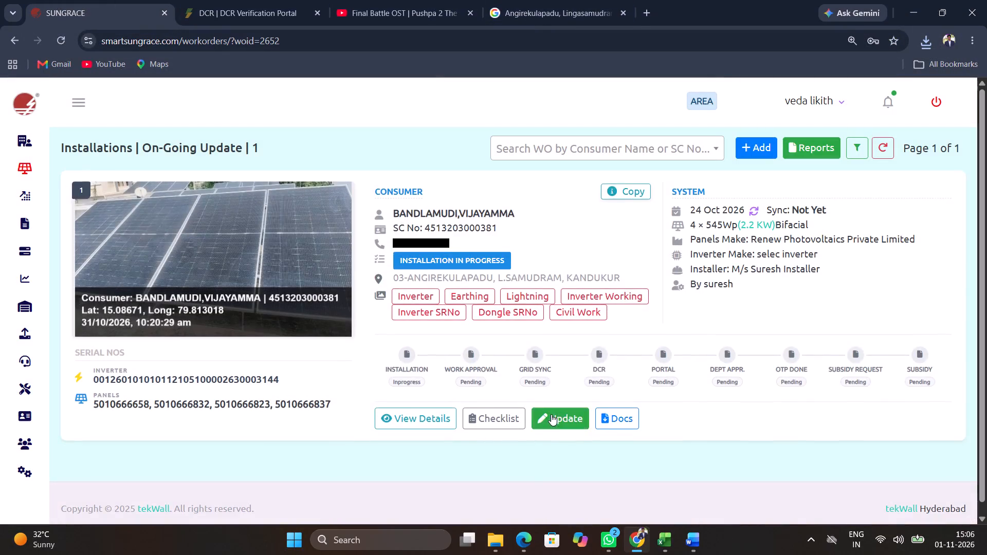
click(551, 414)
click(444, 356)
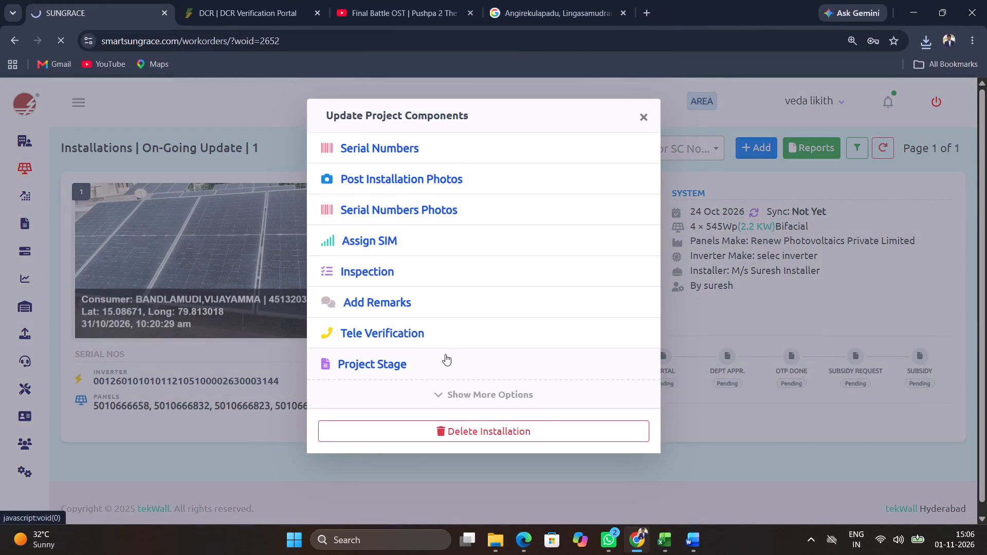
Attach the certificate PDF from dcr crf > DCR009 > 315_ as the Dcr upload and submit the work order form.
scroll(399, 335, down, 5)
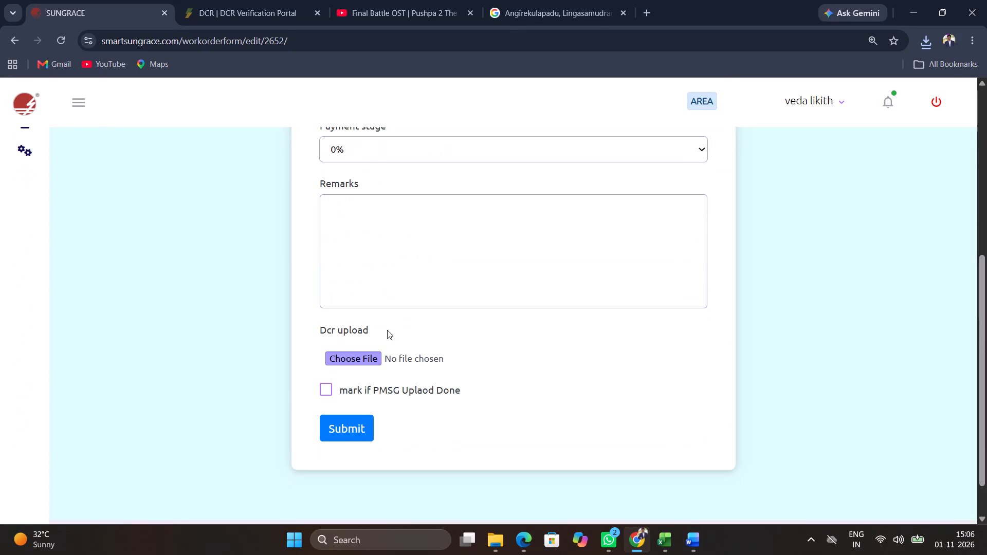
click(361, 355)
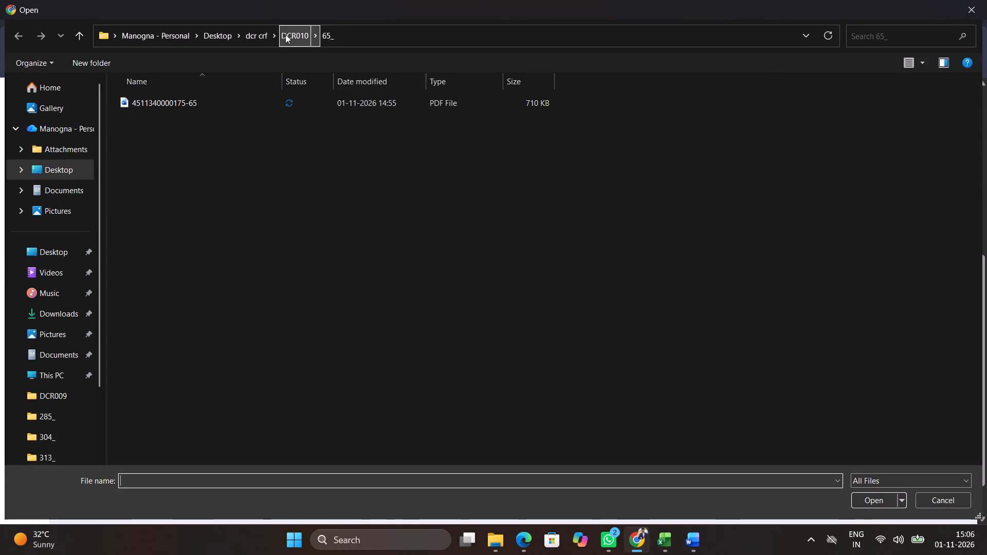
click(253, 38)
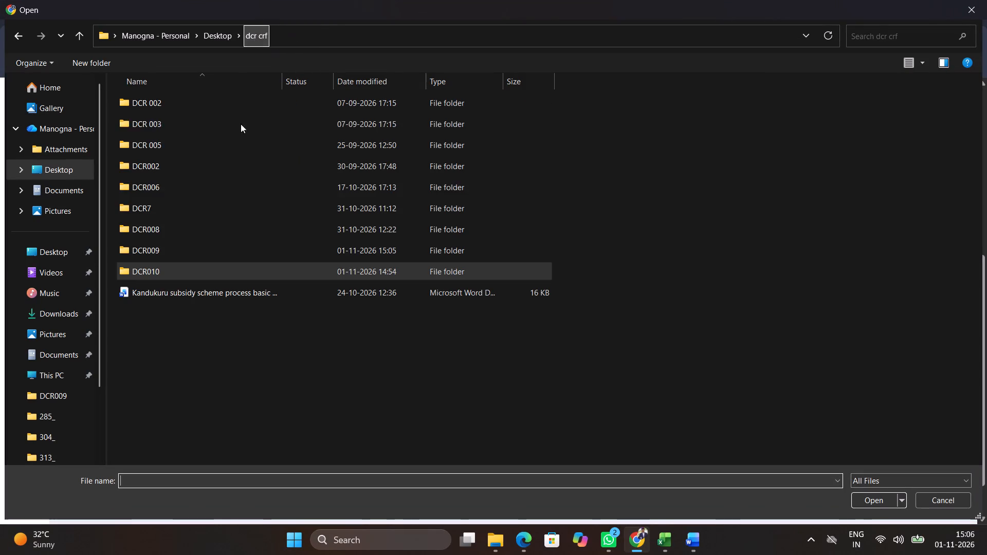
double_click(190, 247)
scroll(190, 247, down, 5)
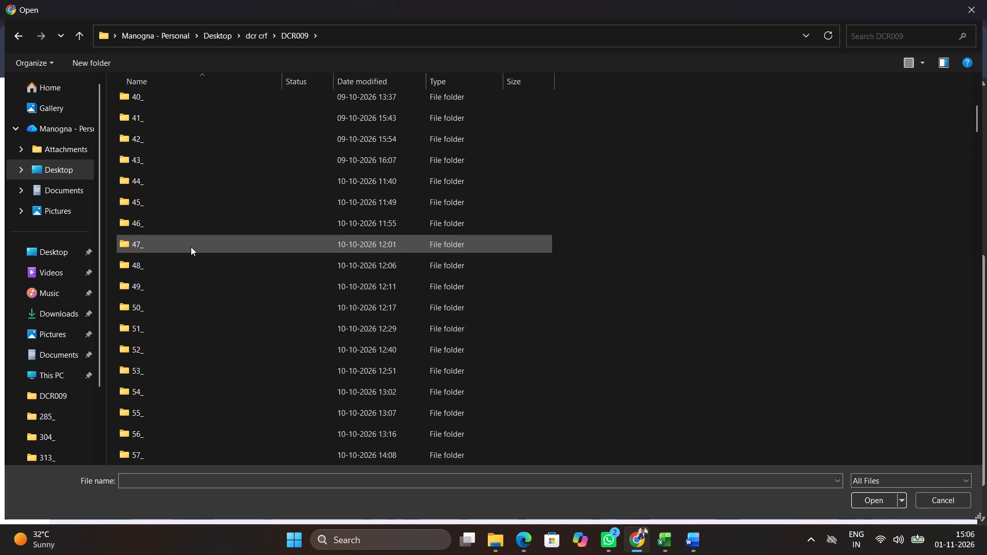
scroll(191, 247, down, 15)
scroll(211, 256, down, 14)
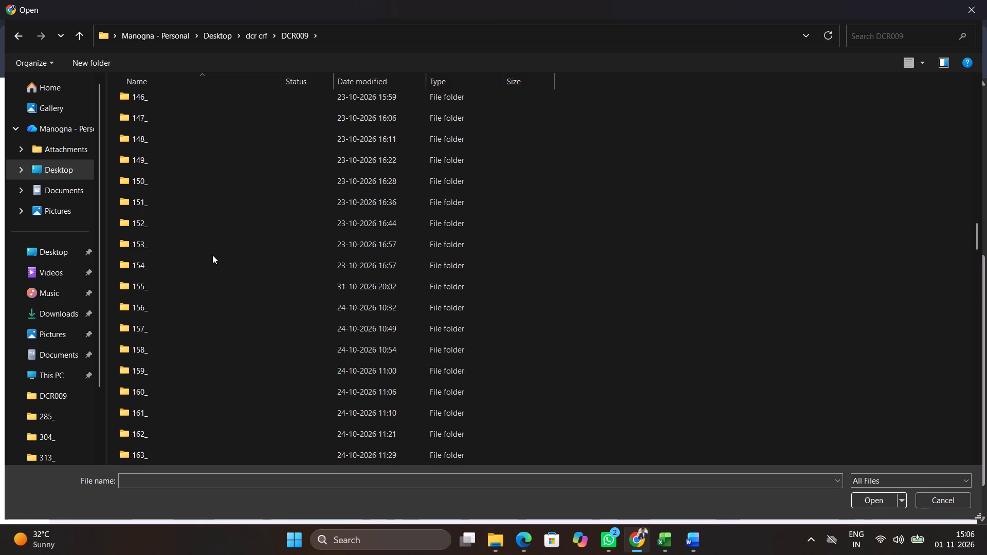
scroll(212, 255, down, 14)
scroll(214, 266, down, 19)
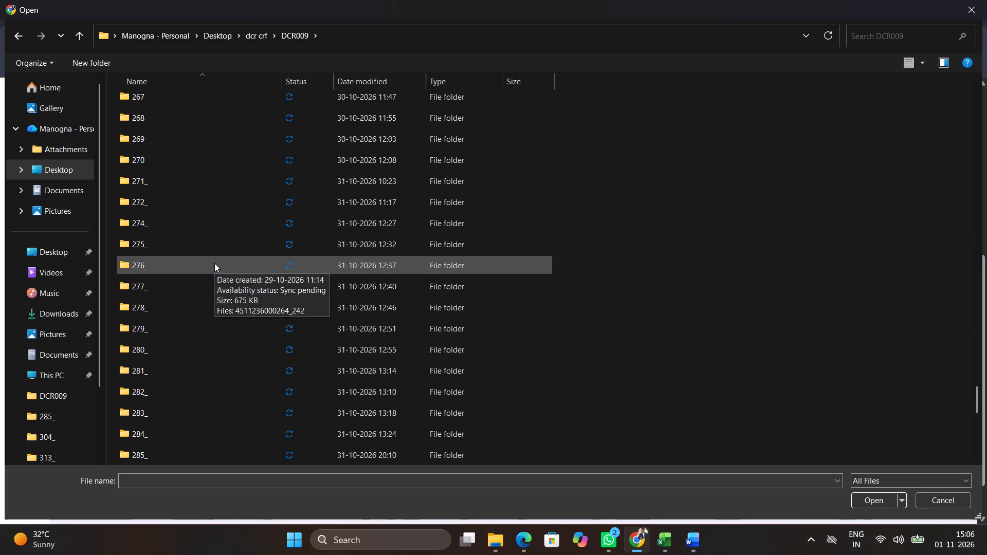
scroll(216, 254, down, 16)
double_click(171, 438)
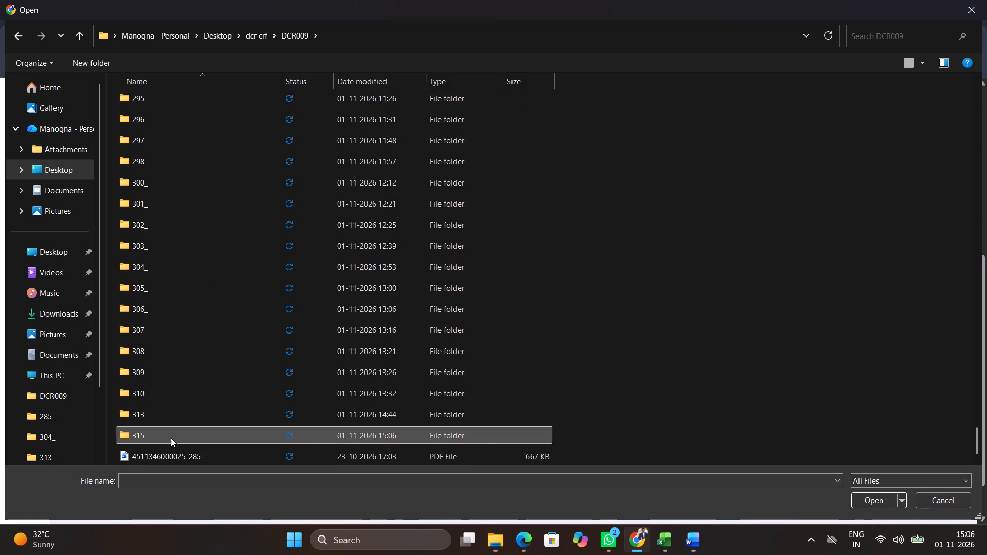
double_click(229, 104)
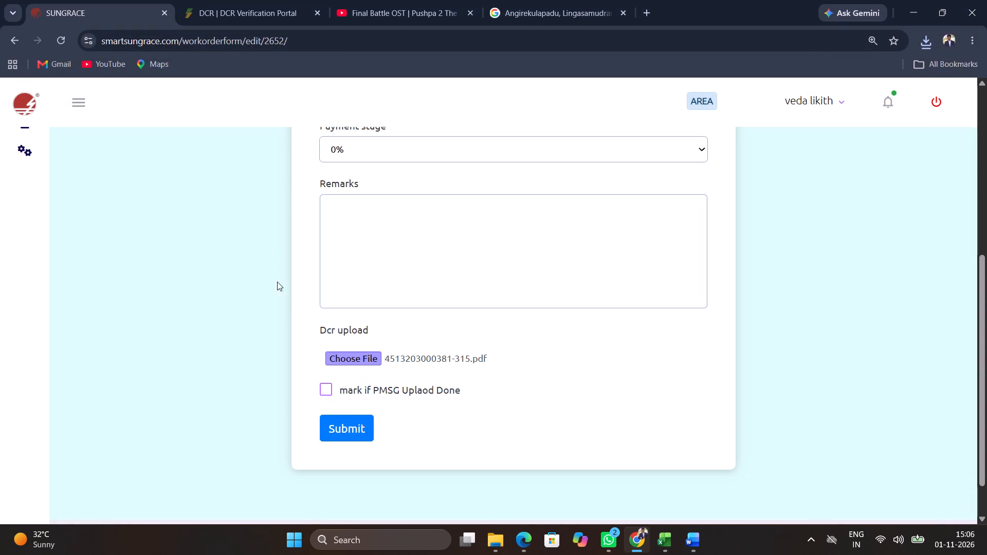
click(354, 425)
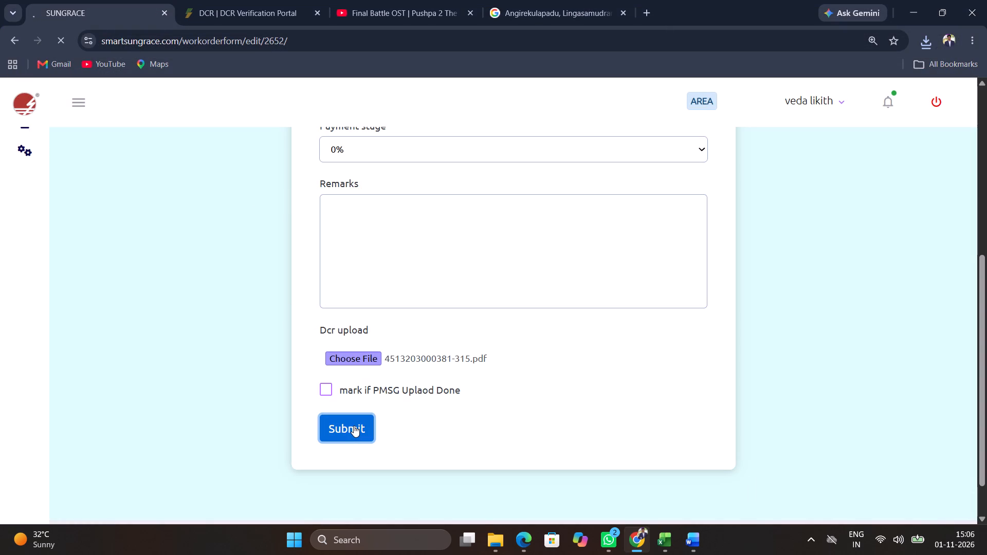
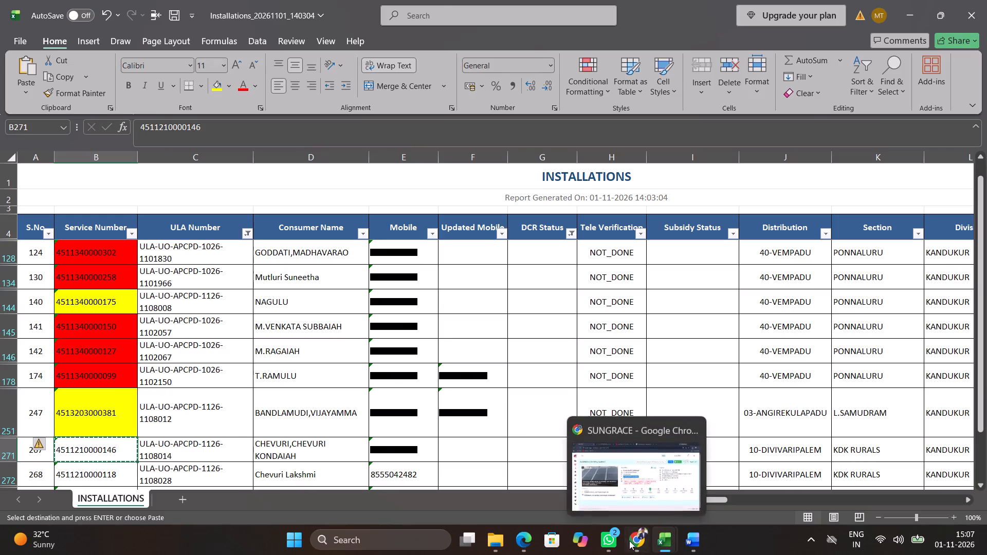
Switch to Chrome, find the SUNGRACE work order by the service number copied from the spreadsheet, and copy its ULA number.
click(644, 461)
click(570, 141)
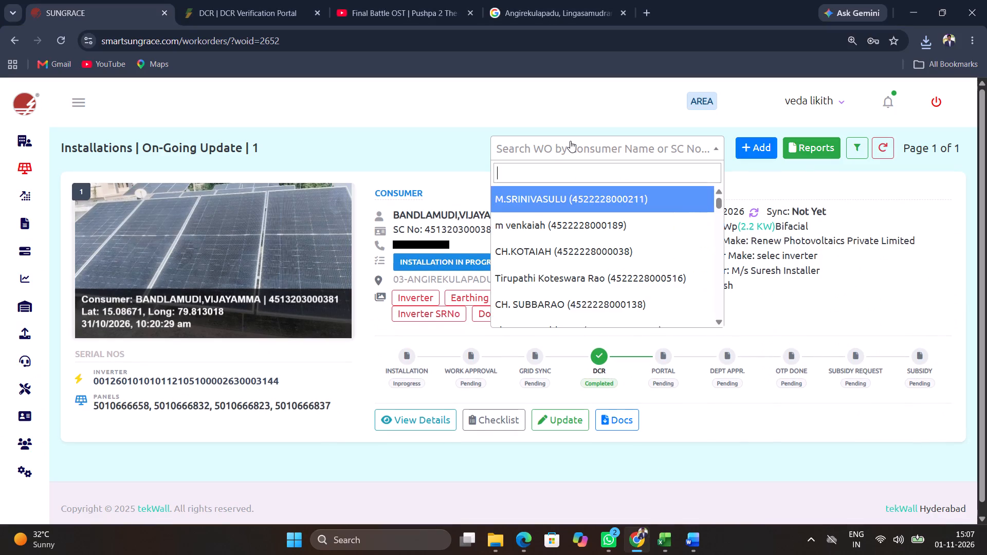
key(ctrl+v)
key(Return)
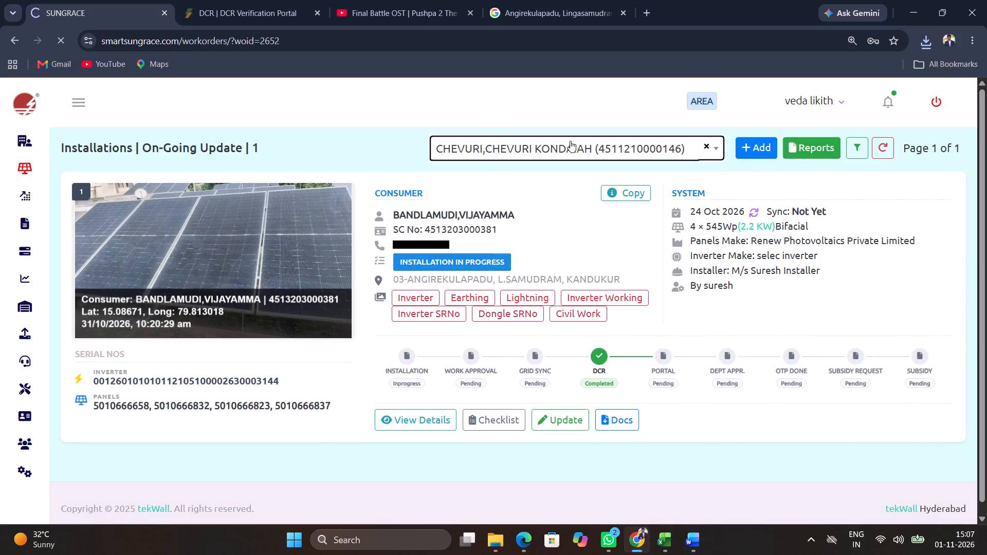
click(608, 192)
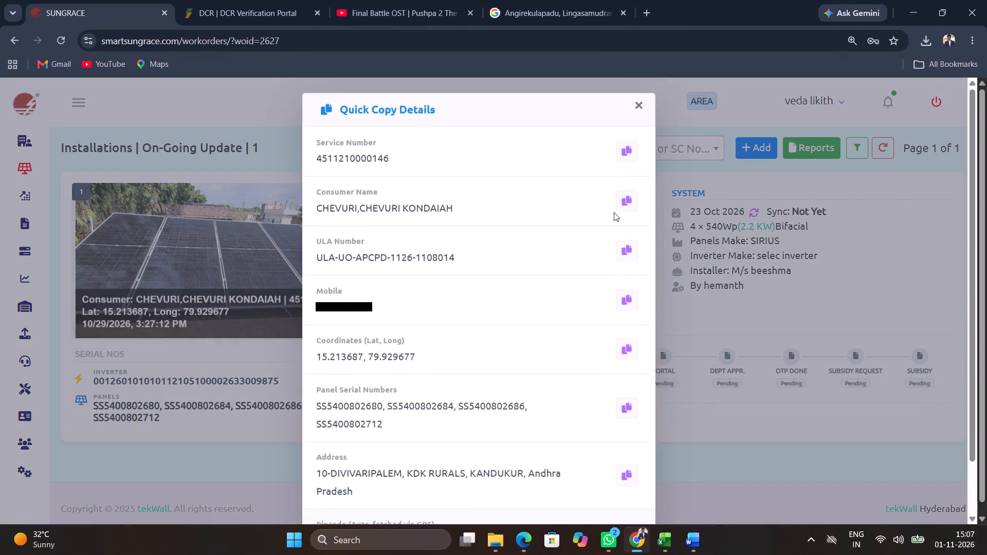
double_click(620, 261)
On the DCR portal, close the open certificate, start a new B2C consumer issue, and enter the copied ULA number as Consumer Application Number.
click(239, 0)
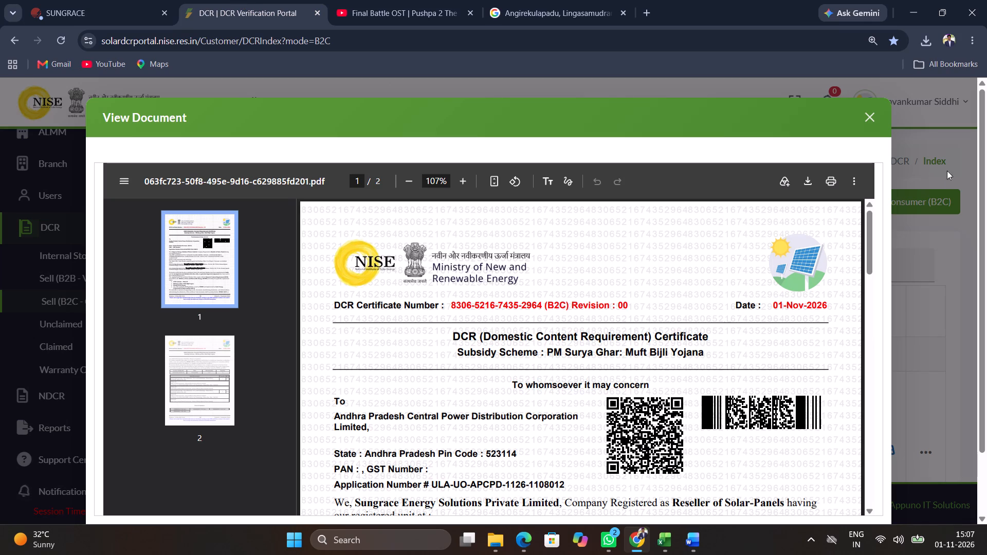
click(869, 114)
drag(882, 193, 880, 201)
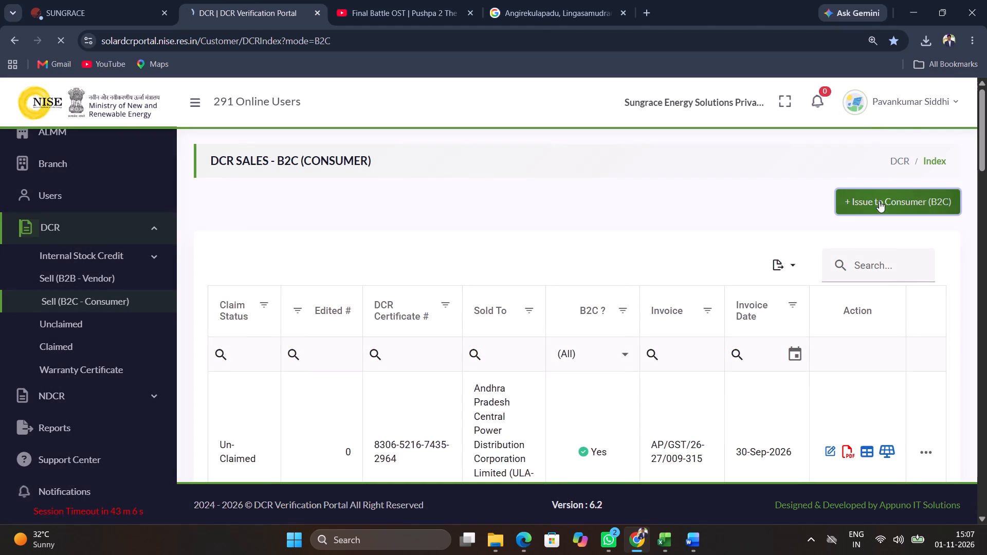
drag(548, 279, 545, 284)
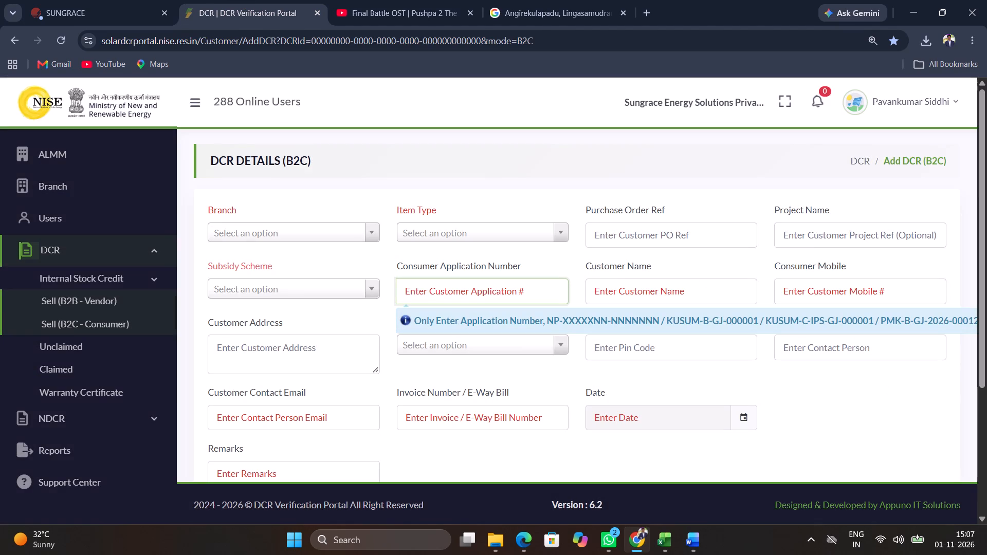
key(ctrl+v)
Set the branch to Andhra Pradesh, the subsidy scheme to PM Surya Ghar: Muft Bijli Yojana, and the item type to Solar Panels.
drag(302, 218, 301, 223)
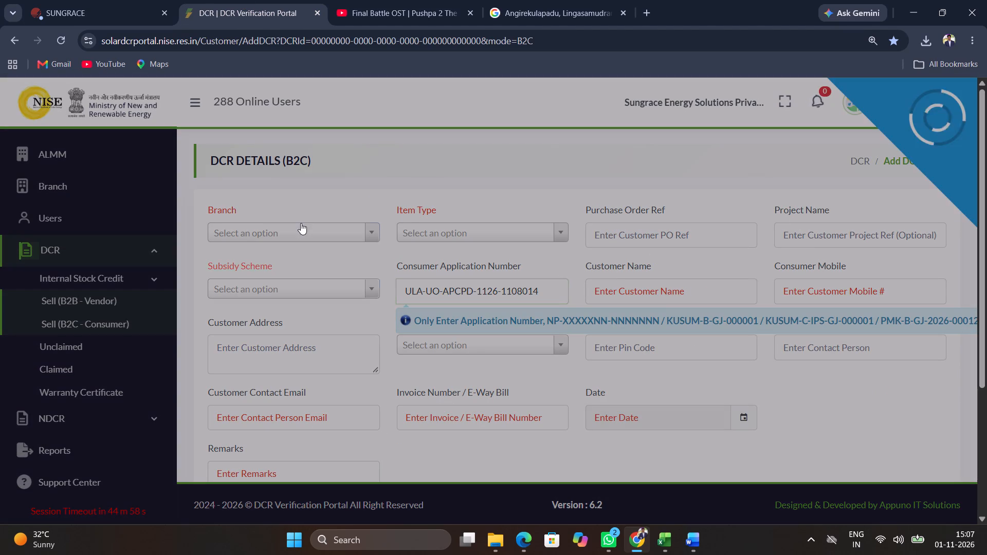
click(301, 223)
click(286, 286)
click(283, 293)
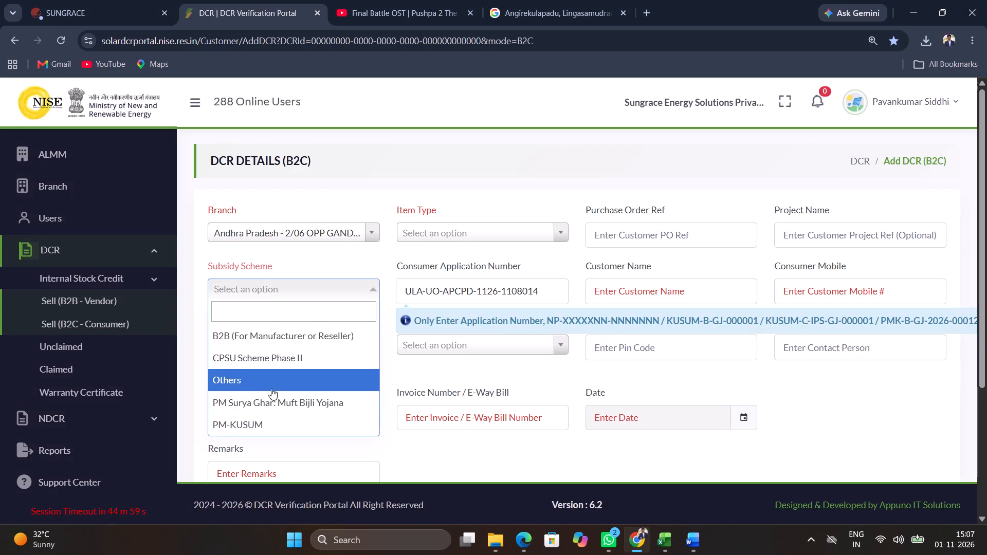
click(272, 390)
click(264, 291)
click(249, 397)
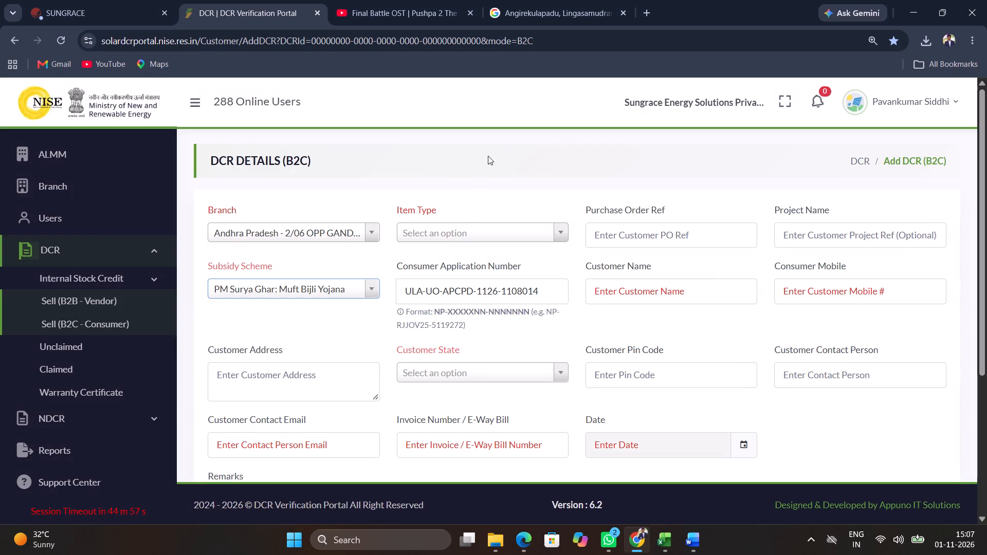
click(465, 234)
click(437, 279)
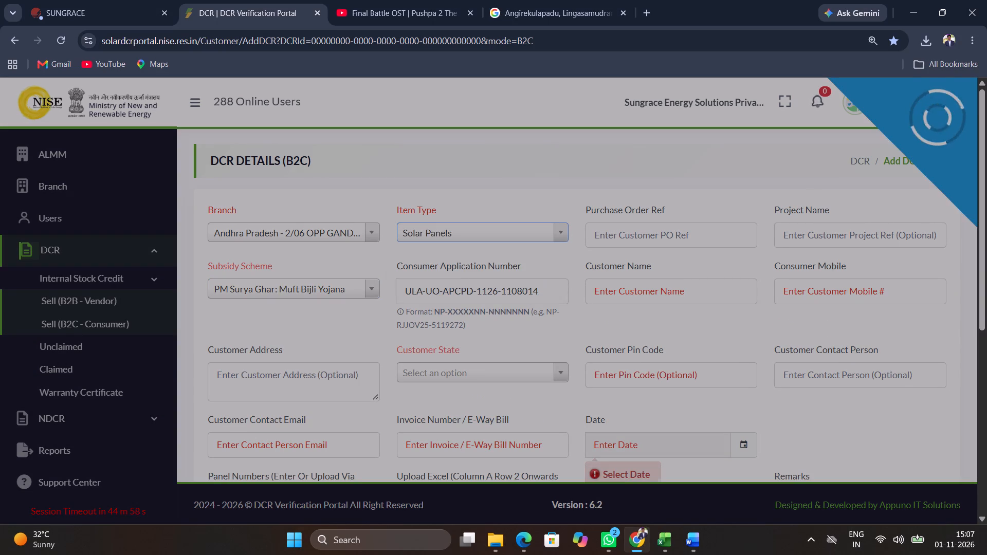
Fill Customer Name with "Andhra Pradesh Central Power Distribution Corporation Limited", copied from the Kandukuru subsidy scheme Word document.
click(655, 291)
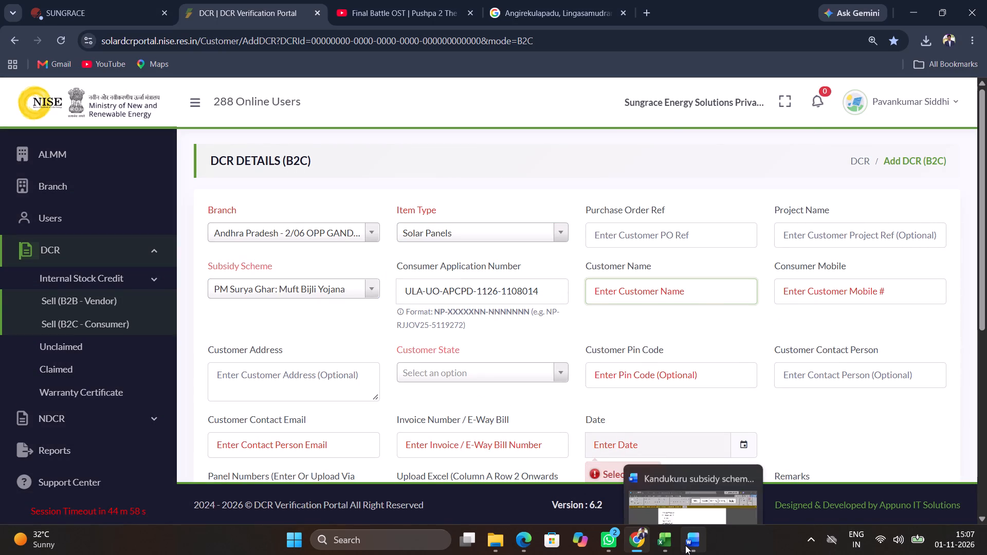
click(683, 489)
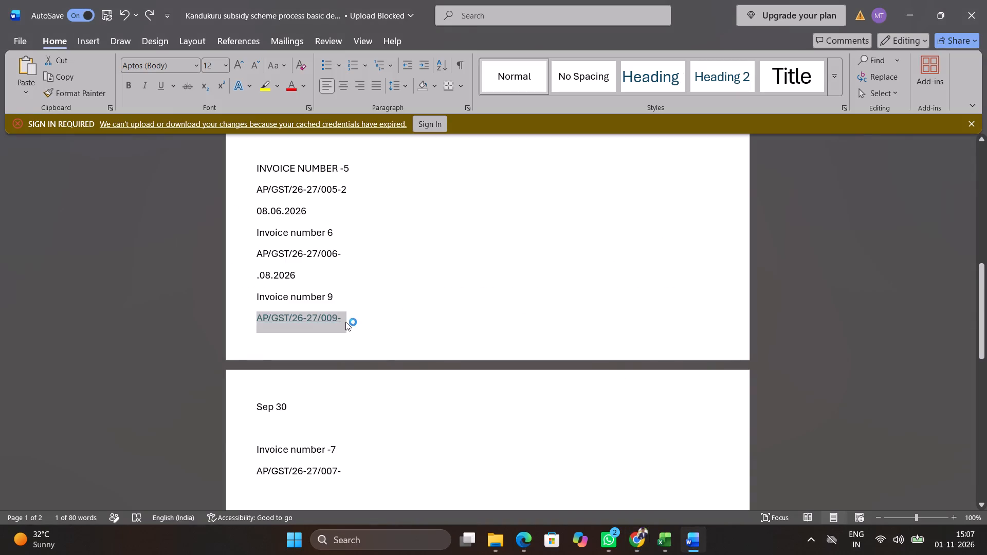
scroll(347, 321, up, 9)
scroll(353, 258, up, 4)
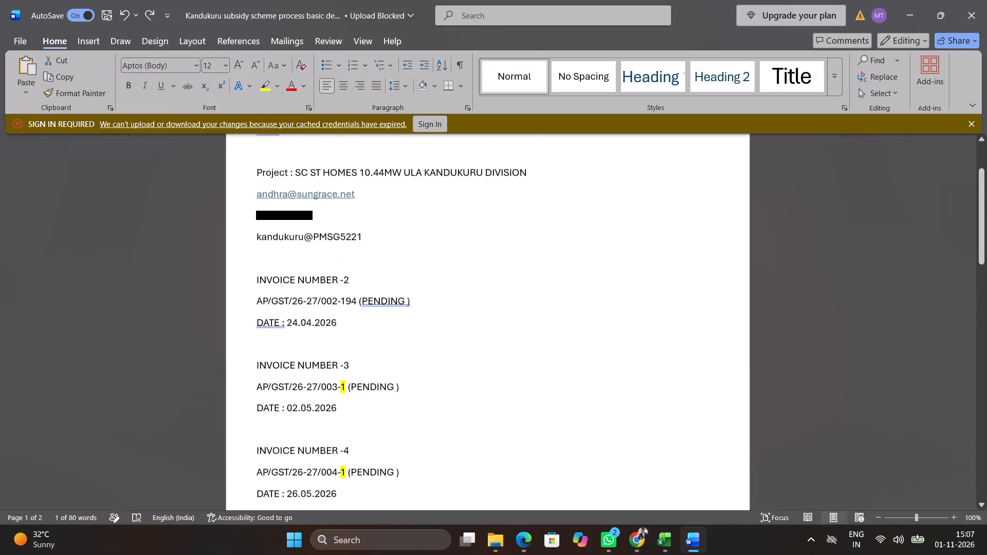
scroll(353, 258, up, 5)
drag(338, 181, 416, 181)
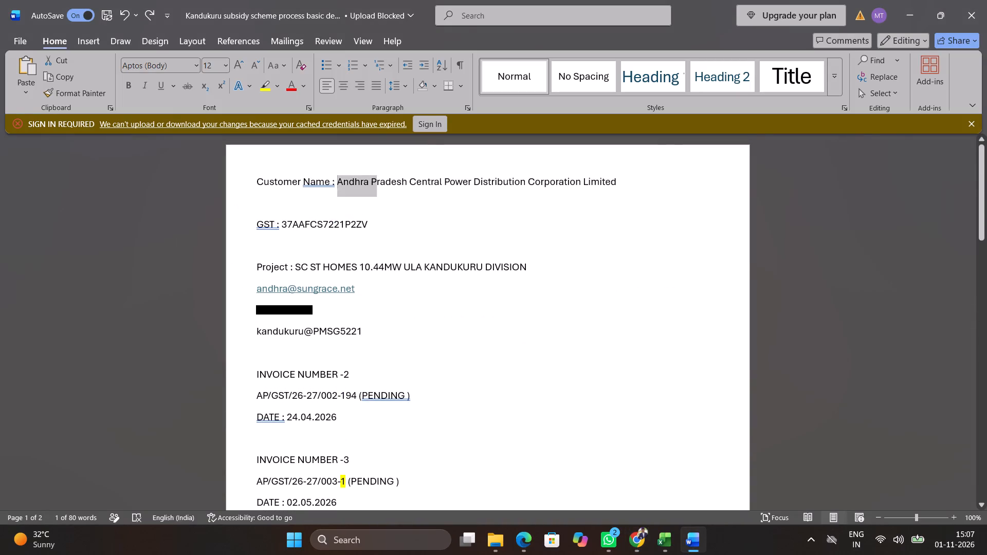
drag(416, 181, 646, 178)
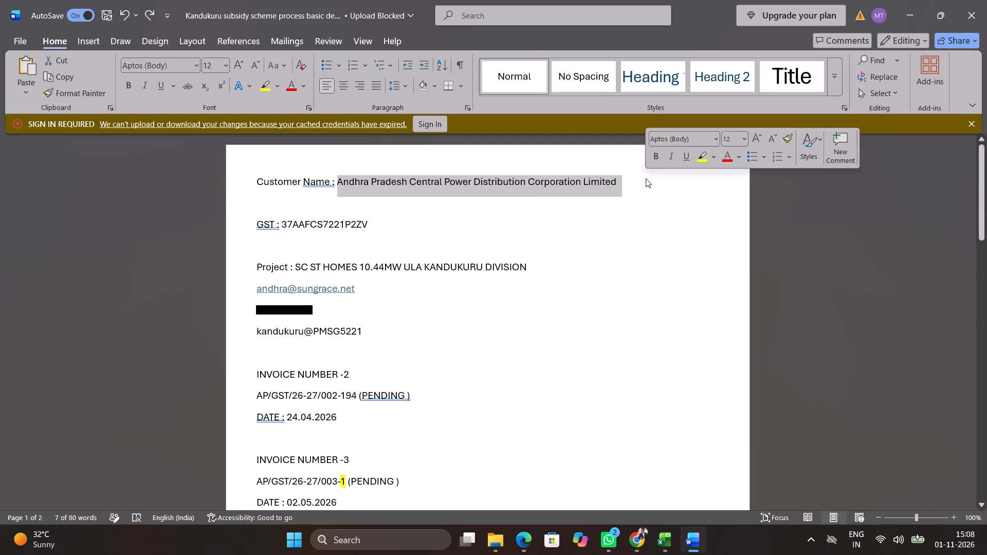
key(ctrl+c)
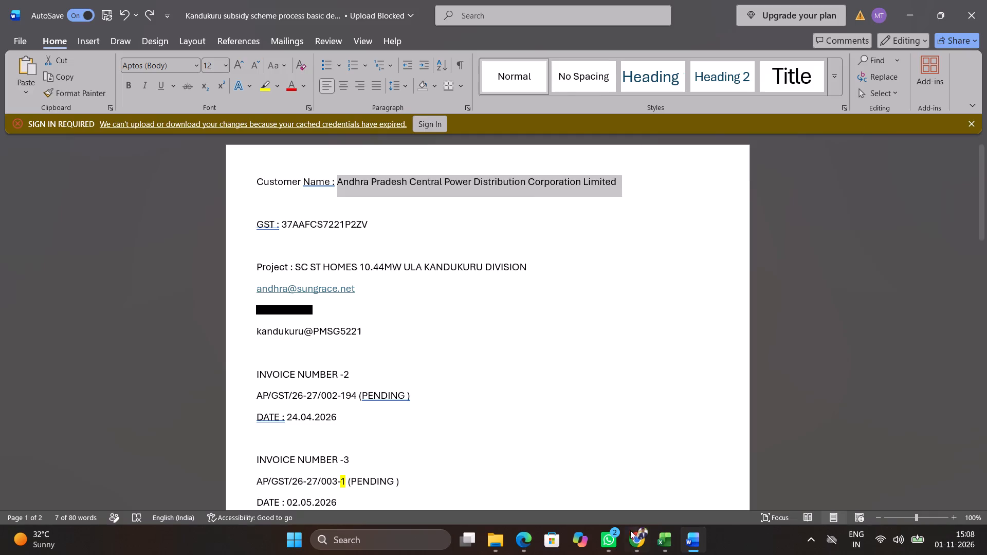
click(631, 469)
key(ctrl+v)
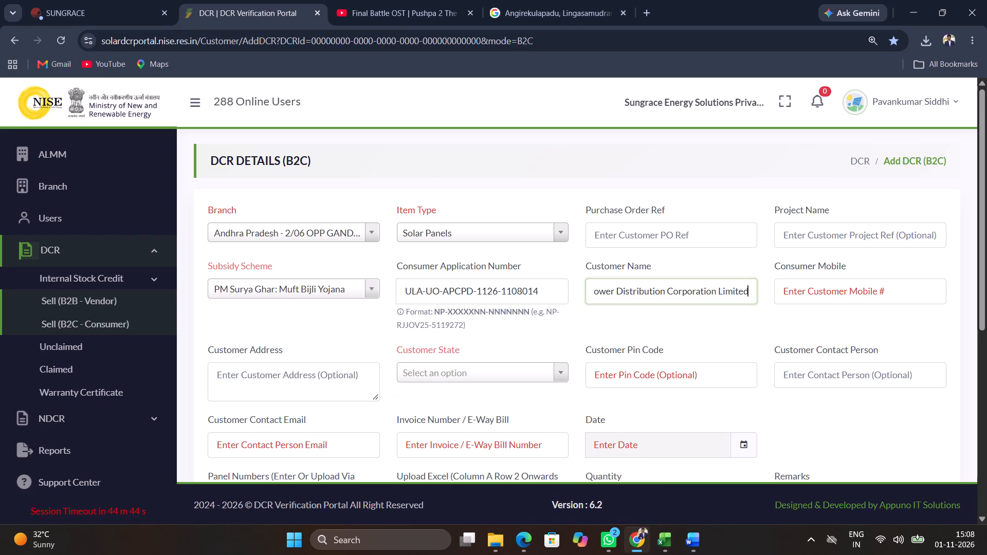
Fill Project Name with "SC ST HOMES 10.44MW ULA KANDUKURU DIVISION", copied from the Word document.
click(839, 237)
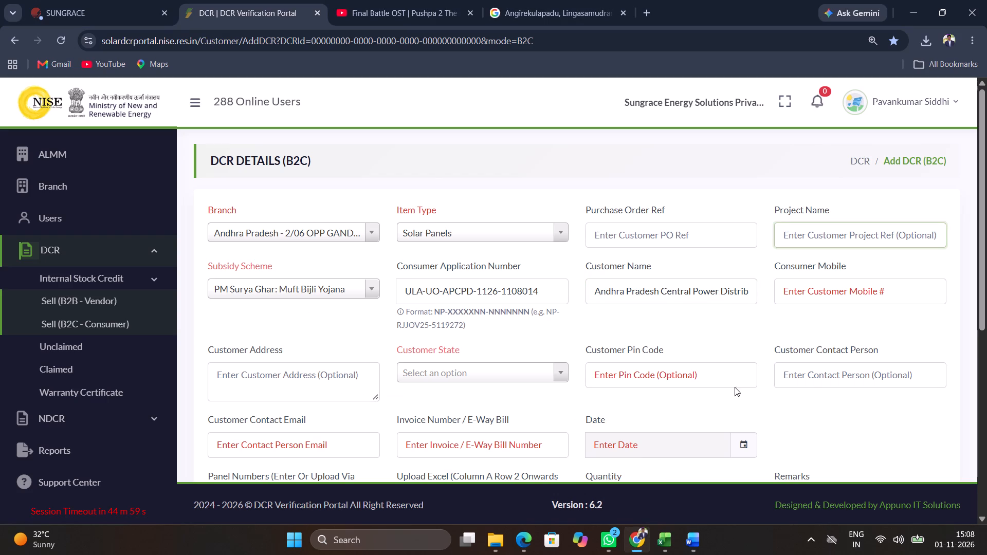
click(681, 501)
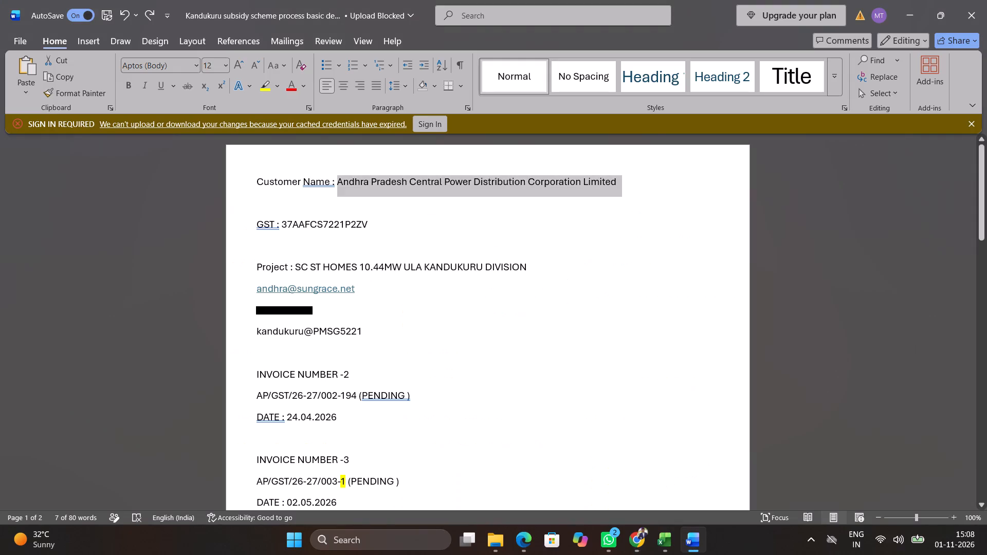
drag(298, 269, 537, 270)
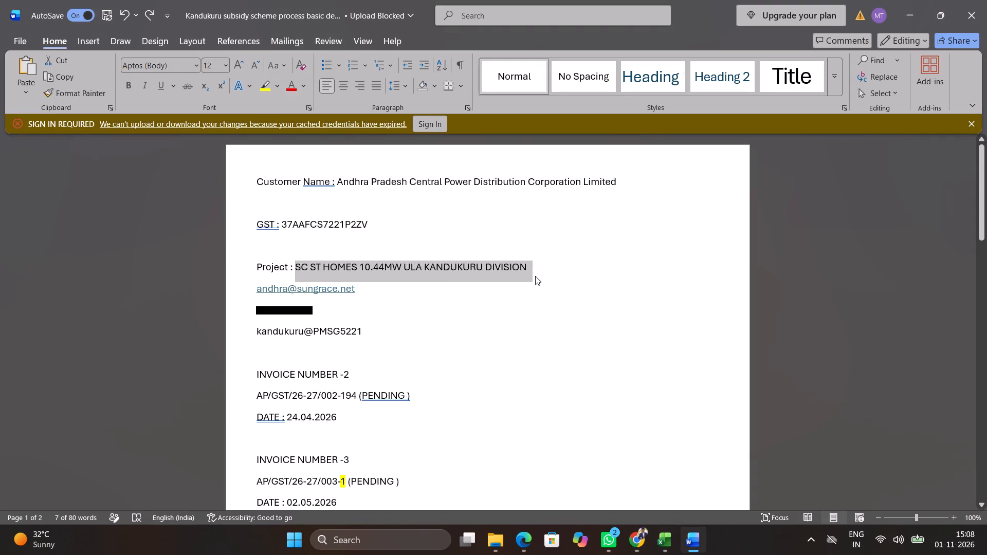
key(ctrl+c)
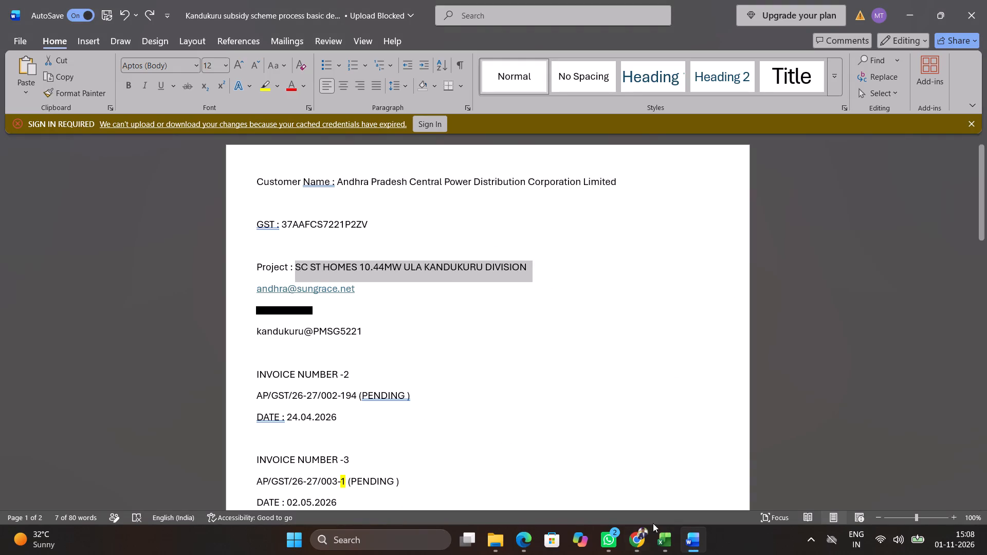
click(641, 480)
key(ctrl+v)
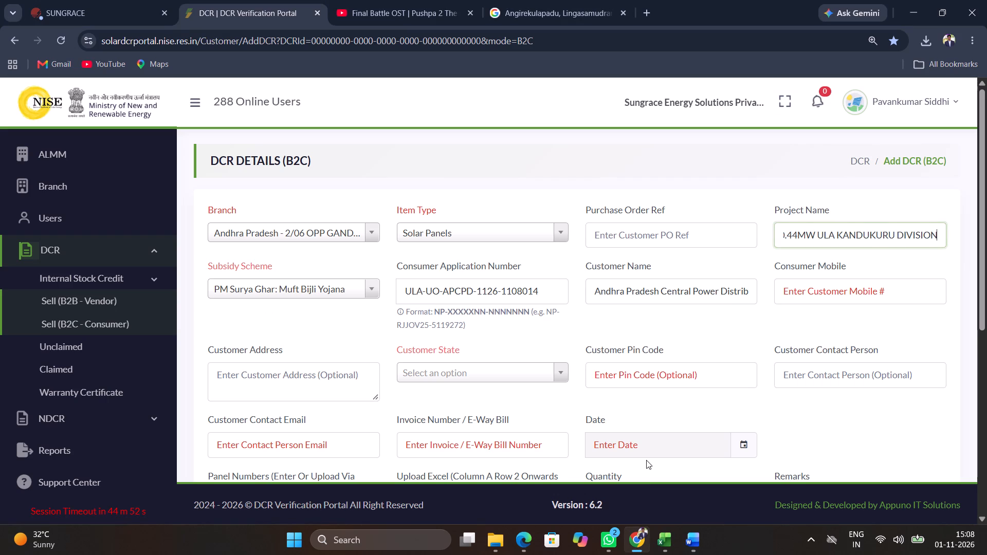
Copy the mobile number from the Word document for the Consumer Mobile field and return to the DCR form in Chrome.
click(808, 280)
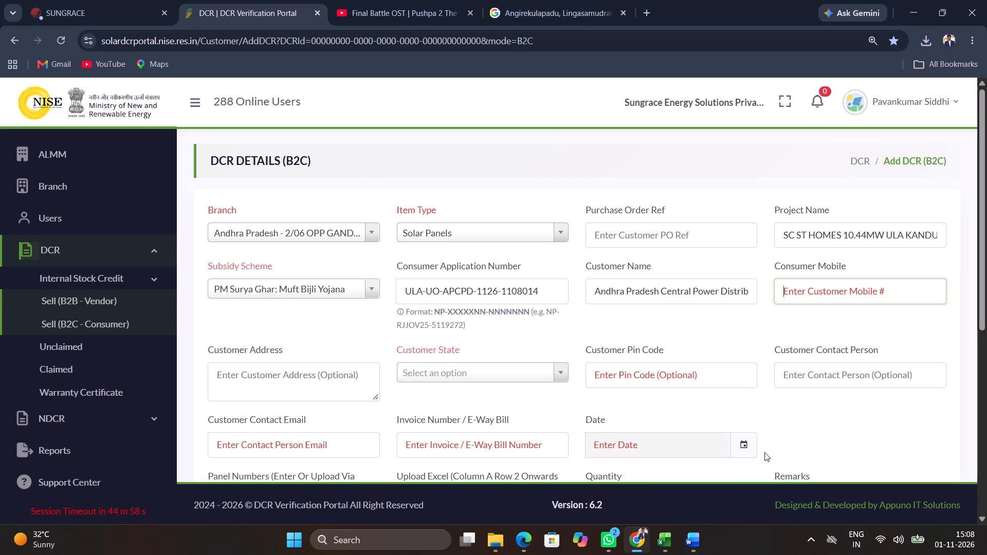
click(693, 488)
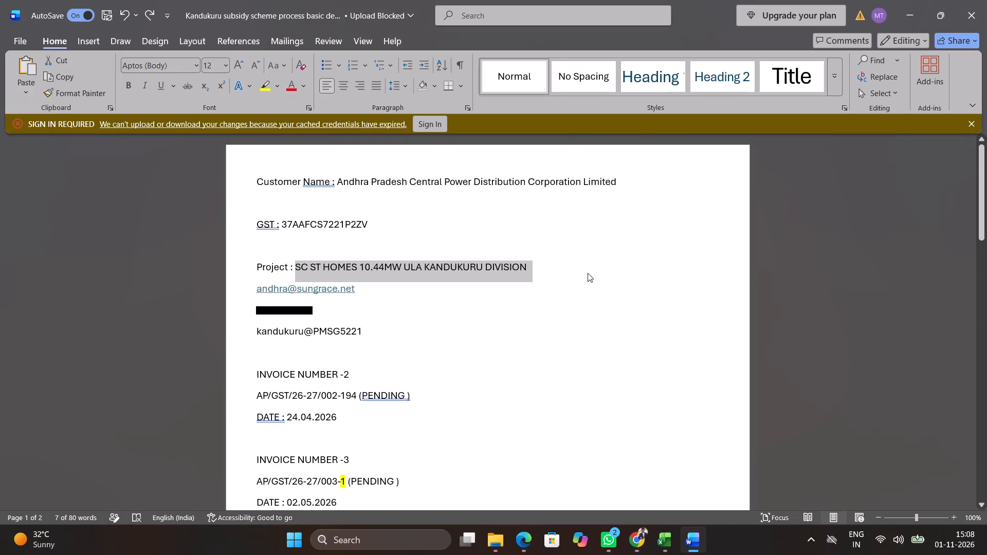
drag(344, 313, 246, 315)
key(ctrl+c)
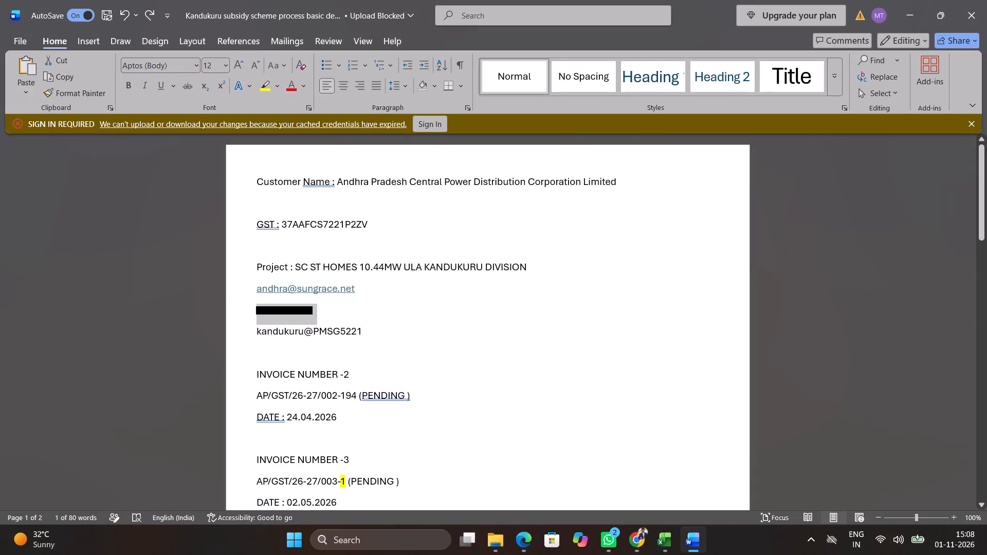
double_click(613, 485)
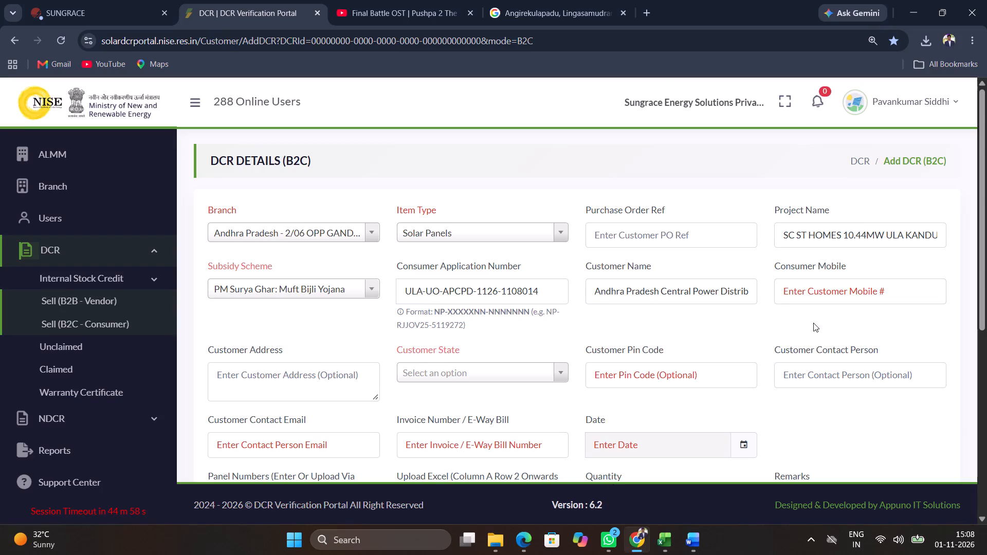
Fill Consumer Mobile with the copied mobile number and set Customer State to Andhra Pradesh (37).
click(816, 290)
key(ctrl+v)
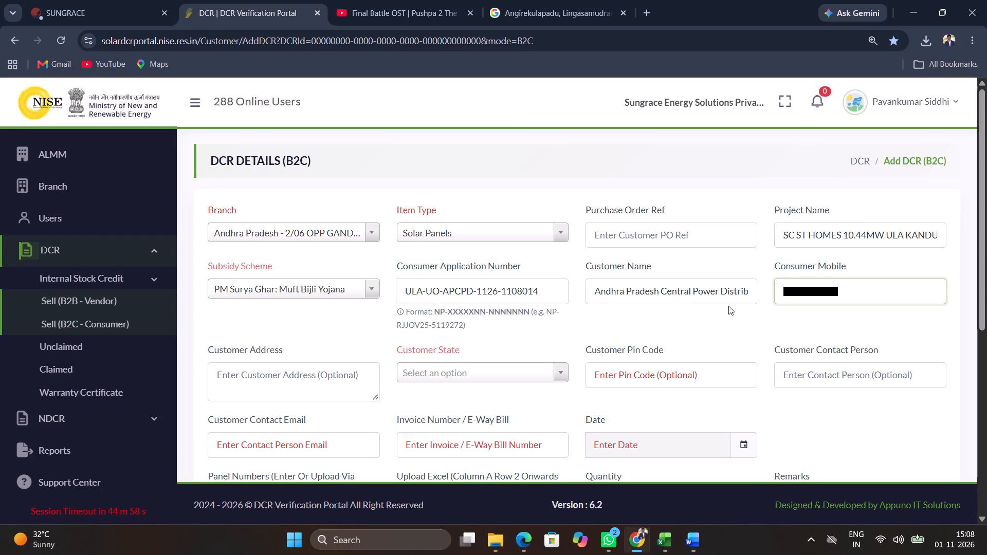
scroll(650, 290, down, 2)
click(445, 242)
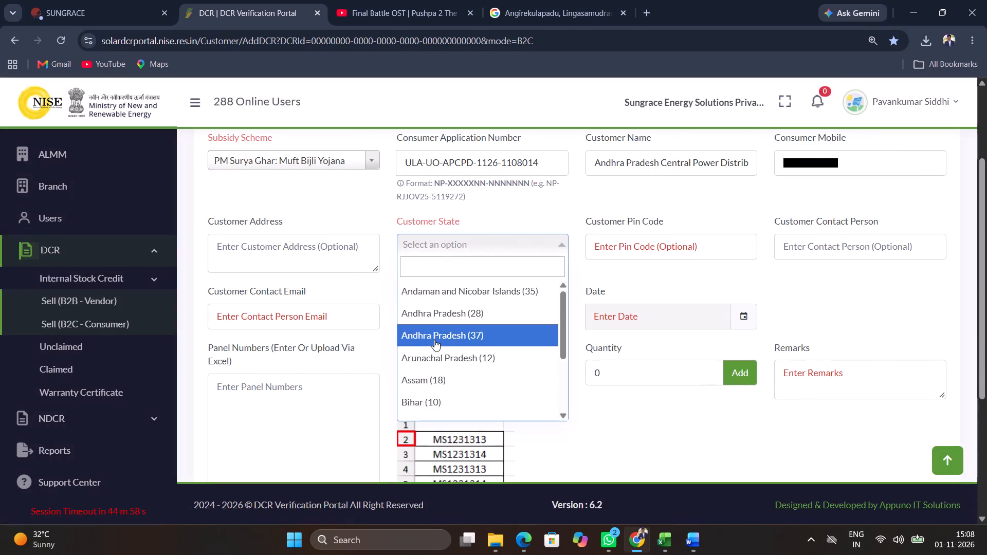
click(434, 340)
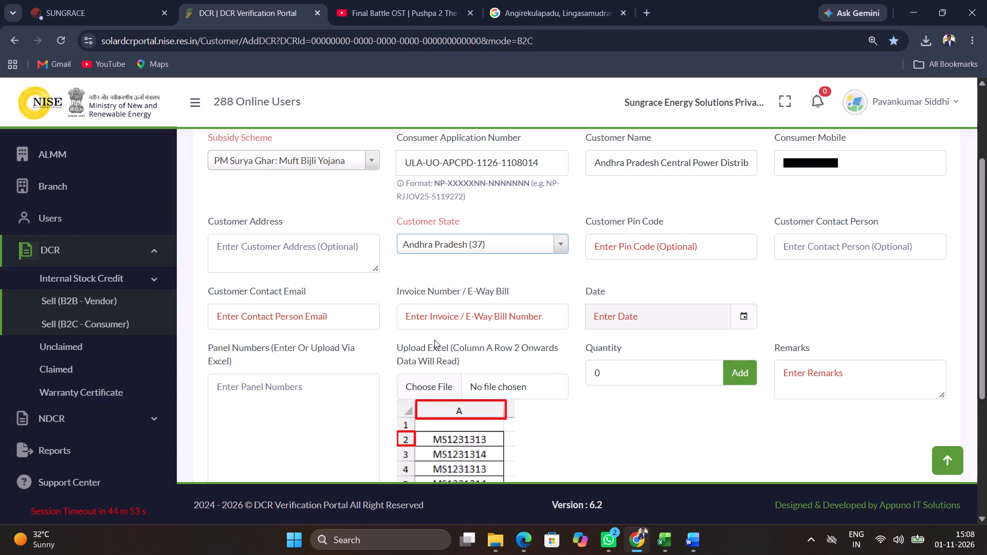
Fill Customer Contact Email with the contact e-mail address copied from the Kandukuru Word document.
click(342, 314)
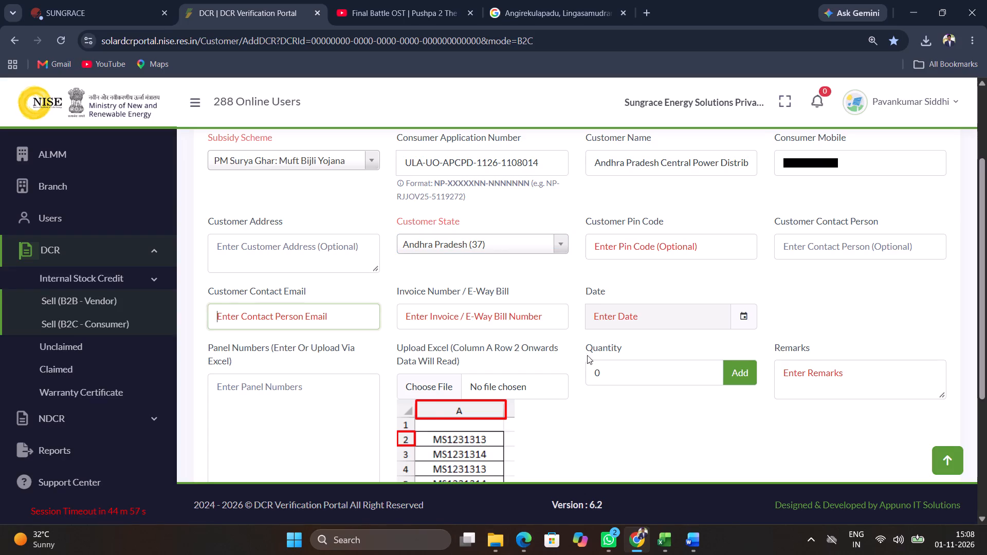
click(674, 486)
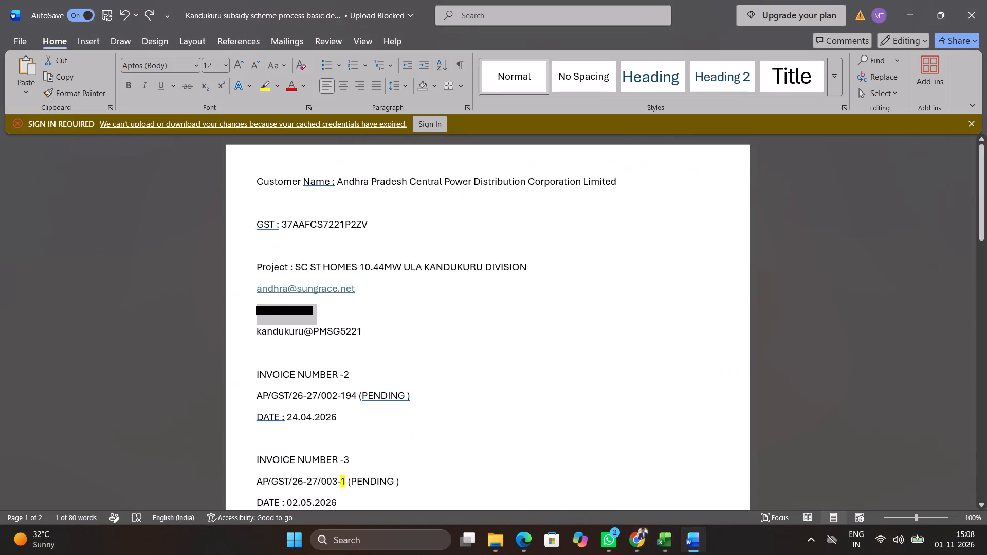
drag(370, 288, 239, 289)
click(239, 289)
key(ctrl+c)
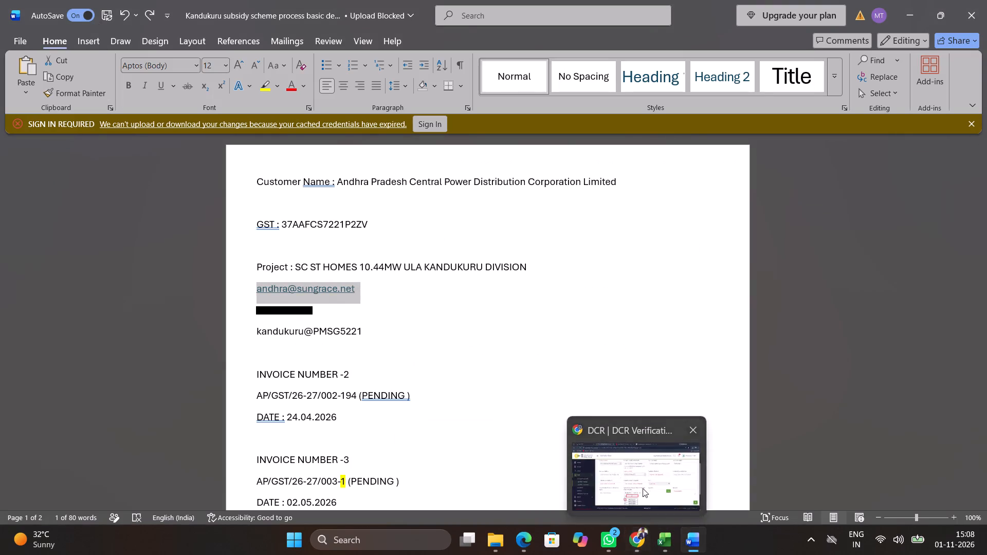
click(643, 488)
key(ctrl+v)
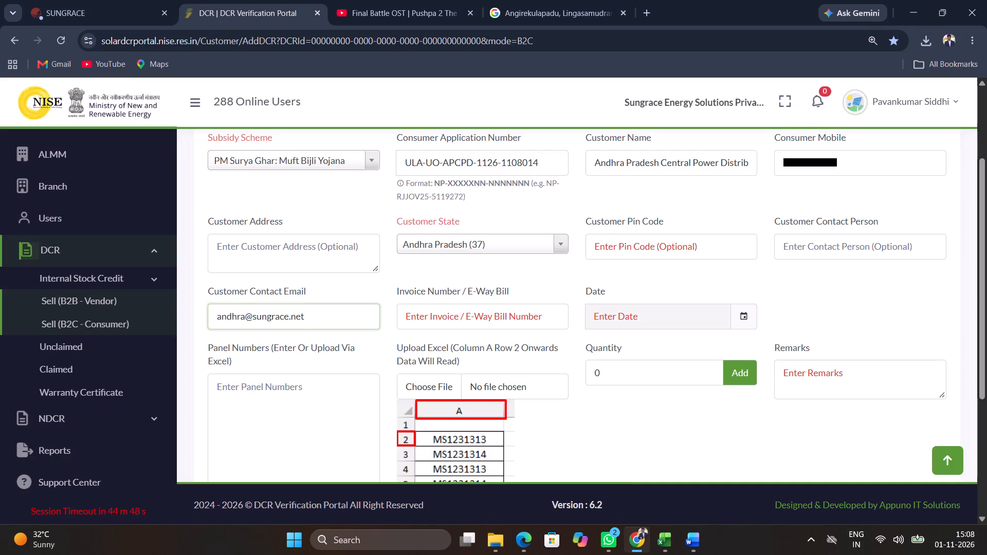
Fill Invoice Number / E-Way Bill with the invoice number 9 prefix "AP/GST/26-27/009-", copied from the Word document.
click(515, 324)
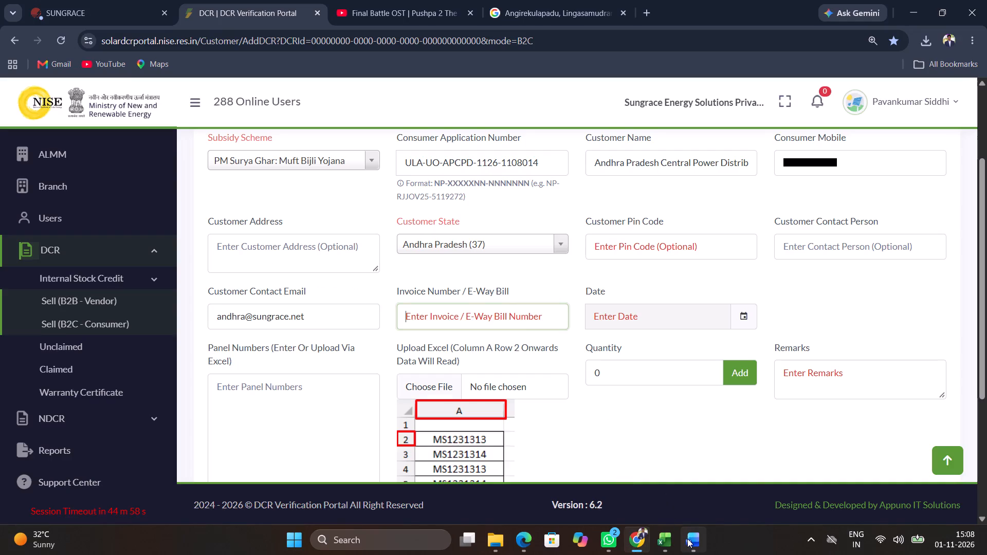
click(686, 475)
scroll(389, 257, down, 4)
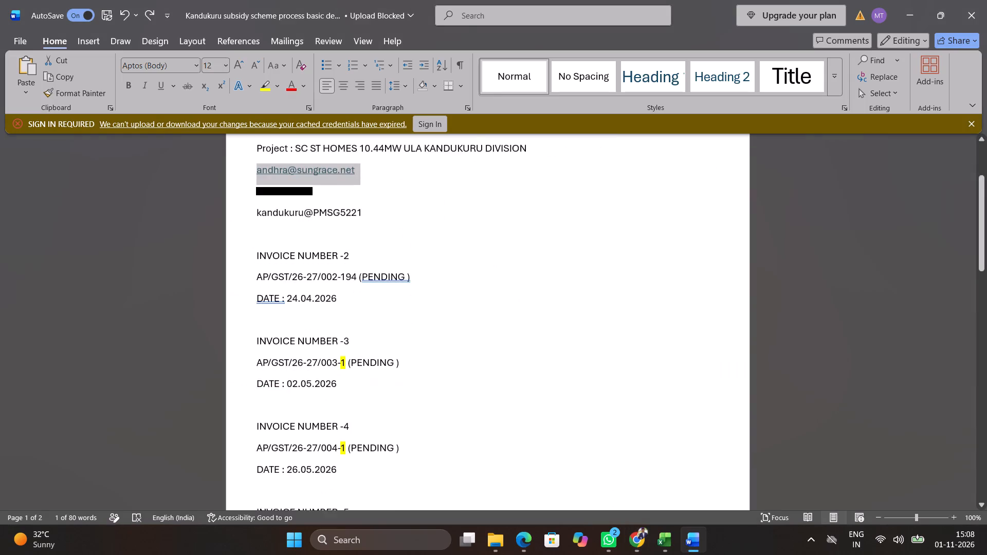
scroll(359, 273, down, 10)
drag(351, 346, 305, 345)
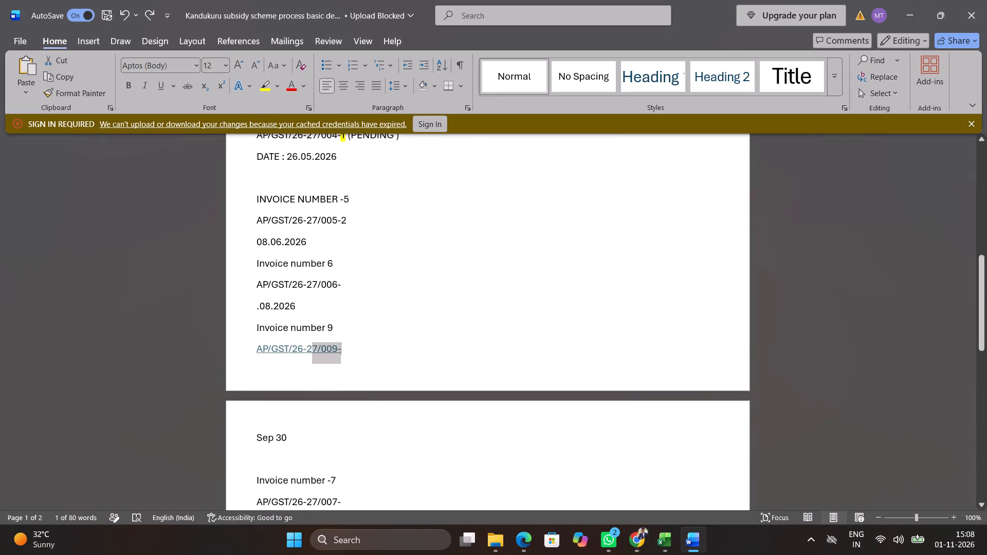
drag(305, 345, 239, 347)
click(239, 347)
key(ctrl+c)
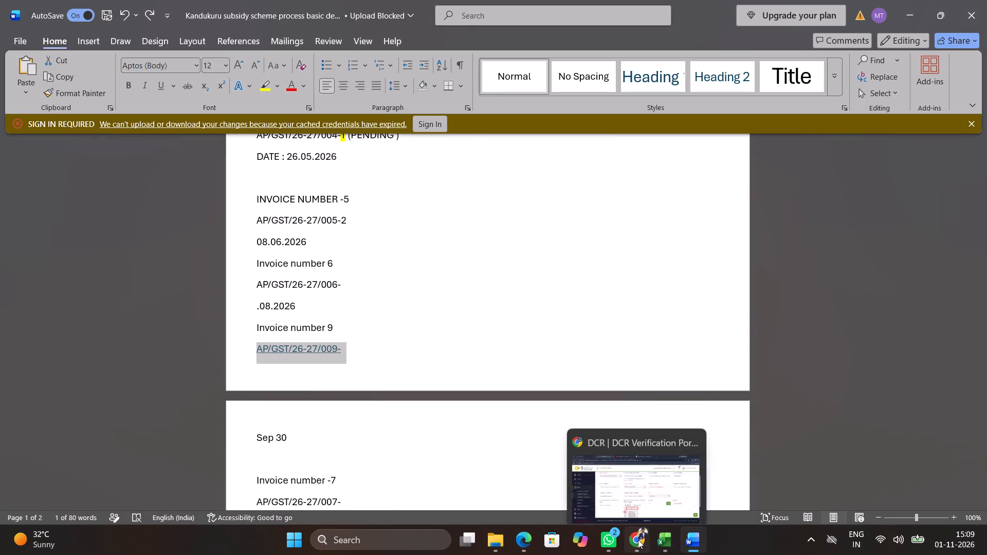
click(624, 493)
key(ctrl+v)
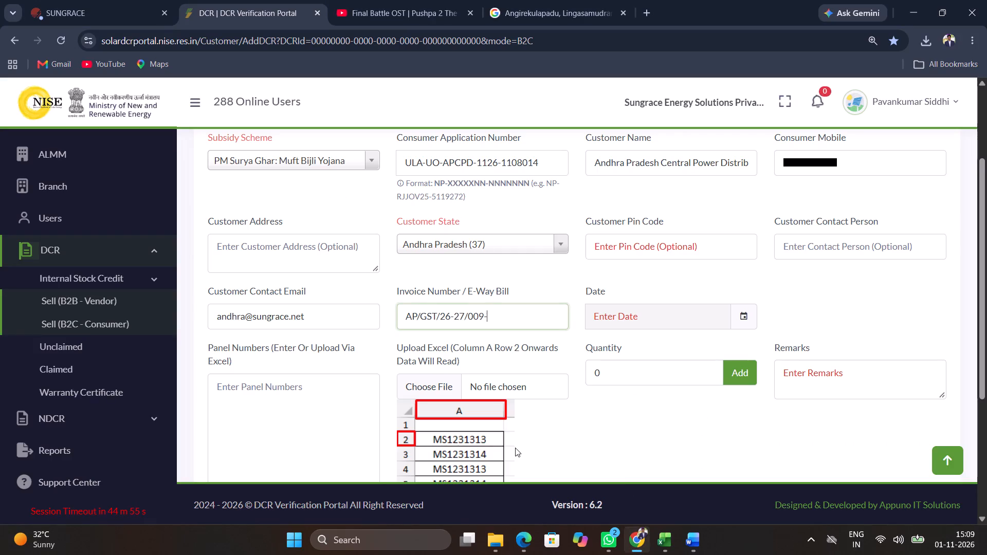
Complete the invoice number as AP/GST/26-27/009-316 and set the invoice date to 30-Sep-2026.
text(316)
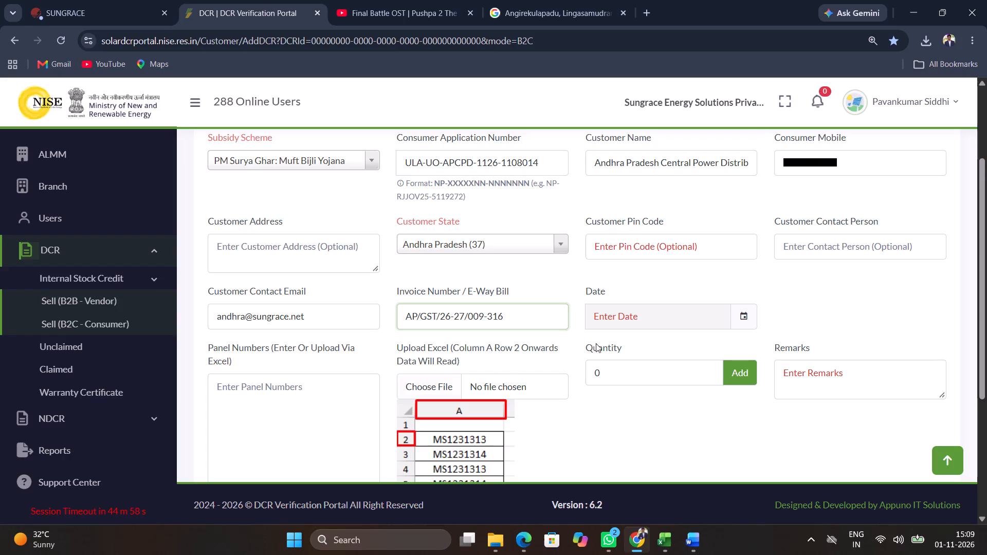
click(636, 320)
click(594, 341)
click(594, 341)
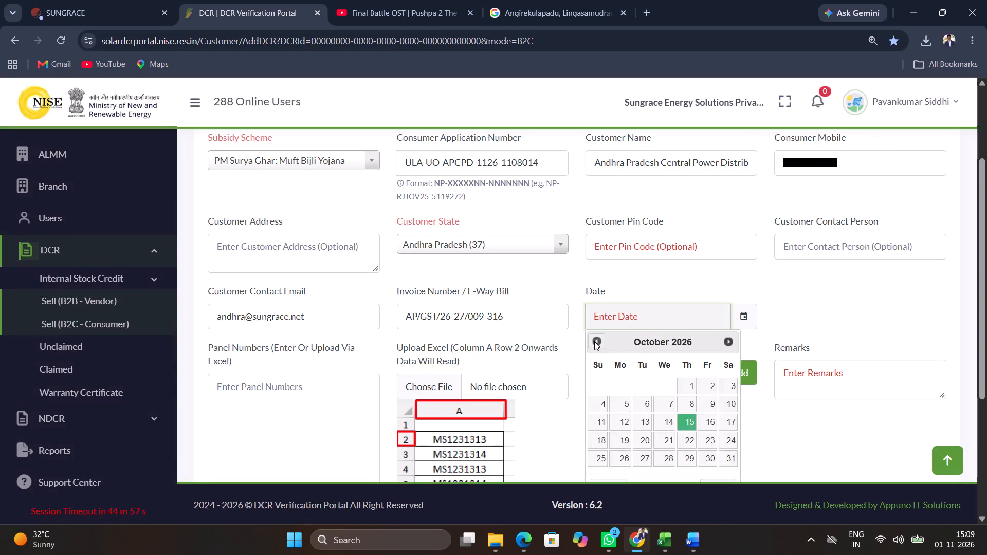
click(668, 457)
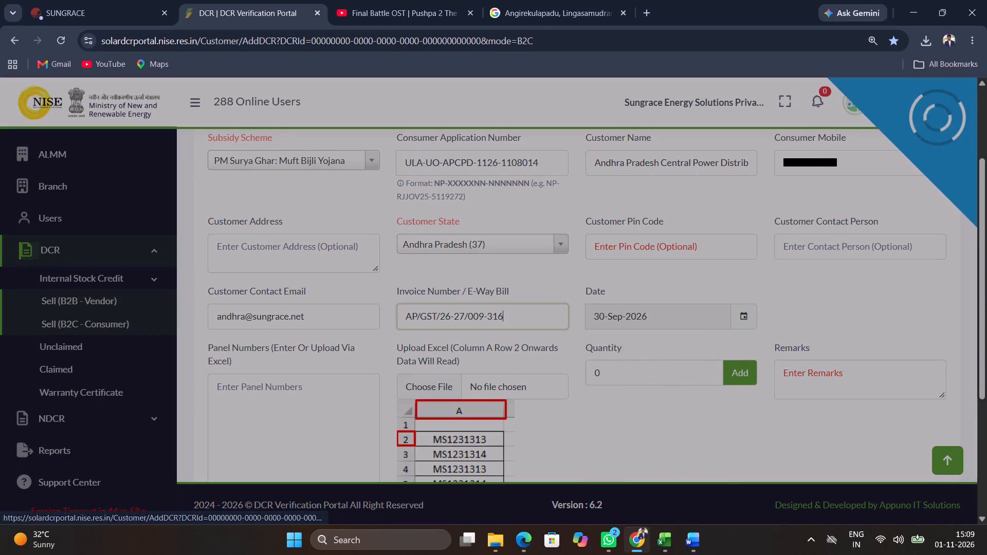
scroll(442, 246, down, 3)
click(310, 272)
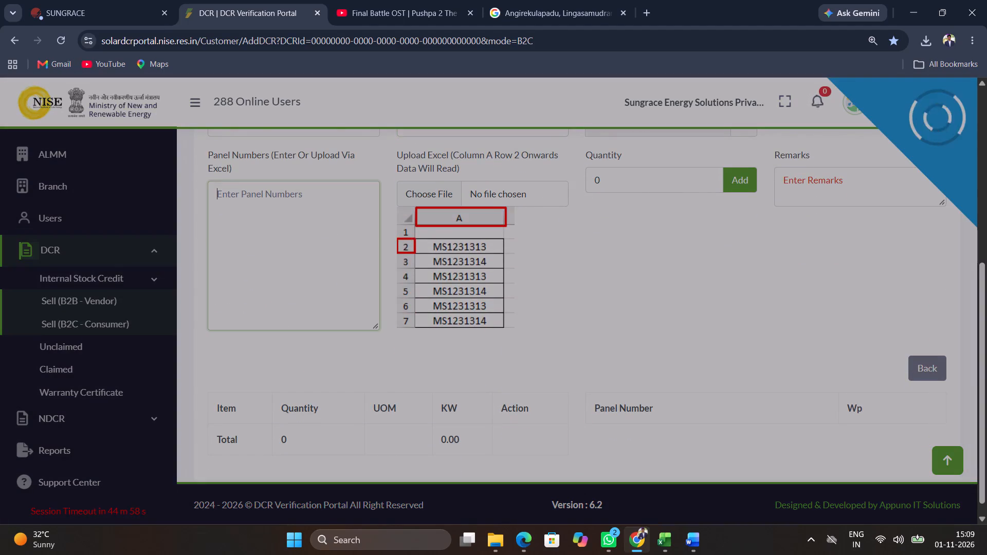
click(97, 0)
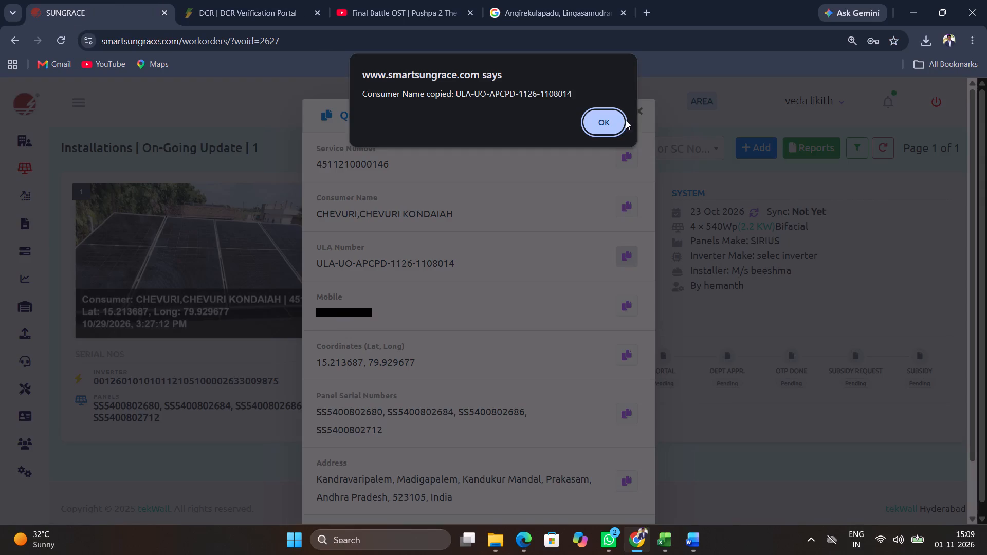
click(610, 119)
click(618, 414)
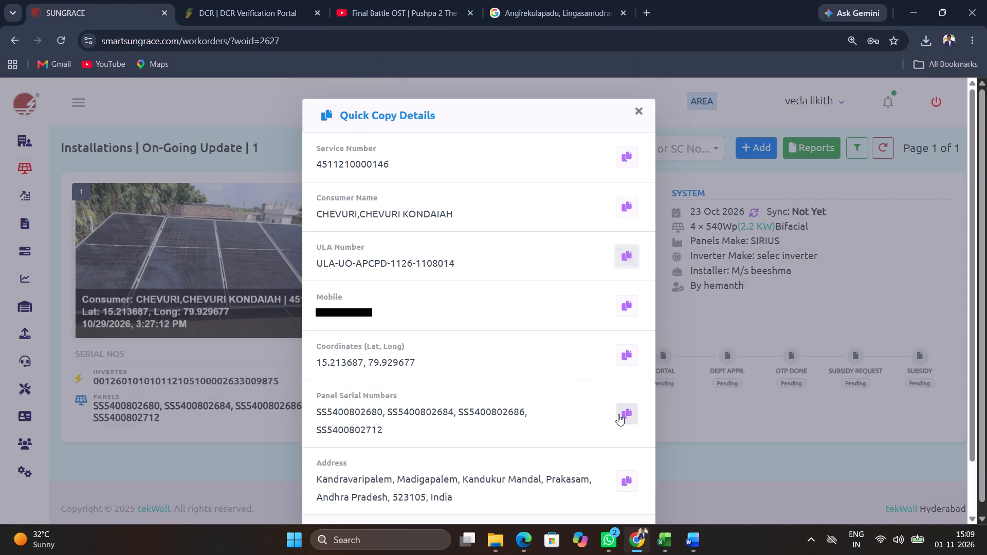
click(249, 0)
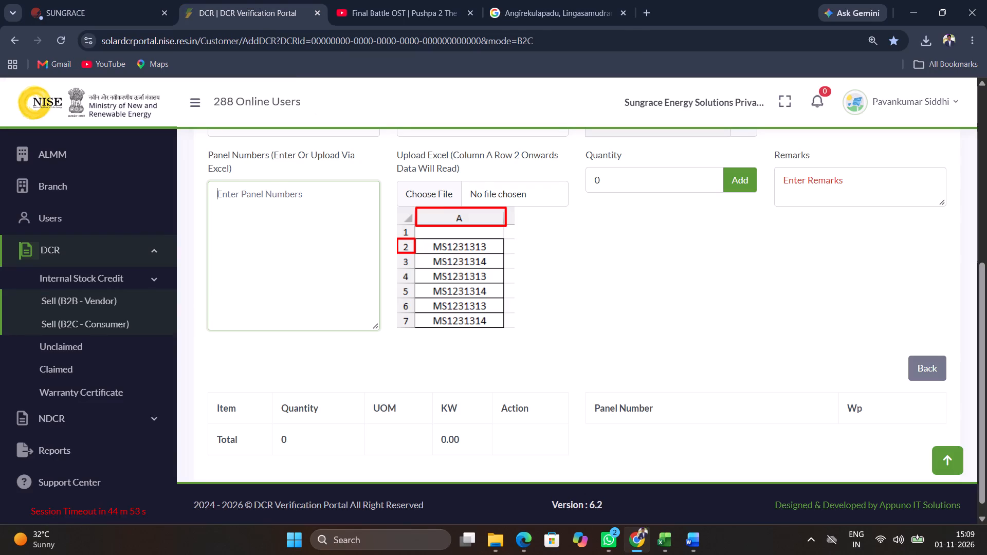
key(ctrl+v)
key(Left)
key(Left)
key(Left)
key(Left)
key(Left)
key(Left)
key(Left)
key(Left)
key(Left)
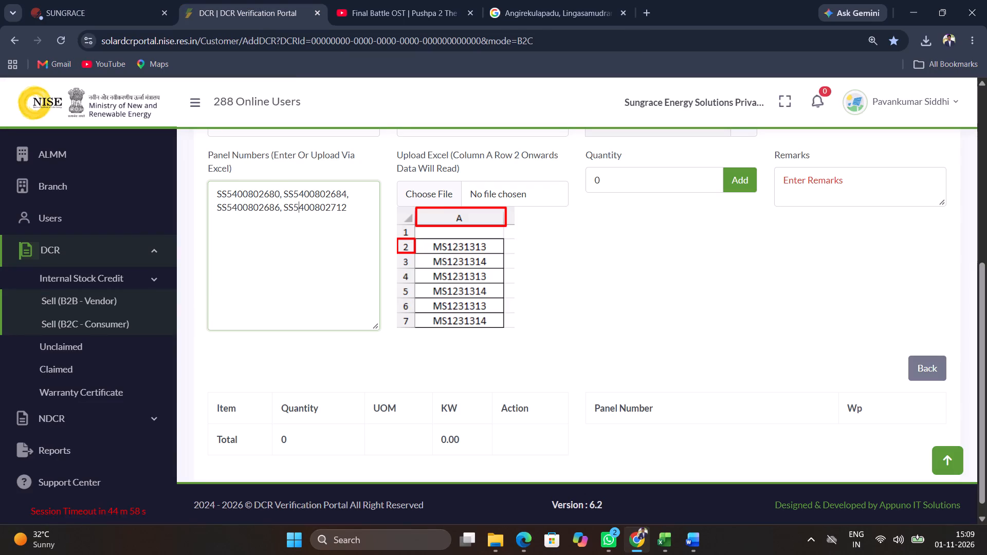
key(Left)
key(Left)
key(Left)
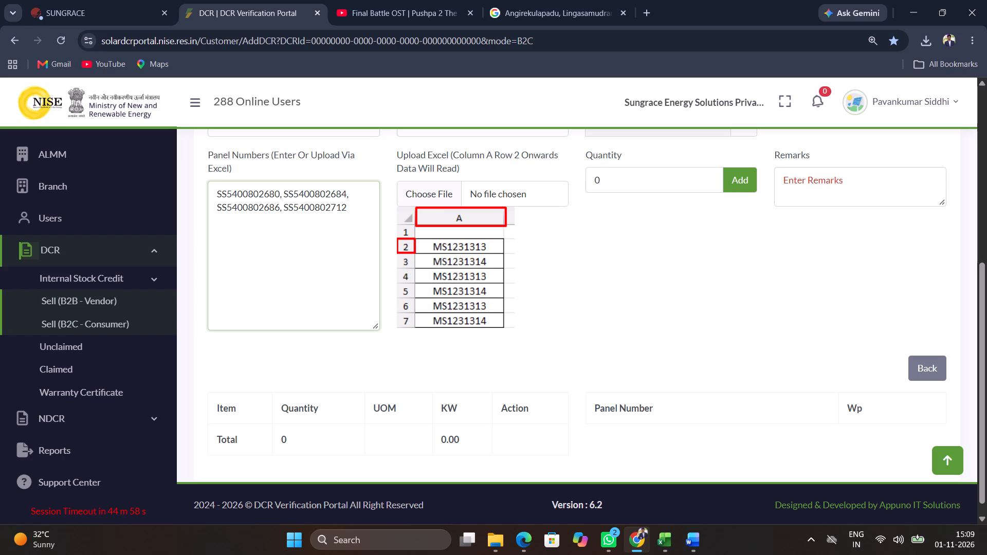
key(BackSpace)
key(BackSpace)
key(Return)
key(Up)
key(Up)
key(Up)
key(Up)
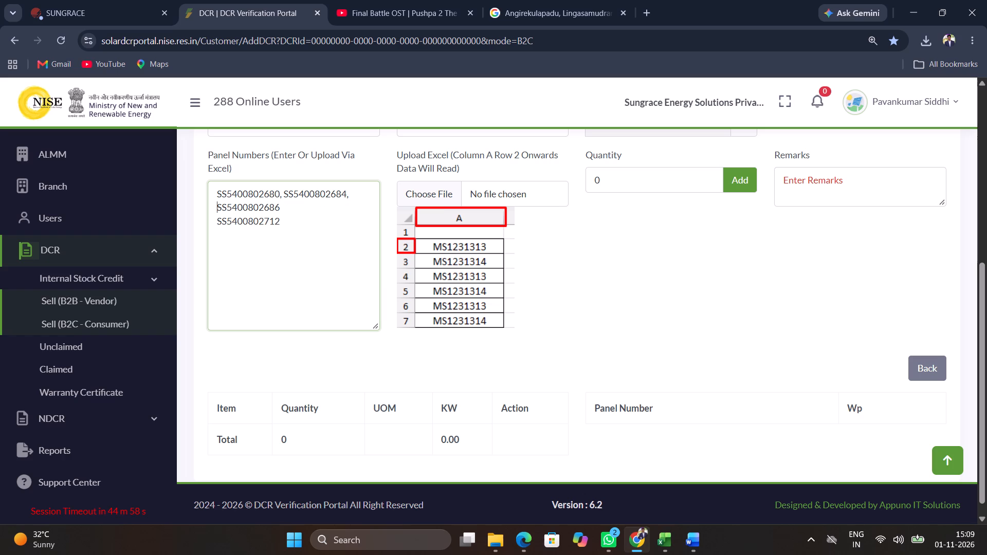
key(Right)
key(Right)
key(Right)
key(Right)
key(Right)
key(Right)
key(Right)
key(Right)
key(Right)
key(Right)
key(Right)
key(Right)
key(Right)
key(Right)
key(BackSpace)
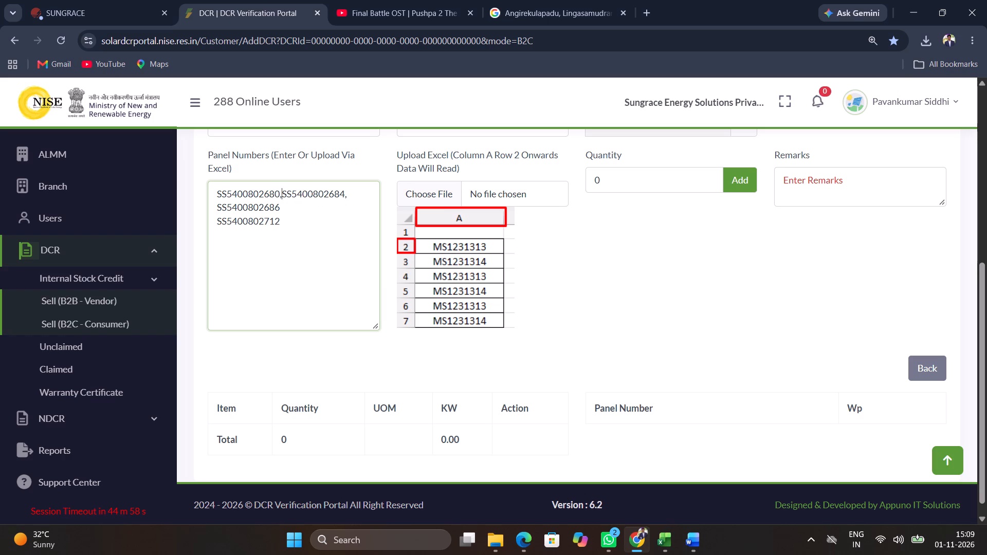
key(BackSpace)
key(Return)
key(Right)
key(Right)
key(Right)
key(Right)
key(Right)
key(Right)
key(Right)
key(Right)
key(Right)
key(Right)
key(Right)
key(Right)
key(Right)
key(Right)
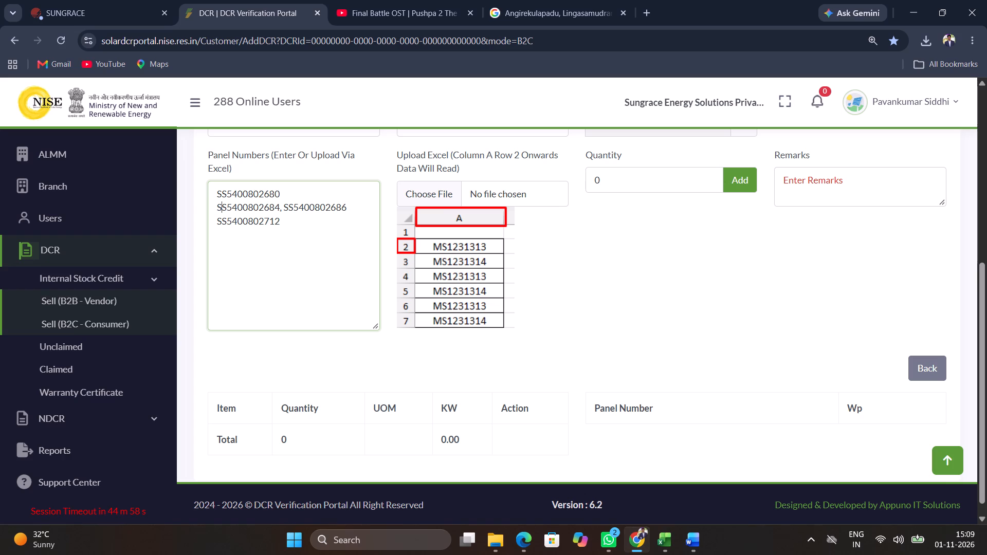
key(Right)
key(Left)
key(BackSpace)
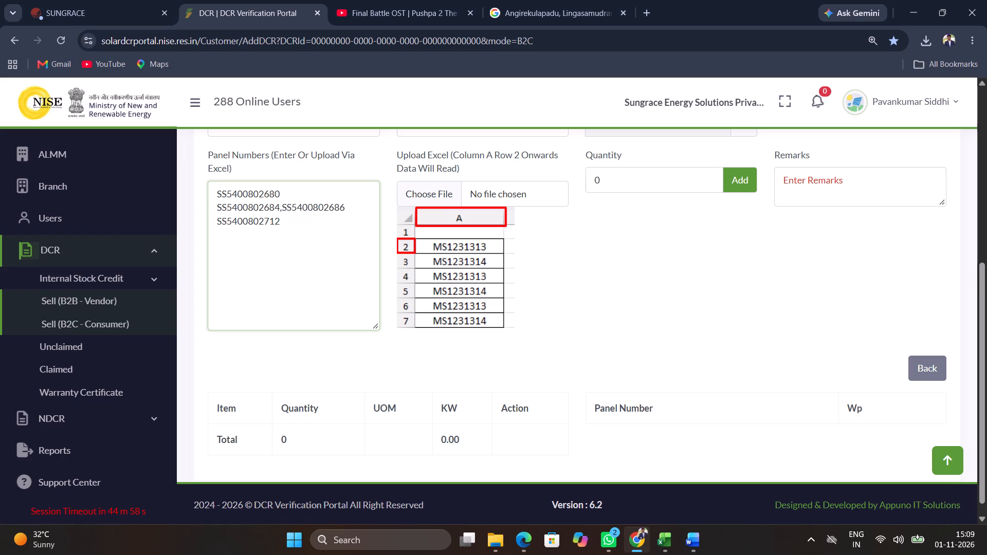
key(BackSpace)
key(Return)
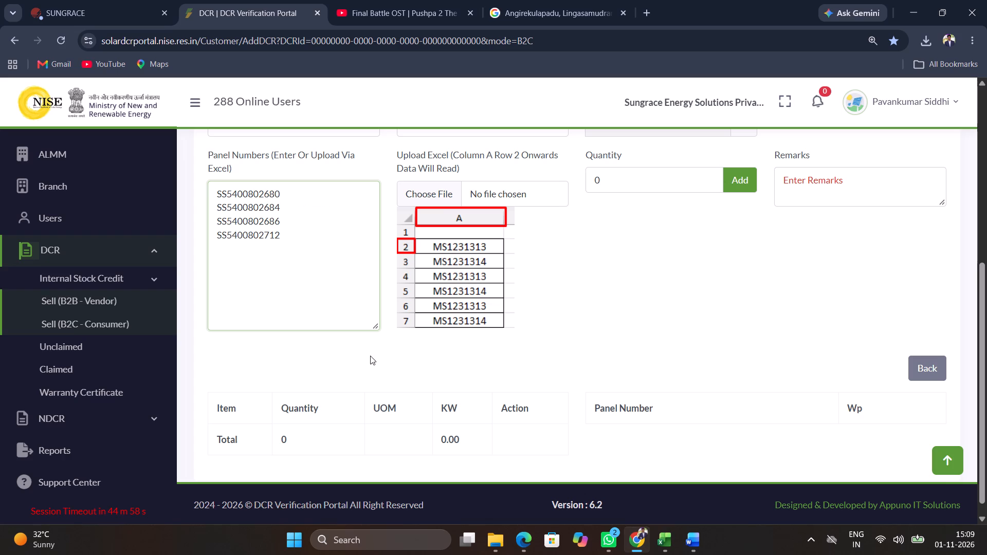
Set the quantity to 4 and add the entered panels to the DCR item list.
click(659, 183)
scroll(659, 183, up, 4)
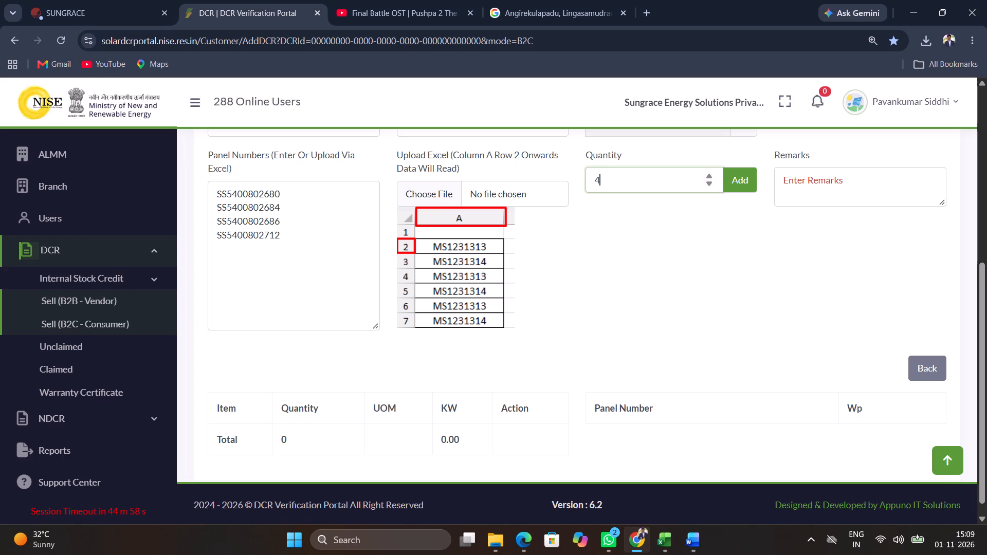
click(732, 186)
Copy the consumer's address from the SUNGRACE work order's Quick Copy Details into the DCR form's Remarks.
drag(848, 165, 850, 181)
click(871, 185)
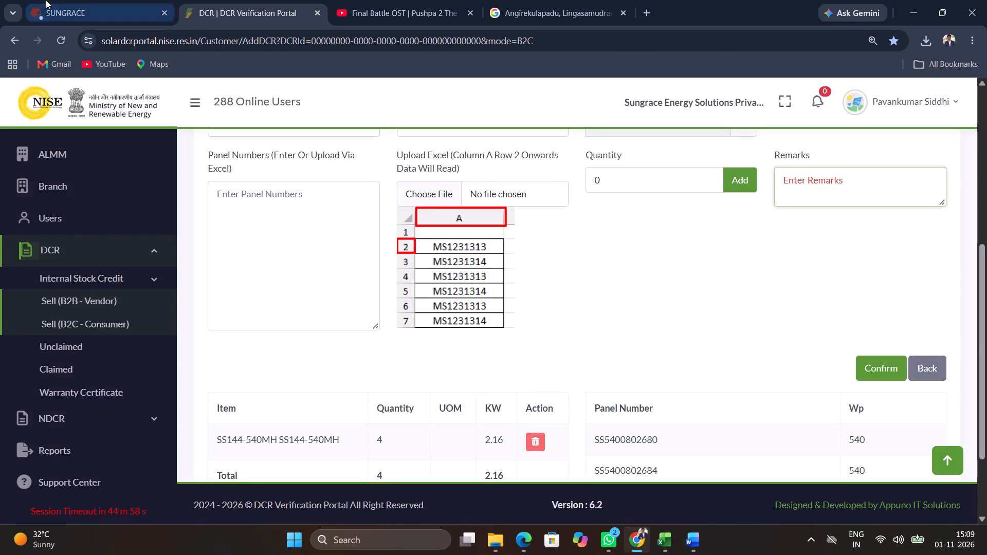
click(45, 0)
double_click(607, 147)
click(627, 488)
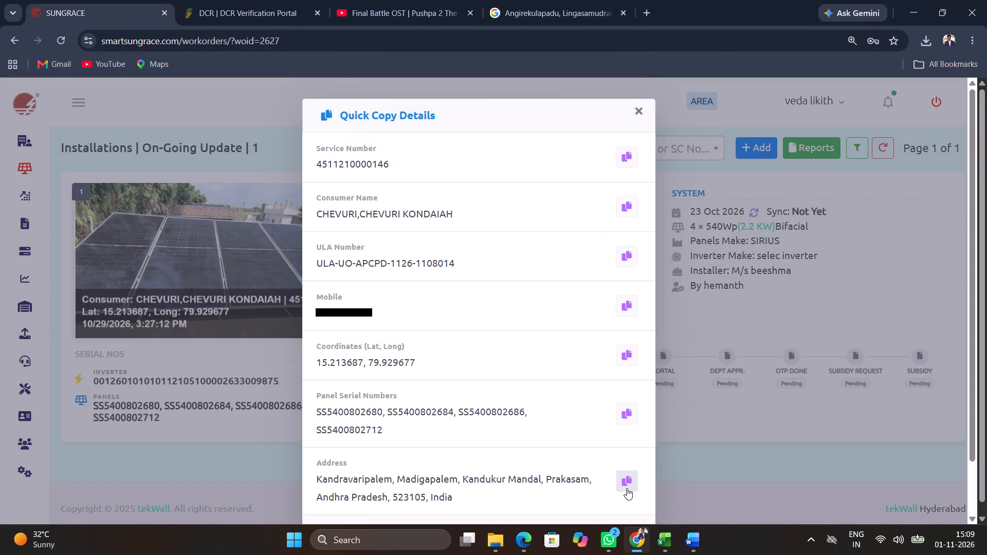
click(284, 5)
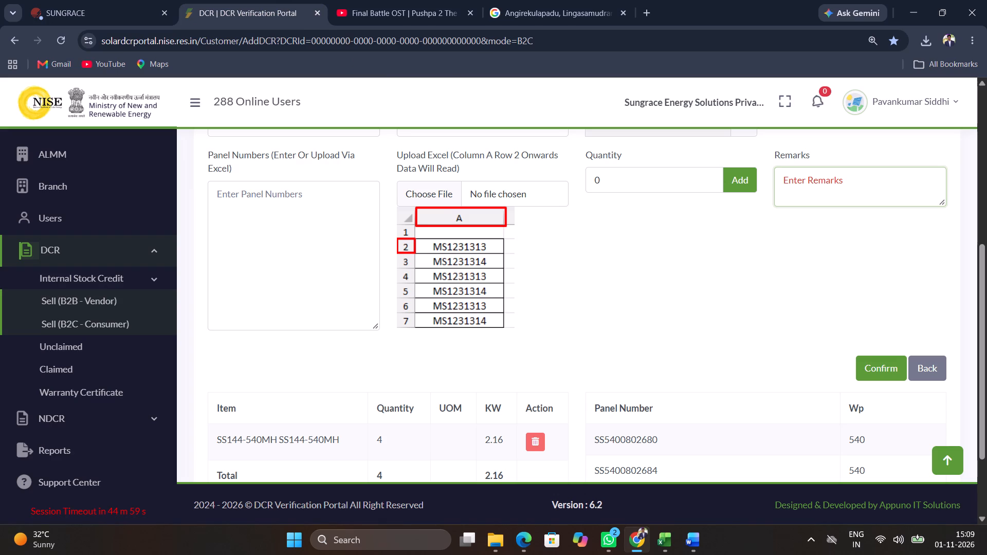
key(ctrl+v)
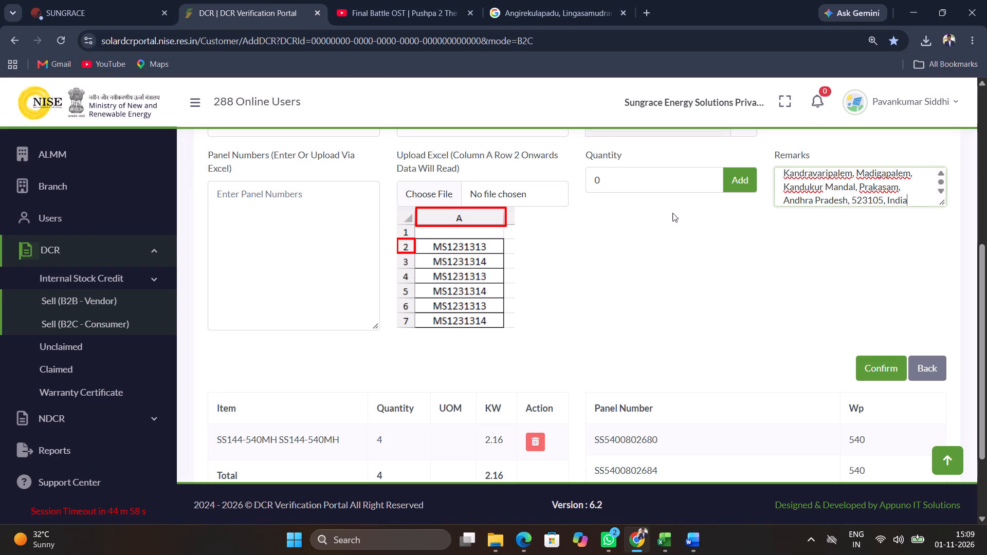
Fill Customer Pin Code in the DCR form with the pincode copied from the SUNGRACE Quick Copy Details.
scroll(608, 289, up, 2)
click(622, 182)
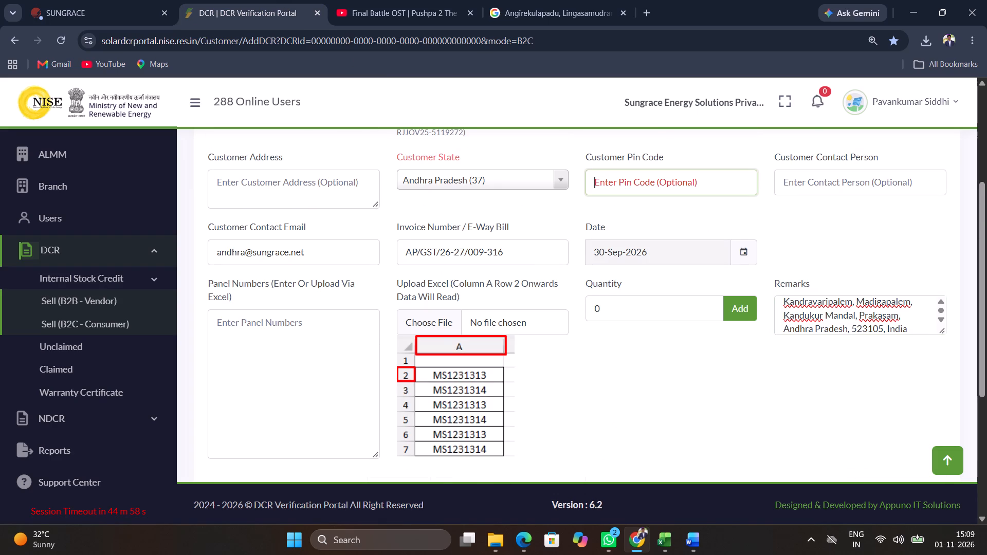
click(128, 0)
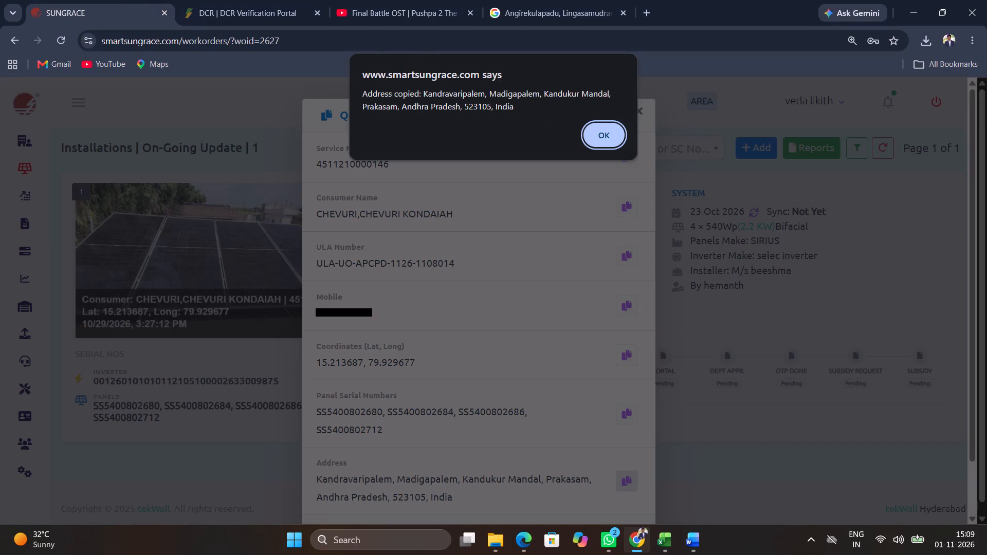
click(608, 139)
scroll(601, 153, down, 3)
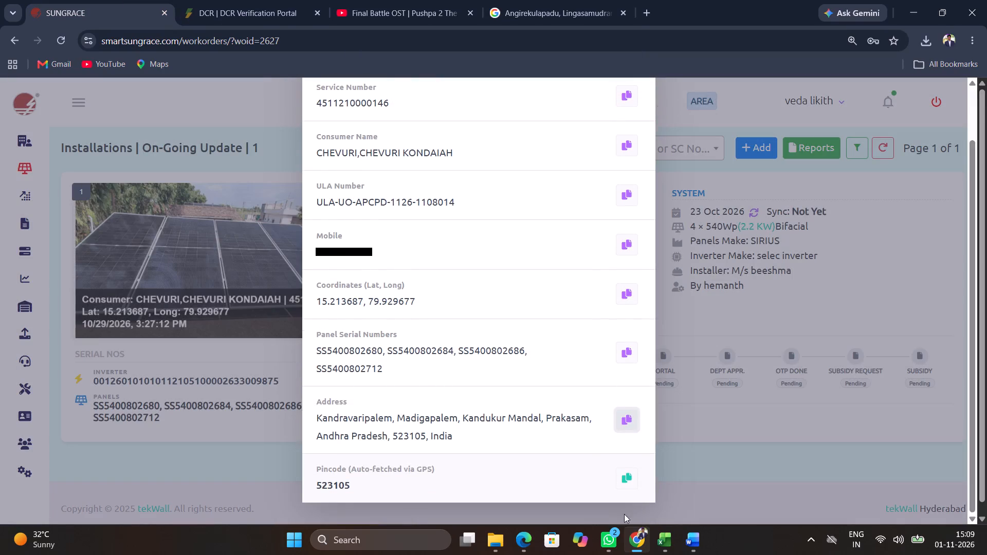
click(630, 475)
click(212, 0)
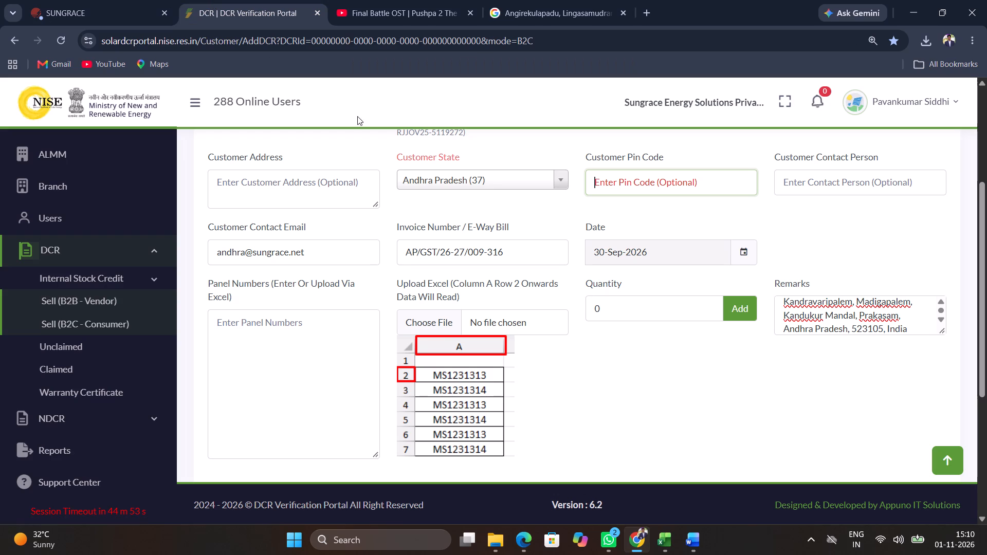
key(ctrl+v)
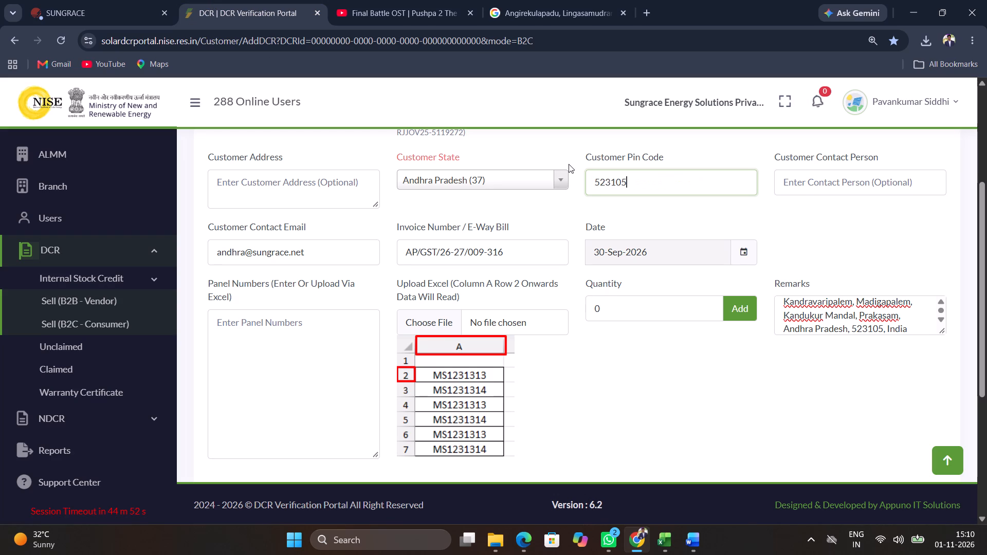
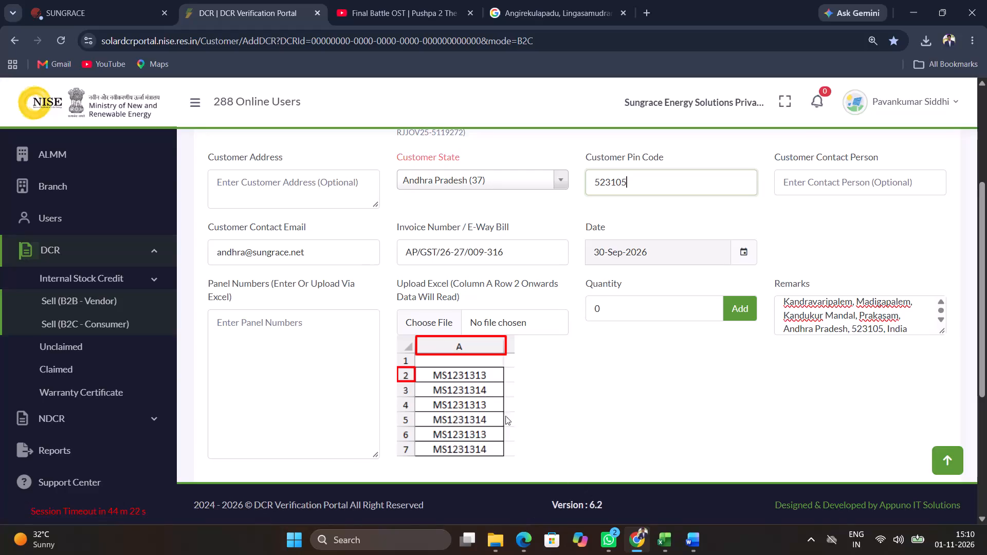
Confirm the completed B2C DCR for the consumer with the four listed panels.
scroll(852, 187, down, 4)
click(872, 261)
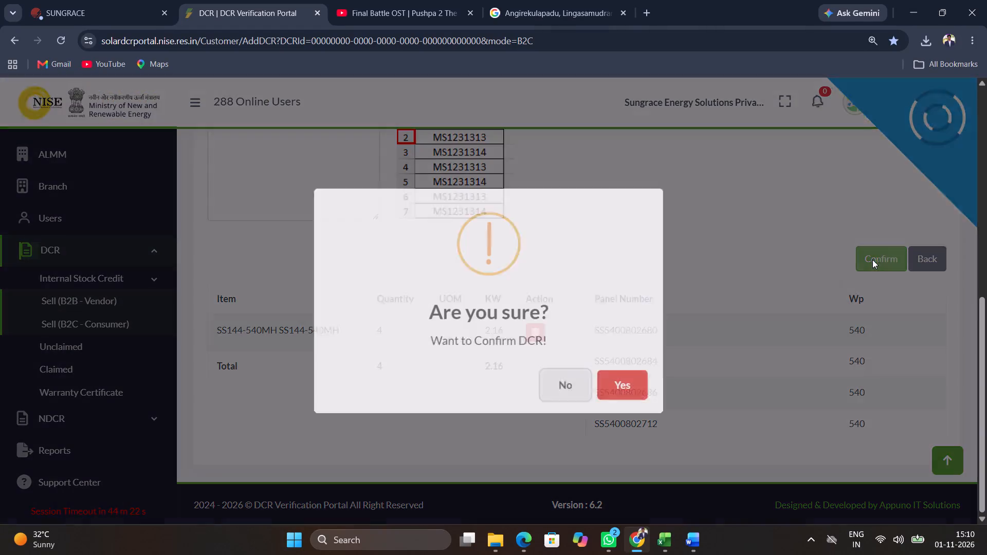
click(602, 377)
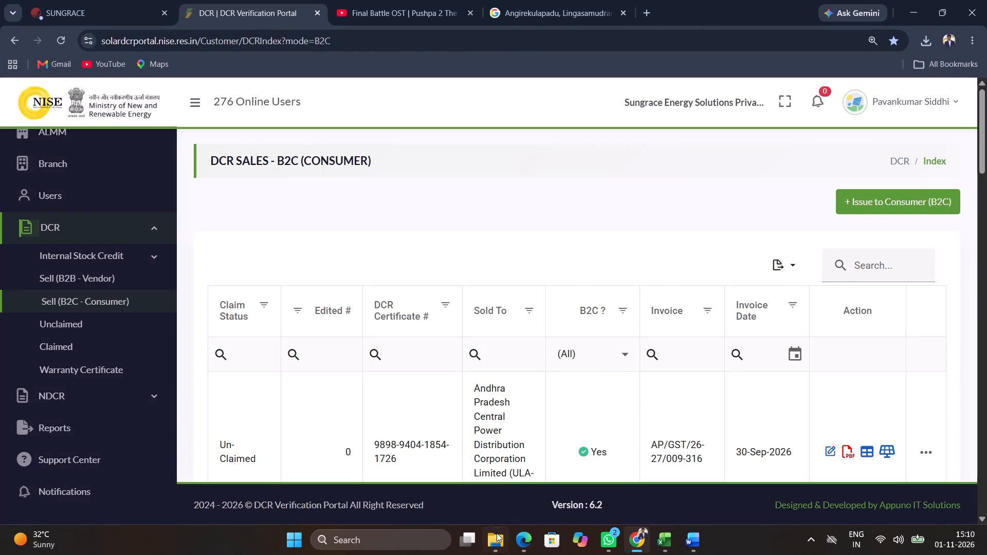
Create a folder named 316_ inside the DCR009 folder in File Explorer.
click(485, 497)
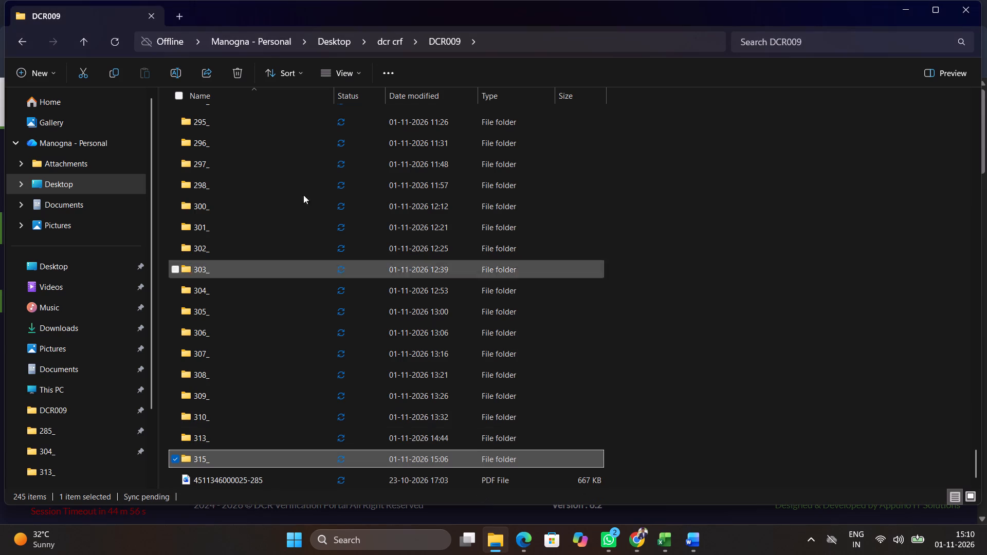
click(35, 69)
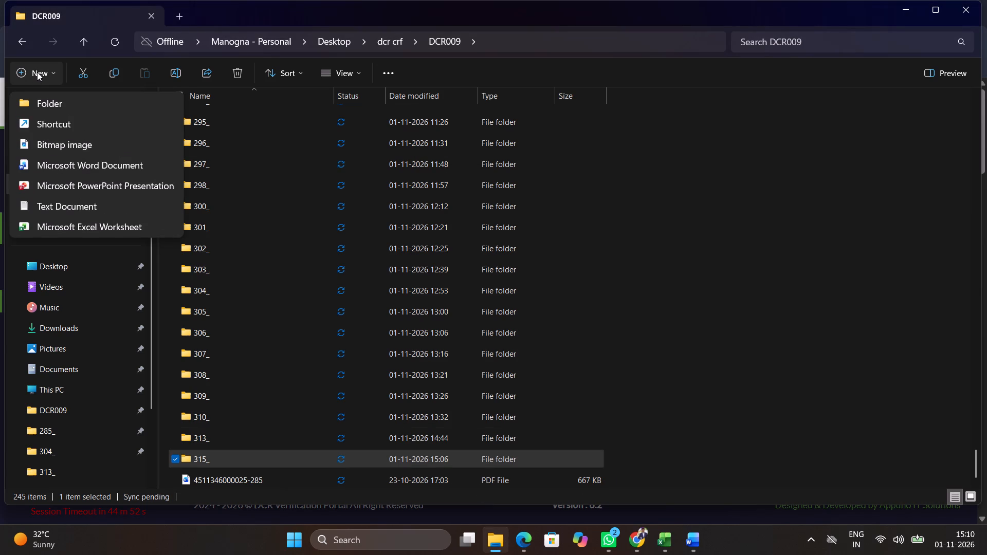
click(29, 103)
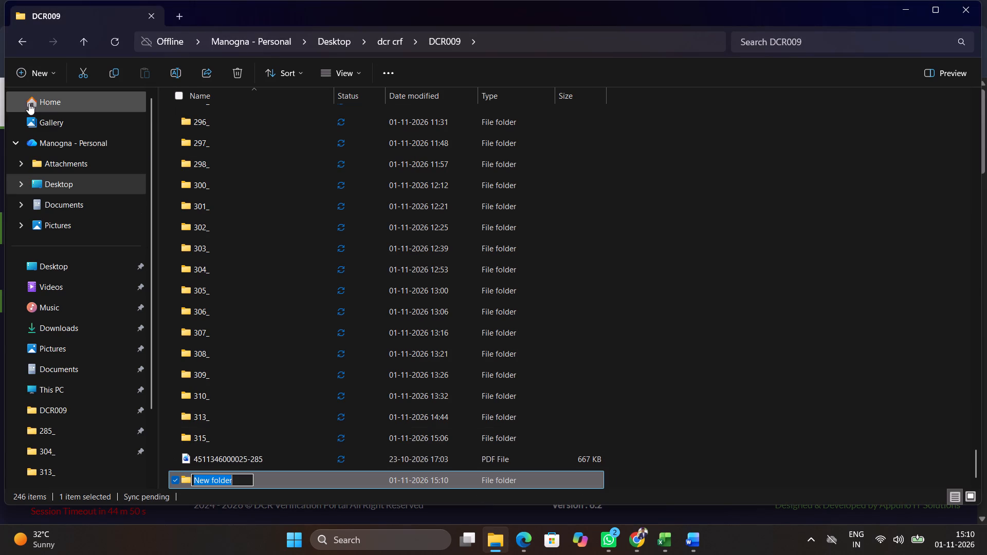
key(3)
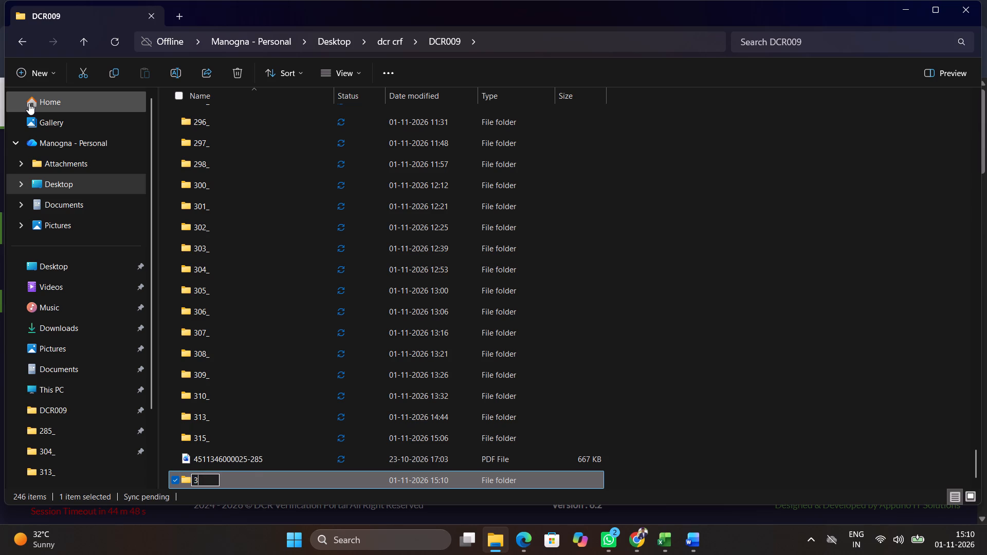
text(16)
key(shift+underscore)
key(Return)
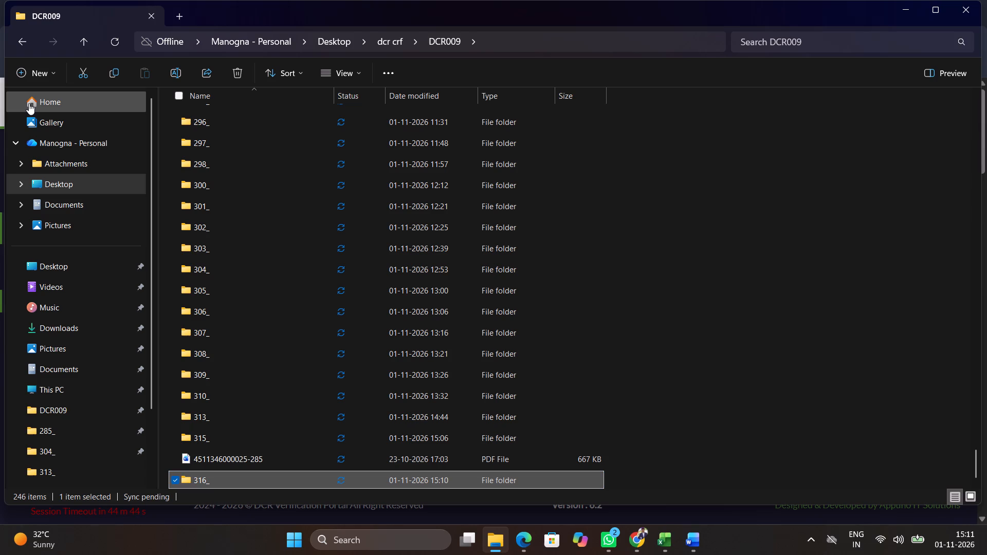
Copy the consumer's service number from the Quick Copy Details of the SUNGRACE work order.
click(639, 536)
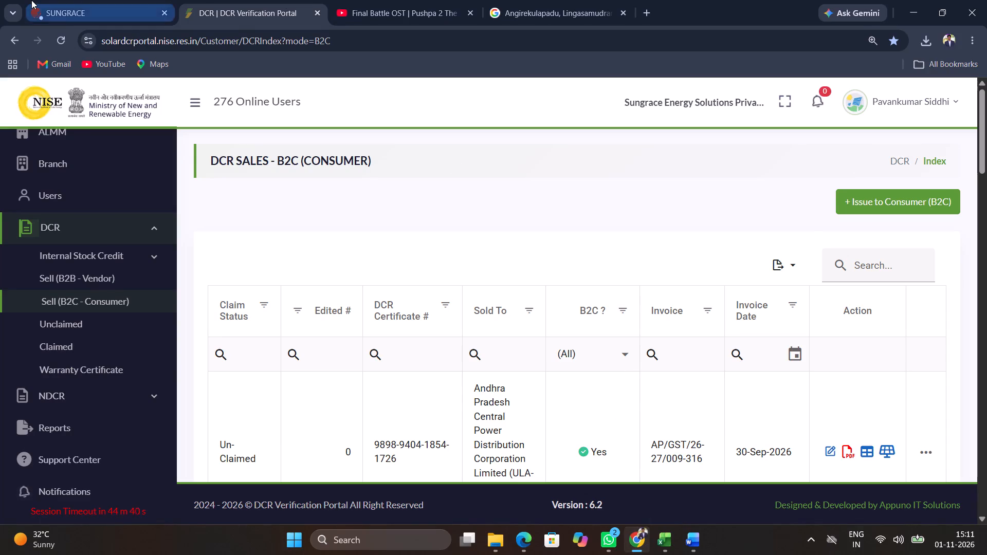
click(31, 0)
click(598, 125)
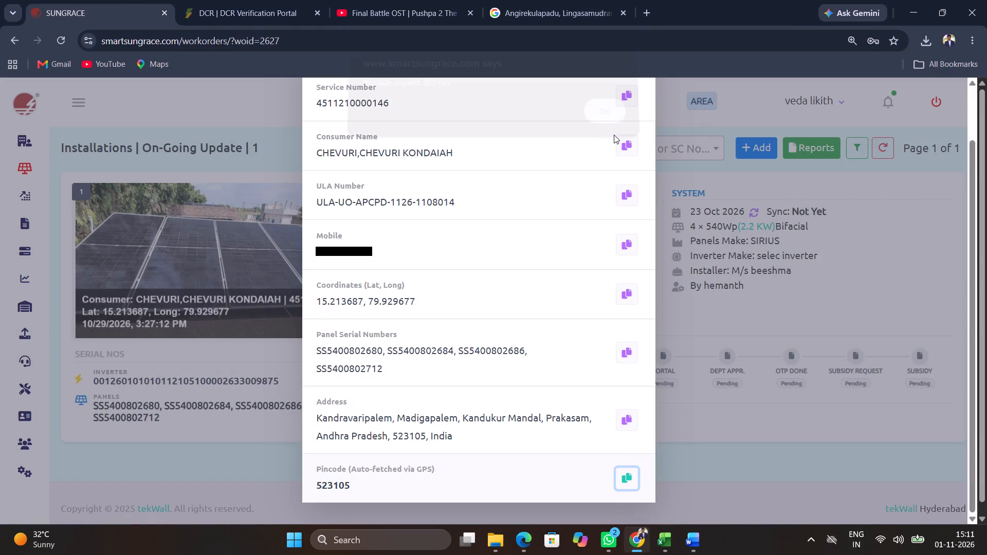
click(625, 96)
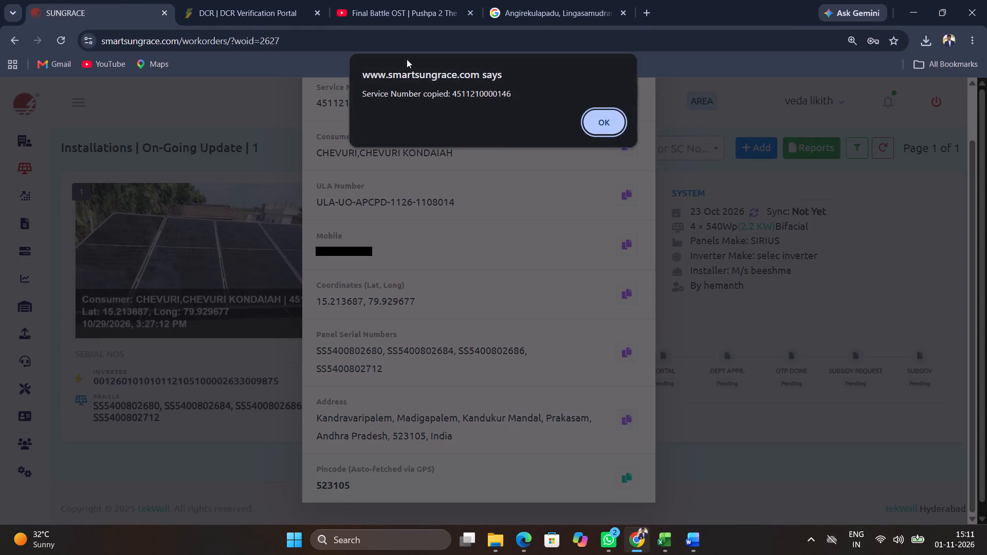
Download the new DCR certificate PDF from the DCR portal into folder 316_, named with the copied service number followed by -316.
click(265, 0)
click(845, 454)
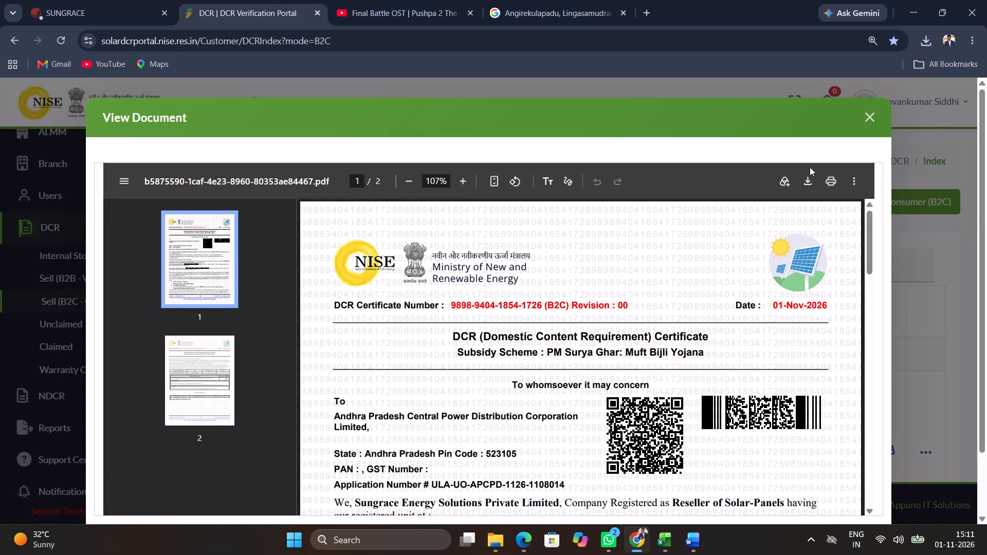
click(808, 180)
key(ctrl+v)
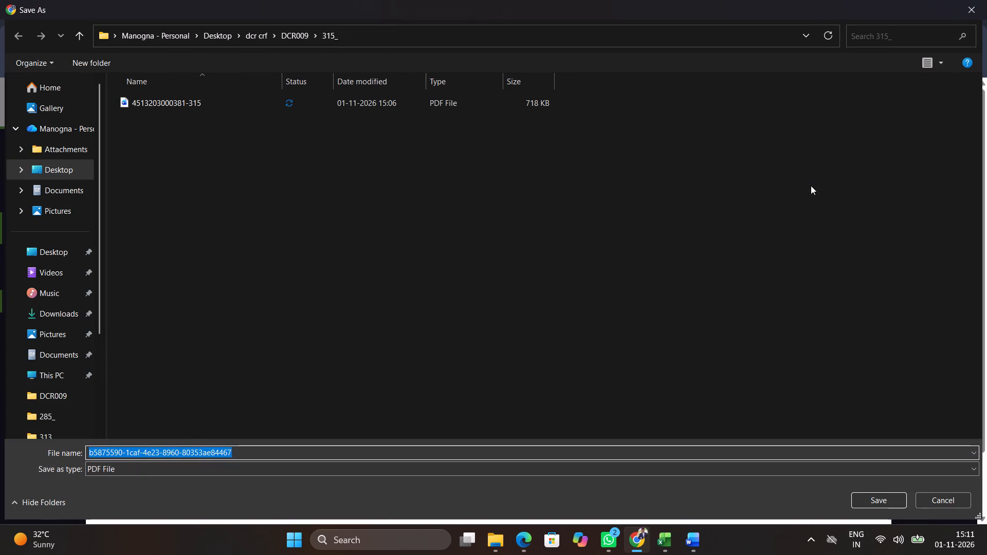
key(minus)
text(316)
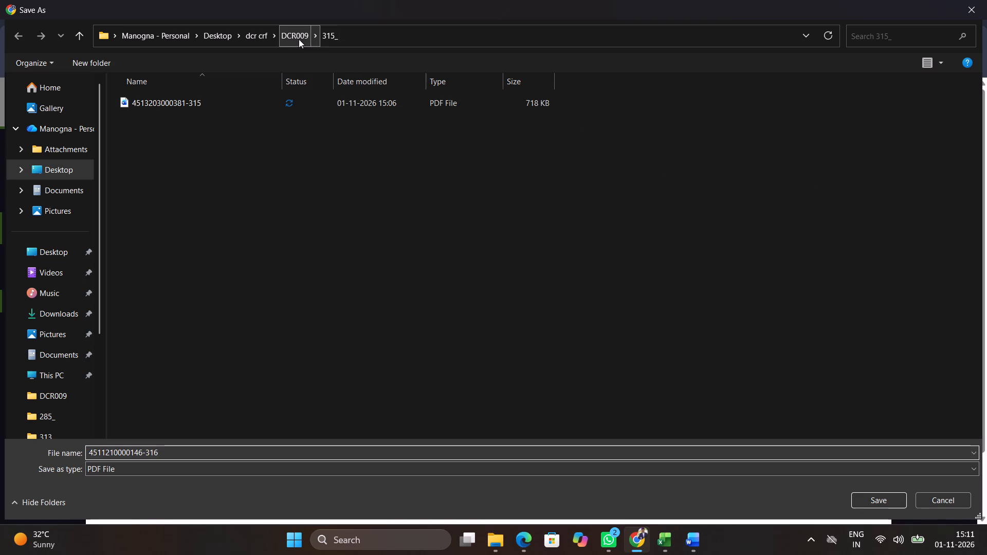
click(298, 39)
scroll(218, 254, down, 18)
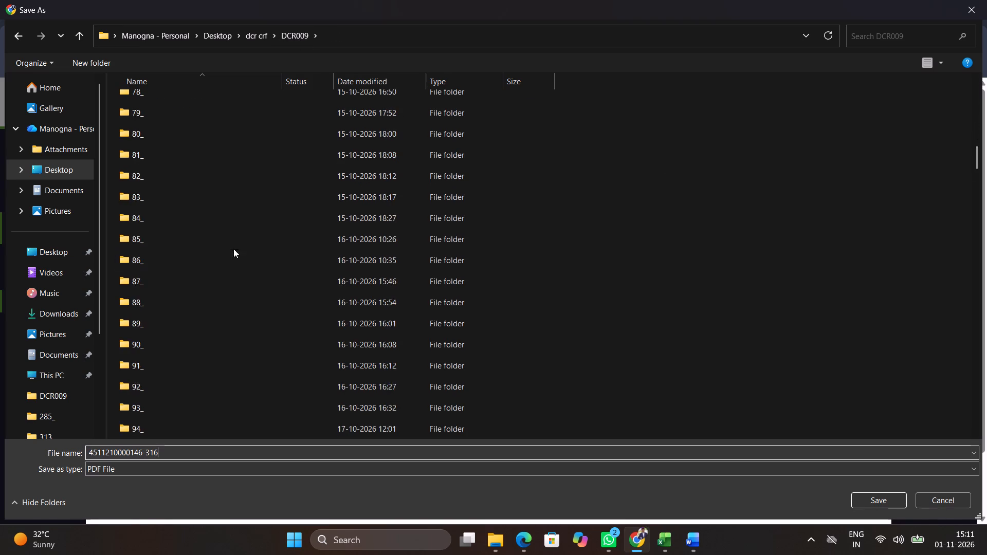
scroll(233, 249, down, 20)
scroll(233, 249, down, 20)
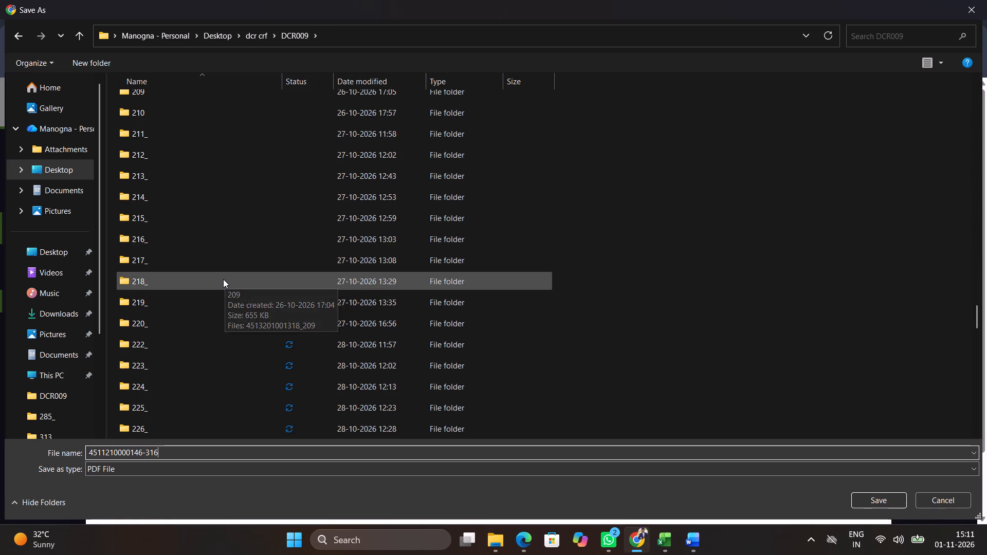
scroll(223, 279, down, 20)
scroll(223, 279, down, 6)
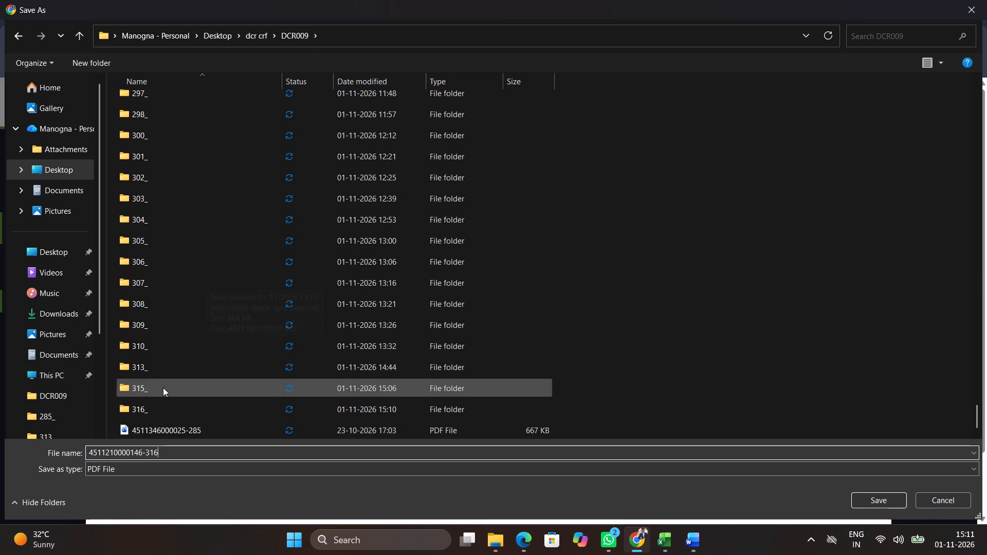
double_click(166, 404)
click(886, 502)
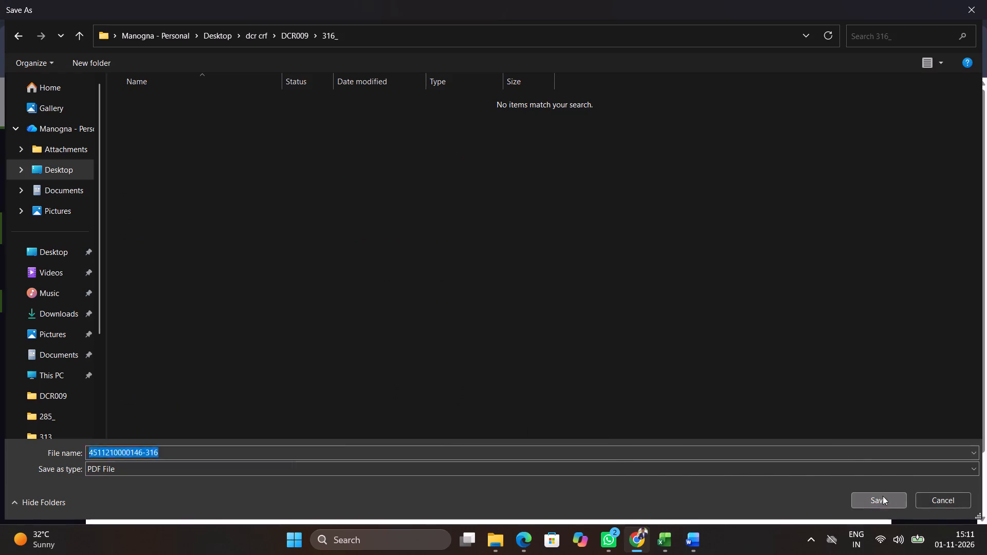
Attach the certificate PDF from folder 316_ as the Dcr upload in the consumer's SUNGRACE work order update form and submit it.
click(74, 0)
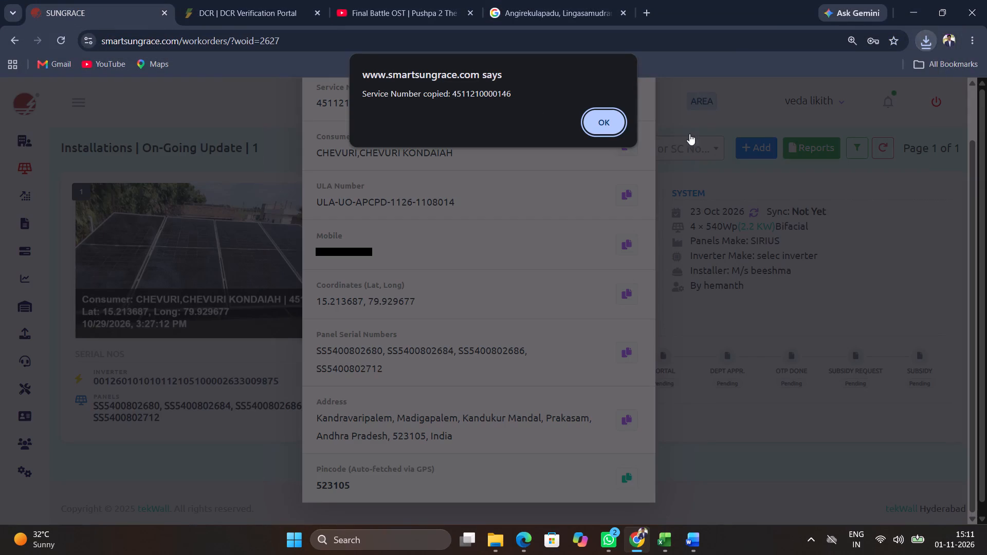
click(608, 125)
click(692, 117)
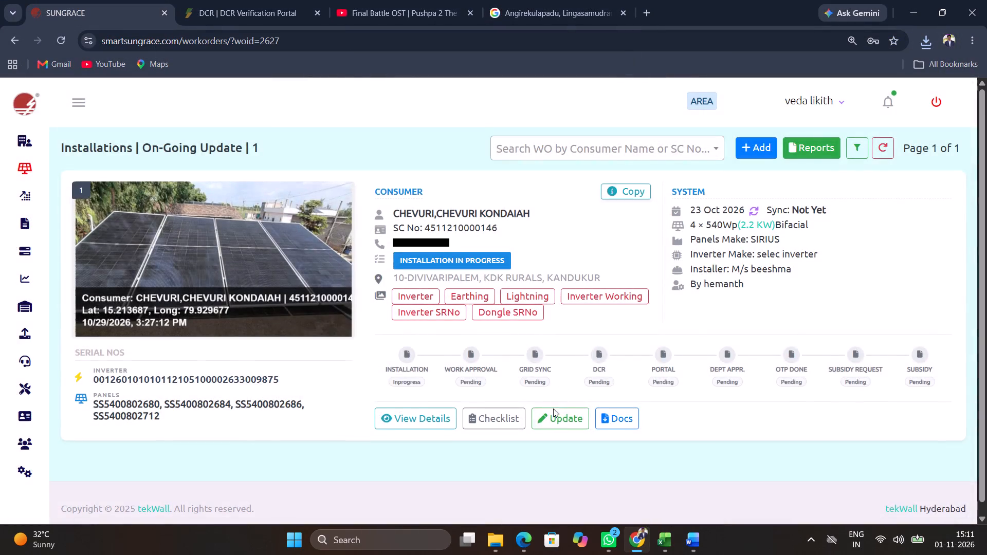
click(553, 415)
click(443, 365)
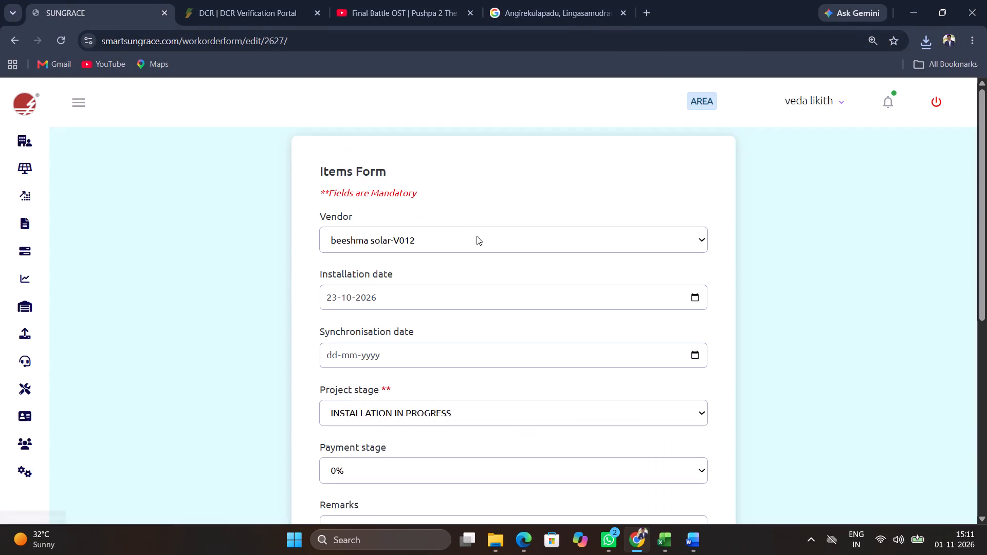
scroll(455, 225, down, 5)
click(358, 353)
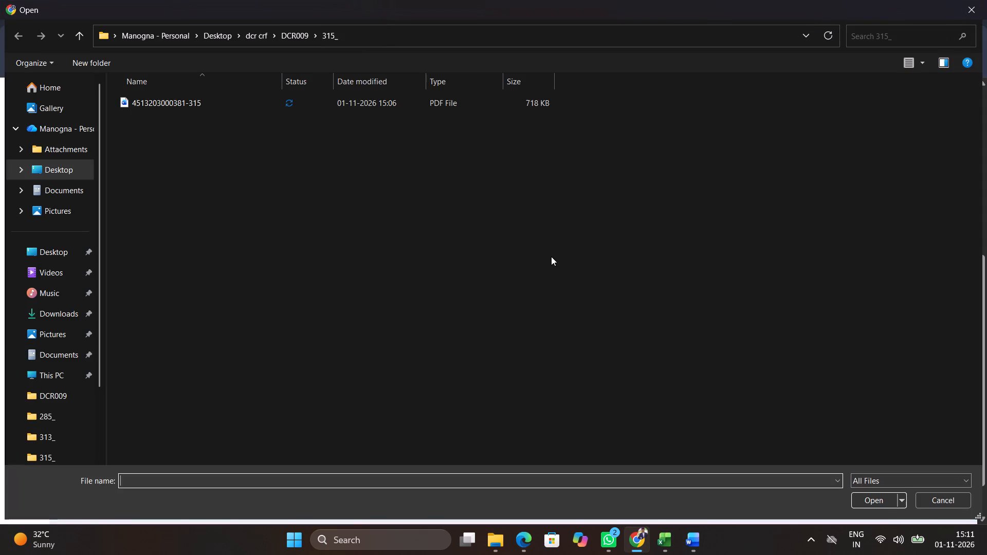
click(292, 41)
scroll(211, 258, down, 4)
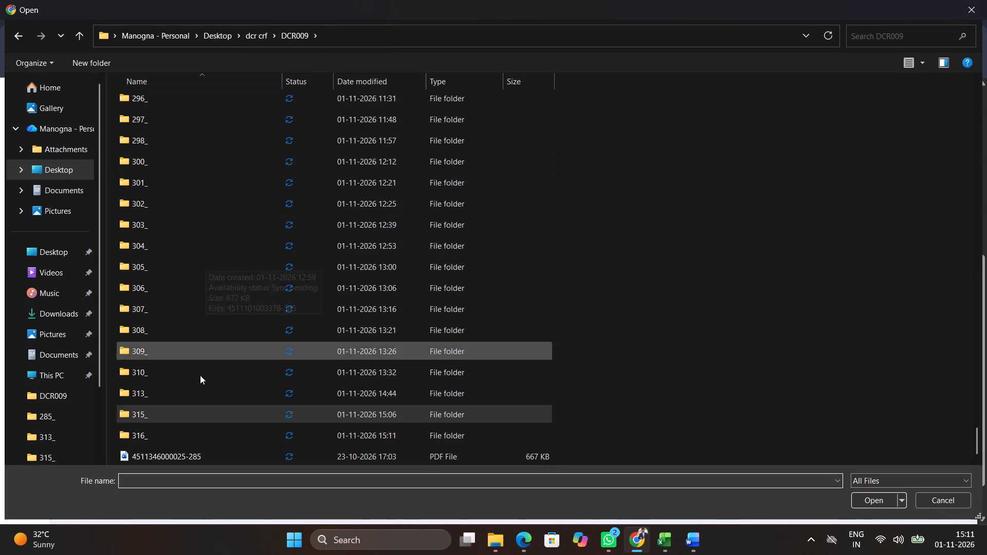
double_click(166, 431)
double_click(208, 108)
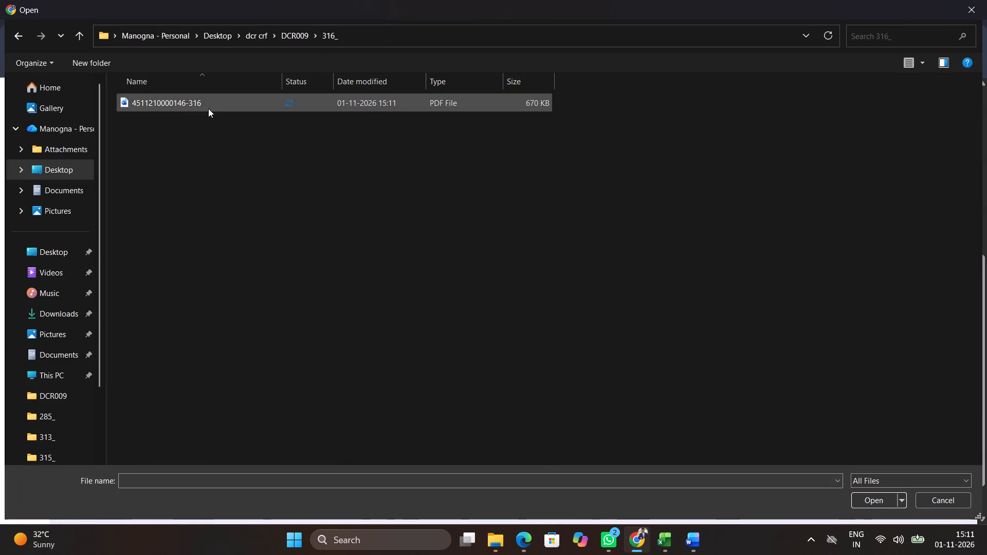
click(338, 427)
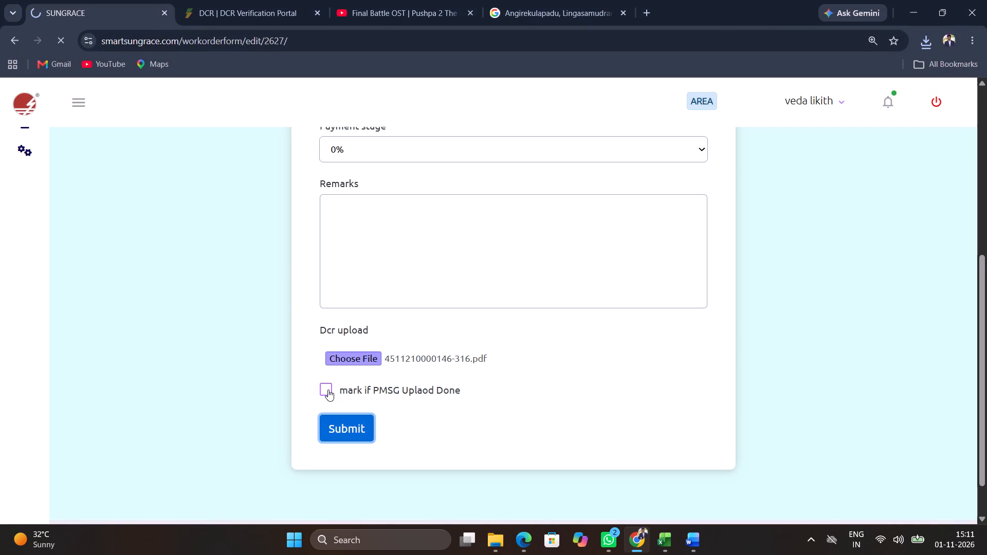
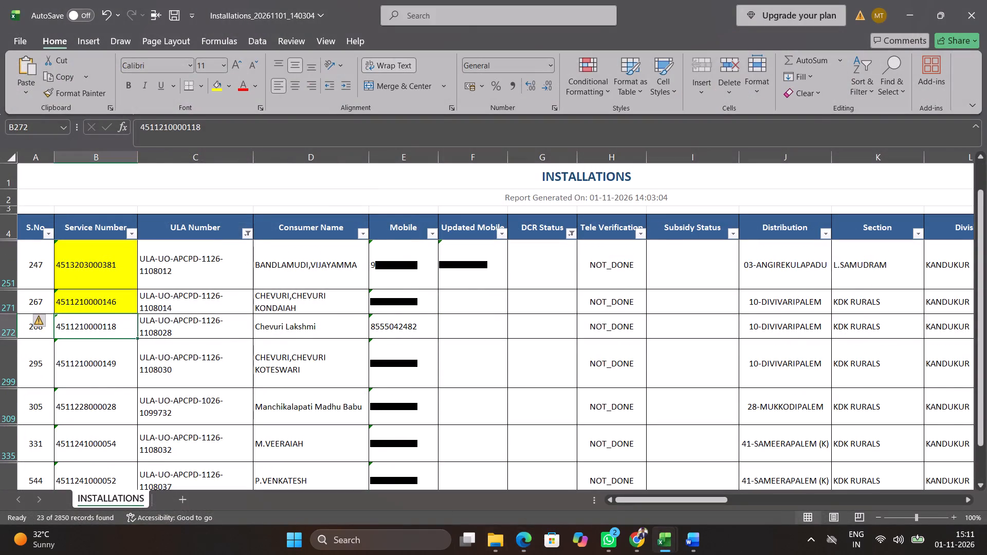
Copy the service number in row 272 of the INSTALLATIONS sheet and open the matching work order in SUNGRACE.
key(ctrl+c)
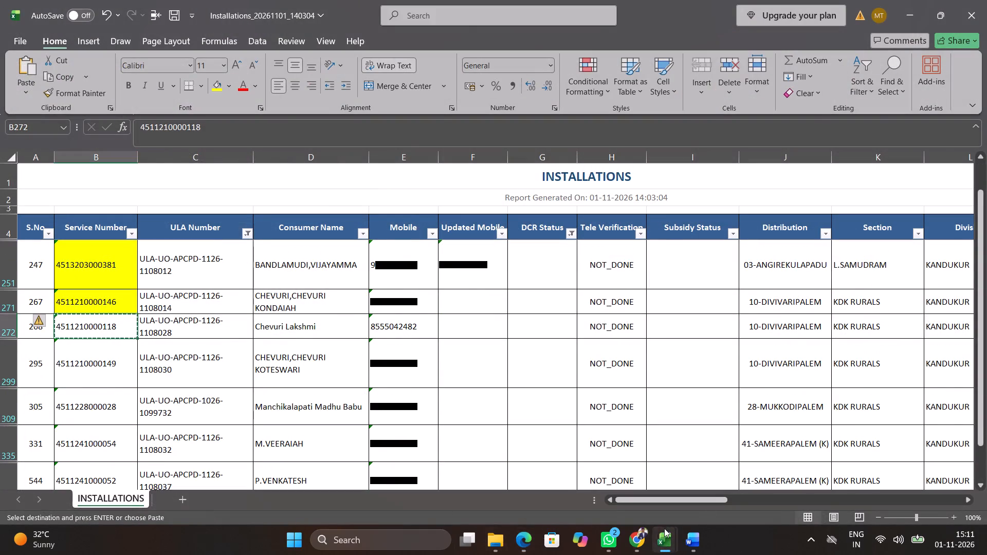
click(642, 479)
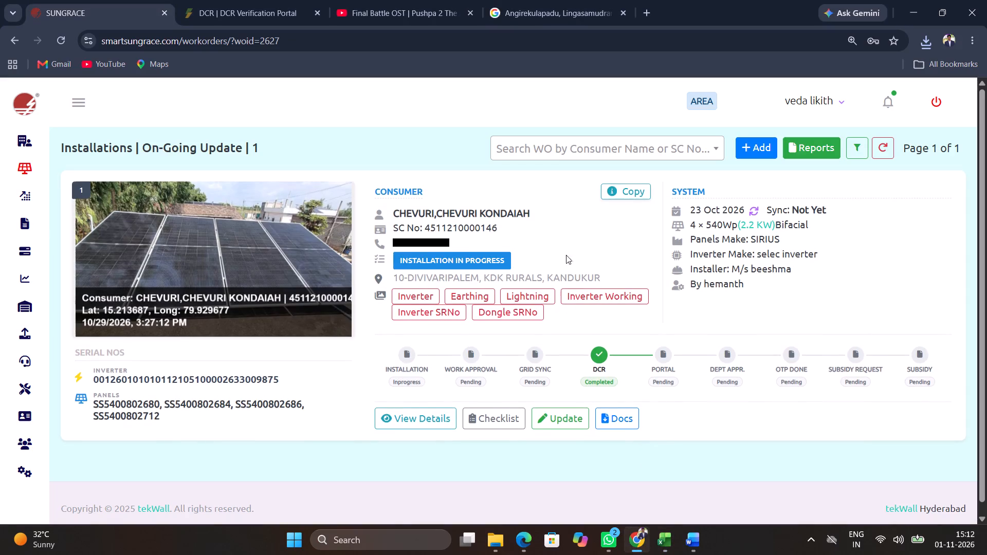
click(542, 144)
key(ctrl+v)
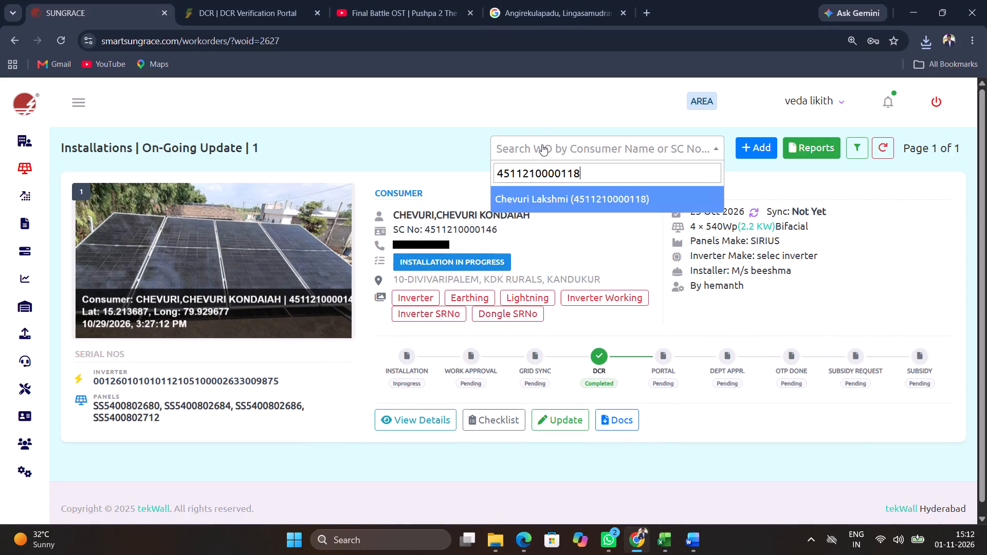
key(Return)
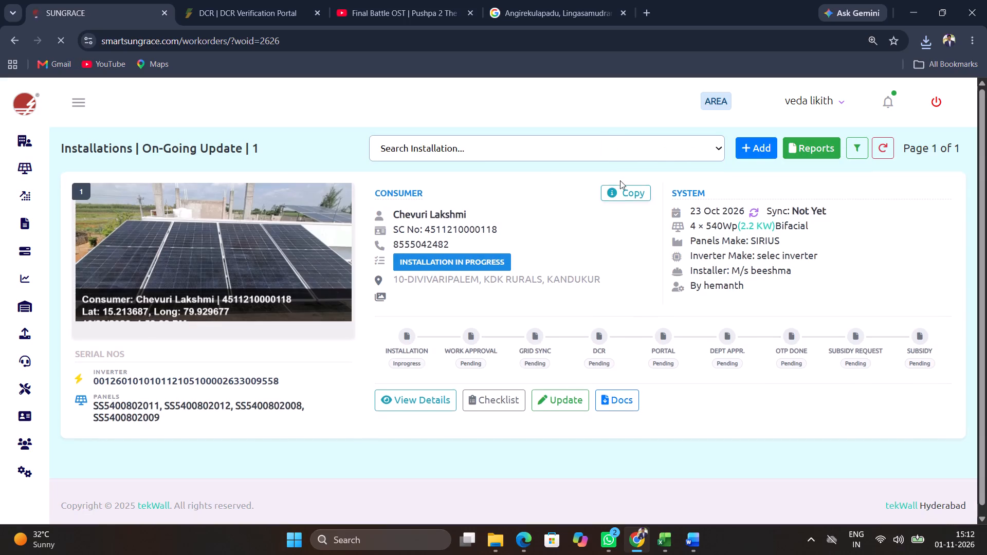
Start a new Issue to Consumer (B2C) entry on the DCR portal, with the work order's ULA number as the Consumer Application Number.
click(620, 191)
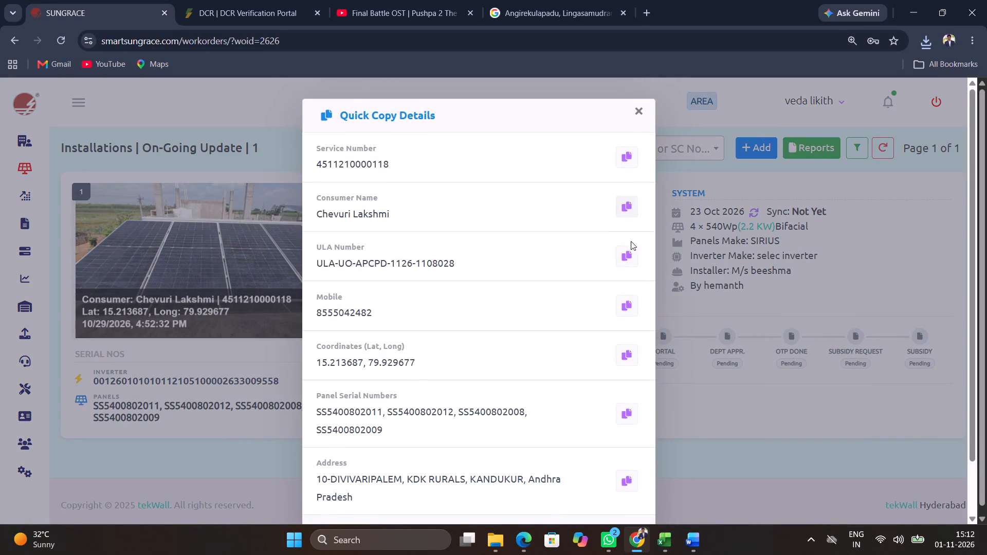
click(633, 257)
click(251, 0)
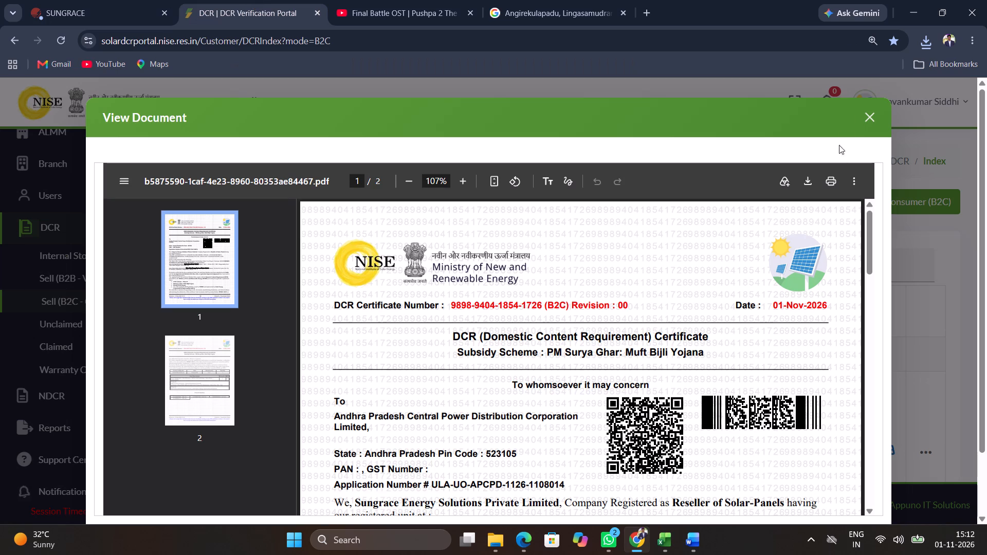
drag(869, 105, 871, 113)
click(867, 107)
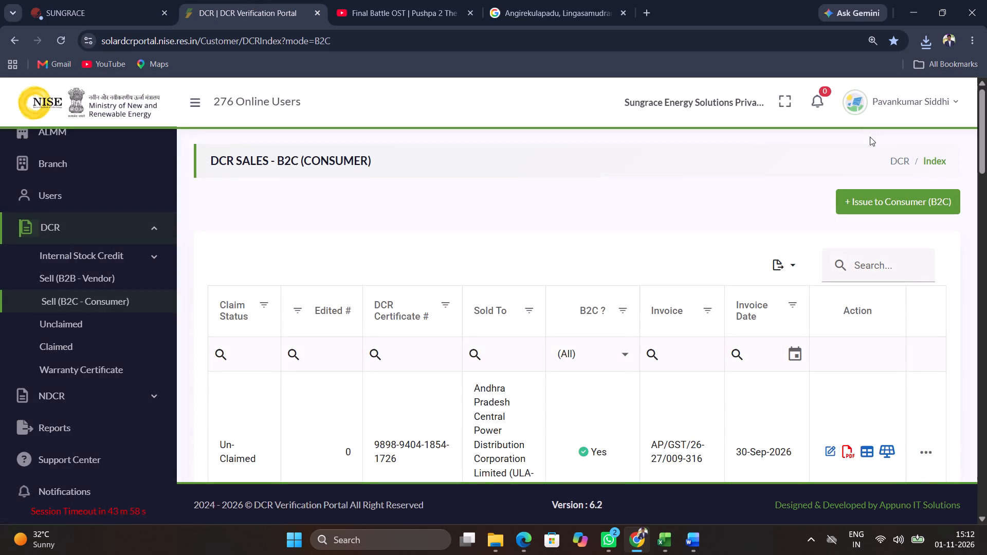
click(865, 195)
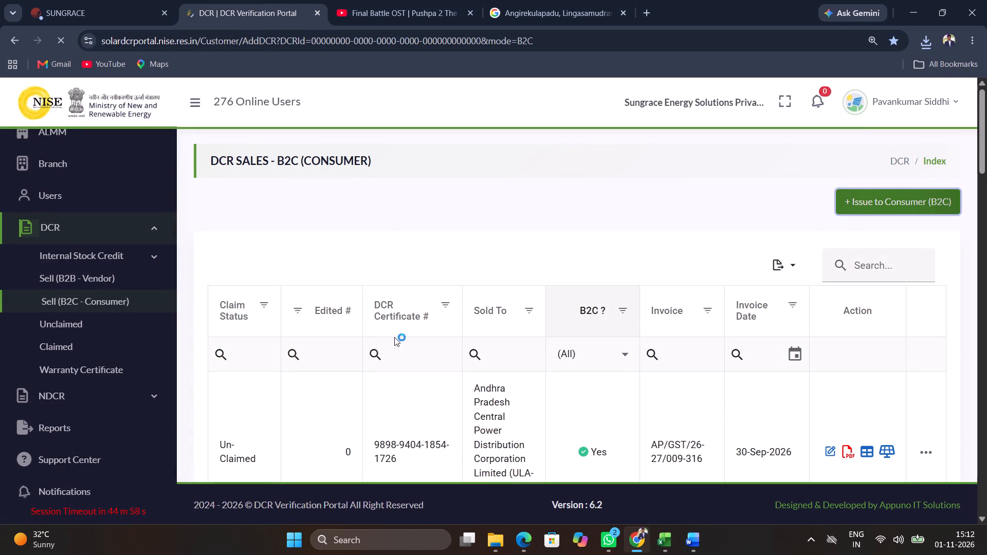
click(442, 292)
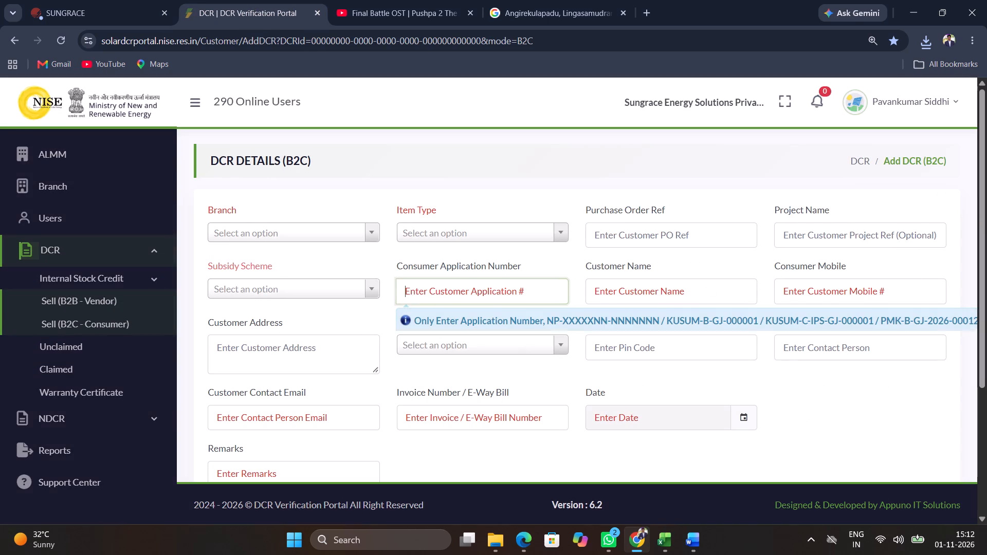
key(ctrl+v)
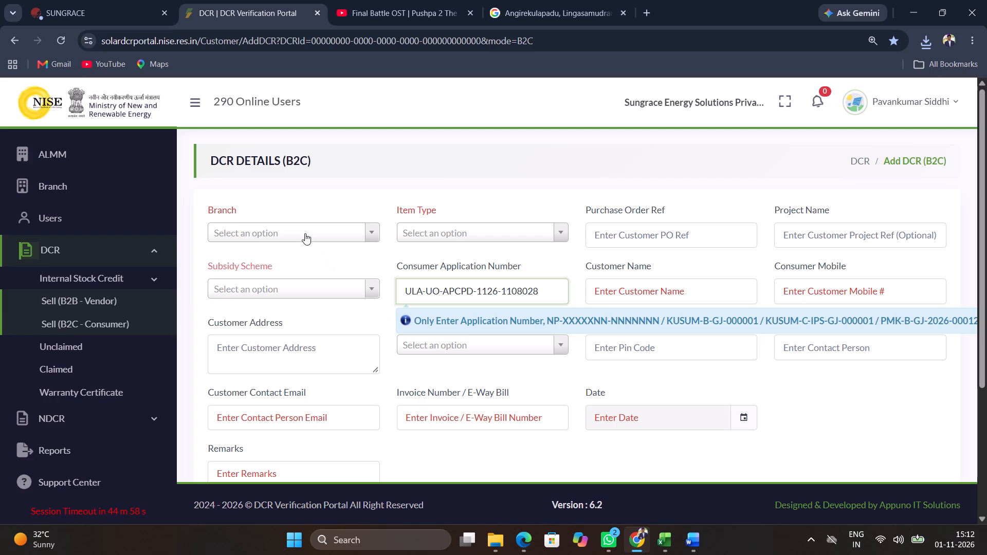
Set the branch to the Andhra Pradesh office, the subsidy scheme to PM Surya Ghar: Muft Bijli Yojana and the item type to Solar Panels.
click(305, 233)
drag(309, 261, 310, 268)
click(305, 293)
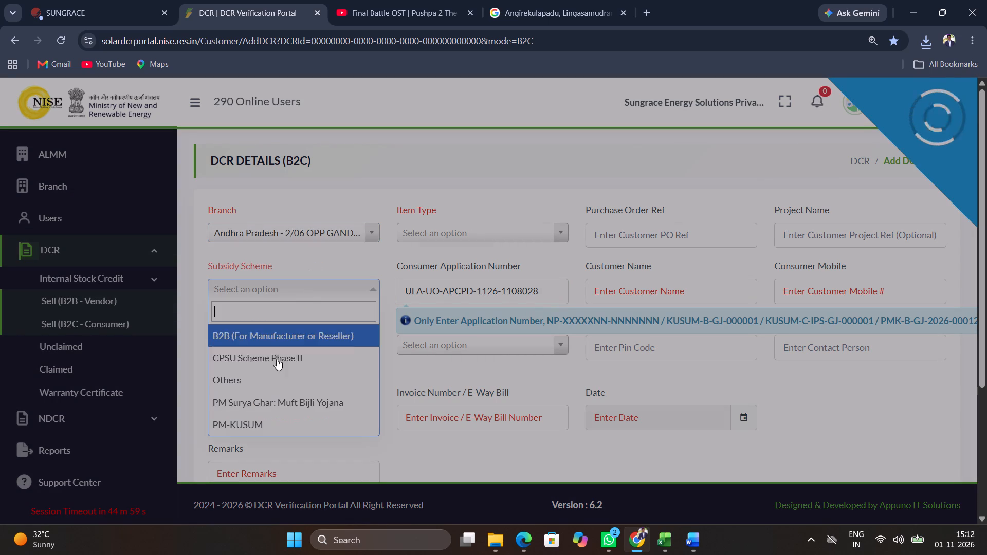
click(272, 402)
click(427, 232)
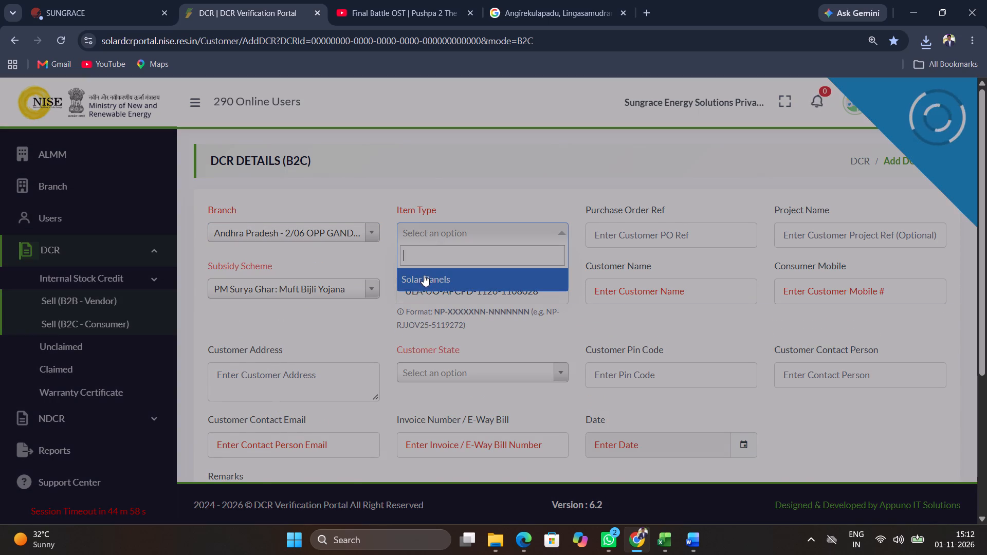
click(424, 275)
click(626, 288)
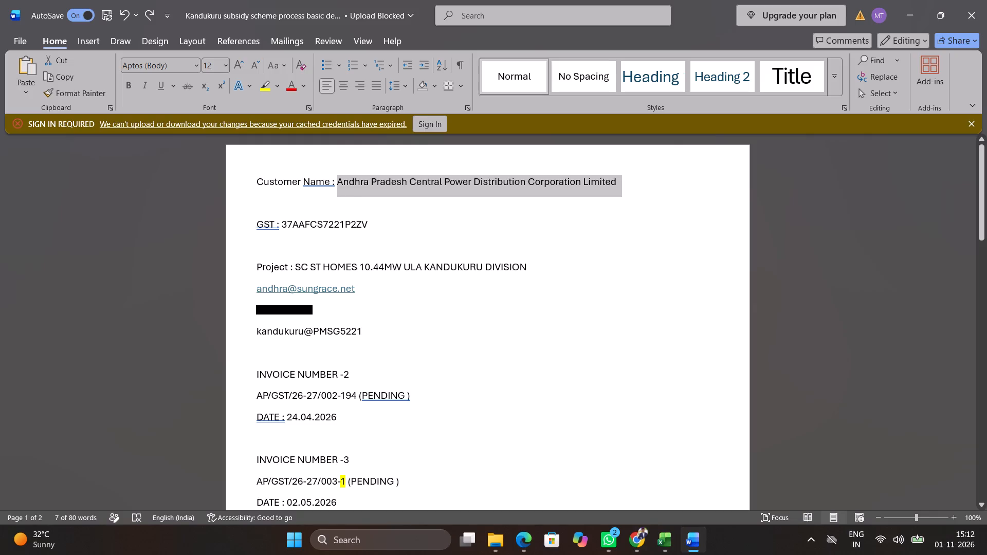
click(614, 480)
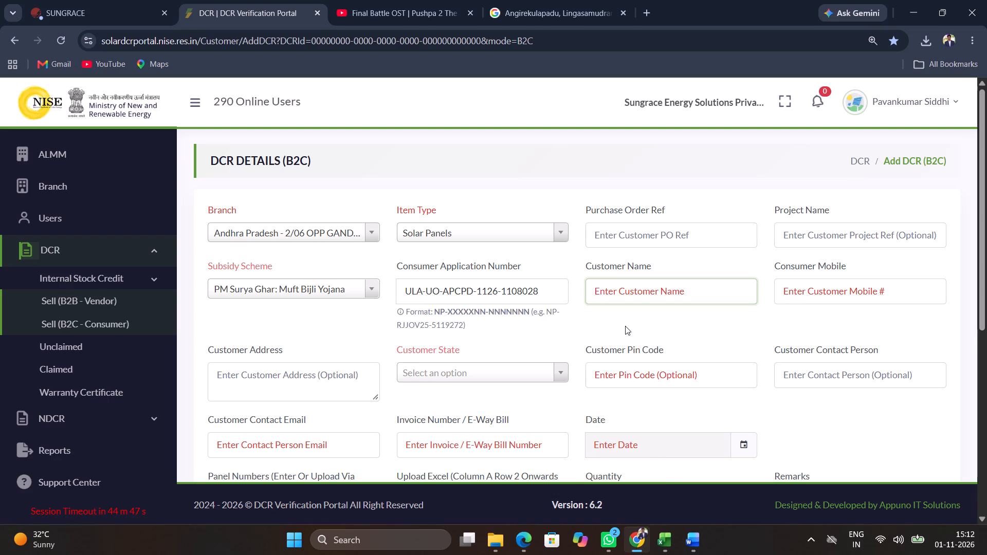
key(ctrl+v)
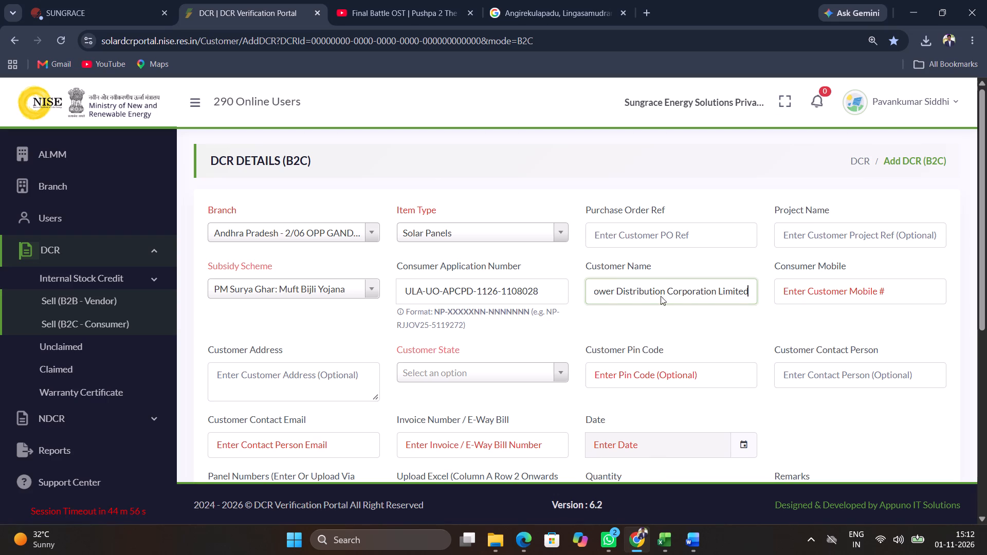
click(837, 231)
key(ctrl+v)
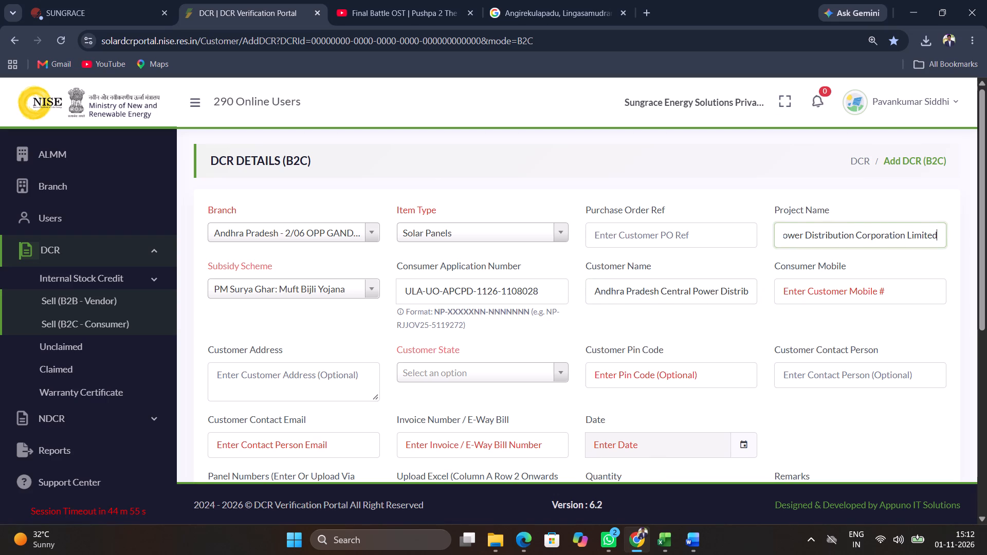
Fill in the Consumer Mobile with the mobile number copied from the Kandukuru Word document.
click(886, 294)
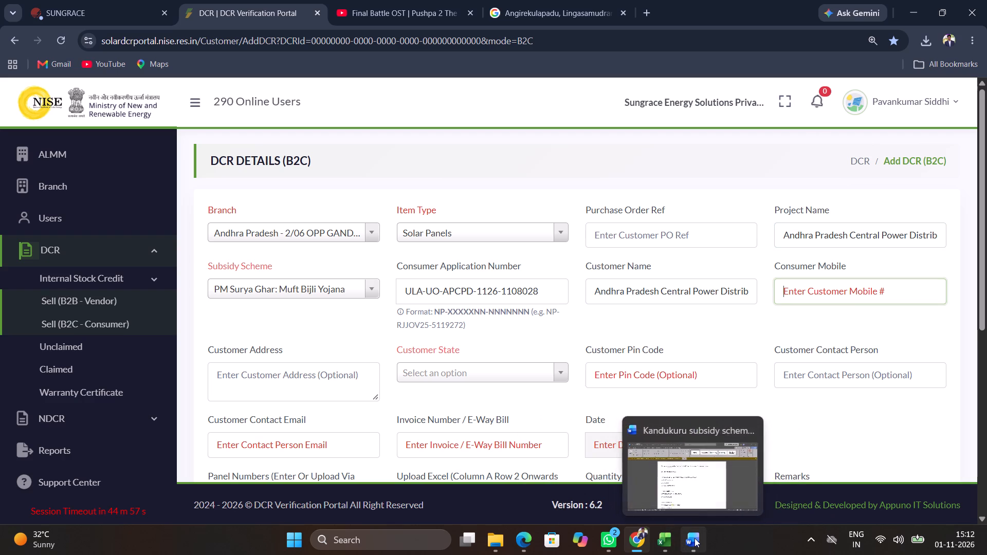
click(697, 475)
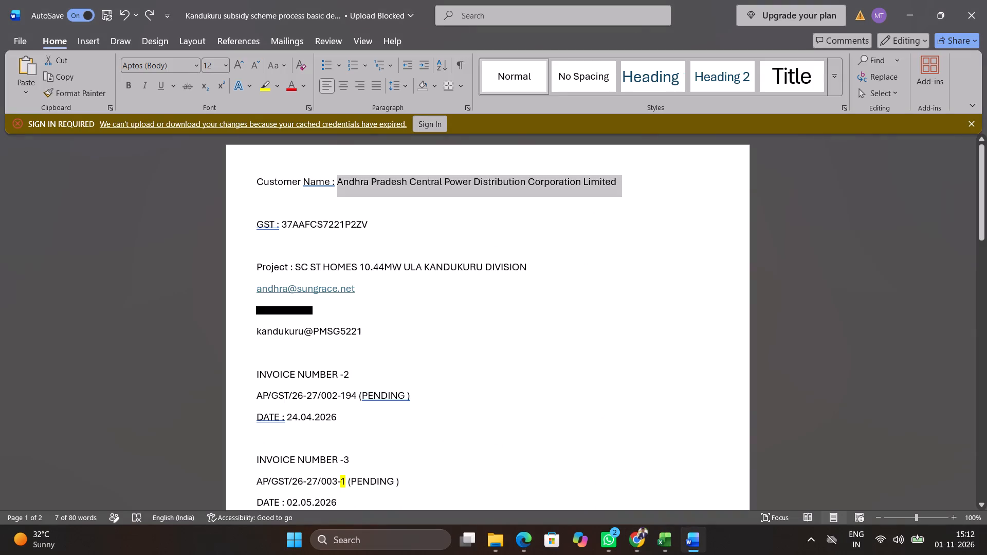
drag(311, 309, 256, 304)
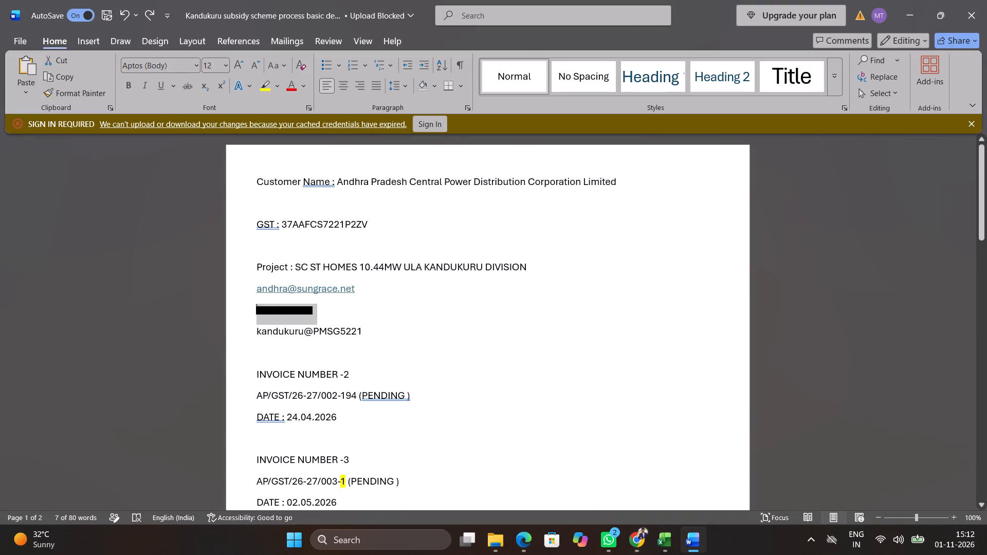
key(ctrl+c)
click(638, 486)
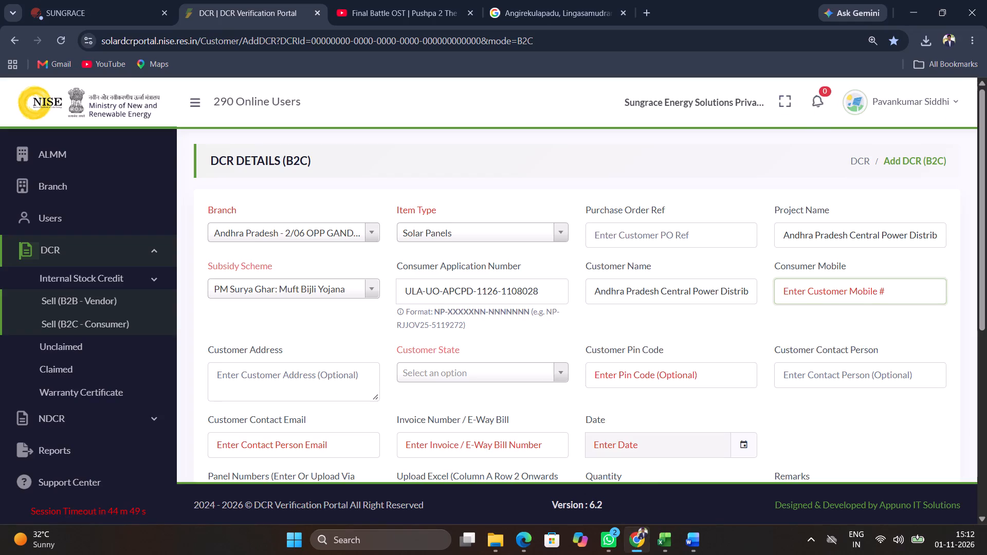
key(ctrl+v)
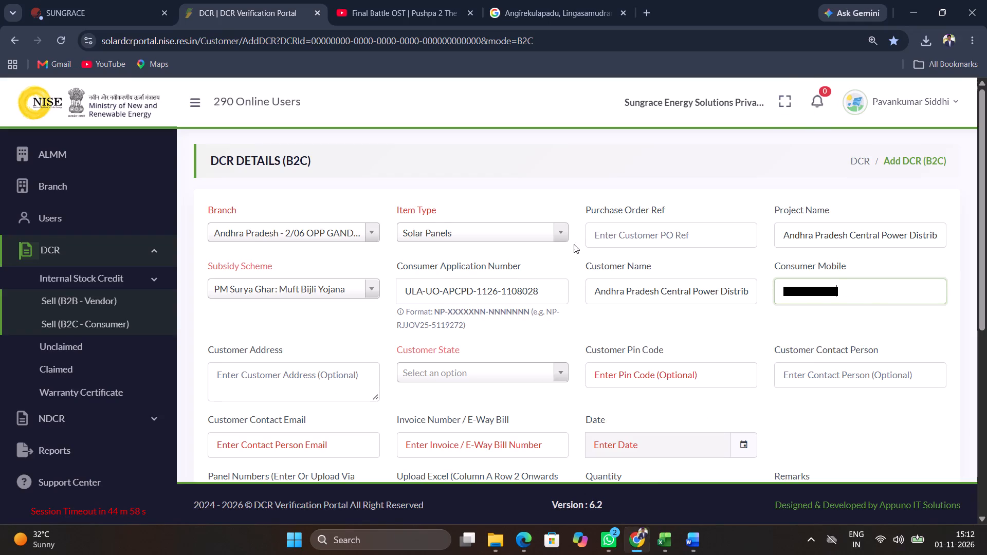
Set the customer state to Andhra Pradesh (37) and take the customer contact email from the Kandukuru Word document.
scroll(546, 234, down, 2)
click(529, 239)
click(472, 331)
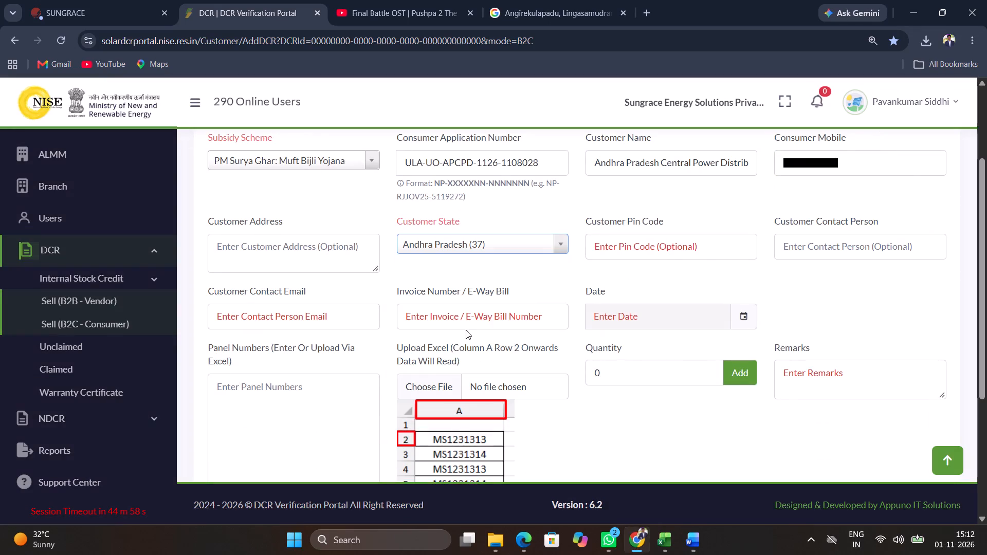
click(367, 316)
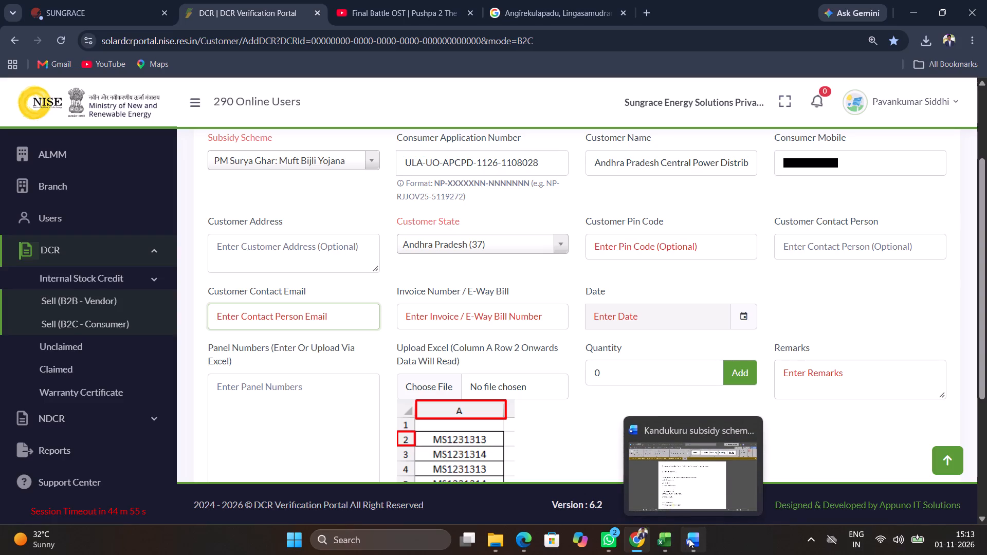
click(683, 488)
drag(379, 287, 262, 278)
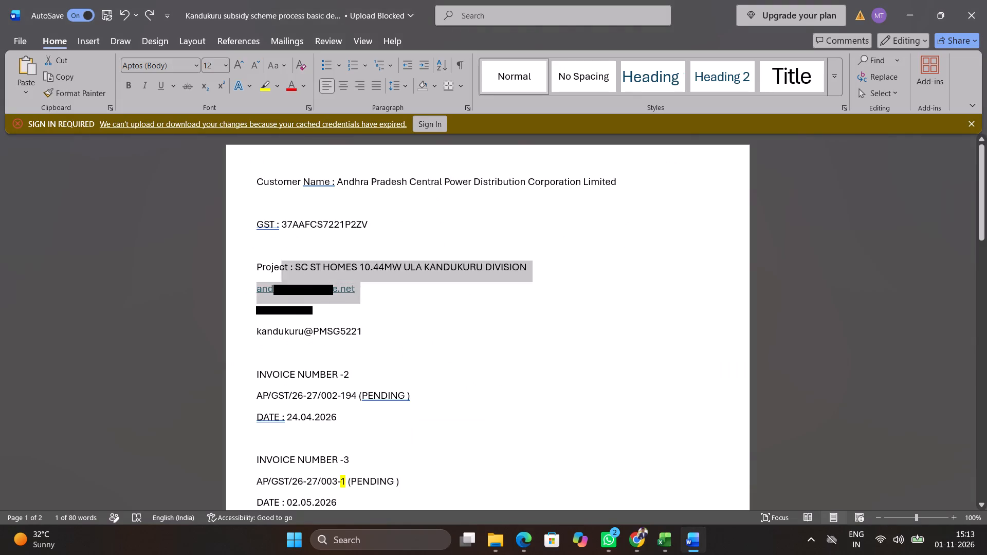
Copy the contact email address from the Kandukuru Word document into the DCR form's Customer Contact Email.
drag(262, 278, 216, 291)
key(ctrl+c)
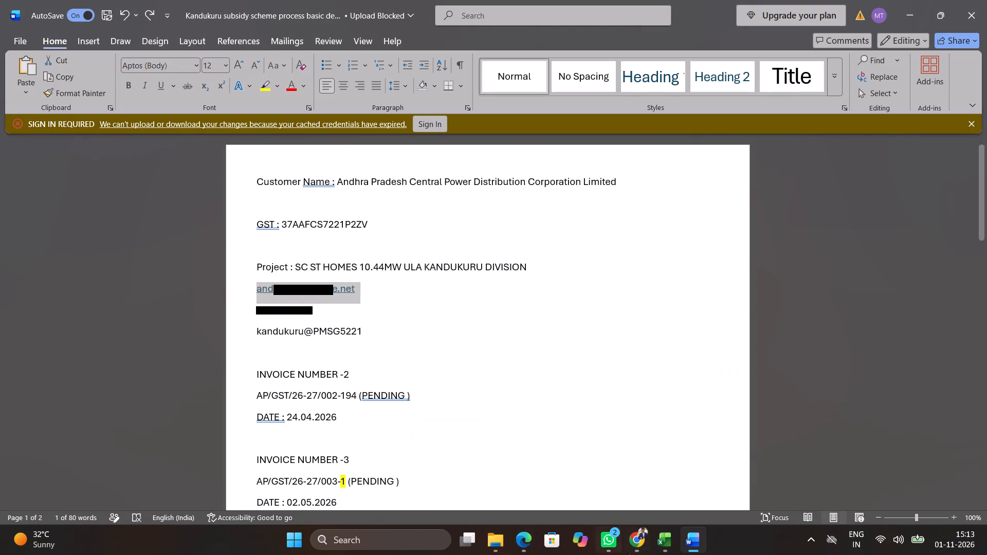
click(649, 467)
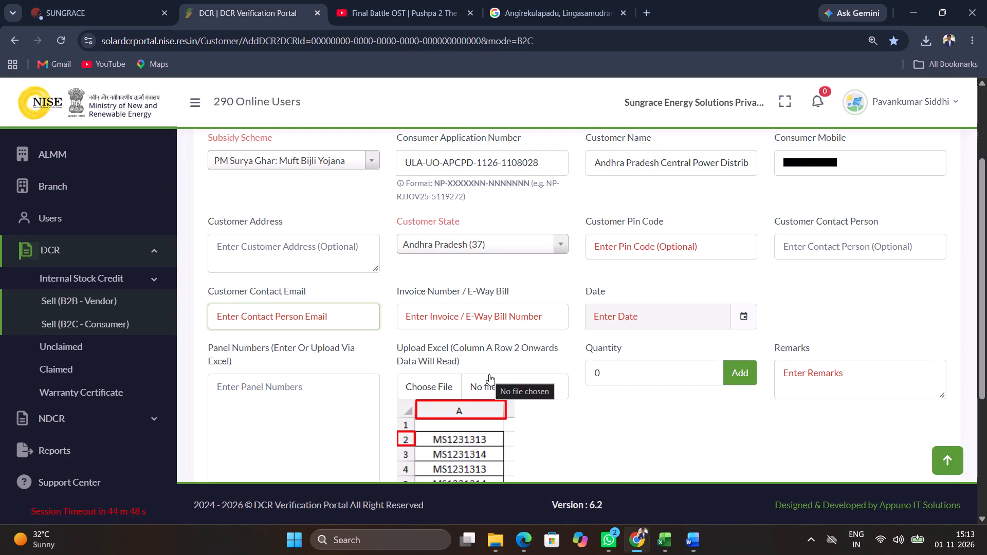
key(ctrl+v)
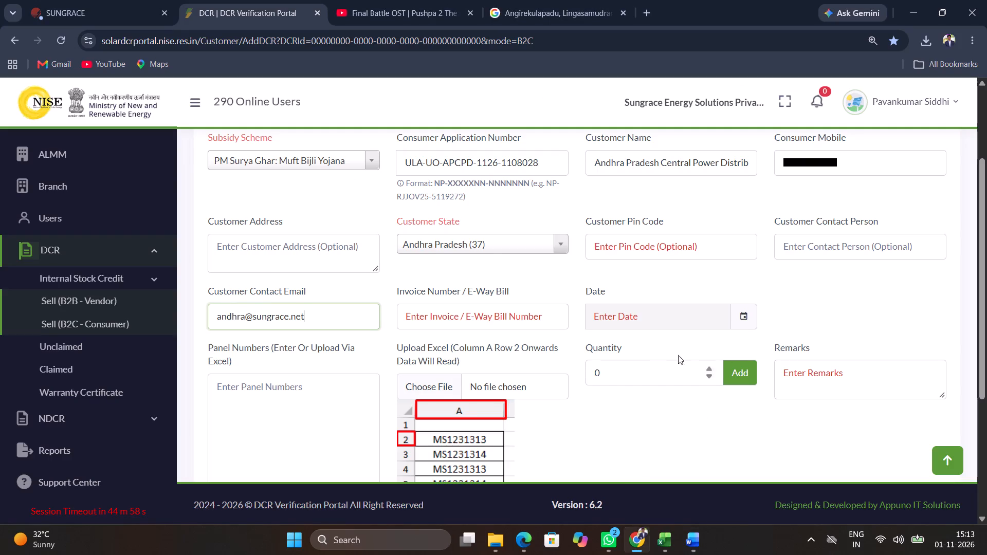
Copy the Invoice number 9 prefix AP/GST/26-27/009- from the Kandukuru Word document into the DCR form's Invoice Number / E-Way Bill.
click(541, 319)
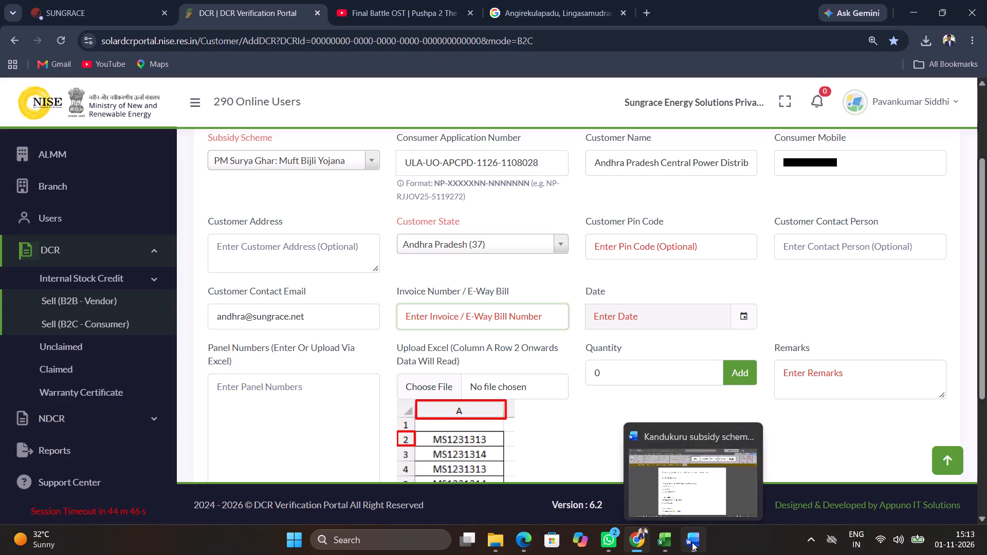
click(694, 493)
scroll(357, 327, down, 8)
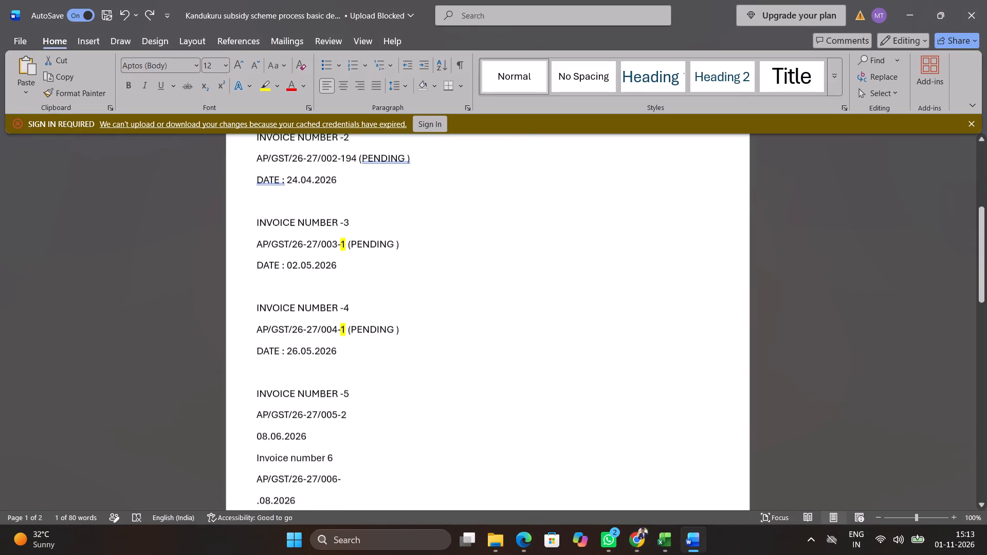
scroll(395, 263, down, 8)
drag(360, 287, 330, 291)
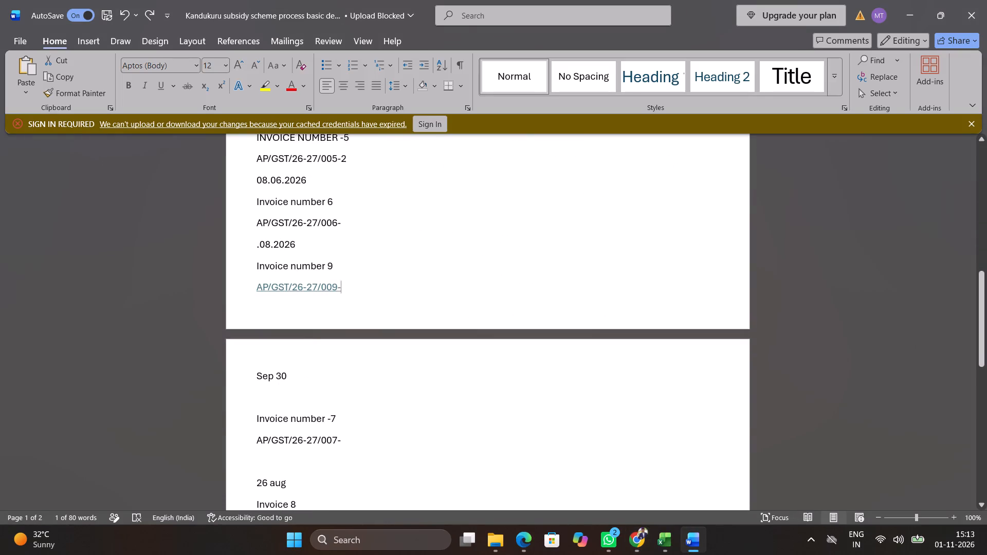
drag(330, 291, 236, 288)
key(ctrl+c)
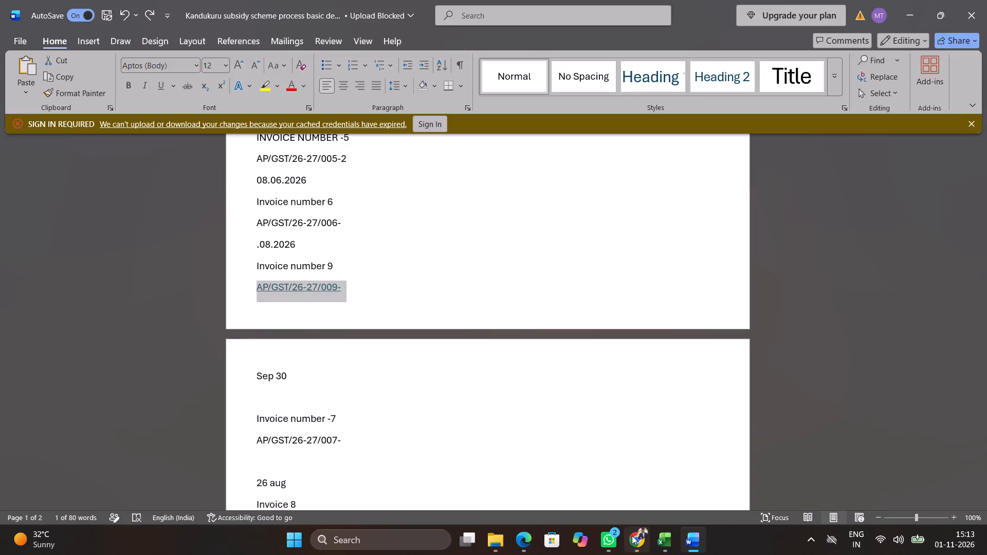
click(611, 471)
key(ctrl+v)
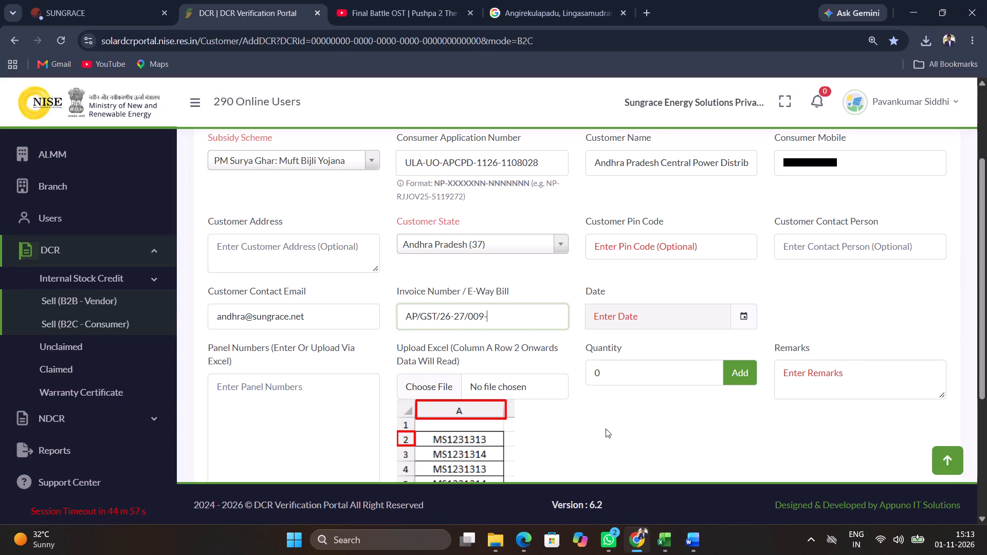
Complete the invoice number as AP/GST/26-27/009-312 and set the date to 30-Sep-2026.
text(317)
key(BackSpace)
key(2)
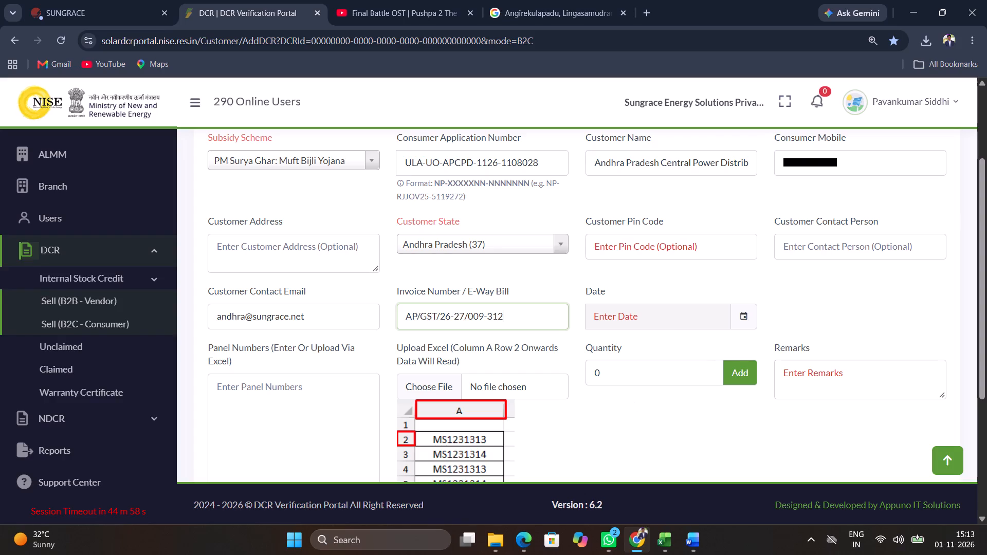
click(666, 314)
click(592, 334)
click(592, 334)
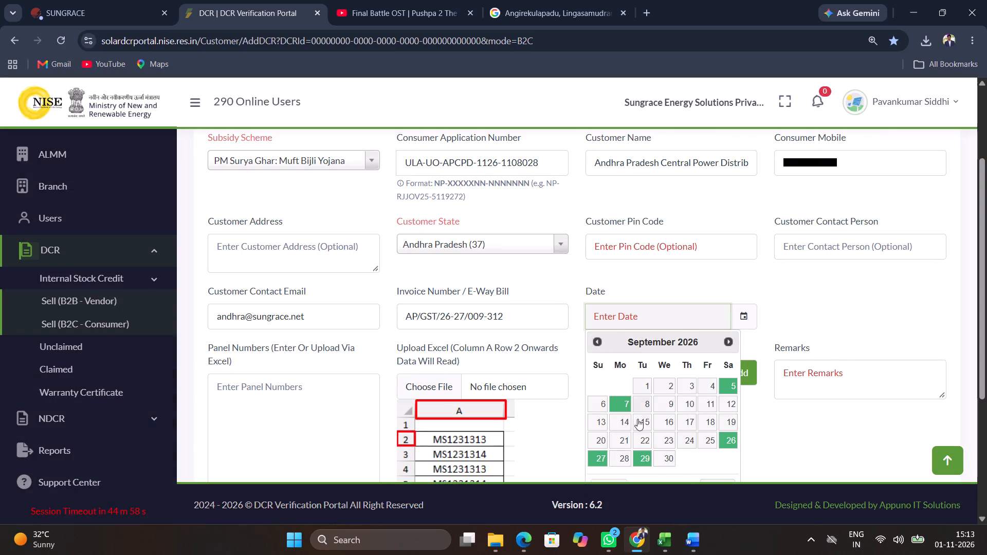
click(671, 459)
Fill in the Panel Numbers with the panel serial numbers copied from the work order's Quick Copy Details in SUNGRACE.
drag(258, 448, 272, 460)
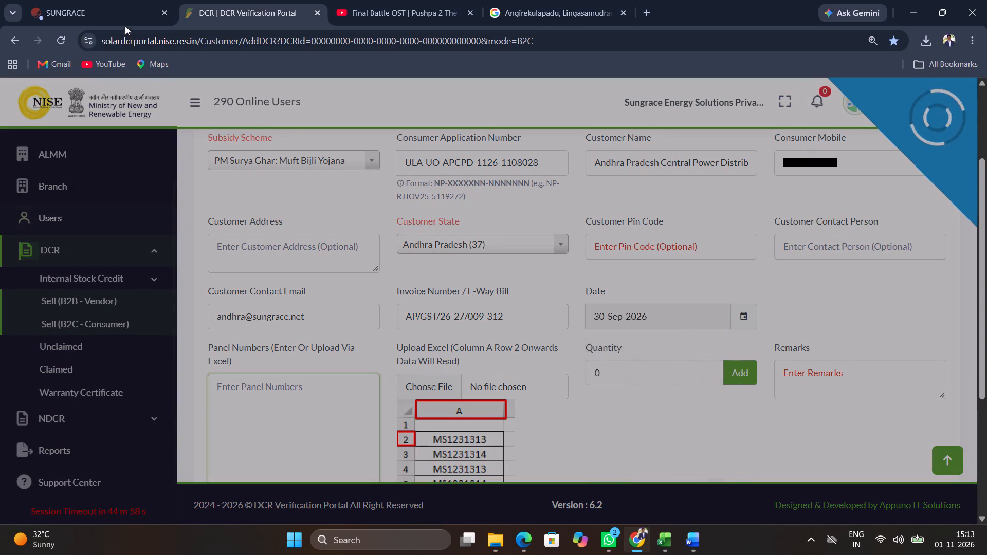
click(124, 8)
click(595, 120)
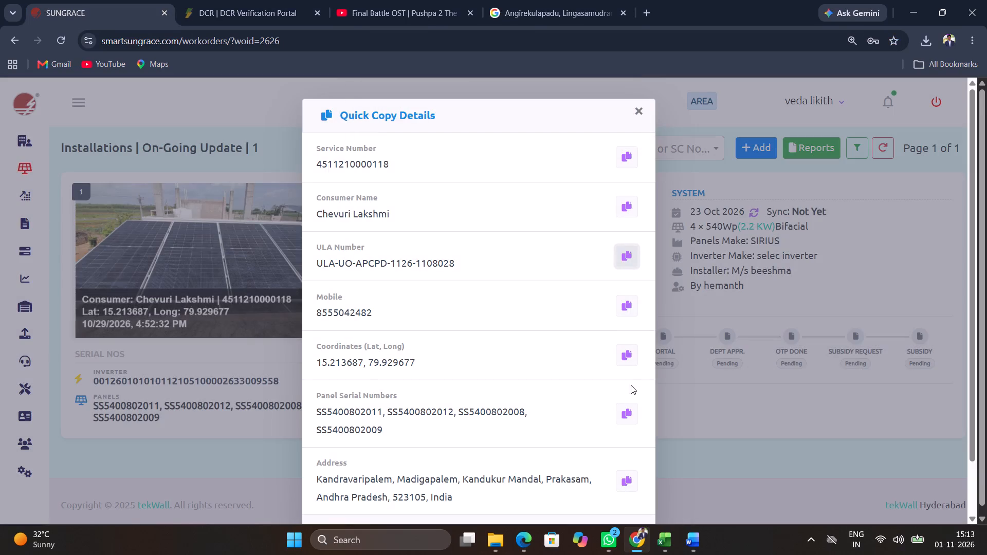
click(622, 410)
click(222, 0)
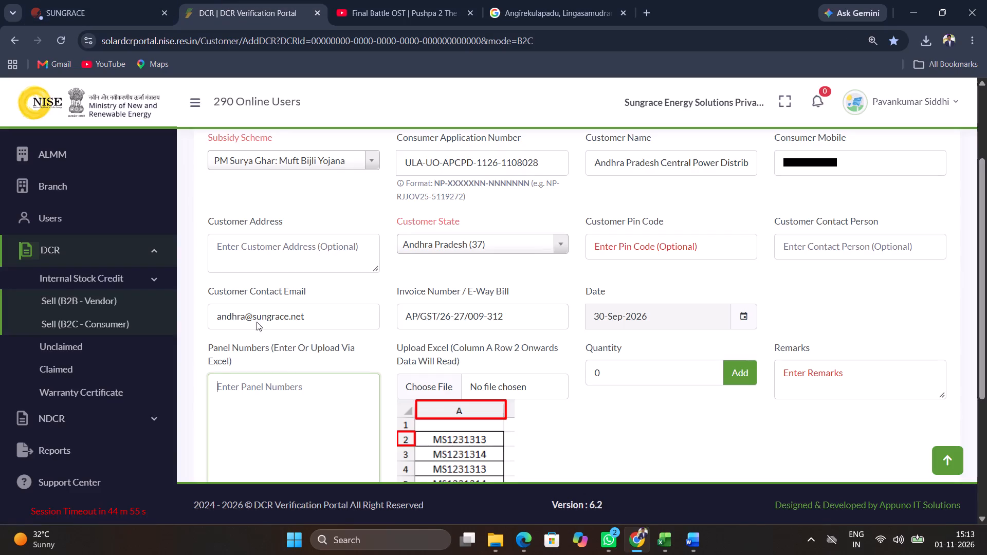
key(ctrl+v)
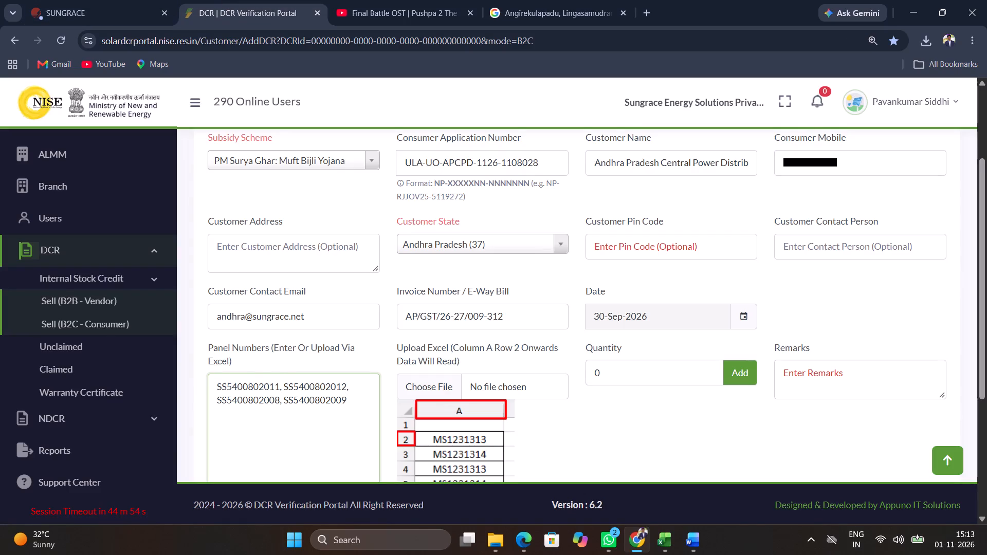
Reformat the Panel Numbers entry so each of the four serial numbers stands on its own line without commas.
key(Left)
key(Left)
key(Left)
key(Left)
key(Left)
key(Left)
key(Left)
key(Left)
key(Left)
key(Left)
key(Left)
key(Left)
key(Left)
key(Right)
key(BackSpace)
key(BackSpace)
key(Return)
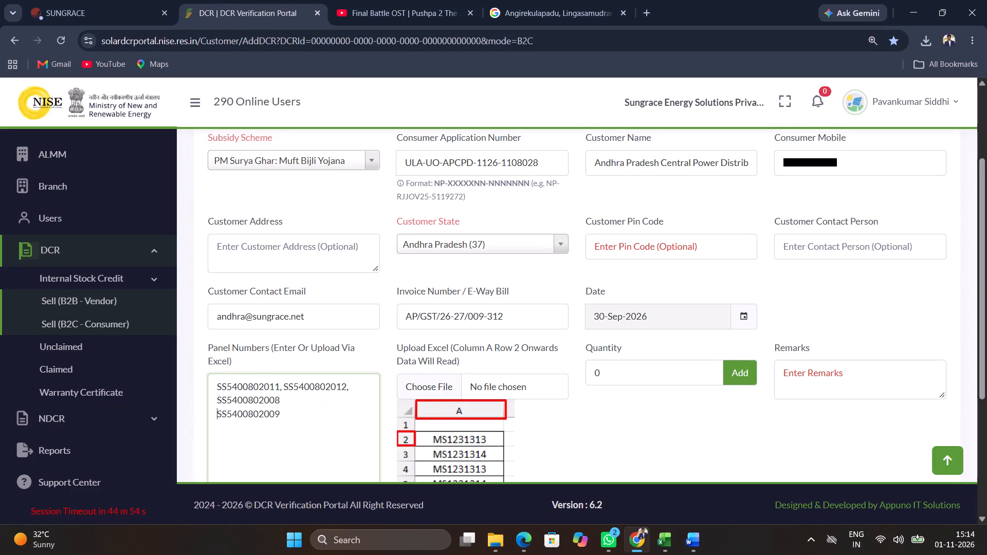
key(Up)
key(Up)
key(Up)
key(Up)
key(Up)
key(Up)
key(Right)
key(Right)
key(Right)
key(Right)
key(Right)
key(Right)
key(Right)
key(Right)
key(Right)
key(Right)
key(Right)
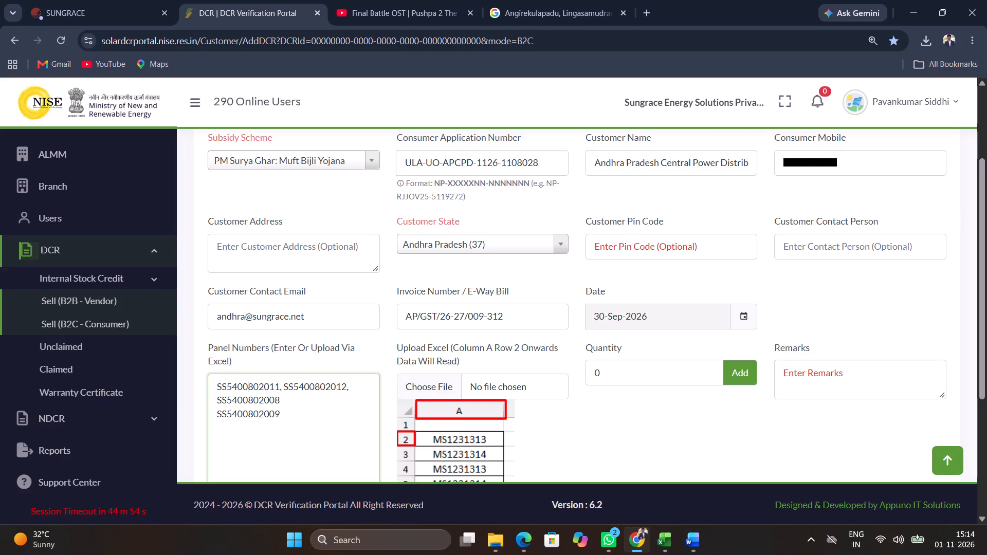
key(Right)
key(Right)
key(Right)
key(BackSpace)
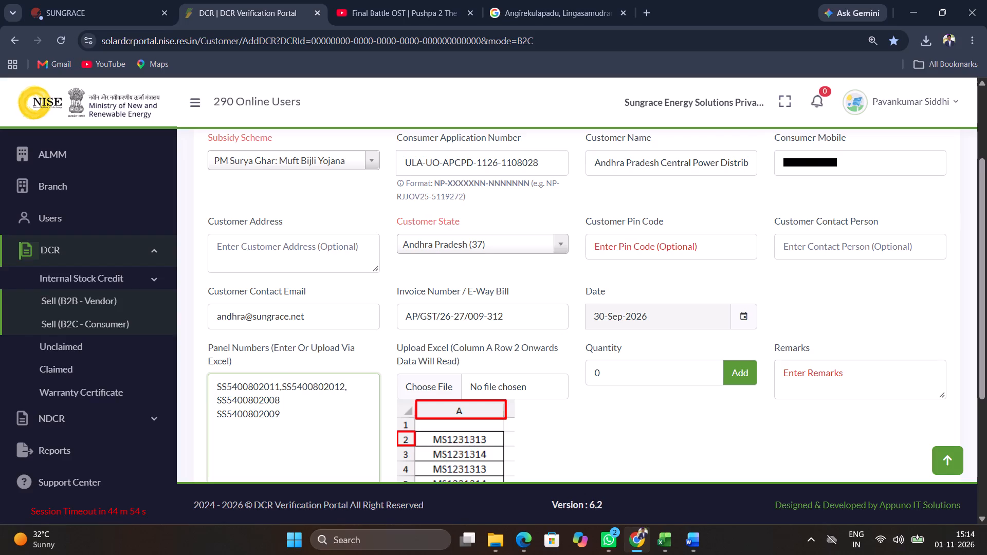
key(BackSpace)
key(Return)
key(Right)
key(Right)
key(Right)
key(Right)
key(Right)
key(Right)
key(Right)
key(Right)
key(Right)
key(Right)
key(Right)
key(Right)
key(Right)
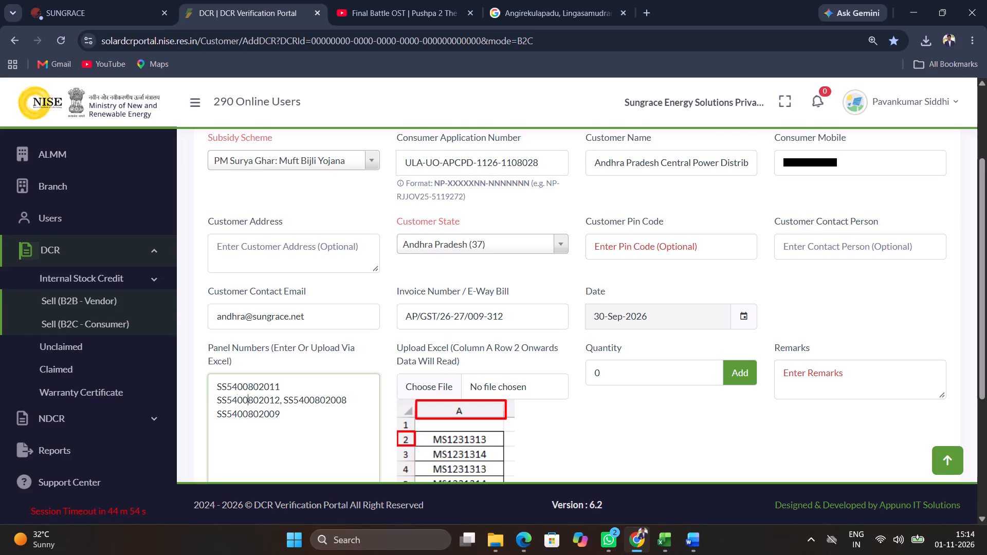
key(Right)
key(BackSpace)
key(BackSpace)
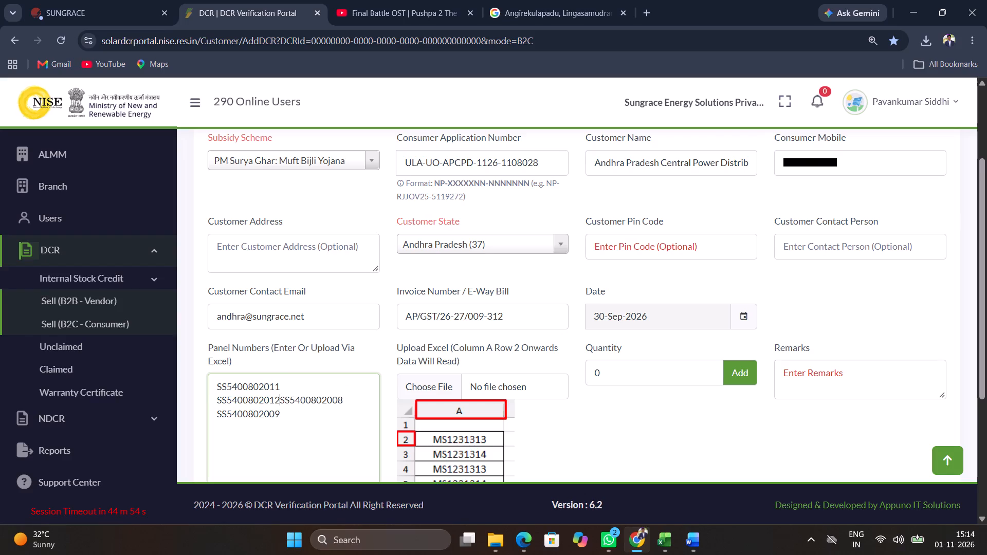
key(Return)
Set the quantity to 4 and add the entered panels to the DCR.
click(634, 371)
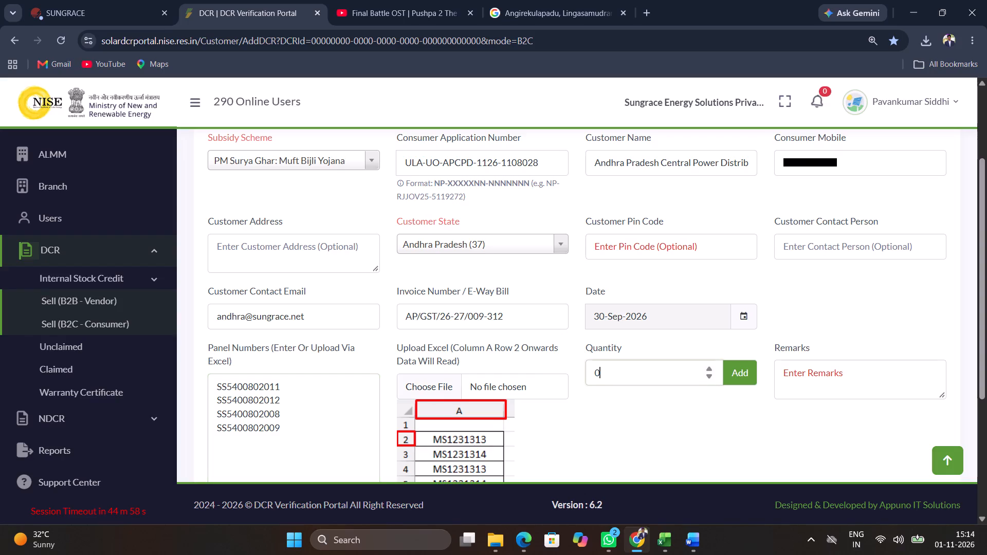
scroll(634, 371, up, 4)
click(746, 376)
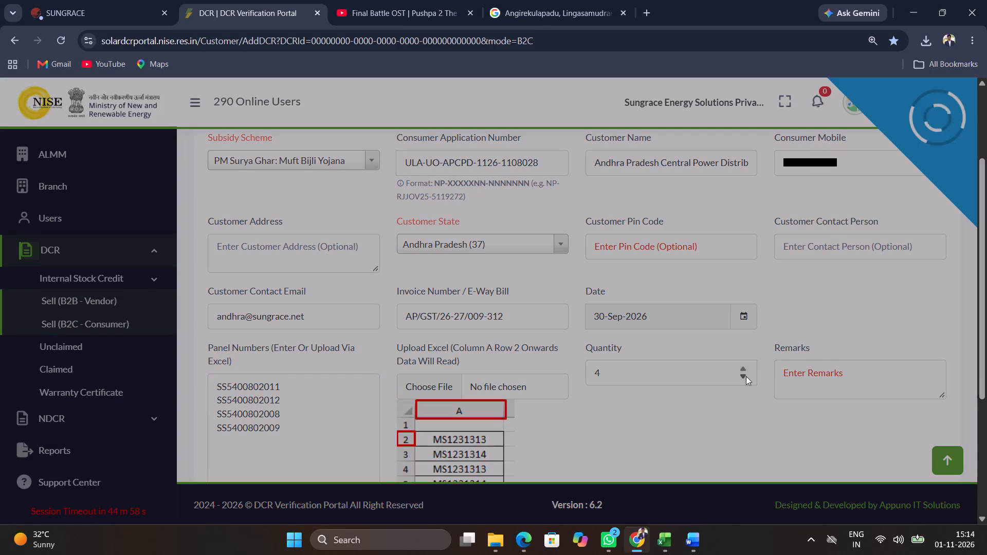
Fill in the Remarks with the address copied from the work order's Quick Copy Details in SUNGRACE.
click(842, 379)
click(81, 0)
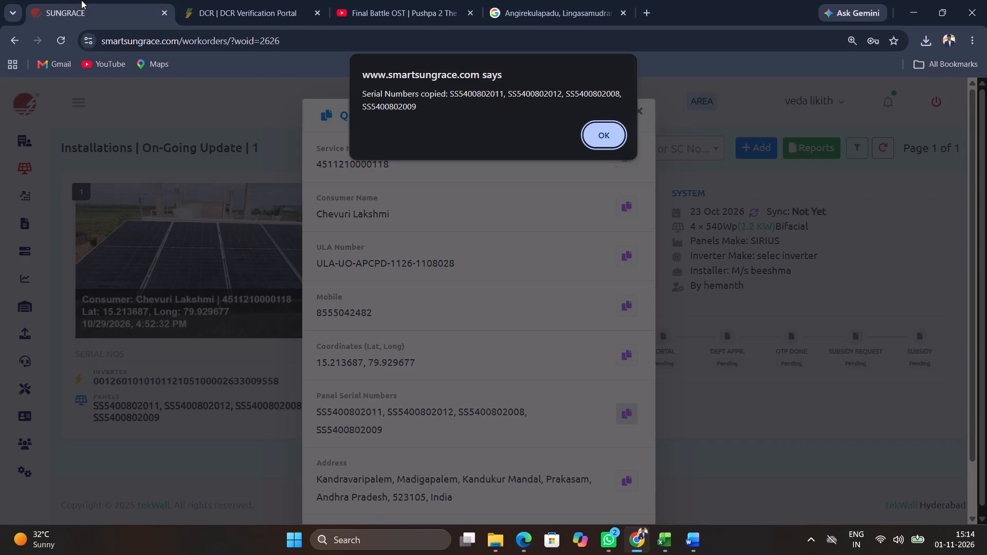
click(593, 133)
click(625, 482)
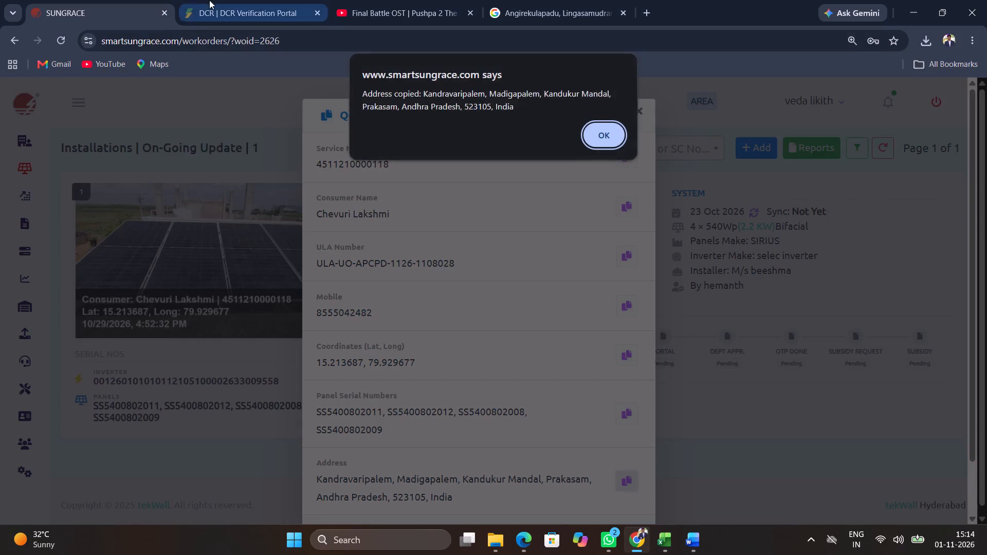
click(210, 0)
key(ctrl+v)
Fill in the Customer Pin Code with the pincode copied from the work order's Quick Copy Details in SUNGRACE.
ctrl+click(661, 305)
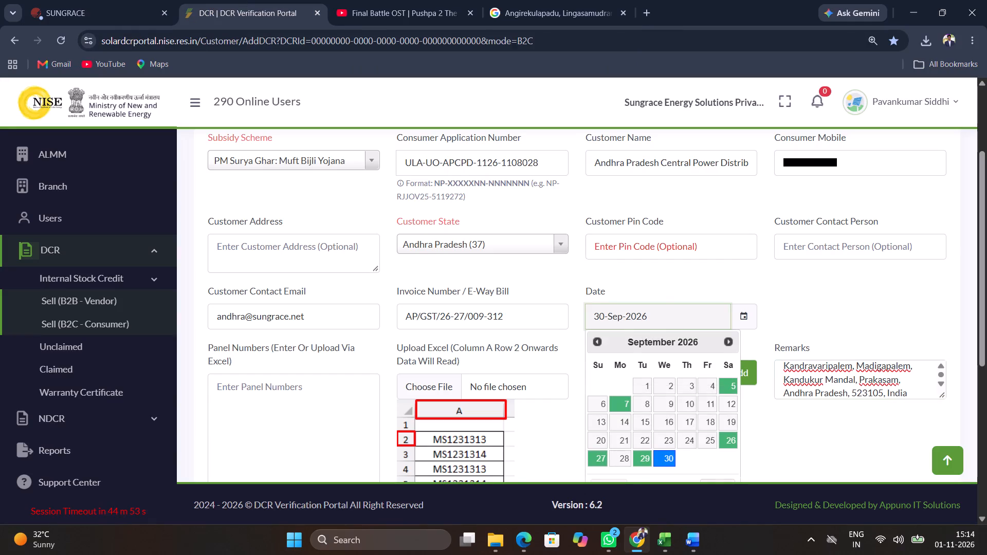
click(647, 251)
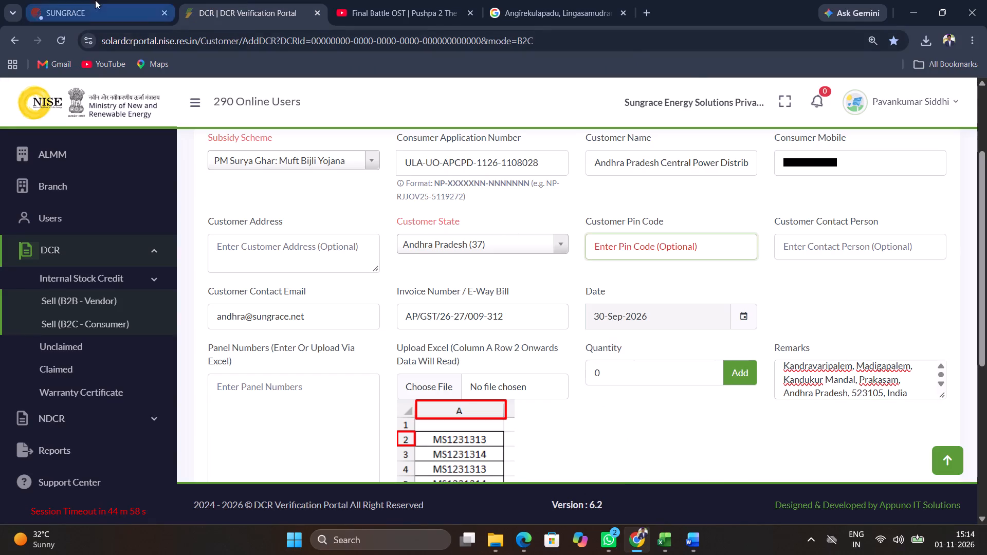
click(95, 0)
click(602, 136)
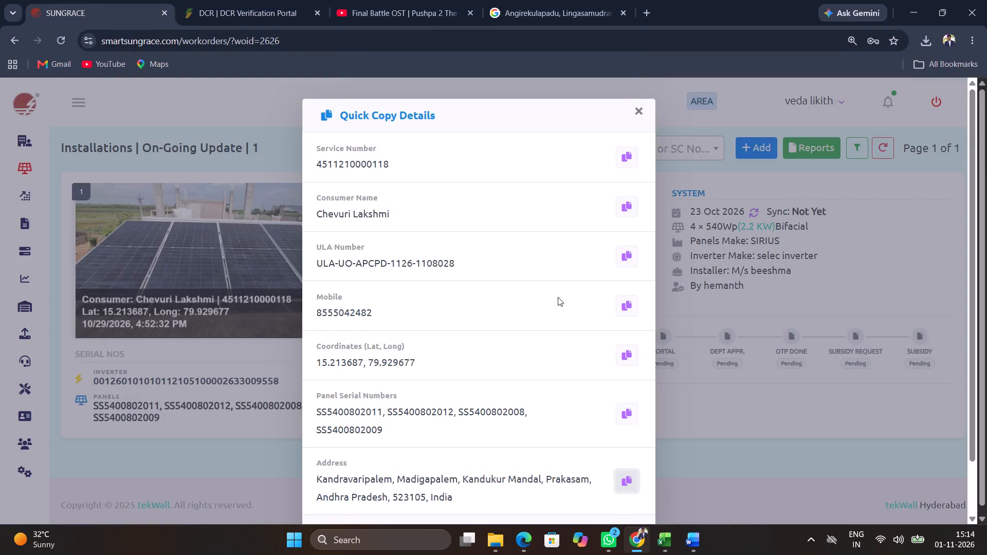
scroll(554, 305, down, 2)
click(626, 476)
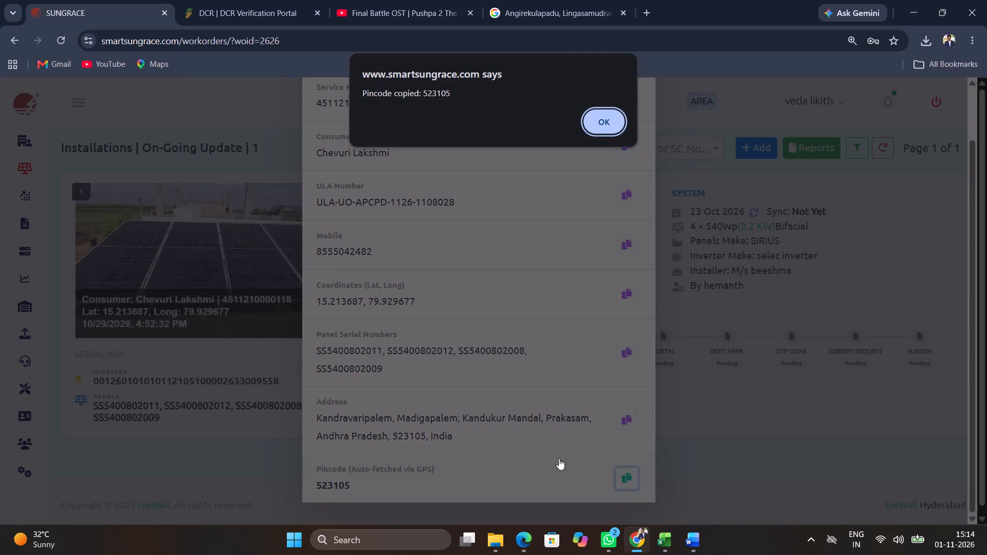
click(223, 0)
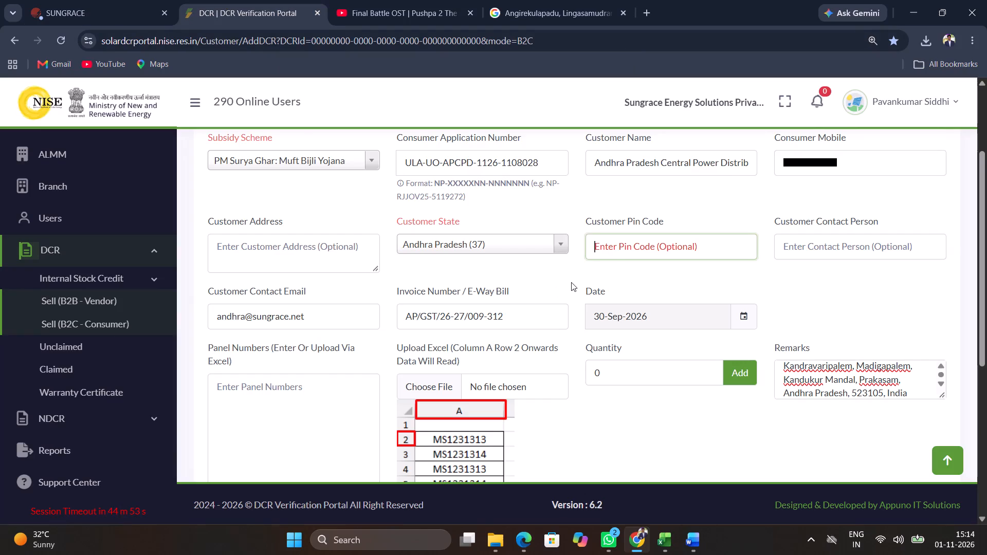
key(ctrl+v)
Submit the completed B2C DCR and approve its confirmation.
scroll(576, 282, down, 3)
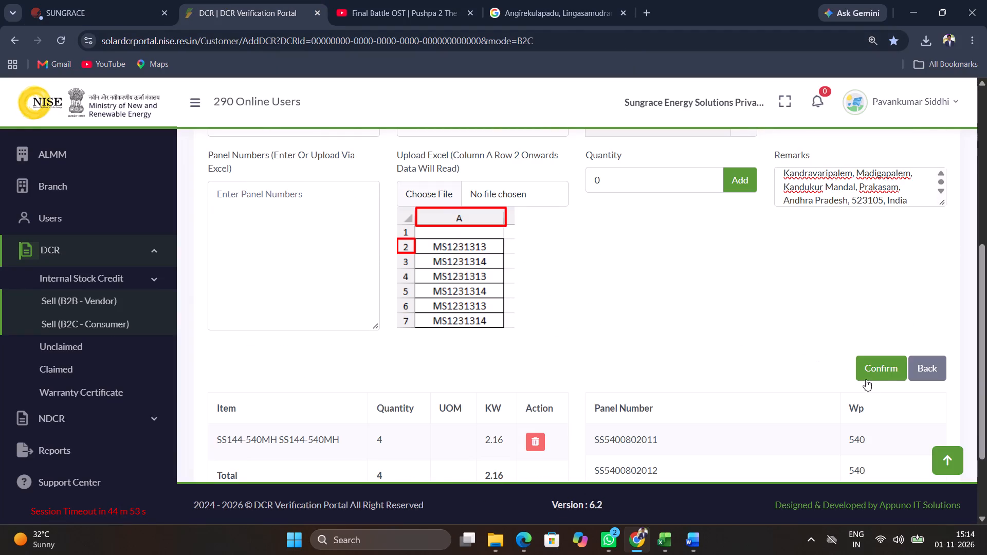
click(875, 381)
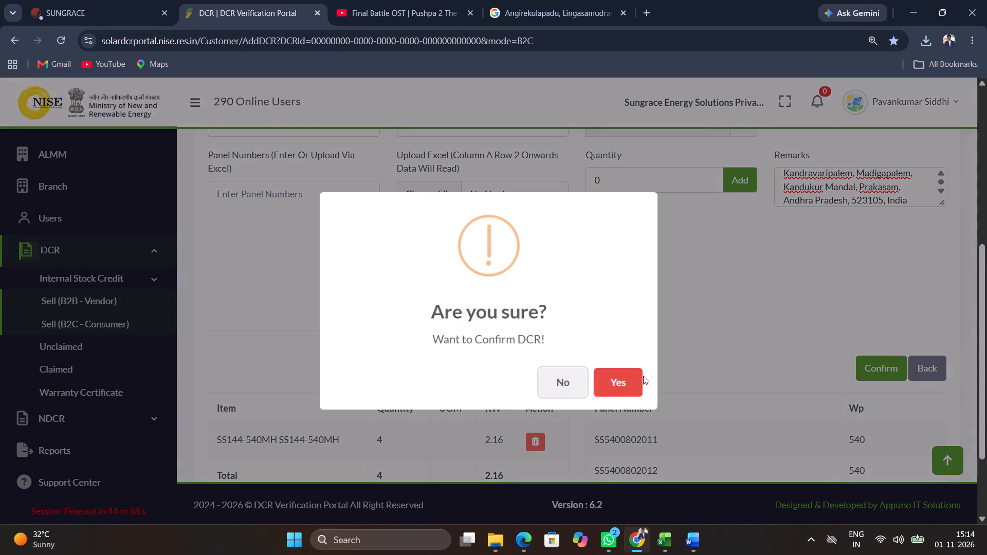
click(635, 377)
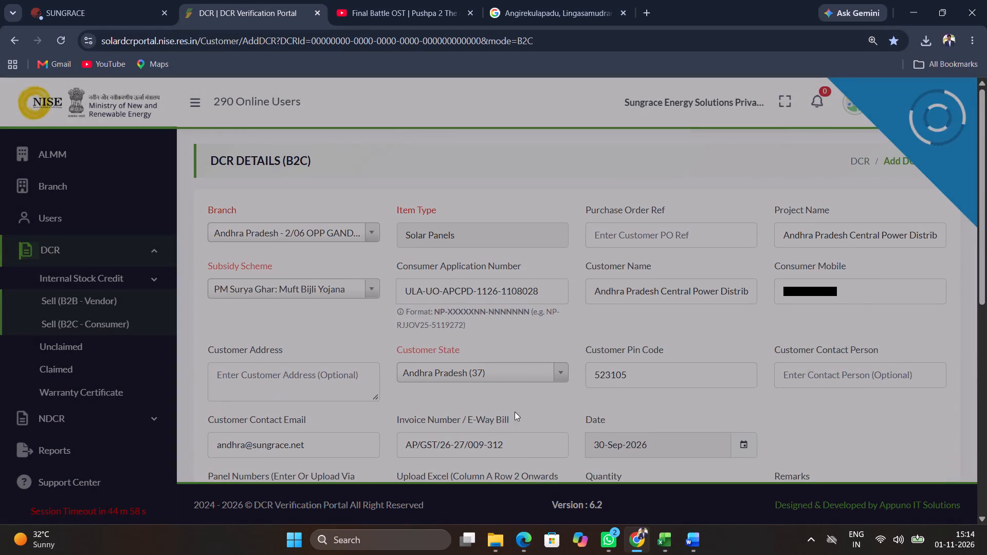
Create a new folder named 312_ inside the DCR009 folder in File Explorer.
click(490, 497)
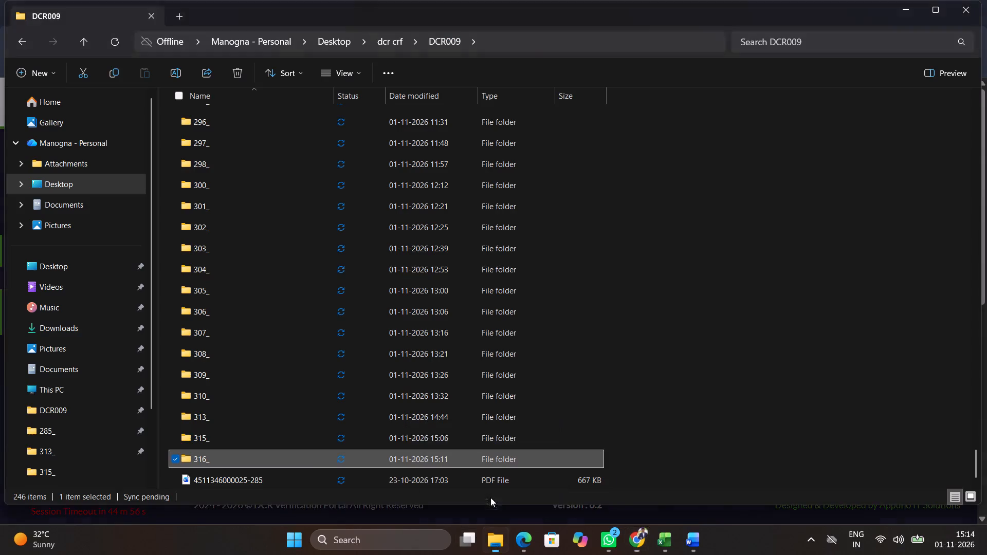
click(32, 68)
click(50, 103)
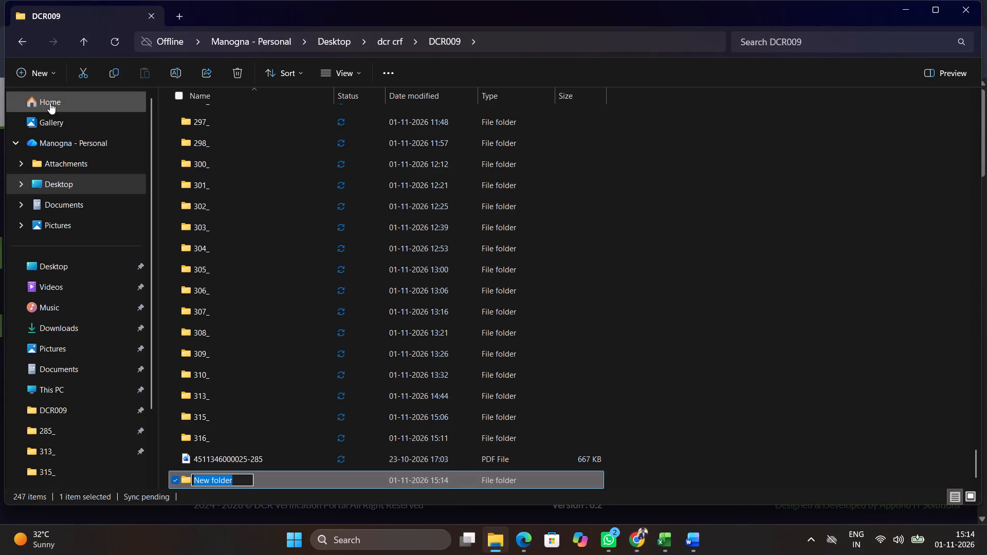
text(312)
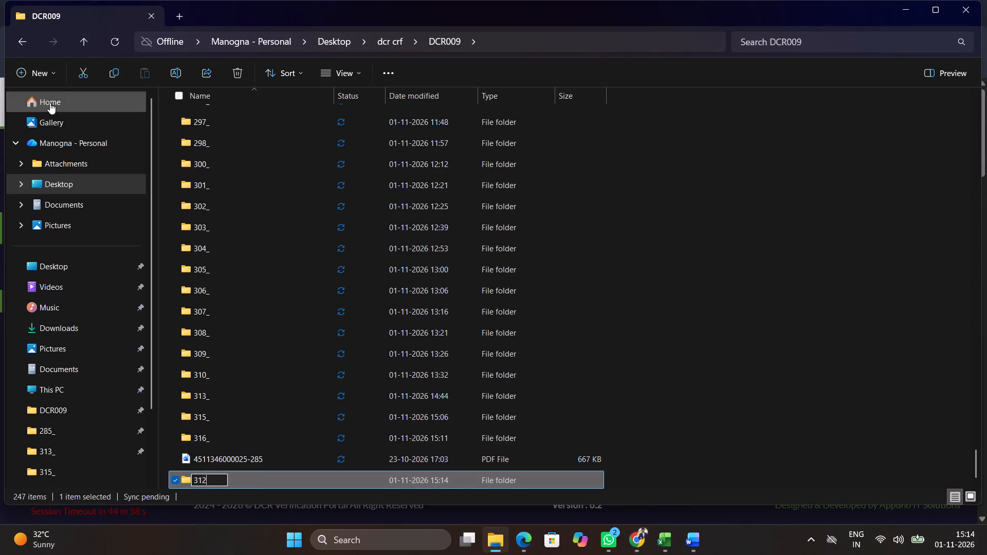
key(shift+underscore)
key(Return)
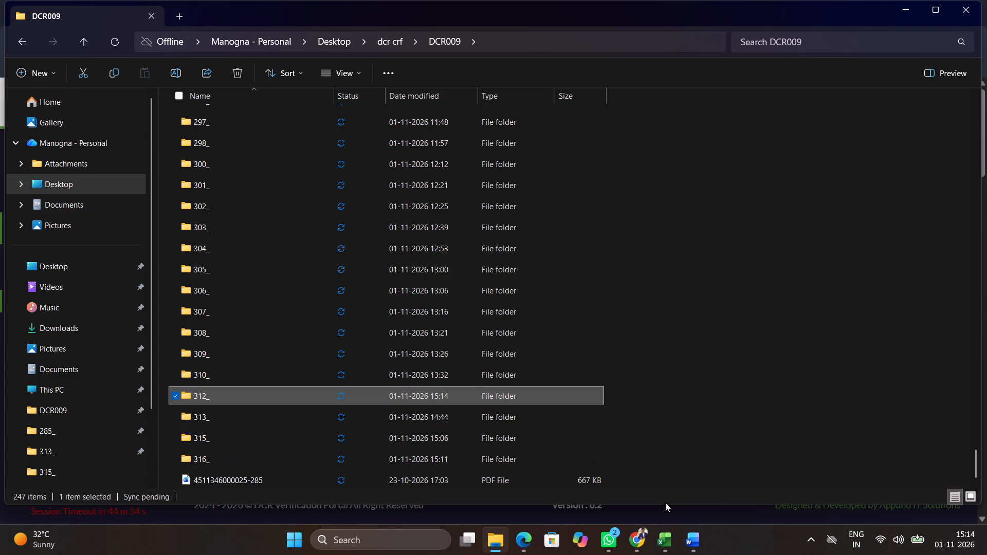
Download the certificate PDF for invoice AP/GST/26-27/009-312, naming it with the service number copied from SUNGRACE followed by -312.
double_click(643, 501)
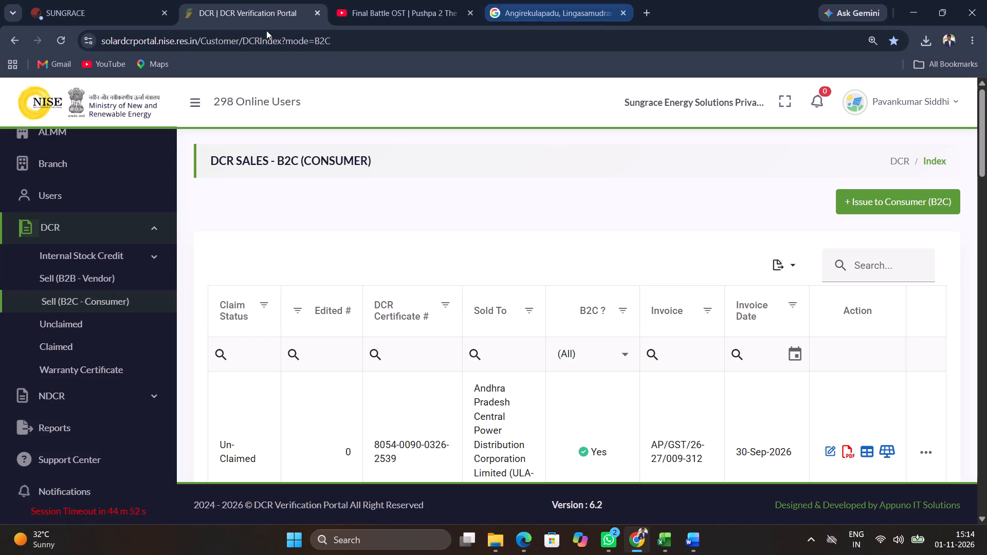
click(52, 0)
click(578, 129)
click(596, 125)
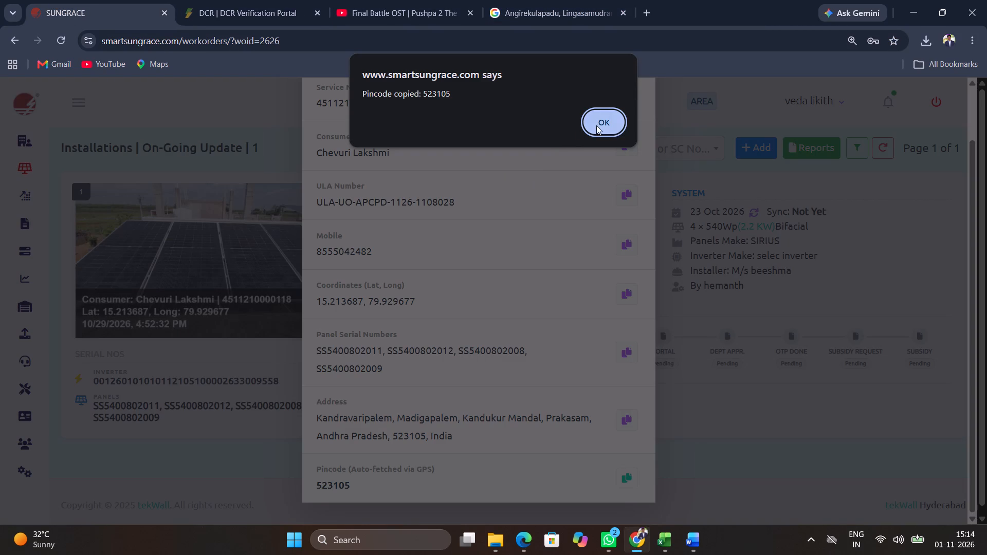
click(623, 96)
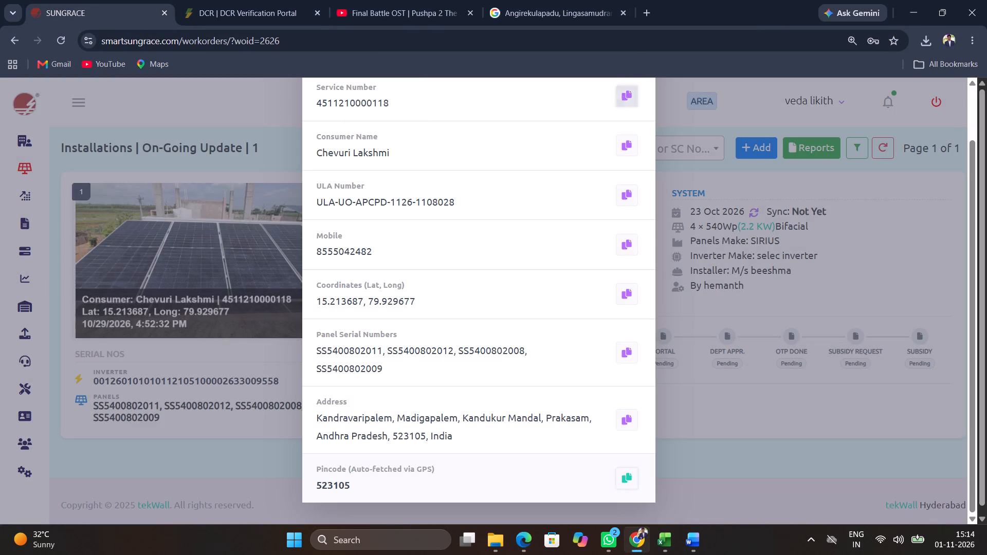
double_click(225, 0)
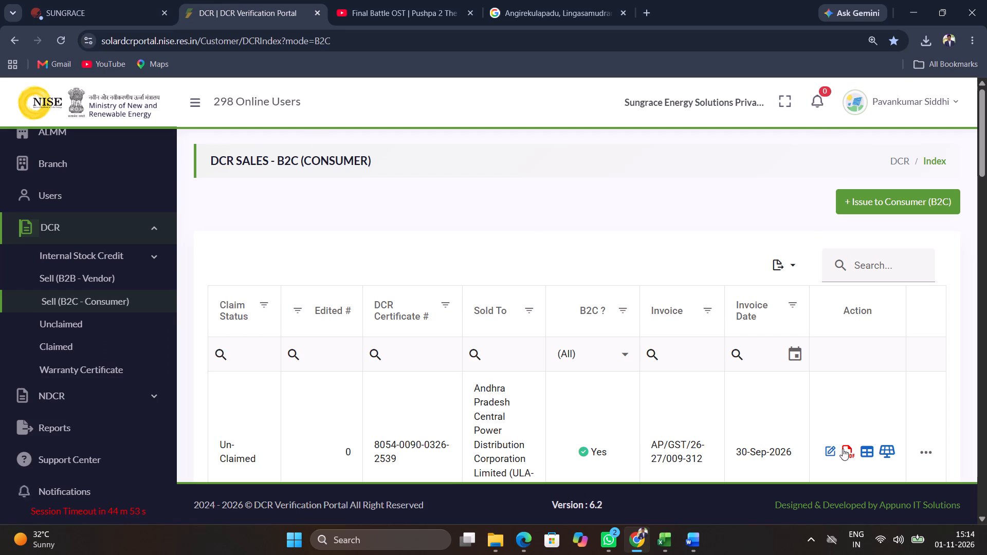
click(843, 450)
click(801, 173)
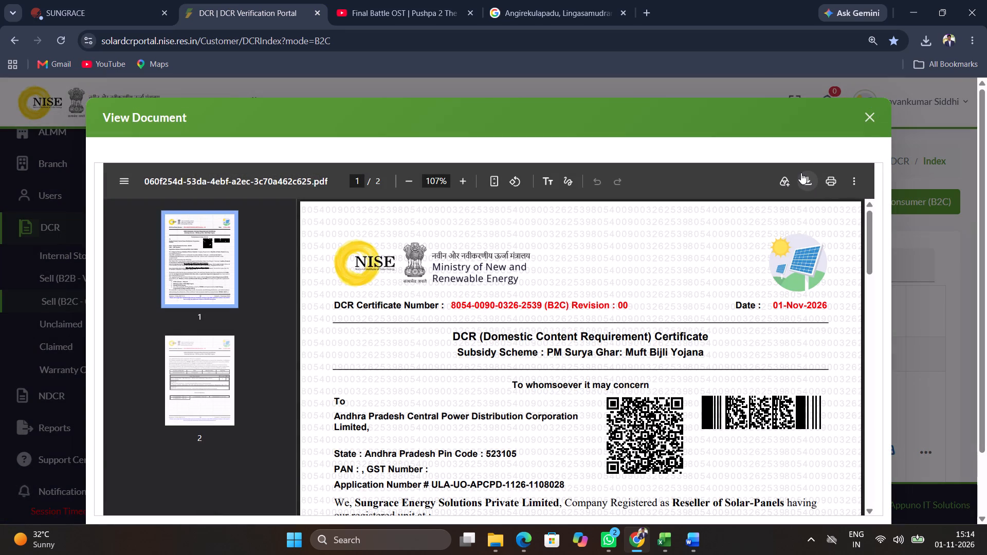
key(ctrl+v)
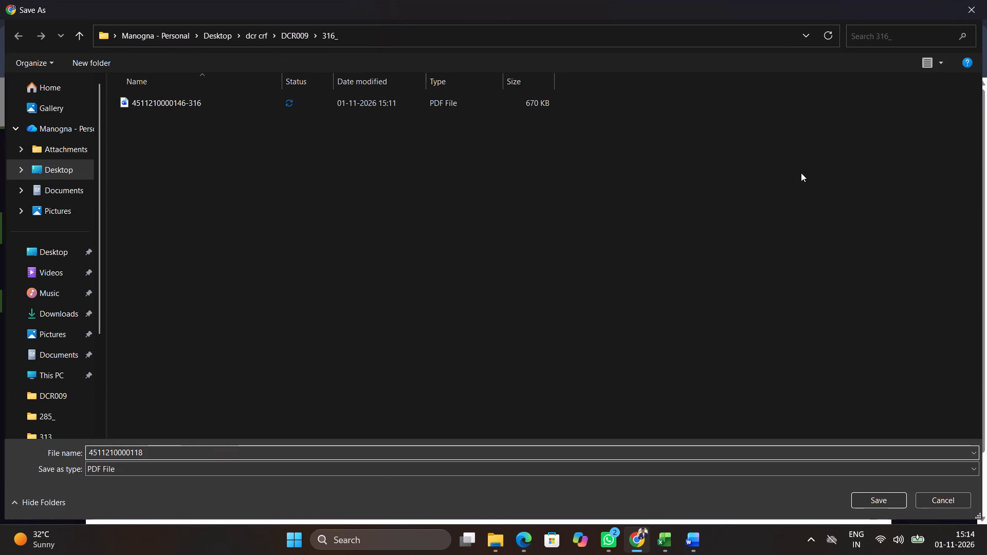
text(-312)
Choose the 312_ folder inside DCR009 as the destination and save the certificate PDF there.
click(287, 33)
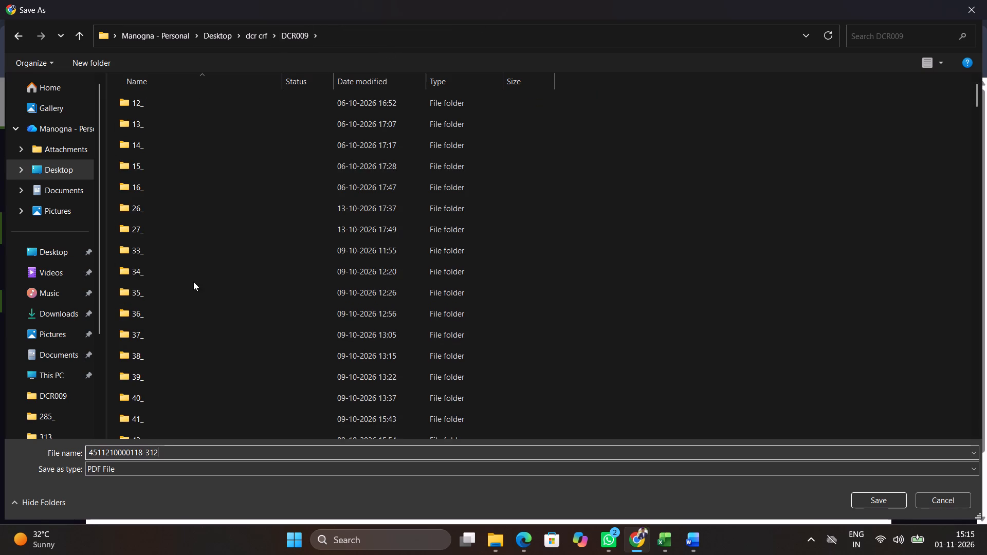
scroll(233, 136, down, 5)
scroll(287, 293, down, 15)
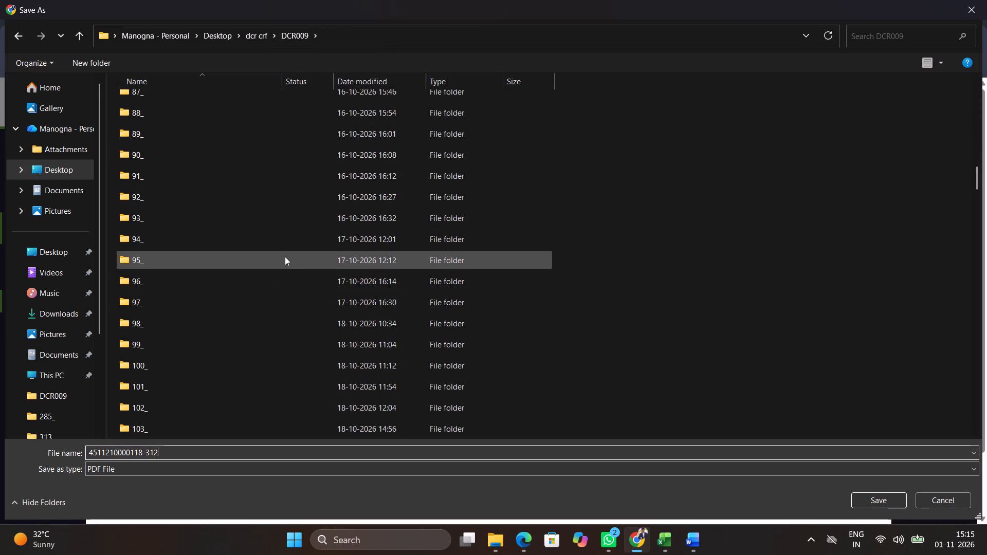
scroll(285, 255, down, 17)
scroll(215, 280, down, 14)
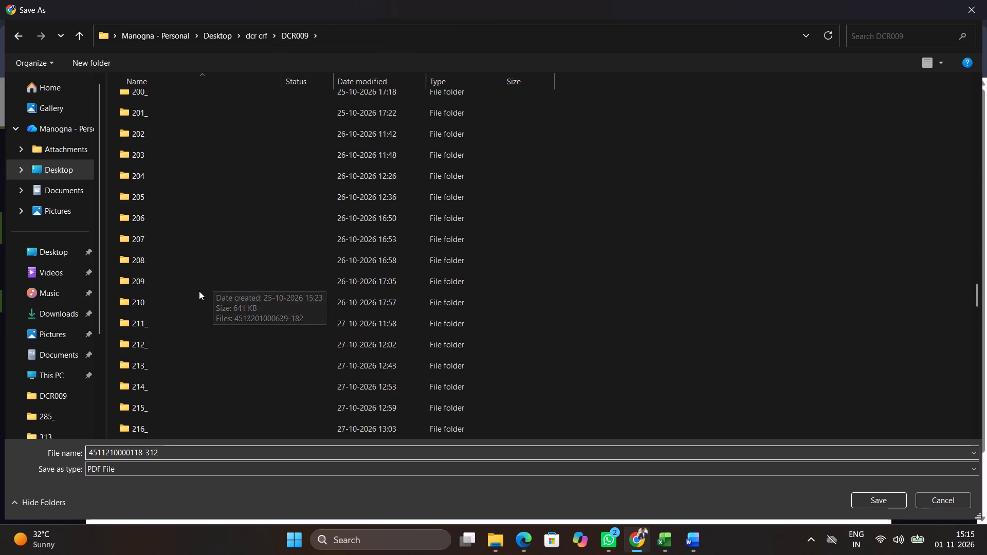
scroll(199, 291, down, 18)
scroll(199, 285, down, 12)
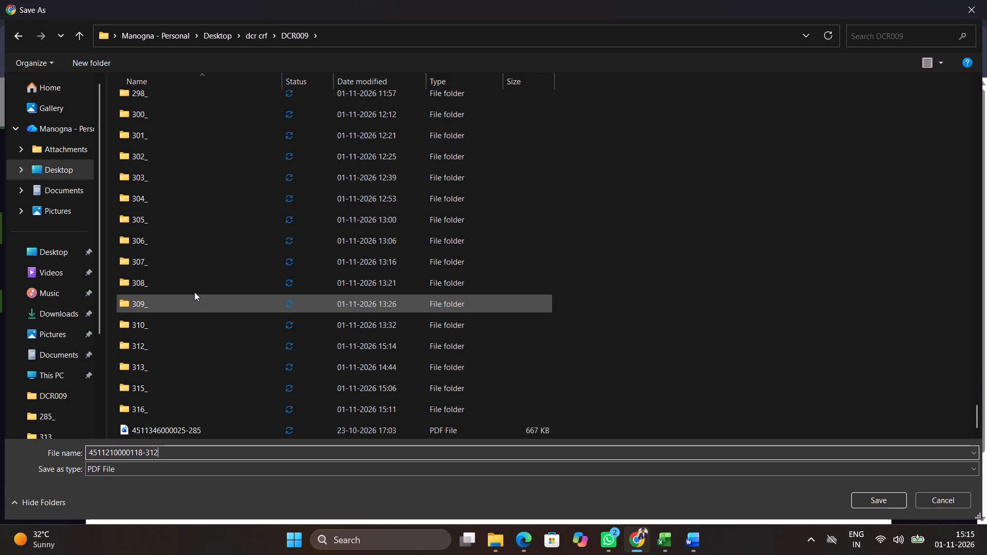
double_click(166, 341)
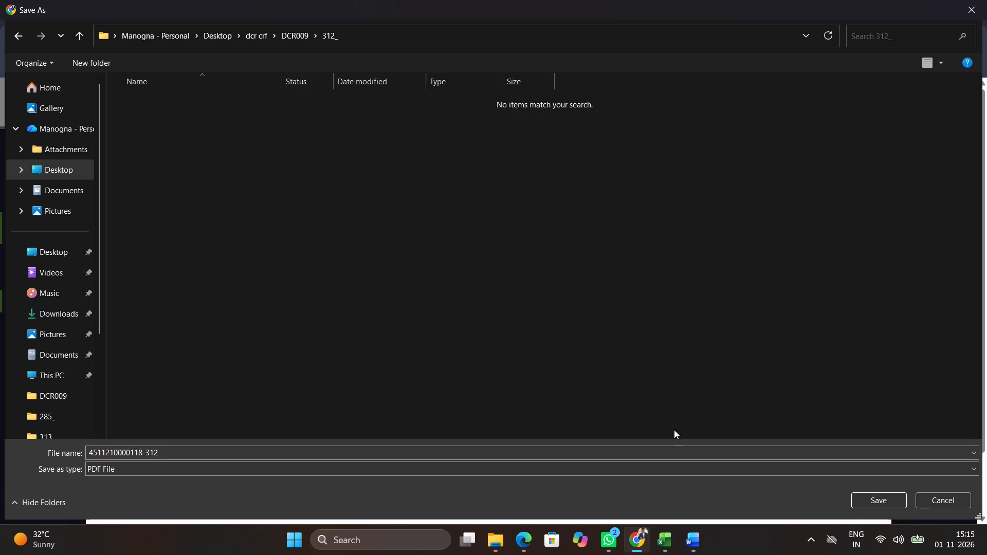
click(855, 496)
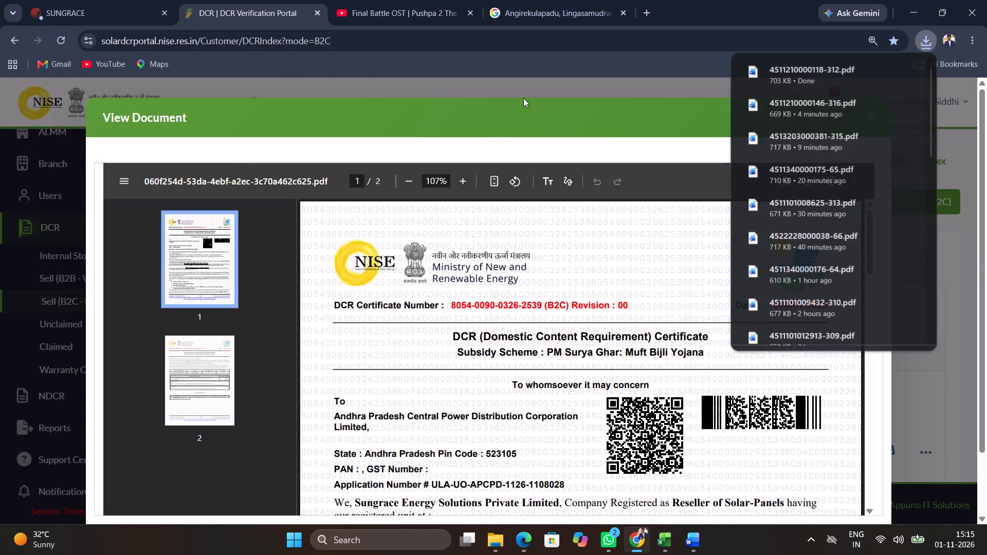
Return to SUNGRACE, close the copied consumer details, and open the Project Stage update form for the same work order.
click(93, 0)
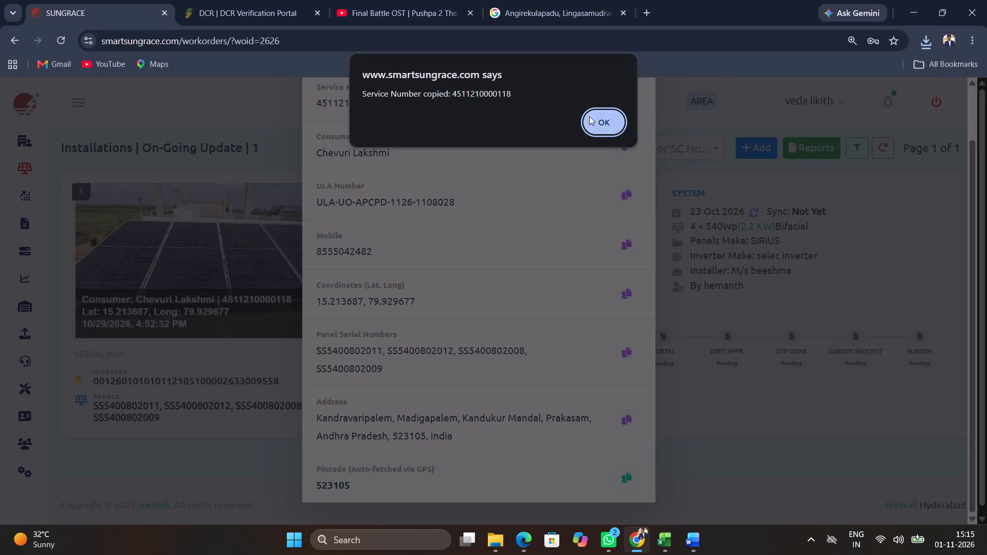
click(601, 118)
click(671, 113)
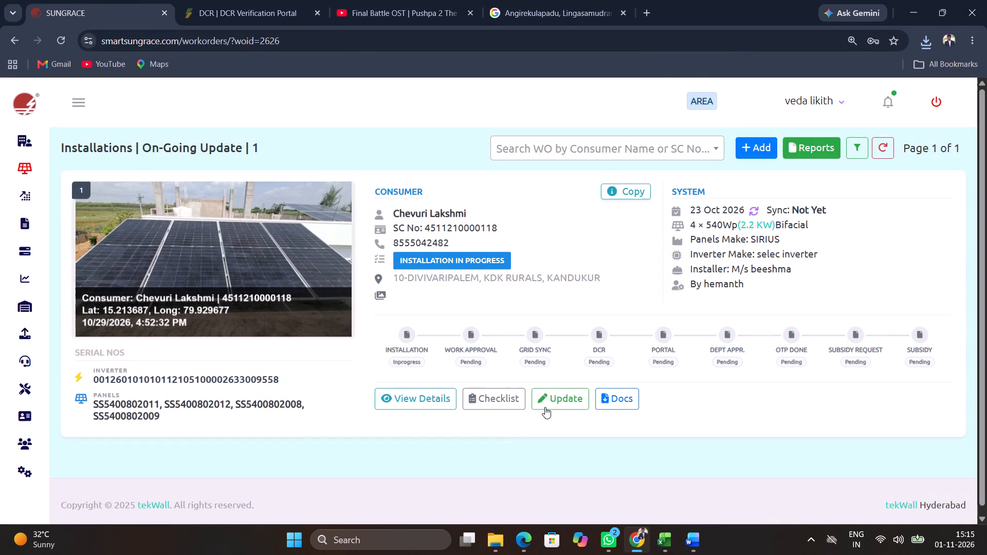
double_click(547, 405)
click(434, 352)
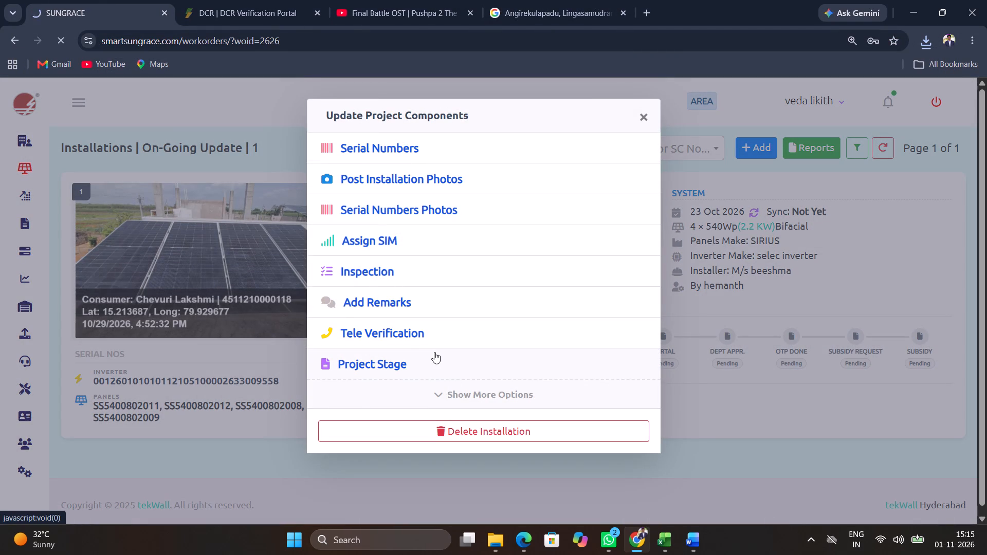
Attach the certificate PDF ending in -312 from the 312_ folder inside DCR009 as the DCR upload and submit the form.
scroll(356, 304, down, 5)
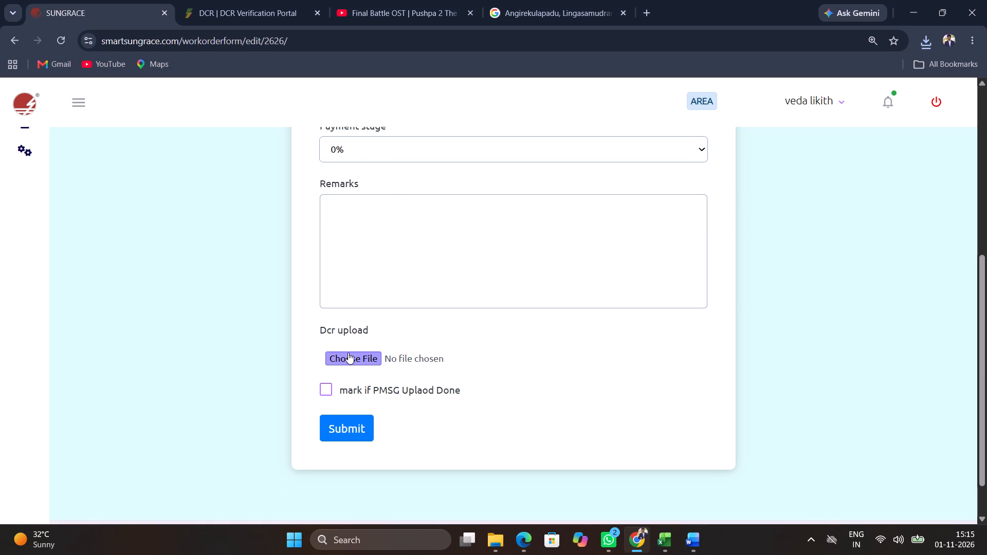
click(348, 353)
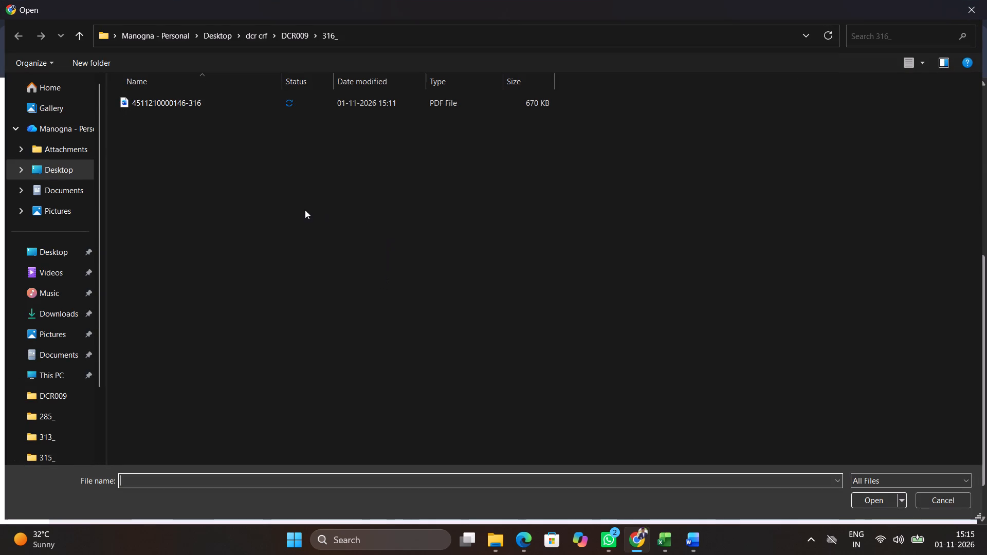
click(283, 37)
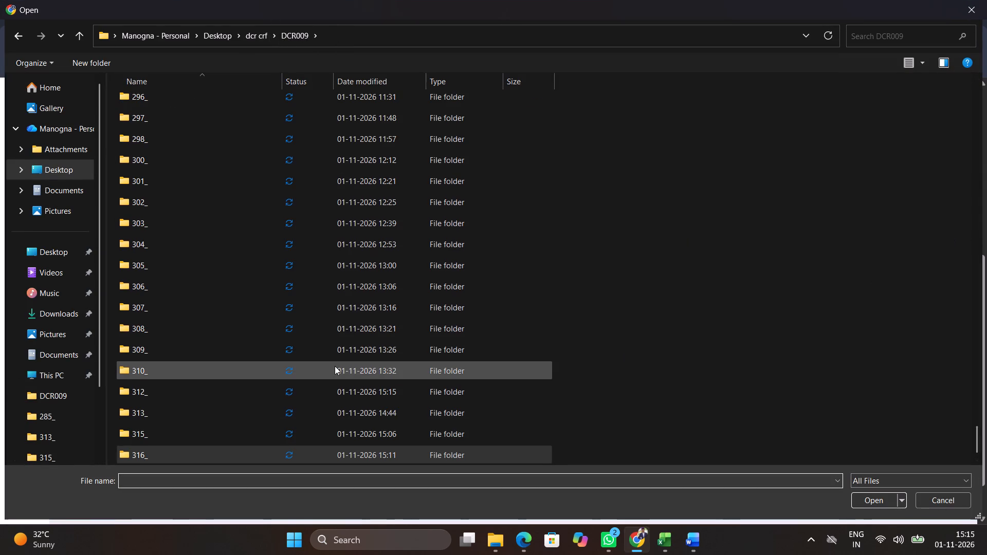
scroll(335, 366, down, 3)
click(193, 366)
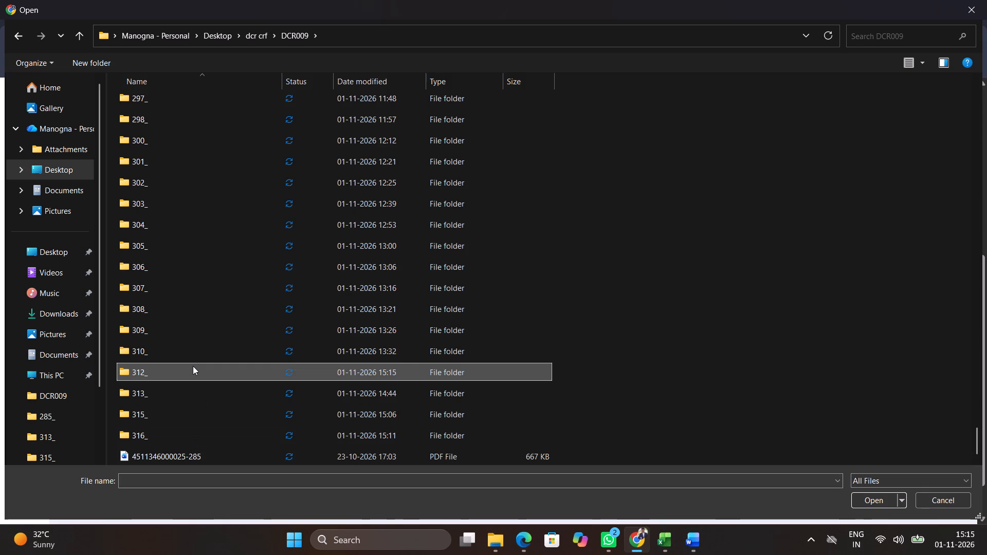
click(193, 366)
double_click(209, 103)
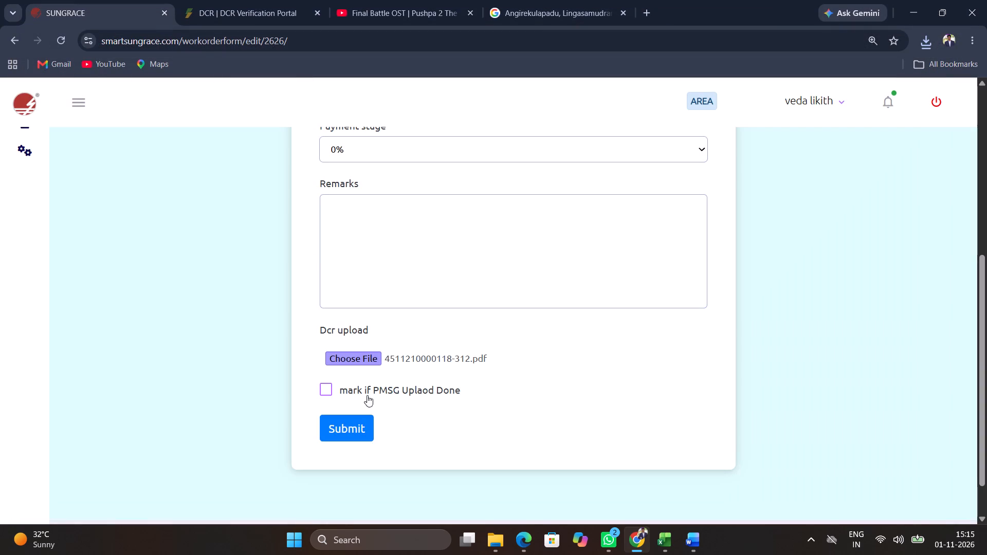
click(369, 425)
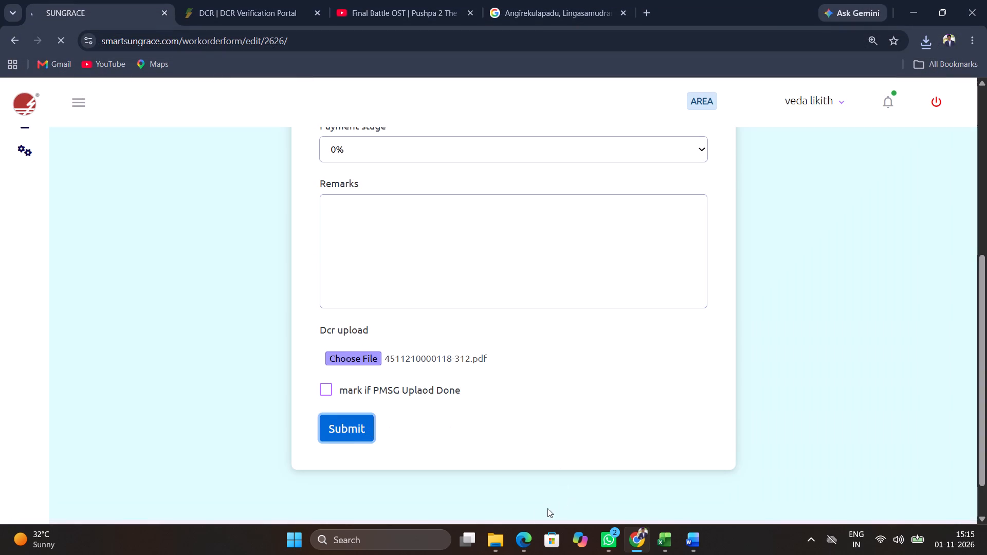
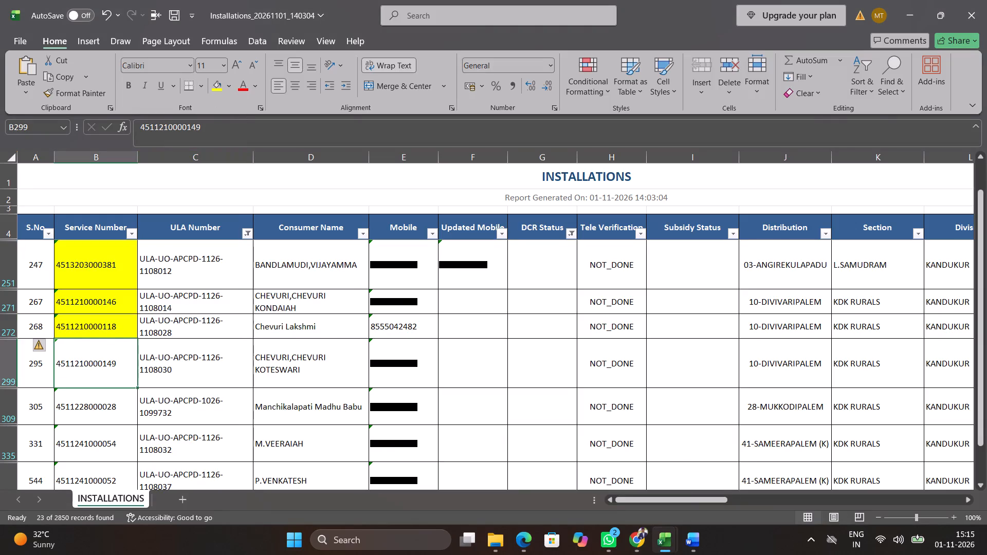
Copy the service number of S.No 295 from the installations sheet and open its work order in SUNGRACE.
key(ctrl+c)
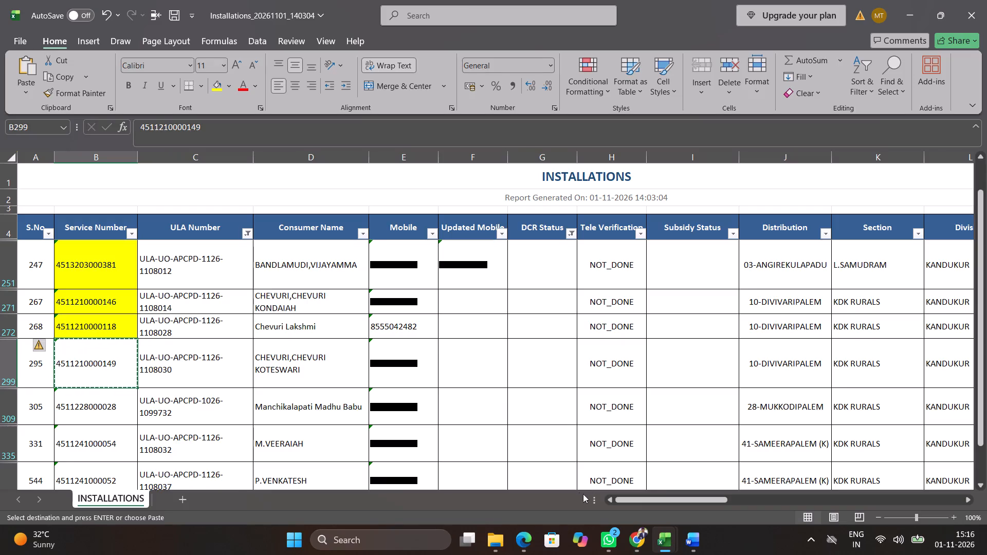
click(629, 477)
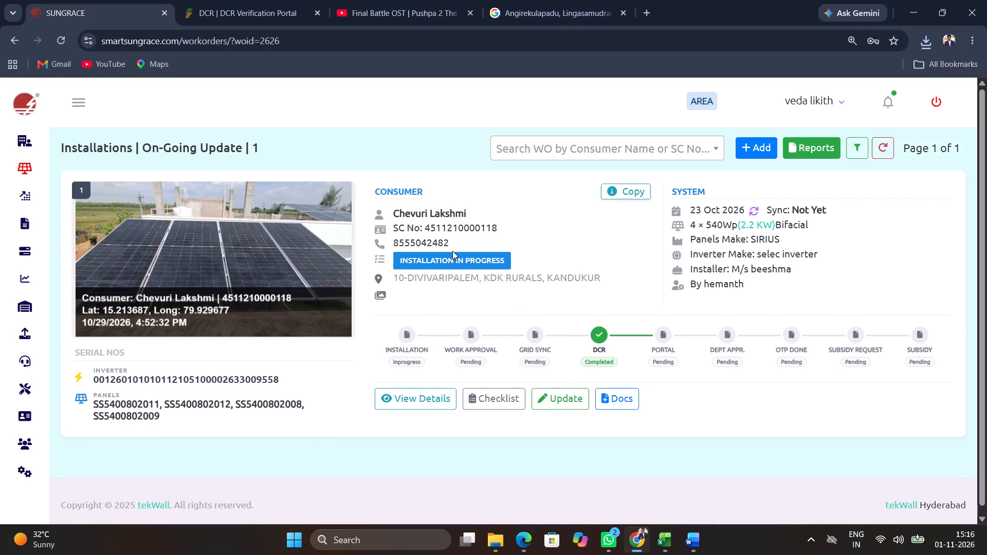
click(523, 142)
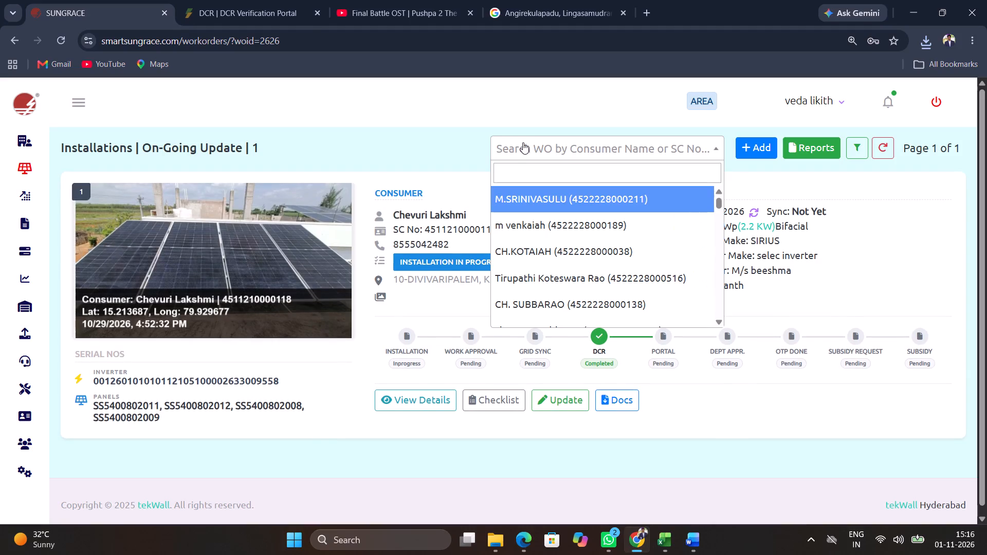
key(ctrl+v)
key(Return)
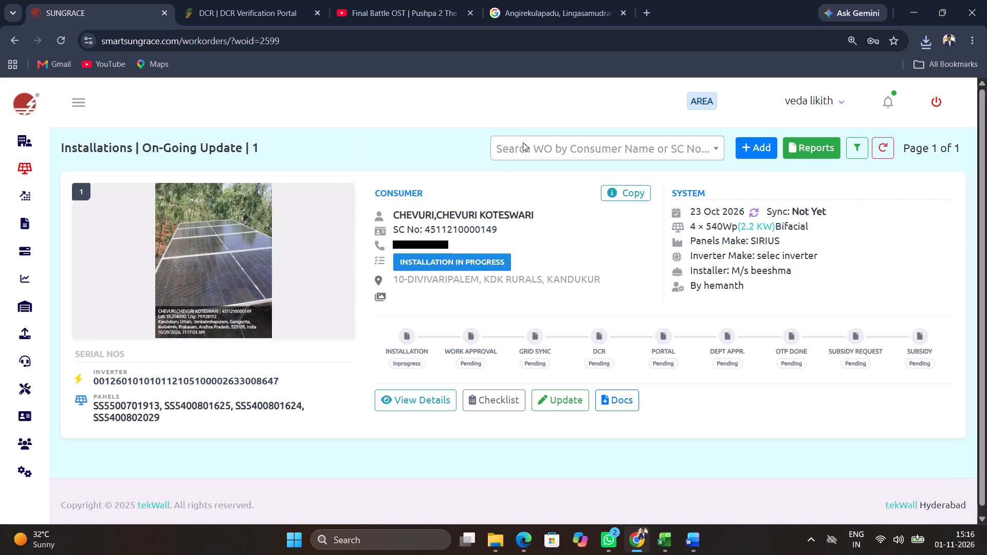
Copy the work order's ULA number and enter it as the Consumer Application Number in a new Issue to Consumer (B2C) form on the DCR portal.
double_click(517, 150)
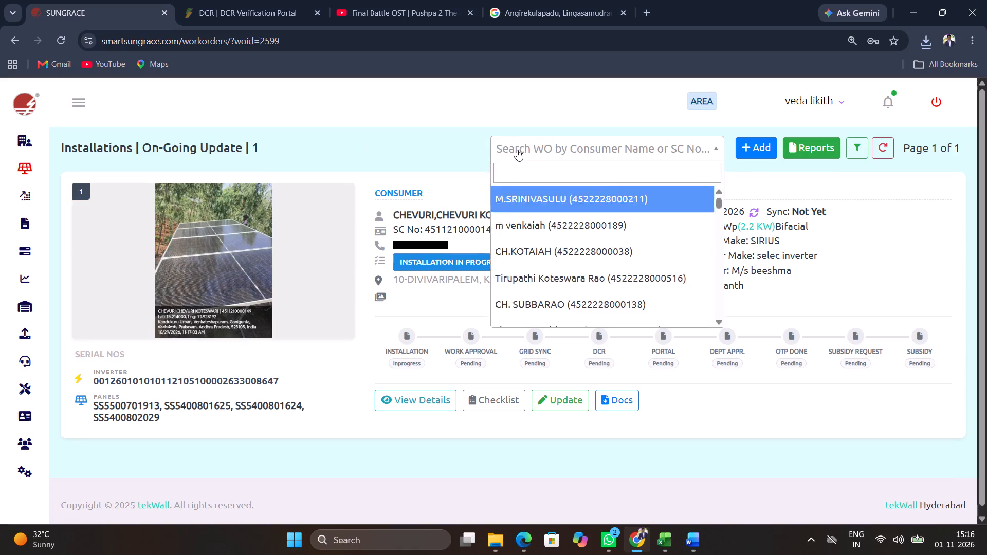
click(622, 189)
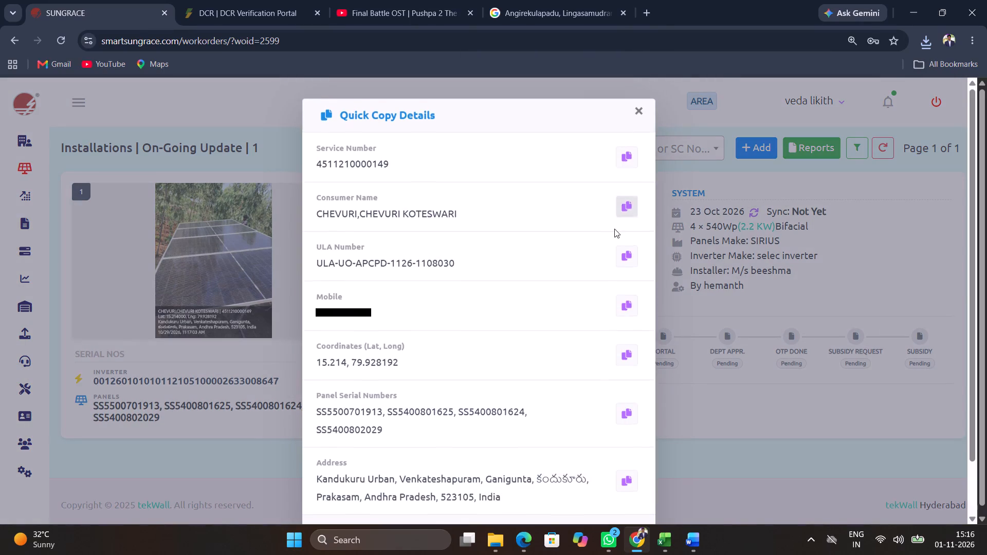
click(624, 261)
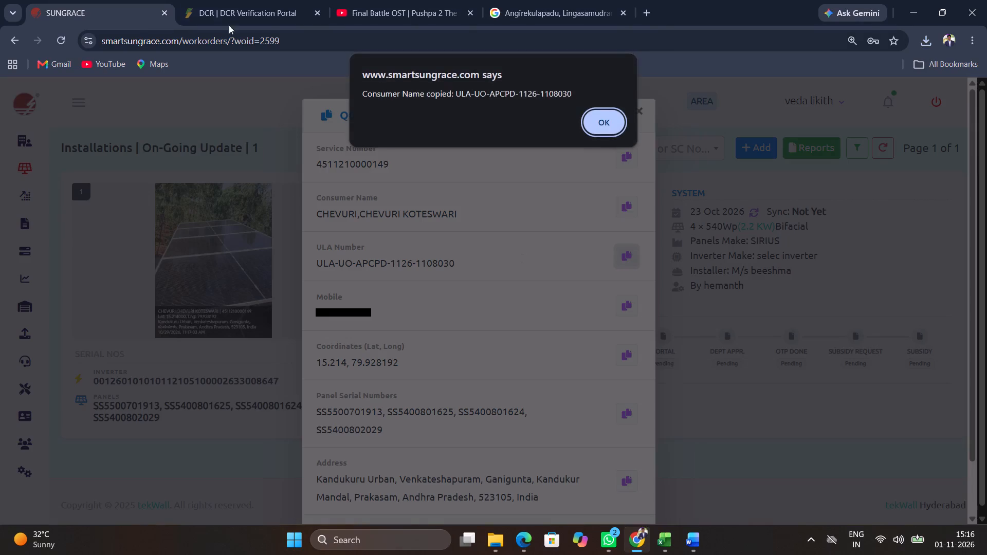
click(244, 0)
click(860, 109)
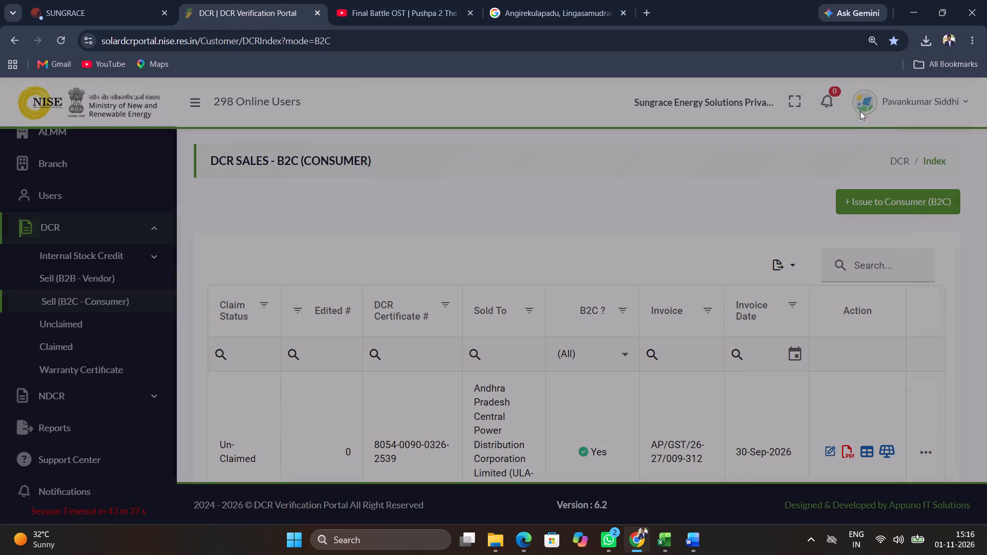
click(869, 197)
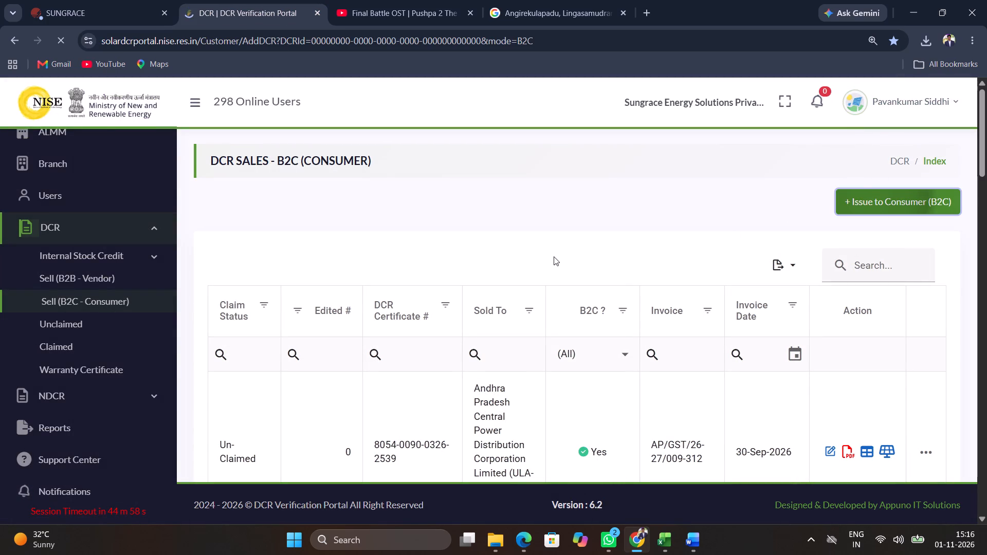
double_click(532, 293)
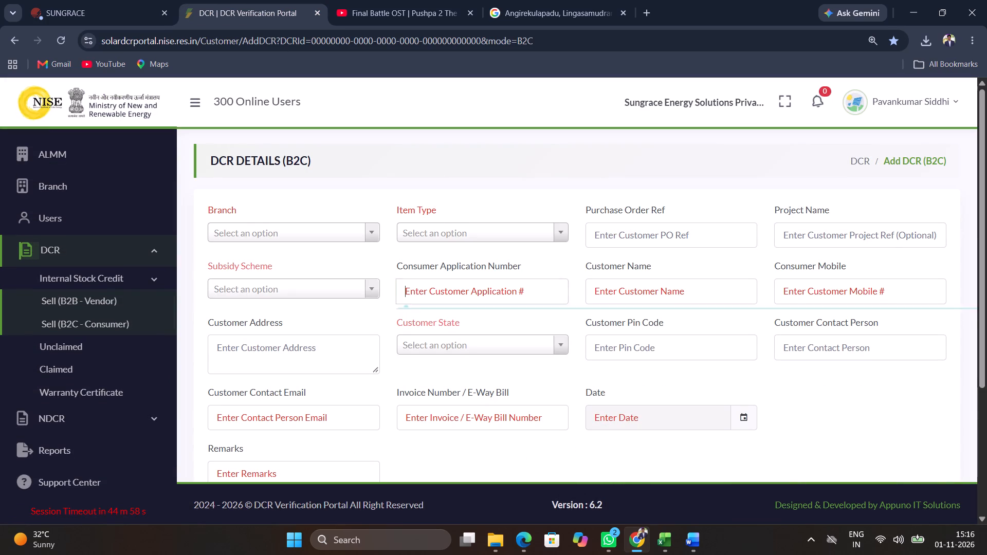
key(ctrl+v)
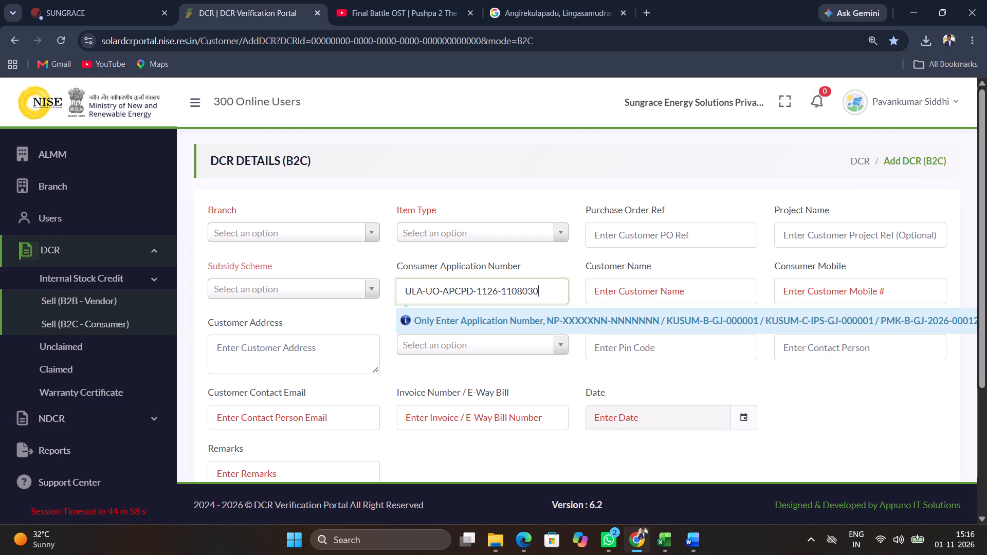
Set the branch to the Andhra Pradesh address, the subsidy scheme to PM Surya Ghar: Muft Bijli Yojana and the item type to Solar Panels.
click(330, 236)
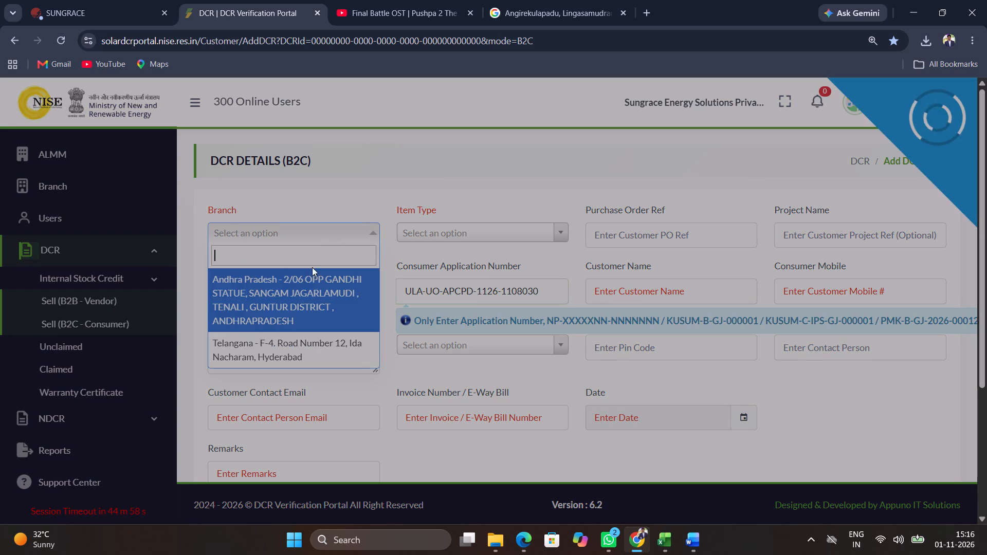
click(309, 282)
click(309, 284)
click(265, 396)
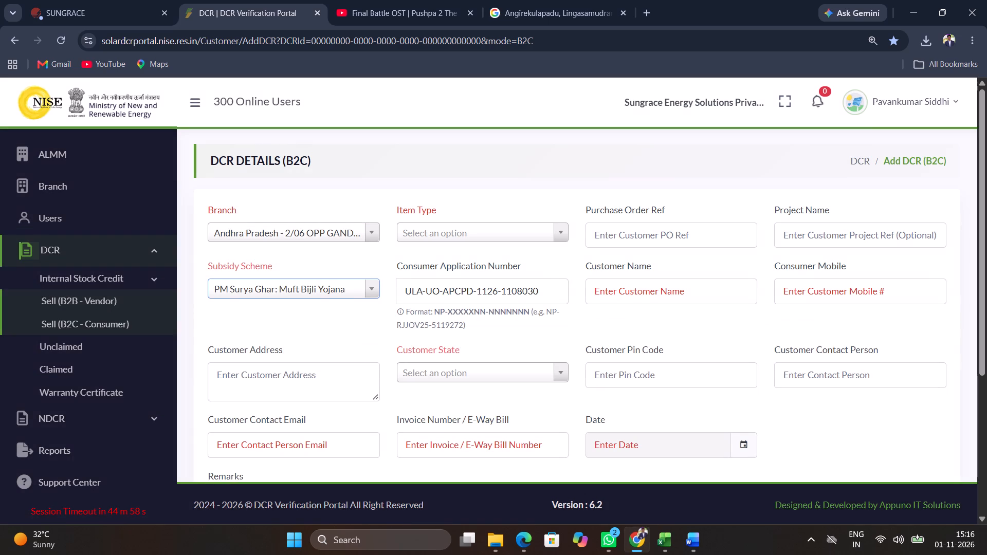
click(429, 227)
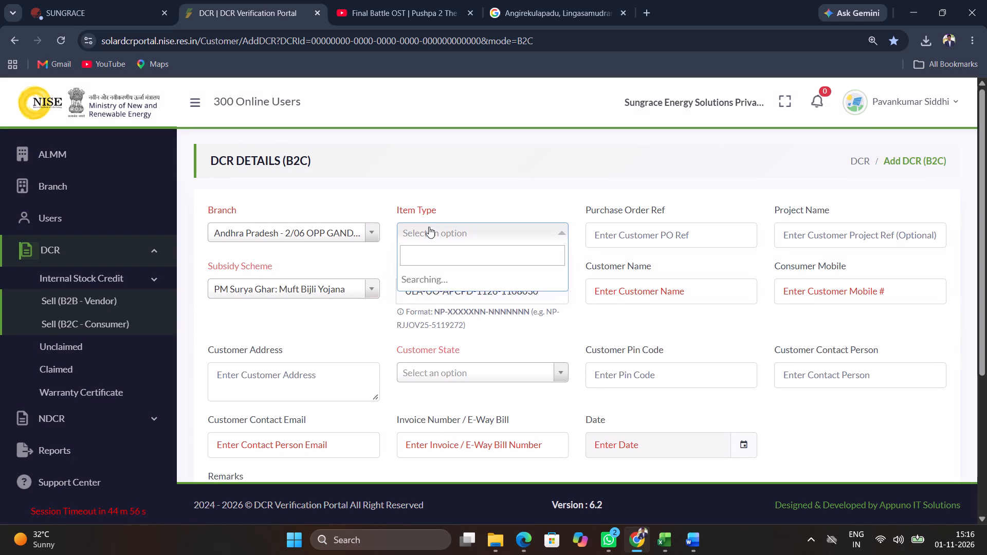
click(431, 274)
Fill the Customer Name with Andhra Pradesh Central Power Distribution Corporation Limited, copied from the Kandukuru subsidy Word document.
click(650, 292)
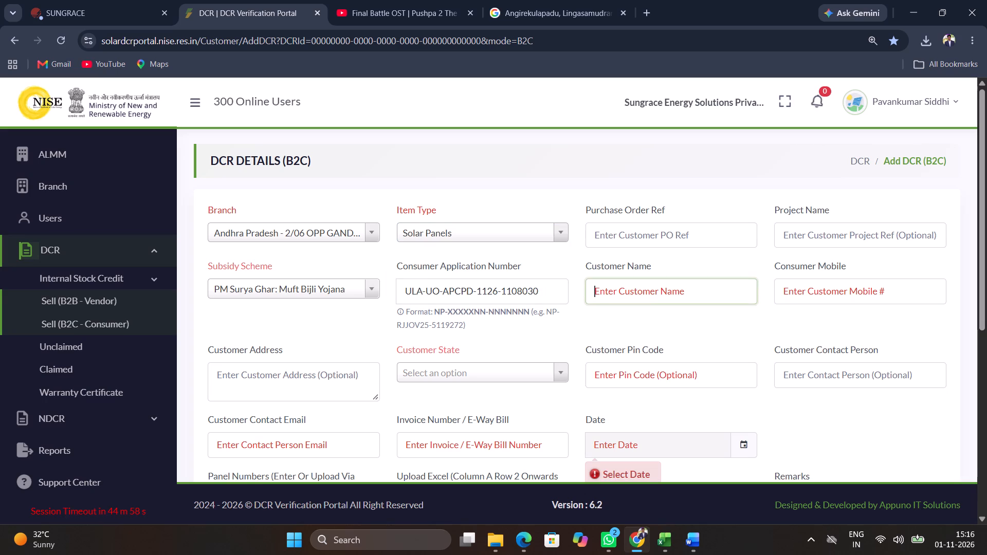
double_click(687, 495)
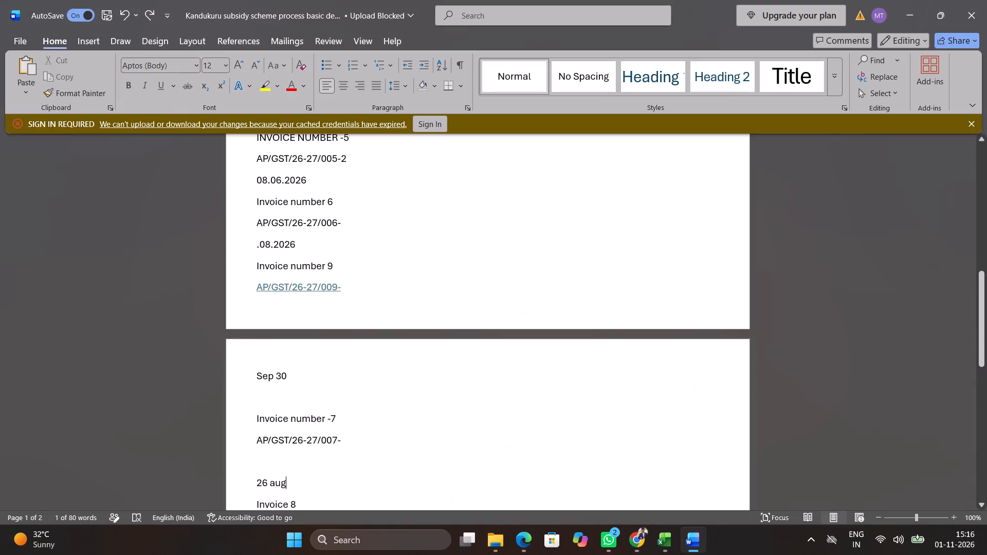
scroll(352, 330, up, 18)
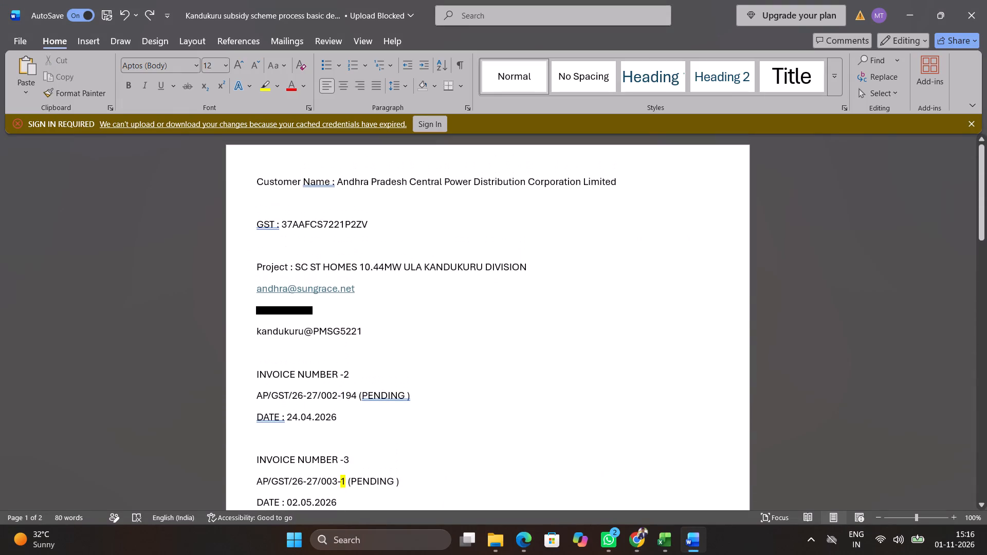
drag(340, 182, 631, 201)
key(ctrl+c)
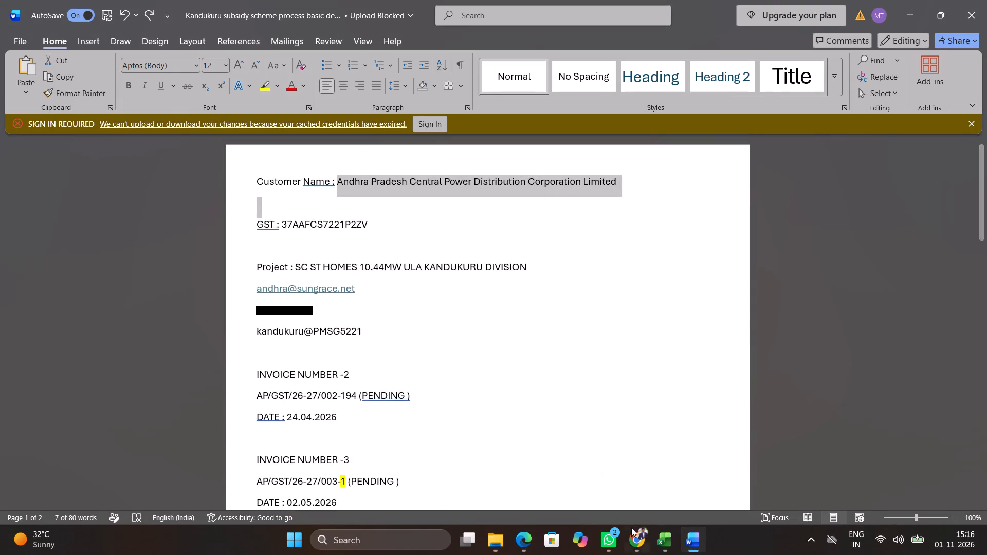
click(616, 465)
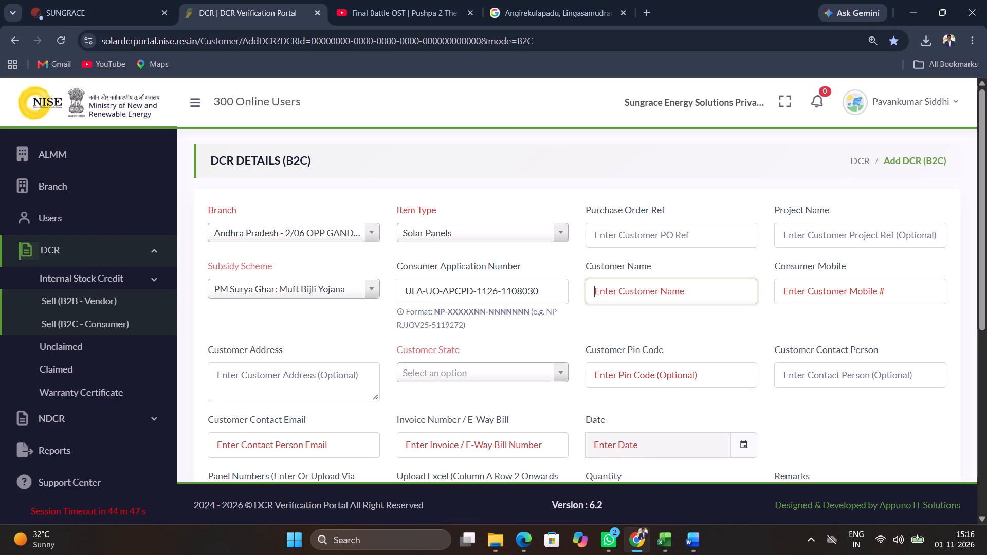
key(ctrl+v)
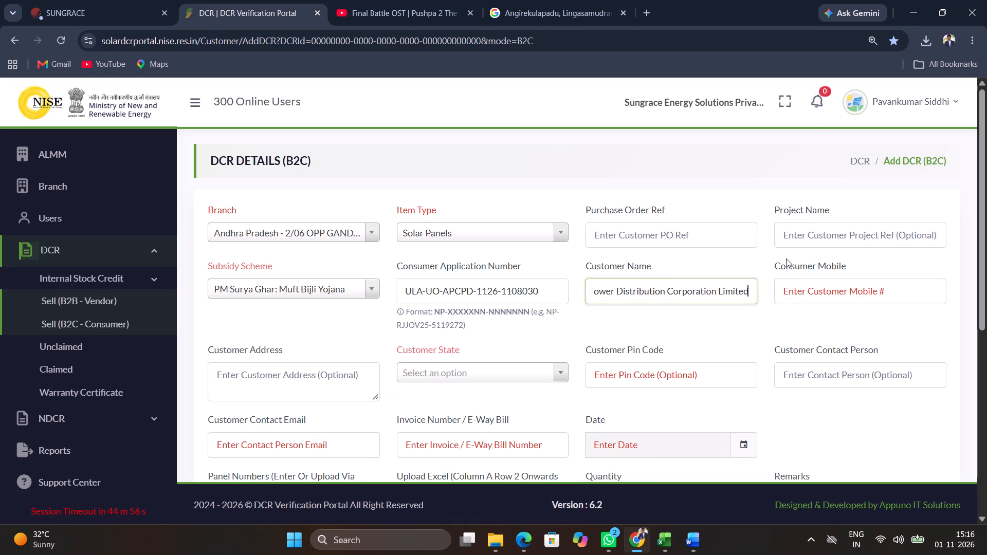
Fill the Project Name with SC ST HOMES 10.44MW ULA KANDUKURU DIVISION, copied from the Word document.
click(793, 239)
click(694, 504)
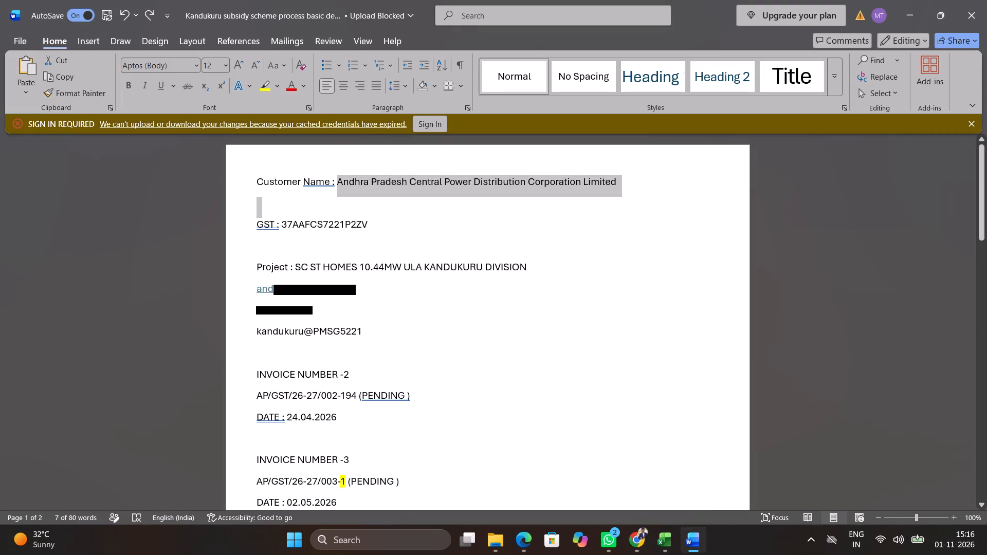
drag(296, 268, 539, 269)
key(ctrl+c)
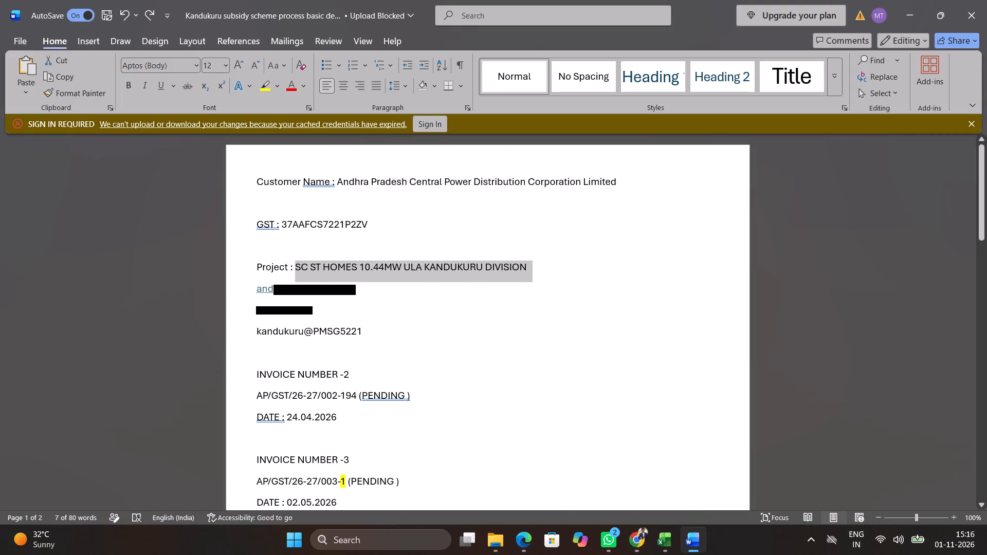
click(631, 468)
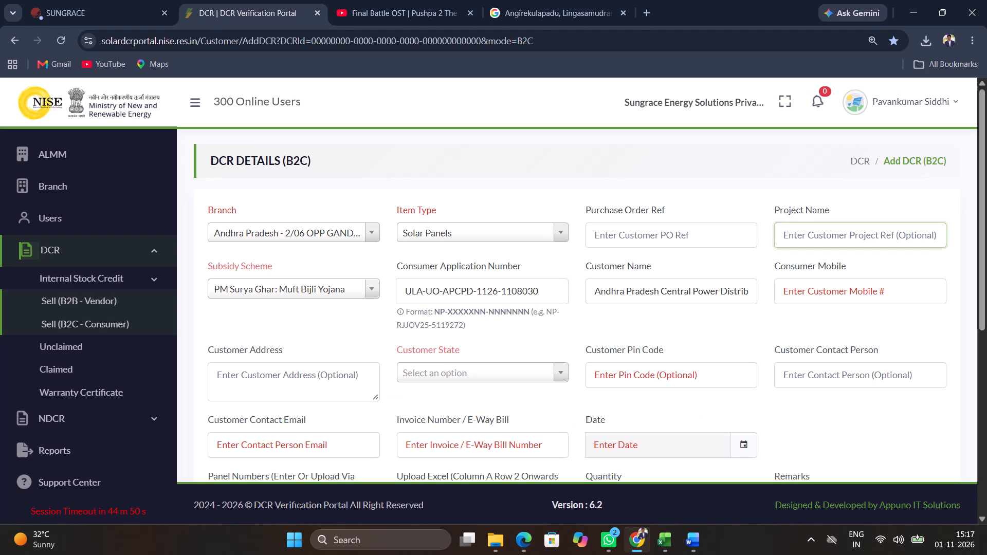
key(ctrl+v)
Fill the Customer Contact Email with the e-mail address copied from the Kandukuru subsidy Word document.
click(790, 279)
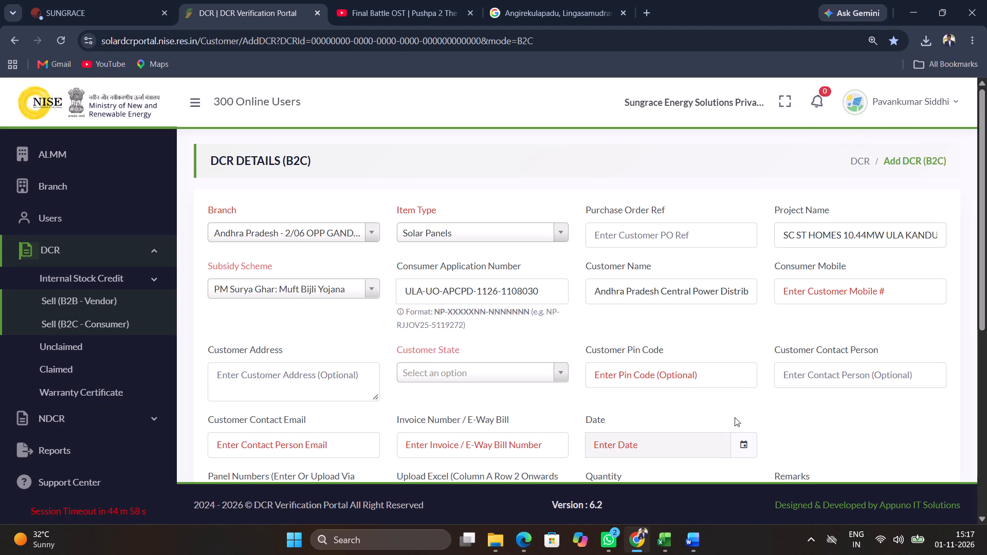
drag(817, 288, 817, 293)
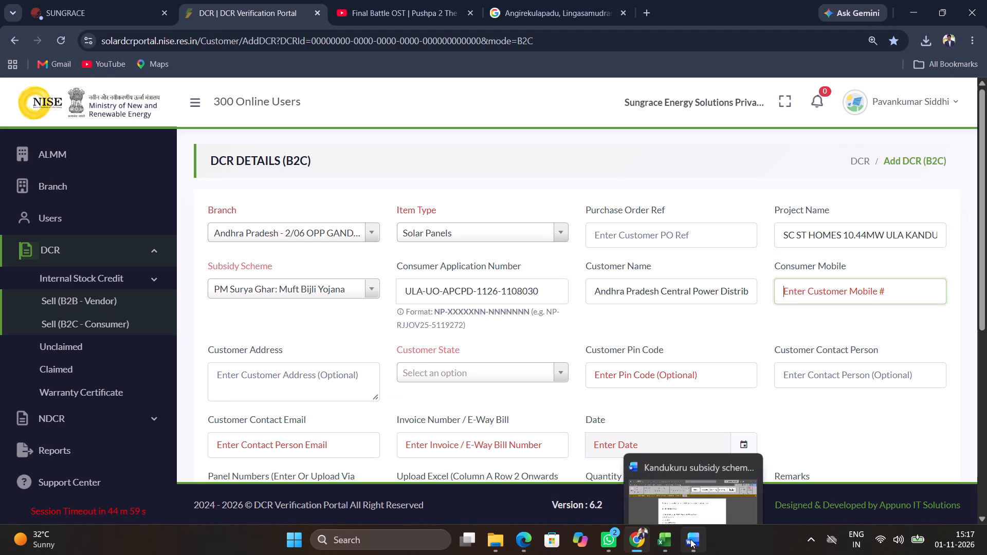
click(680, 472)
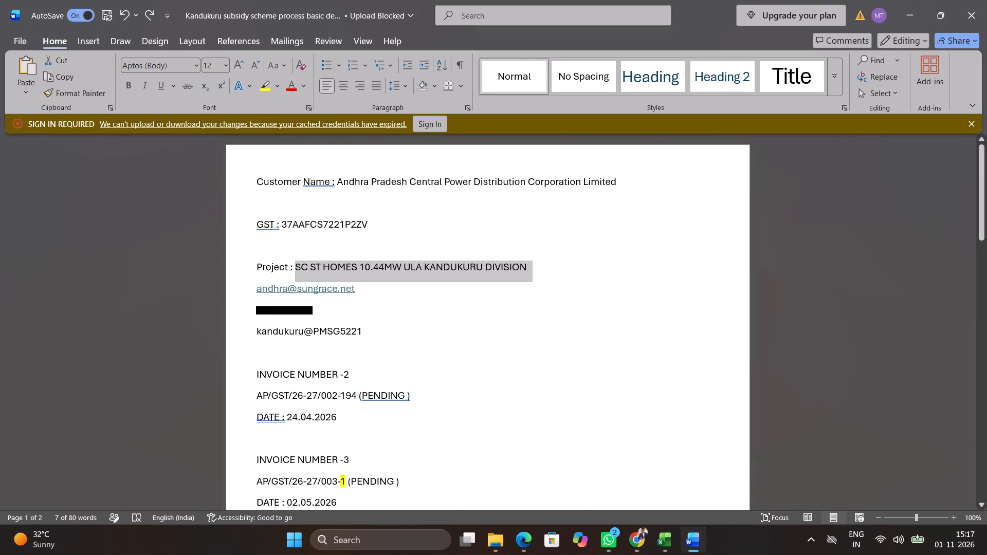
drag(370, 287, 203, 290)
key(ctrl+c)
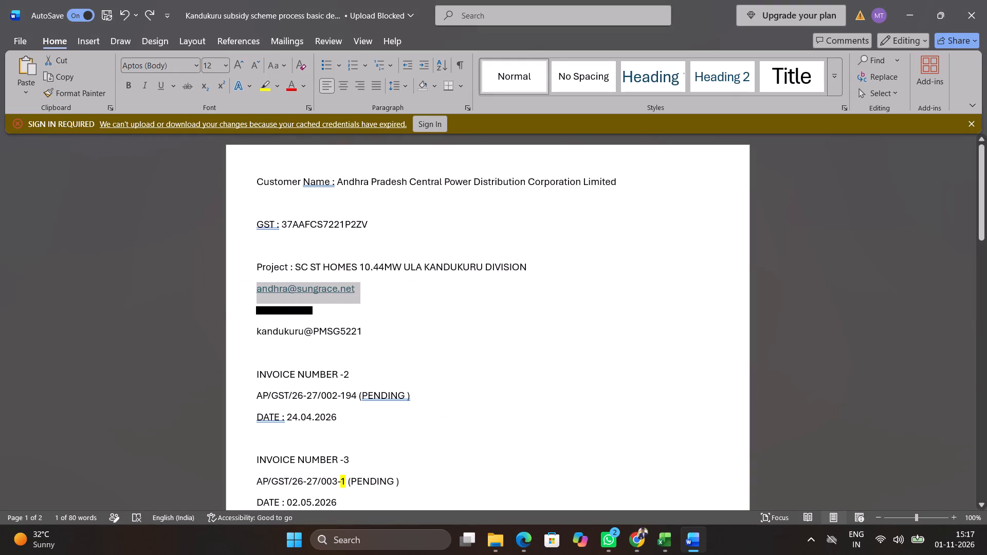
click(619, 471)
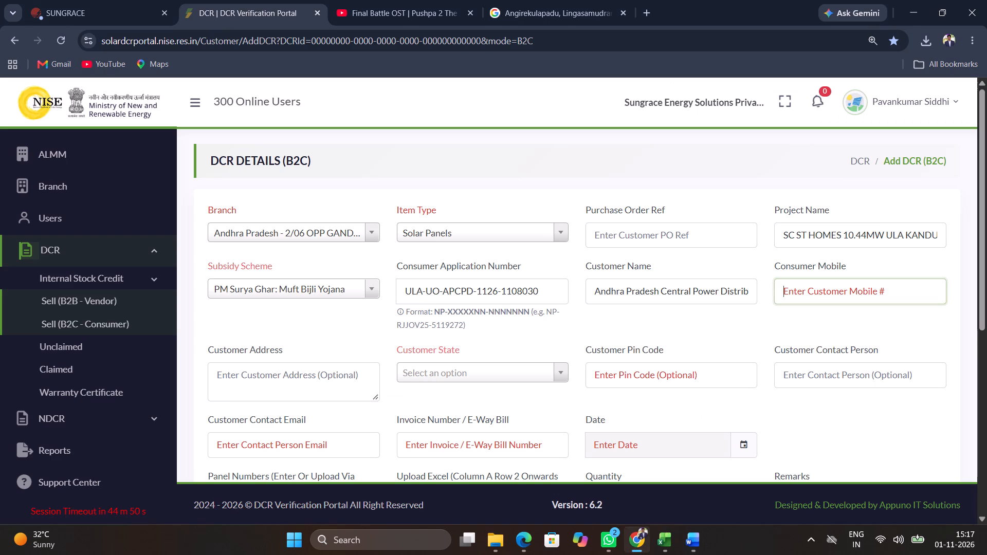
click(296, 441)
key(ctrl+v)
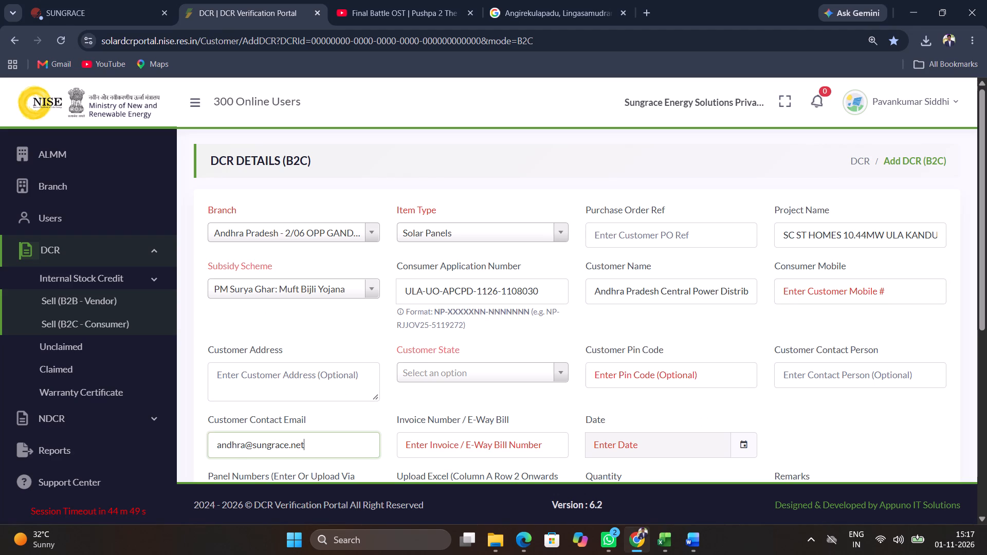
Set the Customer State to Andhra Pradesh (37).
click(435, 366)
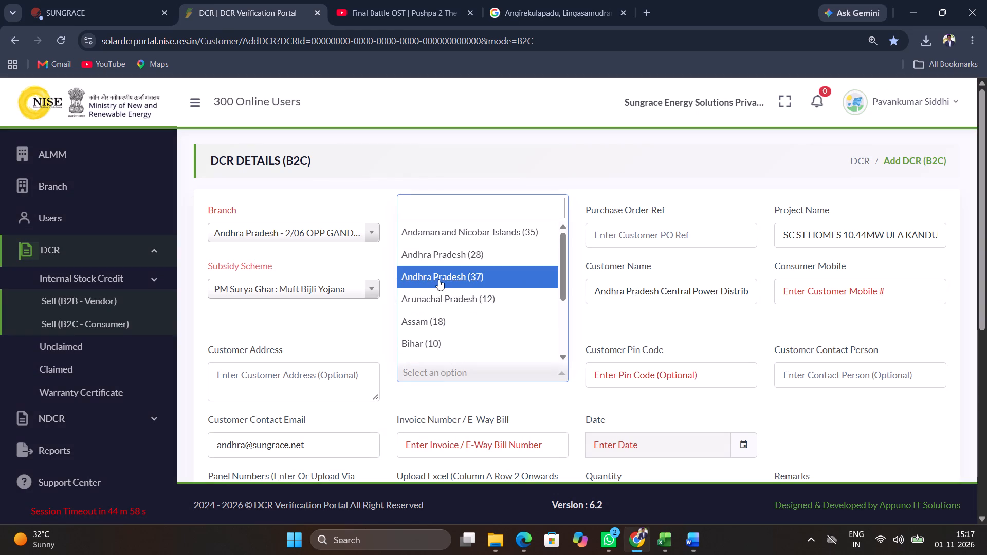
click(439, 274)
Fill the Consumer Mobile with the phone number copied from the Kandukuru subsidy Word document.
drag(814, 287, 814, 292)
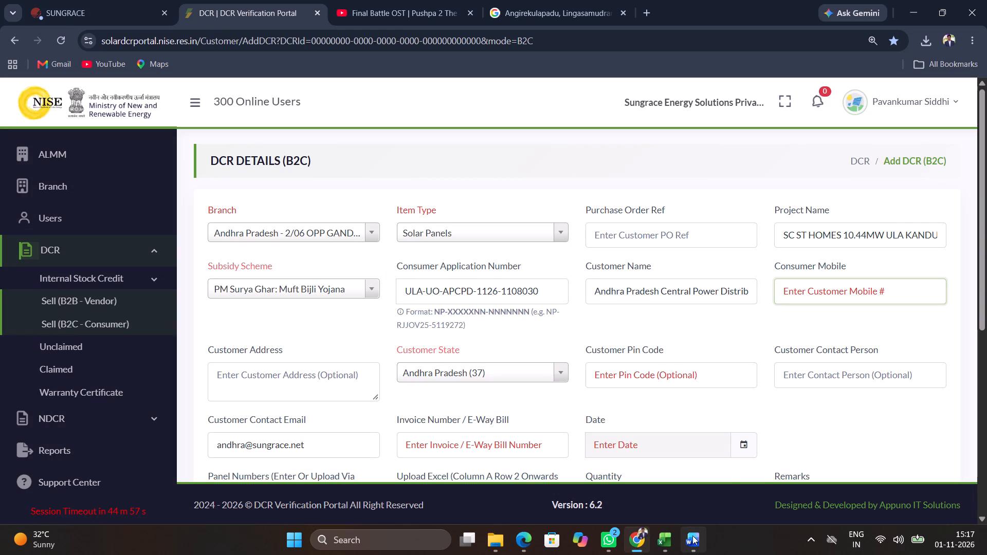
click(687, 477)
drag(347, 311, 268, 313)
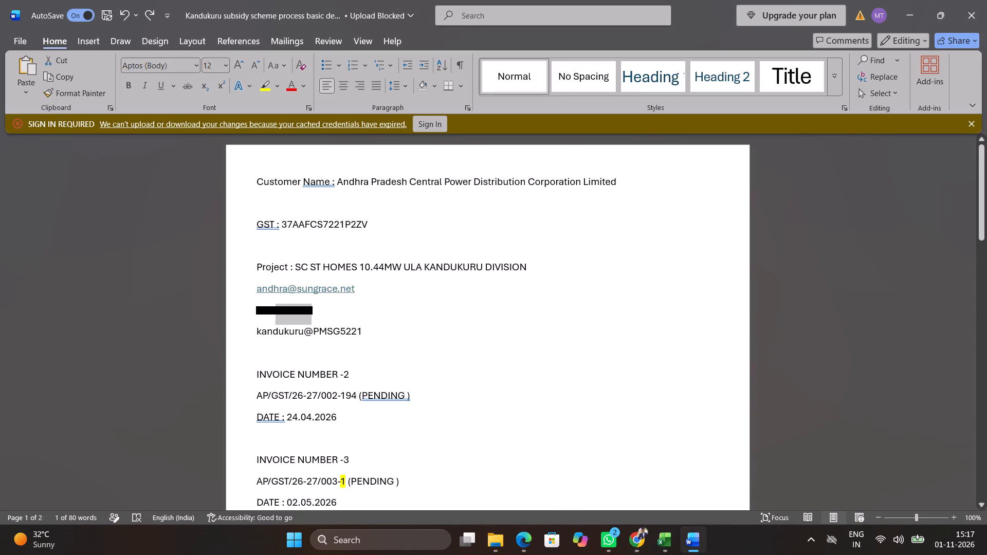
drag(268, 313, 251, 313)
key(ctrl+c)
click(622, 474)
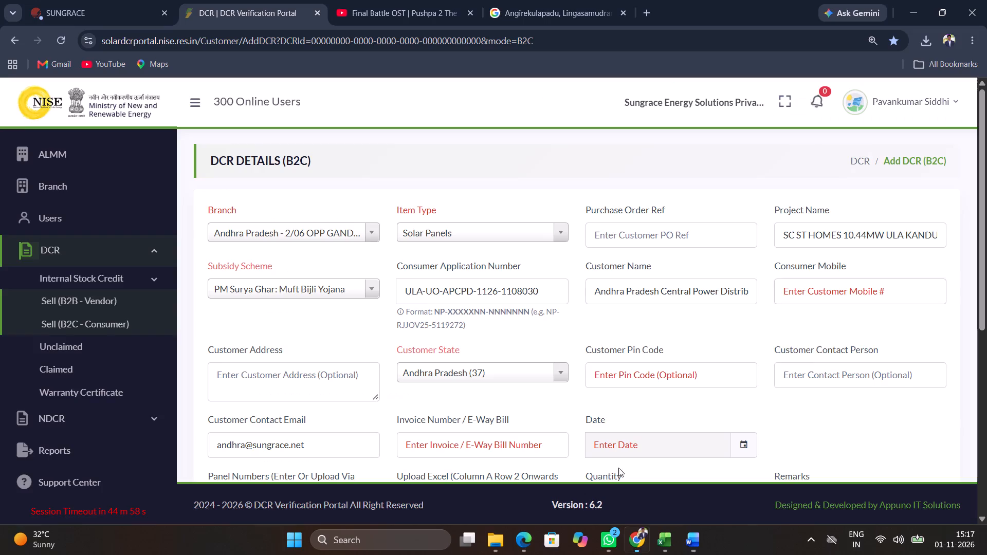
key(ctrl+v)
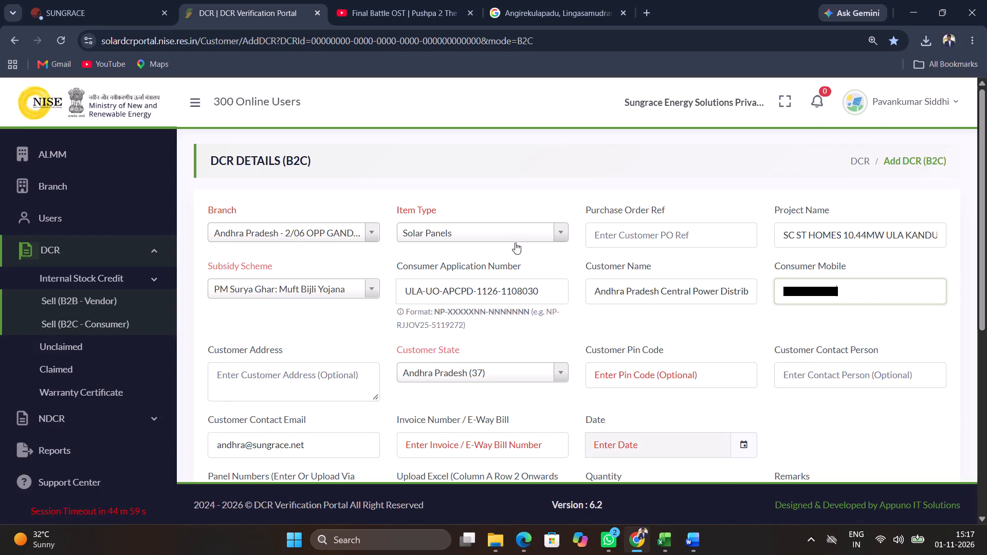
scroll(515, 242, down, 3)
click(414, 253)
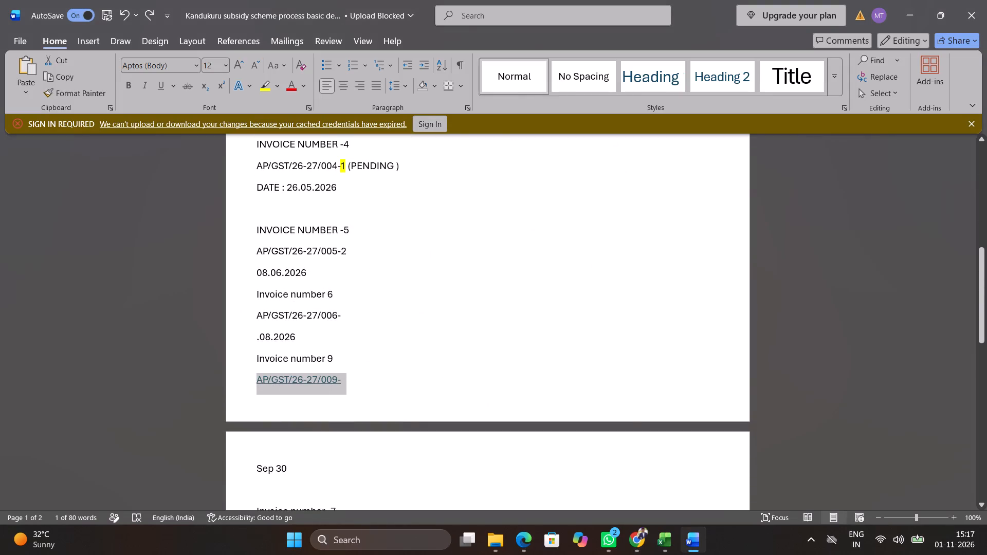
click(644, 478)
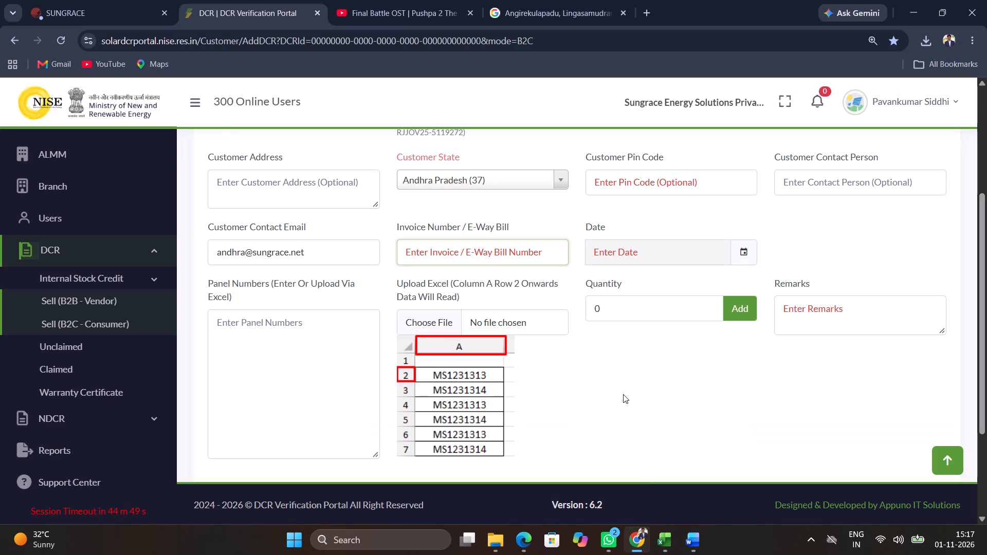
key(ctrl+v)
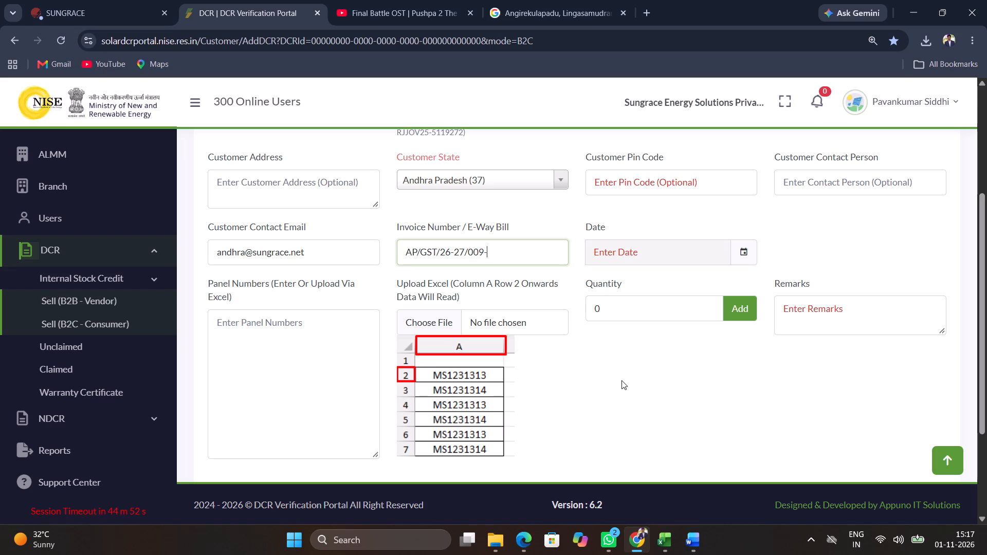
text(31)
key(4)
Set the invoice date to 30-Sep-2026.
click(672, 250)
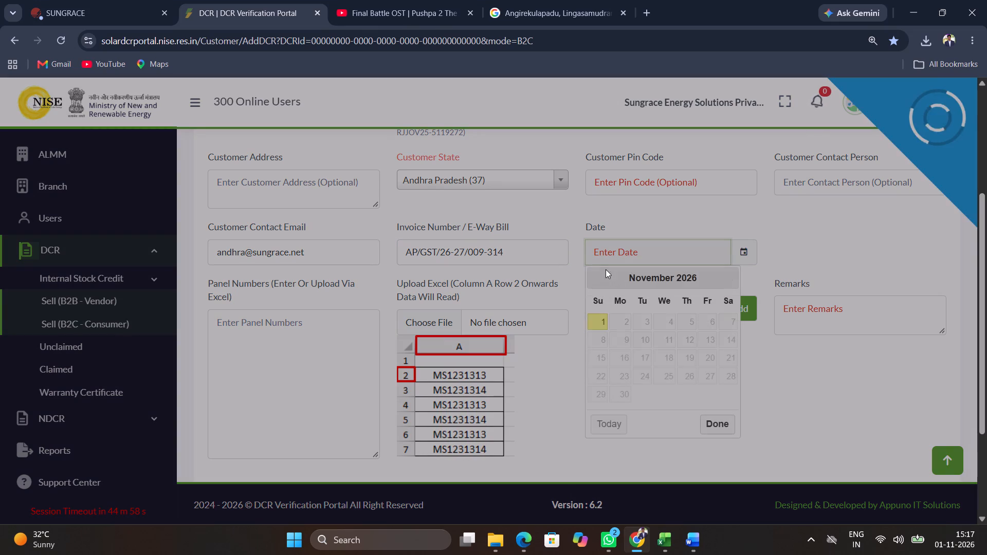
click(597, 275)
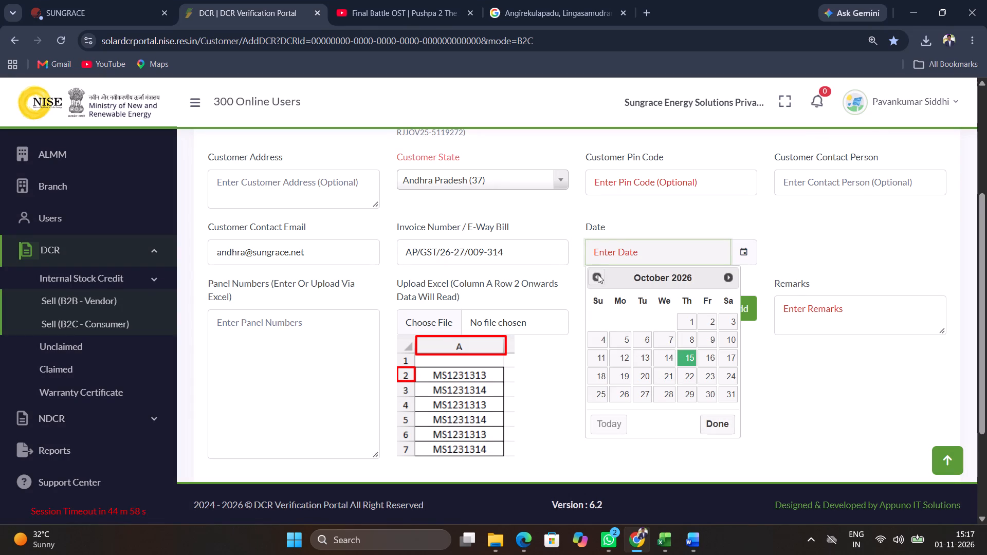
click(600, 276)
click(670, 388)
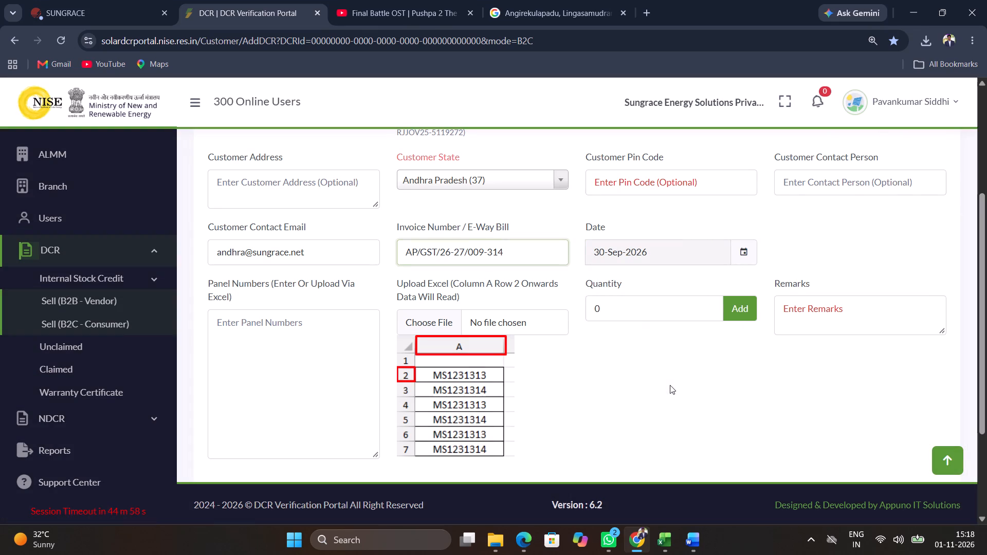
Copy the four panel serial numbers from the SUNGRACE work order's quick copy details into the DCR form's Panel Numbers.
click(300, 404)
click(100, 0)
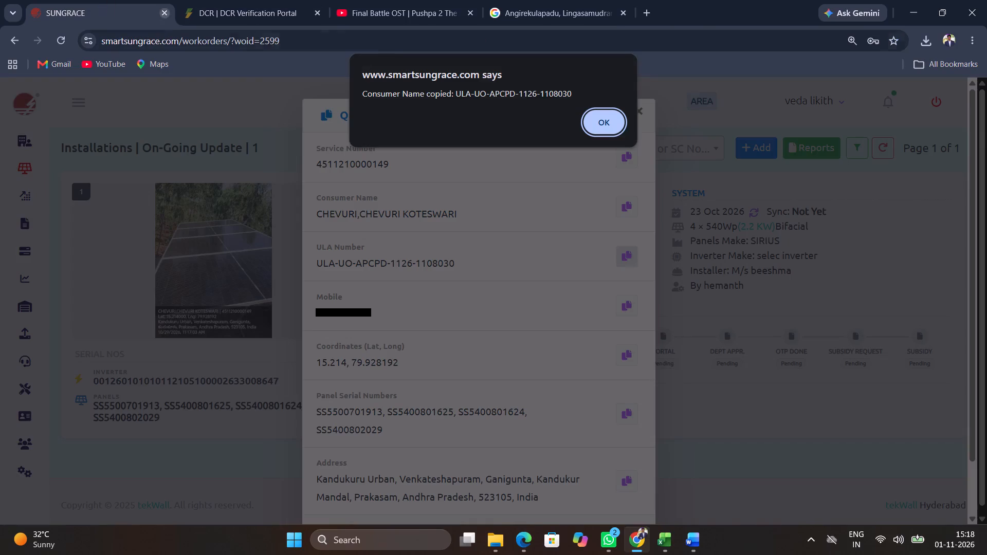
click(594, 122)
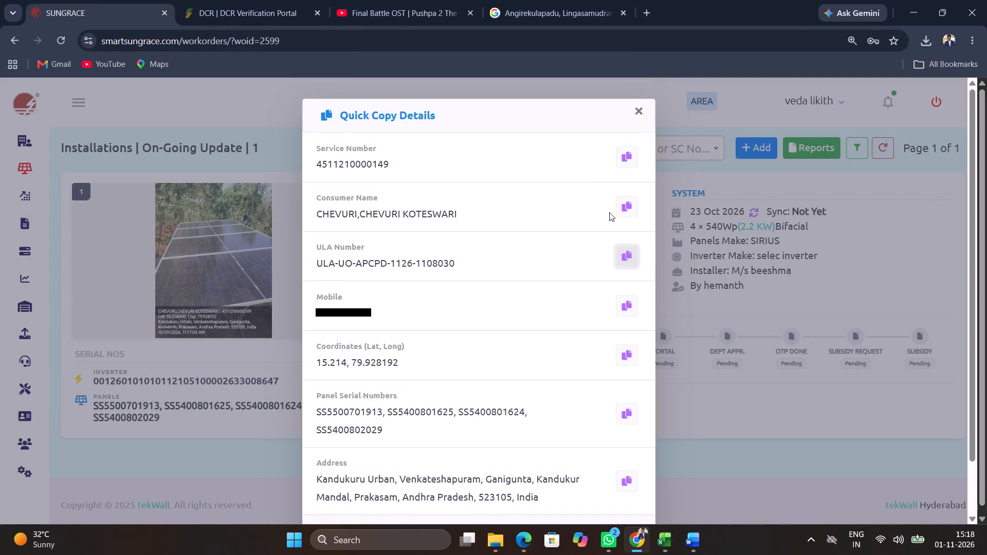
scroll(609, 212, down, 2)
click(619, 349)
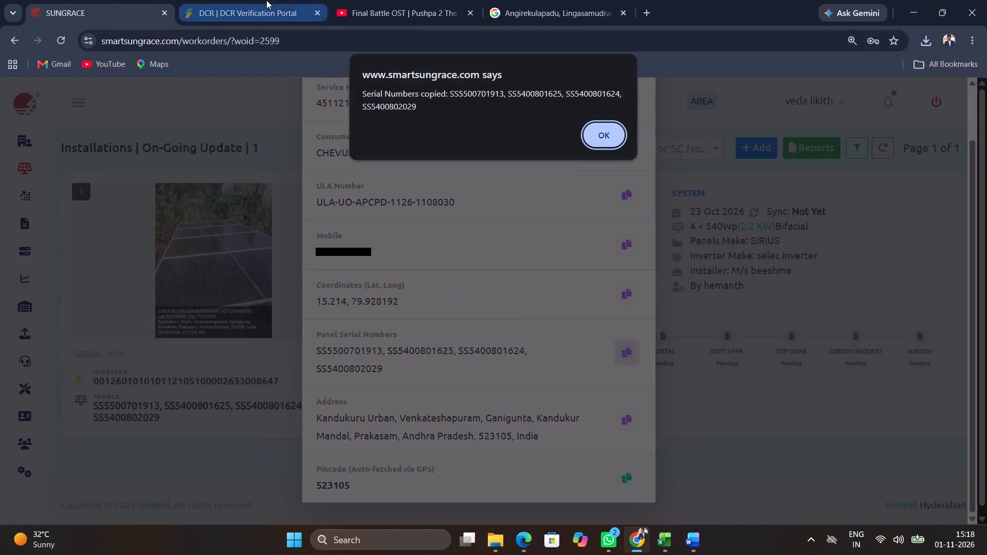
click(266, 0)
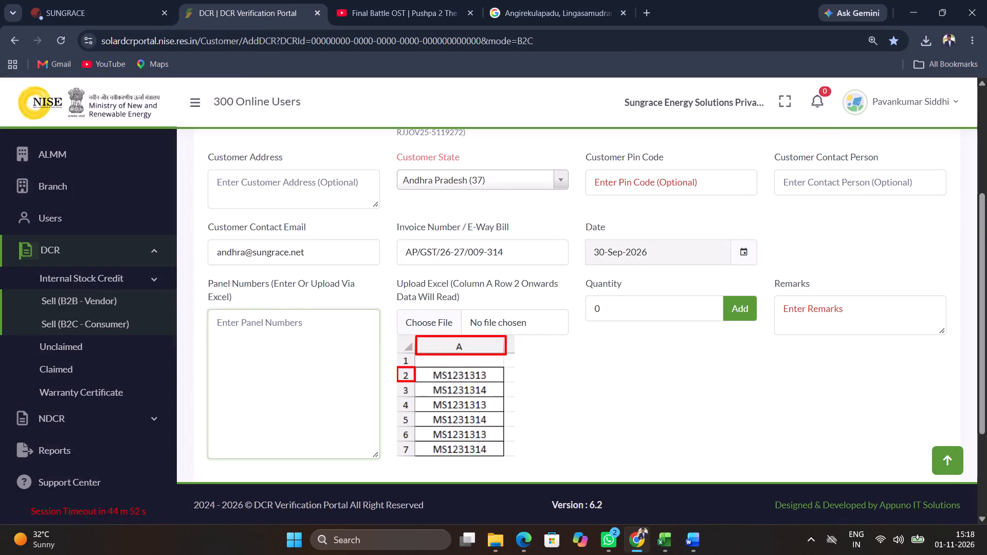
key(ctrl+v)
Remove the commas and spaces between the four panel serial numbers and put each serial on its own line.
key(Left)
key(Left)
key(Left)
key(Left)
key(Left)
key(Left)
key(Left)
key(Left)
key(Left)
key(Left)
key(Left)
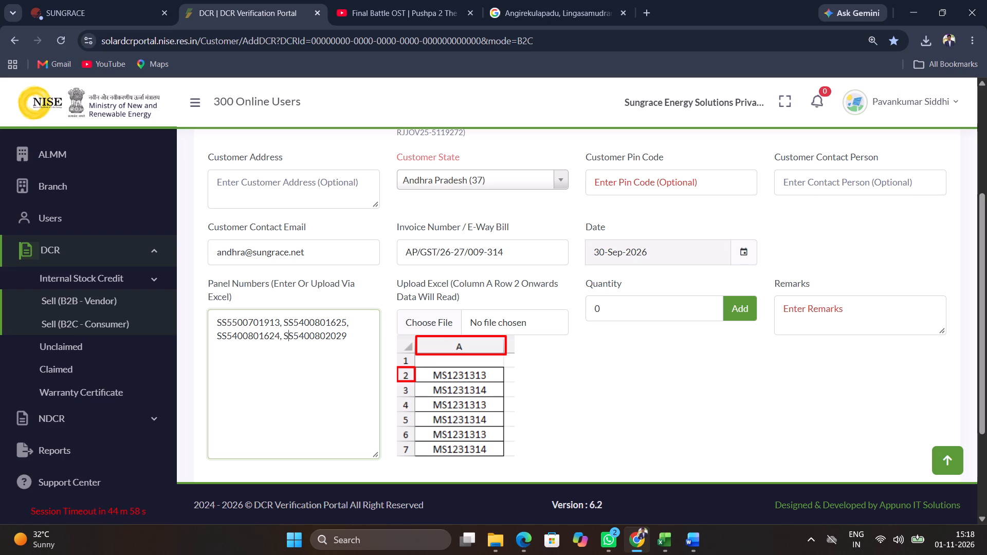
key(Left)
key(BackSpace)
key(BackSpace)
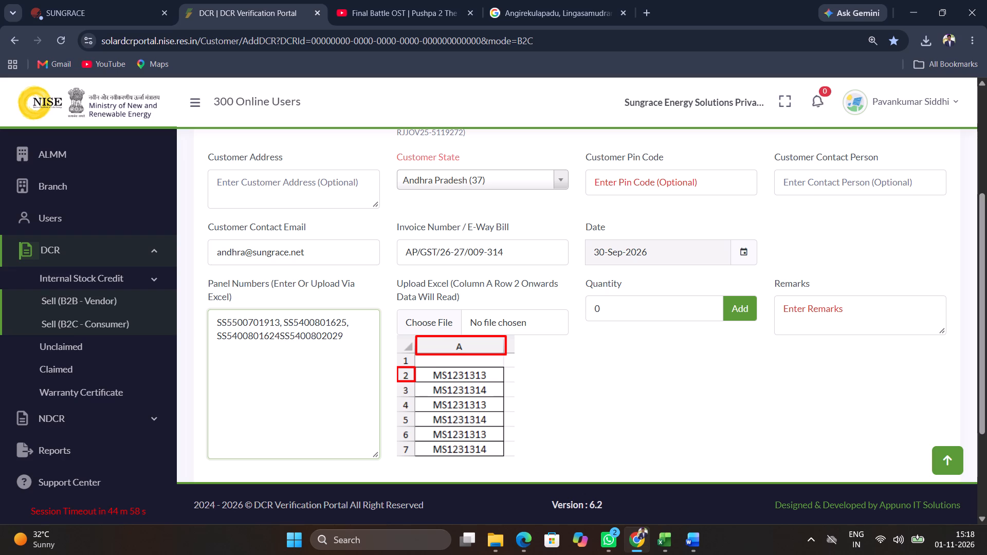
key(Return)
key(Up)
key(Up)
key(Right)
key(Right)
key(Right)
key(Right)
key(Right)
key(Right)
key(Right)
key(Right)
key(Right)
key(Right)
key(Right)
key(Right)
key(Right)
key(Right)
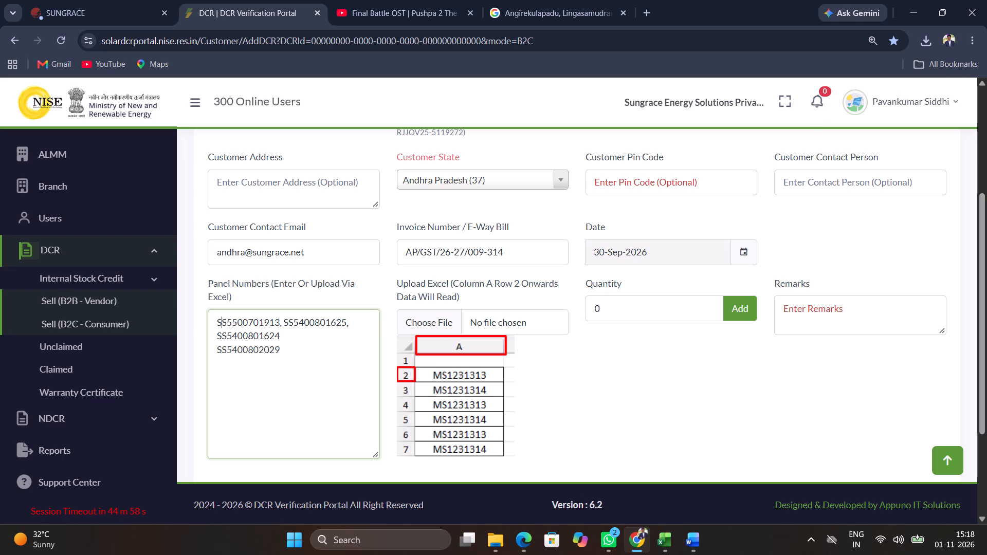
key(Right)
key(Left)
key(BackSpace)
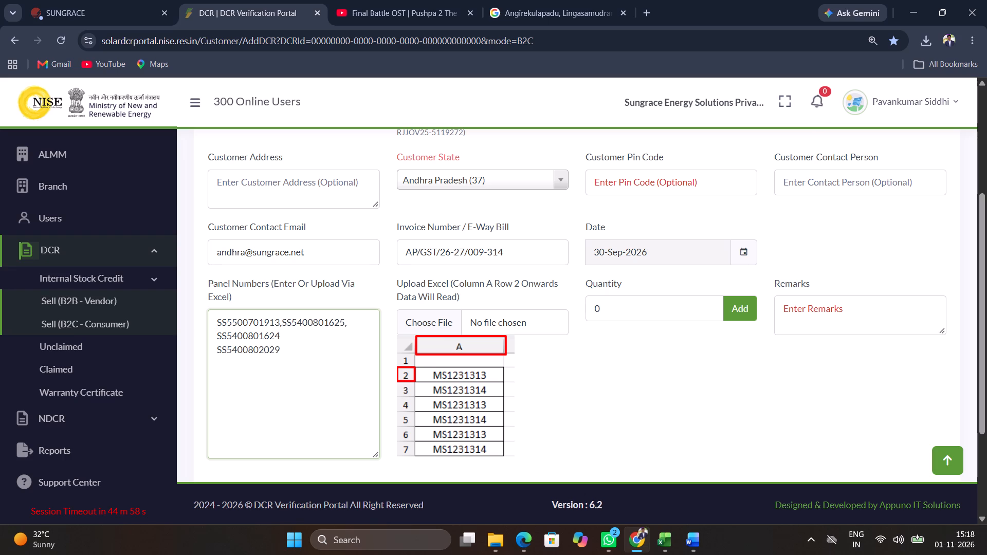
key(BackSpace)
key(Return)
key(Right)
key(Right)
key(Right)
key(Right)
key(Right)
key(Right)
key(Right)
key(Right)
key(Right)
key(Right)
key(Right)
key(Right)
key(Right)
key(Right)
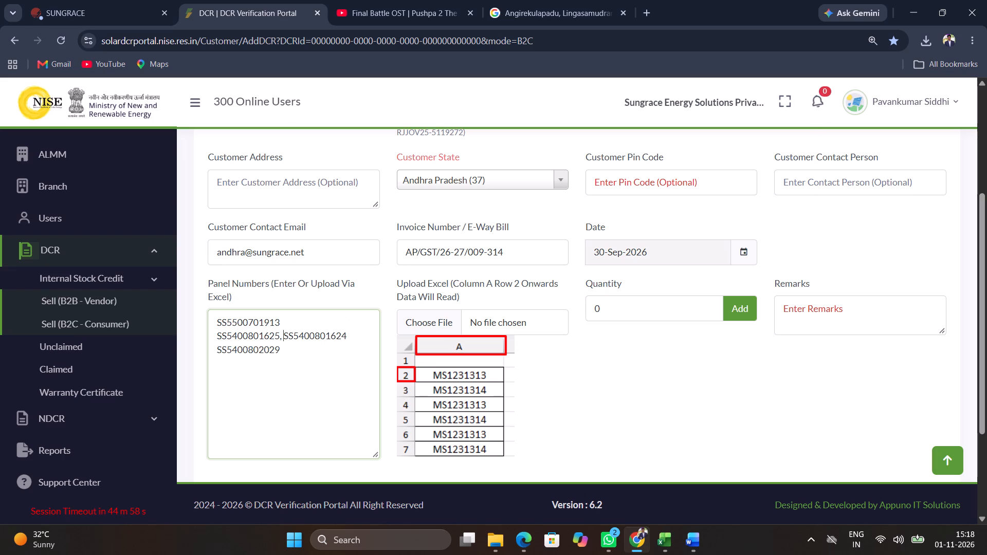
key(BackSpace)
key(BackSpace)
key(Return)
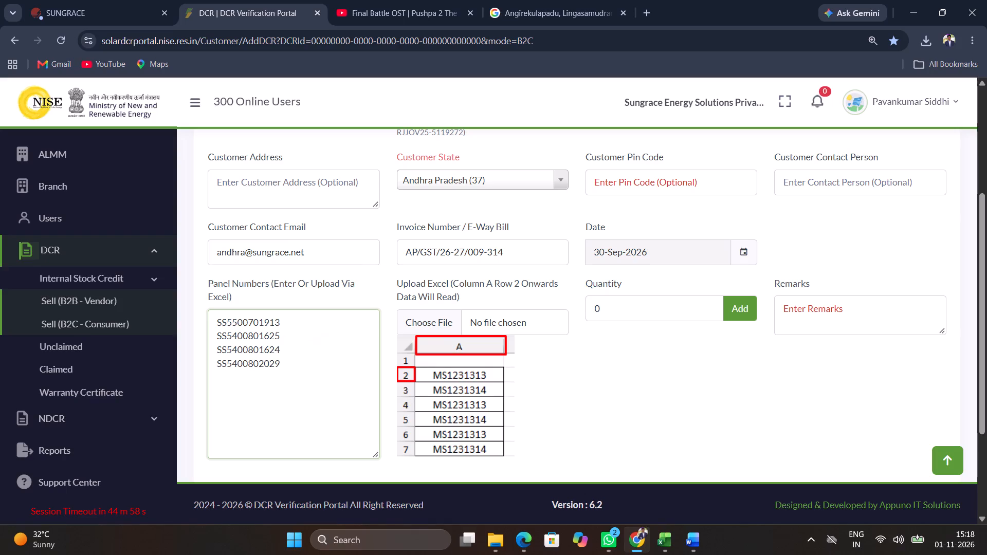
Set the panel quantity to 4 and try to add the panels to the DCR.
click(626, 307)
scroll(626, 307, up, 3)
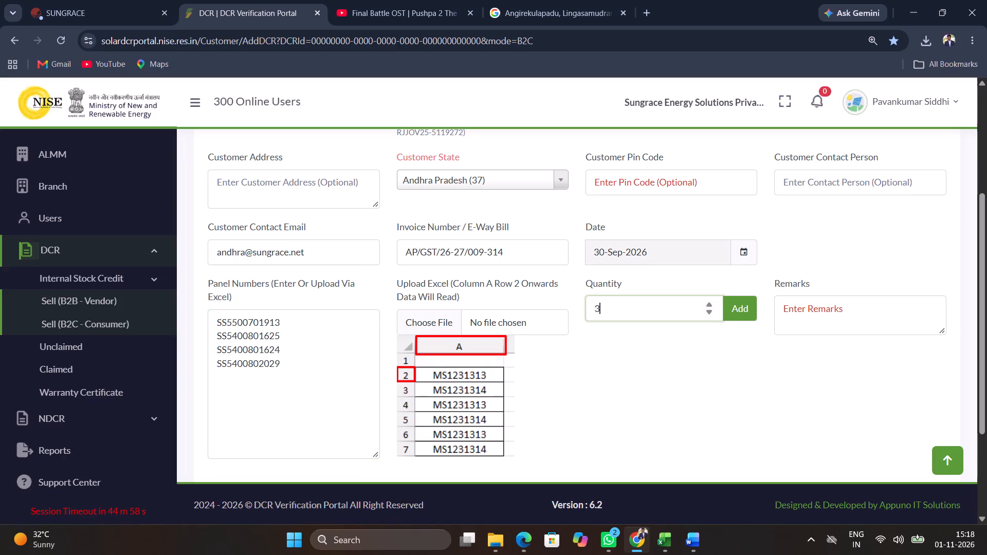
scroll(626, 307, up, 1)
click(746, 303)
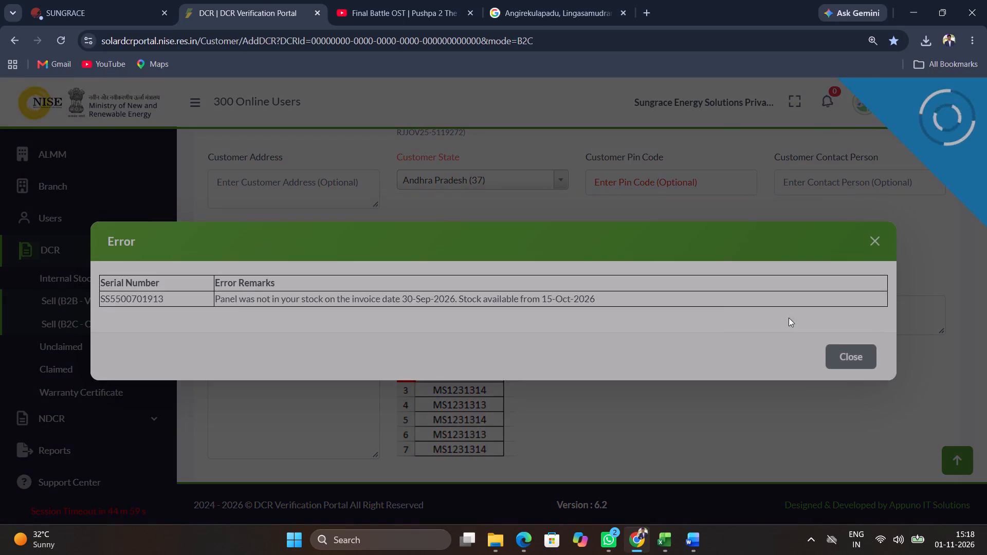
click(874, 239)
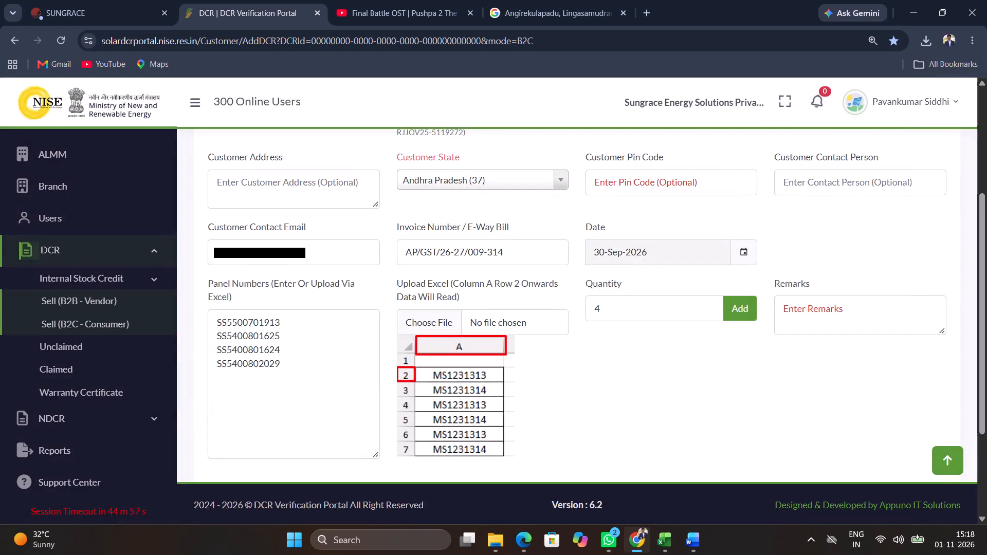
Change the invoice number's series from 009 to 010 and delete its 314 suffix, leaving AP/GST/26-27/010-.
click(488, 248)
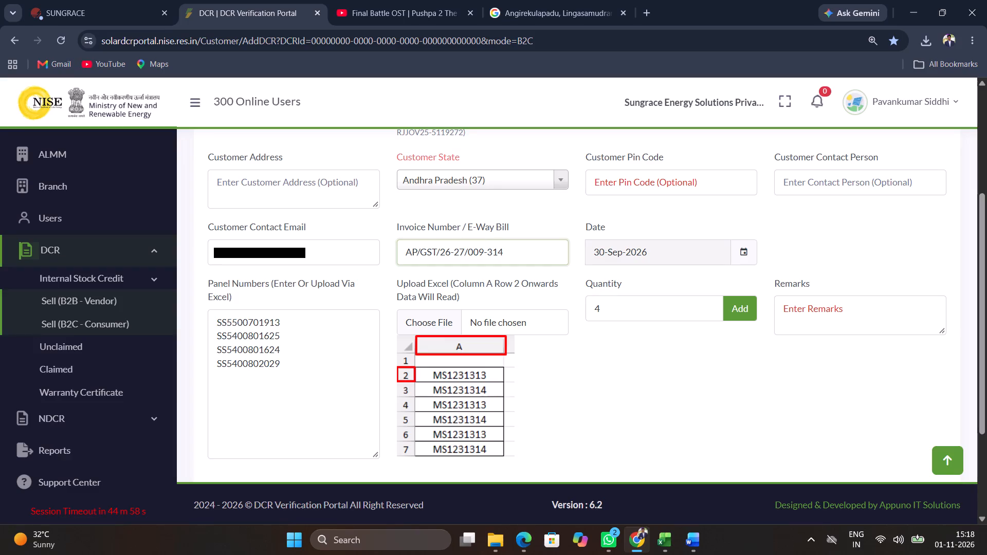
key(Left)
key(BackSpace)
key(BackSpace)
text(10)
key(Right)
key(Right)
key(Right)
key(Right)
key(Right)
key(Right)
key(Right)
key(Right)
key(BackSpace)
key(BackSpace)
key(BackSpace)
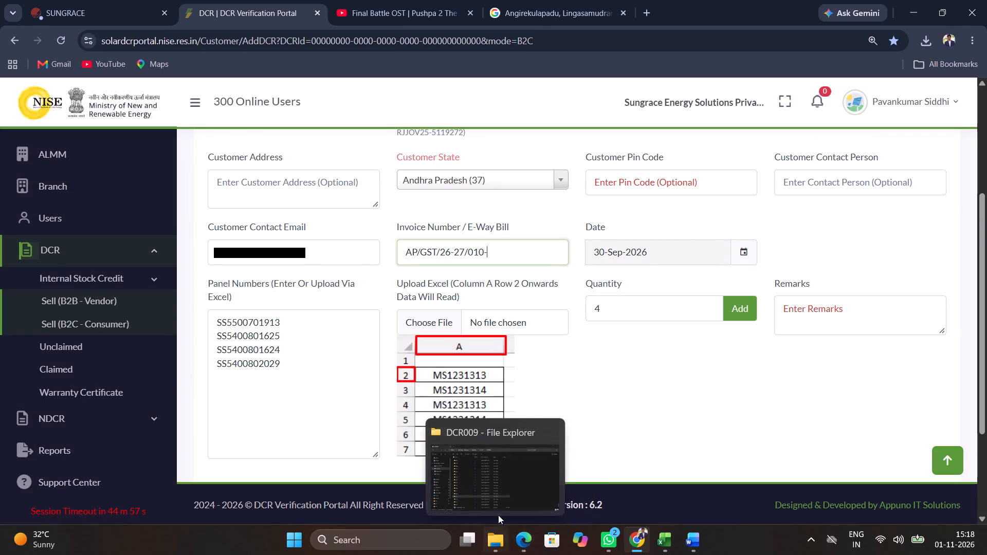
Check the last numbered folder inside DCR010 and complete the invoice number as AP/GST/26-27/010-67.
click(498, 513)
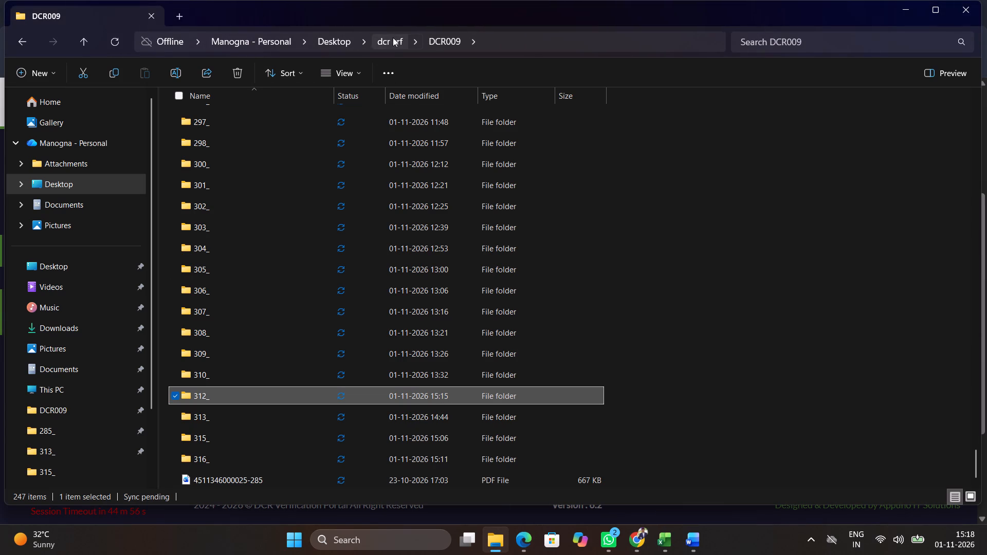
click(393, 43)
double_click(248, 278)
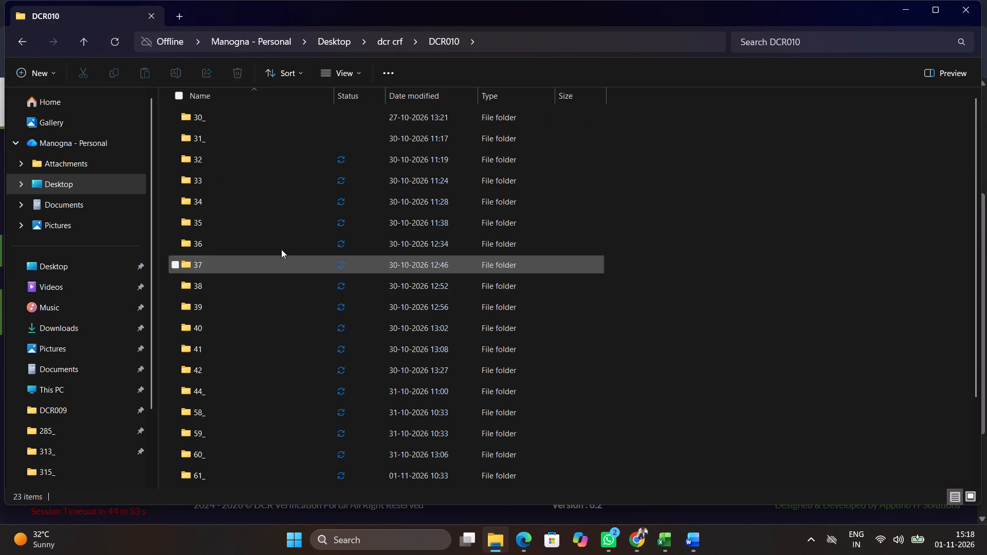
scroll(297, 234, down, 11)
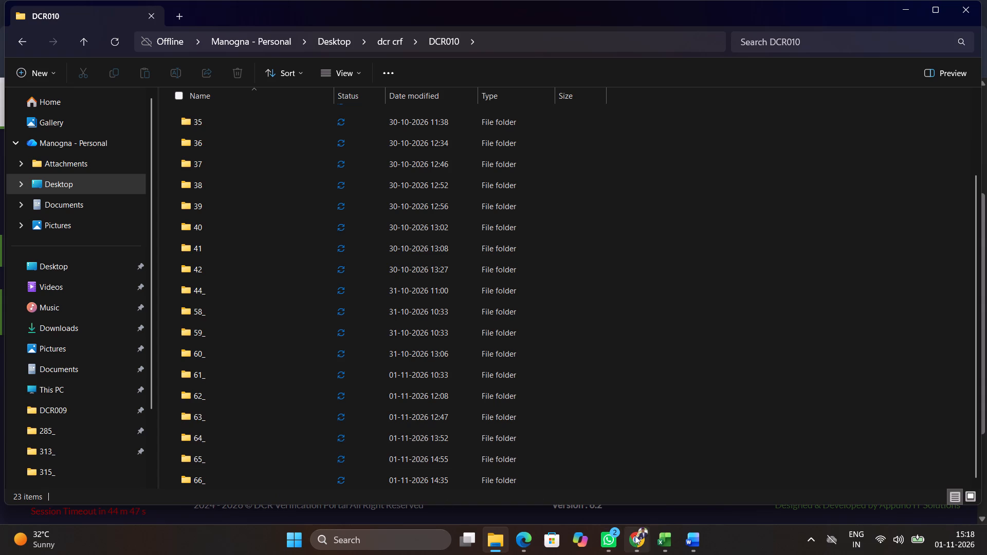
click(623, 483)
text(67)
Set the invoice date to 22-Oct-2026 and add the four panels to the DCR.
click(687, 255)
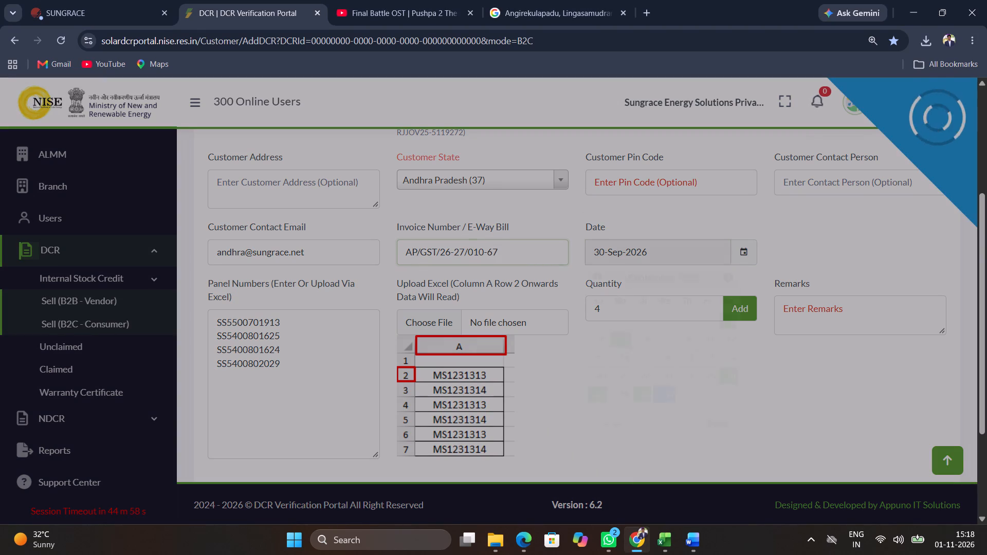
click(729, 276)
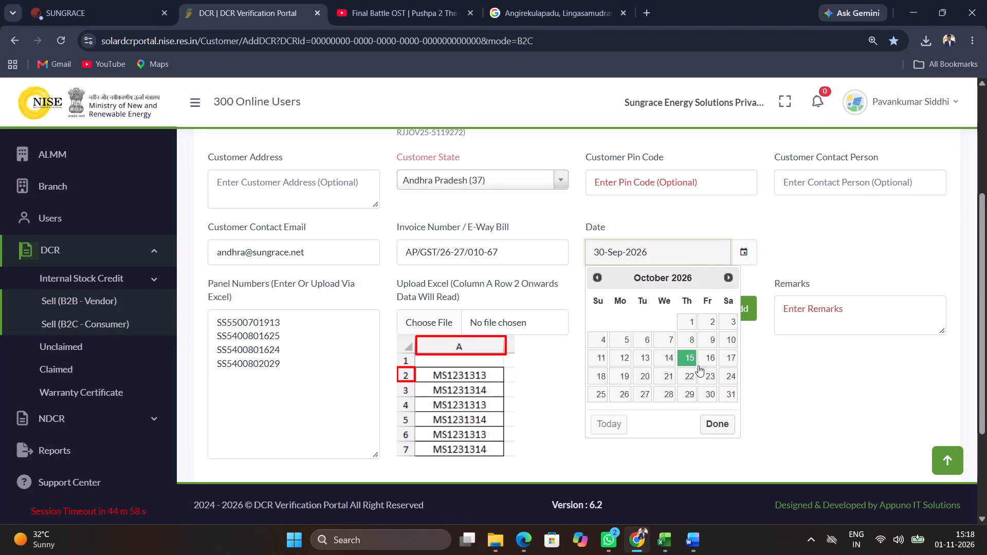
double_click(685, 374)
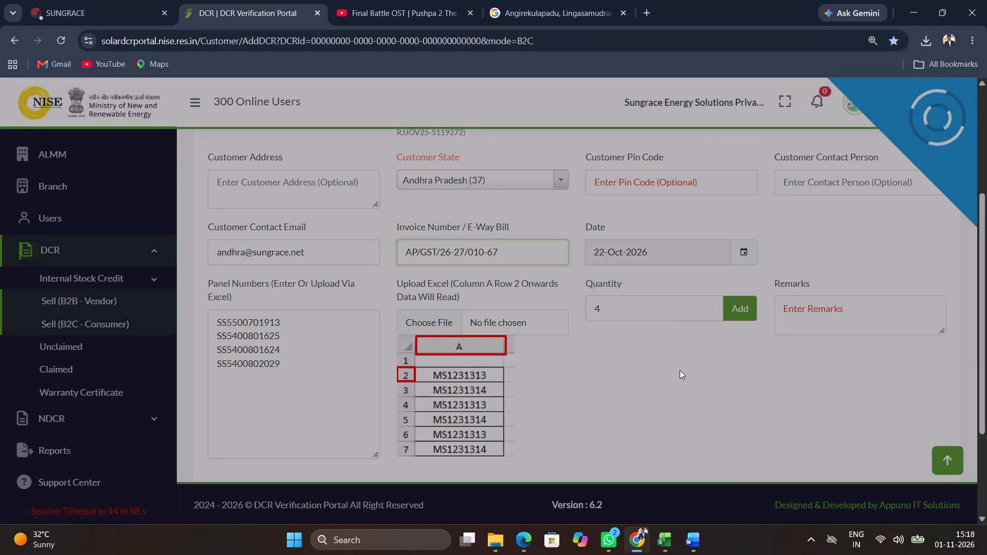
click(735, 313)
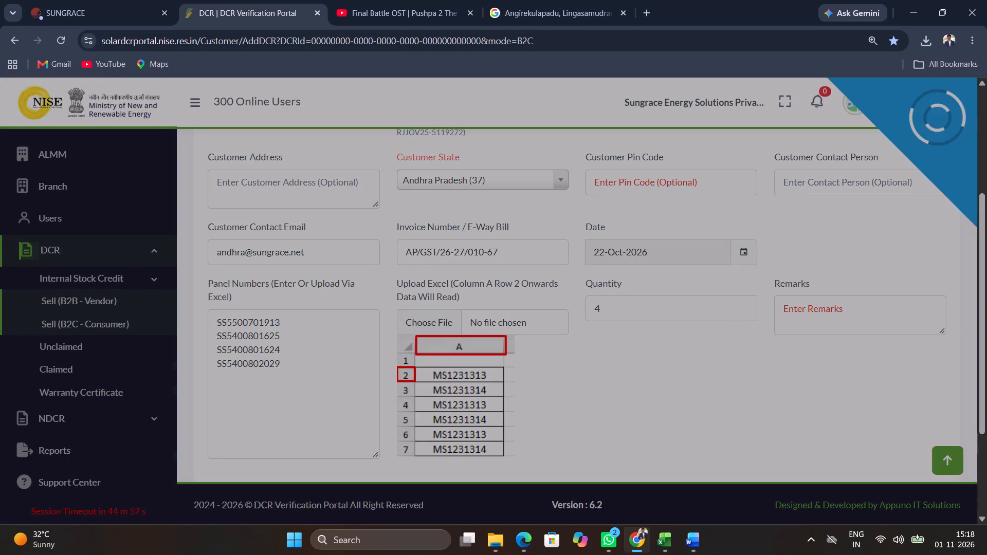
Copy the consumer's address from the SUNGRACE work order into the Remarks of the DCR form.
click(834, 314)
click(136, 2)
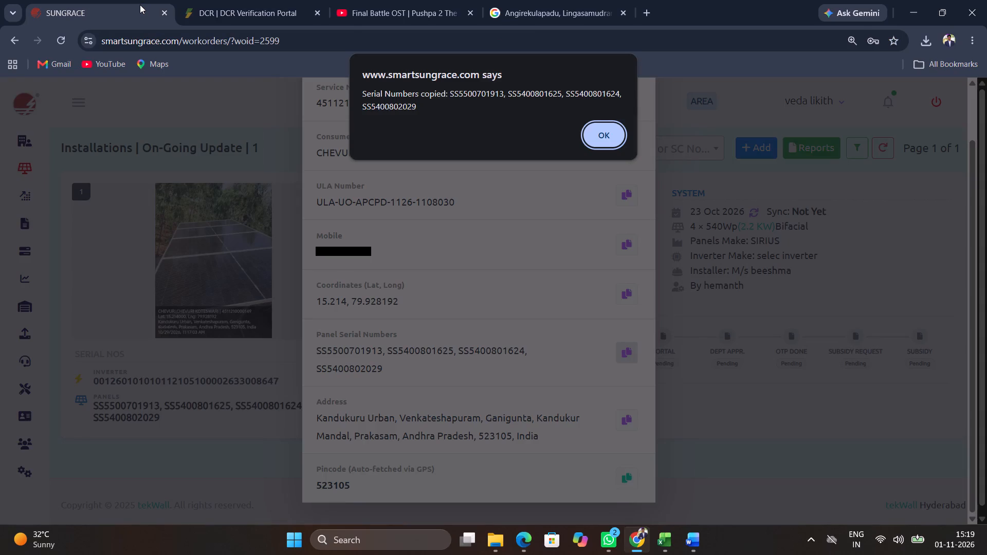
click(600, 137)
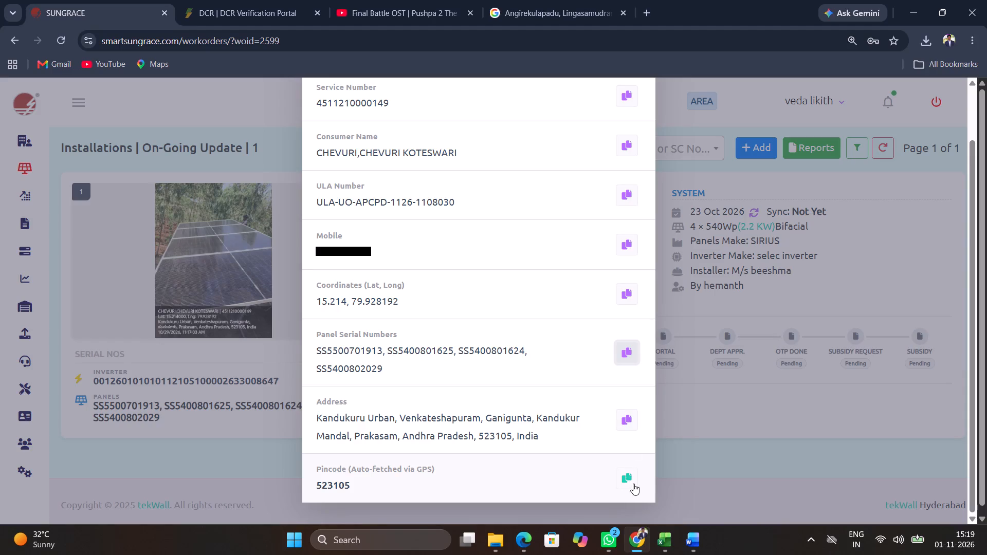
click(623, 419)
click(211, 0)
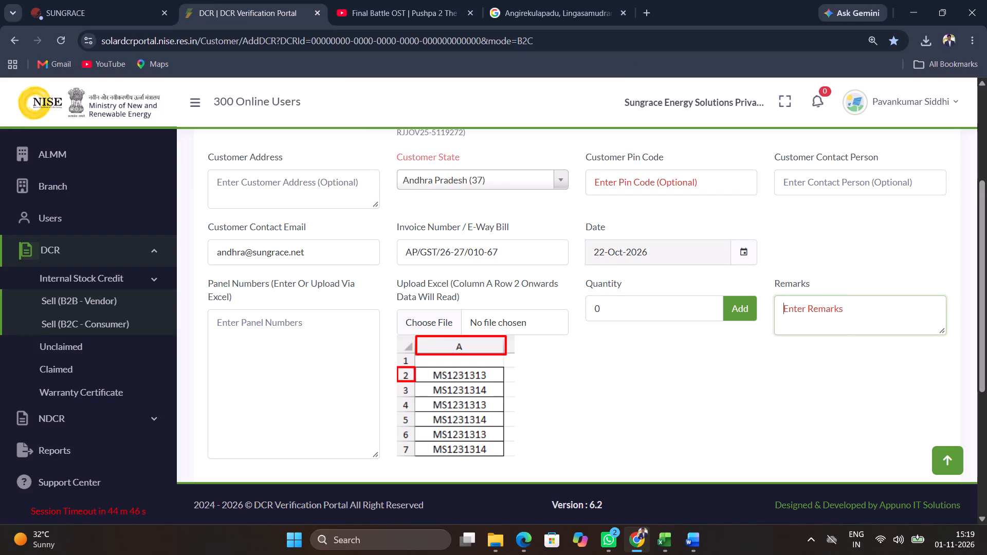
key(ctrl+v)
Copy the pincode 523105 from the SUNGRACE work order into the Customer Pin Code of the DCR form.
click(694, 183)
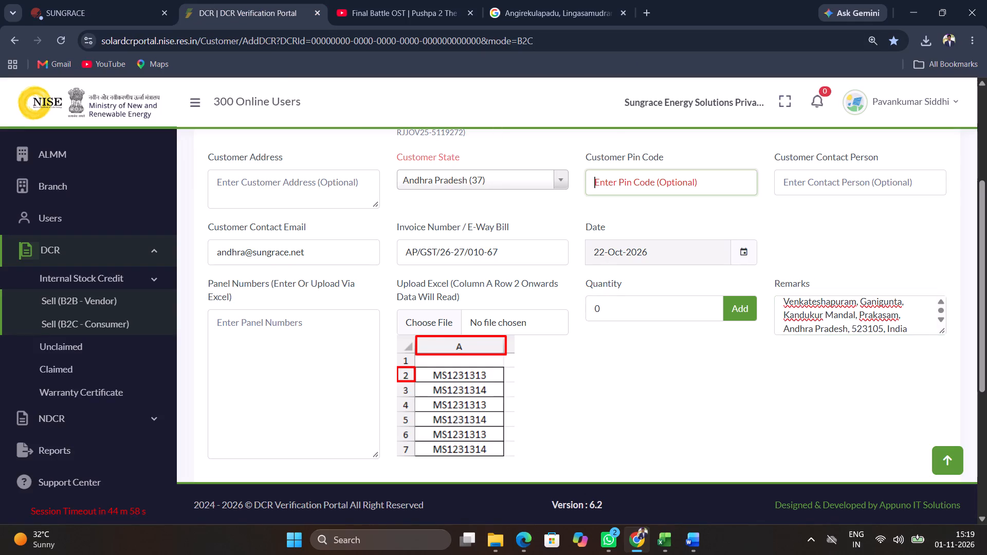
click(98, 0)
click(602, 149)
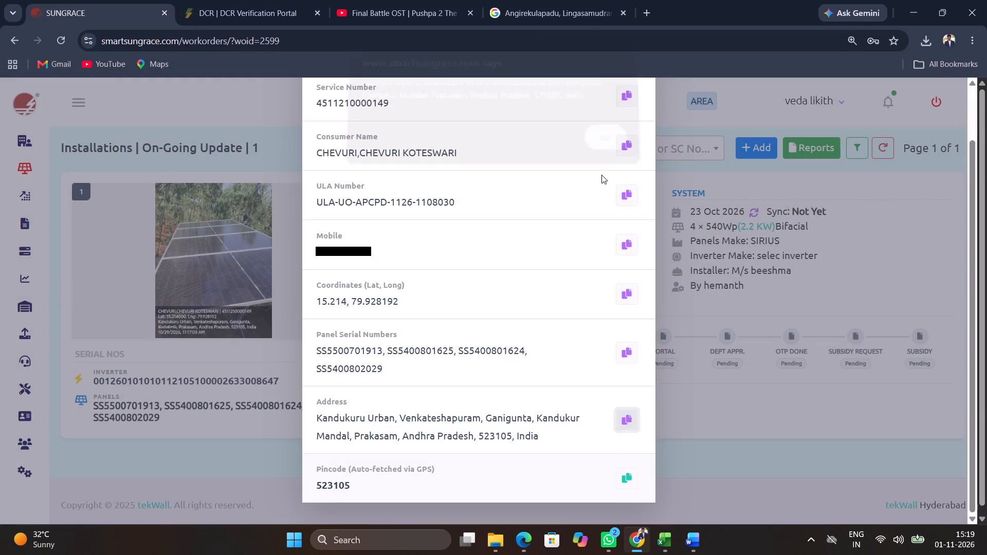
click(632, 472)
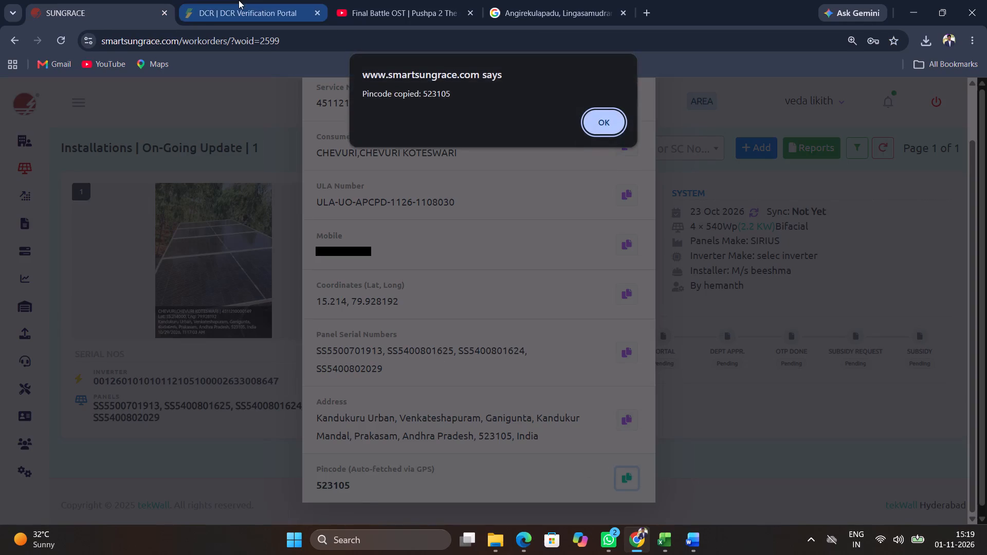
click(239, 0)
key(ctrl+v)
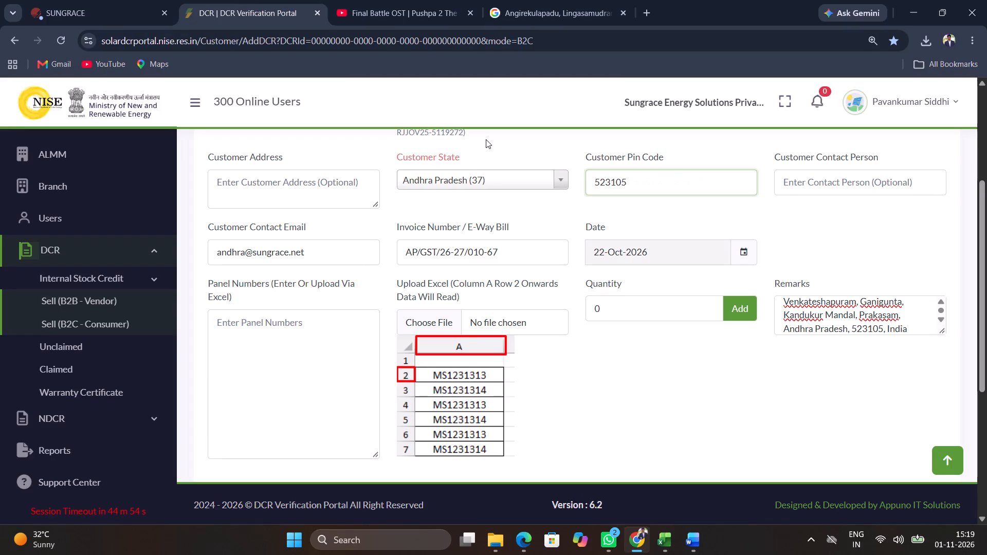
Confirm and submit the B2C DCR with its four panels.
scroll(599, 264, down, 5)
click(866, 248)
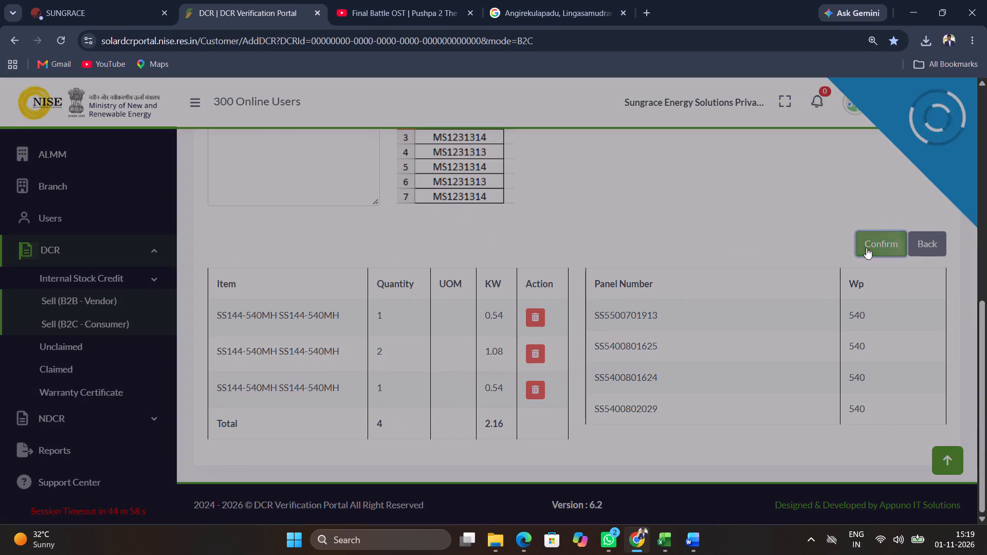
click(623, 382)
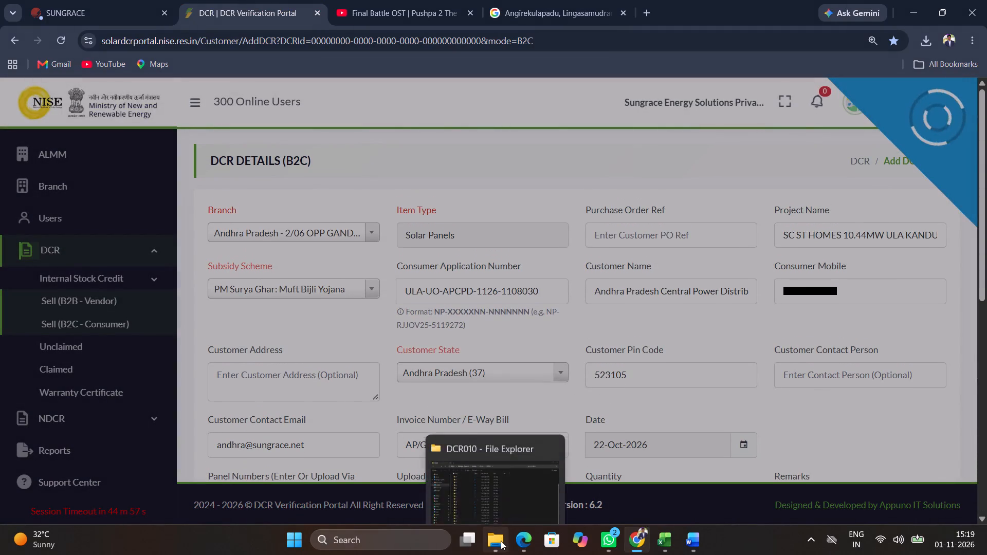
Create a new folder named 67_ inside DCR010 in File Explorer.
click(505, 488)
click(44, 74)
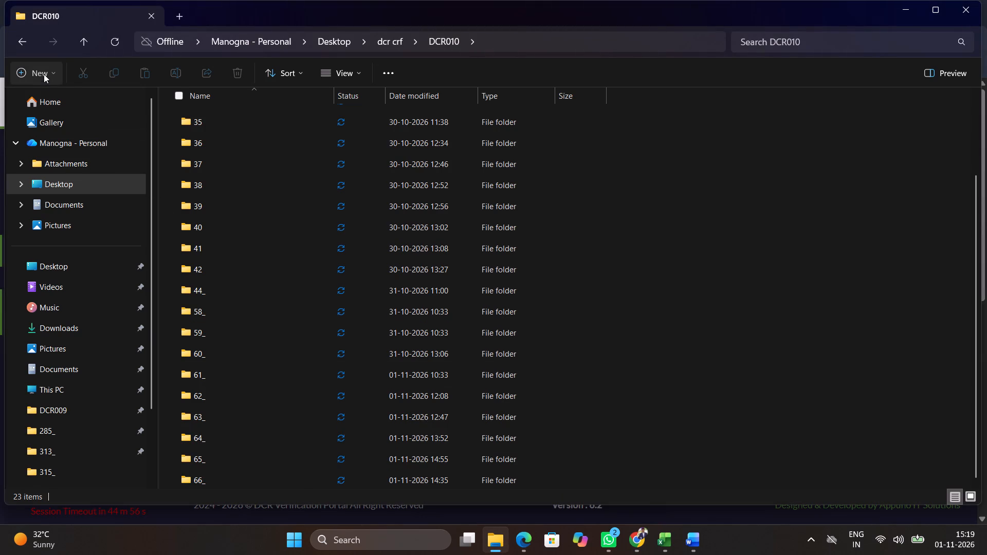
click(51, 101)
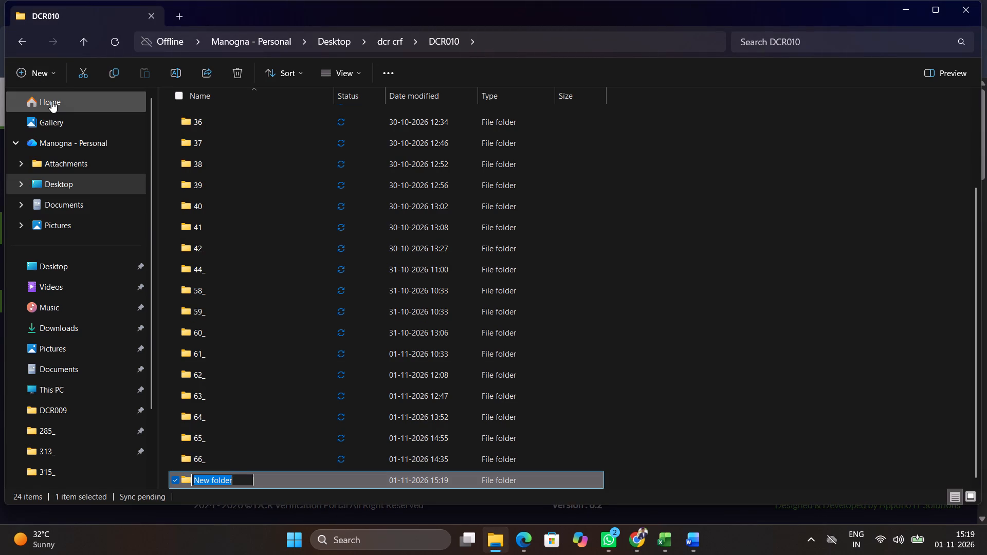
text(67)
key(shift+underscore)
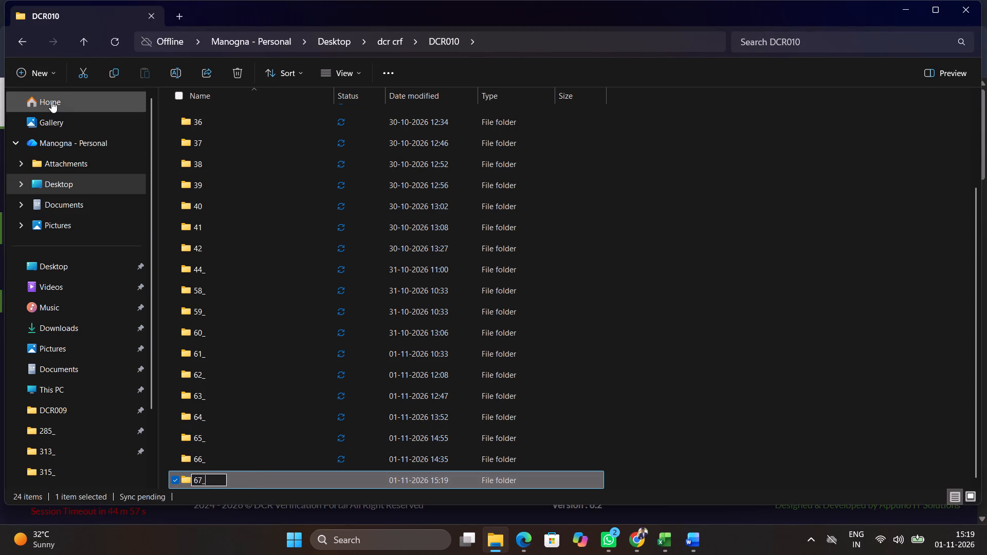
key(Return)
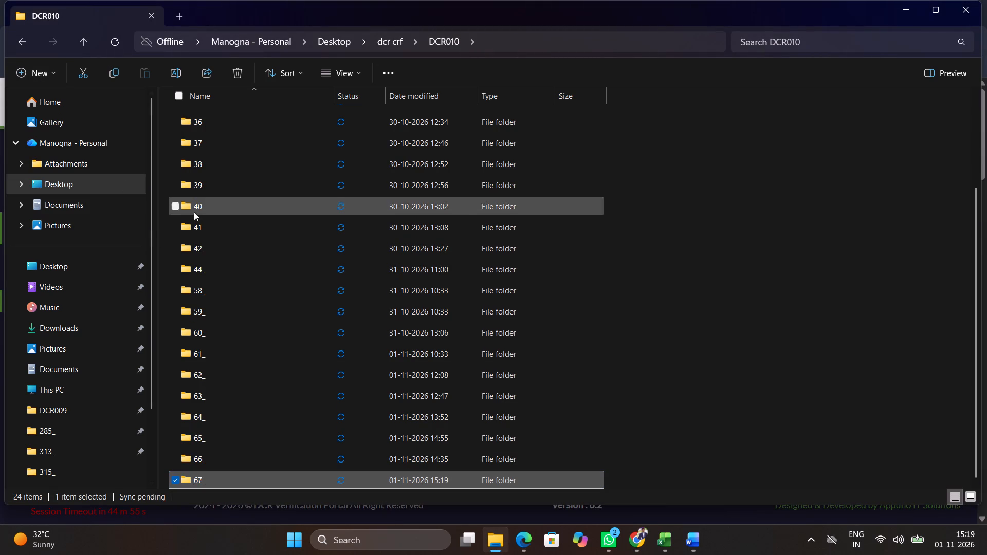
Switch back to Chrome and copy the consumer's service number from the SUNGRACE work order.
click(623, 472)
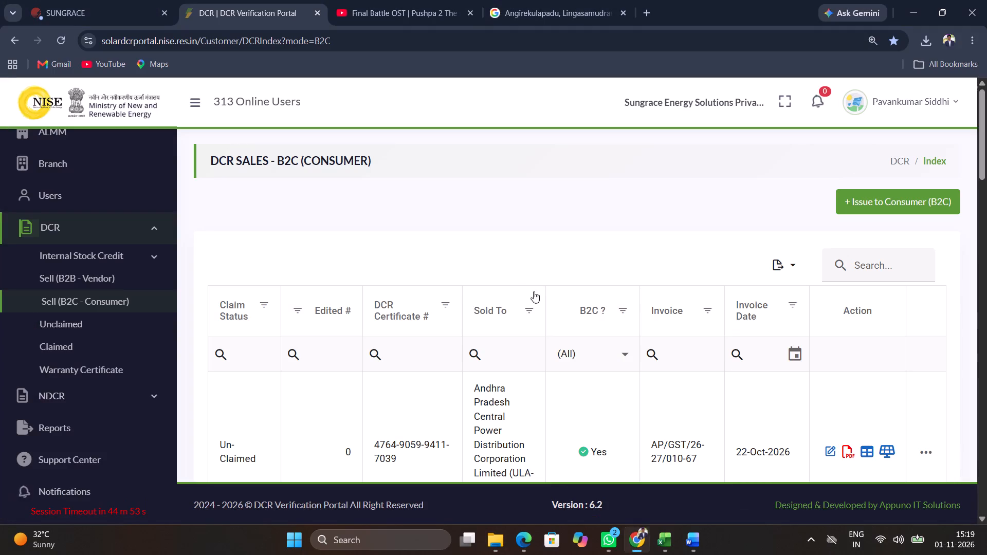
scroll(550, 219, down, 2)
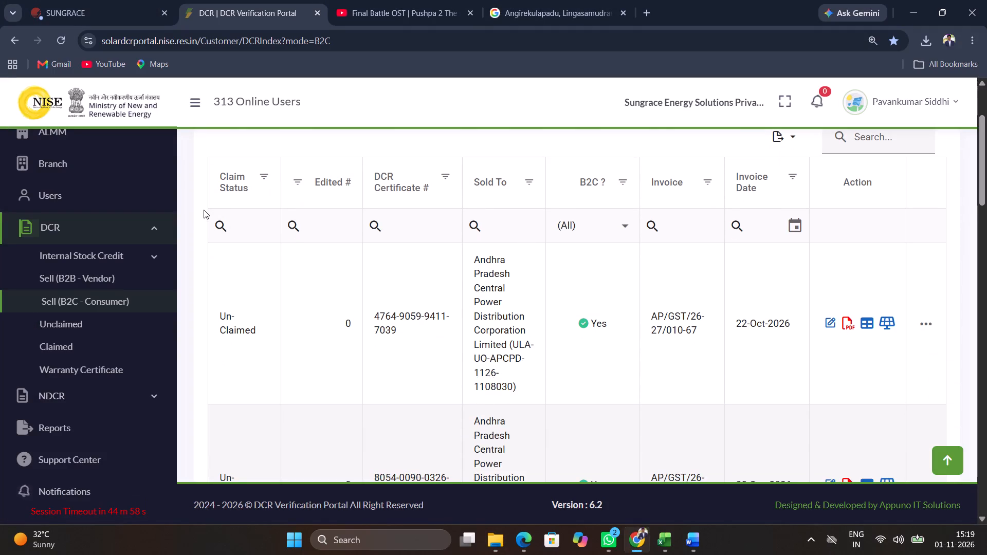
click(72, 0)
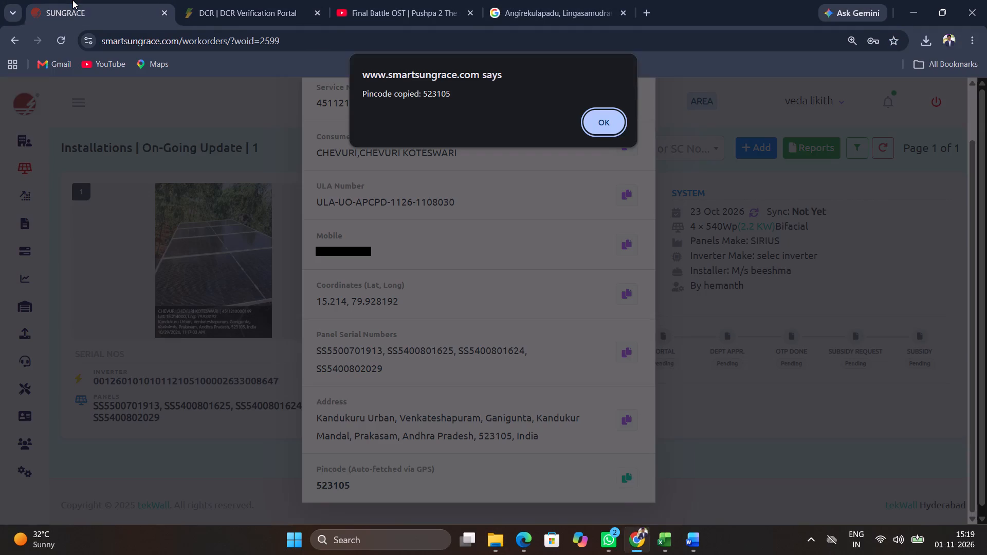
double_click(592, 117)
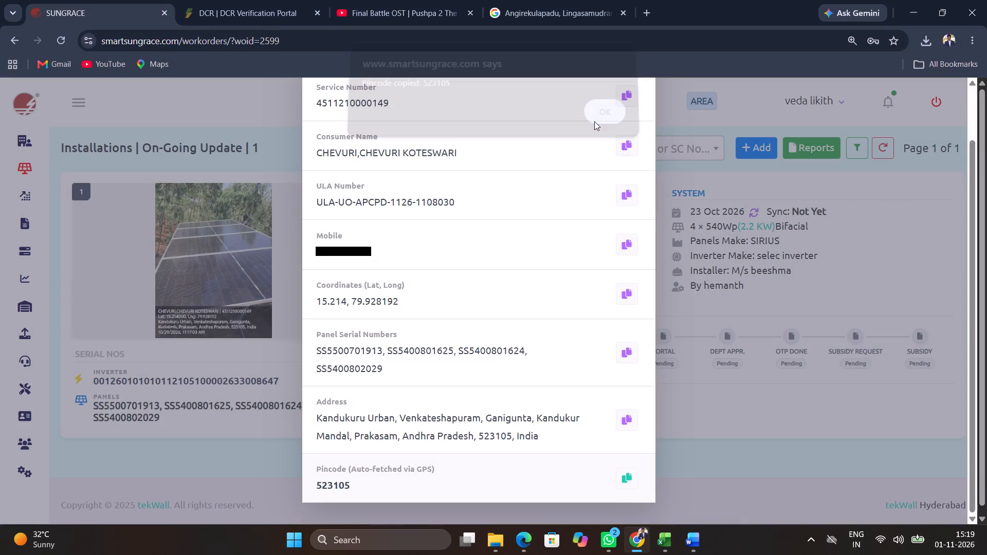
scroll(506, 197, up, 2)
click(626, 159)
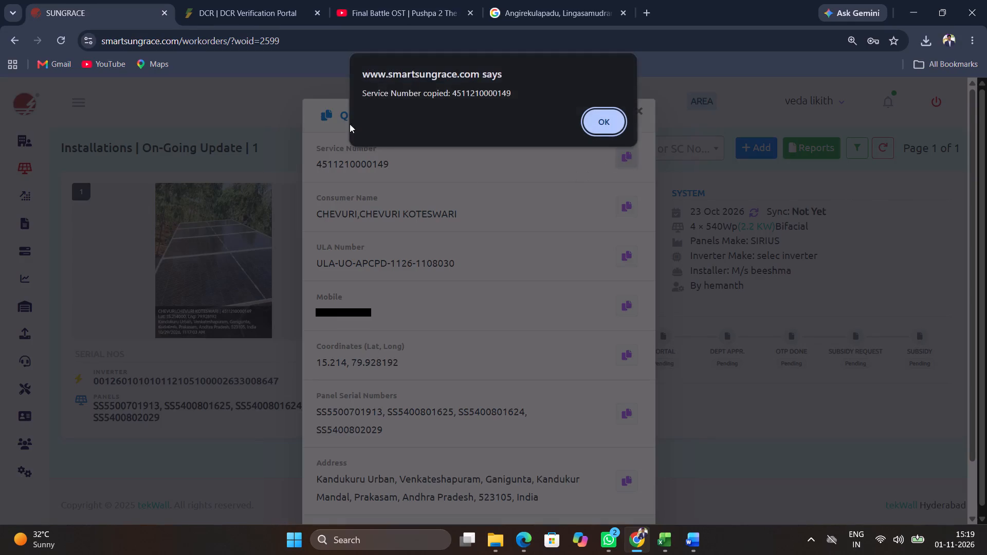
Open the certificate PDF for invoice AP/GST/26-27/010-67, start its download, and name the file with the copied service number plus -67.
click(213, 0)
click(842, 324)
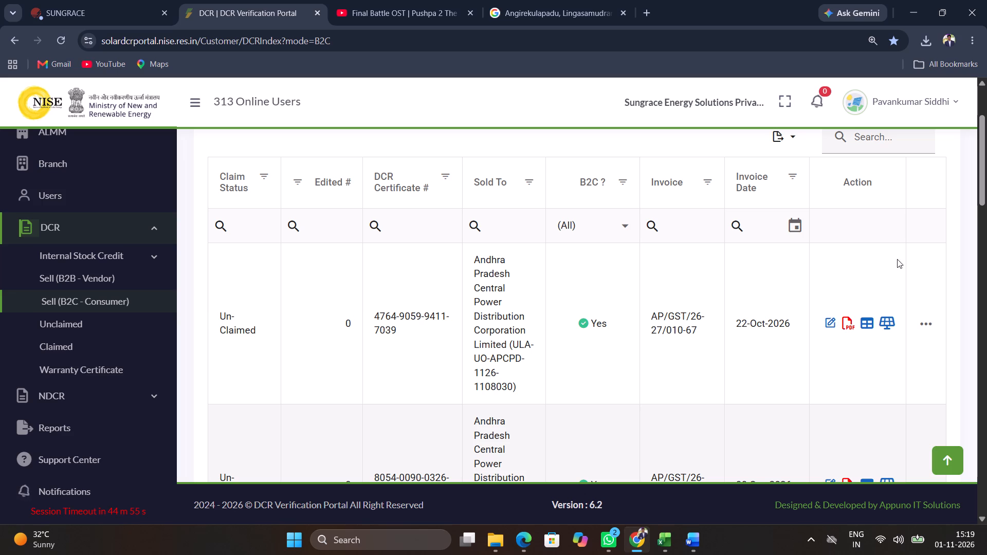
click(846, 321)
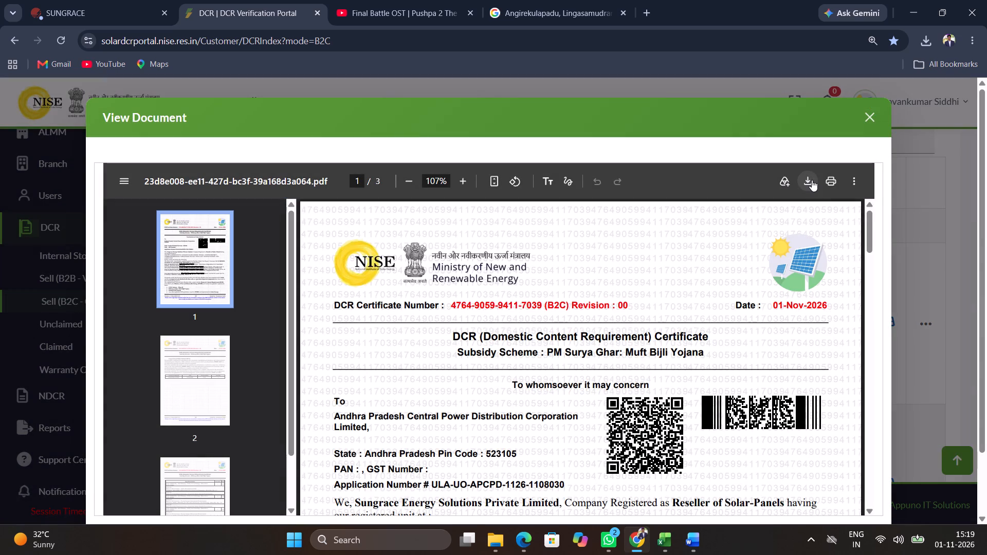
click(809, 179)
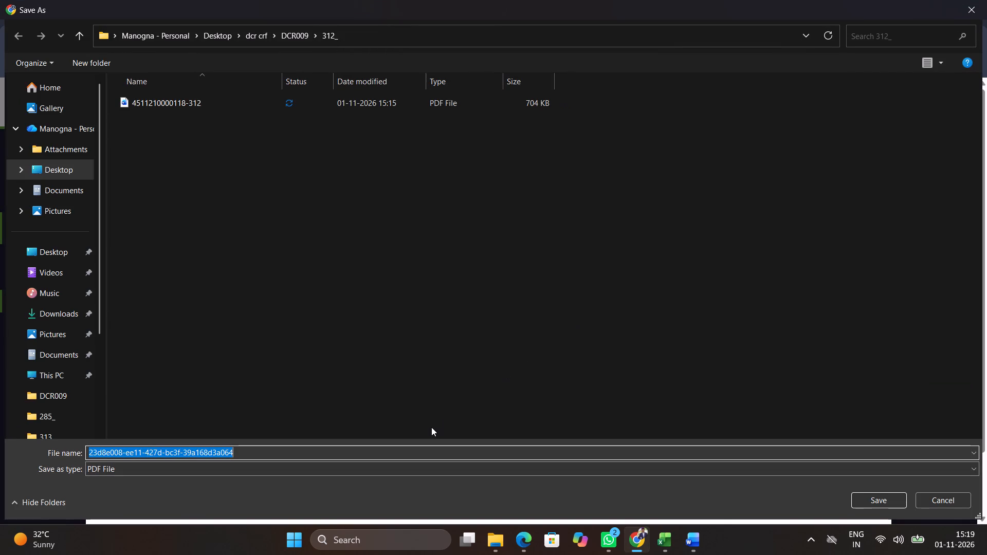
key(ctrl+v)
key(minus)
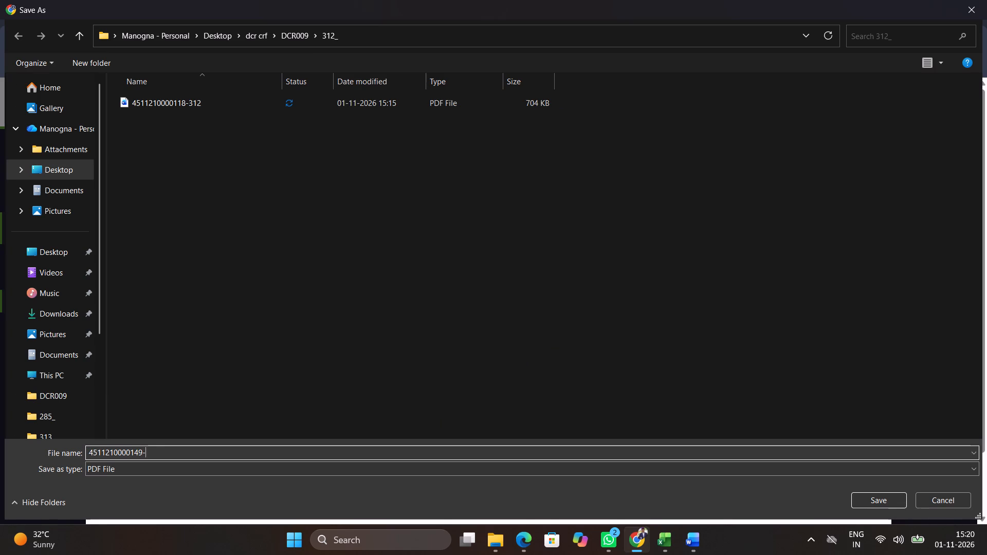
text(67)
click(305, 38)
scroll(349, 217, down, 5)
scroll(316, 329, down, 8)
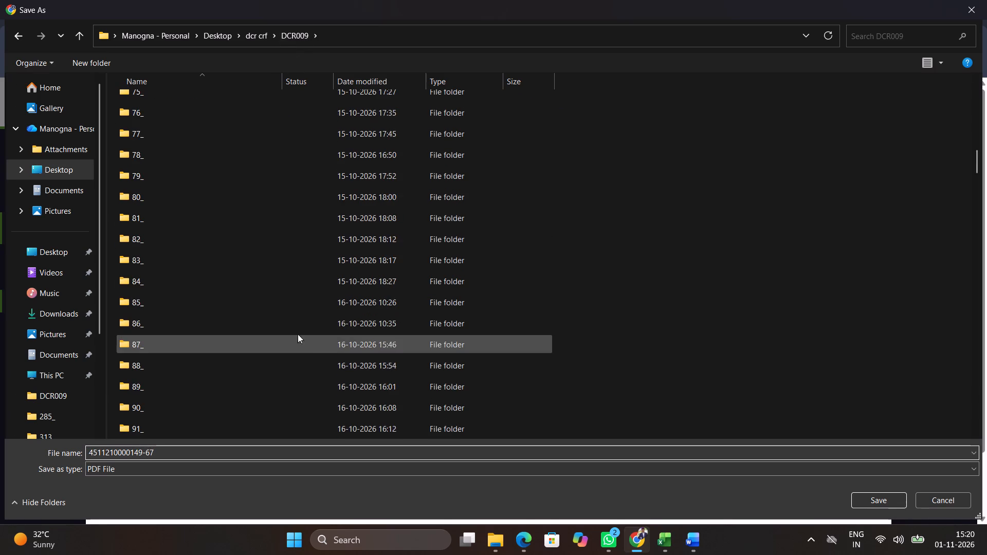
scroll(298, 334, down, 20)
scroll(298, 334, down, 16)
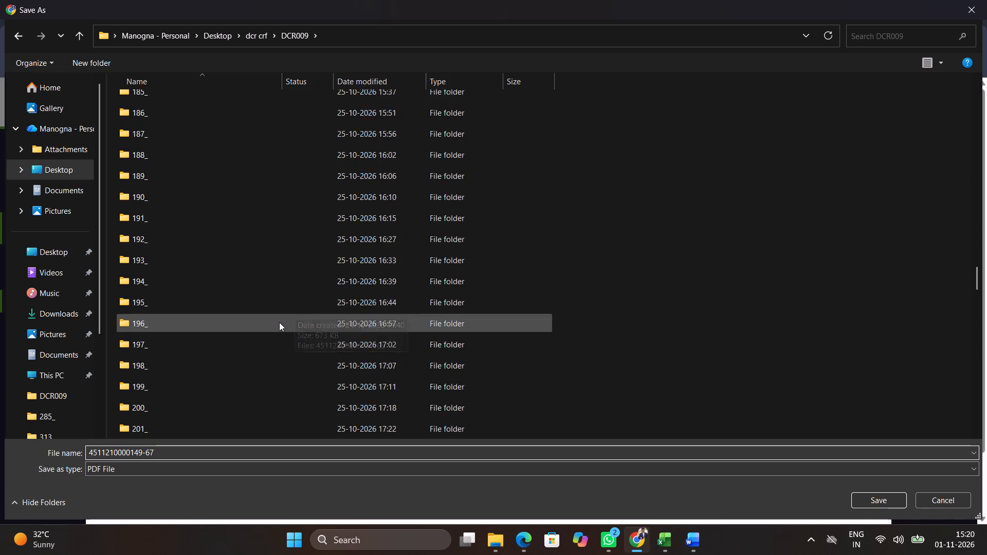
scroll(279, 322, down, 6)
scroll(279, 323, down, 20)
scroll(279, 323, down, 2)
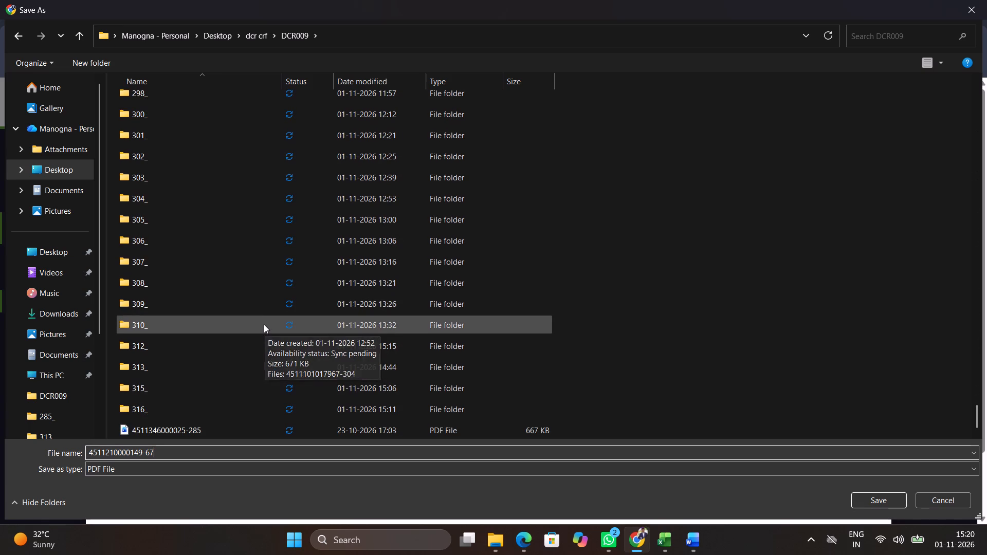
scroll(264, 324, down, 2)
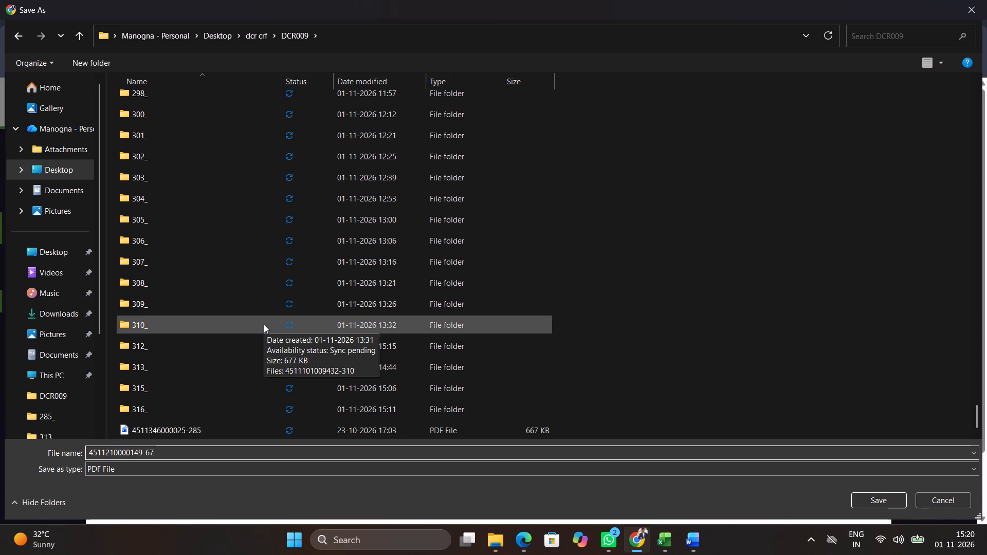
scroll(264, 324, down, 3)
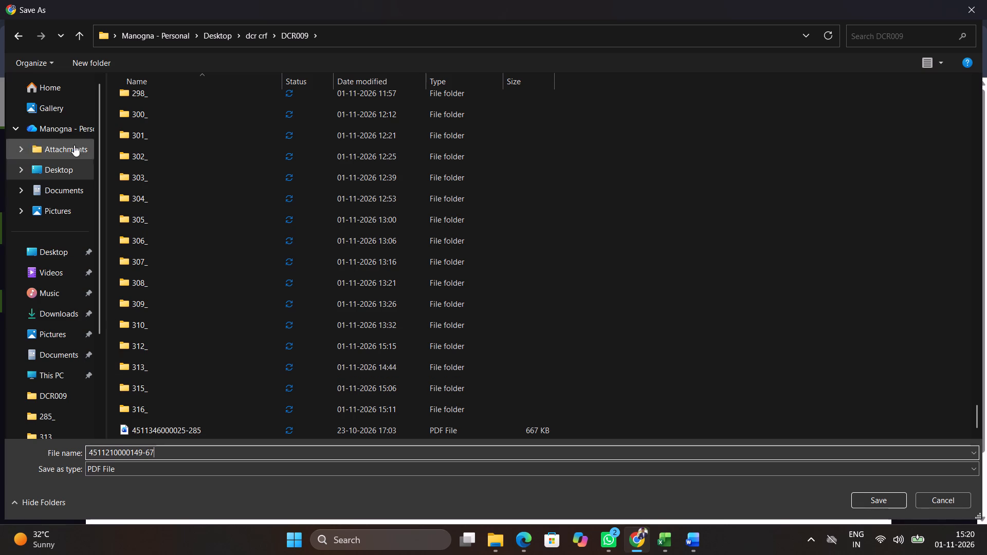
Save the certificate PDF in the 67_ folder of DCR010 under dcr crf.
click(265, 33)
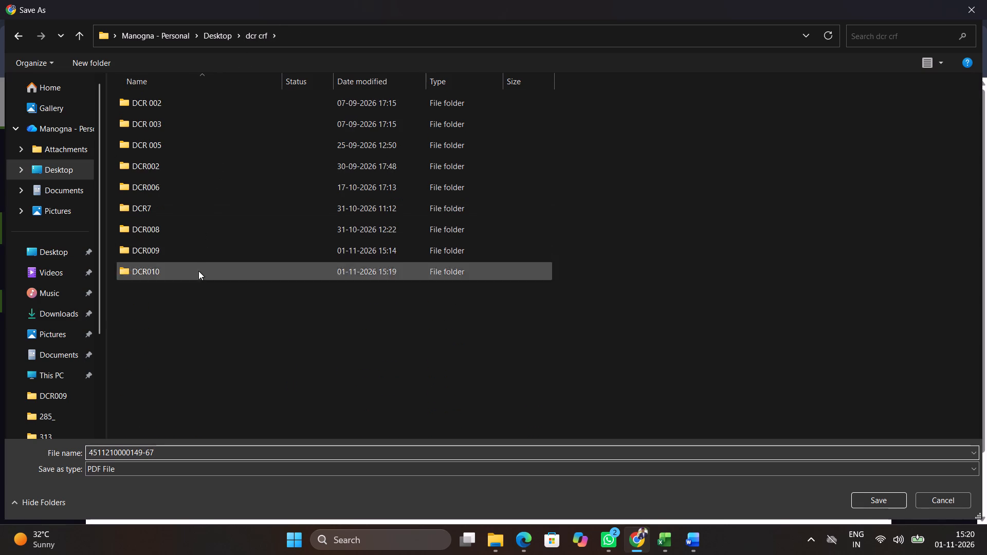
double_click(199, 270)
scroll(199, 270, down, 6)
scroll(206, 333, down, 5)
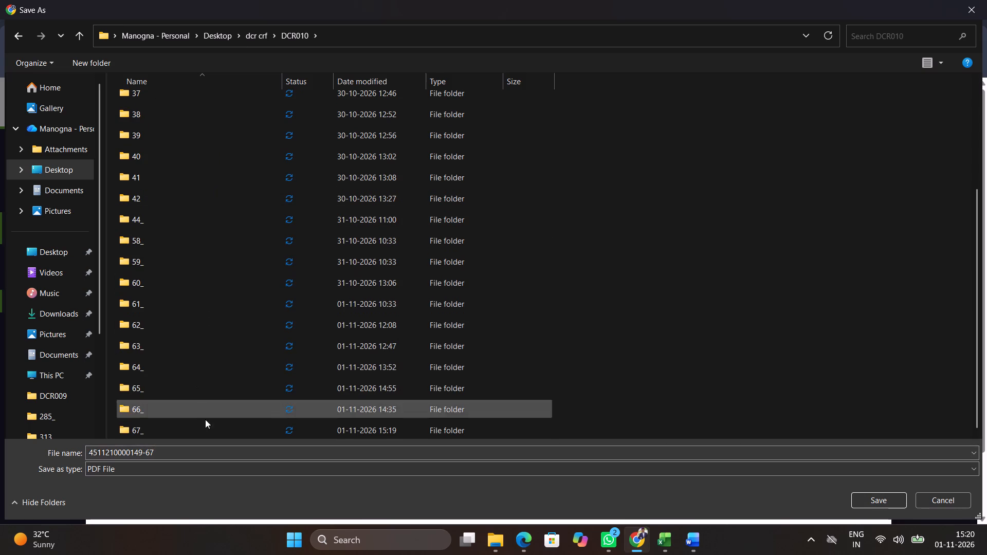
double_click(212, 427)
click(874, 501)
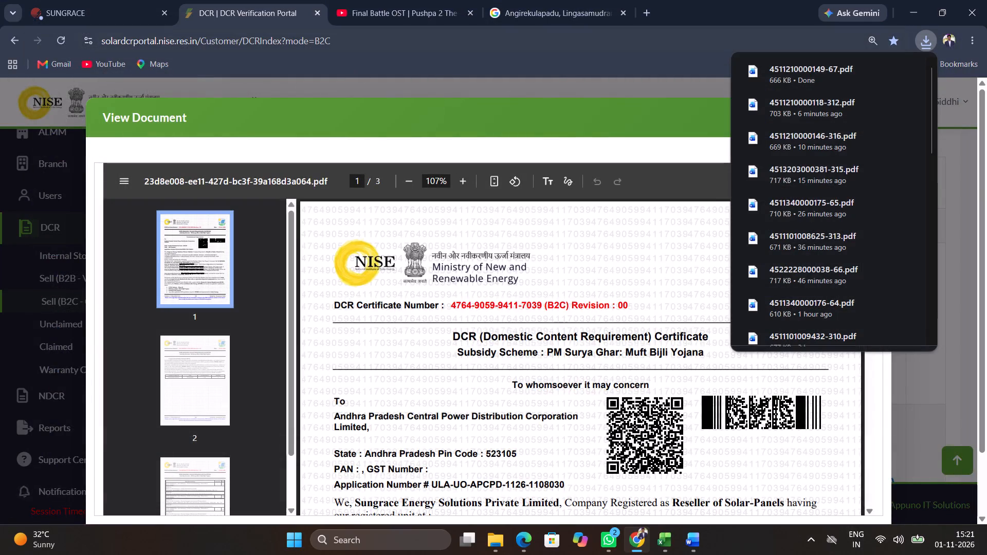
Return to the SUNGRACE work order, dismiss its copied service details, and open its Project Stage form.
click(101, 14)
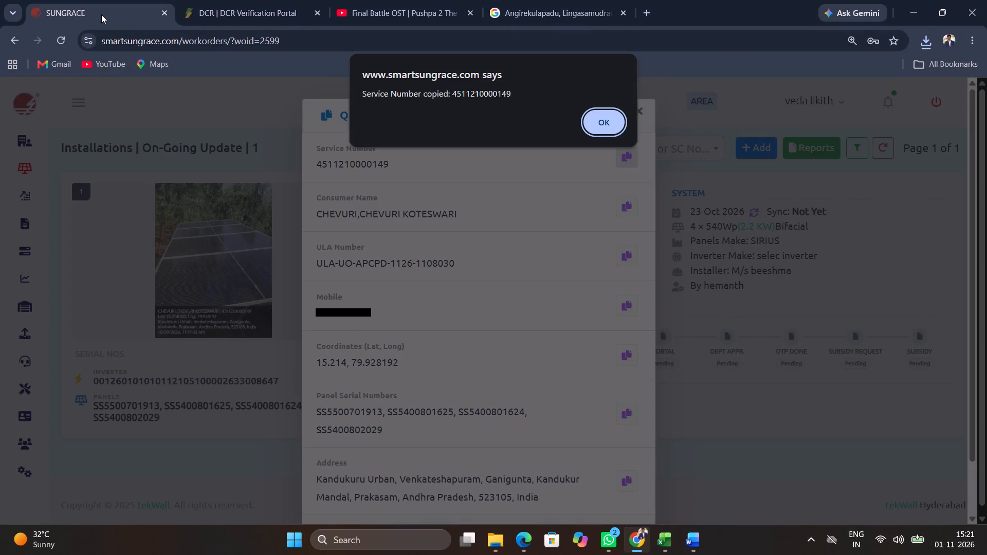
click(602, 129)
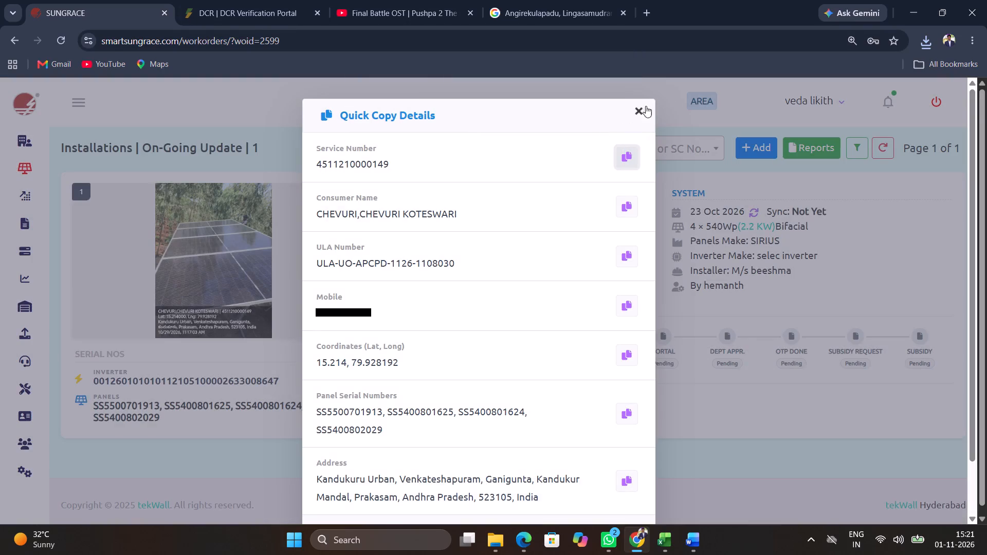
click(639, 106)
click(581, 398)
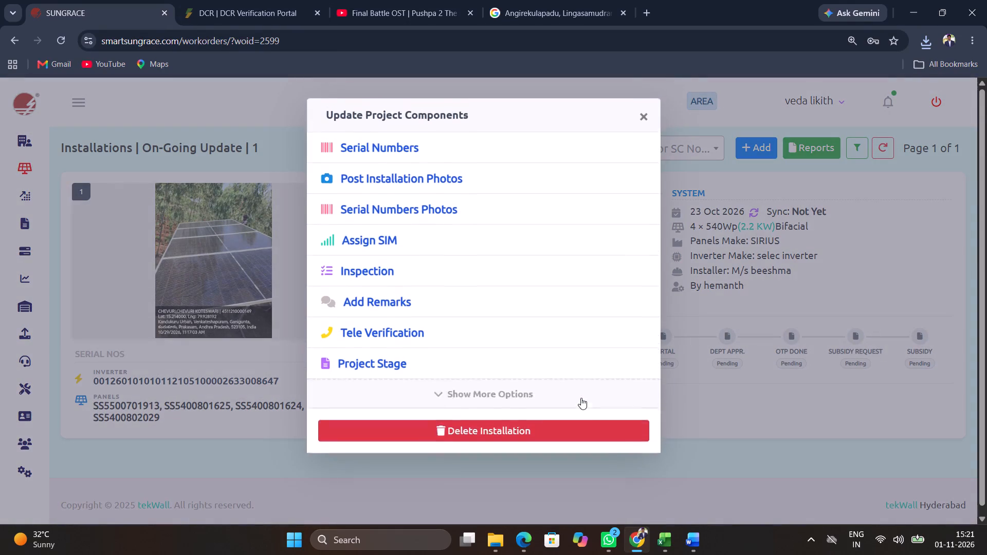
click(452, 358)
Attach the certificate PDF ending in -67 from the 67_ folder of DCR010 as the Dcr upload and submit the form.
scroll(380, 253, down, 4)
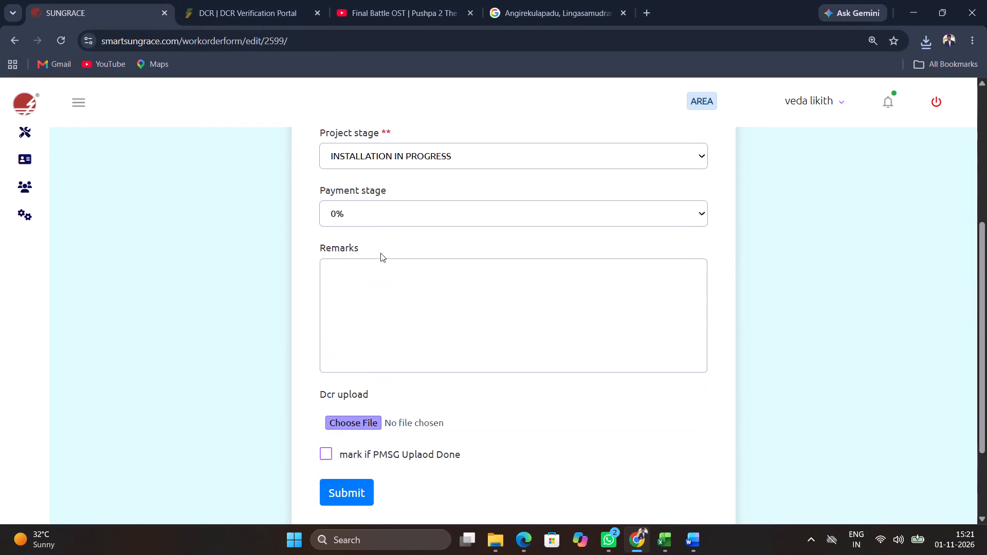
click(365, 419)
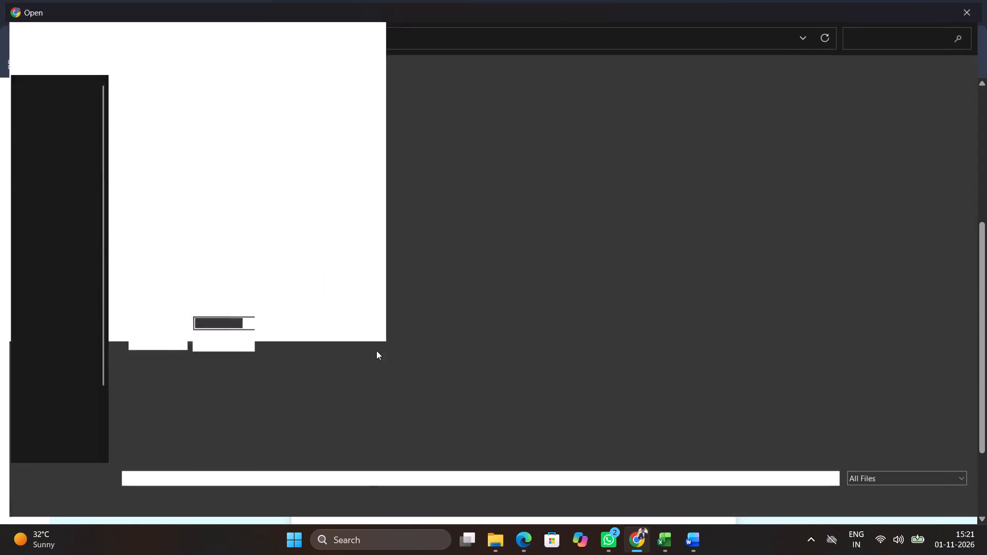
click(290, 34)
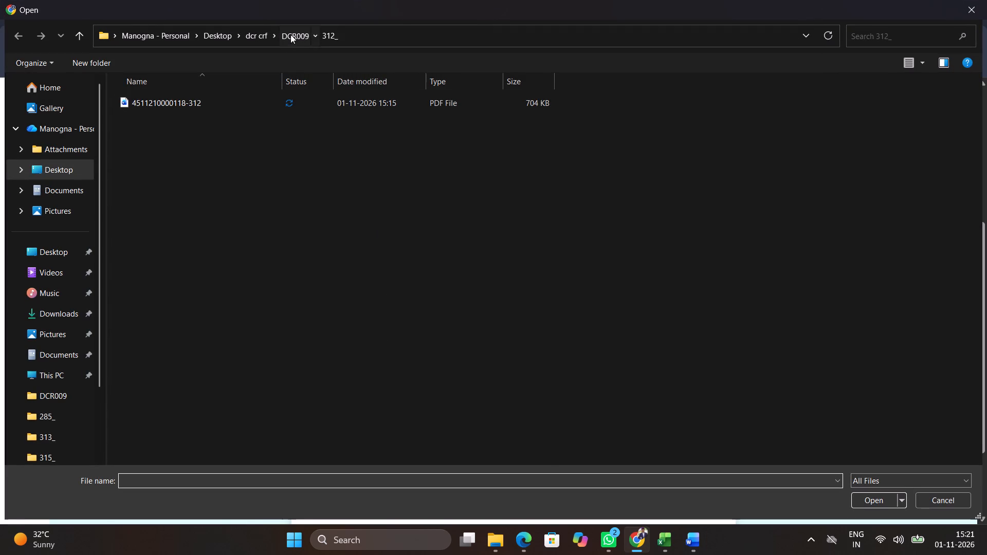
click(266, 32)
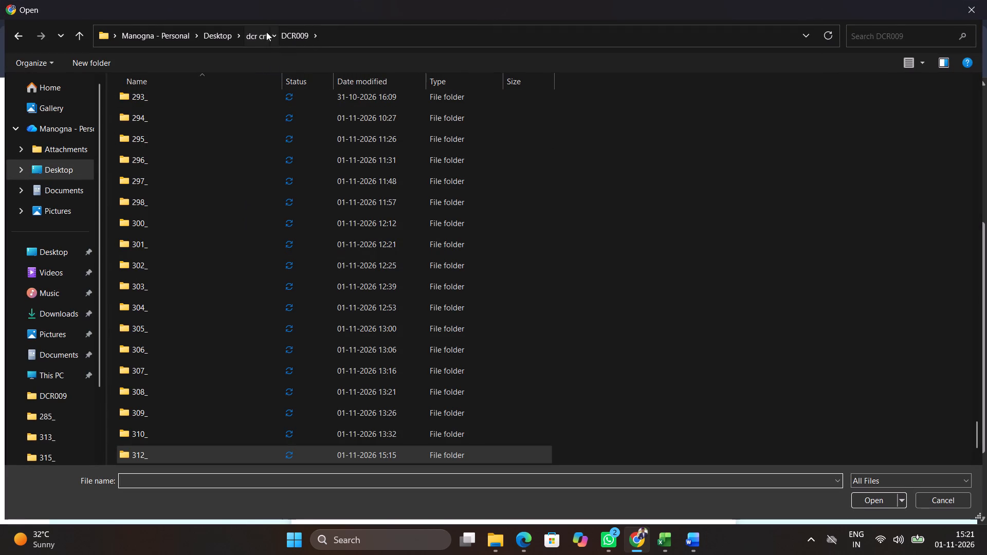
double_click(195, 268)
scroll(212, 256, down, 6)
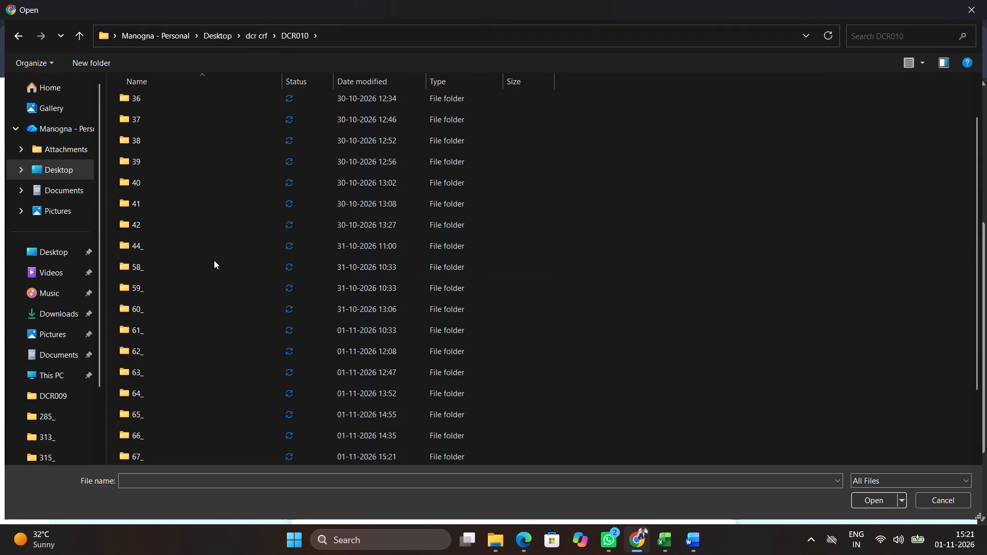
double_click(207, 453)
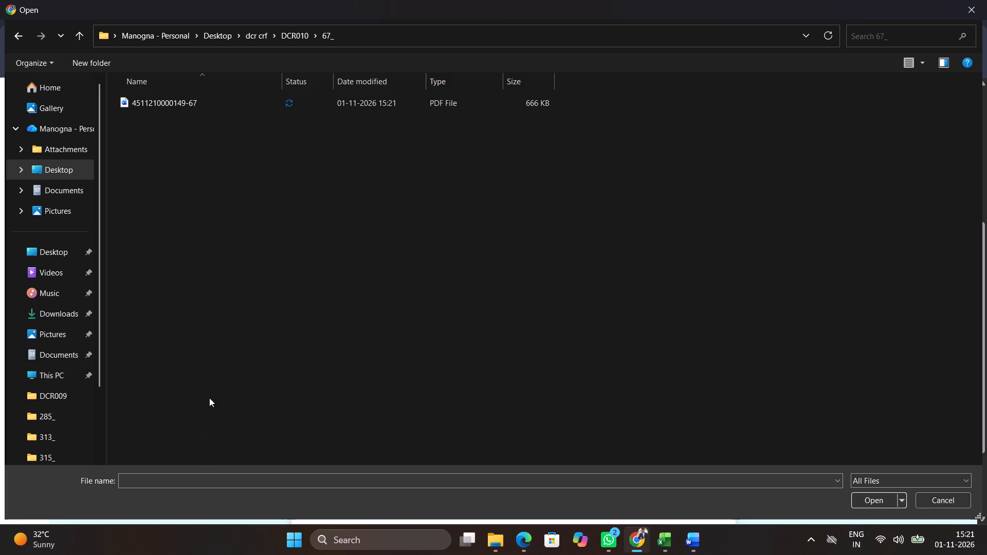
double_click(234, 109)
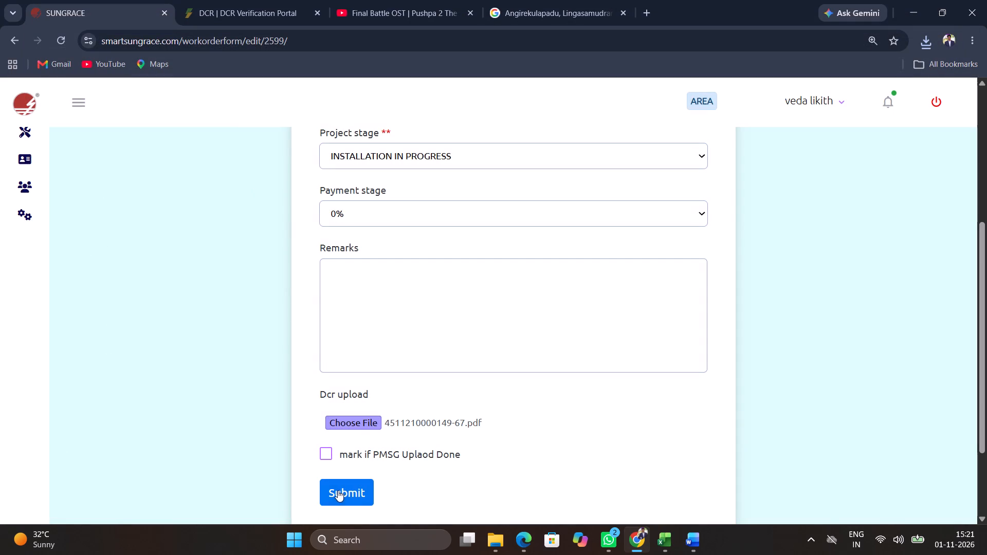
click(338, 490)
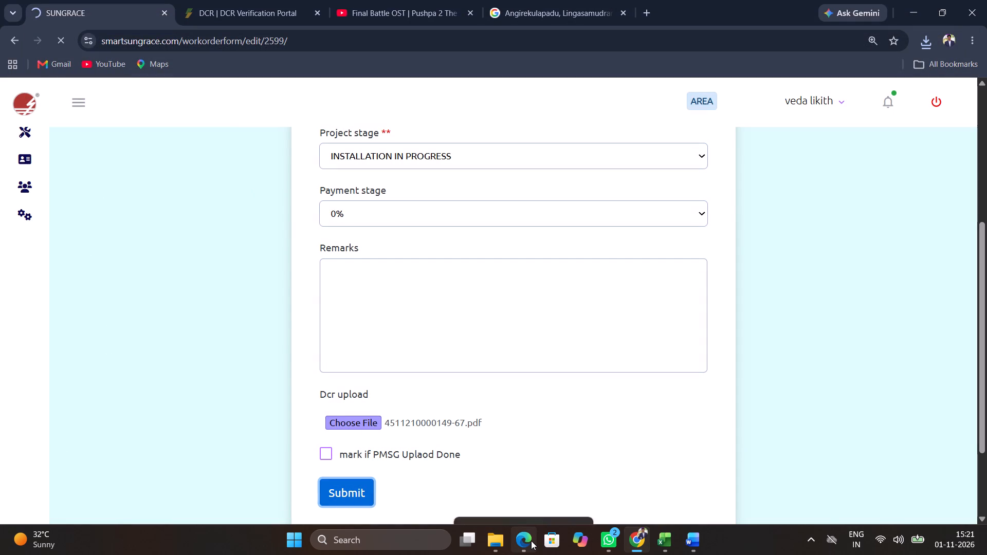
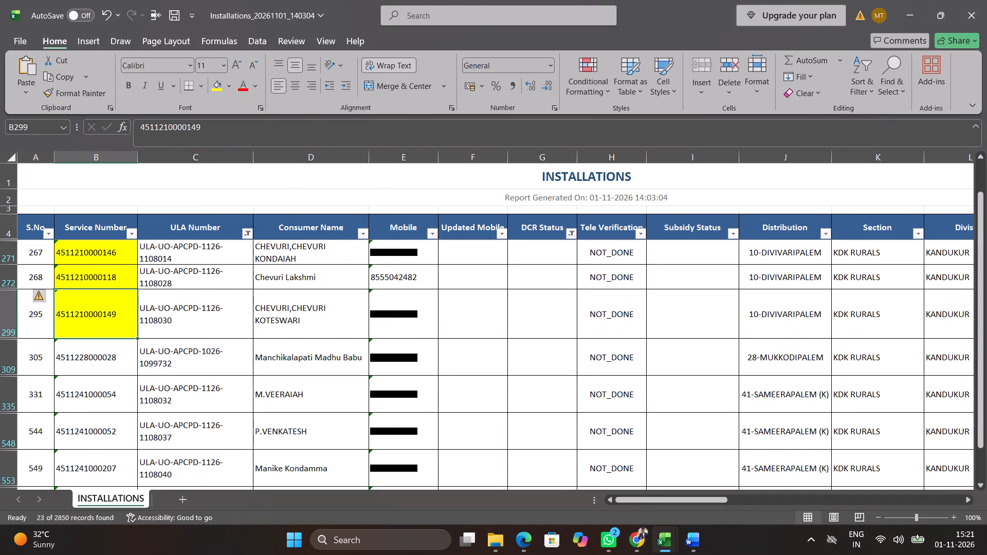
Copy the service number of S.No 305 from the Excel installations sheet and open its work order in SUNGRACE.
scroll(175, 311, down, 1)
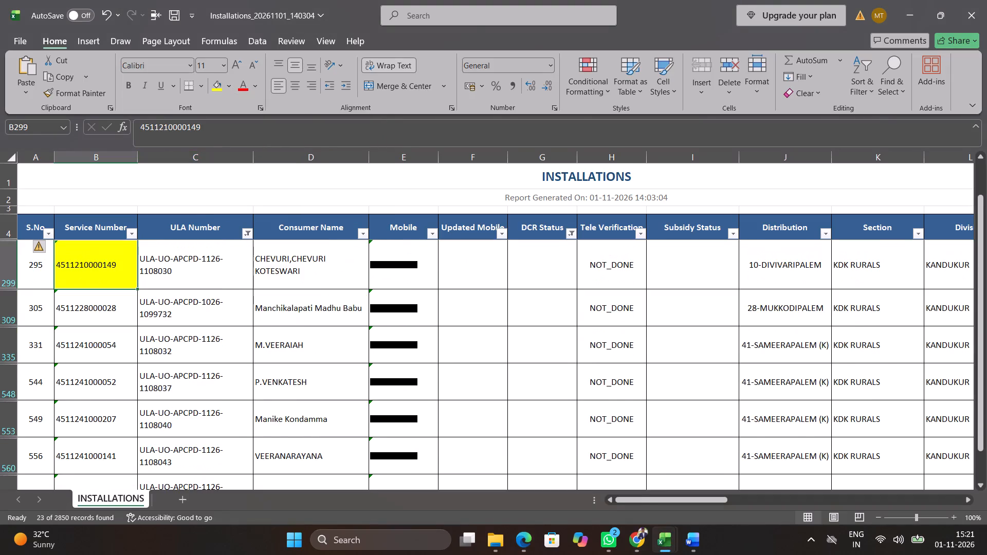
key(Down)
key(ctrl+c)
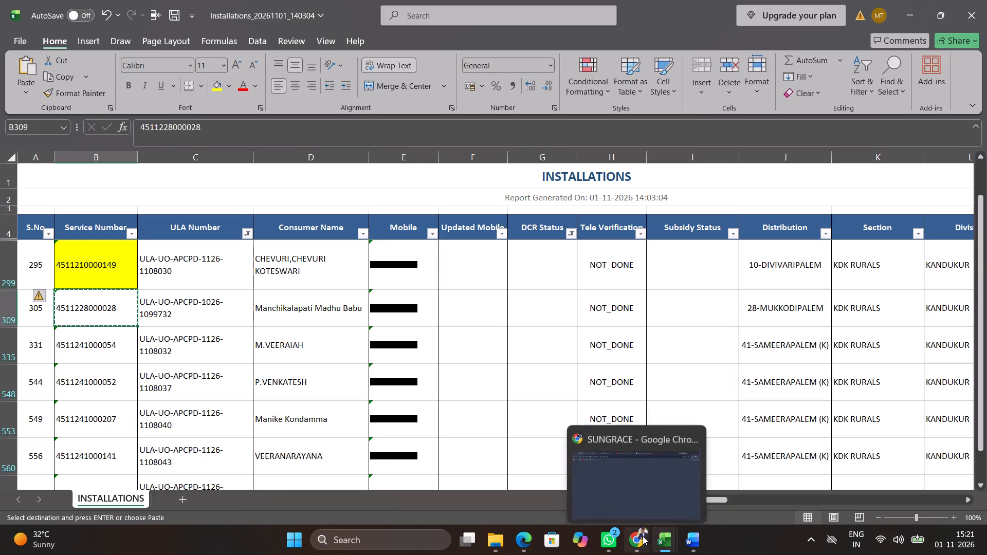
click(629, 483)
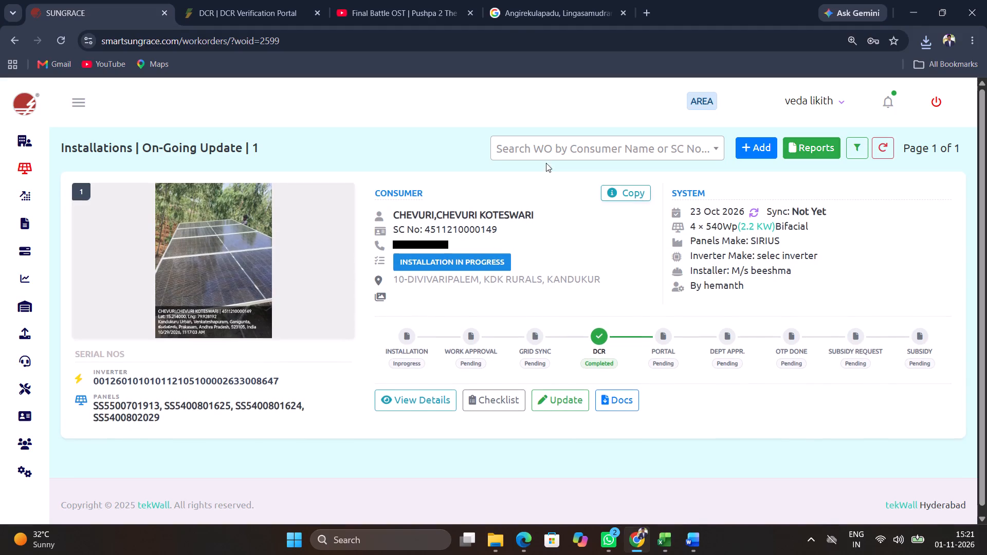
click(544, 155)
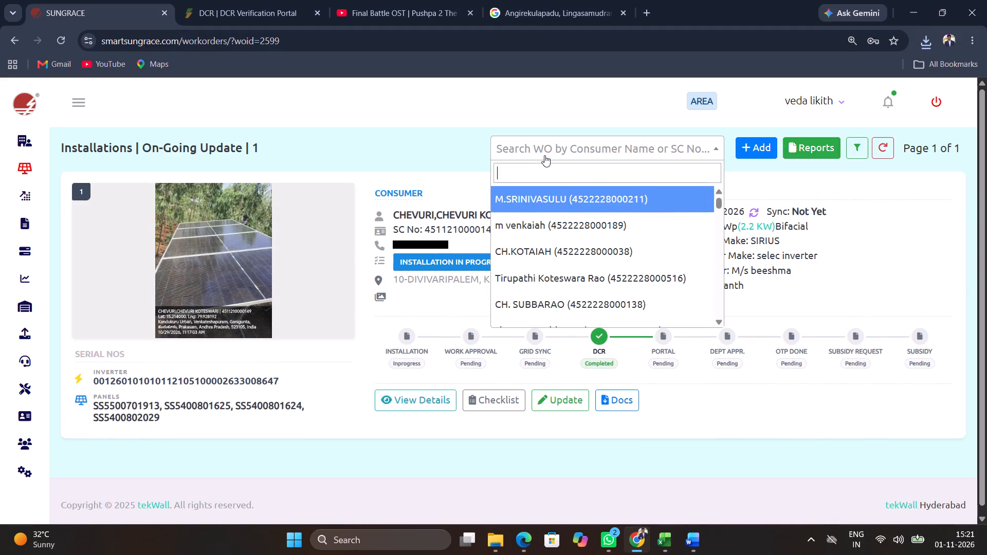
key(ctrl+v)
key(Return)
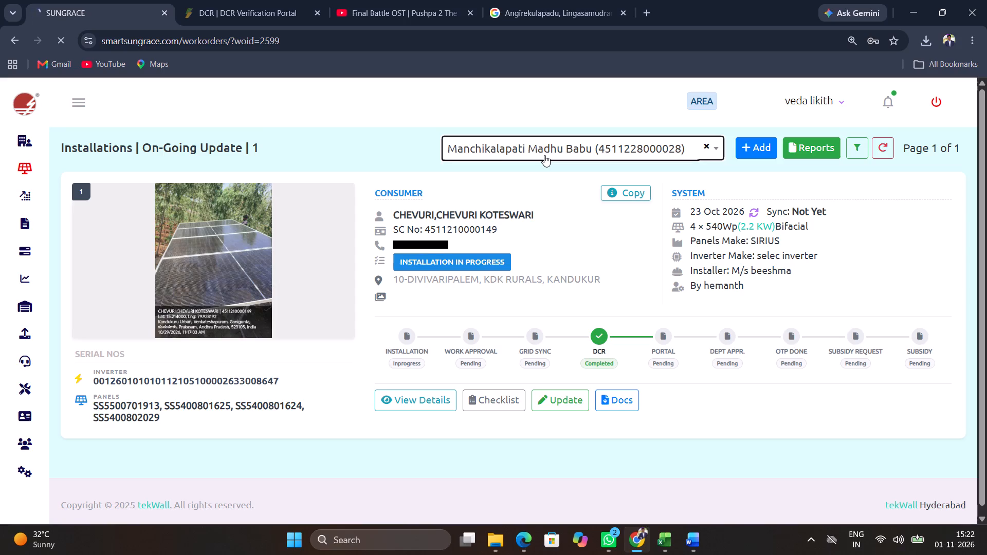
Copy the ULA number from the work order's Quick Copy Details.
click(614, 182)
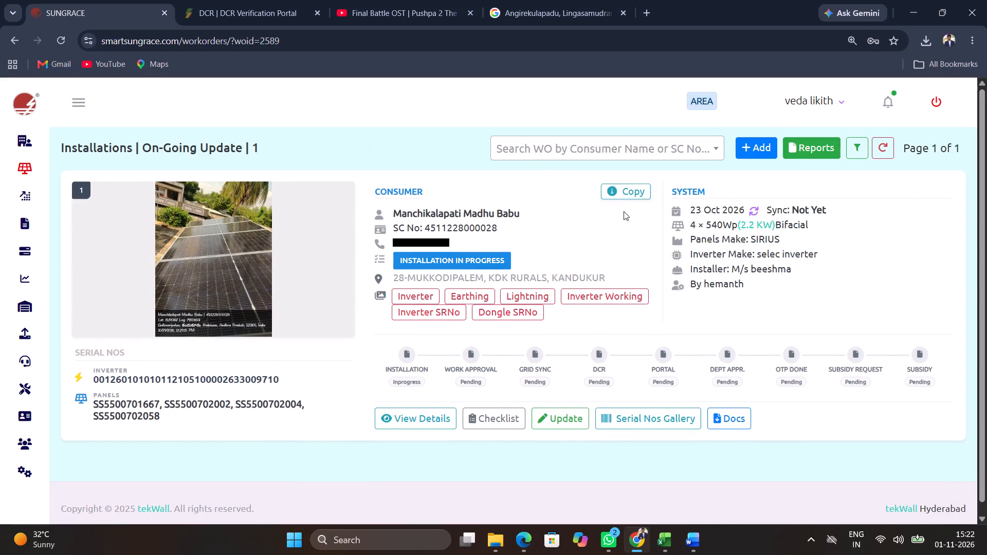
click(615, 183)
click(631, 253)
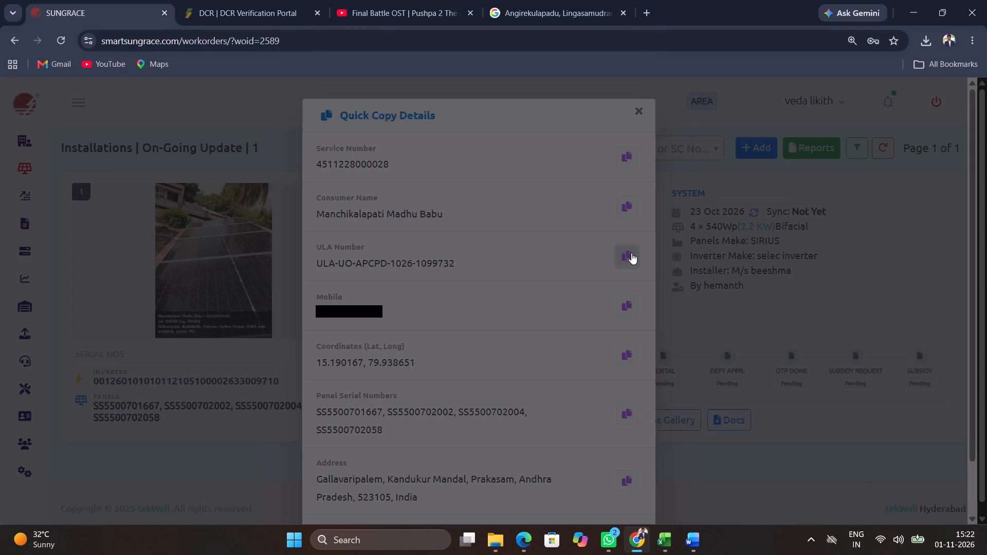
Switch to the DCR Verification Portal, close the open certificate document, and start a new Issue to Consumer (B2C) entry.
click(285, 3)
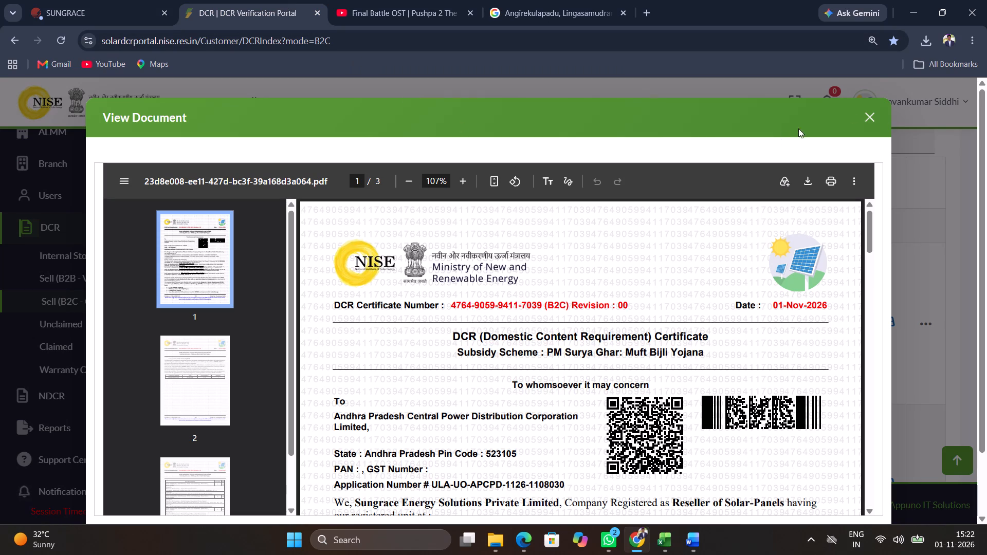
click(867, 110)
scroll(662, 237, up, 3)
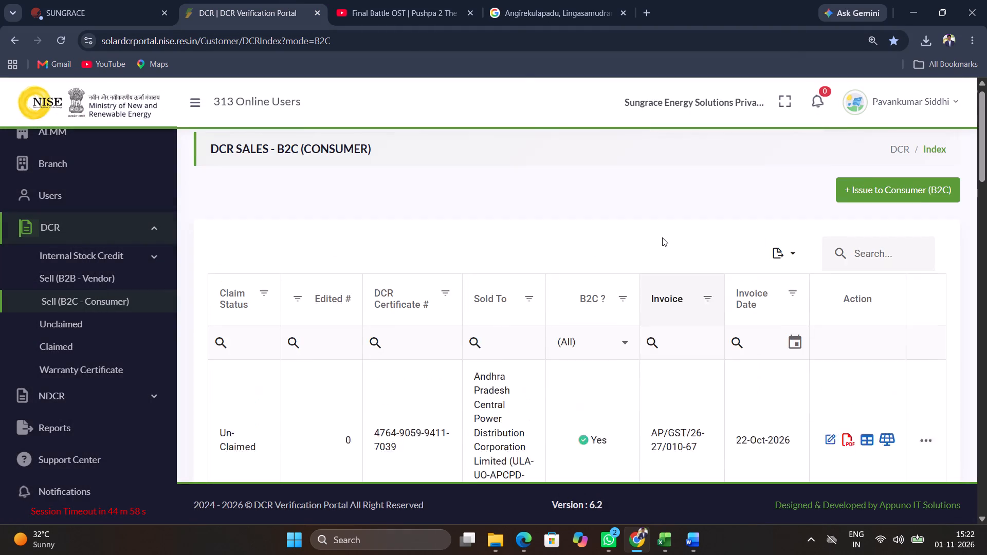
click(849, 200)
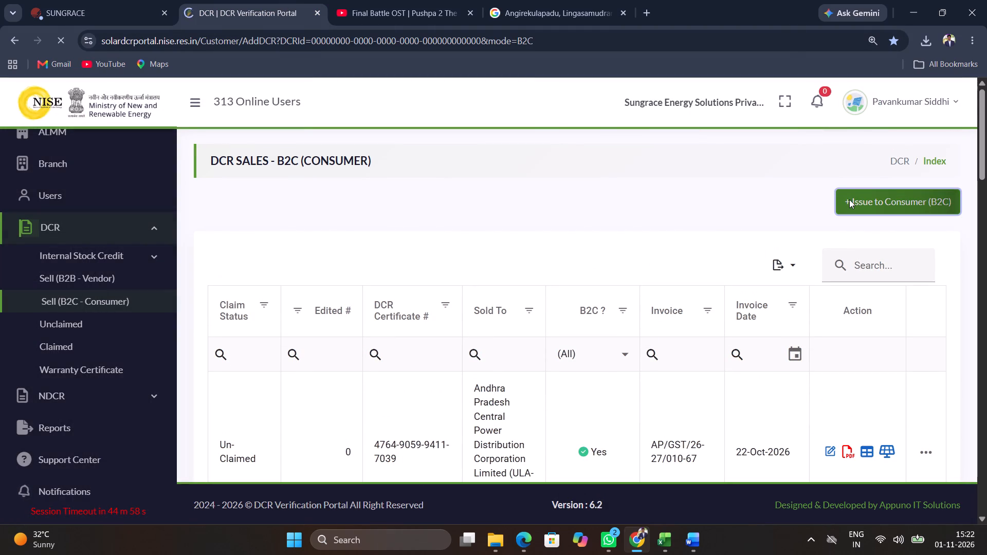
Enter the copied ULA number as application number, with the Andhra Pradesh branch, PM Surya Ghar: Muft Bijli Yojana scheme and Solar Panels item type.
click(471, 288)
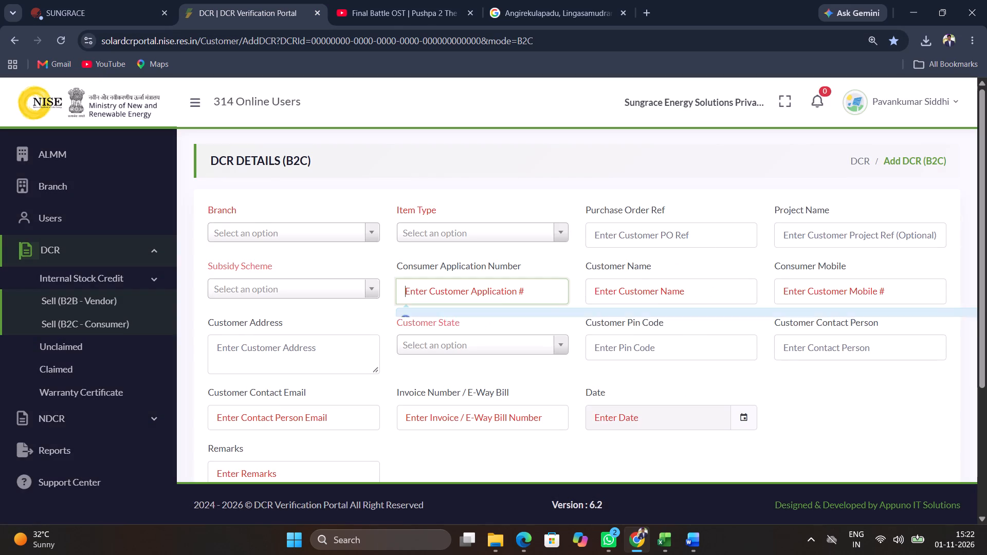
key(ctrl+v)
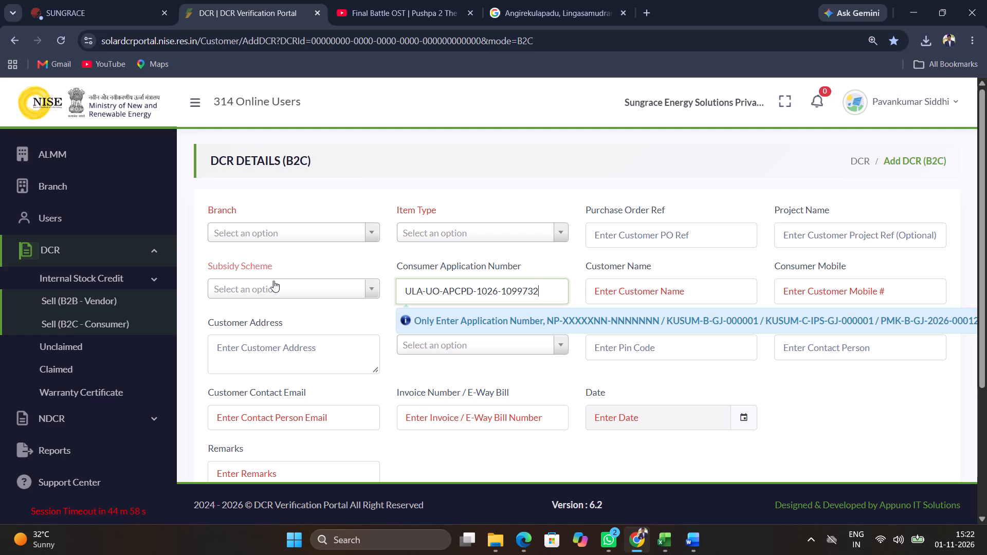
click(246, 228)
click(260, 301)
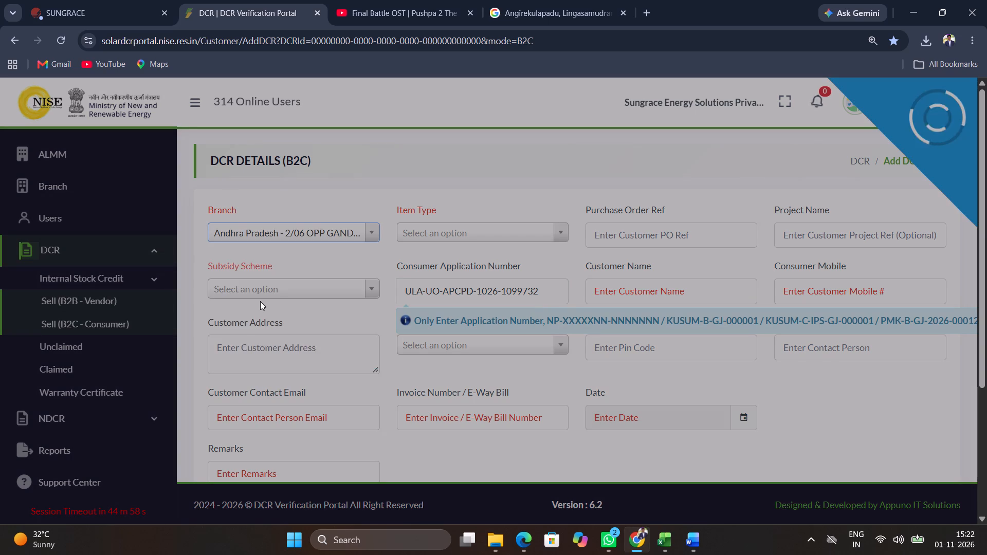
click(255, 284)
click(265, 395)
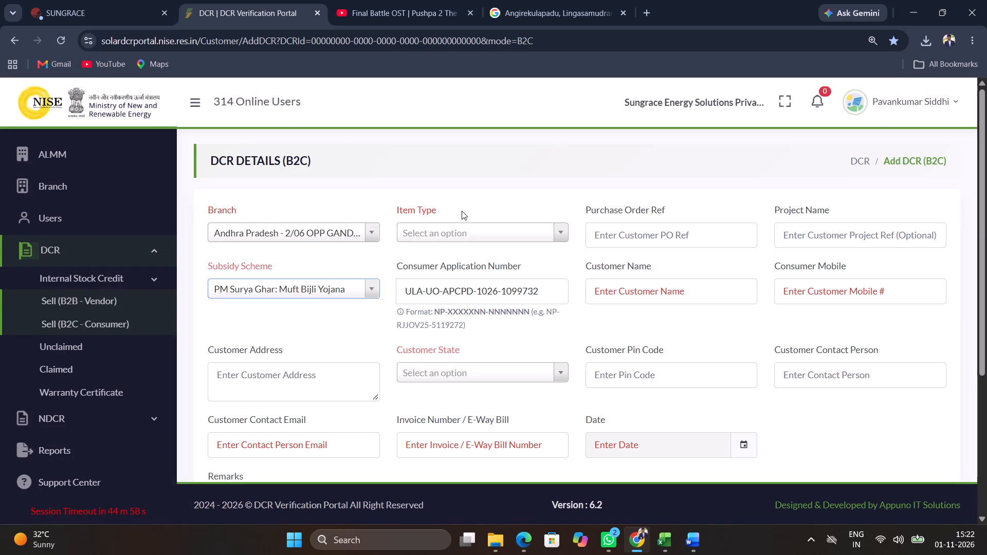
click(451, 231)
click(442, 282)
Fill the Customer Name with Andhra Pradesh Central Power Distribution Corporation Limited, copied from the Kandukur Word document.
click(632, 294)
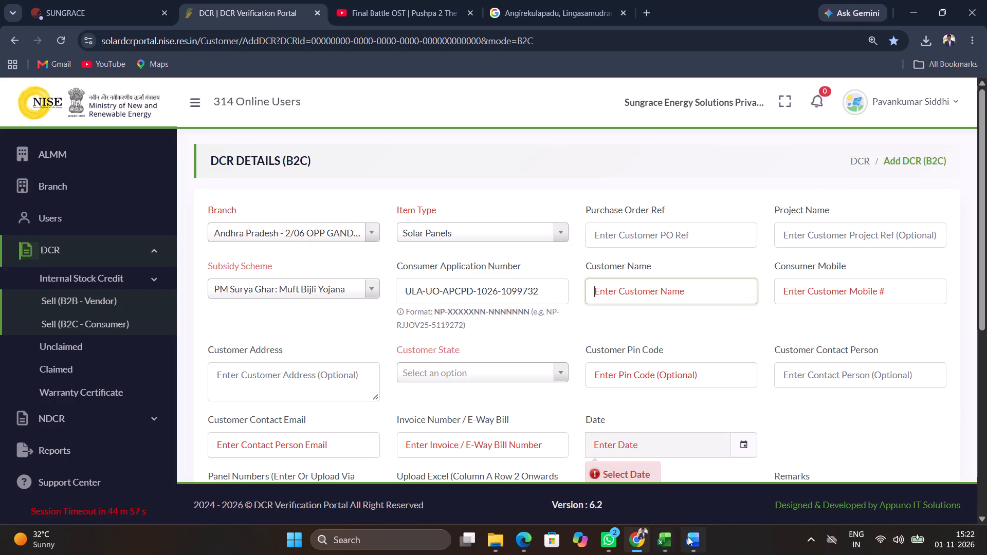
click(680, 487)
scroll(398, 272, up, 9)
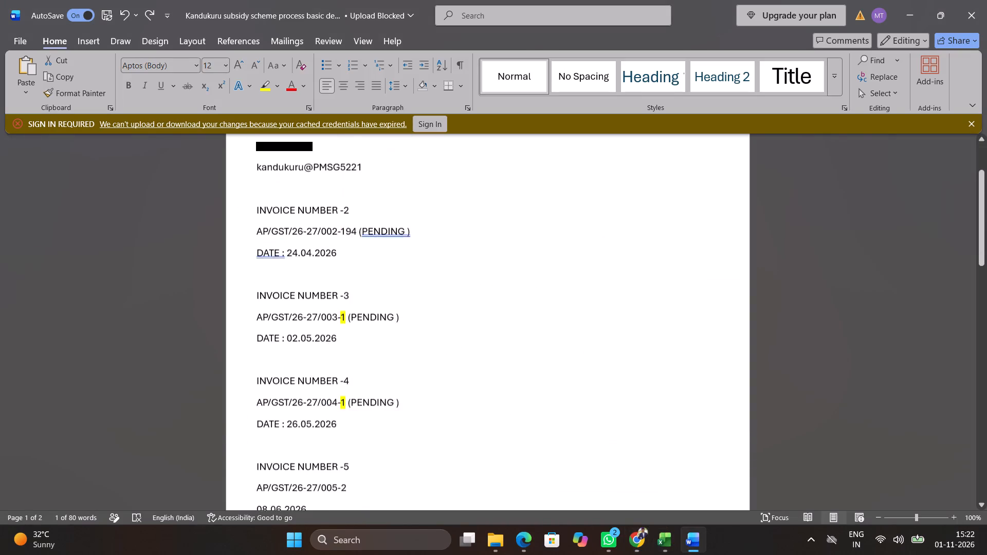
scroll(398, 272, up, 4)
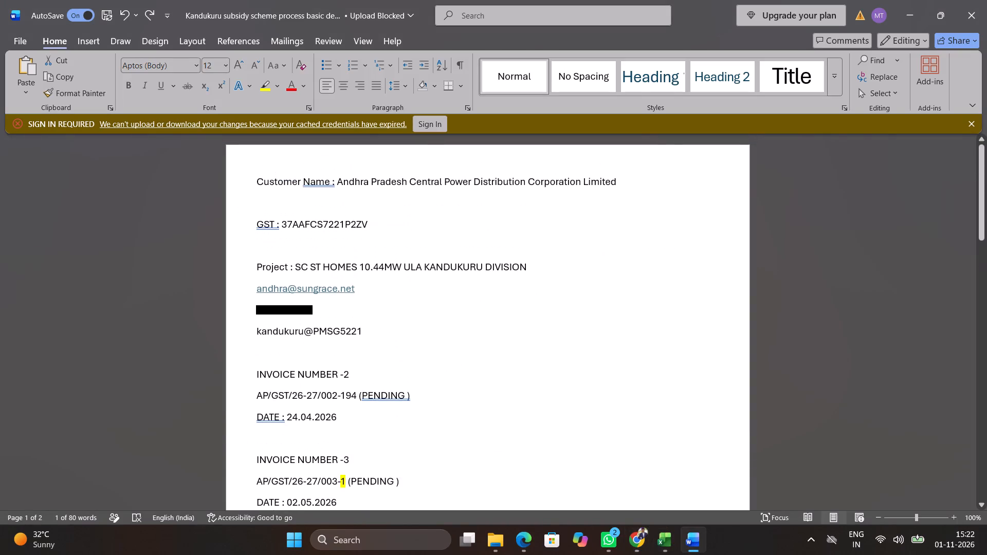
drag(339, 180, 629, 188)
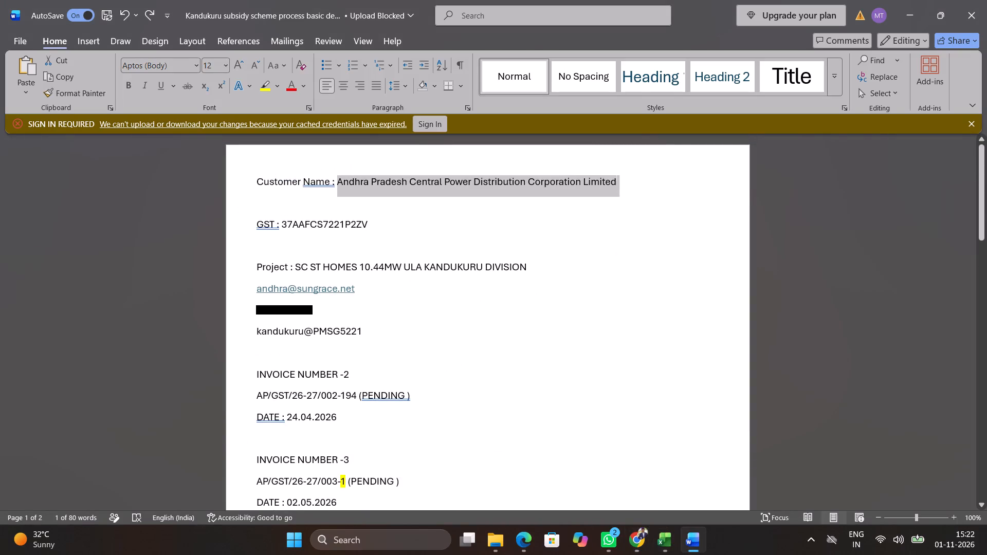
drag(629, 188, 629, 188)
key(ctrl+c)
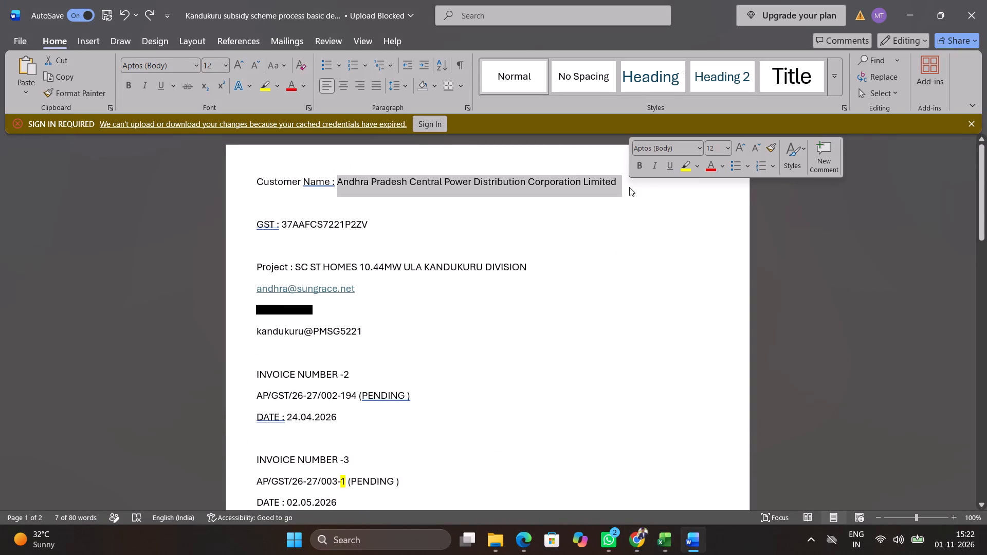
click(678, 475)
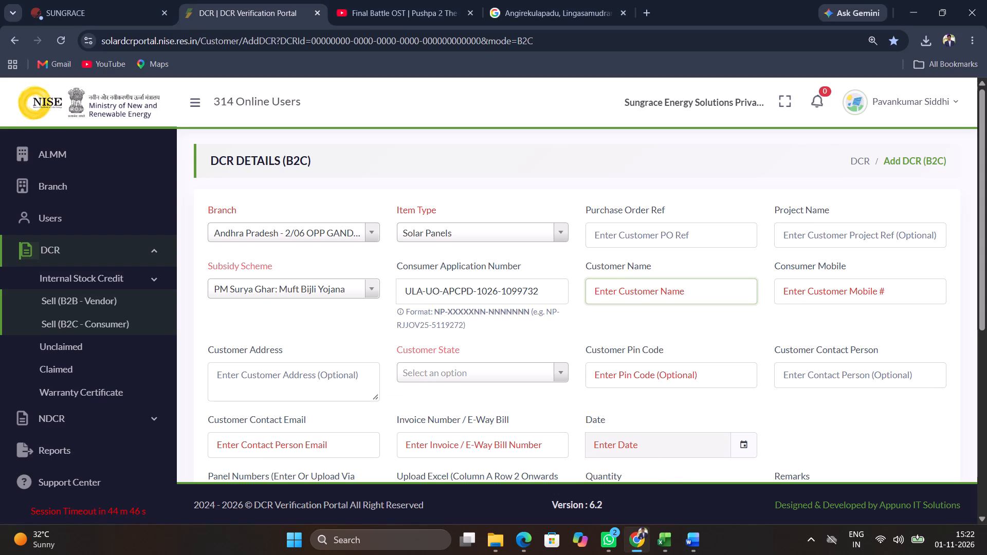
key(ctrl+v)
click(797, 238)
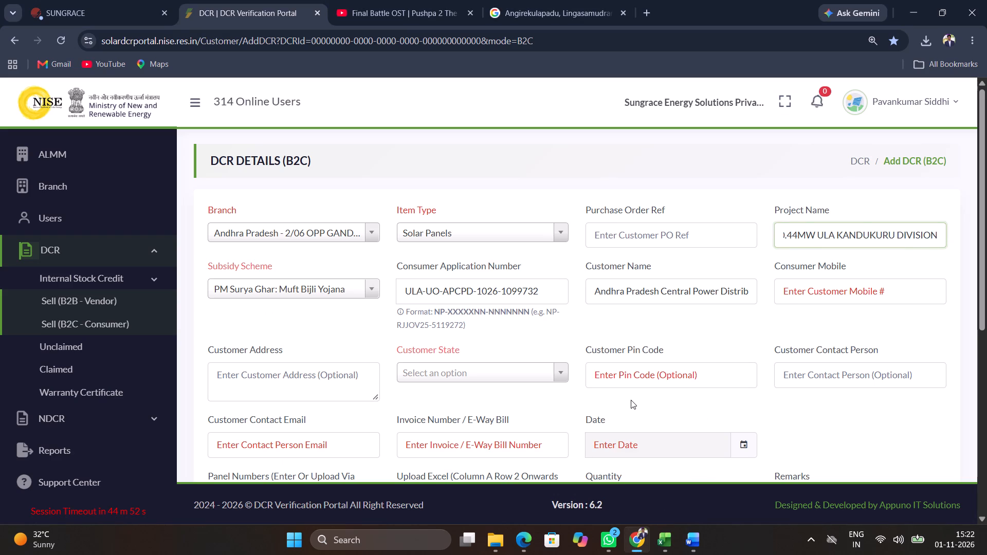
Fill the Consumer Mobile with the mobile number copied from the Word document.
click(811, 286)
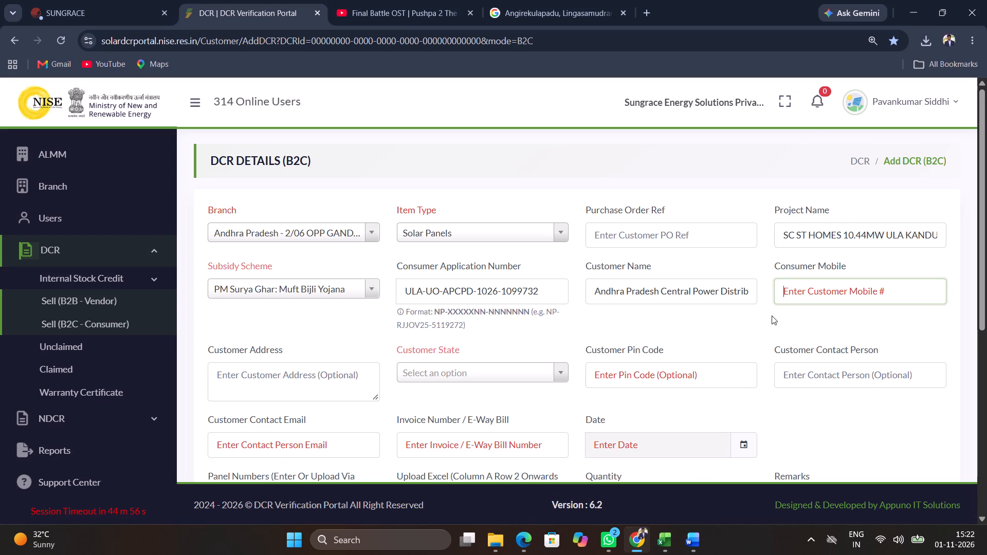
click(688, 495)
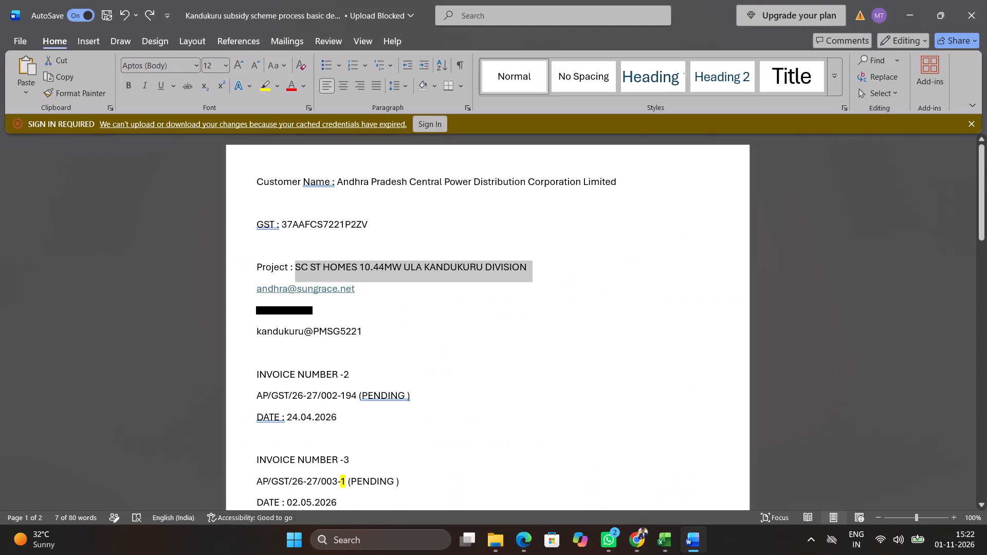
drag(330, 307, 248, 306)
click(248, 306)
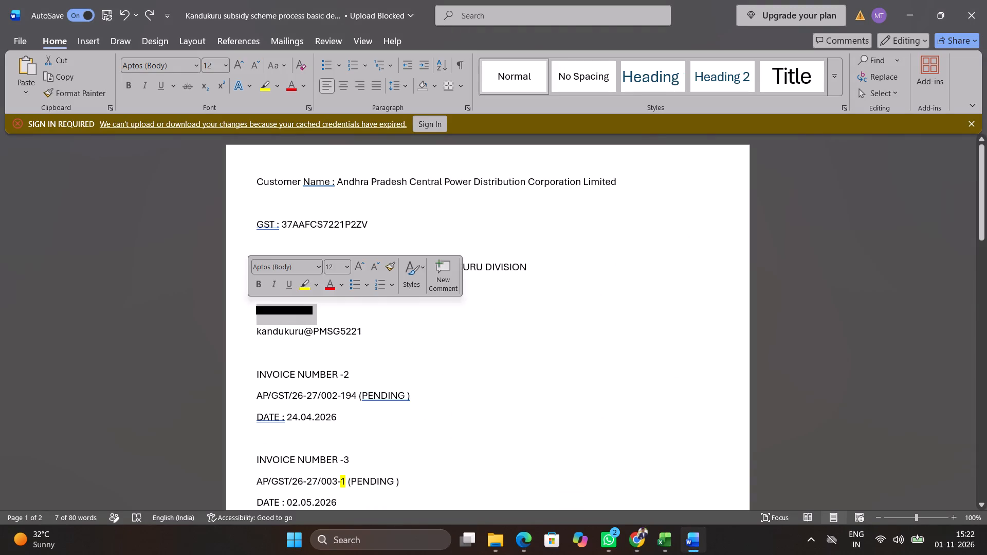
key(ctrl+c)
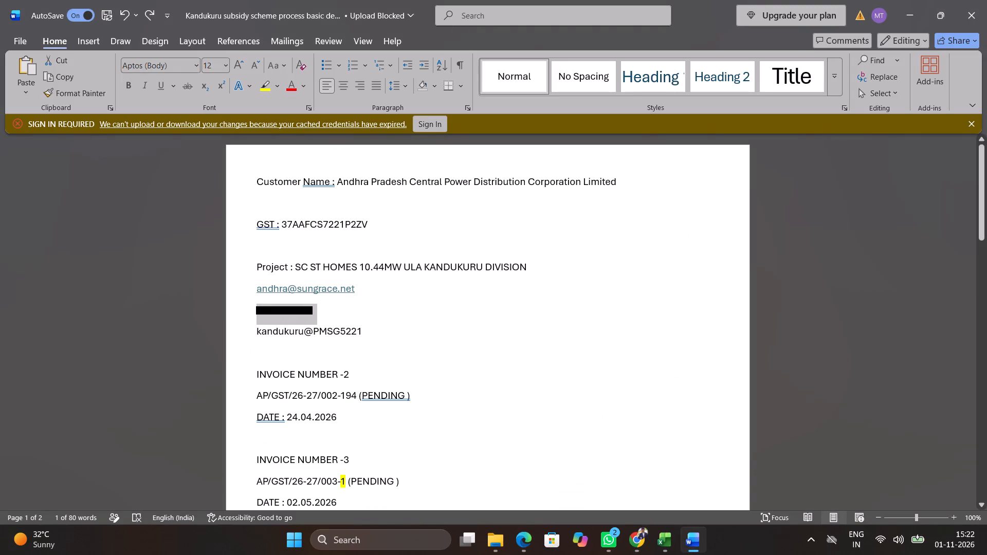
click(655, 483)
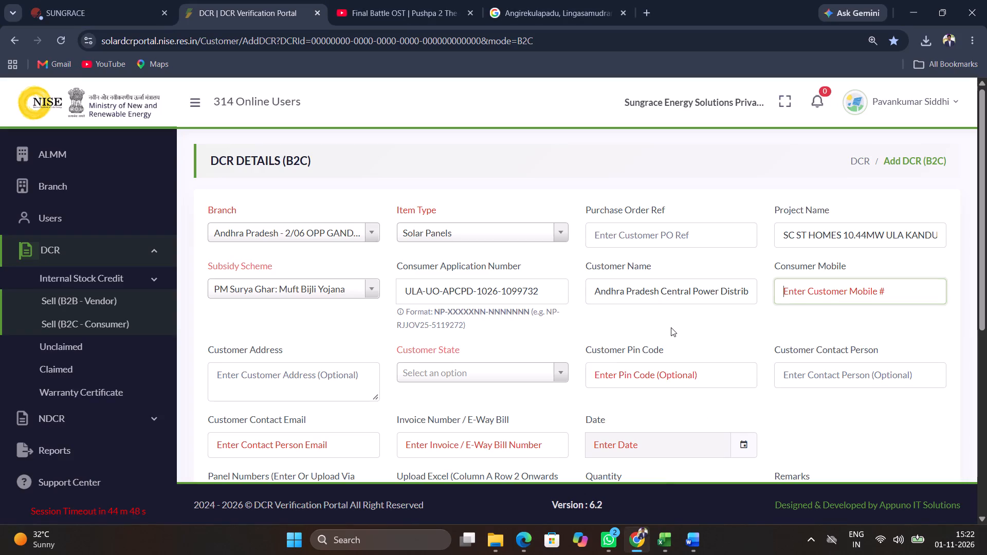
key(ctrl+v)
Set the Customer State to Andhra Pradesh (37).
scroll(579, 243, down, 2)
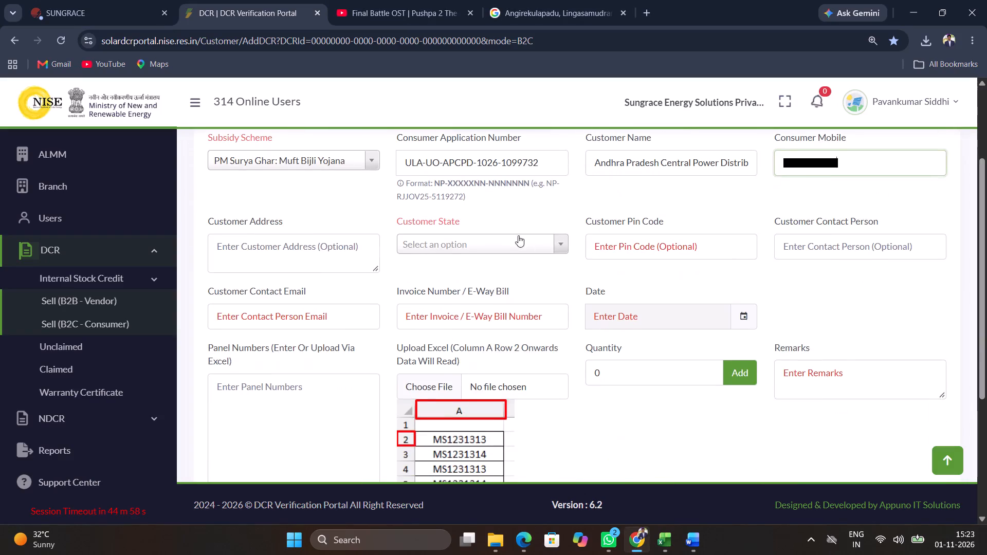
click(506, 237)
click(432, 331)
Fill the Customer Contact Email with the e-mail address copied from the Kandukur Word document.
click(356, 309)
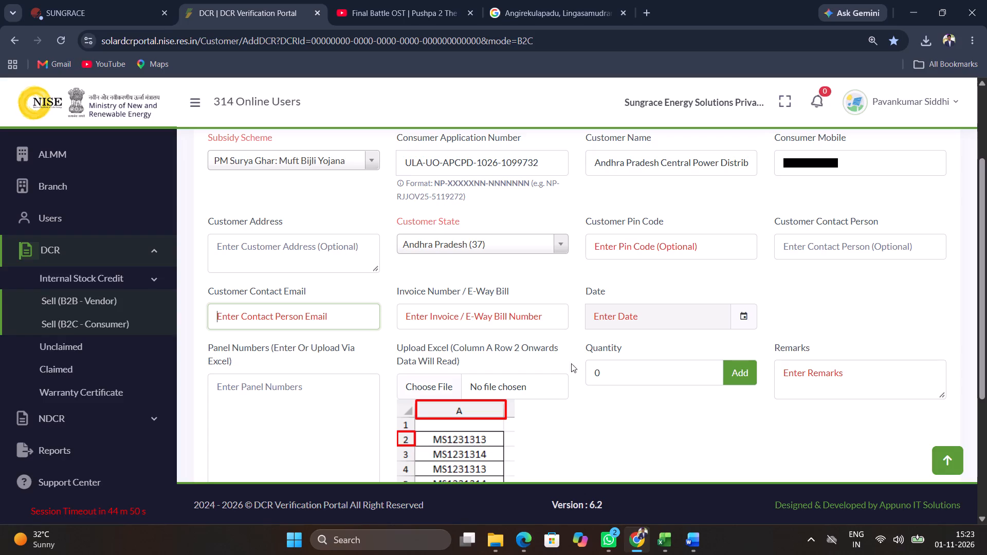
click(715, 492)
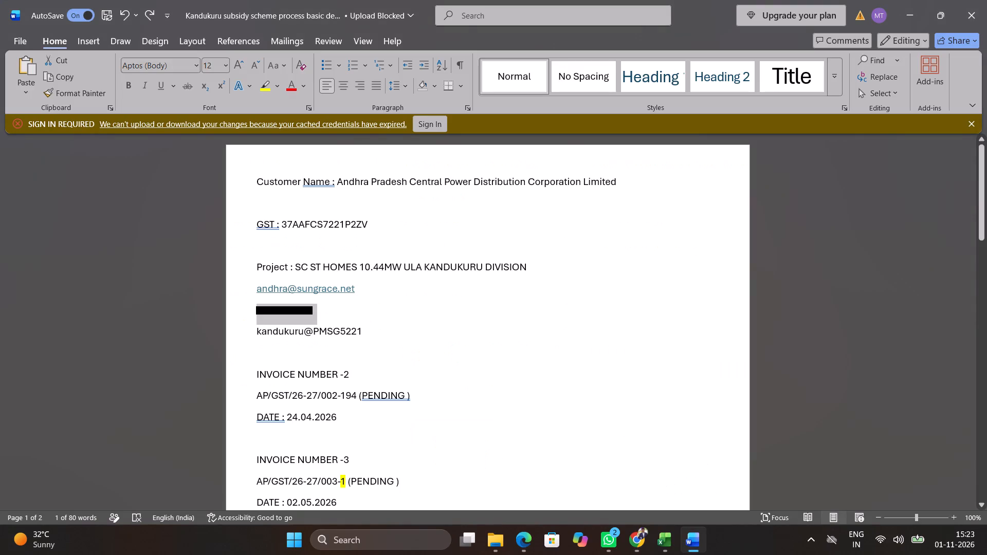
drag(390, 292, 237, 294)
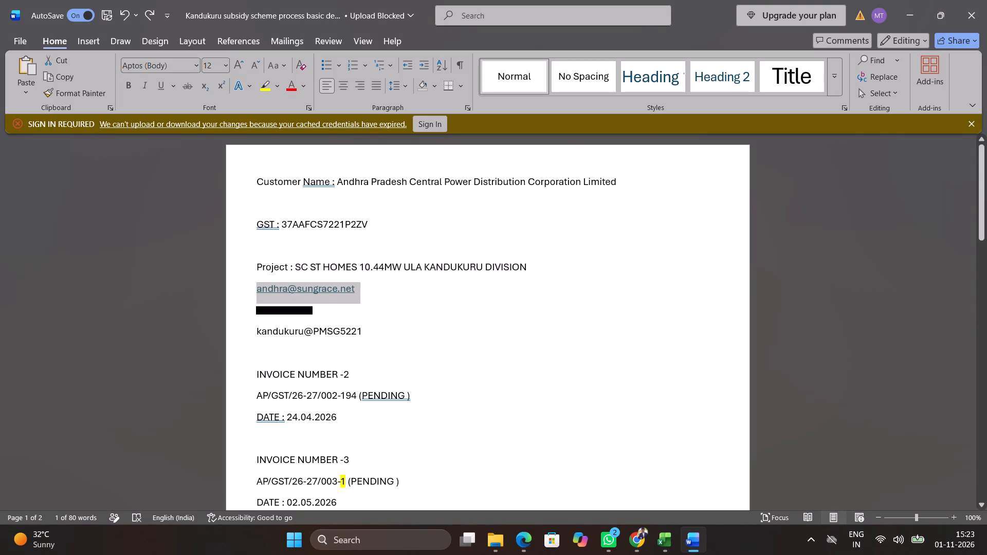
key(ctrl+c)
click(619, 474)
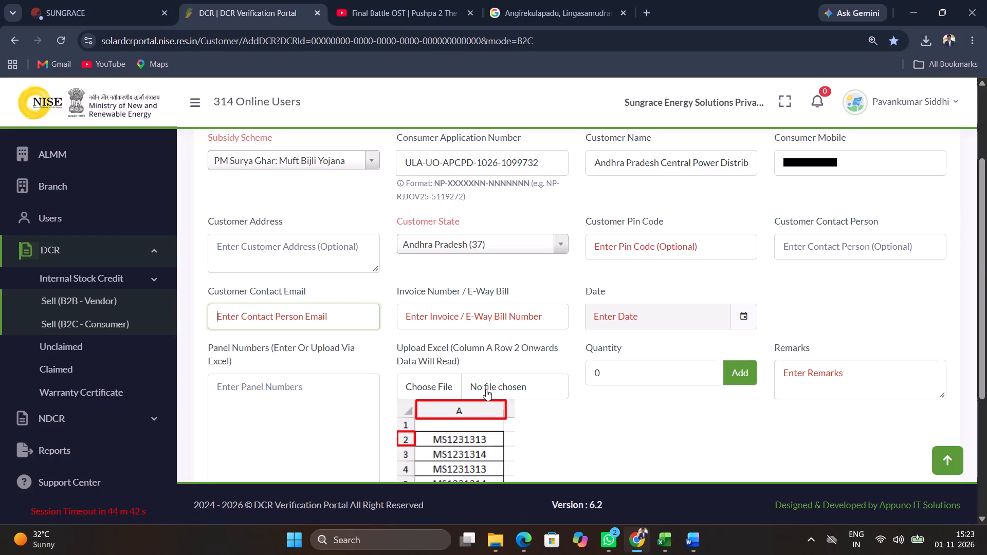
key(ctrl+v)
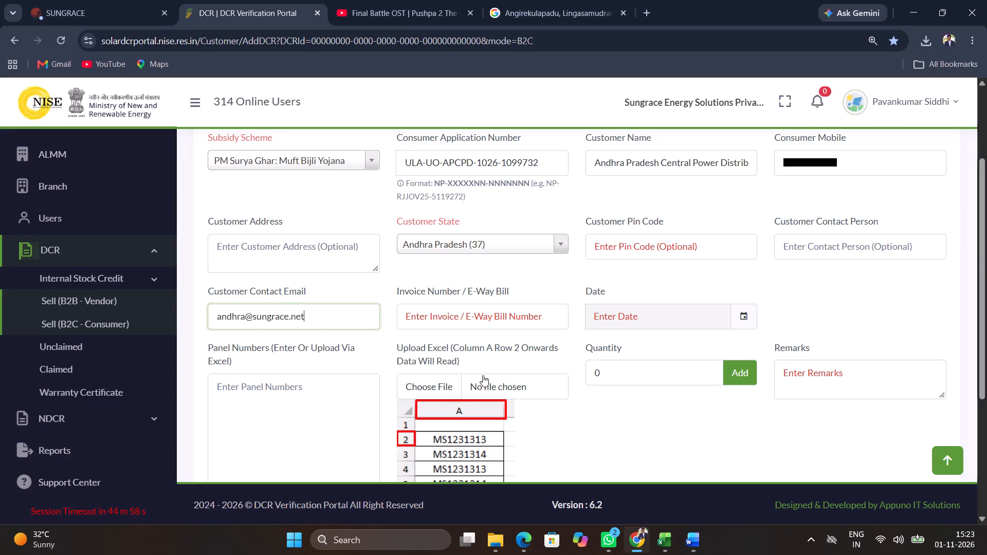
Fill the Invoice Number with the invoice number 9 prefix AP/GST/26-27/009- copied from the Word document, followed by 31.
click(490, 312)
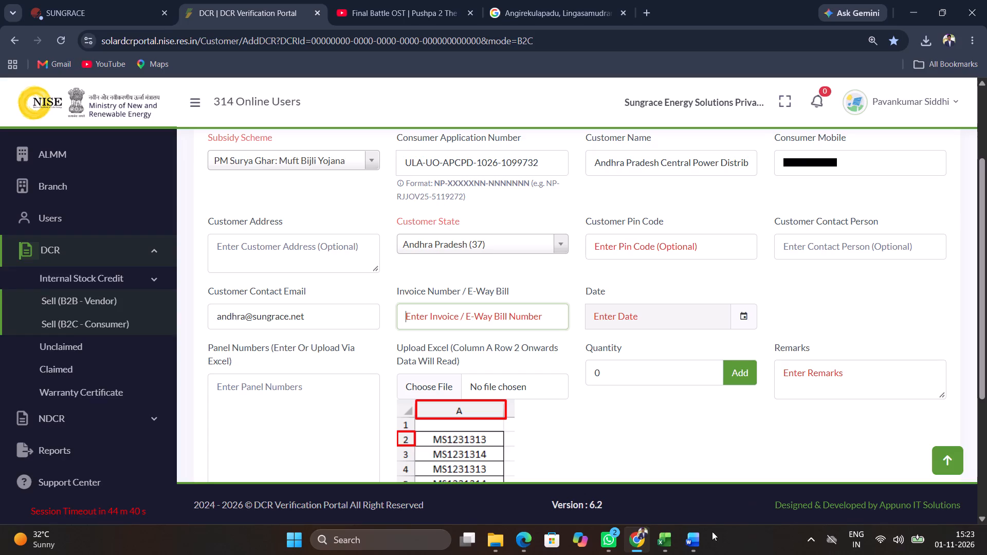
click(684, 476)
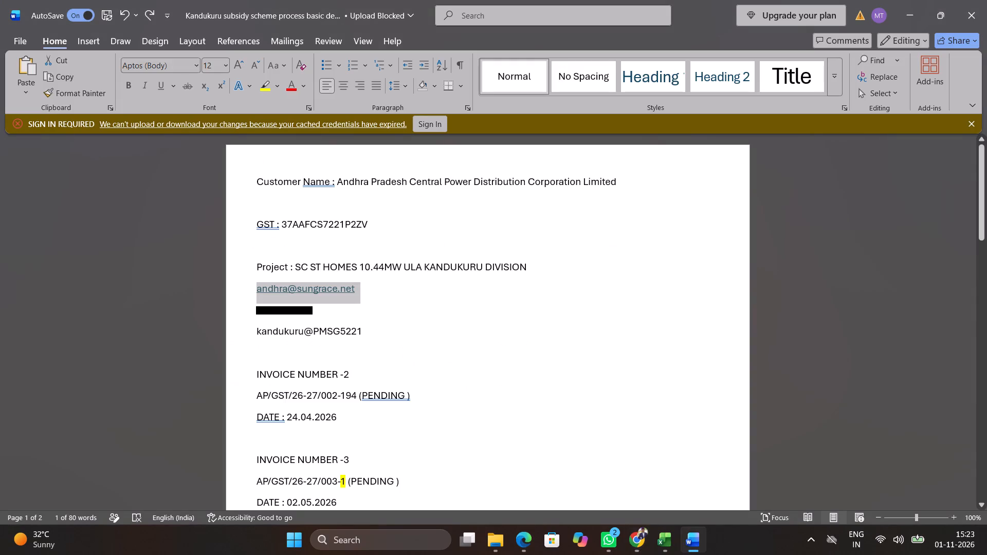
scroll(461, 302, down, 4)
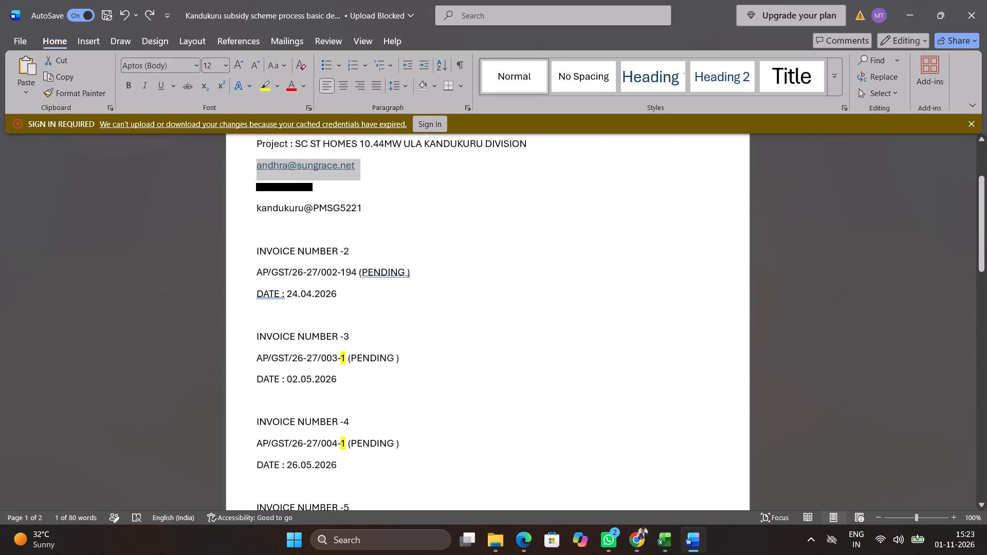
scroll(463, 285, down, 9)
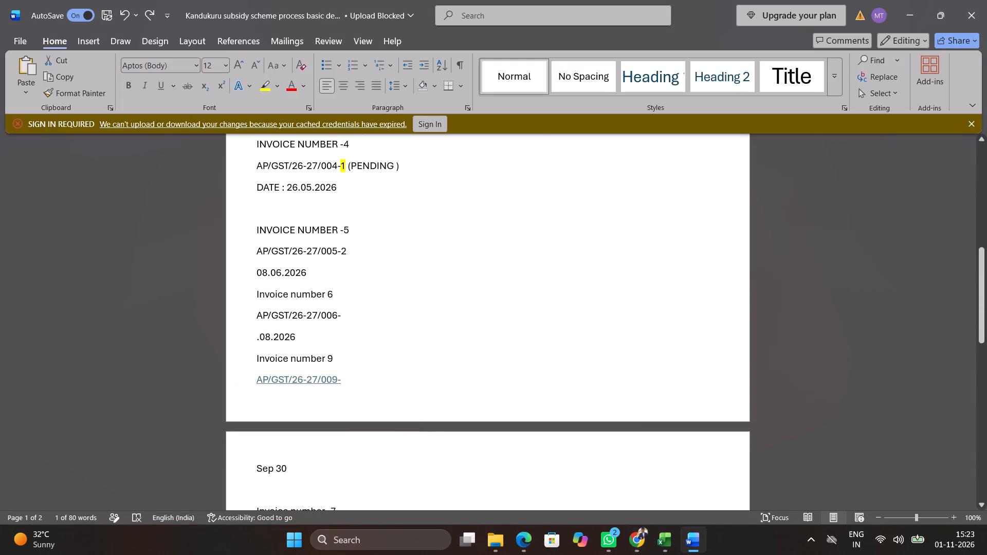
drag(355, 381, 233, 383)
key(ctrl+c)
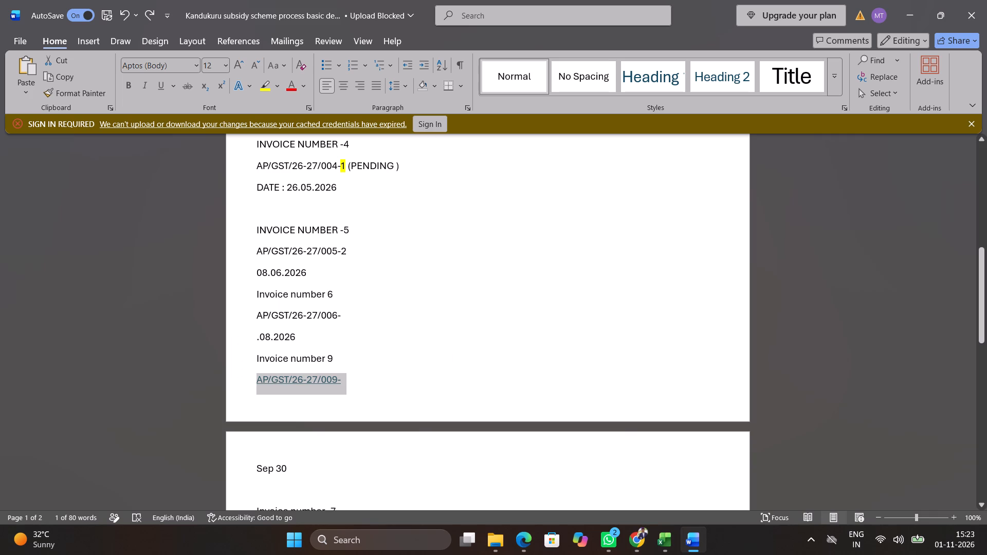
key(ctrl+c)
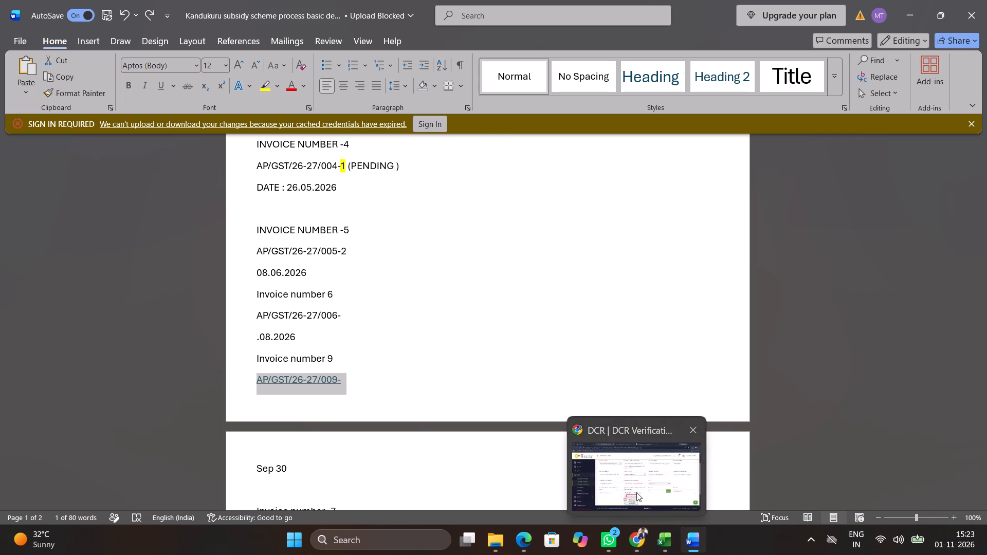
click(636, 492)
key(ctrl+v)
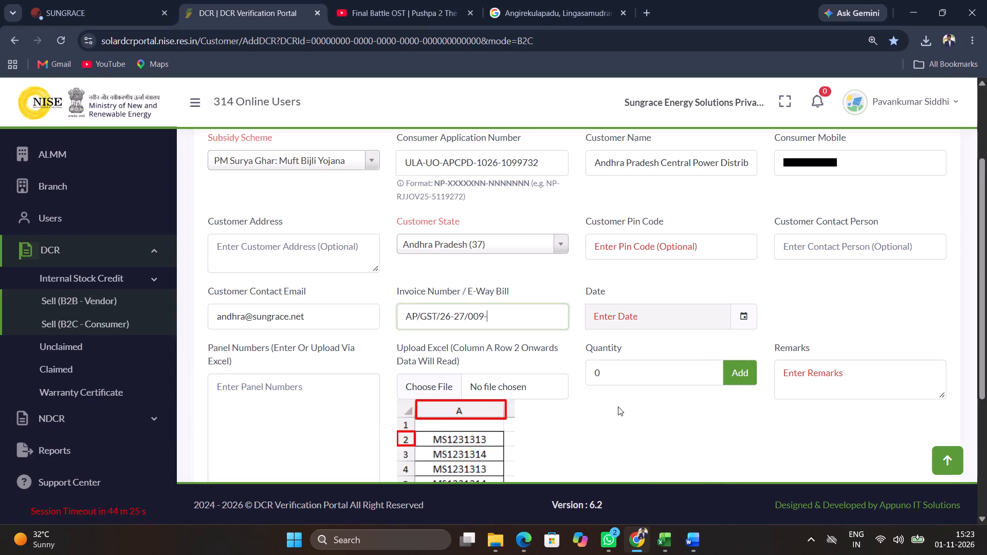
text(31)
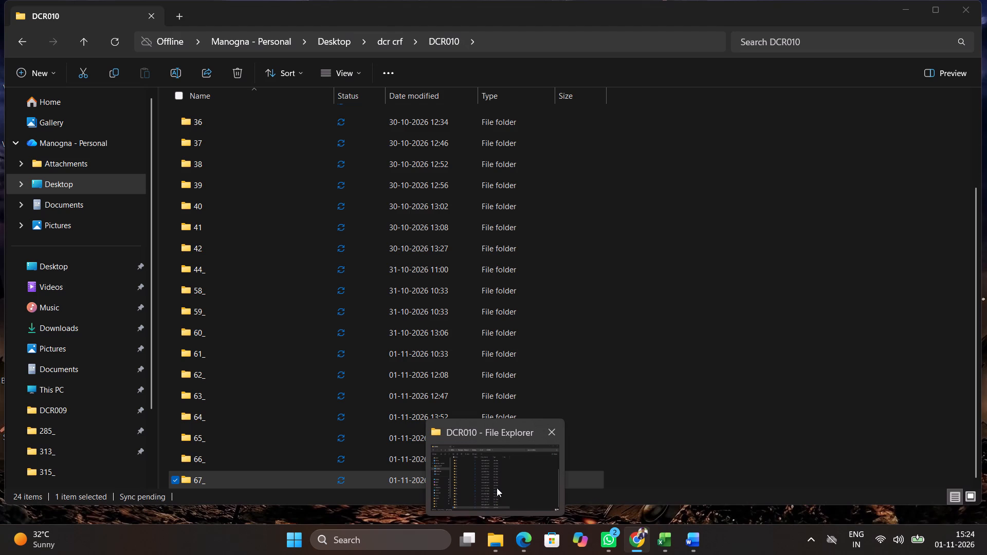
Check the numbered folders in DCR009 for an unused number and complete the invoice number as AP/GST/26-27/009-311.
click(497, 488)
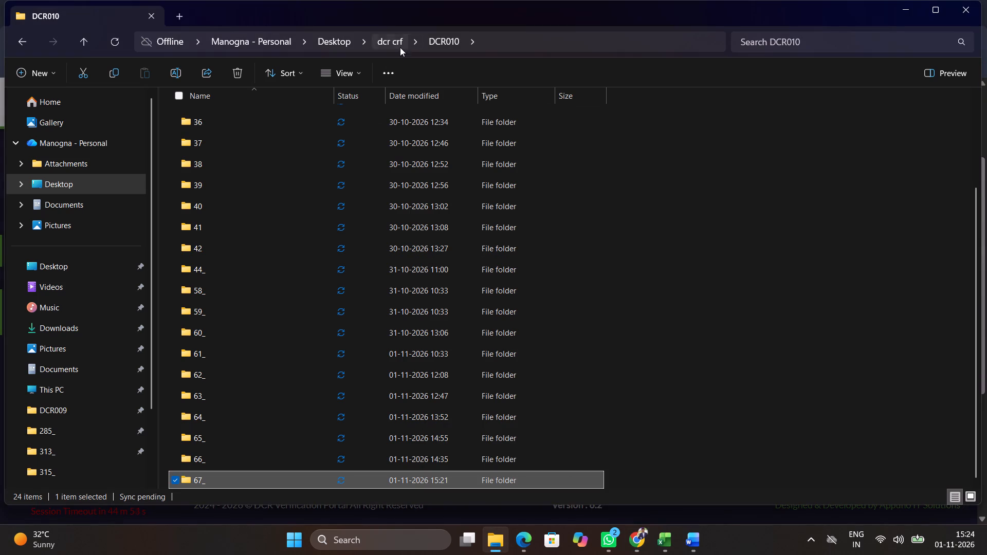
click(400, 45)
double_click(243, 257)
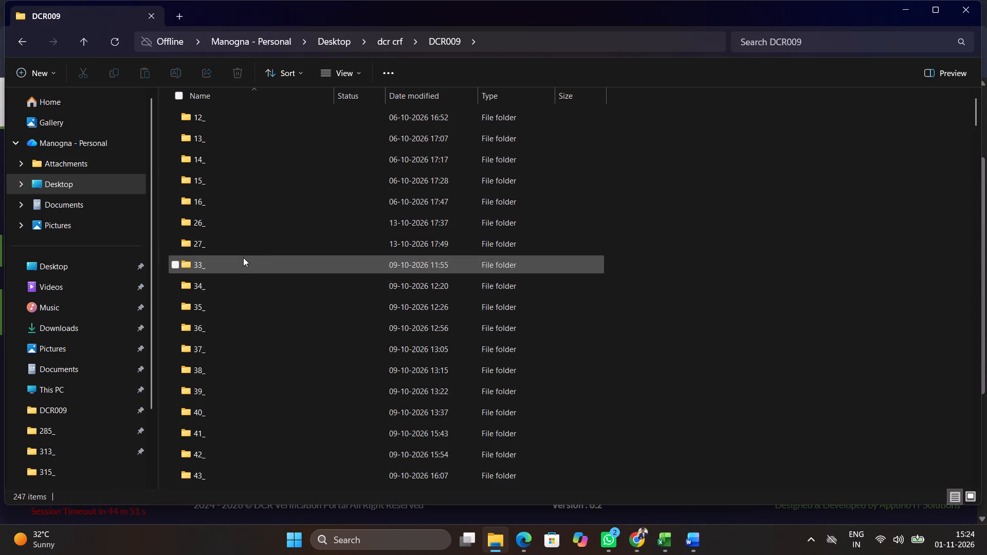
scroll(268, 249, down, 16)
scroll(320, 206, down, 13)
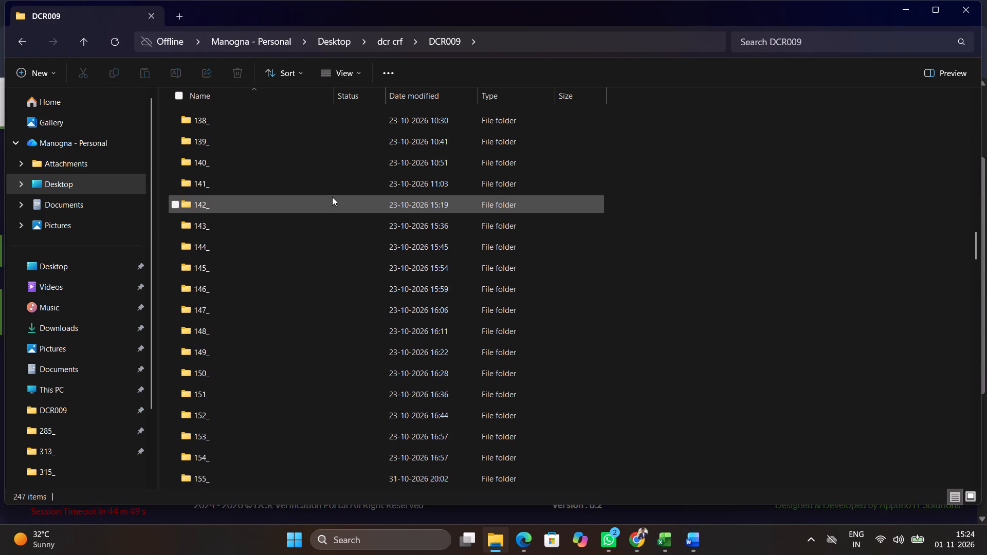
scroll(332, 197, down, 18)
scroll(331, 205, down, 14)
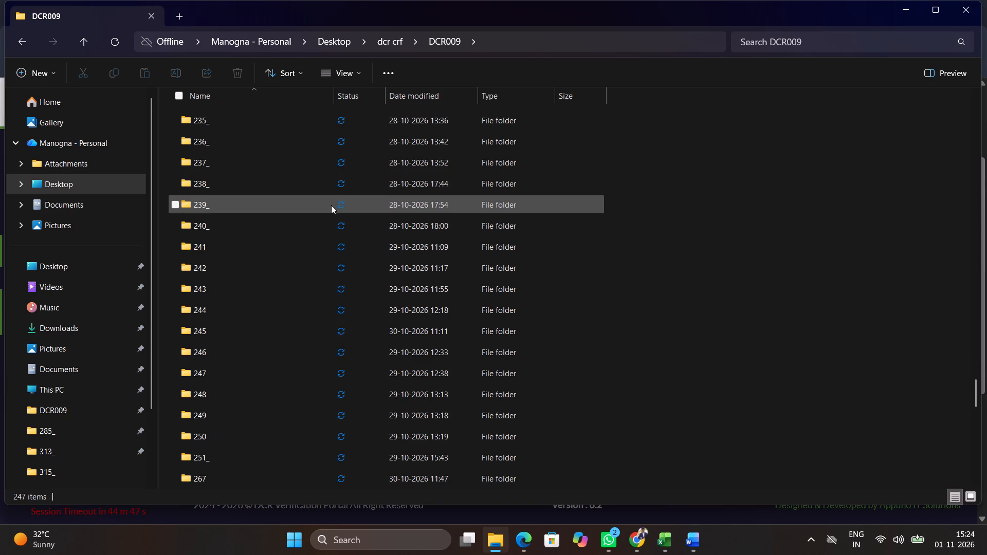
scroll(331, 206, down, 7)
scroll(316, 245, down, 20)
scroll(316, 245, down, 5)
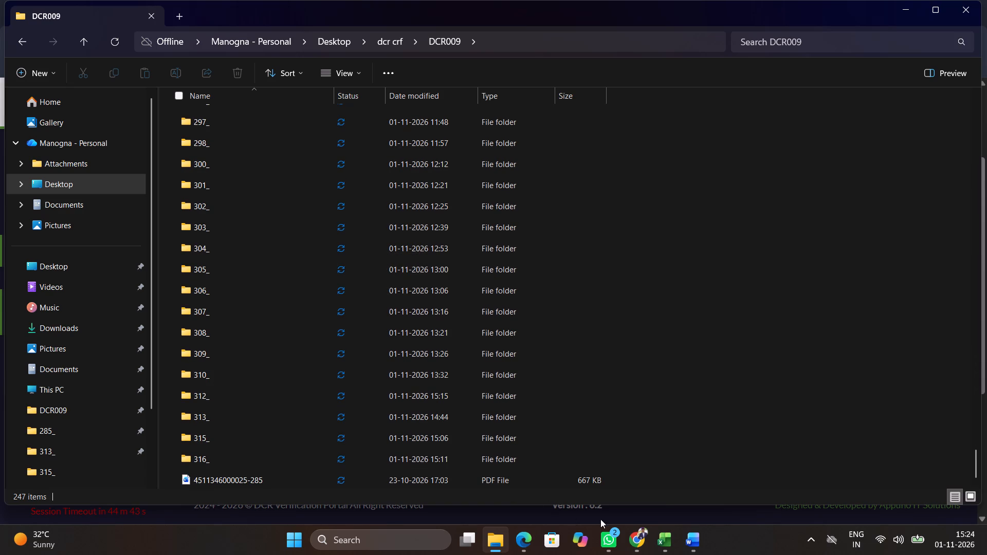
click(639, 503)
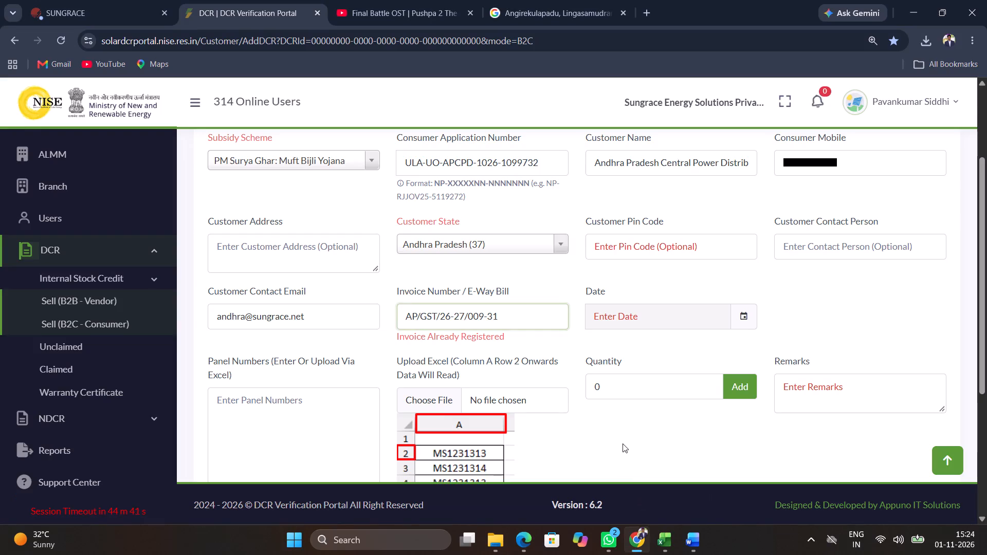
key(1)
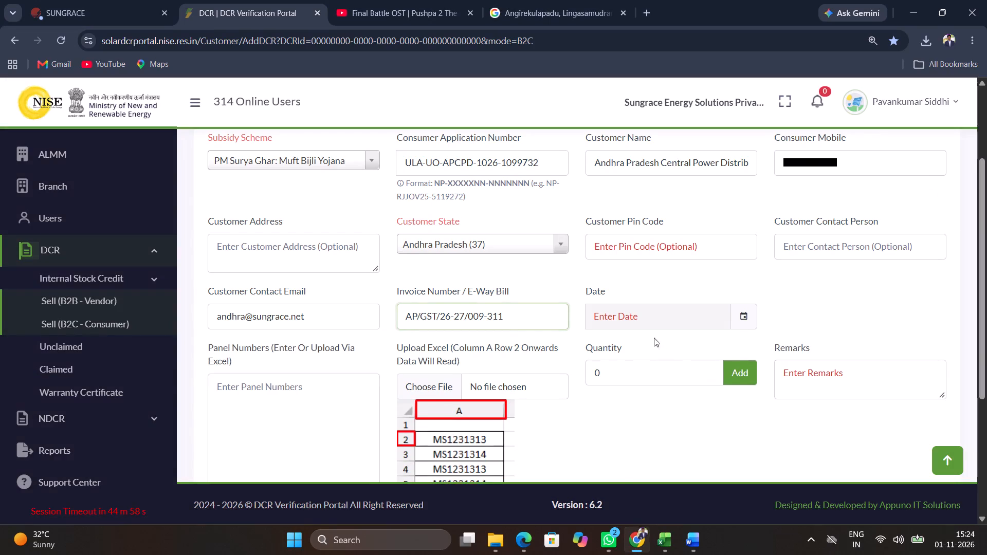
Set the invoice Date to 30-Sep-2026.
click(649, 317)
double_click(600, 342)
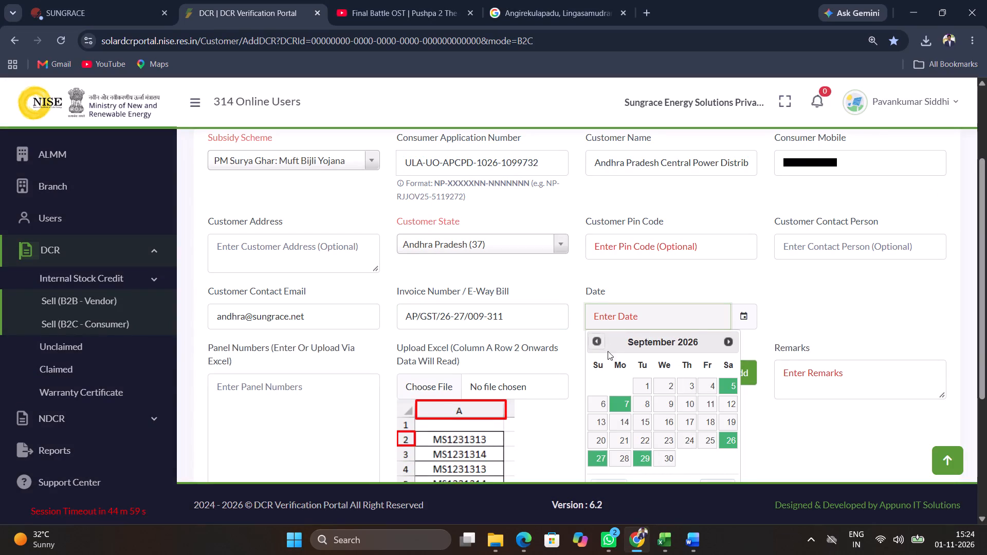
click(672, 453)
Fill the Panel Numbers with the four panel serial numbers copied from the consumer's SUNGRACE work order.
scroll(623, 323, down, 3)
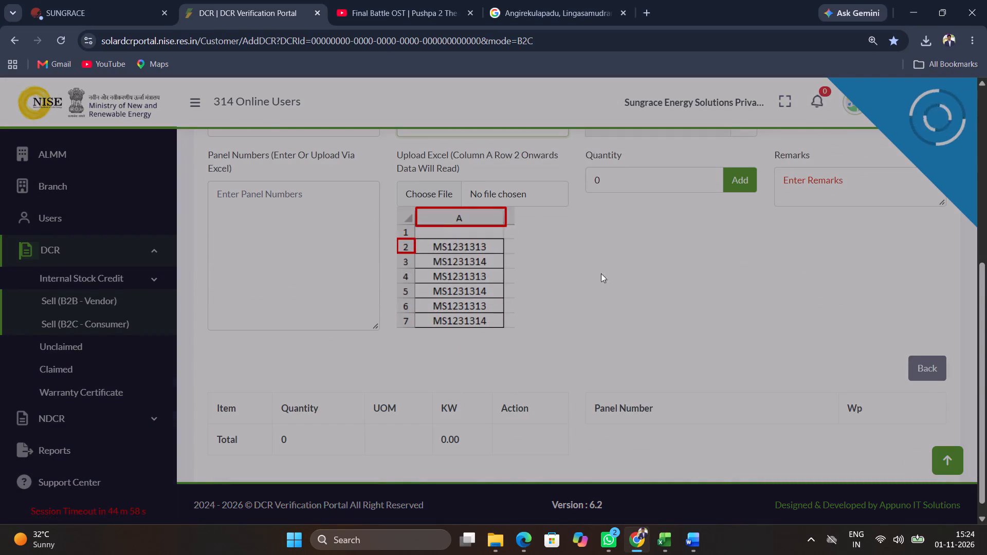
click(352, 279)
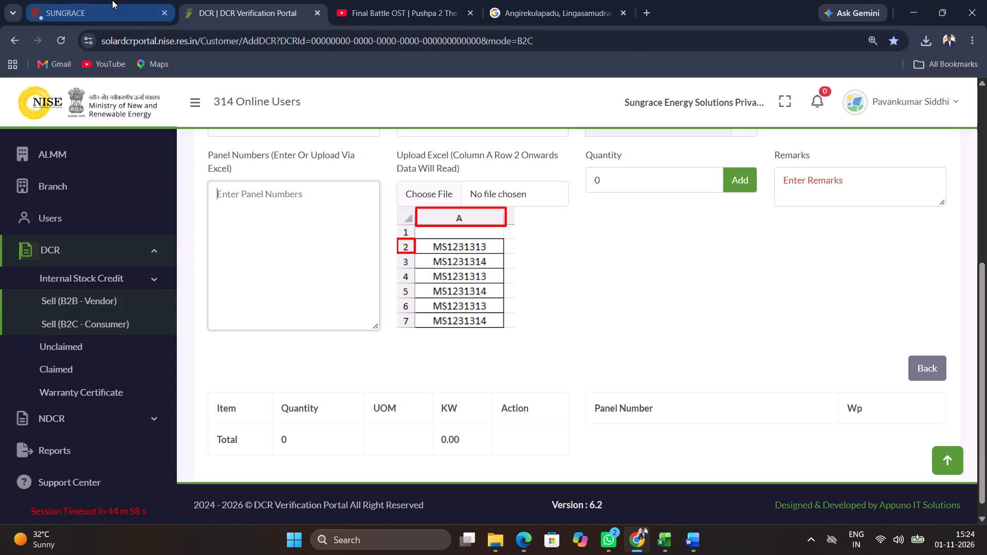
click(112, 0)
click(598, 126)
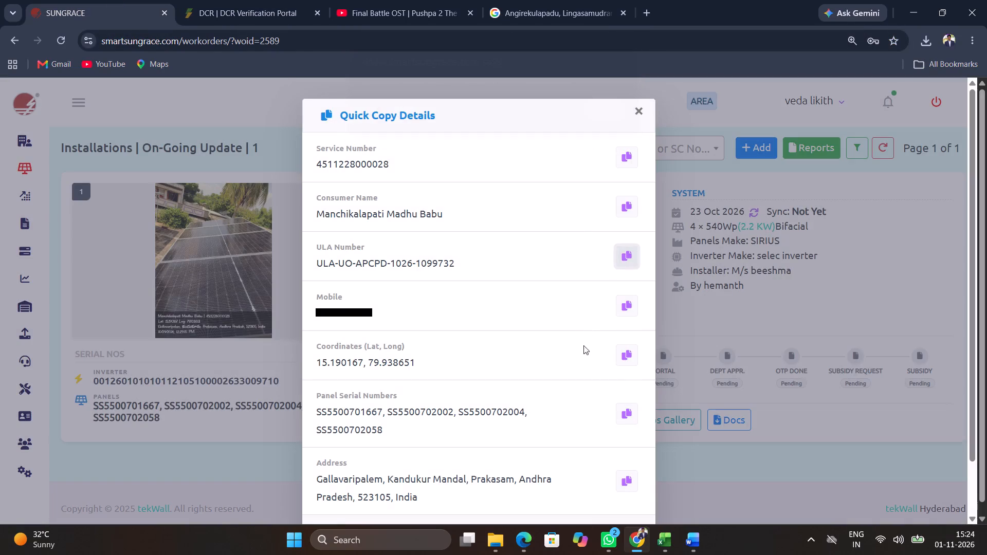
click(623, 413)
click(267, 9)
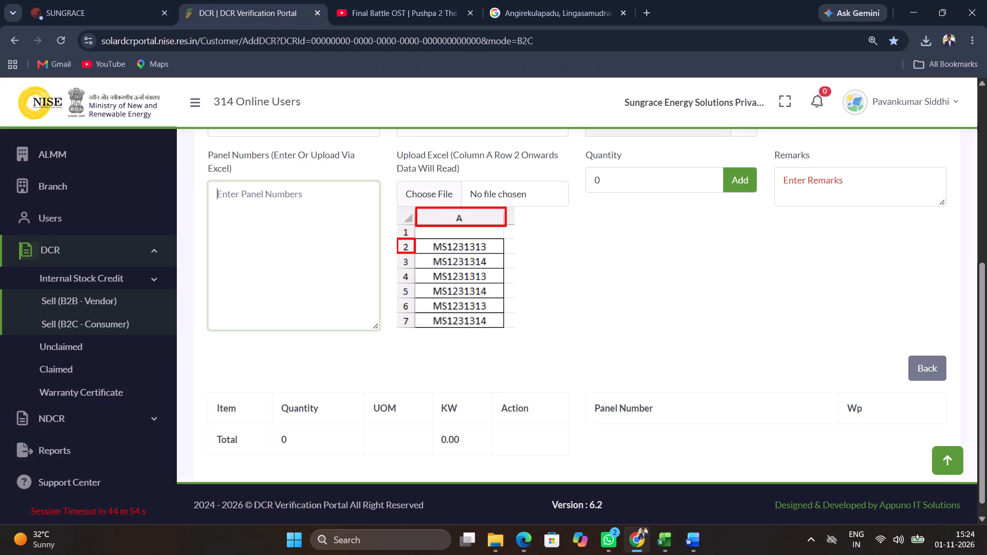
key(ctrl+v)
Put each of the four panel serial numbers on its own line, removing the commas and spaces between them.
key(Left)
key(Left)
key(Left)
key(Left)
key(Left)
key(Left)
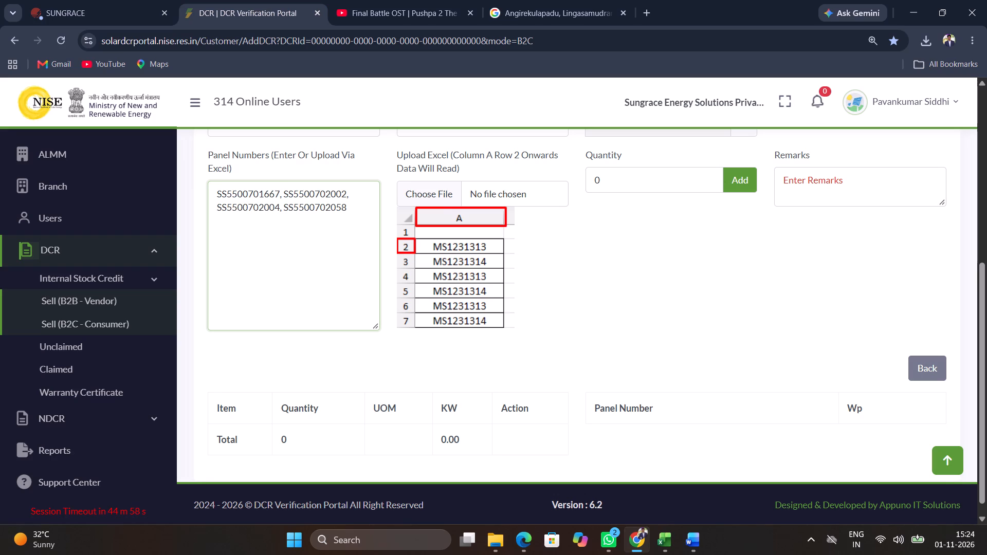
key(Left)
key(Left)
key(Left)
key(Left)
key(Left)
key(Left)
key(BackSpace)
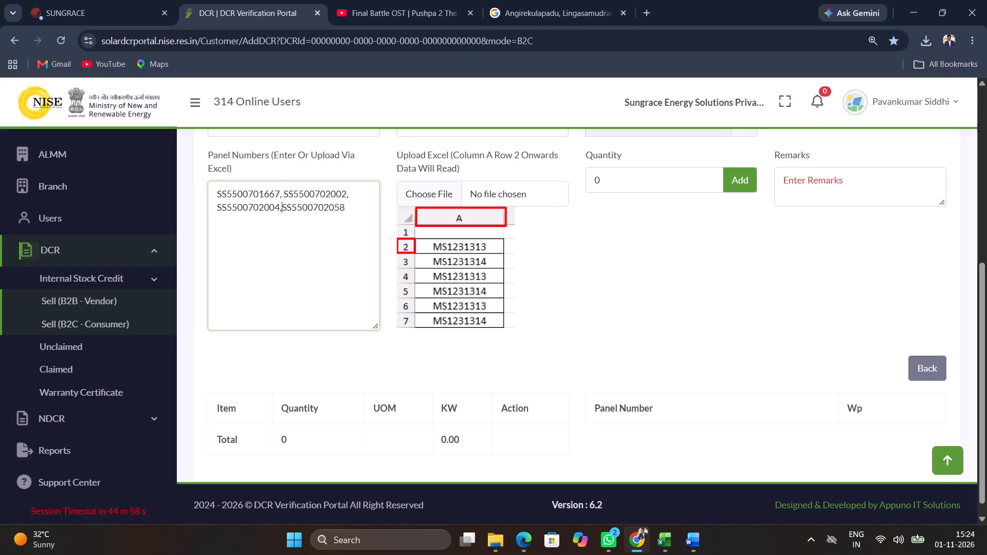
key(BackSpace)
key(Return)
key(Up)
key(Up)
key(Up)
key(Up)
key(Right)
key(Right)
key(Right)
key(Right)
key(Right)
key(Right)
key(Right)
key(Right)
key(Right)
key(Right)
key(Right)
key(Right)
key(Right)
key(Right)
key(Right)
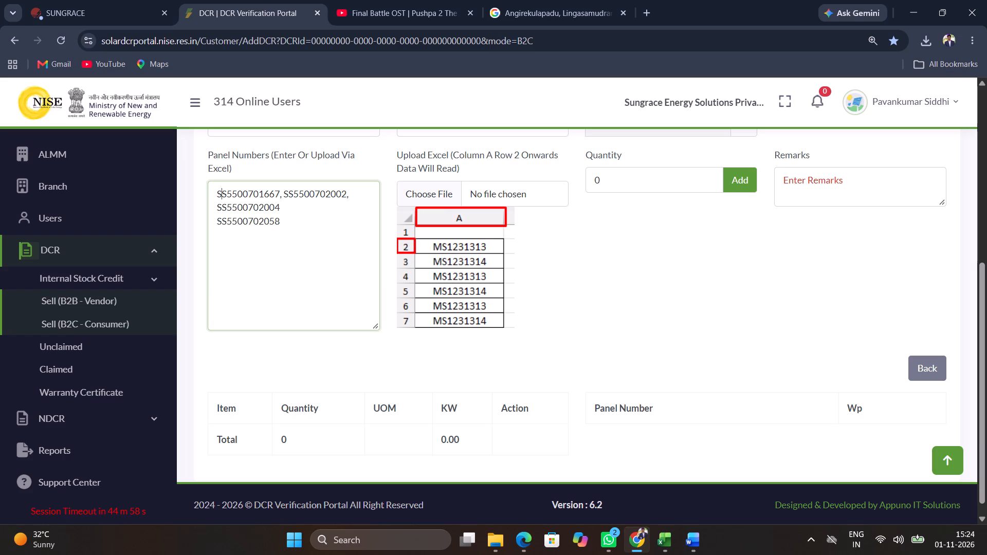
key(Left)
key(BackSpace)
key(BackSpace)
key(Return)
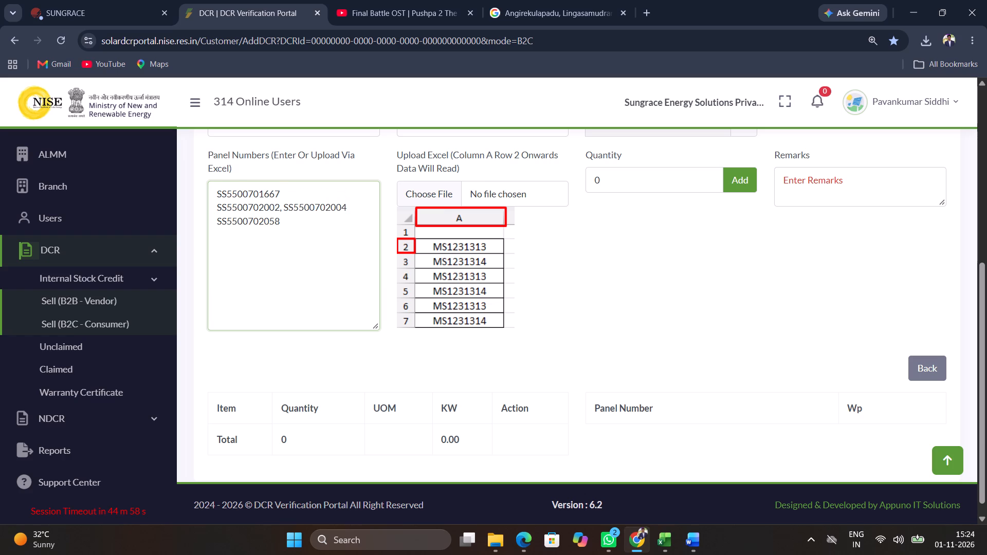
key(Right)
key(Right)
key(Right)
key(Right)
key(Right)
key(Right)
key(Right)
key(Right)
key(Right)
key(Right)
key(Right)
key(Right)
key(Right)
key(Right)
key(BackSpace)
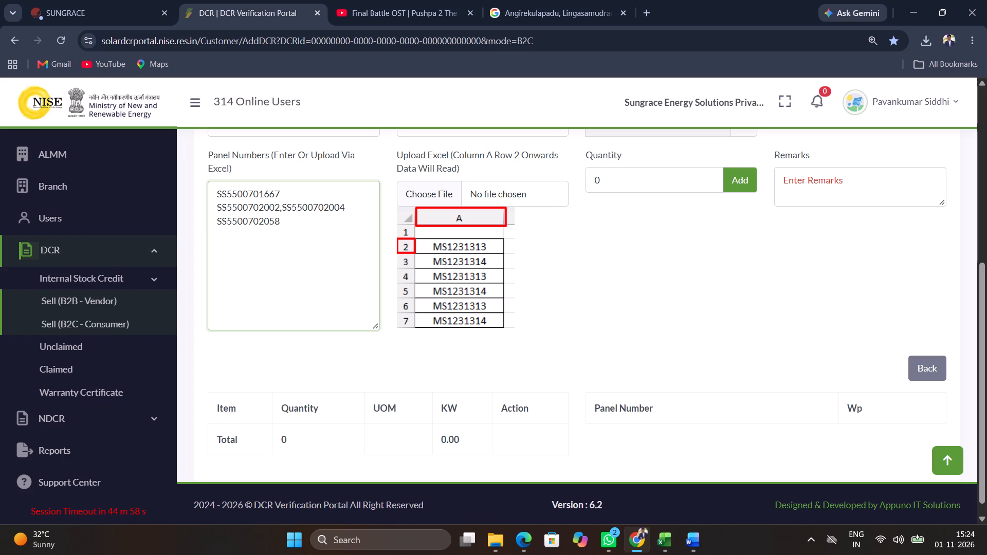
key(BackSpace)
key(Return)
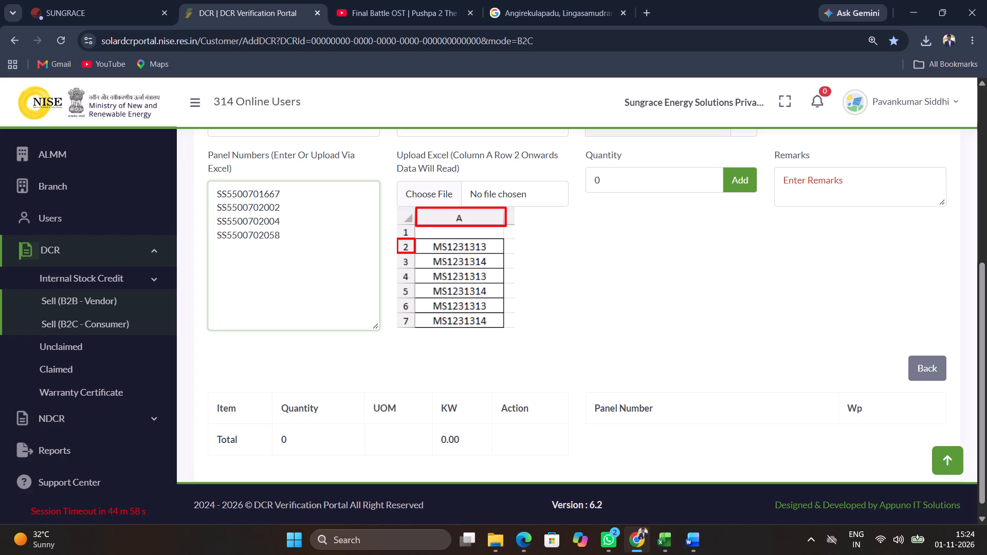
Set the Quantity to 4 and try to add the panels to the B2C sale.
click(645, 184)
scroll(645, 184, up, 3)
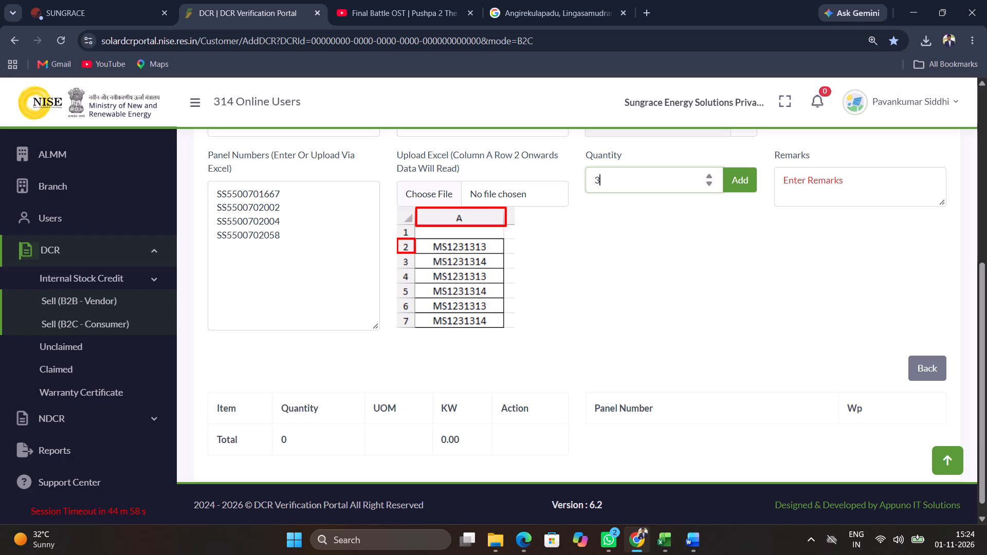
scroll(645, 184, up, 1)
click(745, 172)
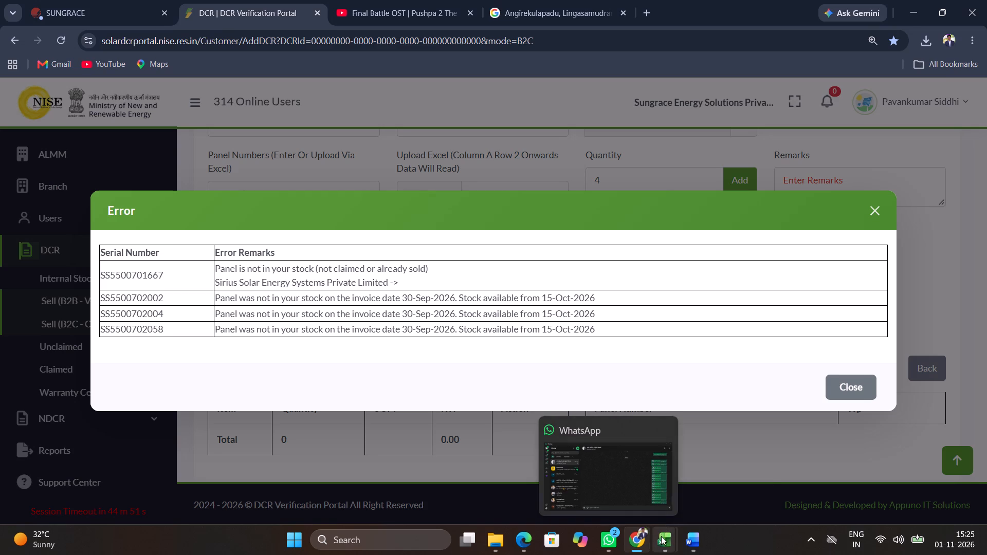
In the Installations_20261101_140304 Excel workbook, fill the current consumer's service number cell B309 with red.
click(691, 490)
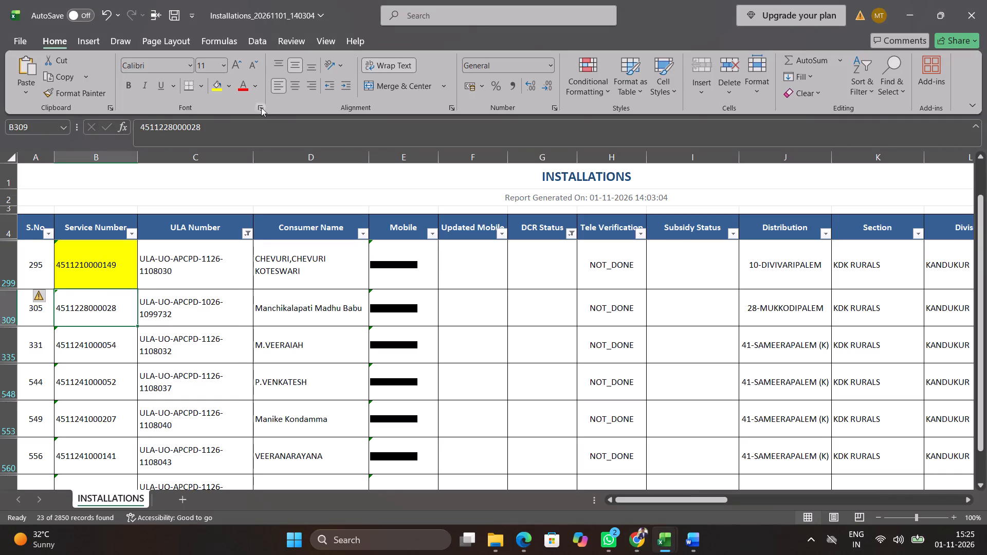
click(234, 85)
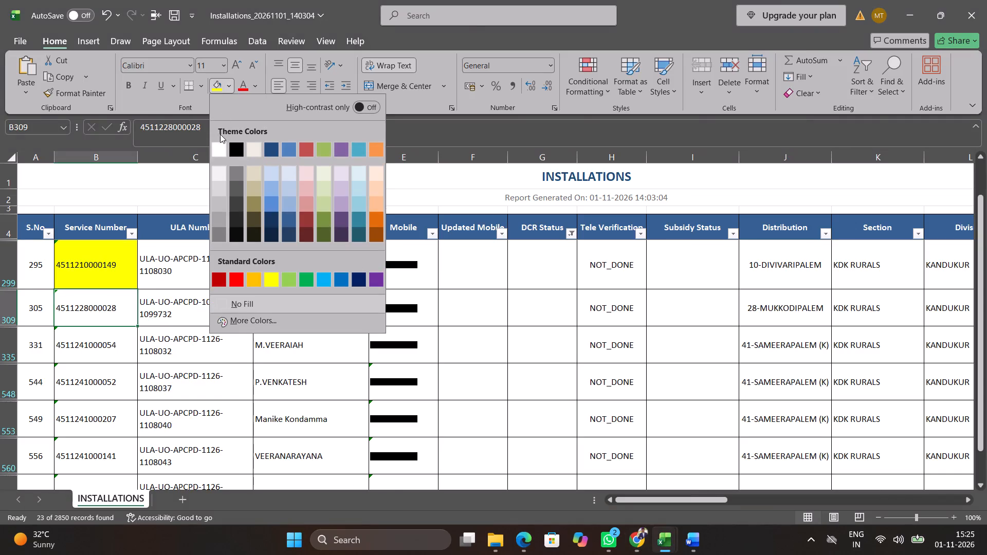
click(237, 270)
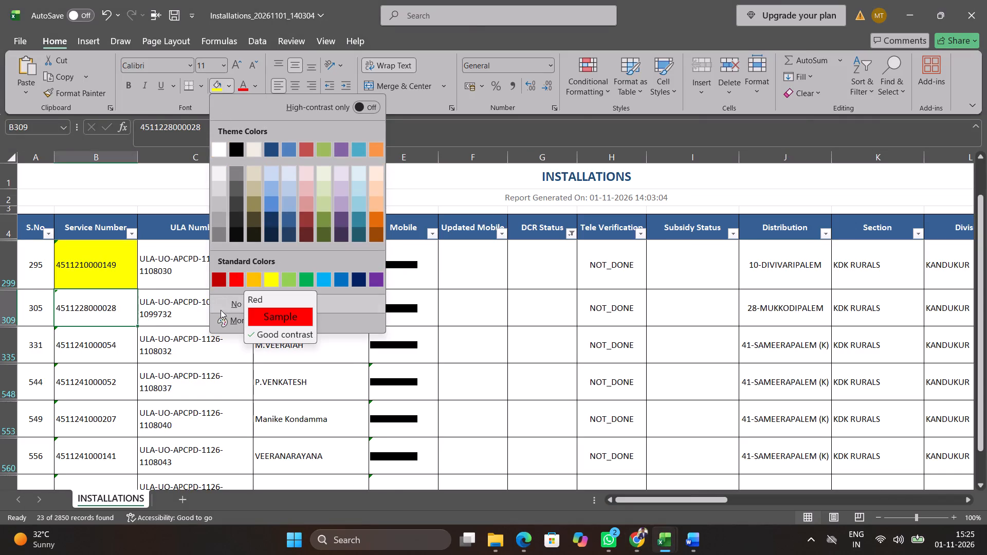
click(235, 282)
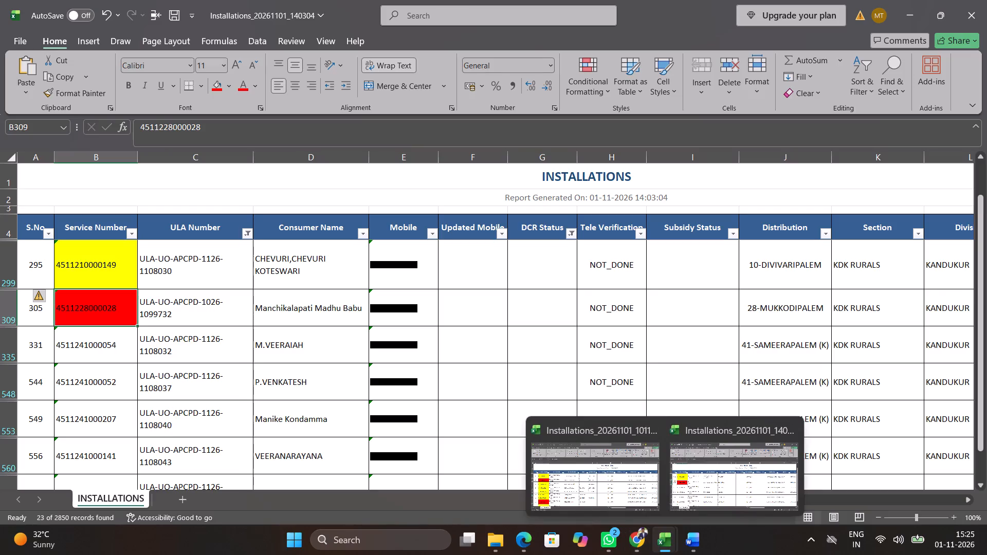
Copy the service number in cell B335 below the red cell and open its work order in SUNGRACE.
key(Down)
key(ctrl+c)
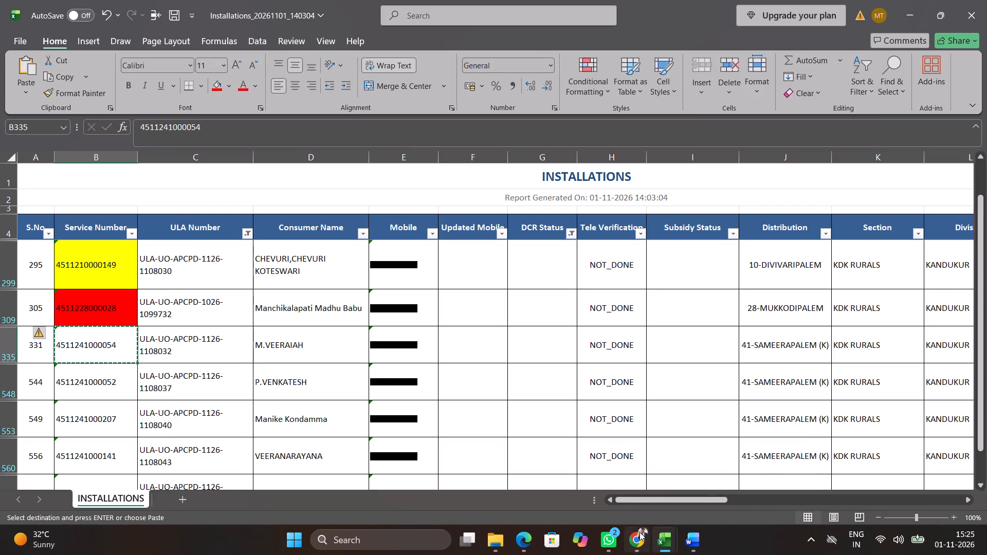
click(633, 473)
click(120, 1)
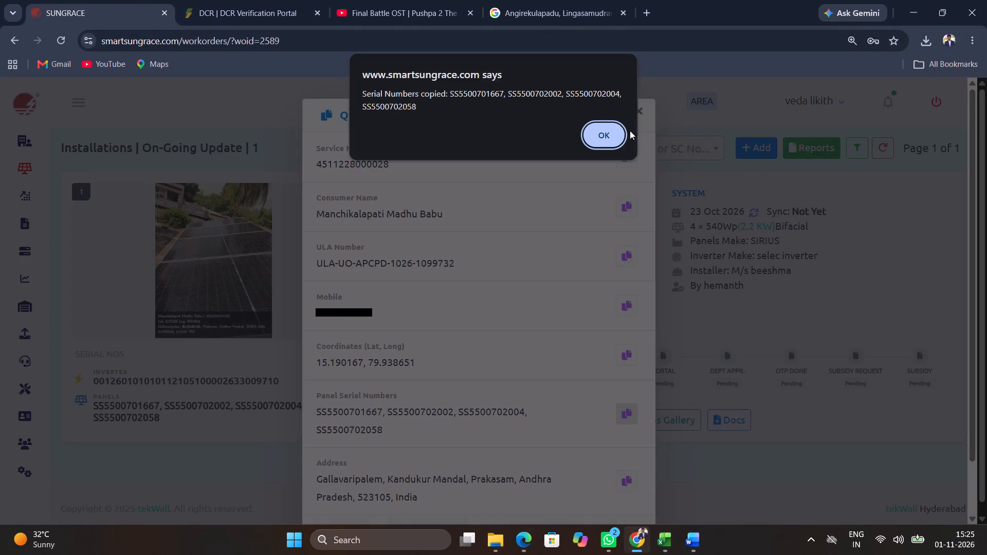
click(609, 132)
double_click(629, 111)
drag(608, 131, 607, 141)
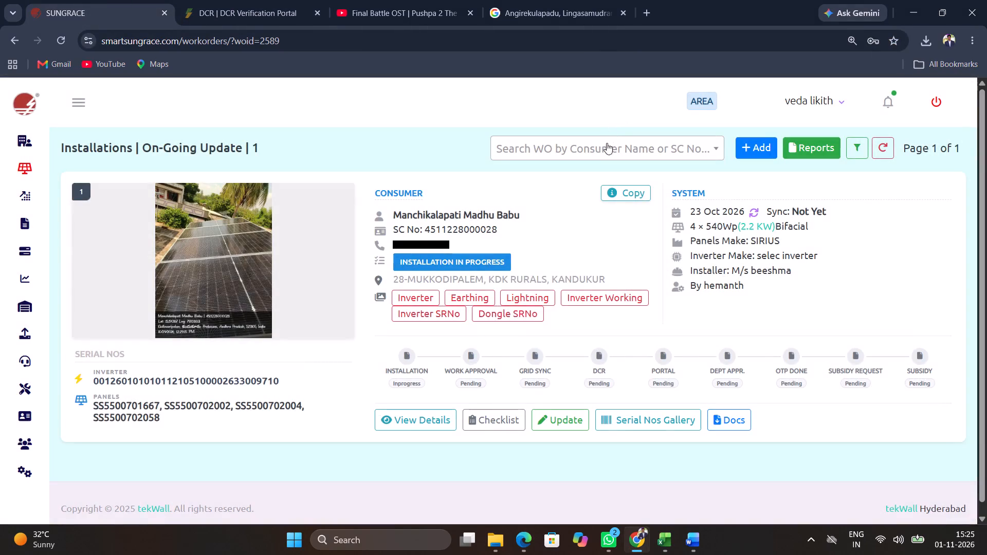
click(607, 143)
key(ctrl+v)
key(Return)
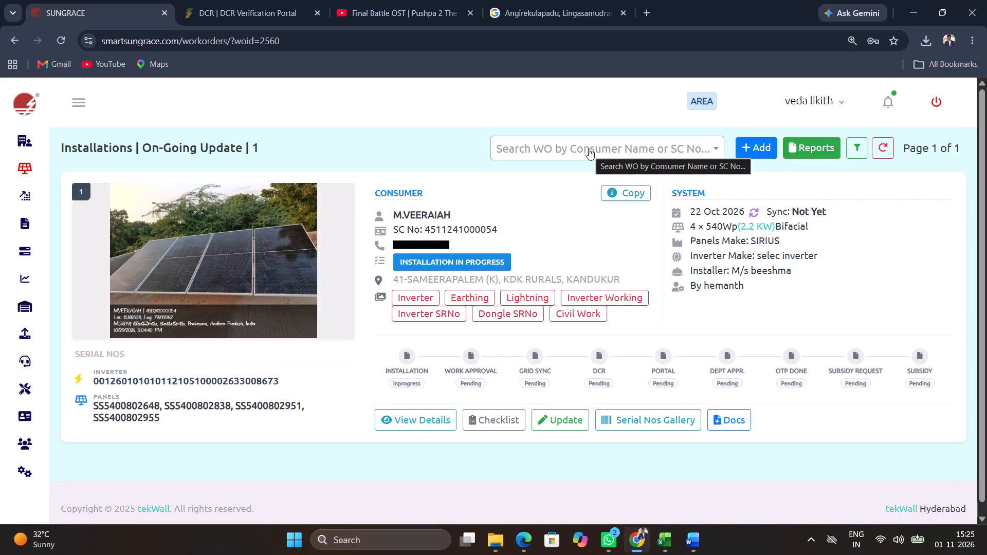
Copy the ULA number from the SUNGRACE work order and replace the Consumer Application Number with it in the DCR portal's B2C sale.
click(624, 188)
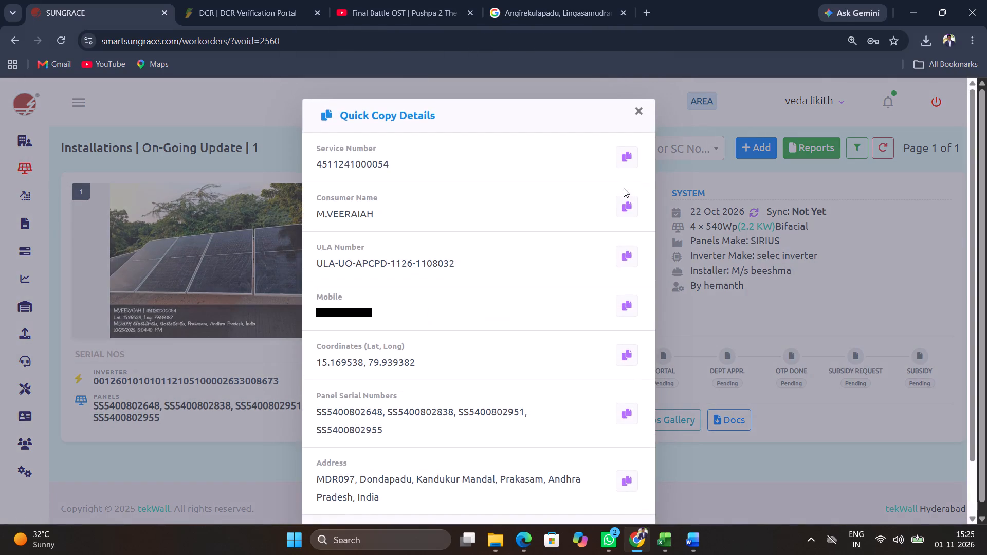
click(627, 252)
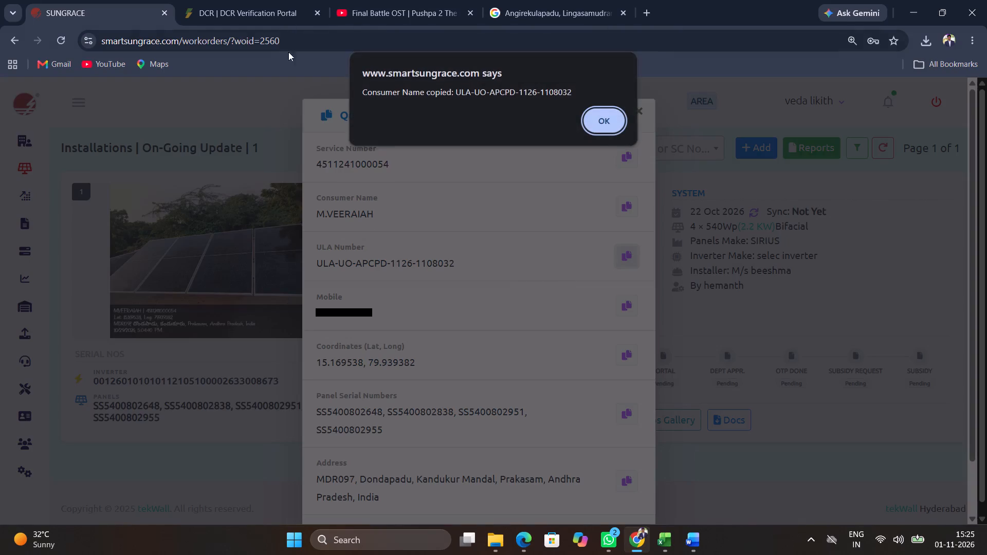
click(263, 0)
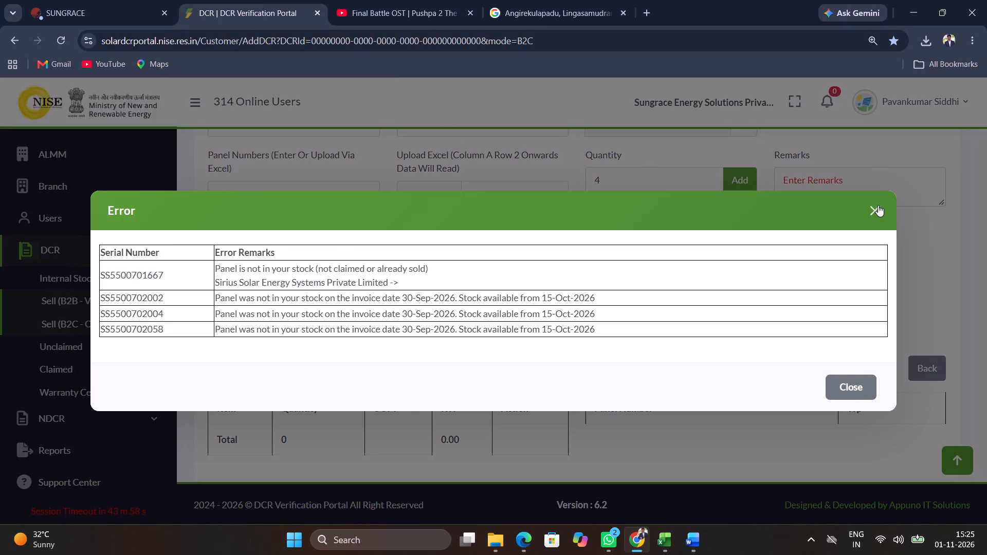
click(877, 206)
scroll(677, 218, up, 4)
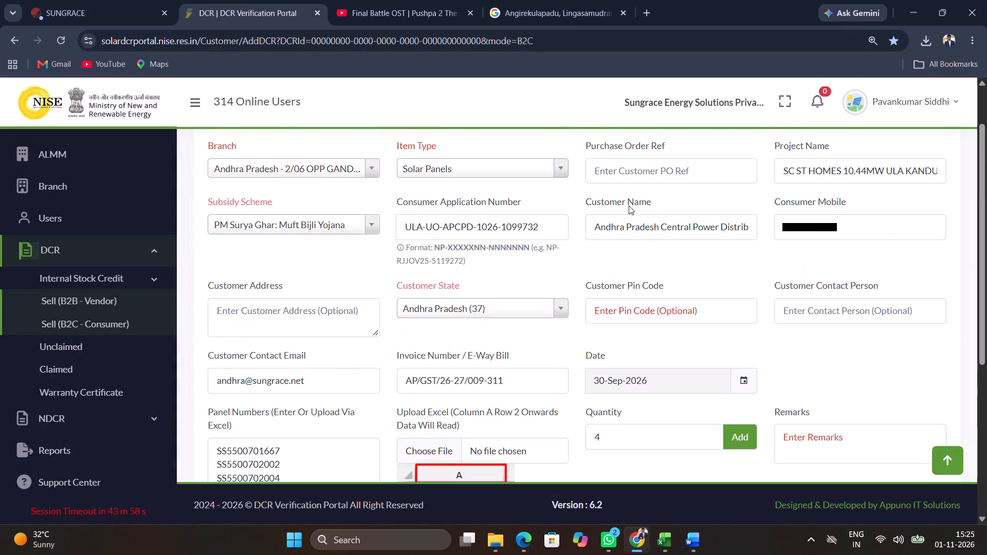
click(540, 220)
key(BackSpace)
key(BackSpace)
key(BackSpace)
key(BackSpace)
key(BackSpace)
key(BackSpace)
key(BackSpace)
key(BackSpace)
key(BackSpace)
key(BackSpace)
key(BackSpace)
key(BackSpace)
key(BackSpace)
key(BackSpace)
key(BackSpace)
key(BackSpace)
key(BackSpace)
key(BackSpace)
key(BackSpace)
key(BackSpace)
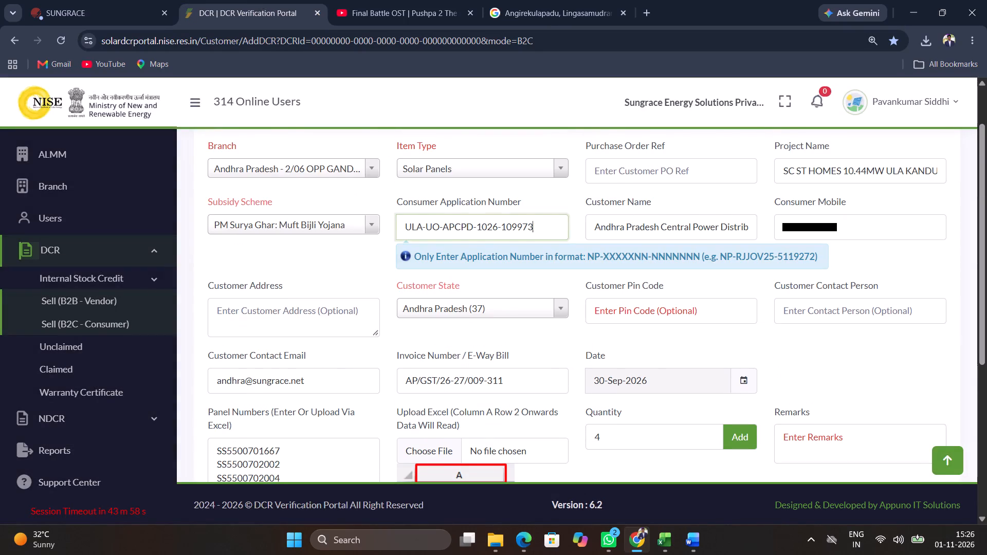
key(ctrl+v)
scroll(505, 227, down, 3)
click(334, 306)
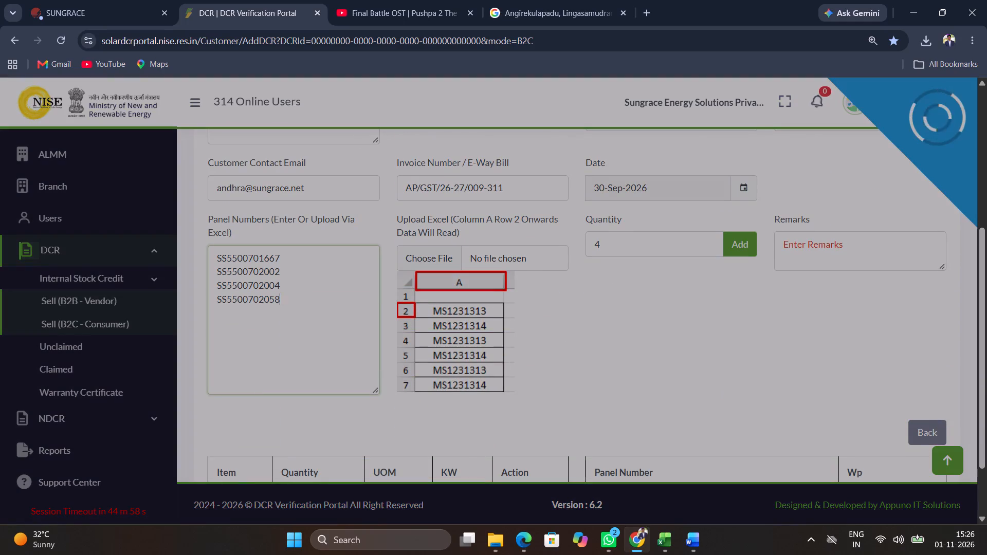
key(BackSpace)
key(BackSpace)
key(BackSpace)
key(BackSpace)
key(BackSpace)
key(BackSpace)
key(BackSpace)
key(BackSpace)
key(BackSpace)
key(BackSpace)
key(BackSpace)
key(BackSpace)
key(BackSpace)
key(BackSpace)
key(BackSpace)
key(BackSpace)
key(BackSpace)
key(BackSpace)
key(BackSpace)
key(BackSpace)
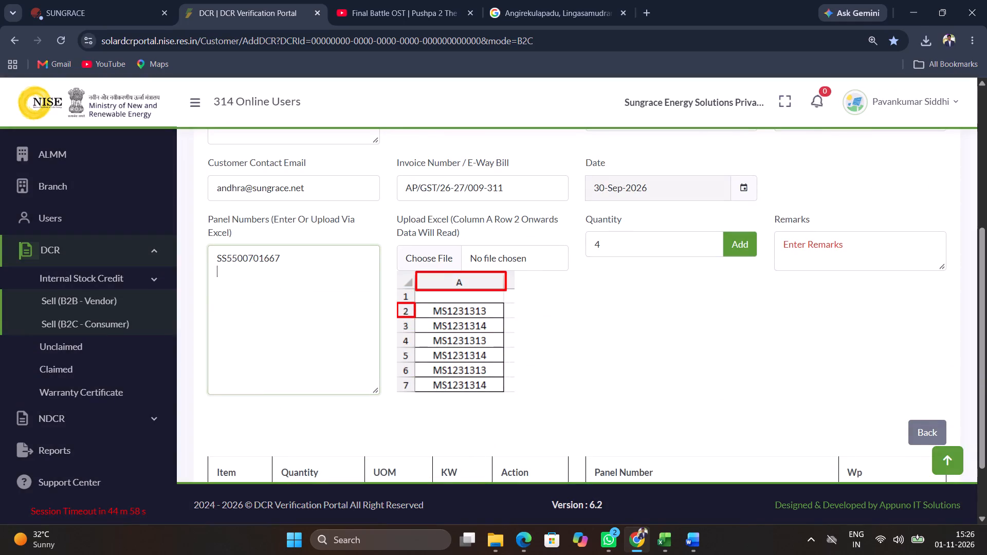
click(125, 0)
click(600, 127)
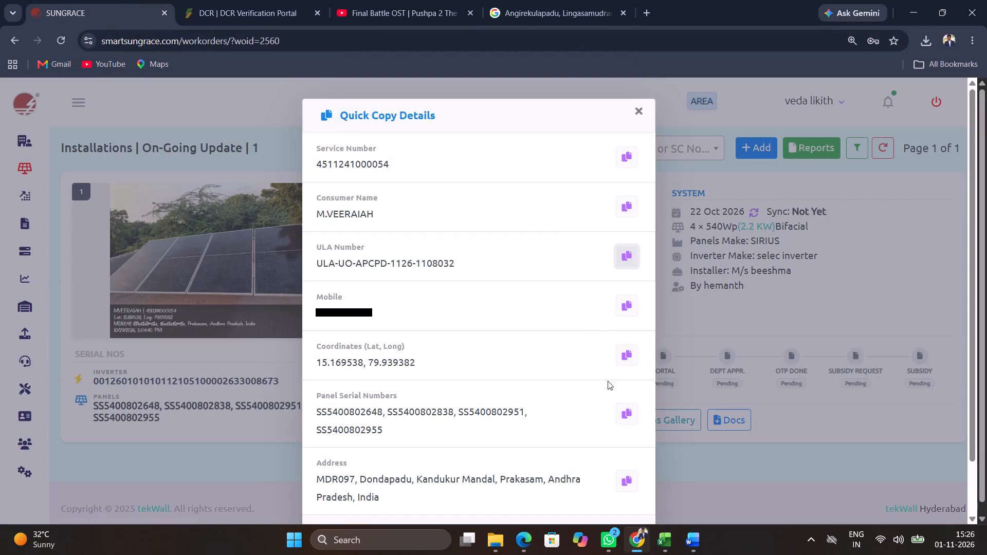
click(627, 419)
click(252, 6)
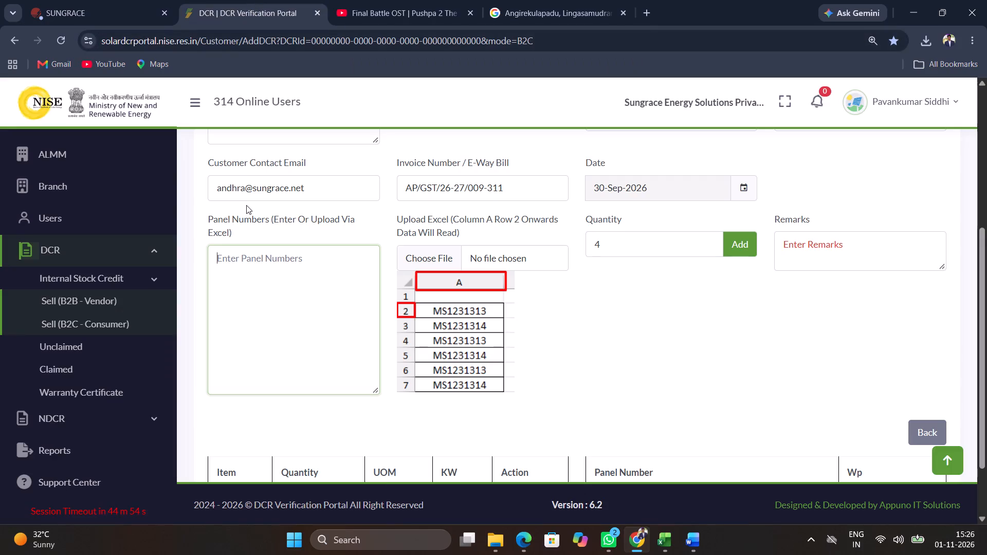
key(ctrl+v)
Put each of the four panel serial numbers on its own line, removing the commas and spaces between them.
key(Left)
key(Left)
key(Left)
key(Left)
key(Left)
key(Left)
key(Left)
key(Left)
key(Left)
key(Left)
key(Left)
key(Left)
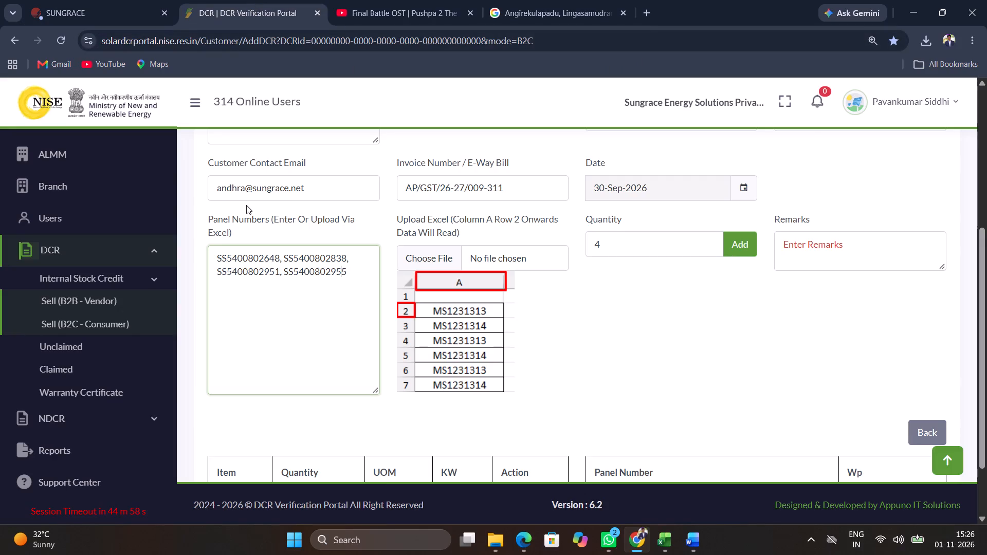
key(BackSpace)
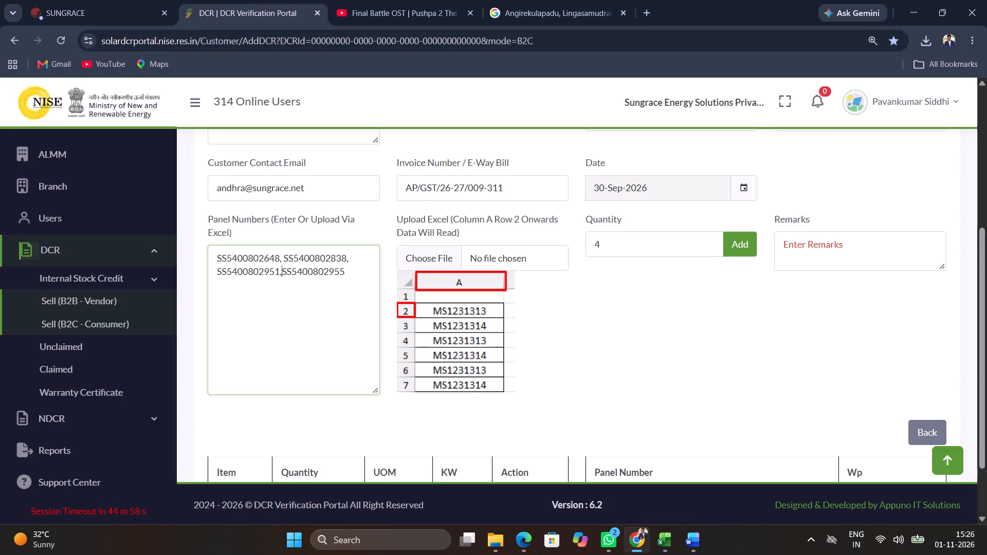
key(BackSpace)
key(Return)
key(Up)
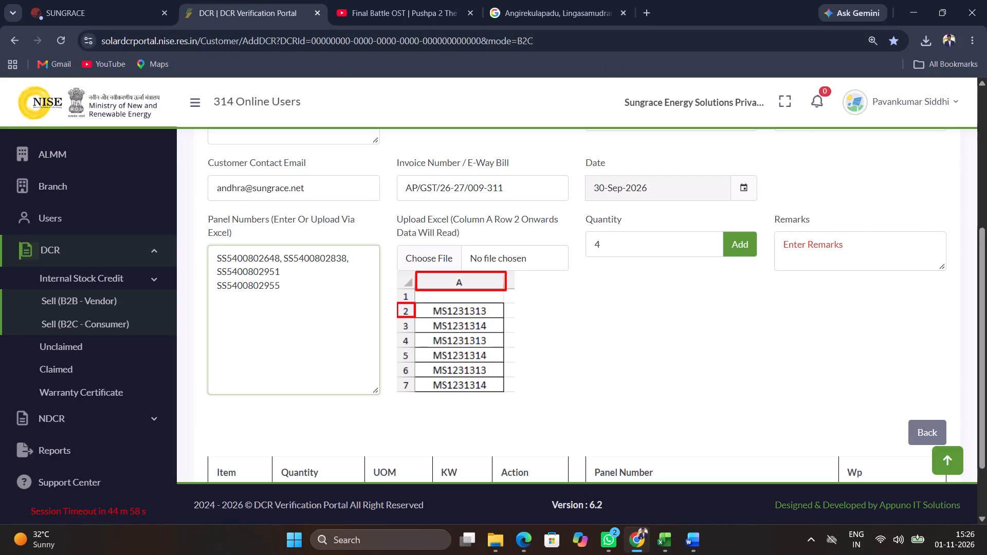
key(Up)
key(Up)
key(Up)
key(Right)
key(Right)
key(Right)
key(Right)
key(Right)
key(Right)
key(Right)
key(Right)
key(Right)
key(Right)
key(Right)
key(Right)
key(Right)
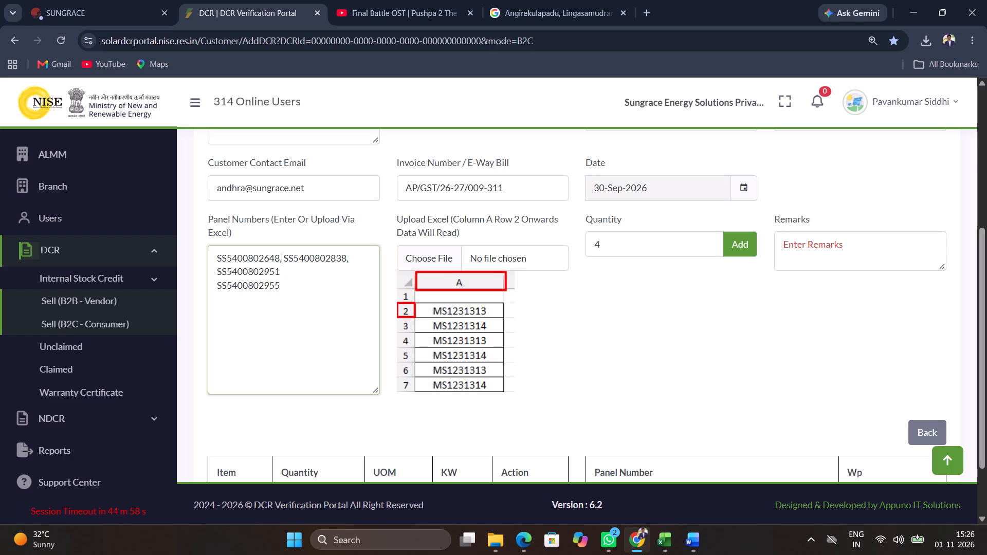
key(Right)
key(BackSpace)
key(BackSpace)
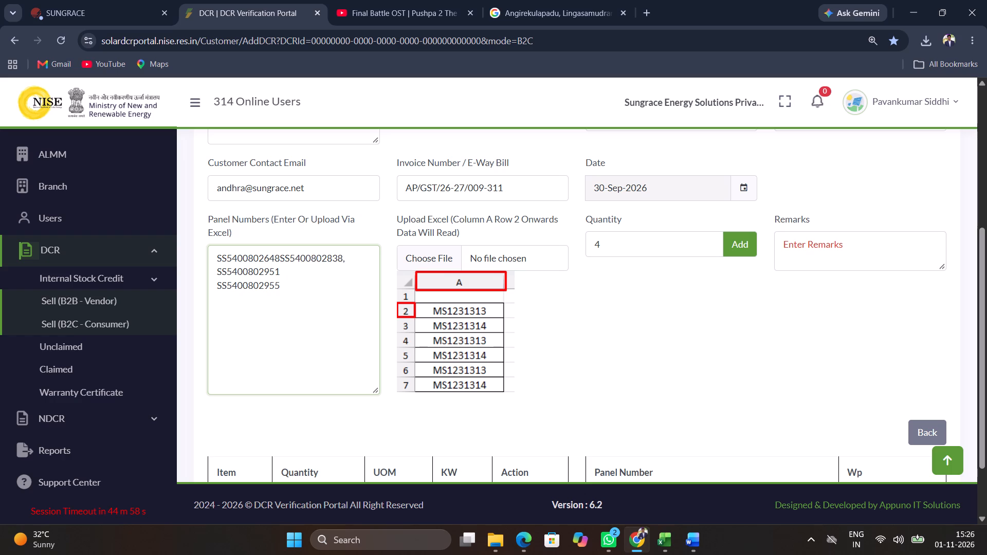
key(Return)
key(Right)
key(Right)
key(Right)
key(Right)
key(Right)
key(Right)
key(Right)
key(Right)
key(Right)
key(Right)
key(Right)
key(Right)
key(Right)
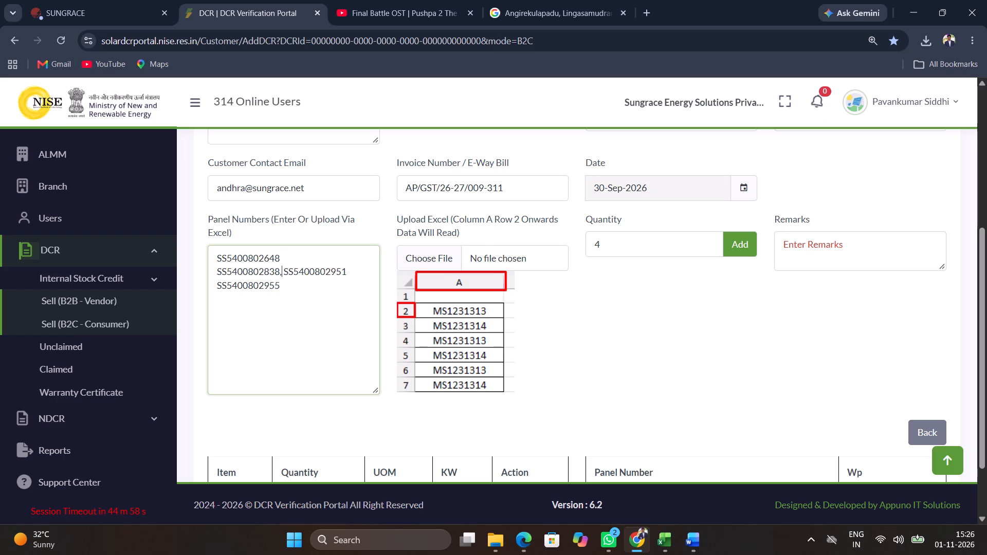
key(Right)
key(BackSpace)
key(BackSpace)
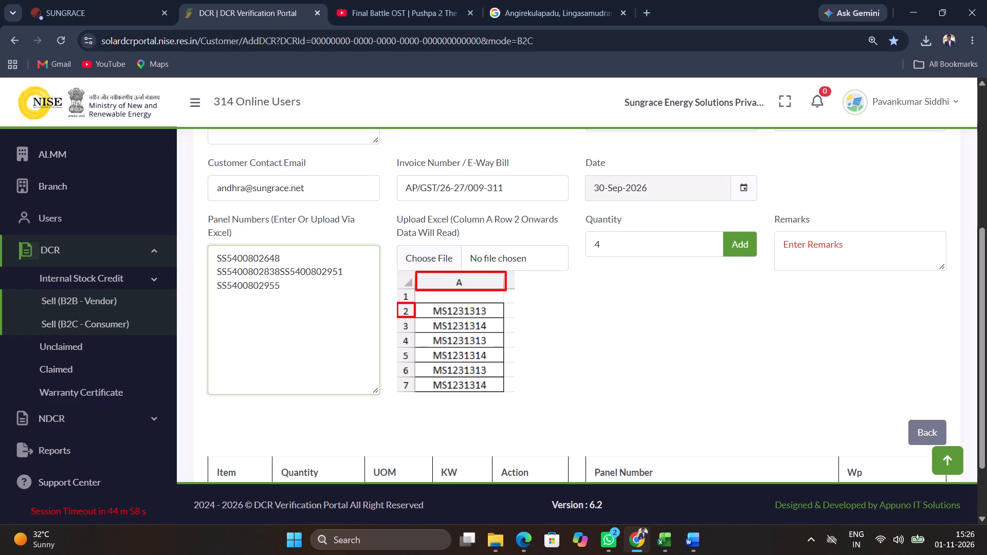
key(Return)
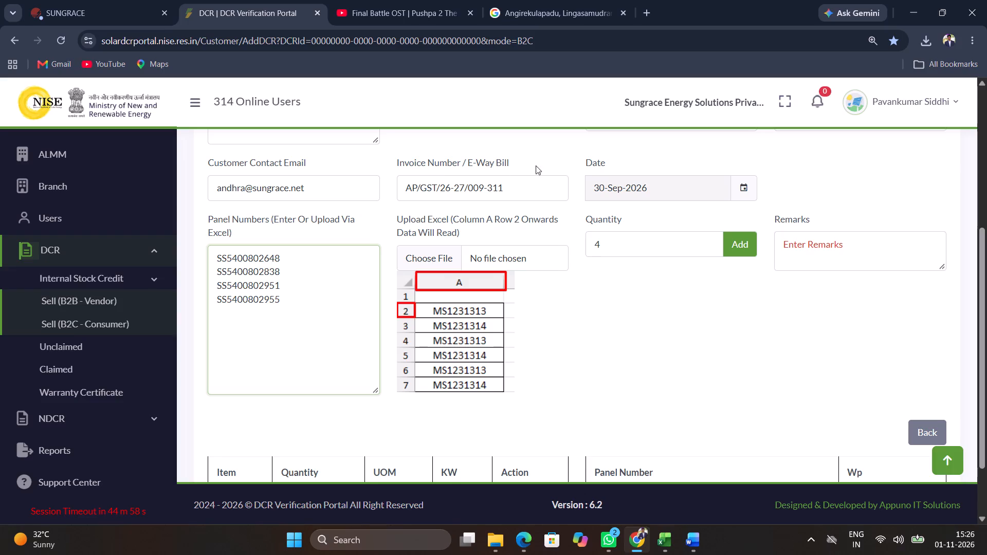
Add the four listed panels to the B2C sale.
click(737, 243)
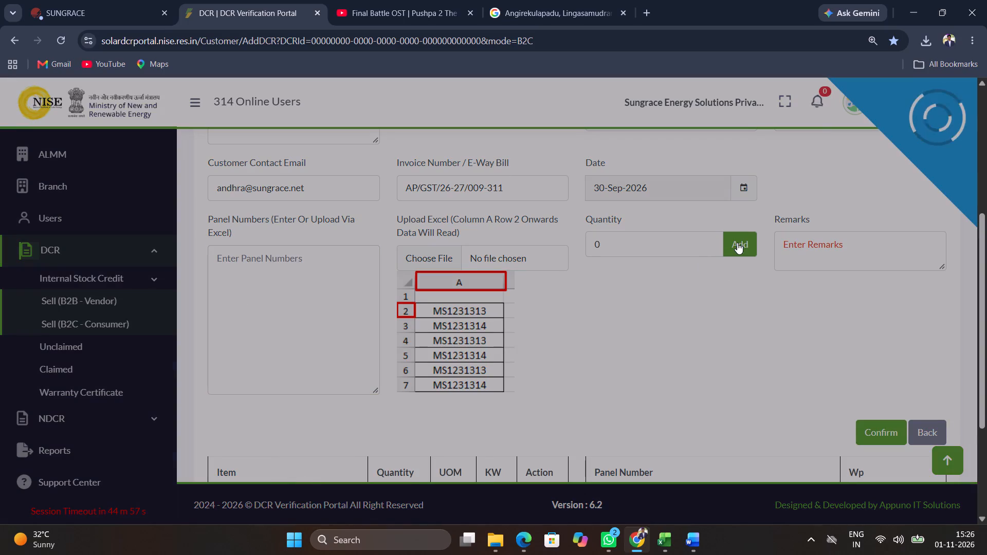
Copy the consumer's address from the SUNGRACE work order into the sale's Remarks.
click(830, 256)
click(82, 0)
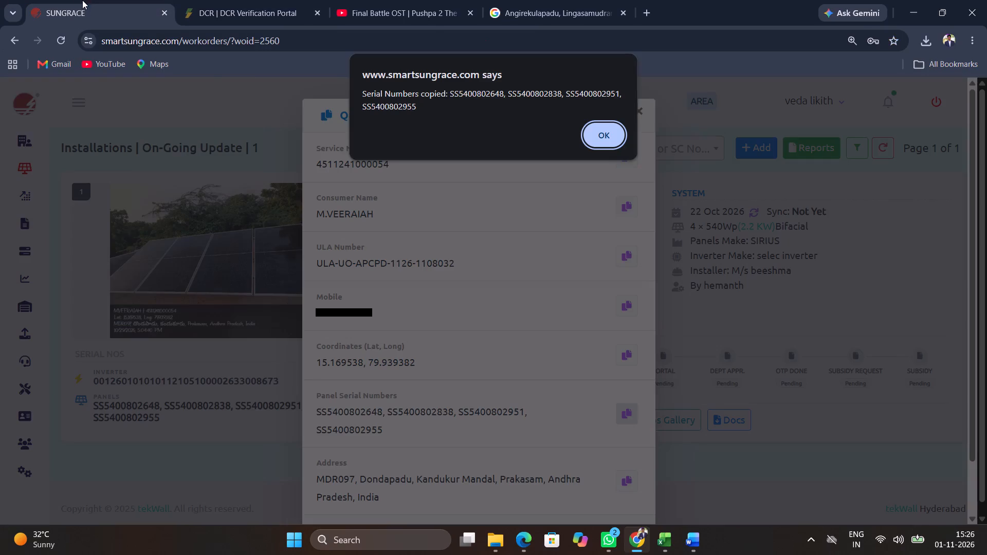
click(609, 130)
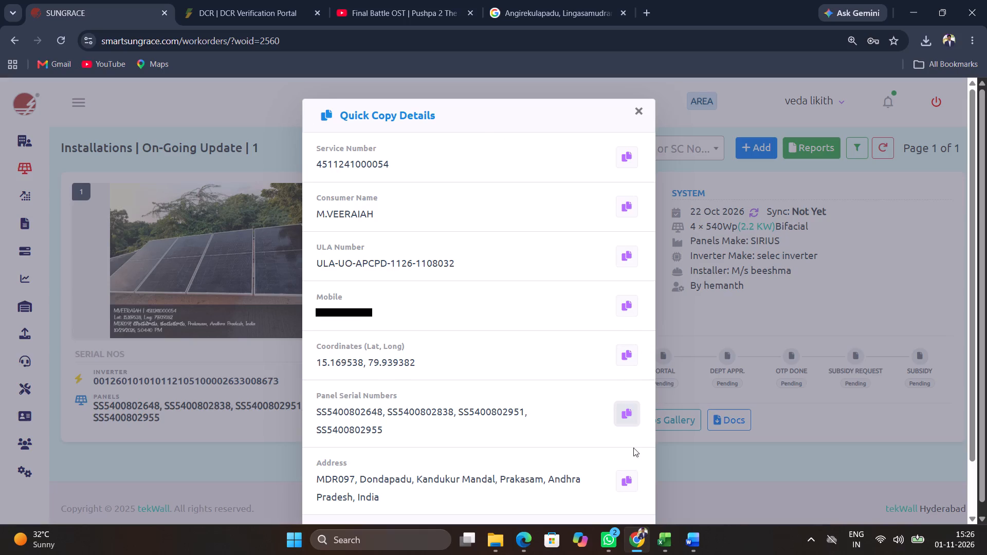
click(625, 475)
click(217, 0)
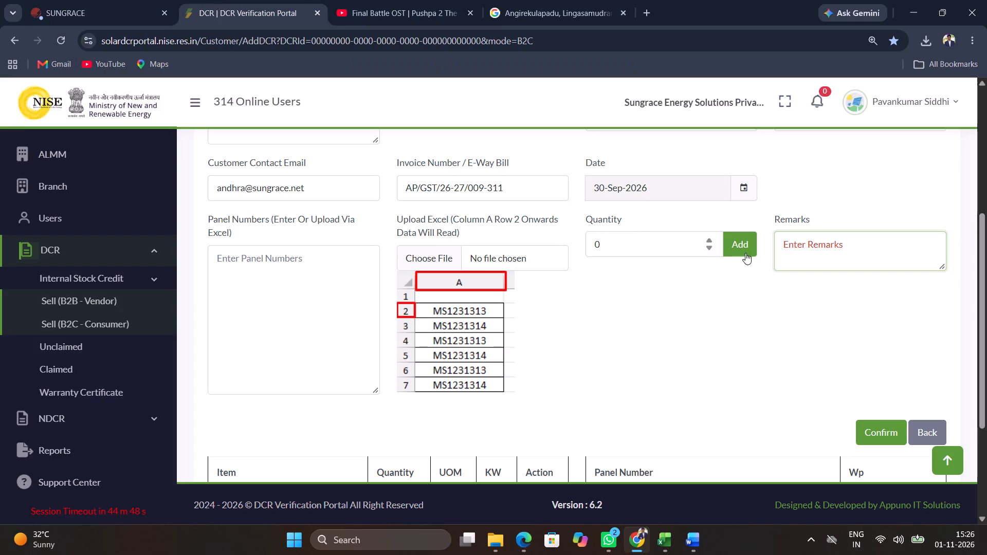
click(807, 254)
key(ctrl+v)
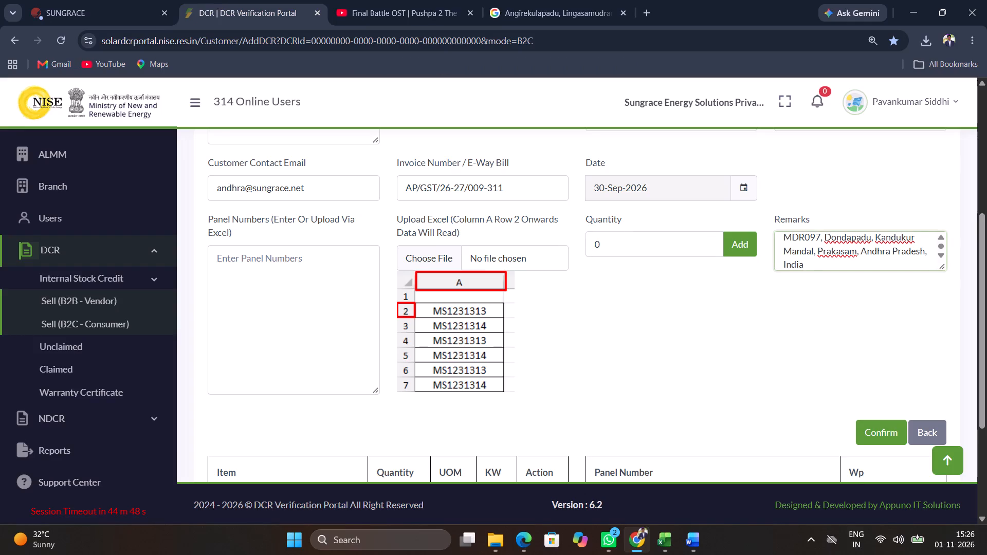
Look up the pincode for the copied consumer address on Google and enter it as the sale's Customer Pin Code.
click(139, 0)
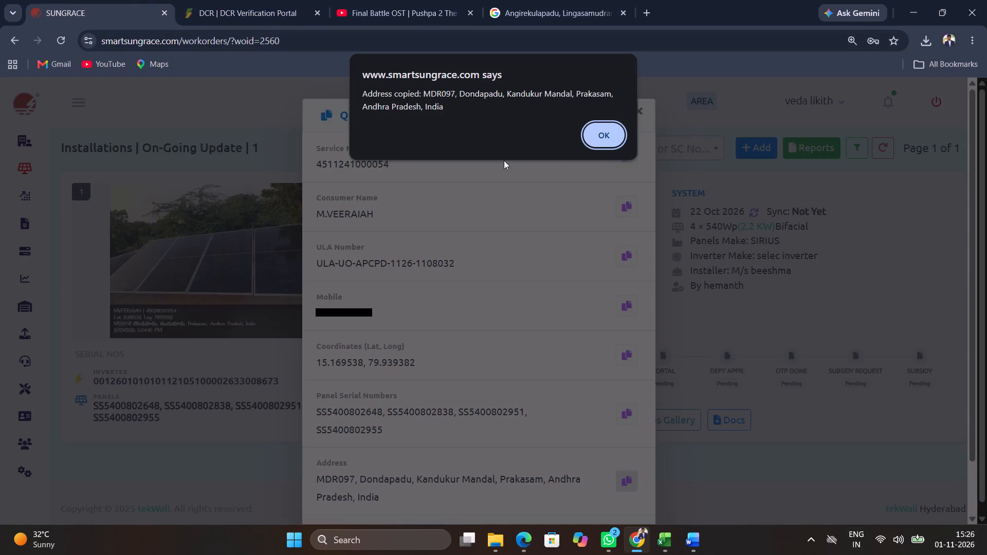
click(585, 143)
scroll(552, 194, down, 5)
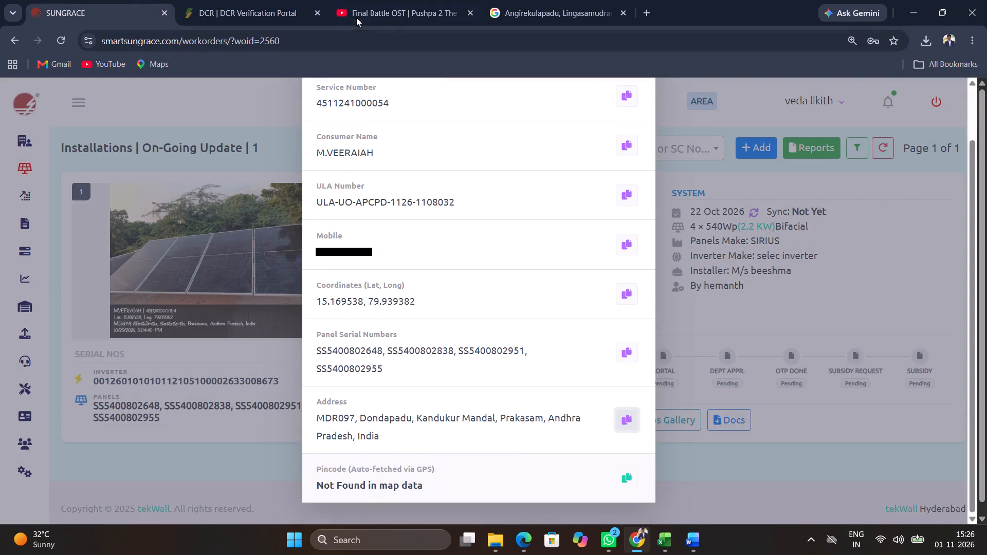
click(636, 10)
click(651, 10)
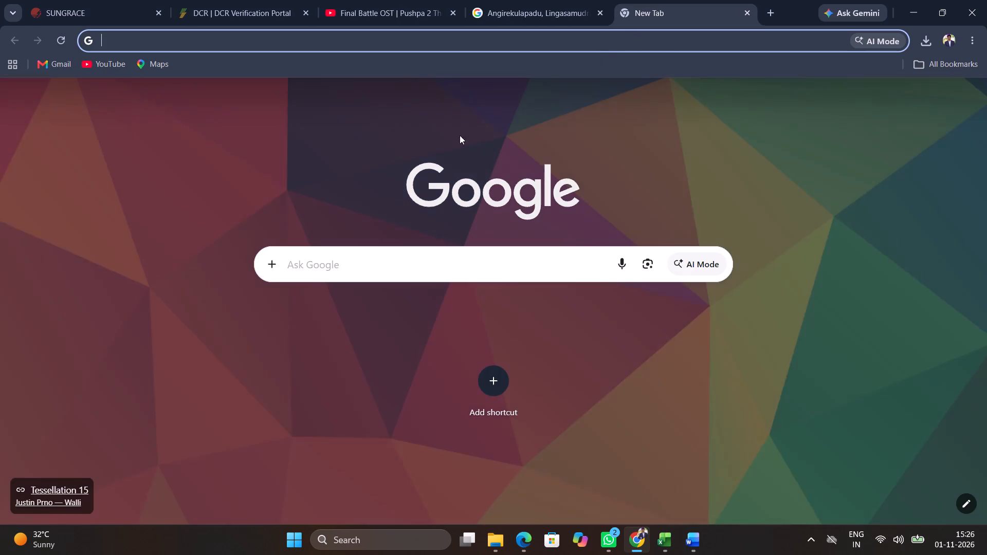
key(ctrl+v)
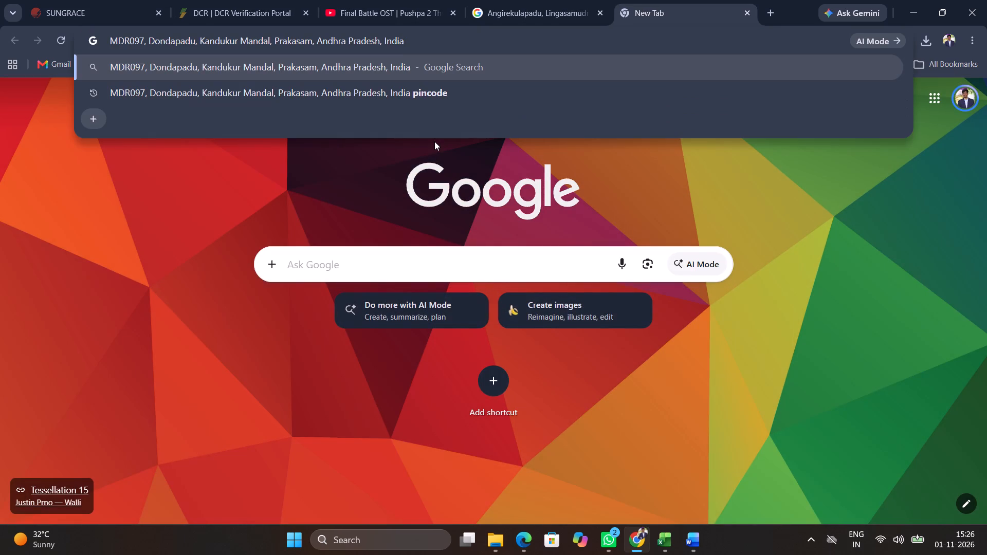
click(412, 95)
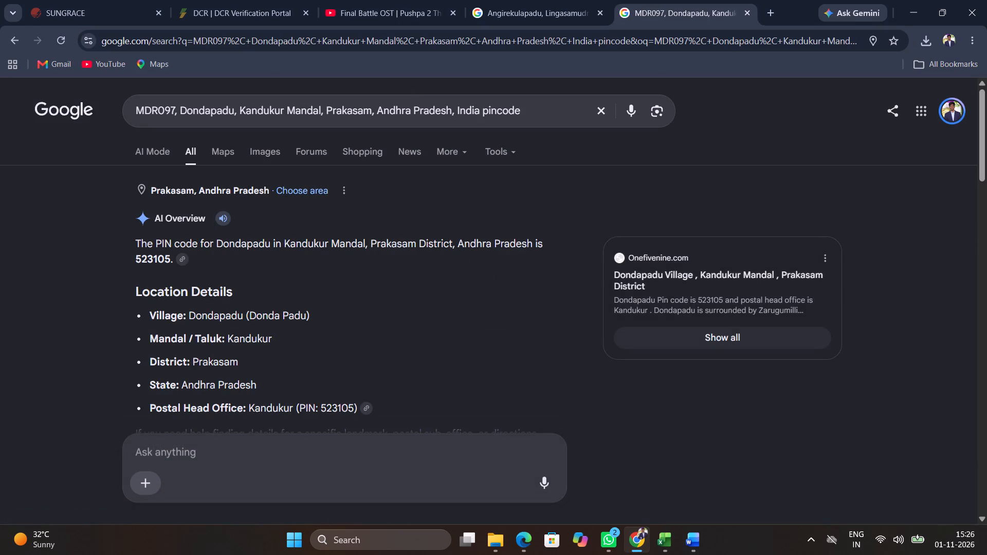
double_click(148, 262)
key(ctrl+c)
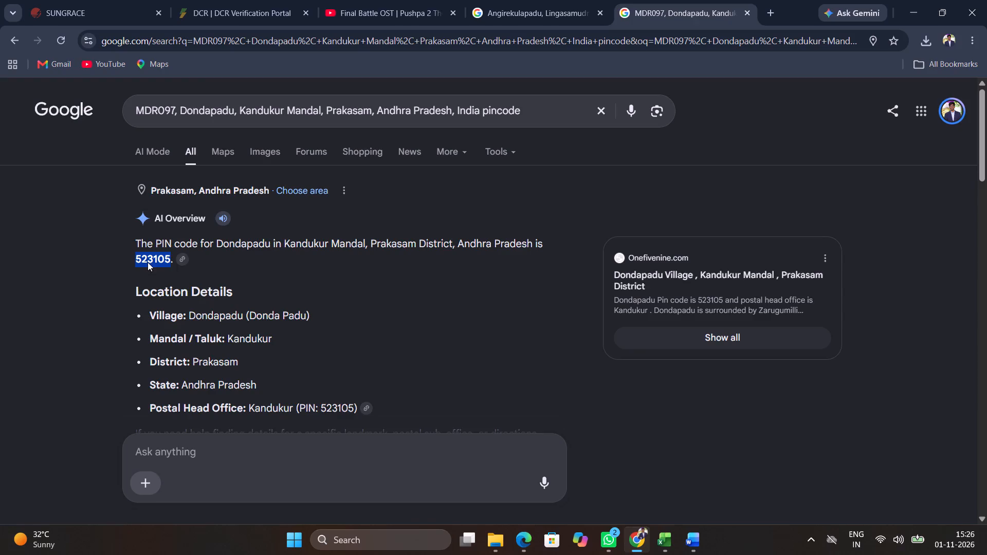
click(275, 0)
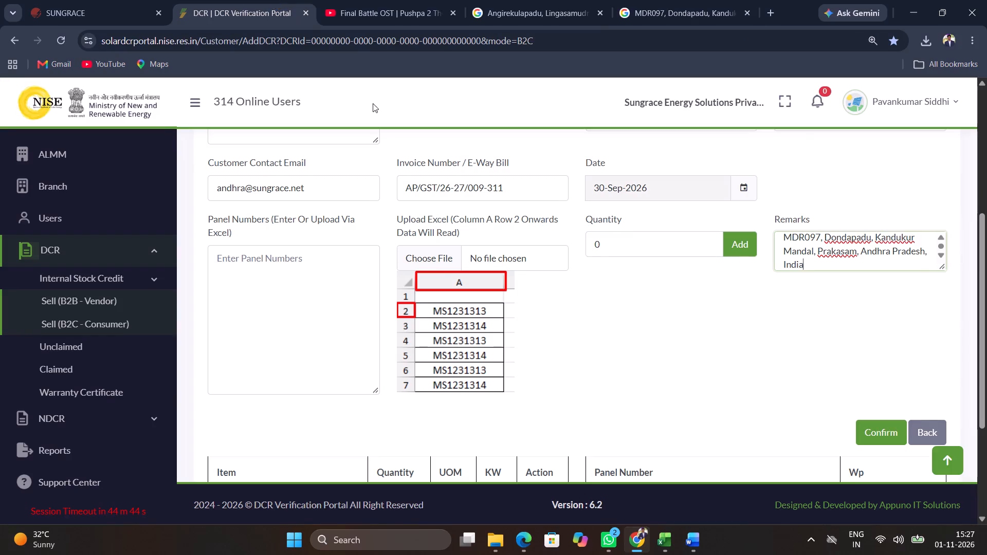
scroll(520, 226, up, 2)
click(632, 256)
key(ctrl+v)
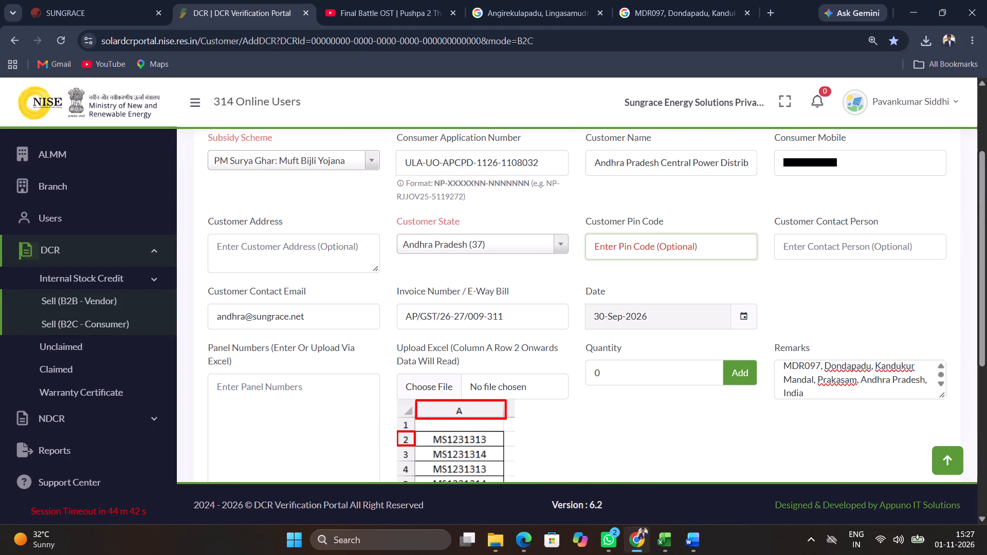
Confirm the B2C sale to issue the consumer's DCR certificate.
scroll(679, 261, down, 5)
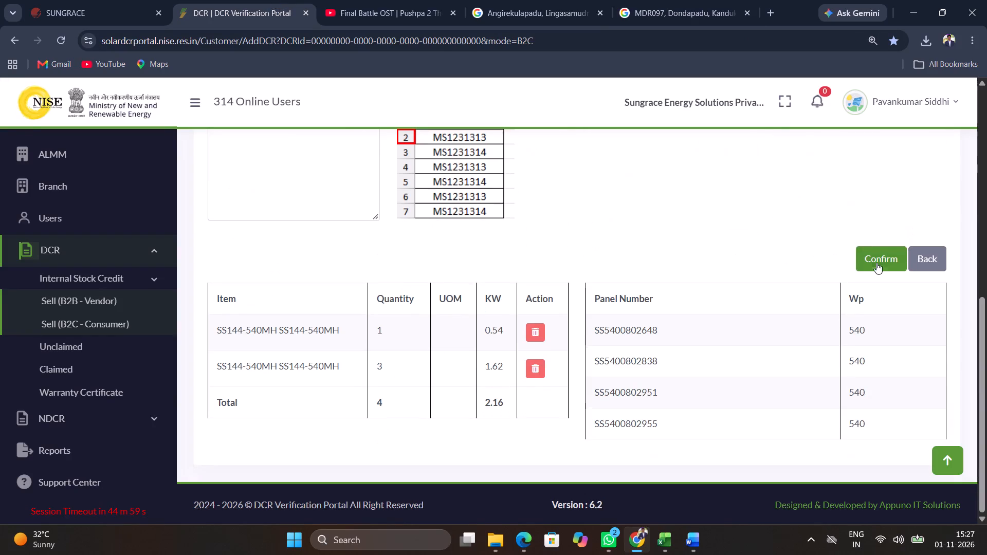
click(879, 265)
click(615, 390)
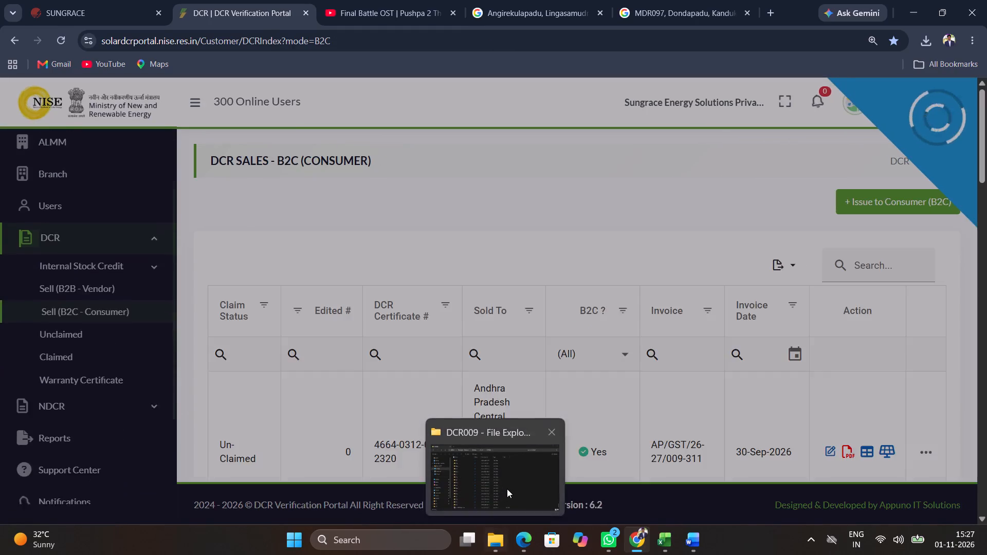
Switch to File Explorer and create a folder named 311_ inside DCR009.
click(507, 489)
click(36, 72)
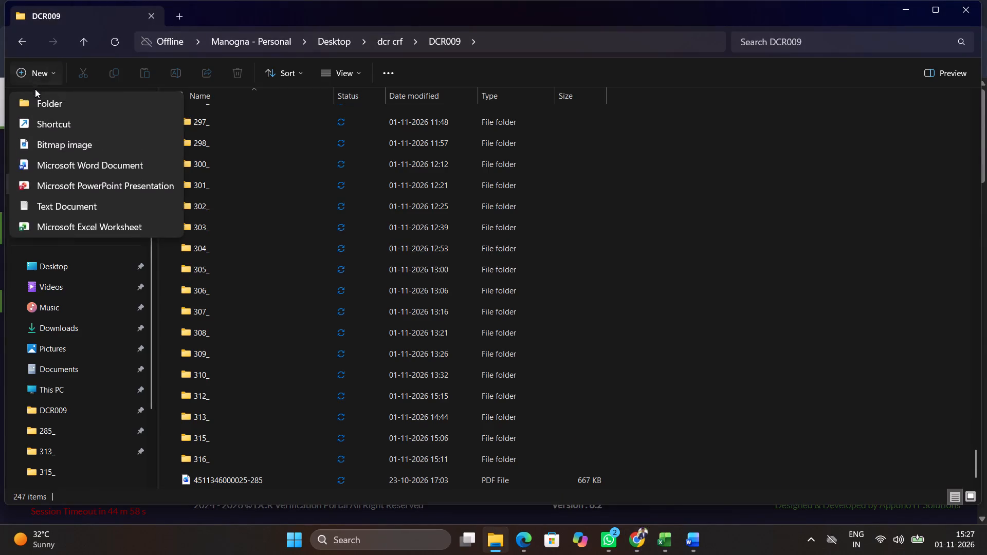
click(37, 100)
text(311)
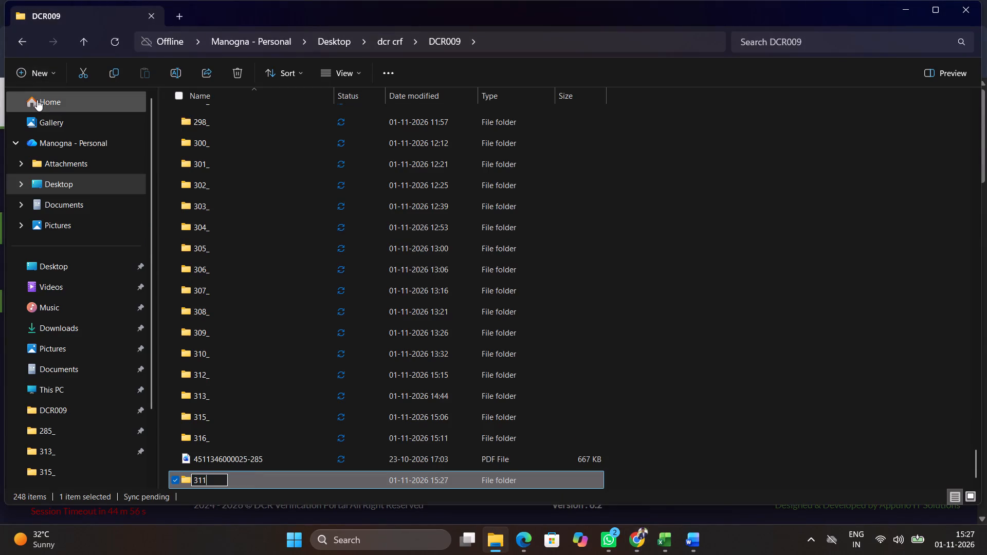
key(shift+underscore)
key(Return)
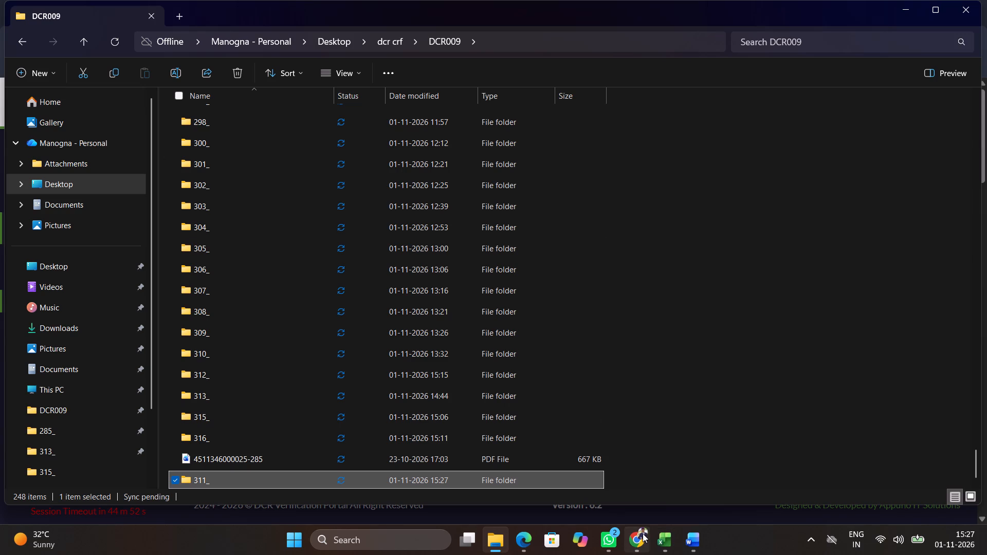
Save the new DCR certificate PDF in DCR009's 311_ folder, named with the service number copied from SUNGRACE followed by -311.
click(655, 481)
click(57, 0)
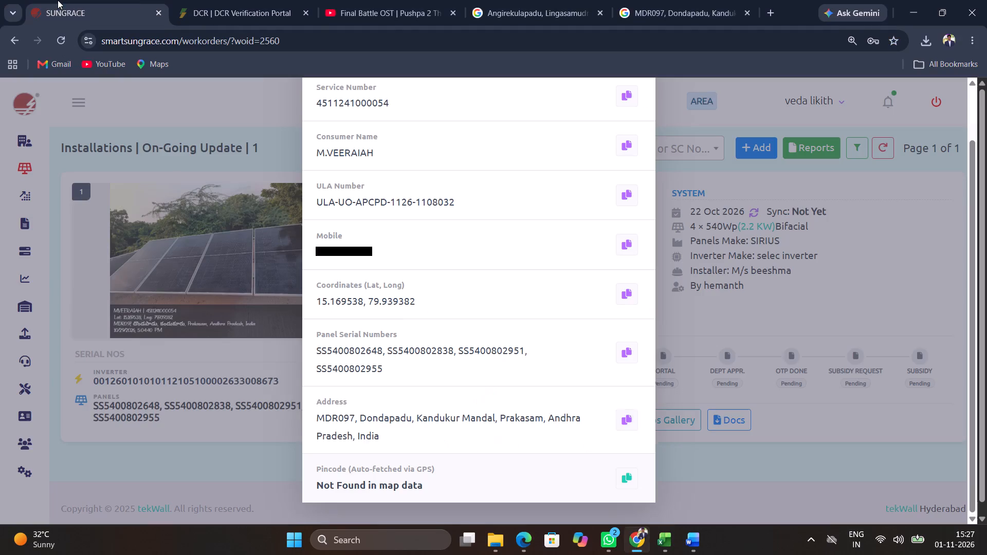
click(627, 95)
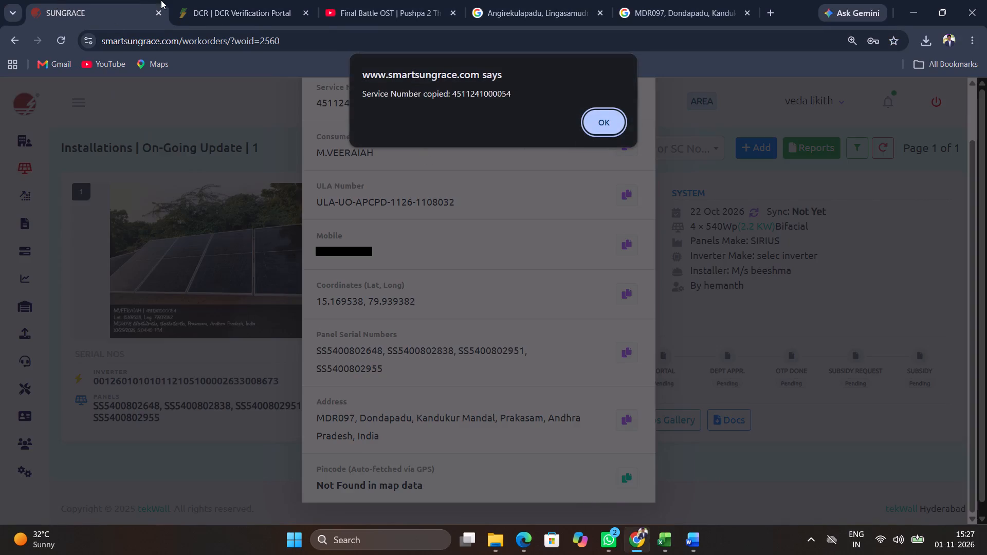
click(185, 0)
click(844, 451)
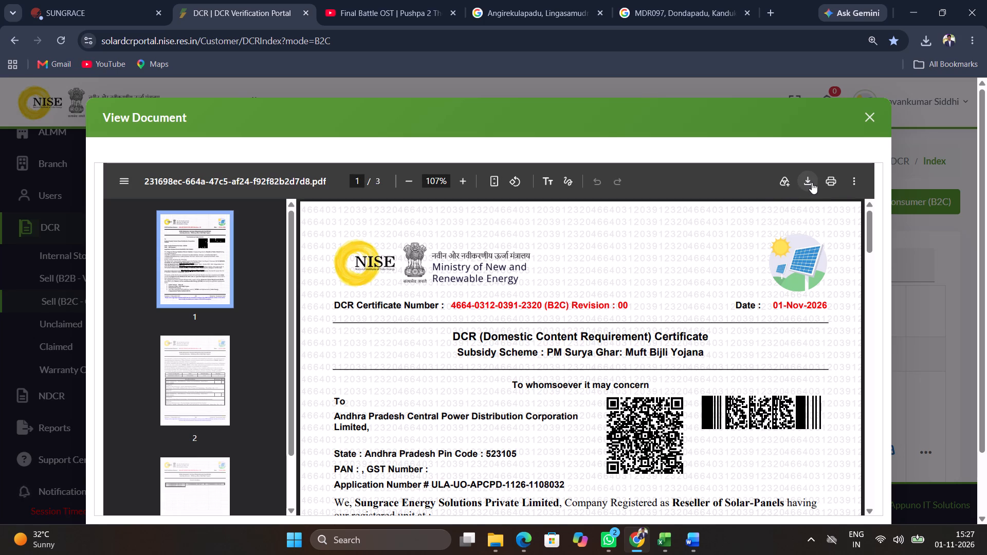
click(811, 182)
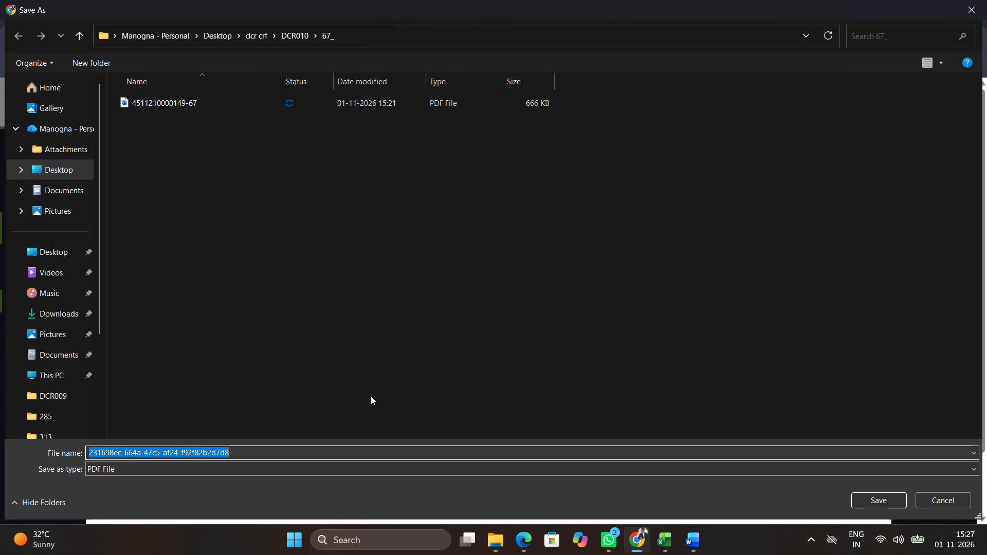
key(ctrl+v)
text(-311)
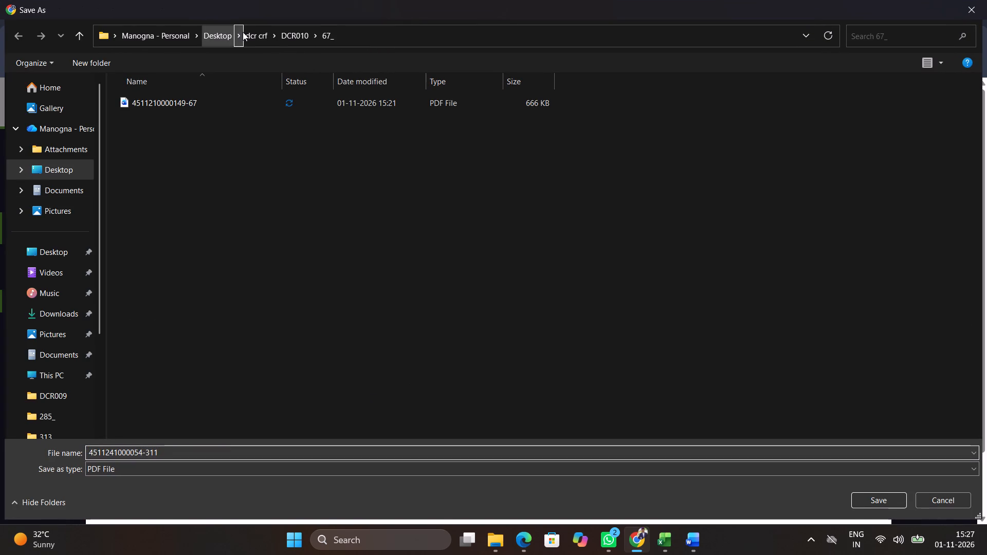
click(255, 36)
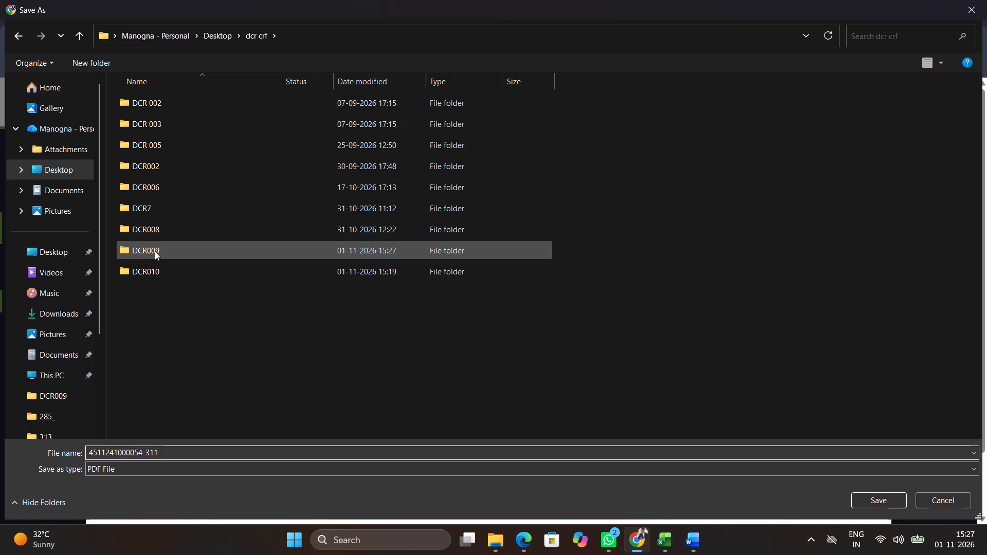
triple_click(155, 251)
scroll(155, 250, down, 12)
scroll(159, 247, down, 9)
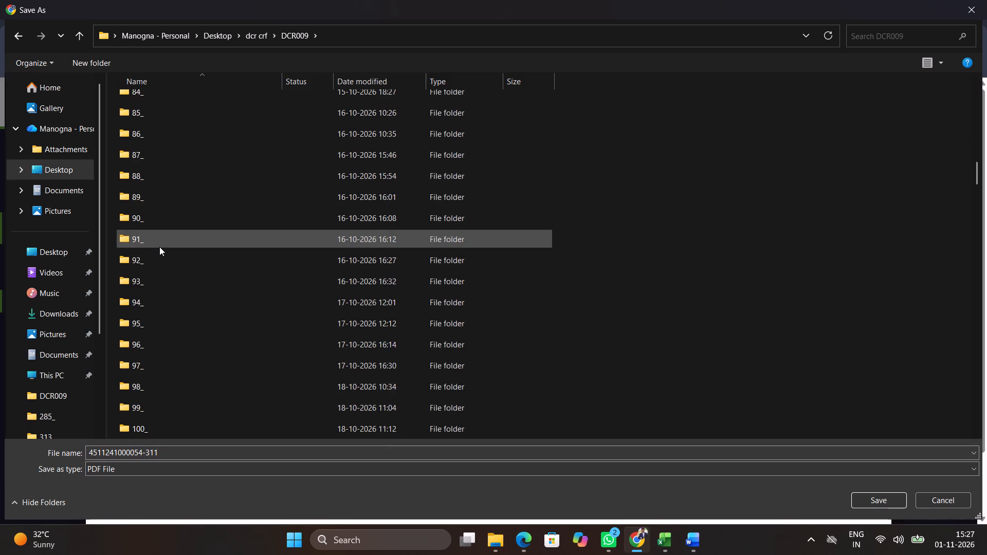
scroll(159, 247, down, 10)
scroll(160, 245, down, 20)
scroll(160, 245, down, 3)
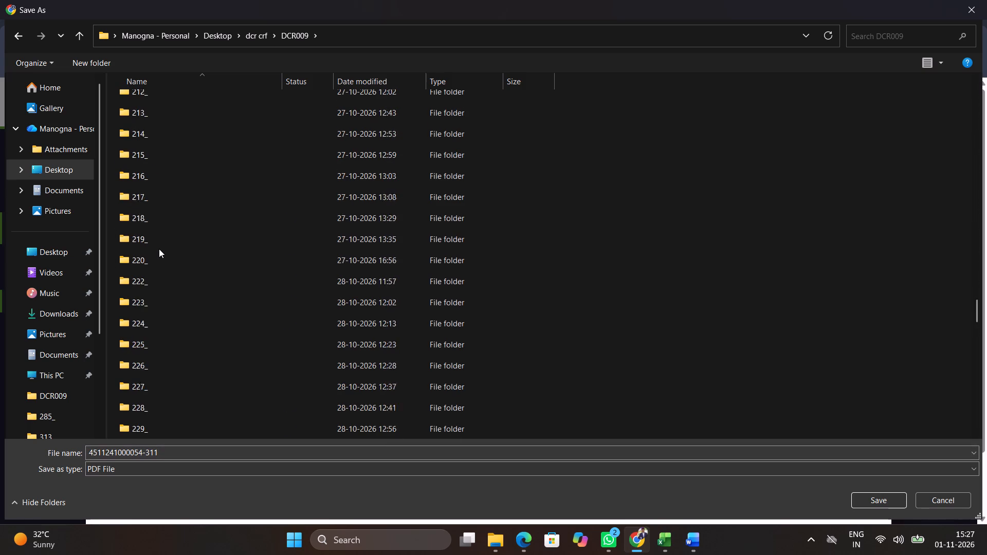
scroll(159, 249, down, 20)
scroll(159, 249, down, 9)
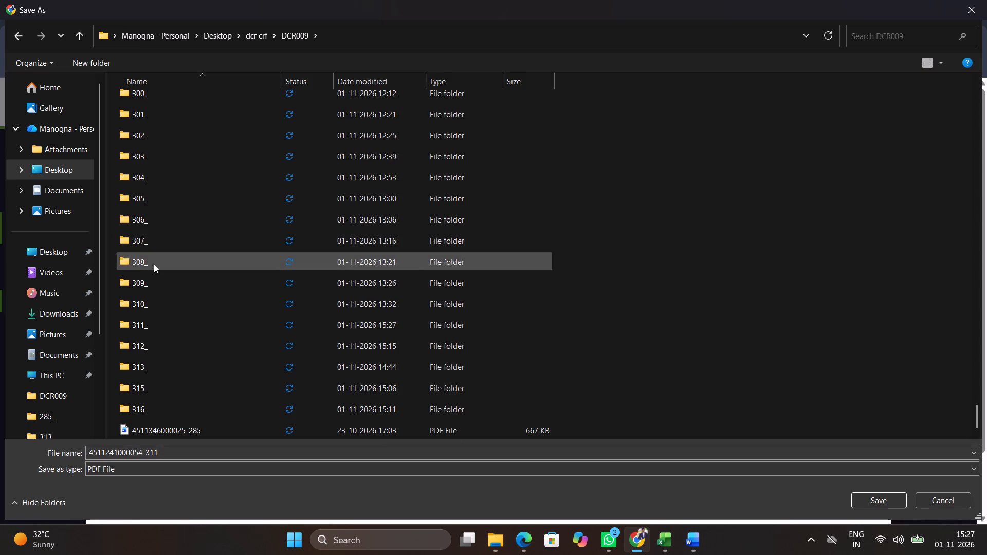
double_click(153, 324)
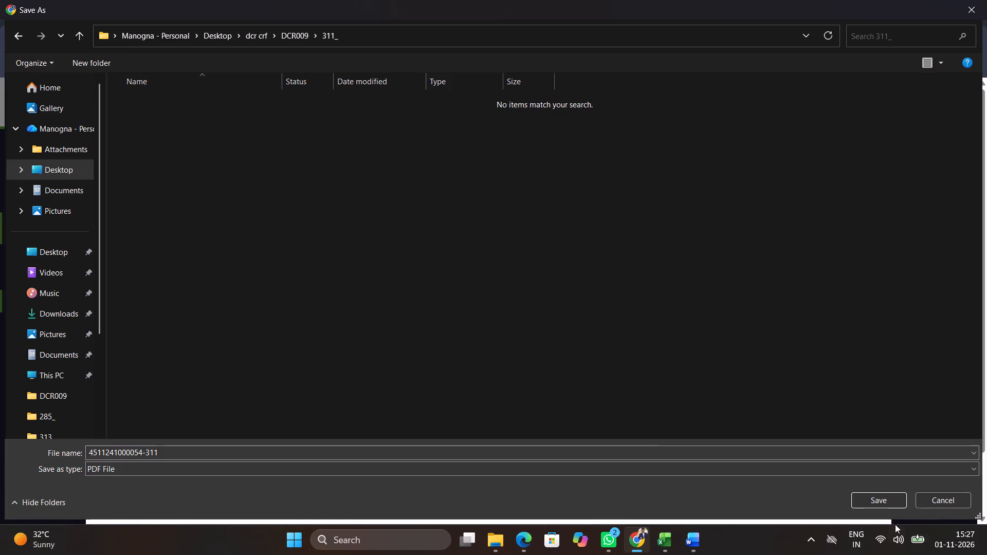
click(878, 497)
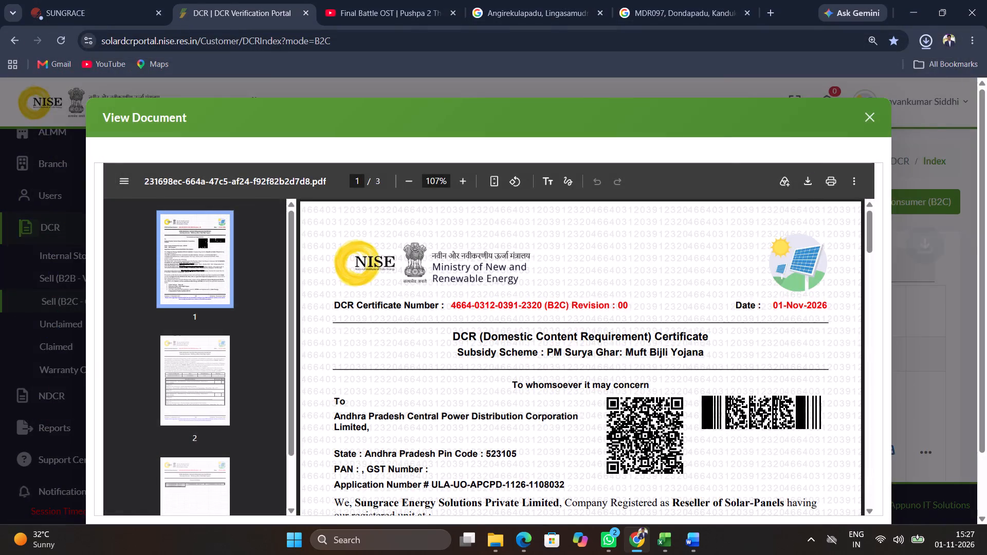
Return to the consumer's SUNGRACE work order and open its Project Stage form for updating.
click(79, 0)
click(608, 128)
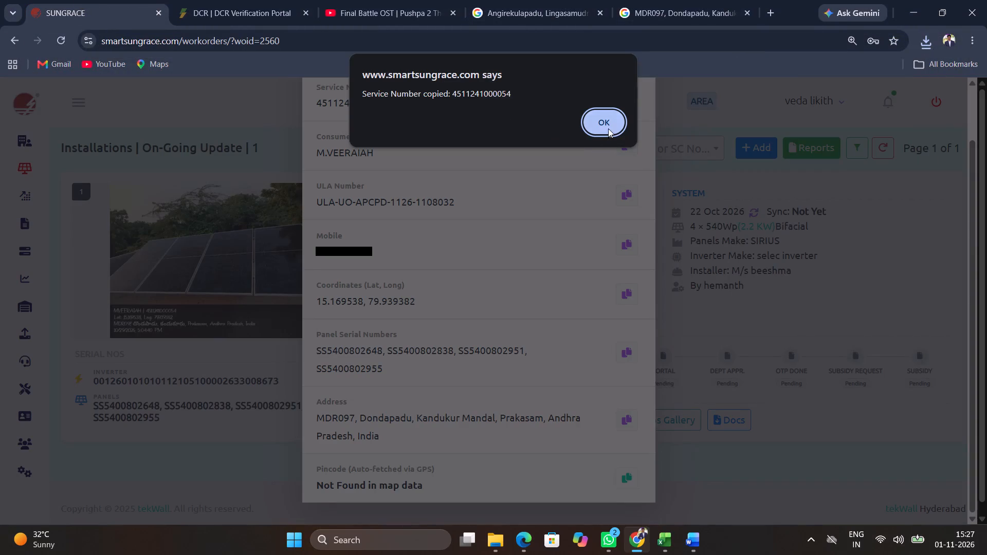
click(707, 109)
click(549, 420)
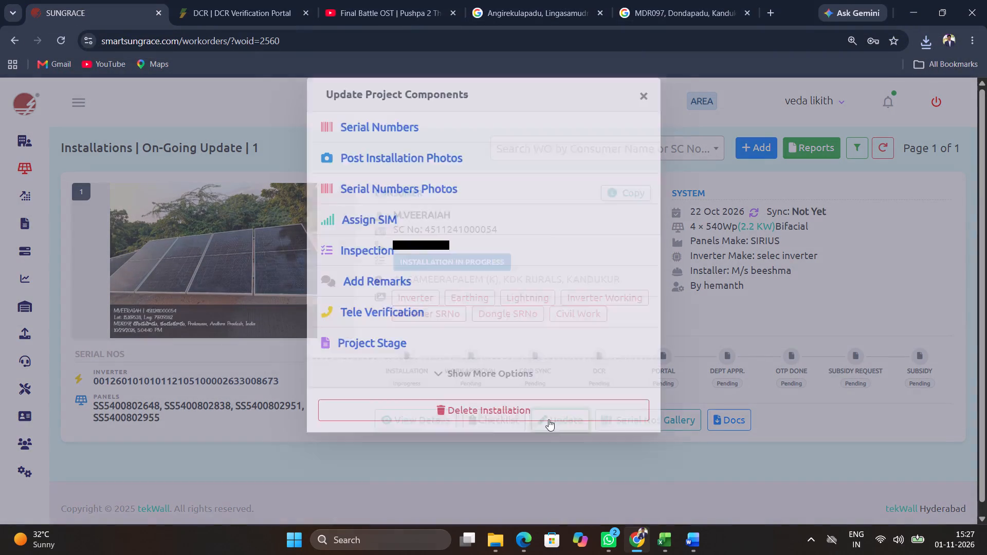
click(406, 360)
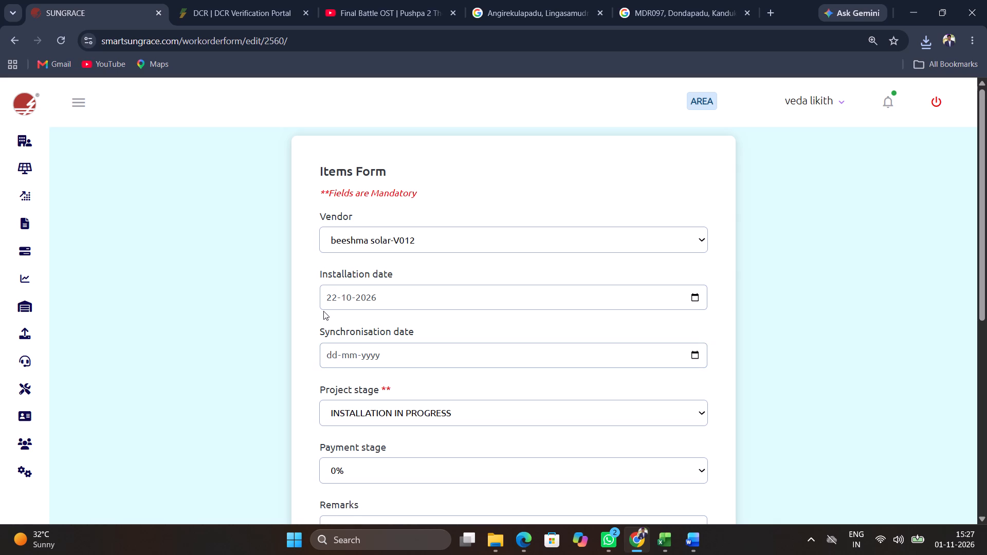
Attach the certificate PDF from DCR009's 311_ folder as the work order's Dcr upload and submit the form.
scroll(431, 250, down, 3)
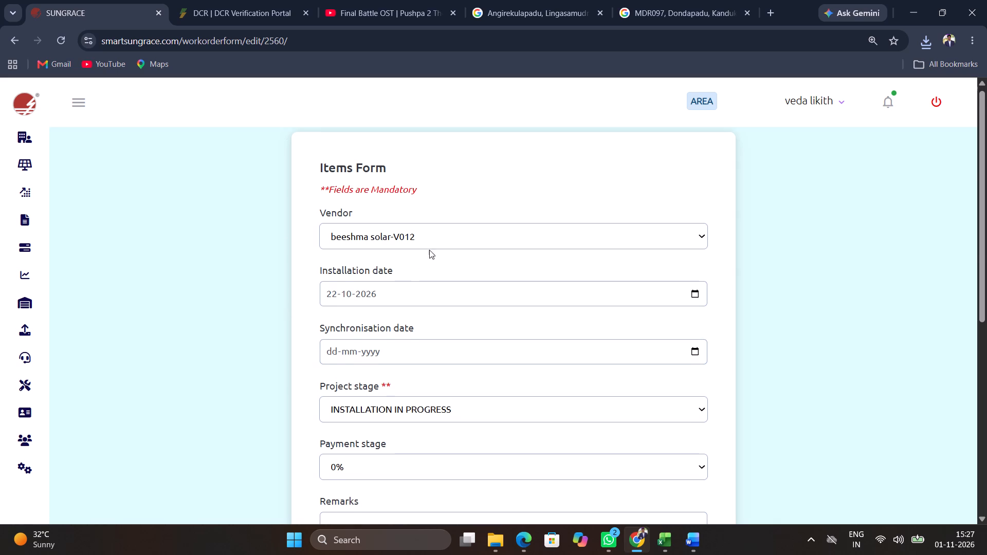
scroll(429, 250, down, 2)
click(357, 355)
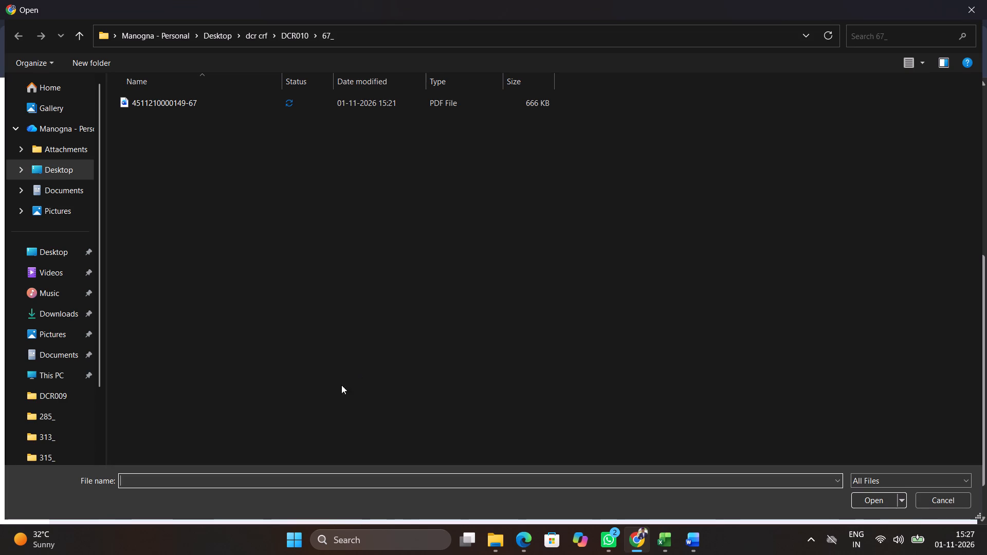
click(295, 35)
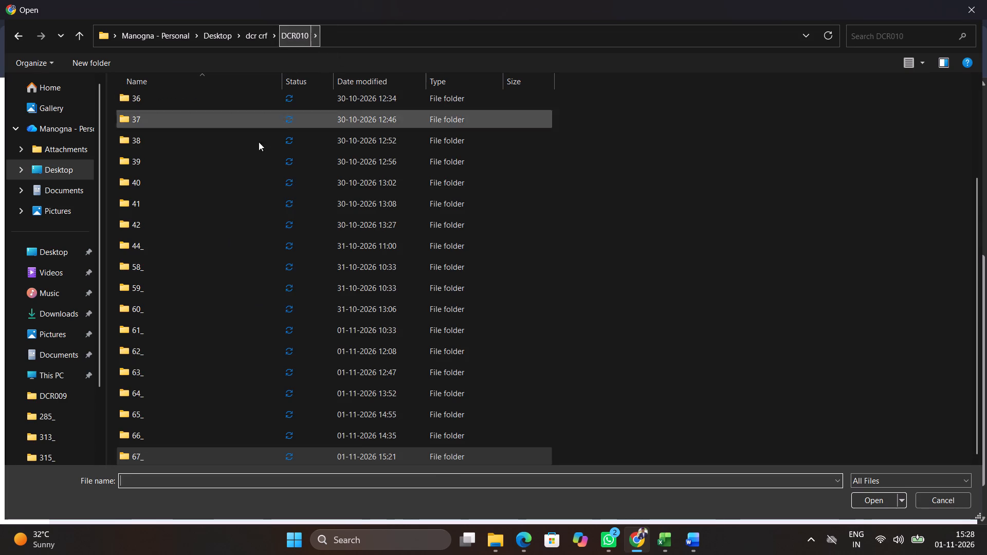
click(258, 27)
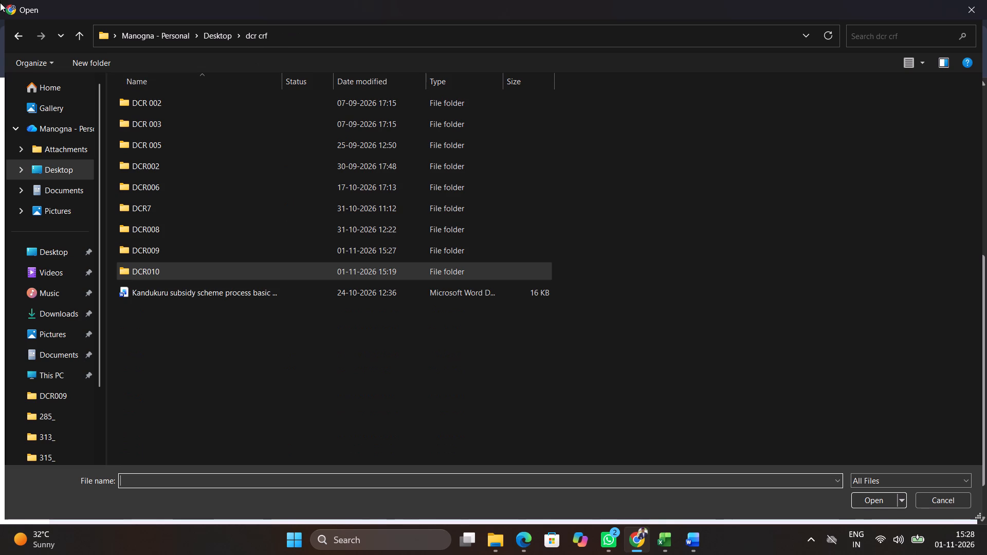
double_click(163, 250)
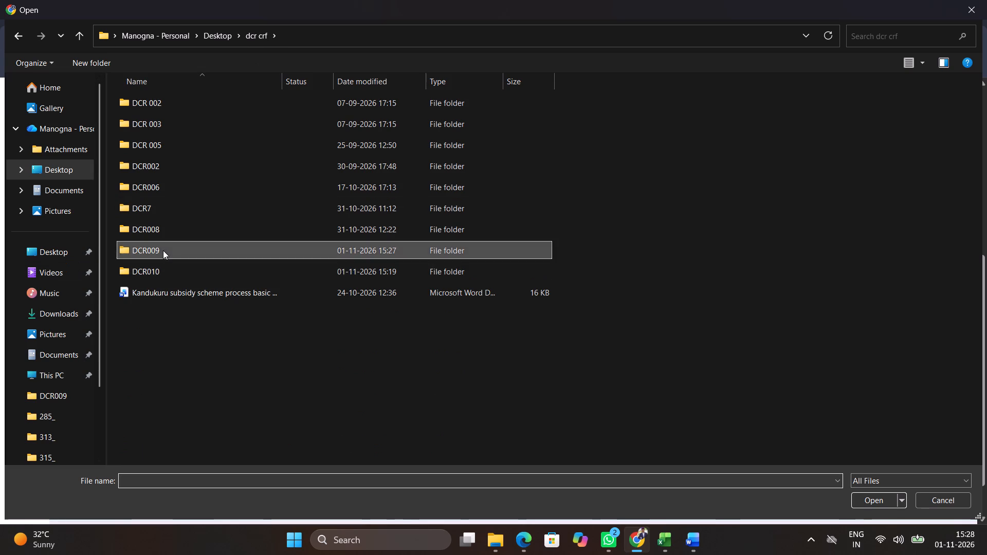
scroll(179, 253, down, 6)
scroll(221, 297, down, 19)
scroll(218, 294, down, 13)
scroll(216, 284, down, 15)
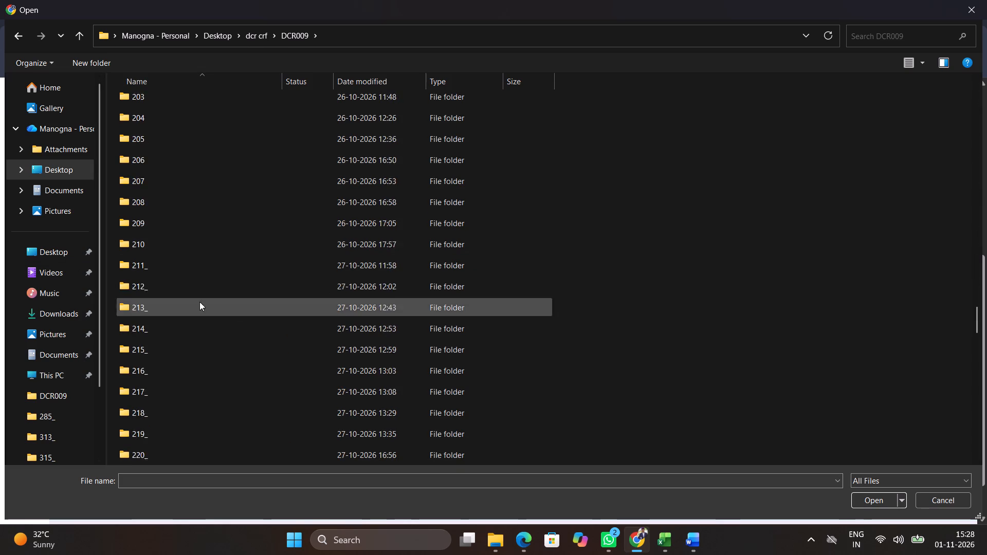
scroll(199, 302, down, 20)
scroll(199, 302, down, 11)
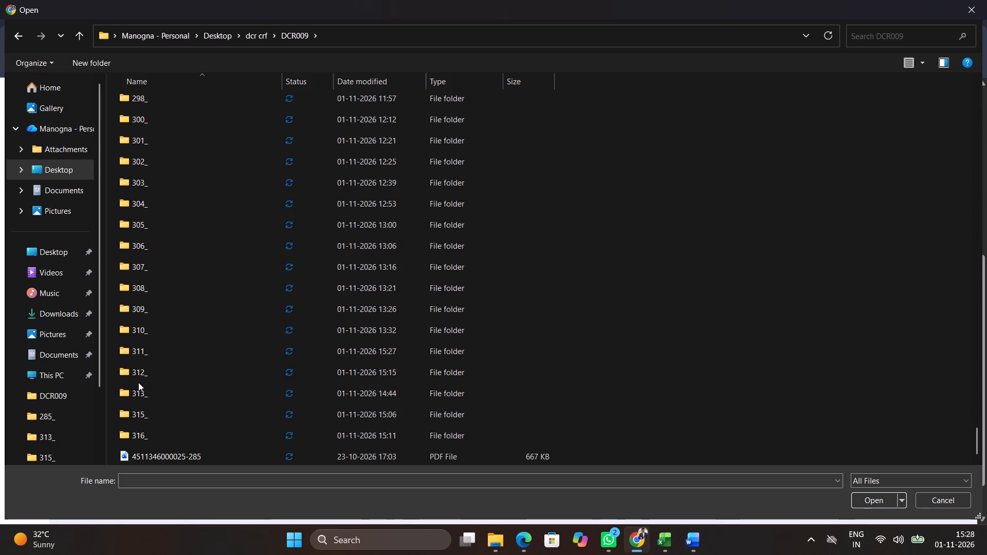
click(166, 353)
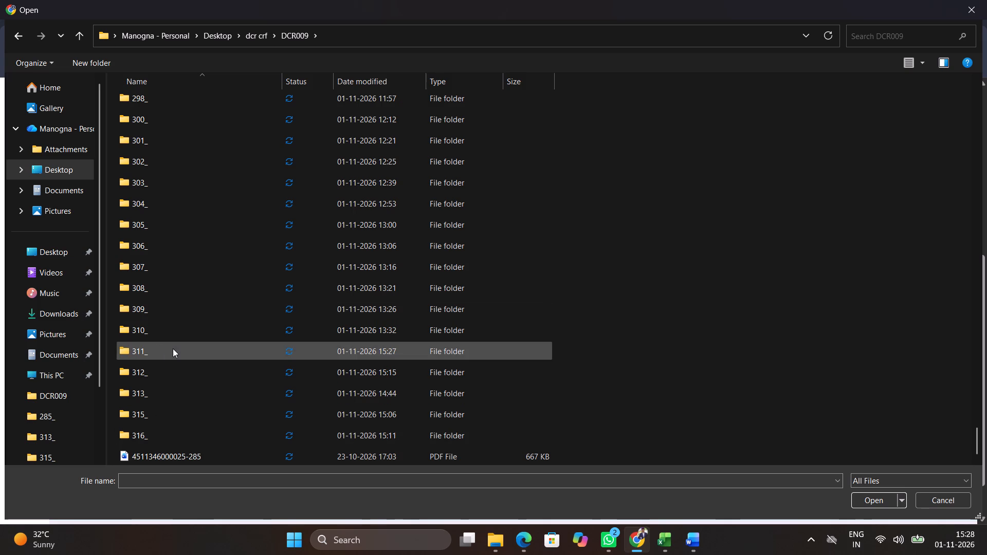
click(173, 348)
double_click(202, 348)
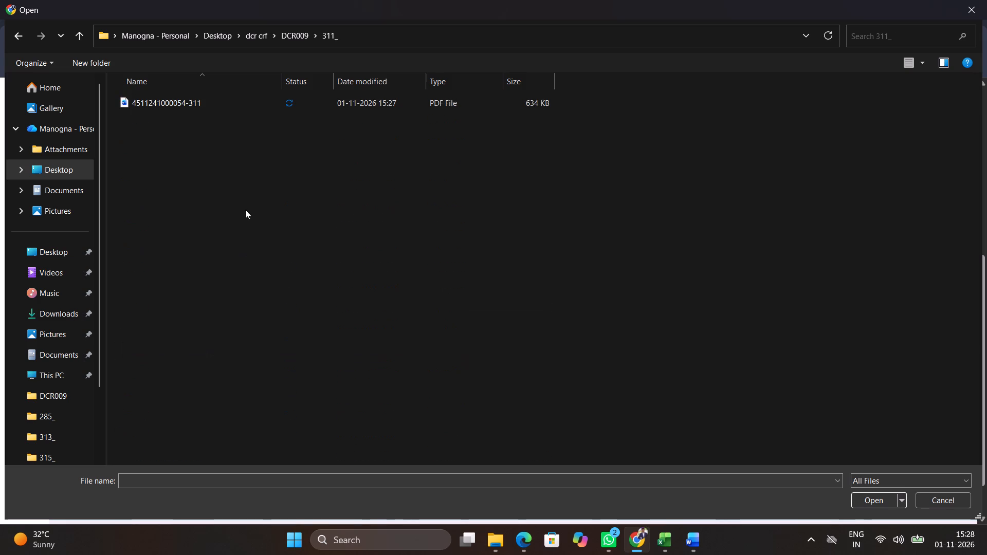
double_click(231, 105)
click(348, 420)
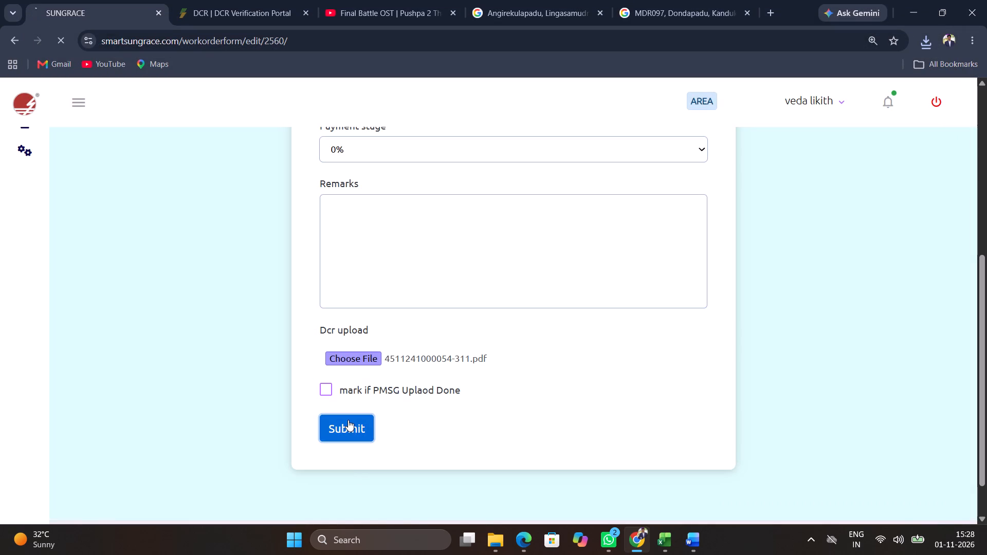
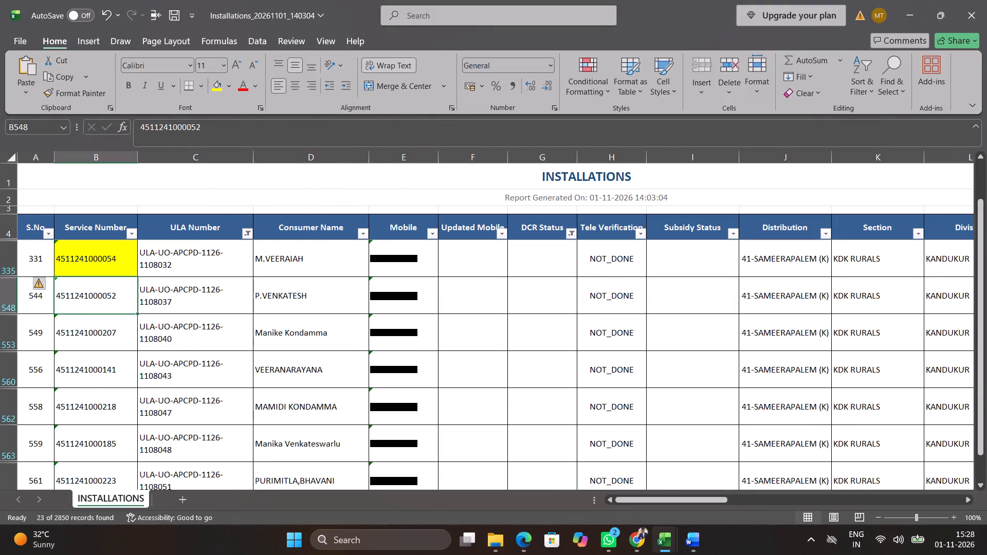
Copy the service number of the consumer in the S.No 544 row of the INSTALLATIONS sheet.
key(ctrl+c)
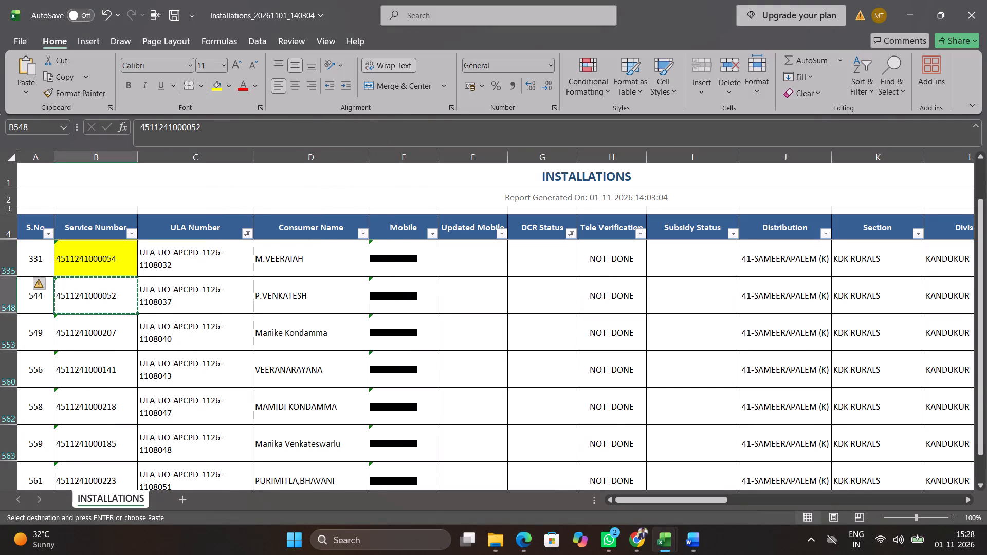
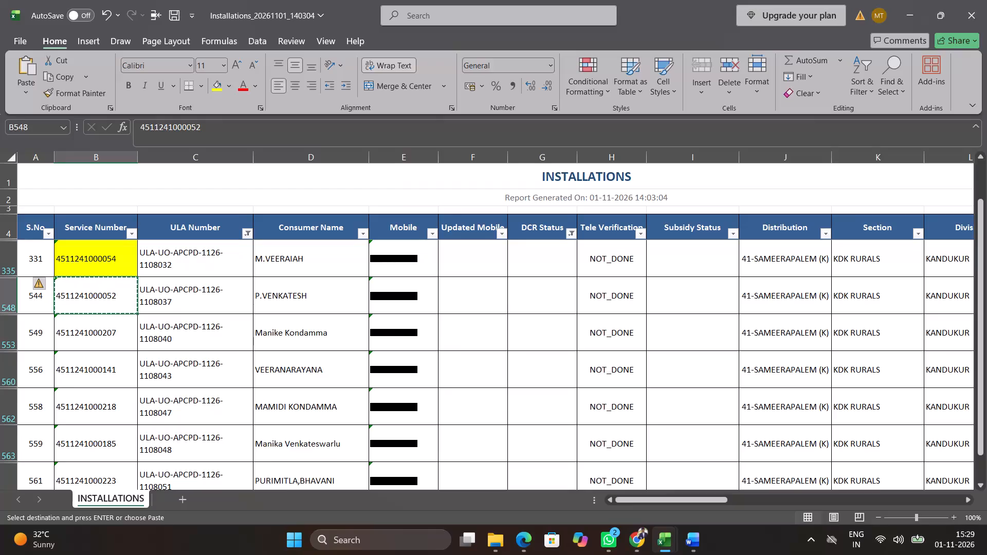
Switch to SUNGRACE in Chrome, search the work orders for the copied service number, and select the matching S.No 544 consumer.
drag(641, 535, 636, 542)
click(643, 538)
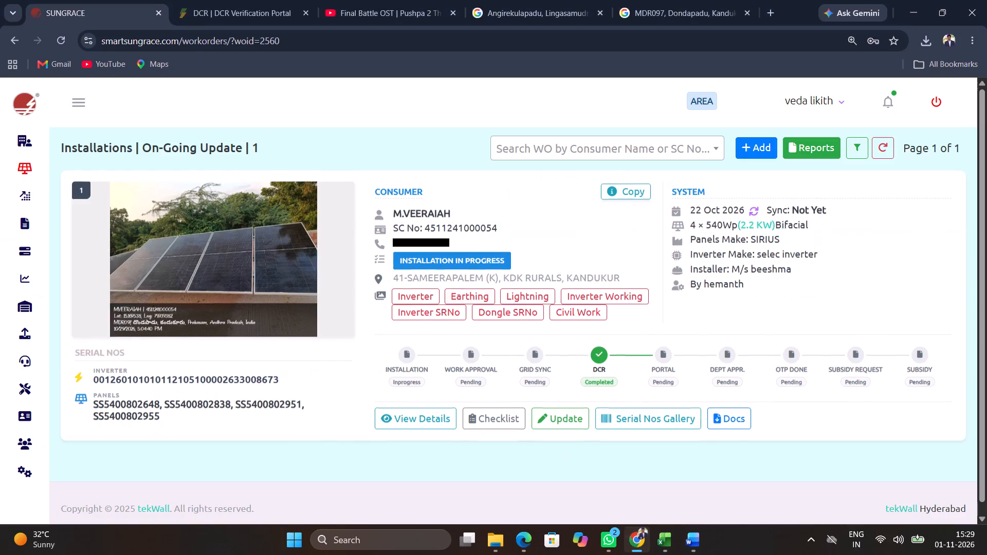
click(576, 149)
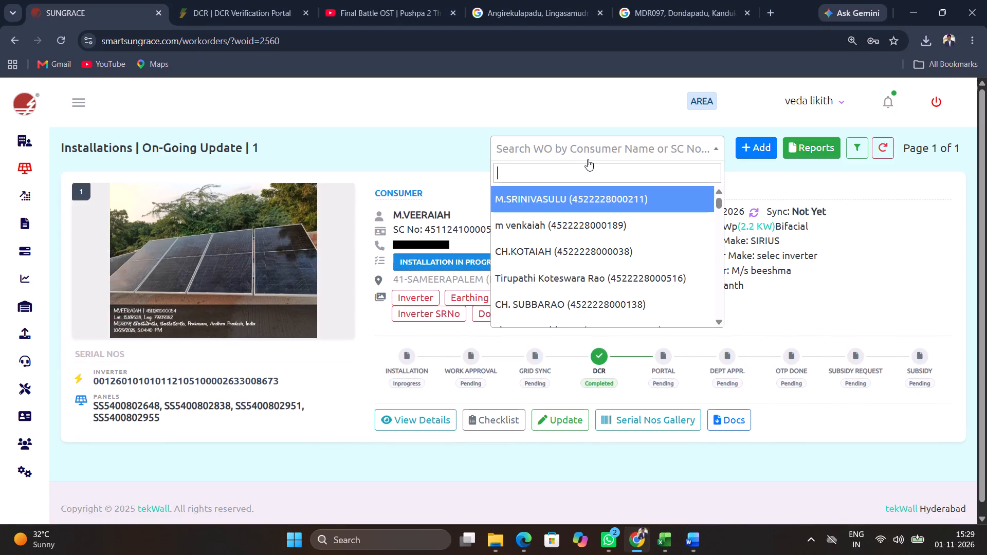
key(ctrl+v)
click(591, 194)
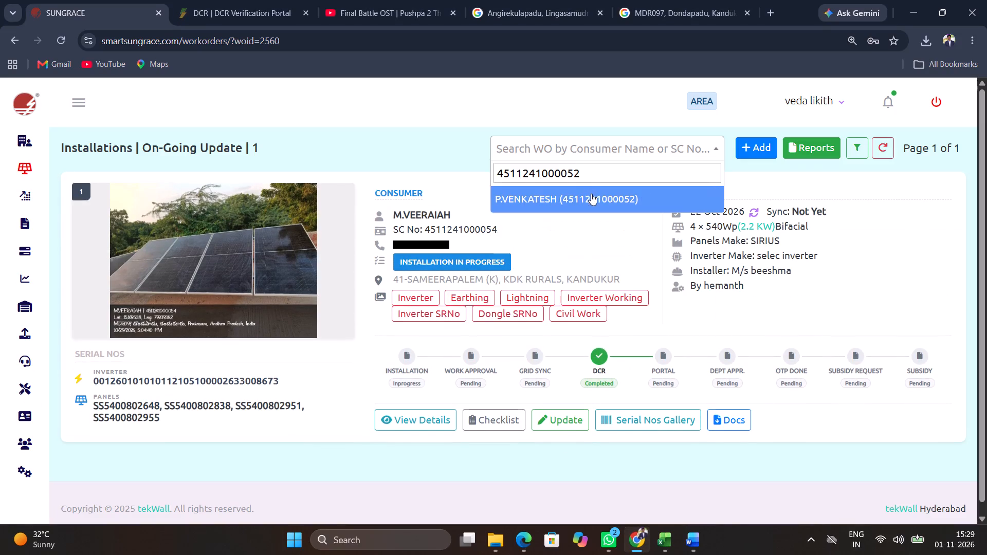
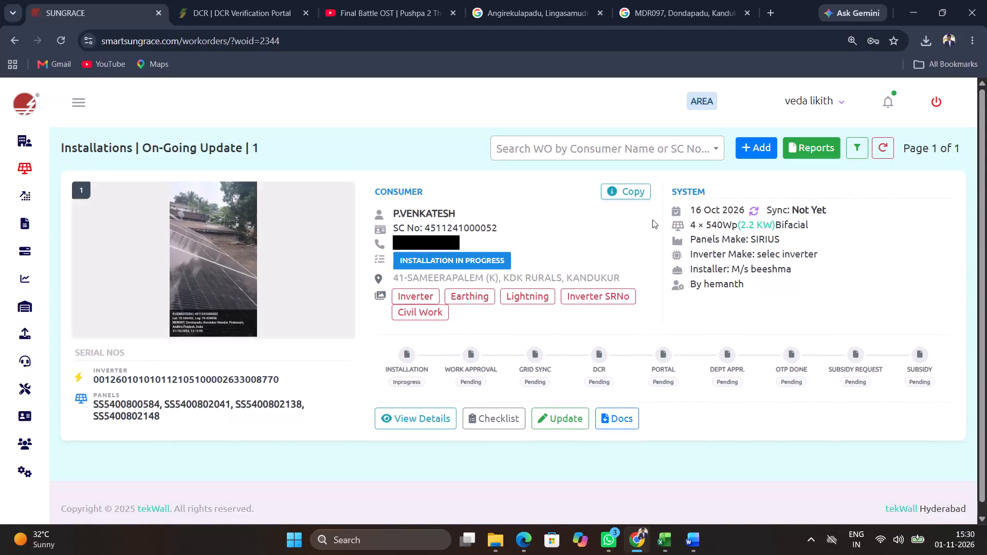
Copy the ULA number from the Quick Copy Details of the S.No 544 consumer's work order.
click(629, 192)
click(628, 251)
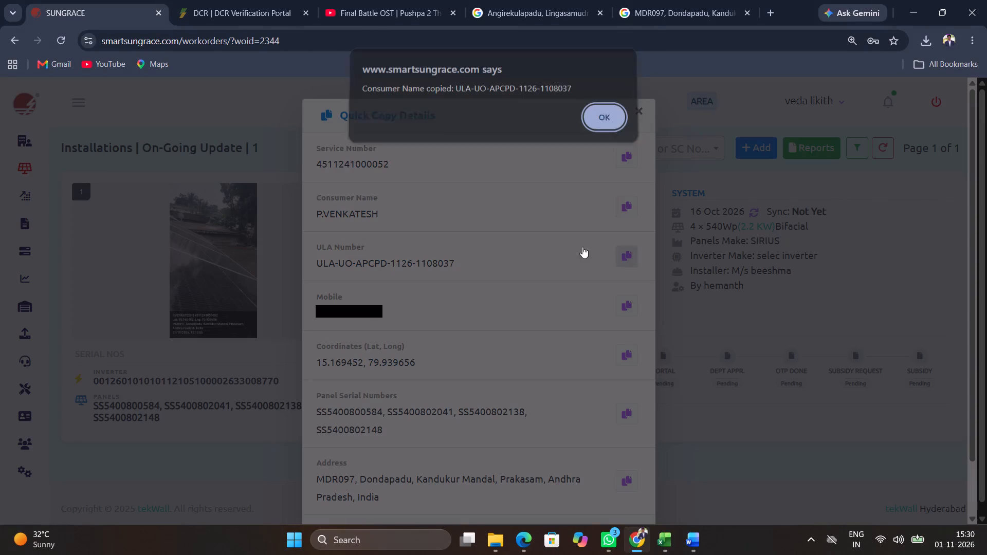
Switch to the DCR Verification Portal, close the displayed certificate document, and start a new Issue to Consumer (B2C) entry.
click(271, 21)
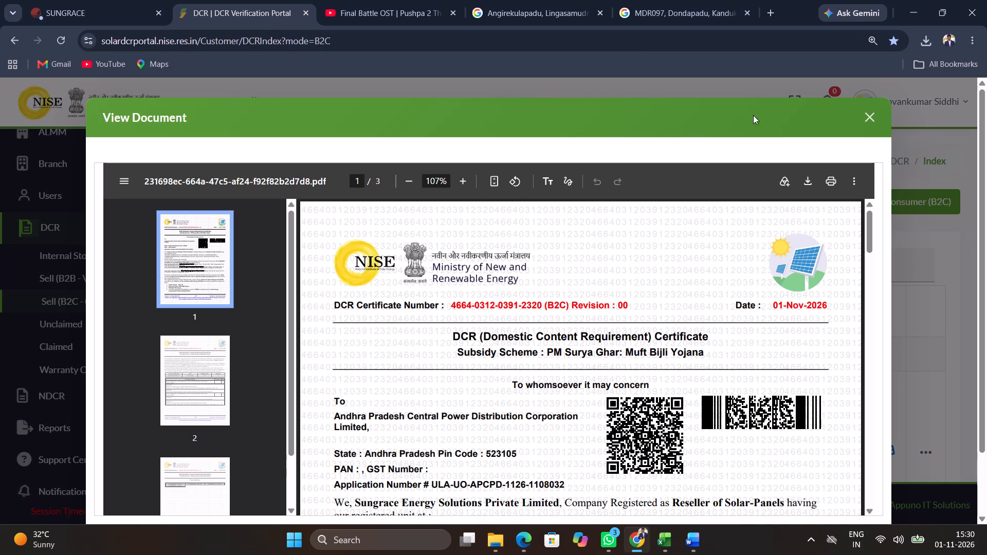
click(869, 115)
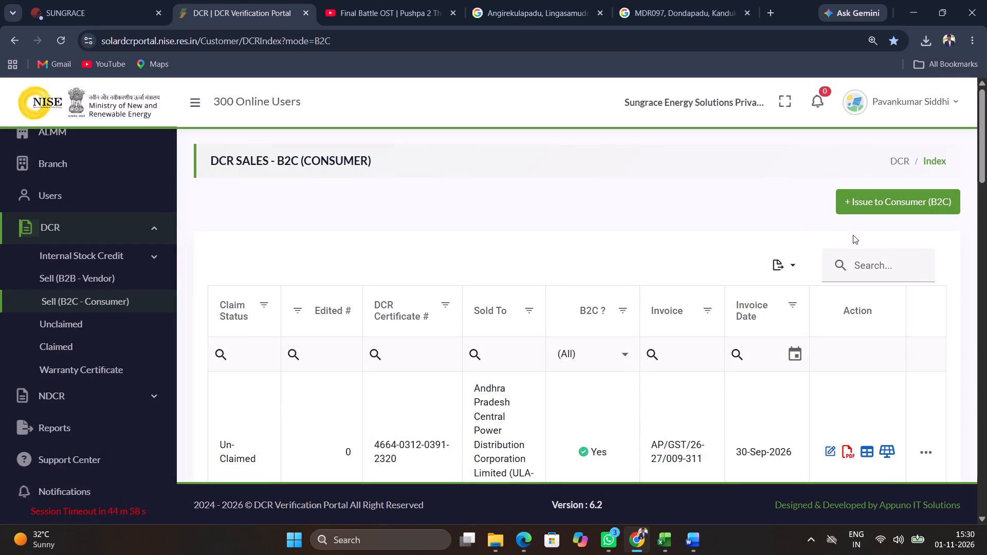
click(884, 197)
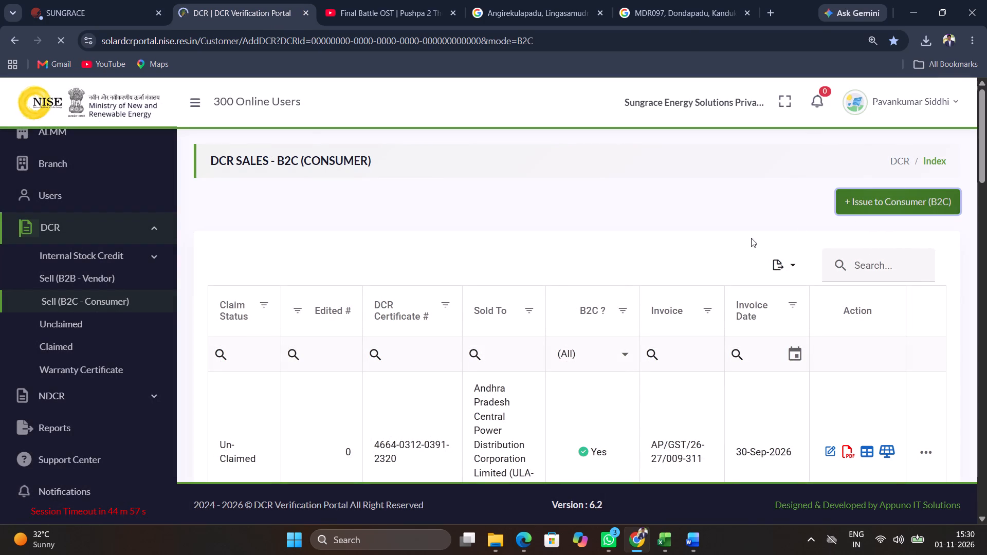
Enter the copied ULA application number in the B2C form, with the Andhra Pradesh branch, PM Surya Ghar: Muft Bijli Yojana scheme and Solar Panels.
click(491, 298)
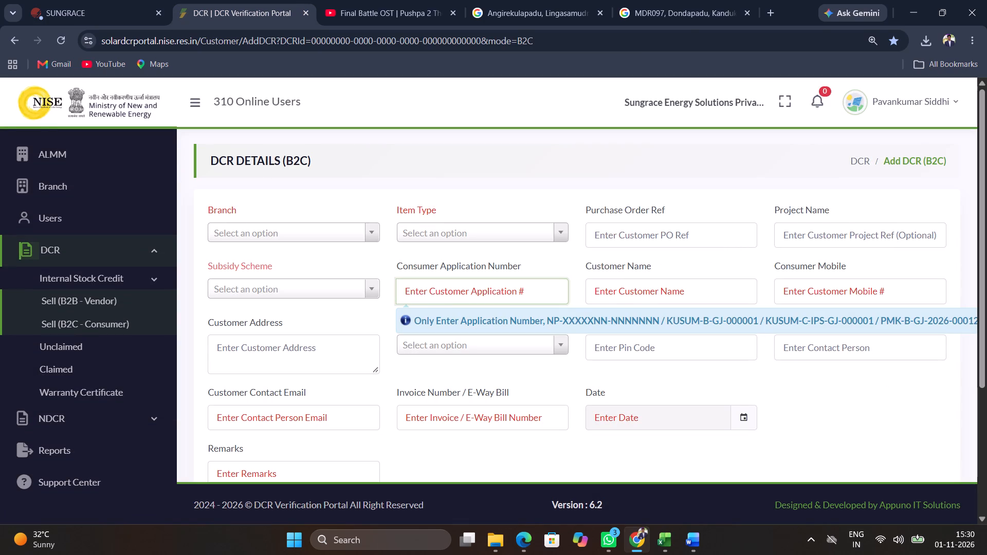
key(ctrl+v)
click(346, 227)
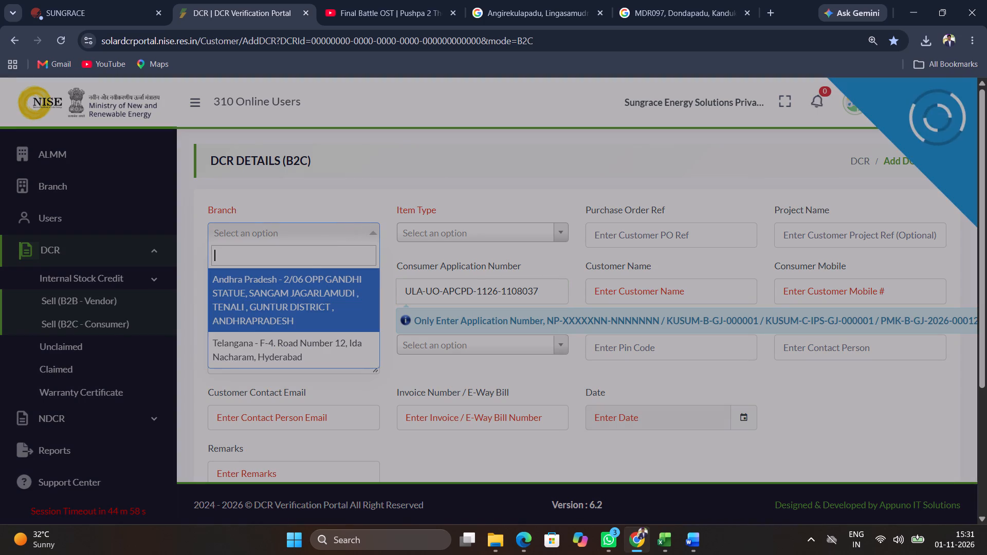
drag(311, 270, 311, 276)
click(307, 285)
click(270, 399)
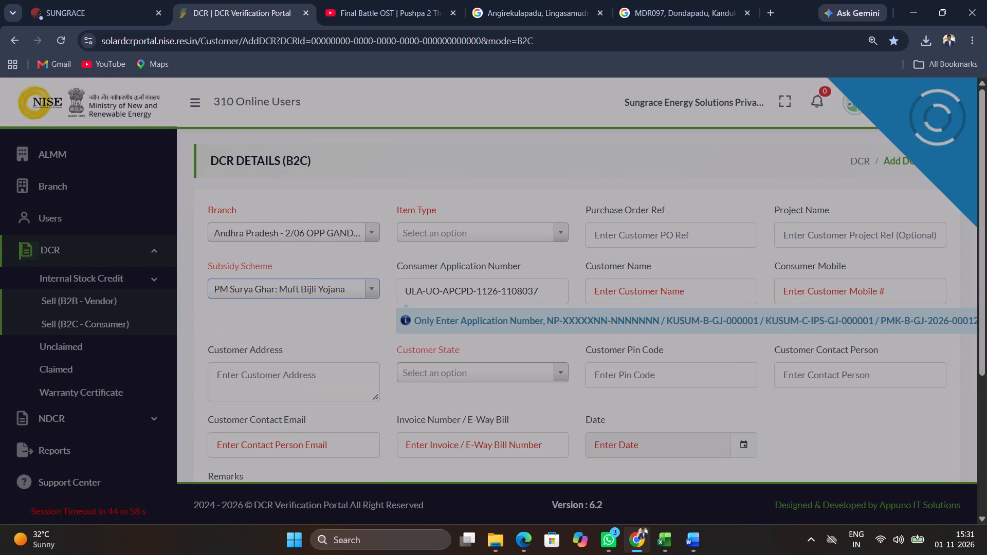
click(409, 242)
click(419, 273)
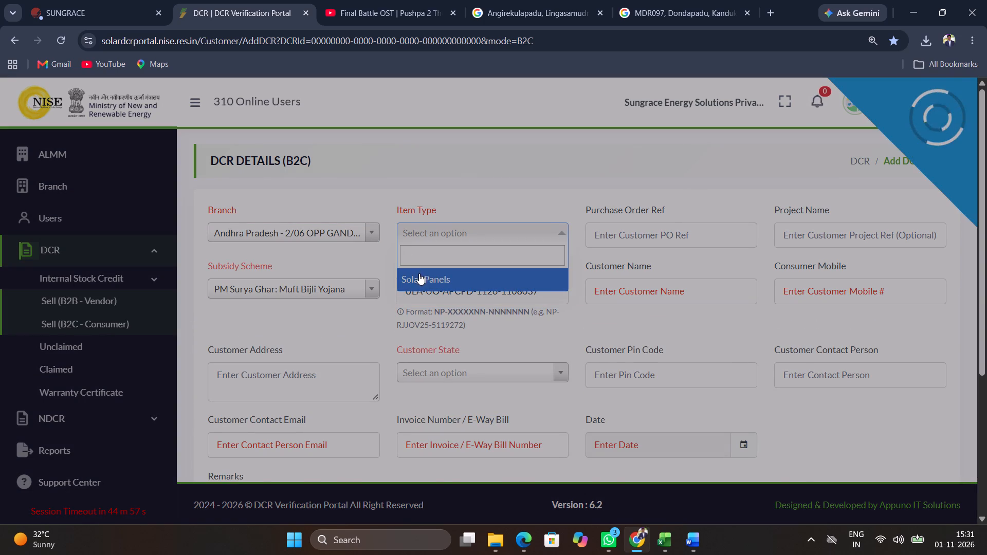
Copy the customer name Andhra Pradesh Central Power Distribution Corporation Limited from the Word document into the form's Customer Name.
click(643, 292)
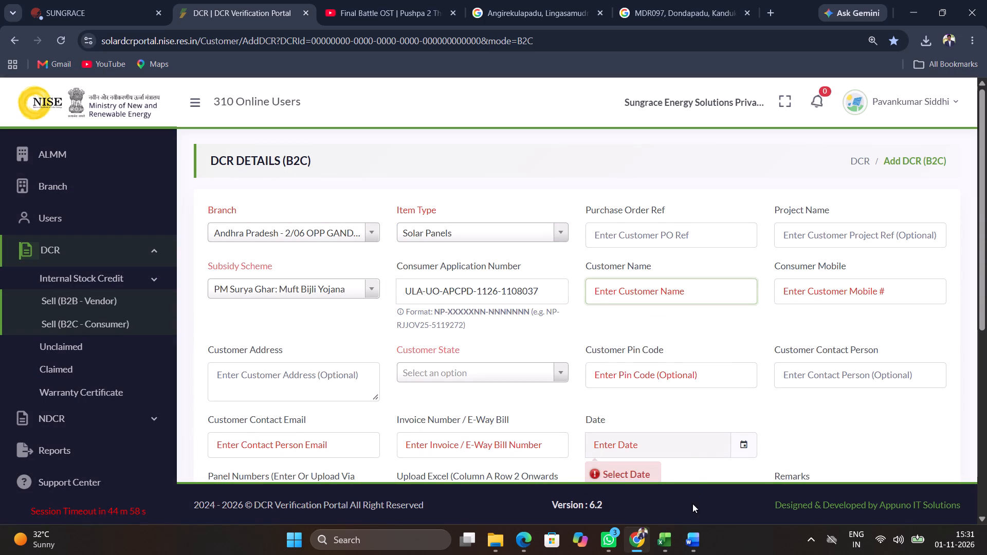
click(715, 489)
scroll(489, 278, up, 8)
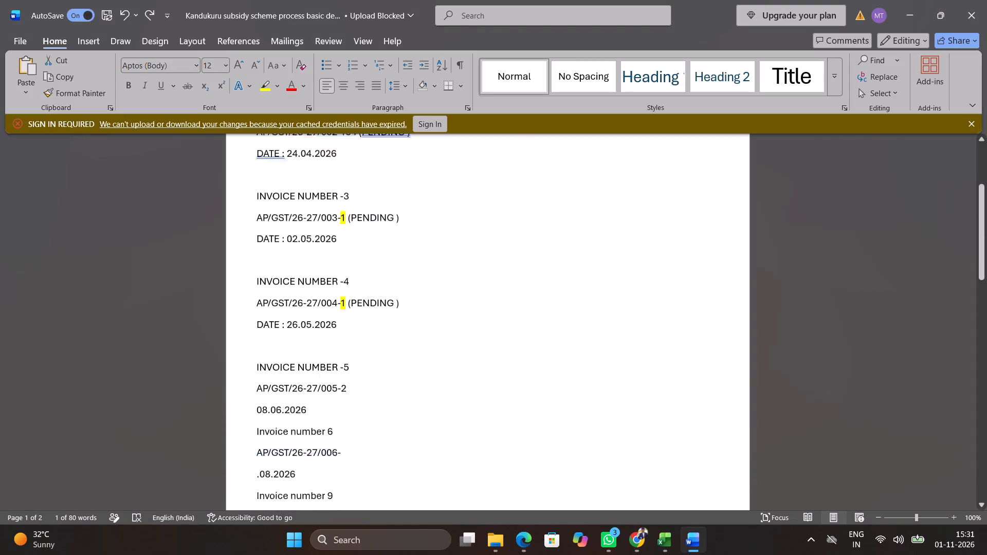
scroll(489, 278, up, 10)
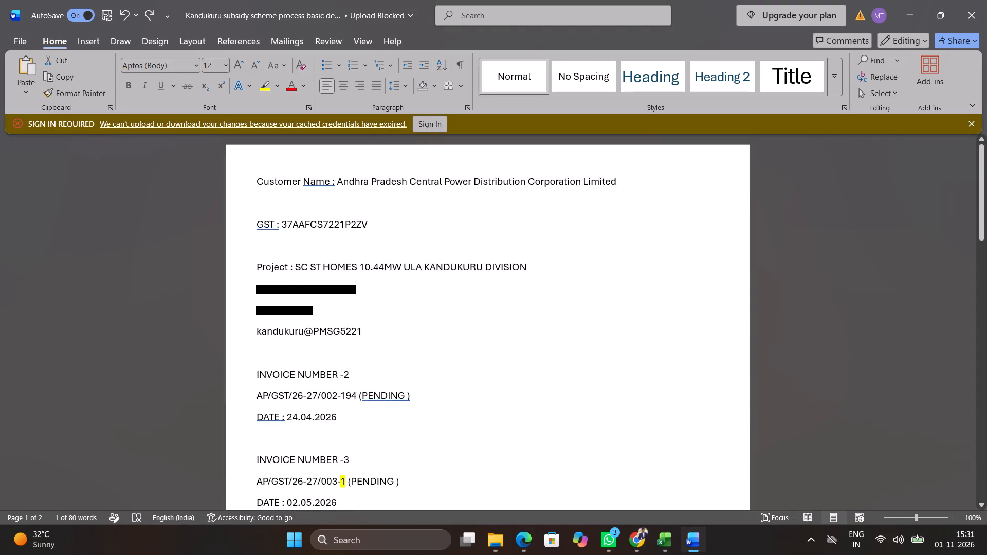
drag(341, 179, 632, 180)
click(631, 180)
drag(339, 181, 638, 187)
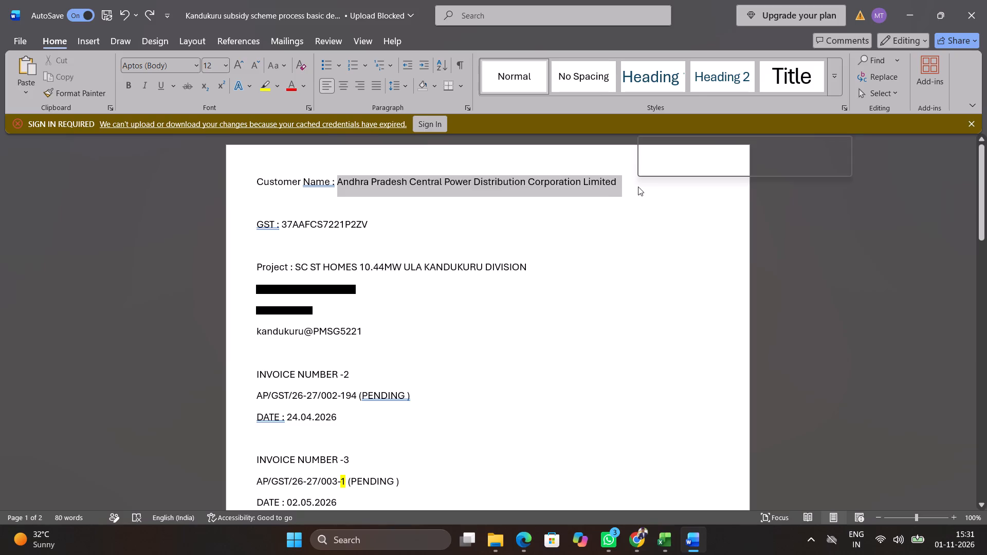
key(ctrl+c)
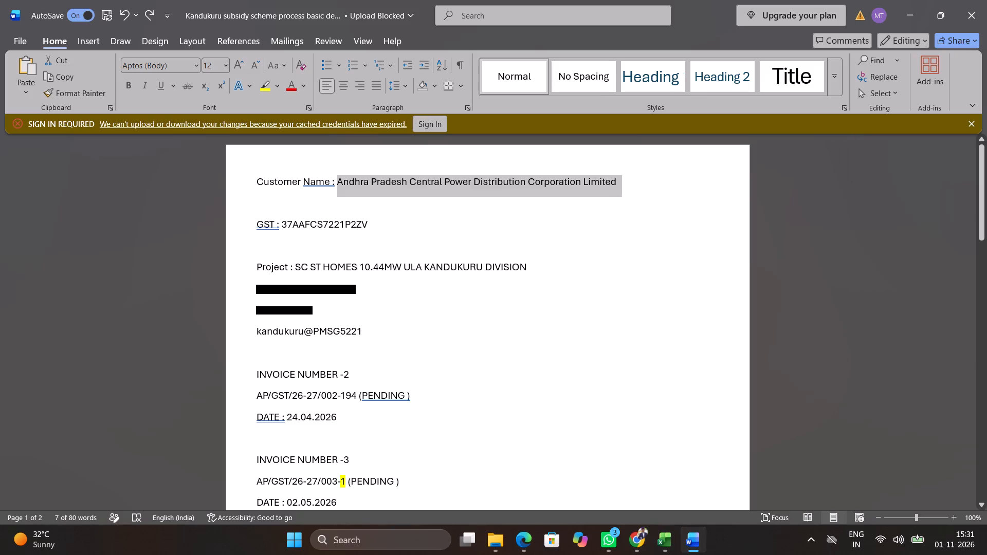
click(644, 493)
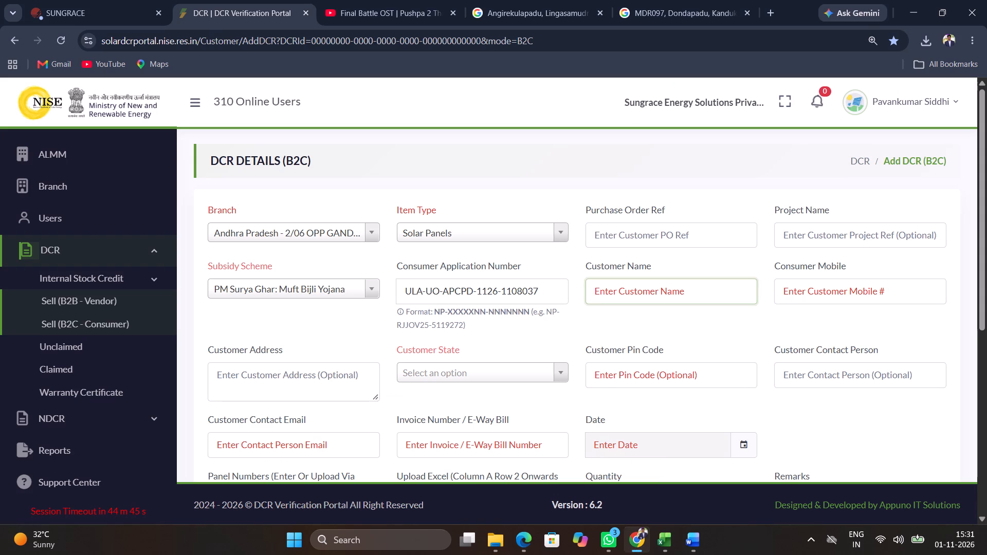
key(ctrl+v)
Copy the project name SC ST HOMES 10.44MW ULA KANDUKURU DIVISION from the Word document into the form's Project Name.
click(803, 242)
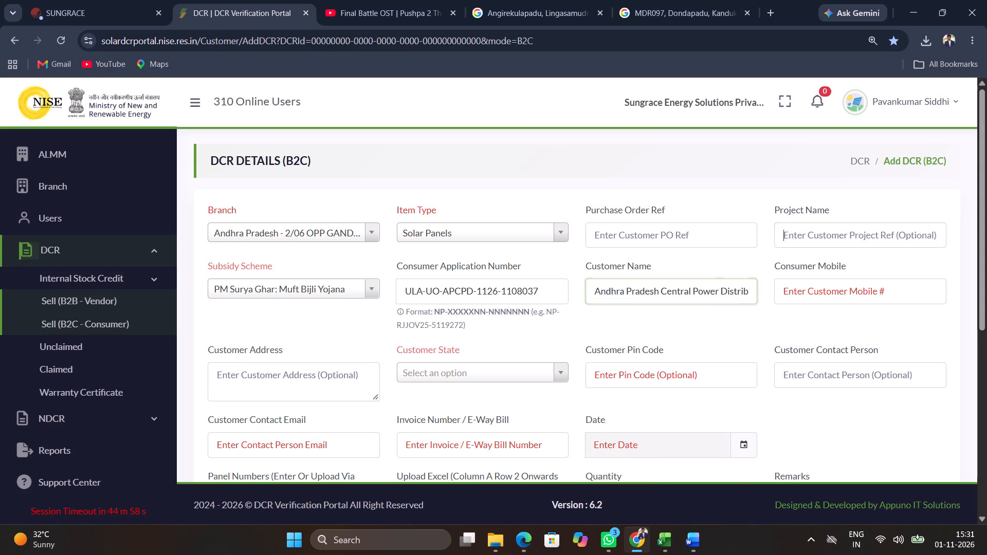
click(664, 475)
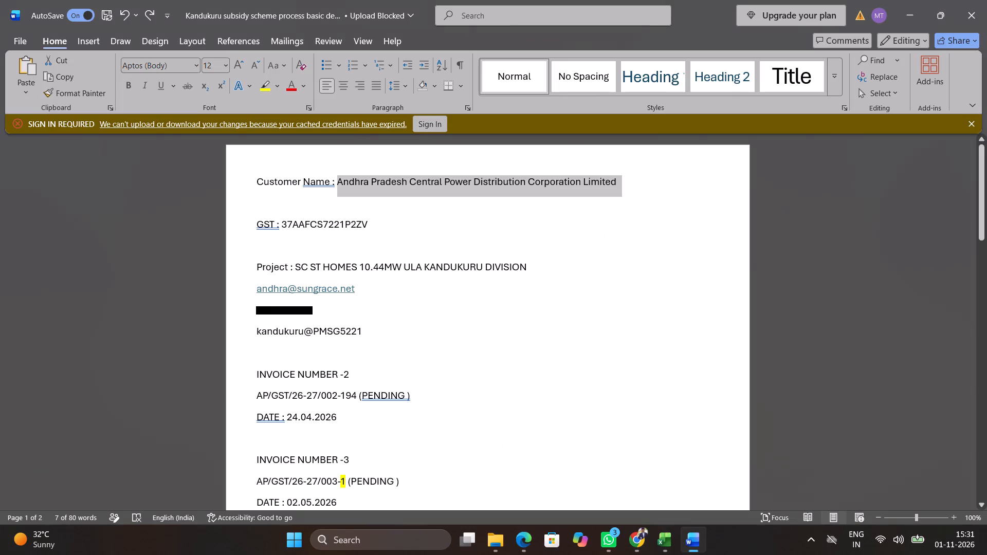
drag(298, 268, 525, 278)
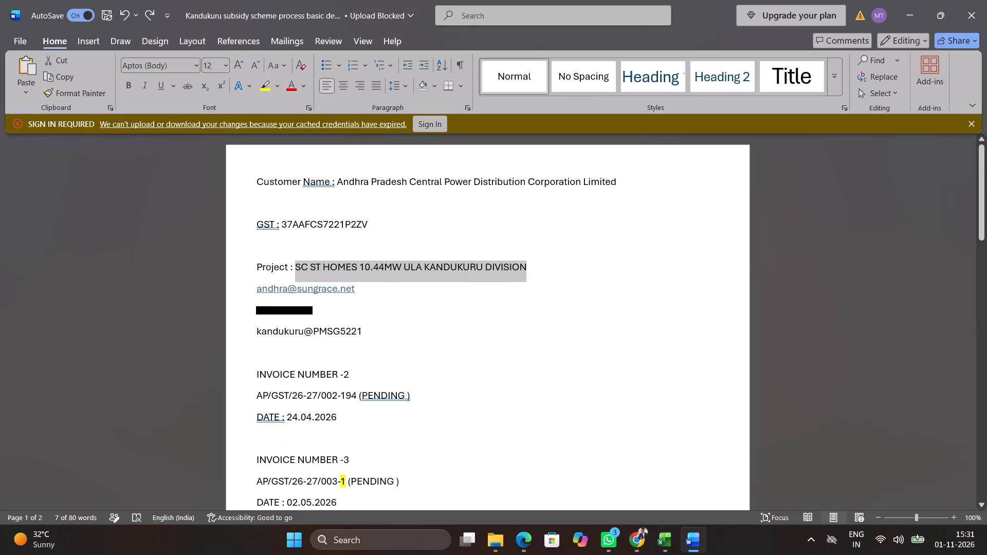
drag(525, 278, 529, 278)
key(ctrl+c)
click(638, 482)
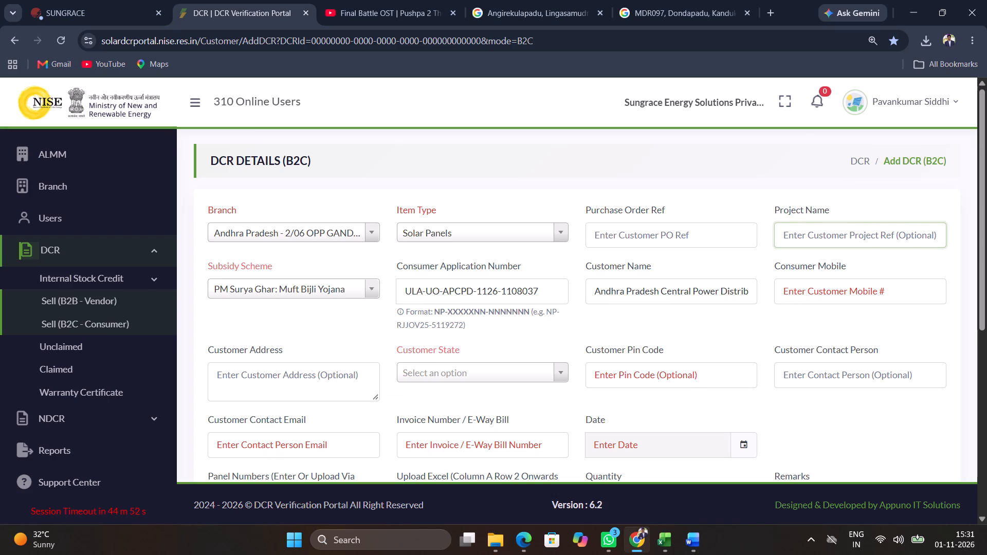
key(ctrl+v)
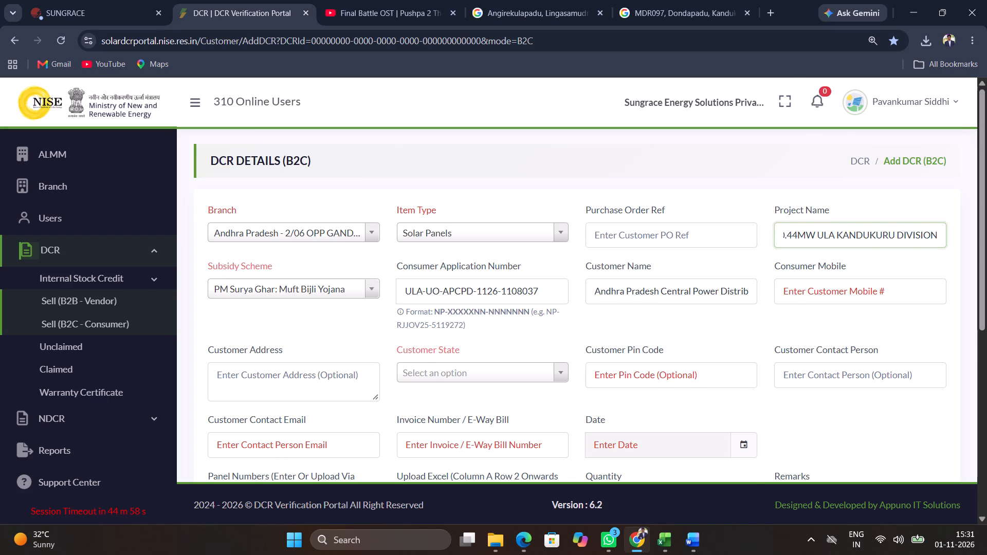
Copy the mobile number from the Word document into the DCR form's Consumer Mobile.
scroll(732, 226, down, 1)
click(811, 225)
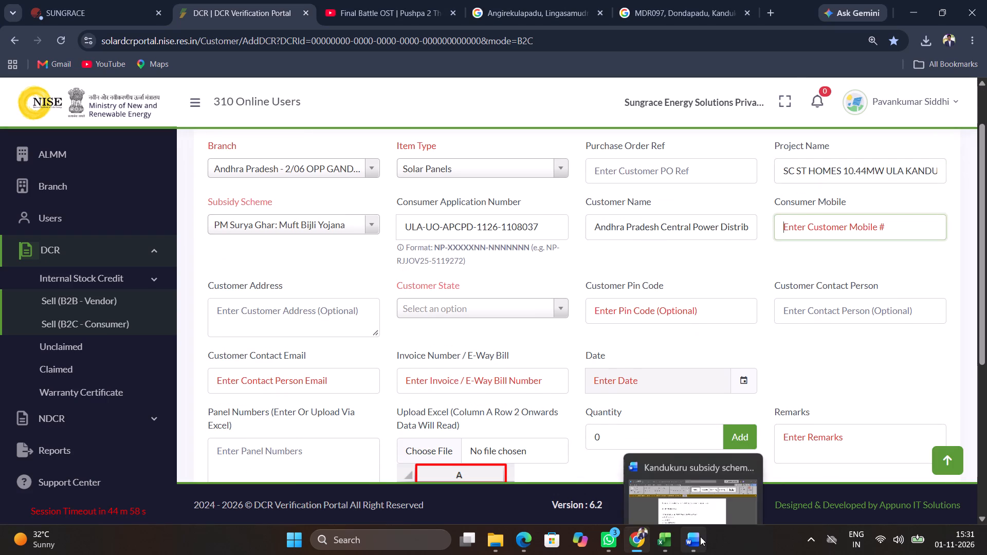
double_click(702, 500)
drag(326, 317, 277, 316)
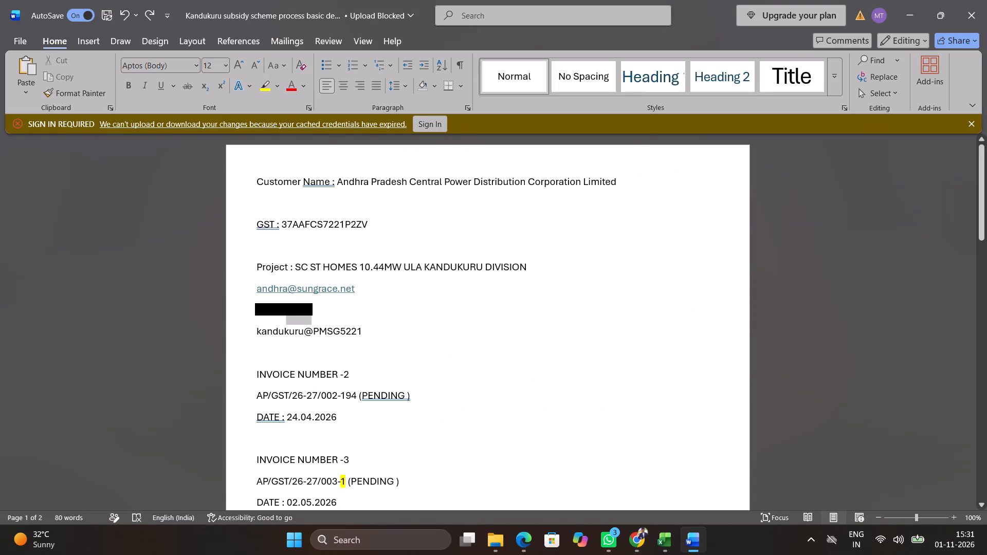
drag(277, 316, 254, 317)
click(254, 317)
drag(248, 311, 344, 314)
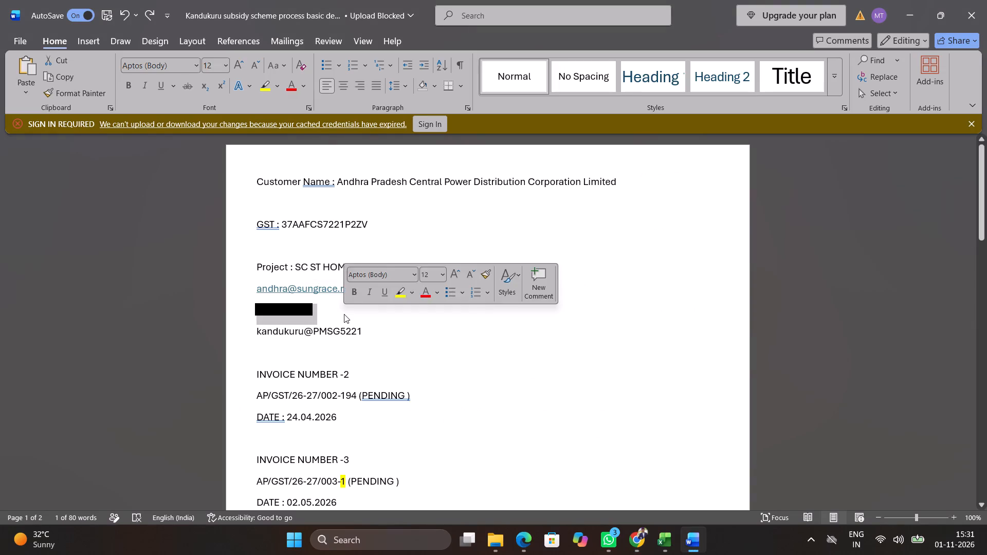
key(ctrl+c)
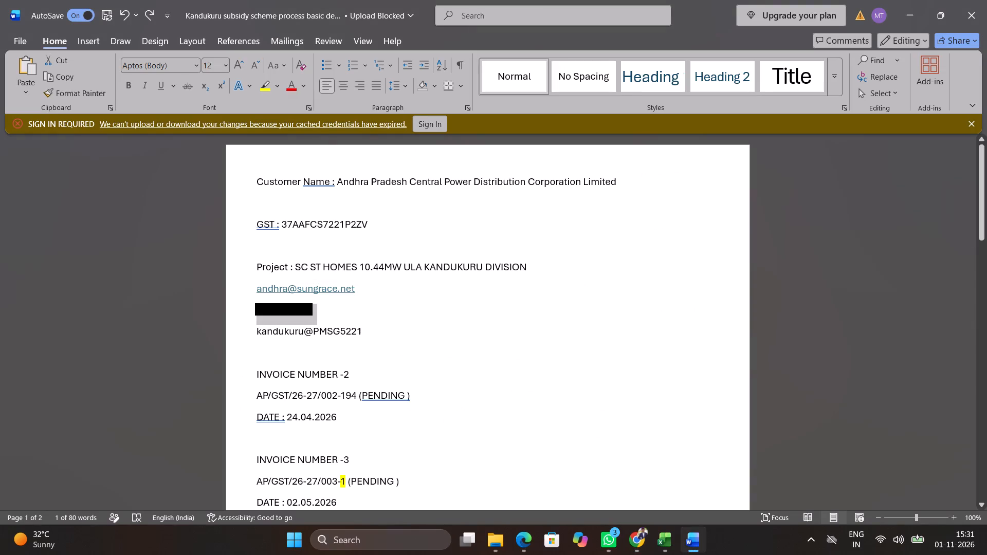
click(640, 488)
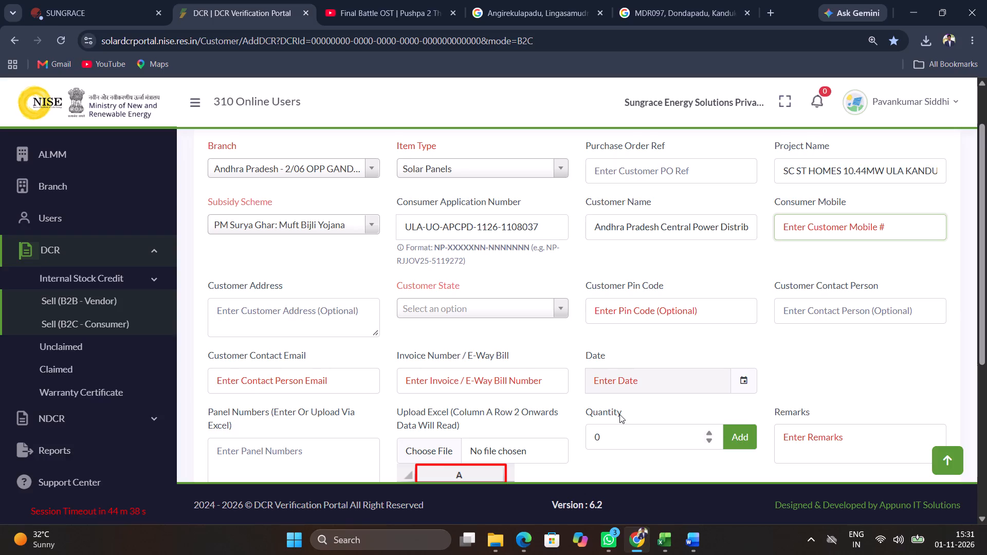
key(ctrl+v)
Set the customer state to Andhra Pradesh (37).
scroll(547, 245, down, 3)
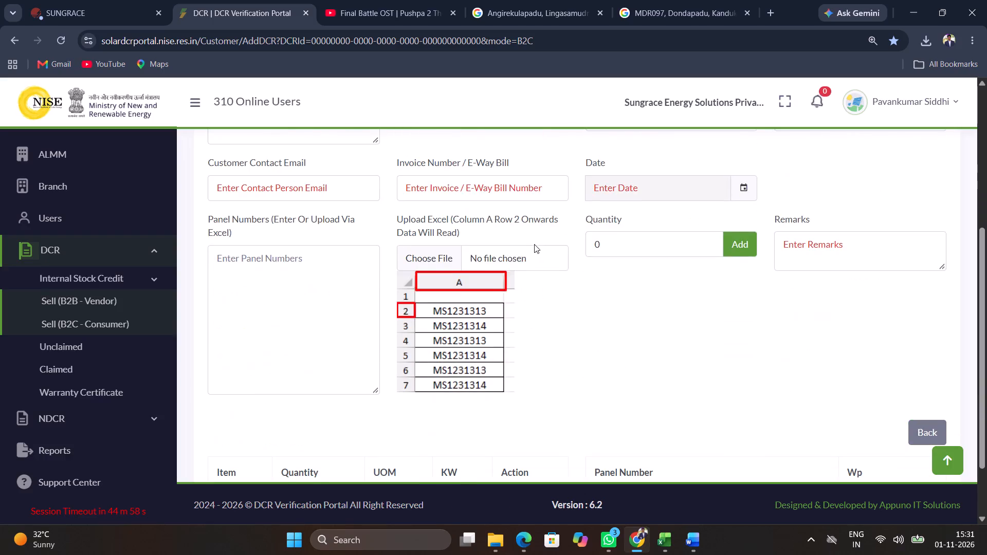
scroll(491, 183, up, 1)
click(491, 183)
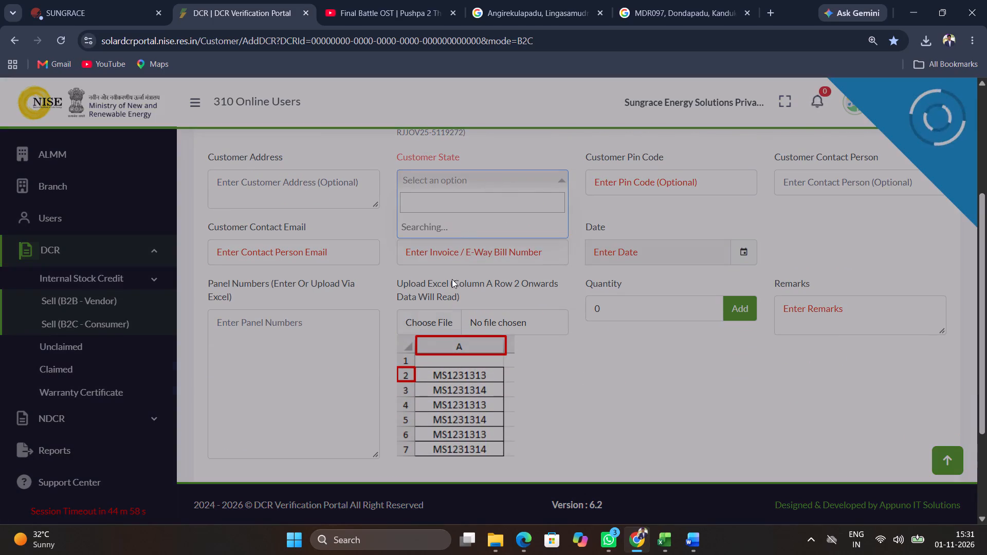
click(457, 274)
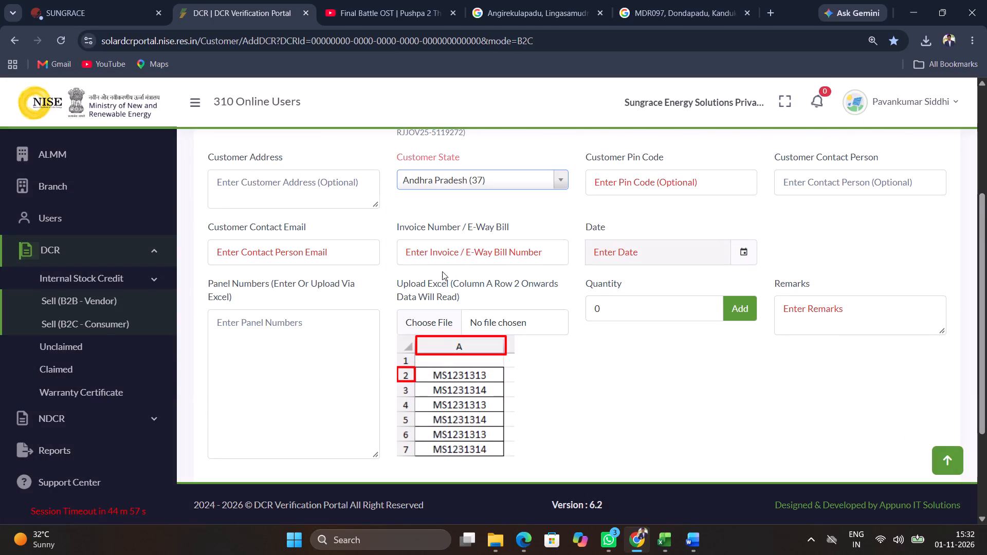
Copy the contact e-mail address from the Word document into the DCR form's Customer Contact Email.
click(369, 253)
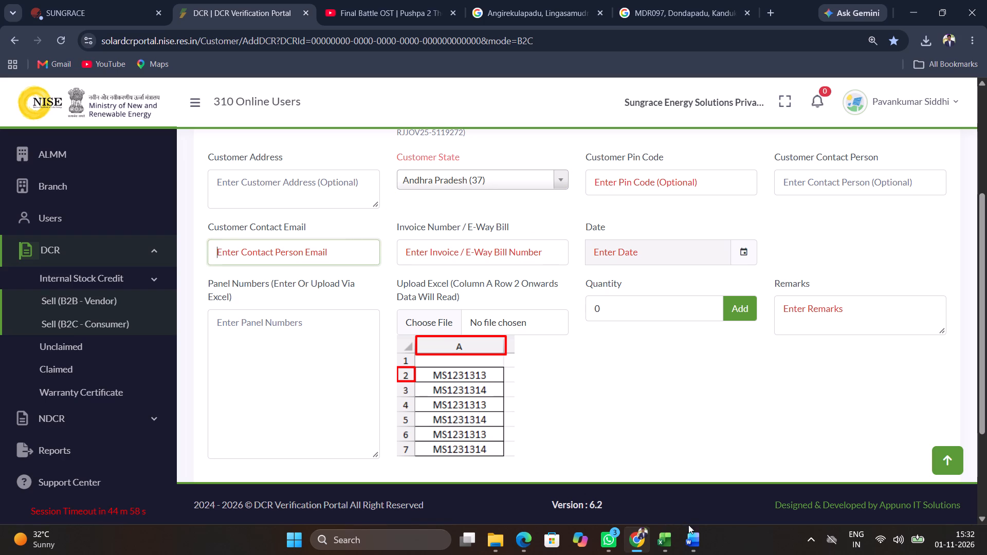
click(696, 486)
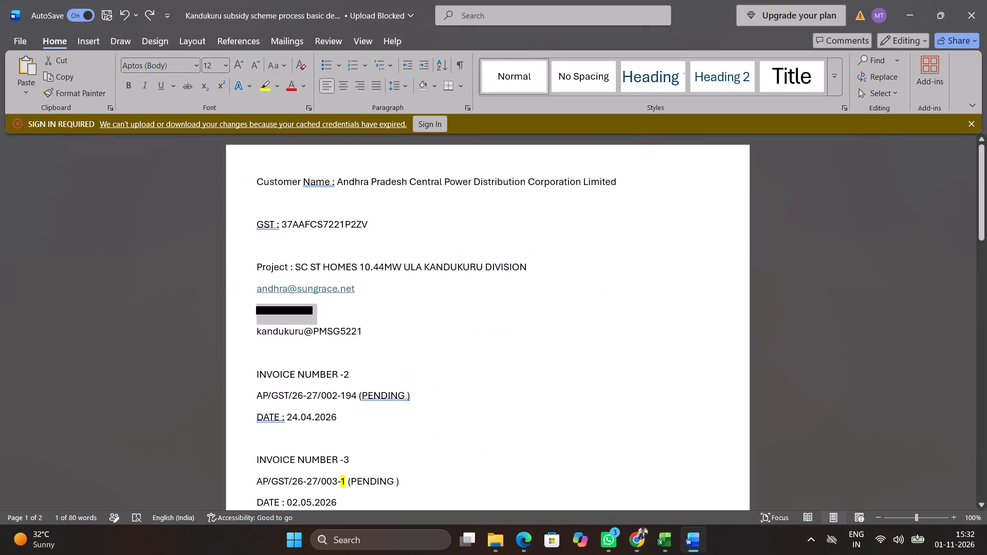
drag(371, 290, 246, 283)
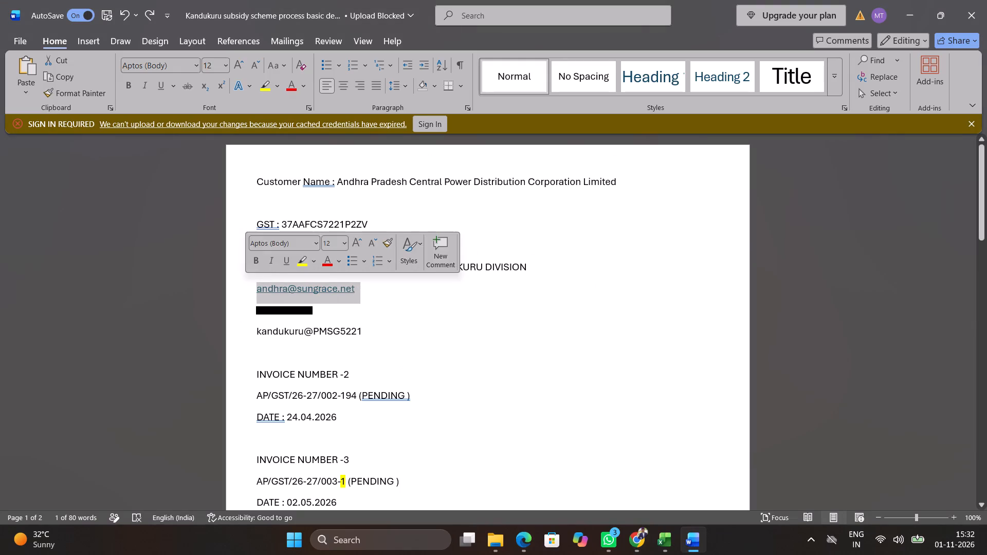
key(ctrl+c)
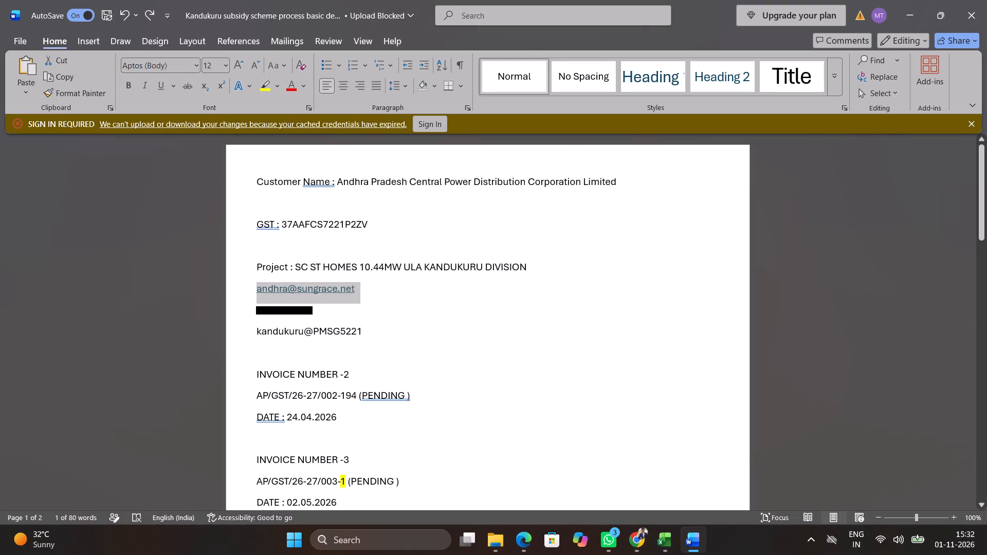
click(632, 464)
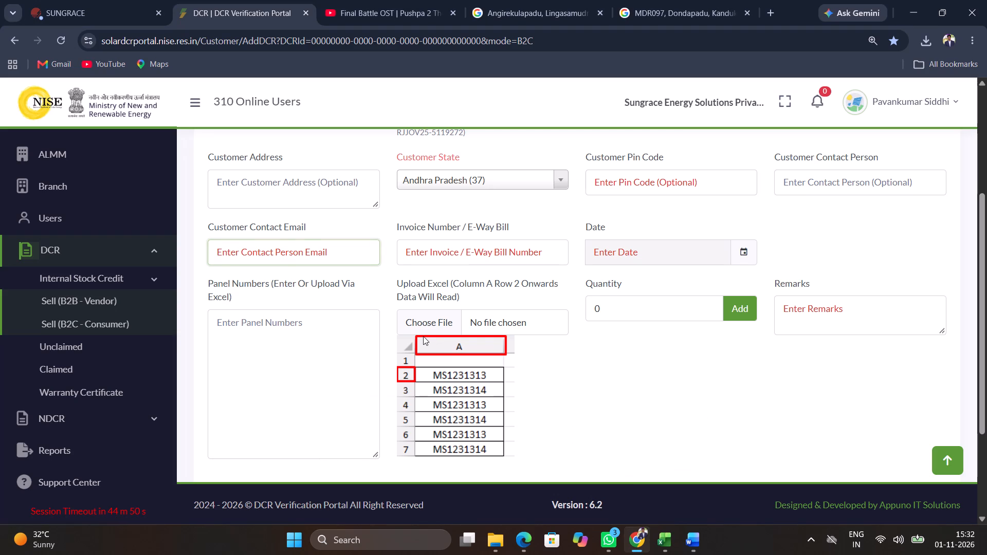
key(ctrl+v)
Copy the Invoice number 9 prefix AP/GST/26-27/009- from the Word document into Invoice Number / E-Way Bill and complete it as AP/GST/26-27/009-317.
click(442, 261)
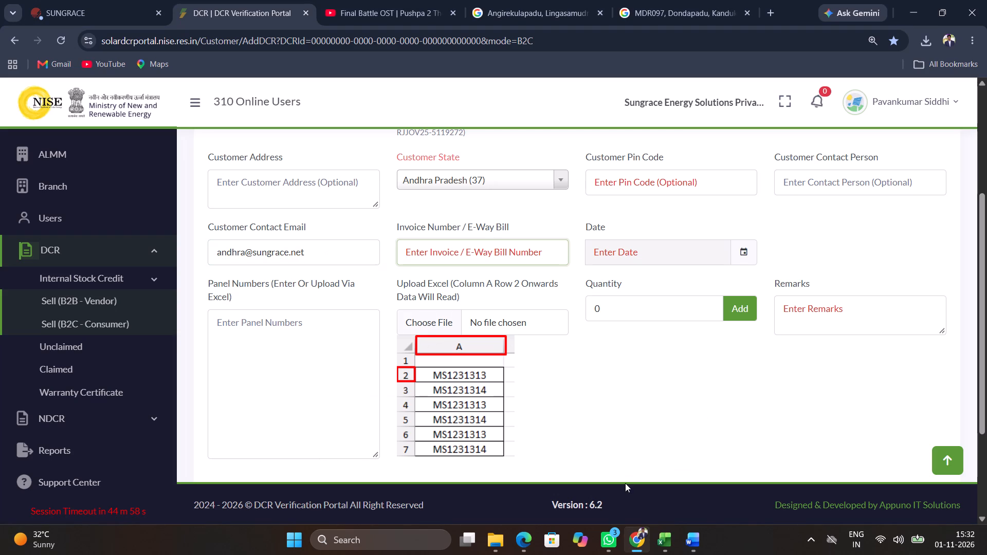
click(688, 487)
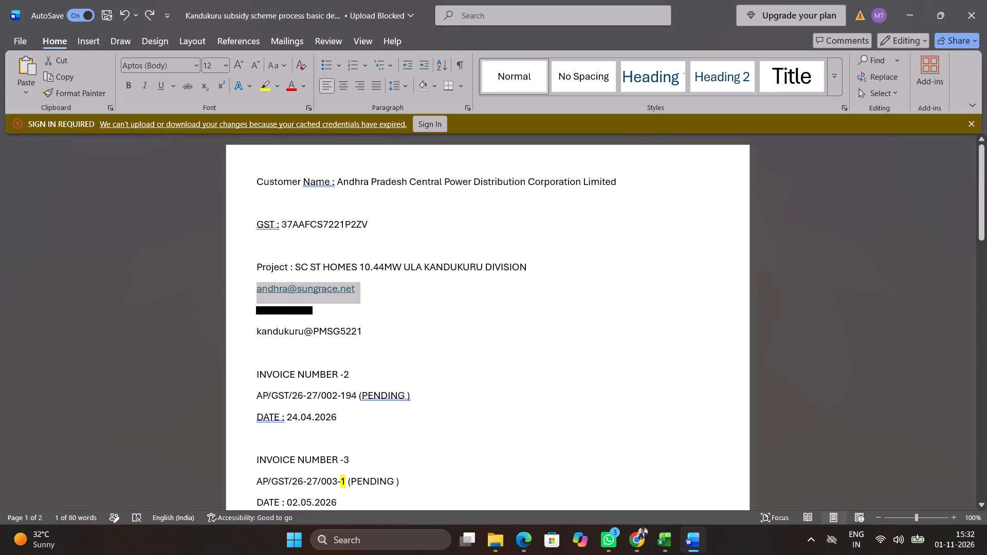
scroll(419, 281, down, 5)
scroll(386, 240, down, 9)
drag(364, 349, 242, 347)
key(ctrl+c)
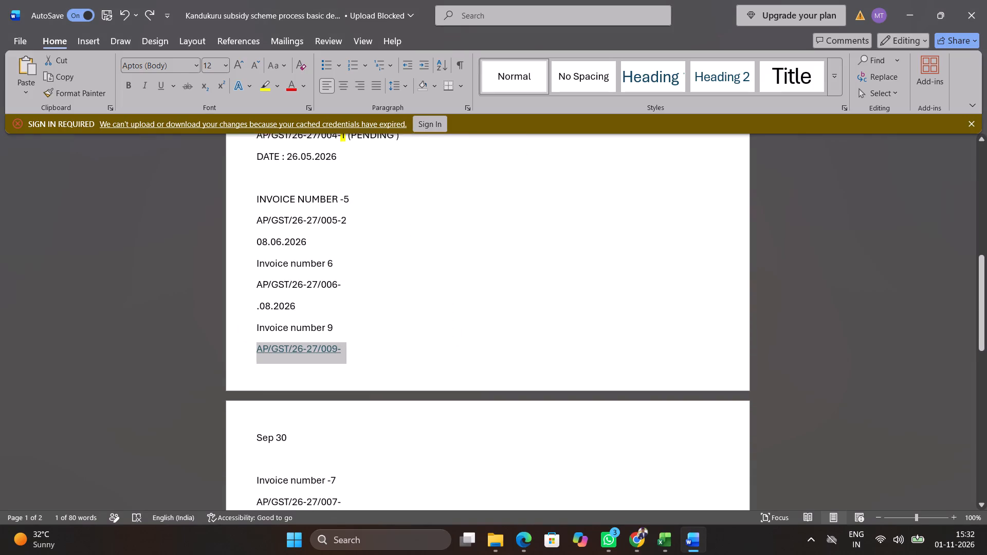
click(627, 480)
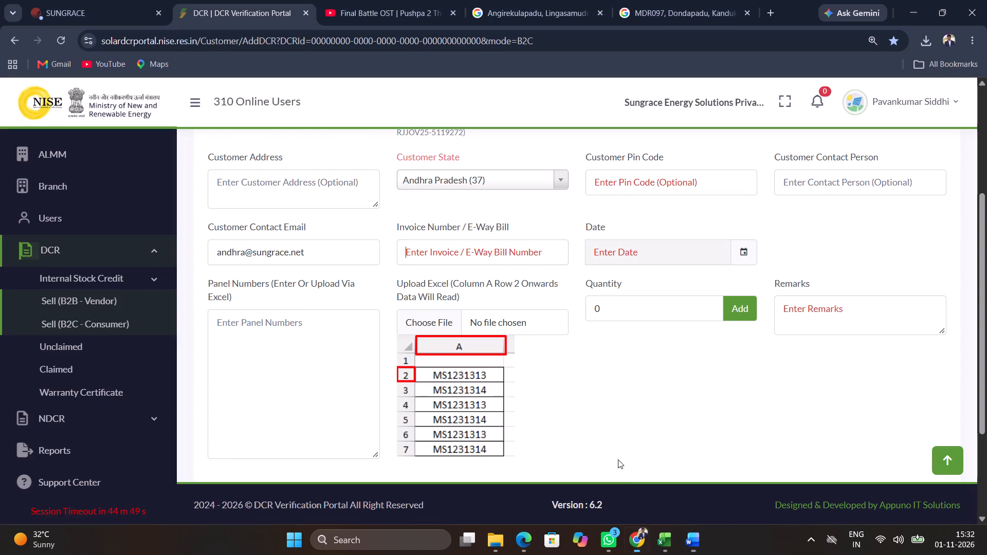
key(ctrl+v)
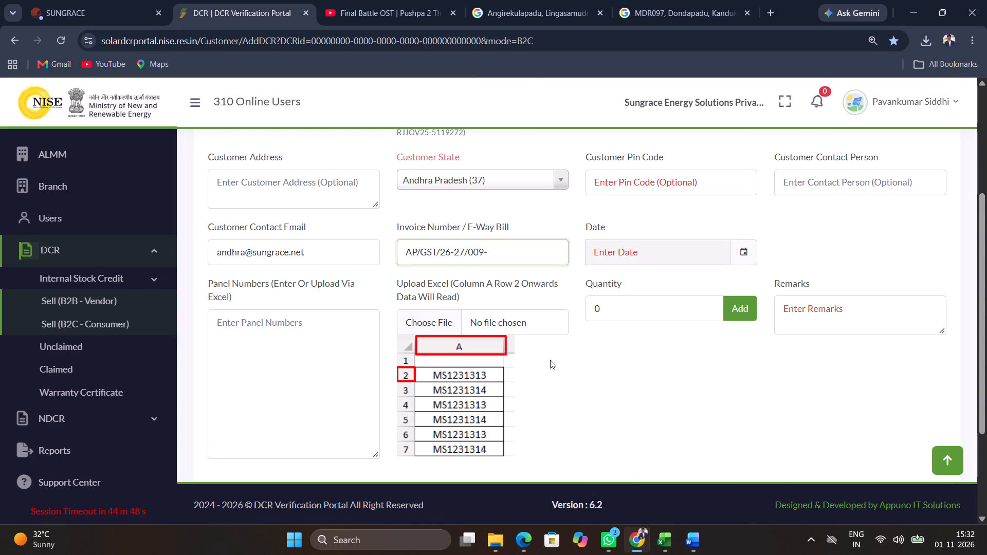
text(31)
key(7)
Set the invoice date to 30-Sep-2026.
click(664, 255)
click(597, 280)
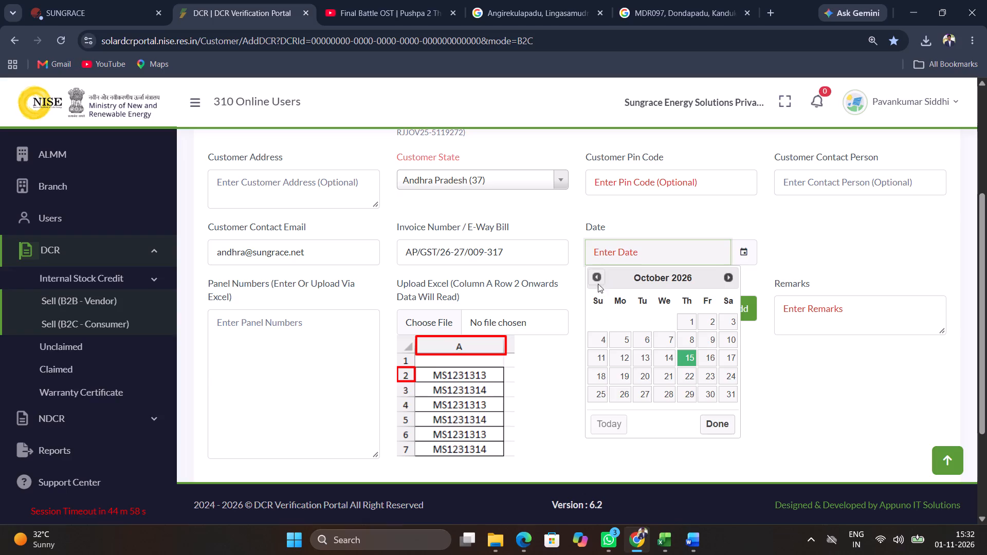
click(601, 275)
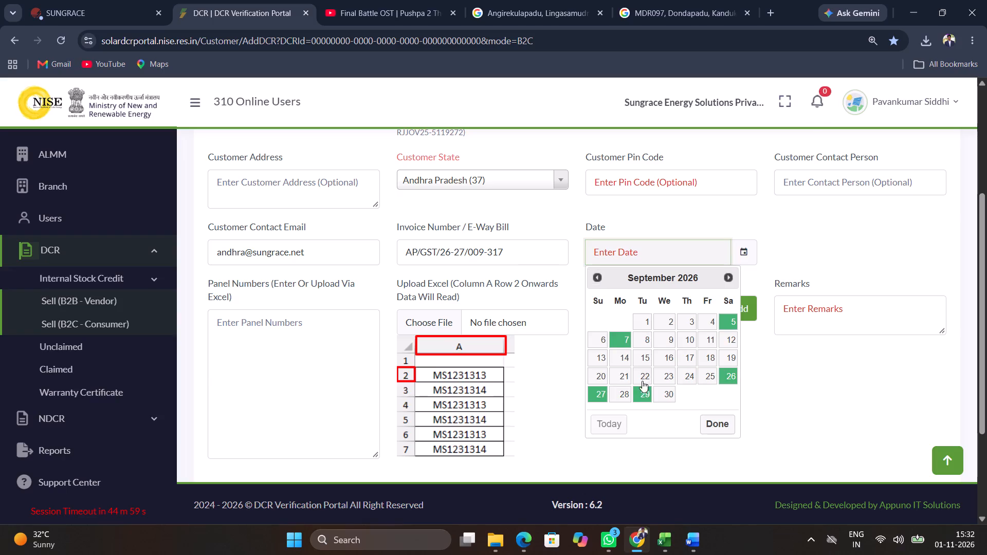
click(672, 397)
Copy the four panel serial numbers from the consumer's SUNGRACE quick copy details into the DCR form's Panel Numbers.
click(371, 358)
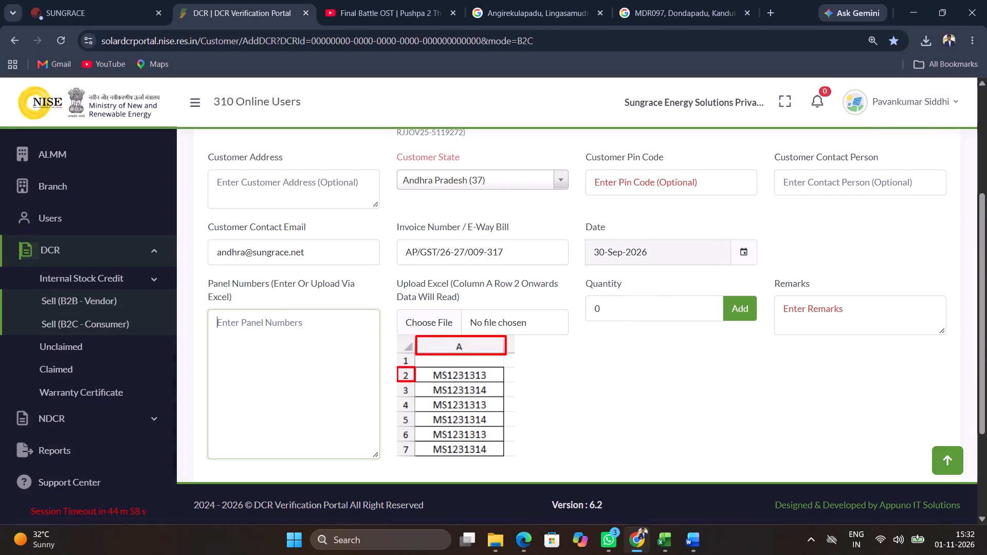
click(150, 3)
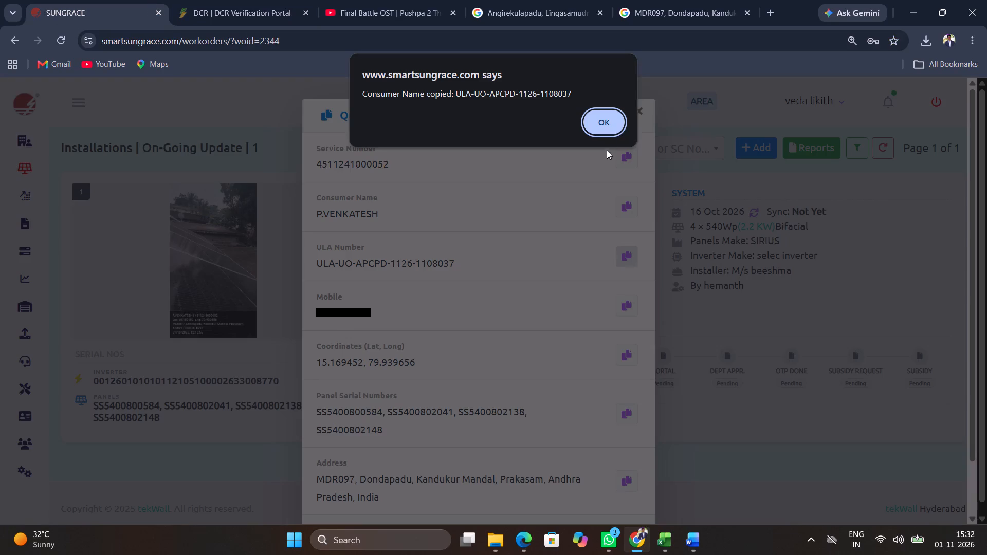
click(600, 131)
click(627, 422)
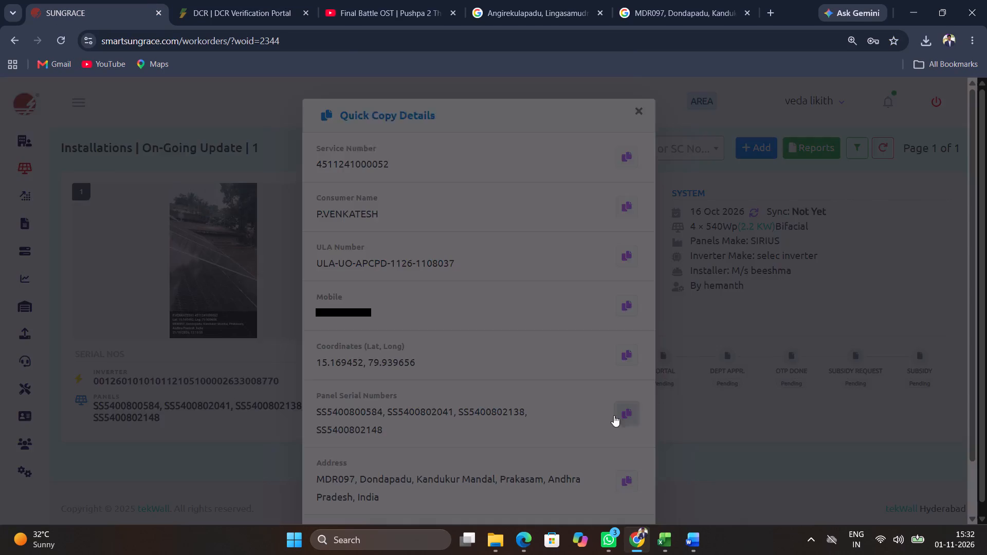
click(263, 0)
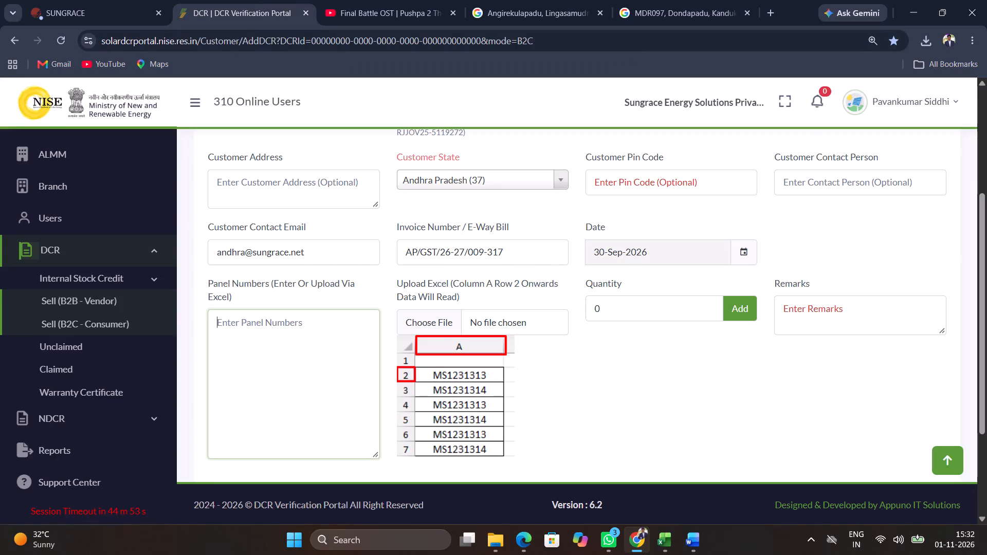
key(ctrl+v)
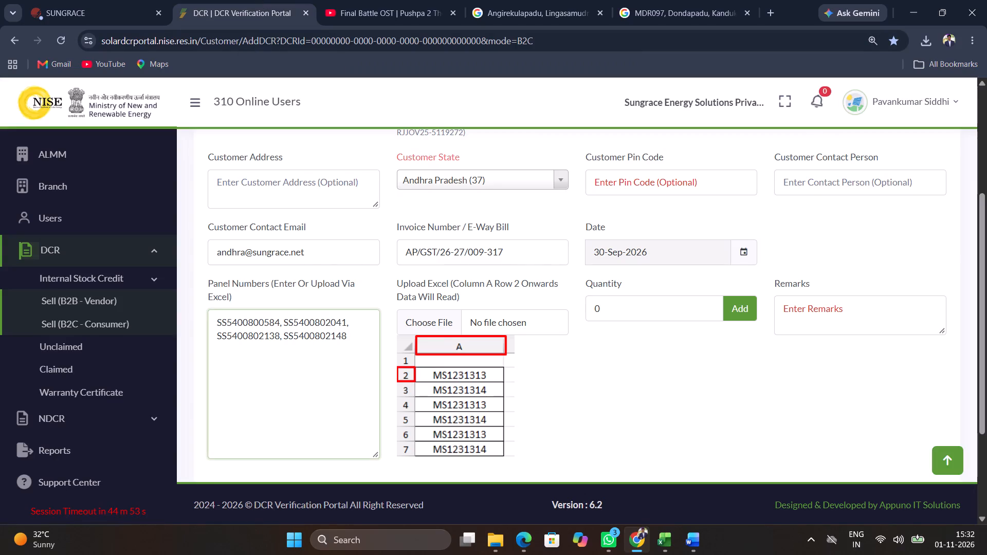
Put each of the four panel serial numbers on its own line, removing the commas and spaces between them.
key(Left)
key(Left)
key(Left)
key(Left)
key(Left)
key(Left)
key(Left)
key(Left)
key(Left)
key(Left)
key(Left)
key(Left)
key(BackSpace)
key(BackSpace)
key(Return)
key(Up)
key(Up)
key(Up)
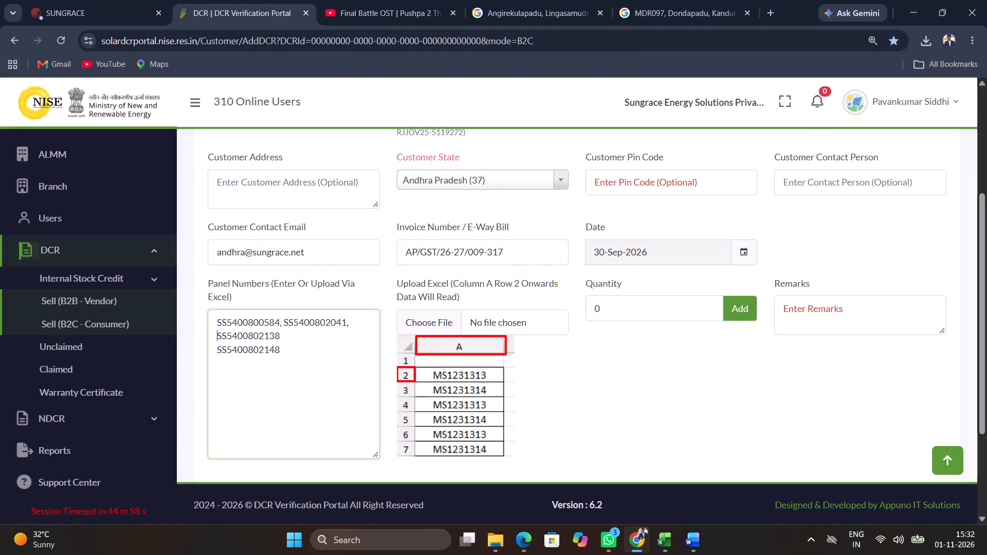
key(Right)
key(Right)
key(Right)
key(Right)
key(Right)
key(Right)
key(Right)
key(Right)
key(Right)
key(Right)
key(Right)
key(Right)
key(Right)
key(Right)
key(Right)
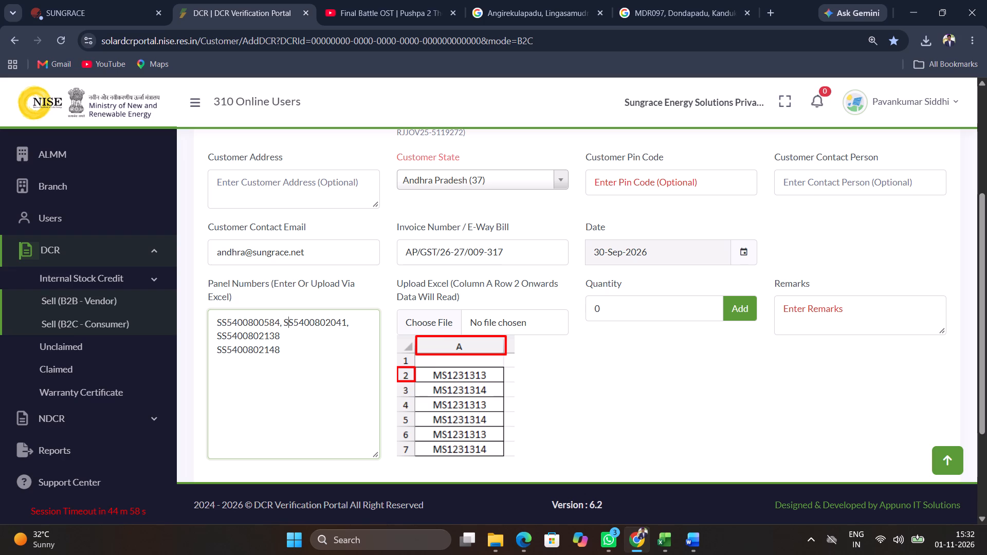
key(Left)
key(BackSpace)
key(BackSpace)
key(Return)
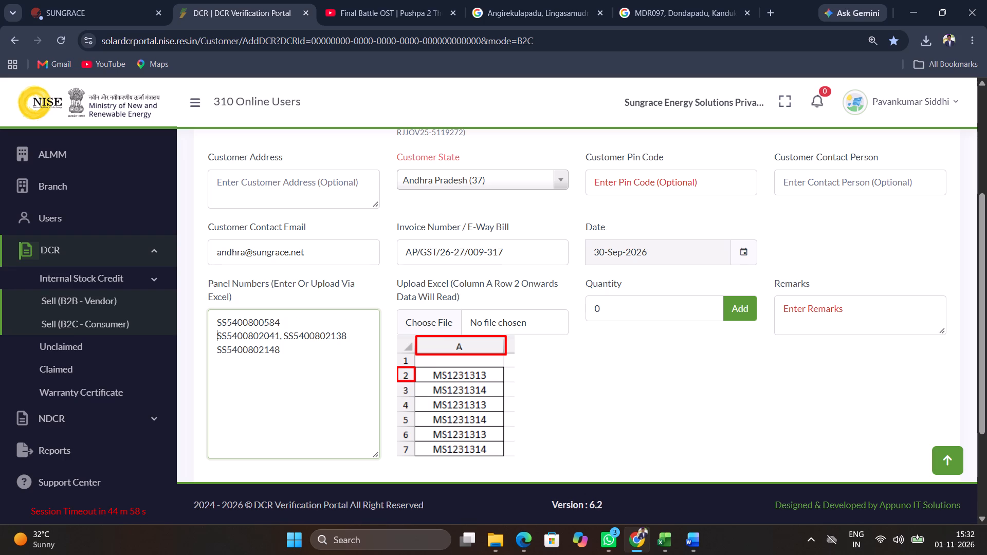
key(Right)
key(Right)
key(Right)
key(Right)
key(Right)
key(Right)
key(Right)
key(Right)
key(Right)
key(Right)
key(Right)
key(Right)
key(Right)
key(Right)
key(BackSpace)
key(BackSpace)
key(Return)
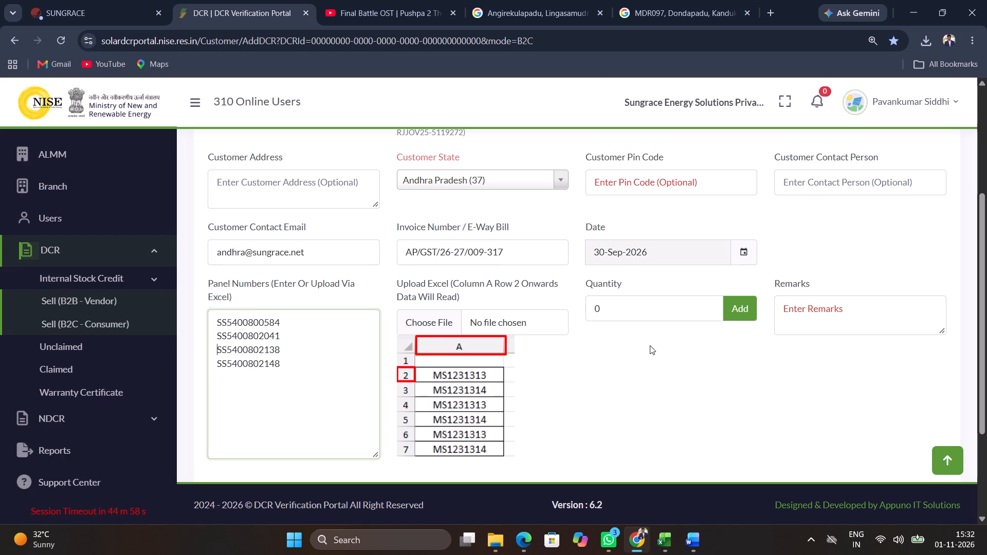
Set the Quantity to 4 and add the panels to the DCR.
click(647, 312)
scroll(647, 312, up, 5)
scroll(647, 312, down, 1)
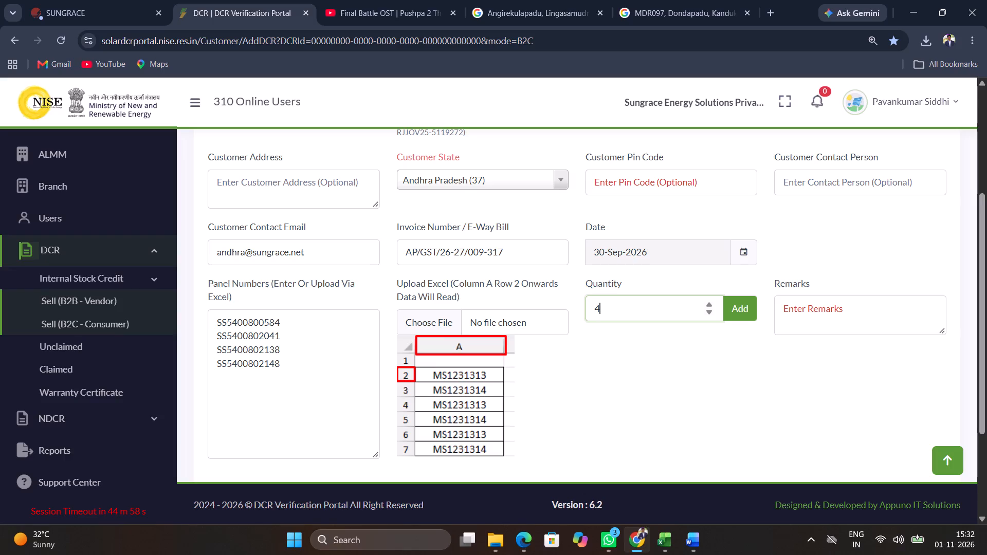
click(745, 311)
Copy the consumer's address from the SUNGRACE quick copy details into the DCR form's Remarks.
click(833, 324)
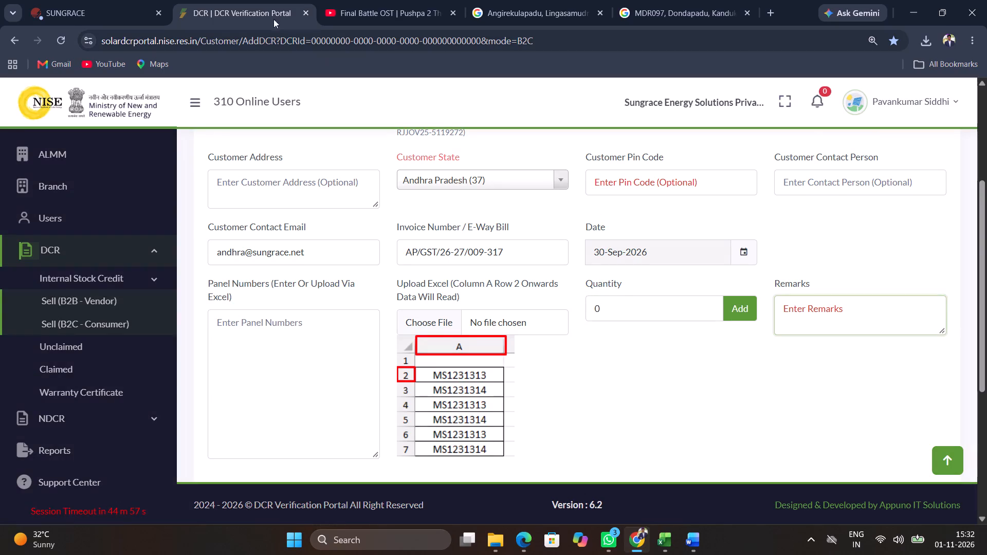
click(34, 0)
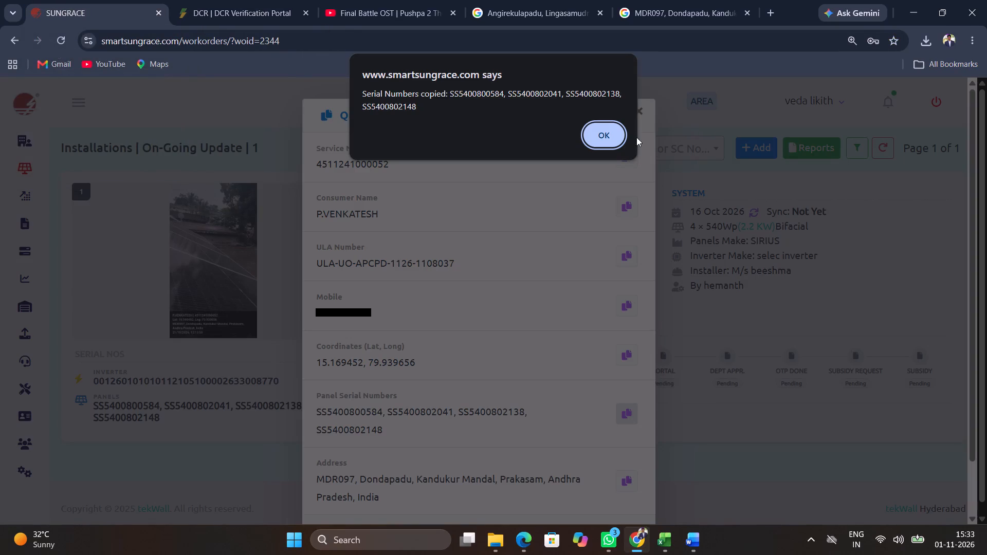
drag(584, 122, 589, 129)
click(613, 139)
drag(647, 91, 634, 103)
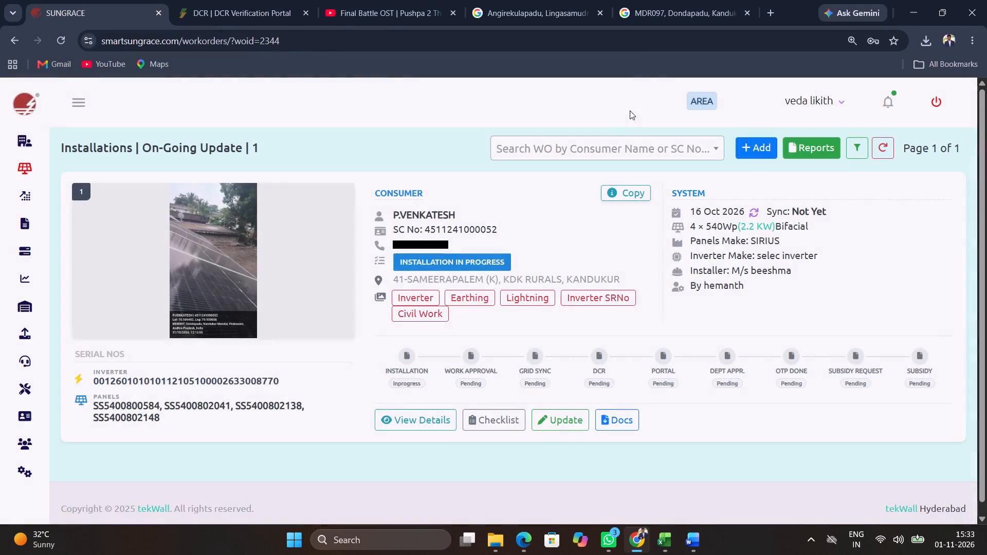
click(636, 194)
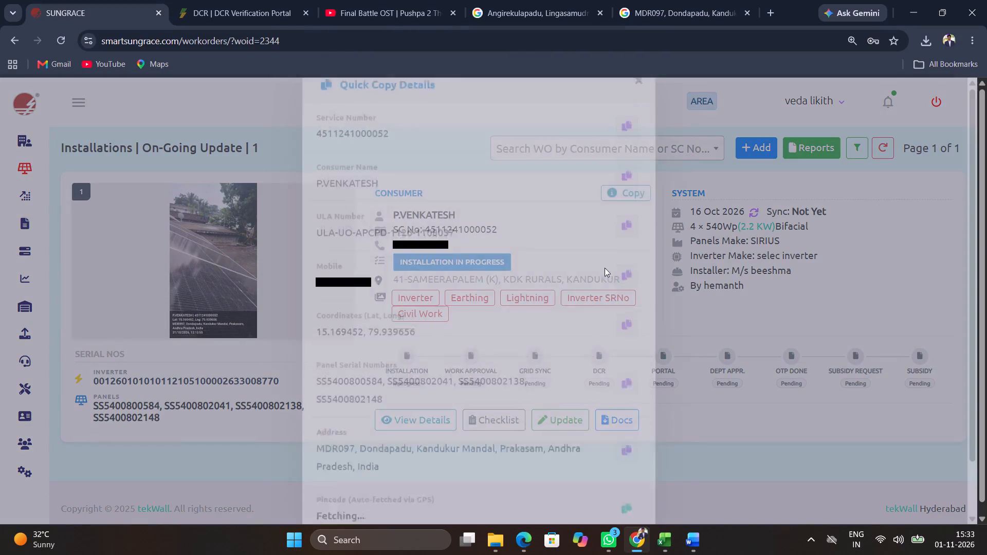
click(624, 480)
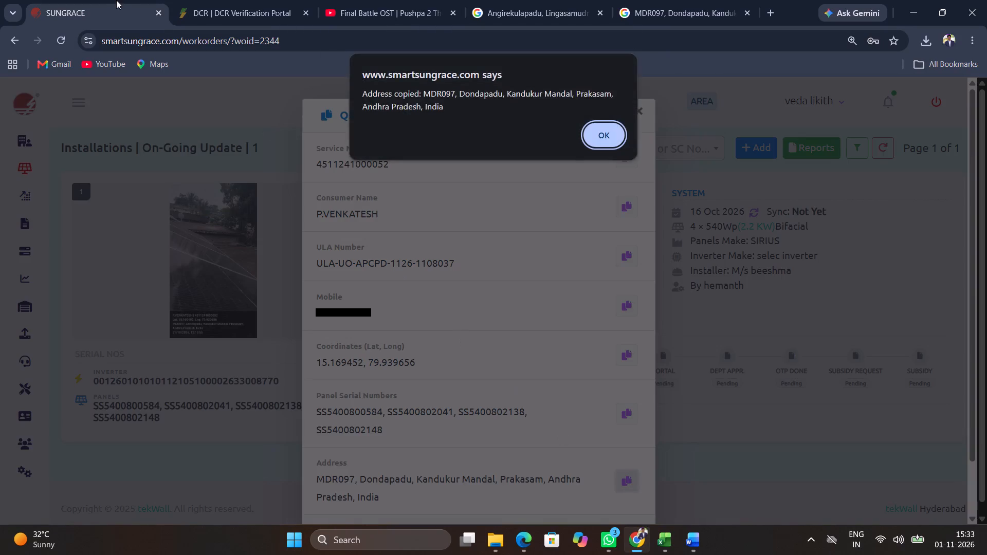
click(210, 3)
key(ctrl+v)
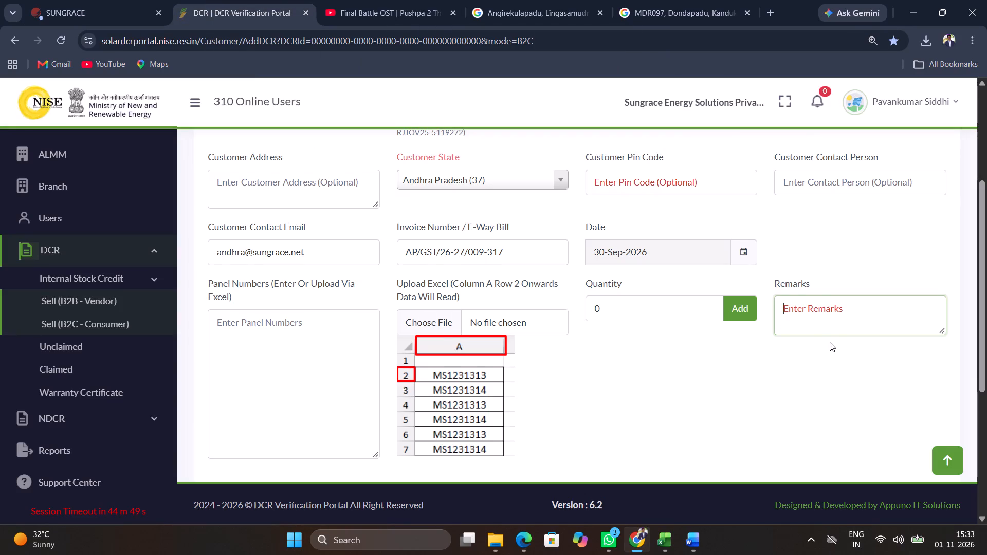
Copy the Dondapadu postal PIN code from the Google search result into the form's Customer Pin Code.
click(645, 6)
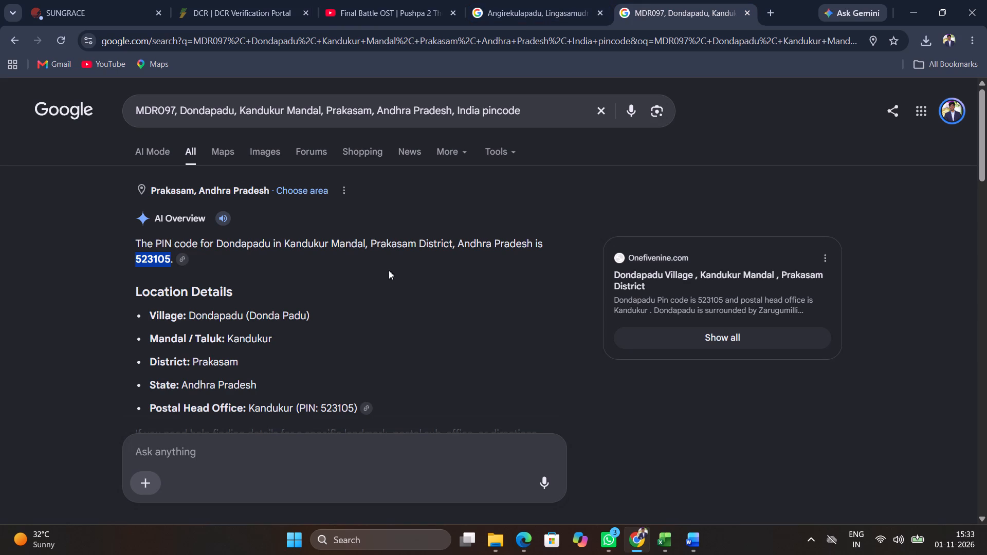
key(ctrl+c)
click(261, 0)
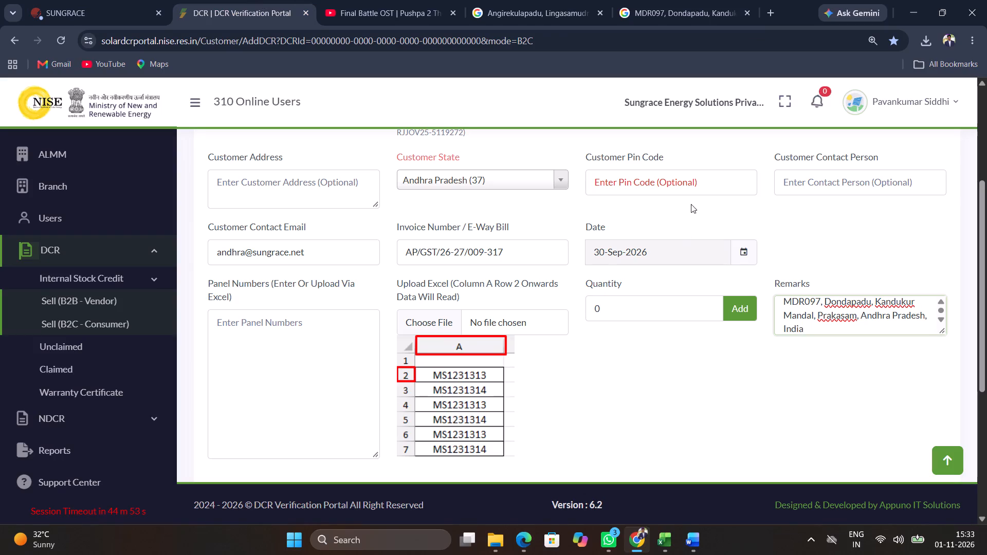
click(684, 189)
key(ctrl+v)
Confirm the completed B2C DCR and accept the confirmation prompt.
scroll(684, 189, down, 3)
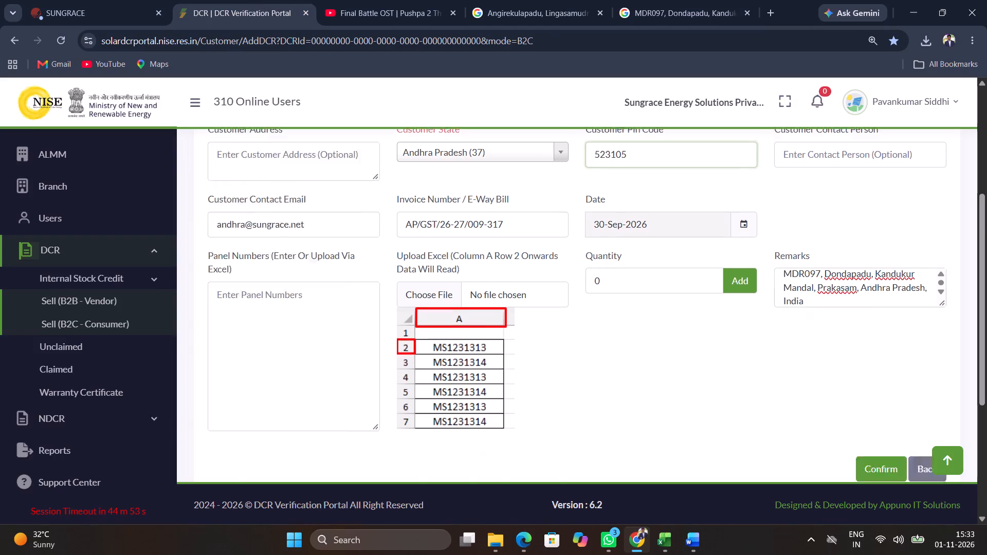
scroll(684, 189, down, 1)
click(881, 247)
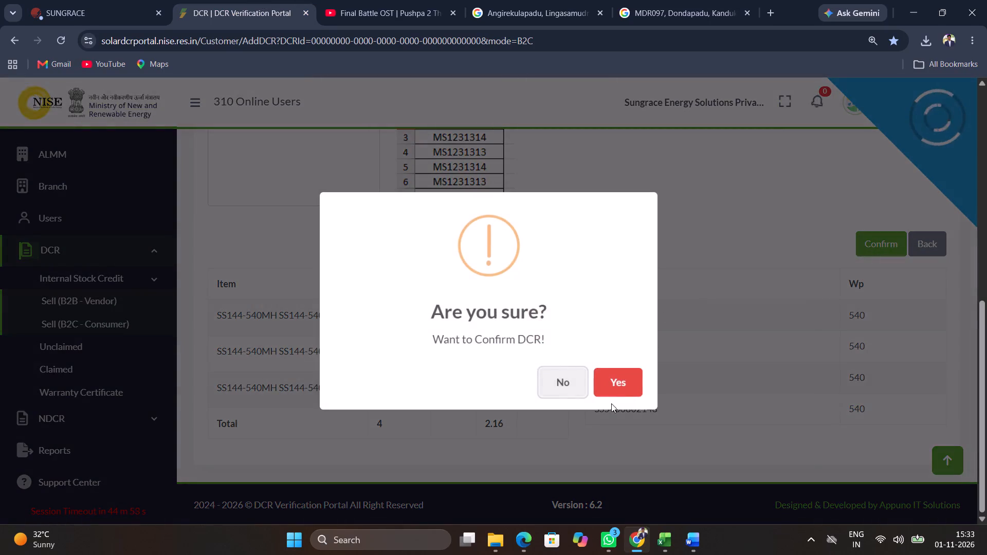
click(620, 386)
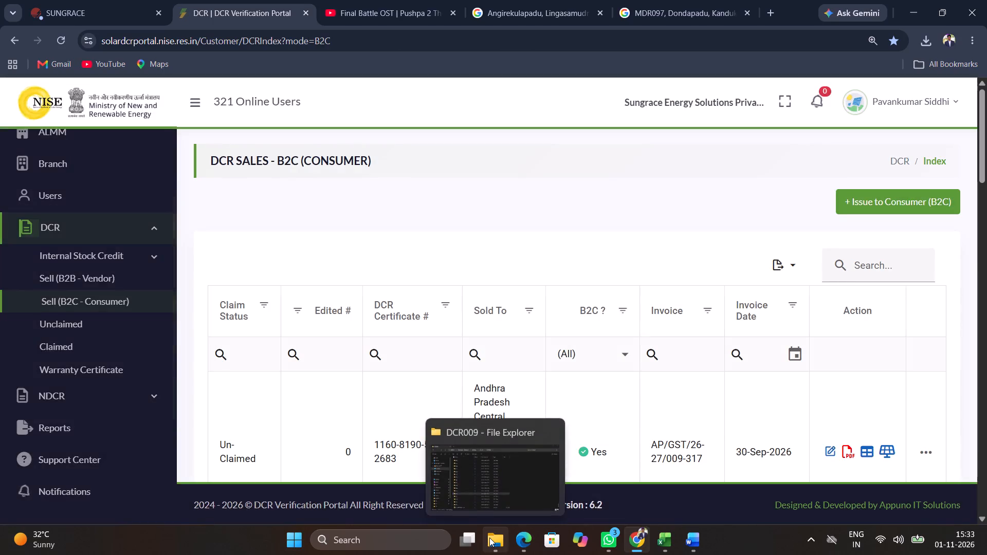
In File Explorer, create a new folder named 317_ inside DCR009.
click(501, 496)
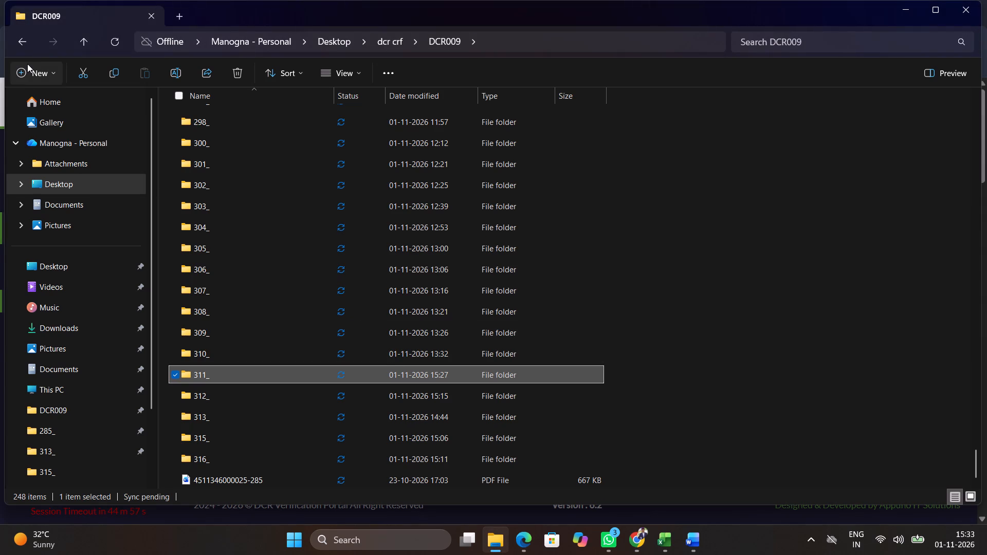
click(27, 64)
click(41, 102)
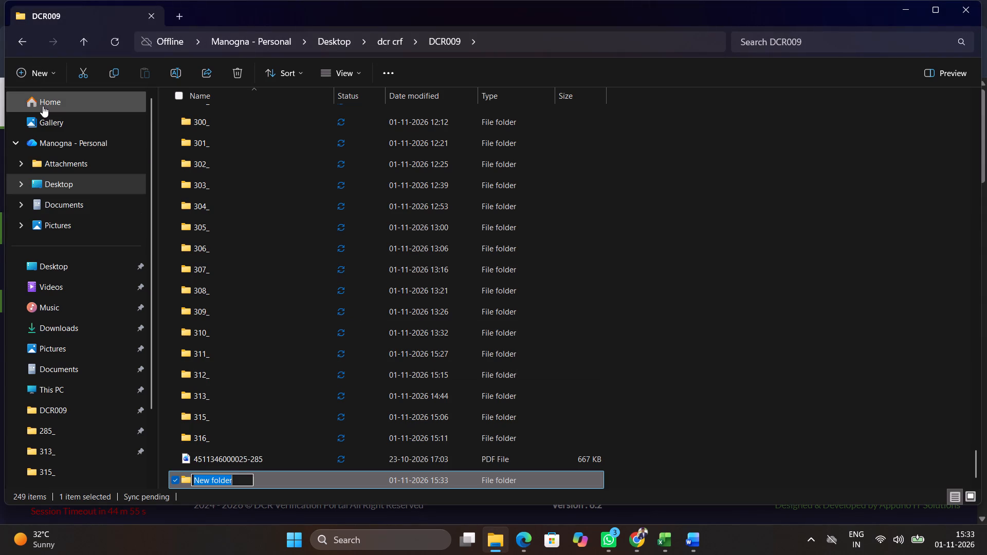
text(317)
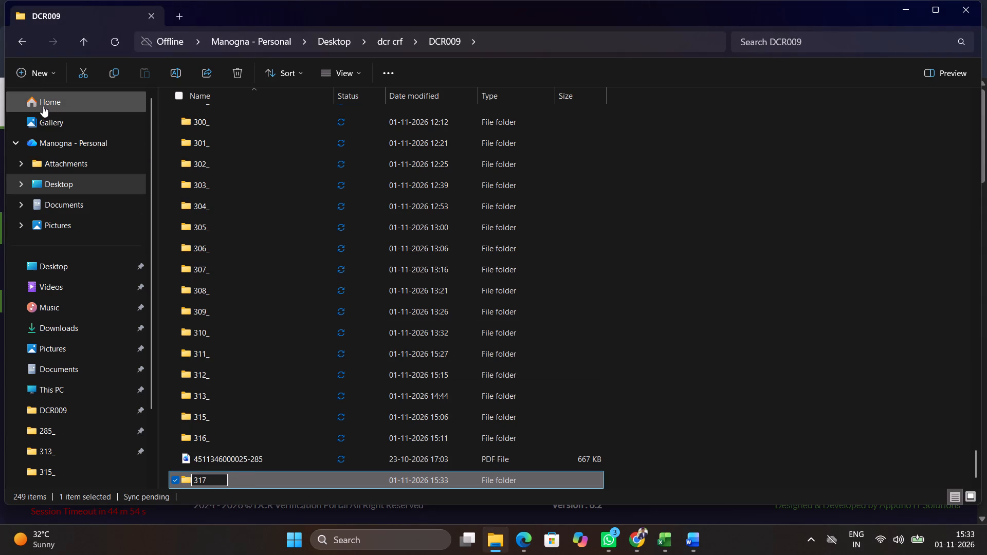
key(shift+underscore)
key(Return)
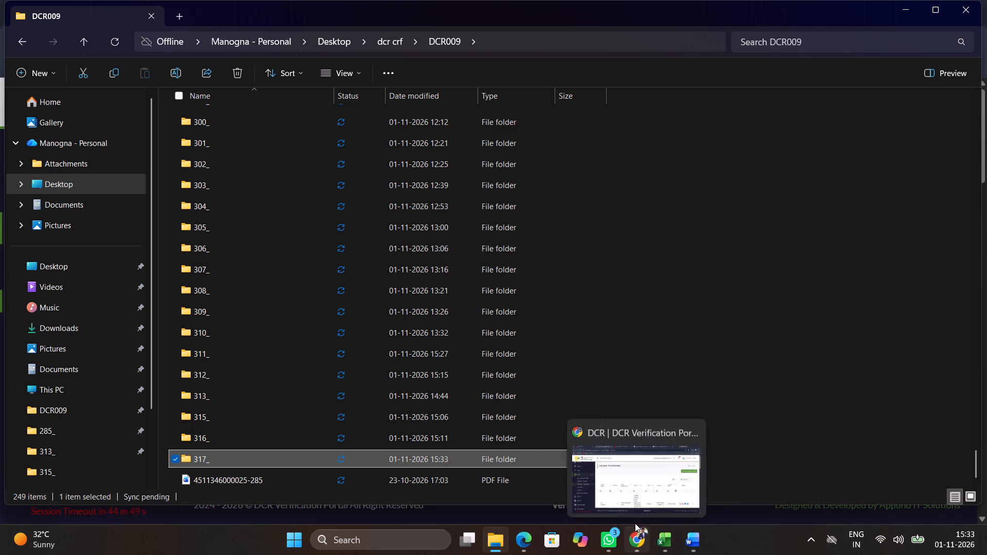
Start saving the new DCR certificate PDF, naming it with the service number copied from SUNGRACE followed by -317.
click(635, 512)
click(103, 0)
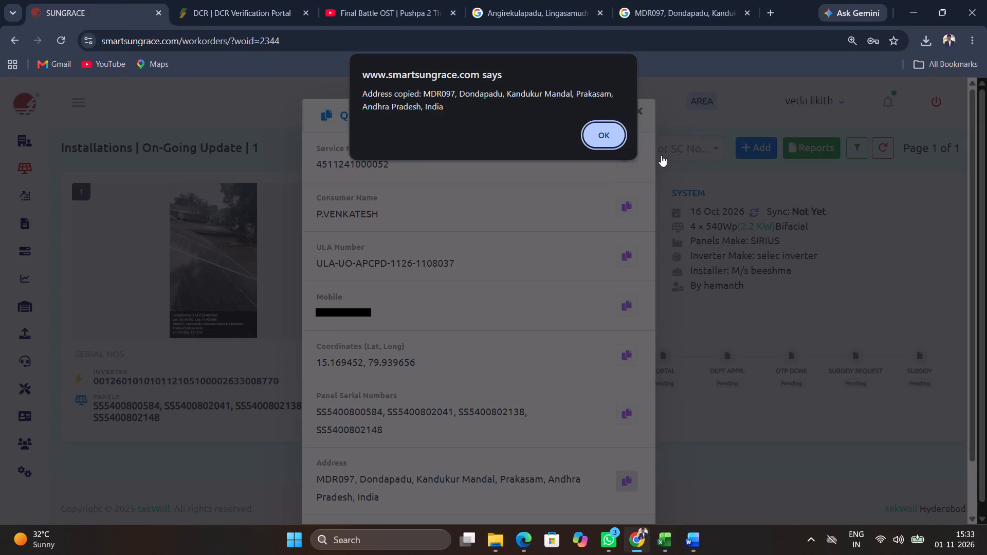
click(594, 137)
click(628, 159)
click(210, 0)
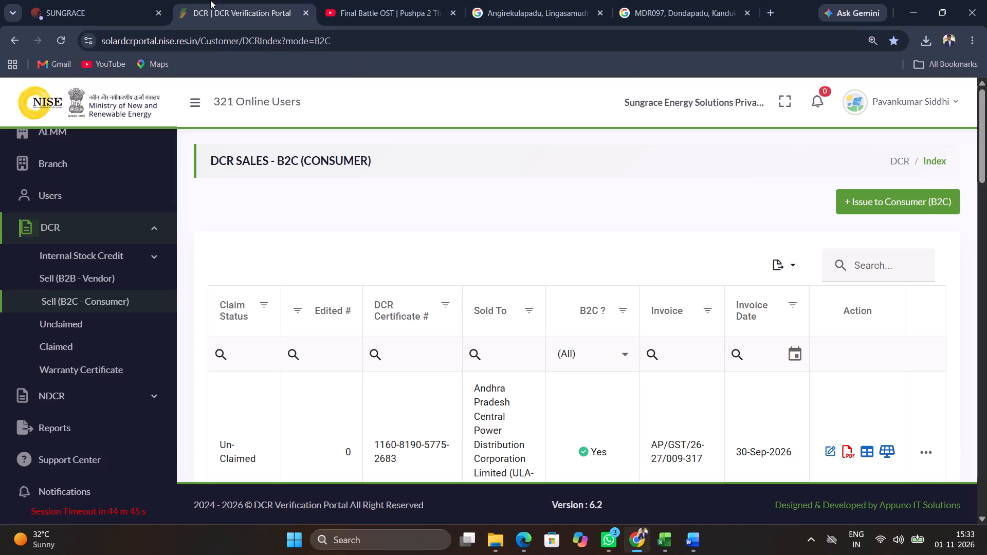
click(851, 448)
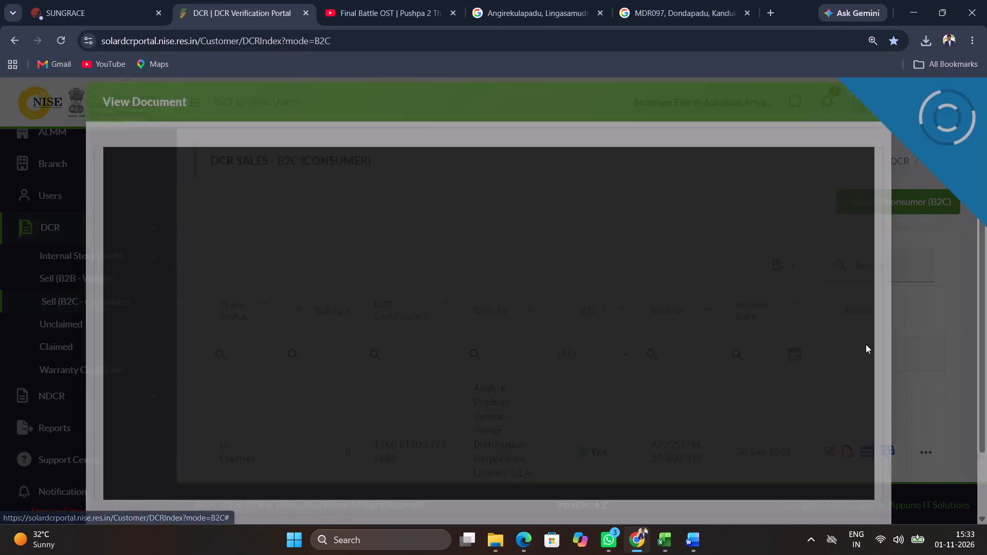
click(807, 182)
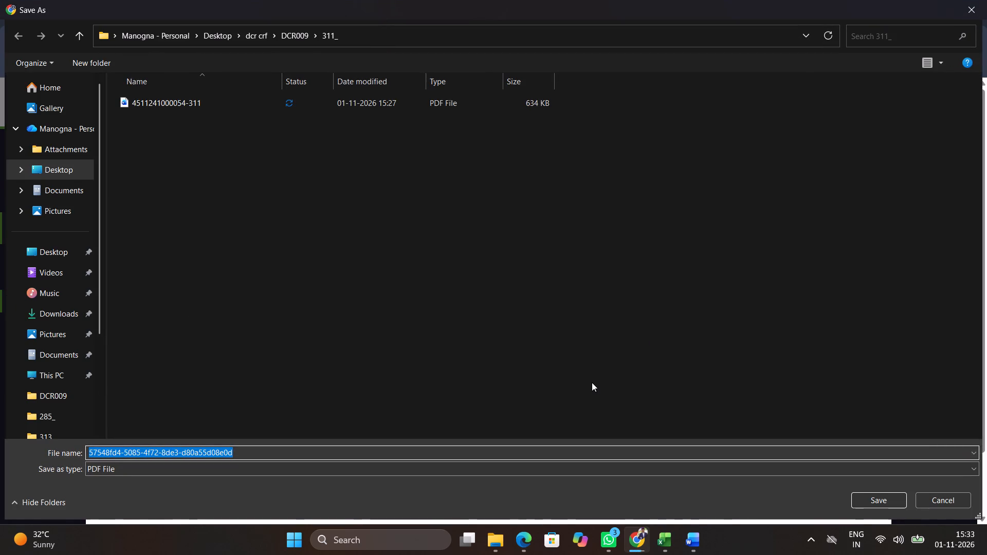
key(ctrl+v)
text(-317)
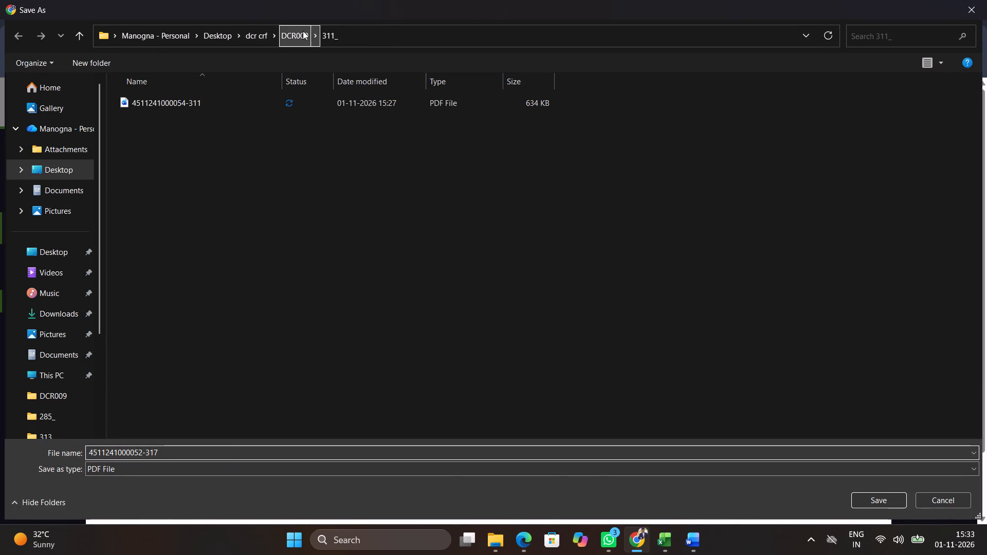
Save the certificate PDF ending in -317 into the 317_ folder inside DCR009.
click(303, 31)
scroll(206, 293, down, 4)
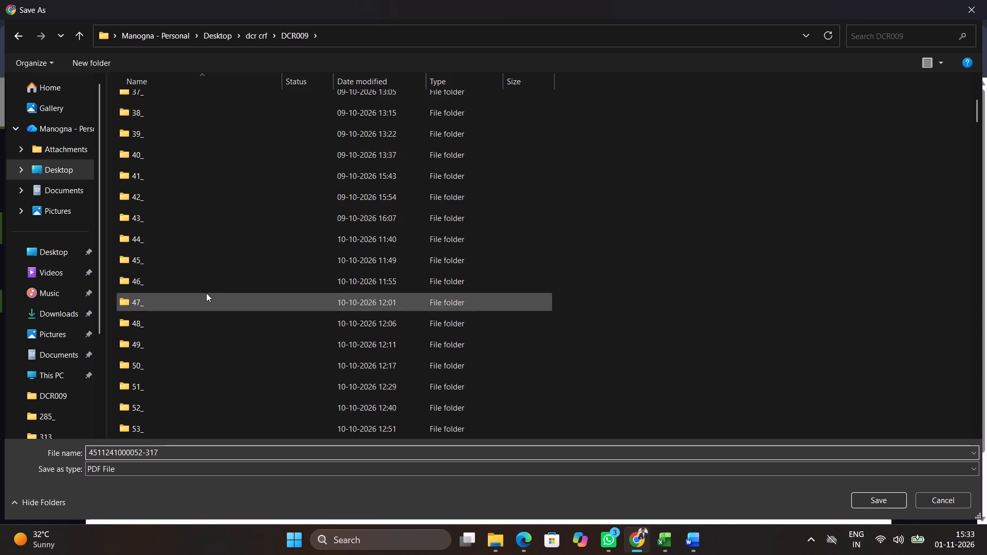
scroll(213, 277, down, 5)
scroll(254, 191, down, 4)
scroll(270, 287, down, 16)
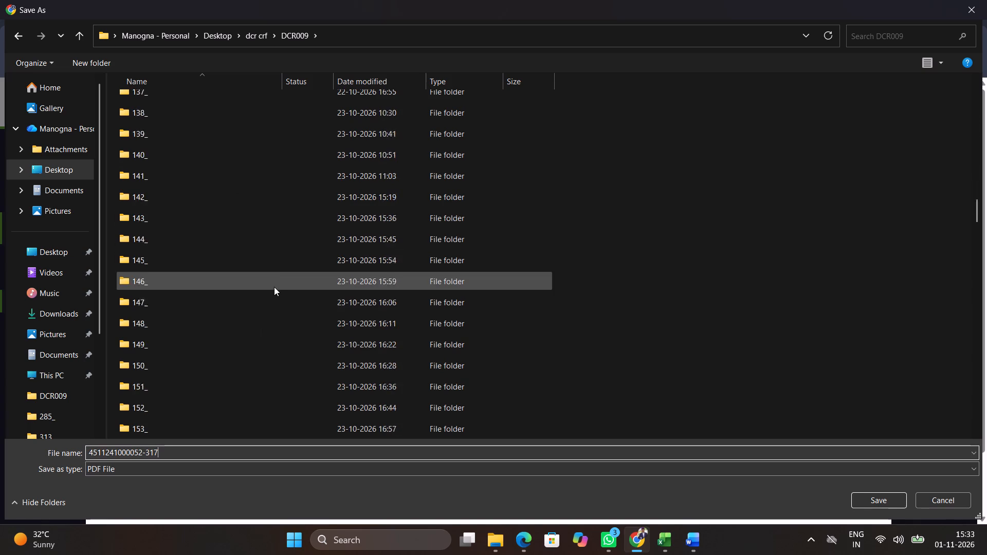
scroll(274, 287, down, 20)
scroll(274, 287, down, 19)
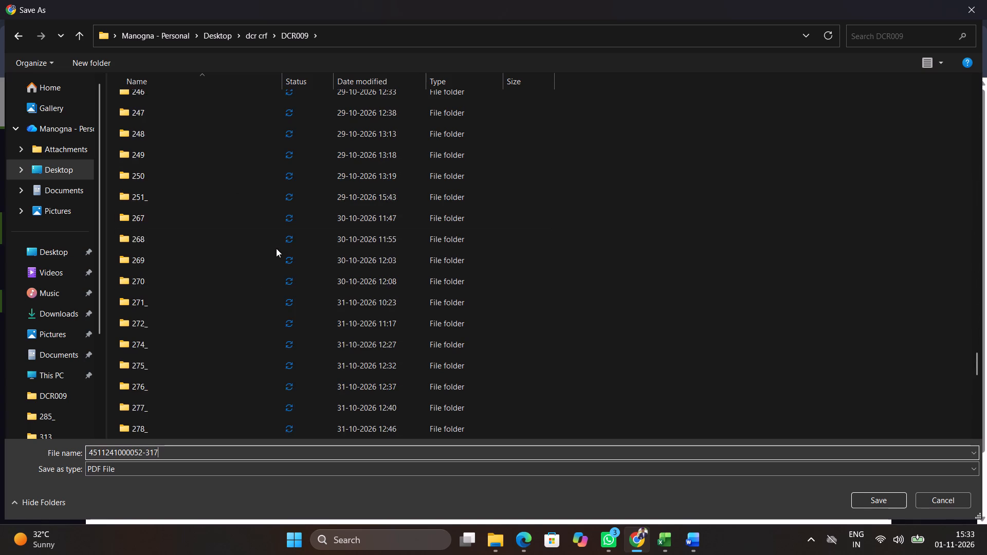
scroll(276, 248, down, 15)
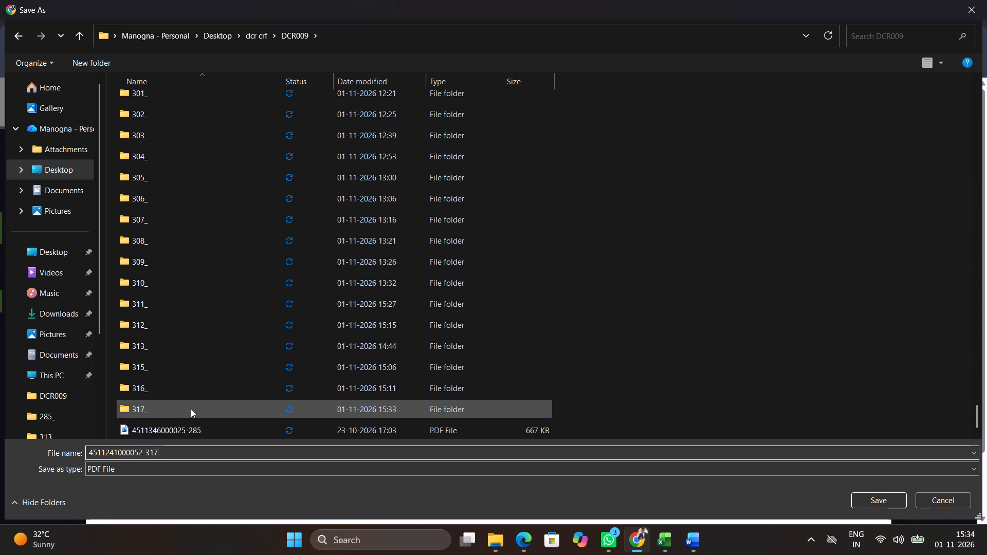
double_click(193, 405)
click(868, 502)
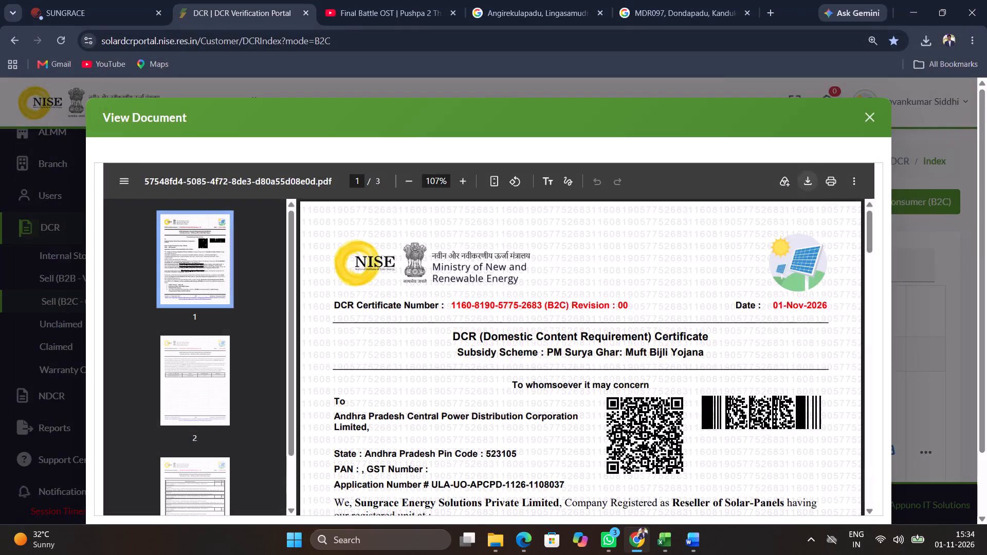
In SUNGRACE, dismiss the copied-number alert and consumer details, and open the Project Stage update form for this installation.
click(52, 0)
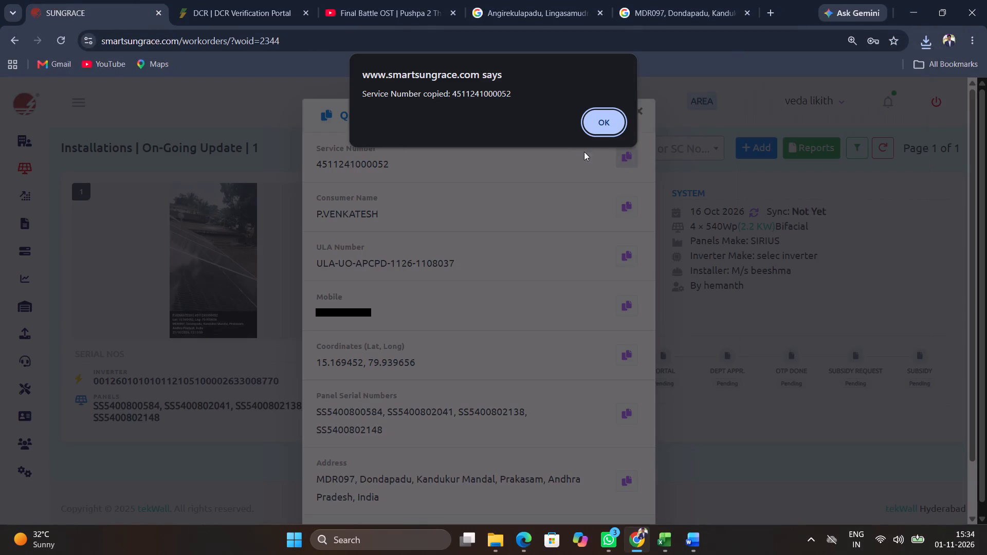
click(610, 121)
click(639, 112)
click(571, 416)
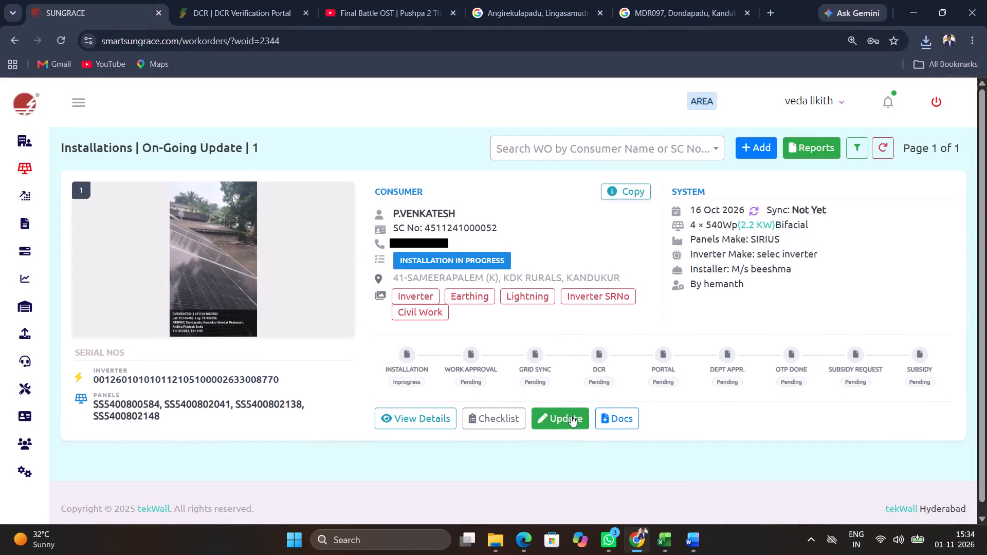
drag(405, 345, 404, 351)
click(404, 354)
click(404, 358)
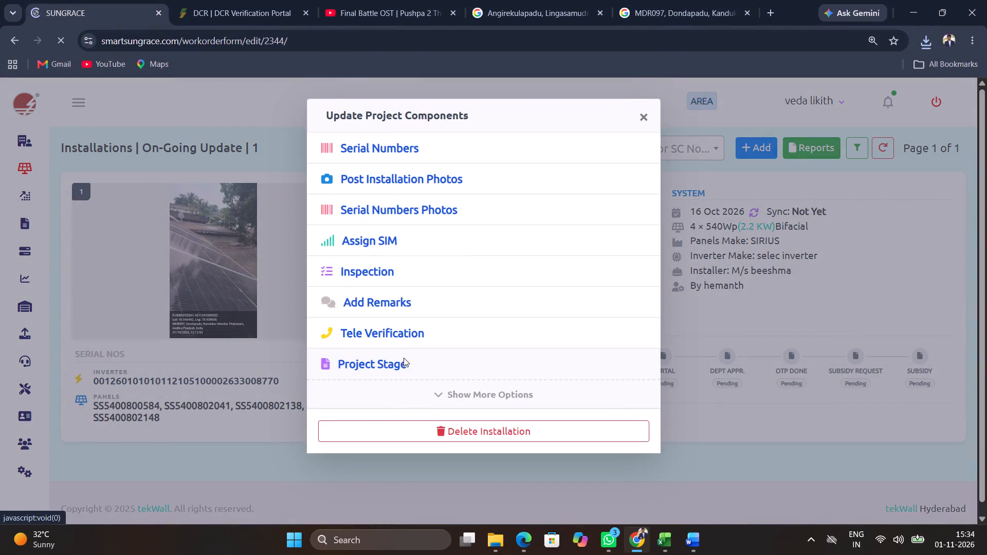
Attach the PDF ending in -317 from DCR009's 317_ folder as the Dcr upload and submit the form.
scroll(370, 260, down, 4)
click(355, 420)
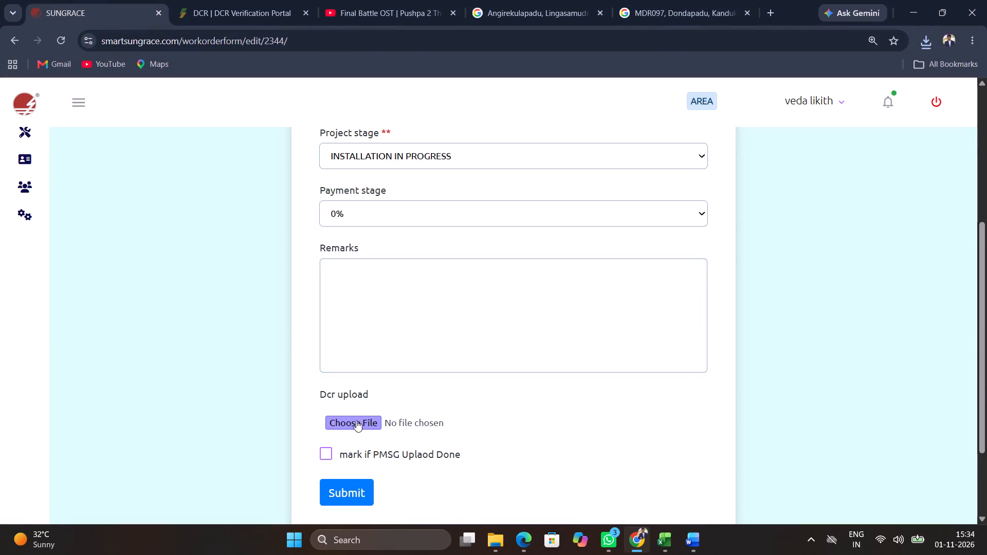
click(297, 42)
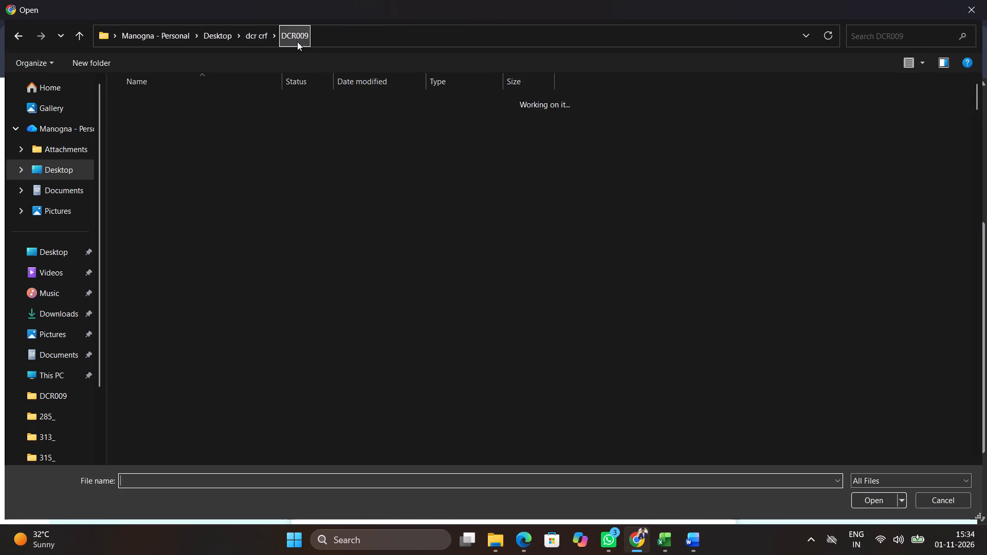
scroll(198, 221, down, 5)
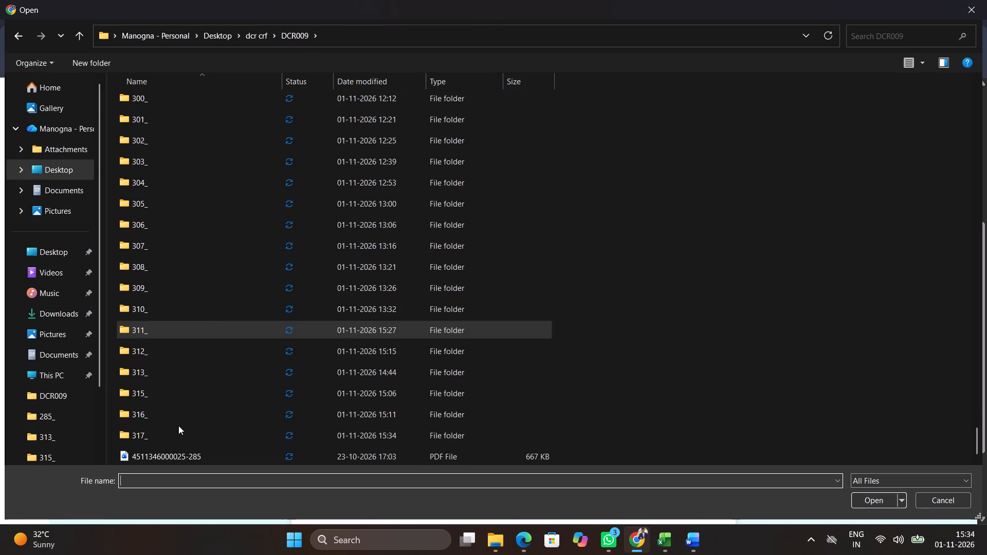
double_click(176, 429)
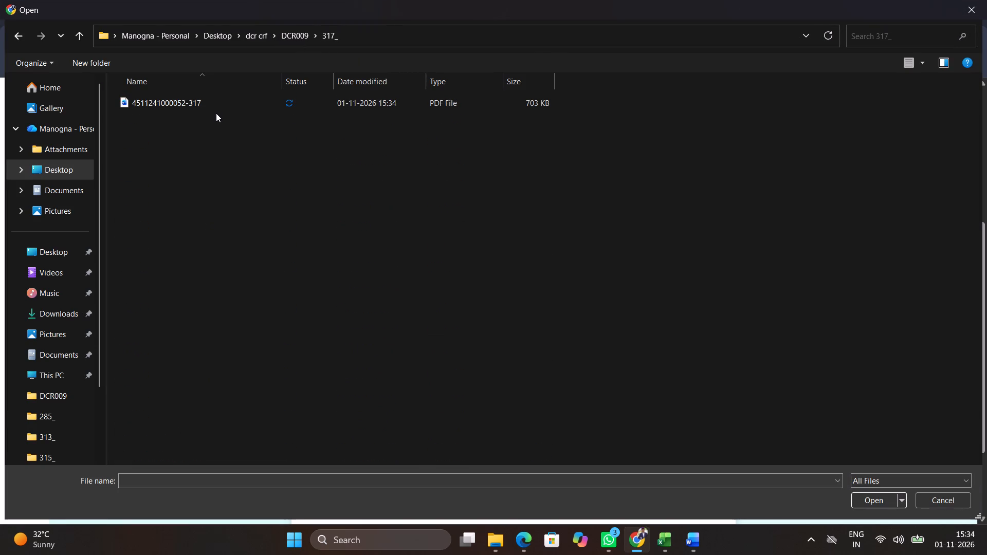
double_click(216, 103)
click(343, 486)
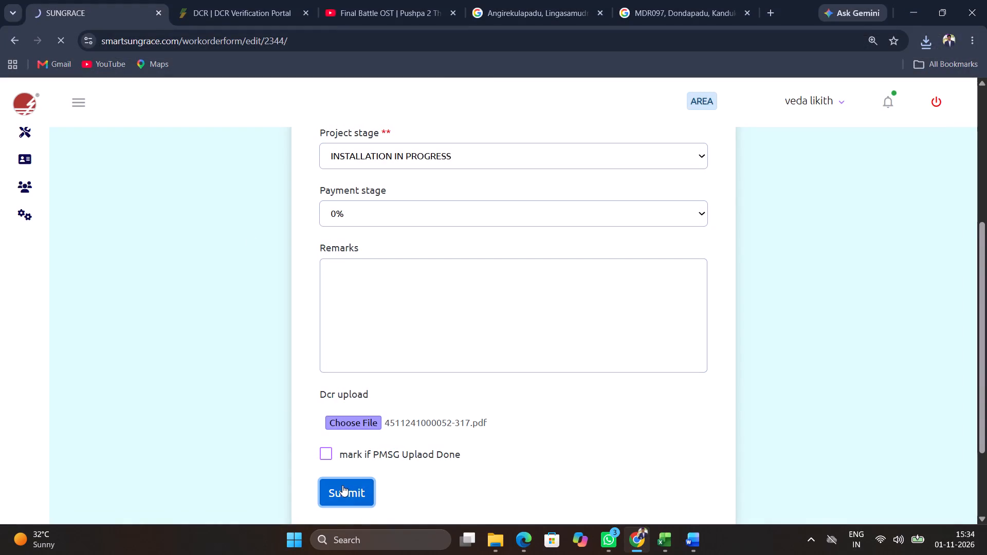
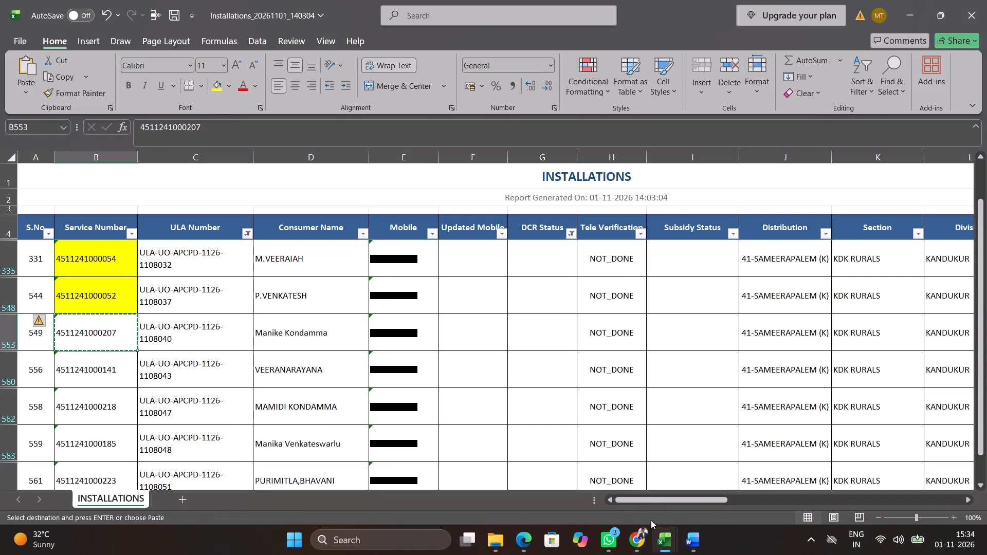
In SUNGRACE, find the installation by the service number copied from Excel row 553 and copy its ULA number.
click(637, 487)
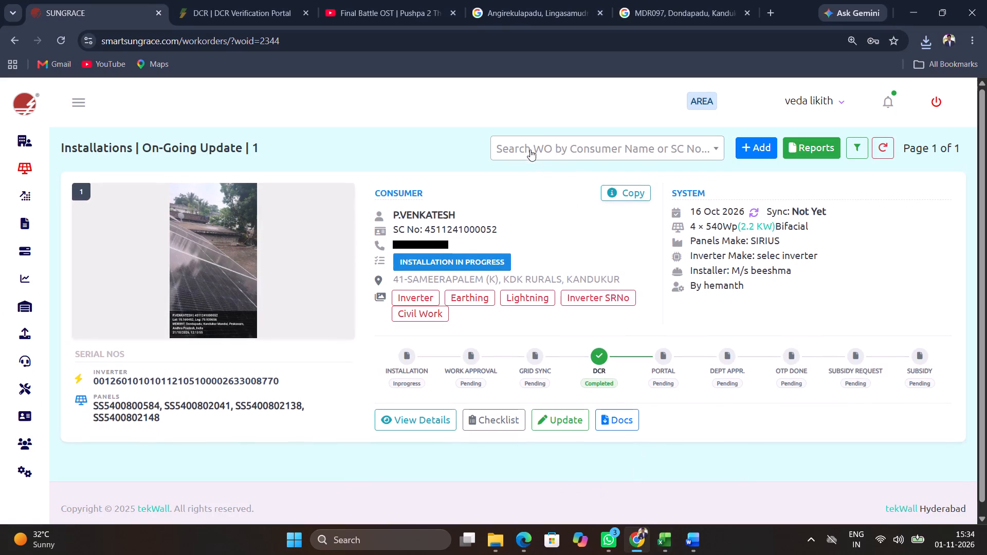
click(530, 146)
key(ctrl+v)
key(Return)
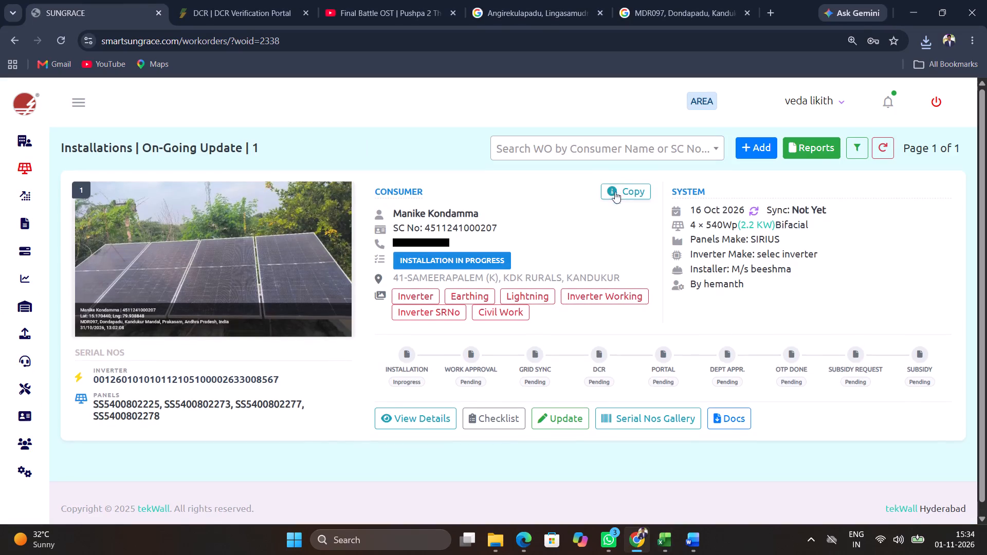
click(613, 186)
click(621, 252)
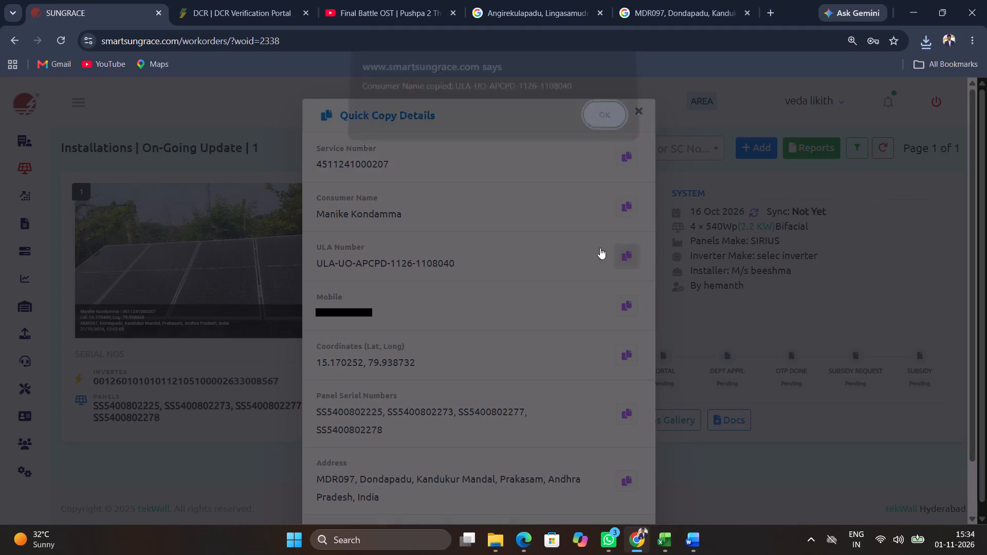
In the DCR portal, close the viewed certificate, start a new B2C consumer issue, and enter the copied ULA number as Consumer Application Number.
click(225, 18)
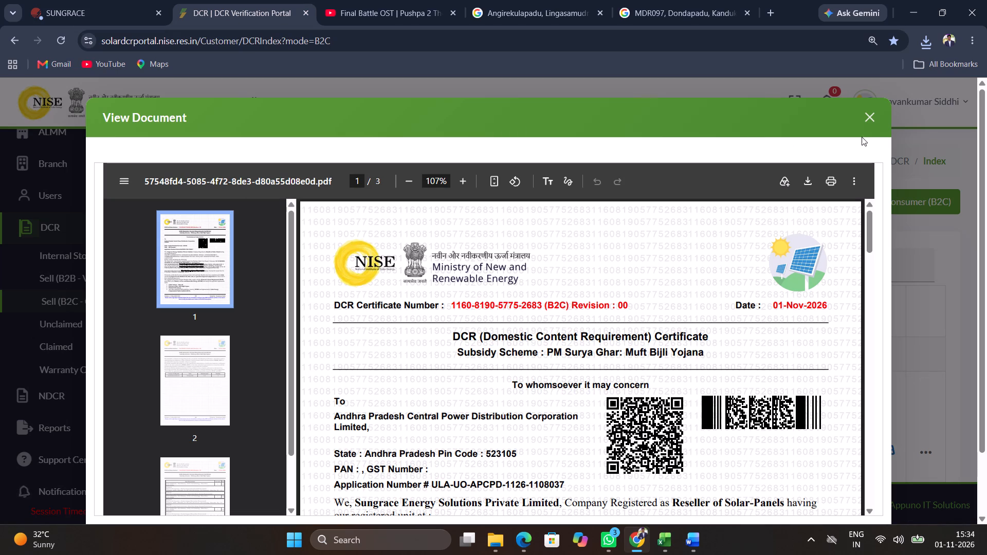
click(865, 118)
click(882, 200)
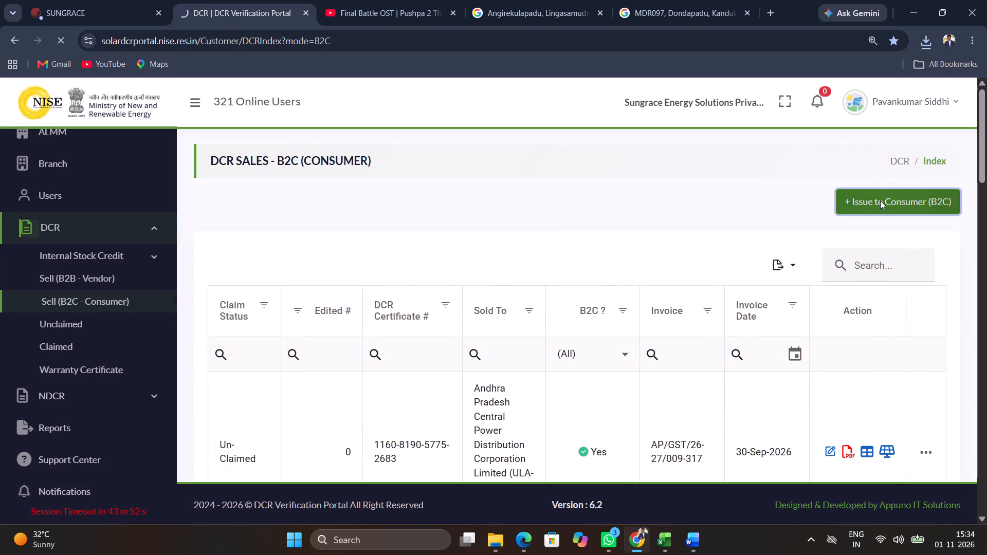
click(490, 280)
key(ctrl+v)
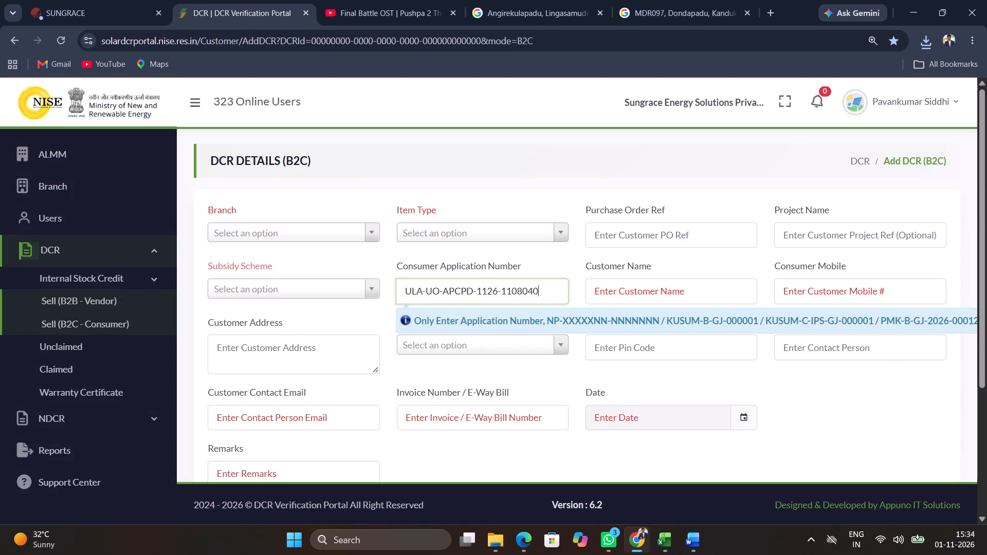
Set the branch to Andhra Pradesh, subsidy scheme to PM Surya Ghar: Muft Bijli Yojana, and item type to Solar Panels.
click(320, 227)
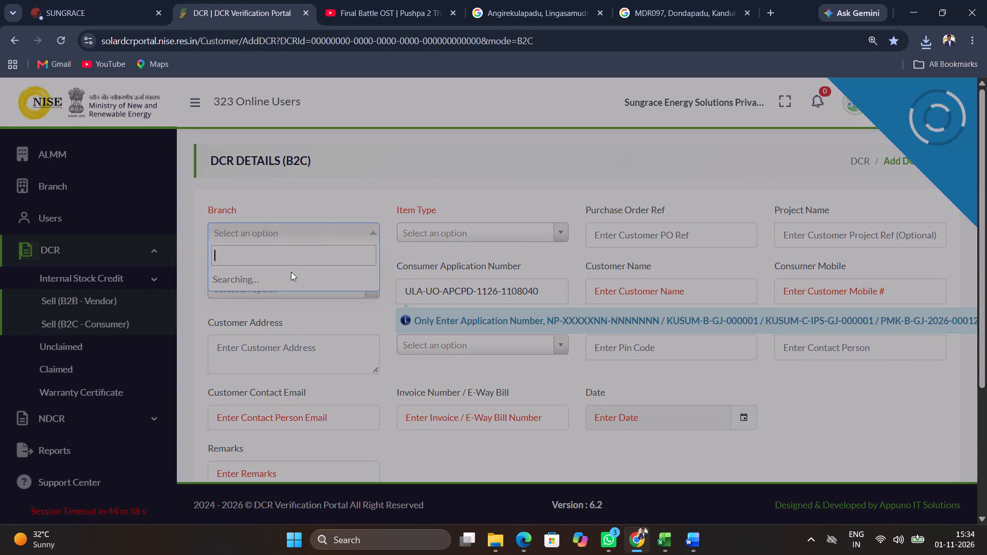
click(287, 283)
click(286, 283)
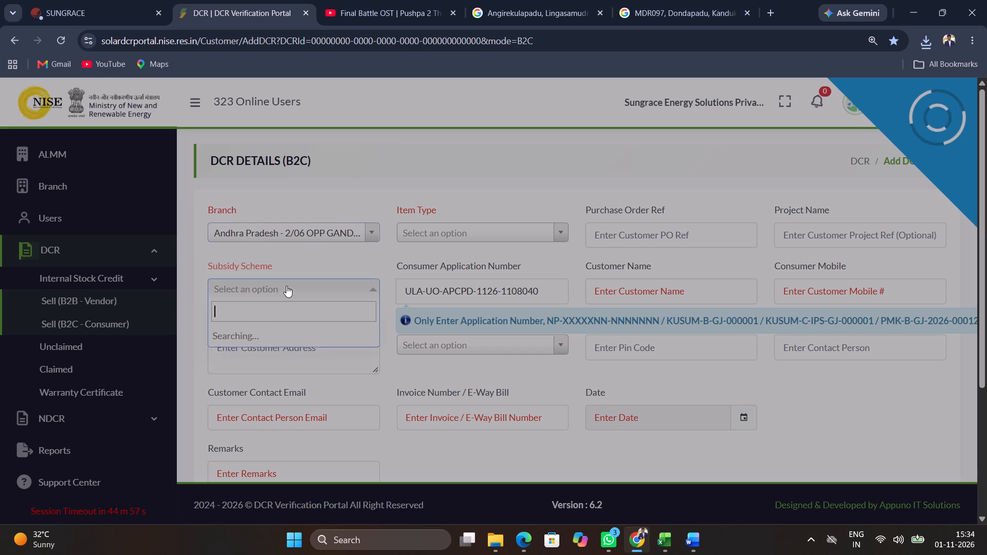
click(254, 398)
click(429, 235)
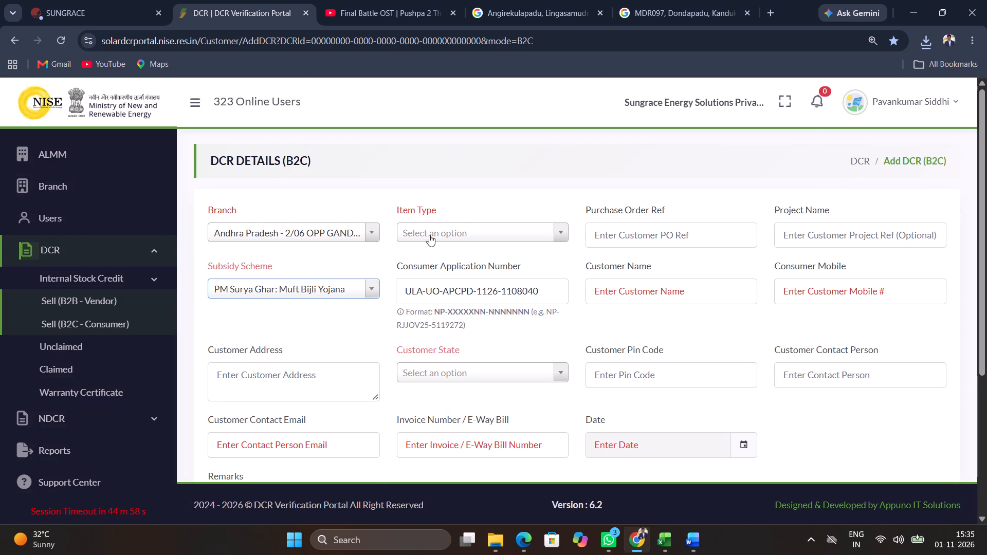
click(431, 283)
Fill Customer Name with Andhra Pradesh Central Power Distribution Corporation Limited, copied from the Kandukuru subsidy Word document.
click(610, 293)
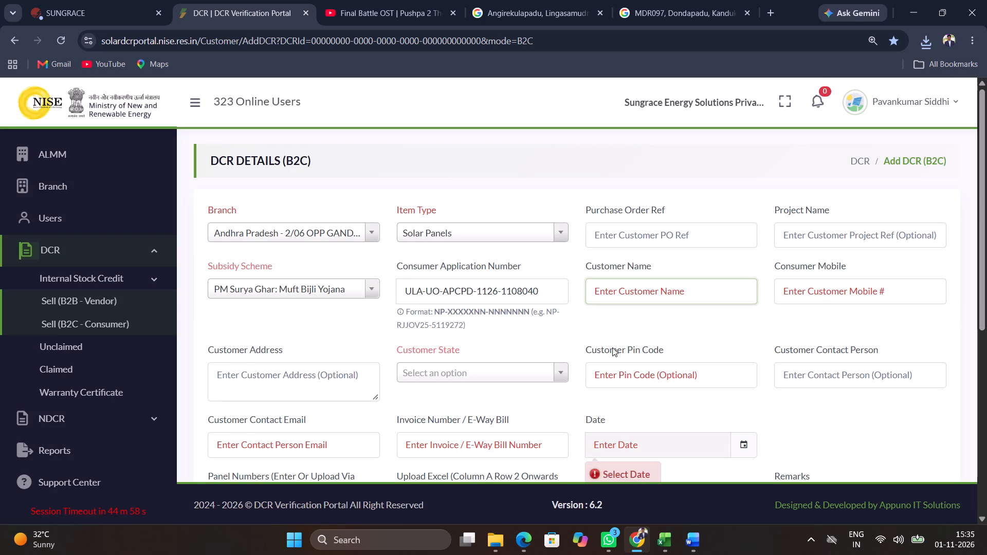
click(692, 498)
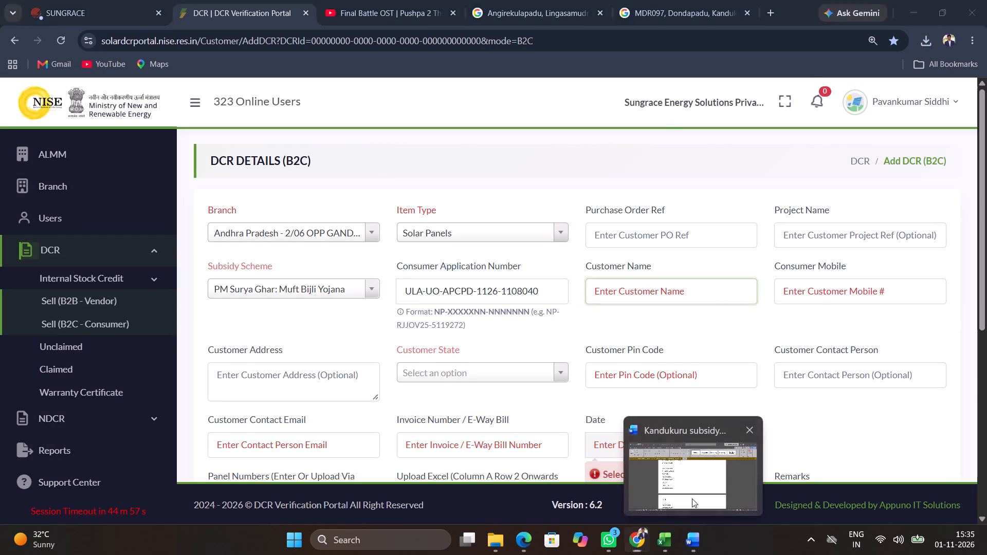
scroll(381, 286, up, 14)
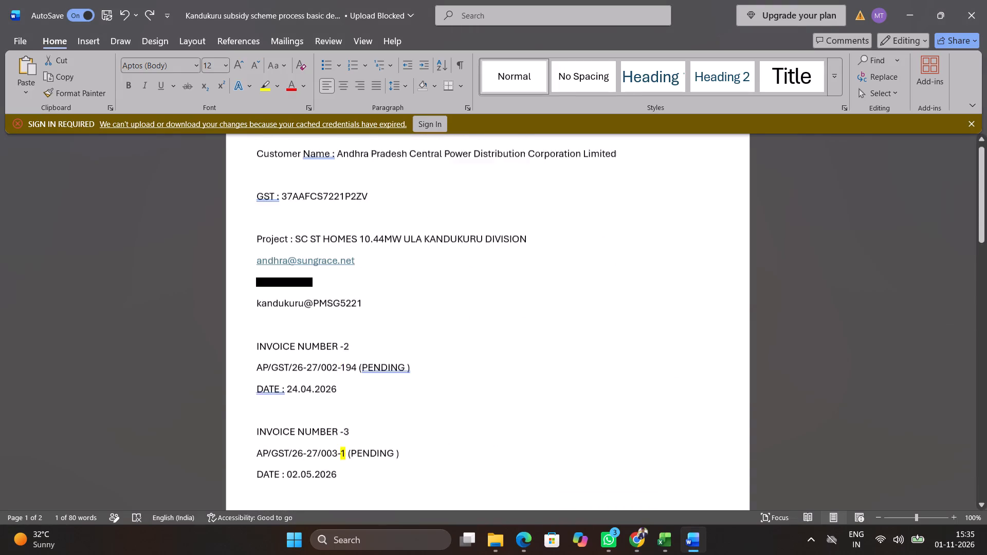
scroll(381, 286, up, 5)
drag(342, 182, 643, 188)
key(ctrl+c)
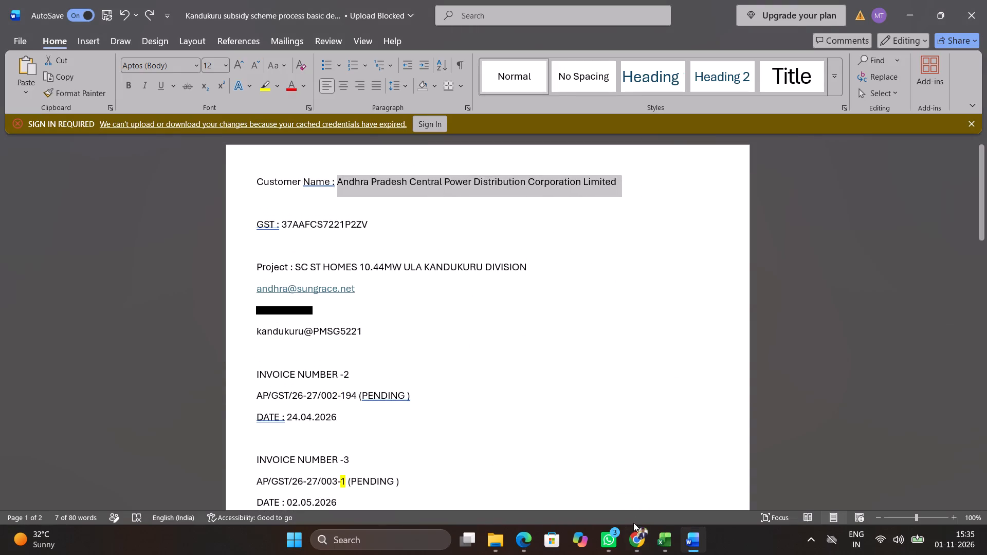
click(629, 479)
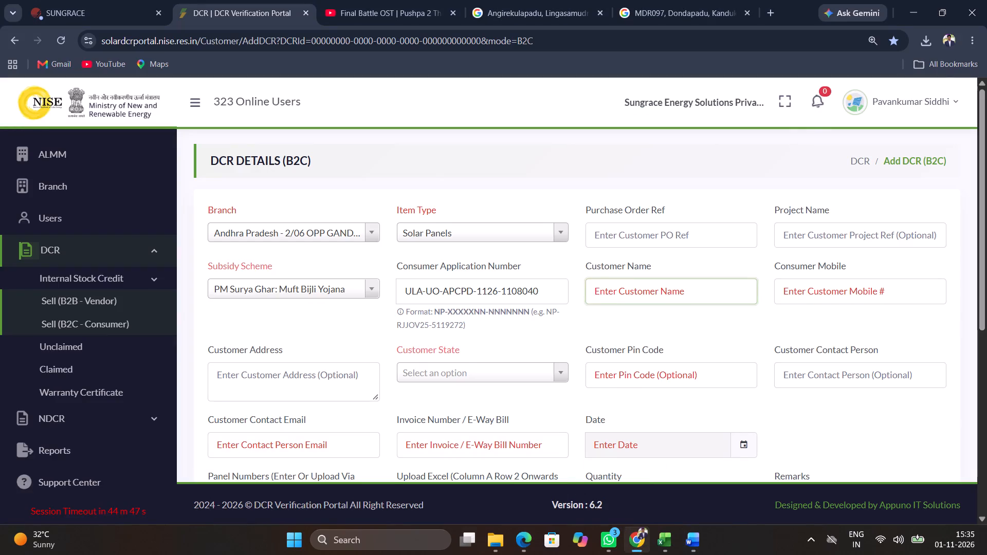
key(ctrl+v)
Fill Project Name with SC ST HOMES 10.44MW ULA KANDUKURU DIVISION, copied from the Word document.
click(818, 227)
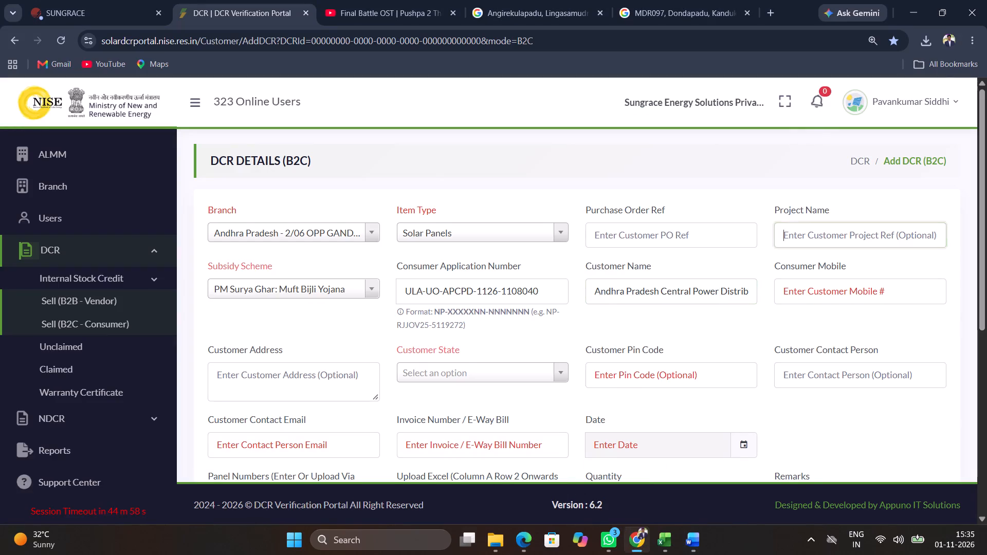
click(665, 488)
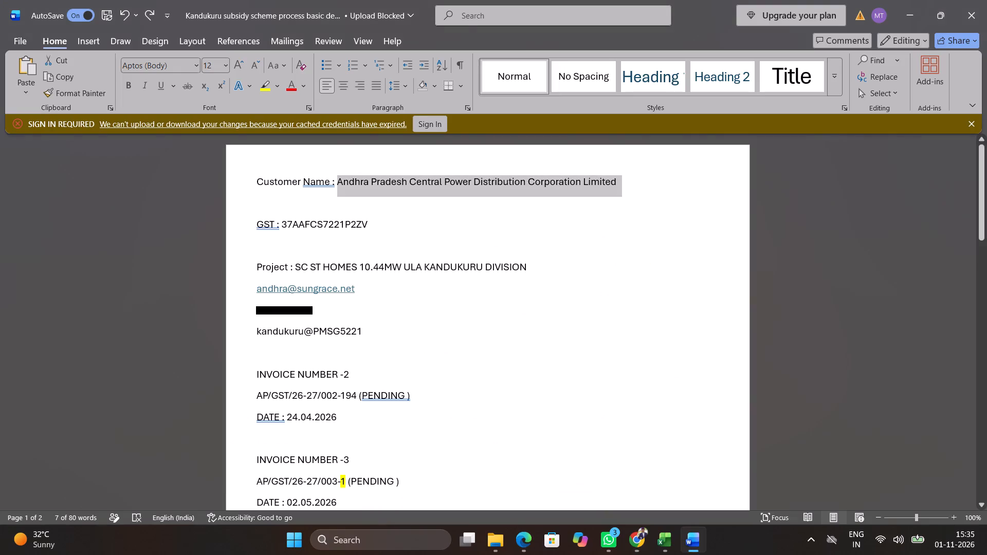
drag(303, 267, 483, 256)
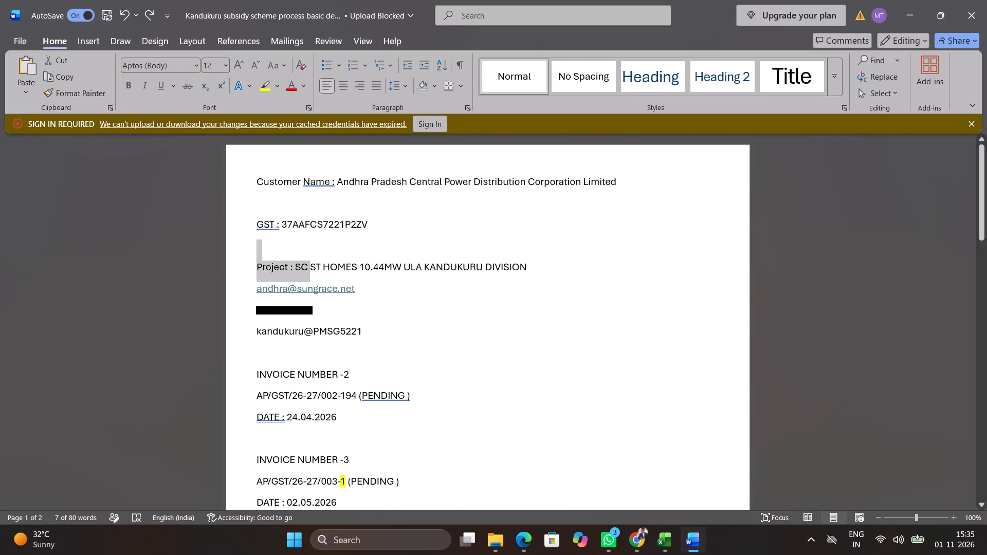
drag(483, 256, 529, 276)
click(529, 276)
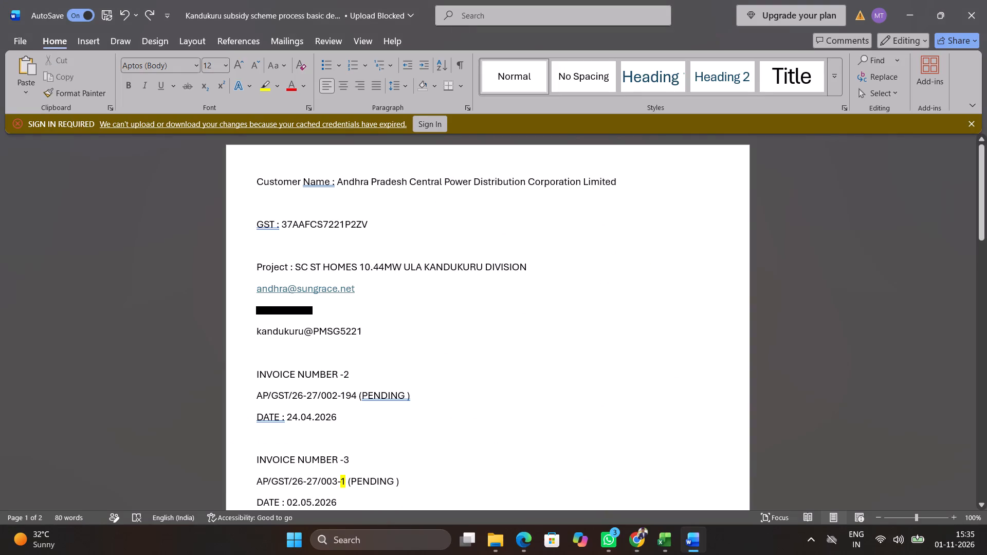
drag(296, 266, 605, 271)
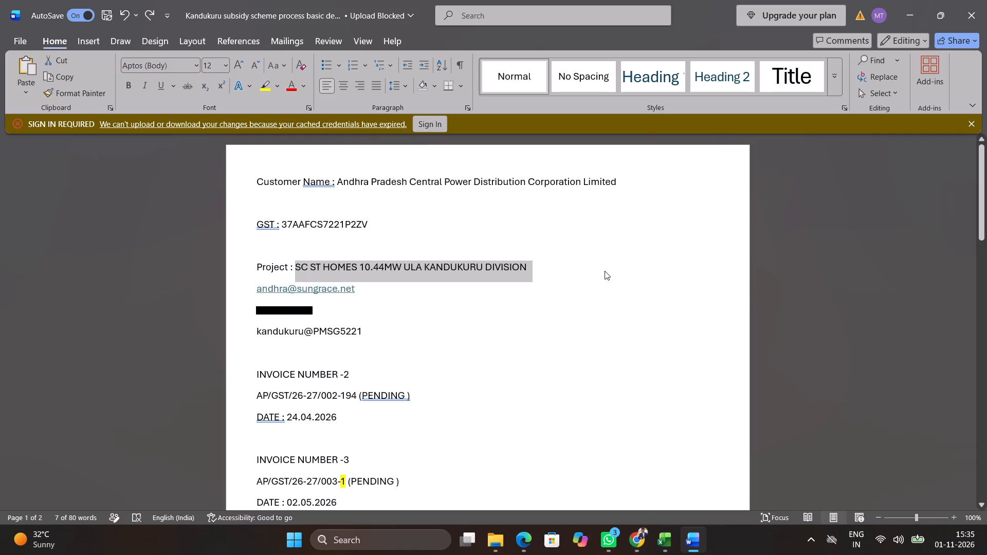
key(ctrl+c)
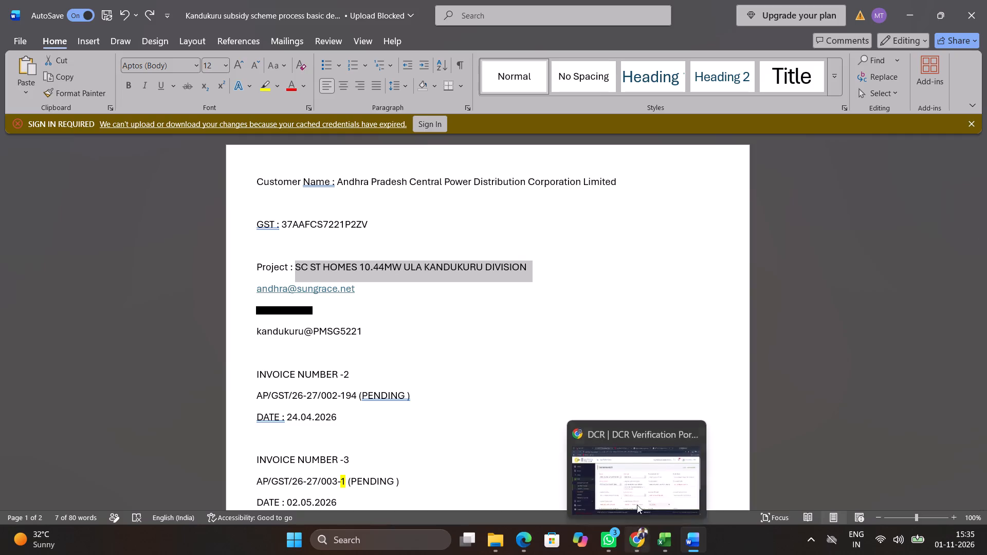
click(634, 473)
key(ctrl+v)
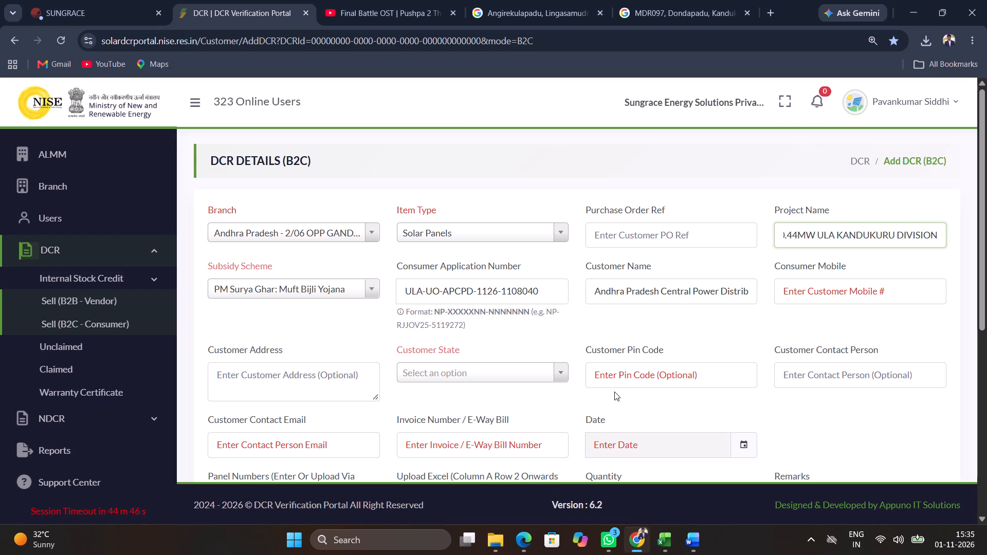
click(819, 295)
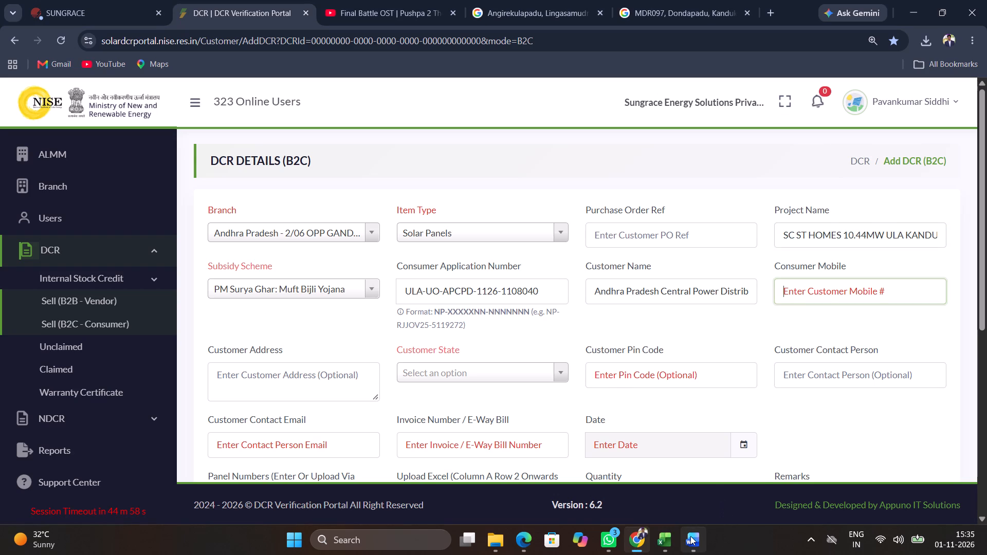
click(681, 491)
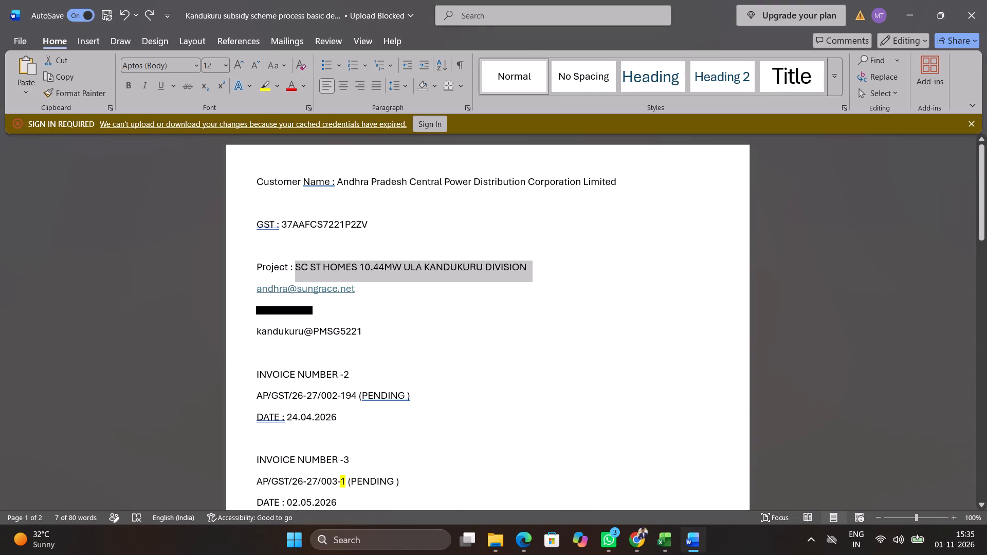
drag(330, 312, 247, 312)
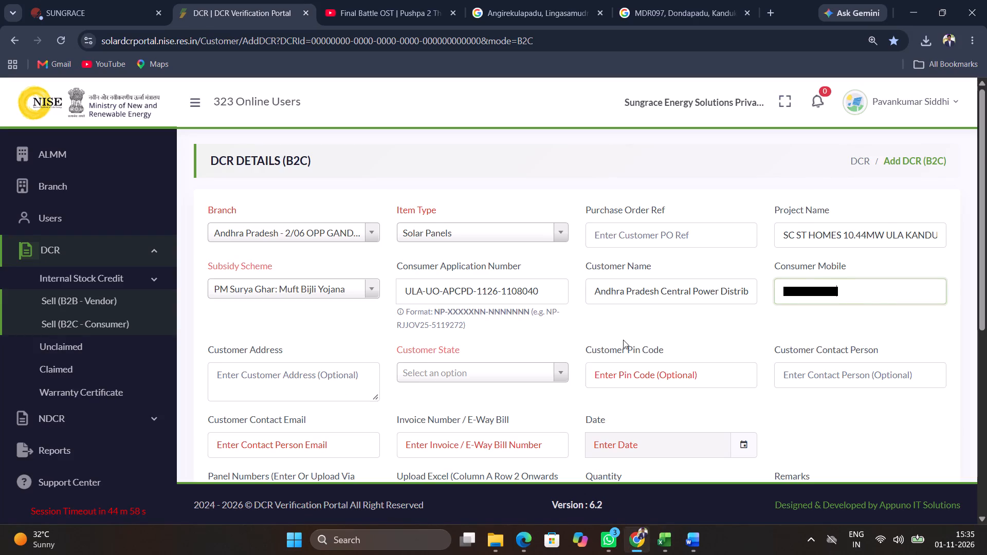
Set the customer state to Andhra Pradesh (37) and fill Customer Contact Email with the company's Andhra address.
scroll(569, 356, down, 2)
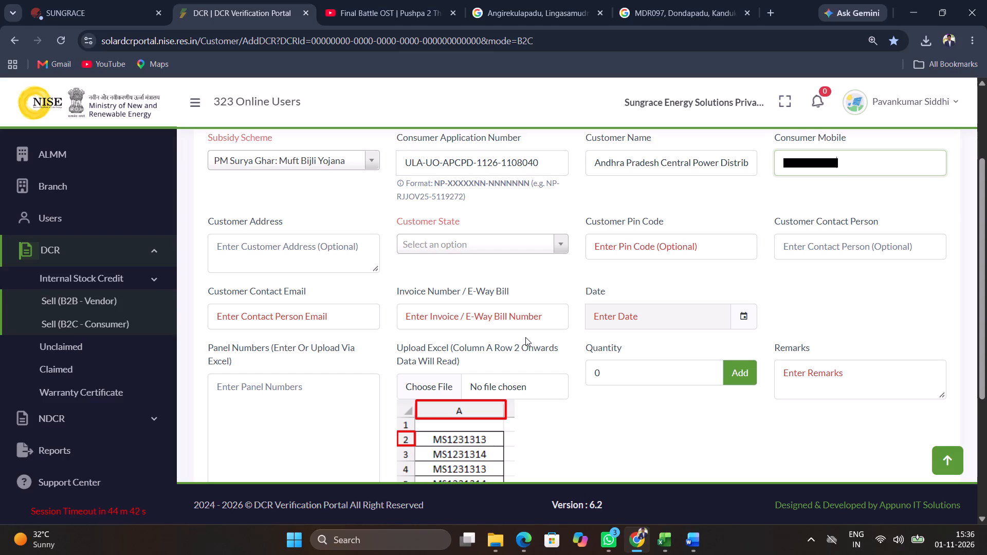
click(450, 244)
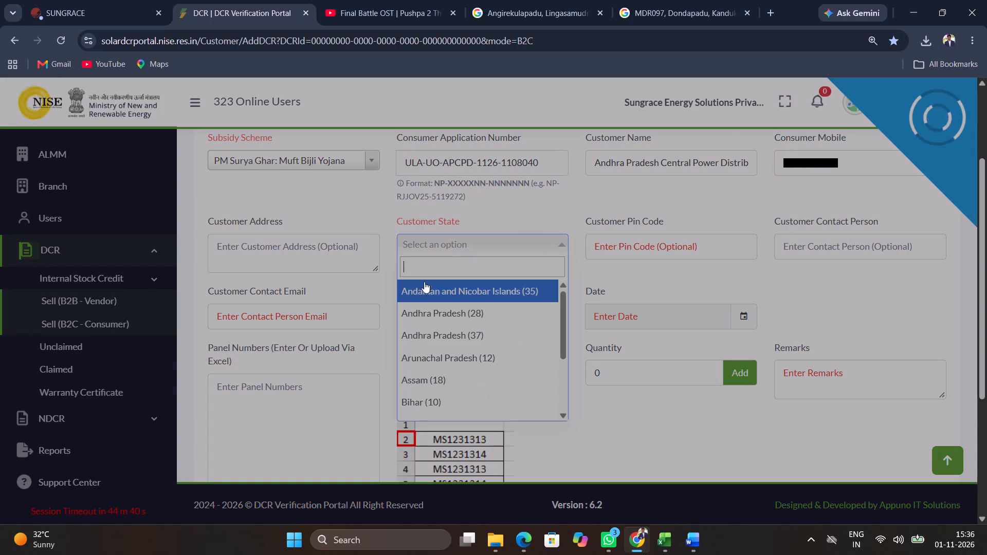
double_click(423, 334)
click(356, 313)
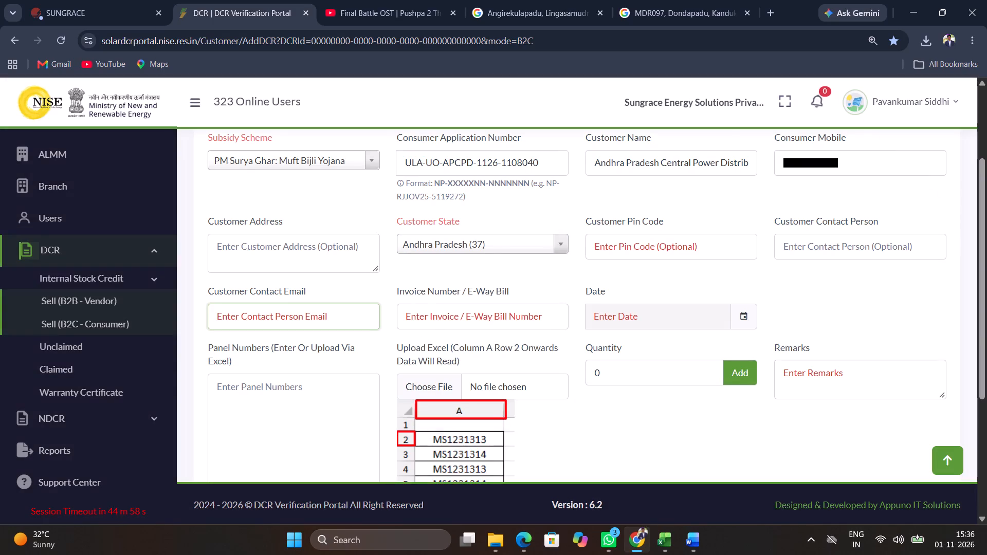
Fill Customer Contact Email with the company's Andhra e-mail address, copied from the Kandukuru subsidy Word document.
click(678, 463)
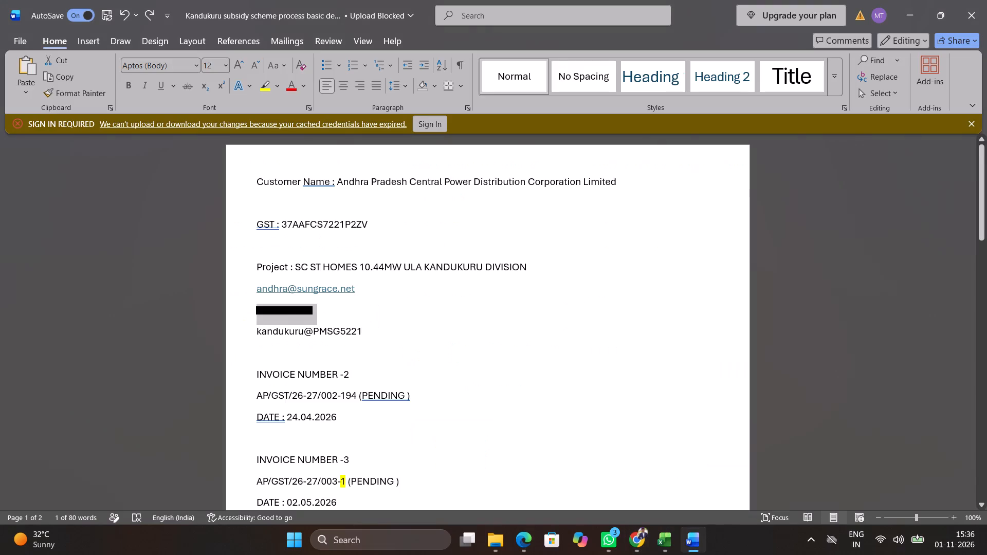
drag(361, 291, 195, 293)
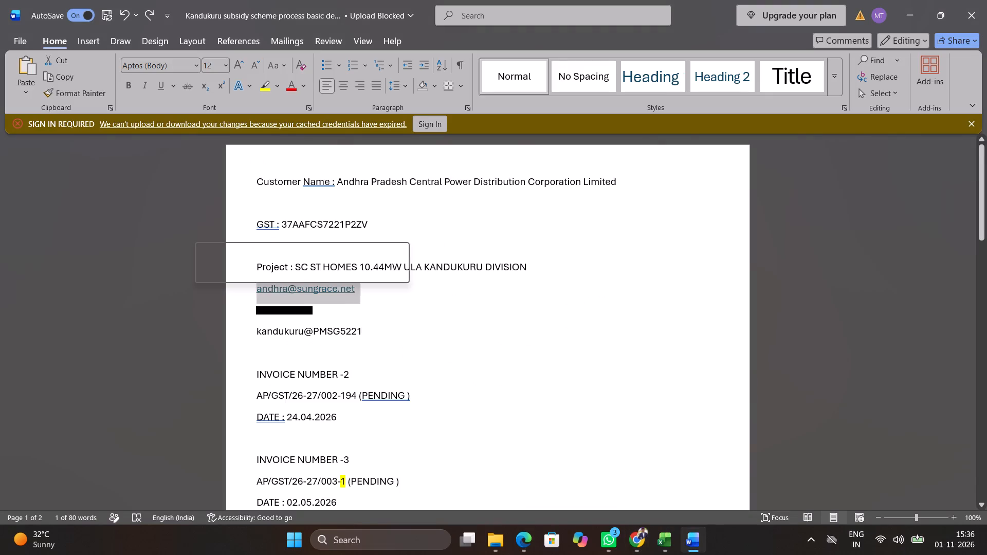
key(ctrl+c)
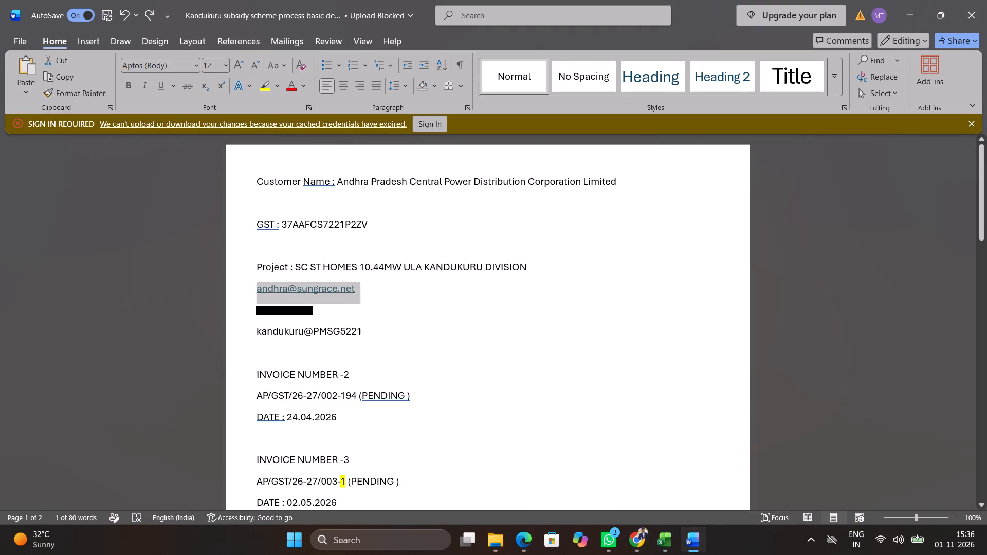
click(625, 501)
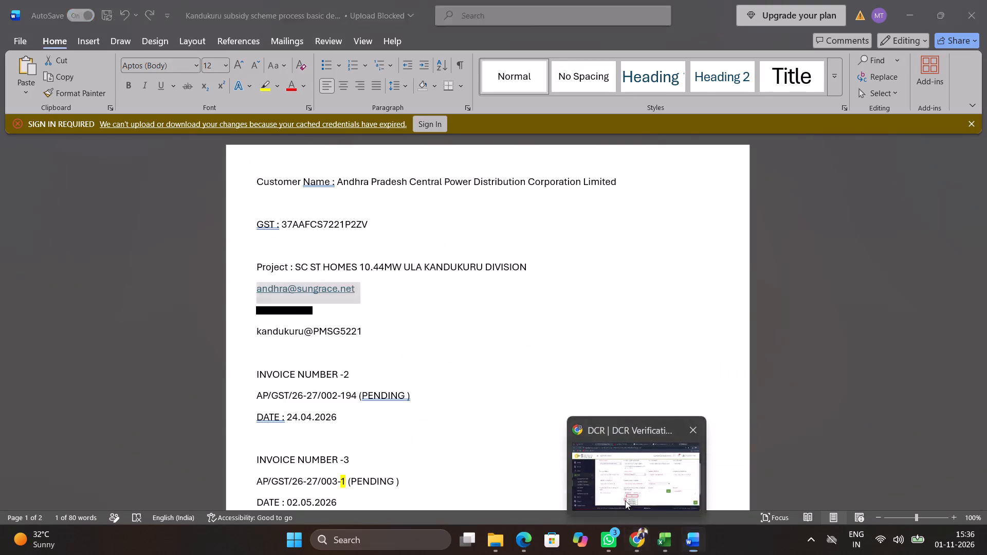
key(ctrl+v)
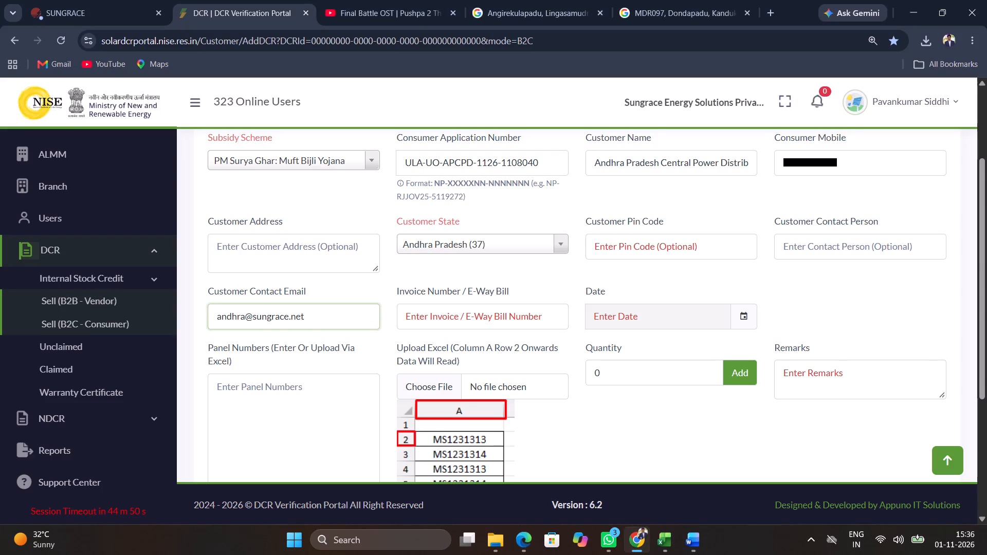
Fill Invoice Number / E-Way Bill with the invoice number 9 prefix AP/GST/26-27/009-, copied from the Word document.
click(422, 313)
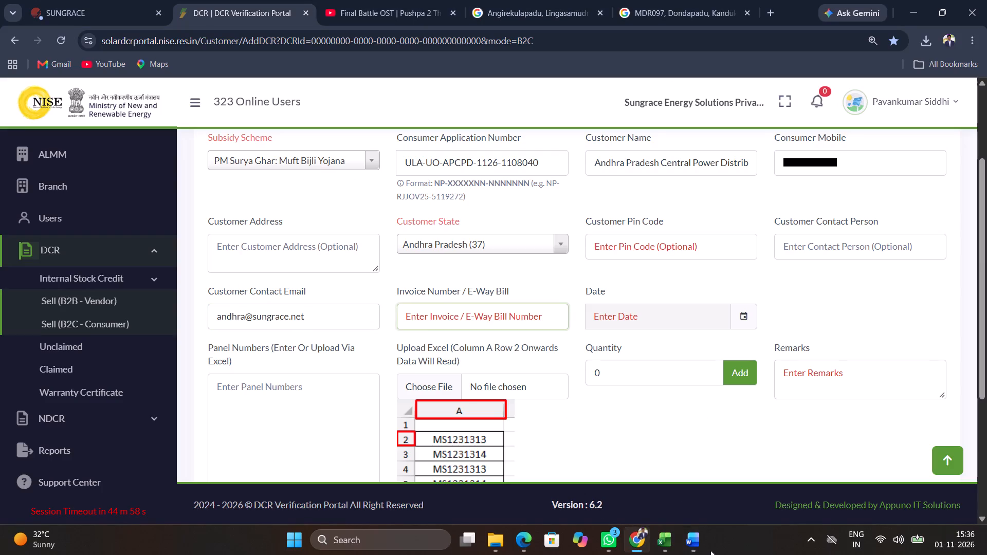
click(686, 499)
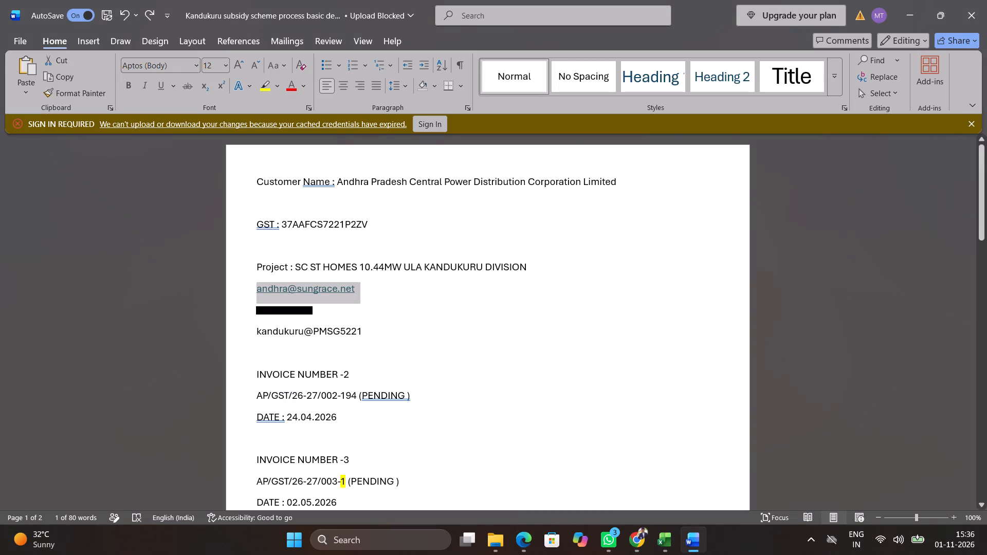
scroll(264, 386, down, 7)
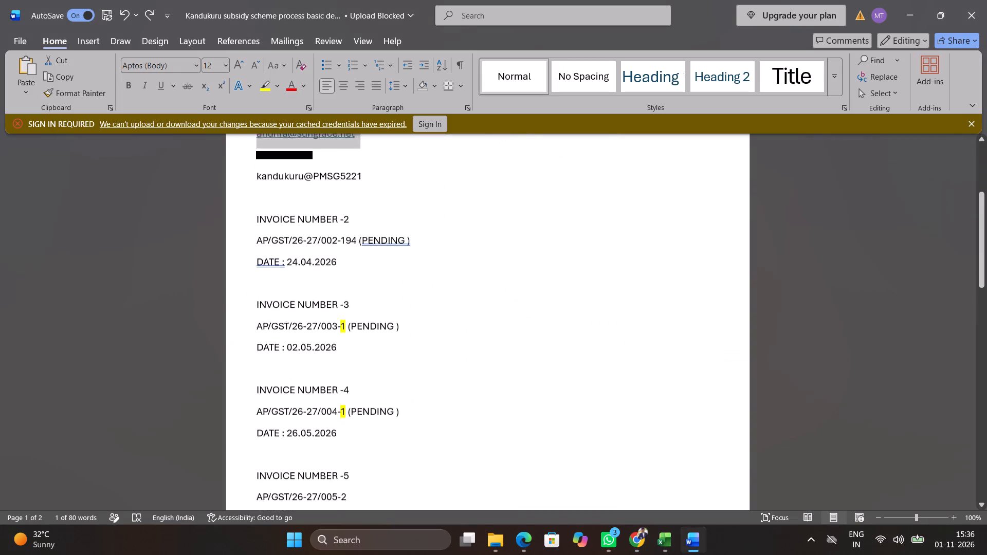
scroll(269, 383, down, 7)
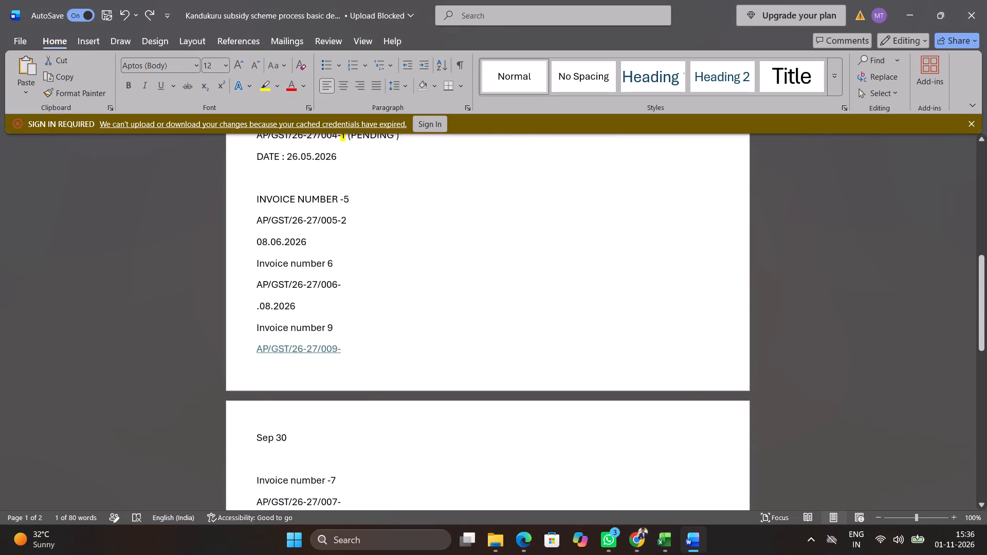
drag(372, 355, 255, 357)
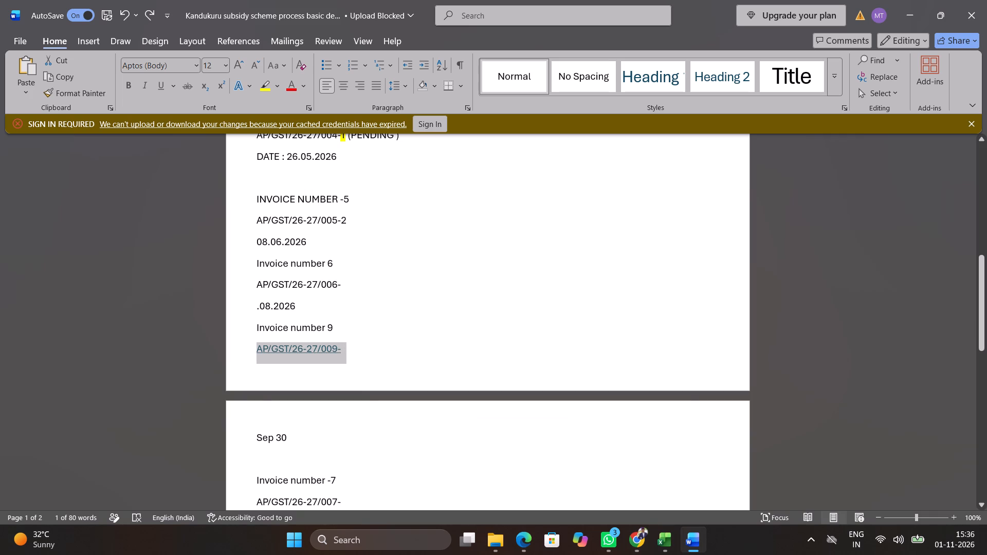
drag(255, 357, 254, 357)
click(254, 357)
drag(254, 357, 433, 350)
click(433, 350)
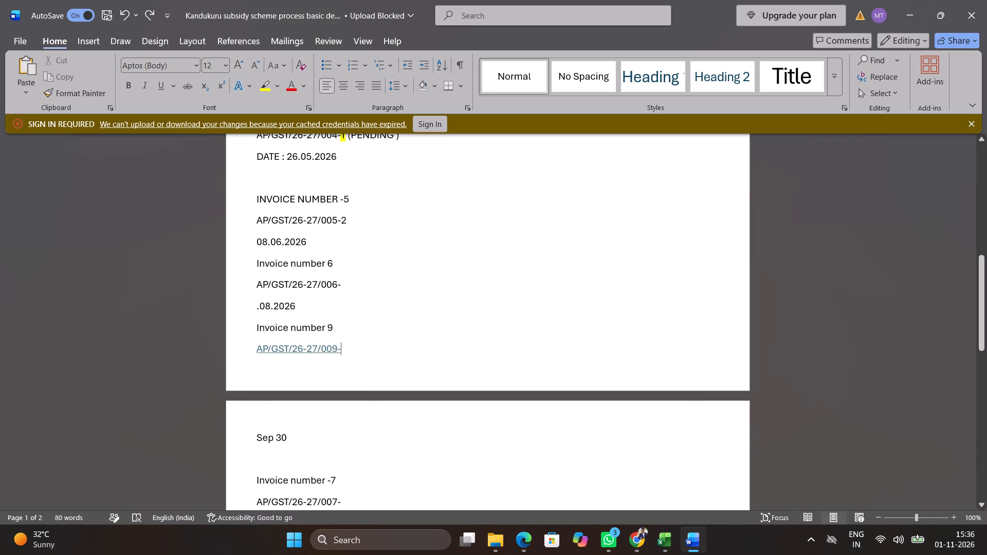
drag(433, 350, 199, 357)
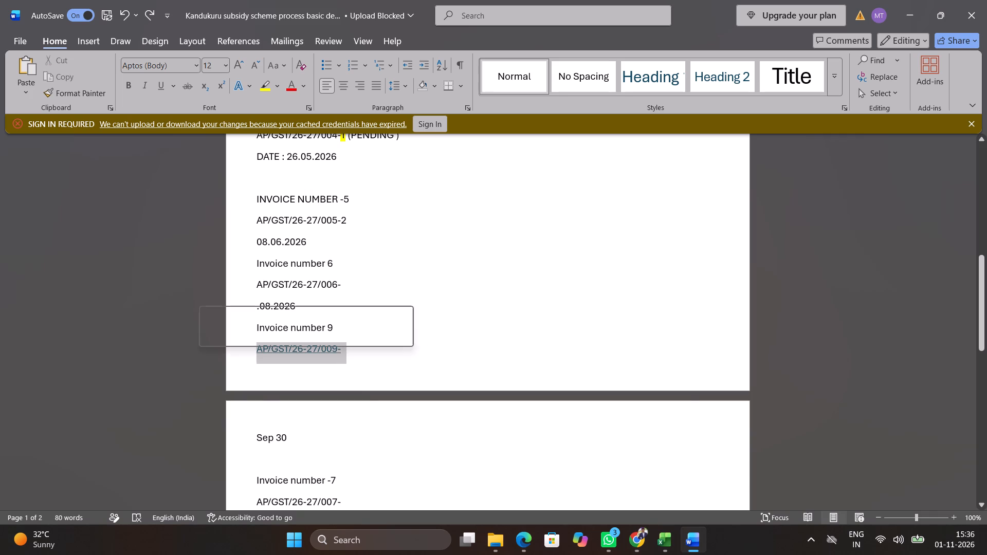
key(ctrl+c)
ctrl+click(199, 357)
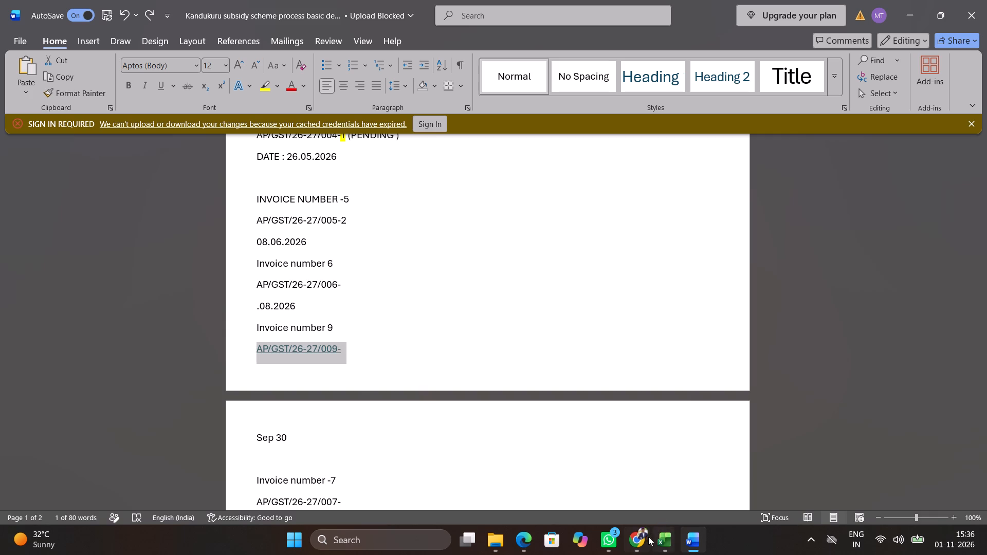
click(625, 490)
key(ctrl+v)
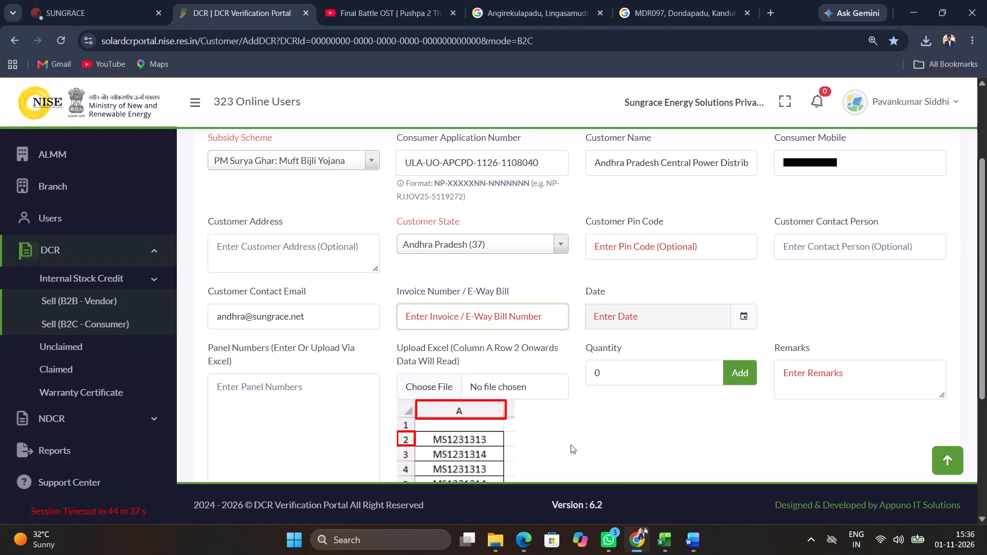
Enter invoice number AP/GST/26-27/009-318 and set the invoice date to 30 September 2026.
text(318)
click(633, 319)
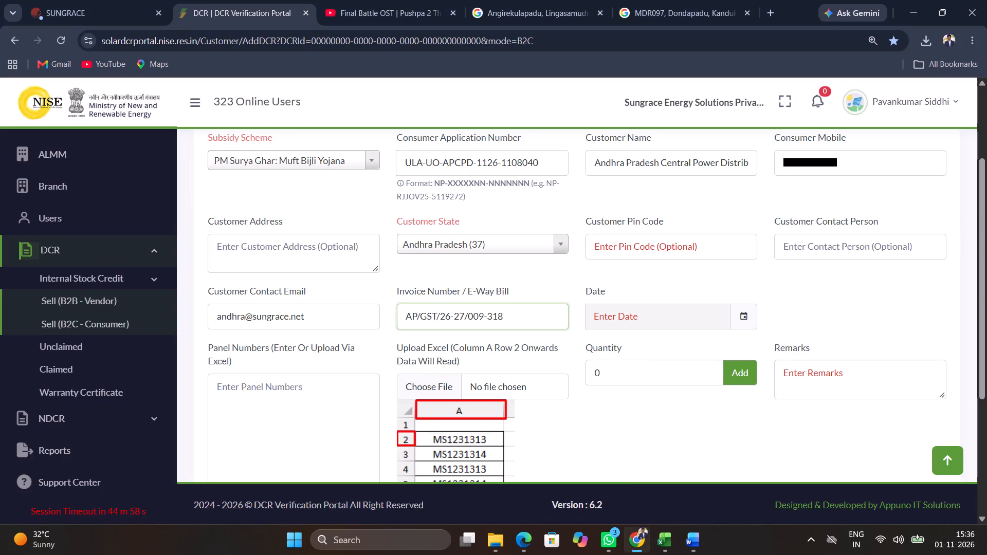
double_click(600, 339)
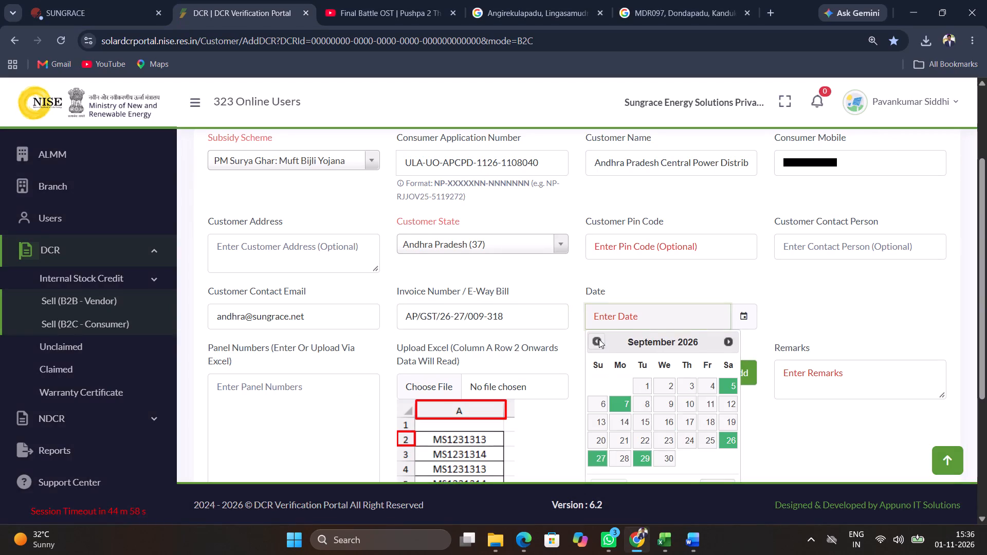
click(664, 455)
Fill Panel Numbers with the four panel serial numbers copied from the consumer's quick copy details in SUNGRACE.
scroll(496, 285, down, 3)
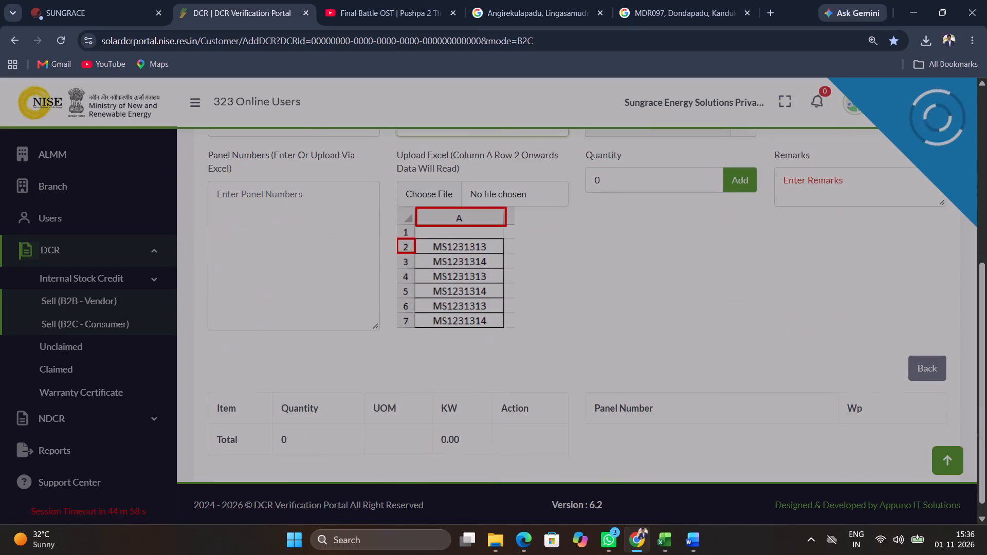
drag(299, 290, 304, 294)
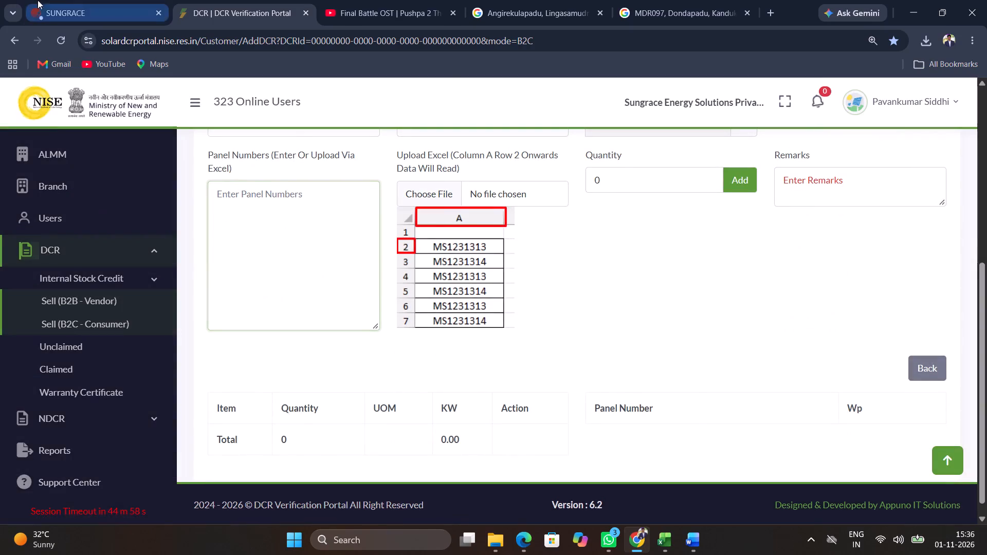
click(42, 0)
click(610, 118)
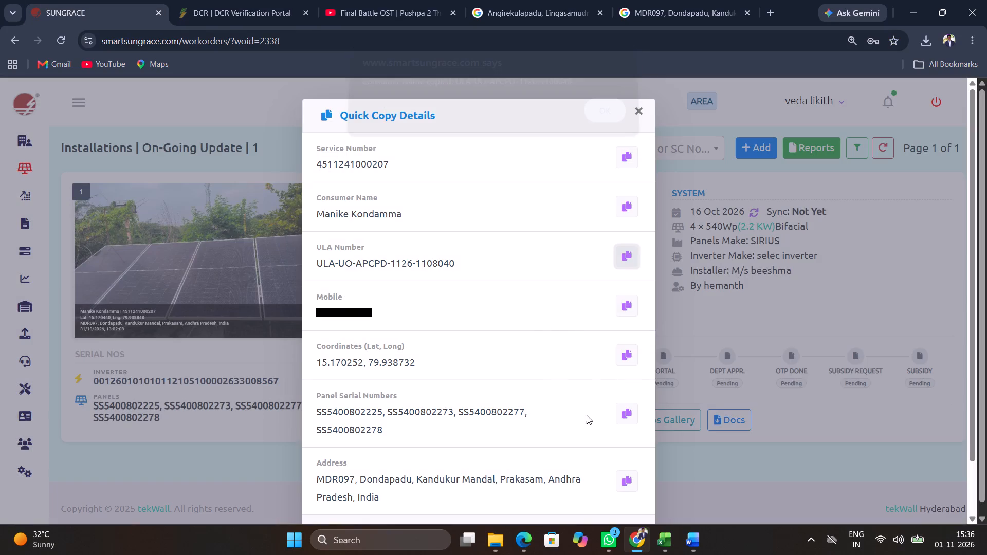
drag(627, 410, 627, 415)
drag(223, 0, 231, 16)
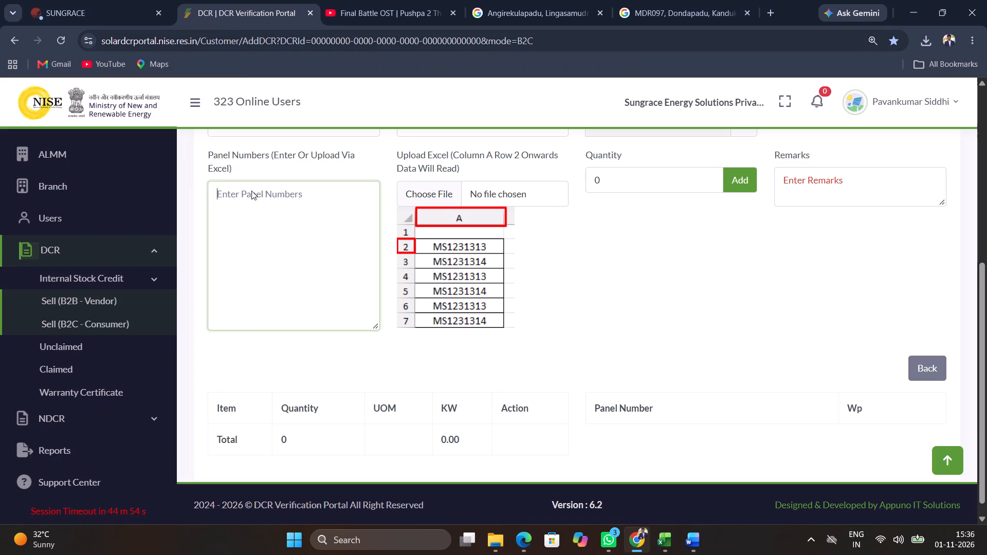
key(ctrl+v)
key(Left)
key(Left)
key(Left)
key(Left)
key(Left)
key(Left)
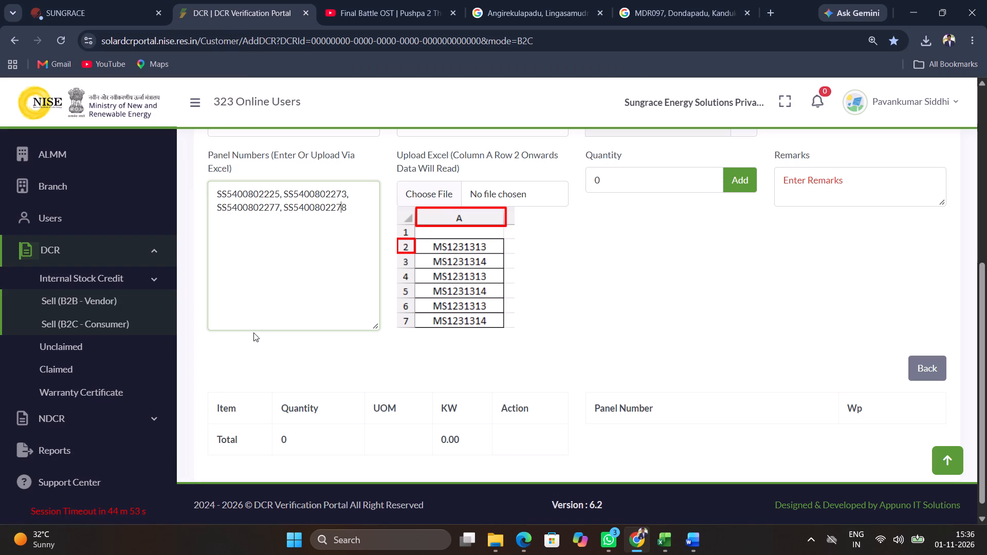
key(Left)
key(Left)
key(Left)
key(Left)
key(Left)
key(Left)
key(BackSpace)
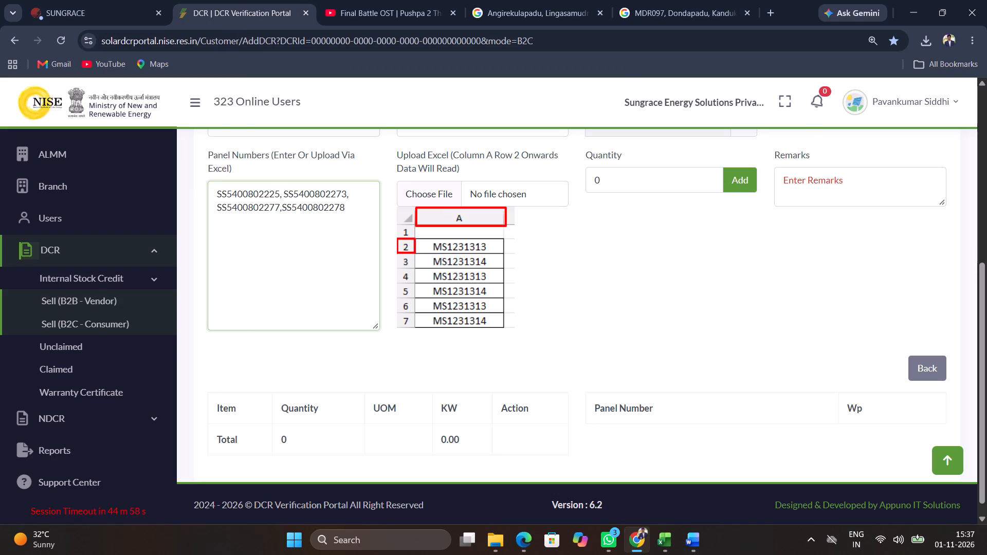
key(BackSpace)
key(Return)
key(Up)
key(Up)
key(Up)
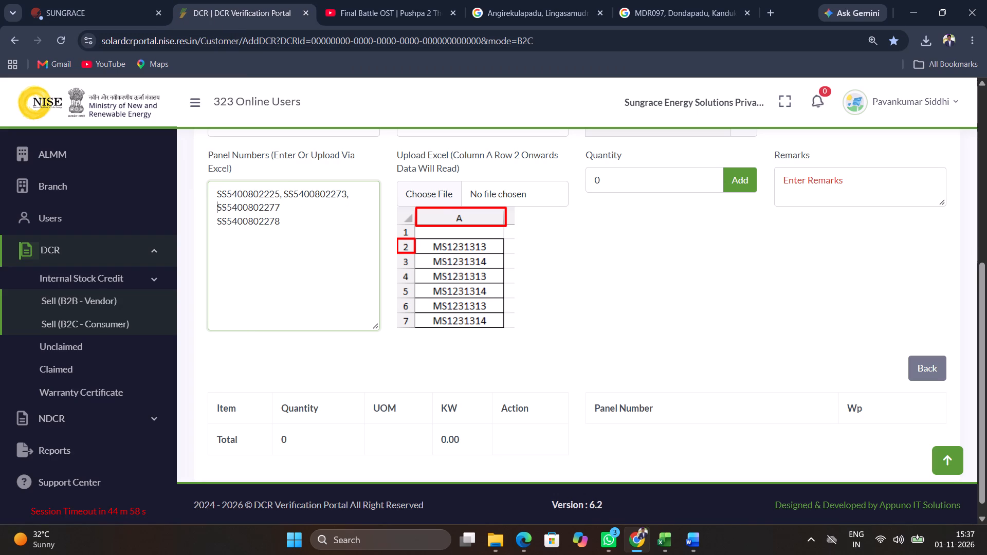
key(Right)
key(Right)
key(Right)
key(Right)
key(Right)
key(Right)
key(Right)
key(Right)
key(Right)
key(Right)
key(Right)
key(Right)
key(Right)
key(Right)
key(BackSpace)
key(BackSpace)
key(Return)
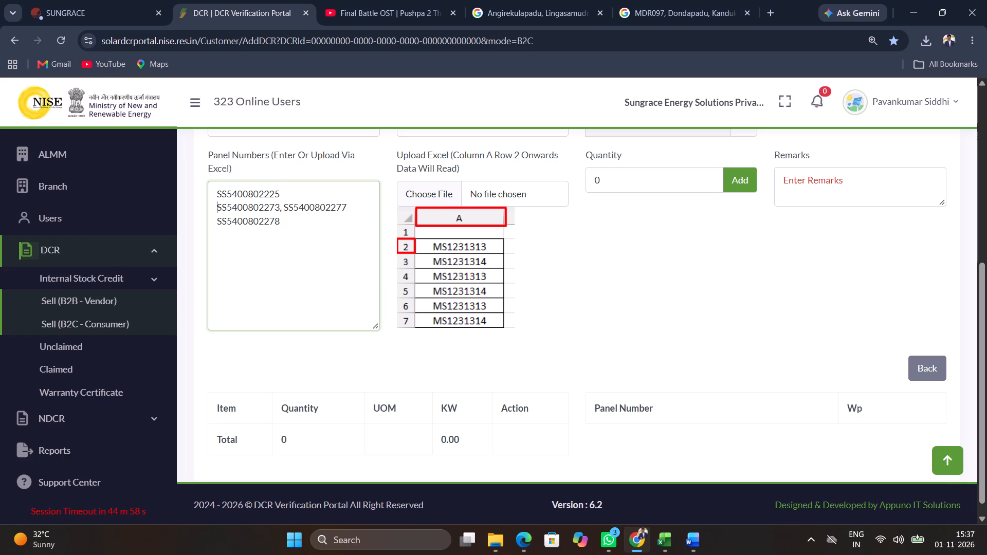
key(Right)
key(Right)
key(Right)
key(Right)
key(Right)
key(Right)
key(Right)
key(Right)
key(Right)
key(Right)
key(Right)
key(Right)
key(Right)
key(Right)
key(Right)
key(Left)
key(BackSpace)
key(BackSpace)
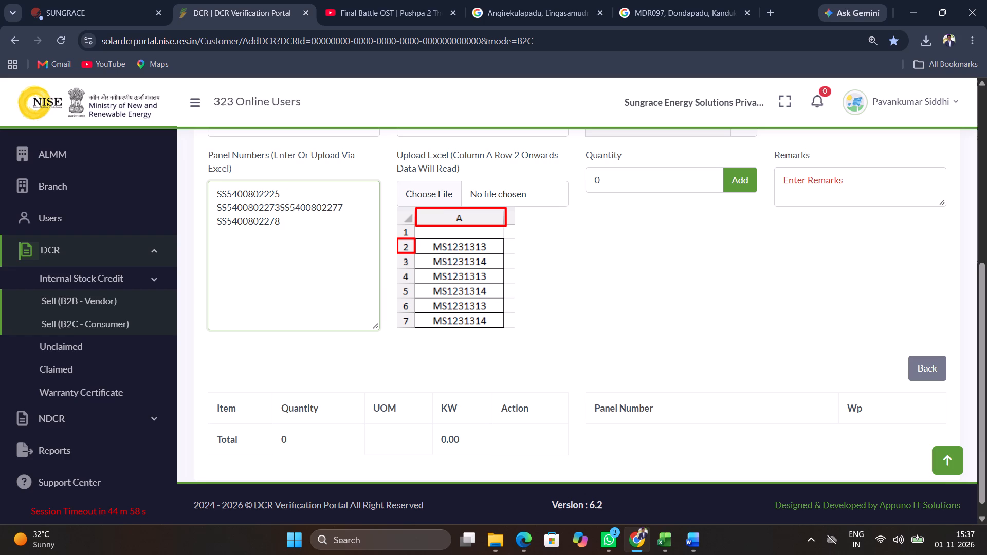
key(Return)
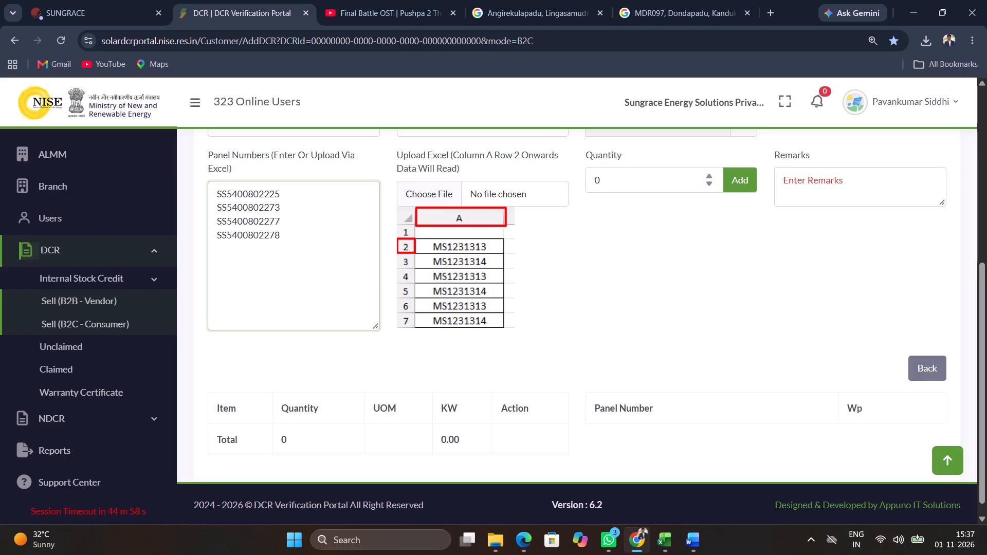
Set the quantity to 4 and add the panels to the item list.
click(646, 178)
scroll(646, 178, up, 4)
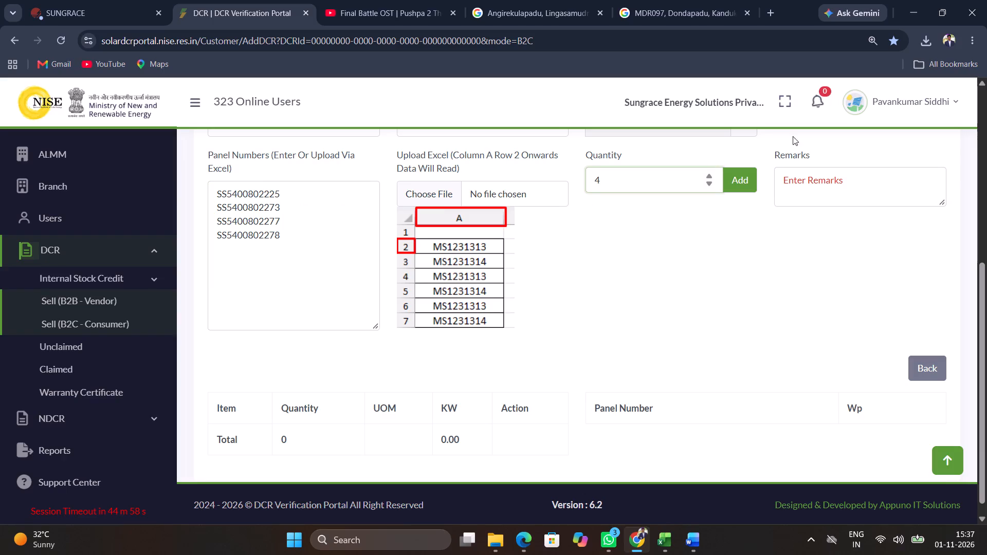
click(751, 180)
Fill Remarks with the consumer's address copied from the quick copy details in SUNGRACE.
click(839, 190)
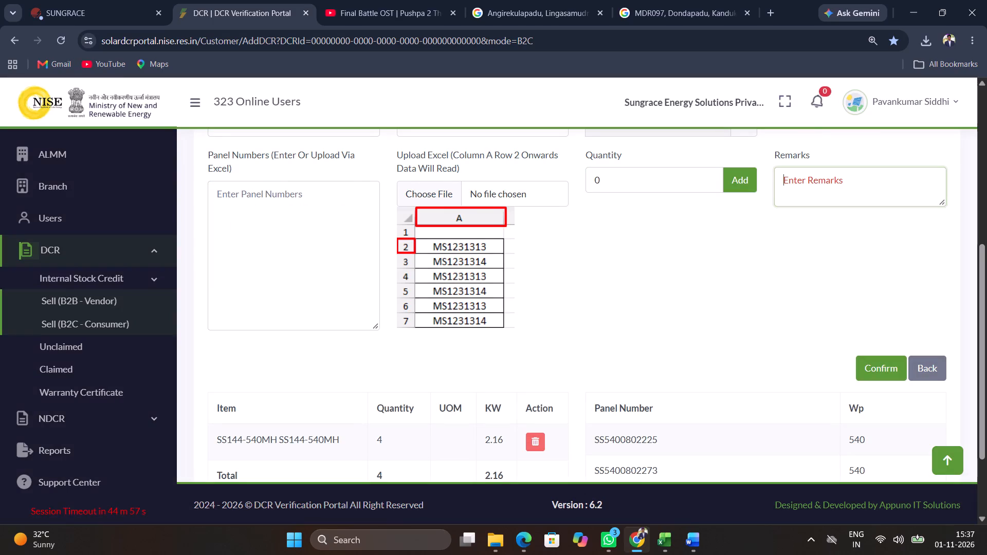
click(40, 0)
click(621, 138)
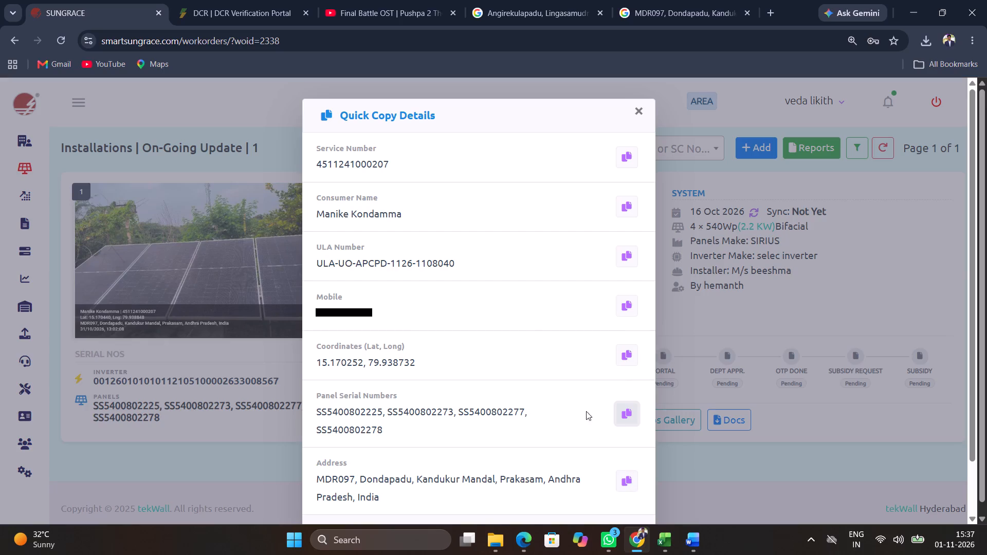
scroll(531, 316, down, 2)
click(633, 426)
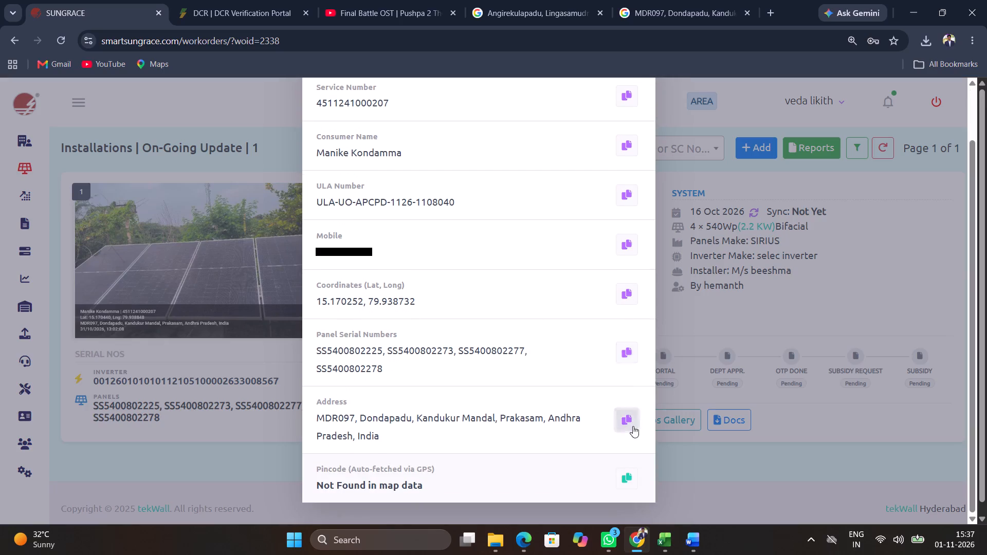
click(250, 0)
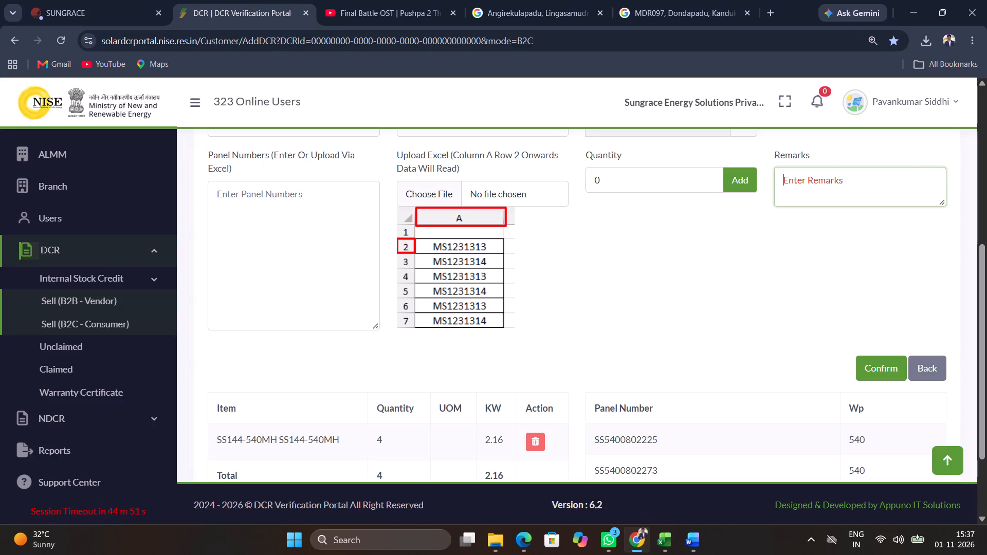
key(ctrl+v)
Fill Customer Pin Code with 523105, copied from the Google pincode search for Dondapadu.
scroll(506, 324, up, 2)
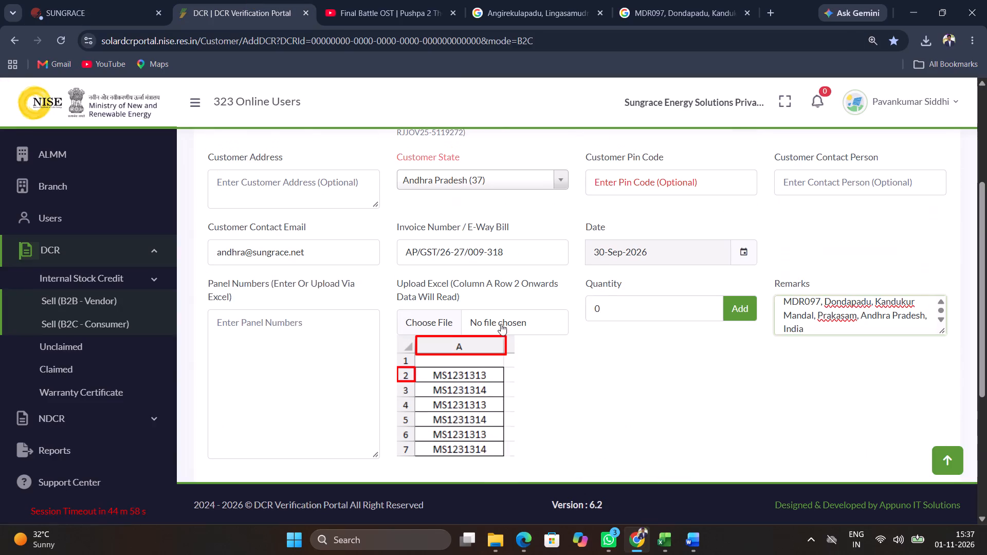
click(594, 186)
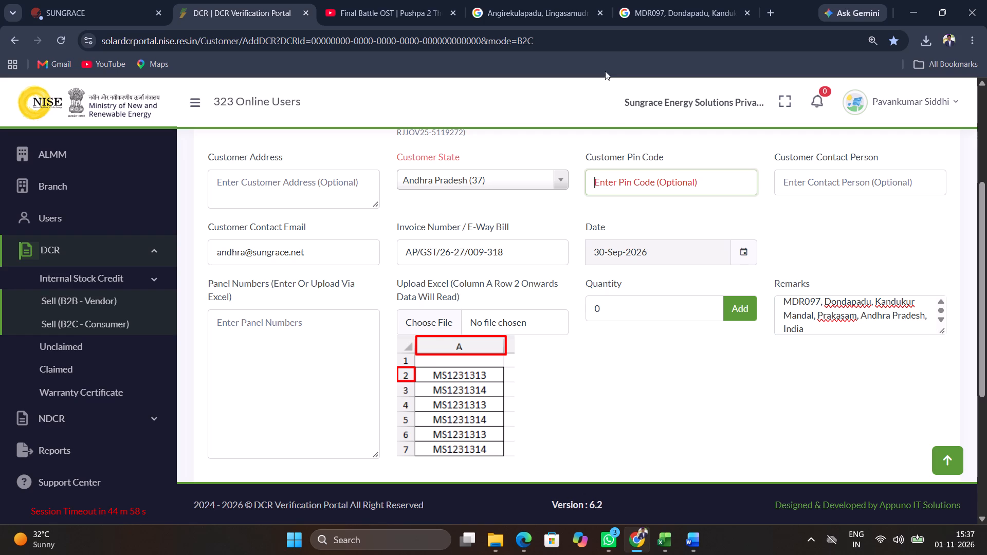
click(645, 8)
double_click(156, 257)
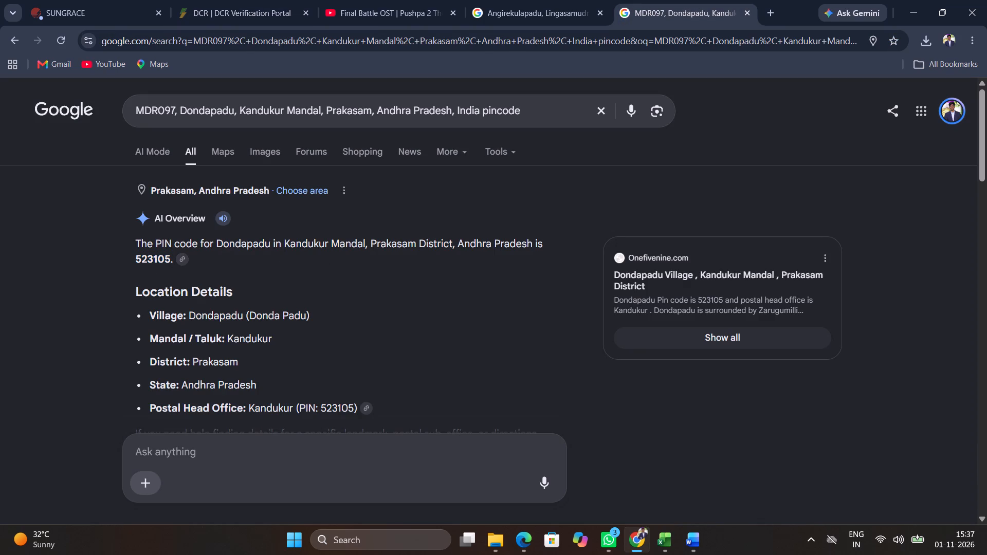
key(ctrl+c)
click(207, 0)
key(ctrl+v)
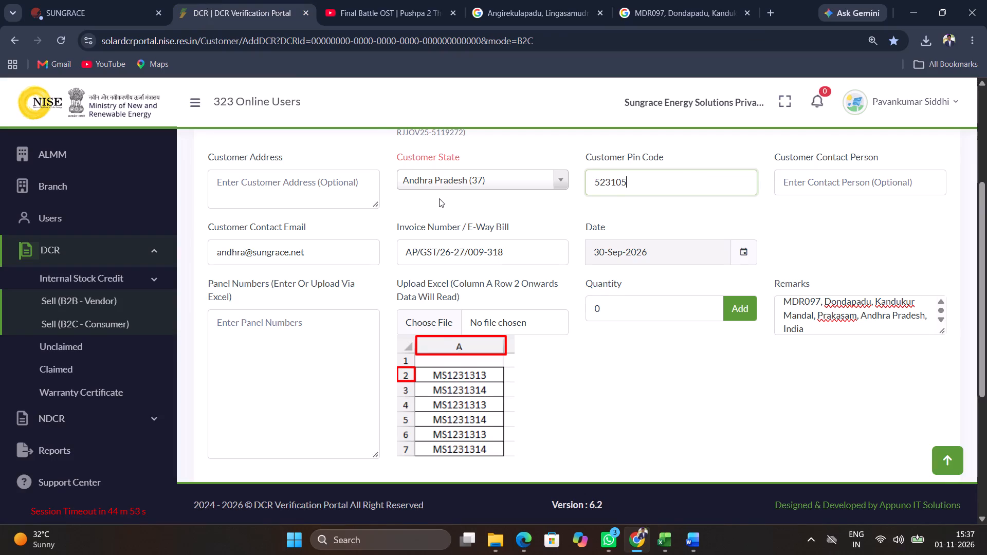
Confirm the completed B2C DCR details and approve issuing the certificate.
scroll(444, 205, down, 4)
click(858, 256)
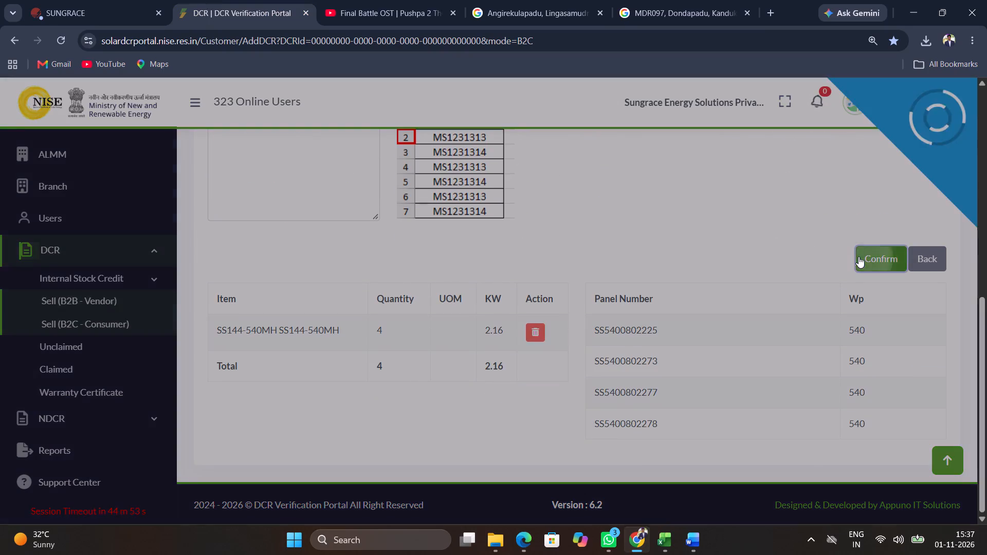
double_click(632, 386)
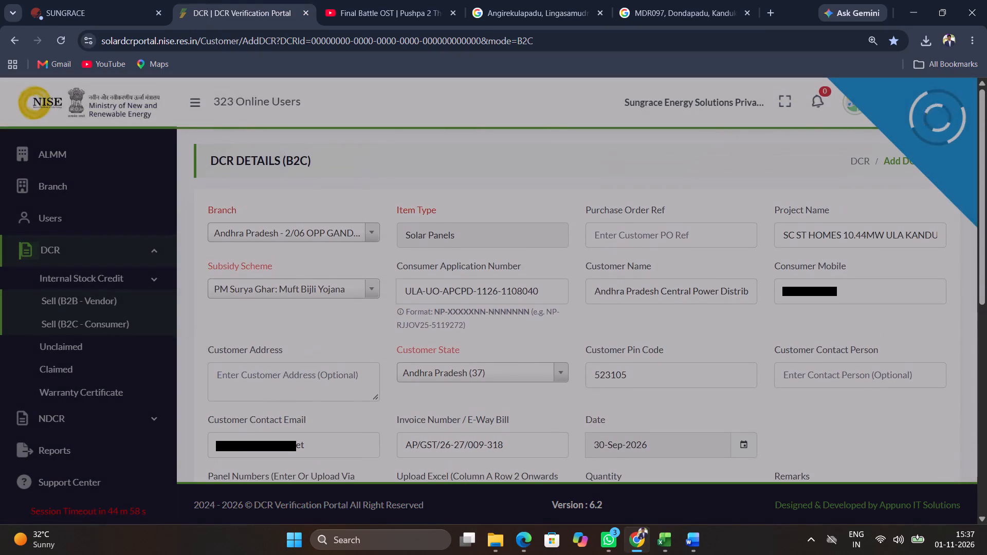
Switch to File Explorer and create a folder named 318_ inside DCR009.
click(511, 489)
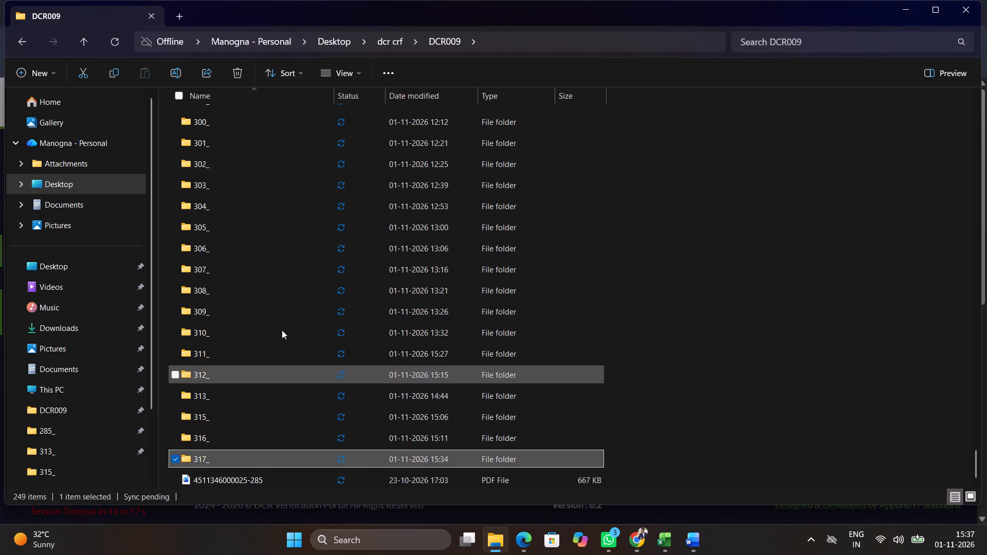
click(47, 70)
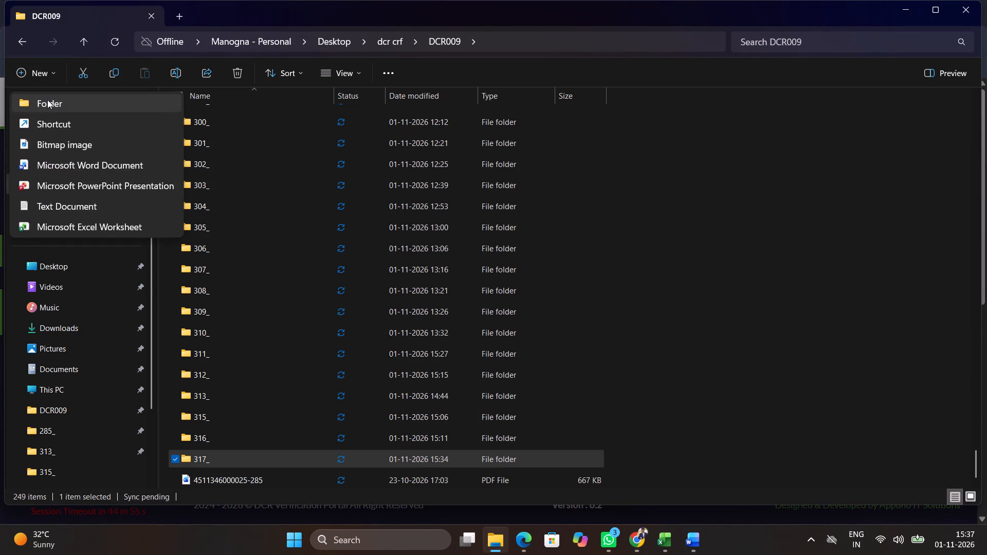
click(47, 100)
text(318)
key(shift+underscore)
key(shift+Right)
key(Return)
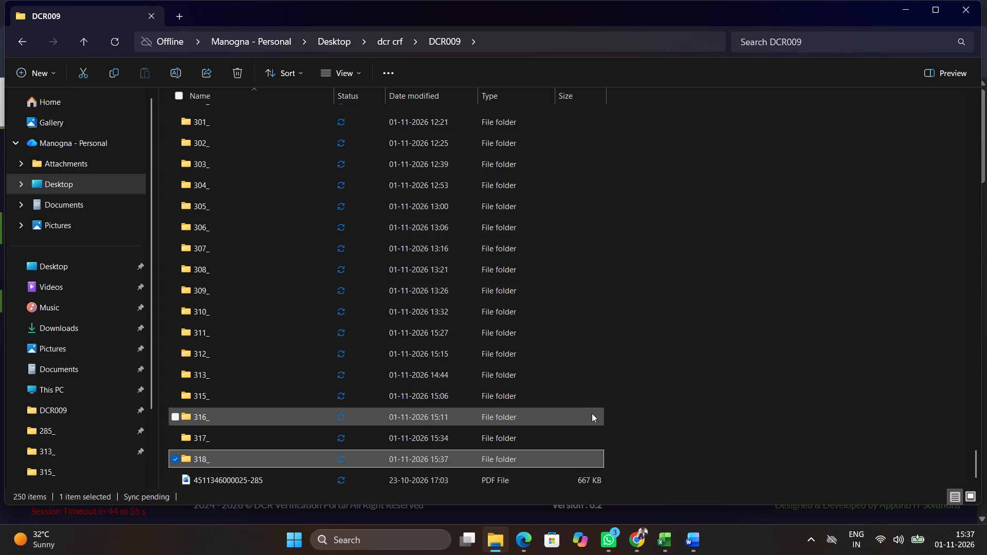
Switch to Chrome and copy the consumer's service number from the quick copy details in SUNGRACE.
click(641, 488)
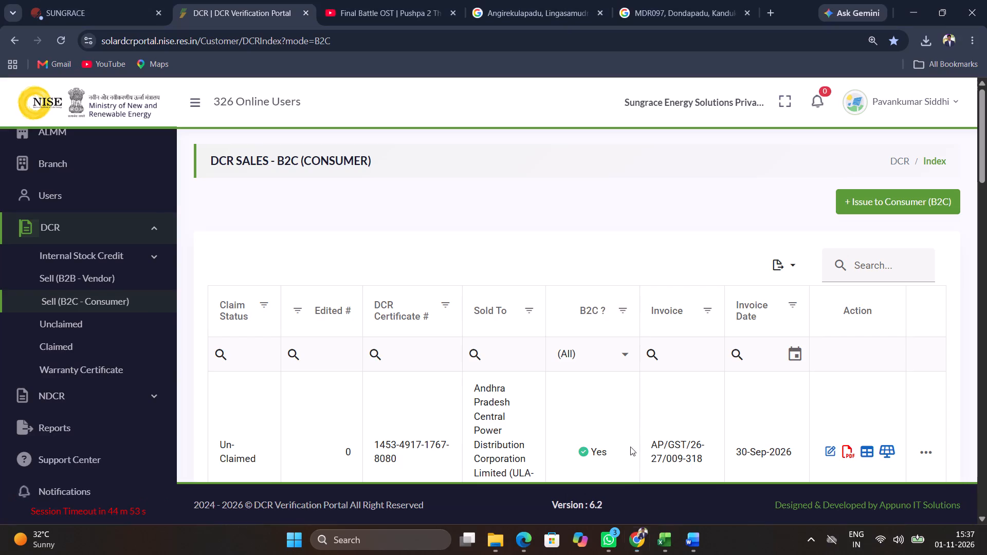
click(114, 0)
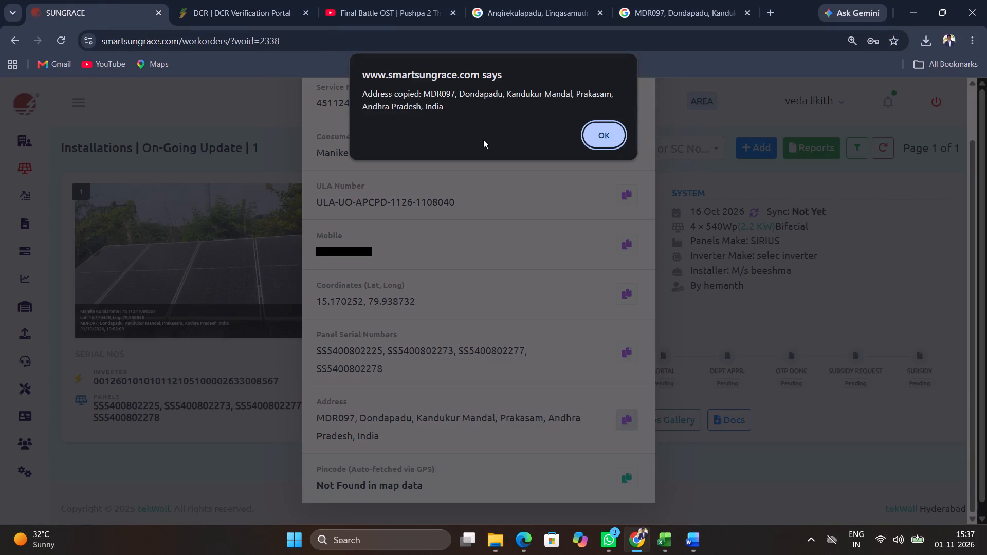
click(618, 140)
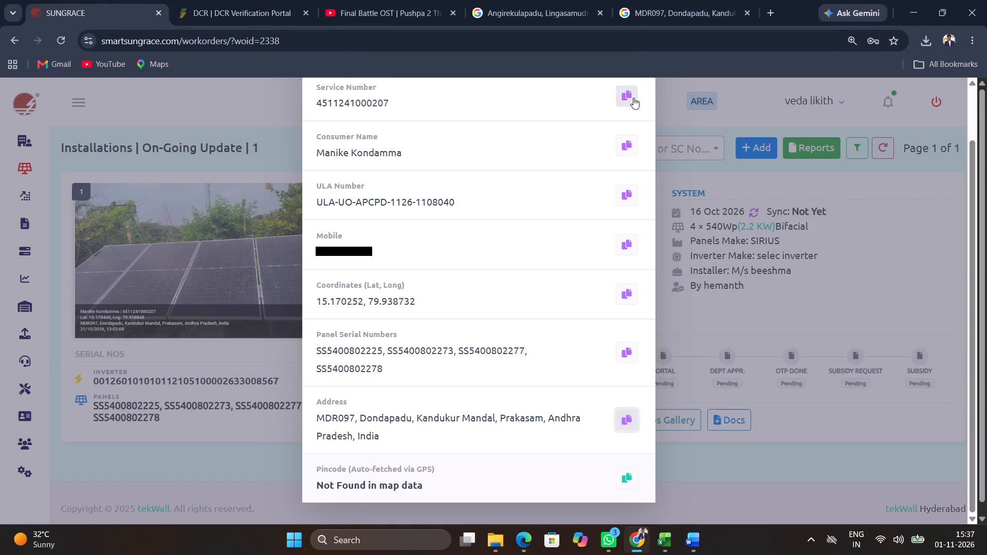
click(633, 98)
Download the issued certificate PDF for invoice AP/GST/26-27/009-318 from the DCR portal, naming it with the copied service number followed by -318.
click(264, 0)
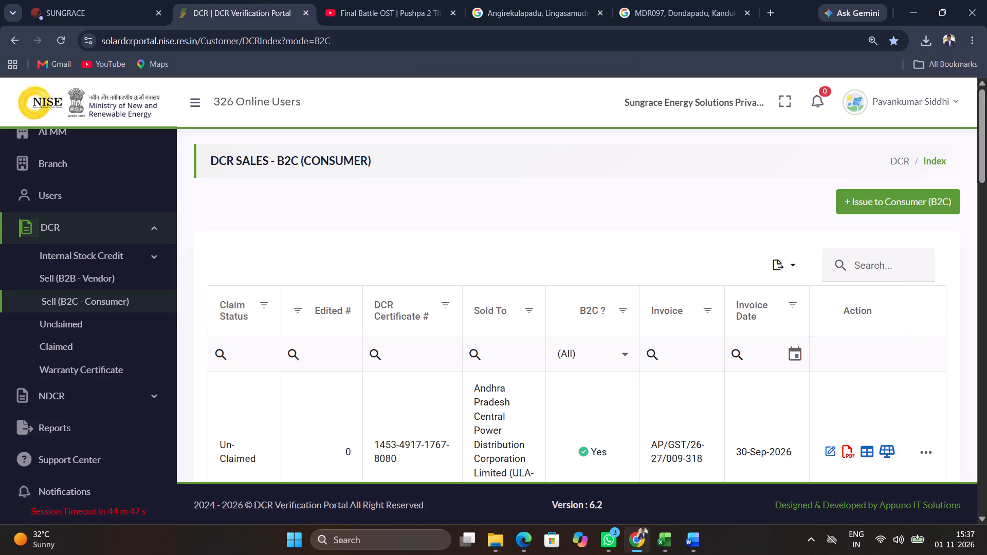
click(846, 452)
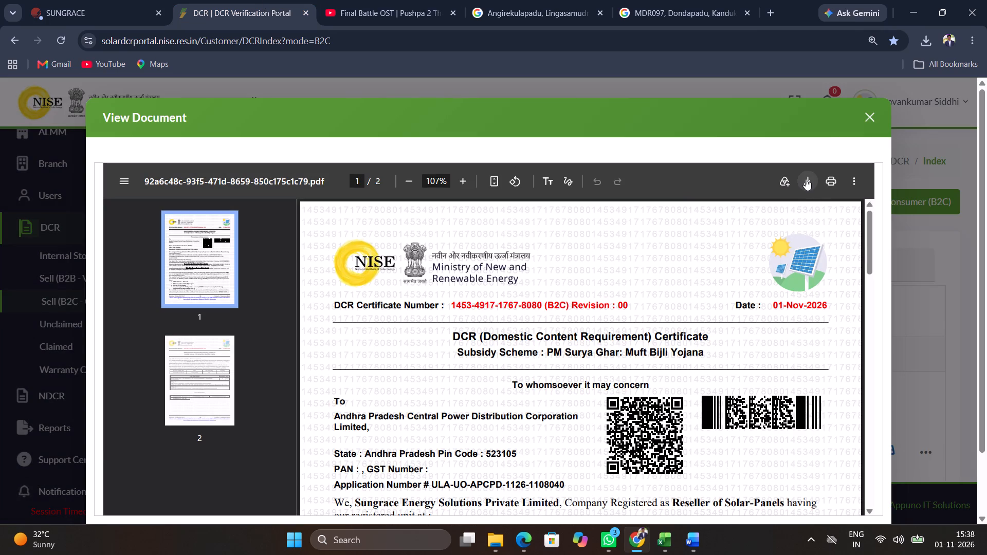
click(806, 179)
key(ctrl+g)
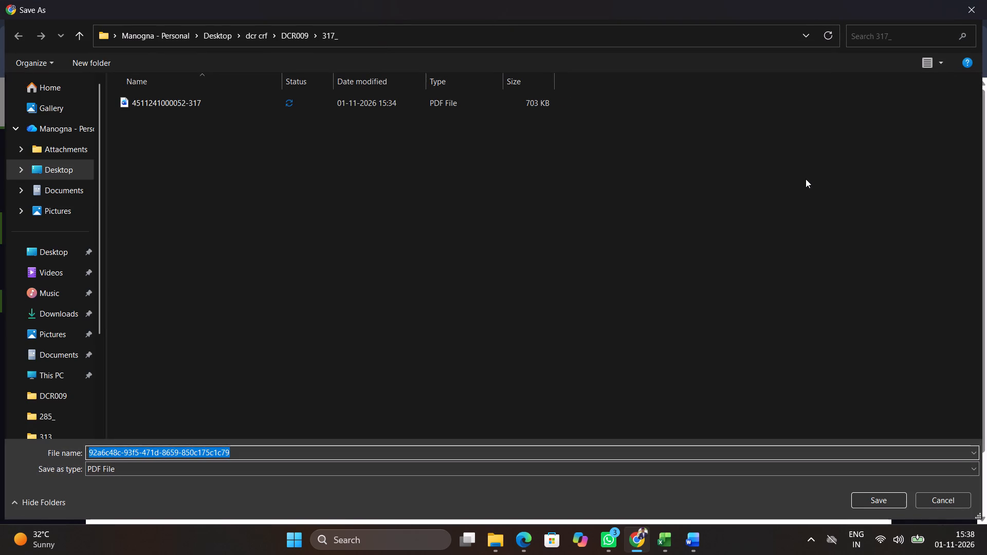
key(ctrl+v)
text(-318)
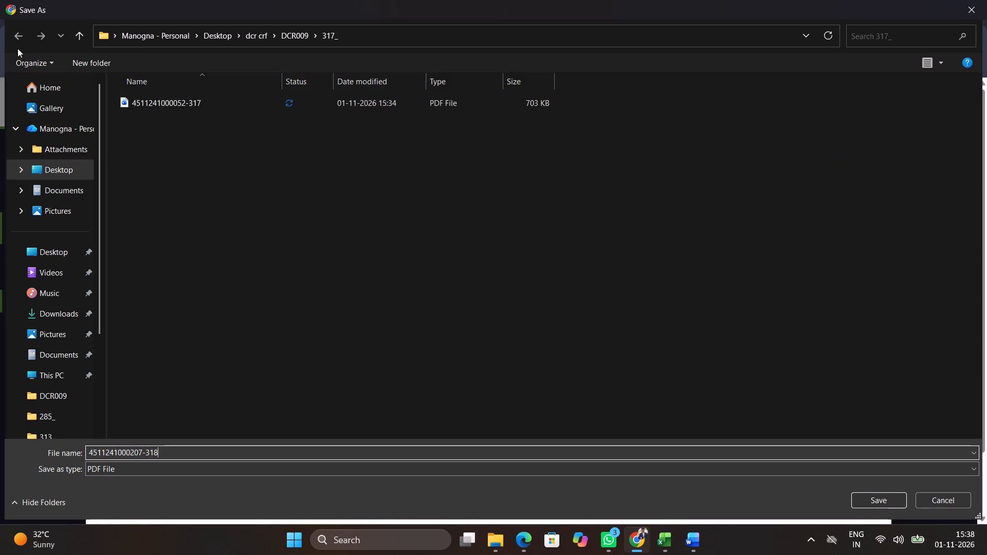
Save the certificate PDF in the 318_ folder inside DCR009 in dcr crf.
click(256, 40)
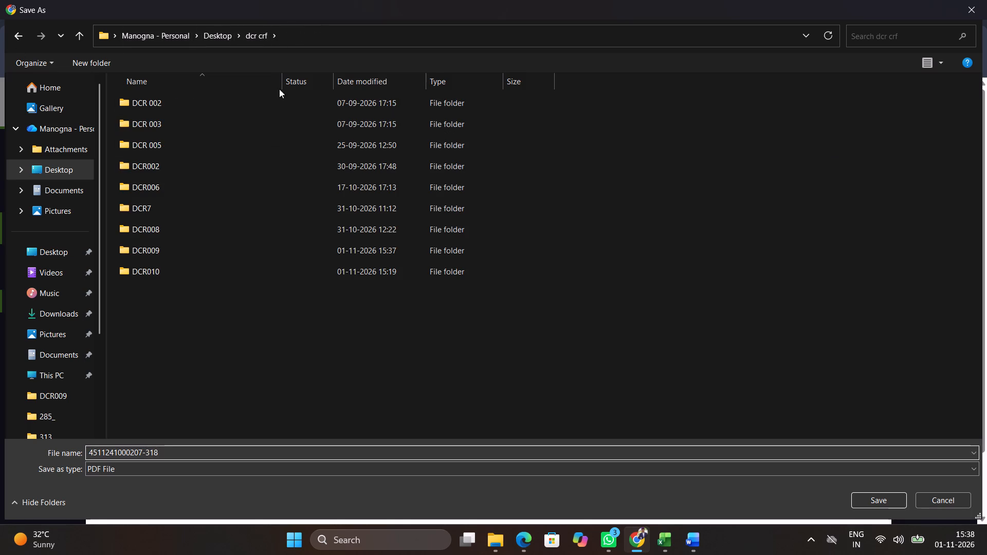
drag(203, 241, 205, 246)
double_click(206, 248)
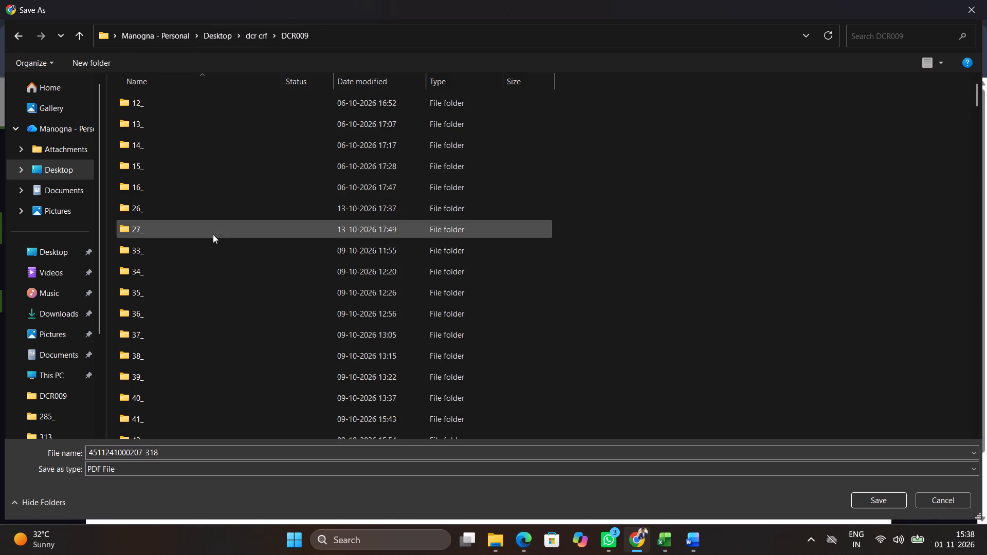
drag(979, 103, 979, 102)
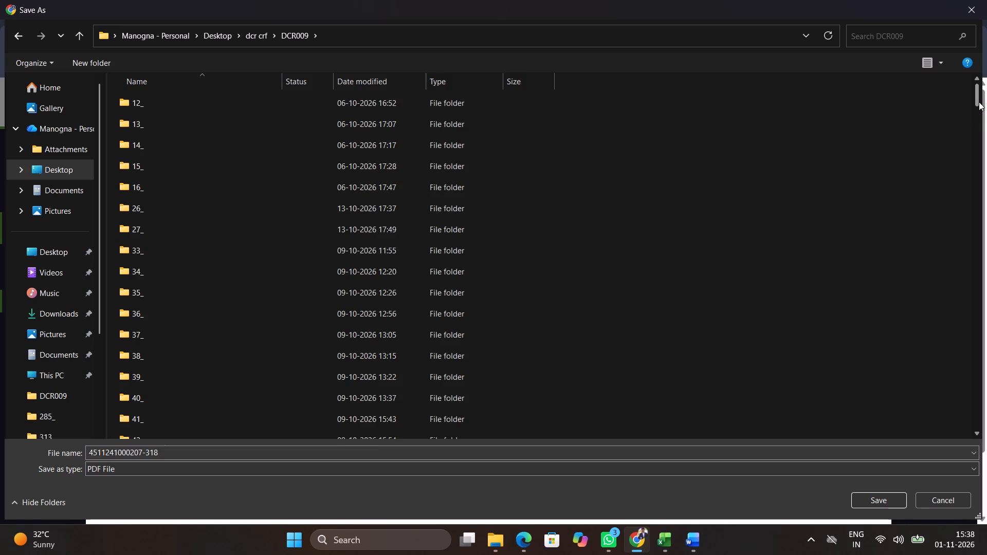
drag(979, 102, 929, 380)
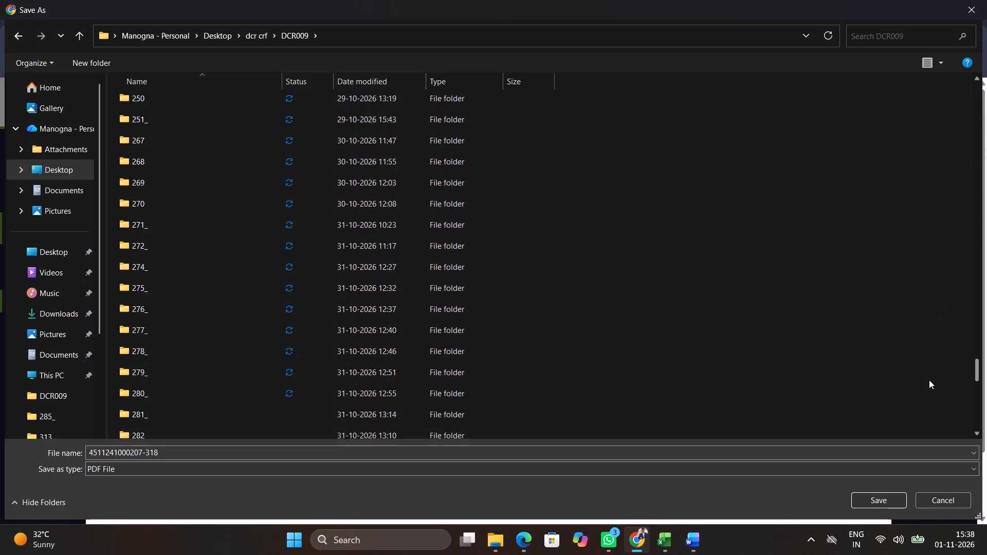
drag(929, 380, 917, 423)
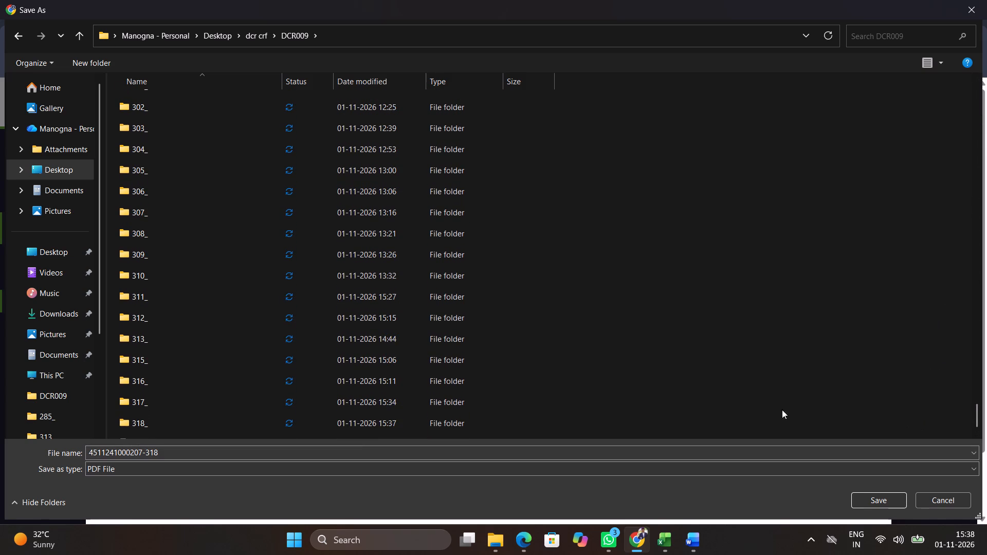
scroll(309, 365, down, 2)
click(236, 405)
click(230, 405)
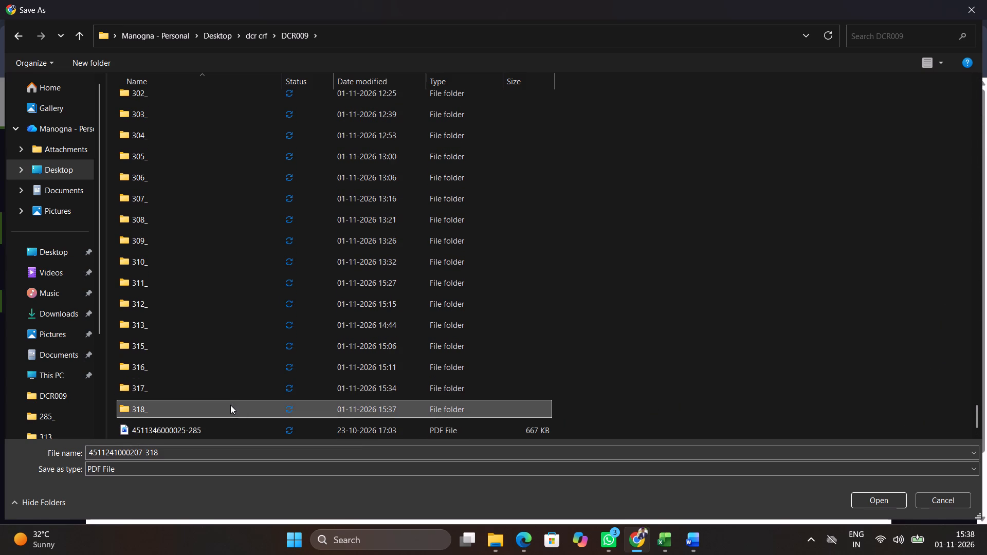
double_click(249, 403)
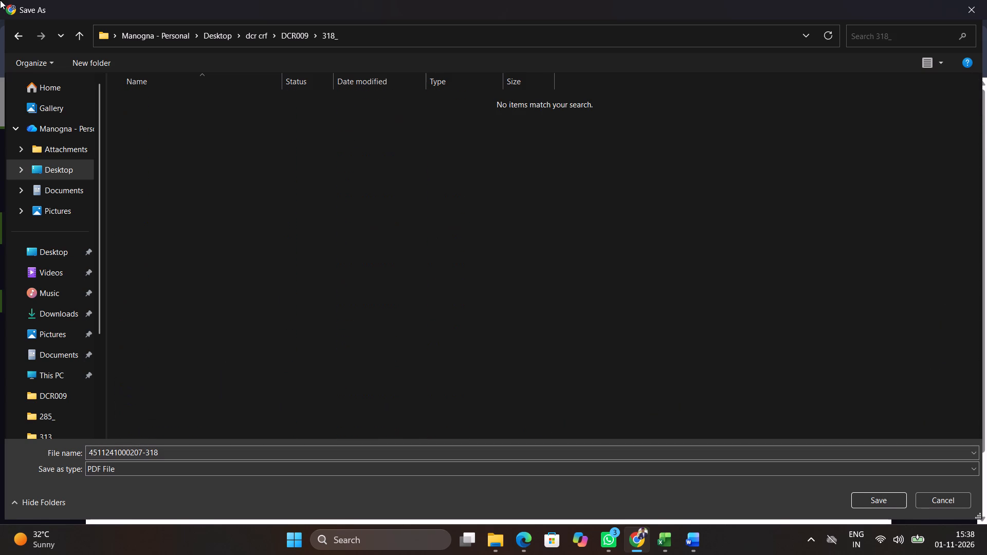
click(865, 502)
Return to SUNGRACE, close the quick copy details and open the Project Stage update form for this consumer's installation.
click(131, 9)
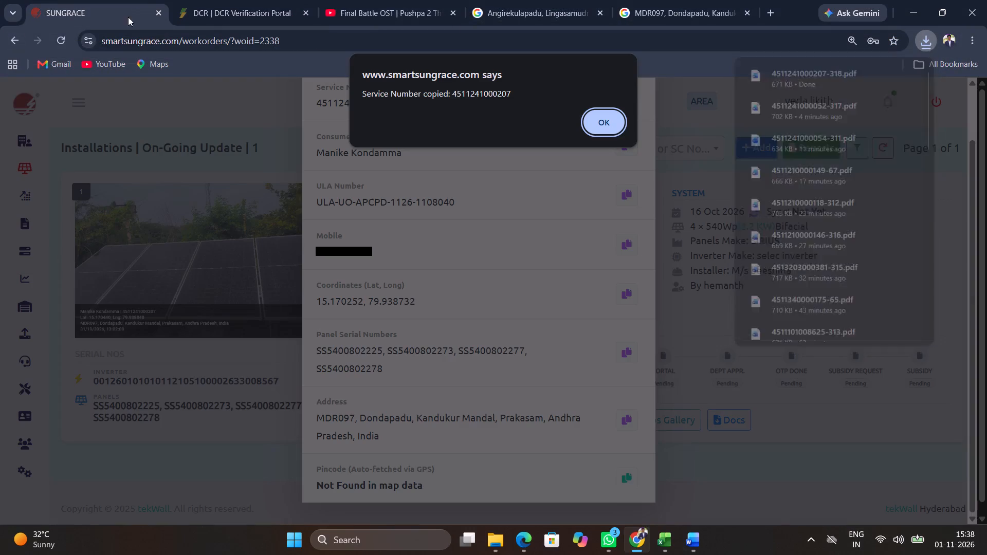
drag(614, 127, 608, 144)
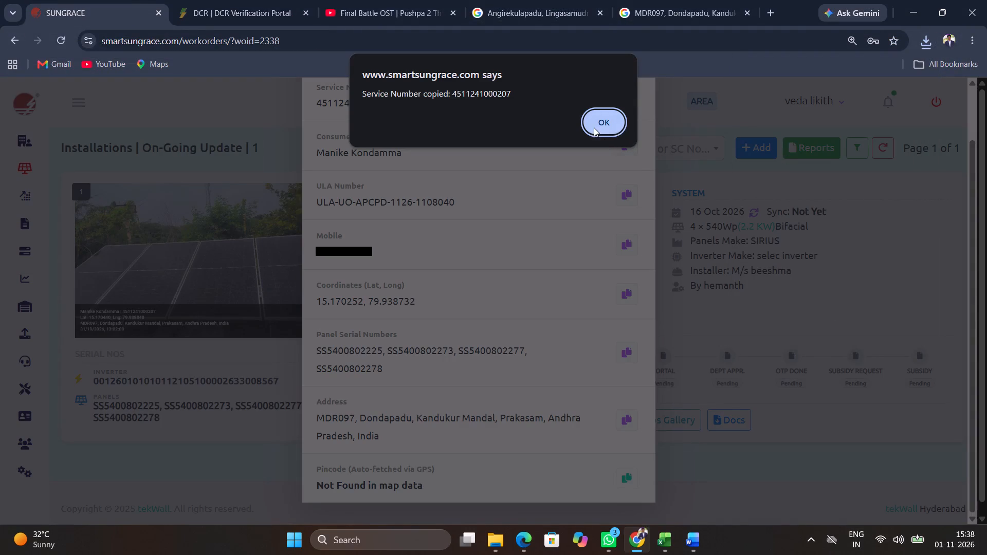
click(594, 127)
click(690, 107)
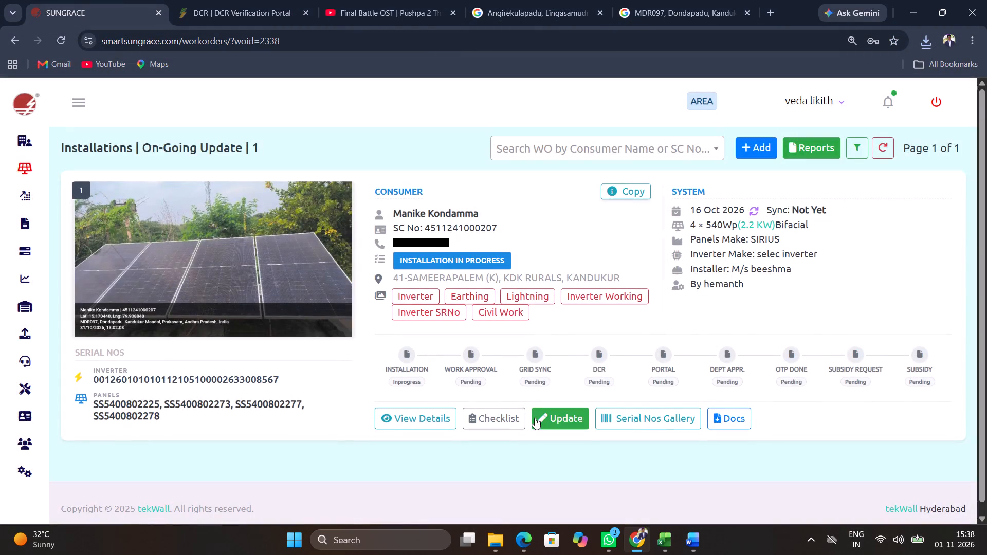
click(535, 418)
click(435, 356)
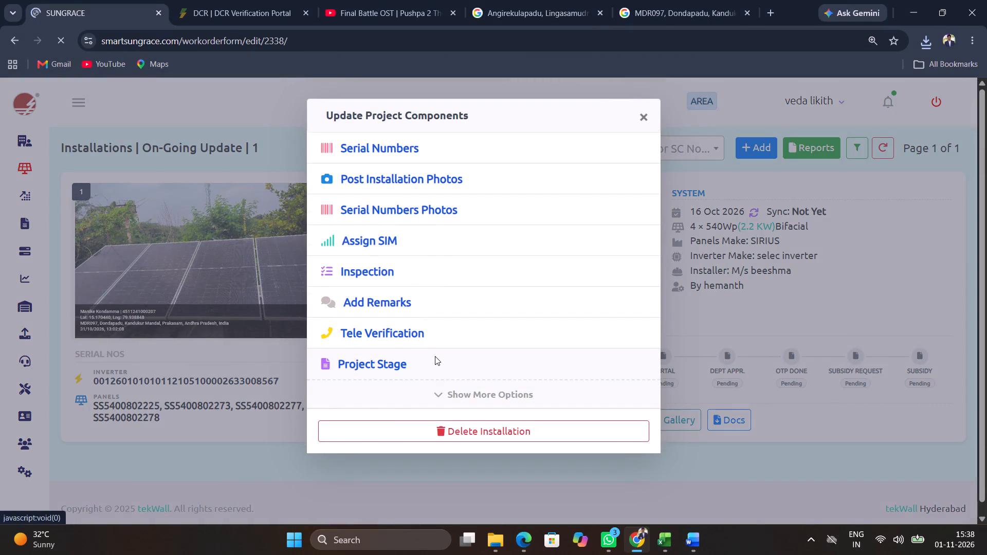
Attach the certificate PDF ending in -318 from DCR009's 318_ folder as the Dcr upload and submit the form.
scroll(444, 346, down, 8)
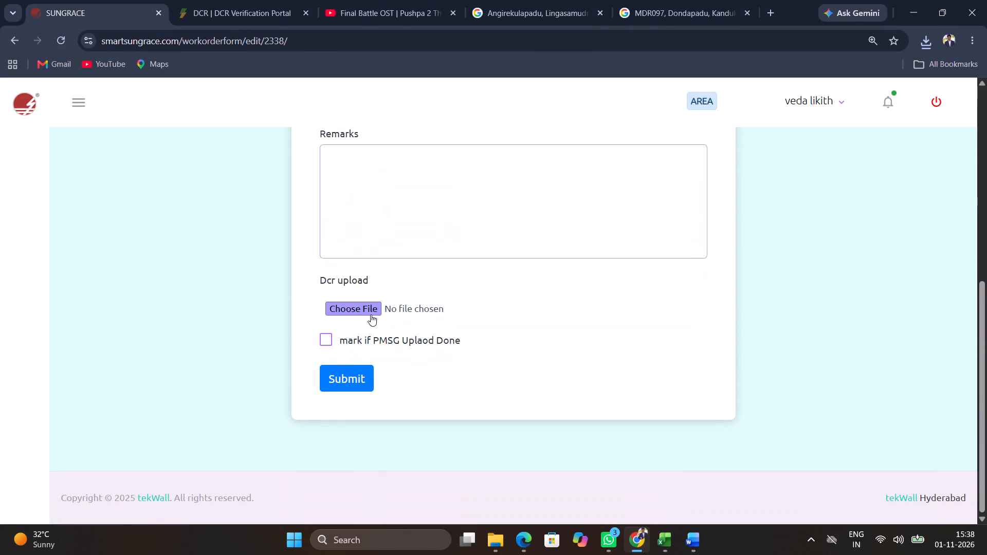
click(358, 308)
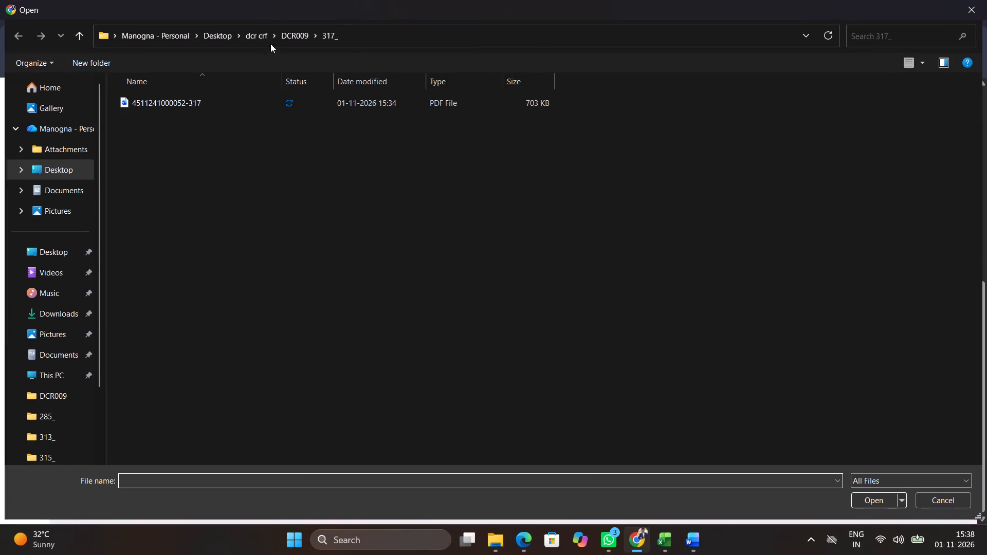
click(280, 32)
scroll(238, 355, down, 4)
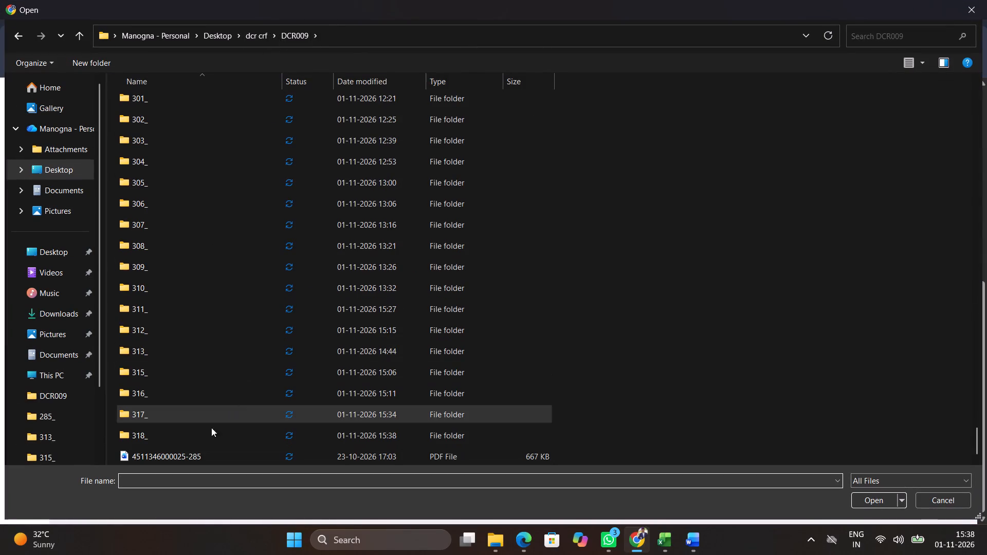
double_click(195, 433)
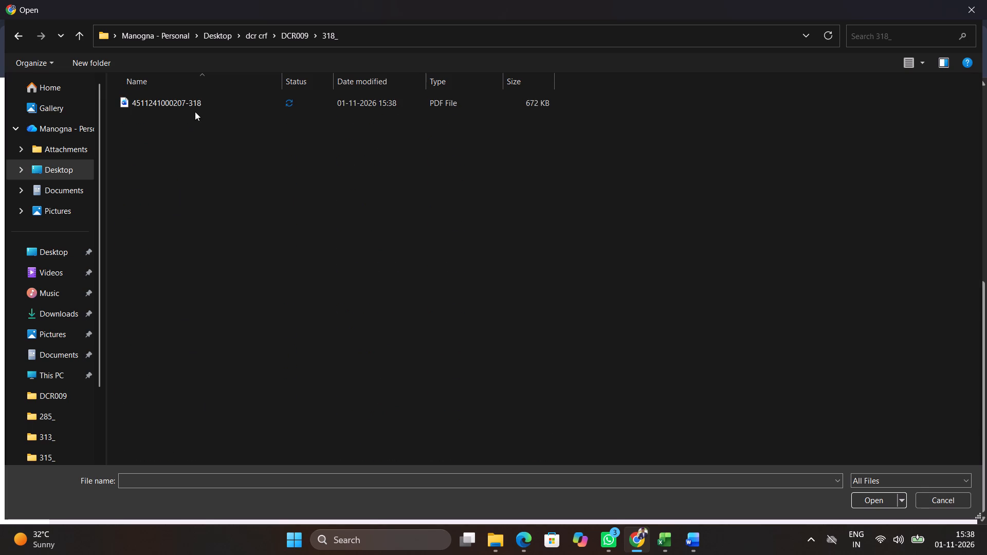
double_click(198, 103)
click(318, 386)
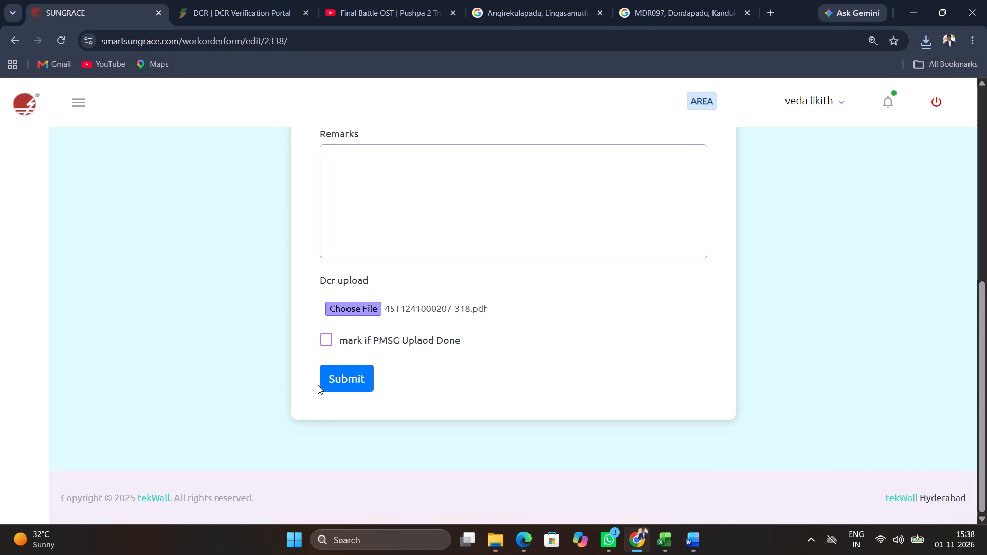
click(339, 383)
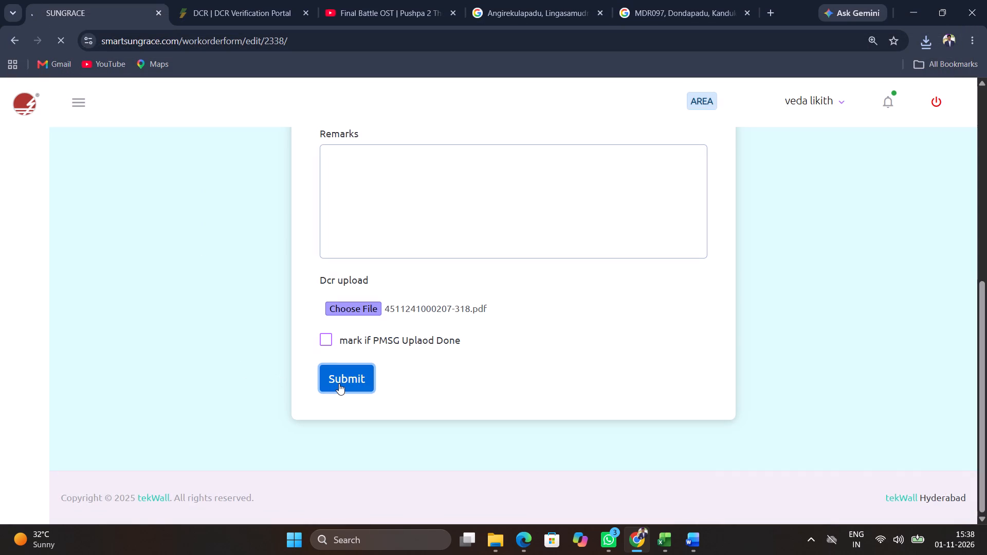
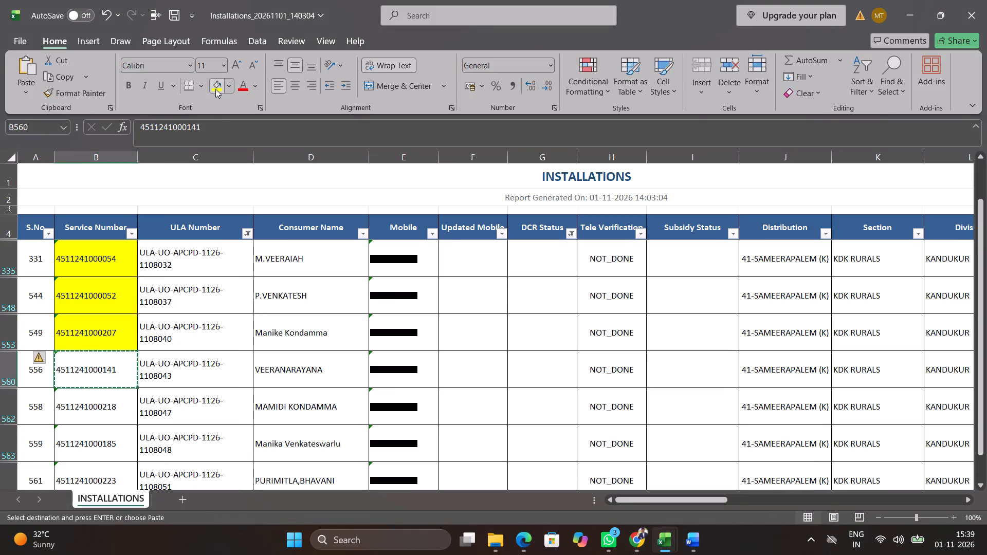
Switch to SUNGRACE, look up the installation by the copied service number and copy its ULA number from the quick copy details.
click(638, 538)
click(584, 147)
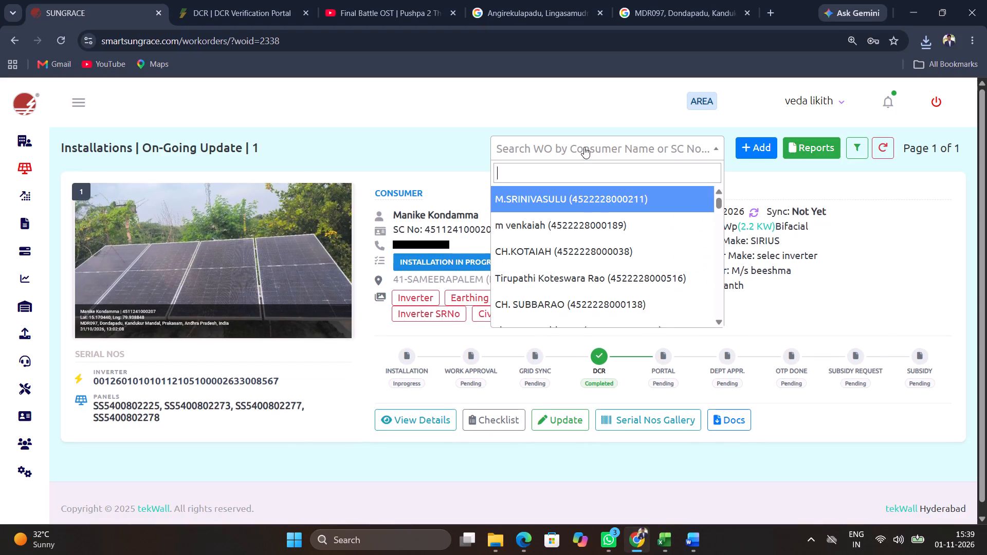
key(ctrl+v)
key(Return)
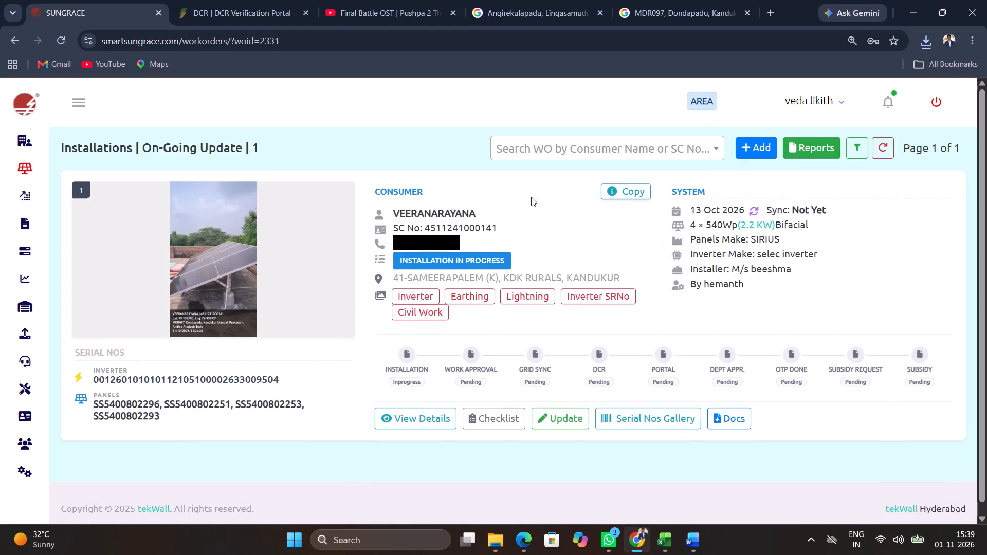
click(622, 191)
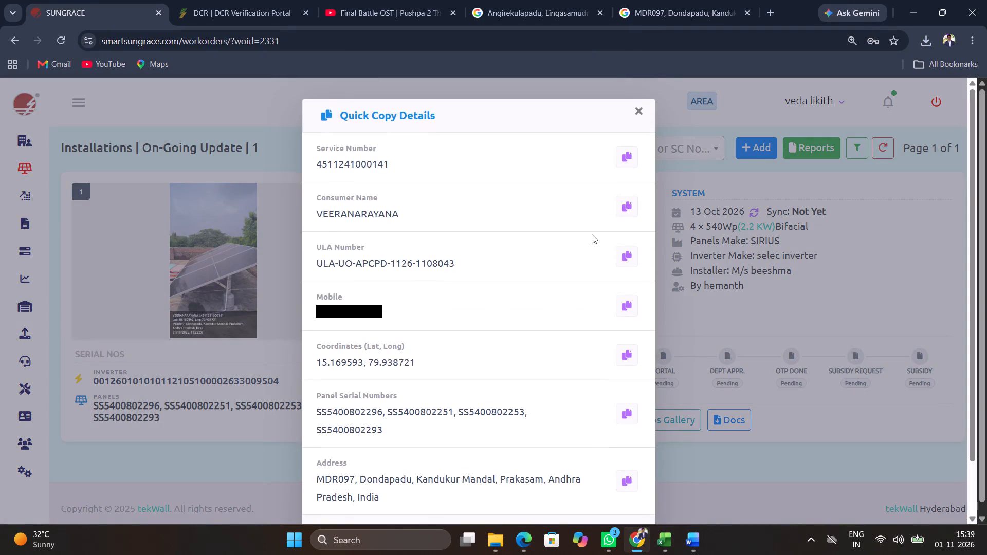
click(631, 252)
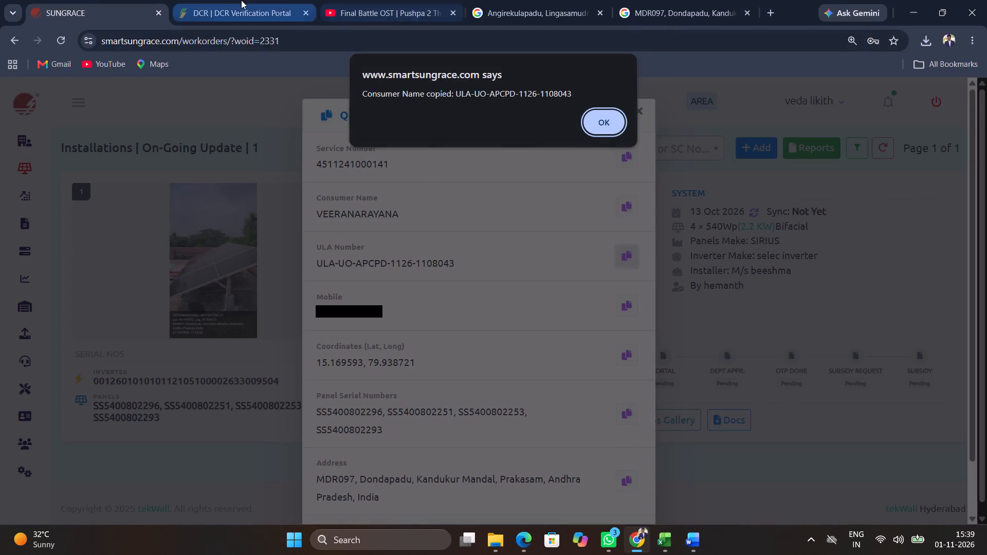
Start a new Issue to Consumer (B2C) form in the DCR portal and enter the copied ULA number as Consumer Application Number.
click(241, 0)
click(865, 117)
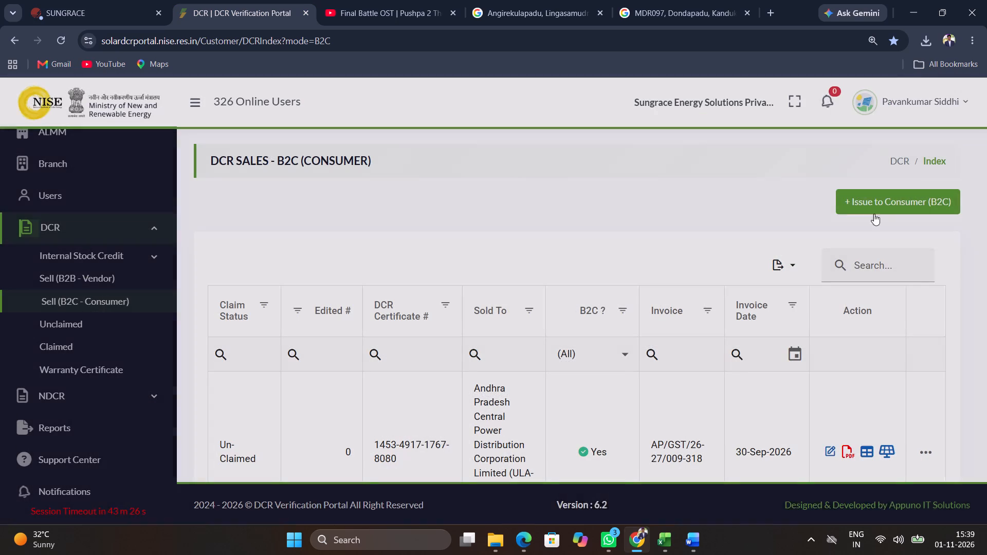
click(866, 199)
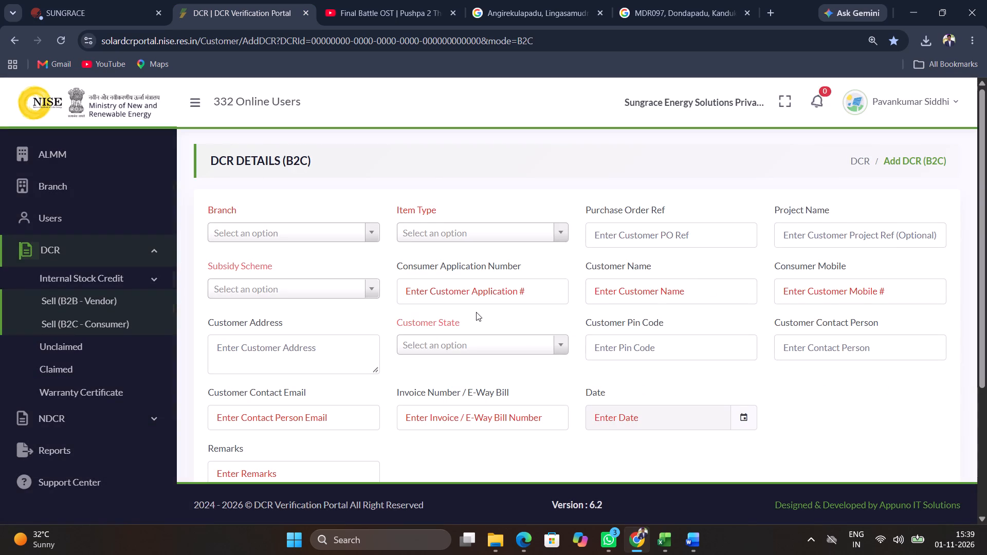
click(482, 287)
key(ctrl+v)
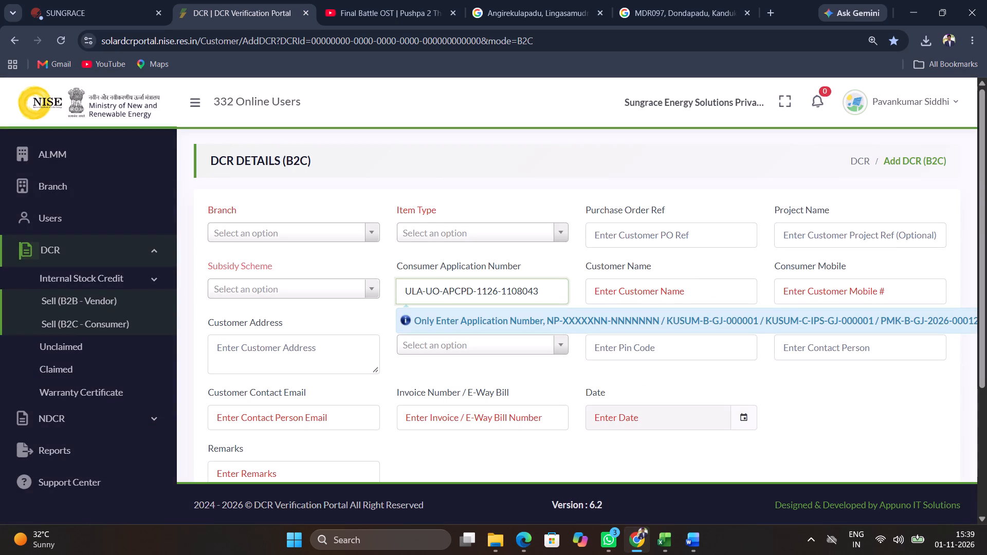
Set the branch to Andhra Pradesh, the subsidy scheme to PM Surya Ghar: Muft Bijli Yojana and the item type to Solar Panels.
click(276, 232)
click(254, 290)
click(261, 285)
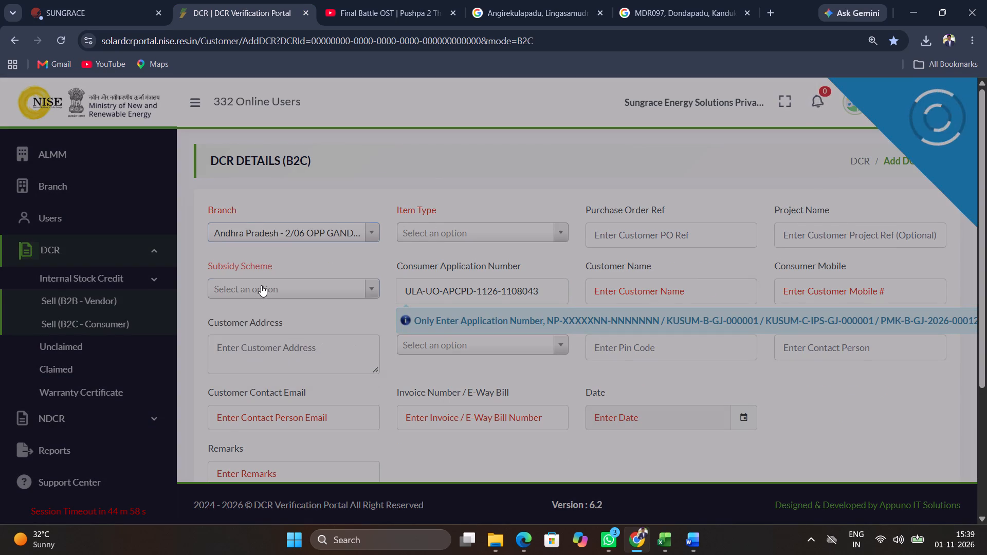
click(230, 399)
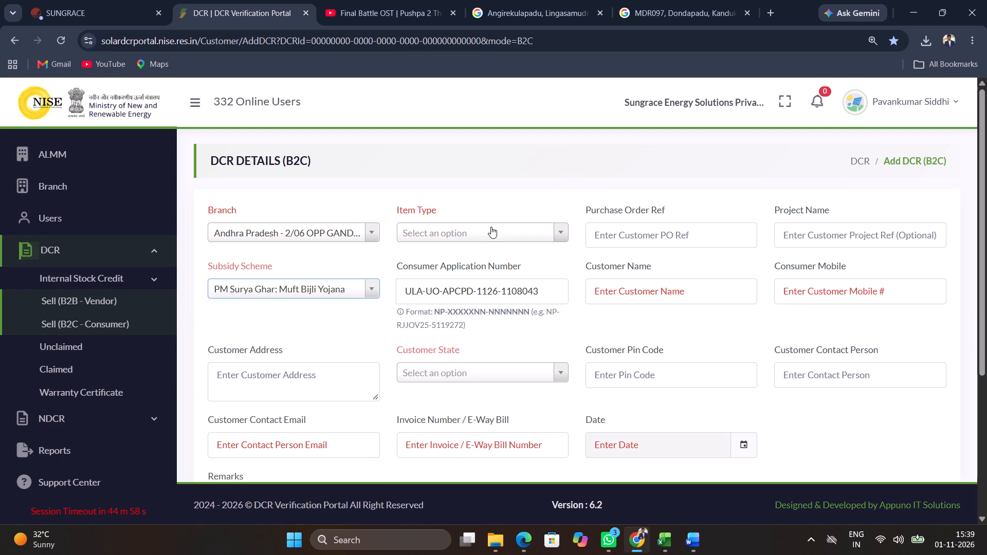
click(489, 231)
click(461, 282)
Copy Andhra Pradesh Central Power Distribution Corporation Limited from the Kandukuru Word document into the DCR form's Customer Name.
click(601, 295)
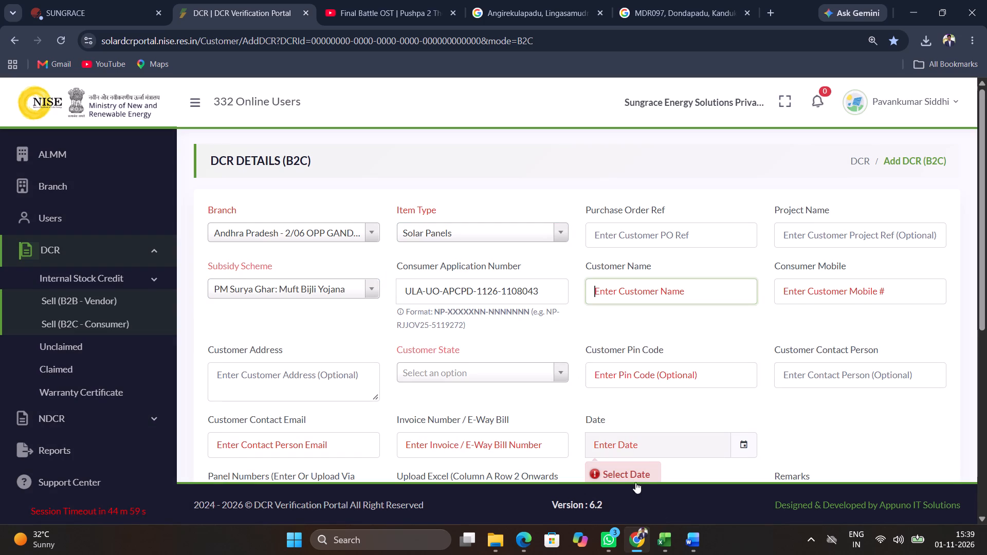
click(689, 477)
scroll(380, 290, up, 1)
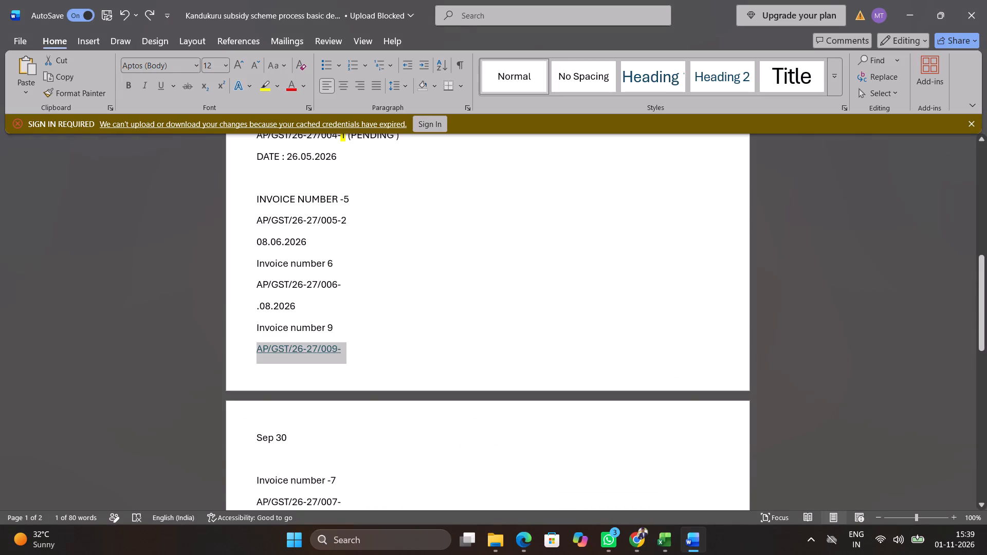
scroll(380, 290, up, 17)
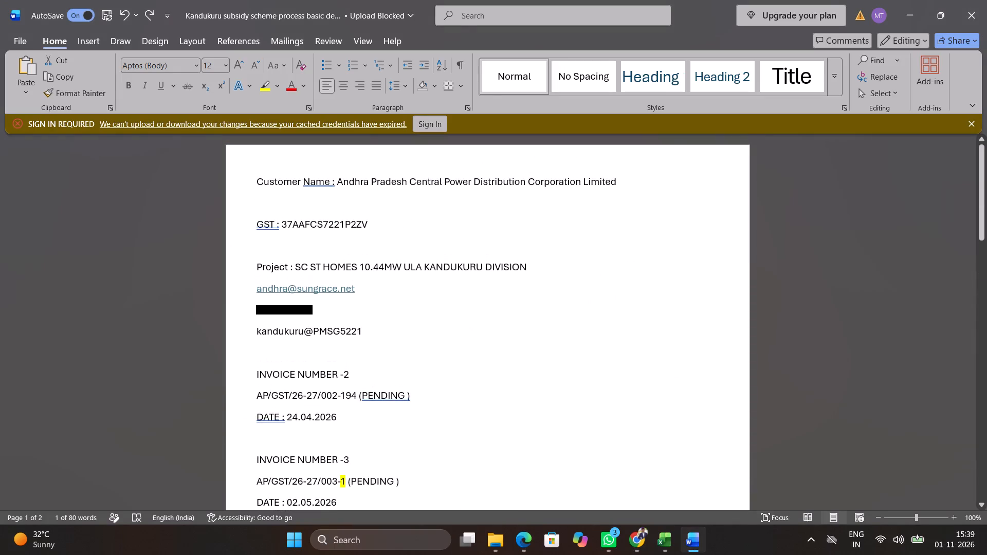
drag(348, 182, 653, 188)
click(653, 188)
drag(653, 188, 349, 178)
click(349, 178)
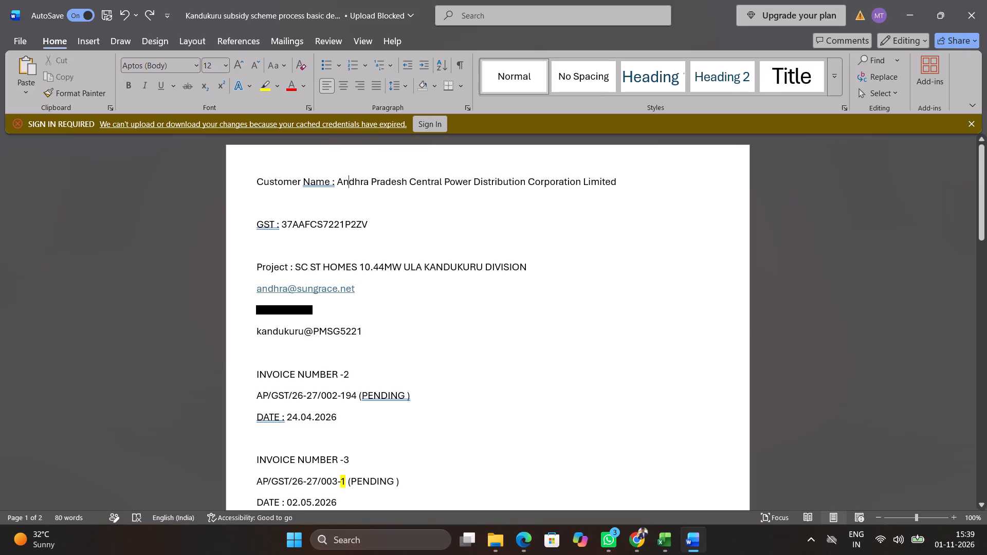
drag(337, 185, 633, 192)
key(ctrl+c)
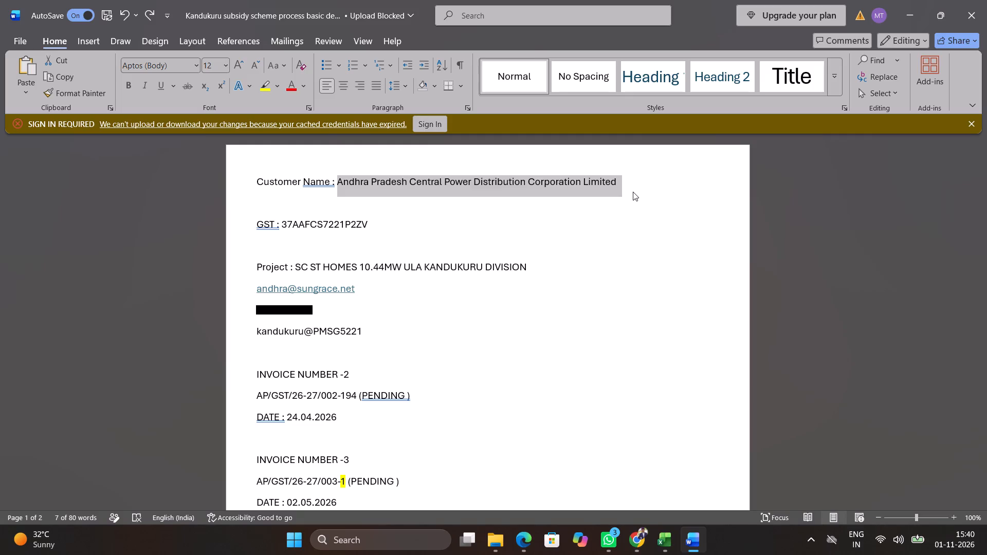
key(ctrl+c)
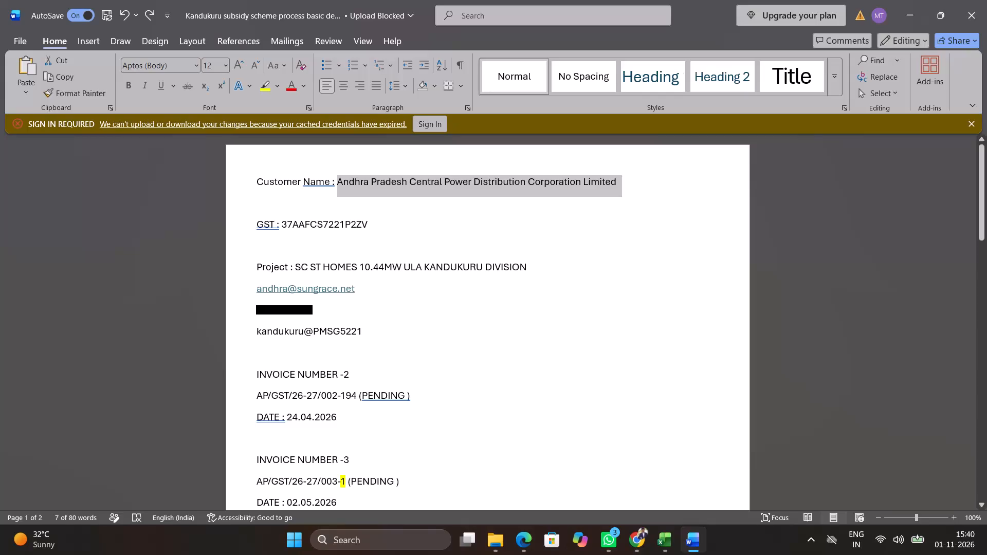
click(646, 492)
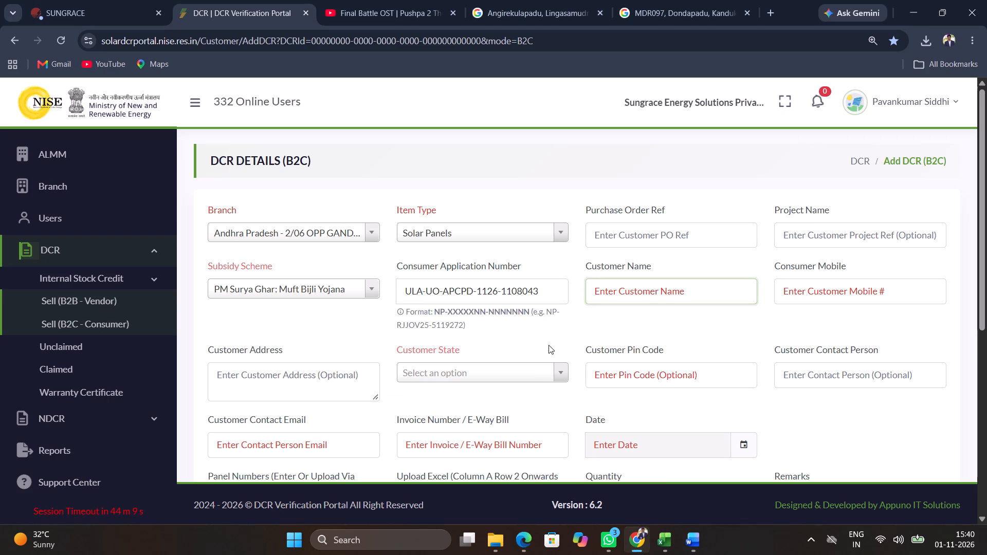
key(ctrl+v)
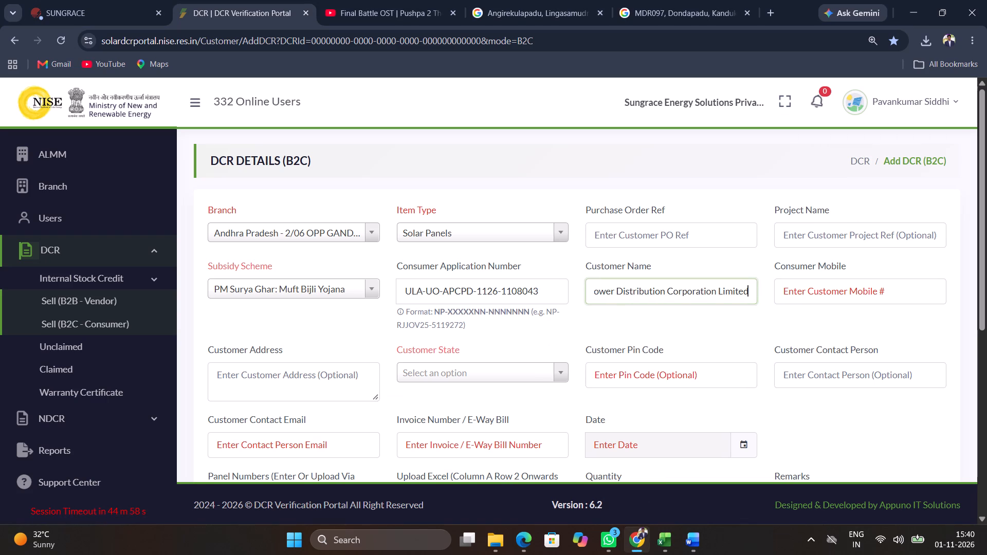
Copy the project name SC ST HOMES 10.44MW ULA KANDUKURU DIVISION from the Word document into the form's Project Name.
click(834, 238)
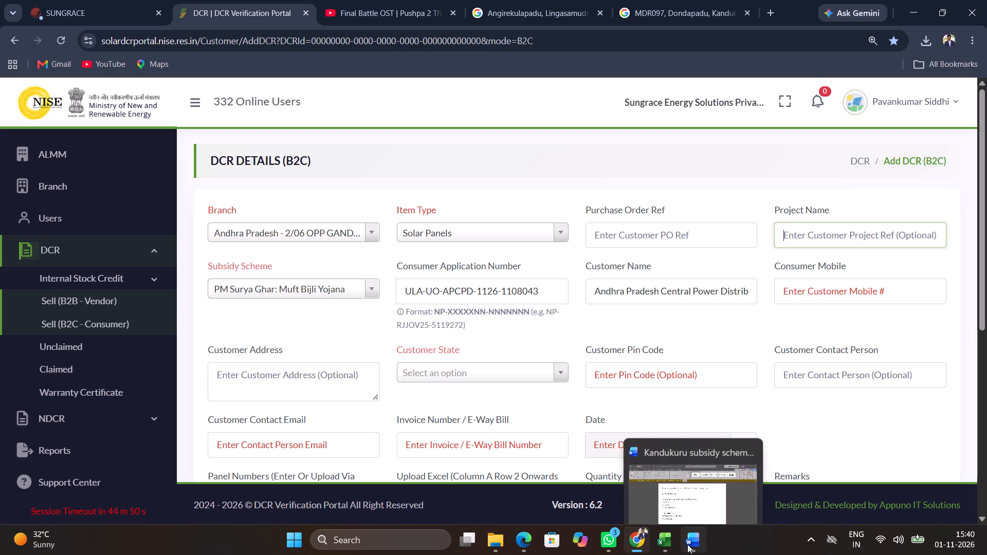
click(677, 482)
drag(294, 265, 303, 266)
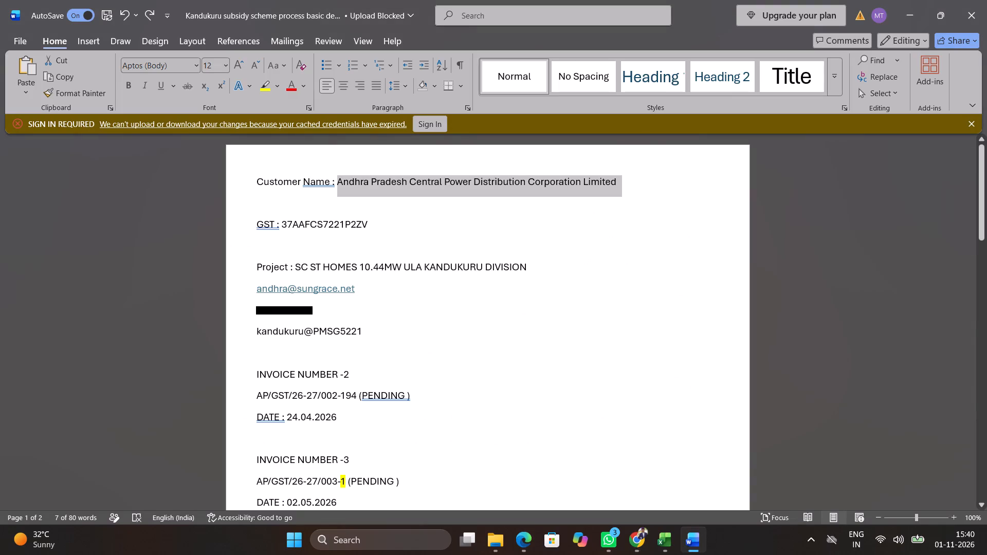
drag(303, 266, 543, 276)
key(ctrl+c)
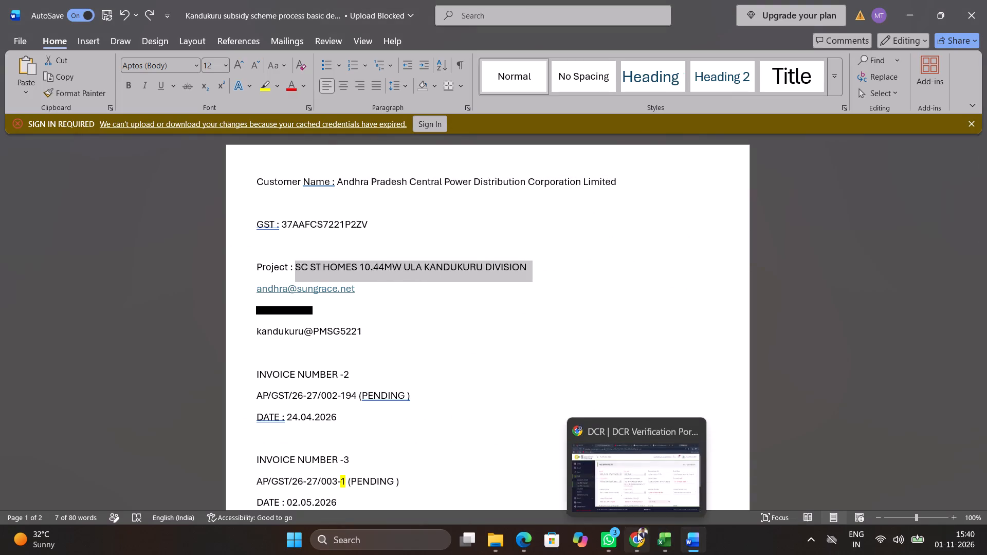
click(621, 471)
key(ctrl+v)
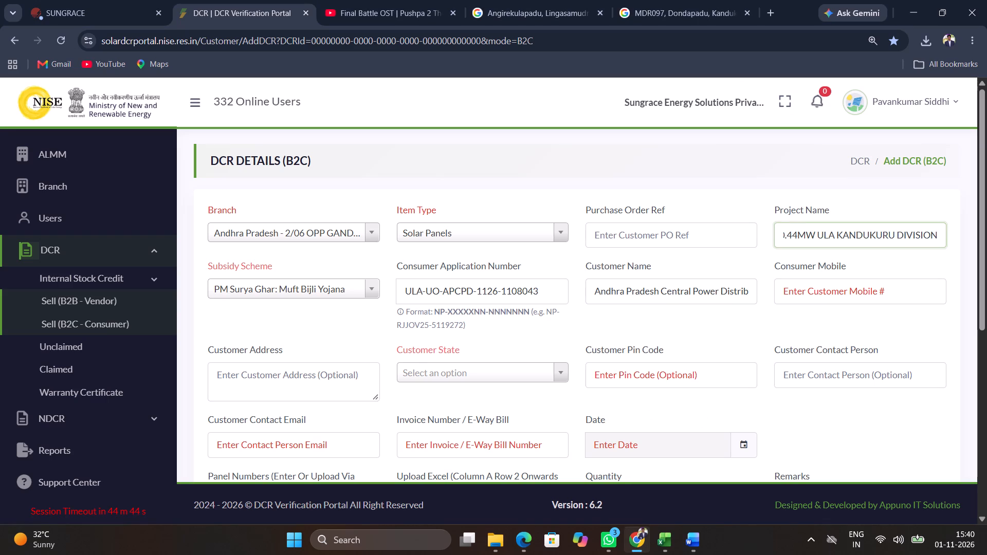
Copy the contact mobile number from the Word document for the form's Consumer Mobile field and return to the DCR portal.
click(819, 291)
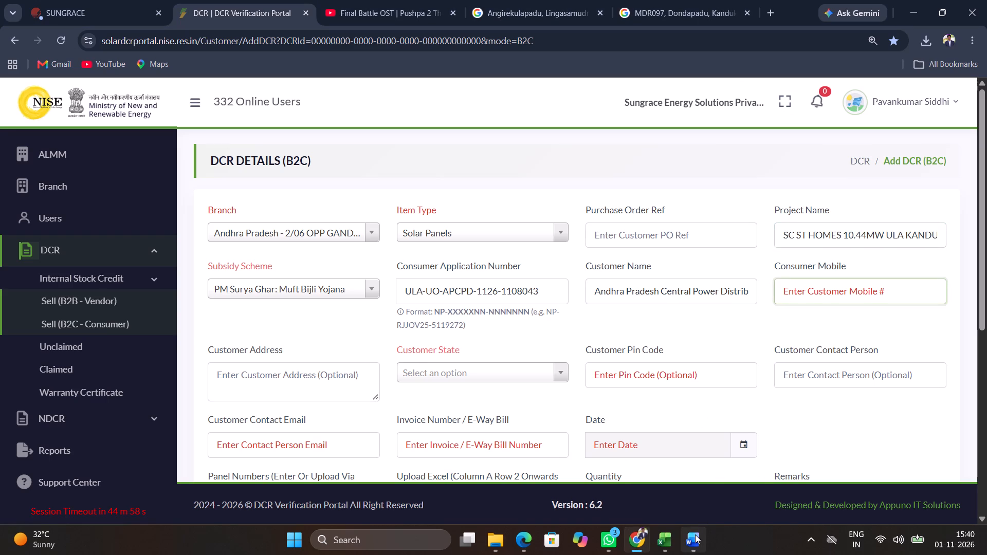
click(665, 468)
drag(331, 318, 261, 310)
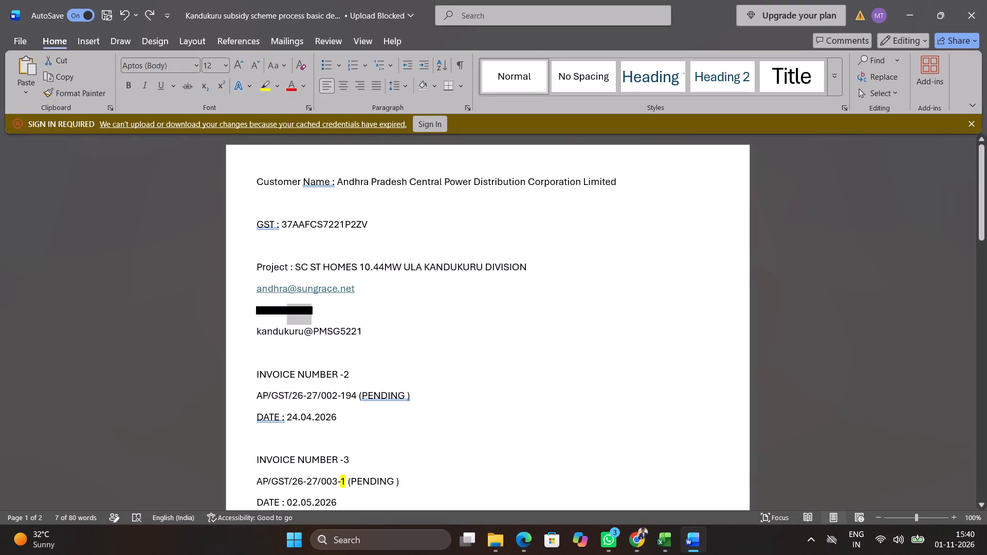
drag(261, 310, 197, 311)
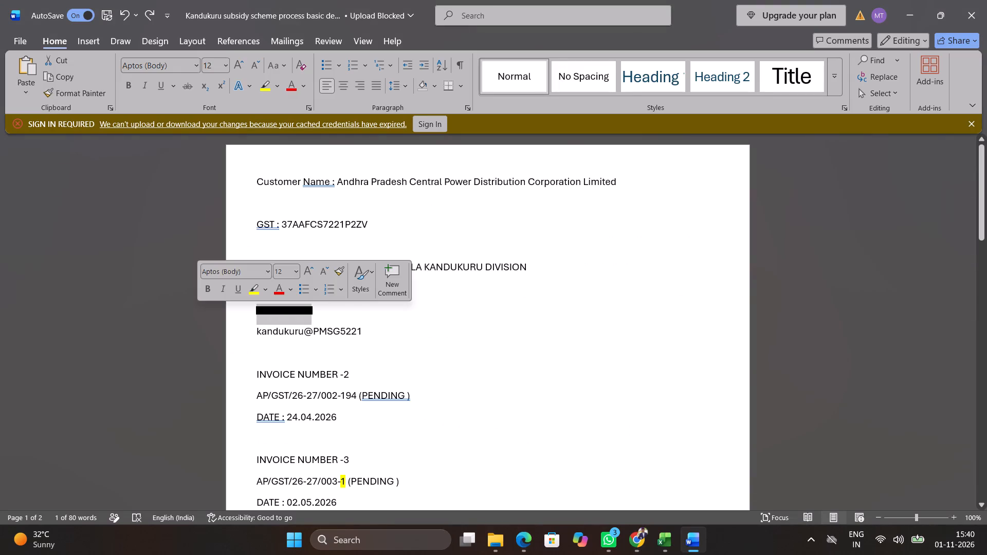
key(ctrl+c)
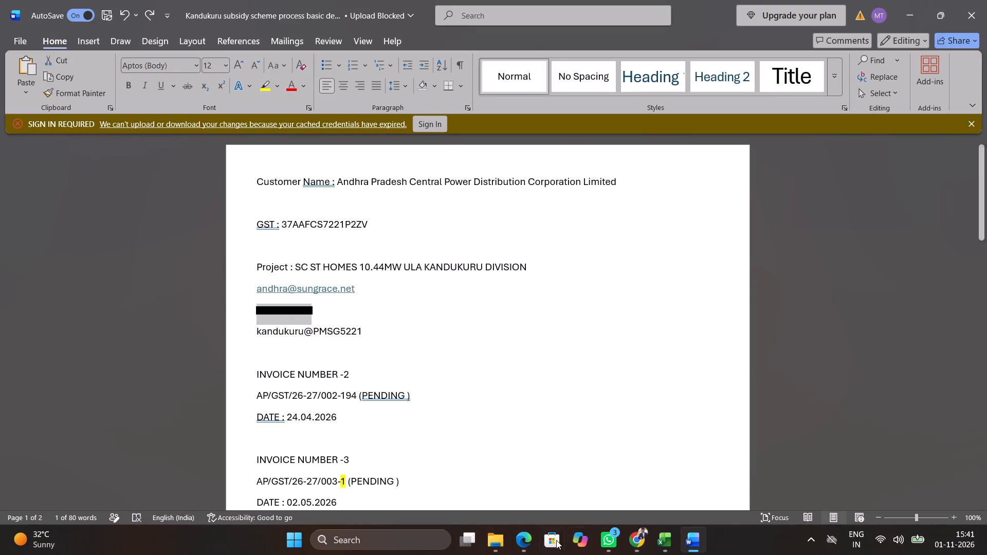
click(634, 473)
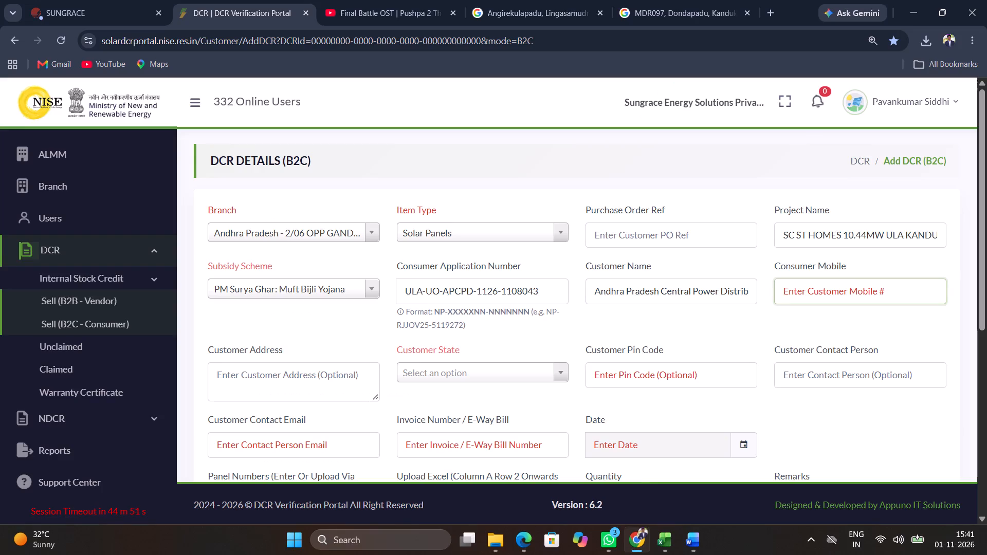
Paste the copied contact mobile number into Consumer Mobile and set the Customer State to Andhra Pradesh (37).
key(ctrl+v)
scroll(569, 376, down, 2)
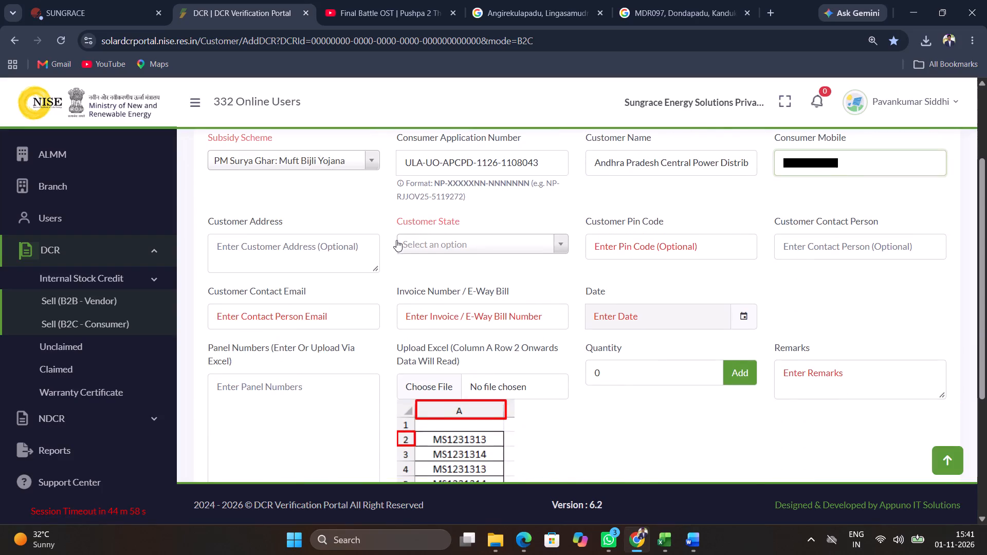
click(396, 240)
click(413, 331)
Copy the contact email address from the Kandukuru Word document into the DCR form's Customer Contact Email.
click(348, 313)
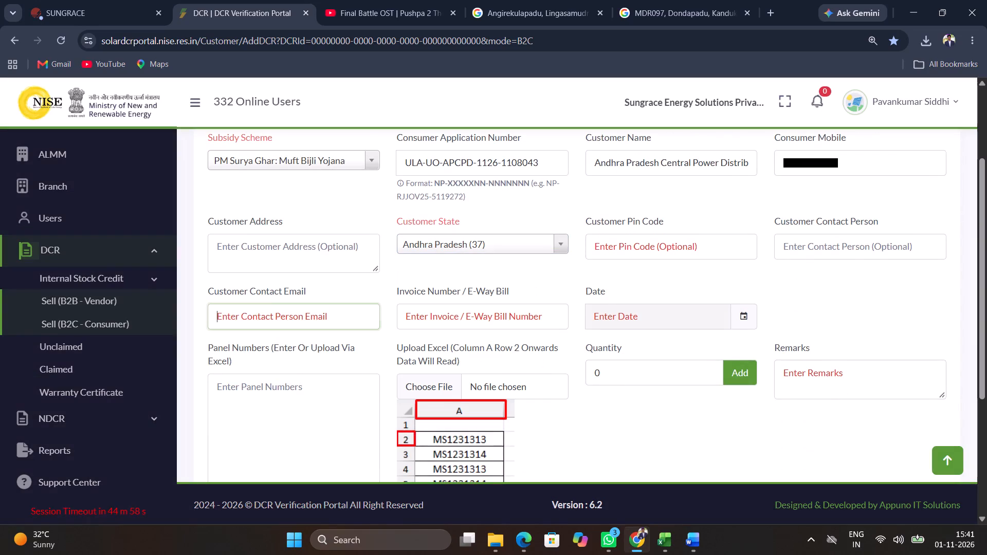
click(691, 474)
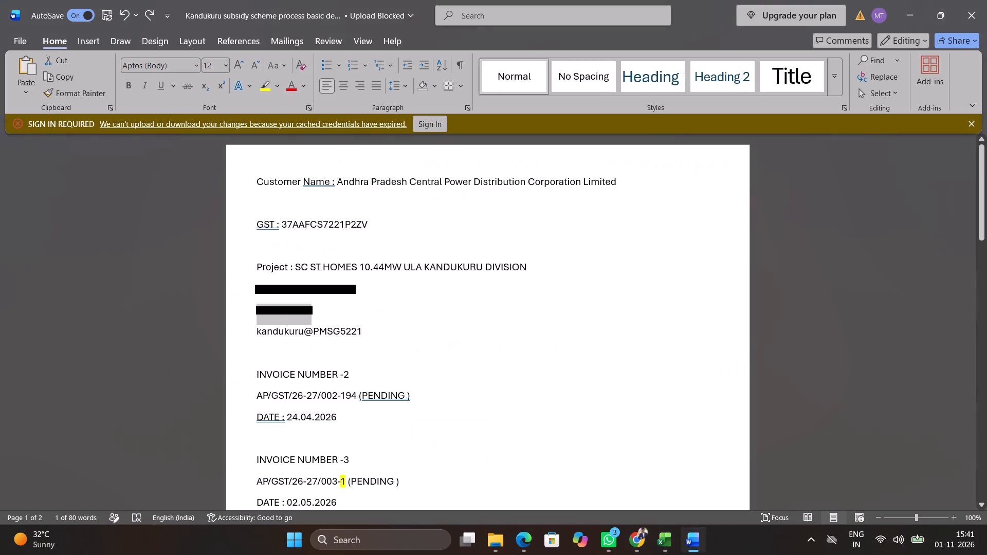
drag(358, 289, 212, 291)
click(212, 291)
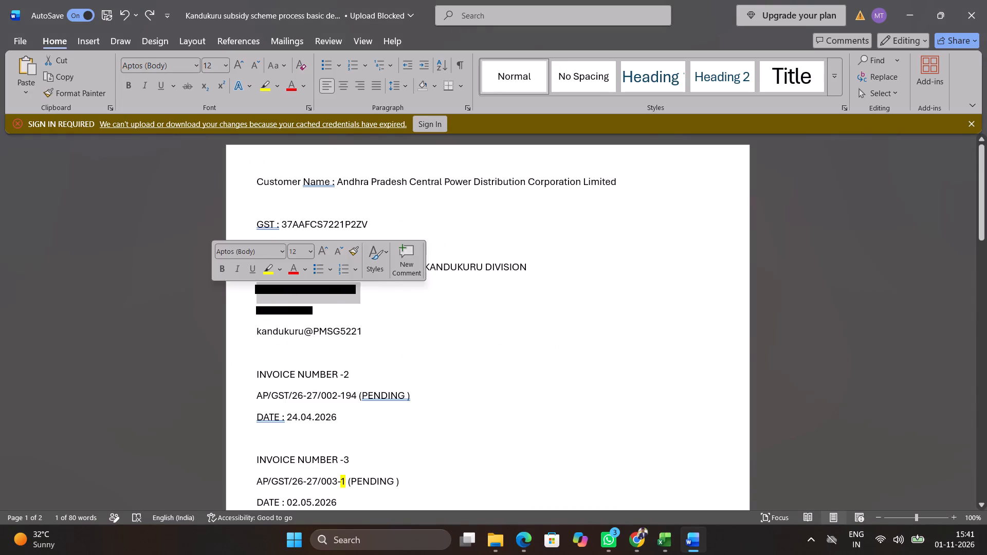
key(ctrl+c)
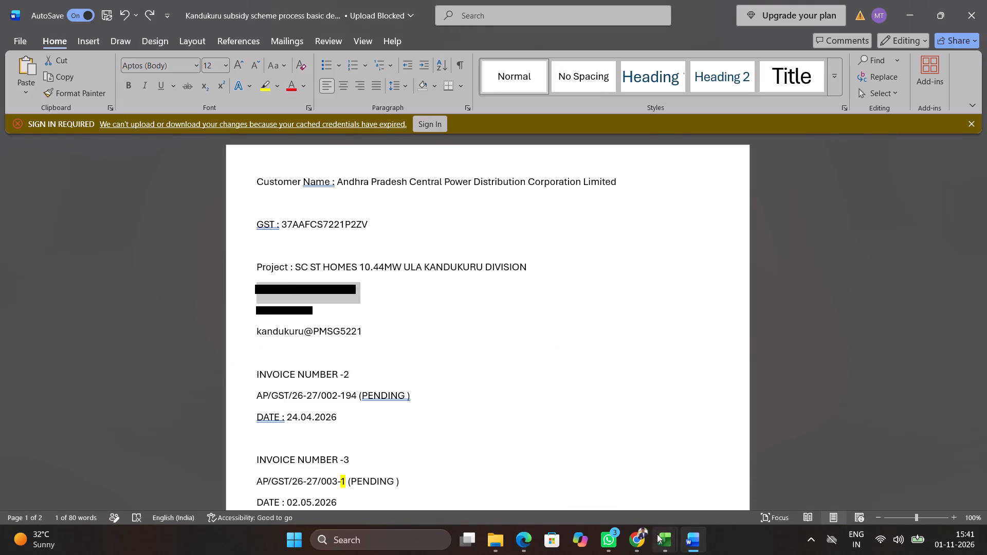
click(620, 472)
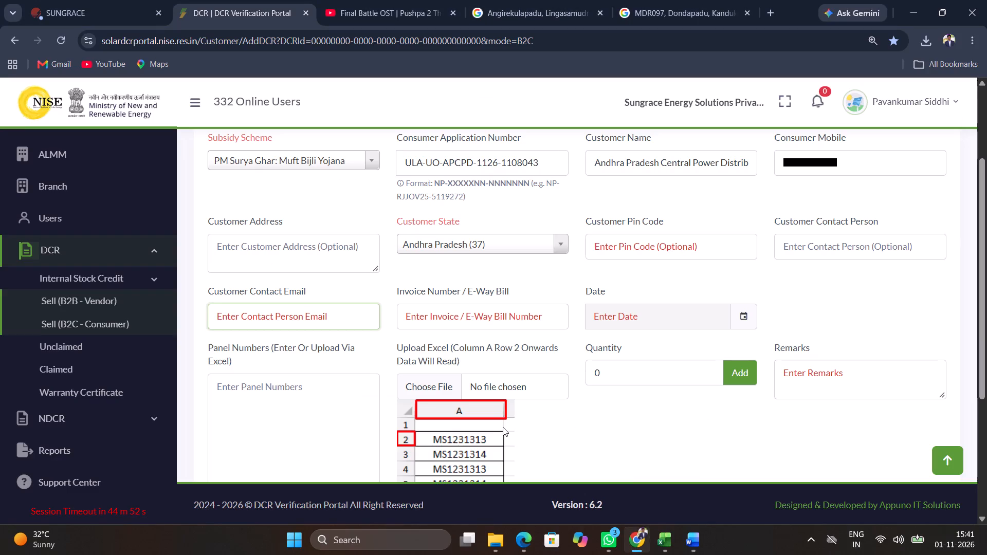
key(ctrl+v)
Copy the invoice number 9 text AP/GST/26-27/009- from the Word document for the DCR form's Invoice Number / E-Way Bill field.
click(488, 316)
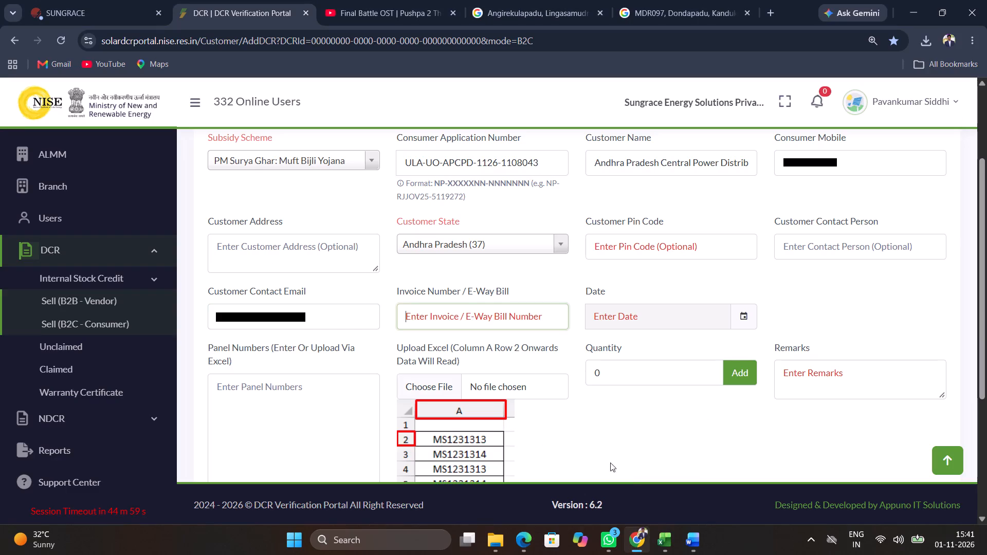
drag(667, 454, 662, 457)
scroll(386, 227, down, 5)
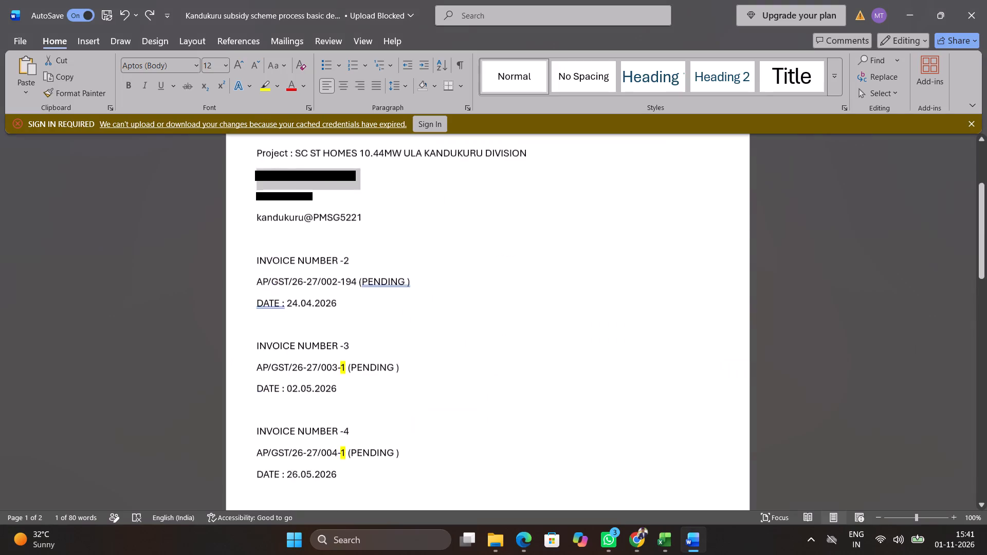
scroll(353, 230, down, 12)
drag(354, 260, 297, 260)
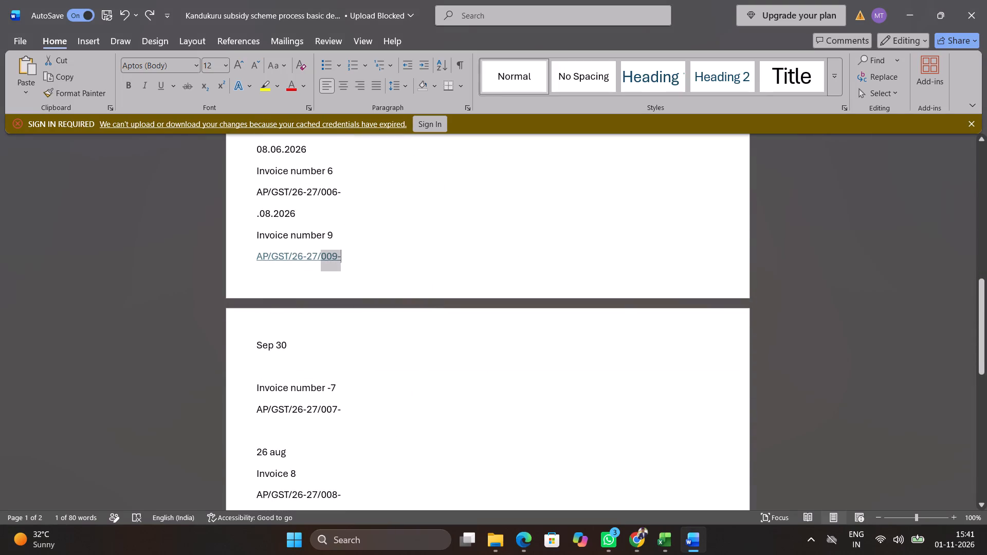
drag(297, 260, 249, 258)
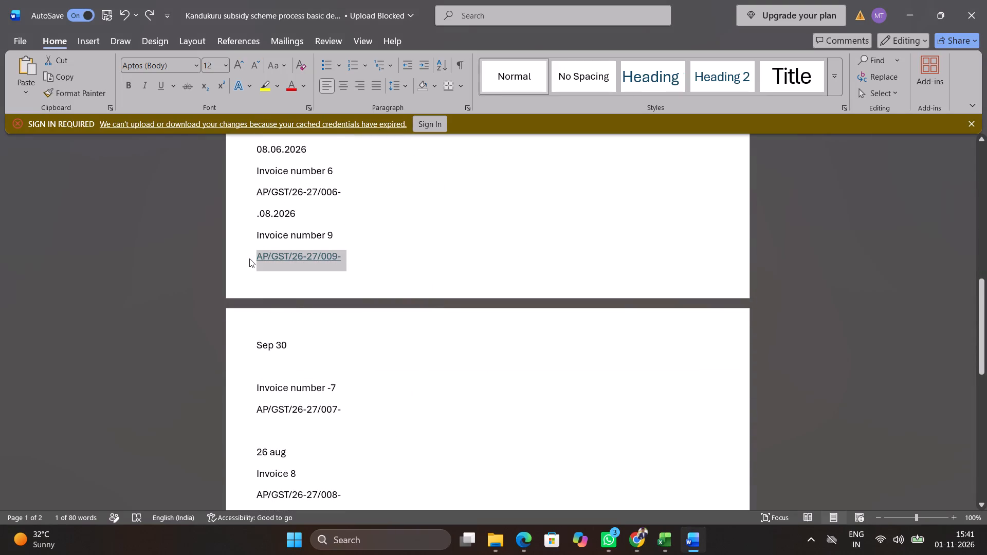
key(ctrl+c)
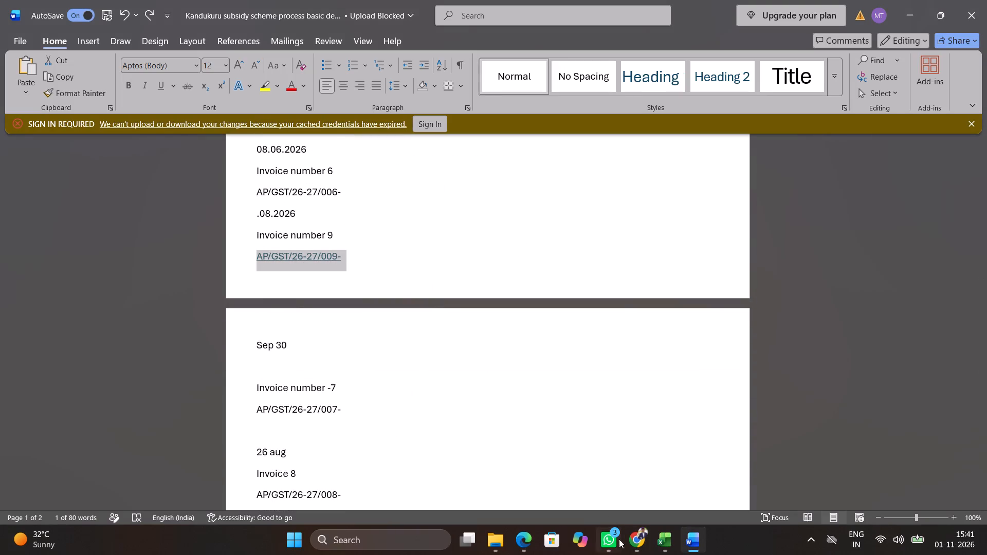
click(620, 492)
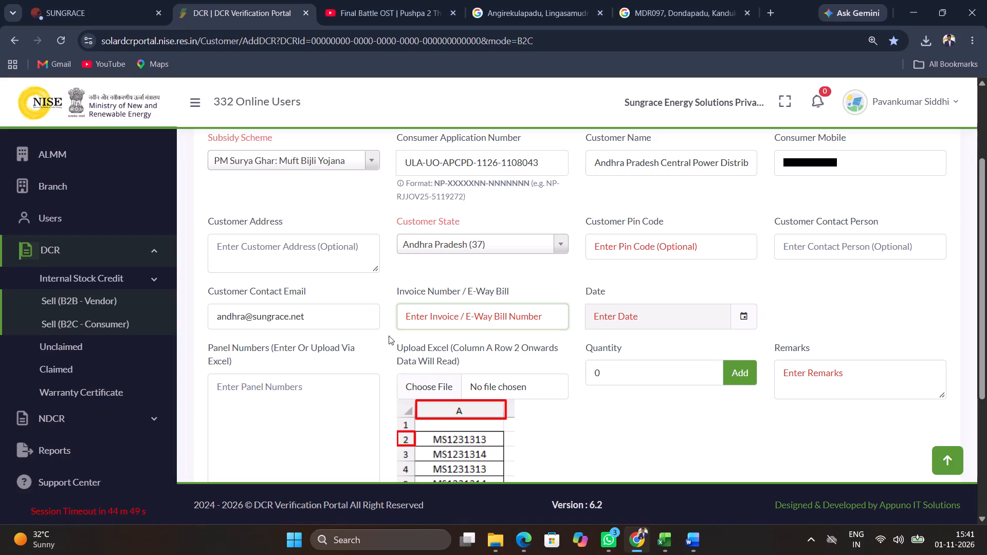
Enter AP/GST/26-27/009-319 as the Invoice Number / E-Way Bill.
key(ctrl+v)
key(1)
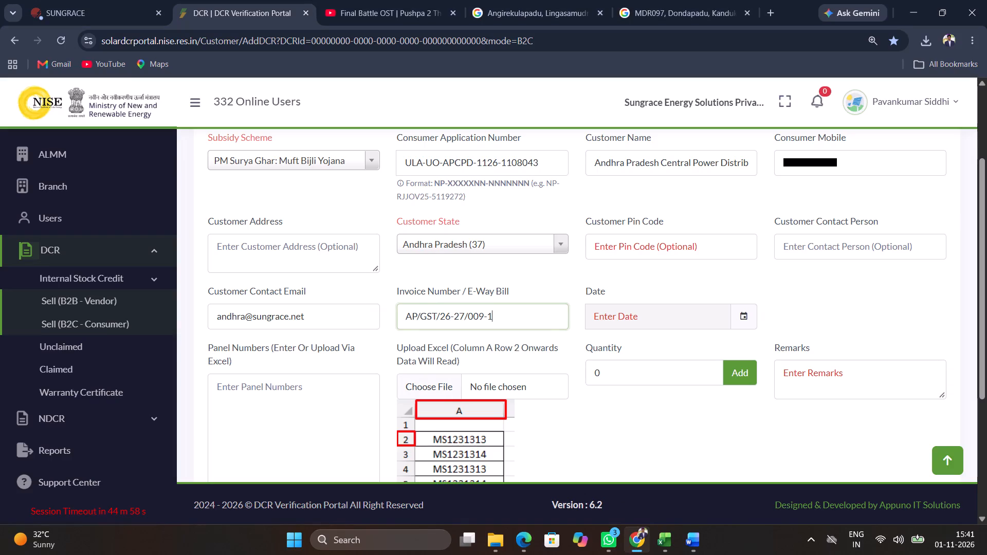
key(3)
key(BackSpace)
key(BackSpace)
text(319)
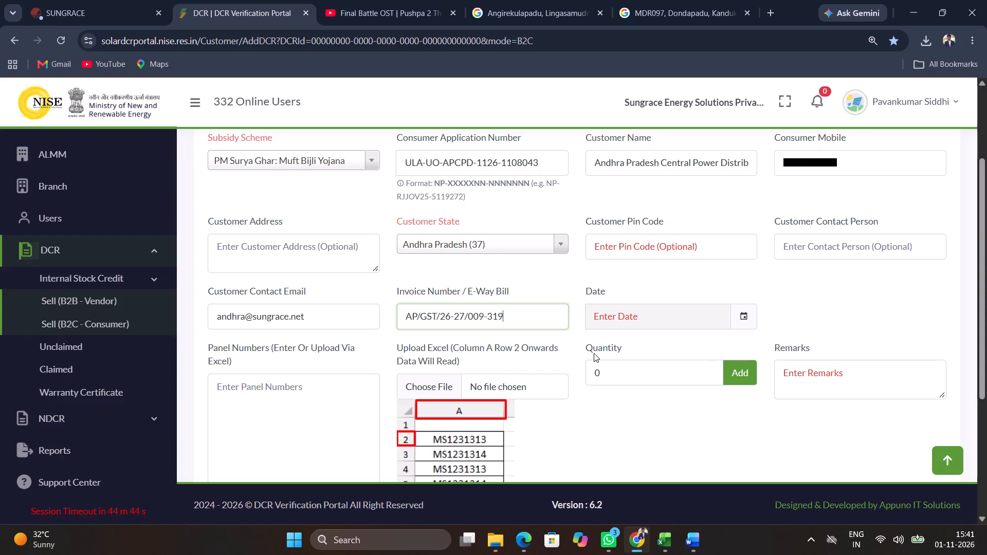
Set the invoice date to 30-Sep-2026.
click(644, 313)
click(589, 337)
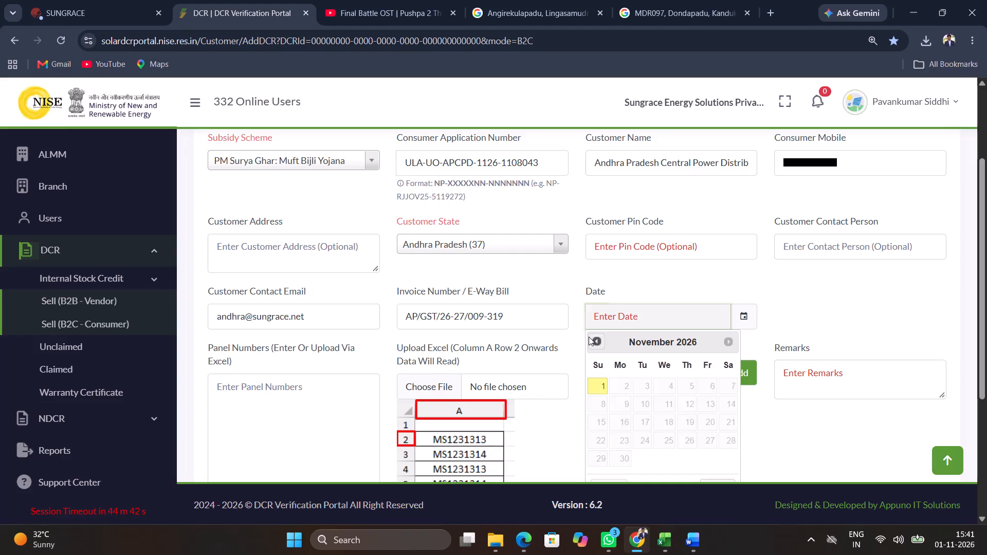
click(604, 342)
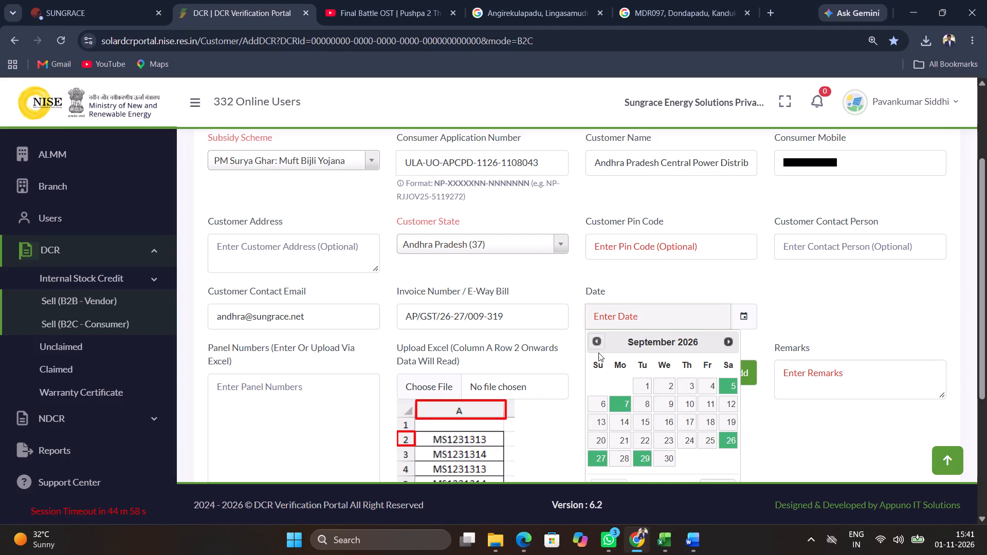
click(662, 457)
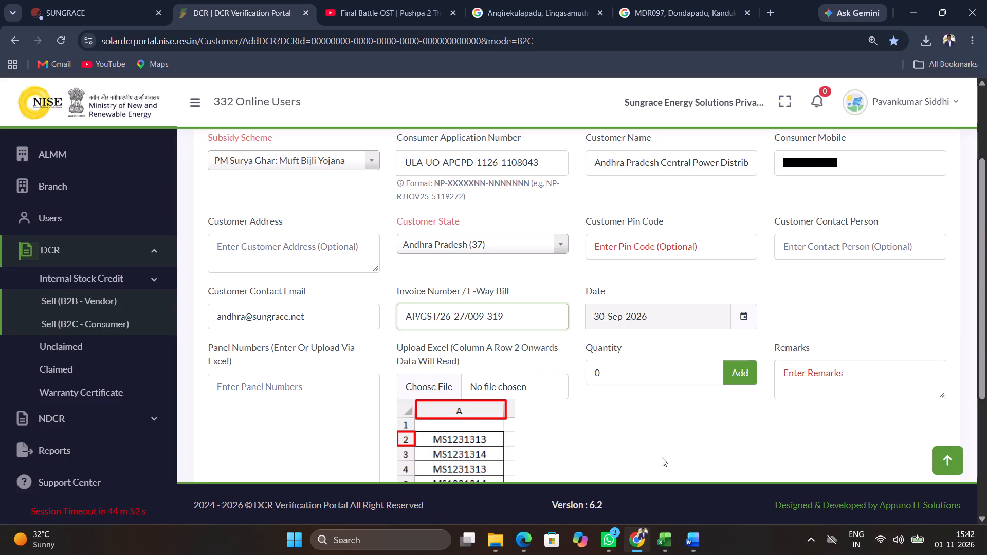
Copy the consumer's four panel serial numbers from the SUNGRACE quick copy details into the DCR form's Panel Numbers field.
scroll(409, 252, down, 2)
click(345, 325)
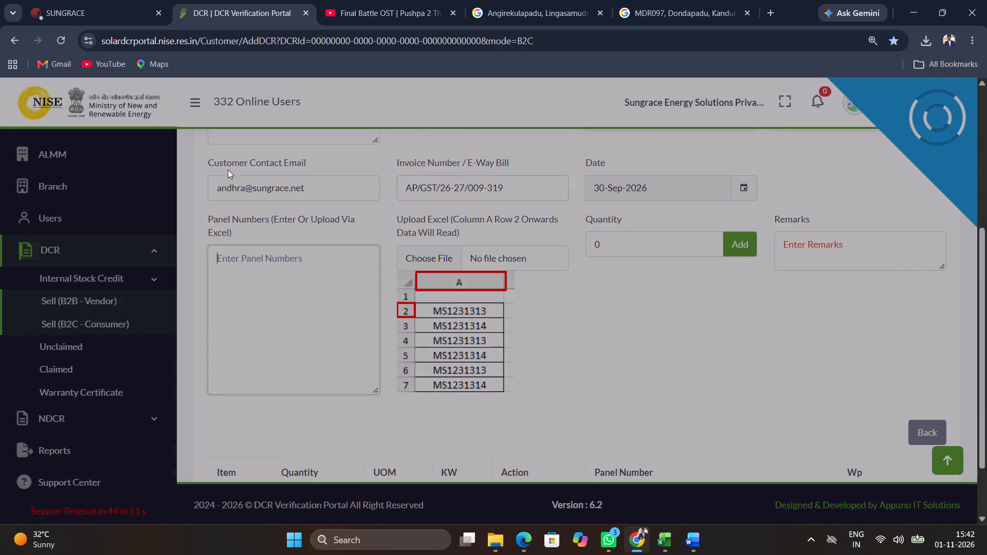
click(130, 0)
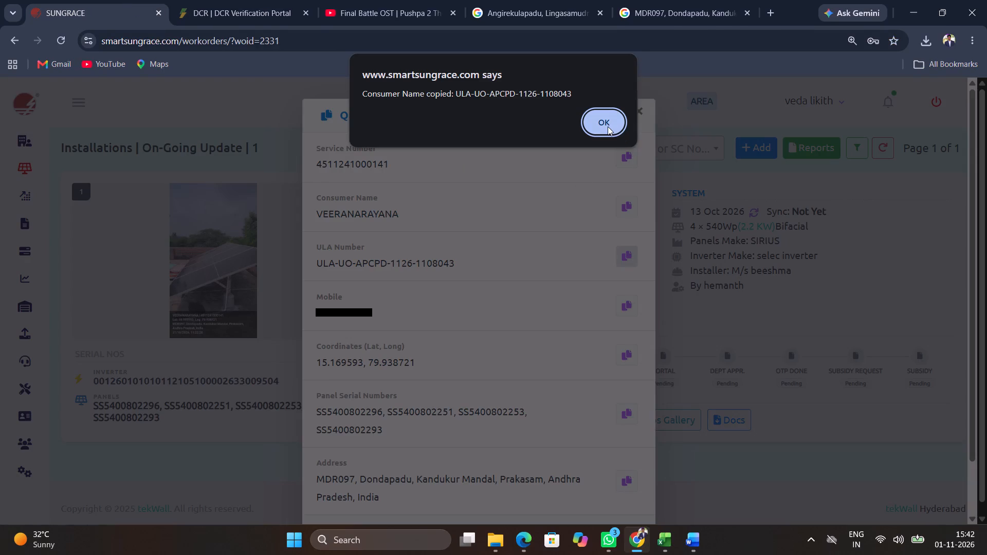
click(608, 126)
click(629, 412)
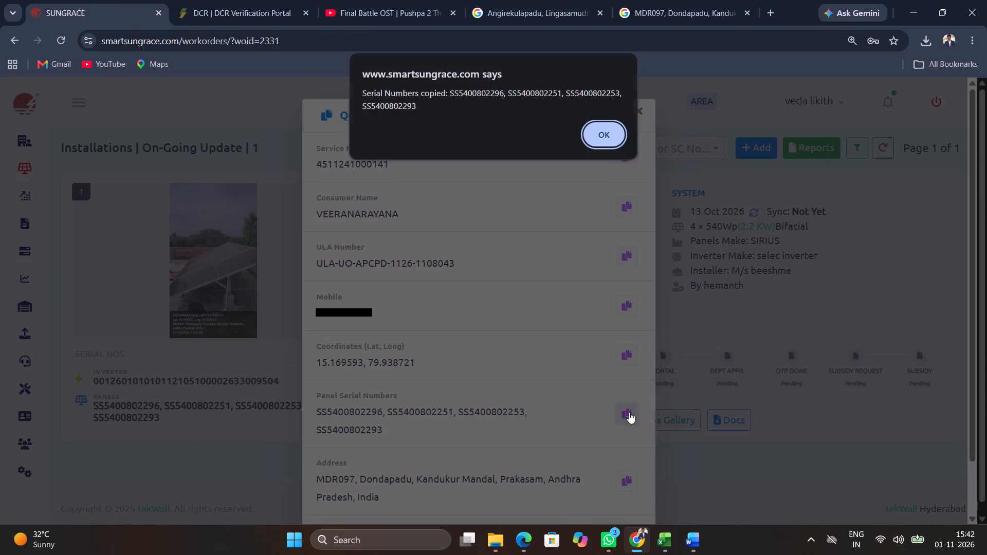
click(270, 0)
key(ctrl+v)
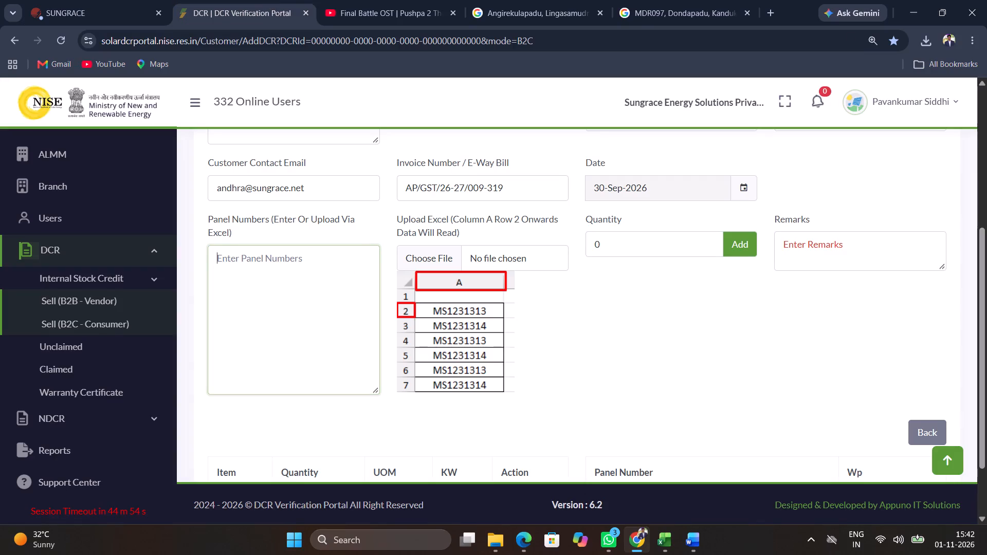
key(Left)
key(Left)
key(Left)
key(Left)
key(Left)
key(Left)
key(Left)
key(Left)
key(Left)
key(Left)
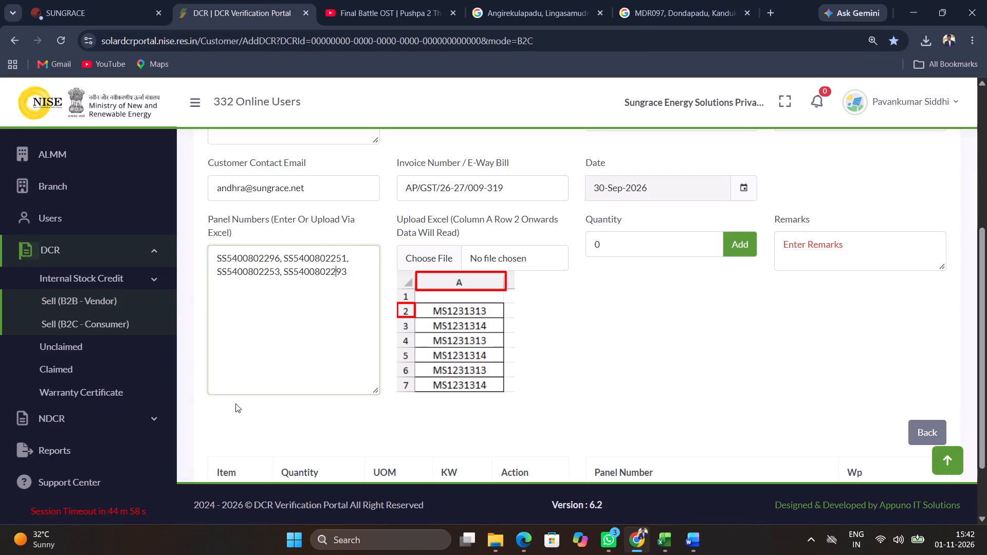
key(Left)
key(Left)
key(BackSpace)
key(BackSpace)
key(Return)
key(Up)
key(Up)
key(Up)
key(Up)
key(Up)
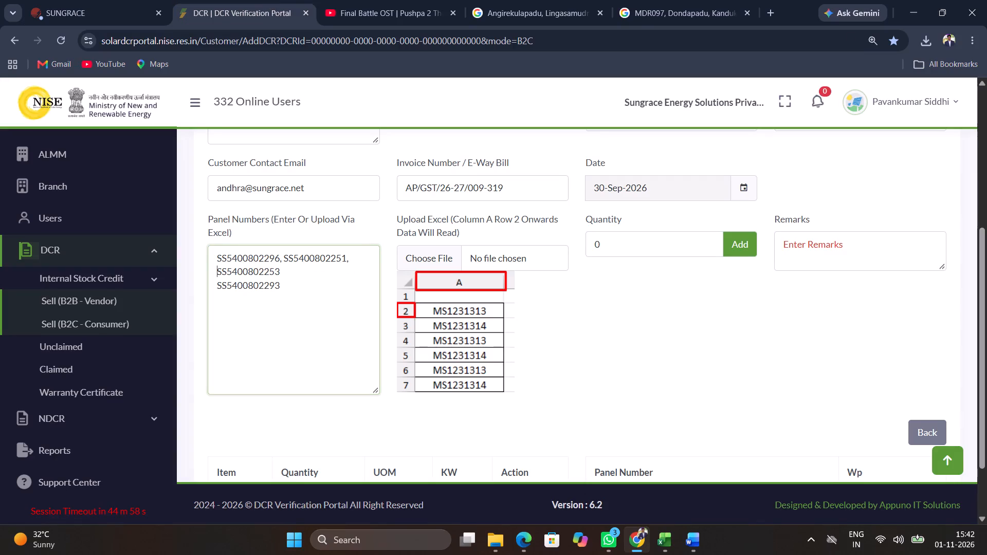
key(Right)
key(Right)
key(Right)
key(Right)
key(Right)
key(Right)
key(Right)
key(Right)
key(Right)
key(Right)
key(Right)
key(Right)
key(Right)
key(Right)
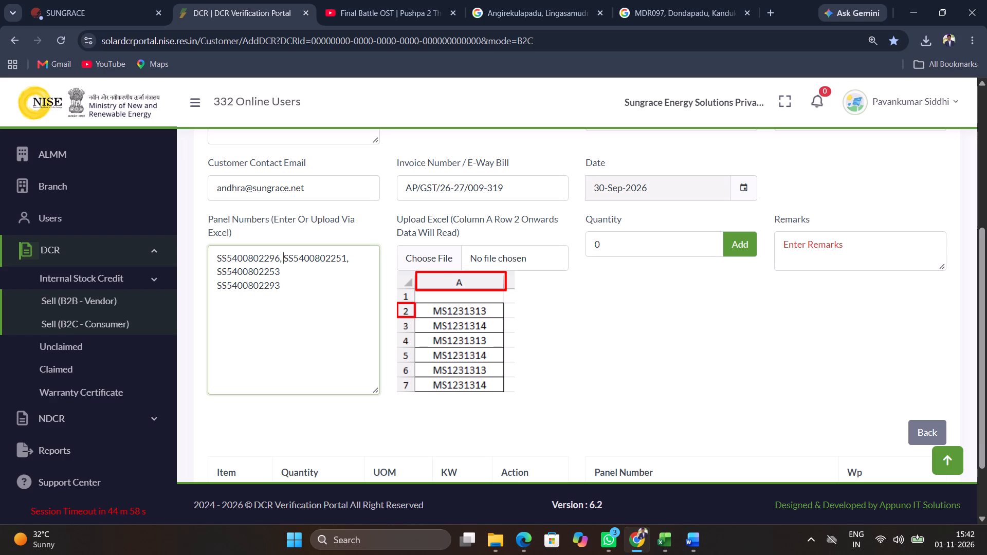
key(BackSpace)
key(BackSpace)
key(Return)
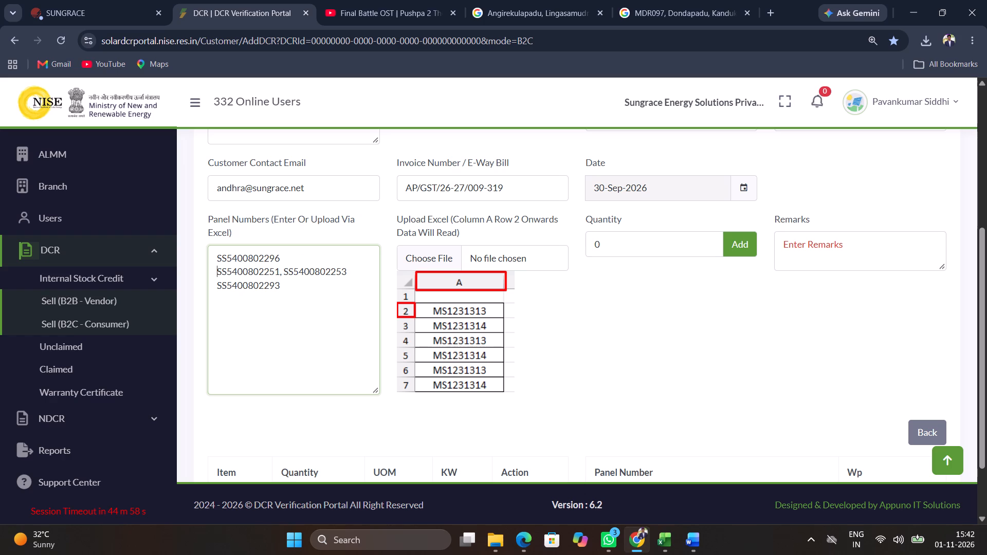
key(Right)
key(Right)
key(Right)
key(Right)
key(Right)
key(Right)
key(Right)
key(Right)
key(Right)
key(Right)
key(Right)
key(Right)
key(Right)
key(Right)
key(BackSpace)
key(BackSpace)
key(Return)
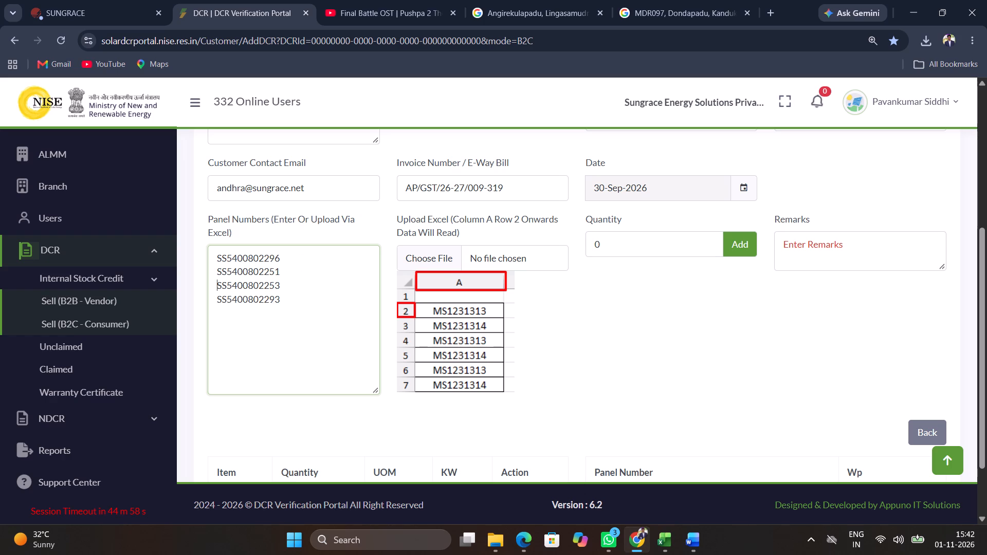
Set the Quantity to 4 and add the entered panels to the DCR.
click(626, 247)
scroll(626, 247, up, 3)
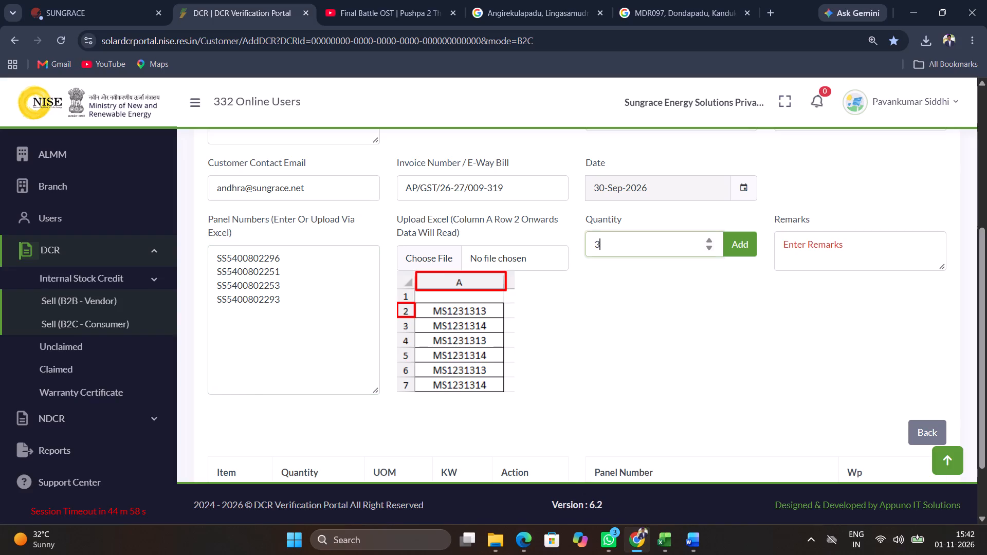
scroll(626, 247, up, 1)
click(747, 234)
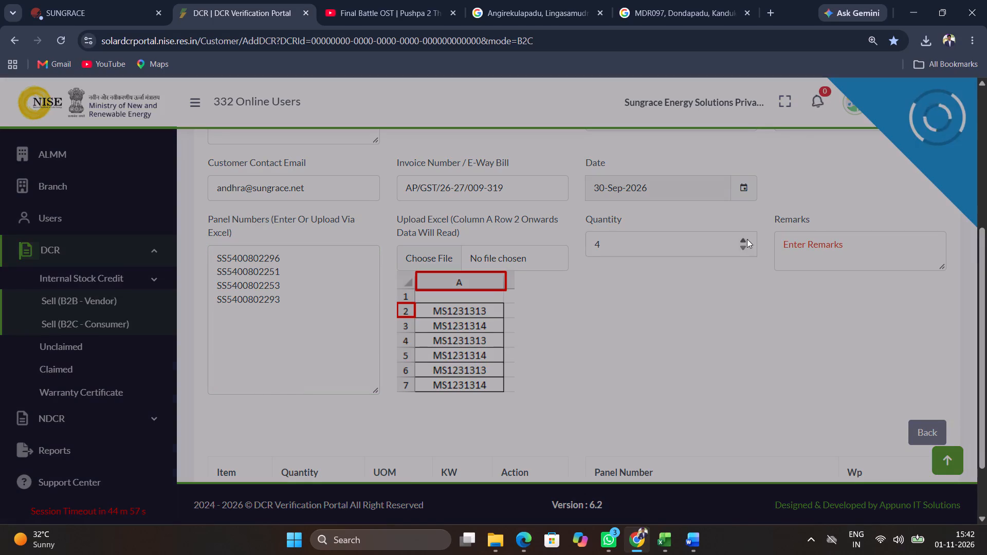
Copy the consumer's address from the SUNGRACE quick copy details into the DCR form's Remarks field.
click(806, 250)
click(84, 11)
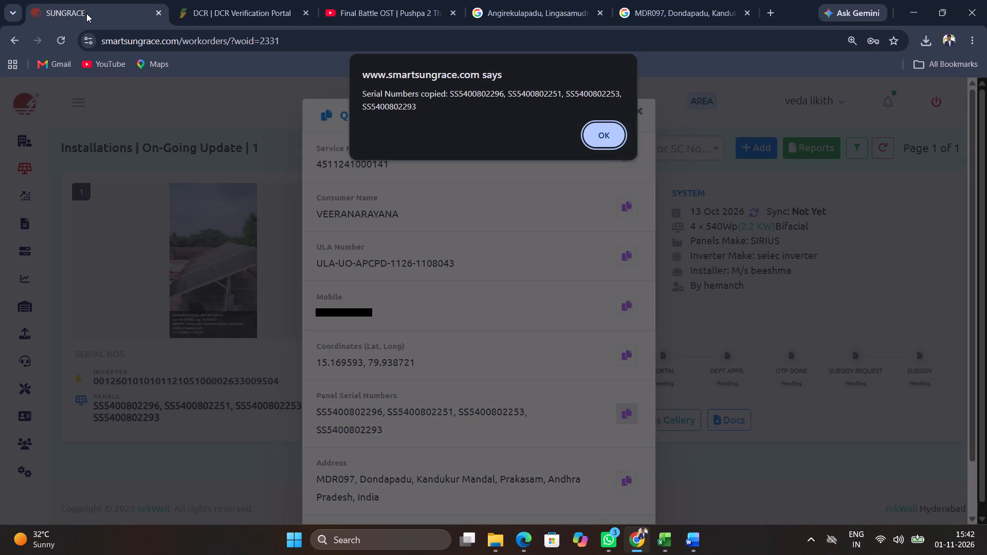
click(606, 137)
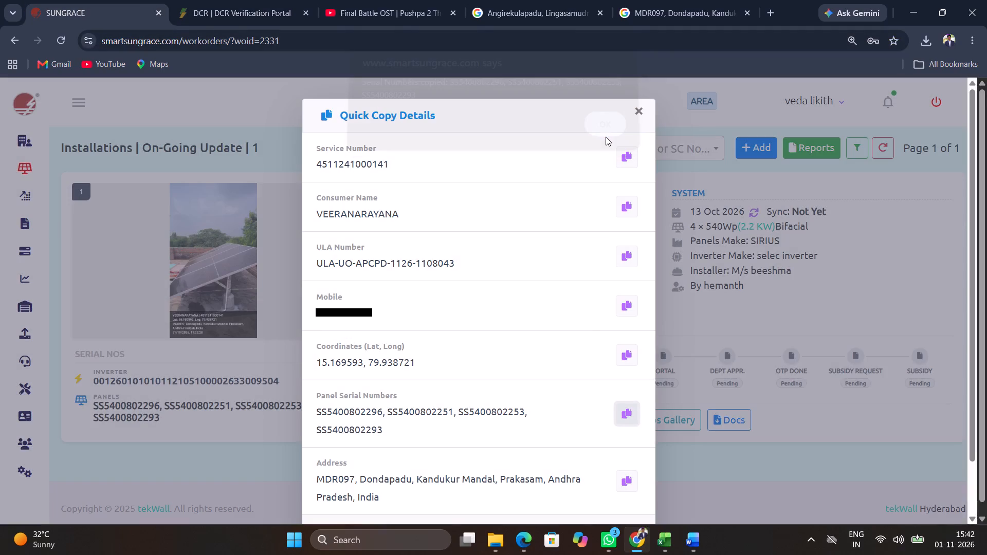
click(621, 476)
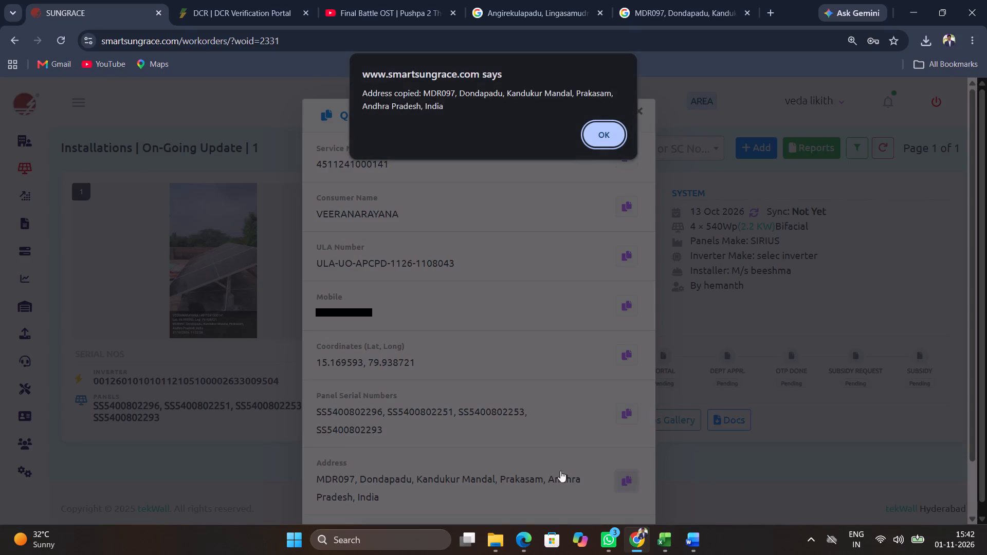
click(226, 0)
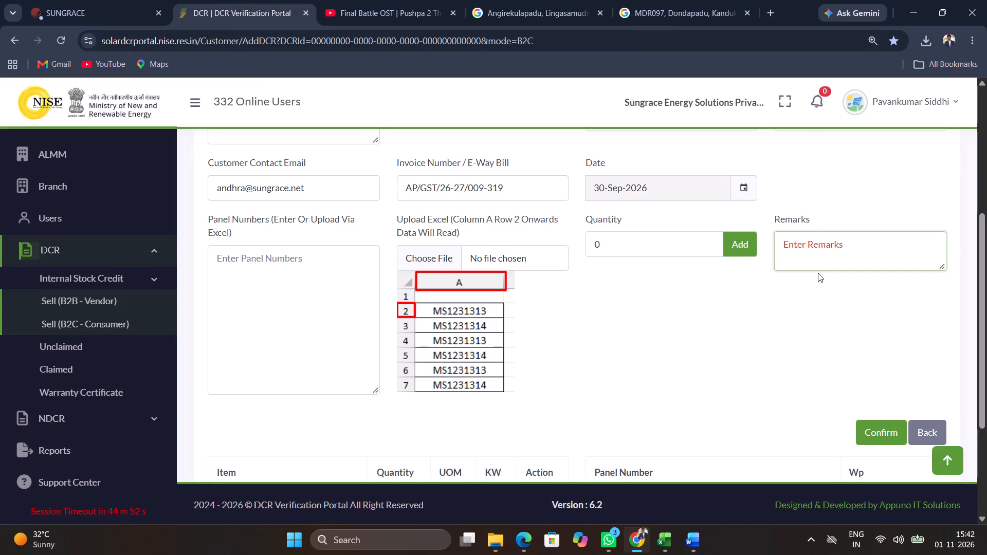
key(ctrl+v)
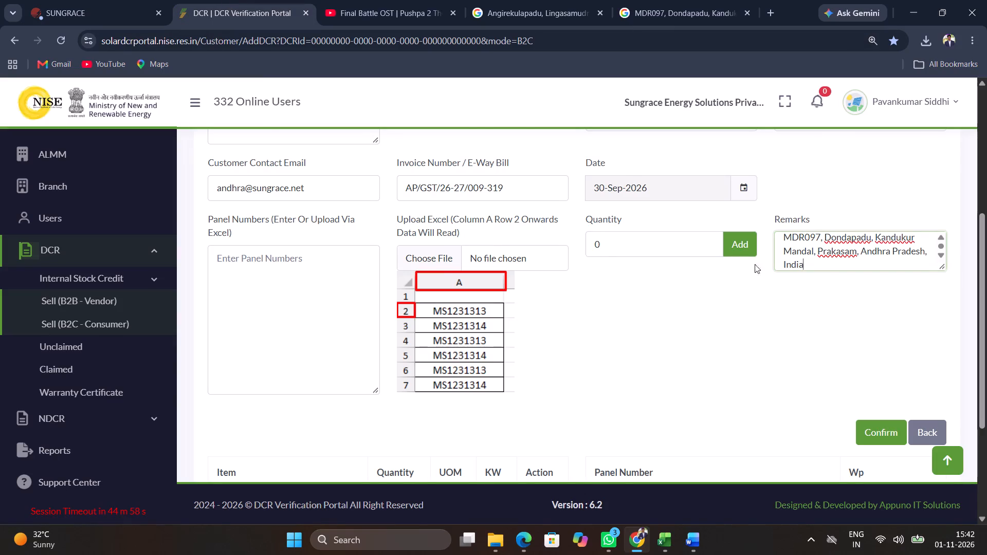
Copy the highlighted village PIN code from the open Google search result into the form's Customer Pin Code field.
scroll(749, 261, up, 2)
drag(670, 243, 671, 248)
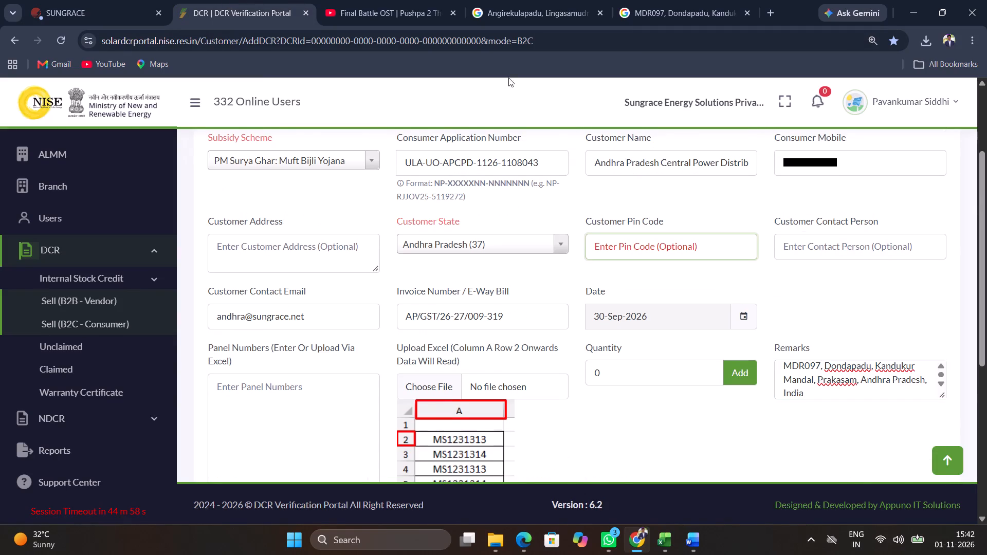
click(654, 6)
key(ctrl+c)
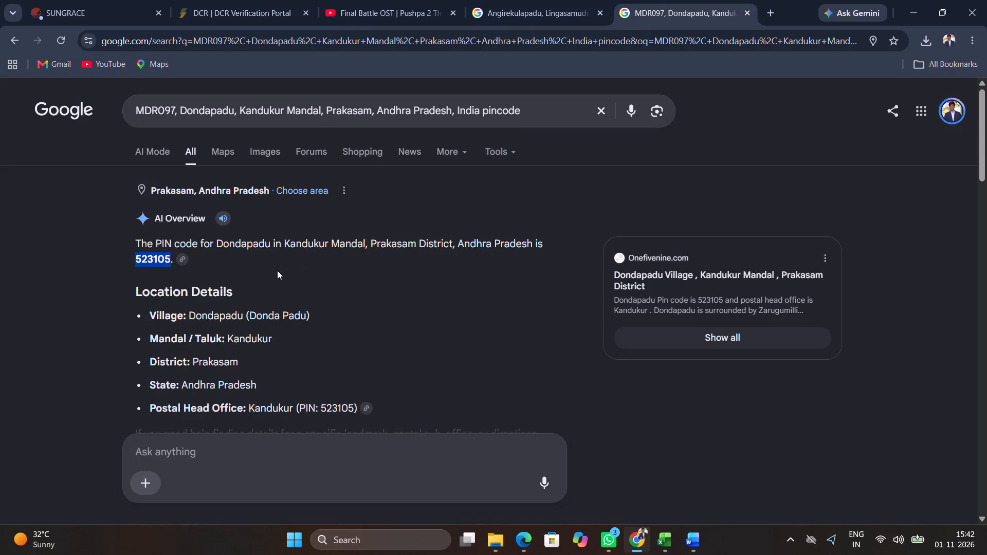
click(267, 0)
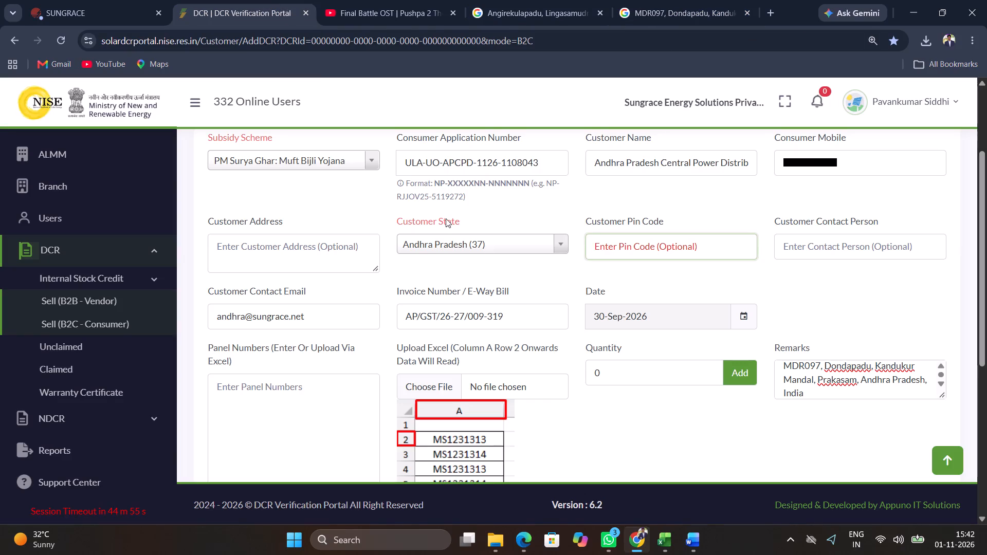
key(ctrl+v)
Review the completed B2C form with its added panels and confirm the DCR.
scroll(526, 276, down, 3)
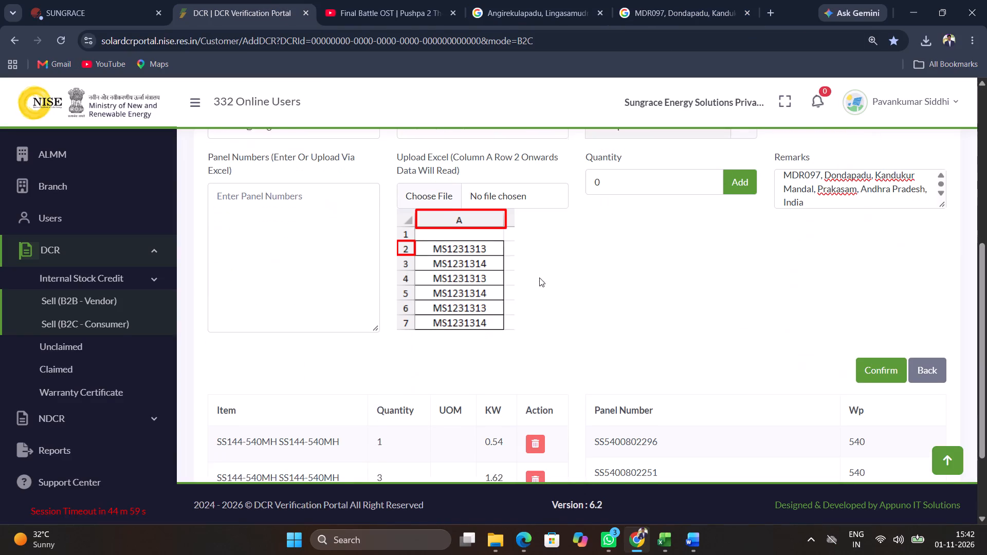
scroll(643, 268, down, 1)
scroll(668, 279, up, 4)
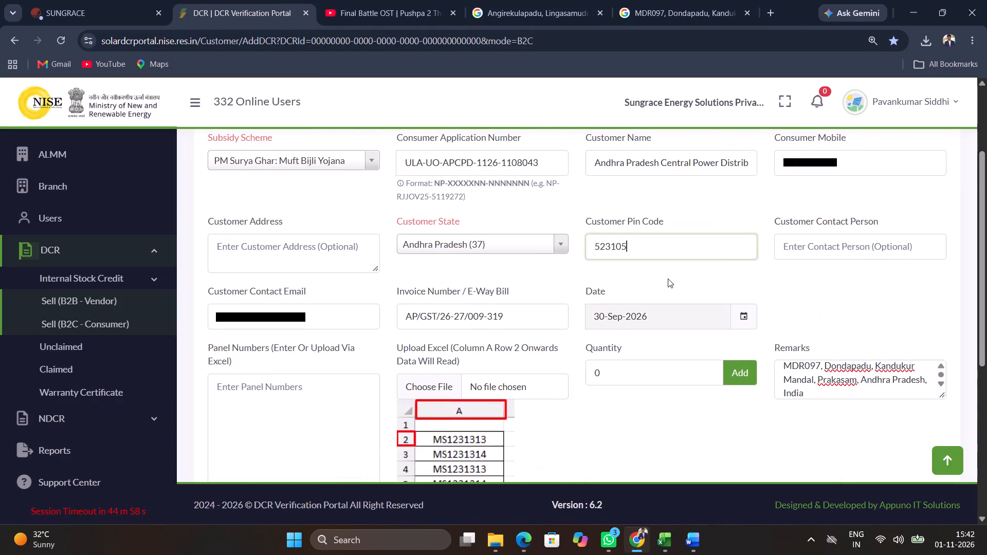
scroll(984, 334, down, 3)
double_click(904, 369)
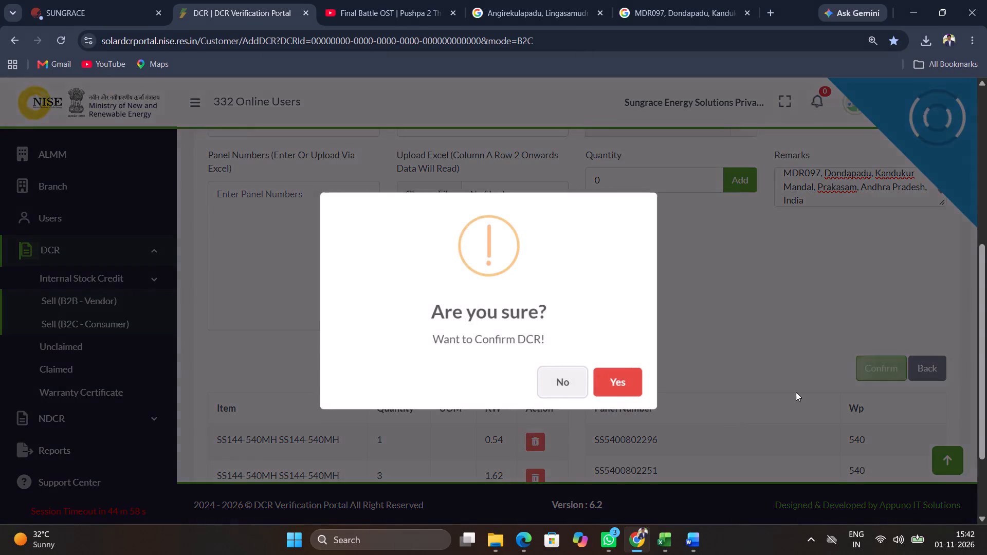
double_click(635, 379)
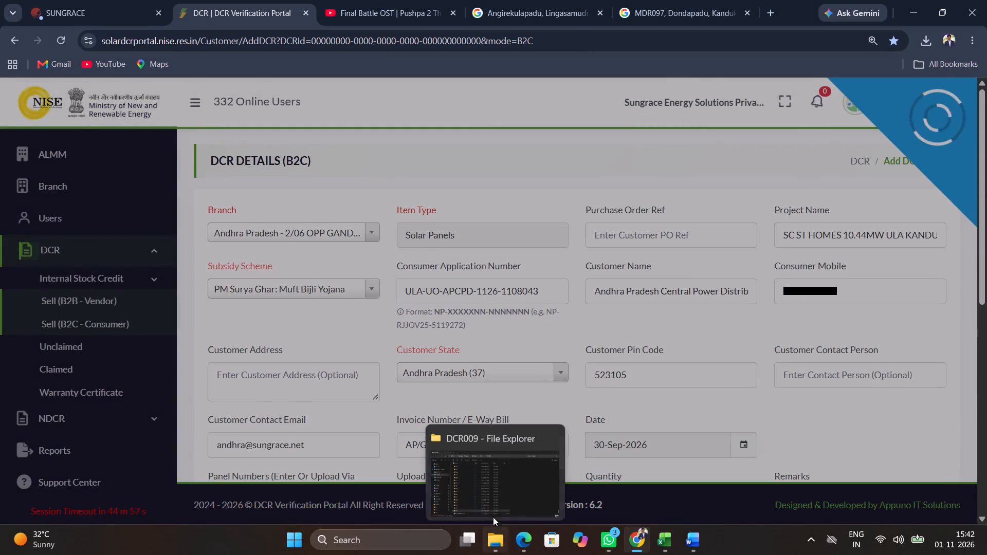
Create a new folder named 319_ inside the DCR009 folder in File Explorer.
click(495, 482)
click(34, 73)
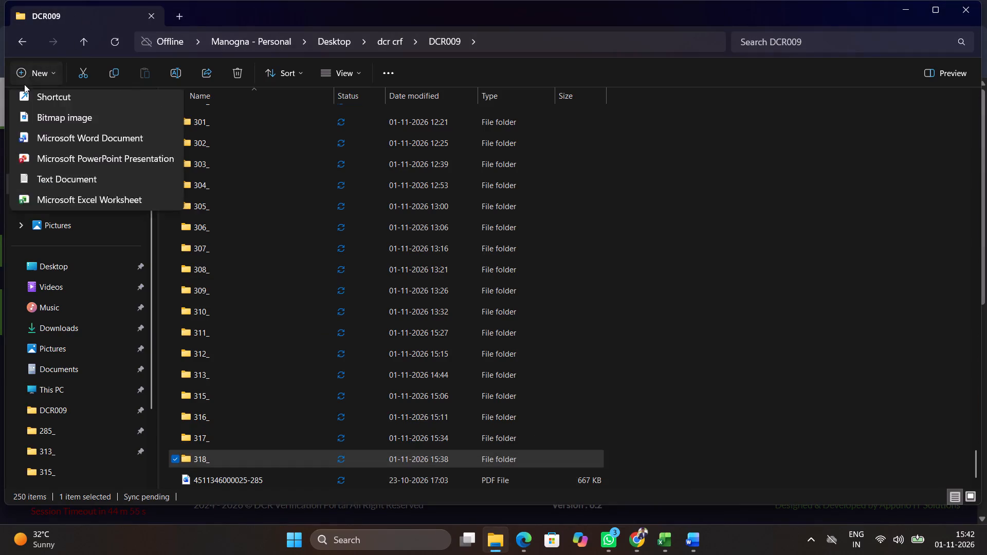
double_click(34, 102)
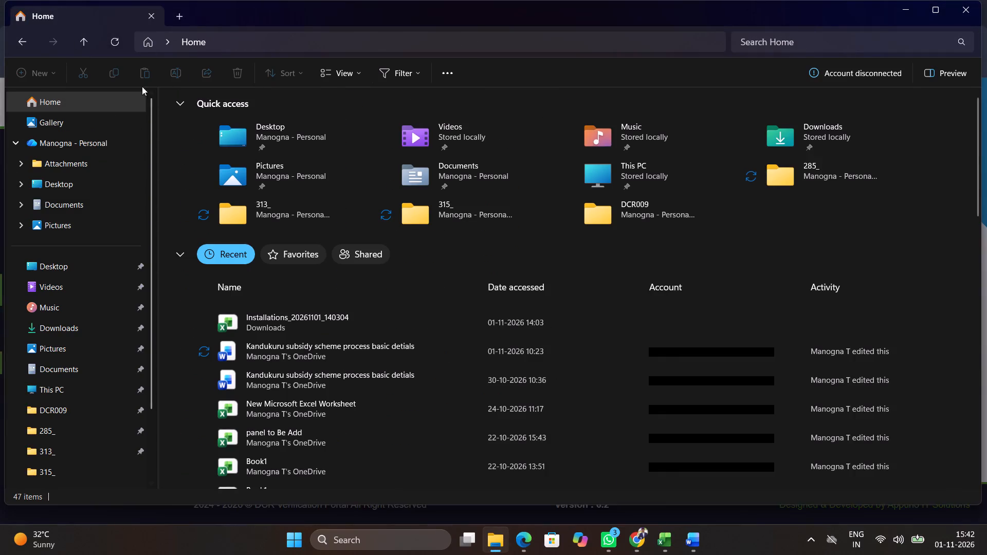
click(26, 45)
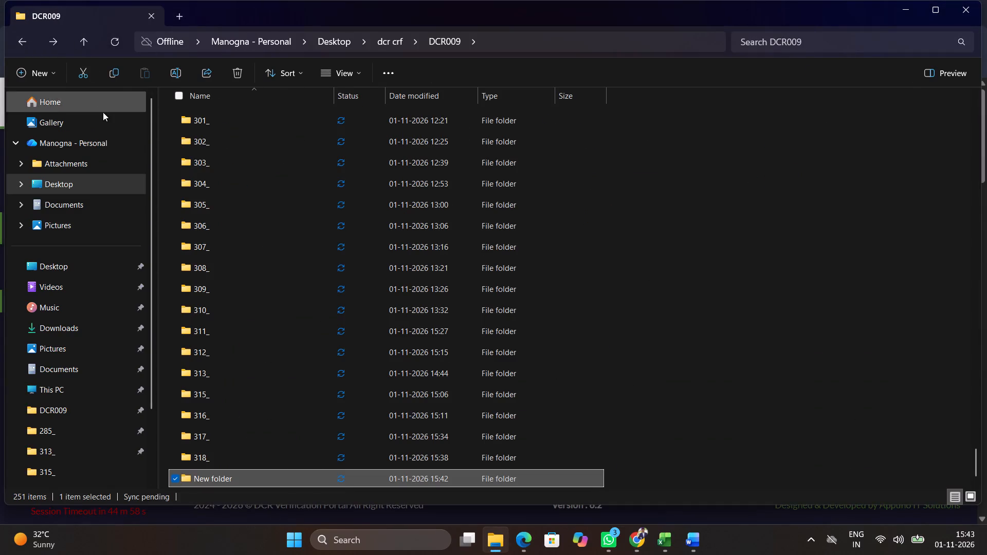
right_click(304, 477)
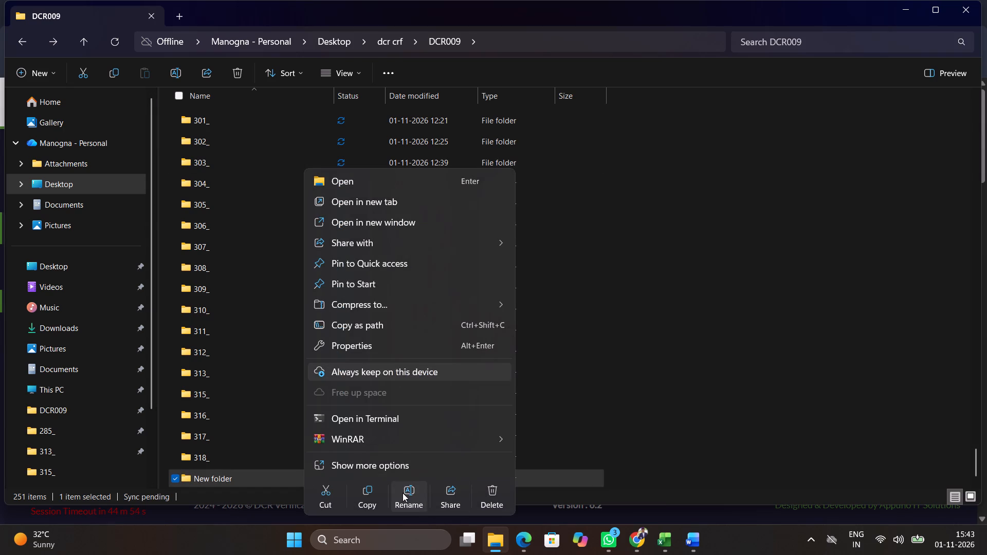
click(403, 490)
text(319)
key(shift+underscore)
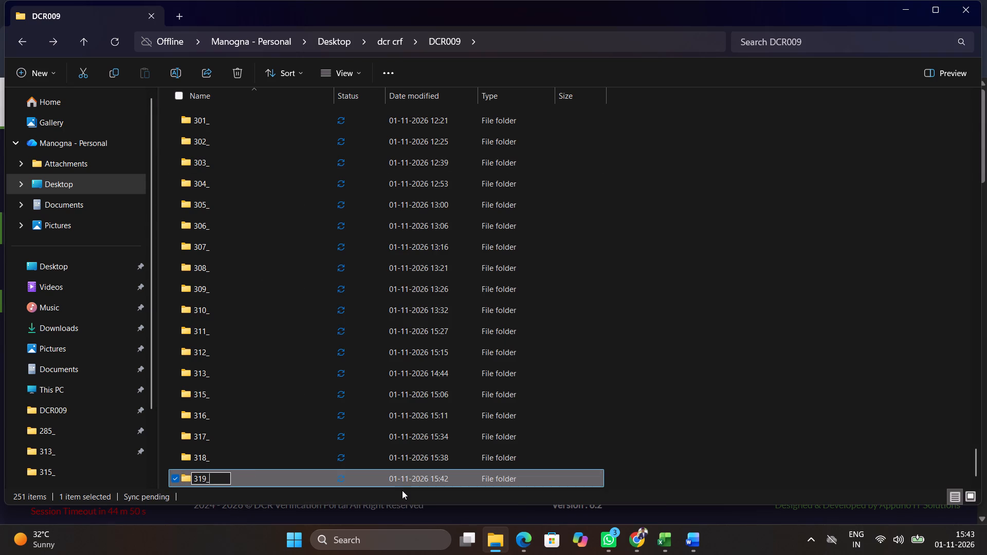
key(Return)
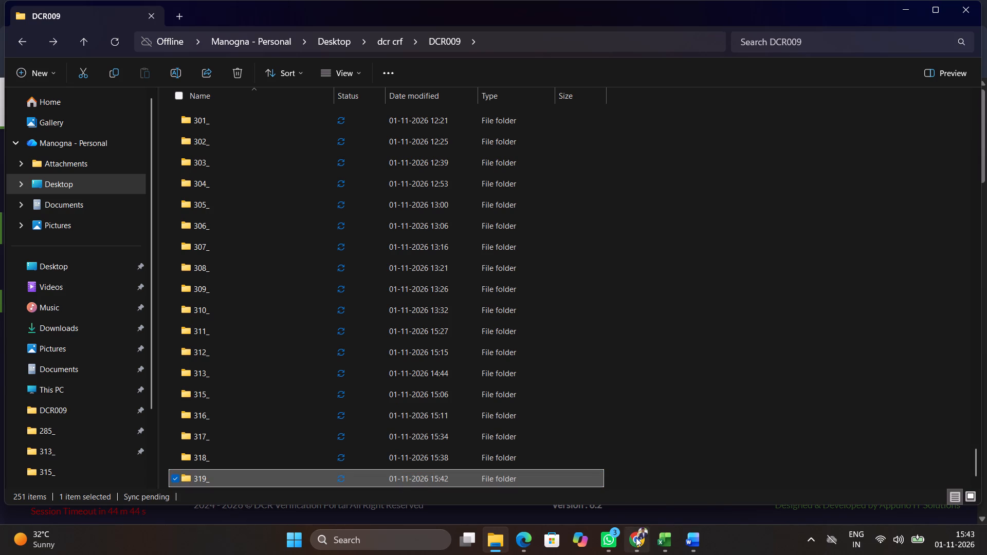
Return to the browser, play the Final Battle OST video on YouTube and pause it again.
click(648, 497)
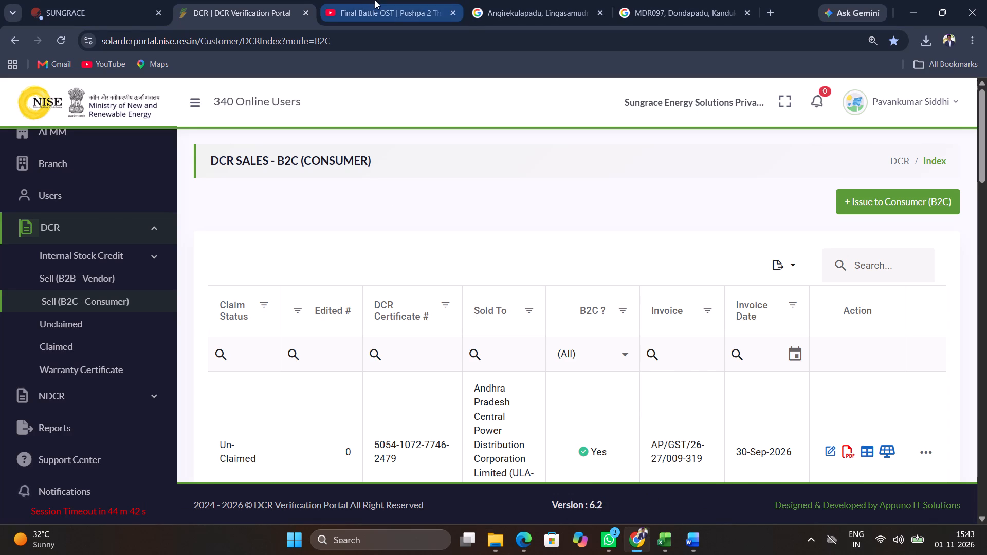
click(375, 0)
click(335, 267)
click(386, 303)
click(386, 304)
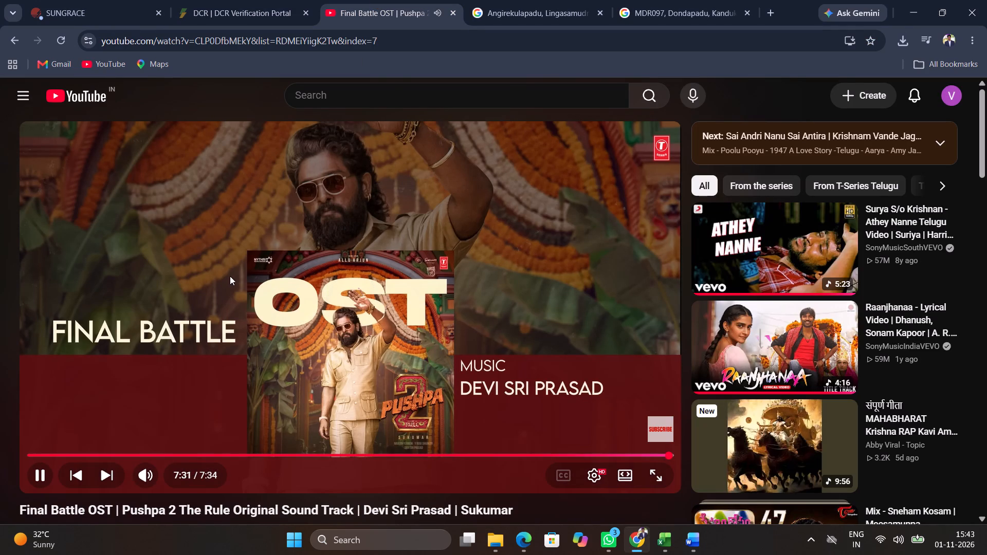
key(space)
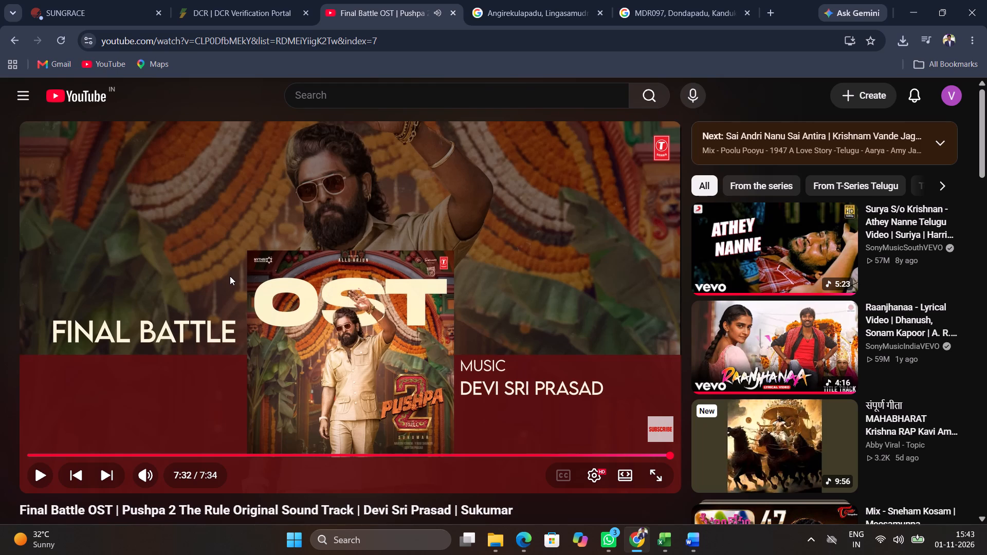
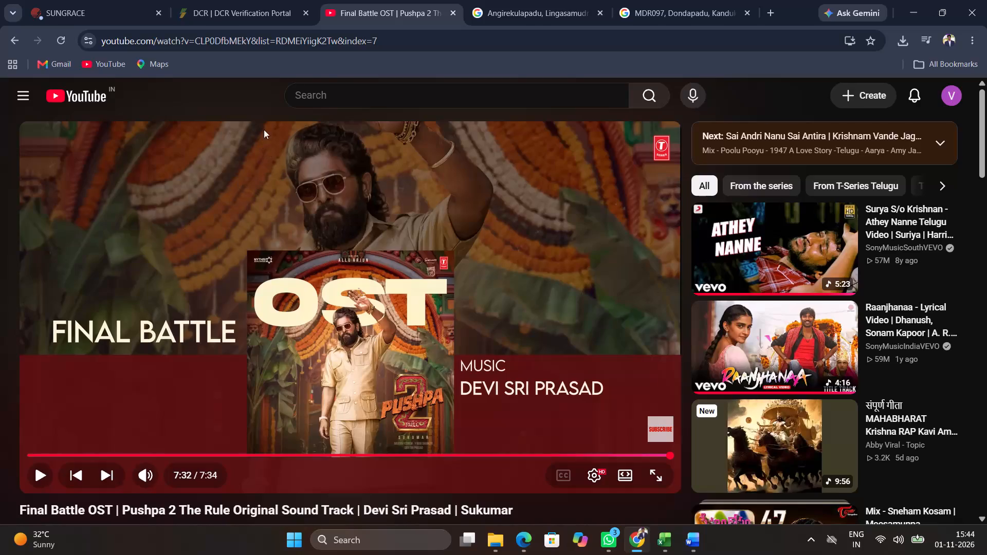
Close the YouTube video page.
click(451, 8)
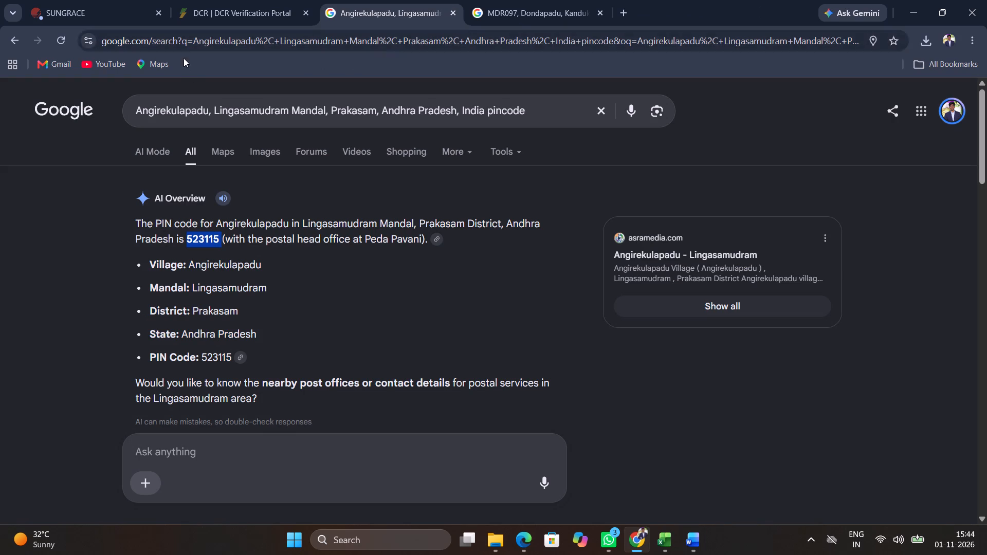
Copy the consumer's service number from the Quick Copy Details of the open SUNGRACE installation.
drag(239, 0, 240, 6)
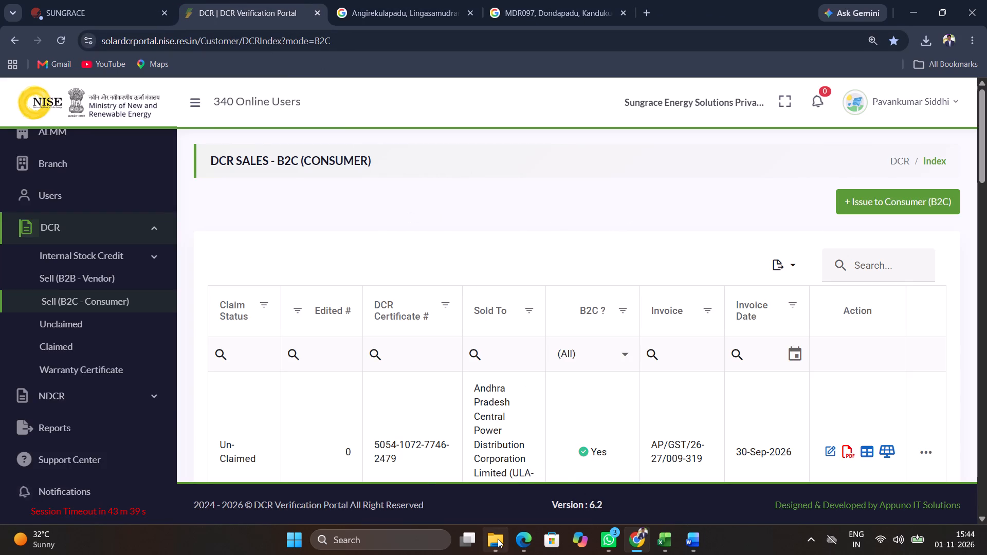
click(513, 484)
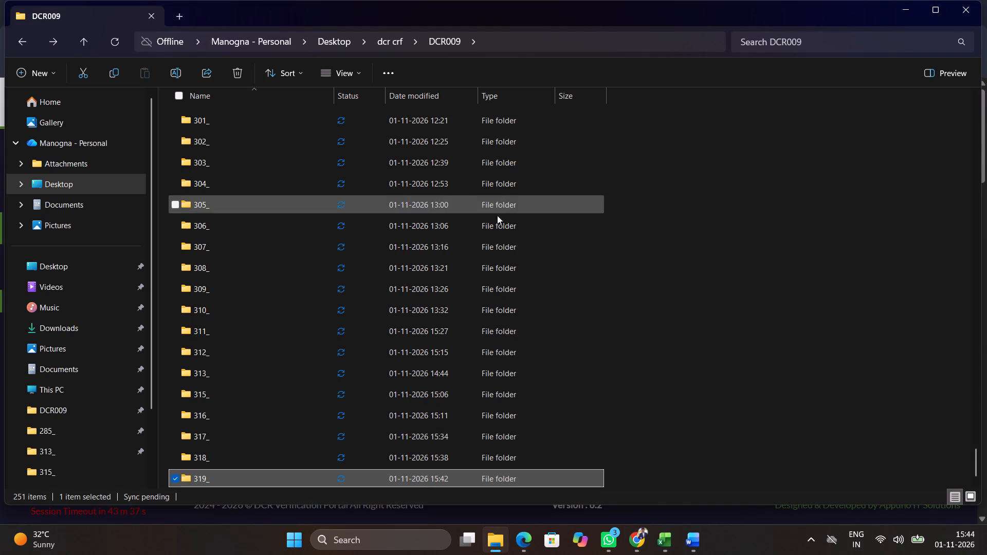
click(633, 483)
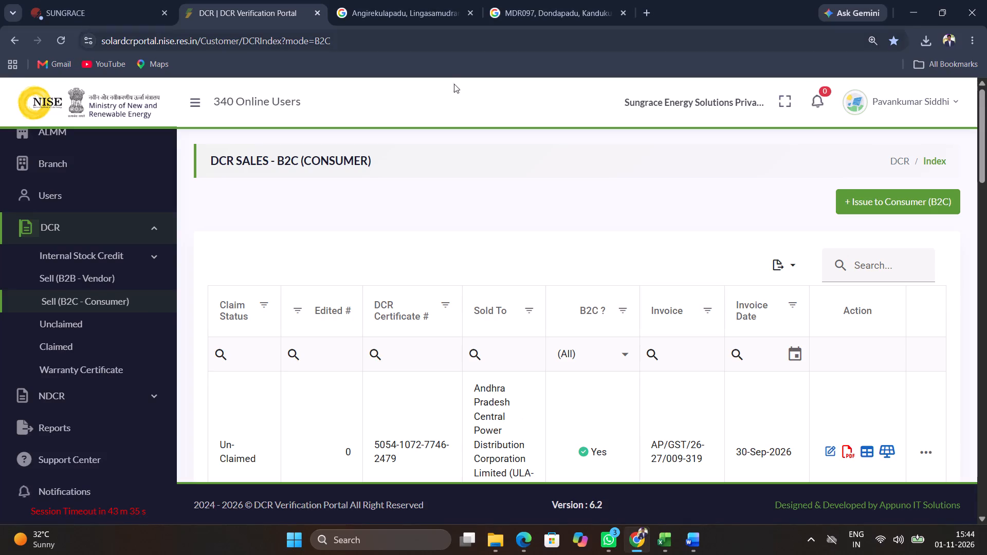
drag(10, 0, 15, 0)
click(121, 17)
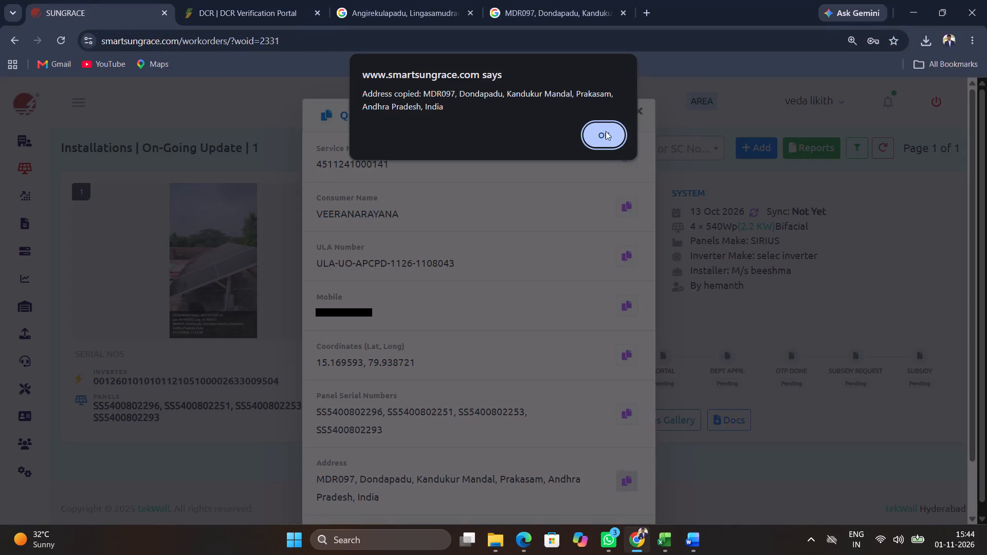
click(611, 149)
click(603, 136)
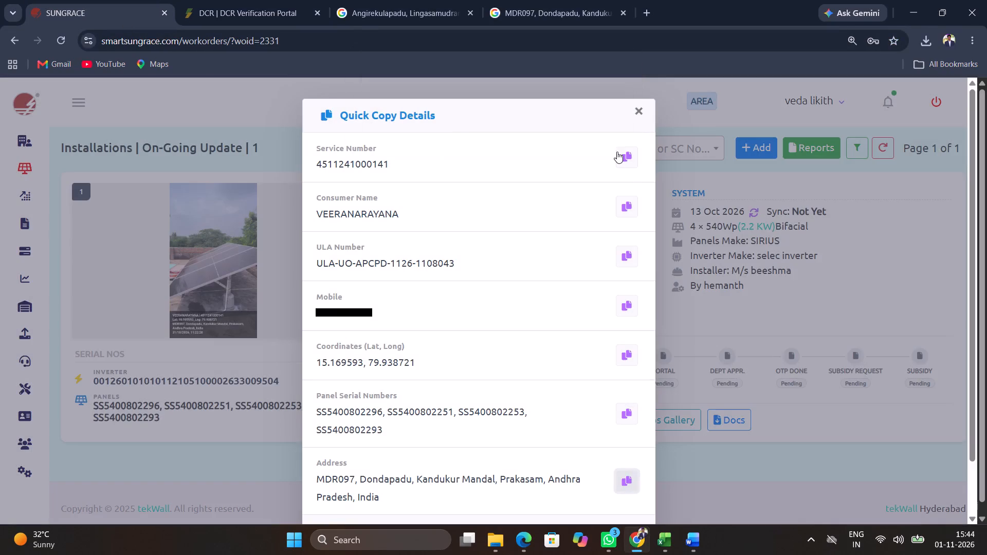
click(626, 158)
Download the PDF certificate for invoice AP/GST/26-27/009-319 from the DCR portal into DCR009's 319_ folder, named with the copied service number plus -319.
click(245, 3)
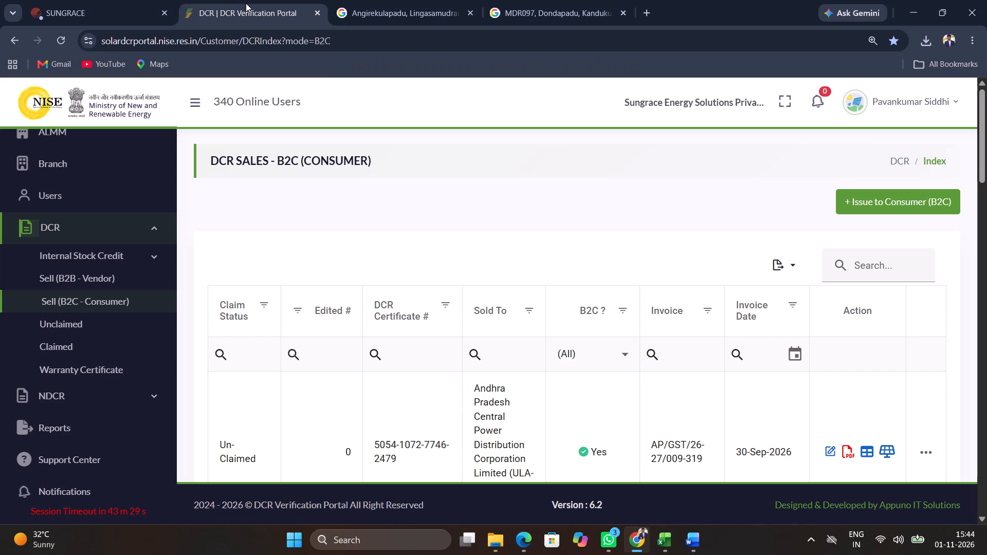
click(851, 452)
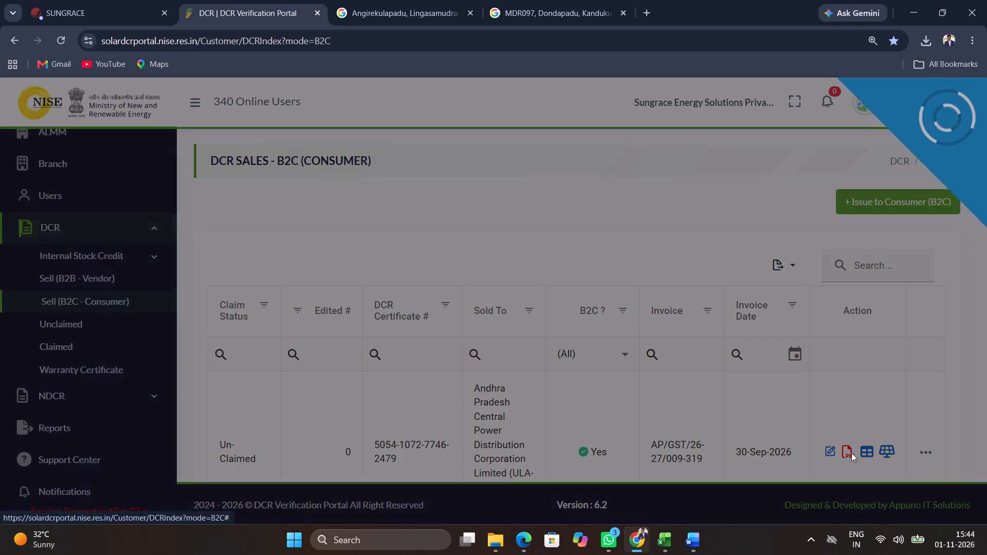
click(815, 180)
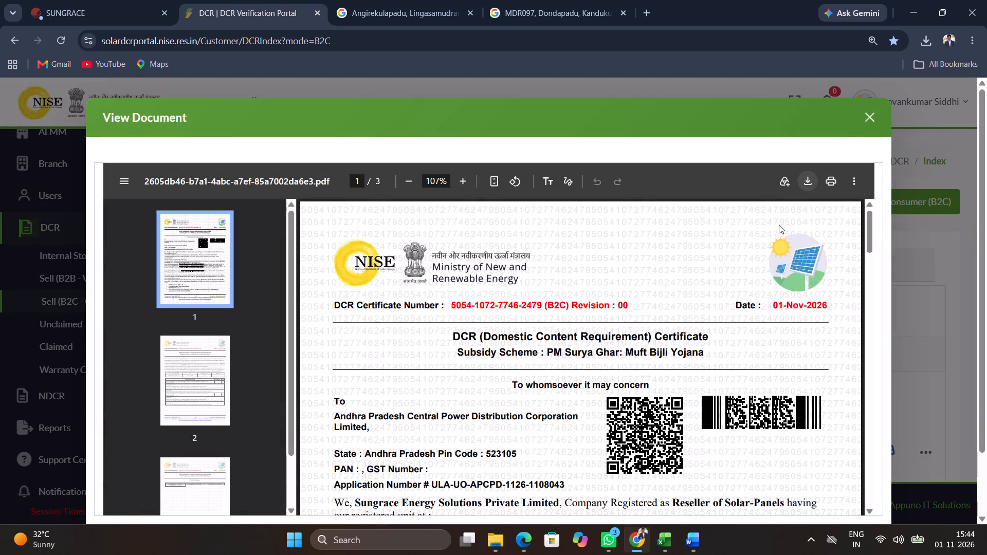
key(ctrl+v)
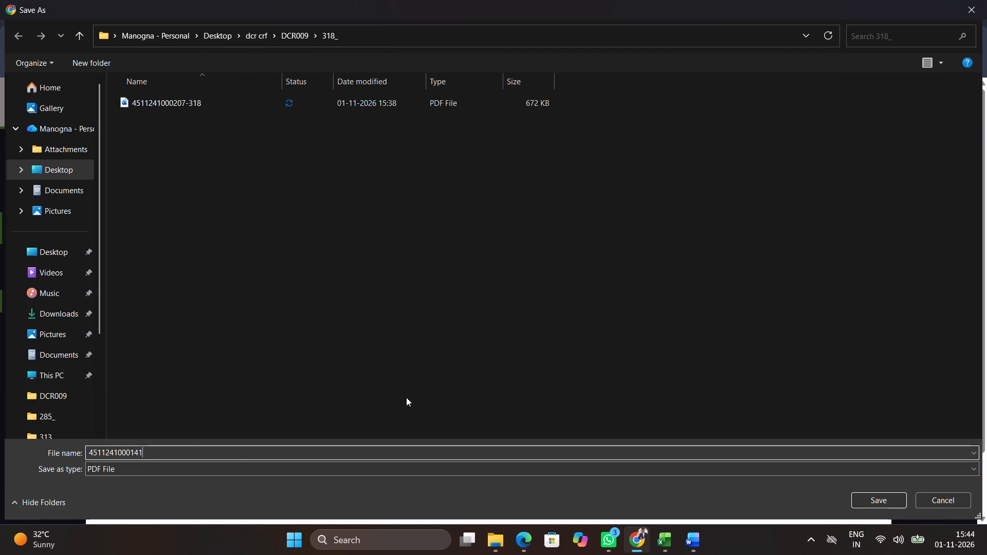
key(minus)
text(319)
click(303, 34)
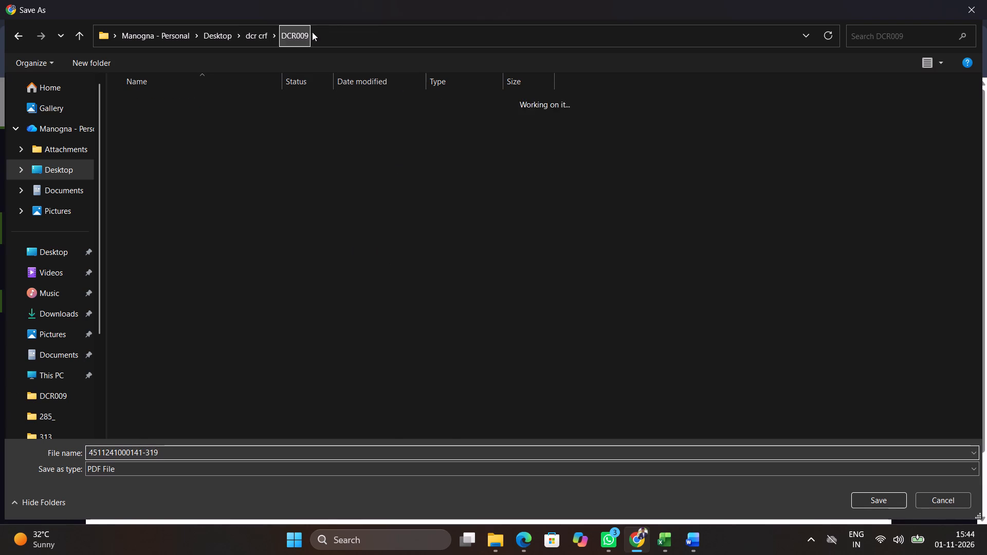
scroll(196, 353, down, 18)
scroll(219, 334, down, 4)
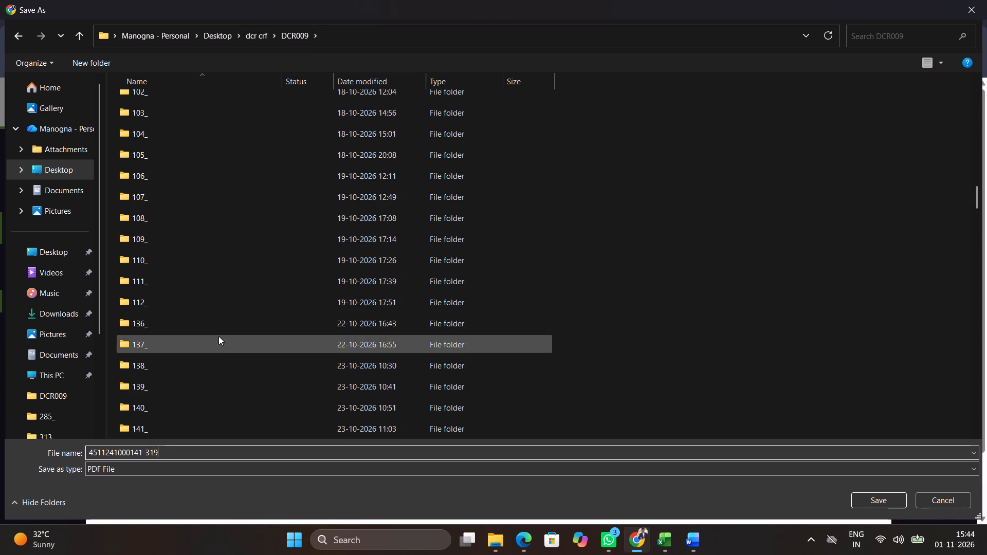
scroll(218, 336, down, 15)
scroll(217, 330, down, 20)
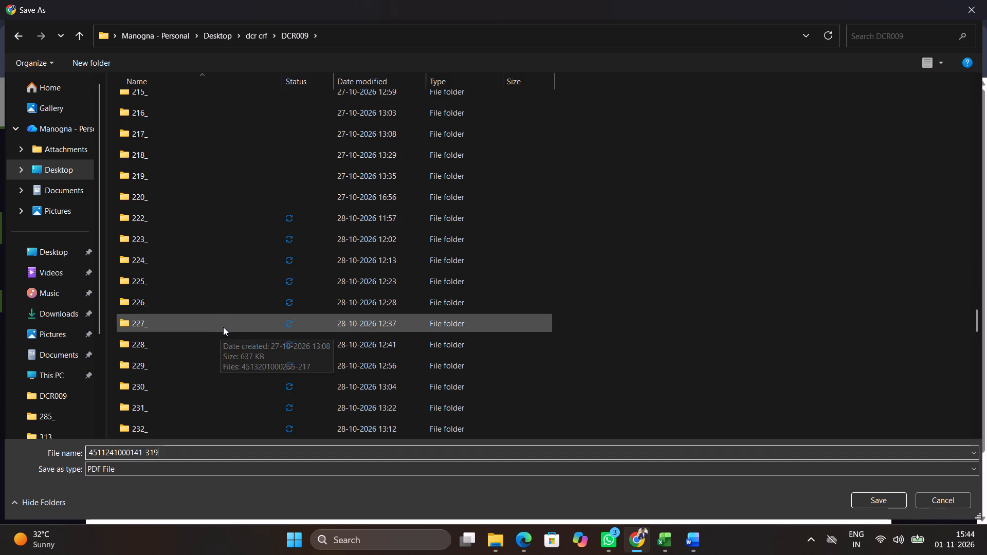
scroll(223, 327, down, 20)
scroll(223, 327, down, 13)
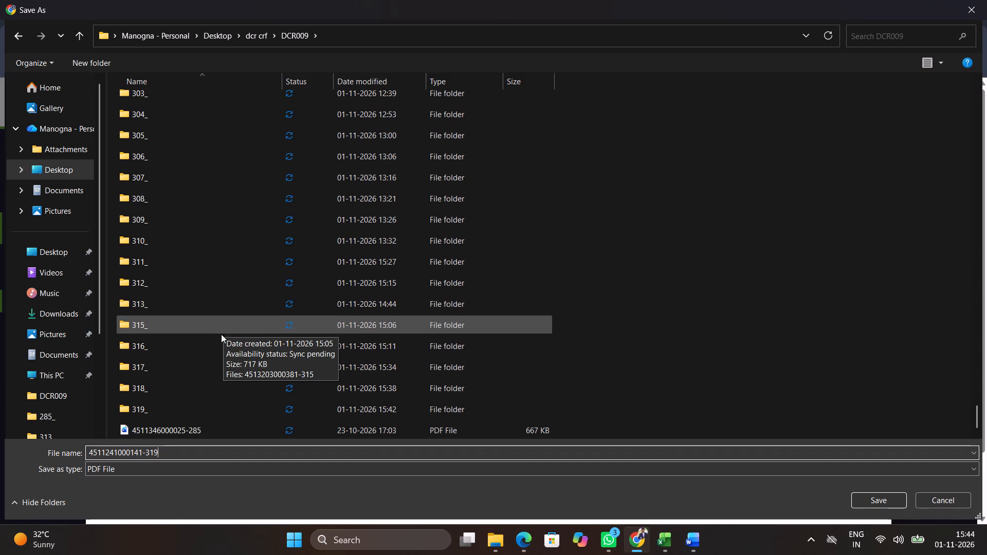
double_click(204, 405)
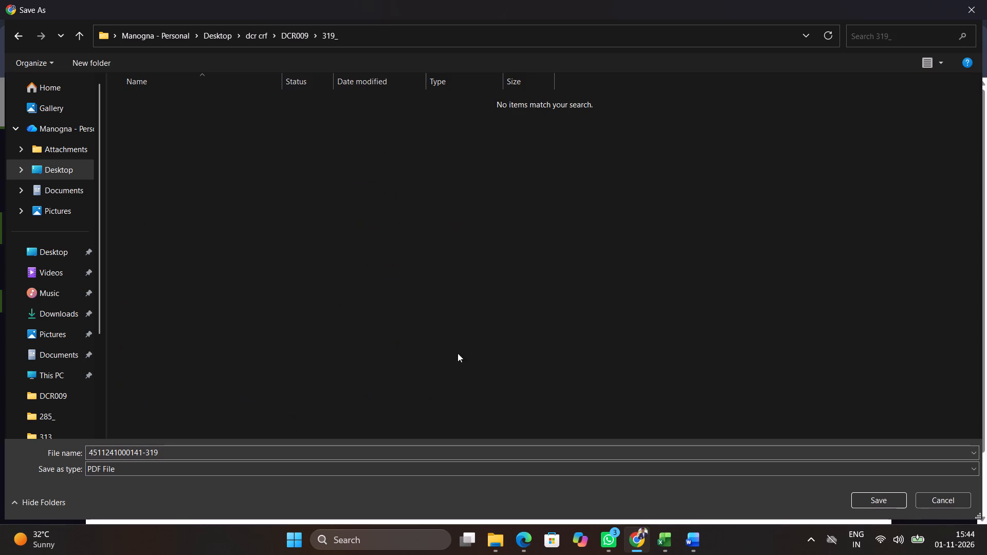
click(862, 504)
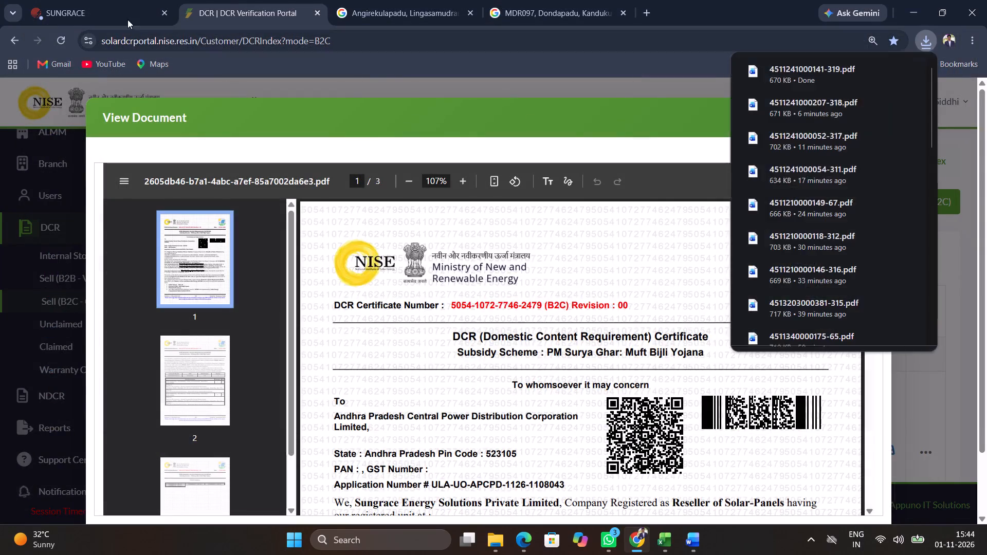
In SUNGRACE, open the installation's Project Stage form and attach the PDF from the 319_ folder as the Dcr upload.
click(119, 8)
click(603, 131)
click(634, 111)
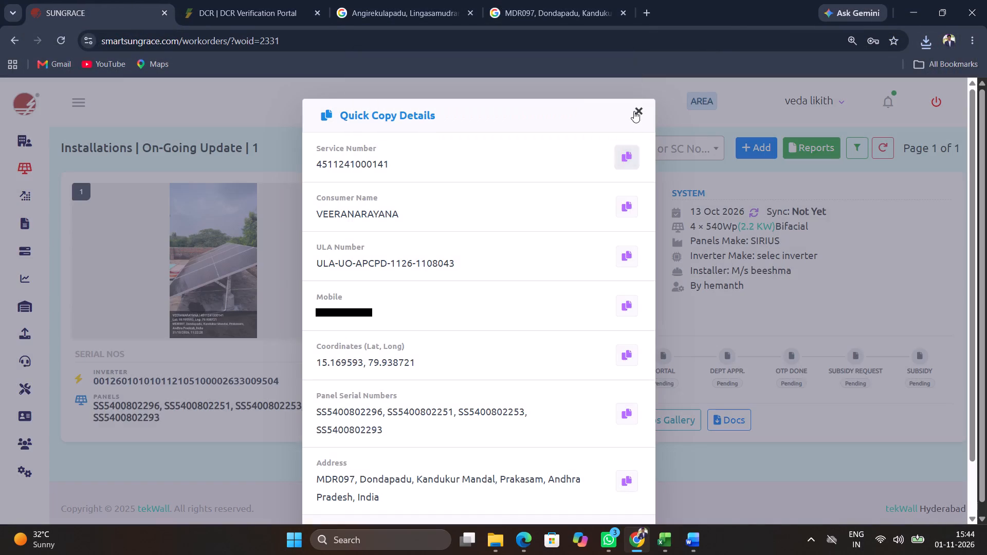
click(560, 416)
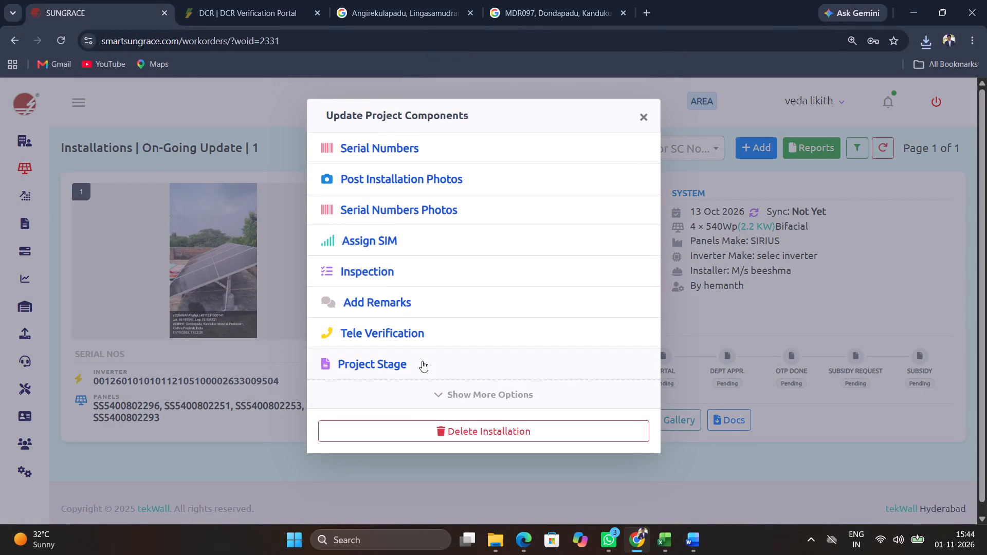
click(422, 361)
scroll(422, 261, down, 5)
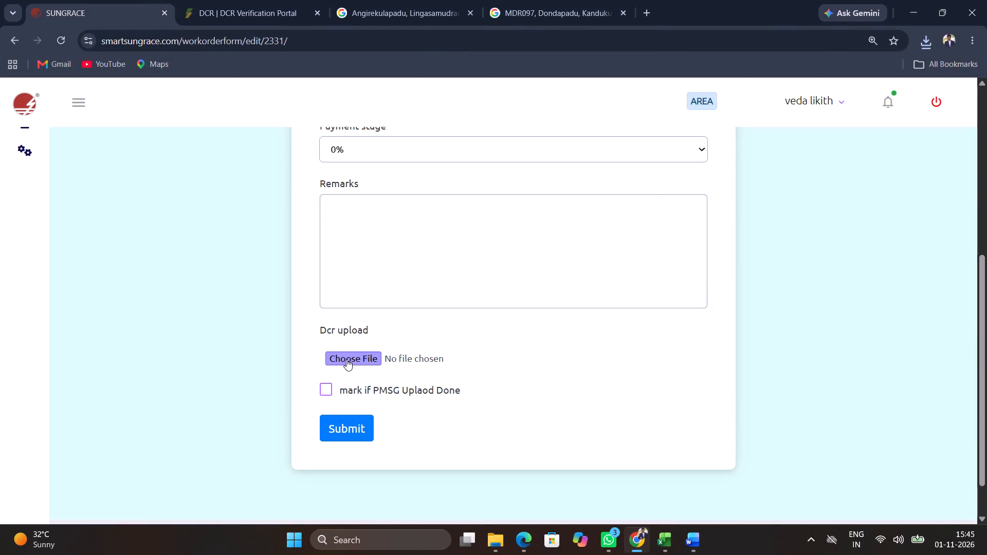
click(353, 346)
click(350, 354)
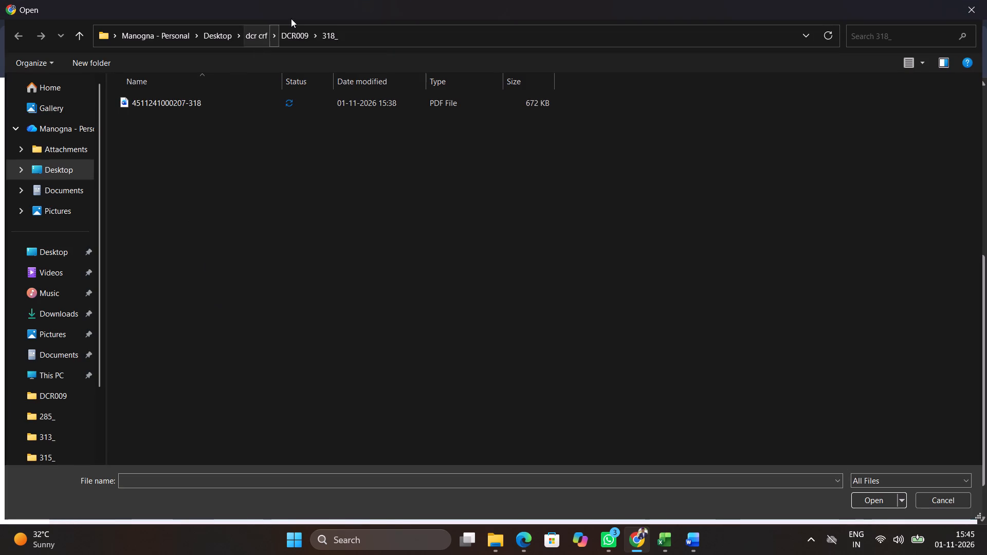
click(296, 31)
scroll(160, 256, down, 3)
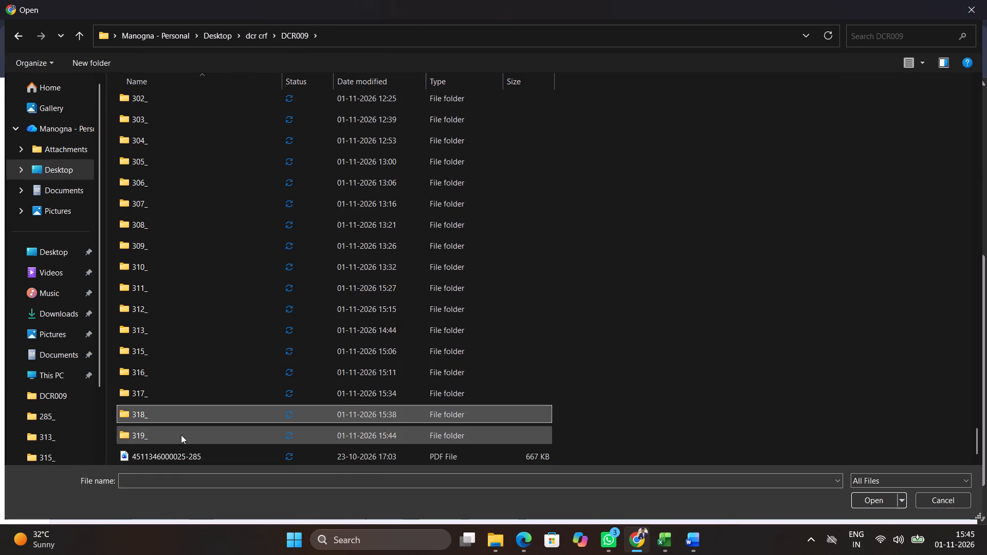
double_click(181, 438)
triple_click(178, 101)
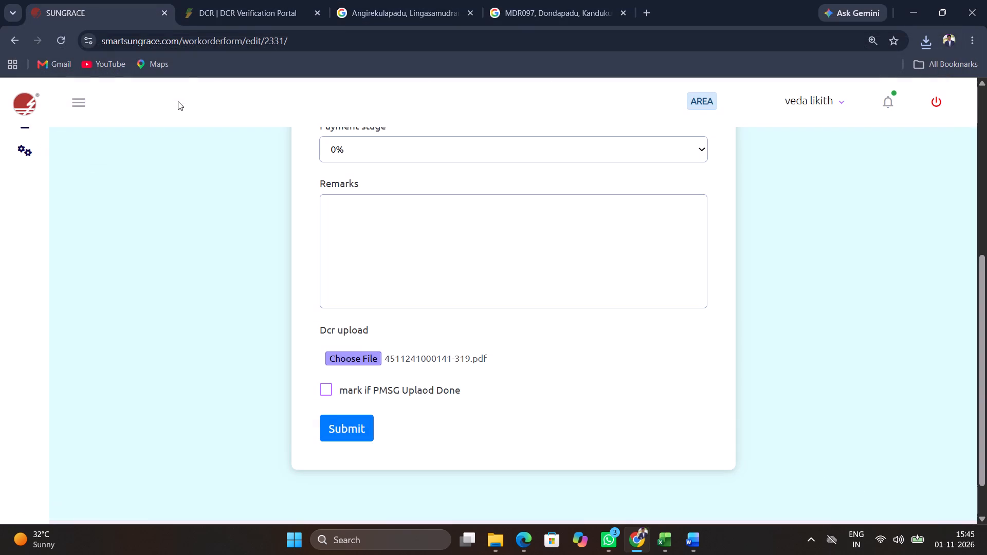
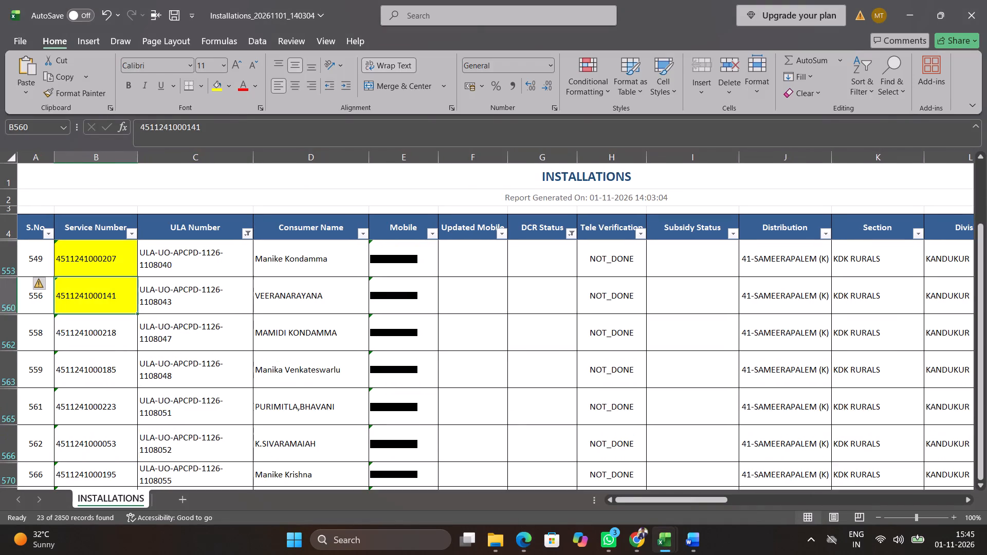
Copy the service number of S.No 558 from the Excel sheet and open that installation in SUNGRACE.
key(Down)
key(ctrl+c)
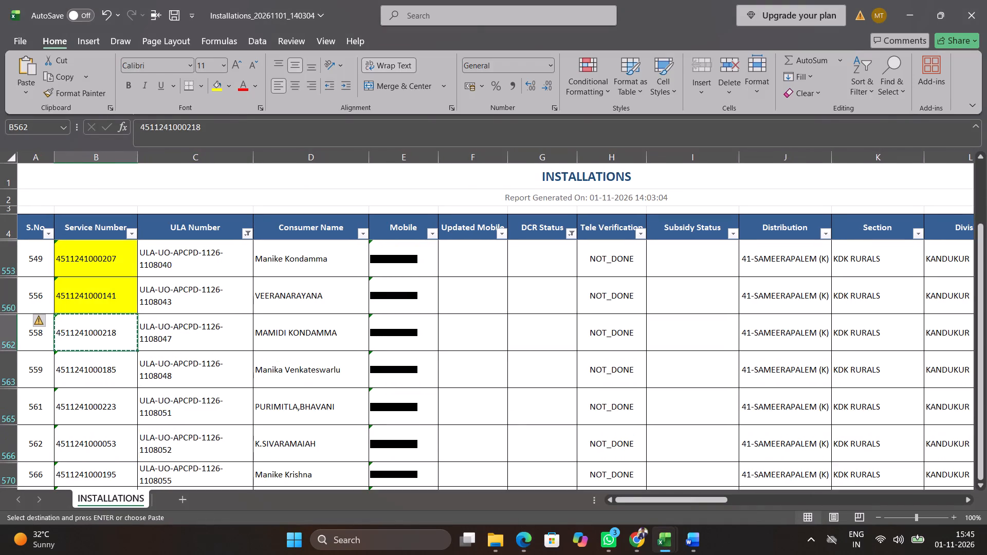
scroll(202, 309, up, 9)
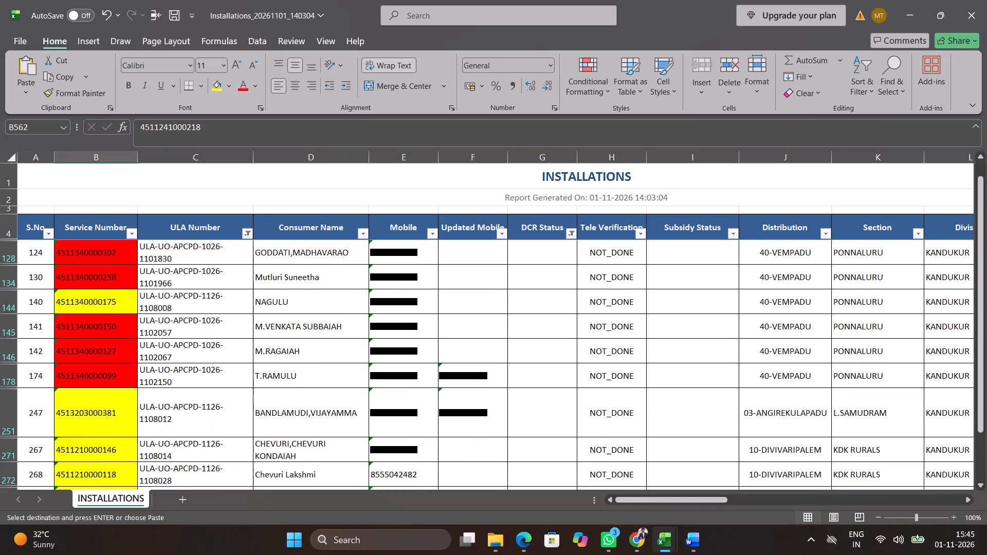
scroll(202, 309, up, 5)
scroll(192, 321, down, 11)
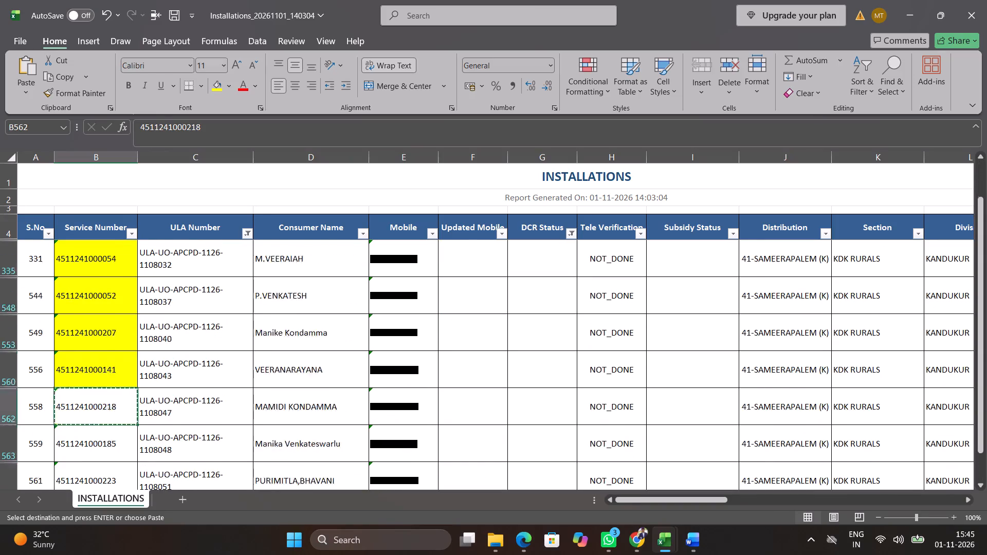
scroll(239, 332, down, 2)
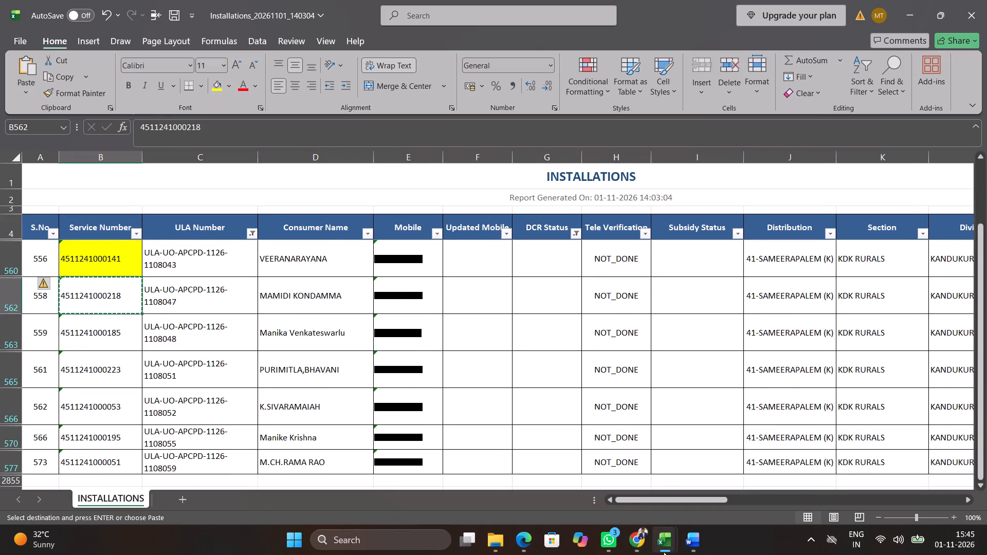
click(621, 507)
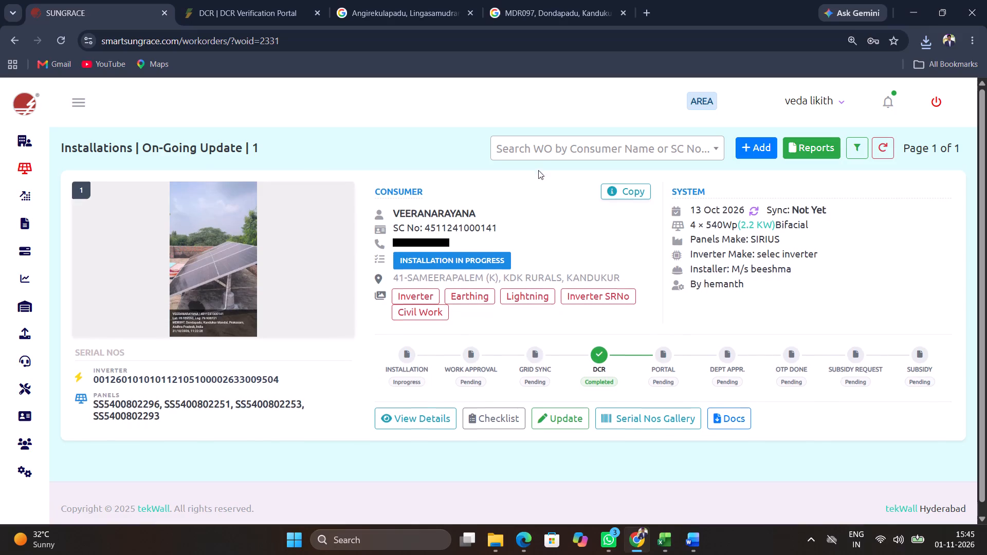
click(532, 152)
key(ctrl+v)
key(Return)
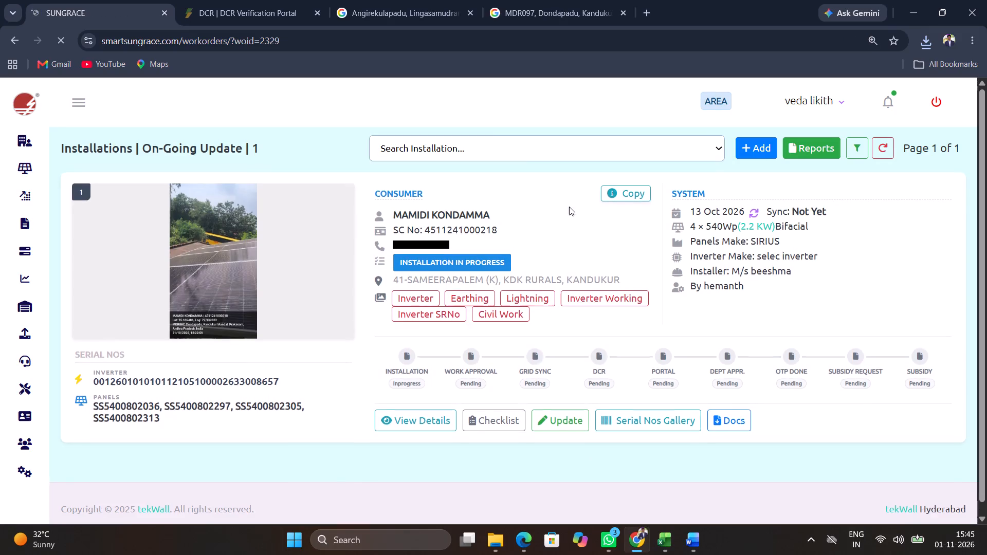
Copy the ULA number from the installation's Quick Copy Details.
click(619, 192)
click(630, 251)
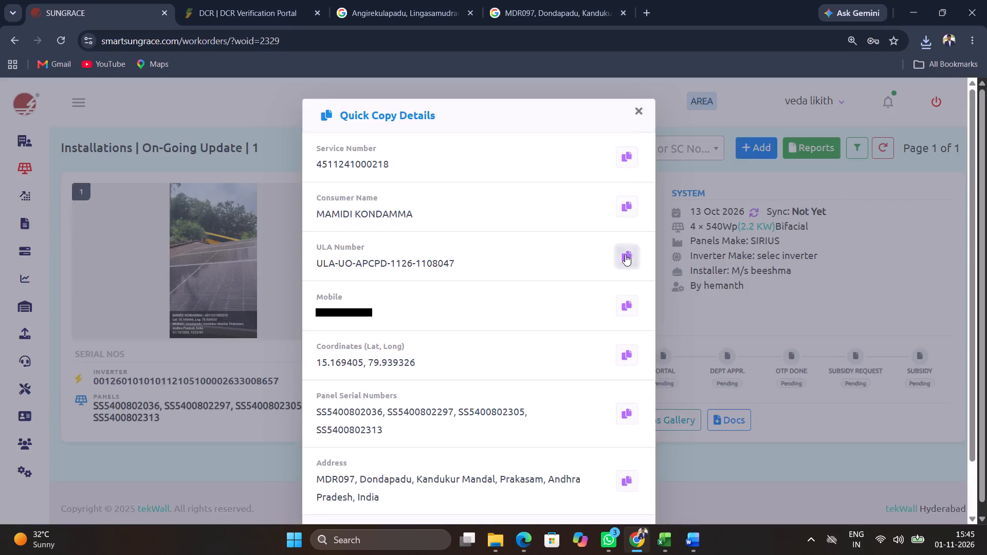
In the DCR portal, close the previous certificate and start a new B2C consumer issue with the copied ULA number as Consumer Application Number.
click(259, 0)
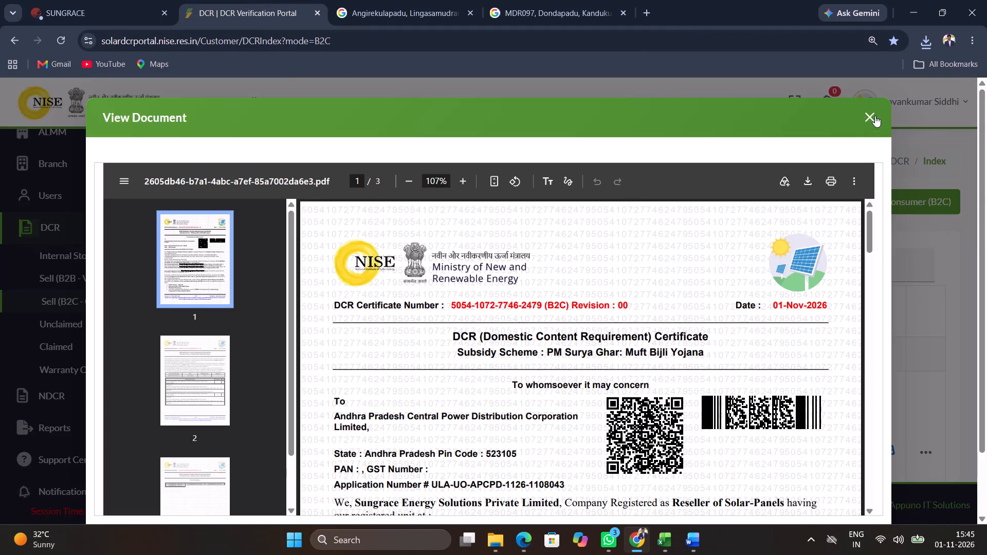
click(872, 104)
click(871, 118)
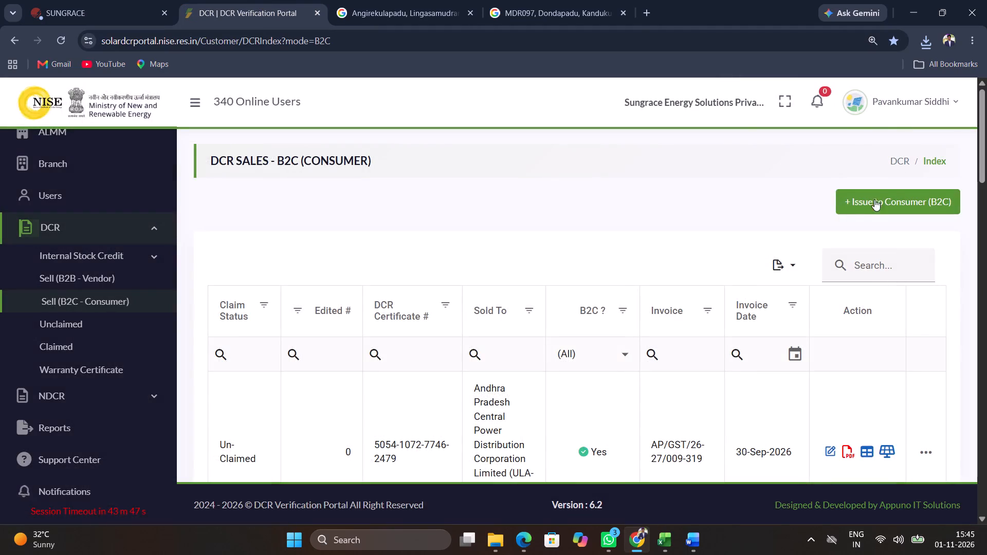
click(874, 197)
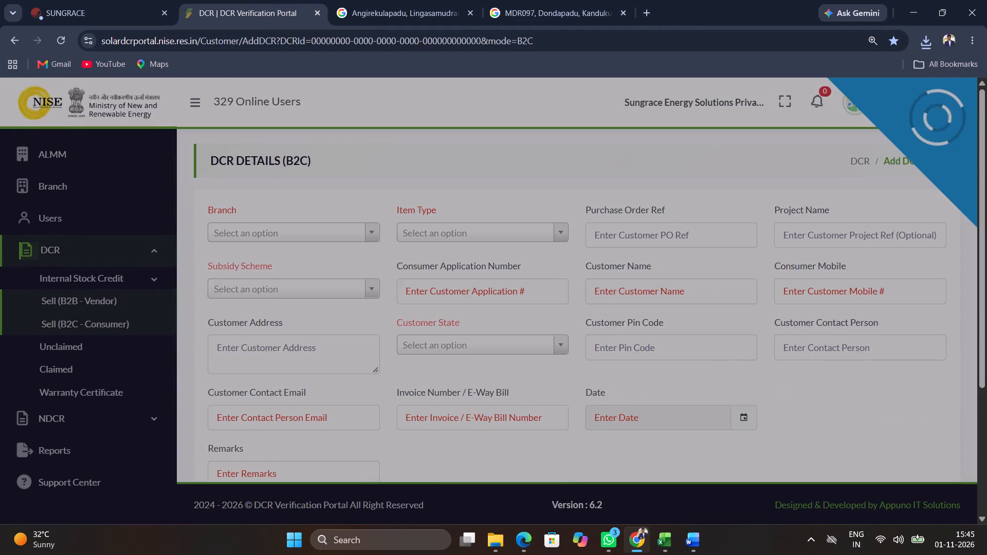
click(545, 288)
key(ctrl+v)
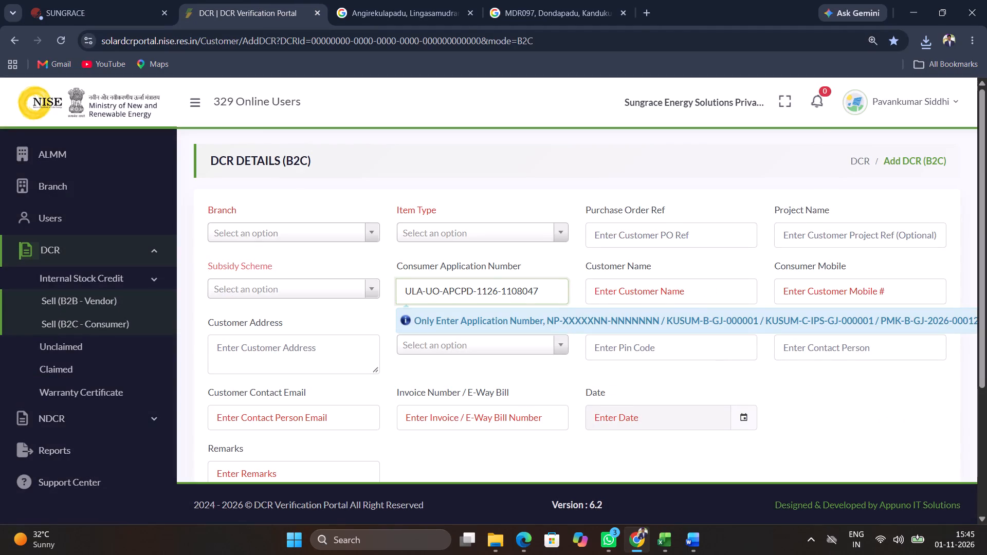
Set the branch to Andhra Pradesh, the subsidy scheme to PM Surya Ghar: Muft Bijli Yojana and the item type to Solar Panels.
click(325, 228)
click(305, 289)
click(308, 287)
drag(304, 293, 300, 301)
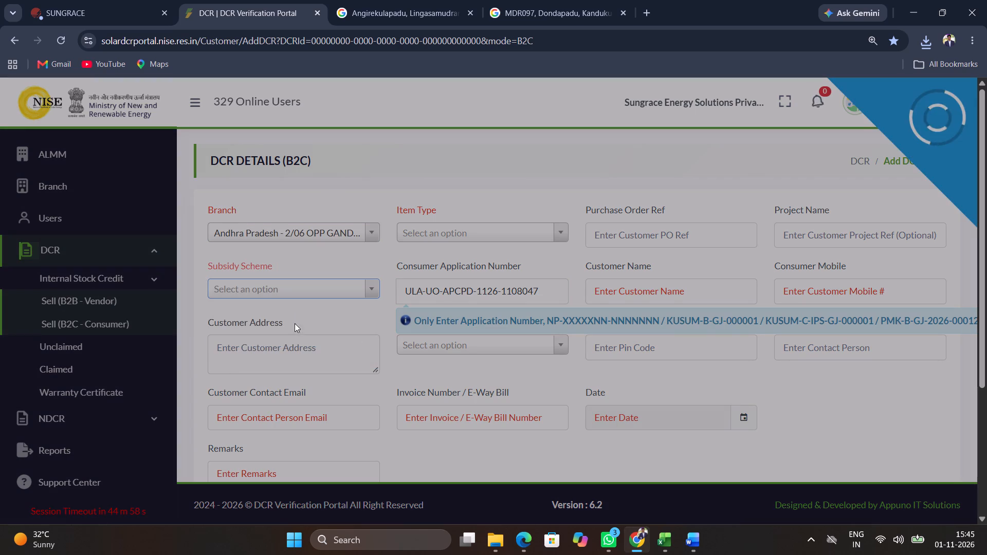
click(302, 286)
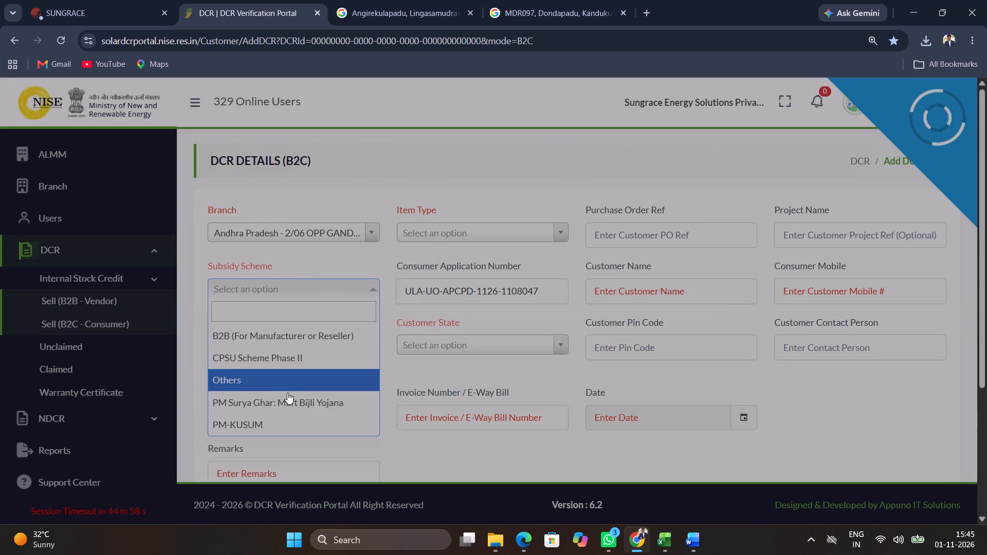
click(287, 394)
click(413, 238)
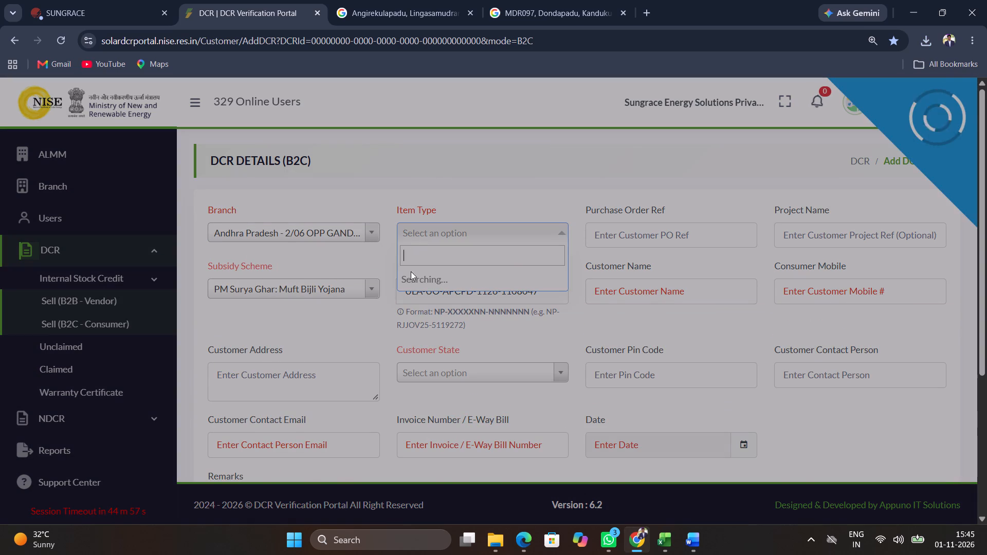
click(412, 282)
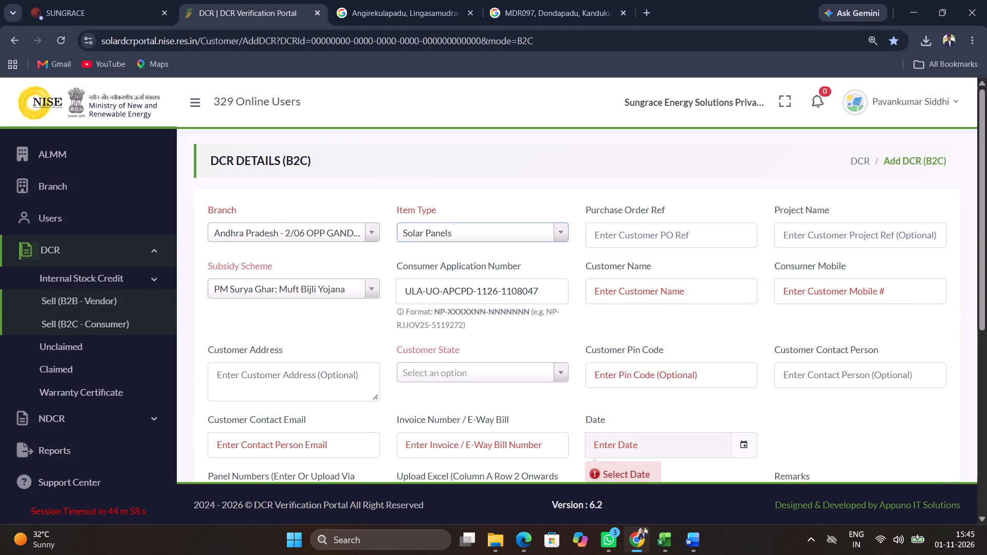
Fill Customer Name with Andhra Pradesh Central Power Distribution Corporation Limited, copied from the Kandukuru subsidy details document in Word.
click(635, 298)
click(682, 492)
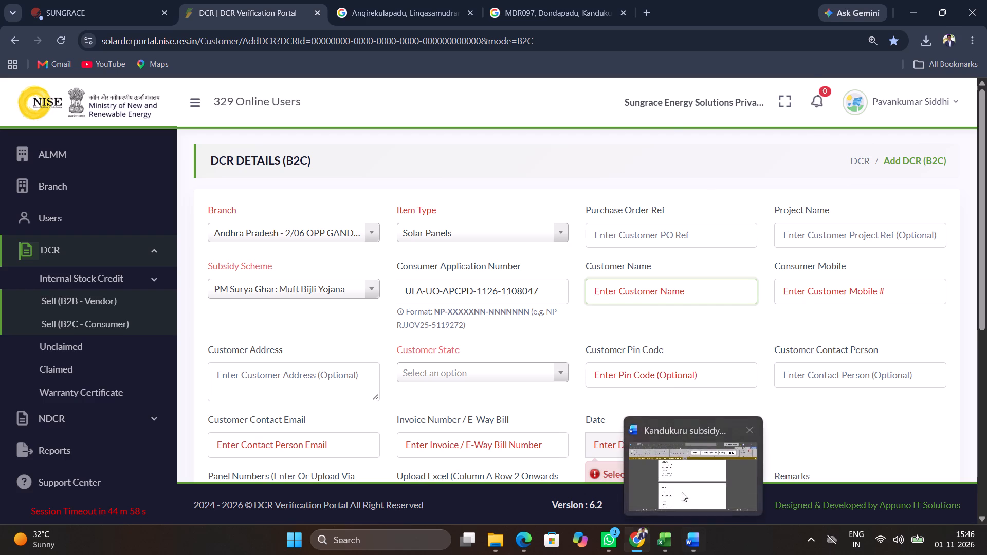
scroll(503, 346, up, 20)
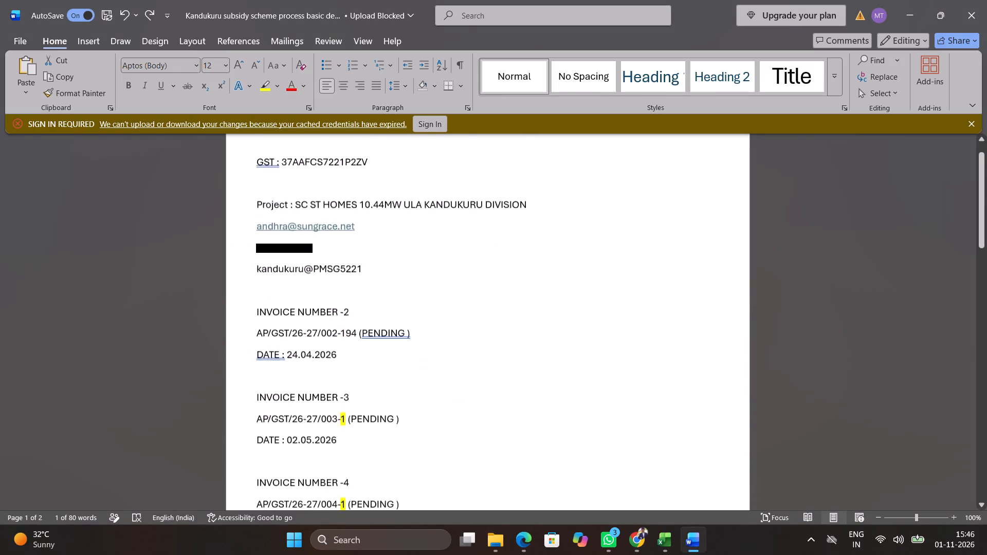
scroll(503, 346, up, 6)
drag(338, 182, 414, 186)
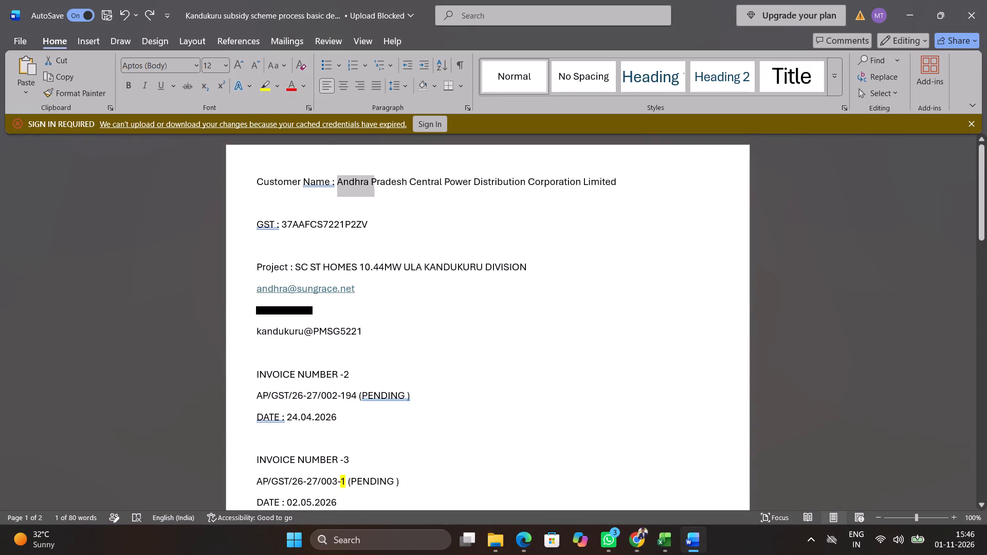
drag(414, 186, 651, 187)
key(ctrl+c)
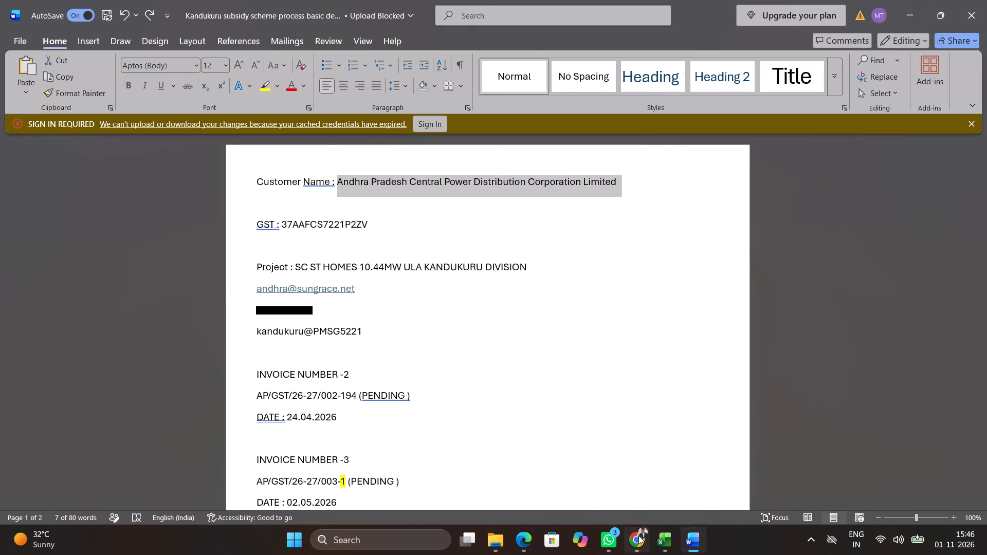
click(633, 503)
key(ctrl+v)
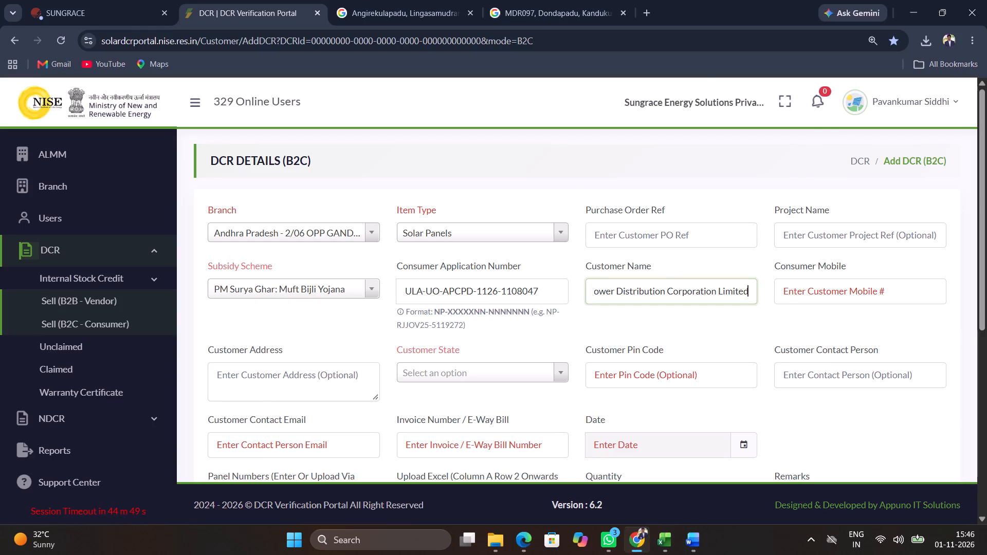
click(809, 244)
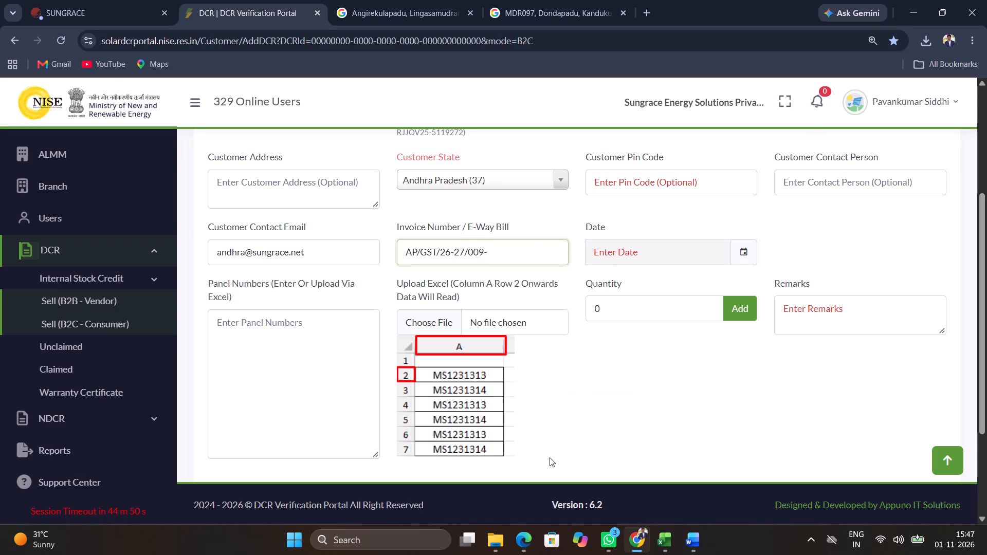
key(3)
key(2)
key(BackSpace)
text(19)
click(666, 251)
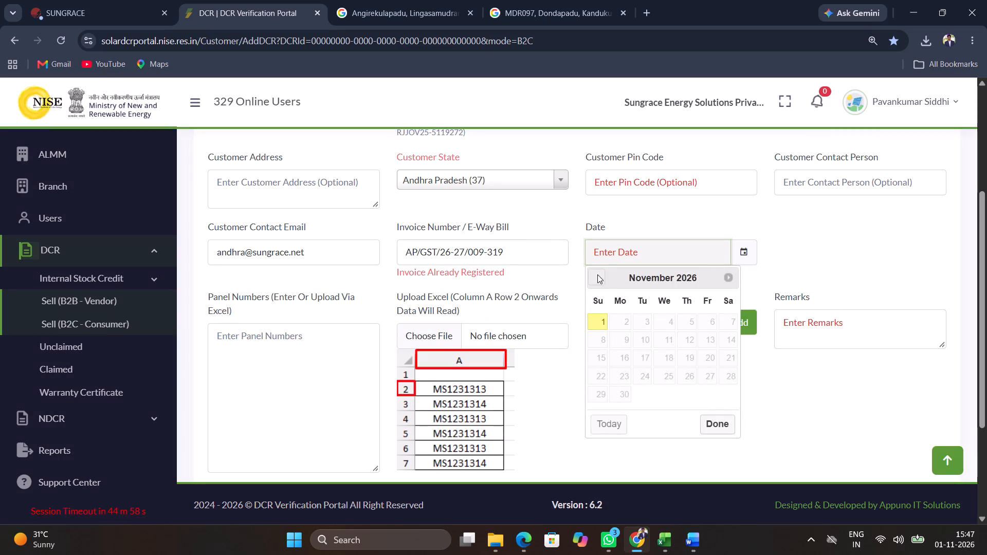
click(544, 238)
click(543, 238)
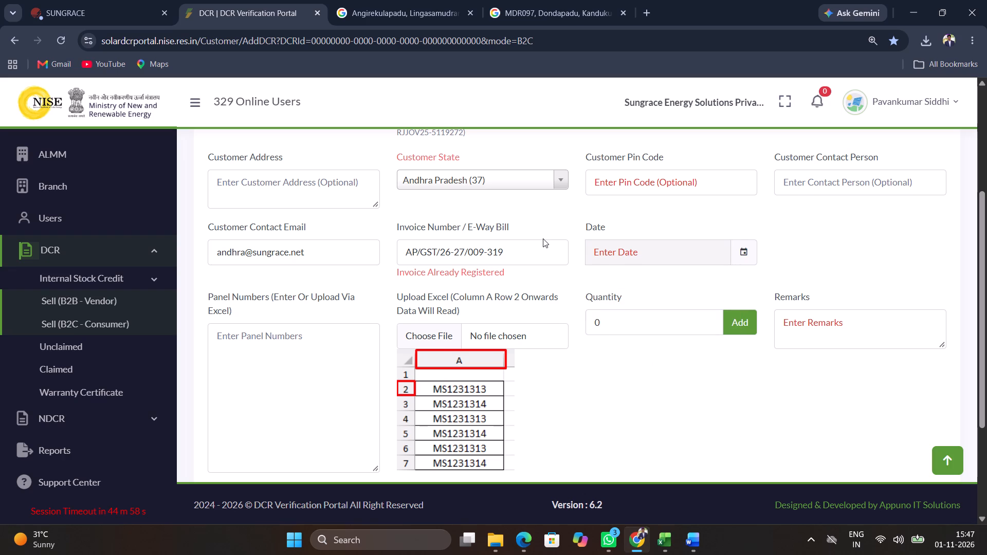
click(543, 250)
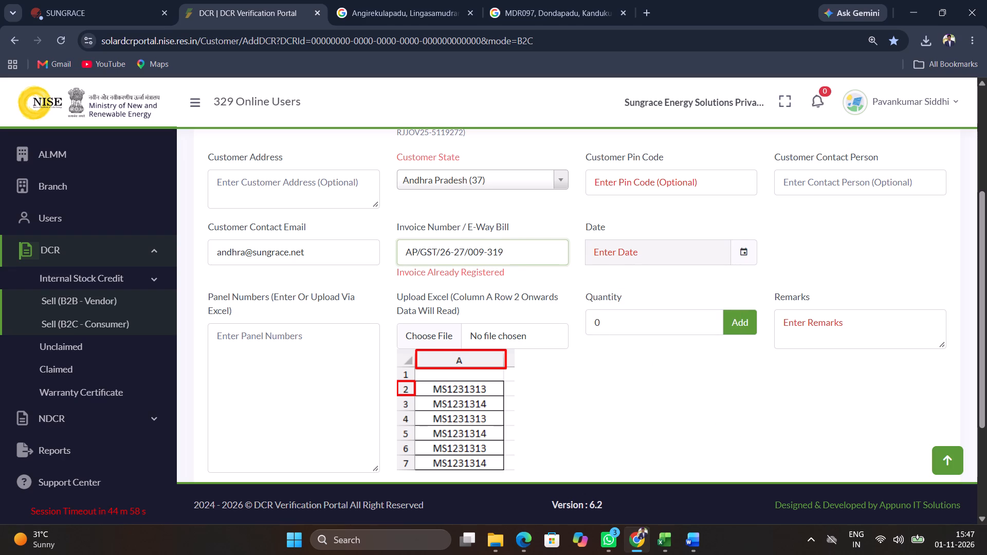
key(BackSpace)
key(BackSpace)
text(20)
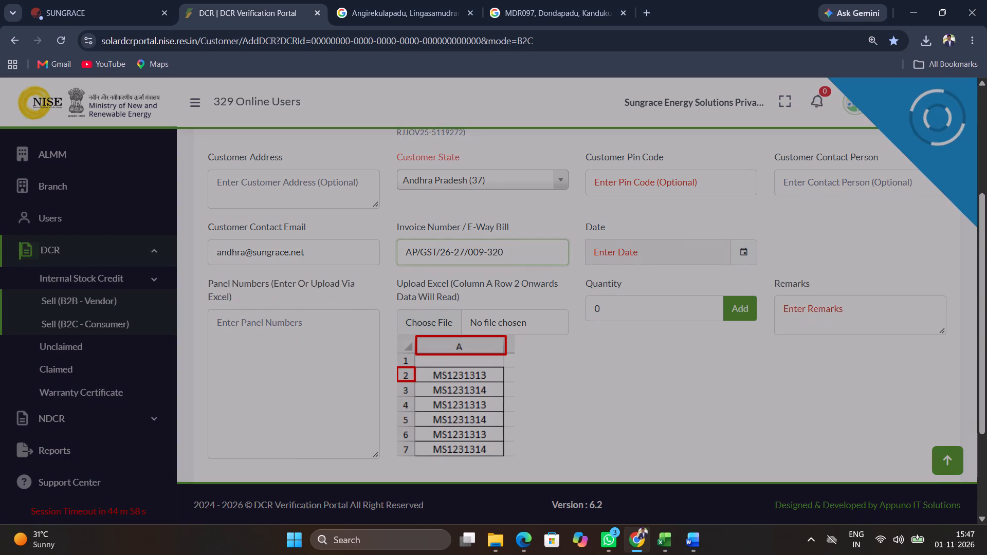
Set the invoice date to 30-Sep-2026.
click(655, 243)
click(594, 277)
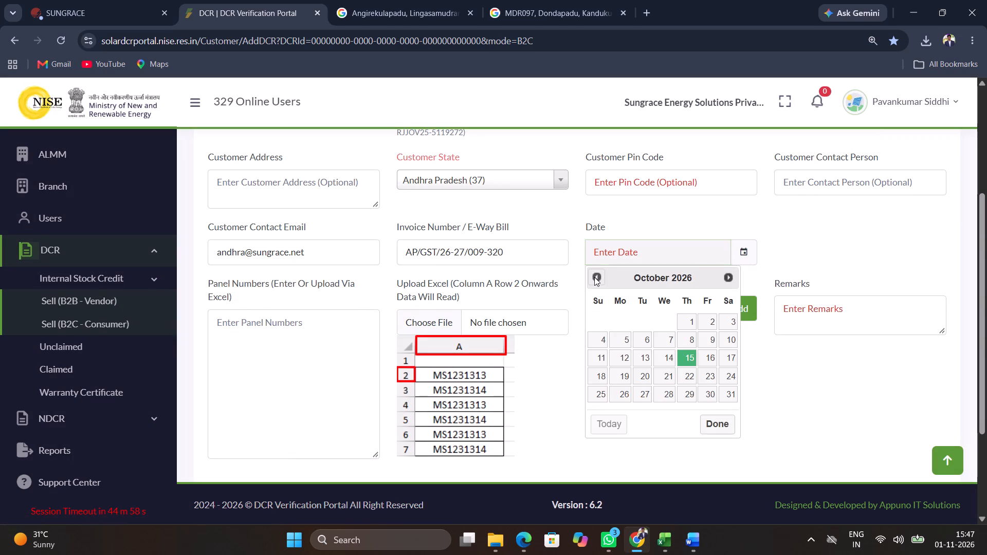
click(598, 283)
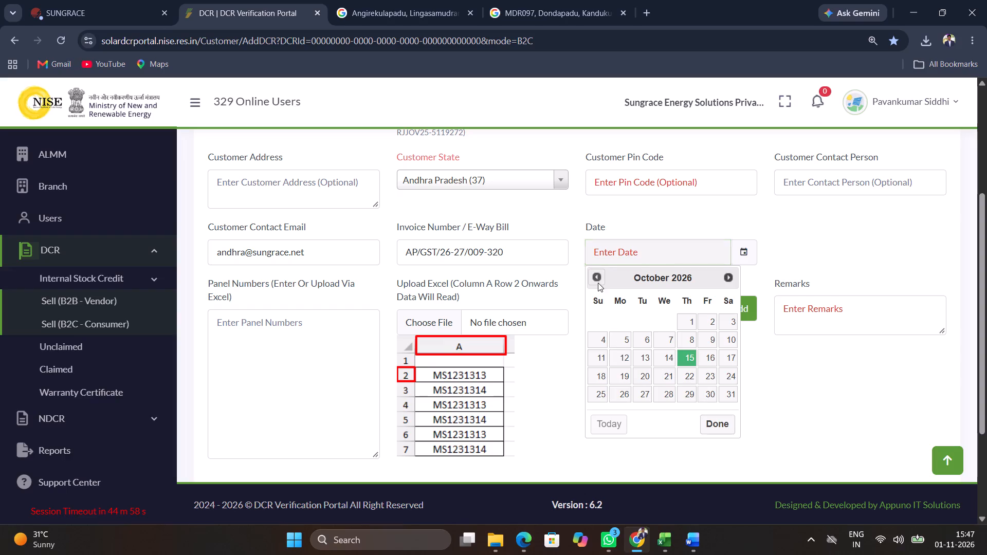
click(665, 394)
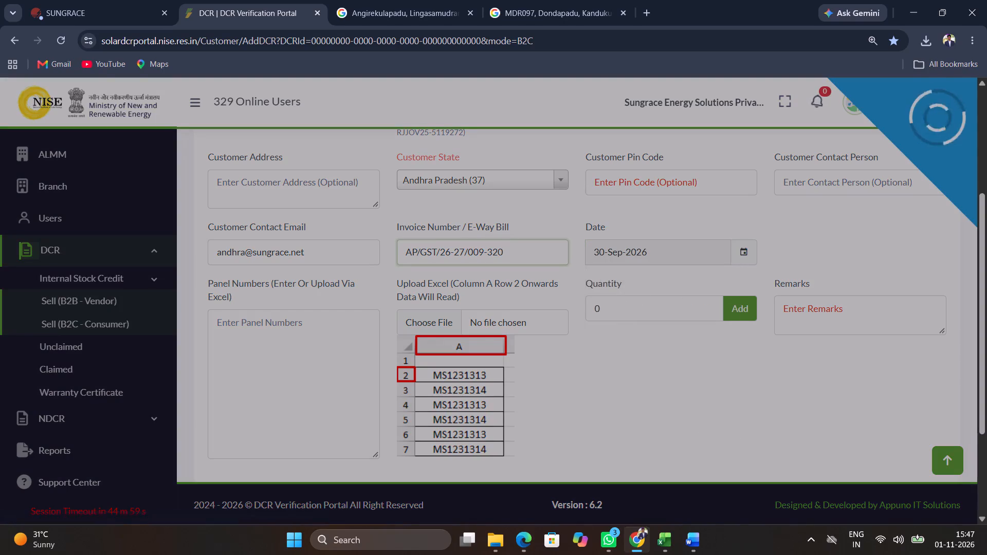
click(297, 382)
click(44, 0)
click(595, 127)
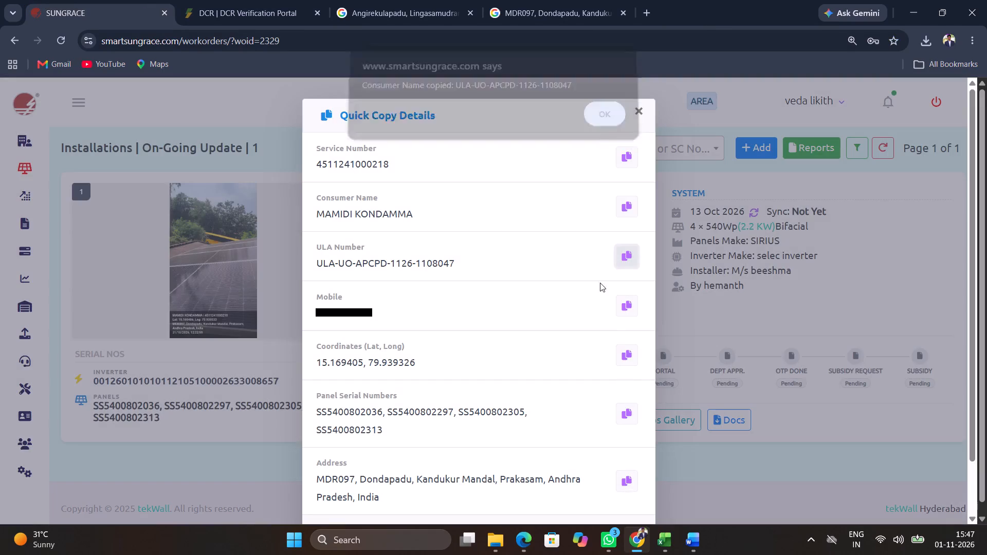
click(623, 417)
click(280, 0)
click(259, 408)
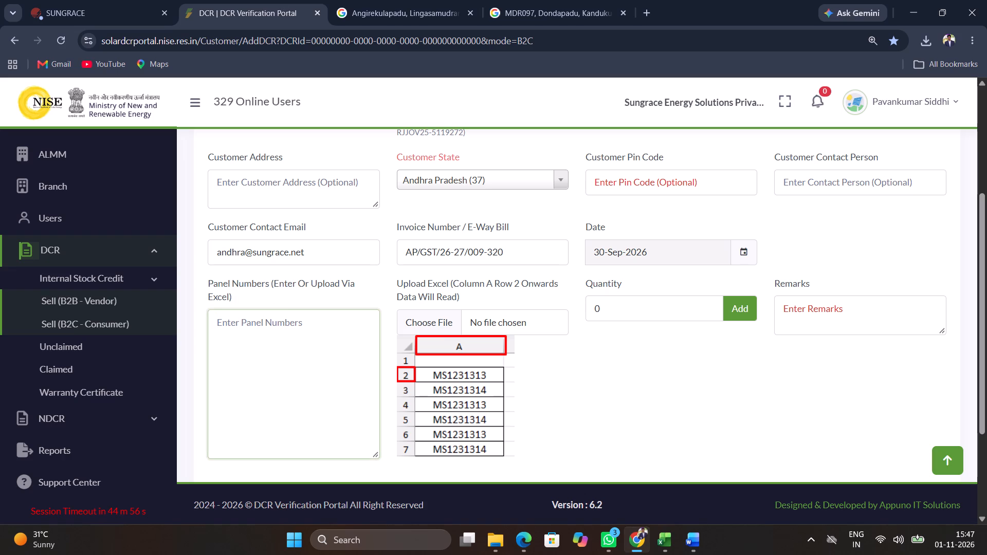
key(ctrl+v)
key(Left)
key(Left)
key(Left)
key(Left)
key(Left)
key(Left)
key(Left)
key(Left)
key(Left)
key(Left)
key(Left)
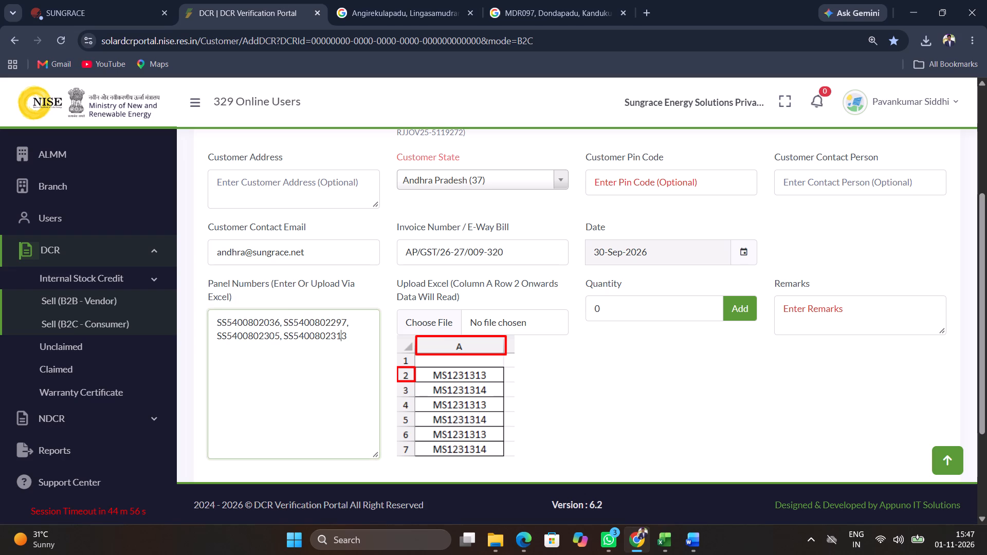
key(Left)
key(BackSpace)
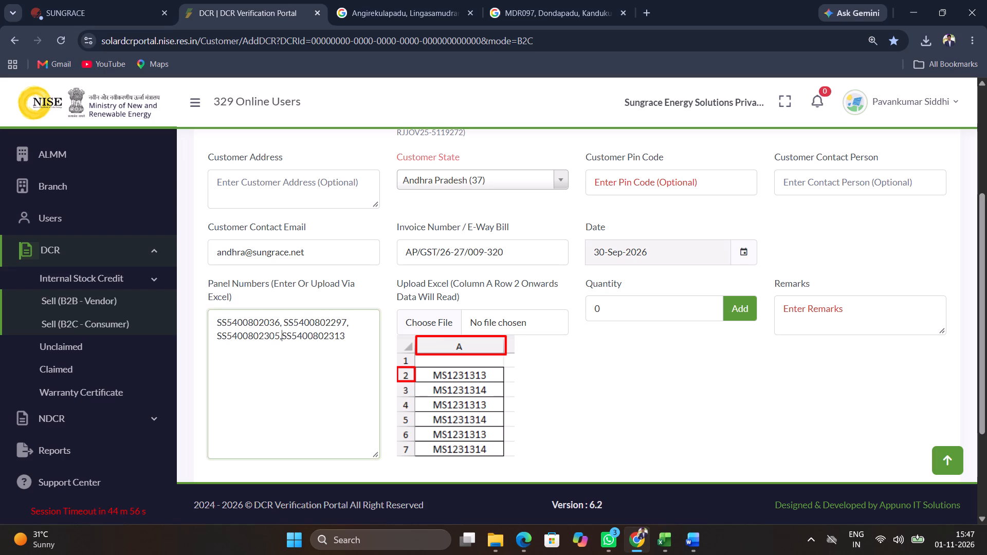
key(BackSpace)
key(Return)
key(Up)
key(Up)
key(Up)
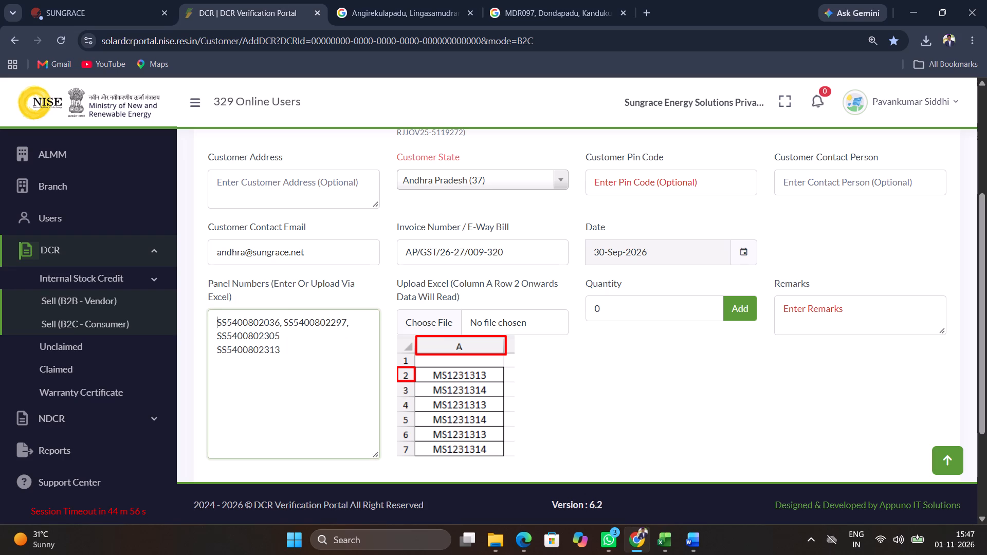
key(Right)
key(Right)
key(Right)
key(Right)
key(Right)
key(Right)
key(Right)
key(Right)
key(Right)
key(Right)
key(Right)
key(Right)
key(Right)
key(Right)
key(Right)
key(Right)
key(Left)
key(Left)
key(BackSpace)
key(BackSpace)
key(Return)
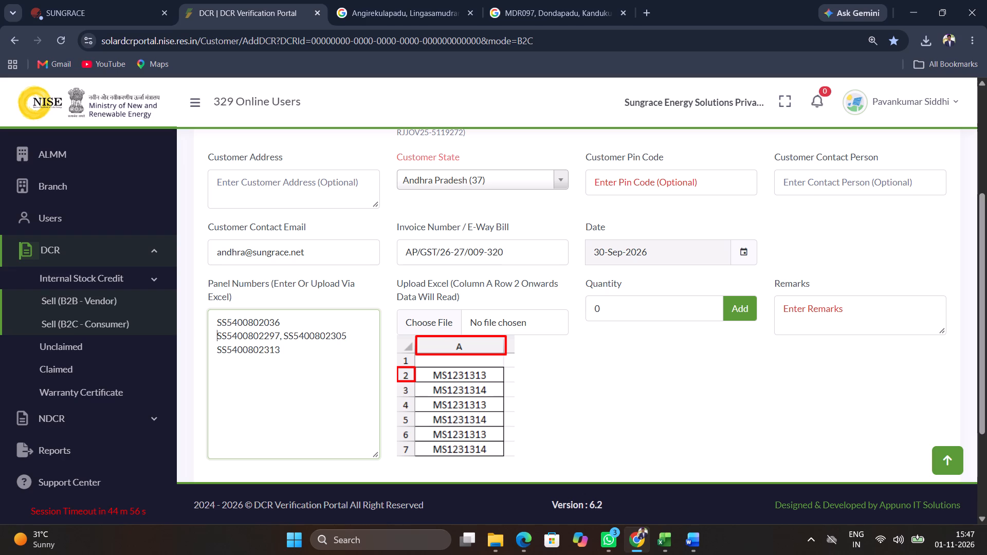
key(Right)
key(Right)
key(Right)
key(Right)
key(Right)
key(Right)
key(Right)
key(Right)
key(Right)
key(Right)
key(Right)
key(Right)
key(Right)
key(Right)
key(BackSpace)
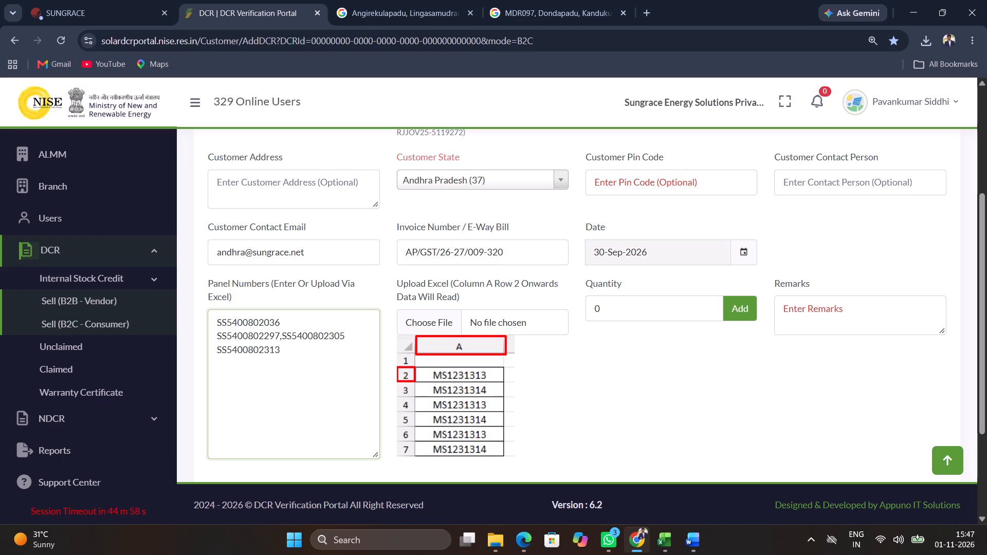
key(BackSpace)
key(Return)
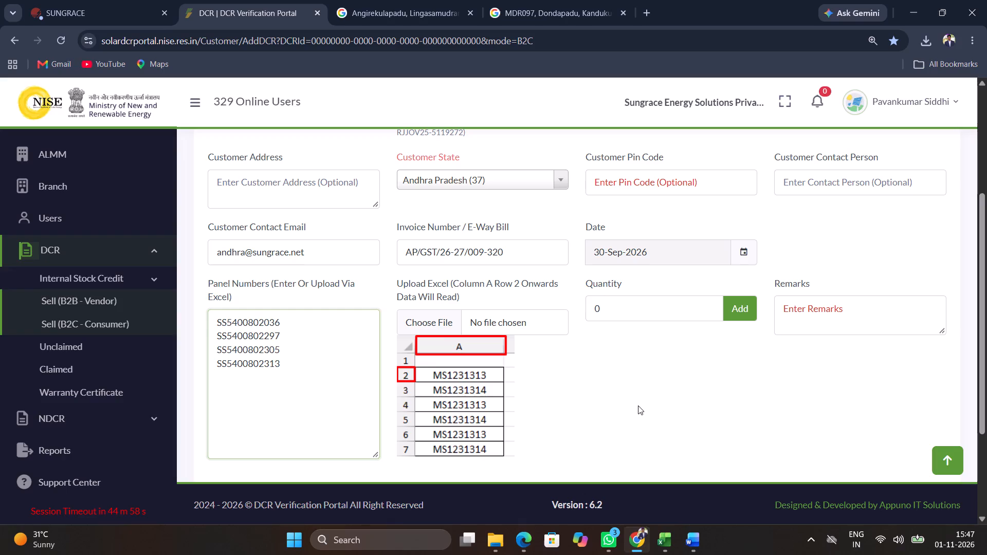
Set Quantity to match the four entered panel numbers and add the panels to the DCR.
click(648, 313)
scroll(648, 312, up, 3)
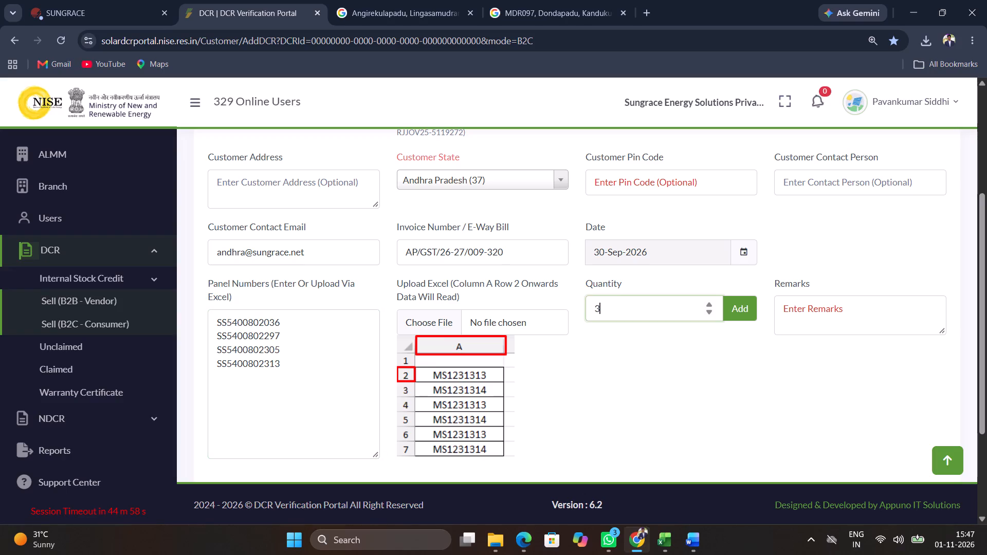
scroll(648, 312, up, 1)
click(745, 307)
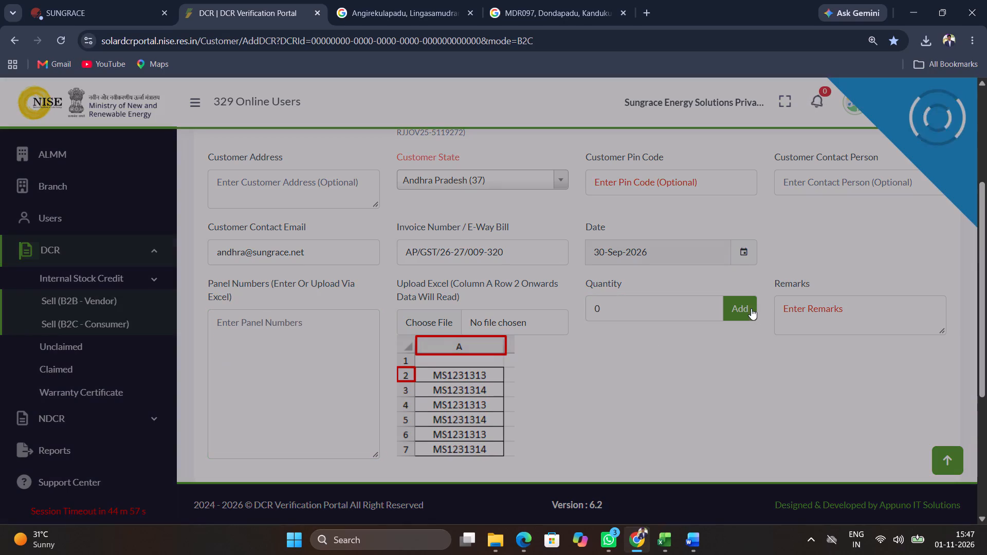
Fill Remarks with the consumer's address copied from Quick Copy Details in SUNGRACE.
click(873, 325)
click(119, 0)
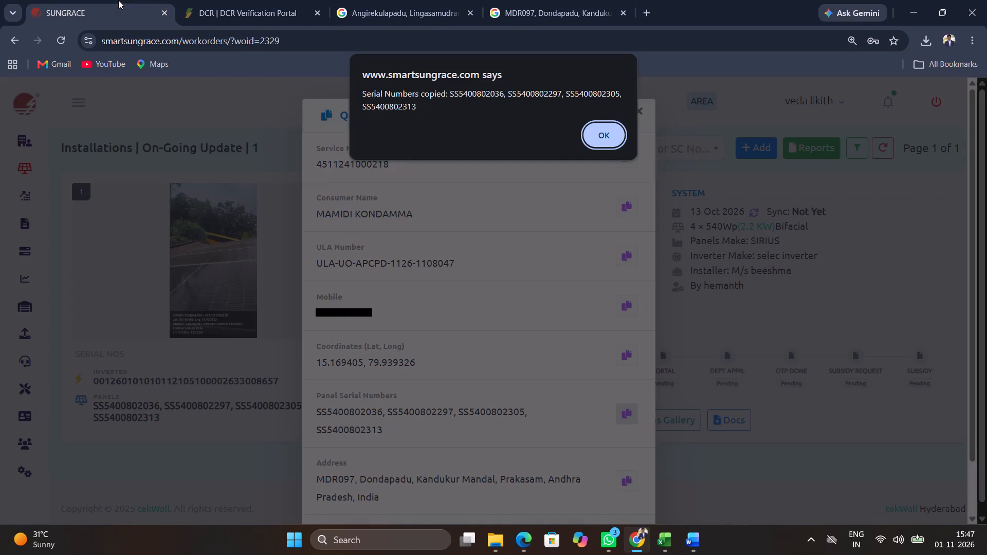
click(621, 141)
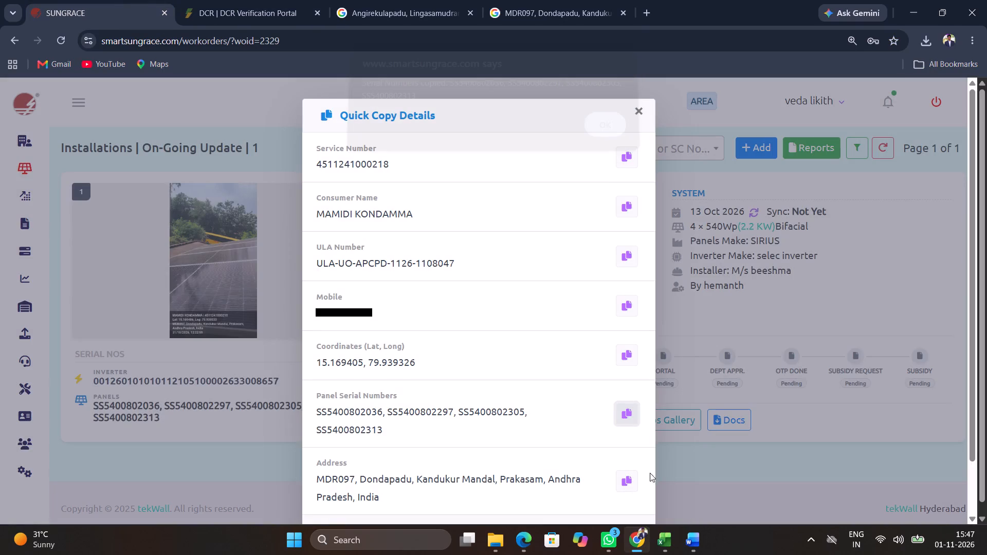
click(635, 480)
drag(264, 0, 260, 9)
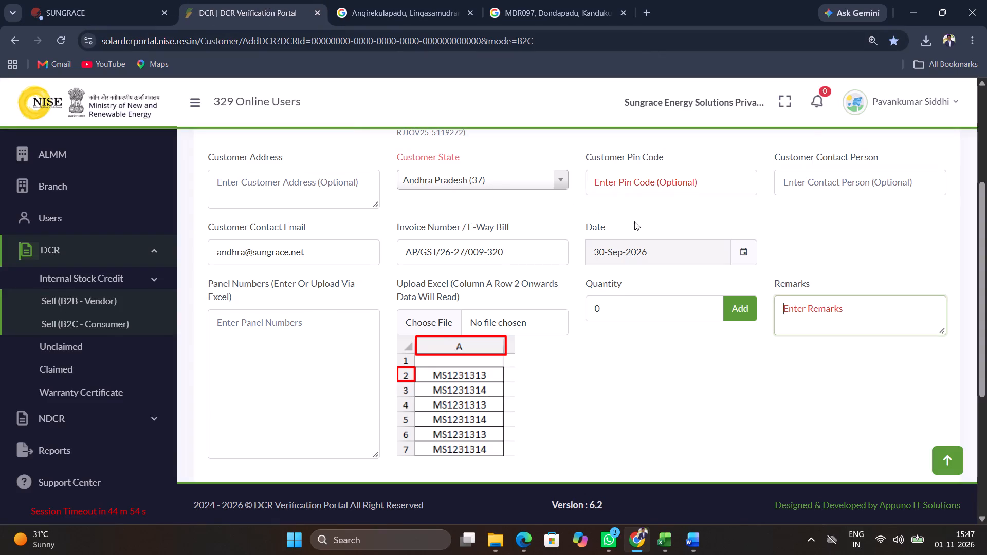
key(ctrl+v)
Fill Customer Pin Code with the postal code for Dondapadu, copied from the open Google search result.
scroll(738, 262, up, 1)
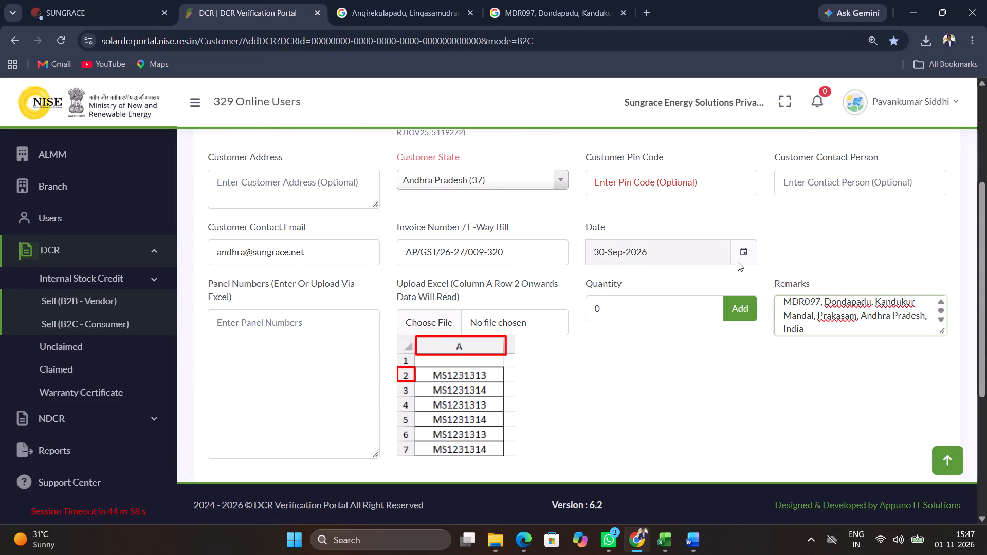
click(717, 250)
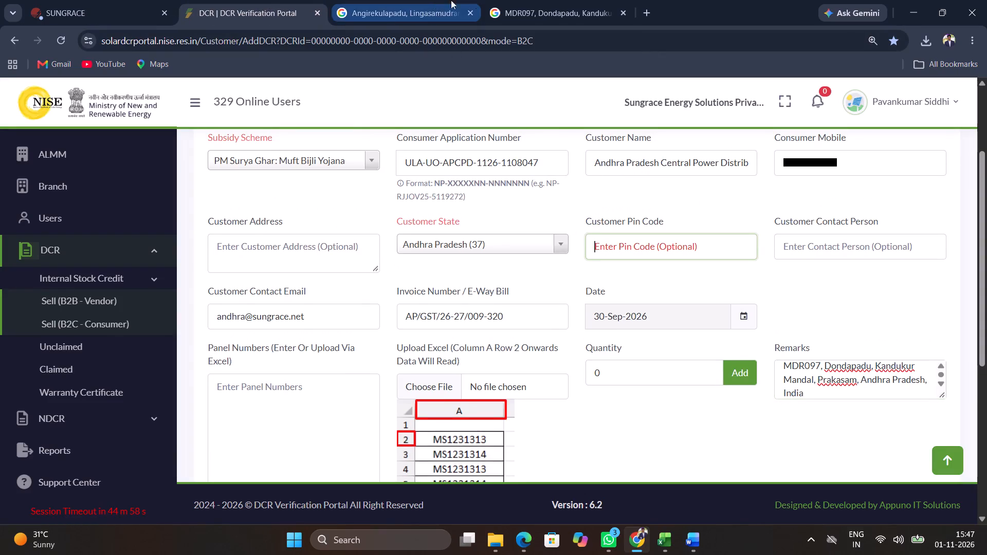
click(532, 0)
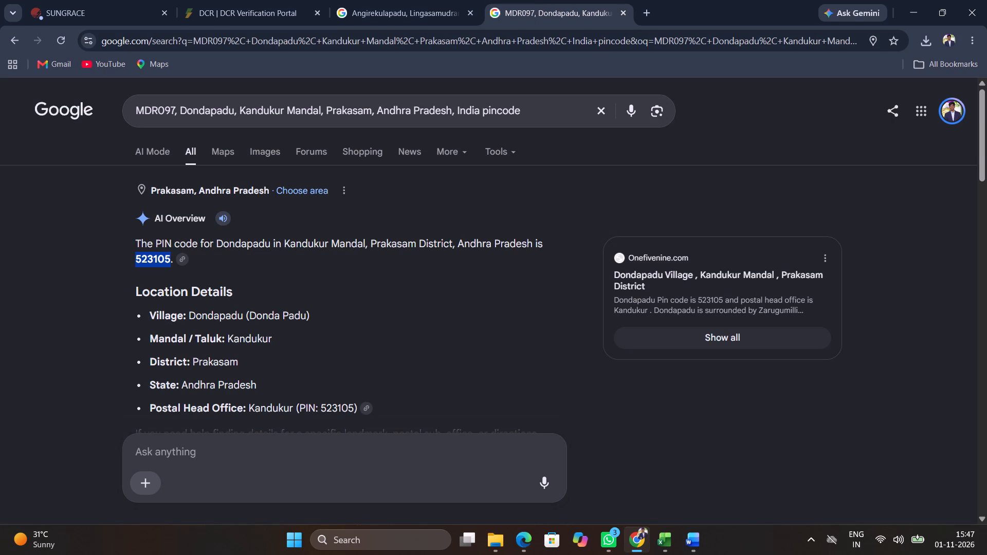
double_click(156, 254)
key(ctrl+c)
click(239, 4)
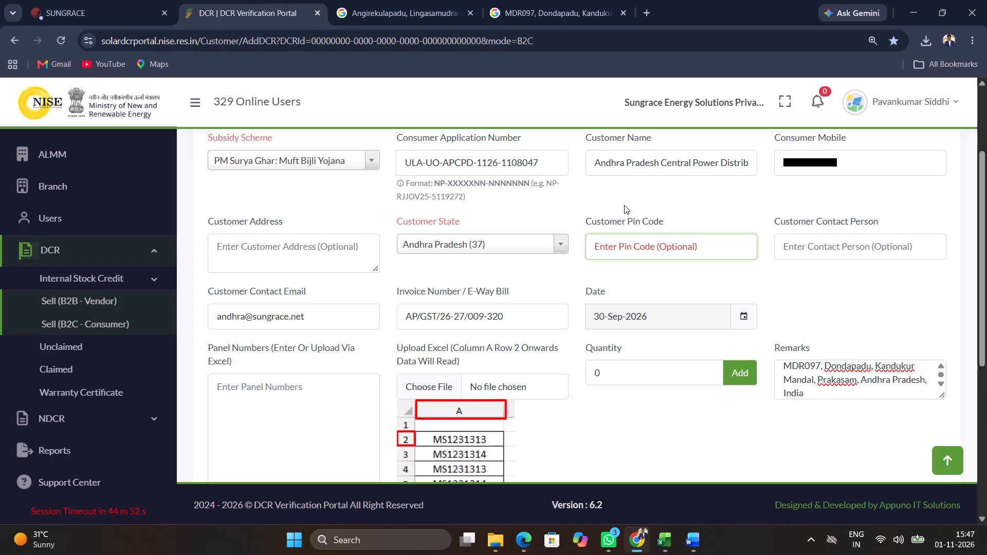
key(ctrl+v)
Confirm the completed B2C DCR and accept the confirmation request.
scroll(685, 283, down, 2)
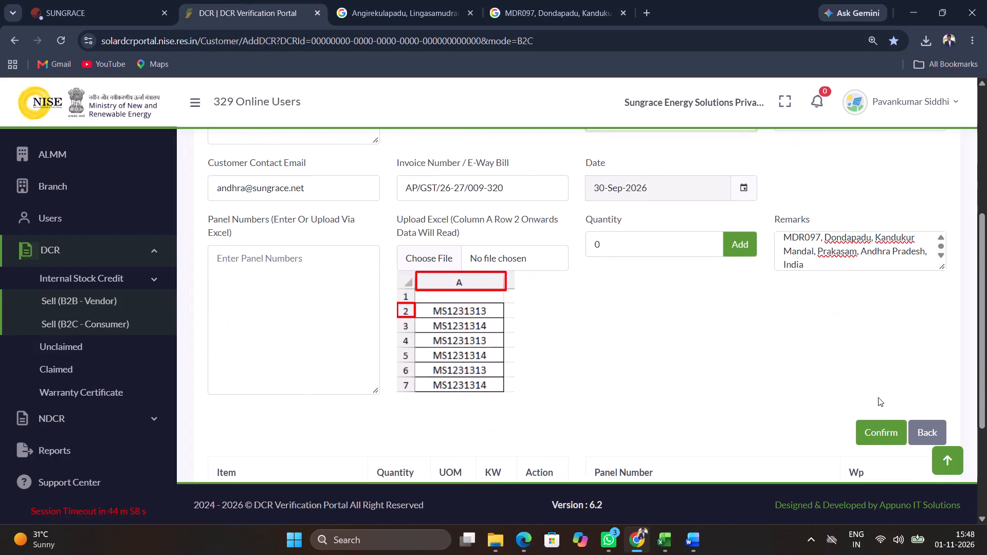
click(876, 436)
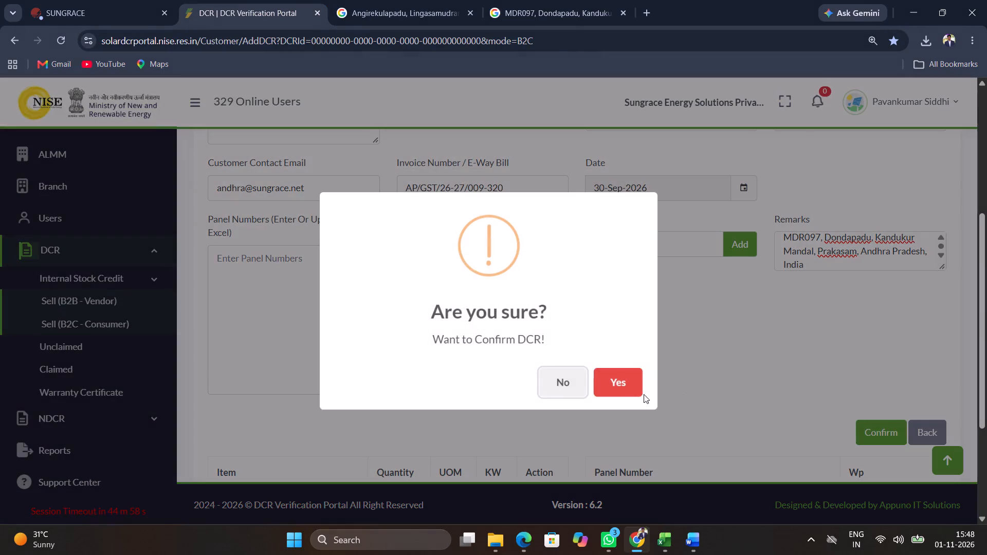
click(627, 391)
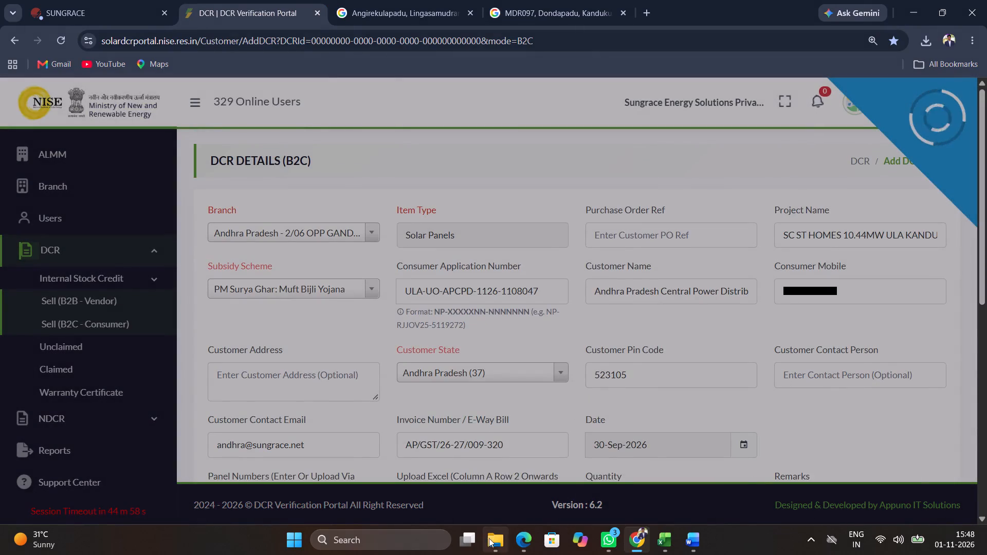
Create a folder named 320_ inside the DCR009 folder in File Explorer.
click(524, 486)
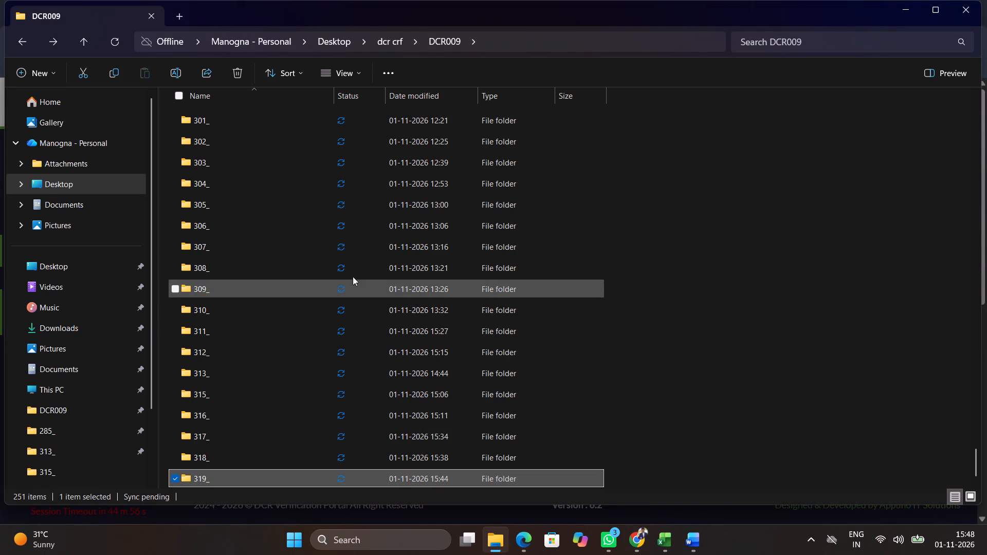
click(38, 71)
click(38, 101)
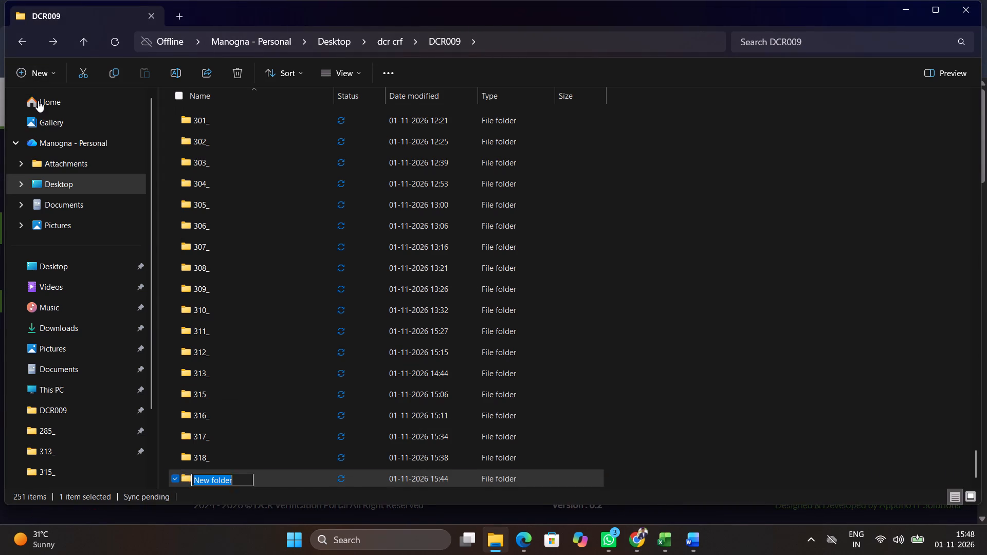
text(320)
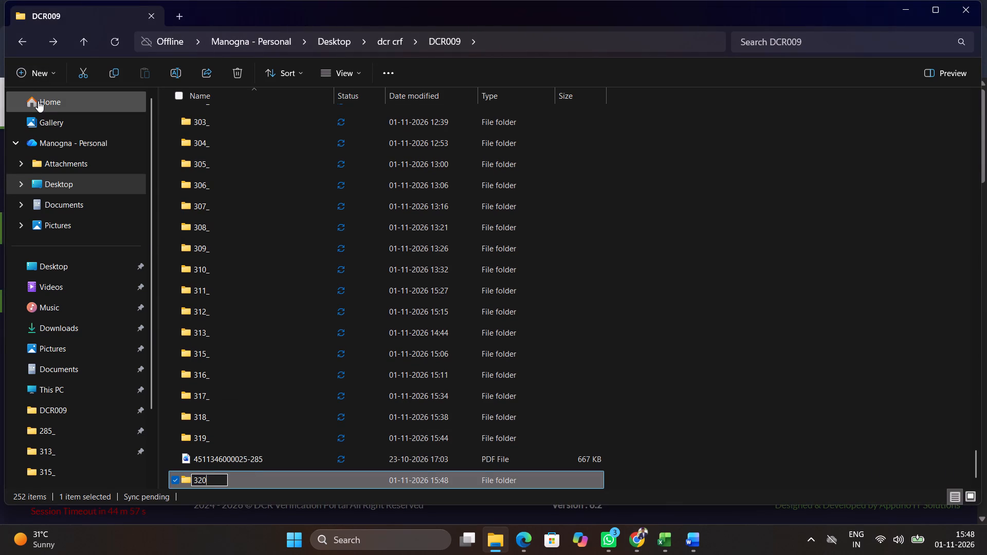
key(shift+underscore)
key(Return)
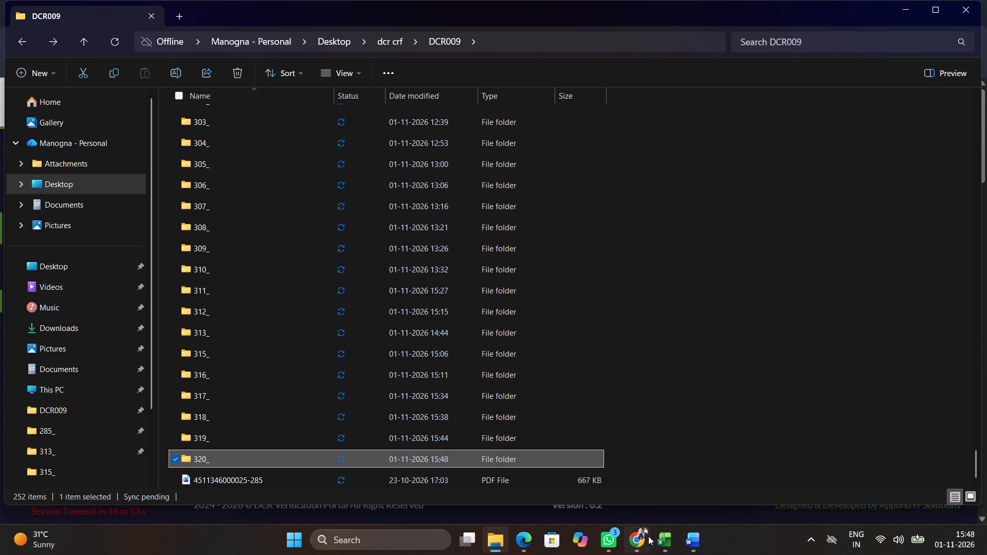
Copy the consumer's service number from Quick Copy Details in SUNGRACE.
click(637, 472)
click(89, 0)
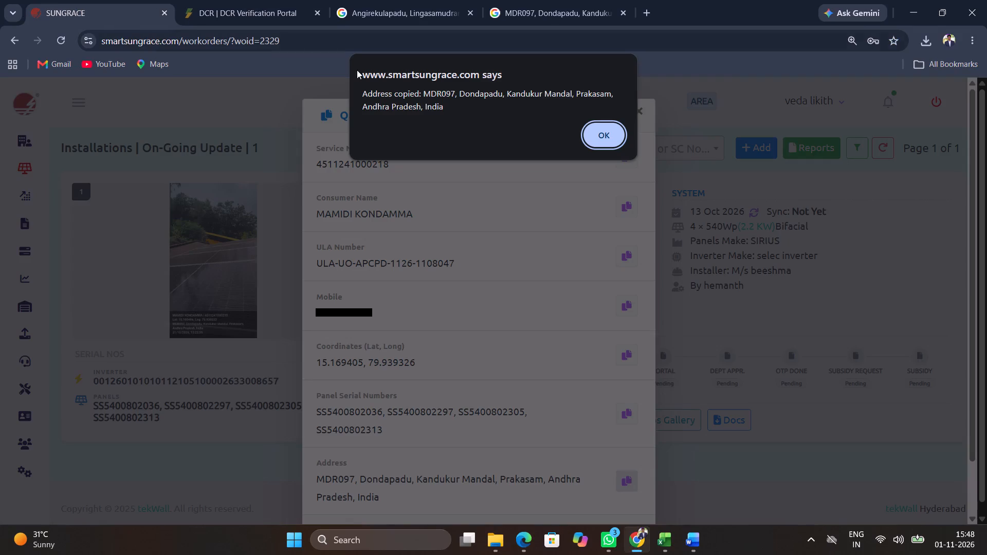
click(616, 145)
click(619, 153)
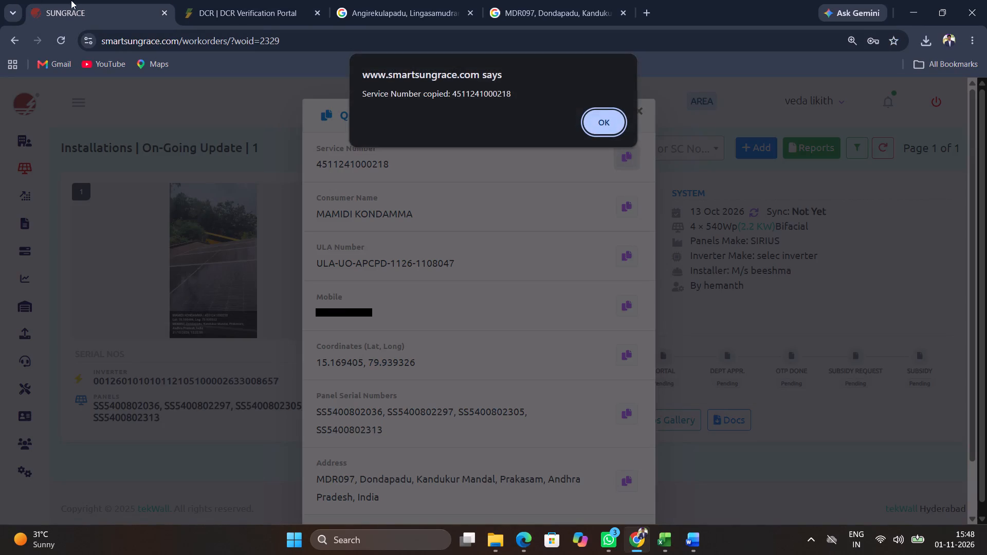
Download the certificate for invoice AP/GST/26-27/009-320 from the DCR portal into DCR009's 320_ folder, naming it with the copied service number plus -320.
click(237, 0)
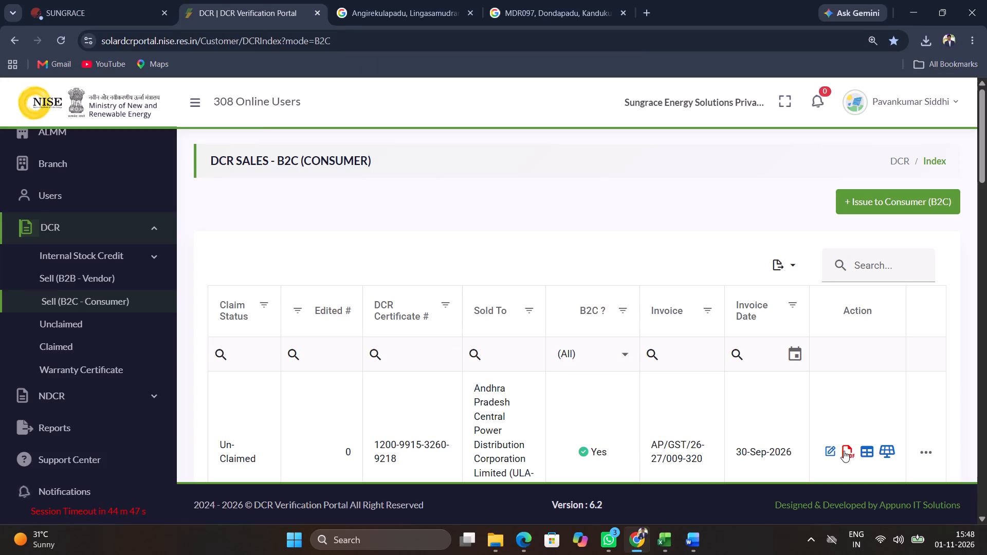
click(844, 451)
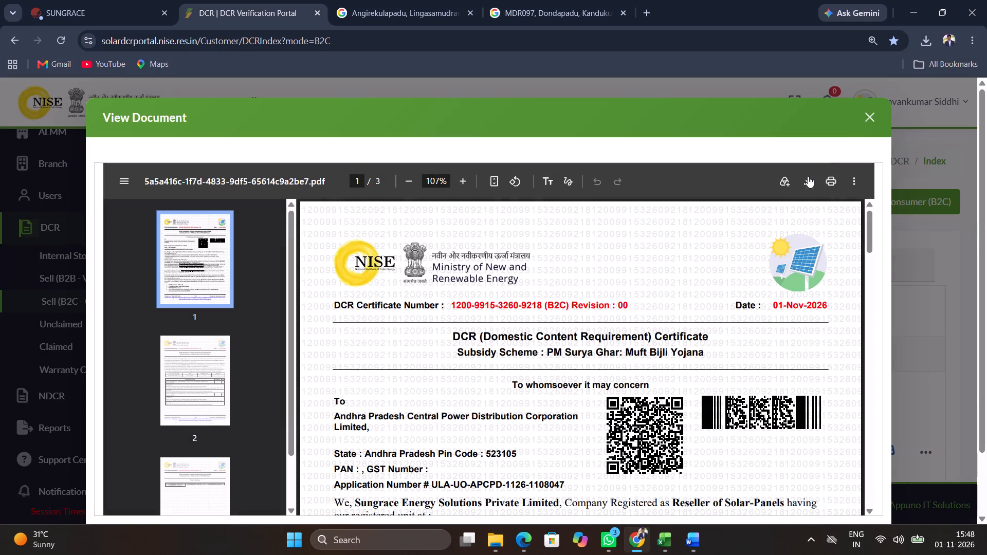
click(807, 176)
key(ctrl+v)
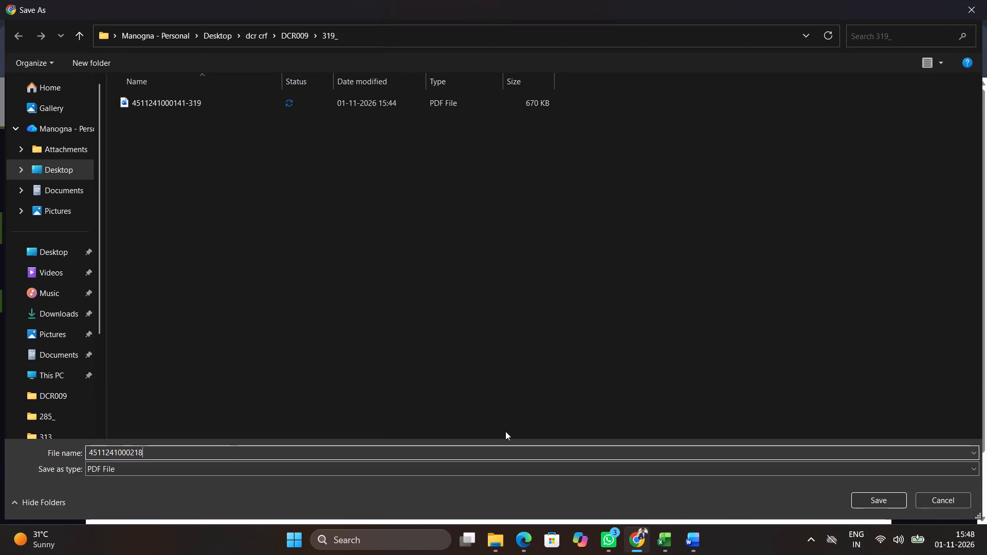
key(minus)
text(320)
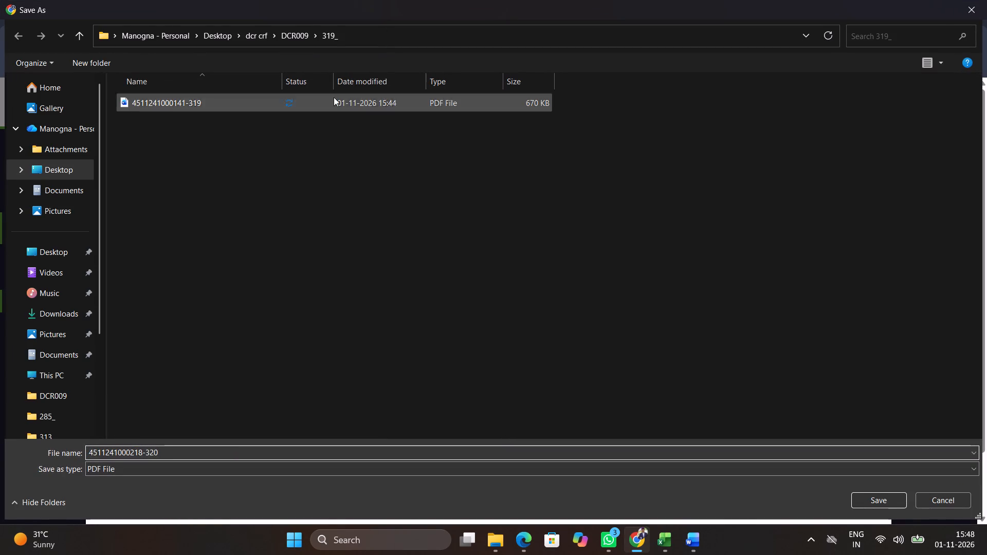
click(282, 35)
scroll(167, 342, down, 17)
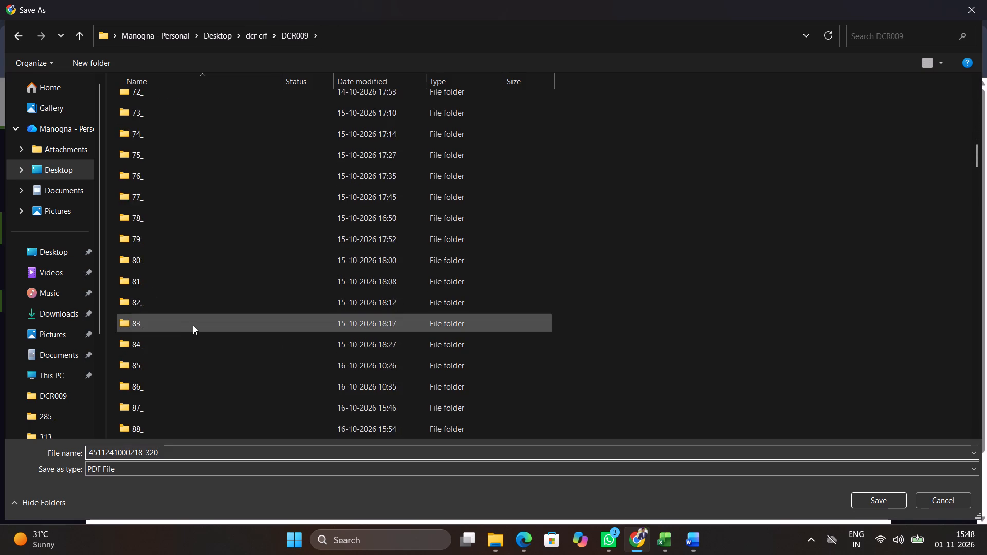
scroll(198, 320, down, 13)
scroll(207, 311, down, 18)
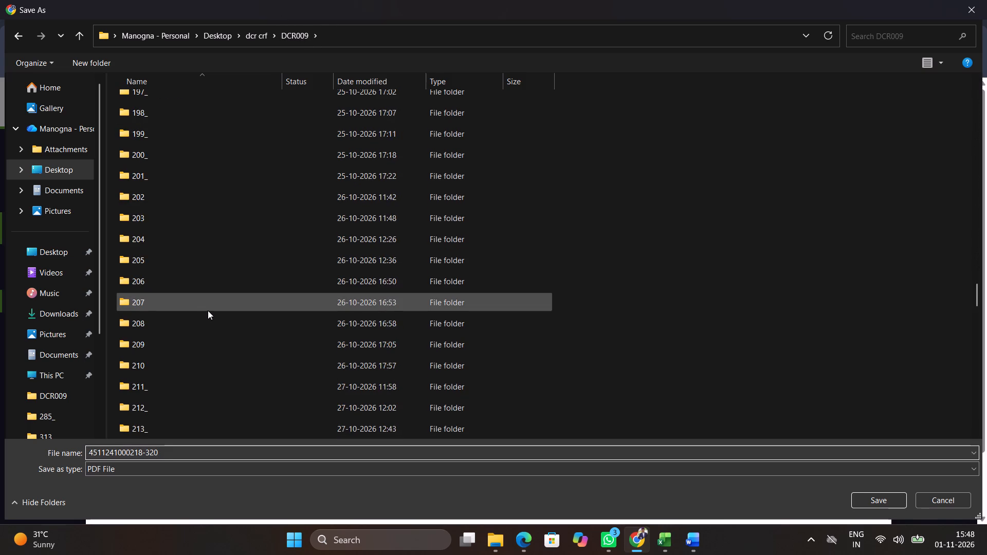
scroll(208, 310, down, 12)
scroll(211, 308, down, 20)
scroll(211, 308, down, 3)
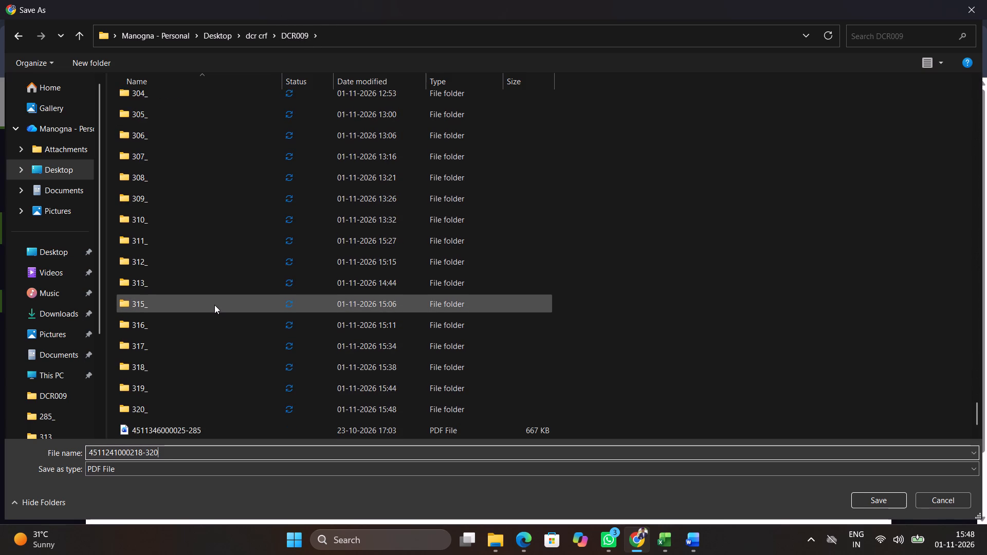
scroll(214, 305, down, 6)
double_click(213, 412)
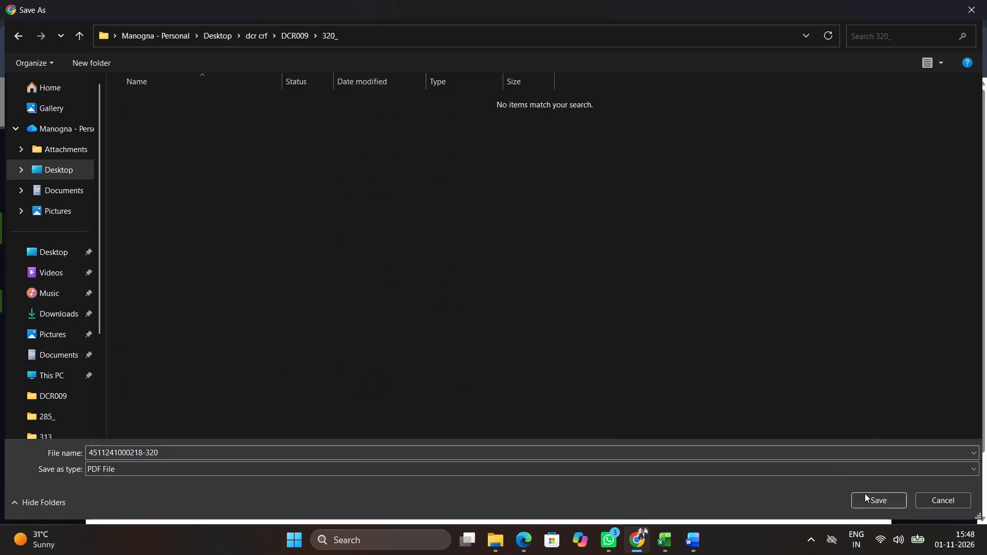
click(867, 495)
Return to SUNGRACE, dismiss the copy message and close the consumer's Quick Copy Details.
click(136, 0)
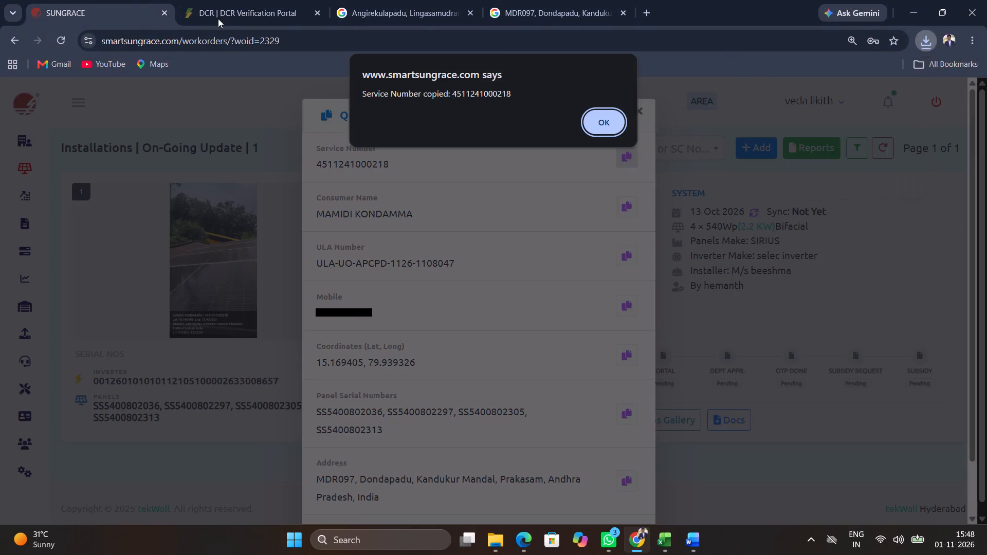
click(608, 120)
click(696, 110)
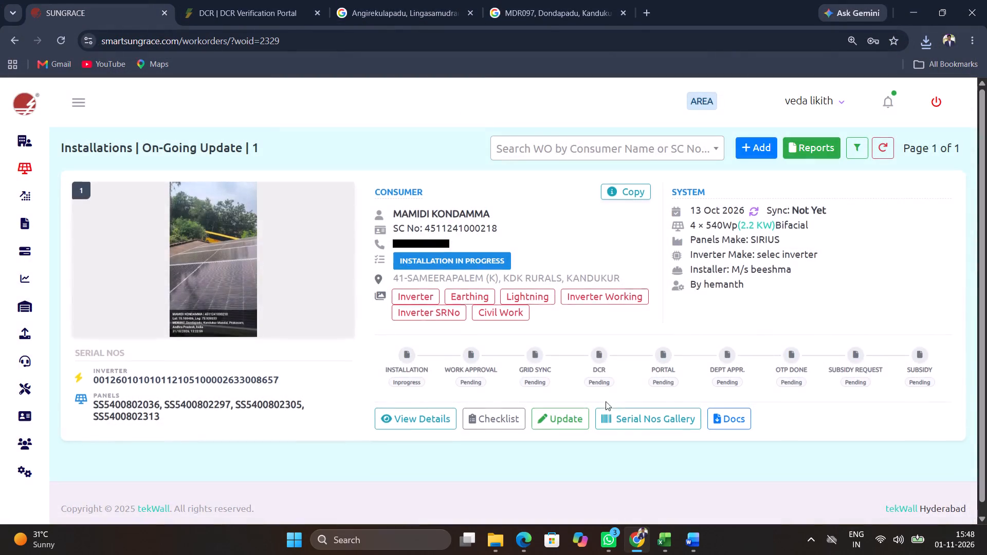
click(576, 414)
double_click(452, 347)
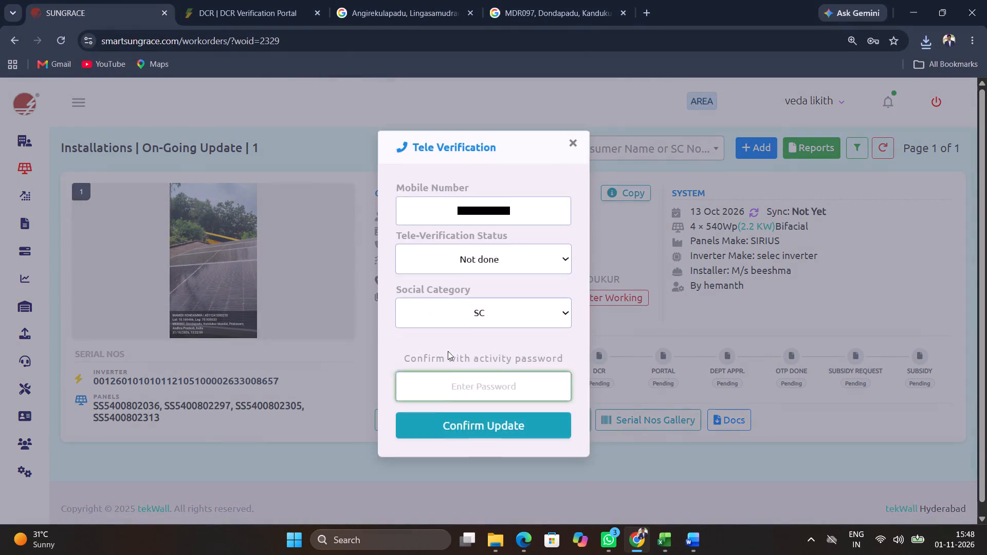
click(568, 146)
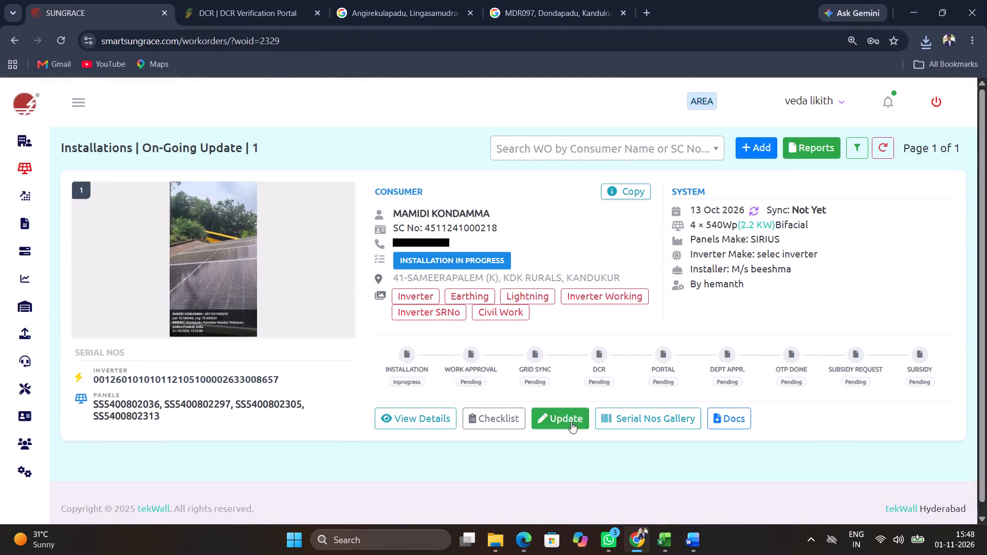
Attach the -320 certificate PDF from DCR009's 320_ folder as the DCR upload in the work order's Project Stage form and submit it.
click(571, 422)
click(432, 357)
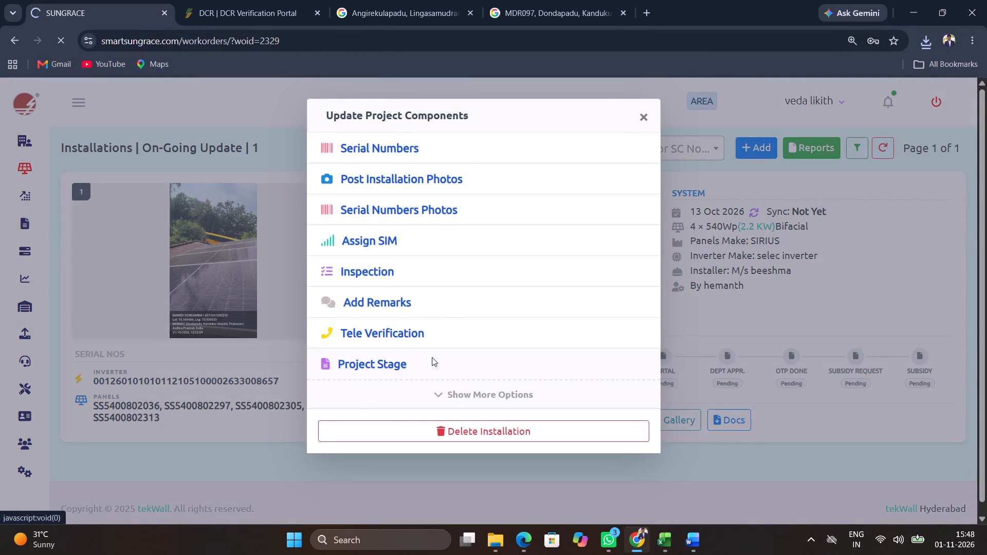
scroll(362, 218, down, 4)
click(363, 419)
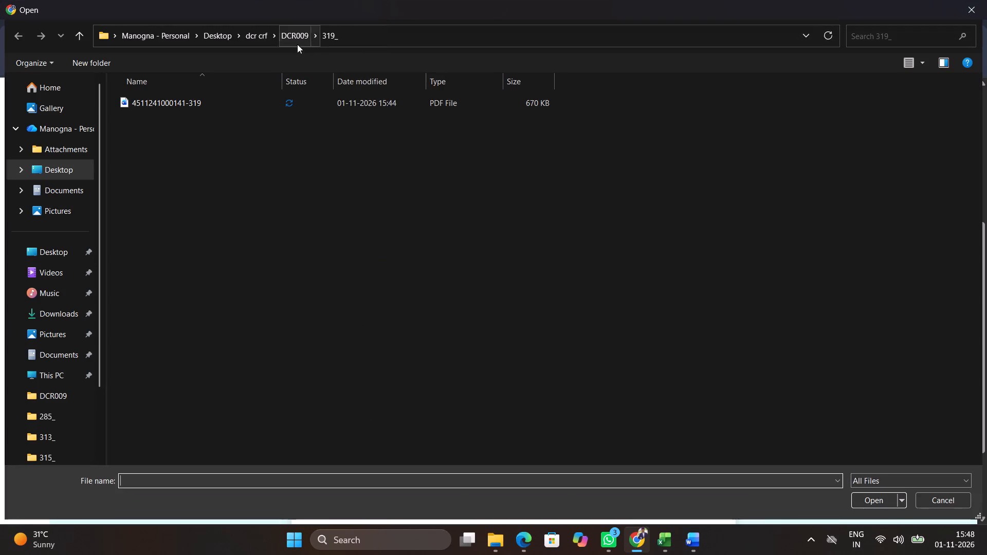
click(295, 40)
scroll(173, 418, down, 1)
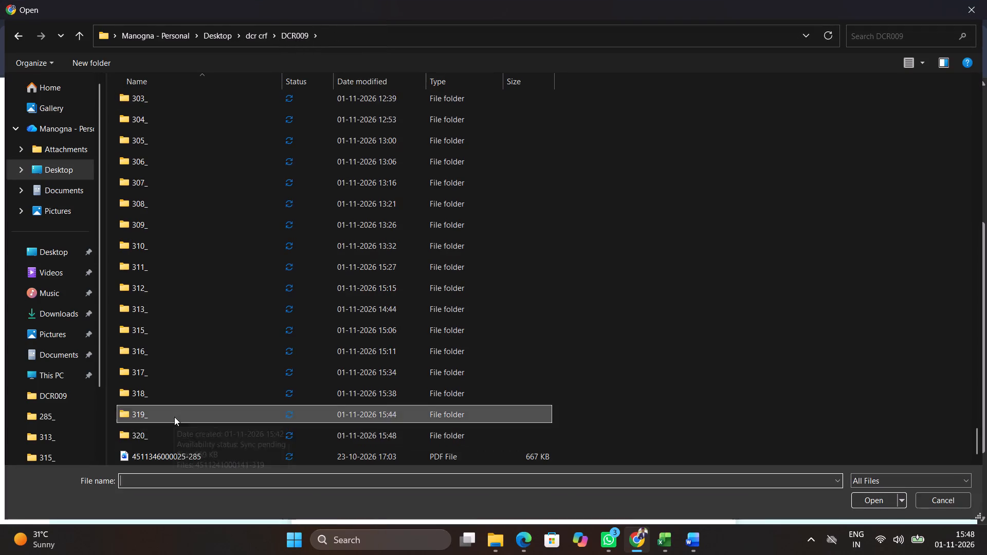
double_click(165, 437)
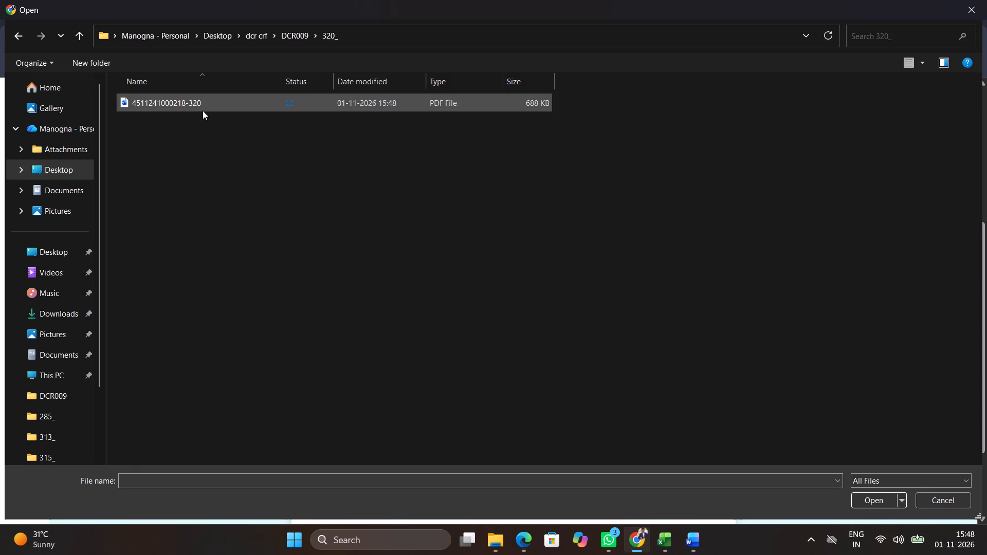
double_click(203, 110)
click(356, 492)
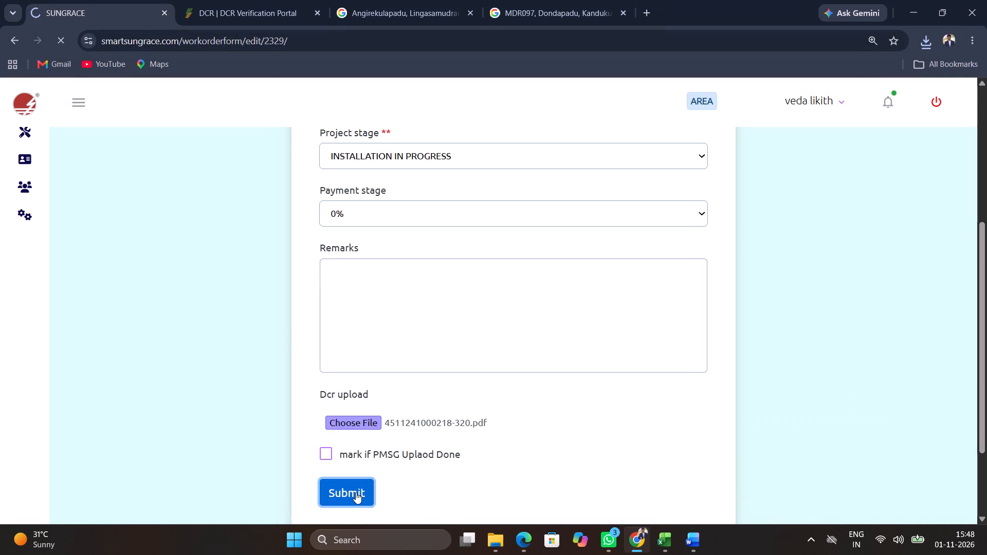
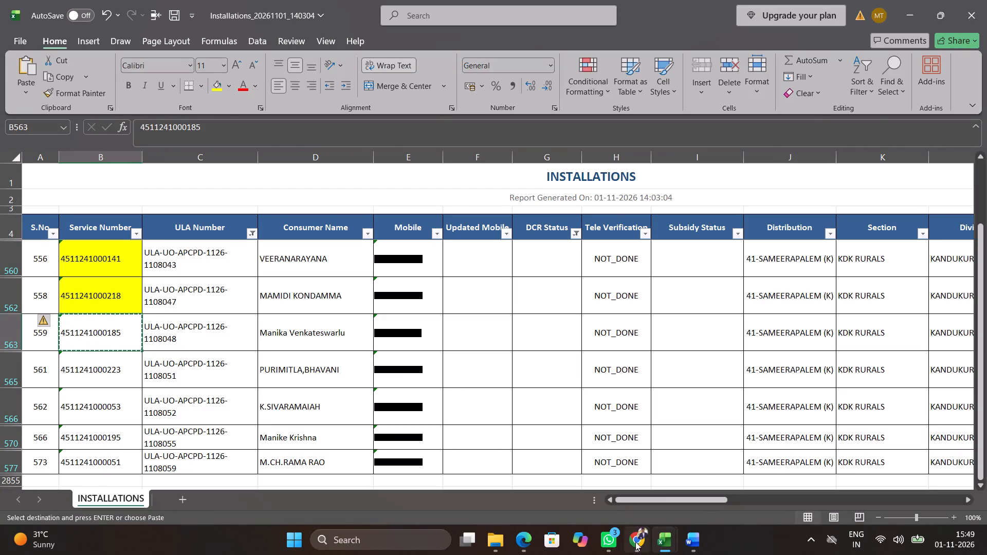
Switch to SUNGRACE, find the work order by the copied service number and copy its ULA number from Quick Copy Details.
click(625, 482)
click(551, 154)
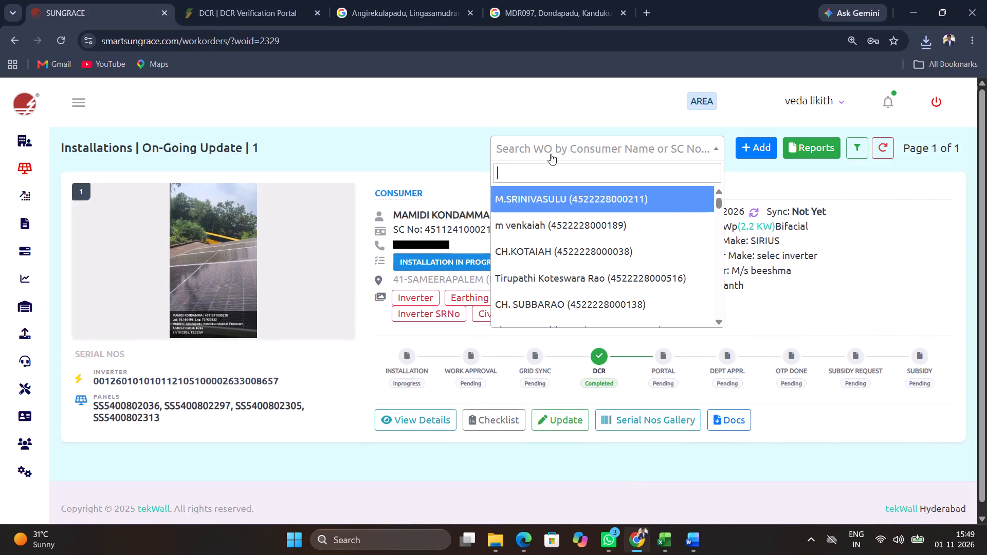
key(ctrl+v)
key(Return)
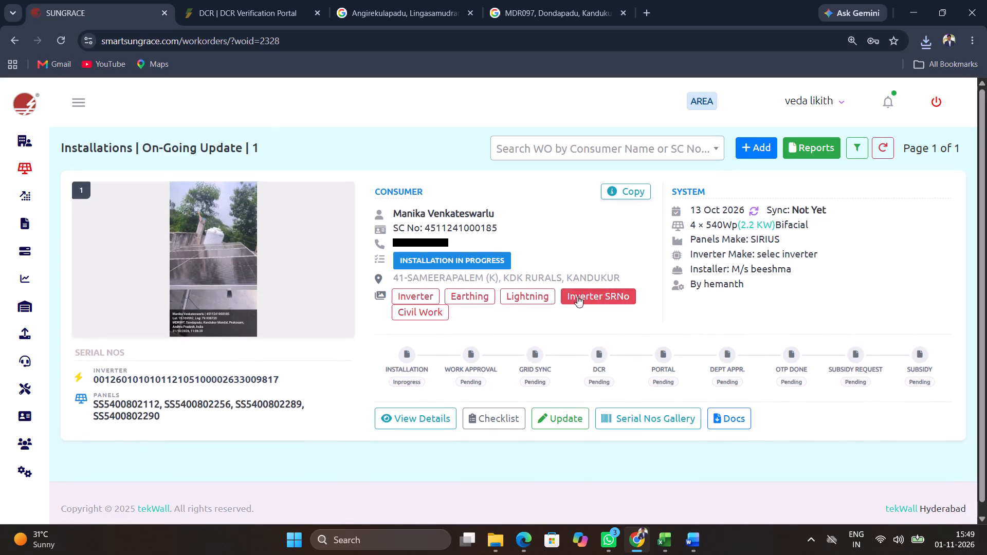
click(632, 186)
click(623, 257)
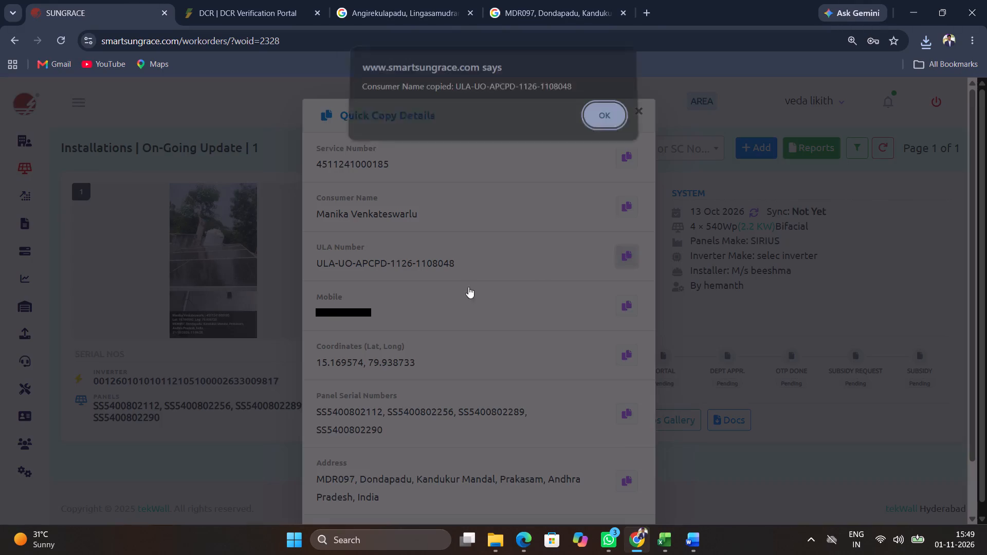
Close the certificate view in the DCR portal, add a new B2C consumer DCR and paste the ULA number as Consumer Application Number.
click(242, 1)
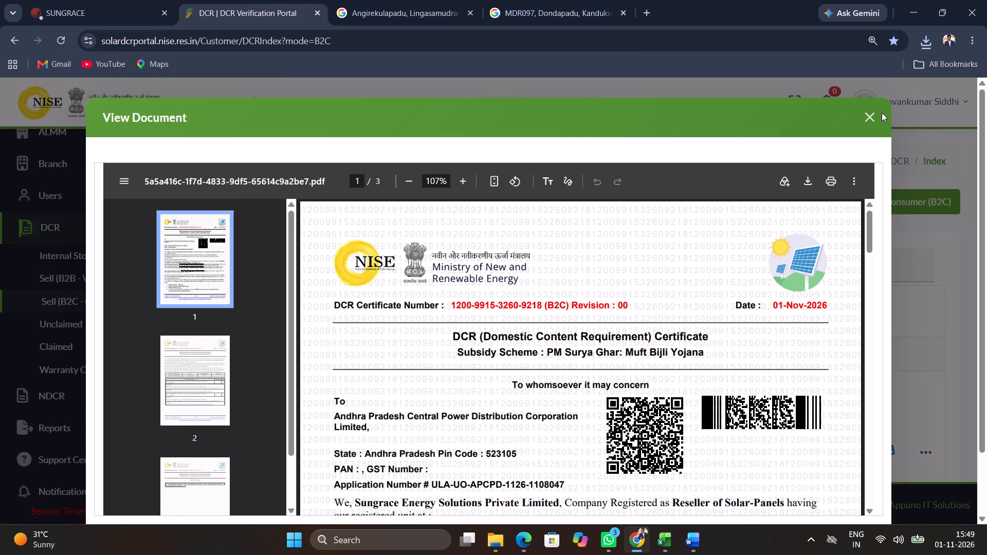
click(866, 116)
click(847, 201)
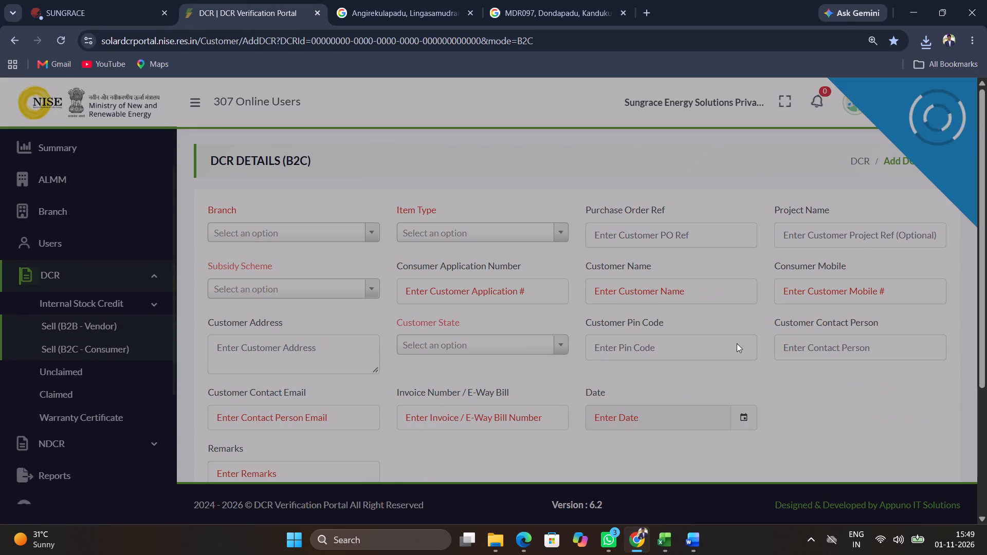
click(509, 283)
key(ctrl+v)
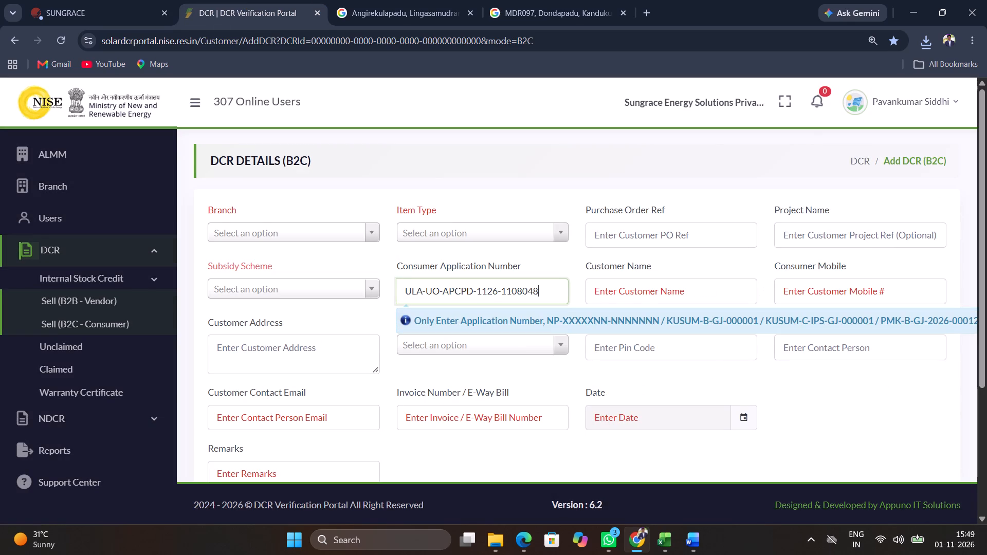
Set the Branch to Andhra Pradesh, the Subsidy Scheme to PM Surya Ghar: Muft Bijli Yojana and the Item Type to Solar Panels.
click(314, 237)
click(286, 292)
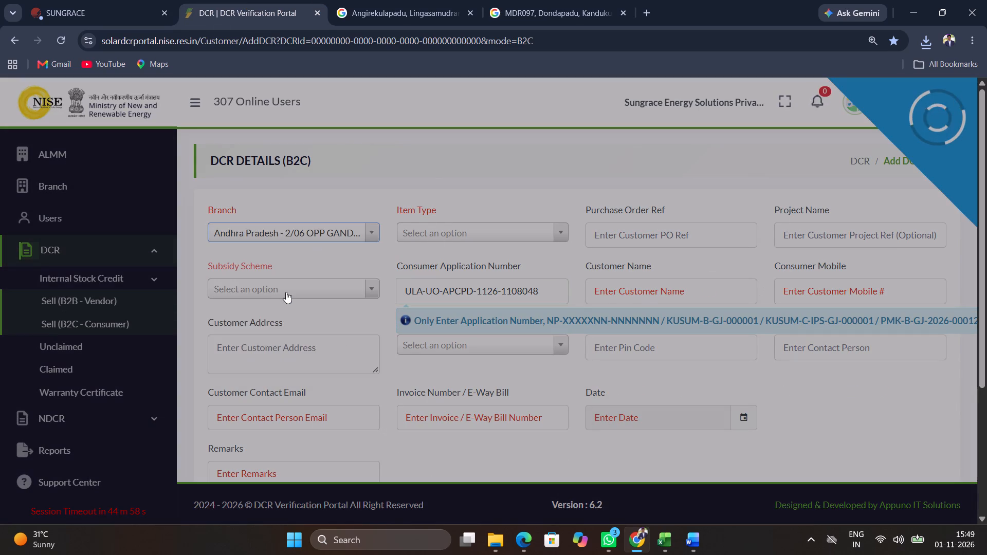
click(290, 285)
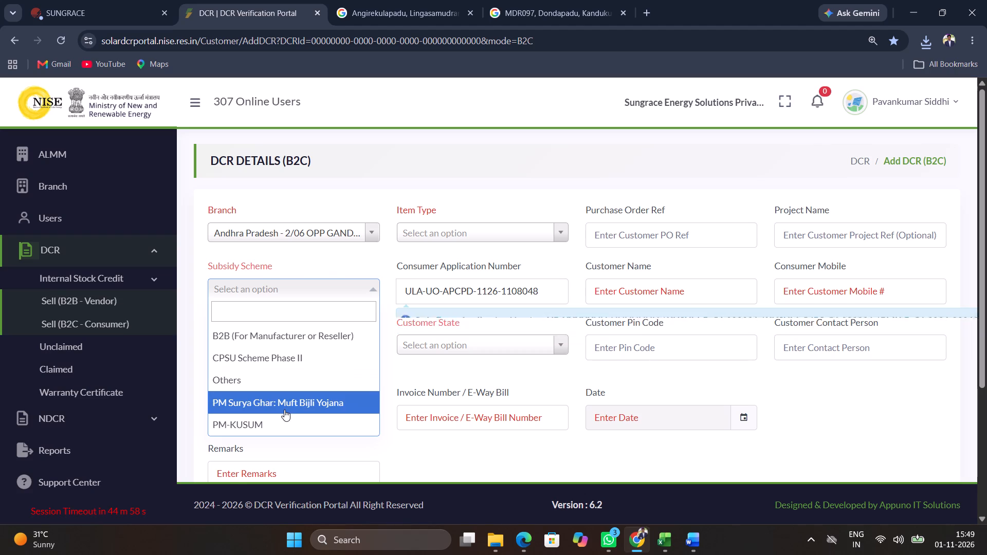
click(284, 410)
double_click(455, 240)
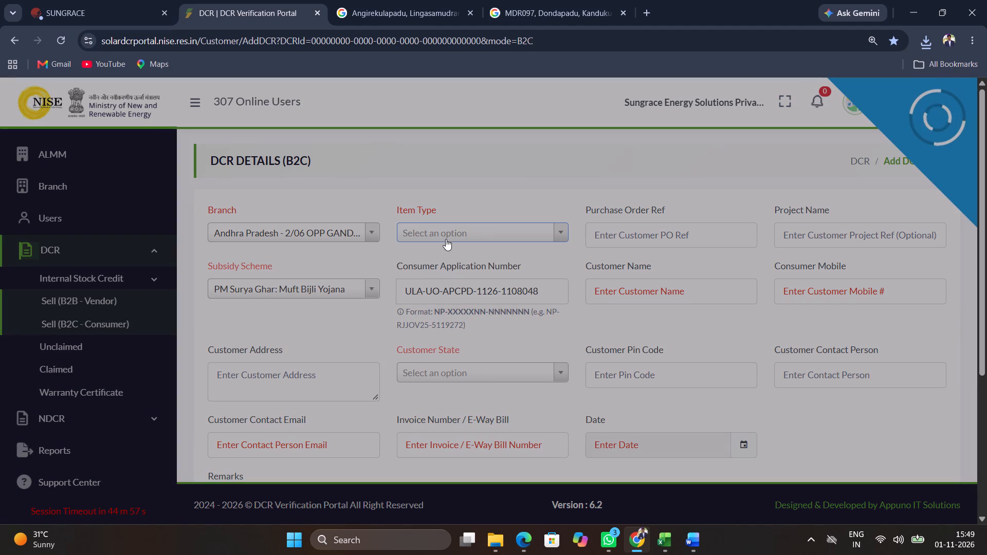
click(447, 233)
click(430, 277)
Fill Customer Name with Andhra Pradesh Central Power Distribution Corporation Limited, copied from the Word details document.
click(651, 300)
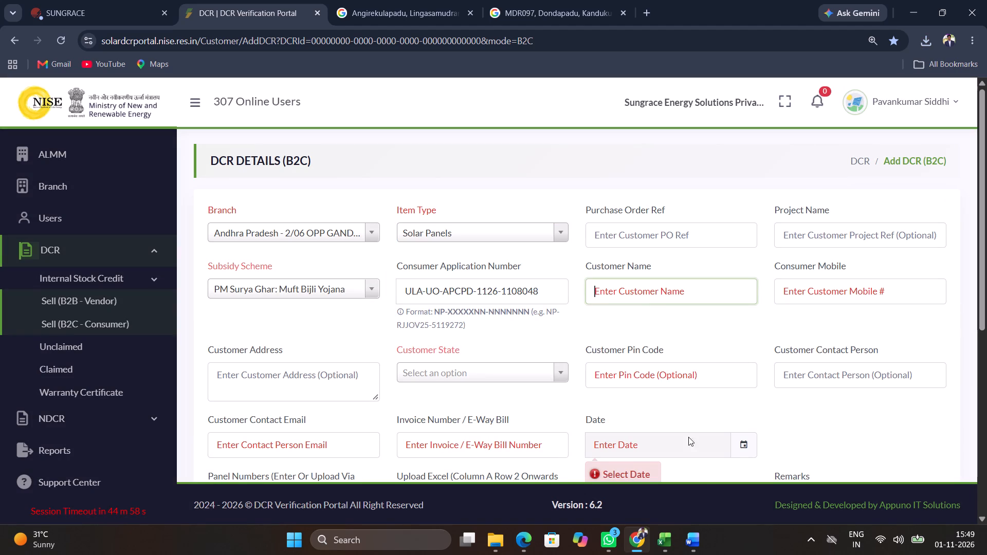
click(676, 483)
scroll(385, 334, up, 6)
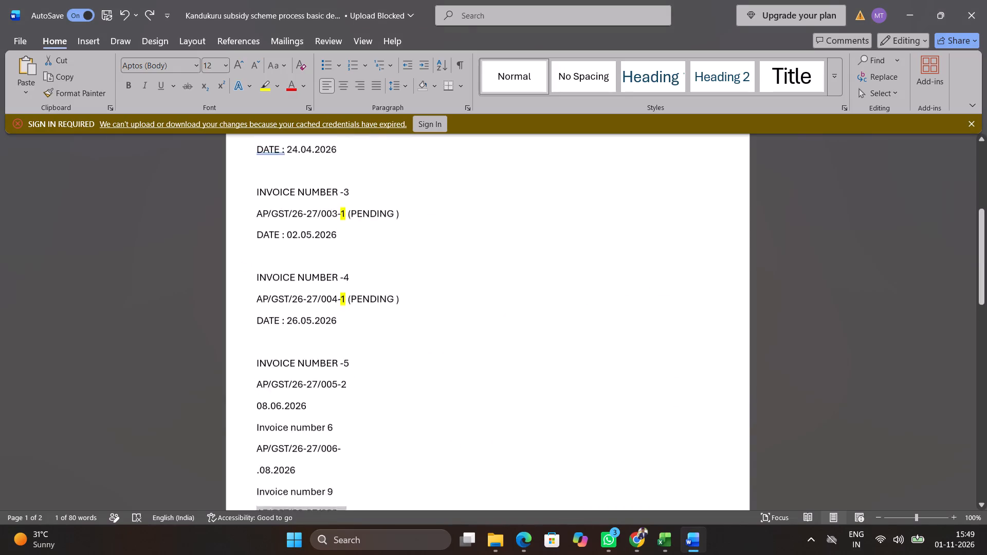
scroll(385, 334, up, 12)
drag(340, 182, 642, 181)
click(642, 181)
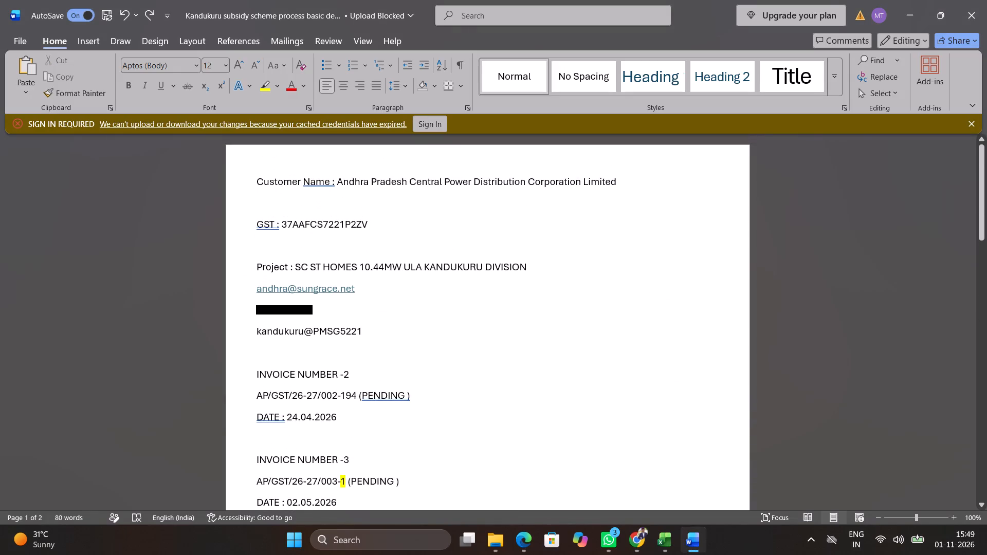
drag(339, 182, 660, 182)
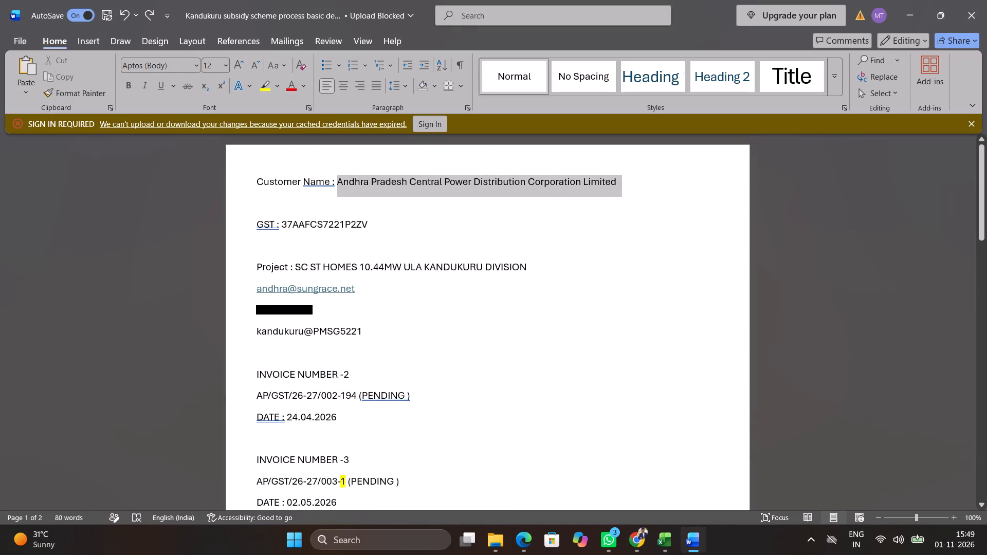
drag(660, 182, 632, 192)
key(ctrl+c)
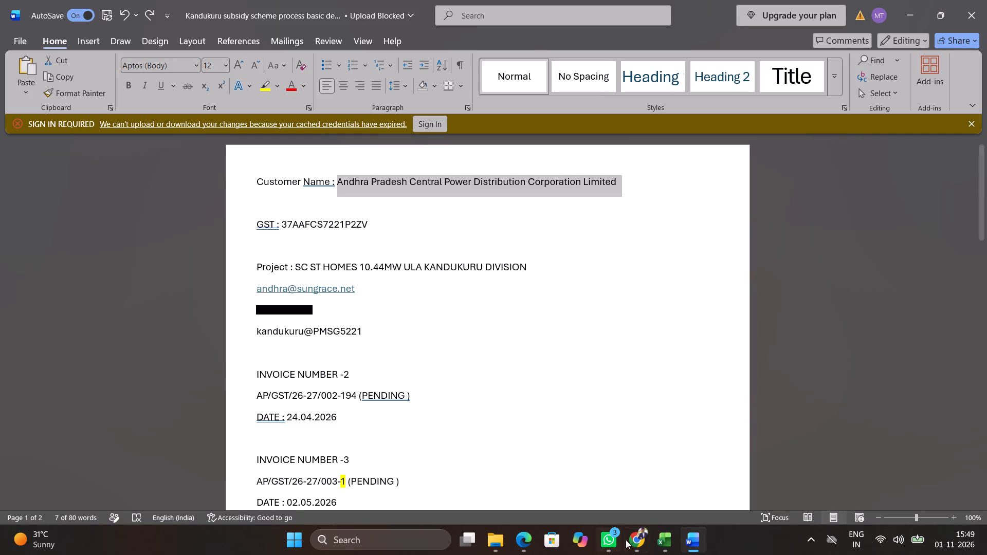
click(618, 489)
key(ctrl+v)
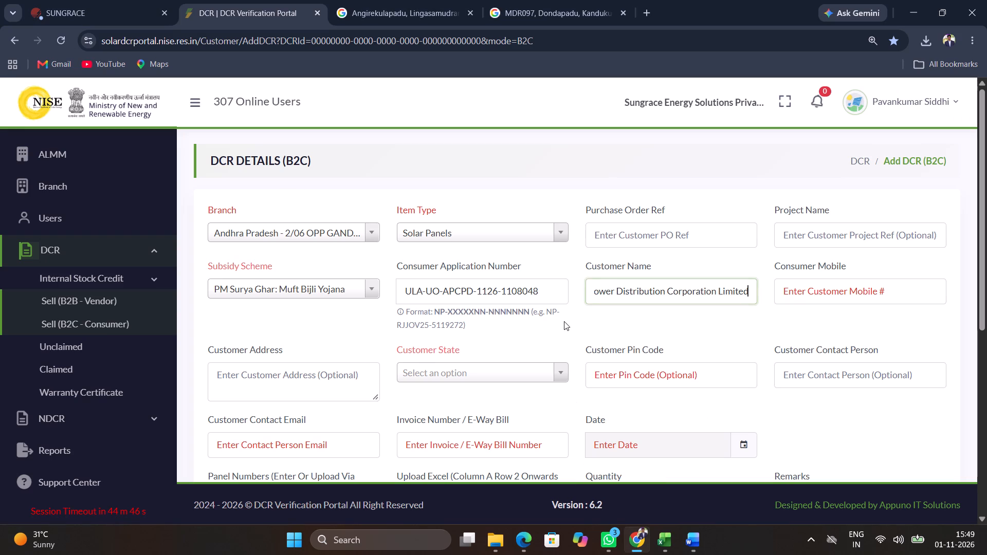
Fill Project Name with SC ST HOMES 10.44MW ULA KANDUKURU DIVISION, copied from the Word document.
click(811, 239)
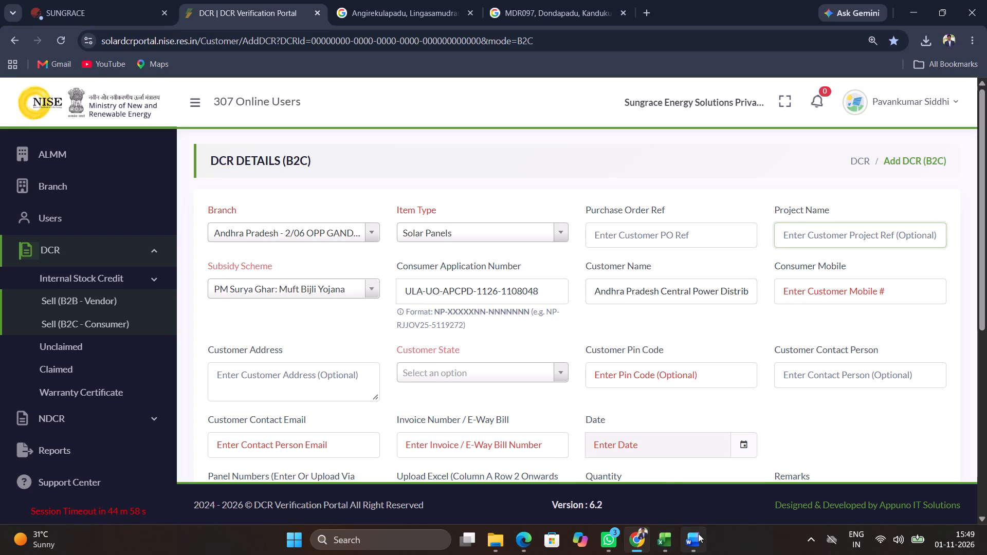
click(666, 484)
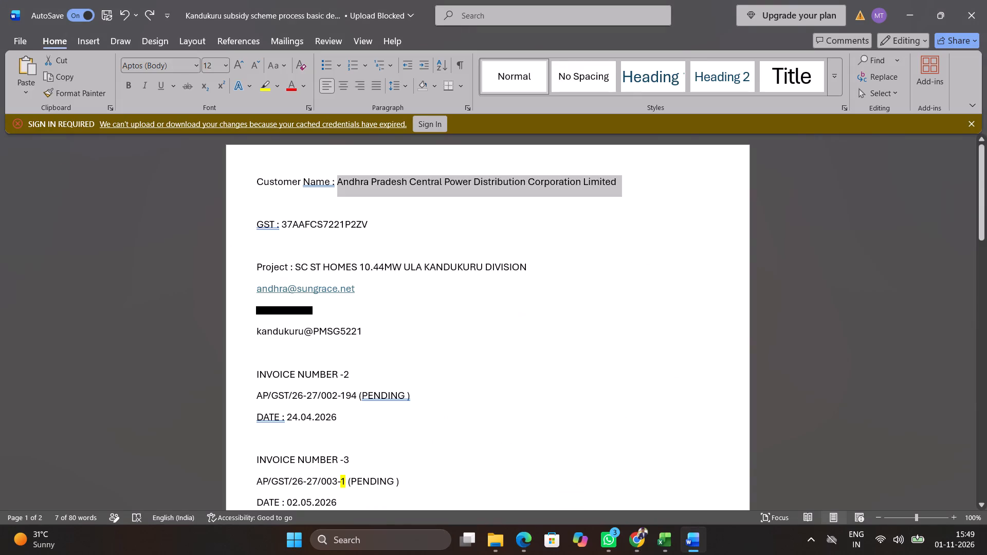
drag(295, 265, 535, 275)
key(ctrl+c)
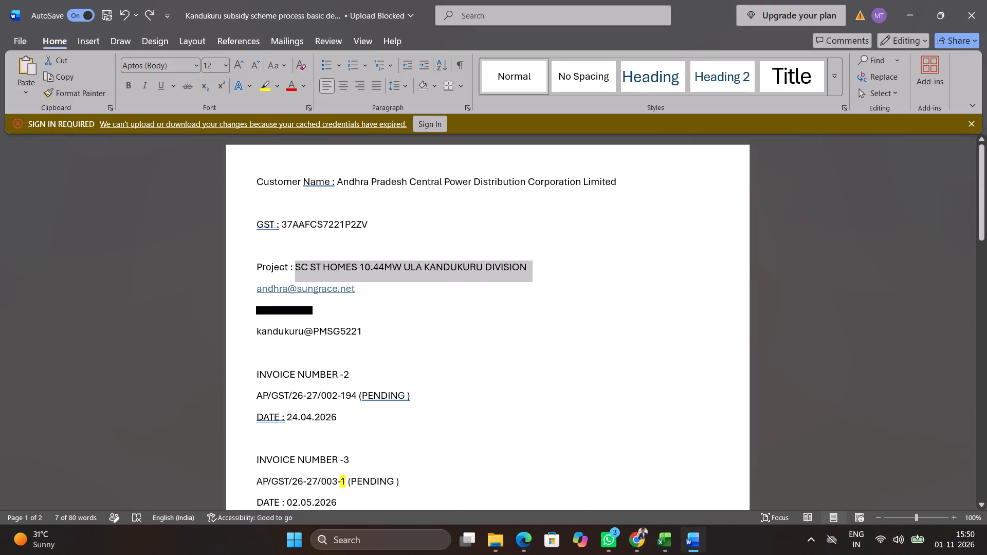
double_click(647, 512)
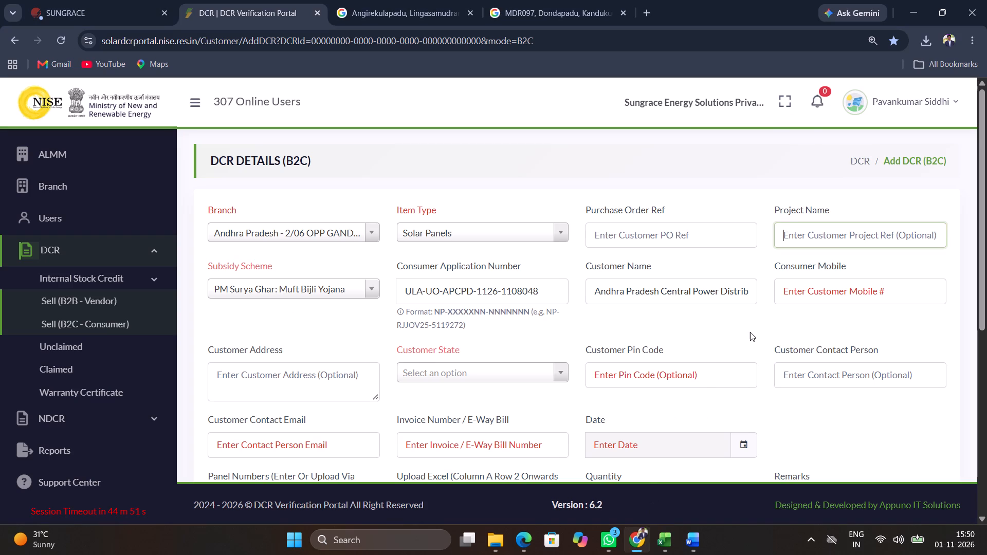
key(ctrl+v)
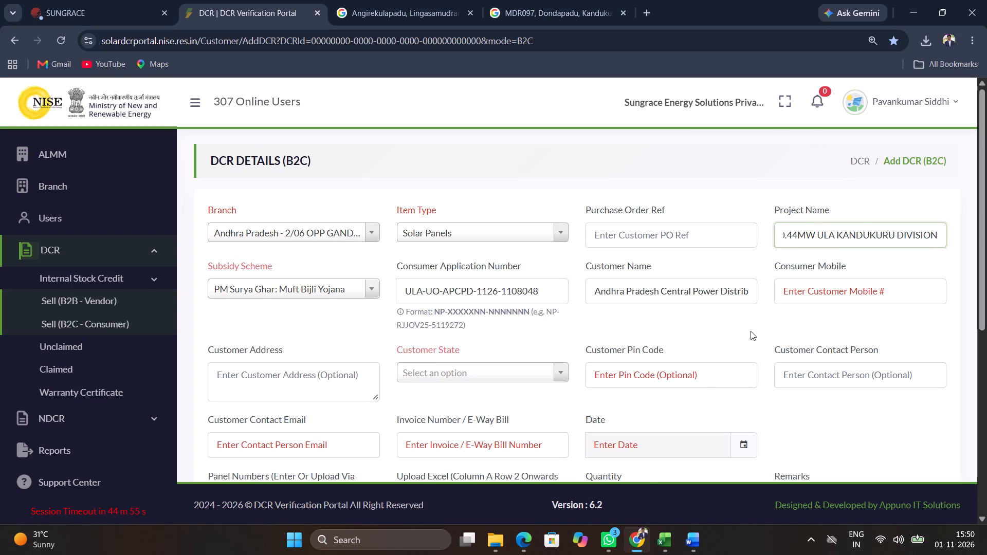
Copy the contact mobile number from the Word document for the Consumer Mobile field and return to the DCR form.
click(822, 300)
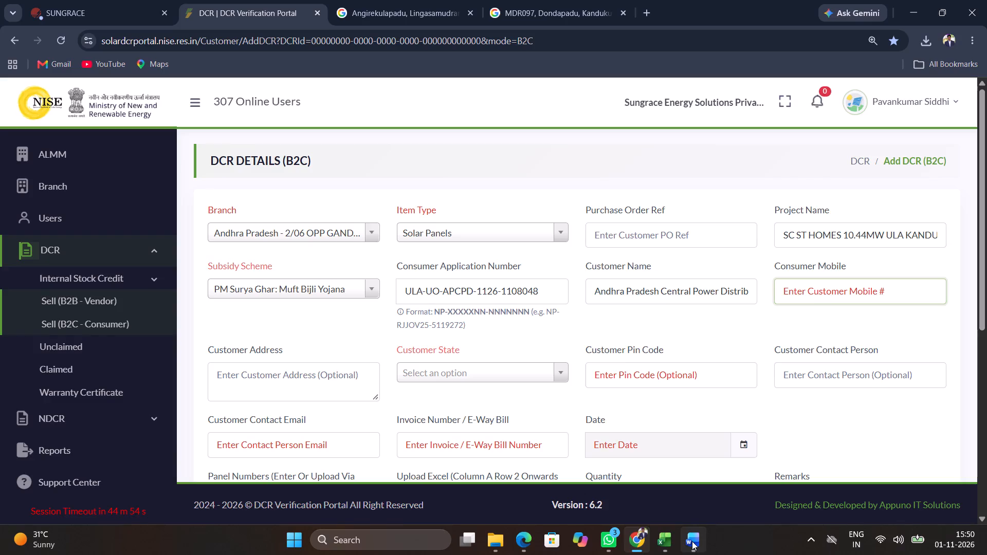
click(680, 488)
drag(347, 305, 216, 315)
click(216, 315)
key(ctrl+c)
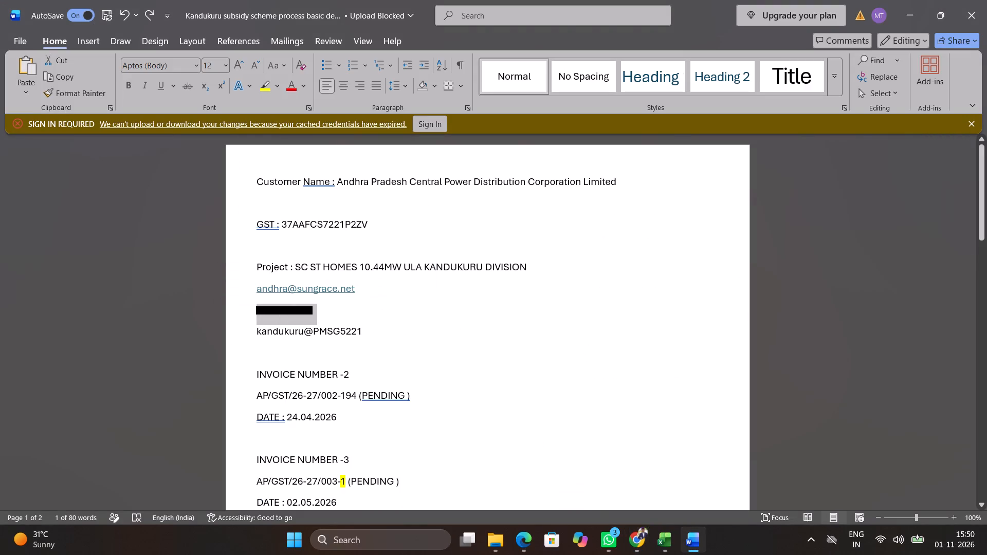
click(645, 542)
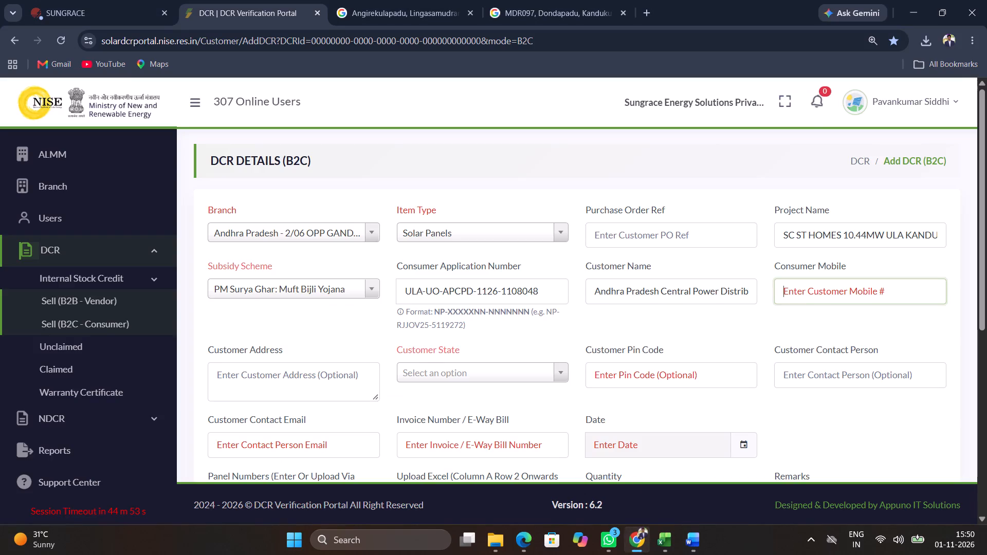
Fill Consumer Mobile with the contact mobile number copied from the Word document.
key(ctrl+v)
Set the Customer State to Andhra Pradesh (37).
scroll(512, 277, down, 1)
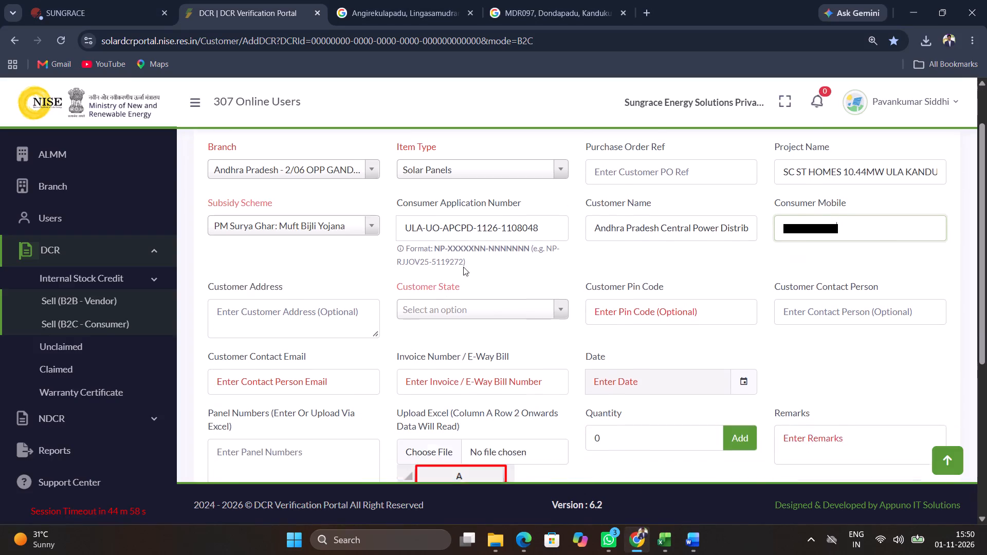
click(435, 310)
click(427, 404)
Fill Customer Contact Email with the contact e-mail address copied from the Word details document.
scroll(429, 308, down, 1)
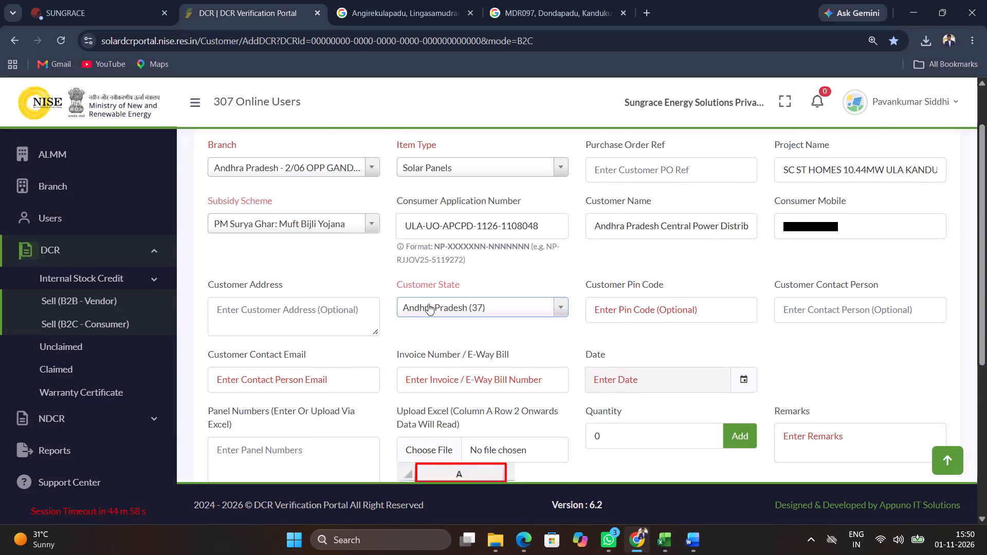
click(325, 327)
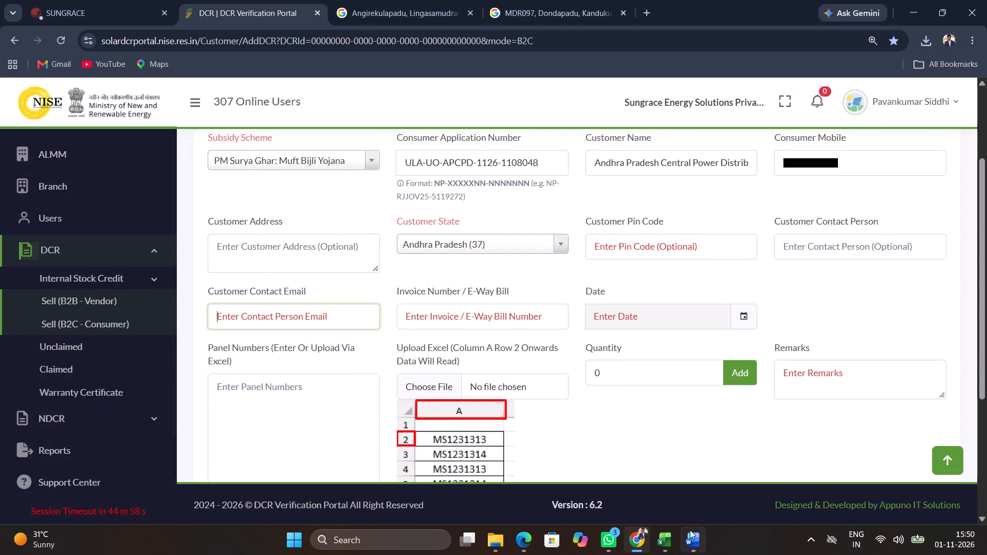
click(662, 480)
drag(366, 291, 230, 291)
key(ctrl+c)
ctrl+click(230, 290)
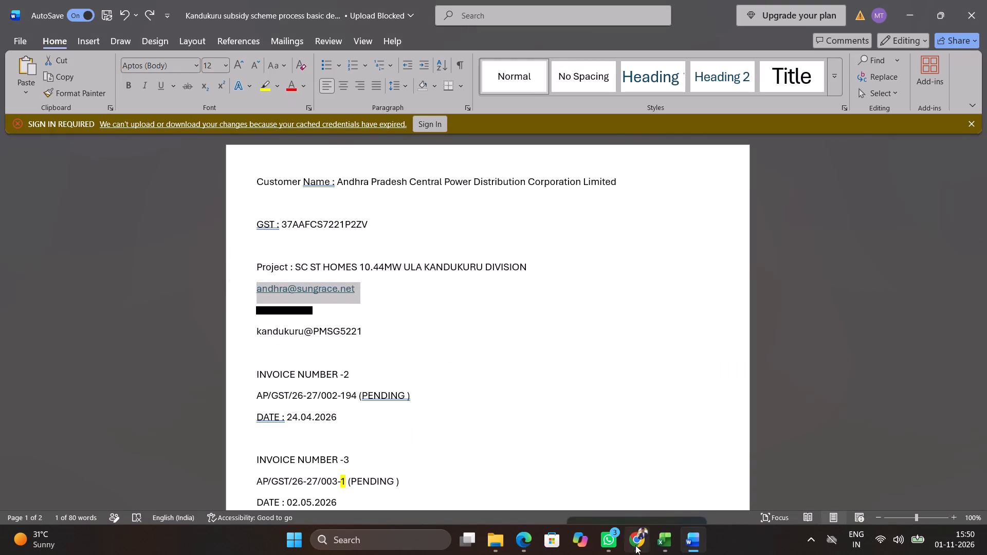
click(626, 485)
key(ctrl+v)
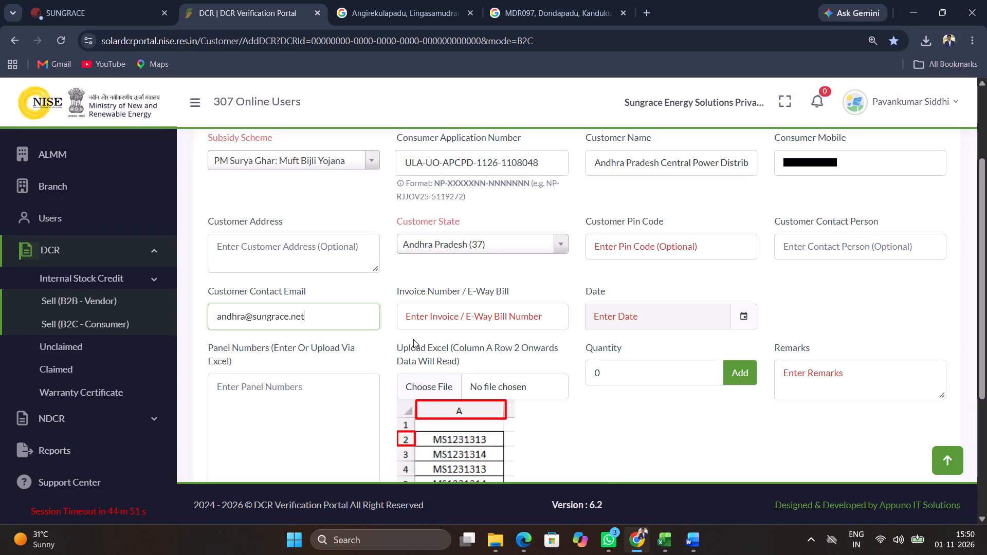
Fill Invoice Number / E-Way Bill with AP/GST/26-27/009-, copied from the Invoice number 9 entry in the Word document.
click(474, 314)
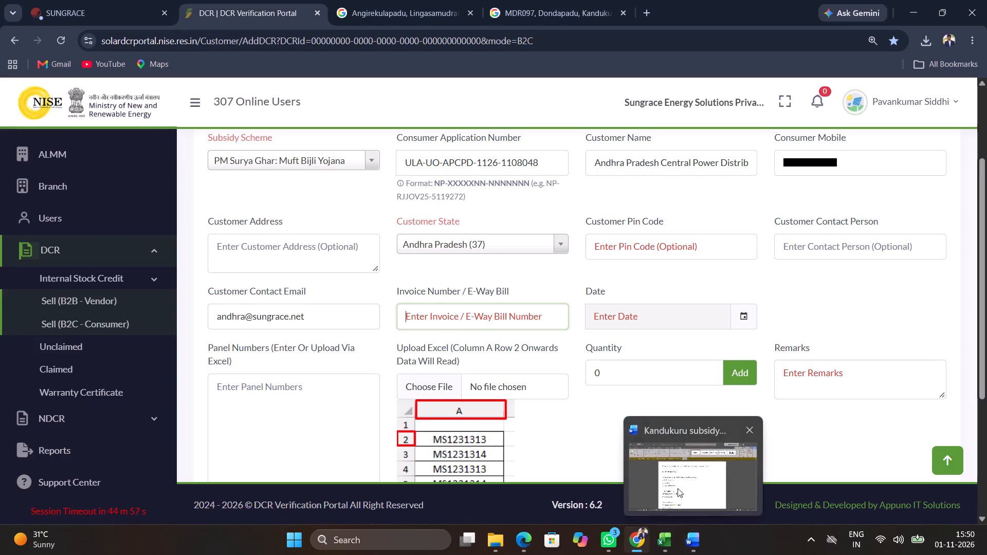
click(678, 488)
scroll(387, 294, down, 15)
drag(365, 319, 214, 334)
click(214, 334)
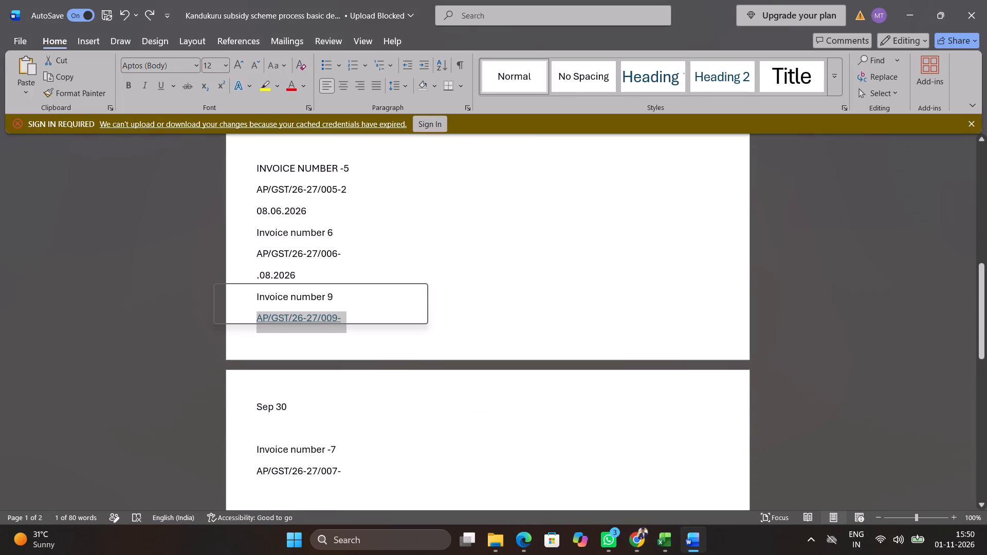
key(ctrl+c)
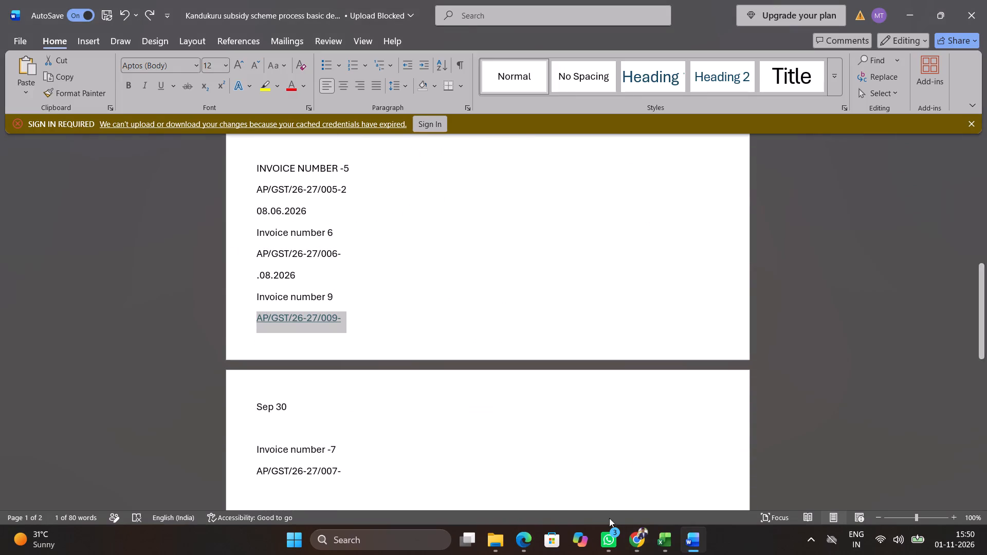
click(639, 496)
key(ctrl+v)
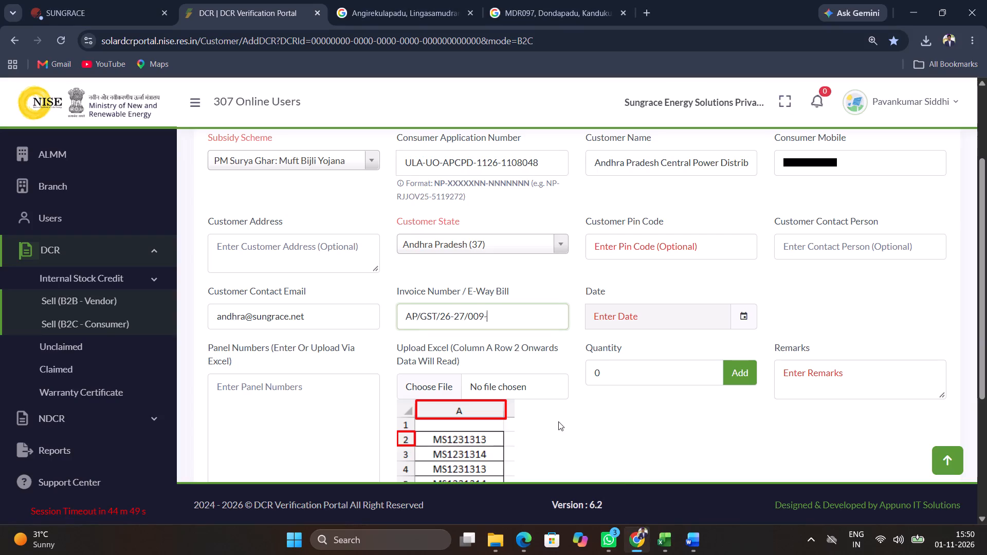
Complete the invoice number as AP/GST/26-27/009-321.
text(32)
key(0)
click(638, 320)
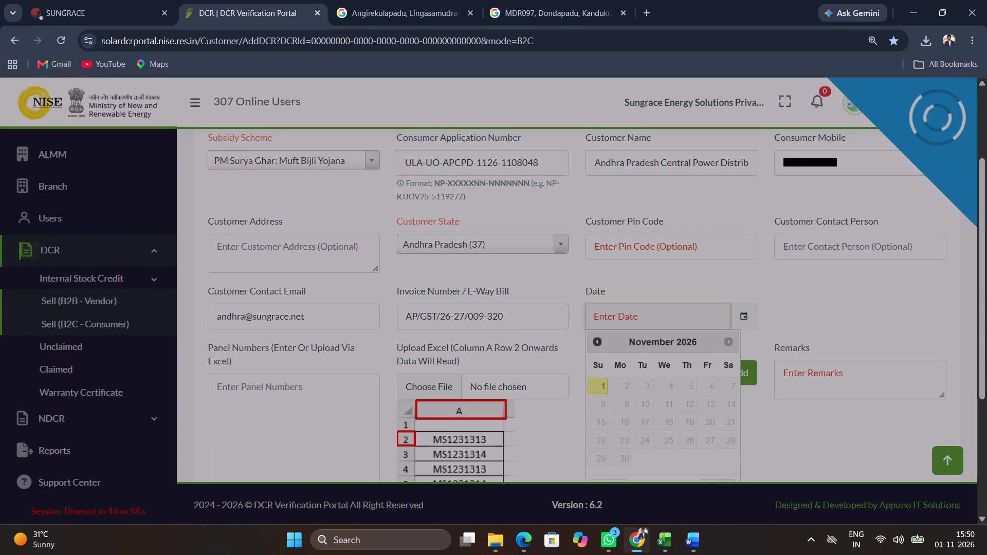
click(515, 317)
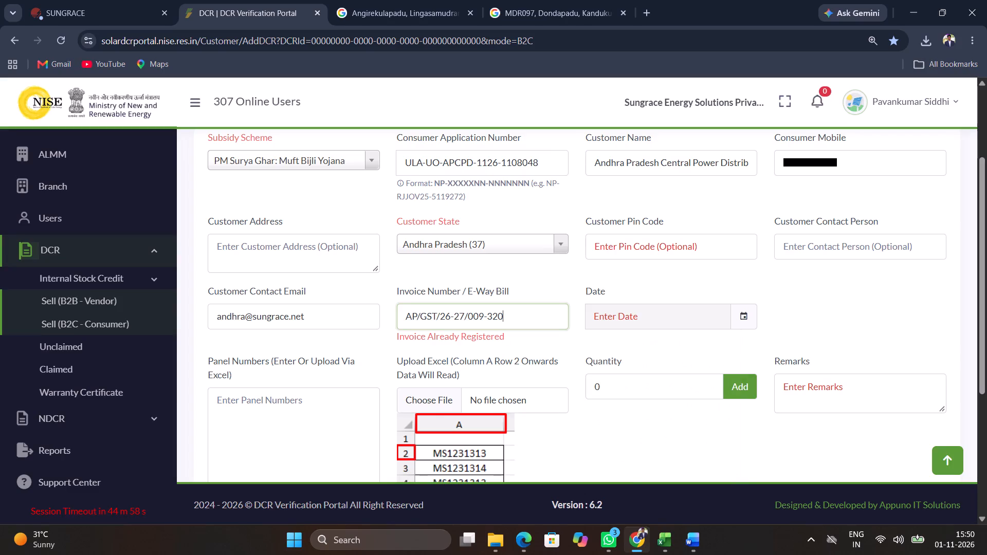
key(BackSpace)
key(1)
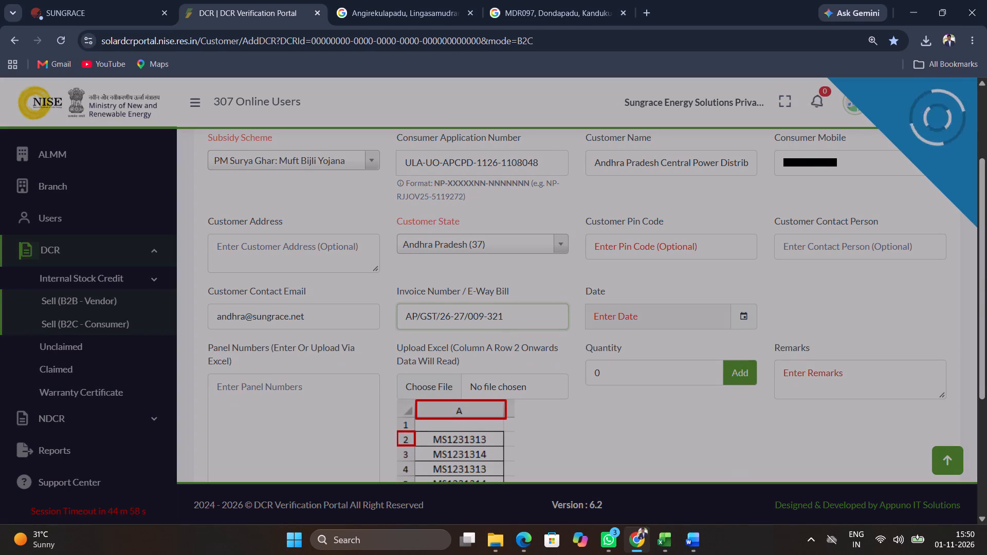
Set the invoice date to 30-Sep-2026.
click(609, 316)
click(600, 342)
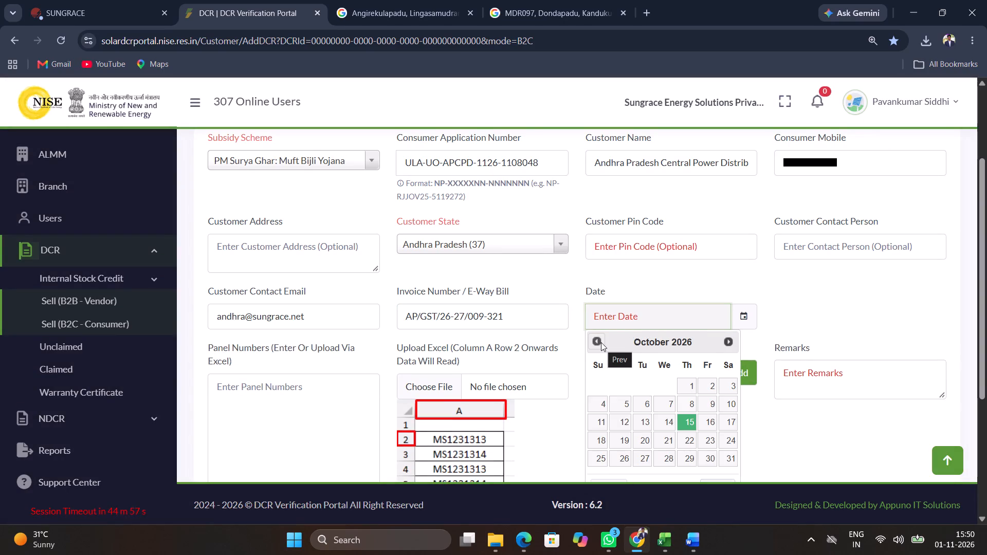
click(601, 342)
click(668, 458)
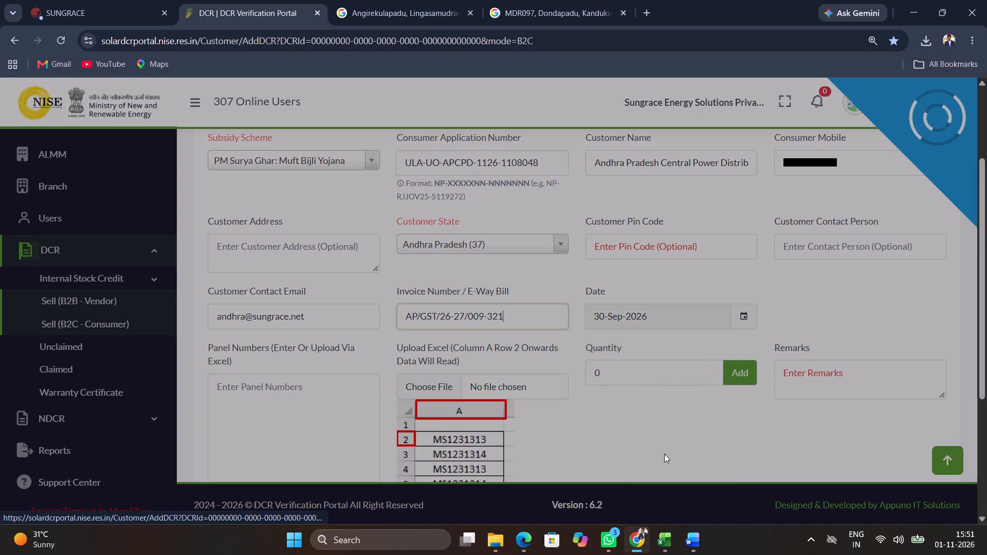
Copy the panel serial numbers from the consumer's Quick Copy Details in SUNGRACE and paste them into the DCR form's Panel Numbers.
click(325, 410)
click(109, 0)
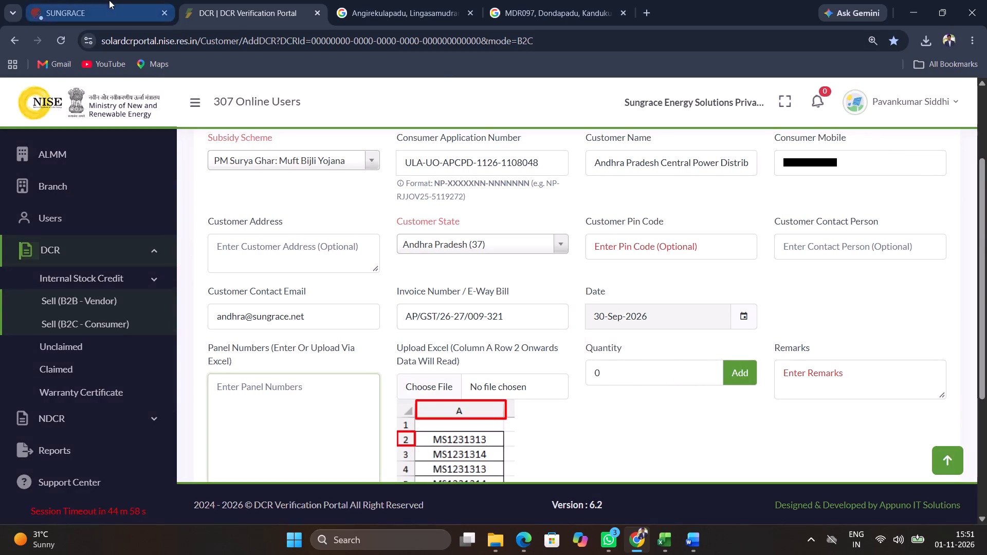
click(606, 123)
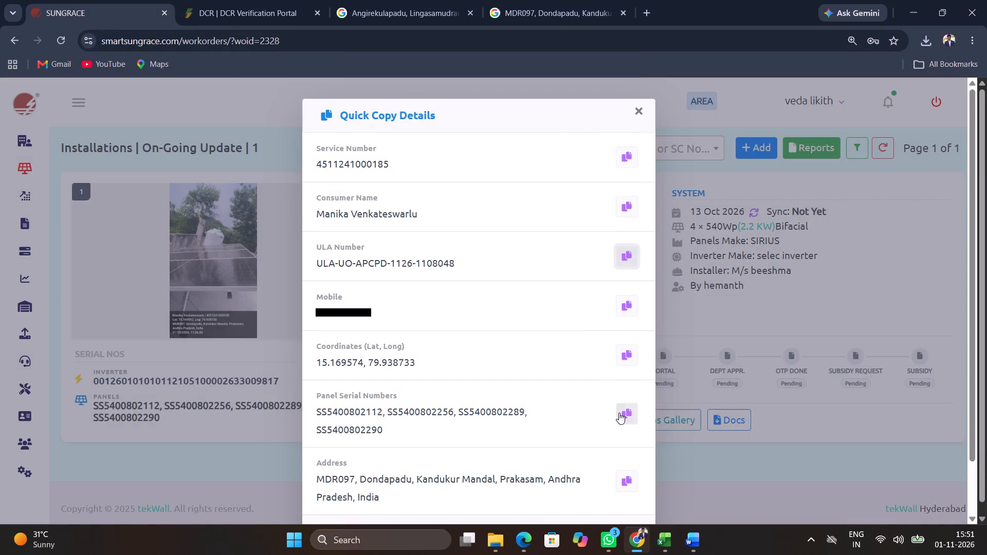
click(621, 413)
click(255, 0)
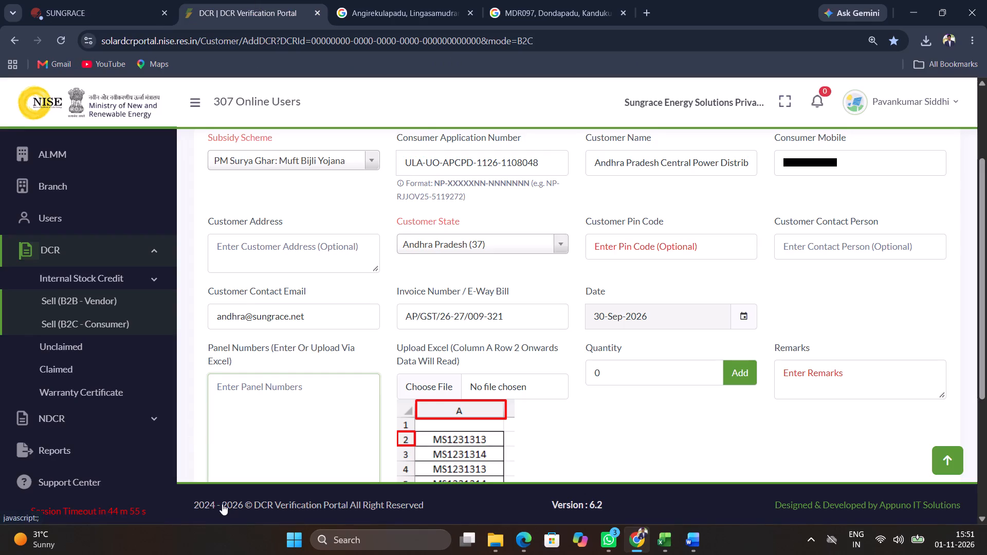
key(ctrl+v)
Separate the four pasted panel serial numbers onto individual lines in Panel Numbers, removing the commas and spaces between them.
key(Left)
key(Left)
key(Left)
key(Left)
key(Left)
key(Left)
key(Left)
key(Left)
key(Left)
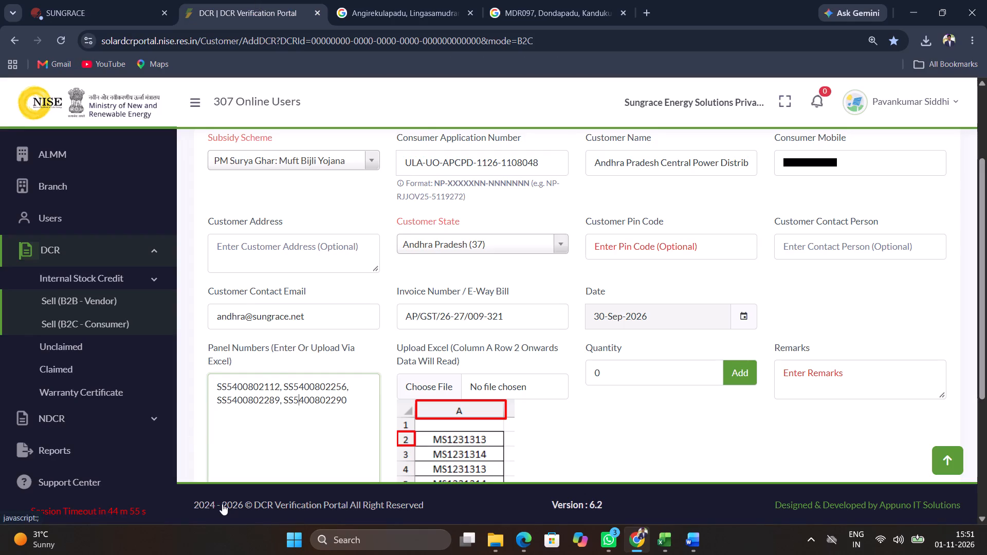
key(Left)
key(Left)
key(Left)
key(BackSpace)
key(BackSpace)
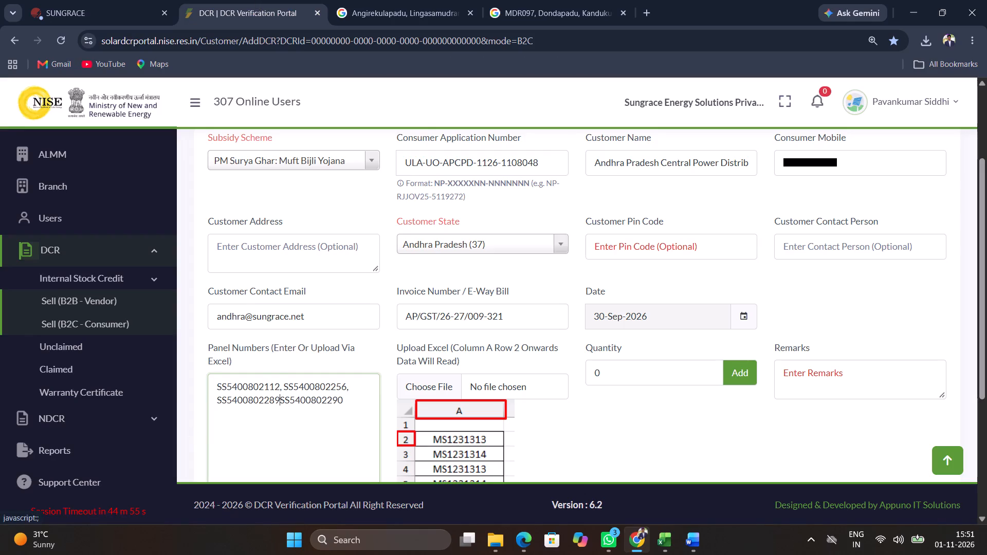
key(Return)
key(Up)
key(Up)
key(Up)
key(Up)
key(Up)
key(Up)
key(Up)
key(Up)
key(Up)
key(Right)
key(Right)
key(Right)
key(Right)
key(Right)
key(Right)
key(Right)
key(Right)
key(Right)
key(Right)
key(Right)
key(Right)
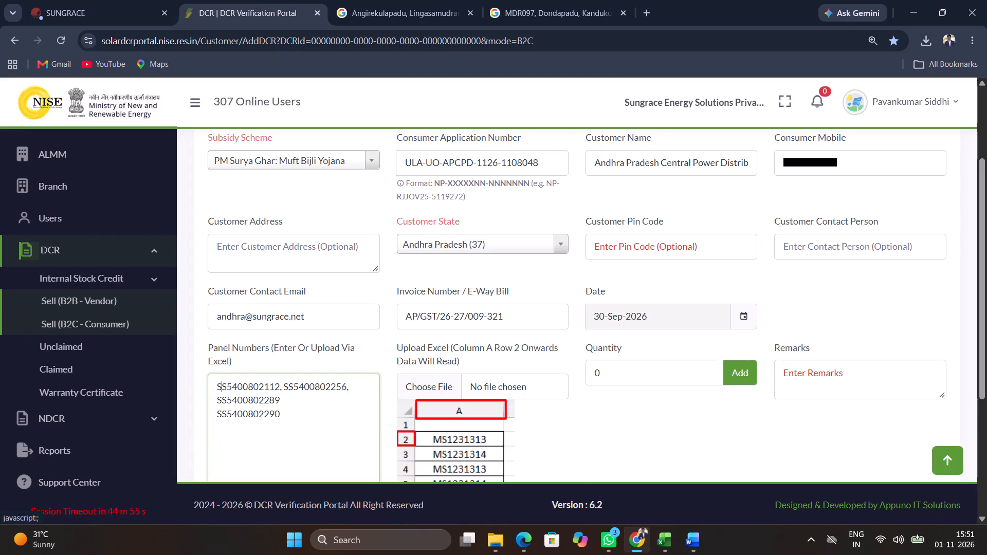
key(Right)
key(Right)
key(BackSpace)
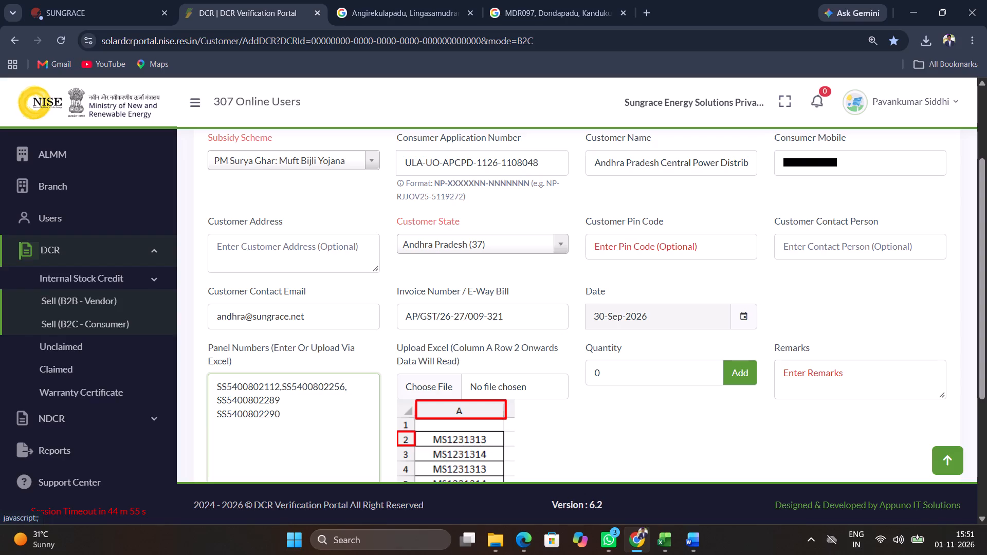
key(BackSpace)
key(Return)
key(Right)
key(Right)
key(Right)
key(Right)
key(Right)
key(Right)
key(Right)
key(Right)
key(Right)
key(Right)
key(Right)
key(Right)
key(Right)
key(Right)
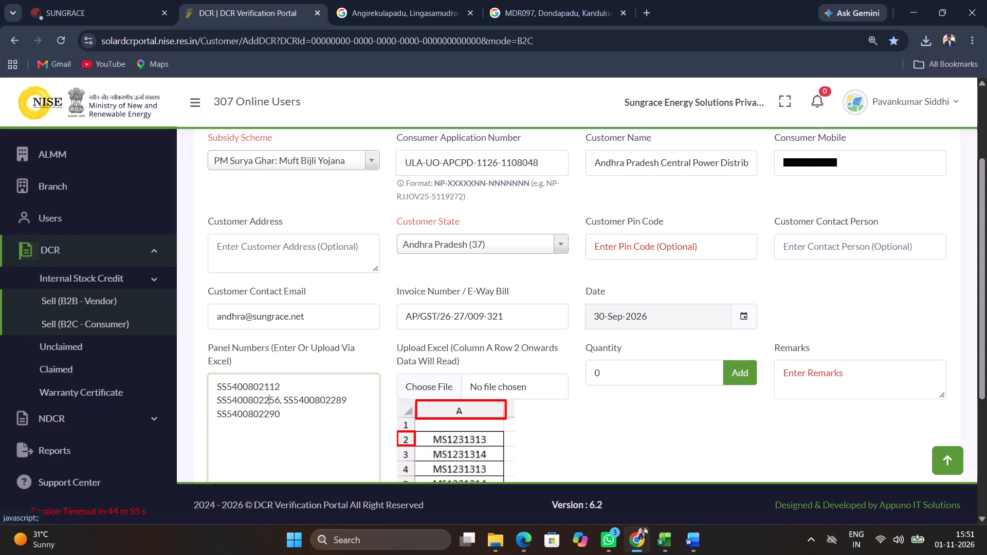
key(Right)
key(Left)
key(BackSpace)
key(BackSpace)
key(Return)
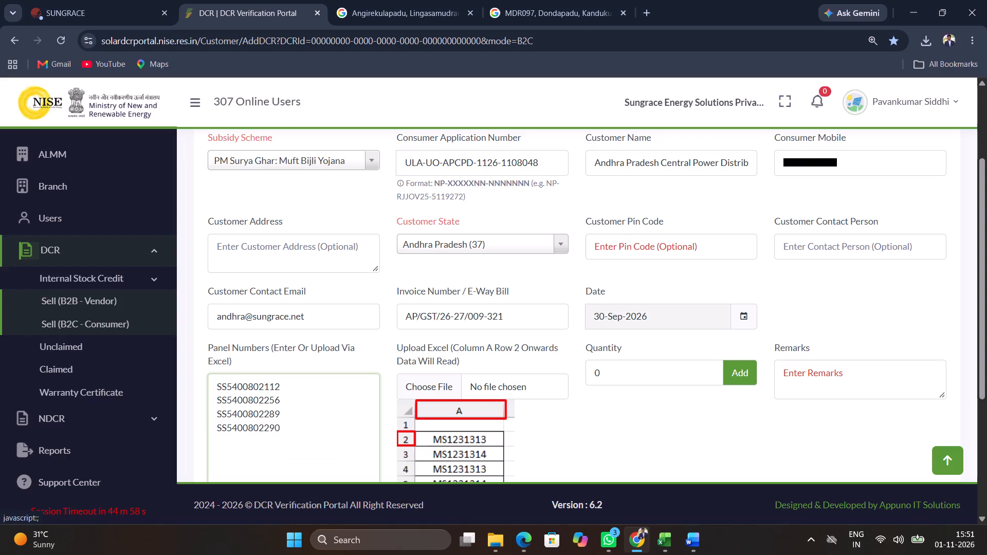
Set the panel quantity to 4 and add the listed panels to the DCR form.
click(631, 376)
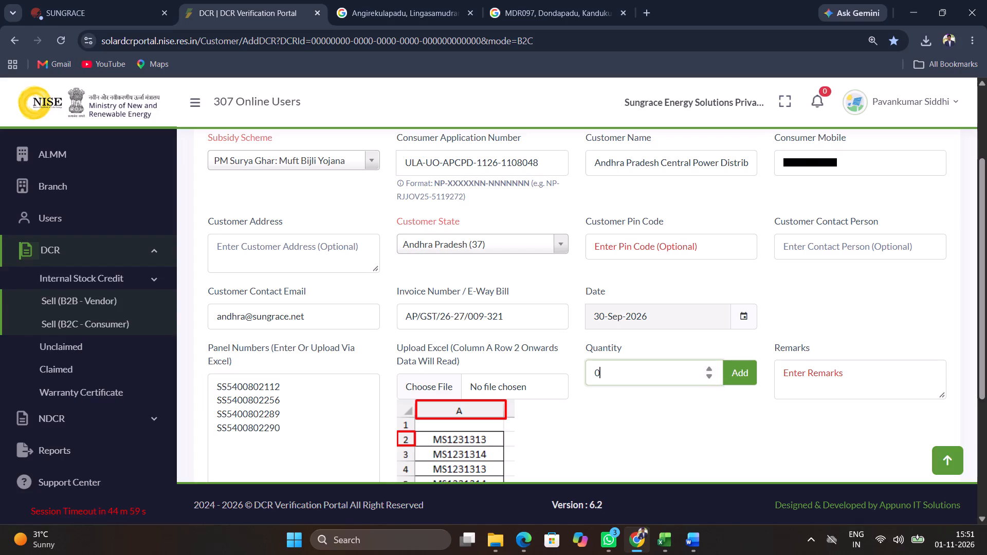
scroll(634, 374, up, 5)
scroll(634, 374, down, 1)
click(741, 376)
Copy the consumer's address from Quick Copy Details in SUNGRACE and paste it into the DCR form's Remarks.
click(858, 388)
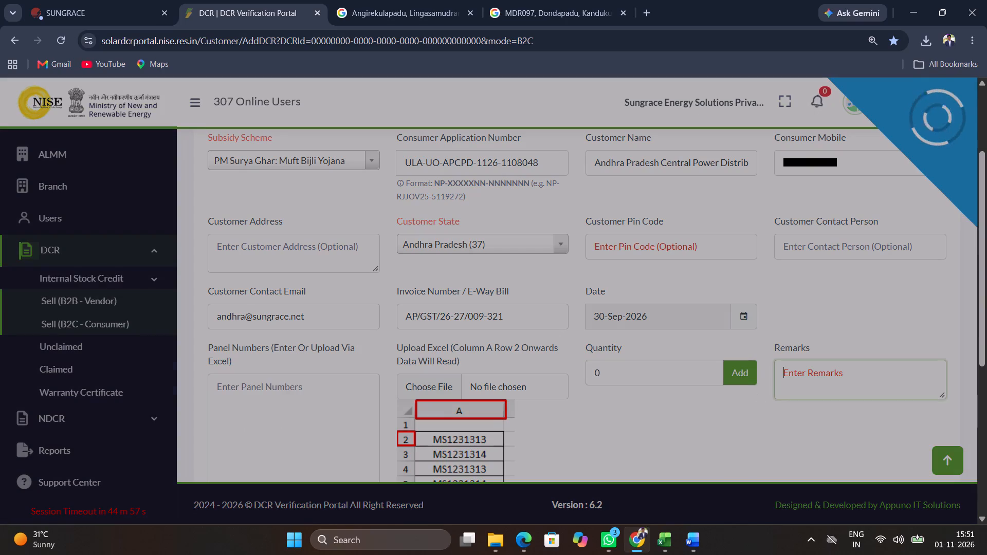
click(32, 0)
click(616, 140)
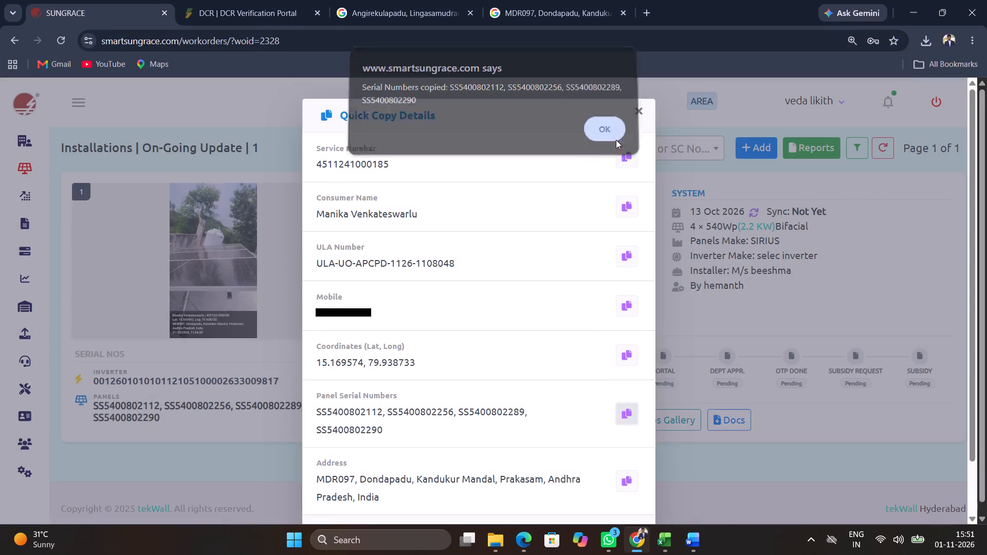
scroll(665, 390, down, 2)
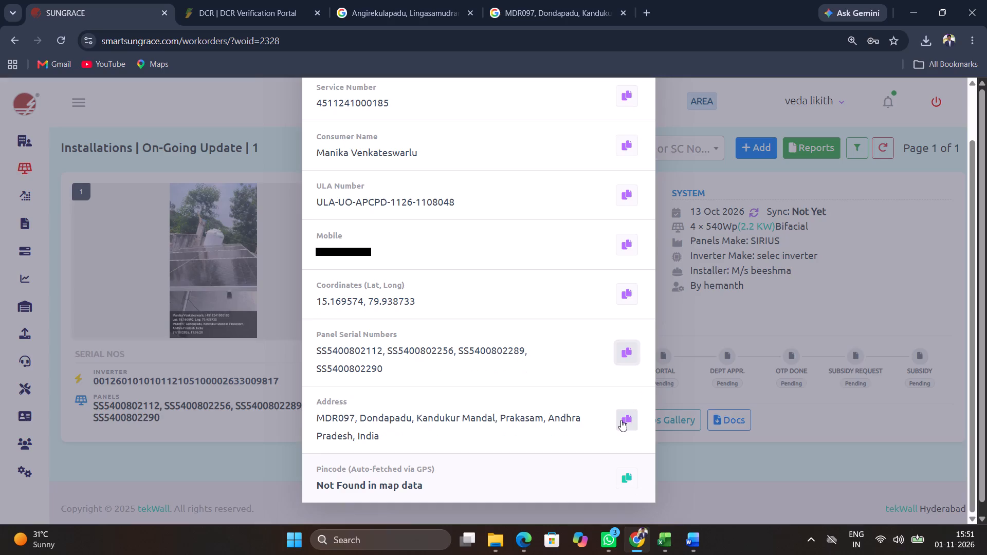
click(623, 420)
click(239, 16)
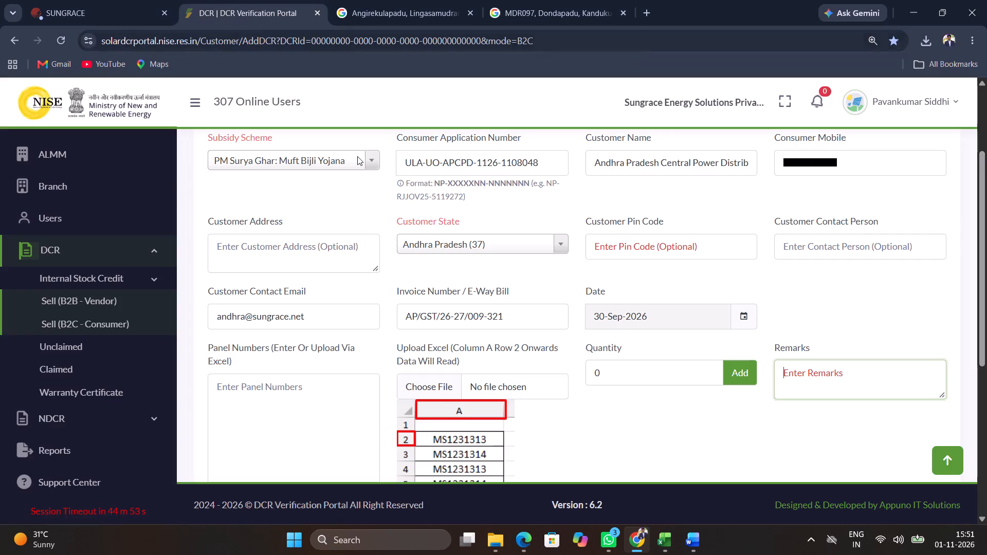
key(ctrl+v)
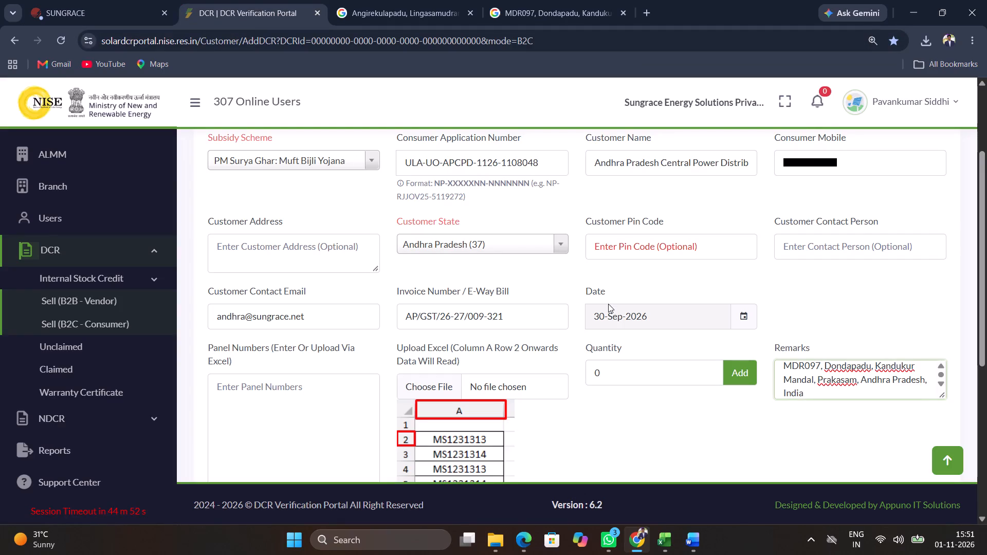
Copy pin code 523105 from the Google search result for the village and paste it into Customer Pin Code on the DCR form.
click(636, 256)
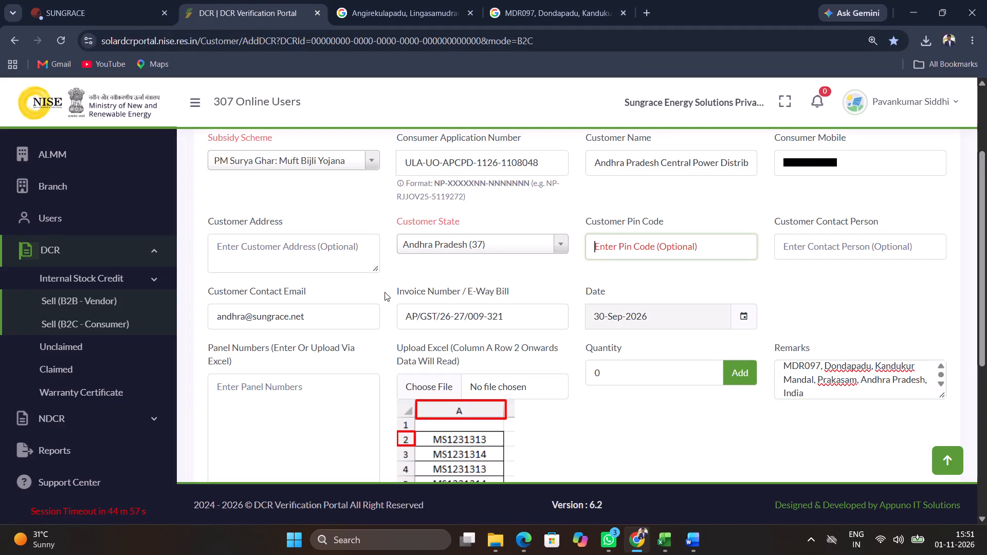
click(128, 0)
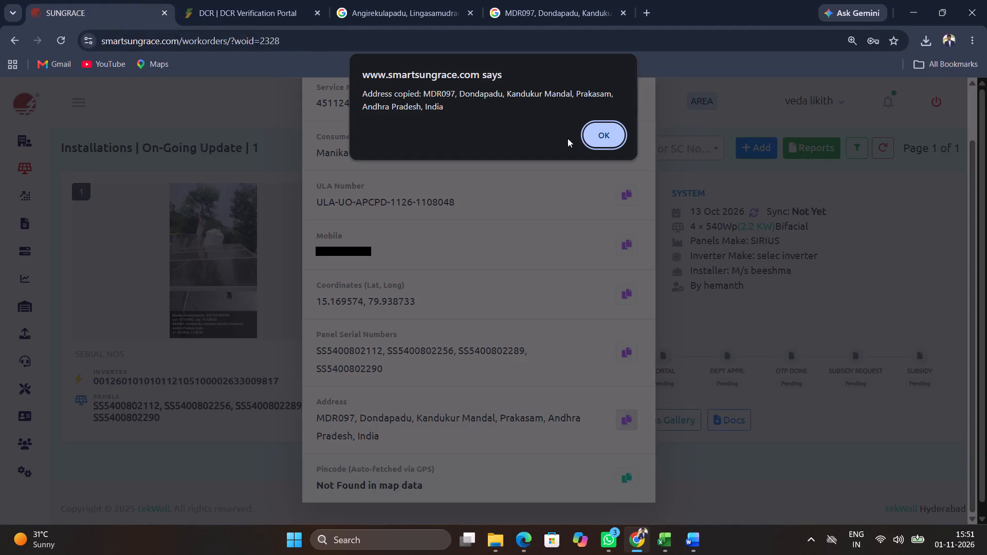
click(598, 139)
click(522, 7)
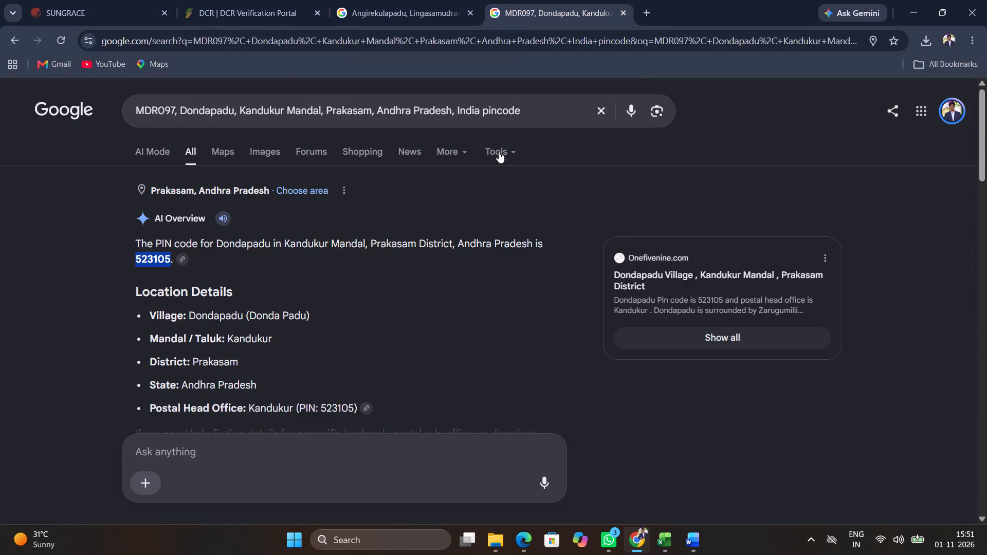
double_click(157, 255)
key(ctrl+c)
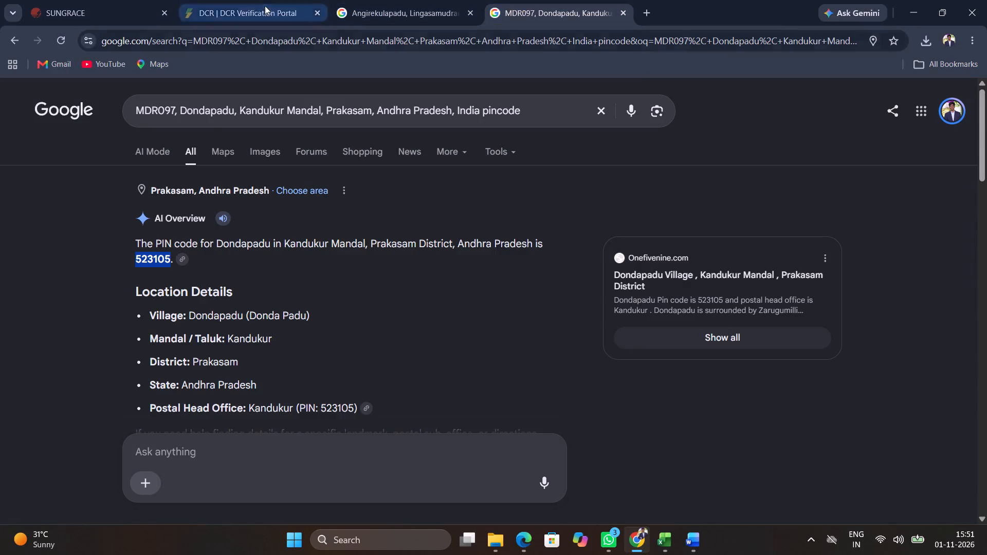
click(265, 6)
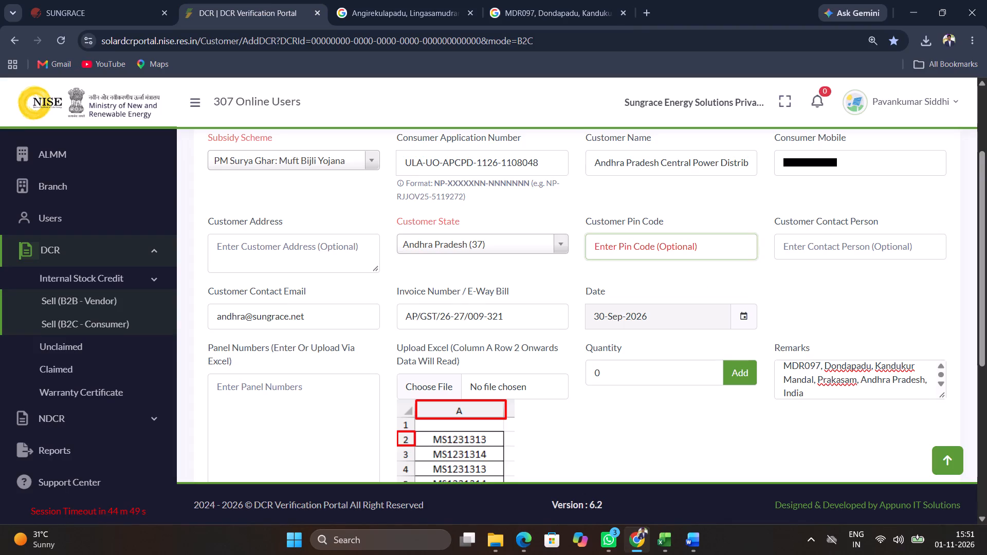
key(ctrl+v)
Confirm and submit the completed B2C DCR form.
scroll(674, 249, down, 5)
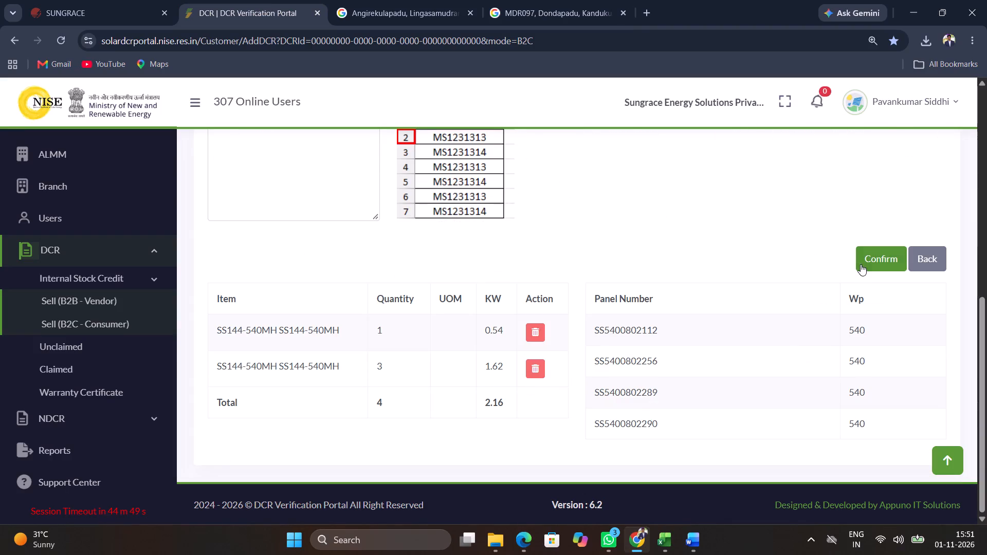
click(861, 264)
click(638, 377)
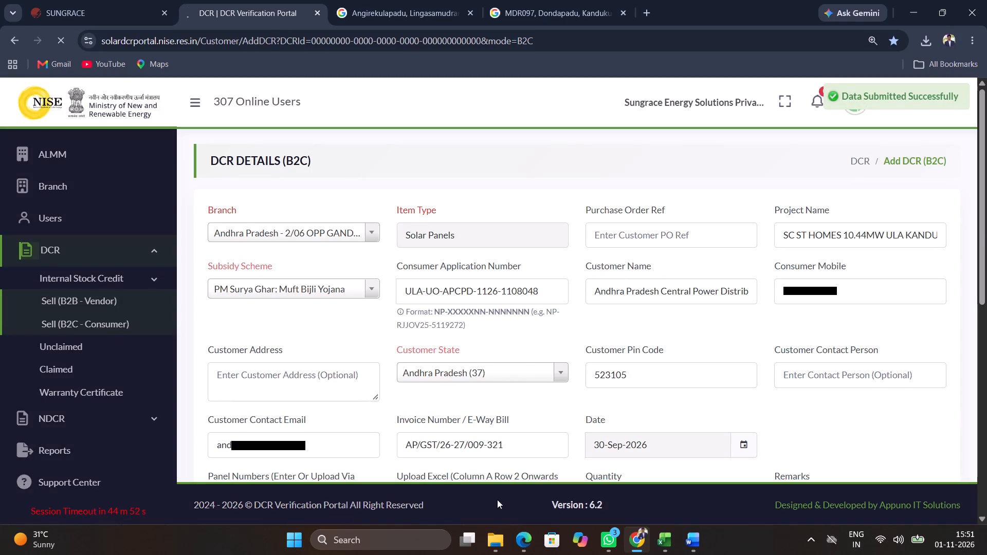
Create a new folder named 321_ inside the DCR009 folder in File Explorer.
click(517, 492)
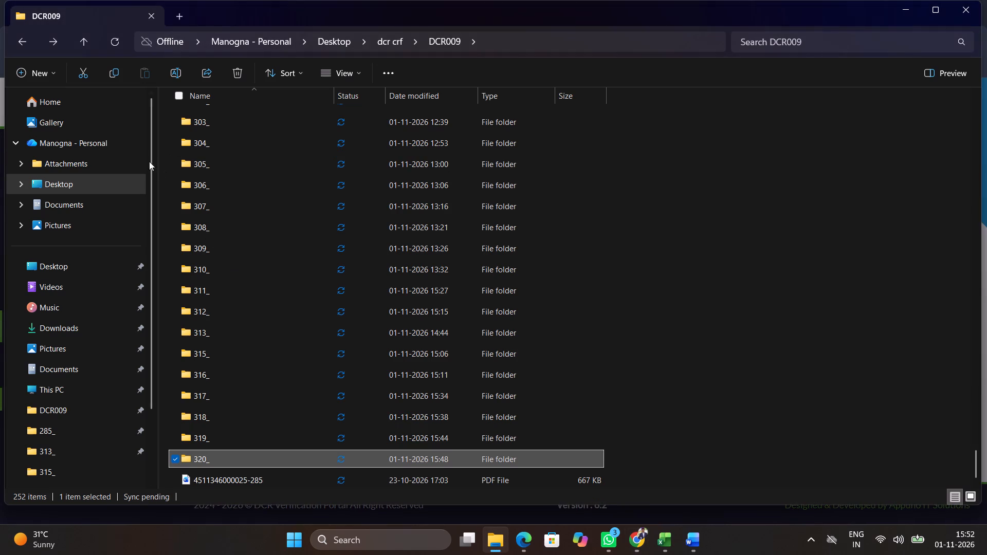
click(37, 68)
click(45, 102)
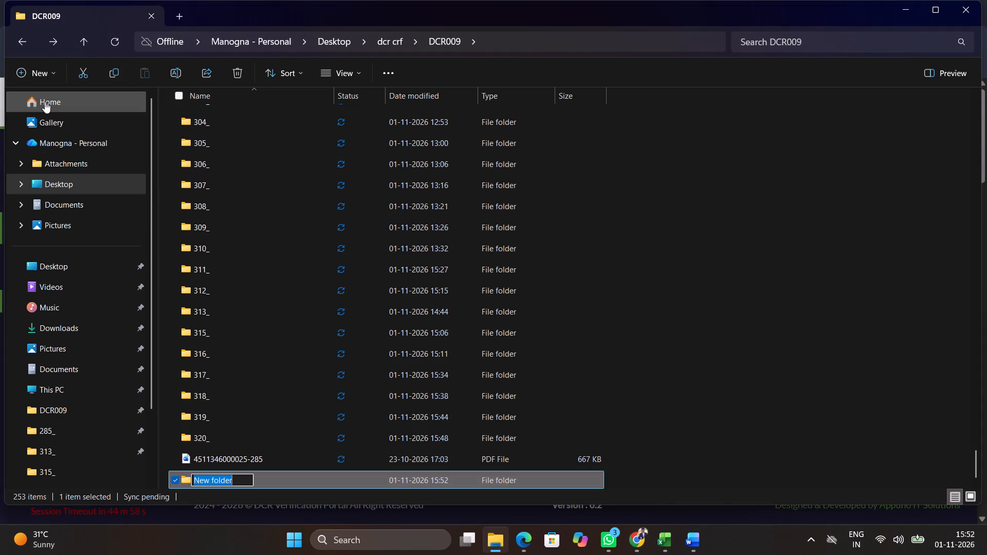
text(321)
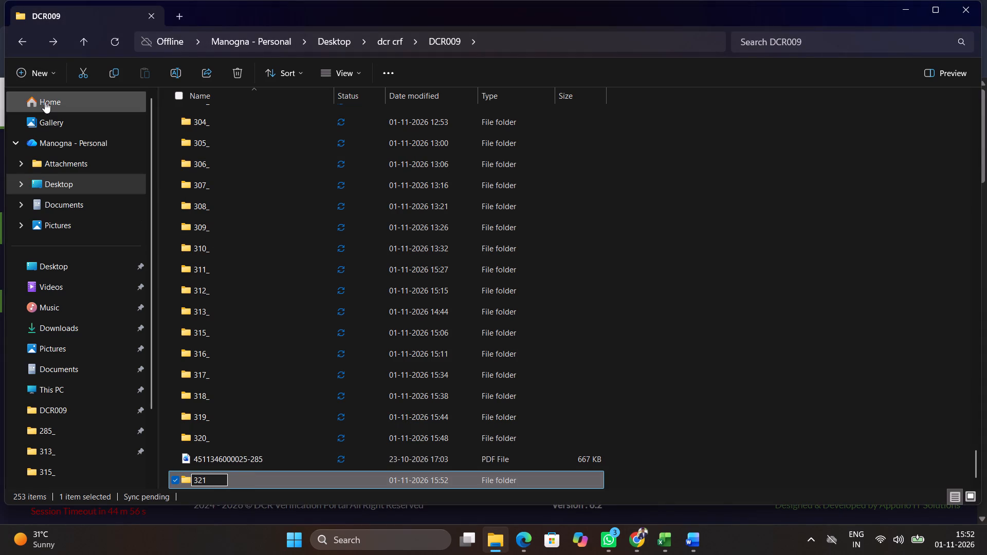
key(shift+underscore)
key(Return)
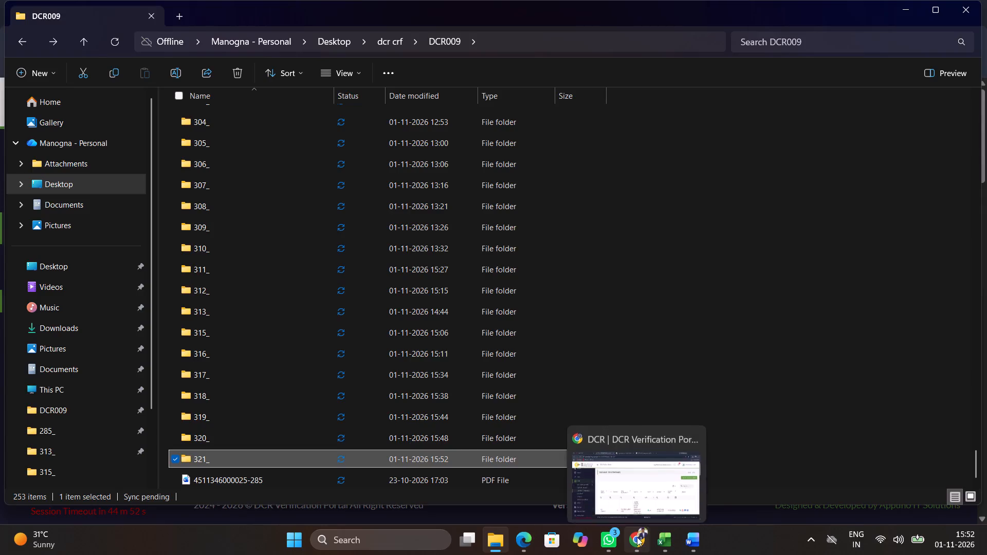
Copy the consumer's service number from Quick Copy Details in SUNGRACE.
click(650, 466)
click(101, 0)
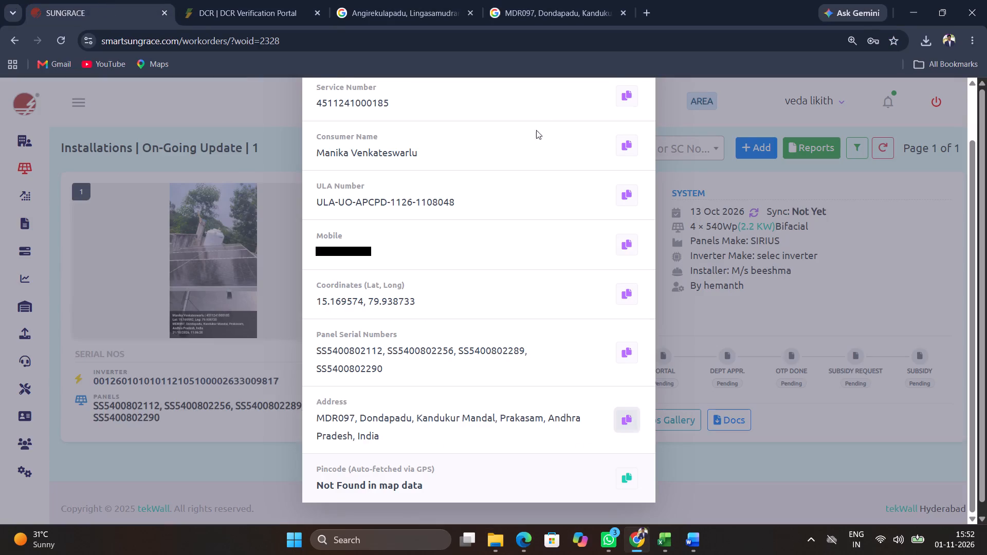
scroll(531, 141, up, 2)
click(626, 149)
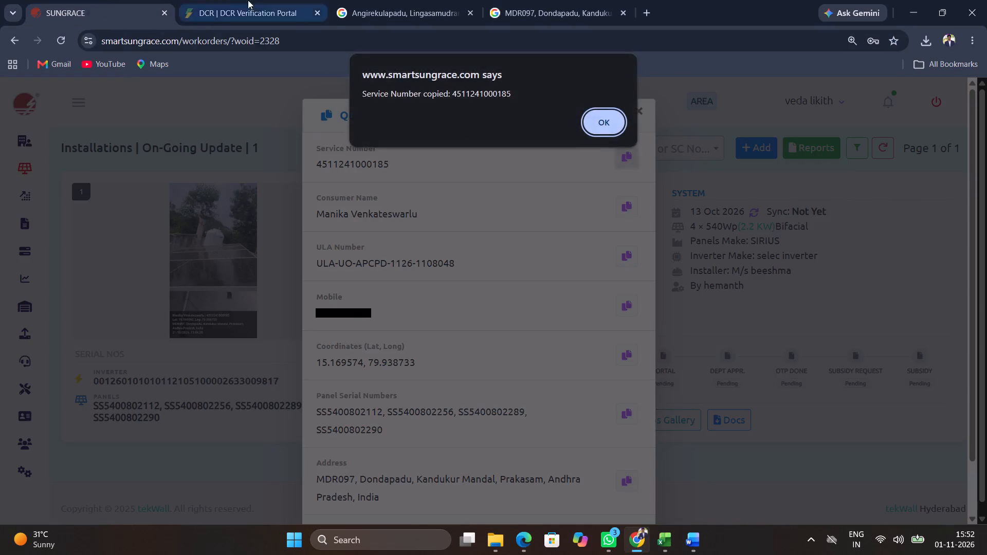
Download the DCR certificate for invoice AP/GST/26-27/009-321 into DCR009's 321_ folder, naming the PDF with the copied service number followed by -321.
double_click(252, 1)
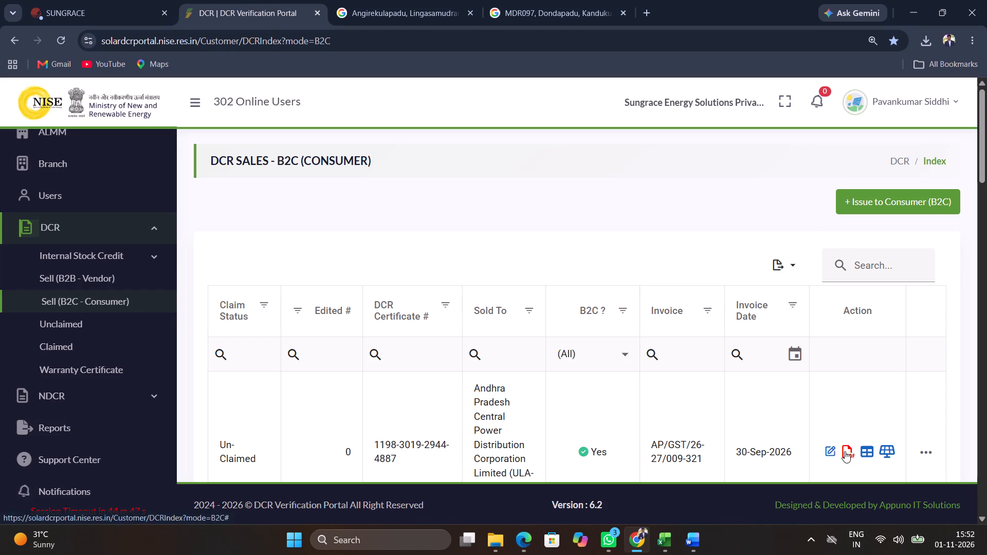
click(845, 451)
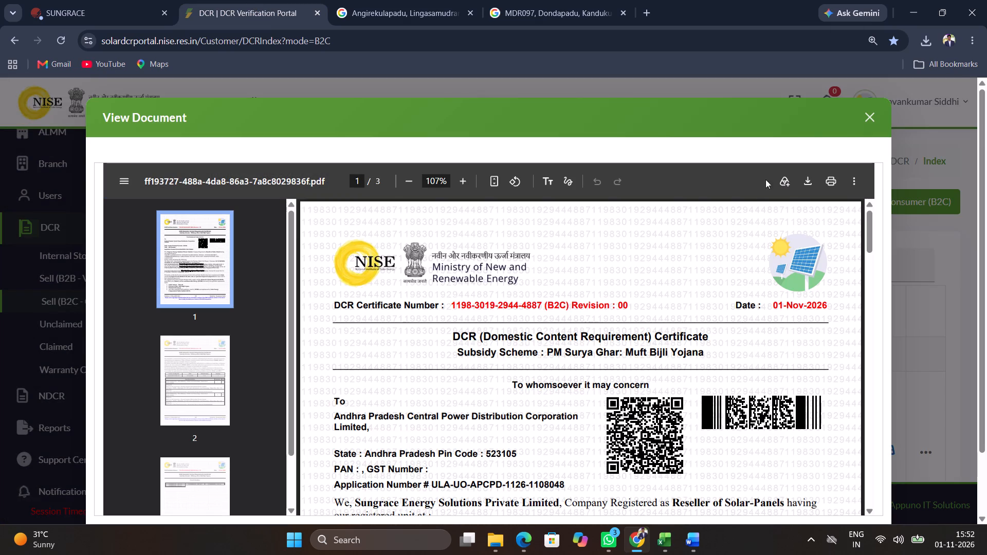
click(812, 179)
key(ctrl+v)
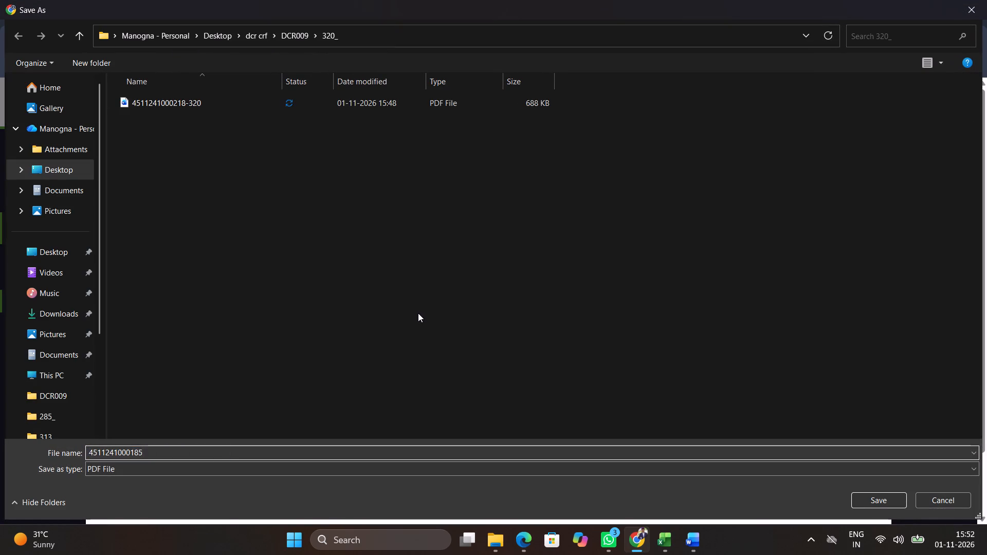
key(minus)
key(3)
text(21)
click(293, 34)
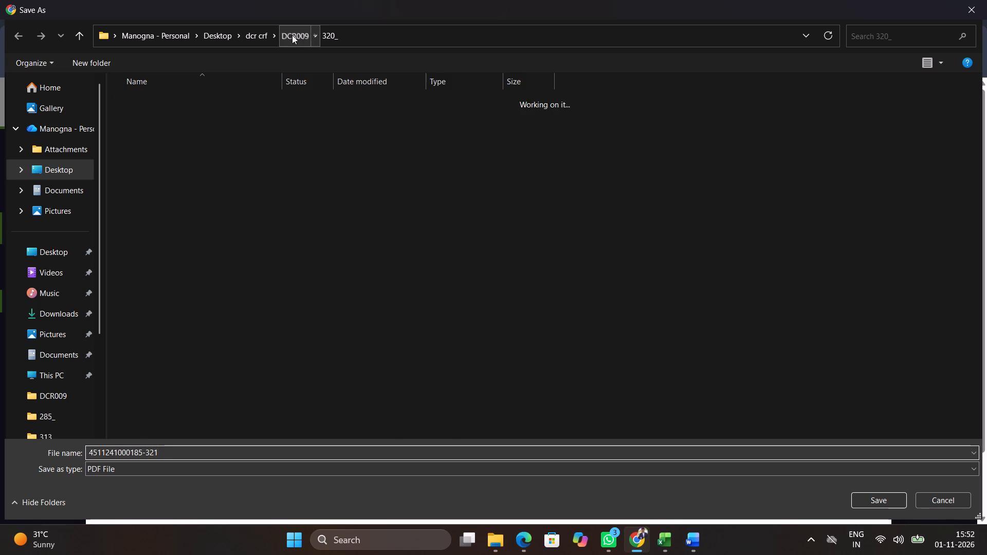
scroll(225, 310, down, 10)
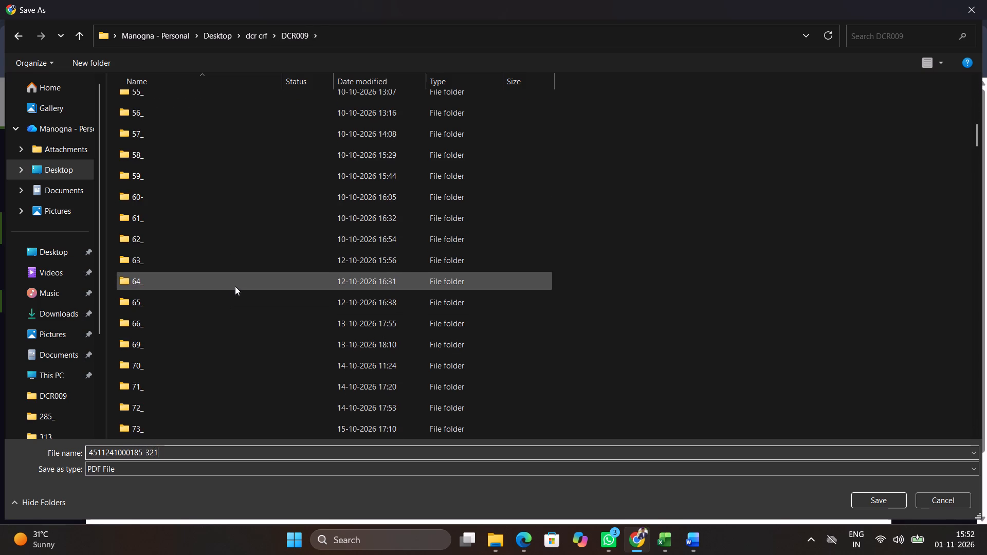
scroll(235, 286, down, 16)
scroll(239, 283, down, 5)
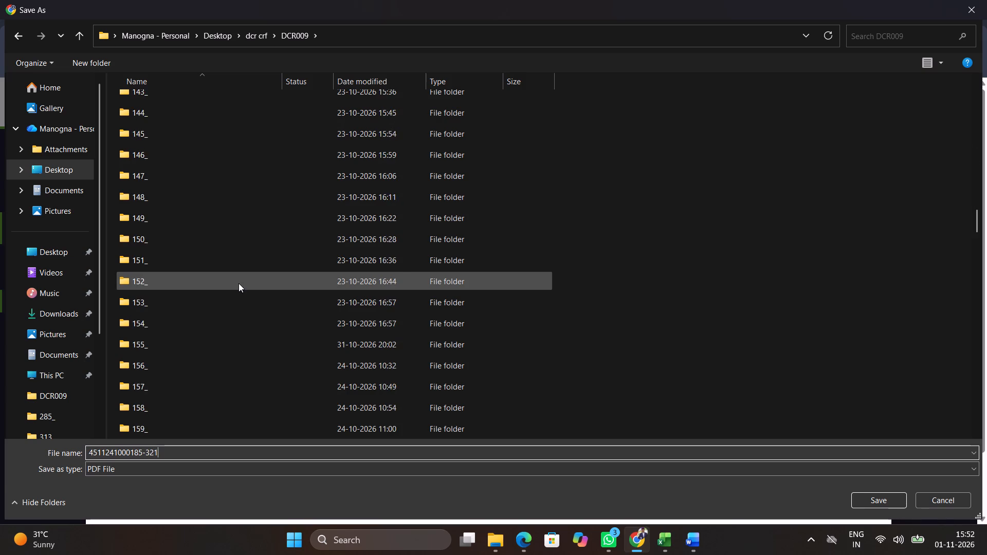
scroll(239, 283, down, 20)
scroll(239, 283, down, 12)
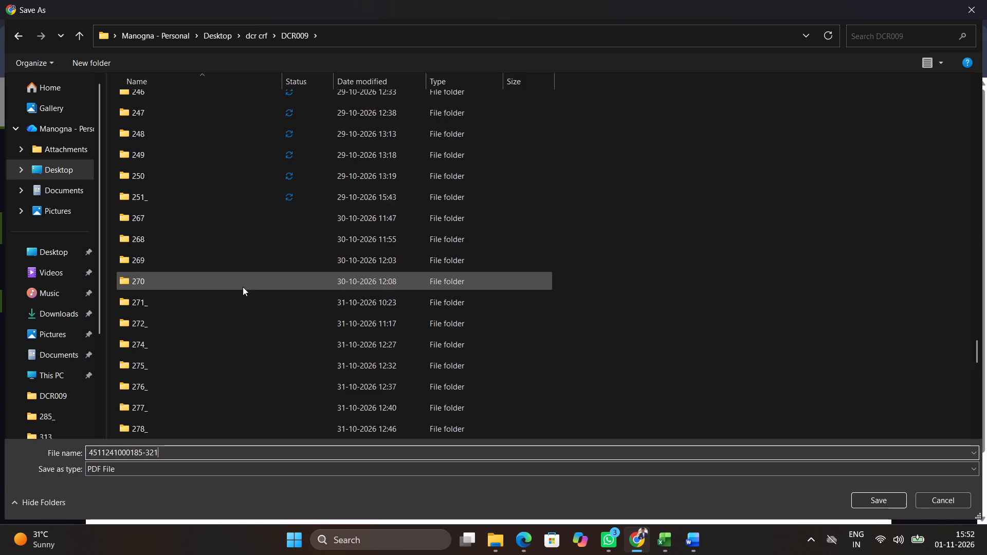
scroll(243, 287, down, 20)
scroll(243, 287, down, 7)
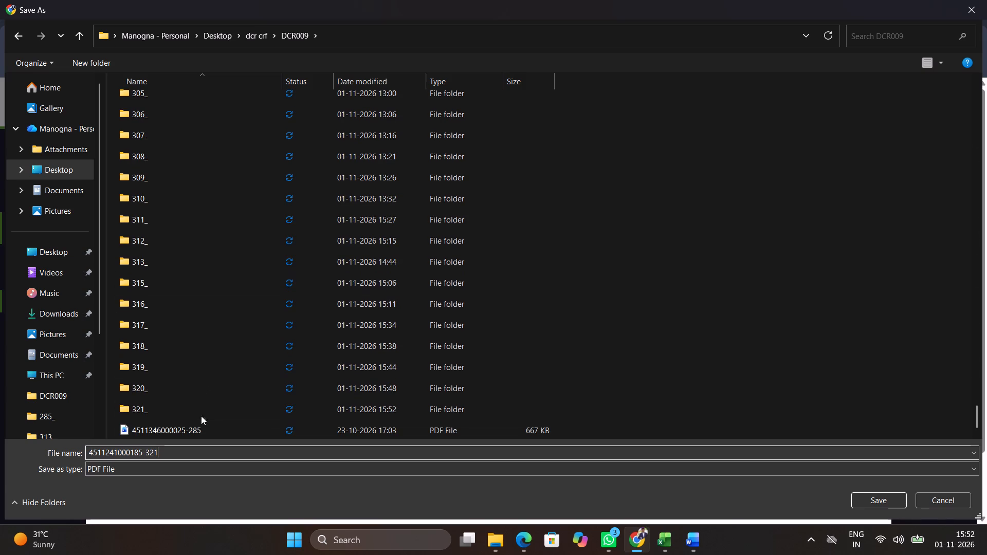
double_click(204, 404)
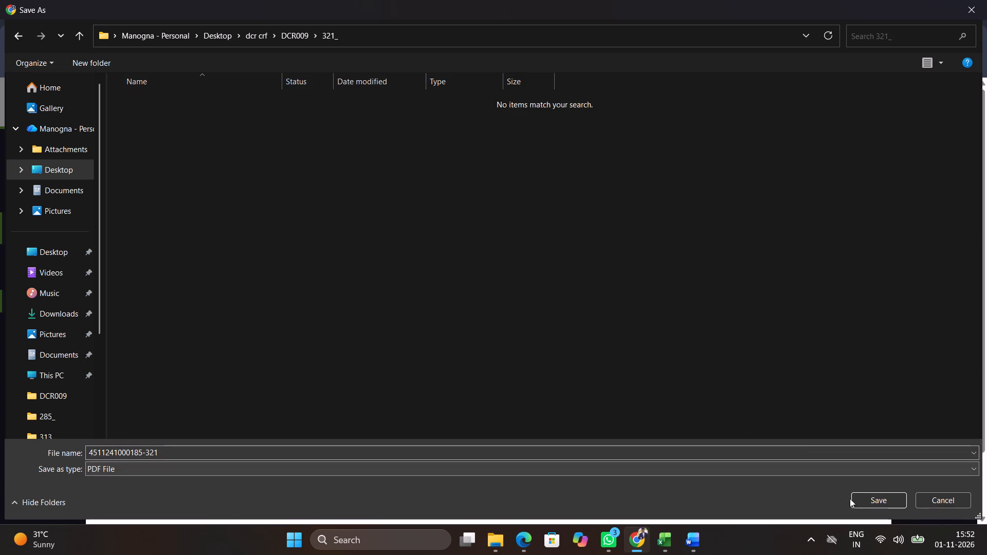
click(861, 503)
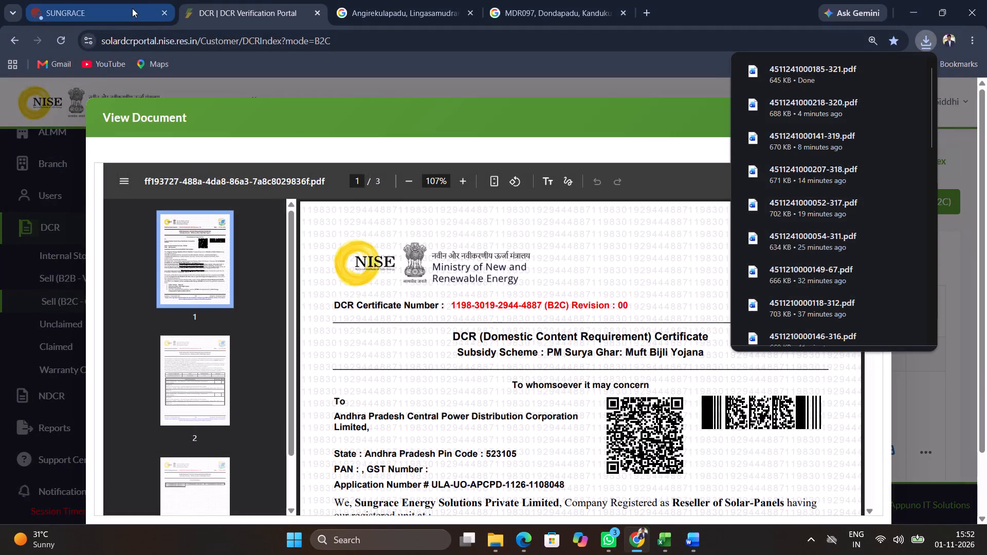
Upload the PDF from DCR009's 321_ folder as the Dcr upload in the installation's Project Stage form in SUNGRACE and submit it.
click(132, 8)
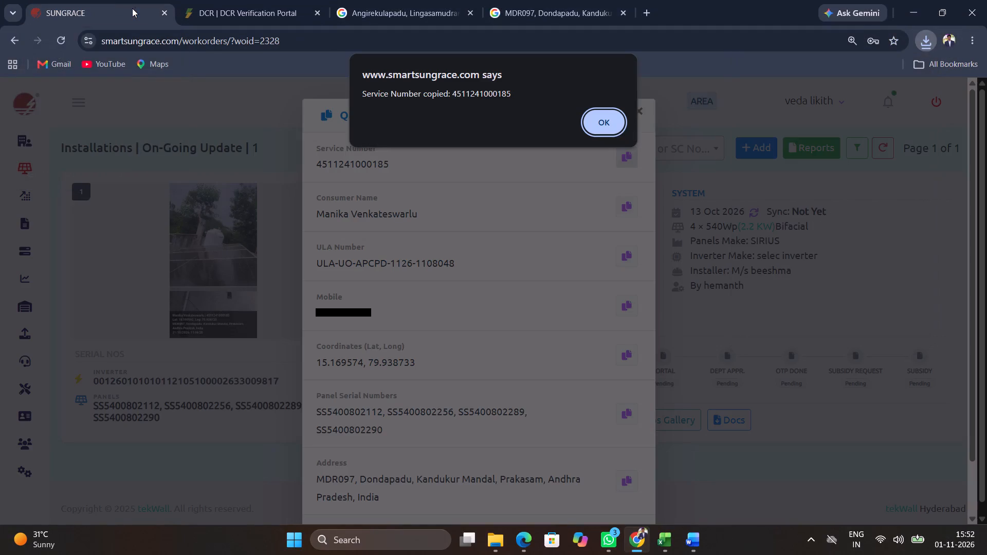
click(597, 120)
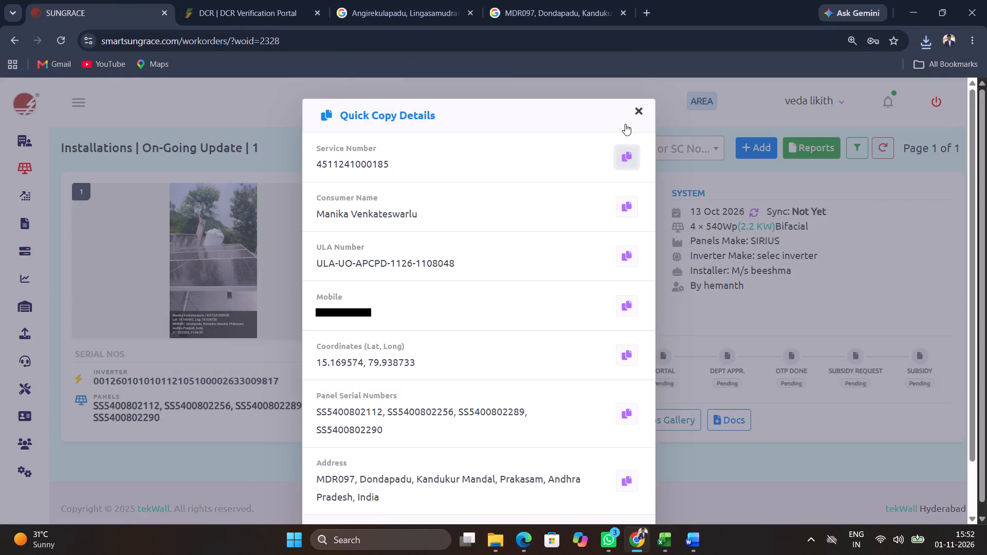
click(636, 109)
click(560, 417)
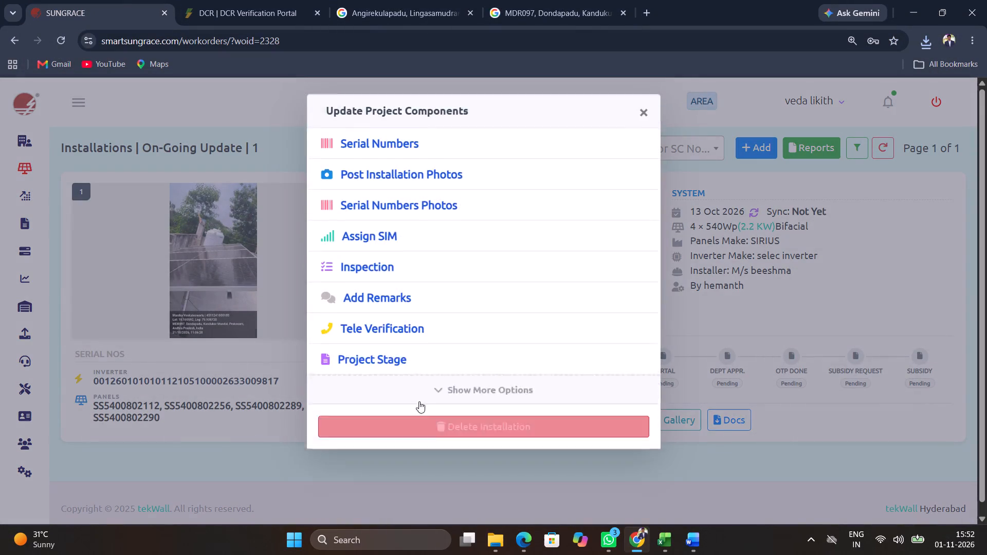
click(385, 361)
scroll(446, 280, down, 5)
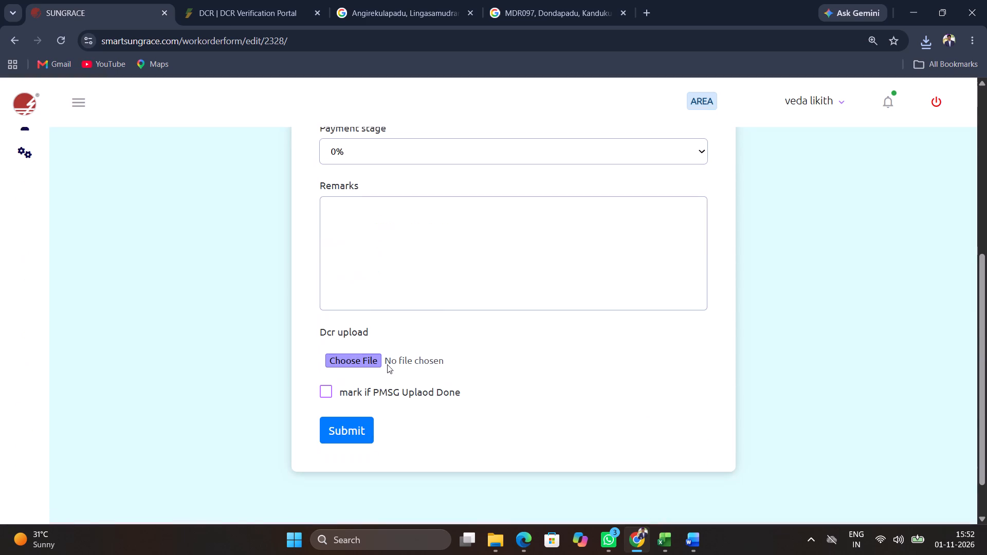
click(350, 349)
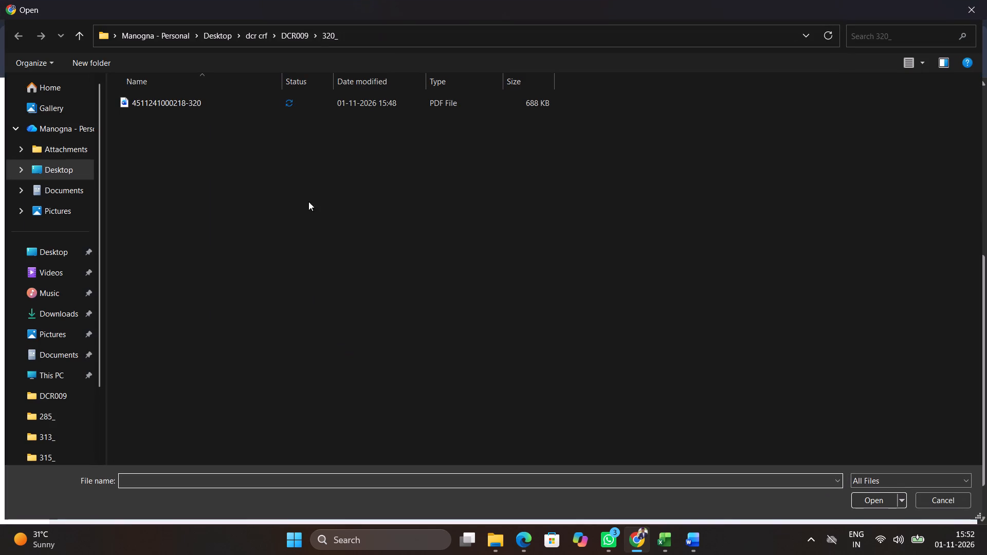
click(302, 27)
scroll(301, 341, down, 5)
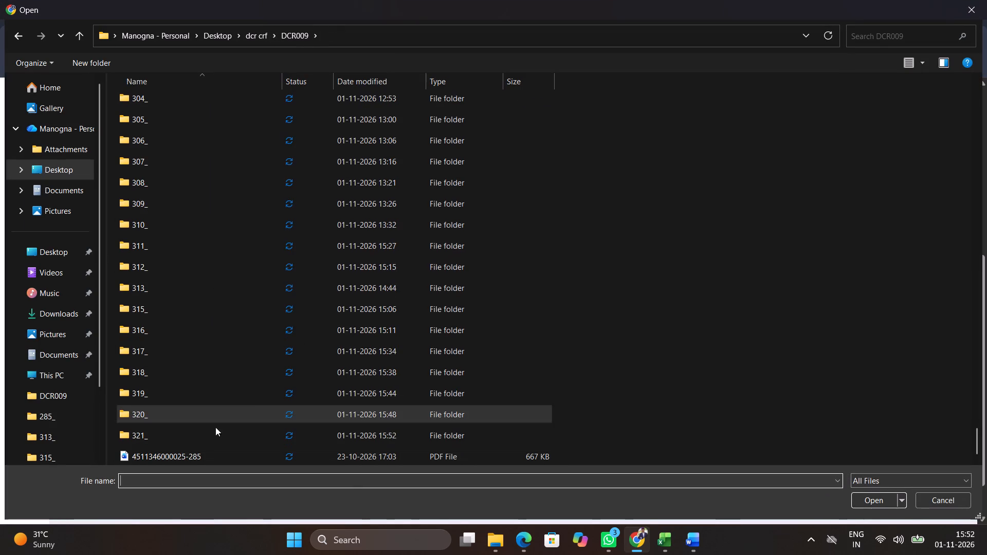
double_click(205, 433)
double_click(170, 102)
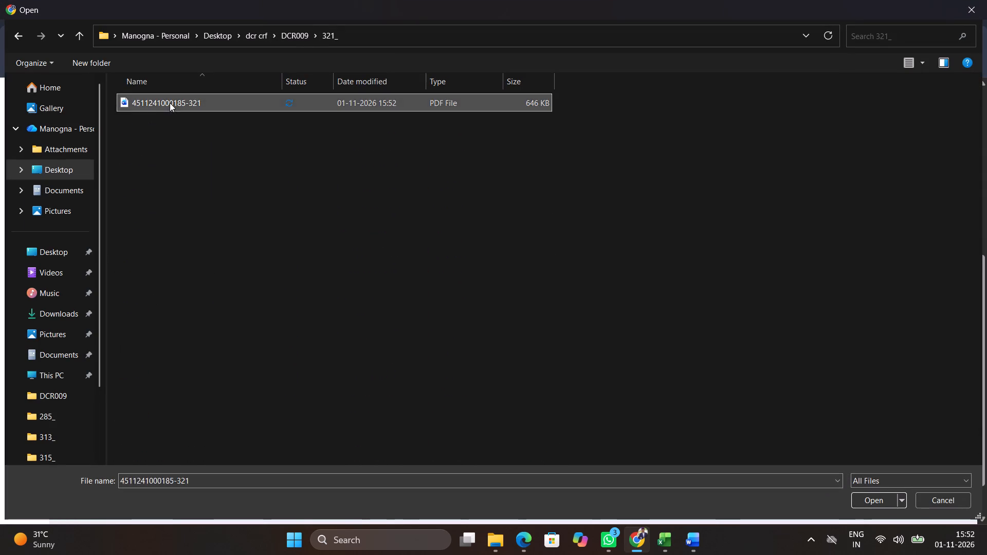
click(345, 422)
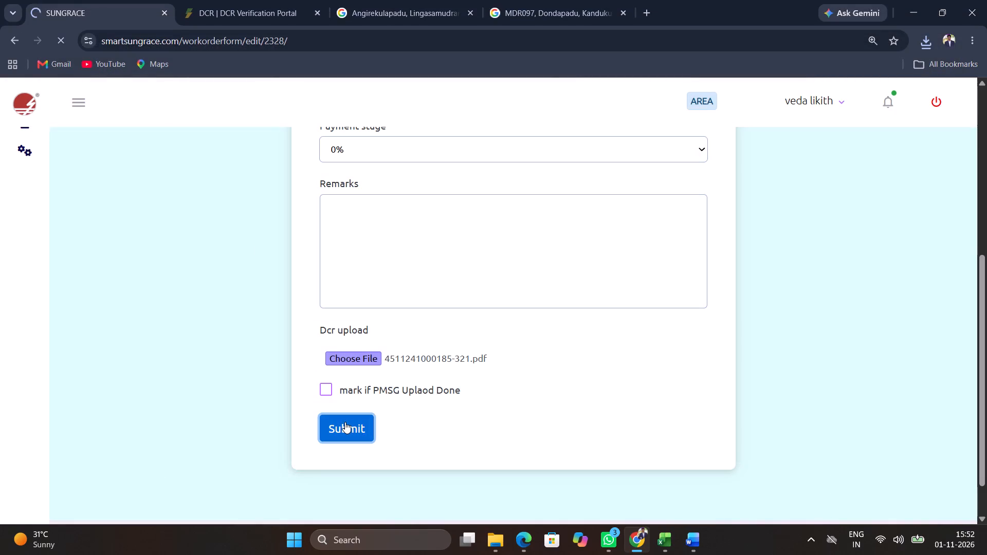
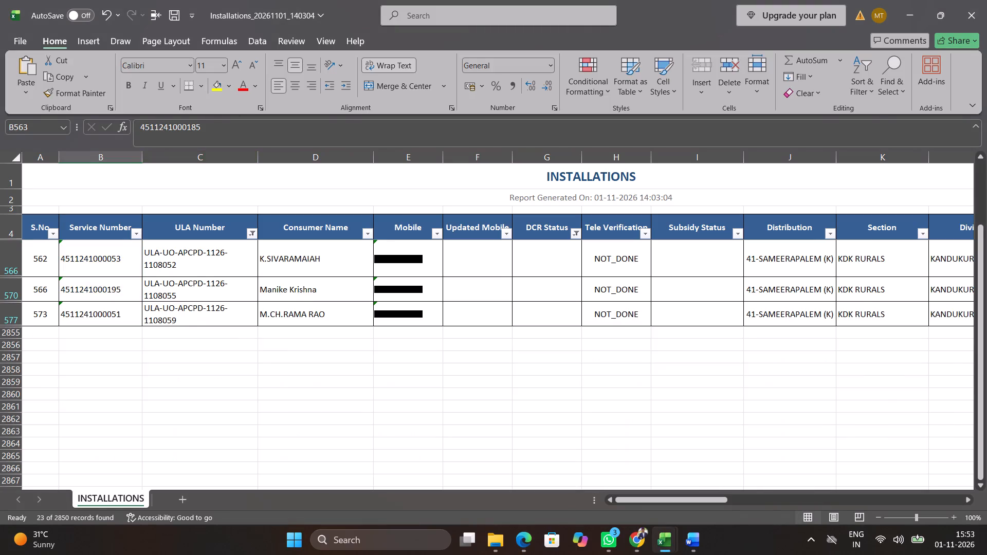
Copy the service number of S.No 561 from the installations sheet and open its work order on the Sungrace site in Chrome.
scroll(215, 303, up, 1)
key(Down)
key(ctrl+c)
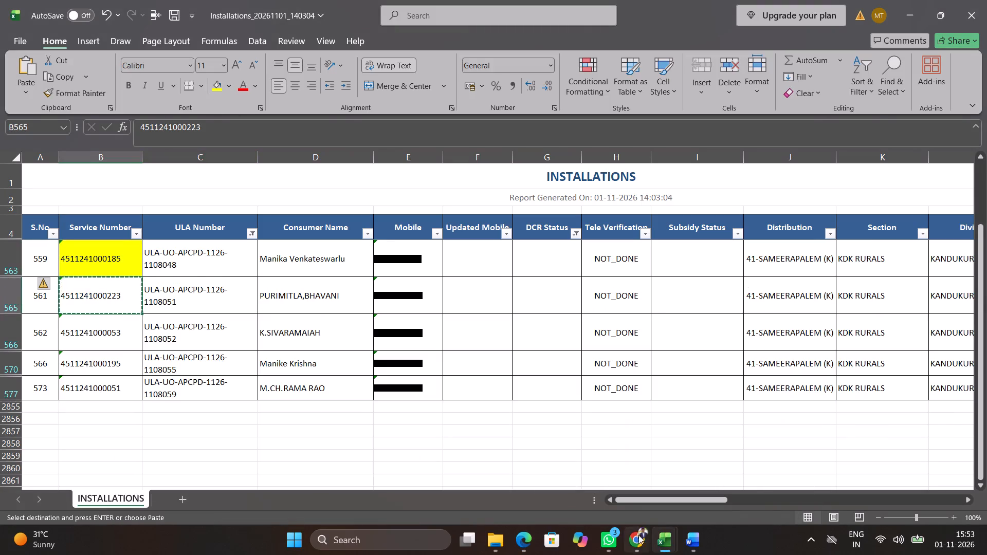
click(624, 471)
click(566, 149)
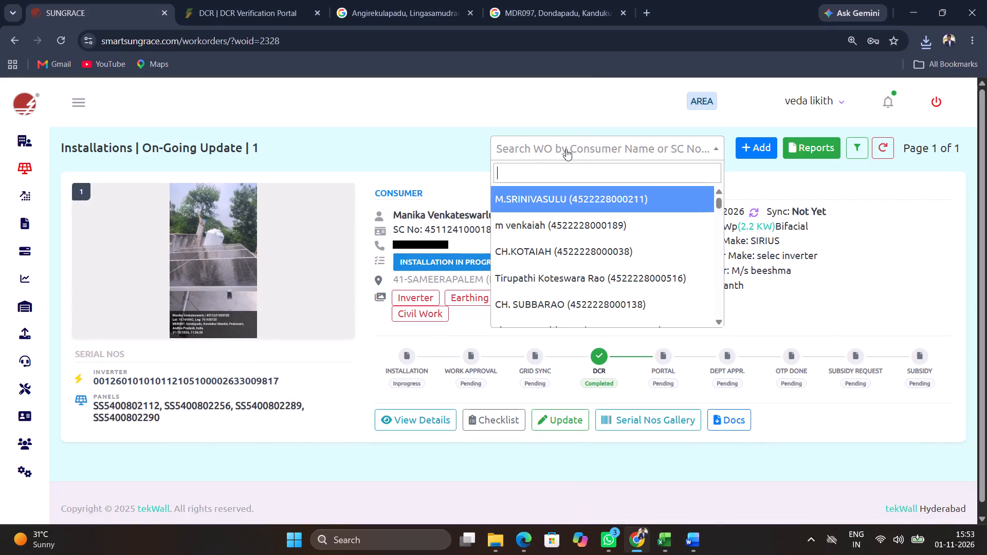
key(ctrl+v)
key(Return)
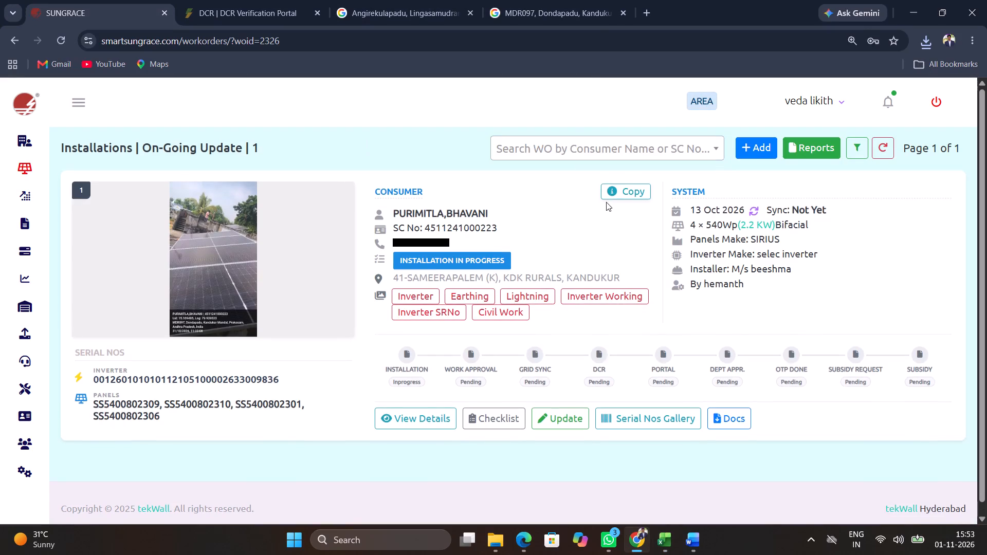
Copy the consumer's ULA number from the work order into the Consumer Application Number of a new B2C consumer issue on the DCR portal.
click(611, 189)
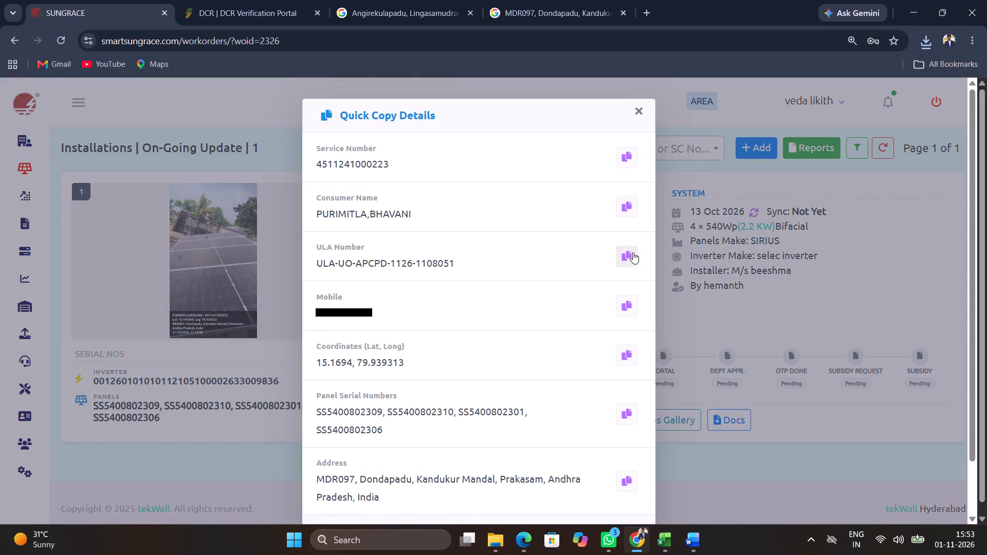
click(631, 254)
click(224, 0)
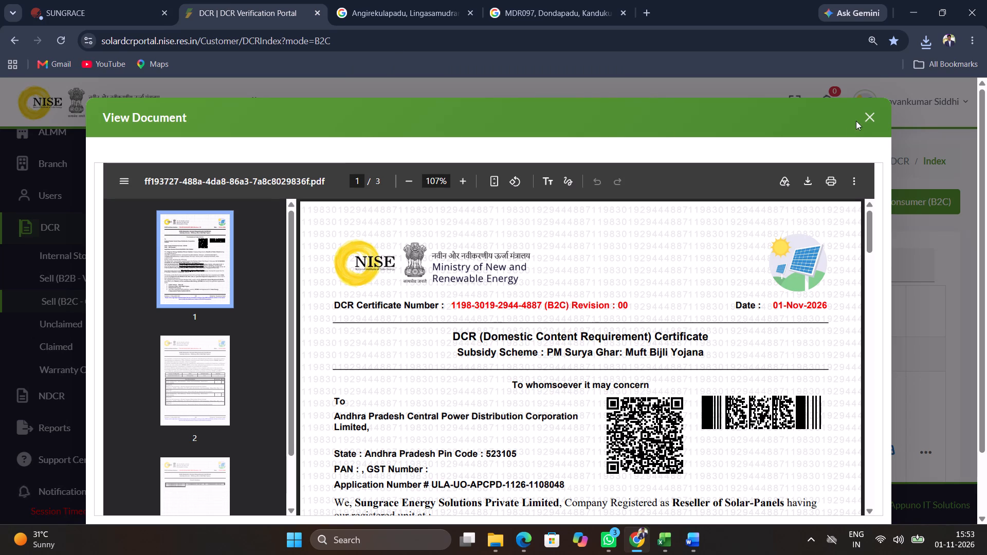
click(864, 118)
click(849, 209)
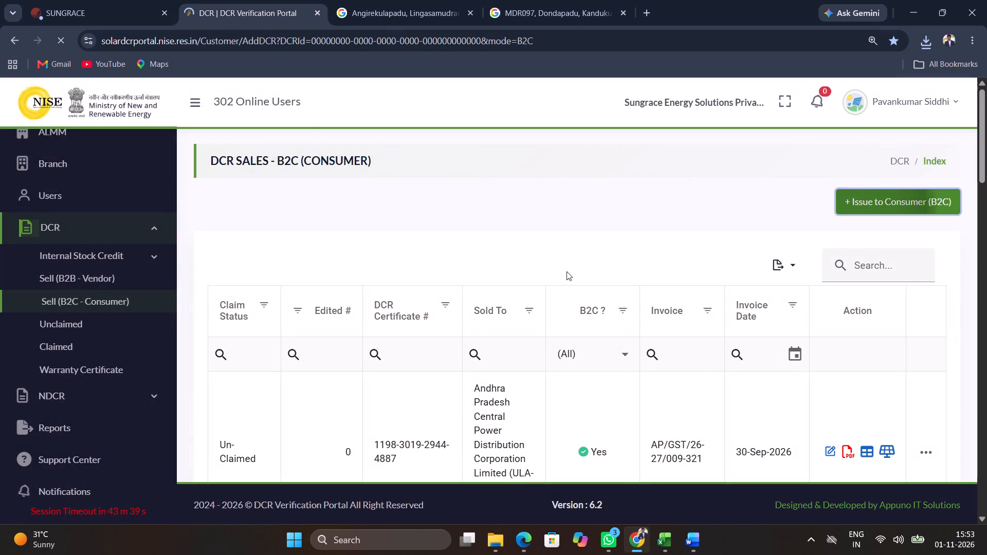
click(420, 285)
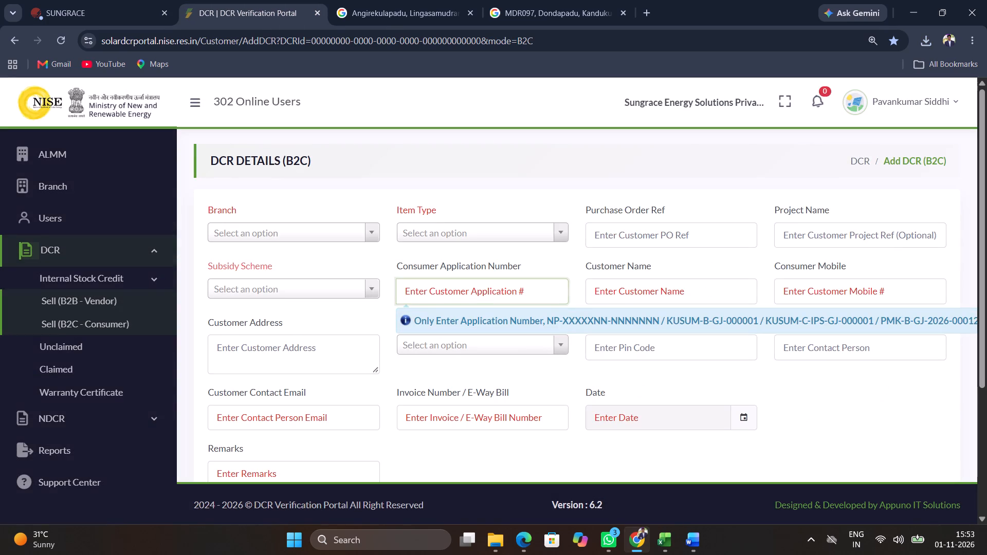
key(ctrl+v)
Set the branch to Andhra Pradesh, the subsidy scheme to PM Surya Ghar: Muft Bijli Yojana and the item type to Solar Panels.
click(305, 227)
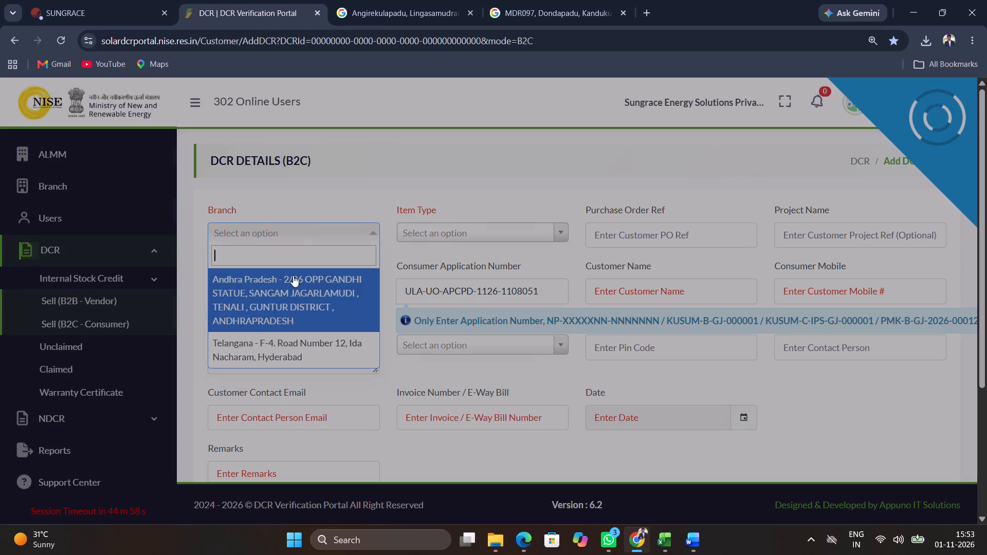
click(293, 303)
click(291, 288)
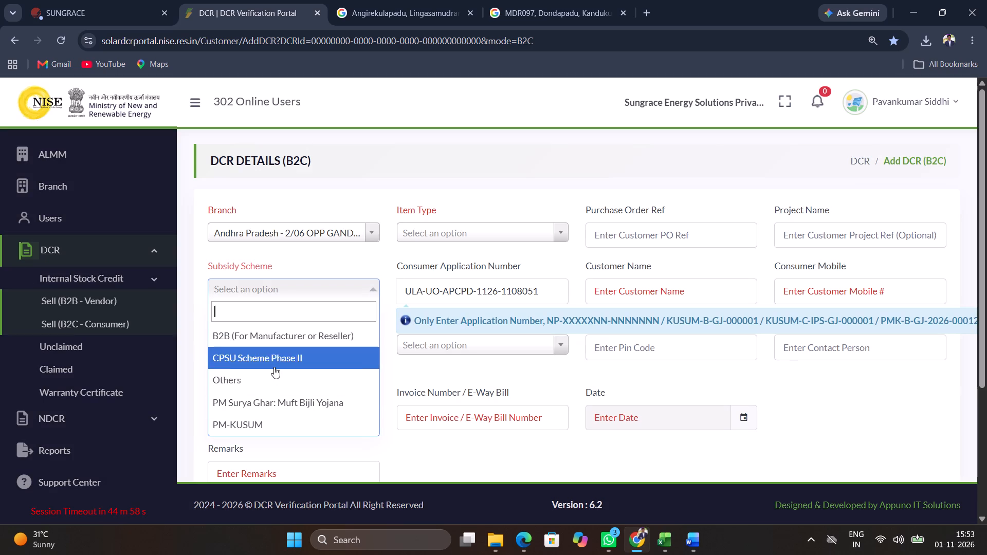
click(279, 403)
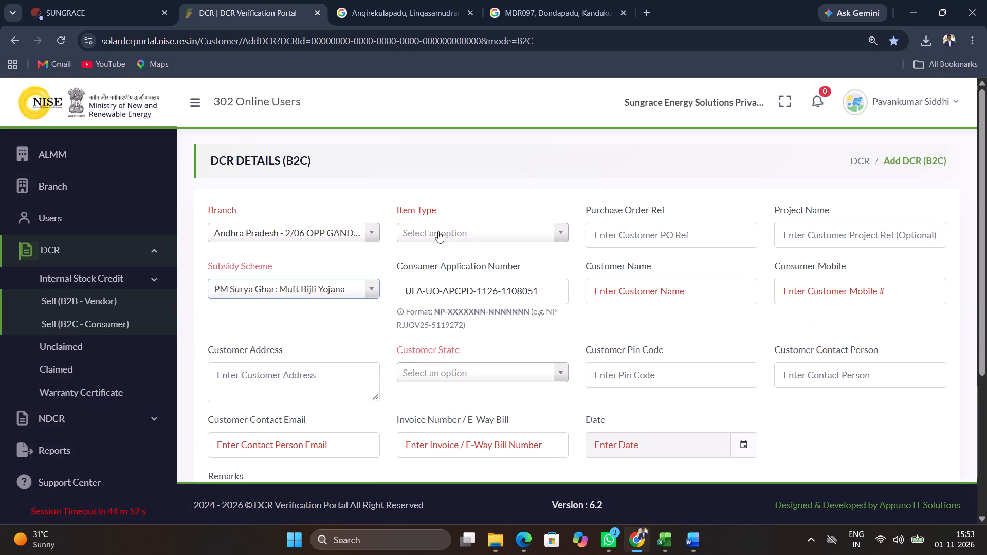
click(438, 231)
click(431, 279)
click(617, 292)
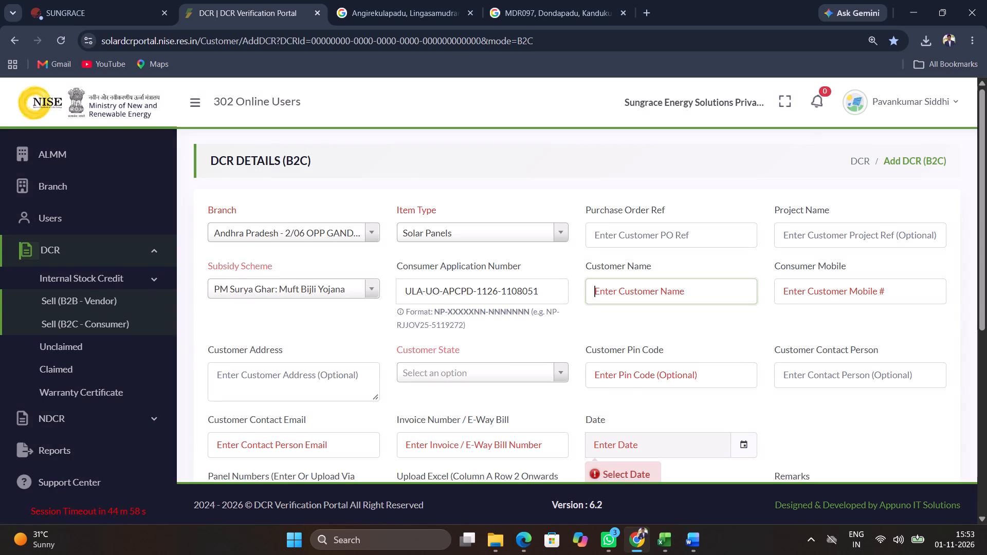
click(693, 491)
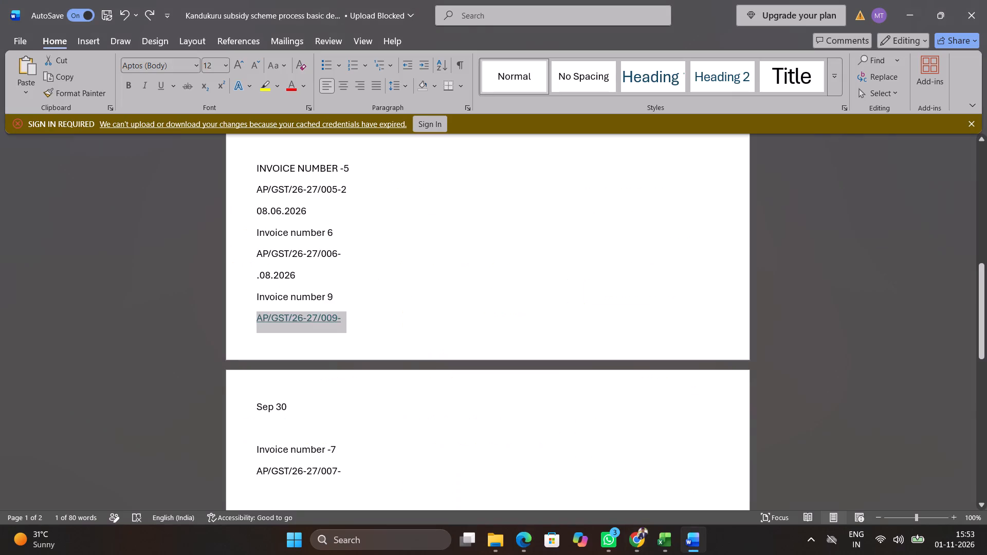
scroll(395, 242, up, 14)
scroll(328, 196, up, 2)
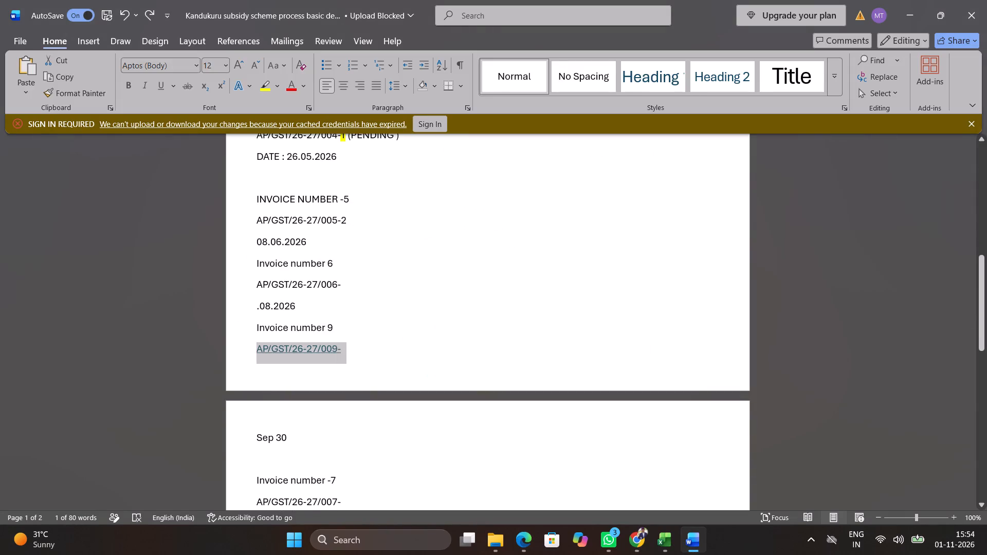
click(622, 492)
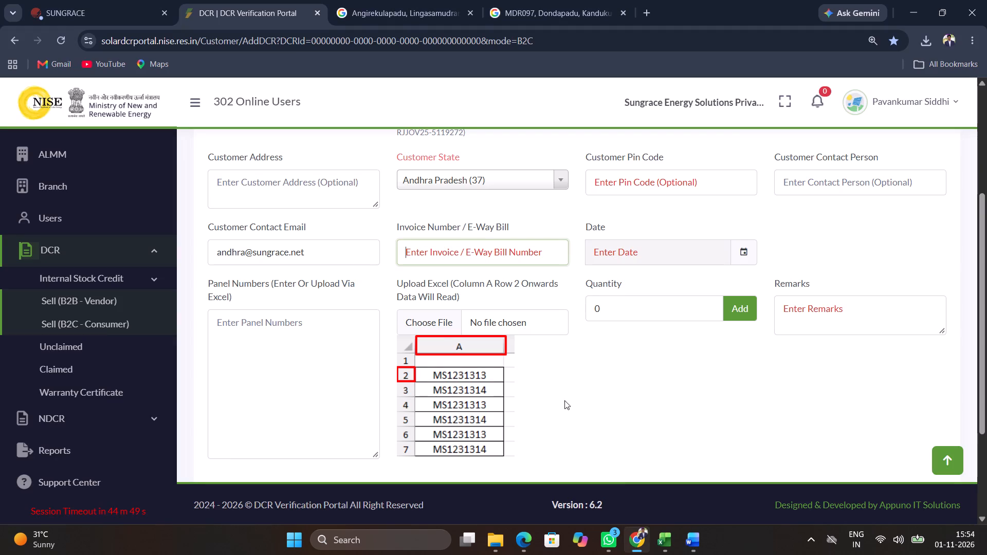
key(ctrl+v)
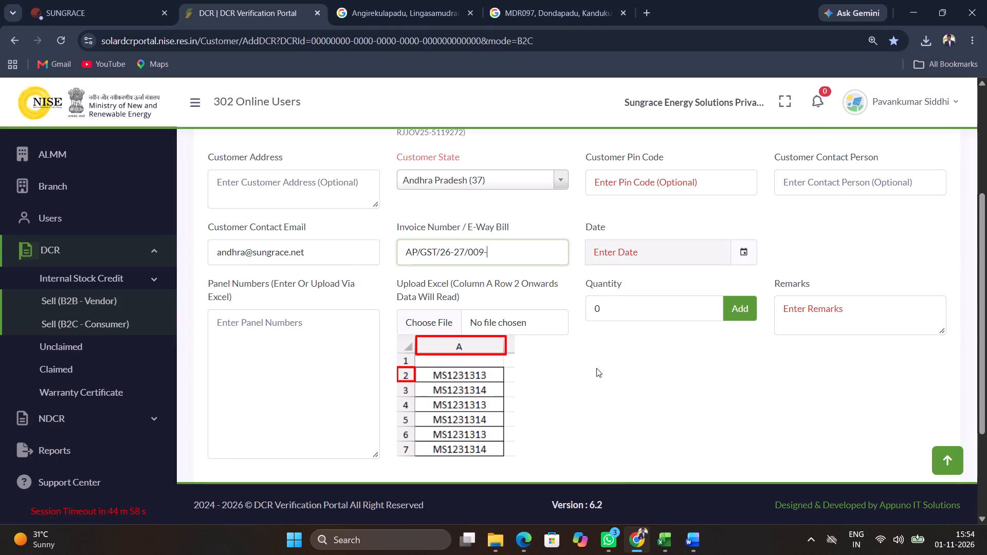
text(322)
Set the invoice date to 30-Sep-2026.
click(635, 258)
click(598, 282)
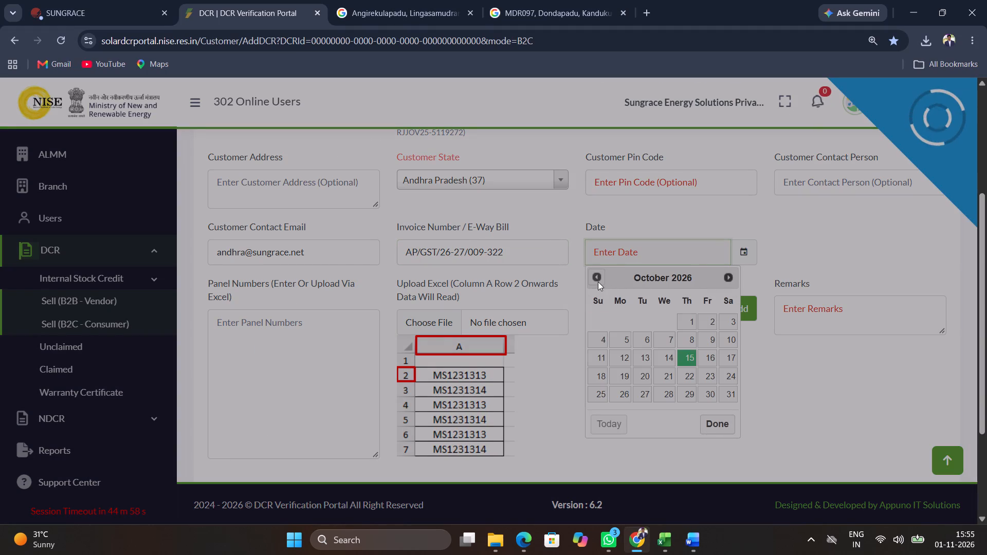
click(592, 274)
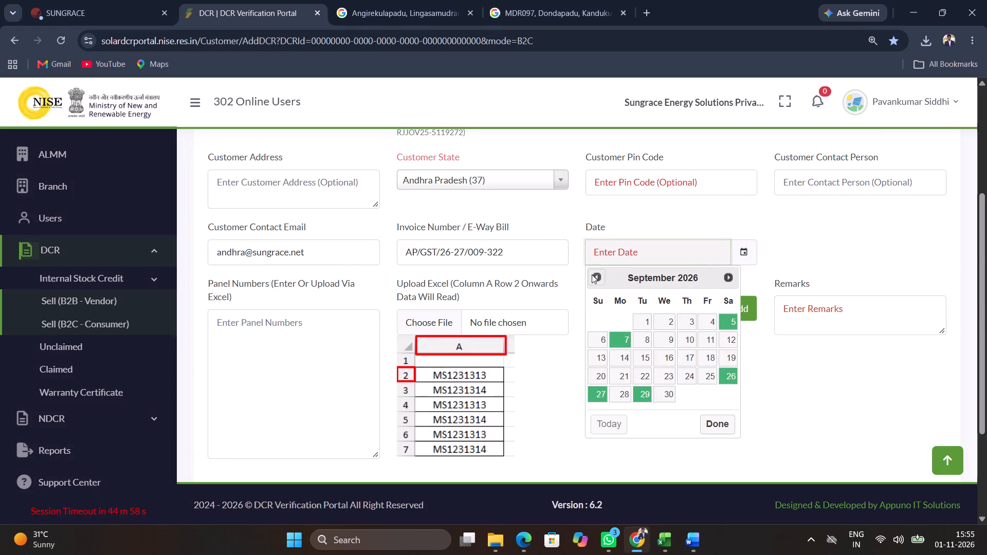
click(672, 395)
Copy the panel serial numbers from the Sungrace work order's Quick Copy Details into the DCR form's Panel Numbers.
click(336, 379)
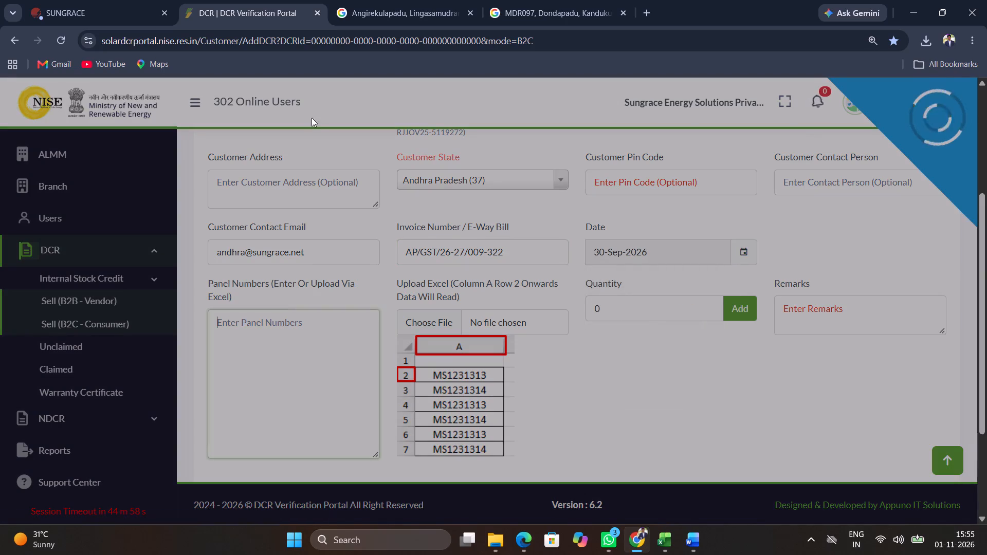
click(86, 0)
click(606, 124)
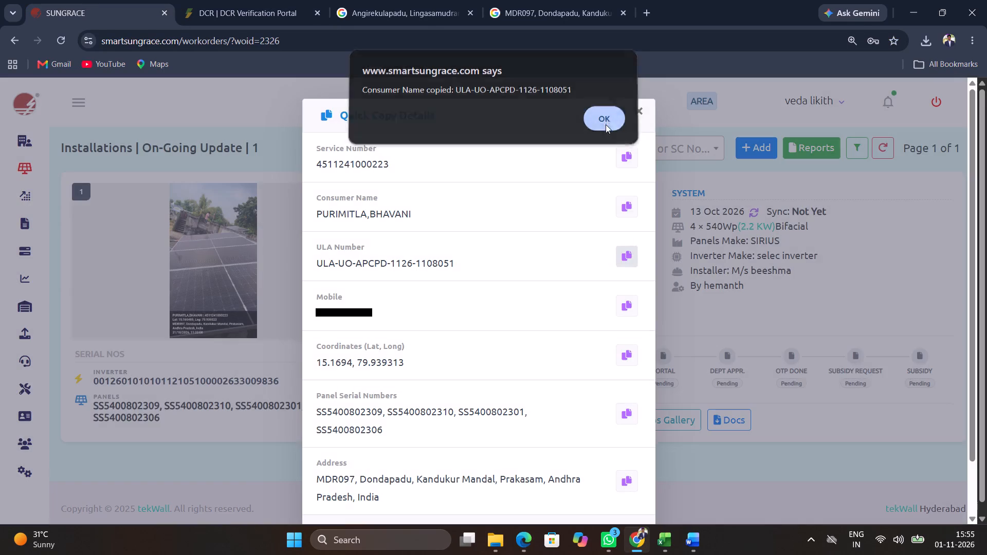
click(633, 421)
drag(234, 0, 234, 8)
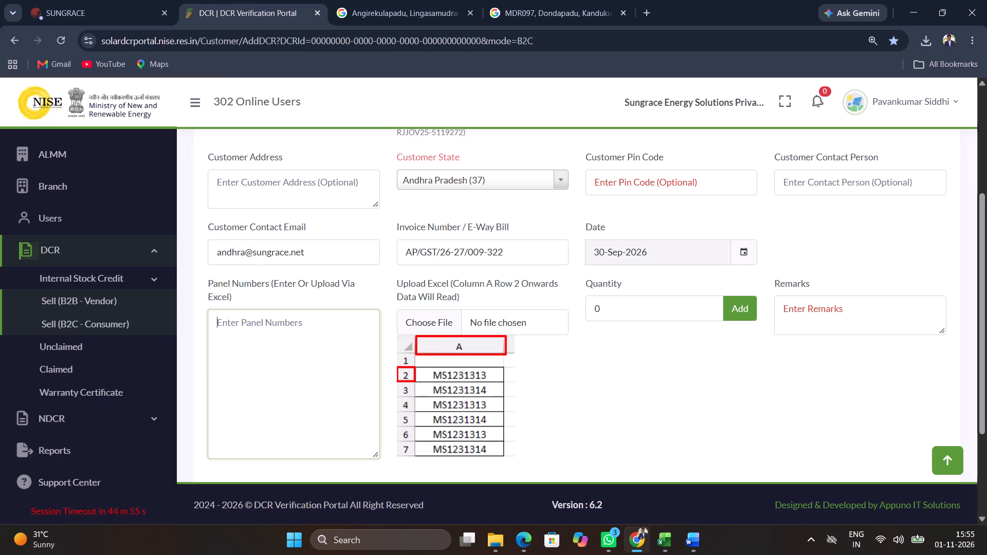
key(ctrl+v)
key(Left)
key(Left)
key(Left)
key(Left)
key(Left)
key(Left)
key(Left)
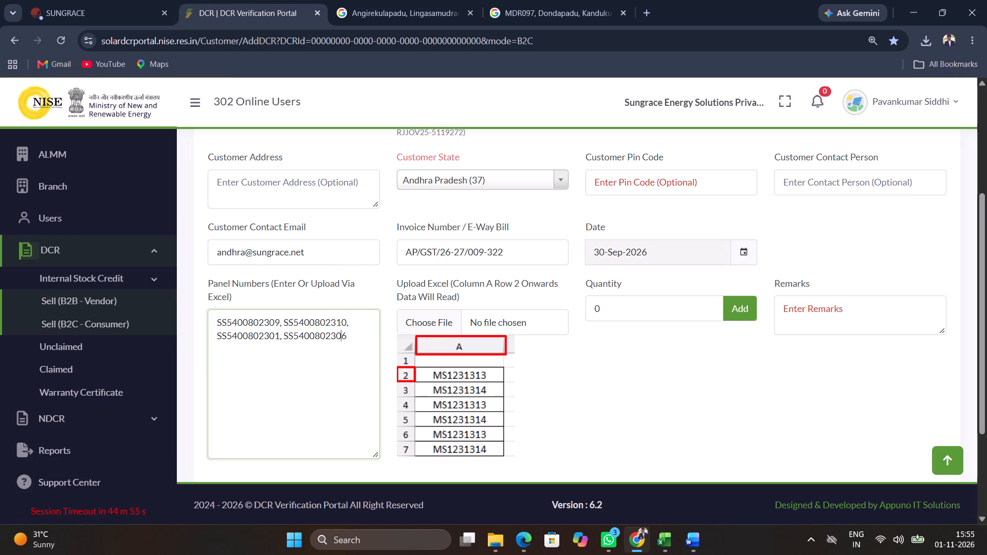
key(Left)
key(Left)
key(Left)
key(Left)
key(Left)
key(BackSpace)
key(BackSpace)
key(Return)
key(Up)
key(Up)
key(Up)
key(Up)
key(Up)
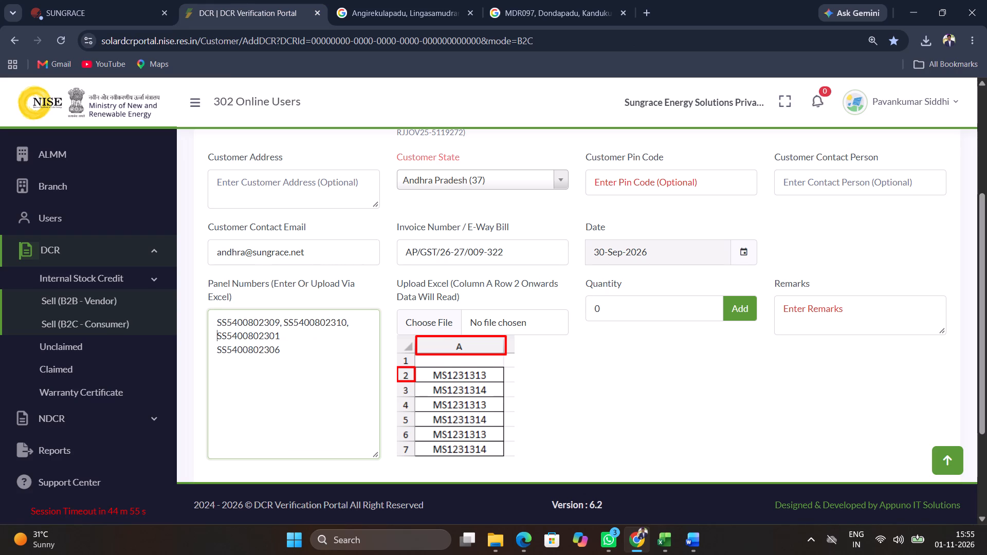
key(Right)
key(Right)
key(Right)
key(Right)
key(Right)
key(Right)
key(Right)
key(Right)
key(Right)
key(Right)
key(Right)
key(Right)
key(Right)
key(Right)
key(BackSpace)
key(BackSpace)
key(Return)
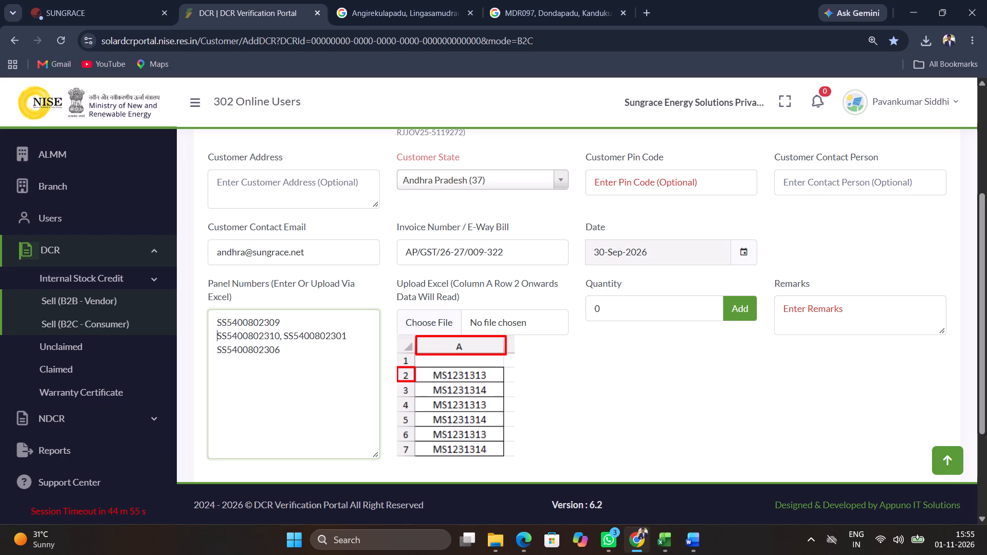
key(Right)
key(Right)
key(Right)
key(Right)
key(Right)
key(Right)
key(Right)
key(Right)
key(Right)
key(Right)
key(Right)
key(Right)
key(Right)
key(Right)
key(BackSpace)
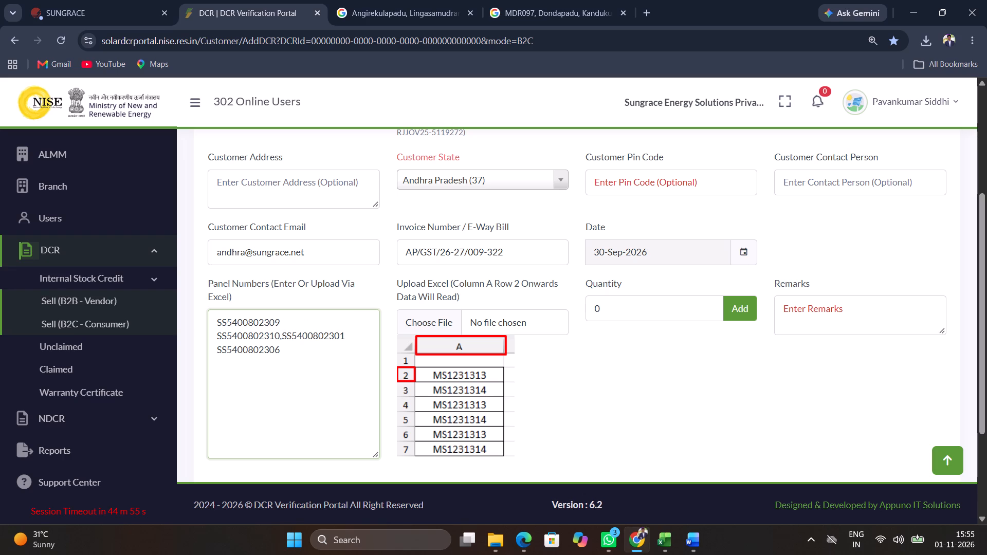
key(BackSpace)
key(Return)
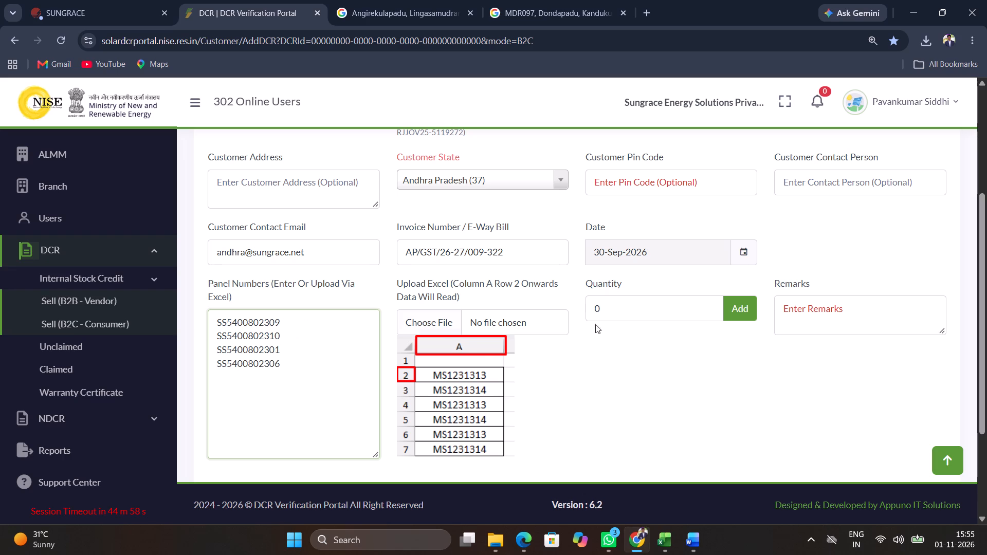
Set the panel quantity to 4 and add the panels to the DCR.
click(615, 313)
scroll(615, 313, up, 5)
scroll(615, 313, down, 1)
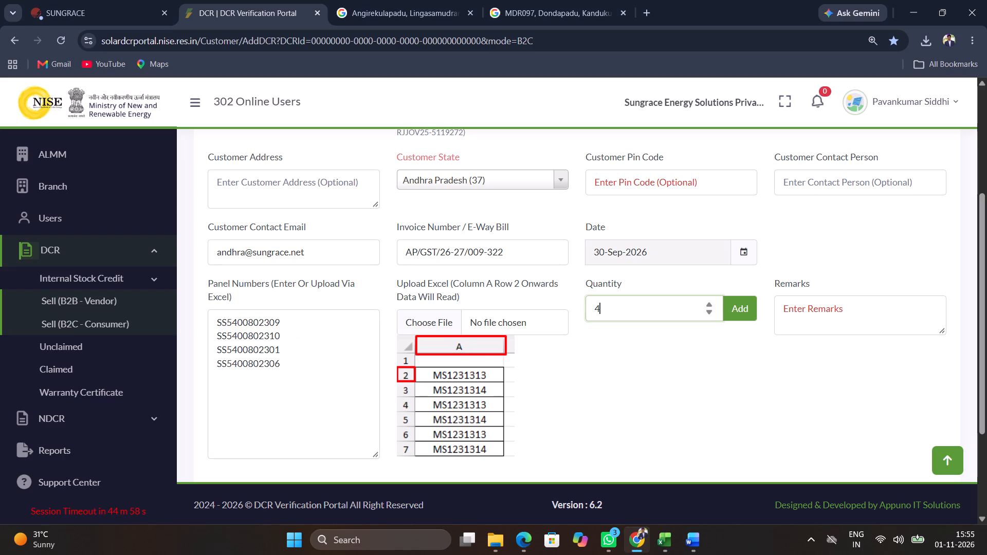
click(755, 314)
Copy the consumer's address from the Sungrace Quick Copy Details into the DCR form's Remarks.
click(801, 318)
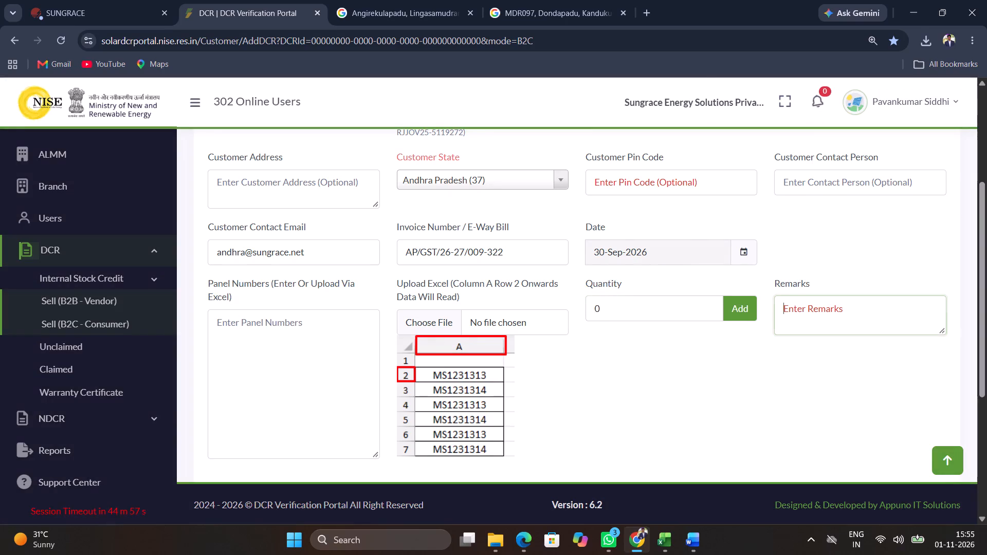
click(76, 1)
click(596, 146)
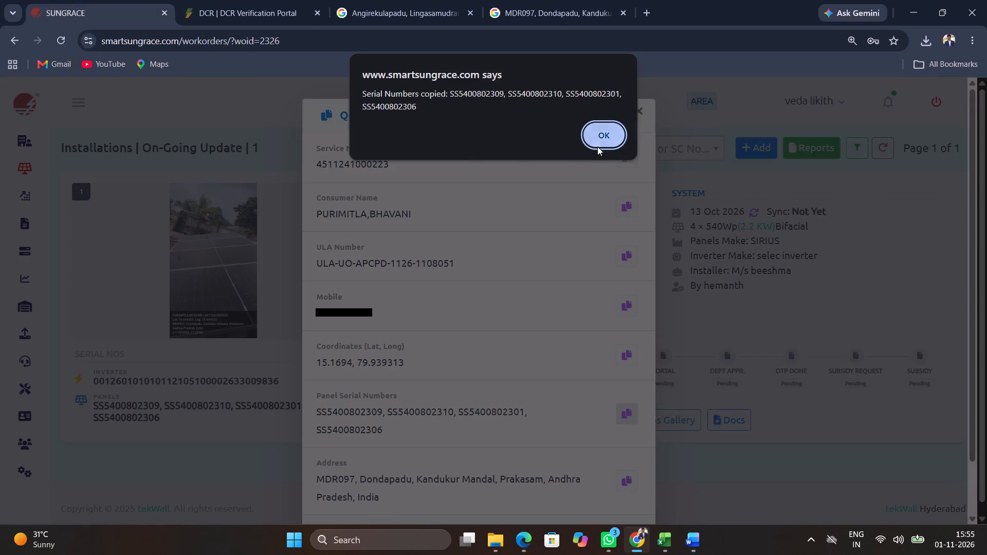
click(628, 487)
click(246, 0)
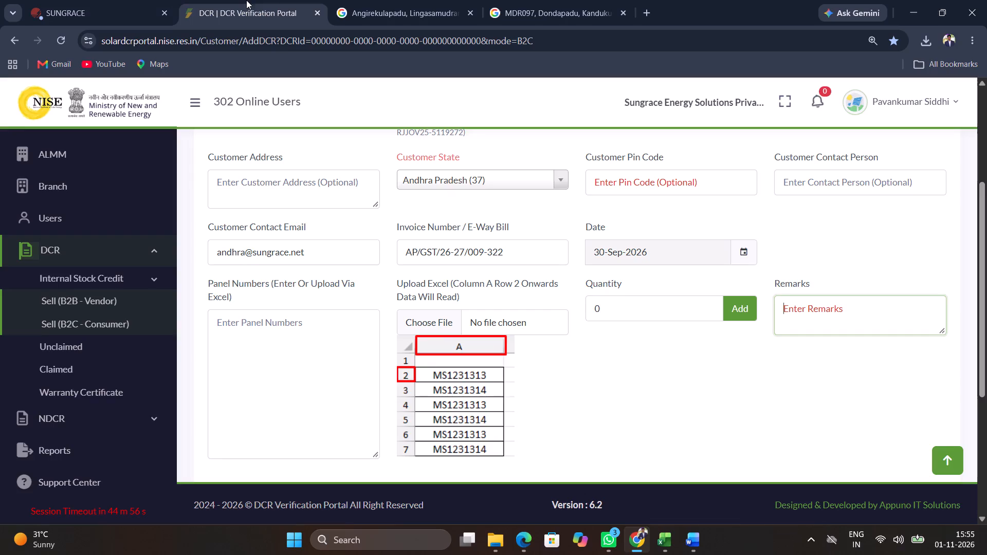
key(ctrl+v)
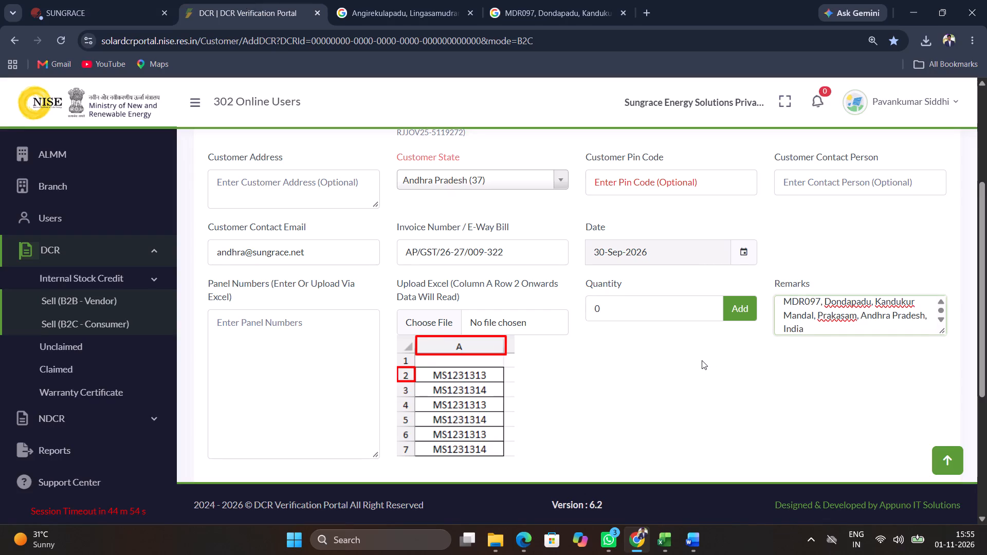
Copy pin code 523105 from the Google search results for the consumer's address into the DCR form's Customer Pin Code.
click(634, 184)
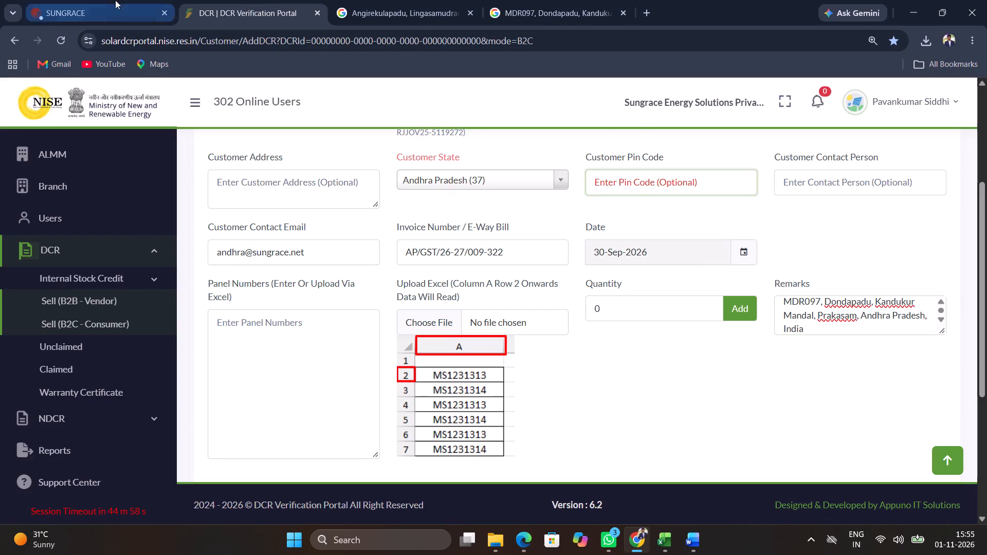
click(114, 0)
click(587, 134)
click(500, 29)
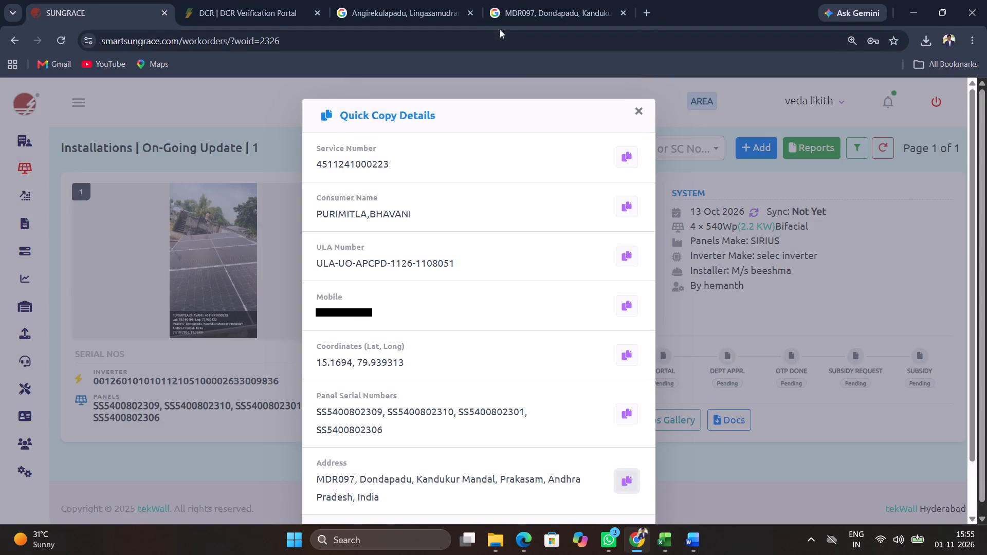
click(516, 5)
key(ctrl+c)
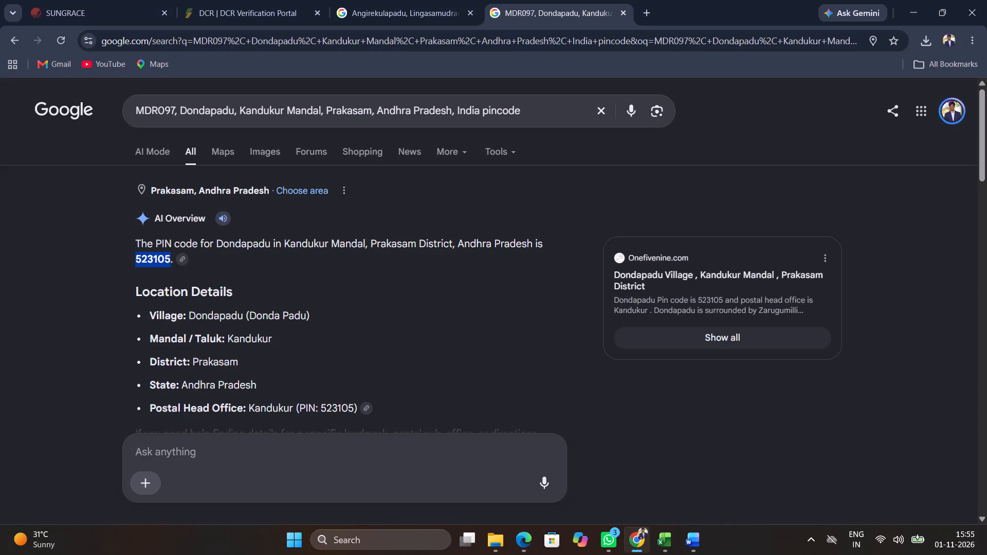
click(259, 0)
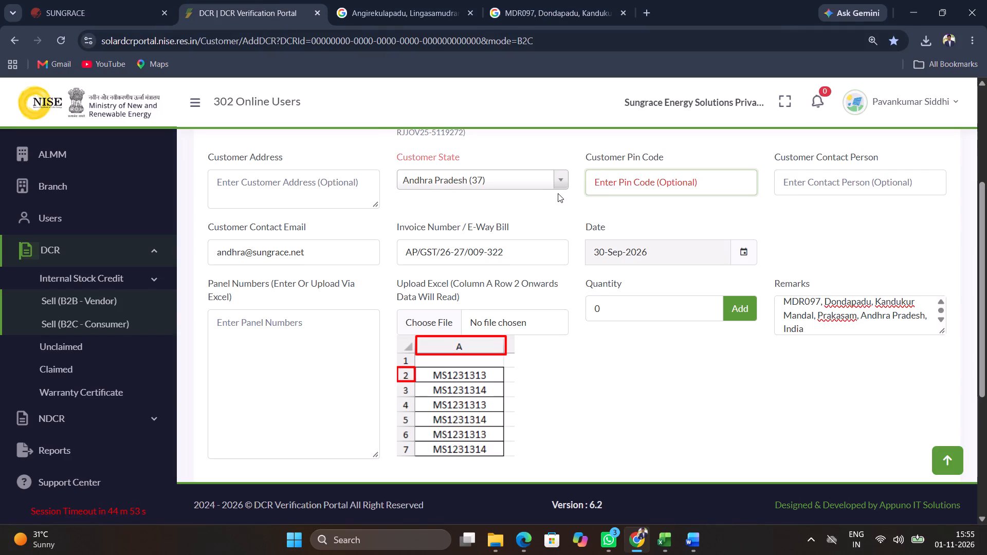
key(ctrl+v)
Submit the completed B2C DCR form and confirm issuing the certificate.
scroll(558, 193, down, 4)
click(869, 260)
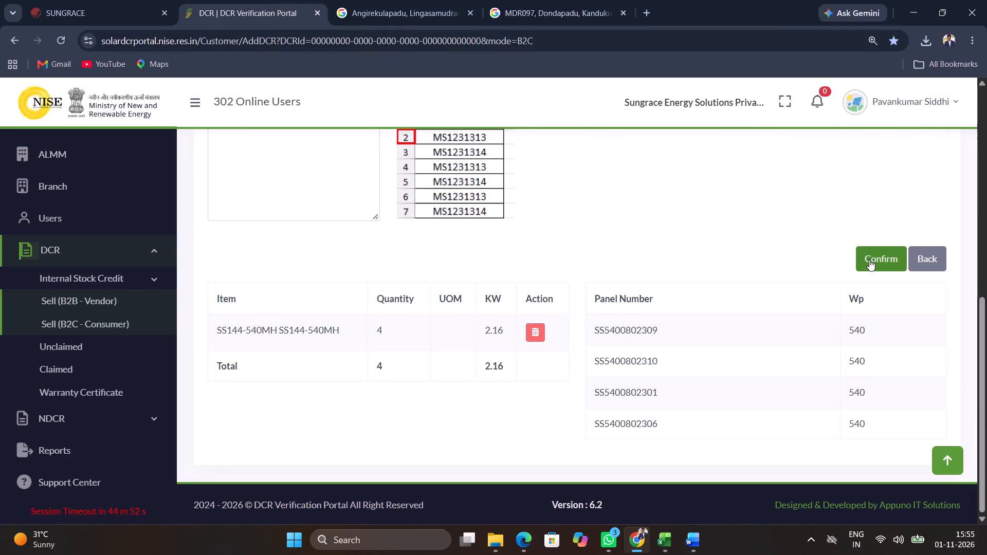
click(613, 391)
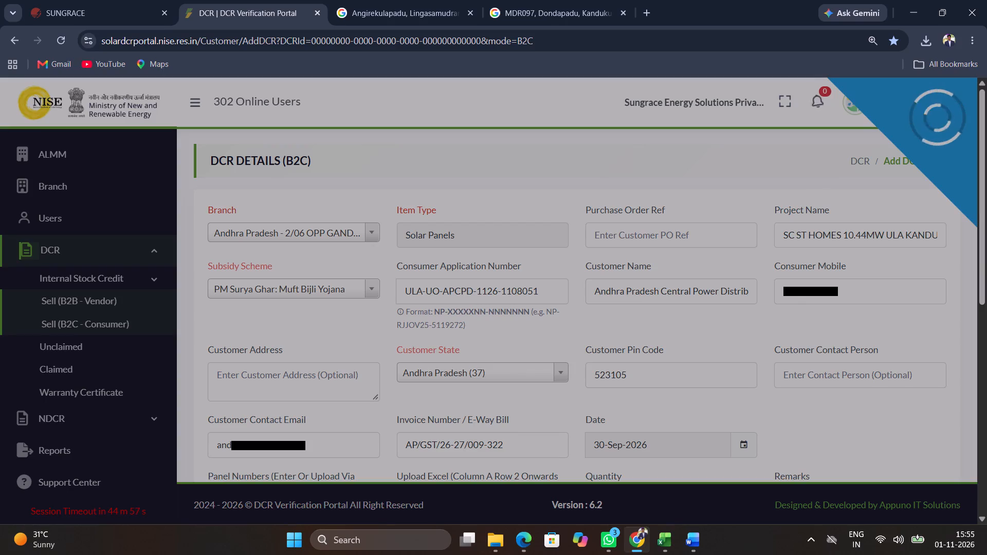
Create a new folder named 322_ in the DCR009 folder in File Explorer.
click(499, 490)
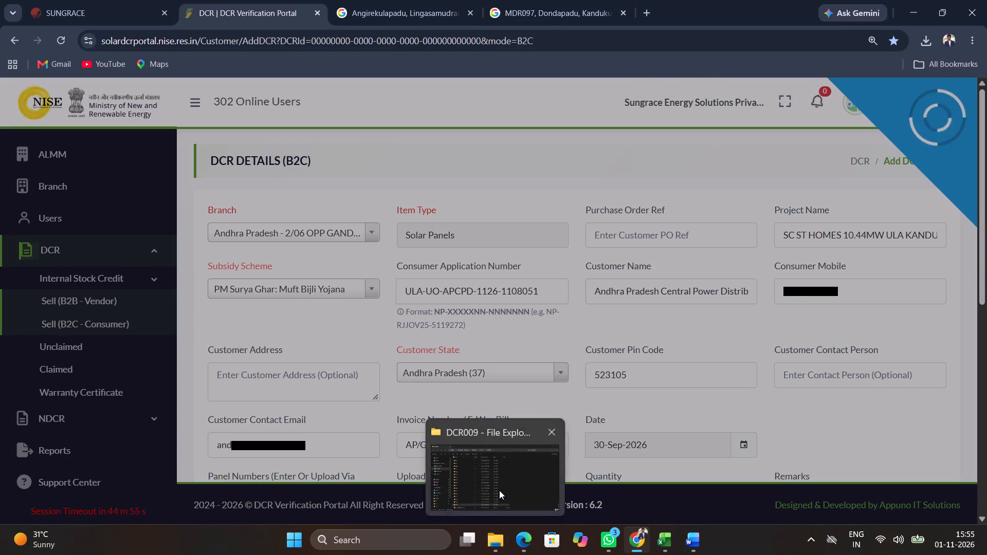
scroll(295, 290, down, 1)
click(45, 64)
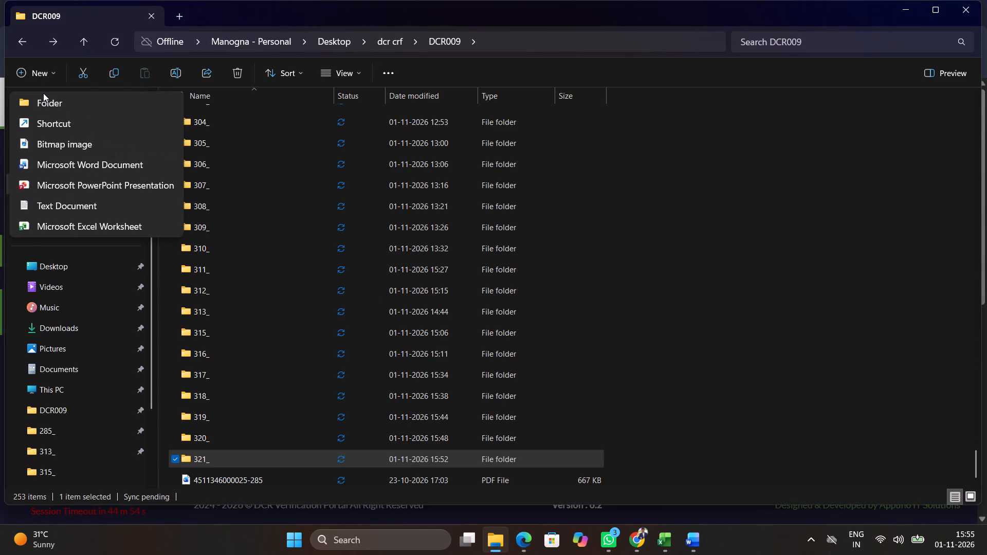
click(43, 93)
click(45, 101)
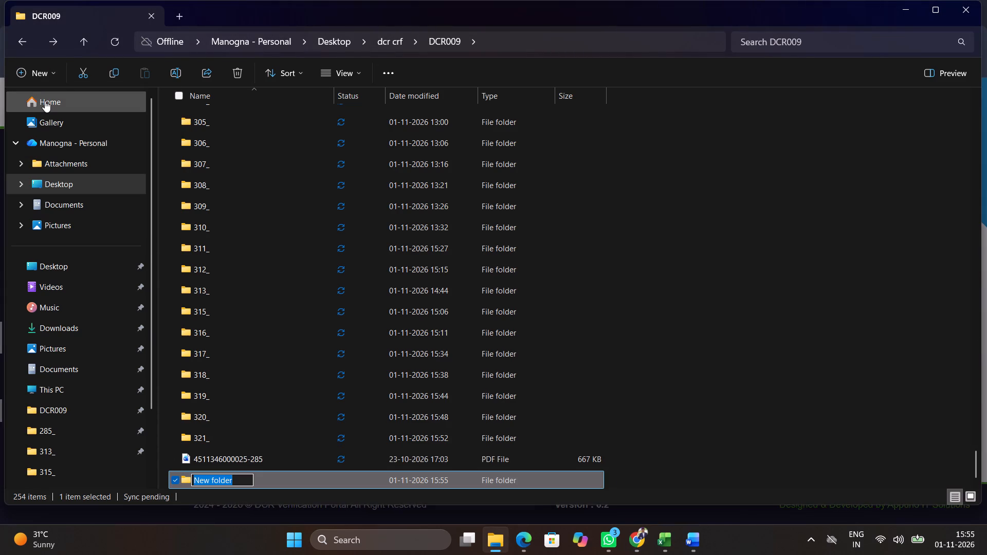
text(322)
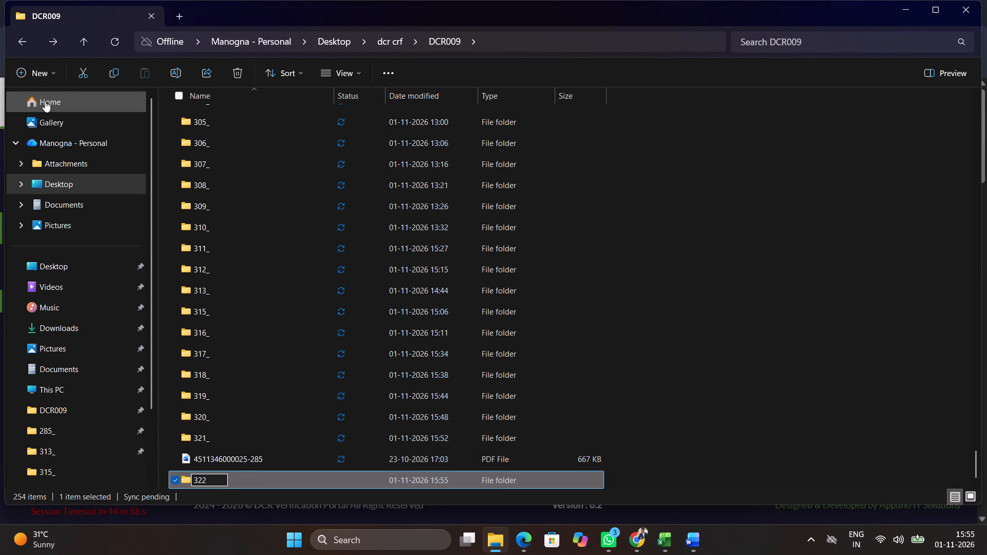
key(shift+underscore)
key(Return)
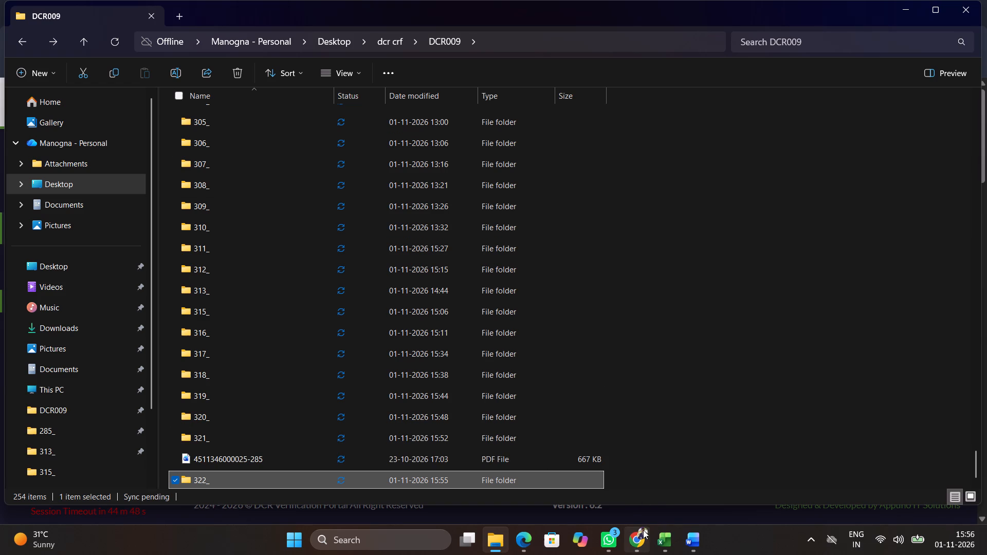
Copy the consumer's service number from the Quick Copy Details of the Sungrace work order in Chrome.
click(639, 496)
click(87, 0)
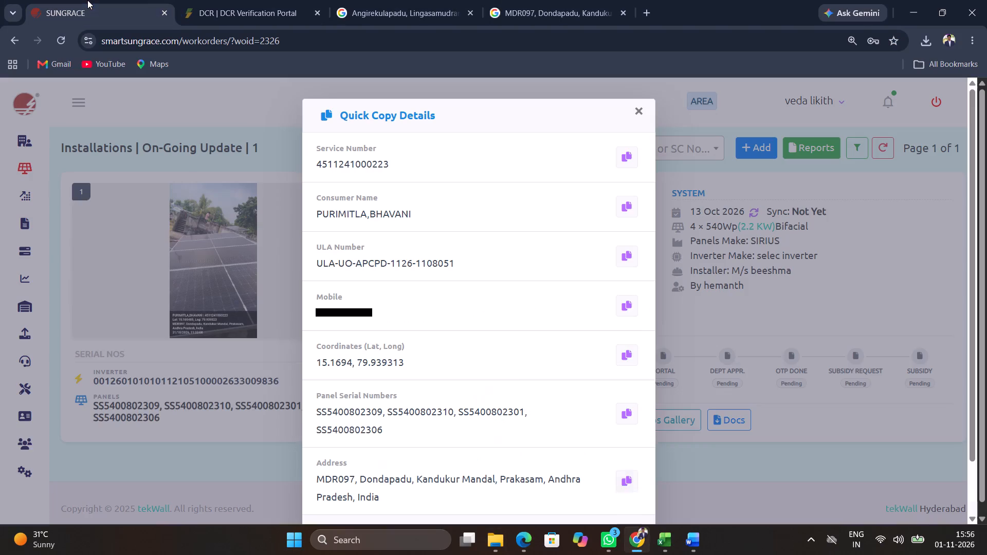
click(634, 159)
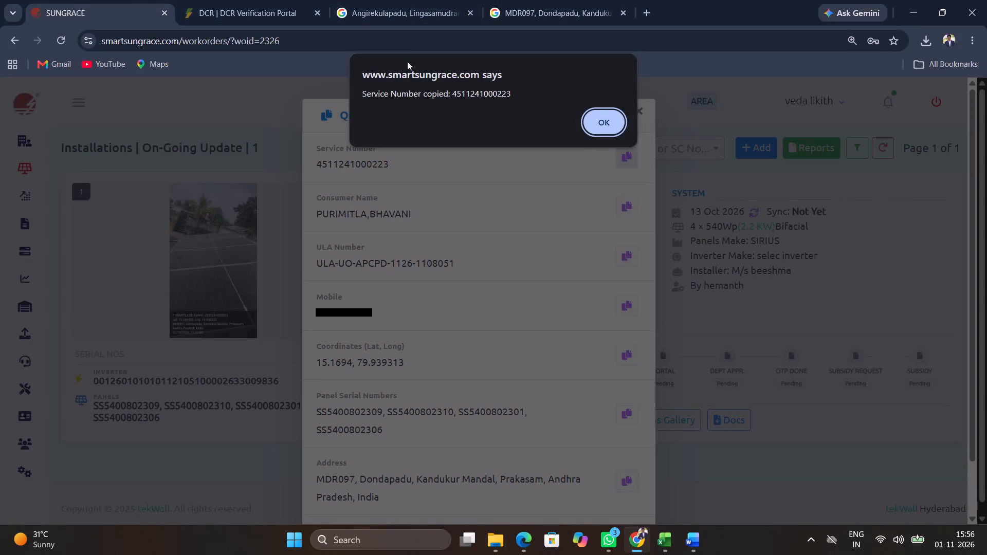
click(223, 0)
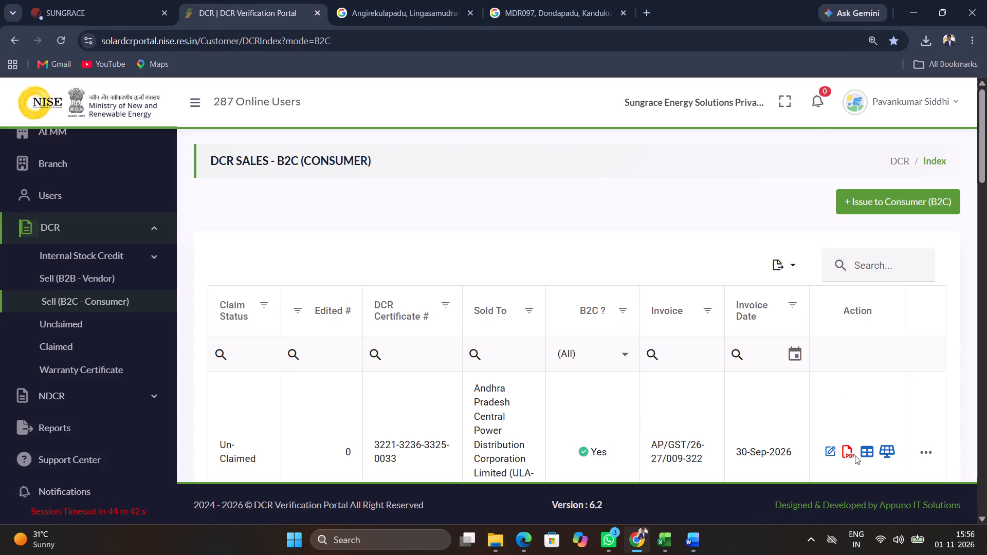
click(854, 455)
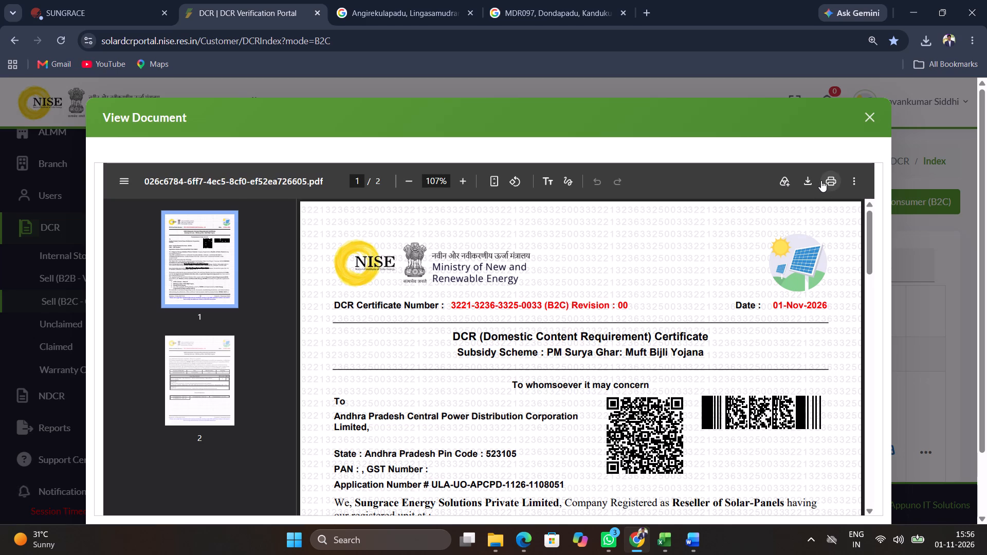
click(816, 180)
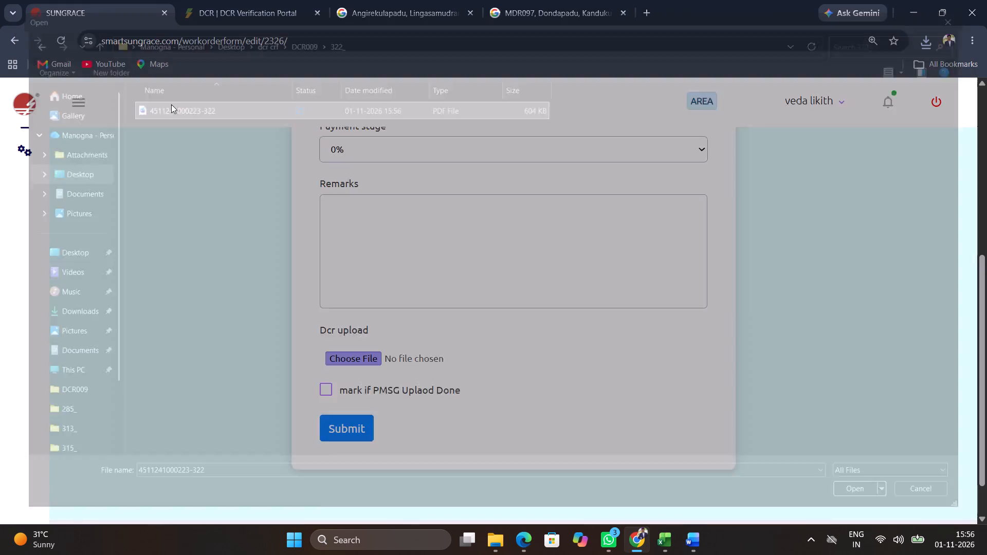
Submit the Sungrace work order form with the chosen DCR certificate PDF ending in -322.
click(360, 424)
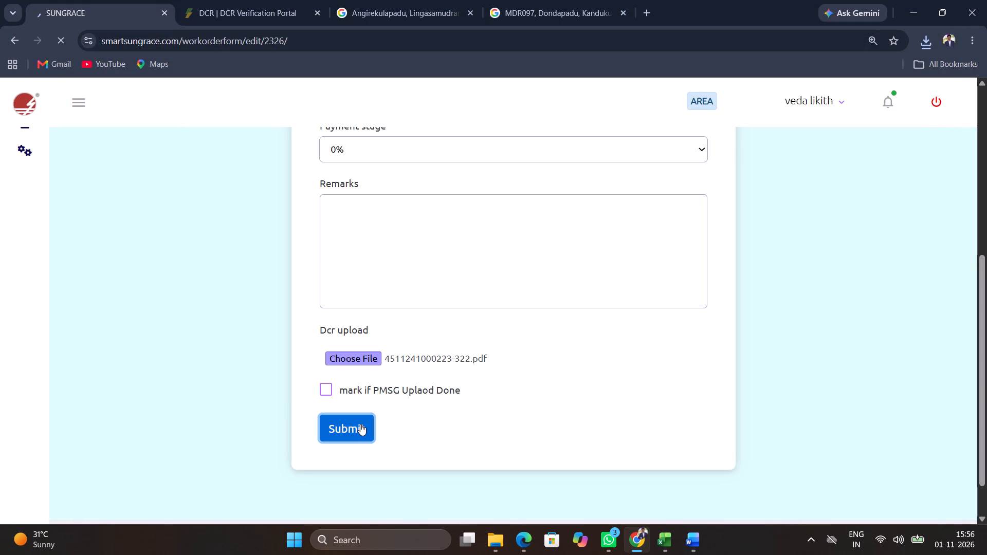
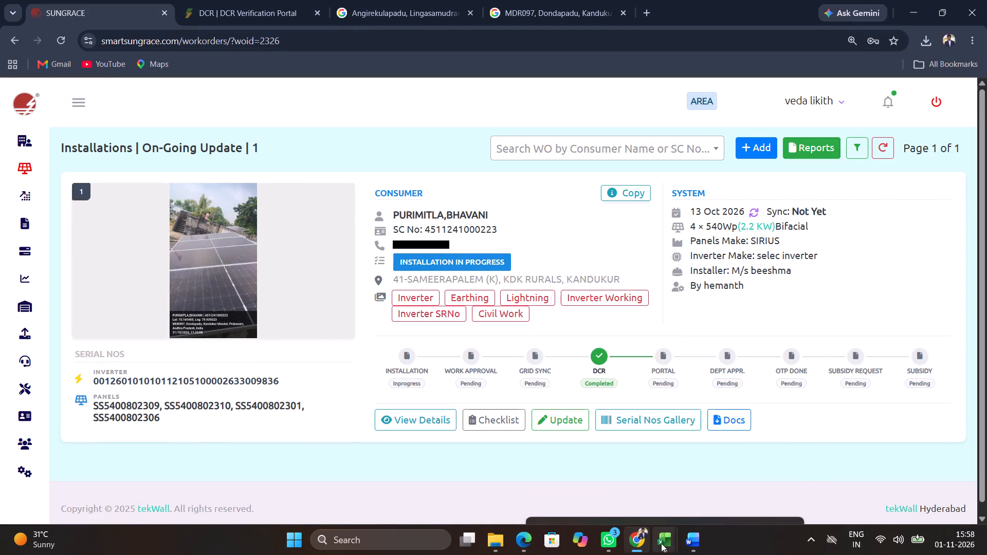
Switch to the Installations_20261101_140304 workbook in Excel and fill the completed consumer's service number cell B565 with yellow.
click(682, 490)
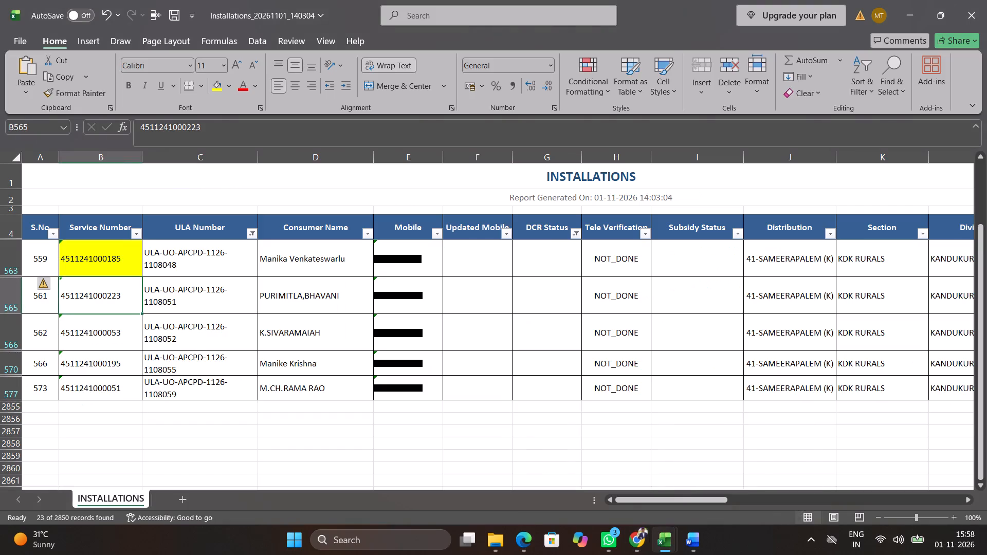
key(ctrl+c)
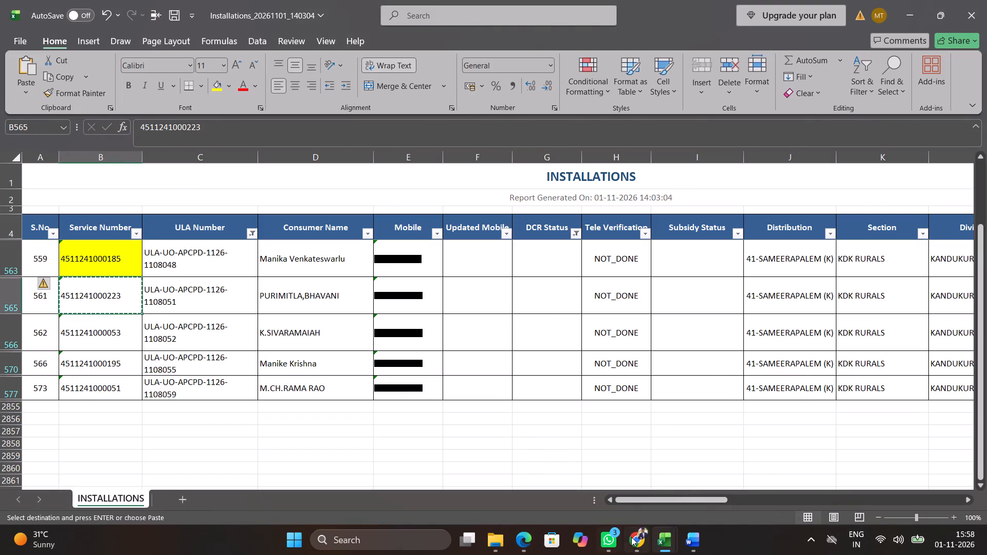
click(631, 521)
click(662, 495)
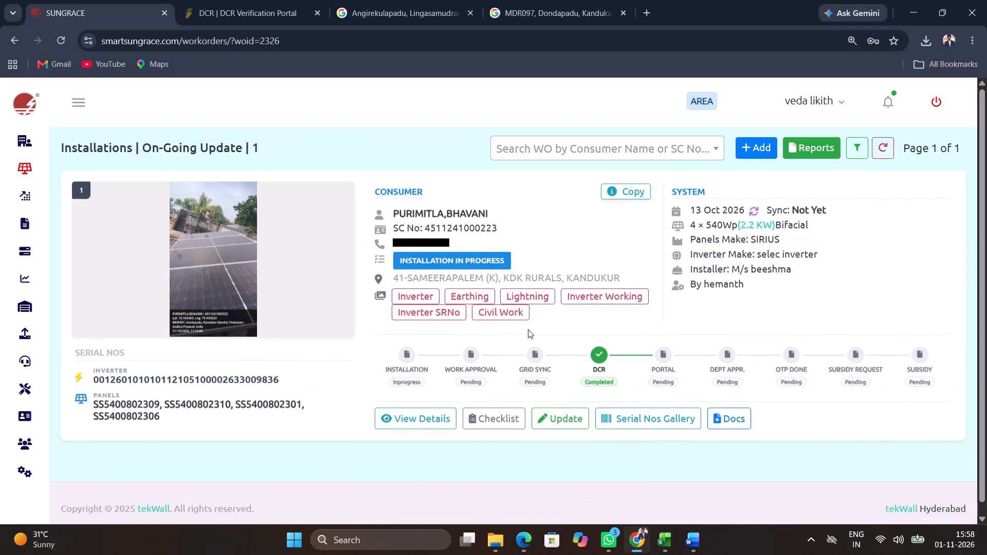
click(674, 489)
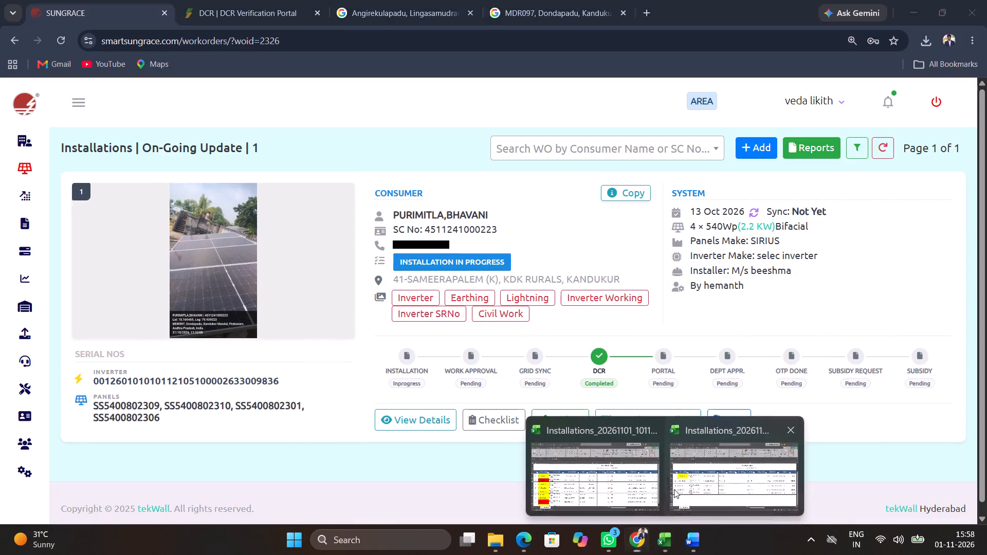
double_click(217, 70)
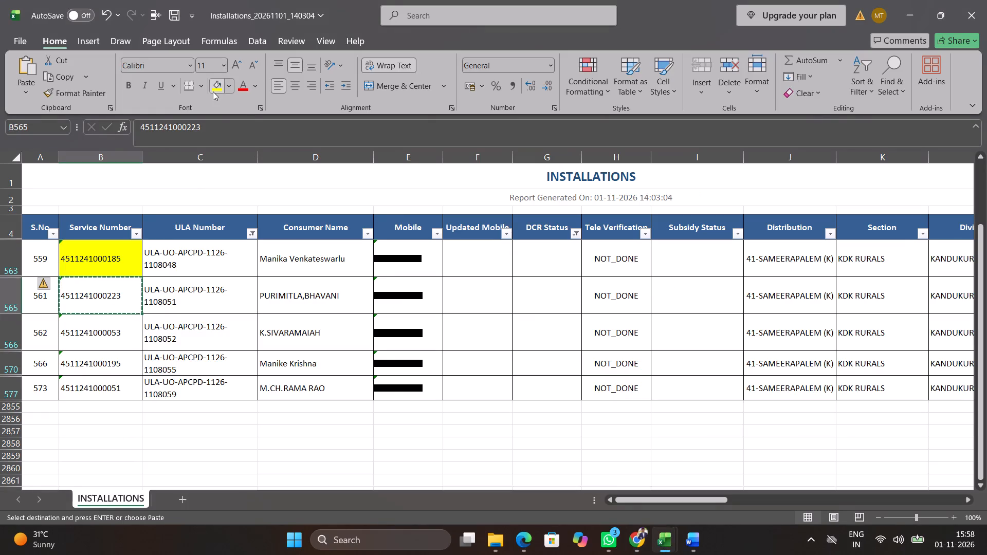
click(213, 91)
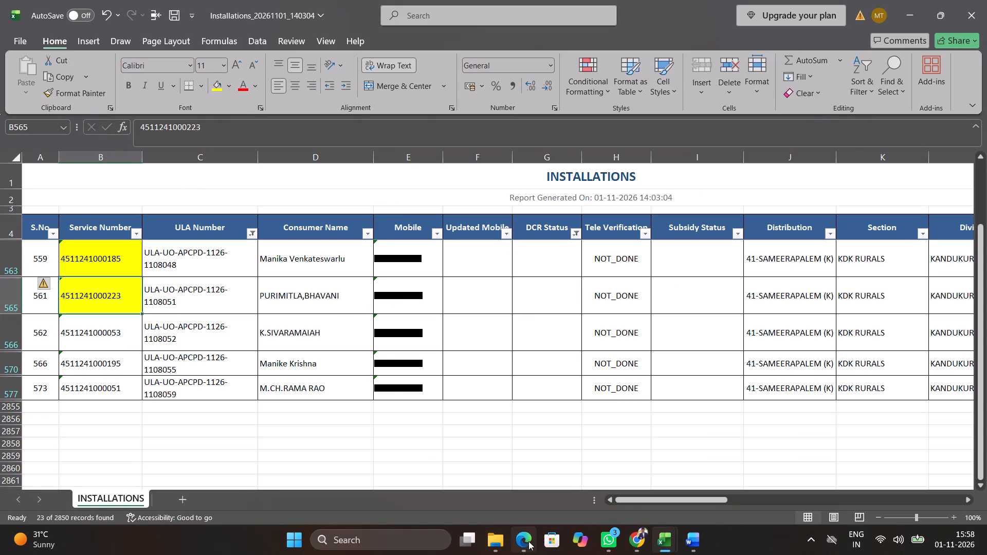
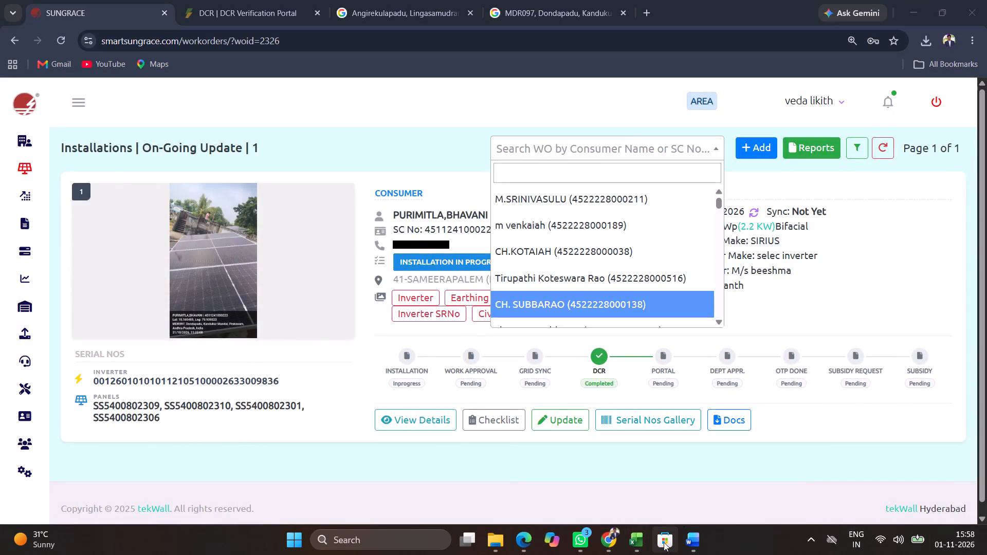
Copy the next consumer's service number from cell B566 of the Installations_20261101_140304 workbook and open that consumer's work order in Sungrace.
click(638, 534)
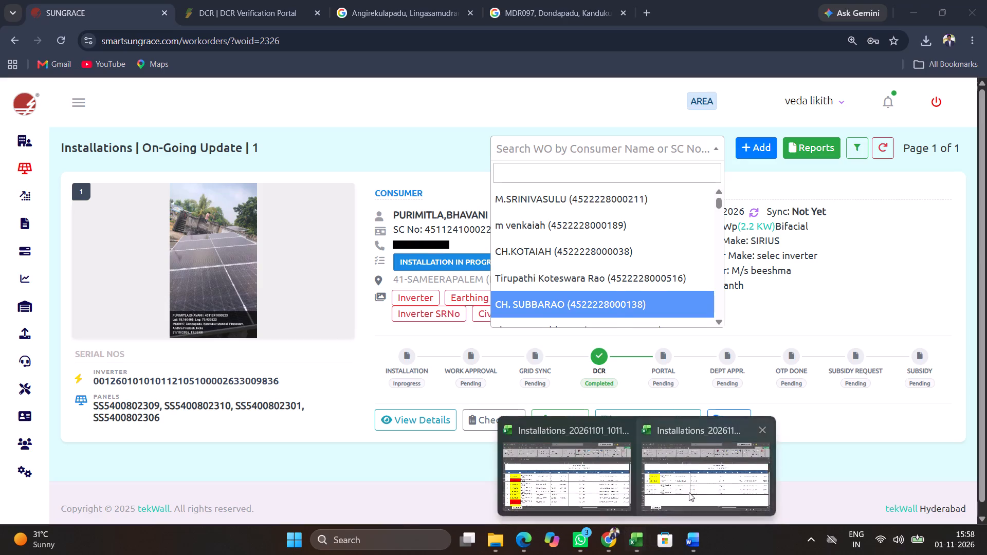
click(690, 491)
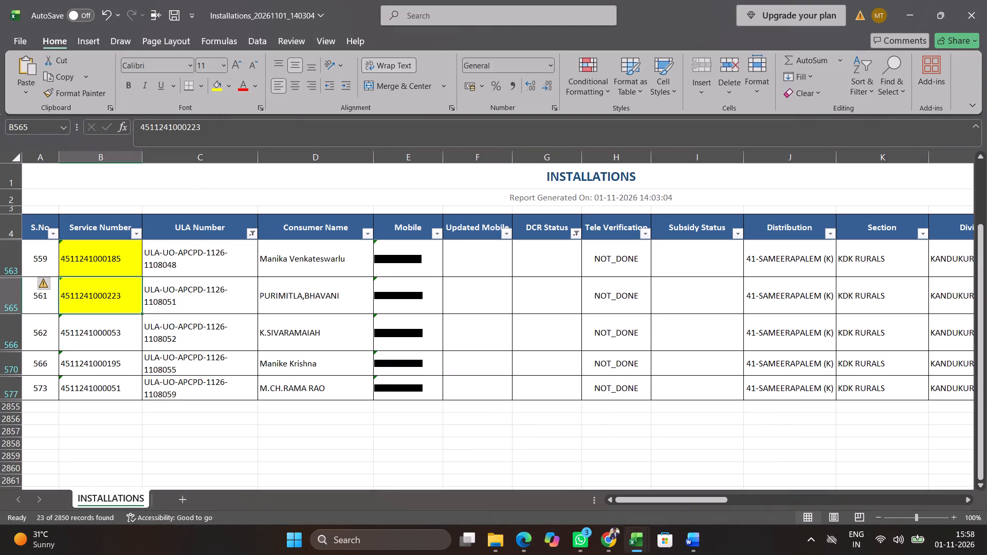
key(Down)
key(ctrl+c)
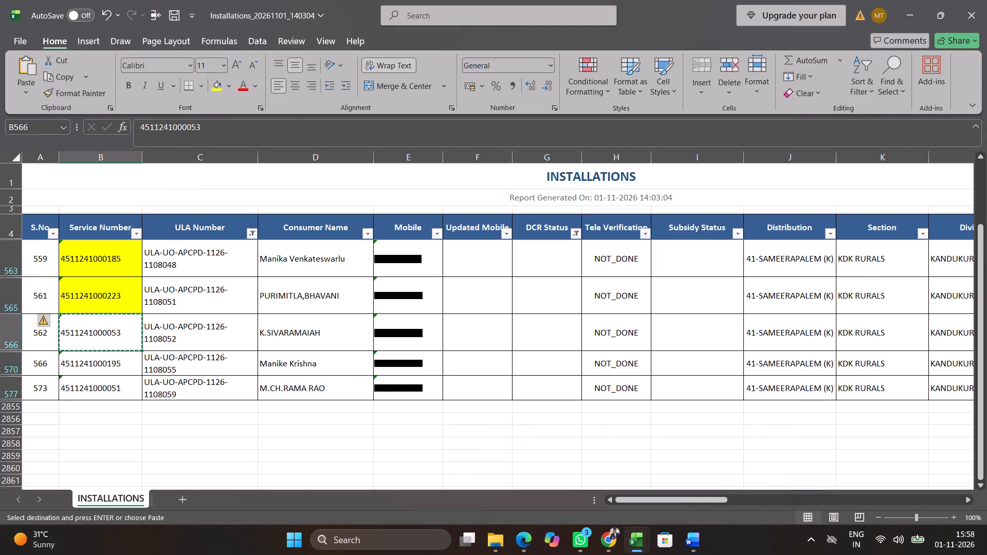
click(615, 493)
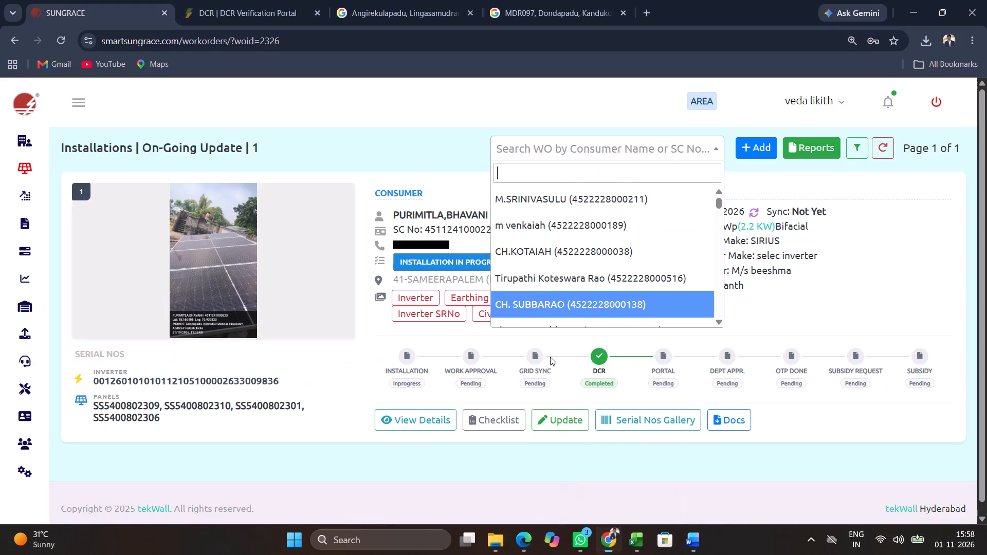
key(ctrl+v)
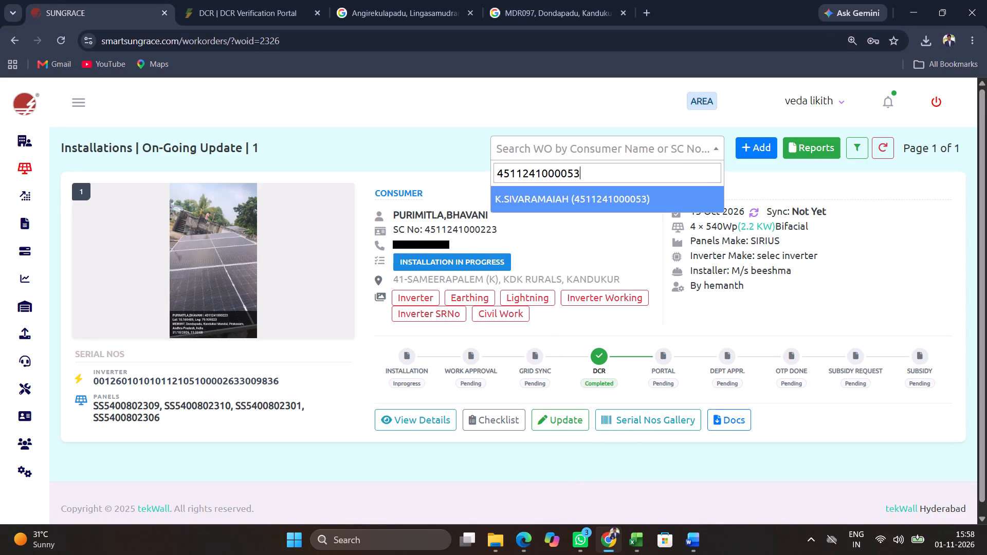
key(Return)
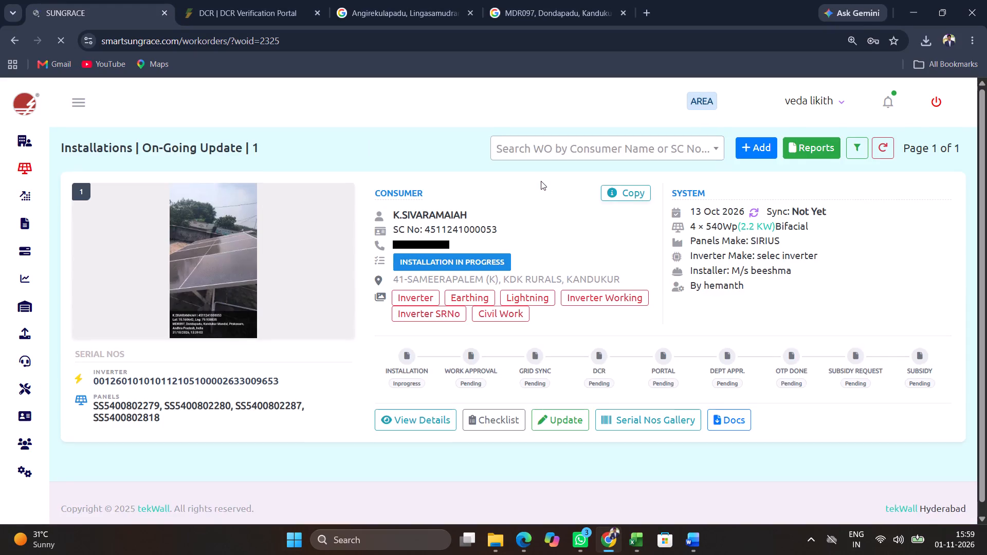
Copy the consumer's ULA number from Sungrace and enter it as Consumer Application Number in a new B2C DCR on the NISE portal.
click(626, 197)
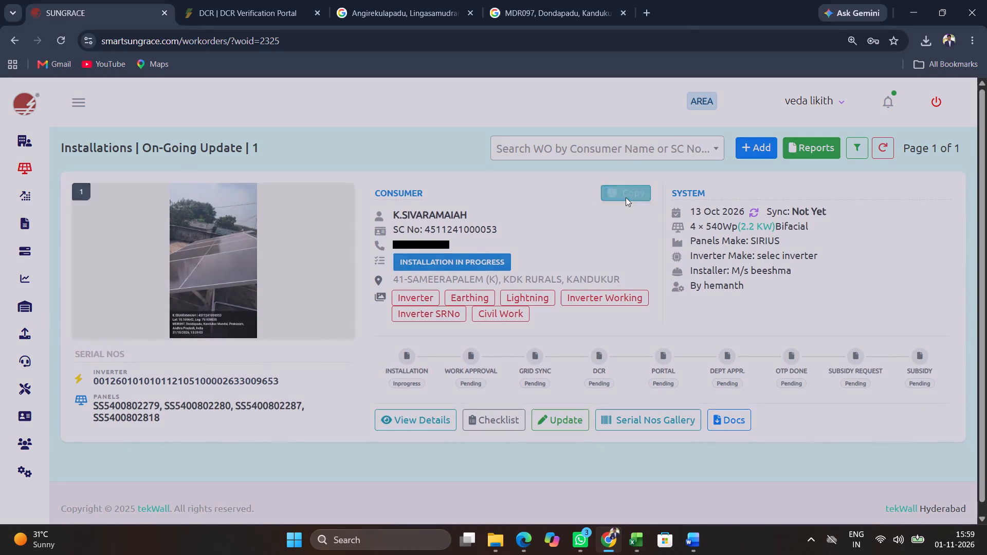
click(623, 266)
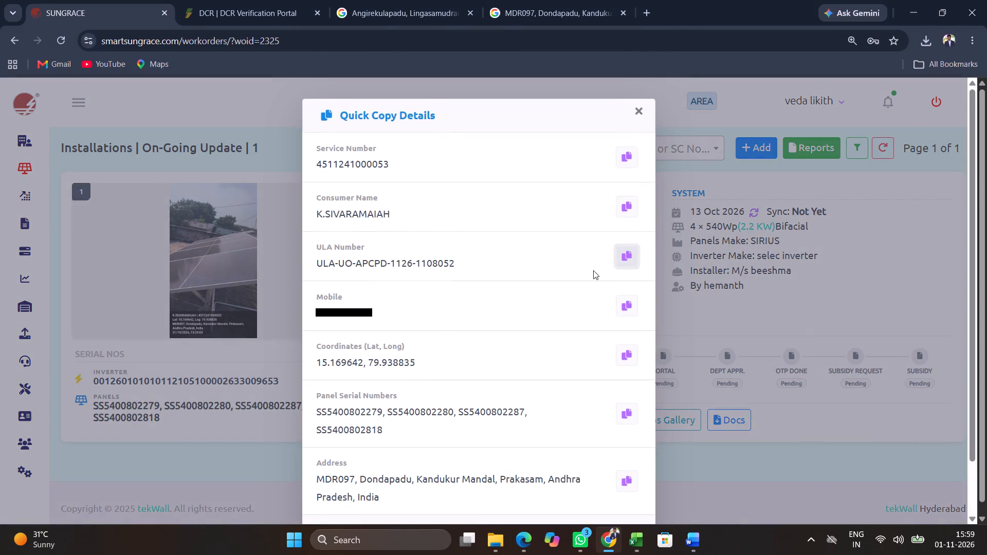
double_click(622, 258)
click(261, 5)
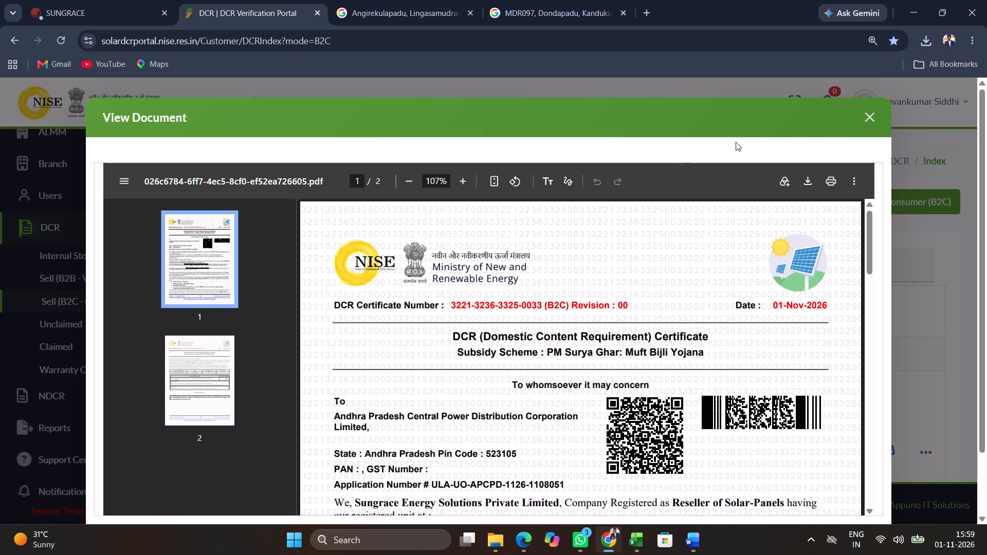
click(869, 116)
click(855, 198)
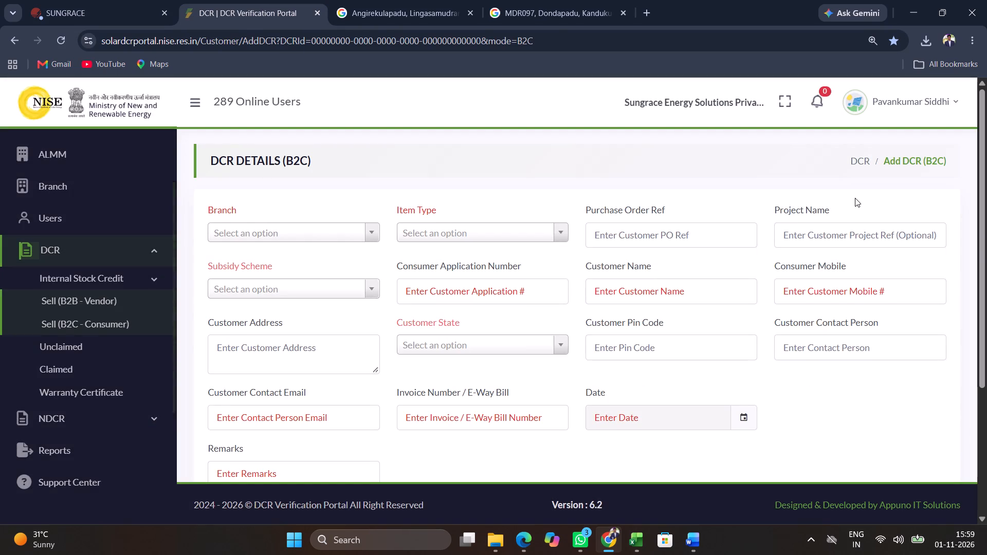
click(520, 297)
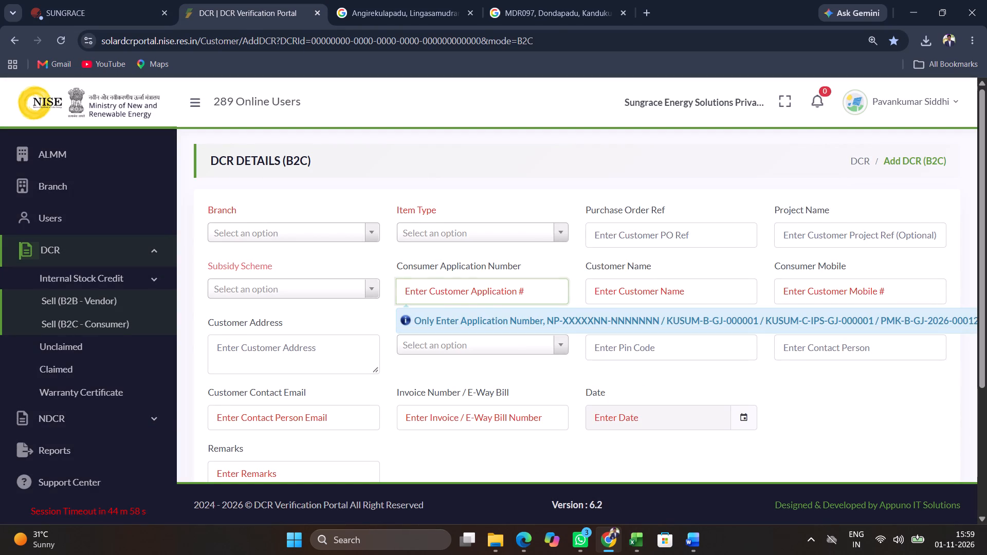
key(ctrl+v)
Set the branch to Andhra Pradesh, the subsidy scheme to PM Surya Ghar: Muft Bijli Yojana and the item type to Solar Panels.
click(285, 230)
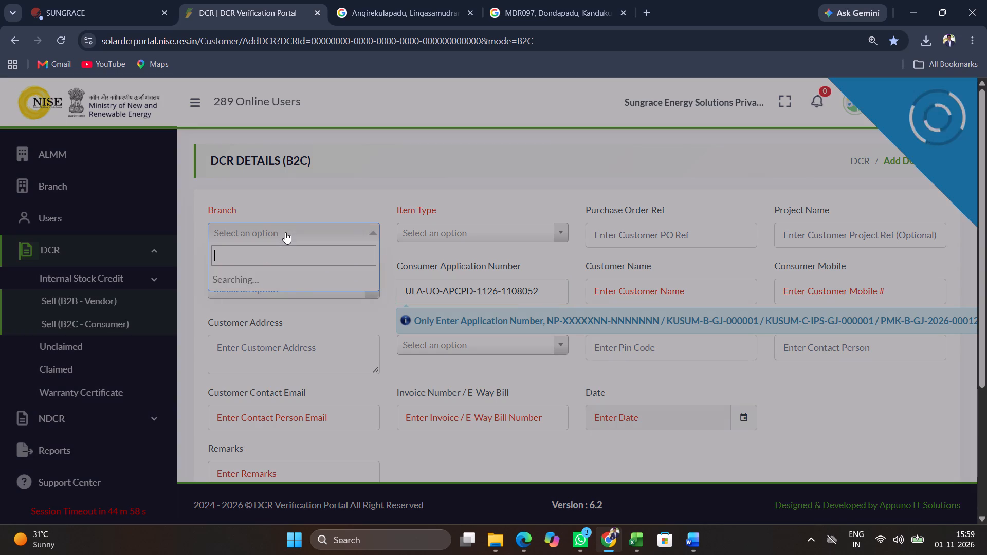
click(295, 289)
click(295, 289)
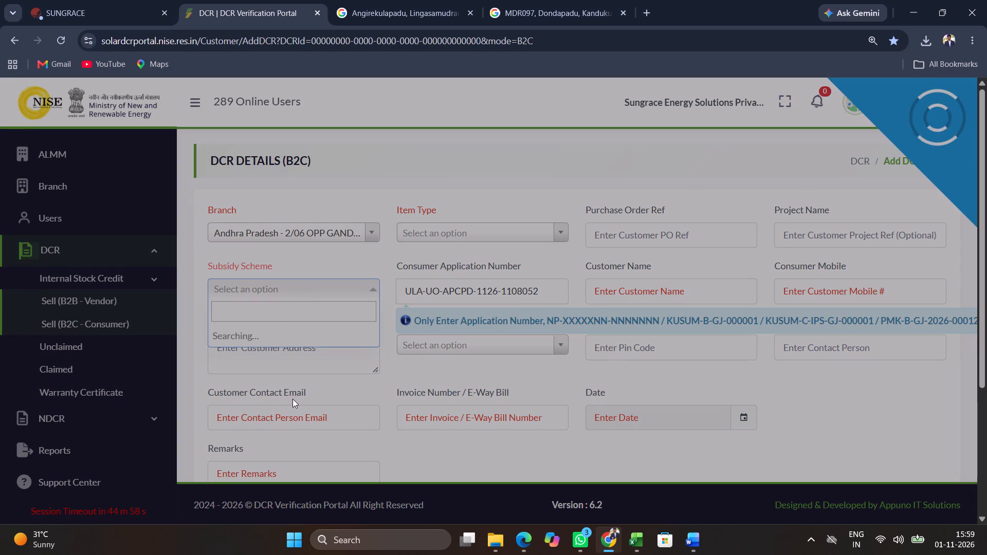
click(290, 400)
click(476, 233)
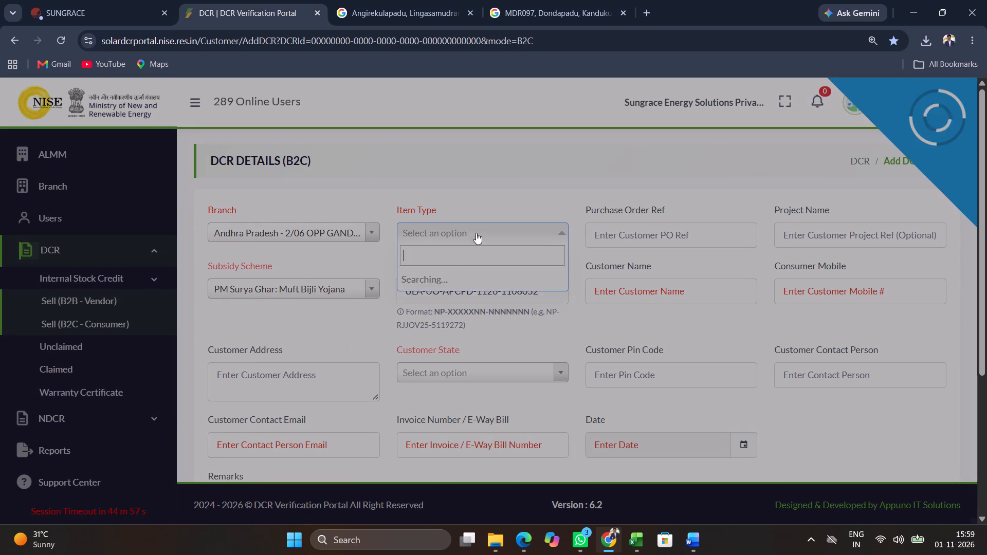
click(454, 283)
Copy the customer name Andhra Pradesh Central Power Distribution Corporation Limited from the Kandukuru Word document into the DCR's Customer Name.
click(629, 303)
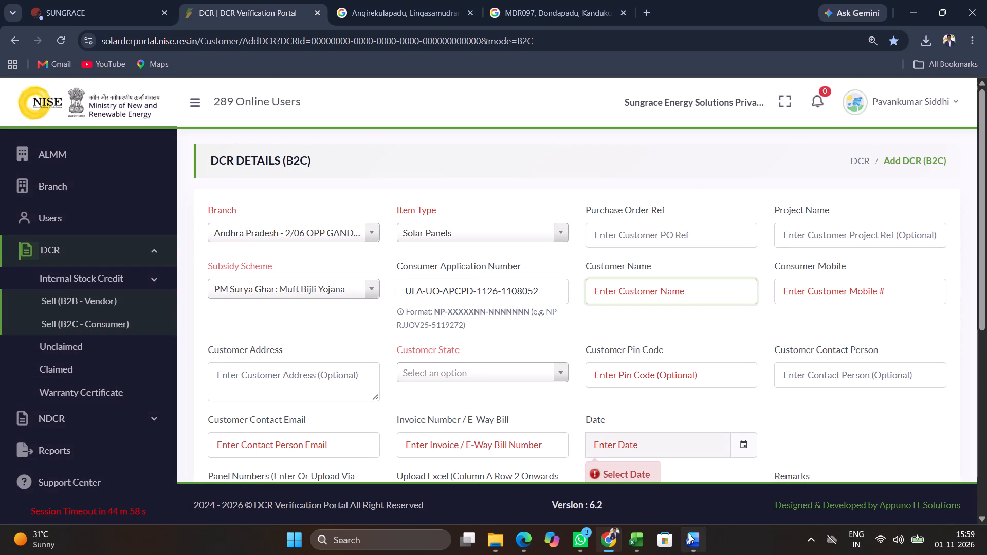
click(682, 501)
scroll(353, 345, up, 14)
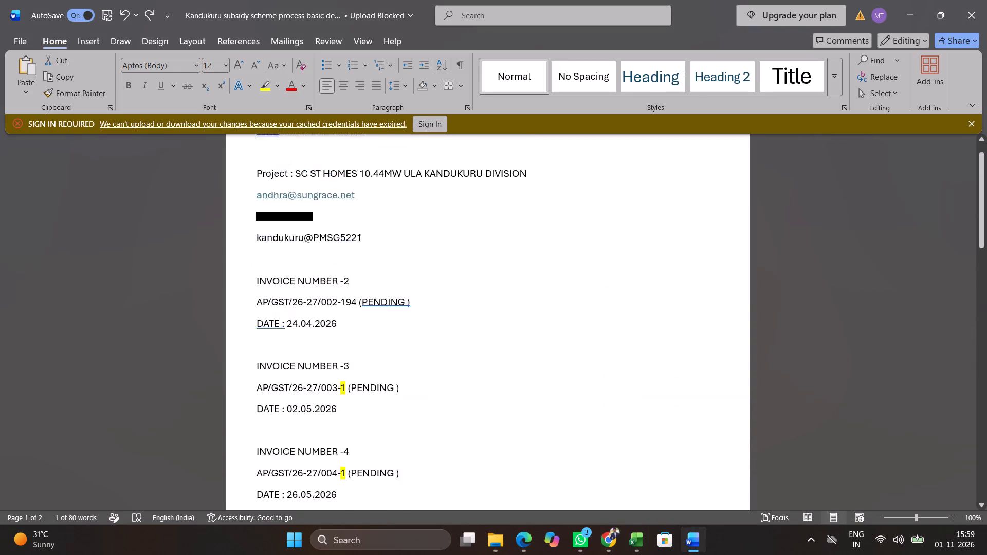
scroll(353, 345, up, 6)
scroll(353, 345, down, 1)
scroll(353, 345, up, 4)
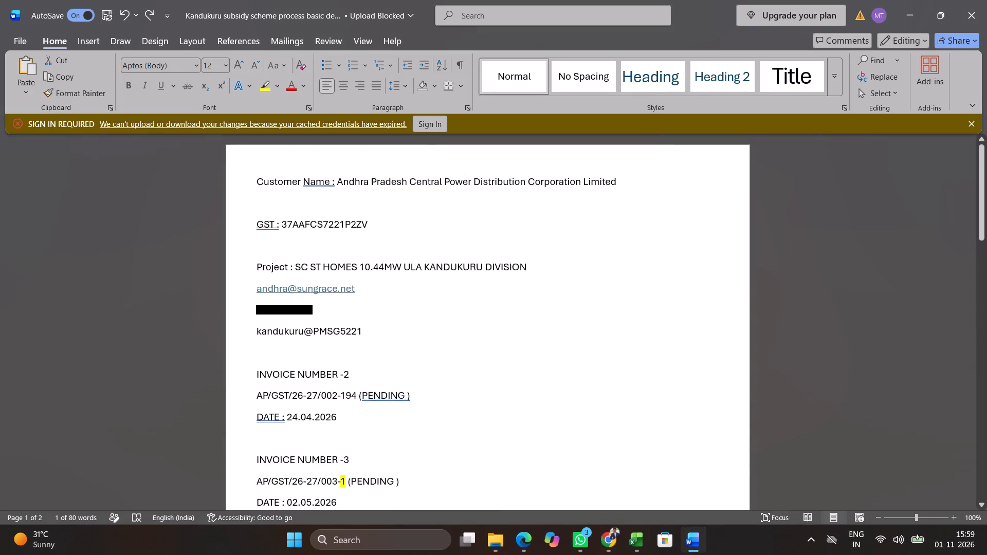
drag(338, 180, 694, 185)
key(ctrl+c)
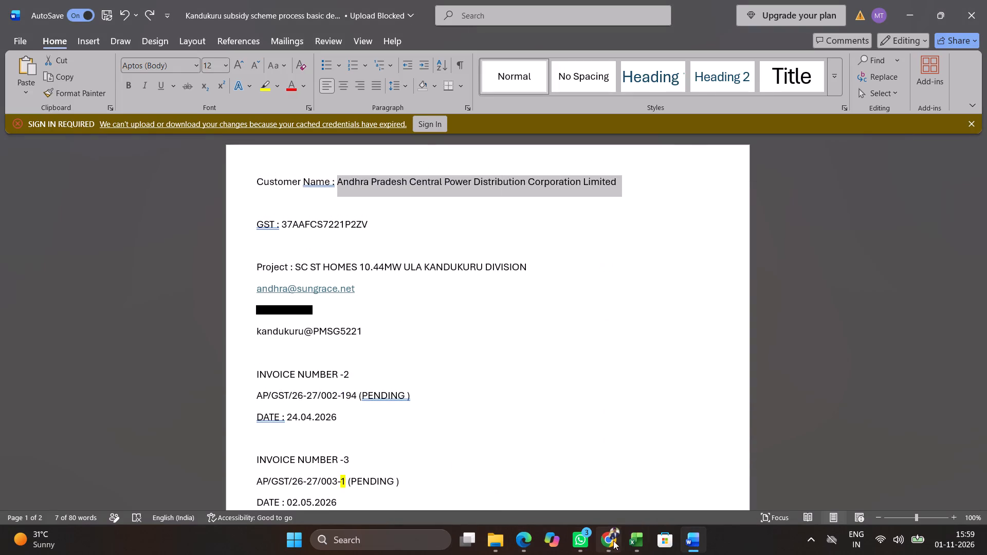
click(592, 465)
key(ctrl+v)
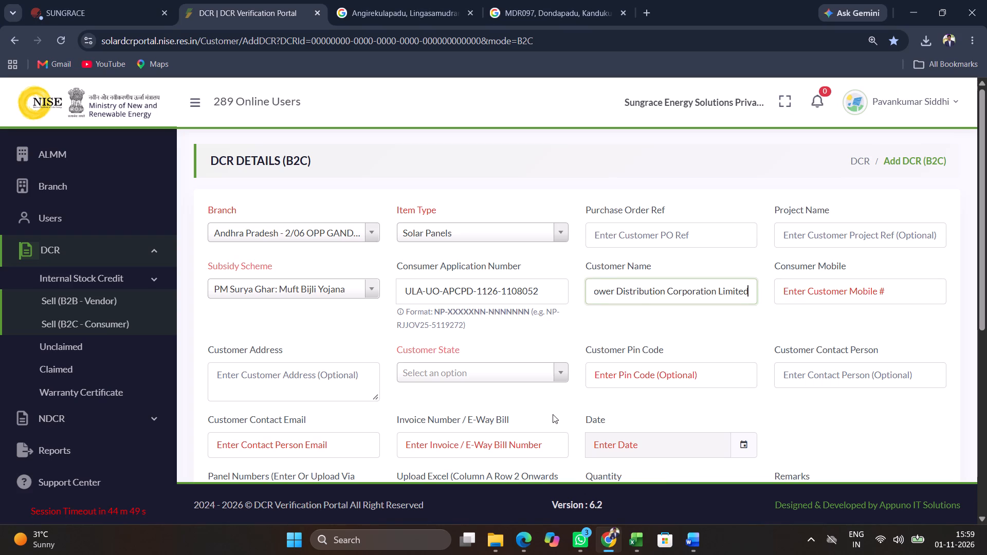
click(904, 237)
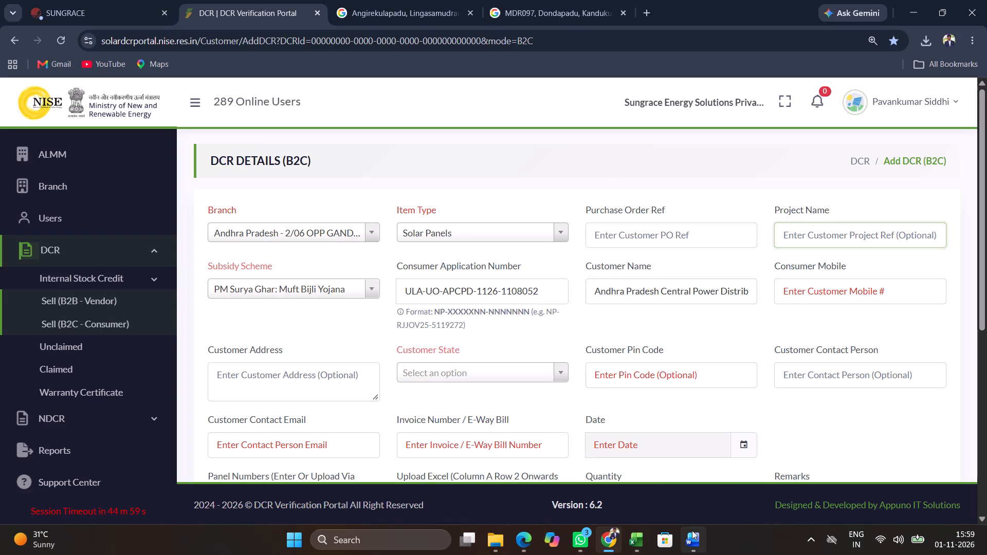
click(691, 484)
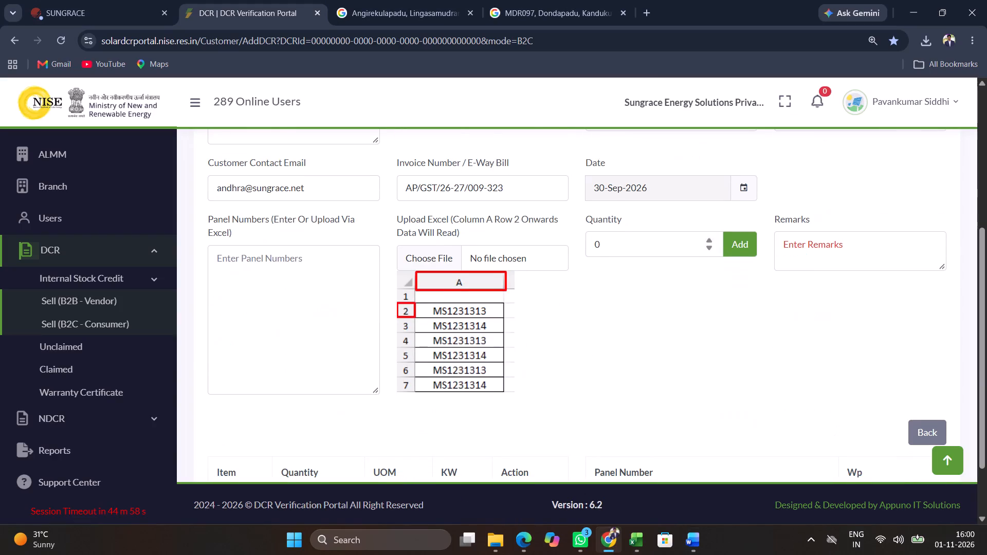
click(334, 337)
click(85, 0)
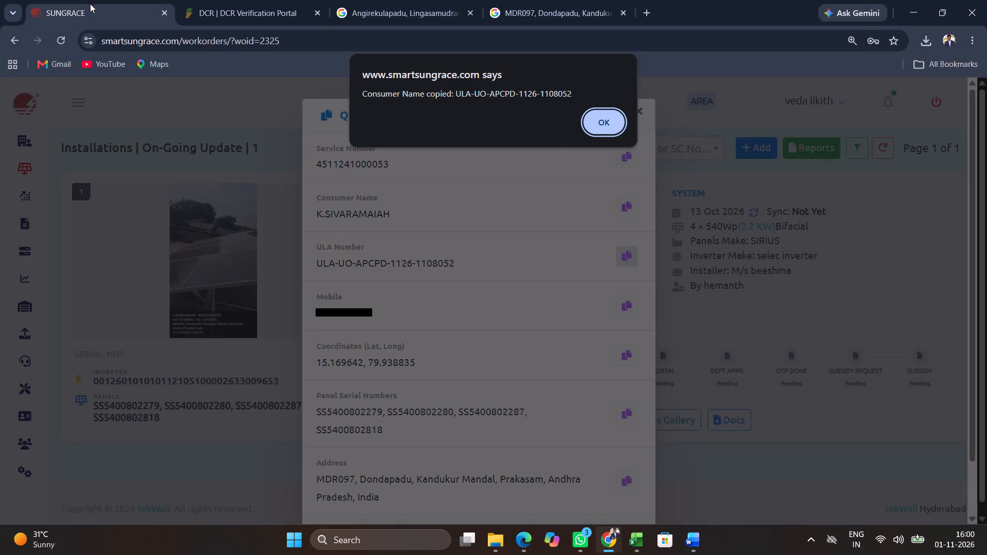
click(611, 122)
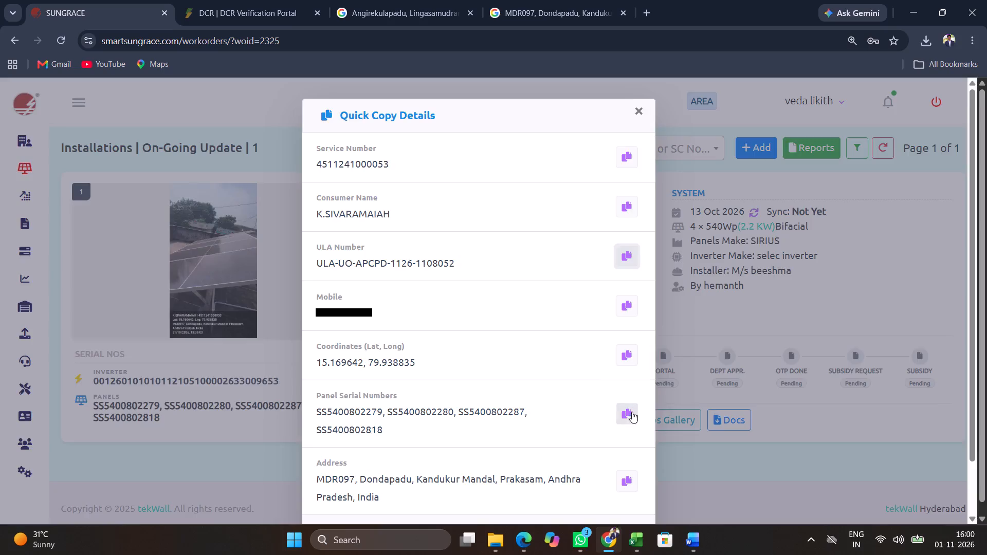
click(632, 412)
click(236, 0)
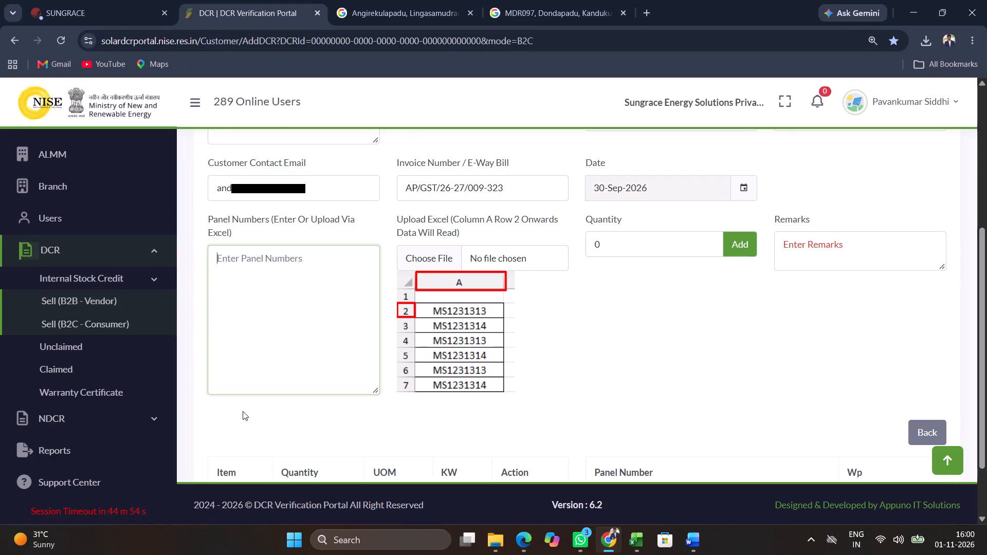
key(ctrl+v)
key(Left)
key(Left)
key(Left)
key(Left)
key(Left)
key(Left)
key(Left)
key(Left)
key(Left)
key(Left)
key(Left)
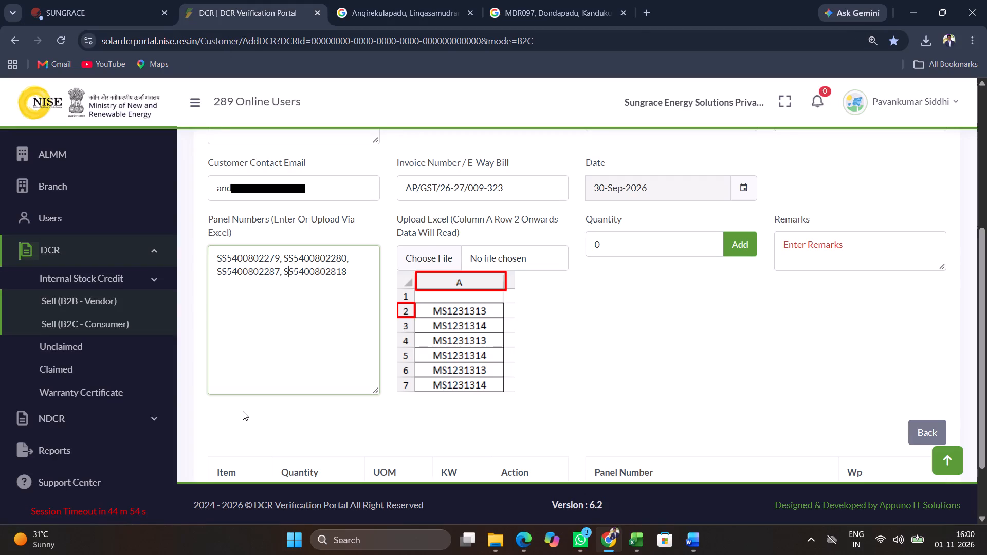
key(Left)
key(BackSpace)
key(BackSpace)
key(Return)
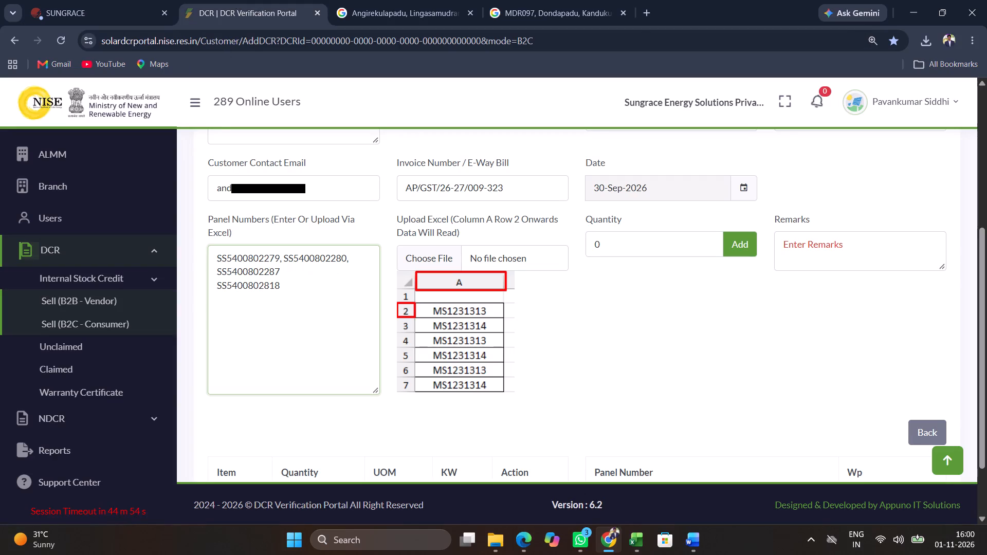
key(Up)
key(Up)
key(Up)
key(Right)
key(Right)
key(Right)
key(Right)
key(Right)
key(Right)
key(Right)
key(Right)
key(Right)
key(Right)
key(Right)
key(Right)
key(Right)
key(Right)
key(BackSpace)
key(BackSpace)
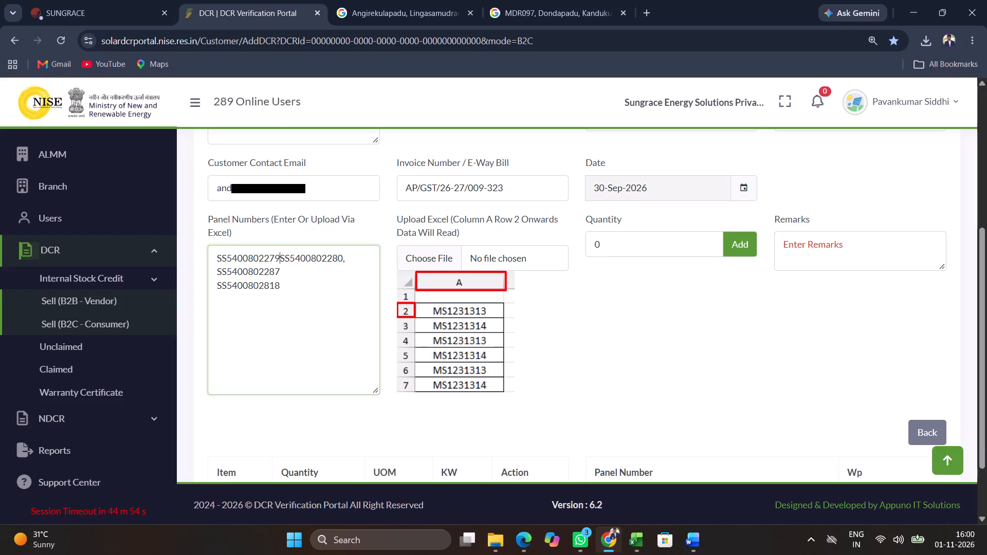
key(Return)
key(Right)
key(Right)
key(Right)
key(Right)
key(Right)
key(Right)
key(Right)
key(Right)
key(Right)
key(Right)
key(Right)
key(Right)
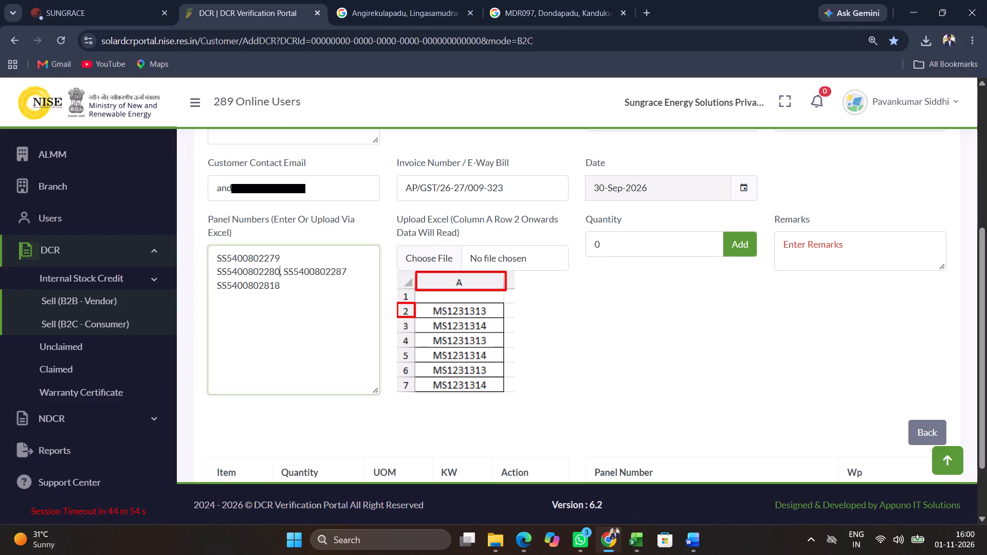
key(Right)
key(Right)
key(BackSpace)
key(BackSpace)
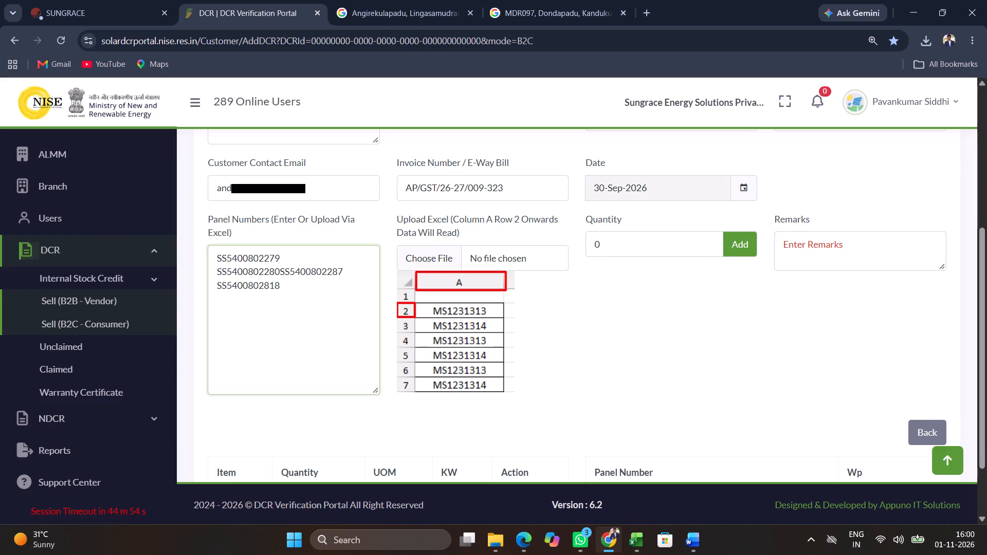
key(Return)
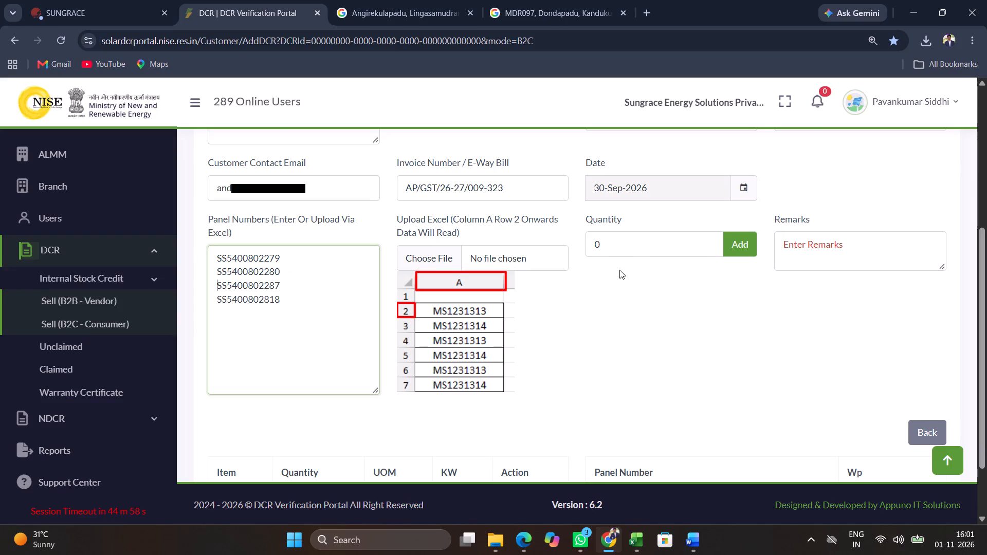
Set the quantity to match the four listed panel numbers and add the panels to the DCR.
click(630, 255)
scroll(630, 254, up, 5)
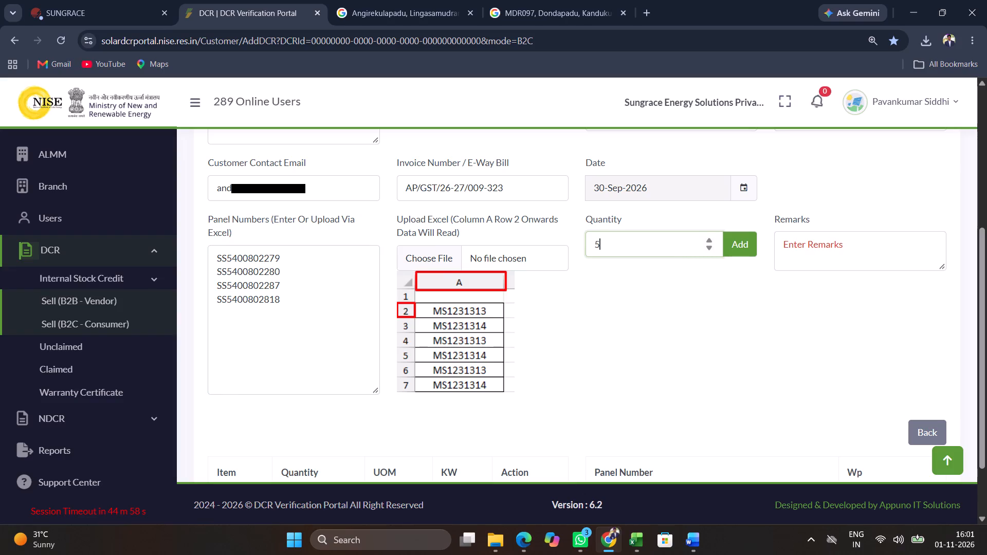
scroll(630, 254, down, 1)
click(747, 247)
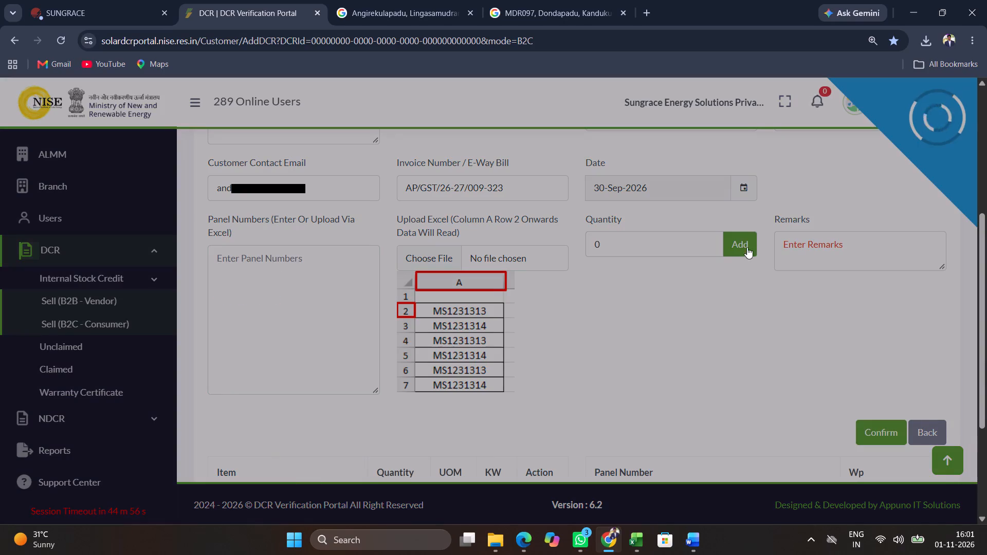
Copy the consumer's address from Sungrace's Quick Copy Details into the DCR's Remarks.
click(824, 246)
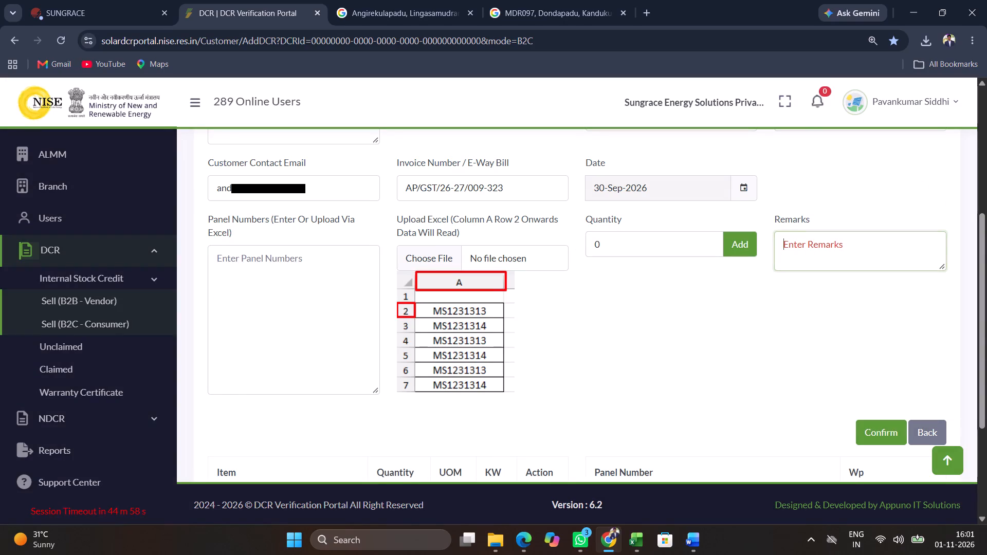
click(27, 0)
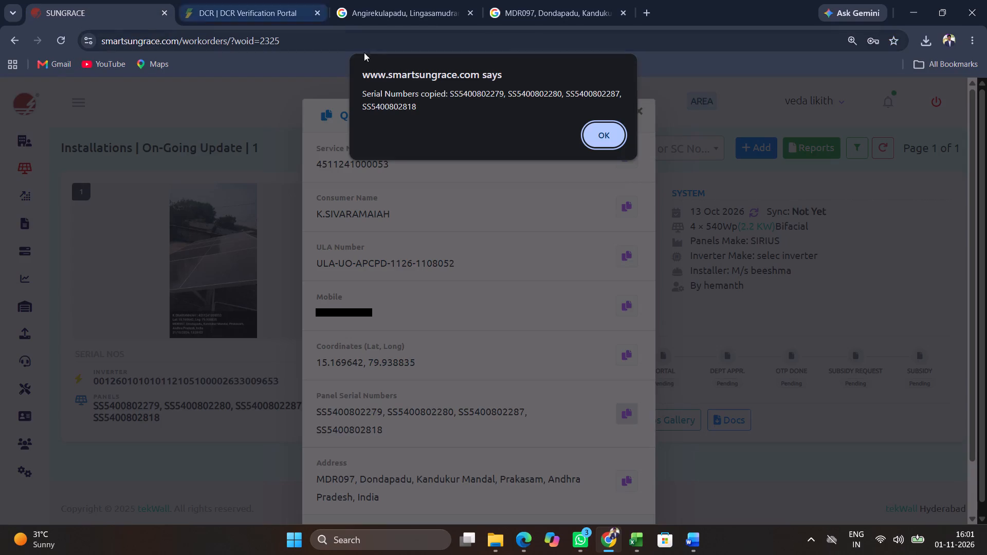
click(611, 141)
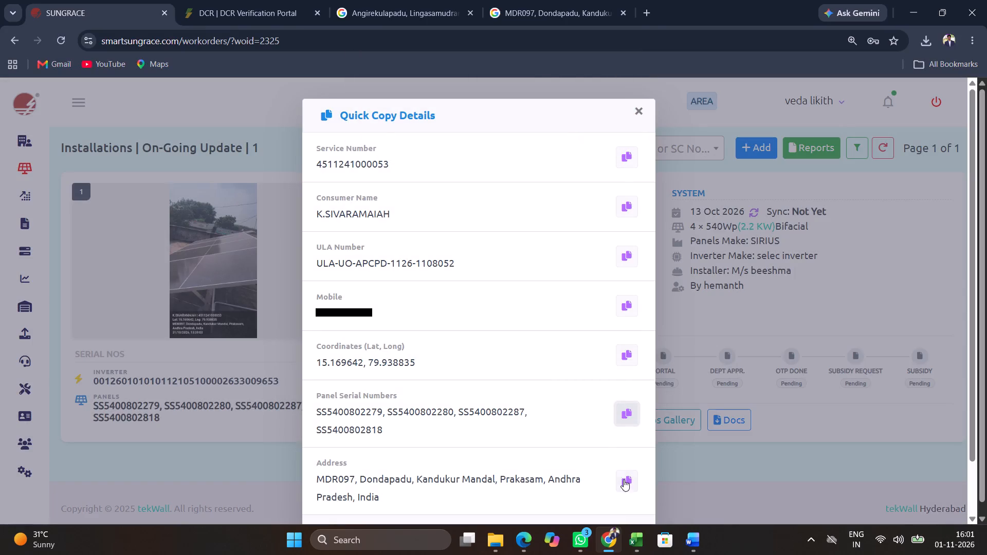
click(624, 484)
click(280, 0)
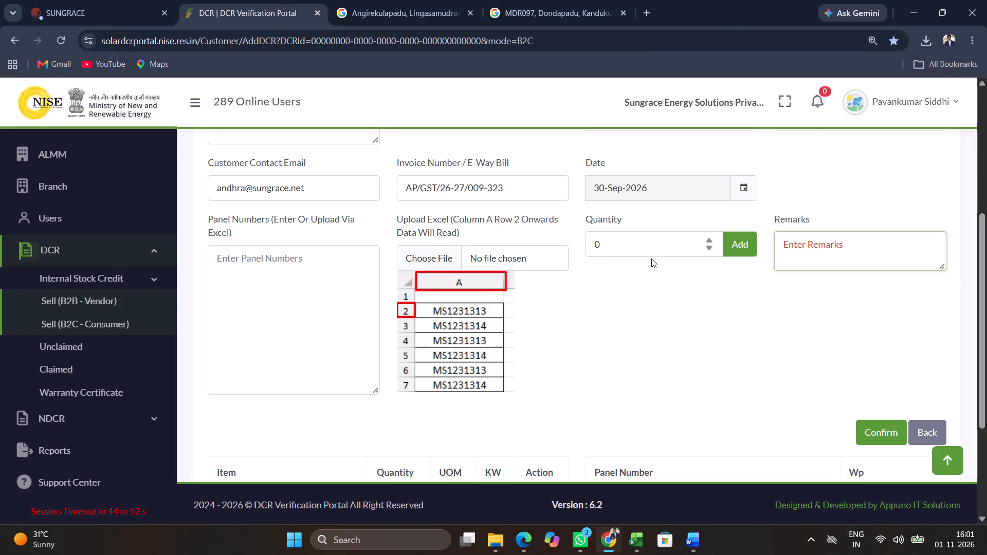
key(ctrl+v)
Copy the highlighted postal PIN code from the Google results for the consumer's address into the DCR's Customer Pin Code.
ctrl+click(651, 258)
scroll(651, 258, up, 2)
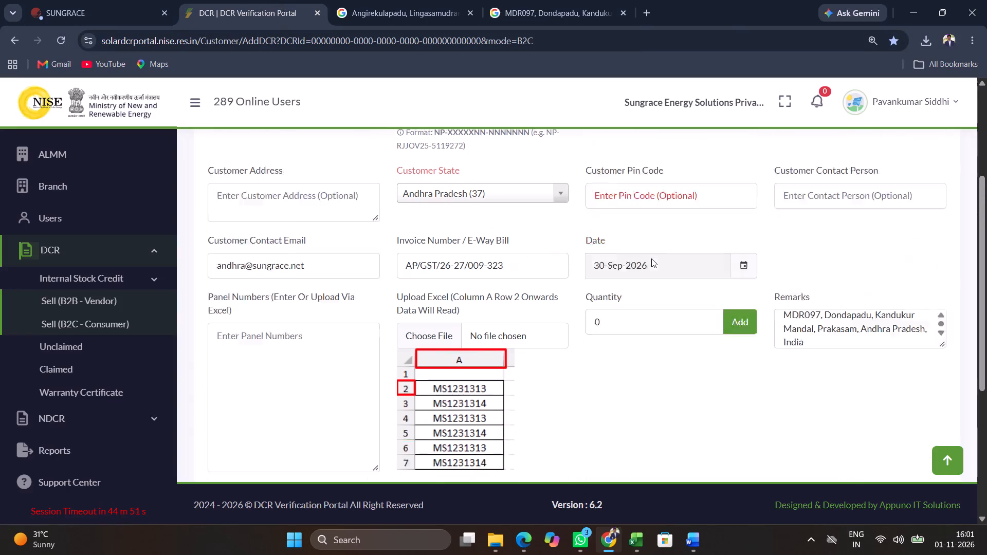
click(643, 252)
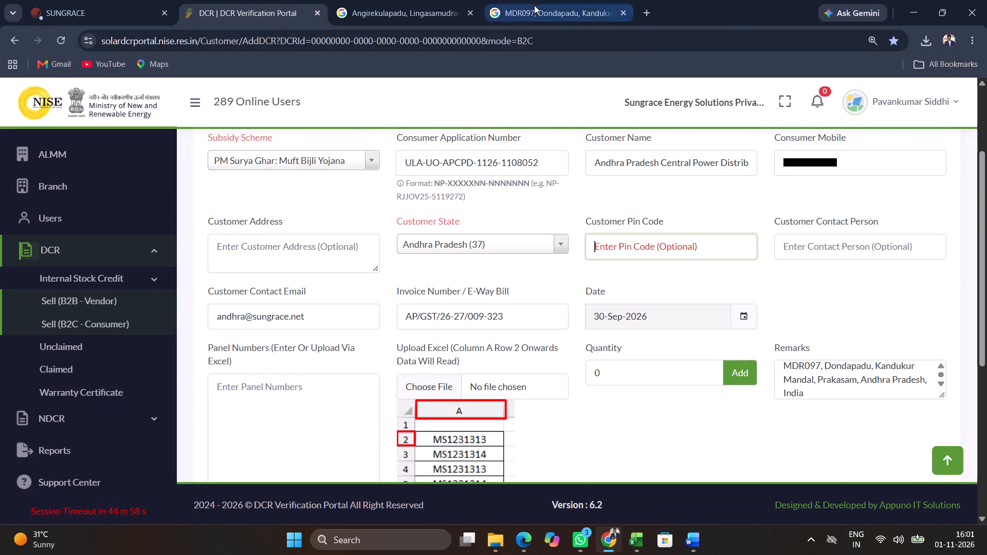
click(534, 0)
key(ctrl+c)
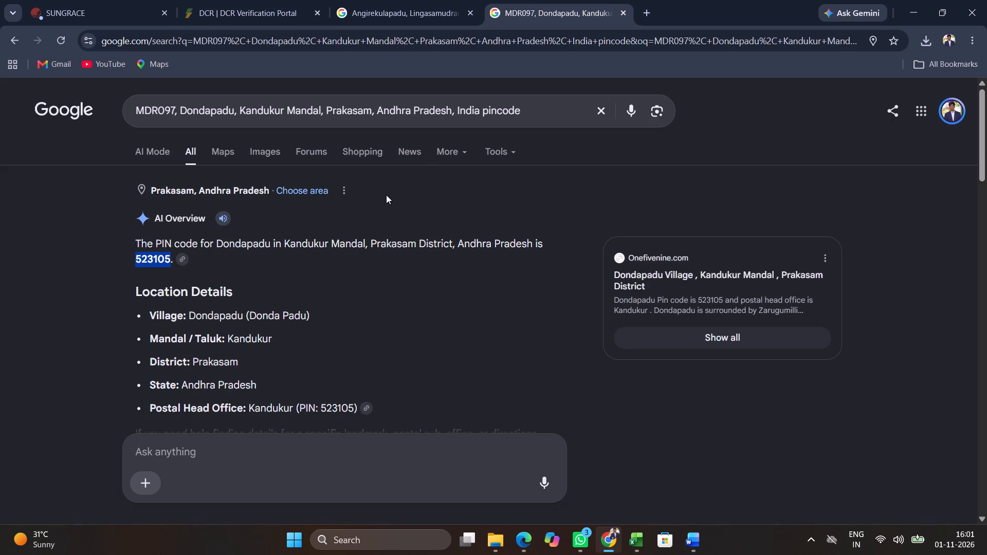
click(251, 0)
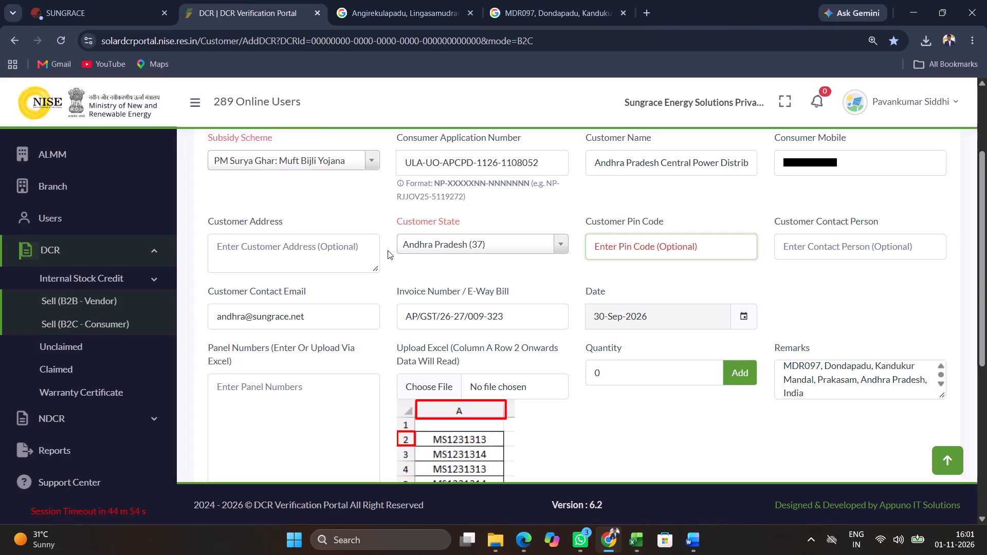
key(ctrl+v)
Confirm the completed B2C DCR and approve its submission.
scroll(500, 257, down, 3)
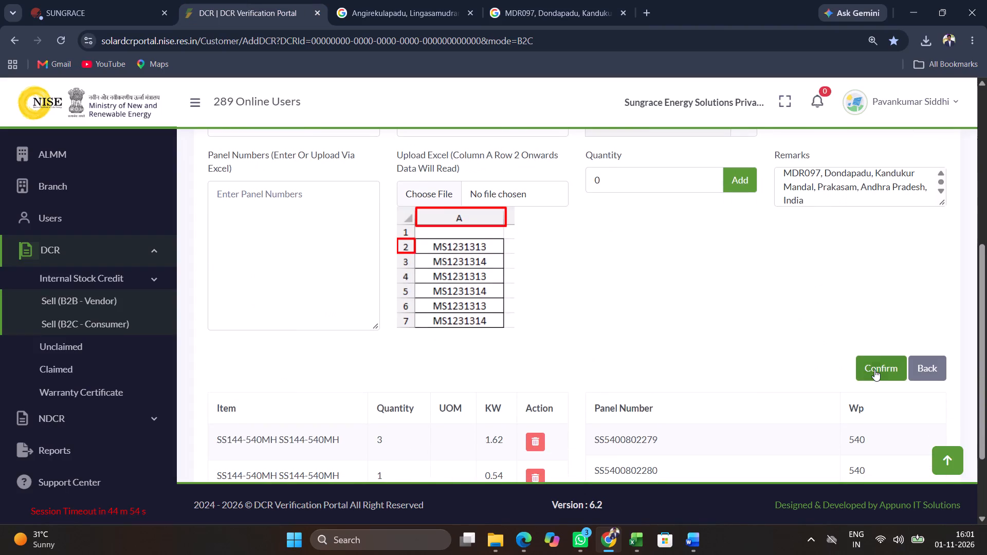
click(874, 369)
click(628, 392)
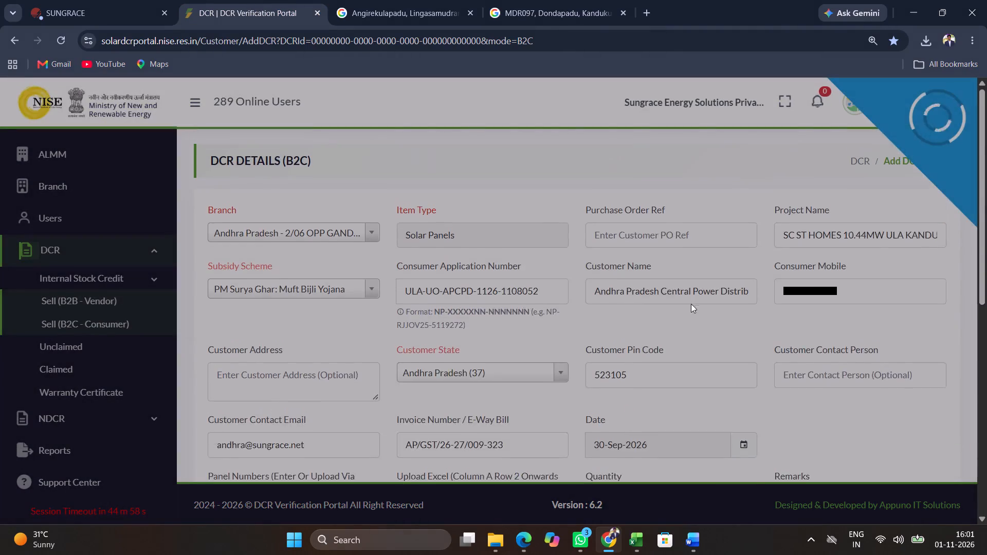
scroll(691, 304, down, 3)
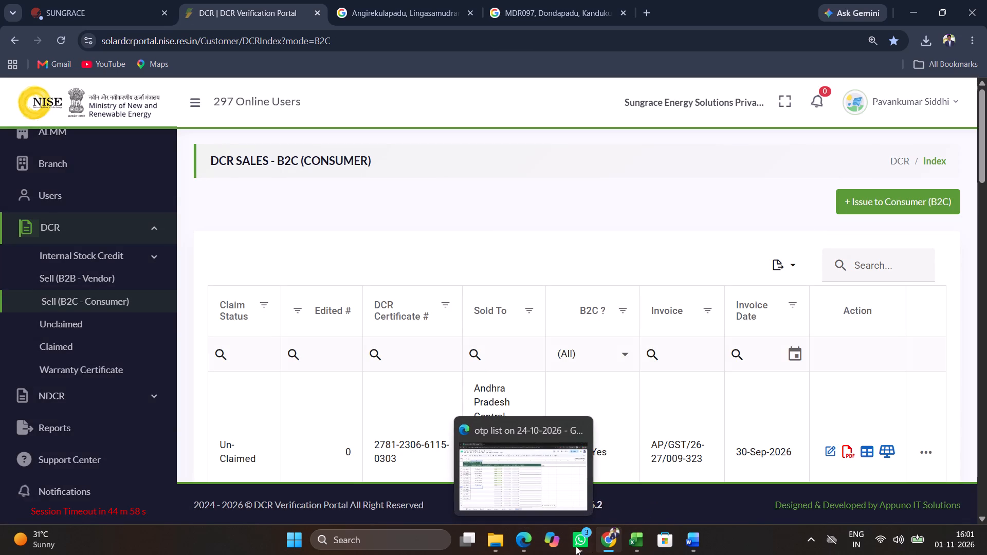
Switch to File Explorer and create a folder named 323_ inside DCR009.
click(489, 491)
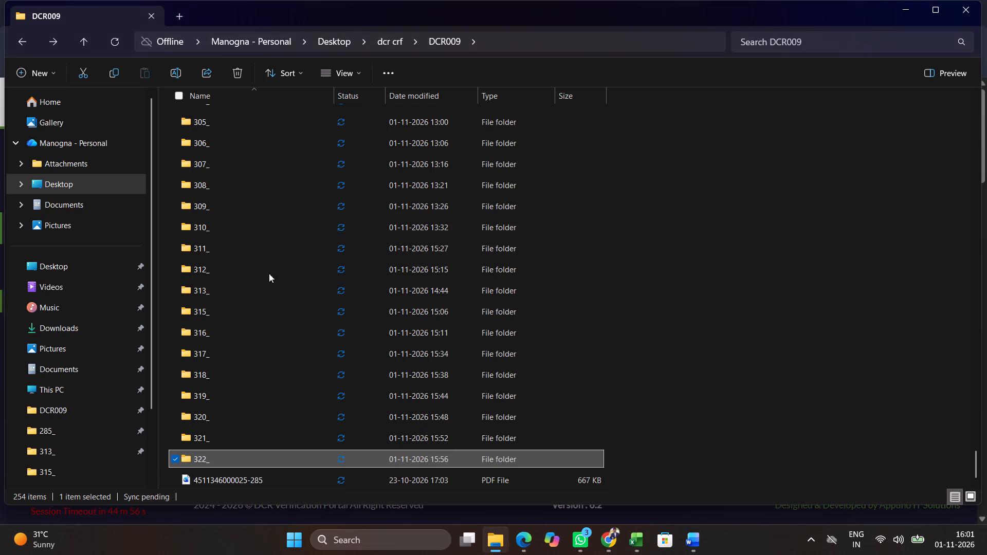
click(43, 70)
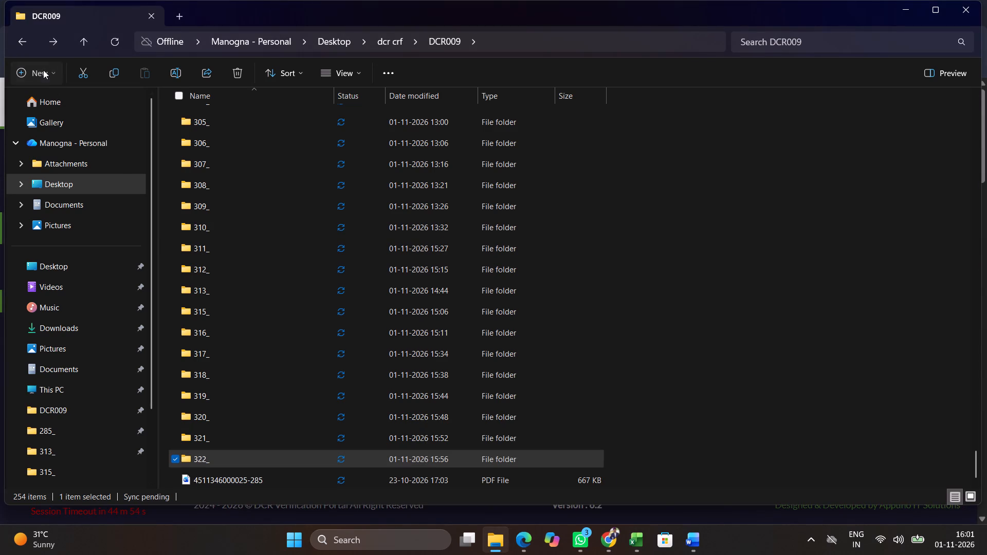
click(50, 103)
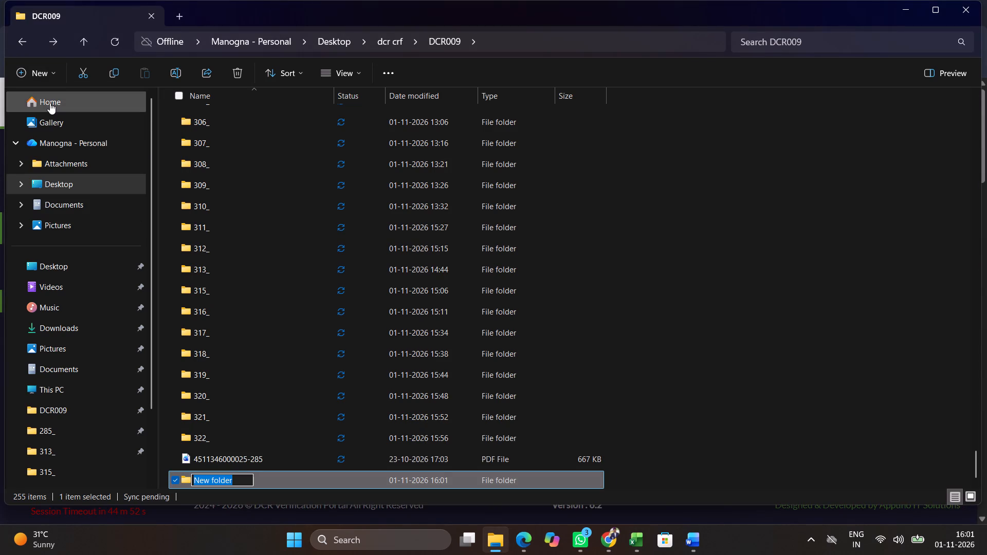
text(323)
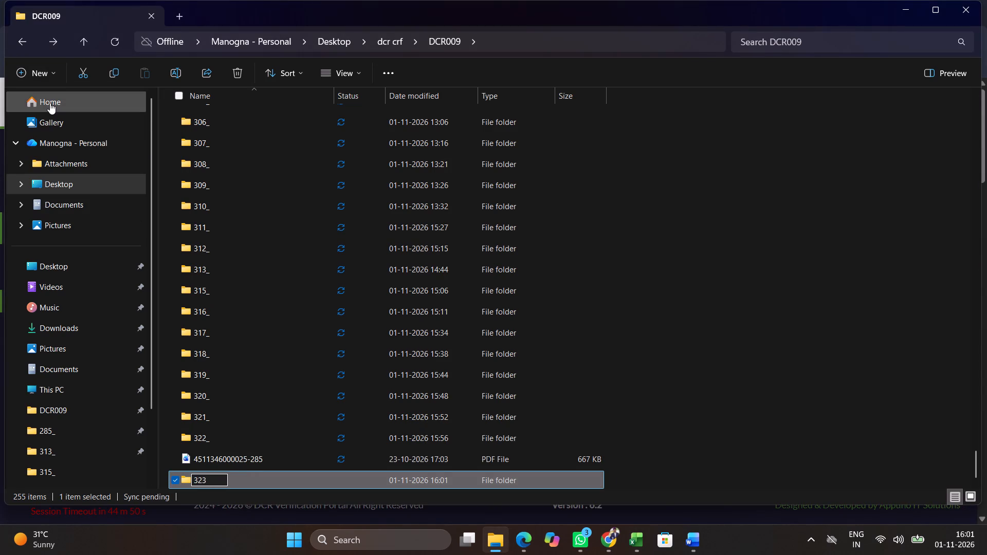
key(shift+underscore)
key(Return)
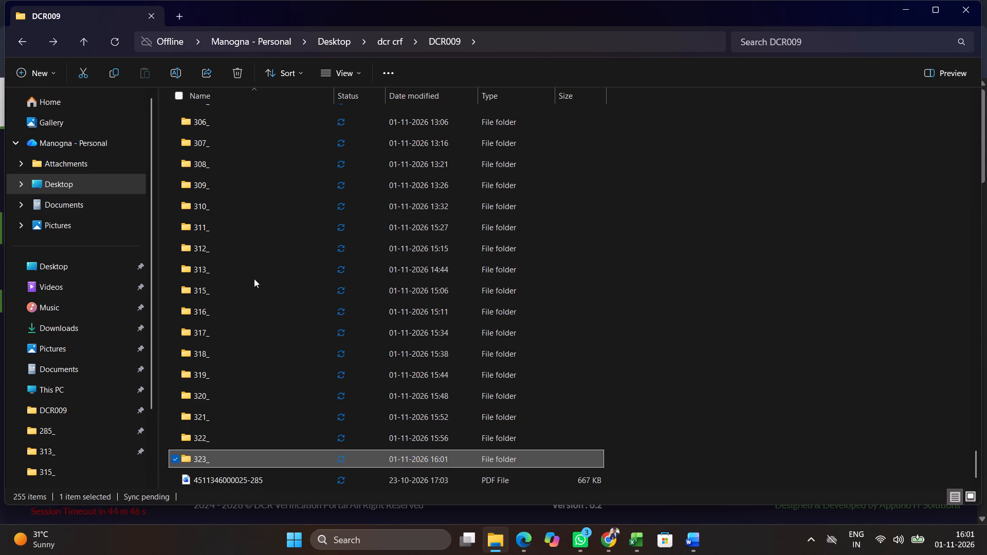
Download the DCR certificate PDF for invoice AP/GST/26-27/009-323, naming it with the service number copied from Sungrace's Quick Copy Details plus -323.
click(598, 509)
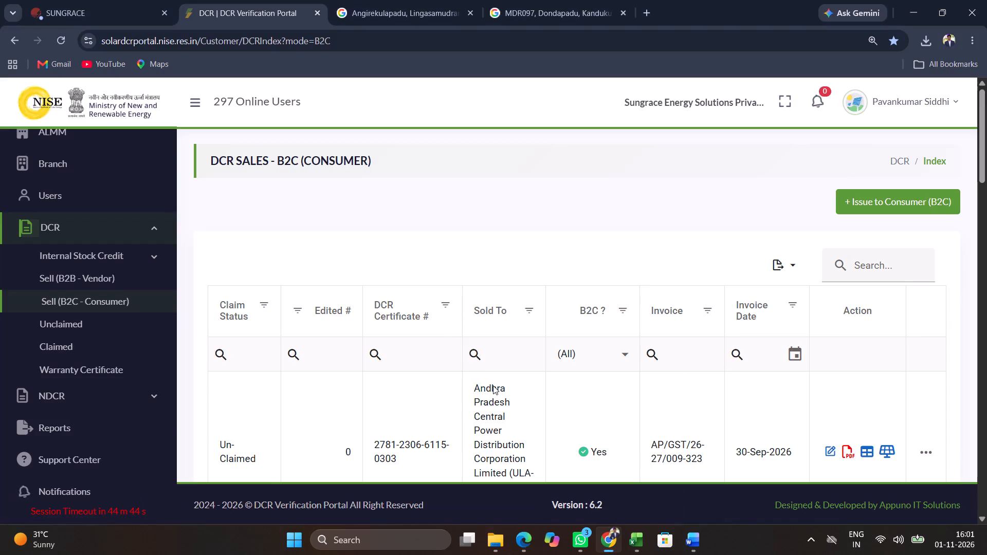
click(84, 9)
click(604, 136)
click(627, 156)
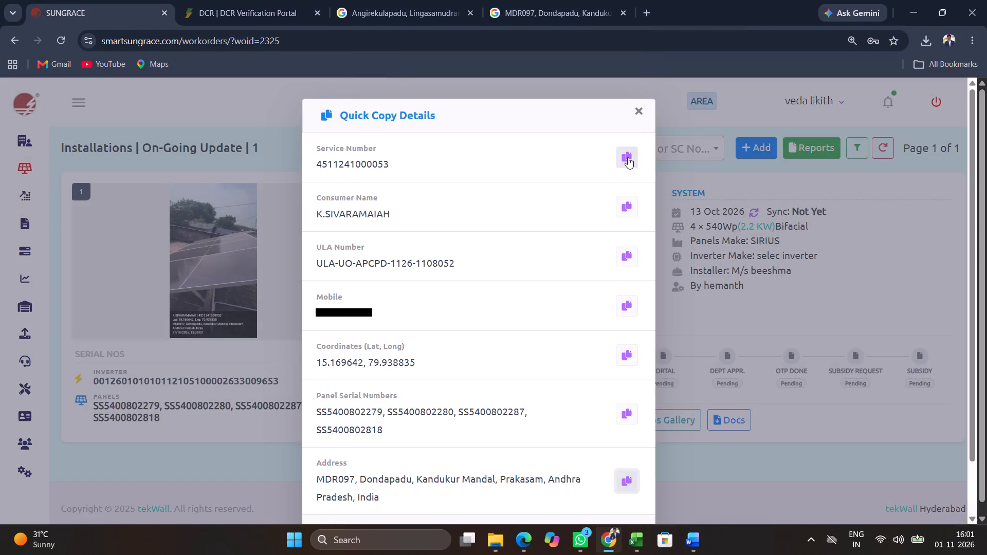
click(244, 0)
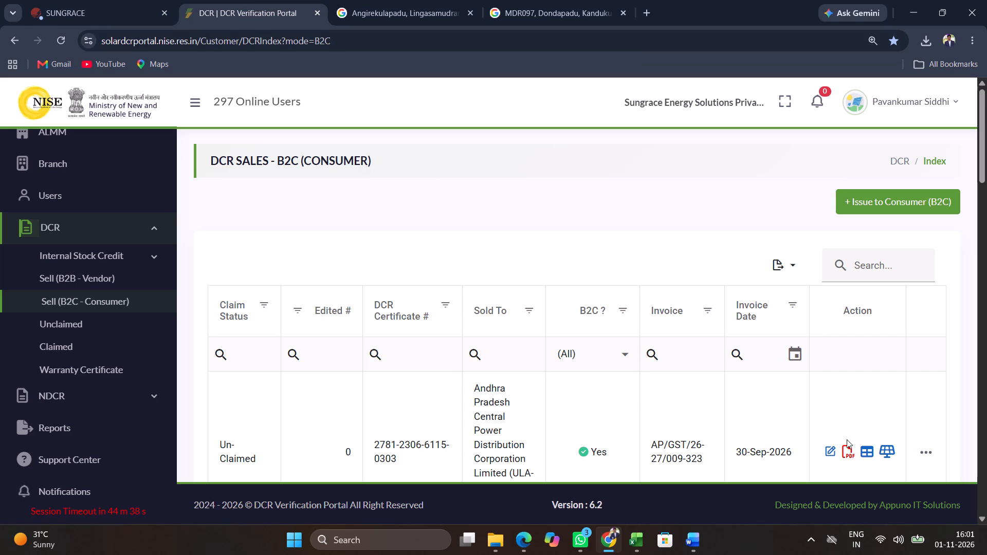
click(848, 449)
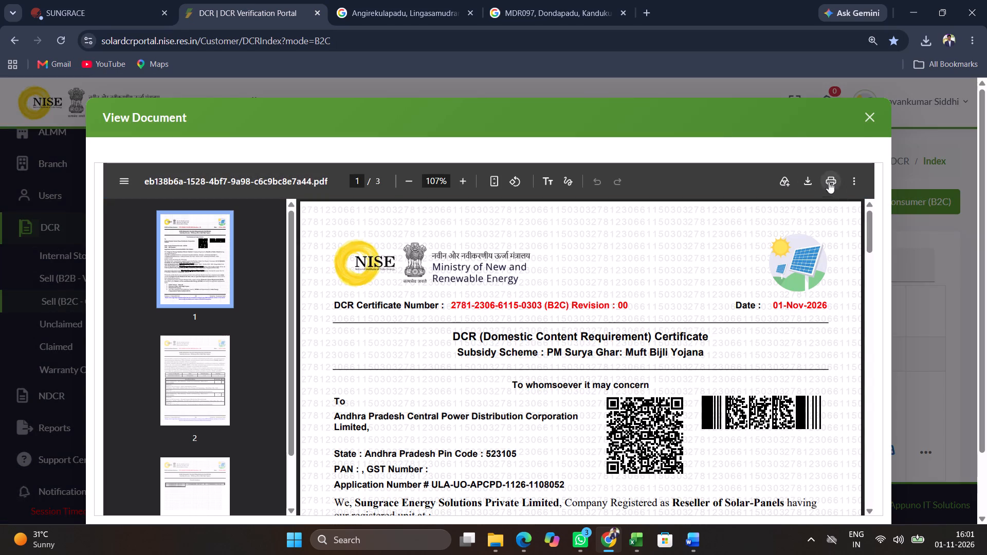
click(804, 178)
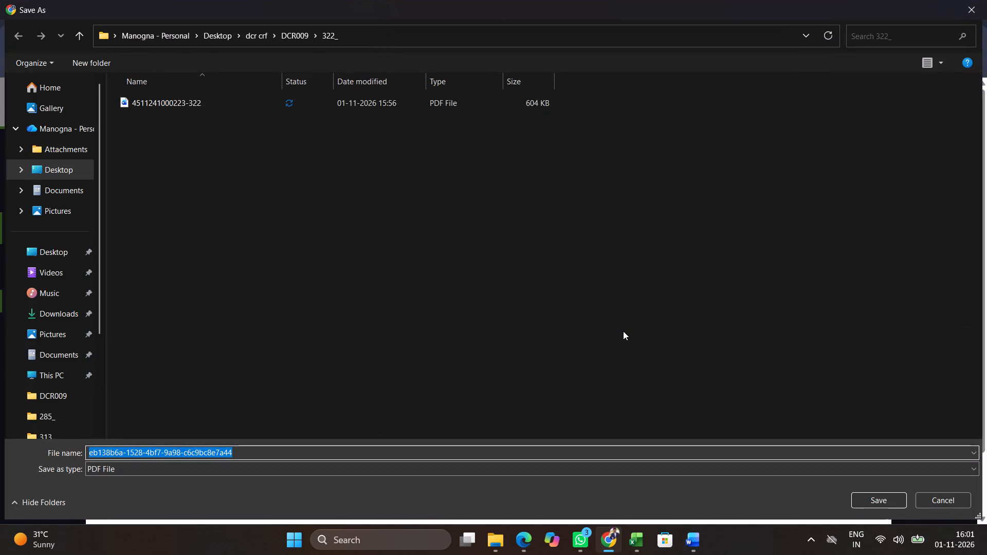
key(ctrl+v)
key(minus)
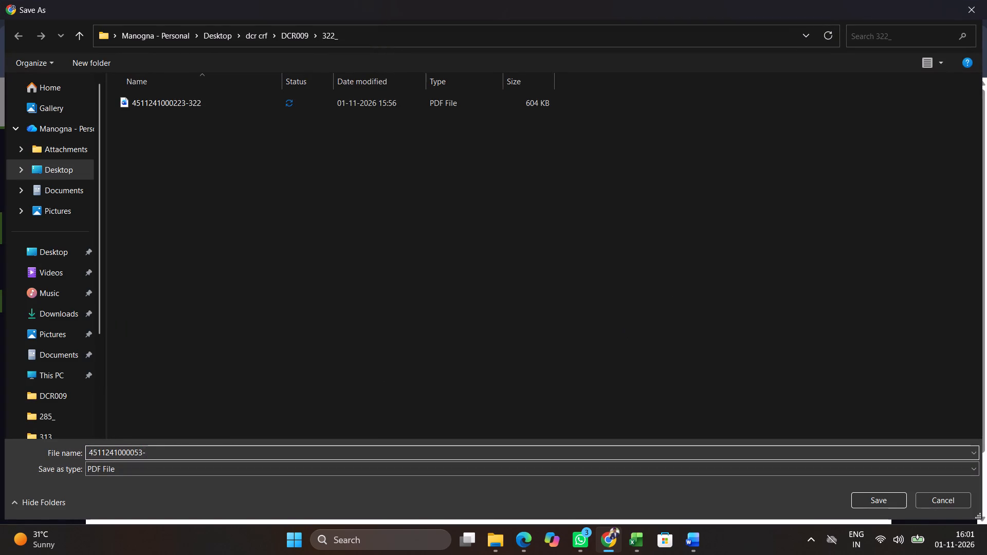
key(2)
key(BackSpace)
text(323)
Save the certificate PDF in the 323_ folder inside DCR009.
click(281, 32)
scroll(291, 272, down, 9)
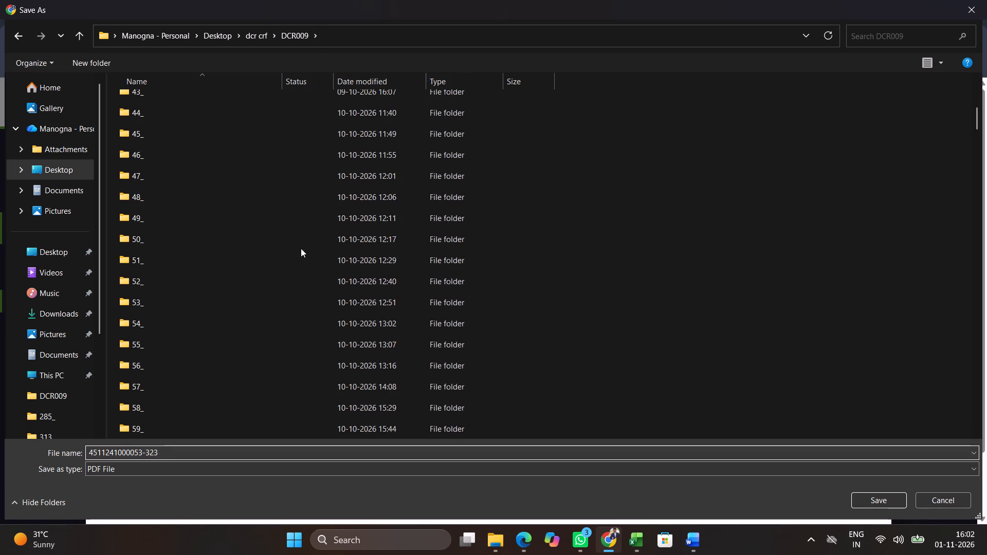
scroll(301, 248, down, 4)
scroll(300, 242, down, 20)
scroll(300, 242, down, 15)
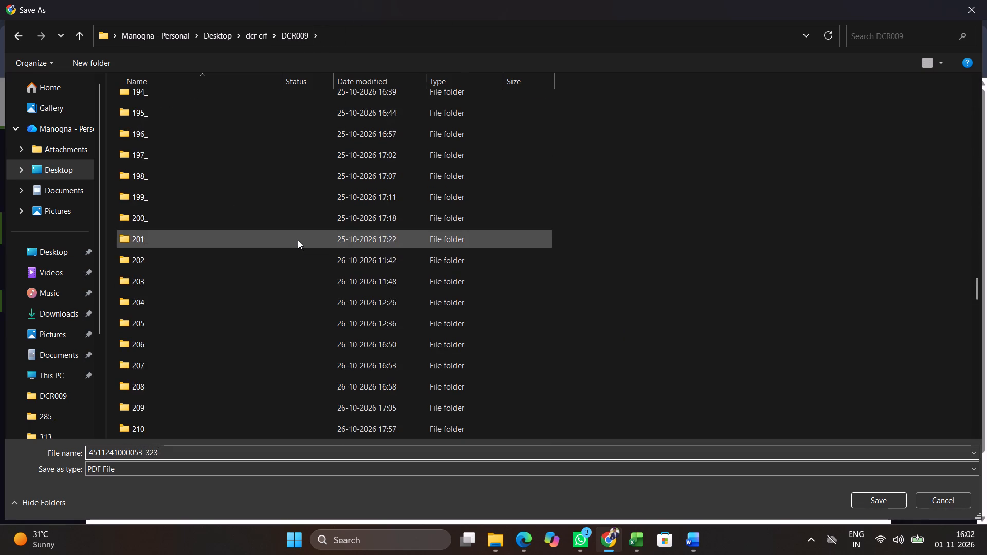
scroll(298, 240, down, 20)
scroll(298, 240, down, 18)
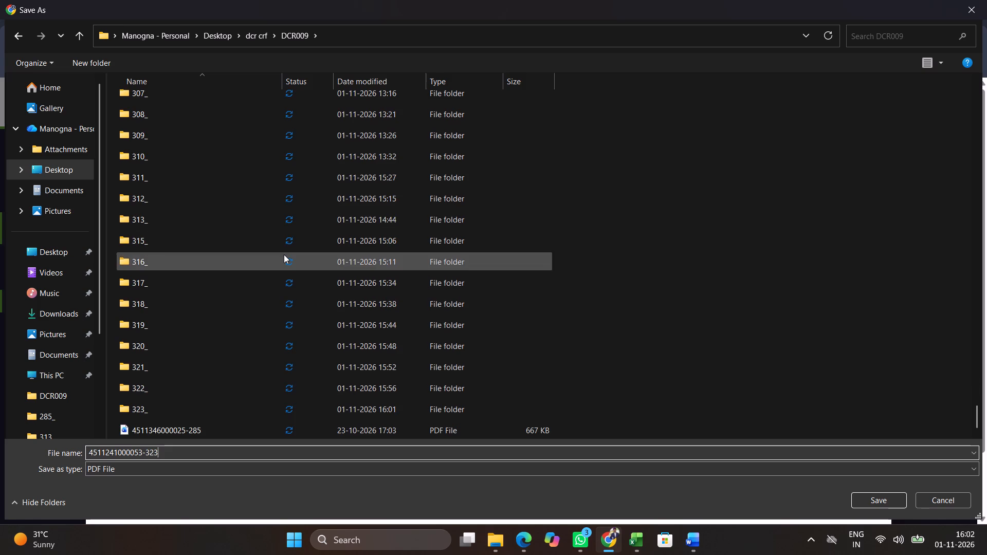
double_click(241, 410)
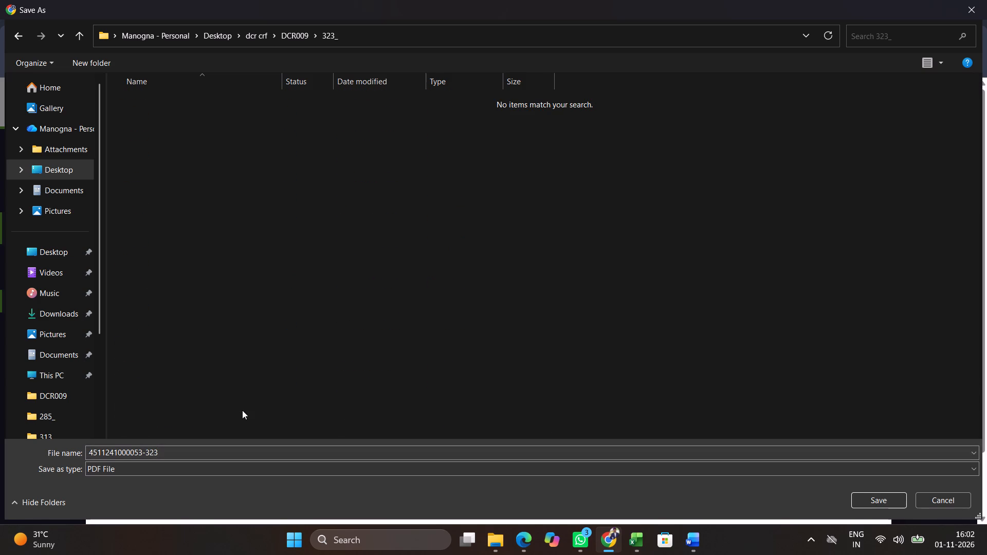
click(874, 499)
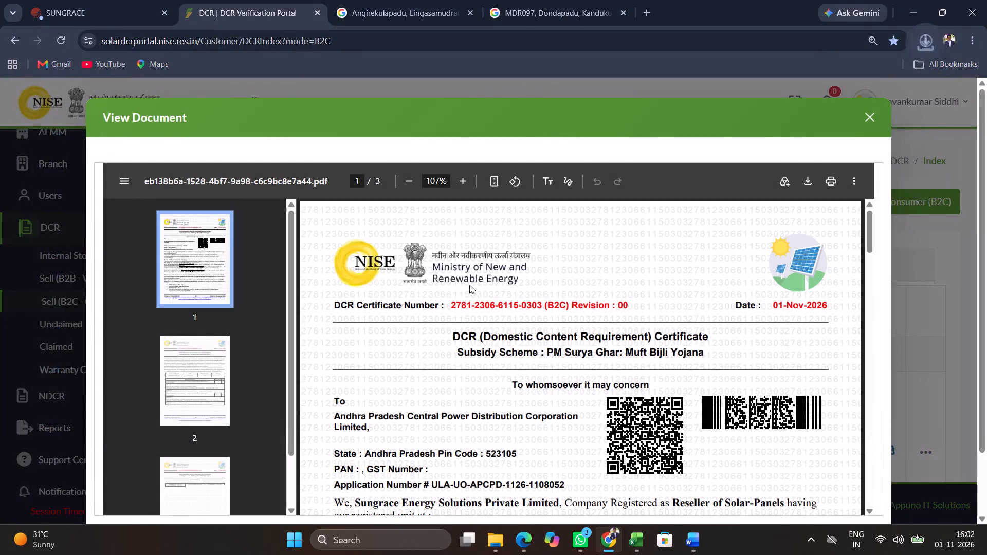
Return to Sungrace, close Quick Copy Details, and open the consumer's Project Stage update form.
click(134, 13)
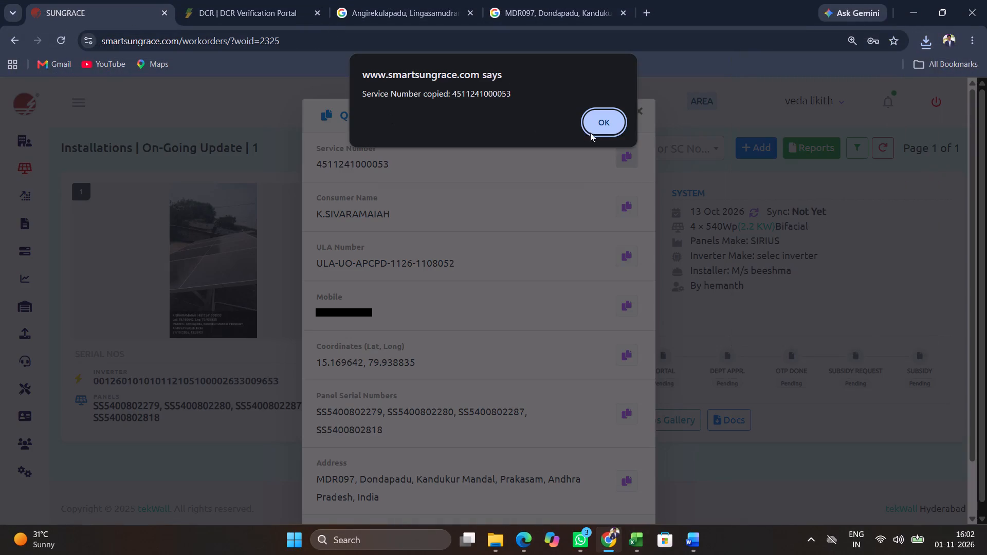
click(600, 124)
click(643, 109)
click(576, 410)
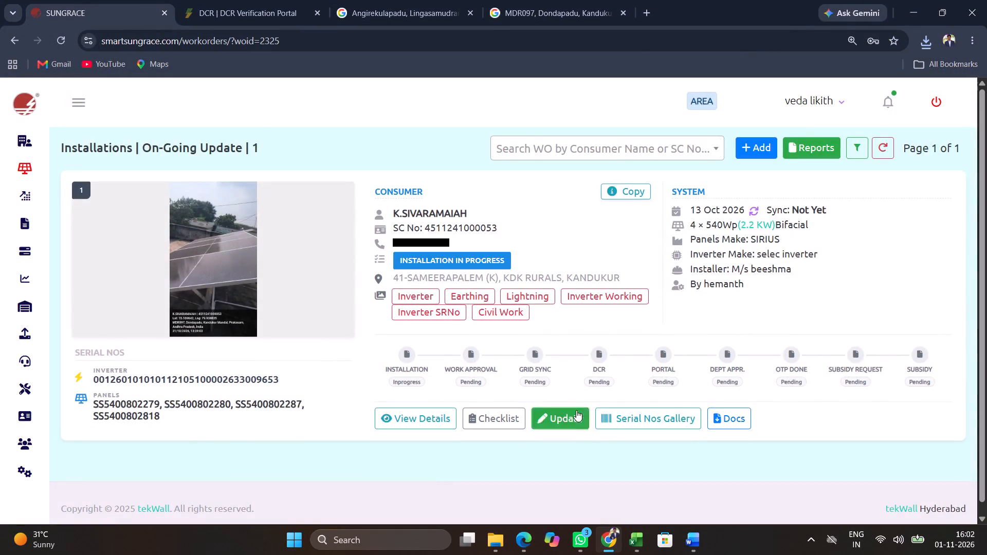
click(461, 365)
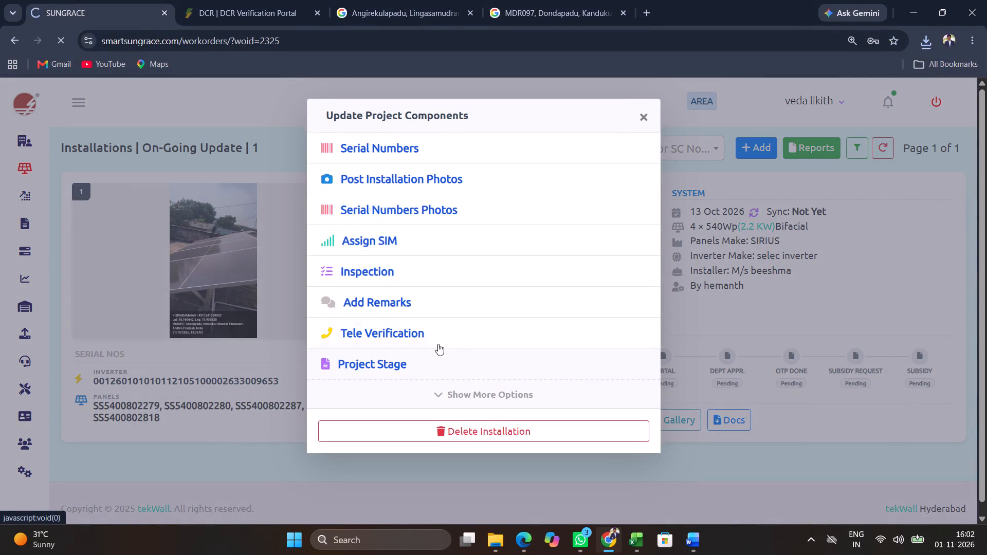
Attach the certificate PDF from DCR009's 323_ folder as the Dcr upload file.
scroll(367, 258, down, 5)
click(345, 344)
click(345, 348)
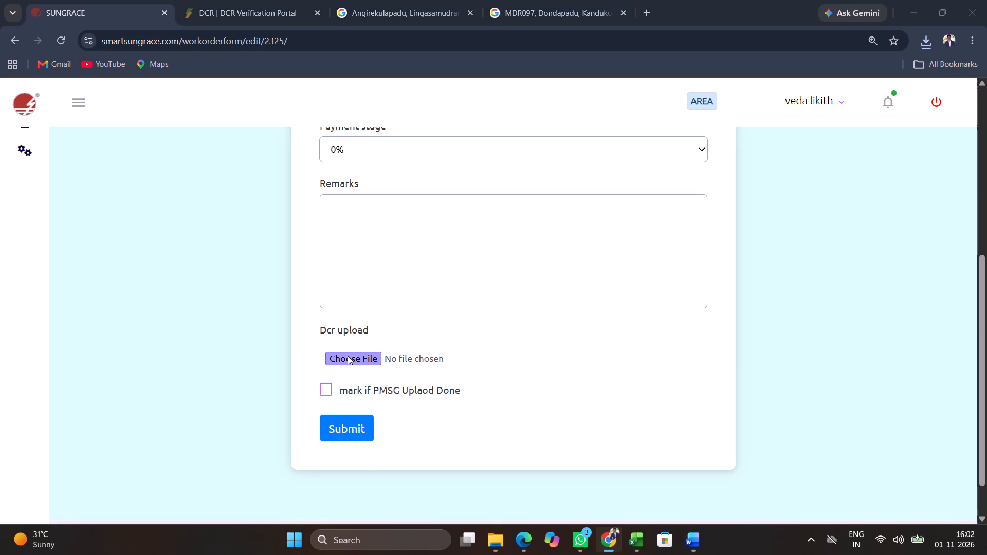
click(348, 355)
click(292, 42)
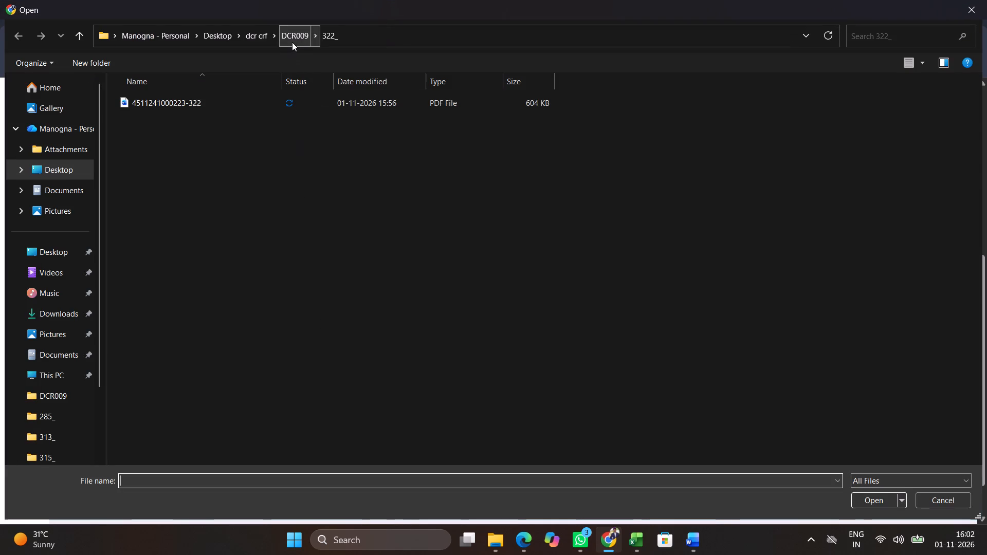
scroll(252, 320, down, 6)
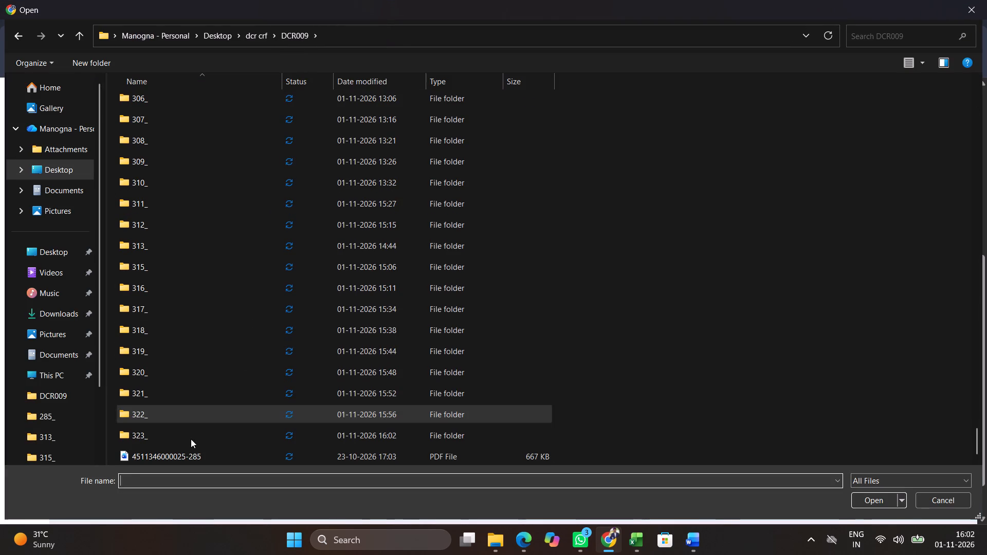
double_click(191, 434)
double_click(155, 105)
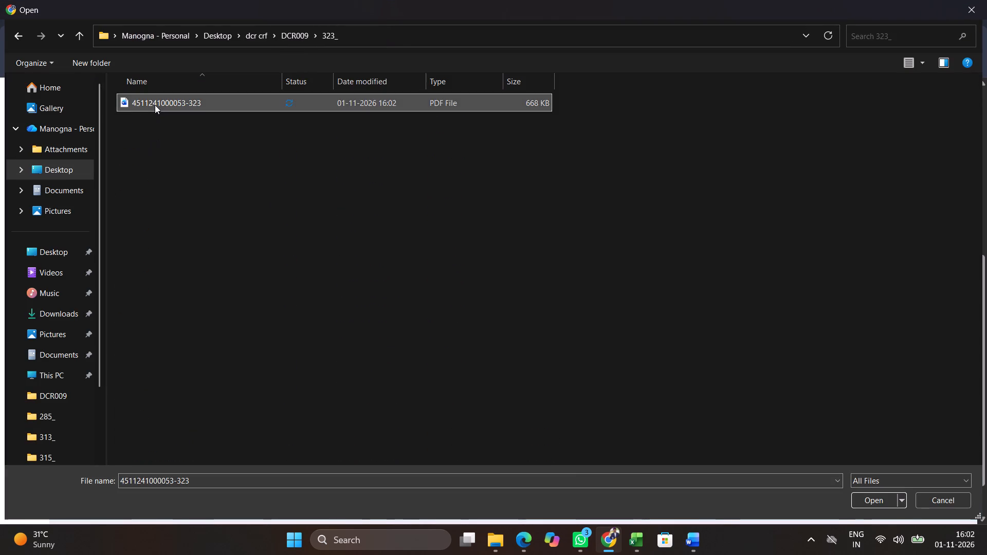
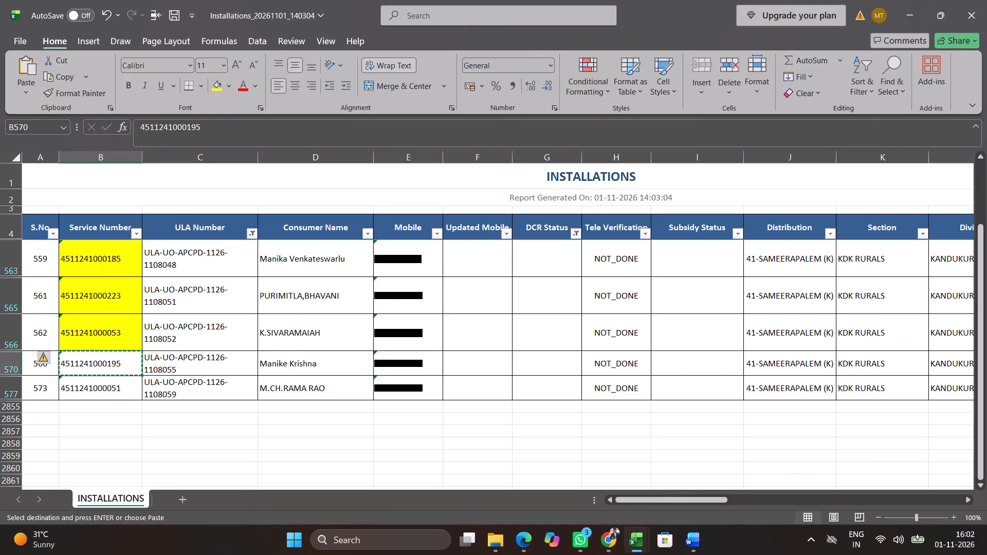
Switch to Sungrace and find the consumer's work order by the service number copied from Excel row 570.
click(620, 491)
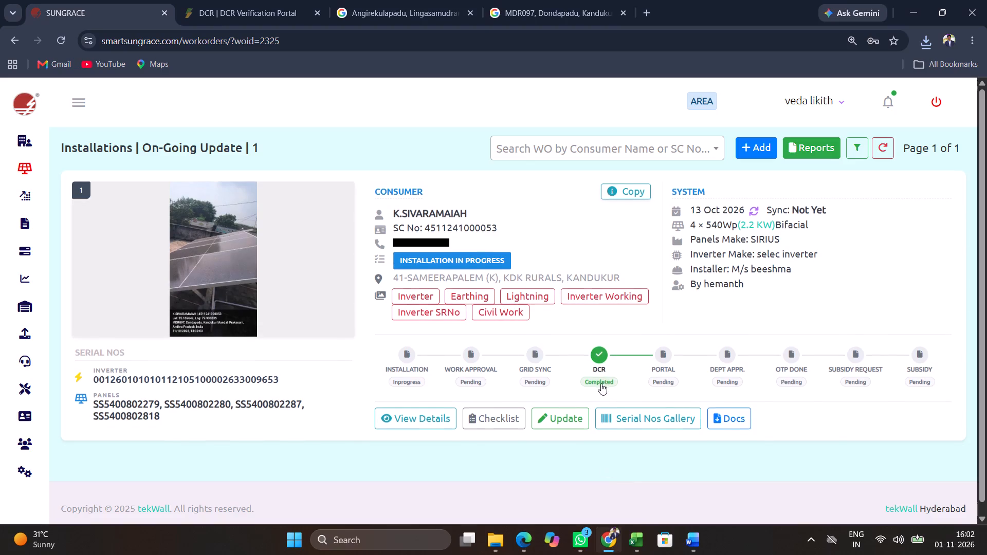
click(512, 153)
key(ctrl+v)
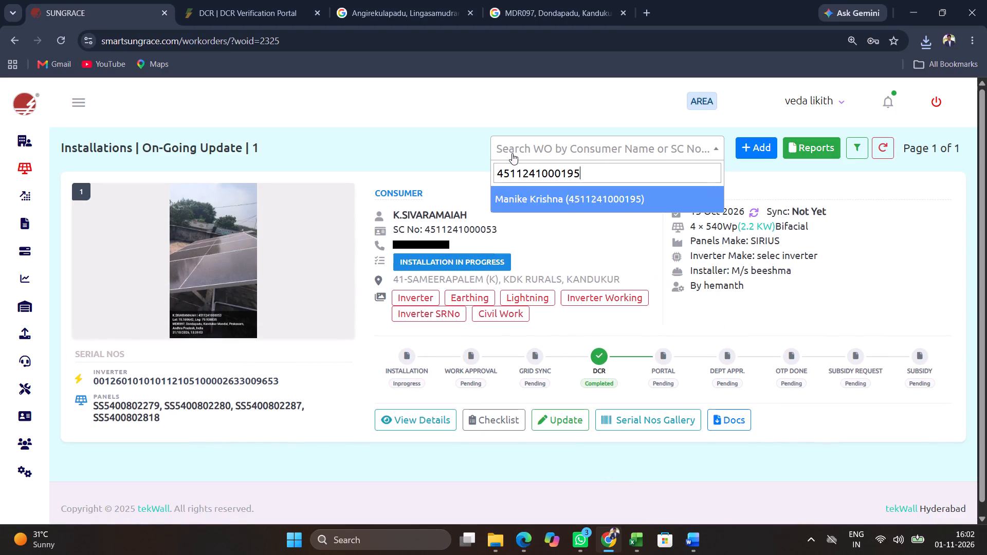
key(Return)
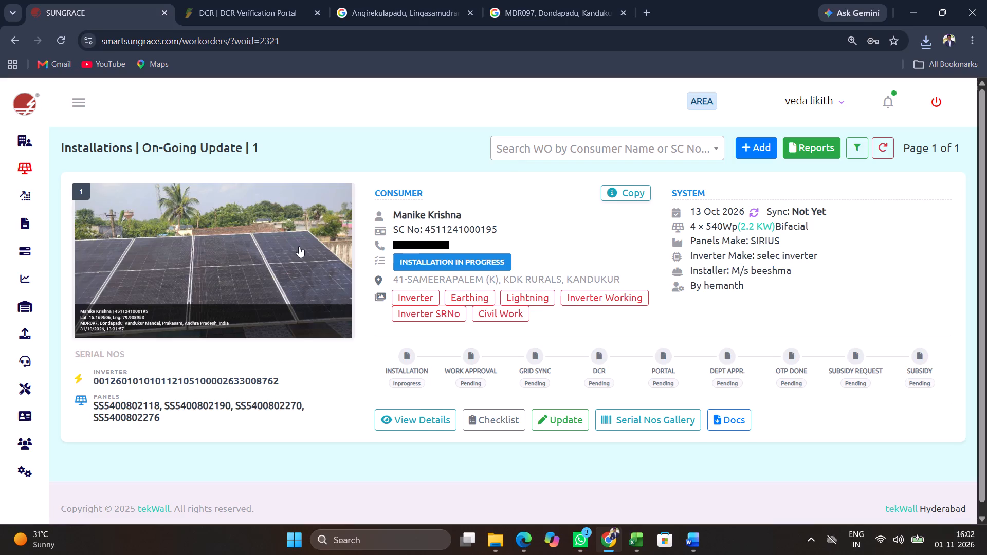
Copy the consumer's ULA number from Sungrace's Quick Copy Details into the Consumer Application Number of a new B2C issue on the NISE portal.
click(623, 196)
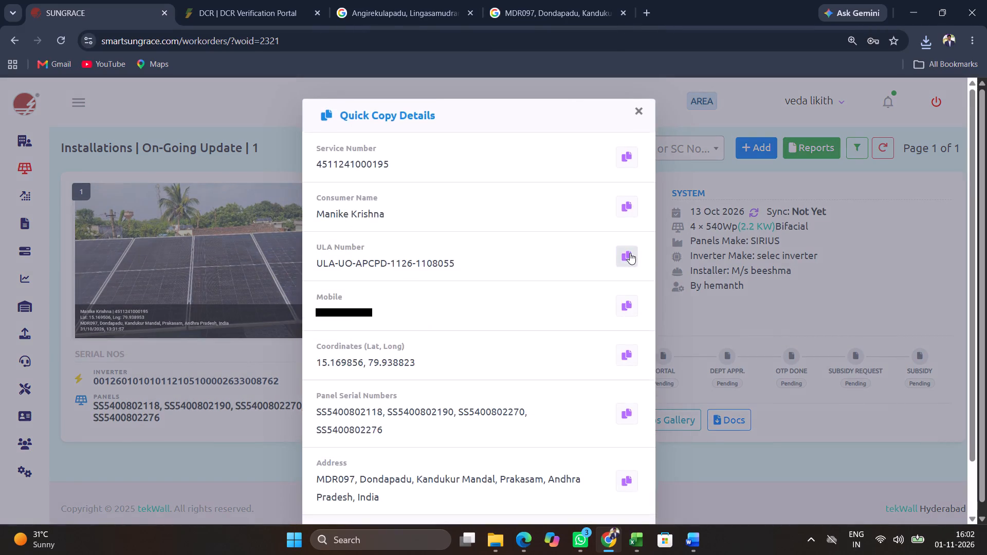
click(630, 253)
click(280, 2)
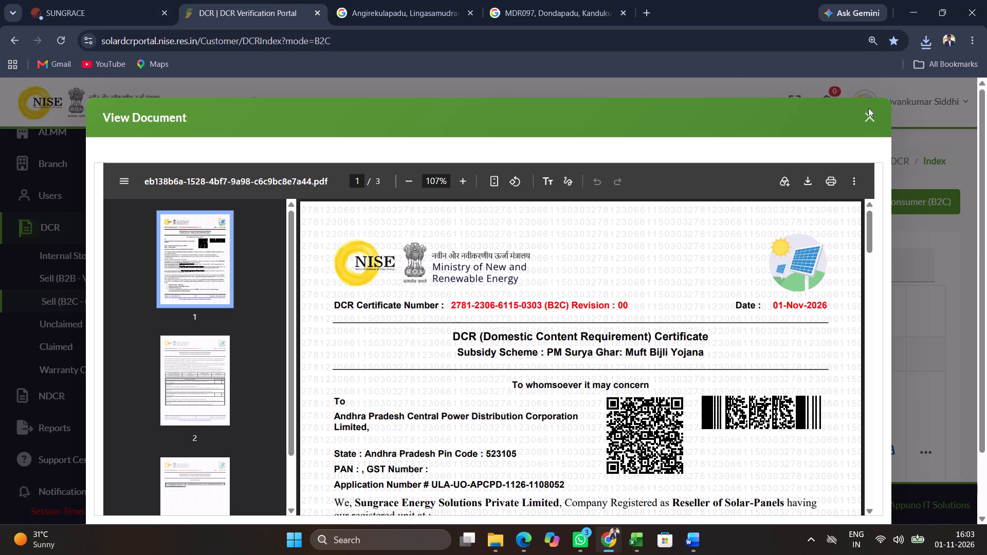
click(865, 113)
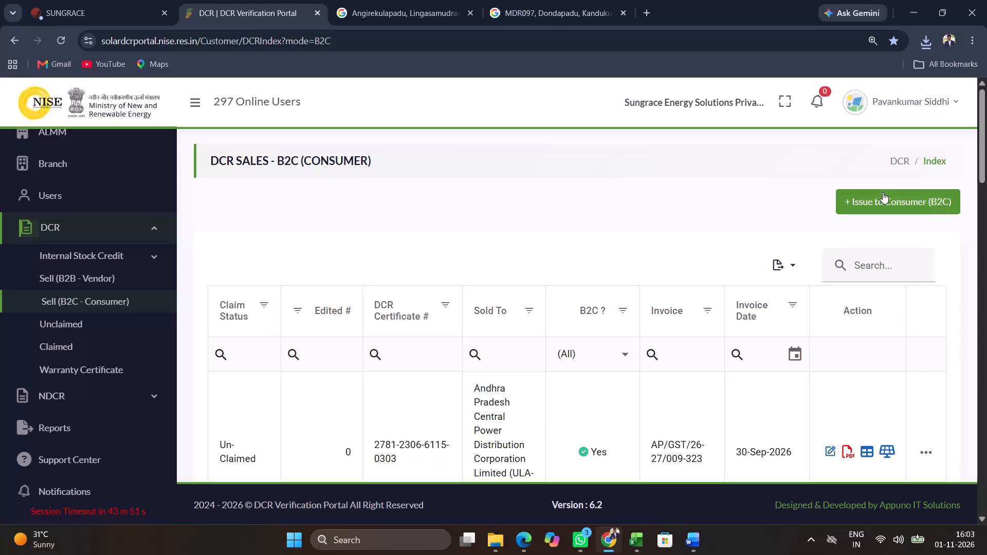
click(883, 193)
click(510, 286)
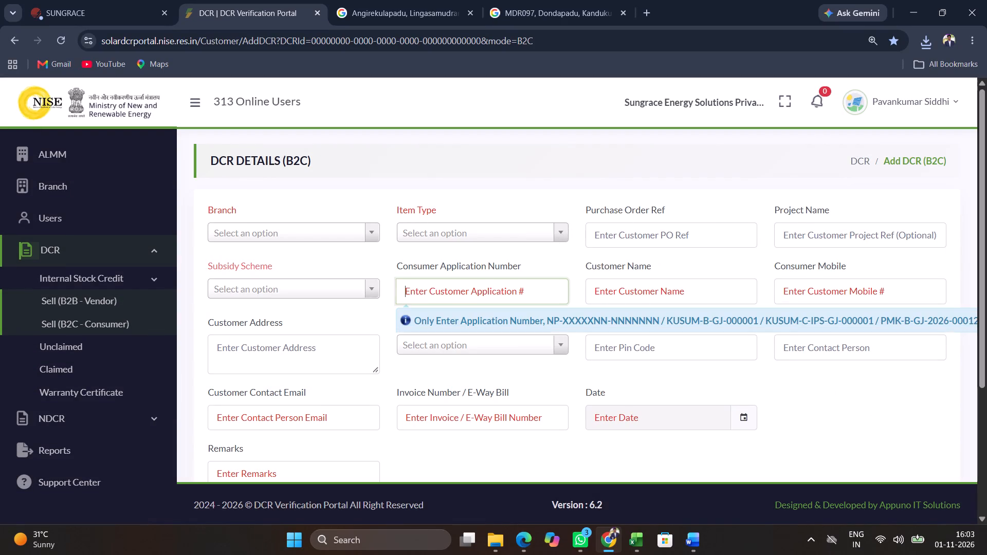
key(ctrl+v)
Set the branch to Andhra Pradesh, the subsidy scheme to PM Surya Ghar: Muft Bijli Yojana, and the item type to Solar Panels.
click(331, 230)
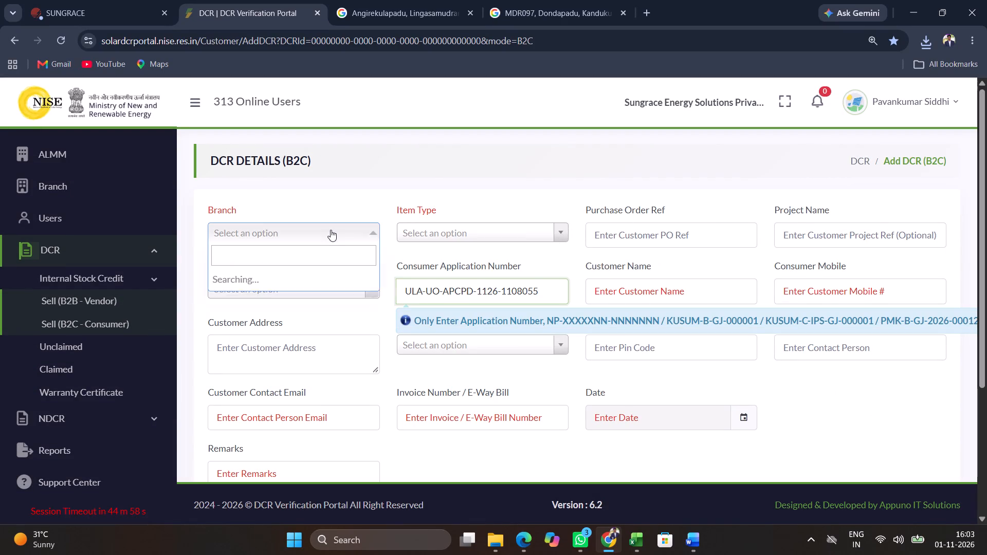
double_click(300, 284)
click(274, 409)
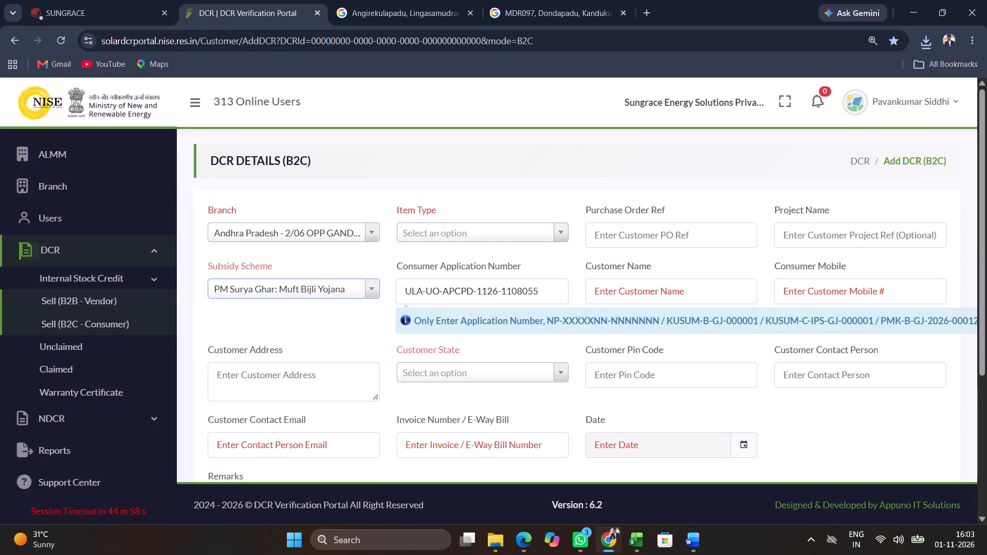
click(454, 240)
click(447, 282)
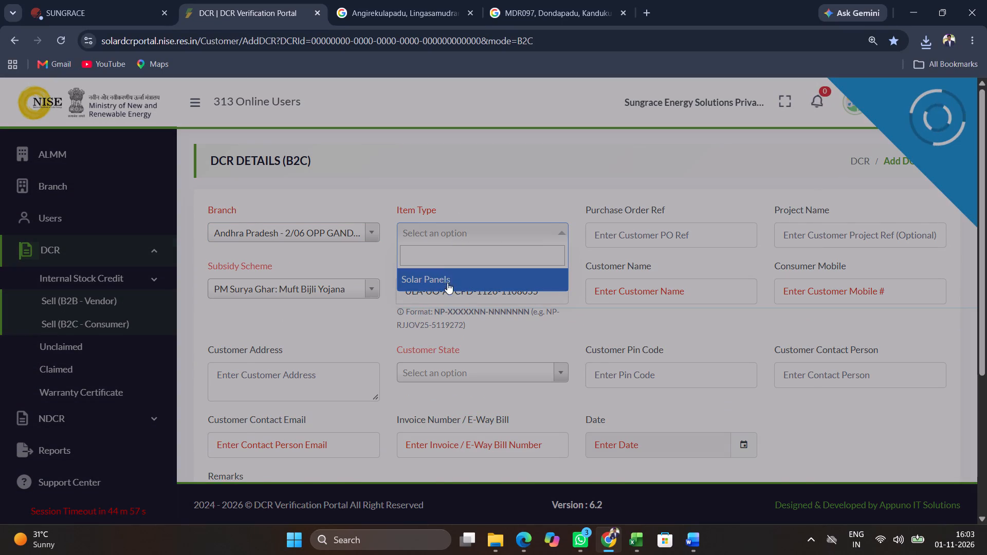
click(591, 295)
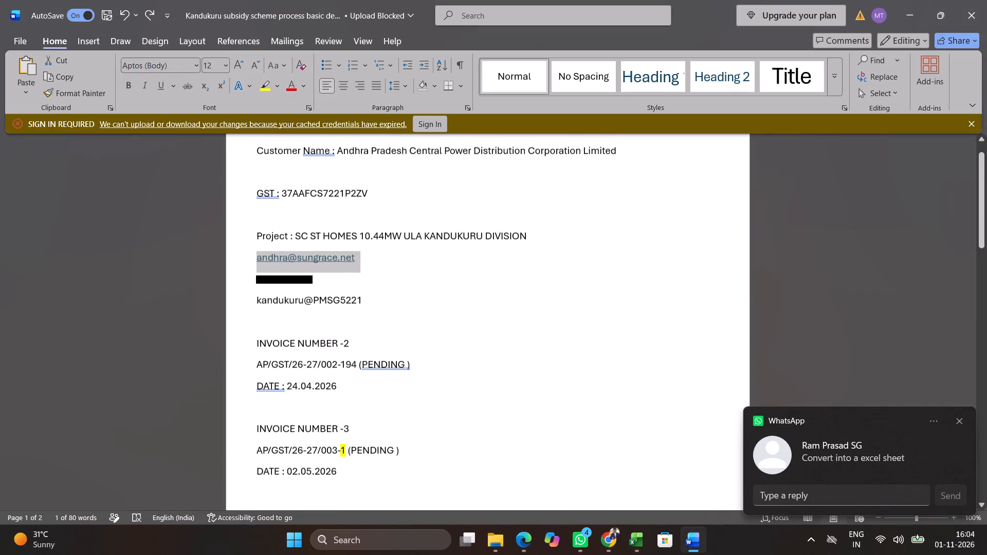
scroll(381, 296, down, 17)
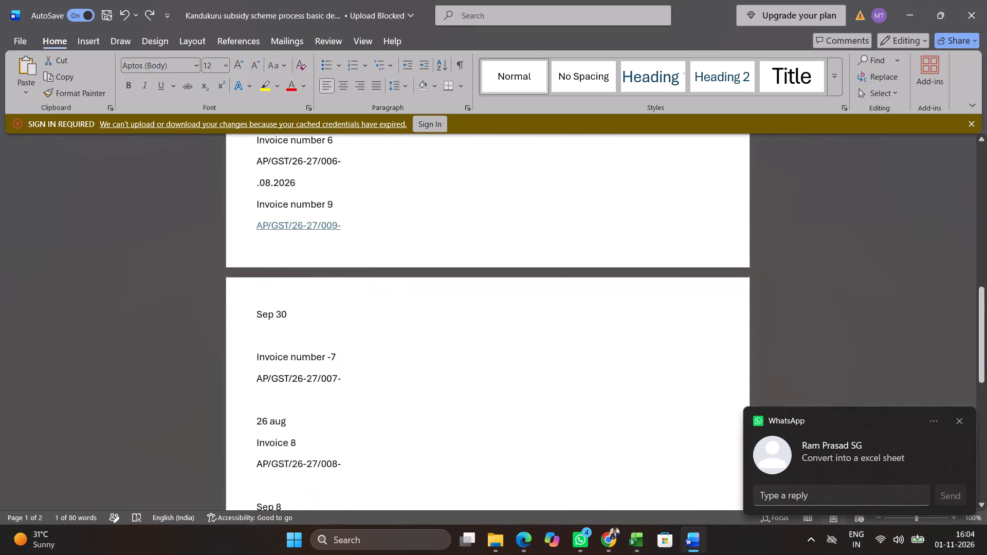
scroll(374, 237, down, 12)
scroll(372, 241, up, 12)
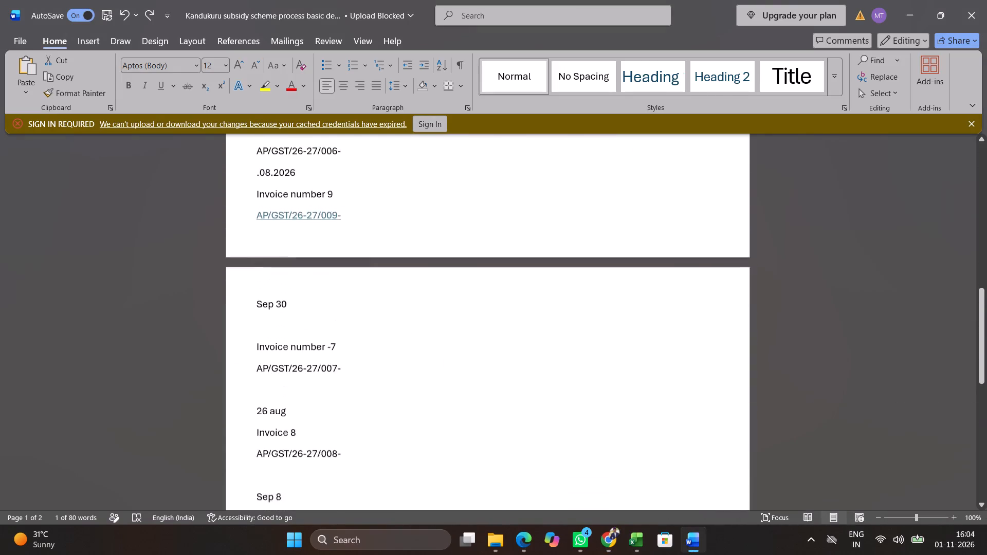
drag(372, 241, 237, 241)
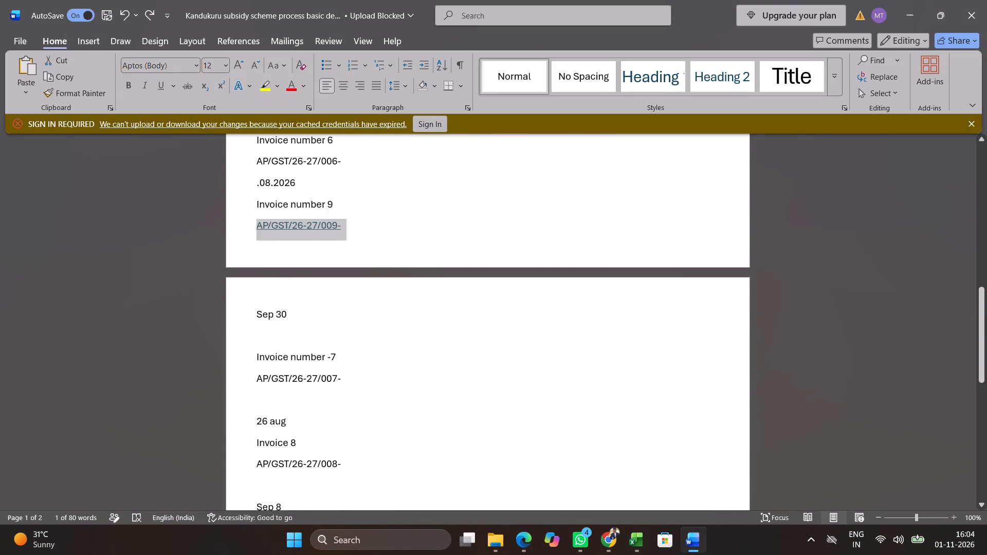
key(ctrl+c)
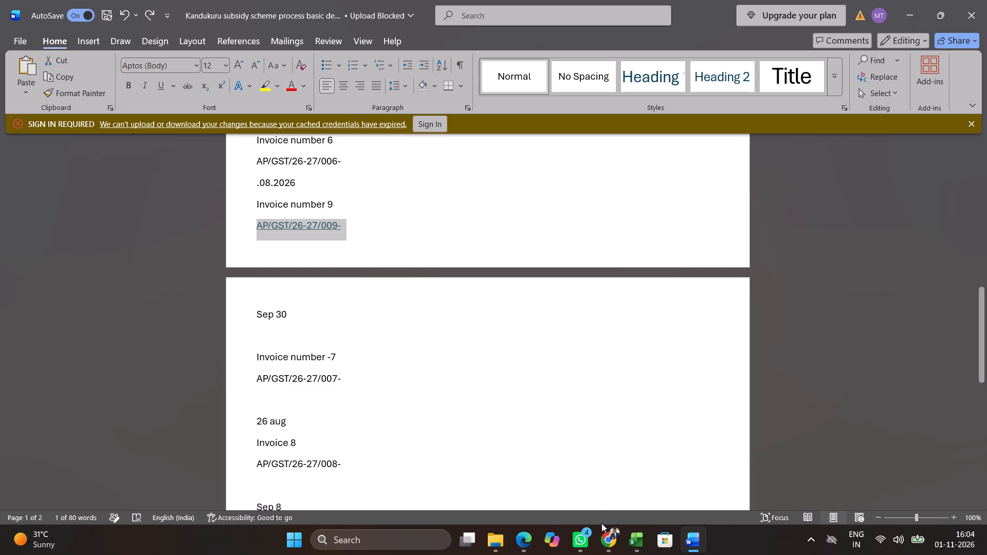
click(612, 502)
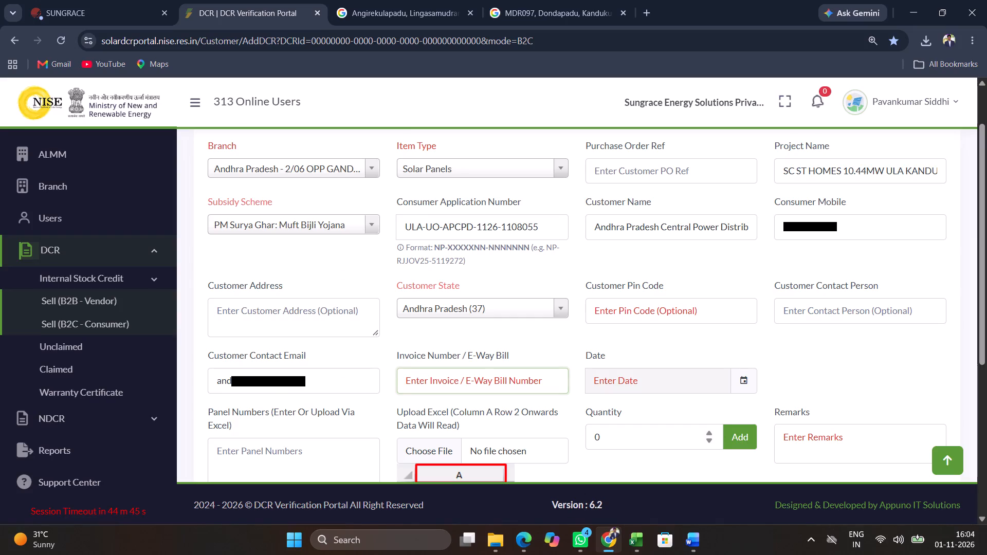
key(ctrl+v)
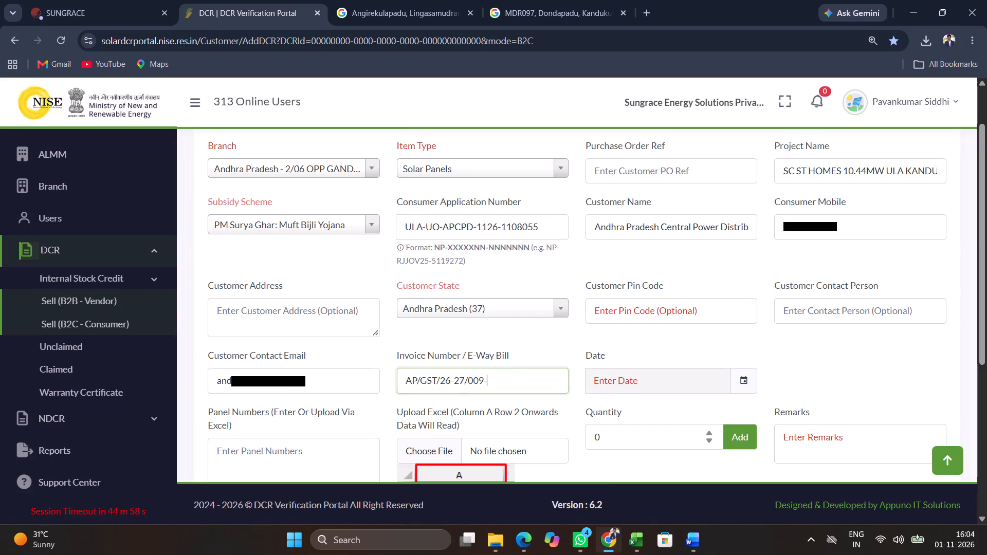
text(324)
Set the invoice date to 30-Sep-2026.
click(680, 378)
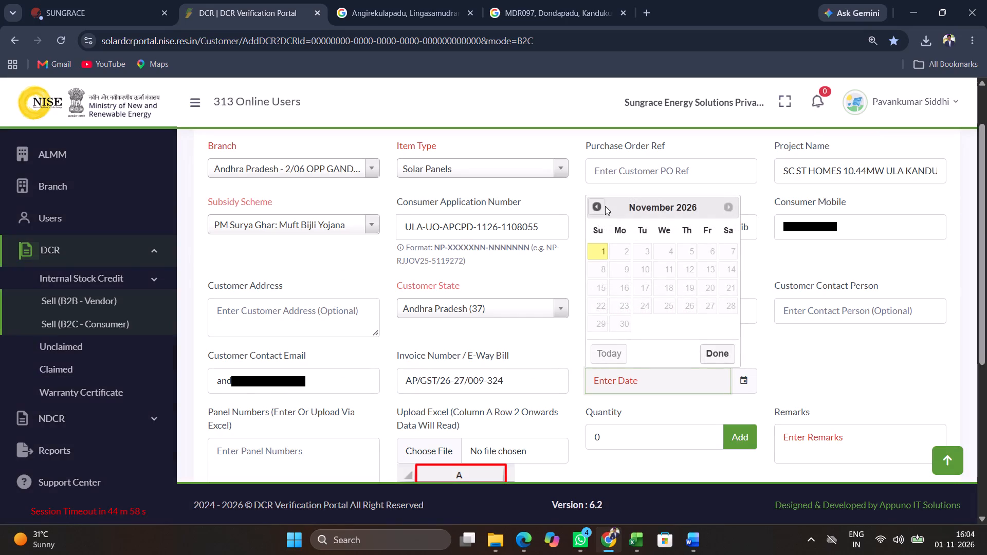
click(606, 206)
double_click(593, 208)
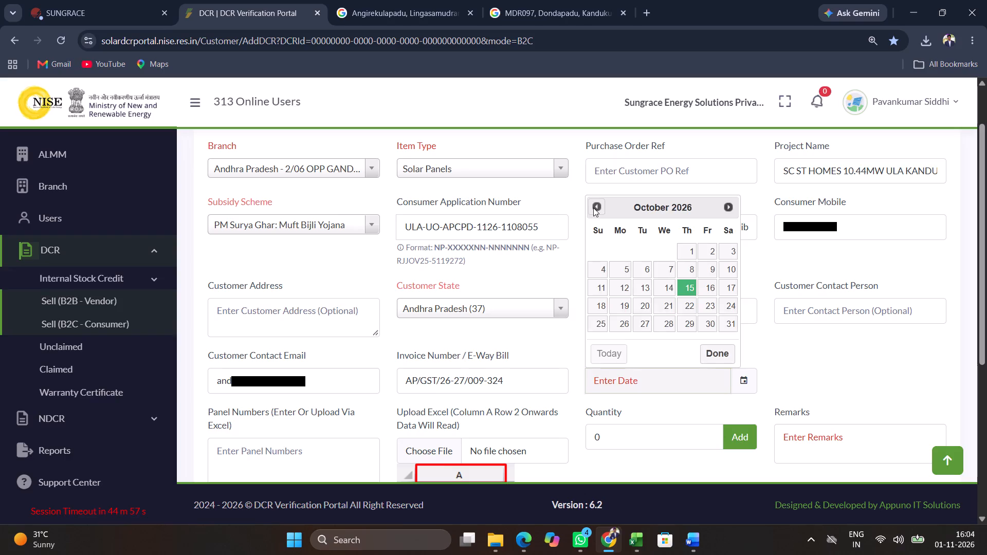
click(660, 323)
Open the Panel Numbers box of the DCR form for entry.
scroll(609, 311, down, 3)
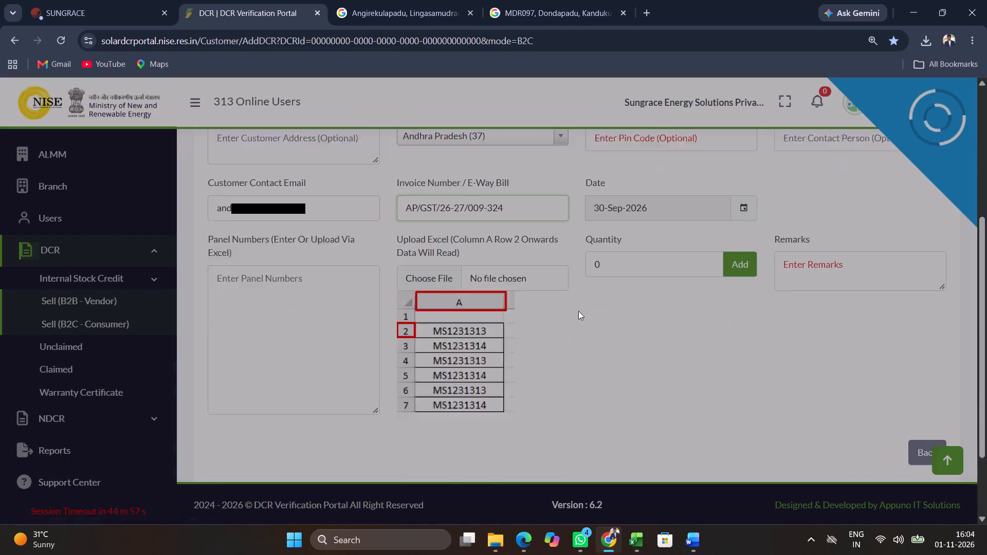
click(351, 313)
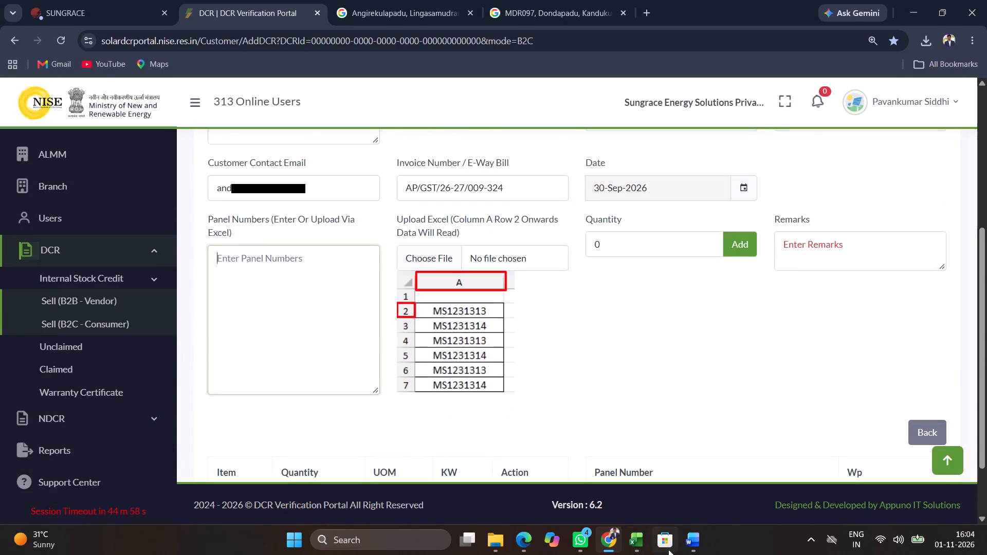
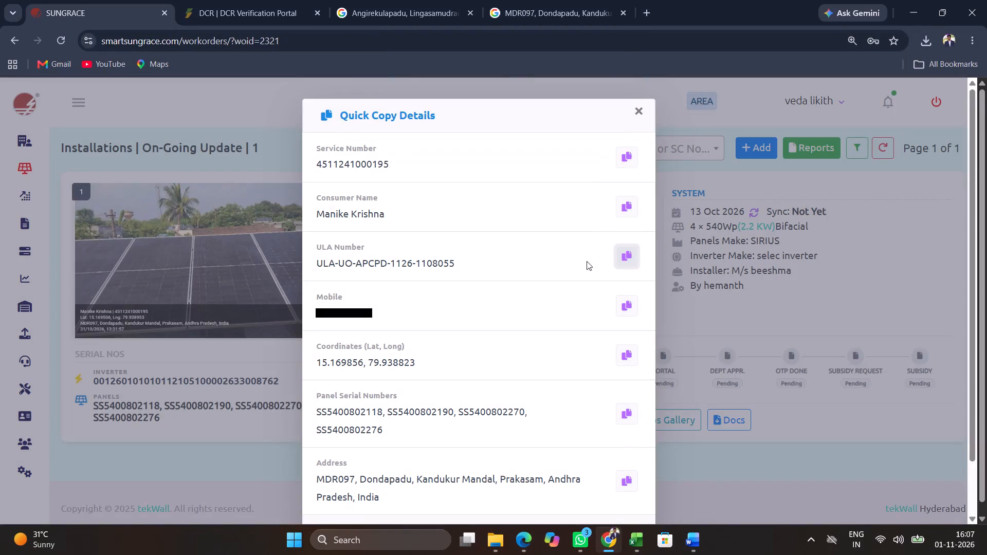
Copy the panel serial numbers from Sungrace's Quick Copy Details into the Panel Numbers box of the DCR form.
click(626, 411)
click(252, 4)
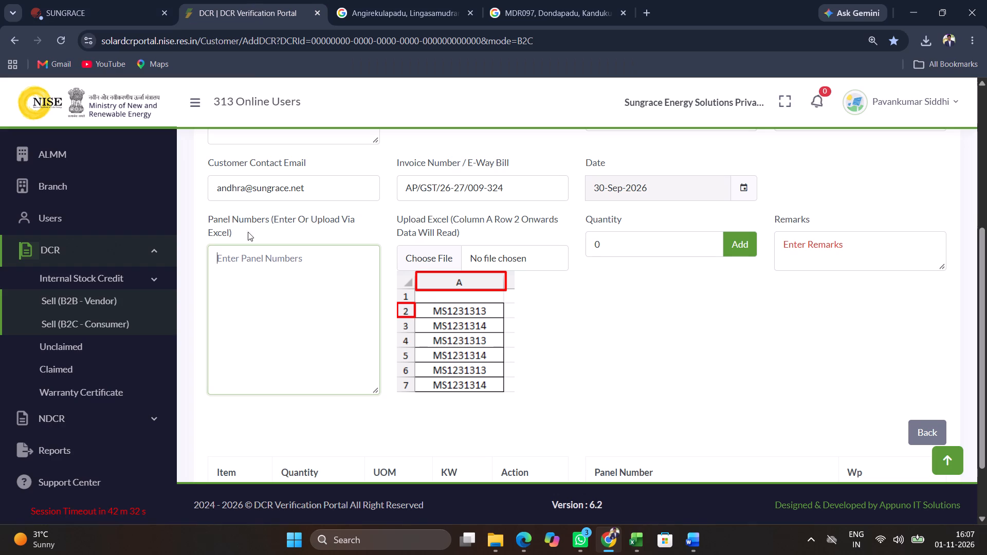
key(ctrl+v)
key(Left)
key(Left)
key(Left)
key(Left)
key(Left)
key(Left)
key(Left)
key(Left)
key(Left)
key(Left)
key(Left)
key(Left)
key(Left)
key(Left)
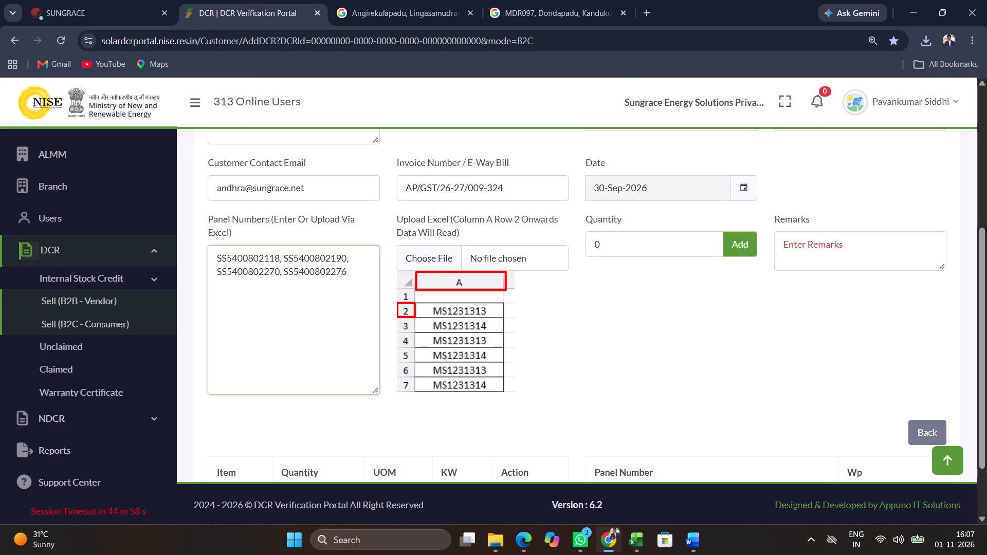
key(Right)
key(Right)
key(BackSpace)
key(BackSpace)
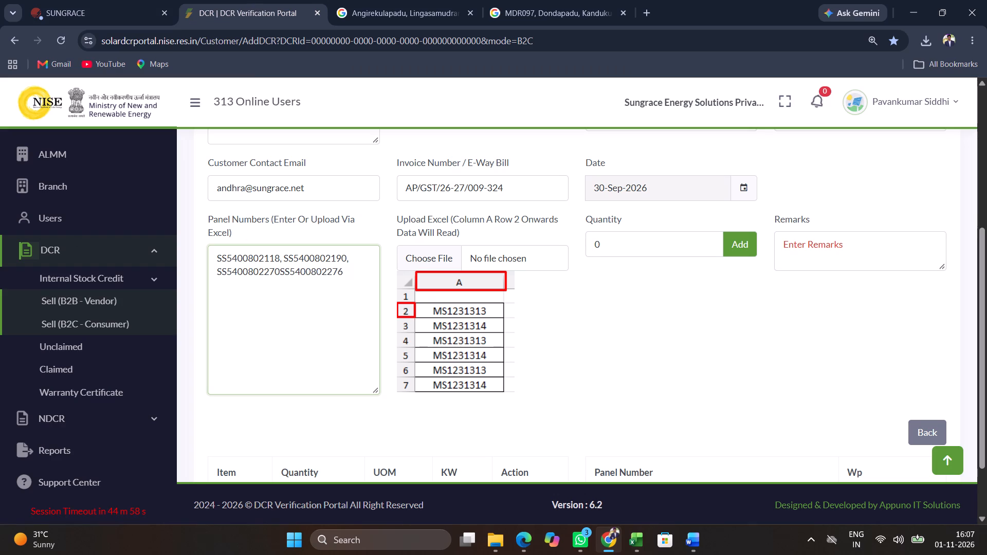
key(Return)
key(Up)
key(Up)
key(Up)
key(Right)
key(Right)
key(Right)
key(Right)
key(Right)
key(Right)
key(Right)
key(Right)
key(Right)
key(Right)
key(Right)
key(Right)
key(Right)
key(Right)
key(Right)
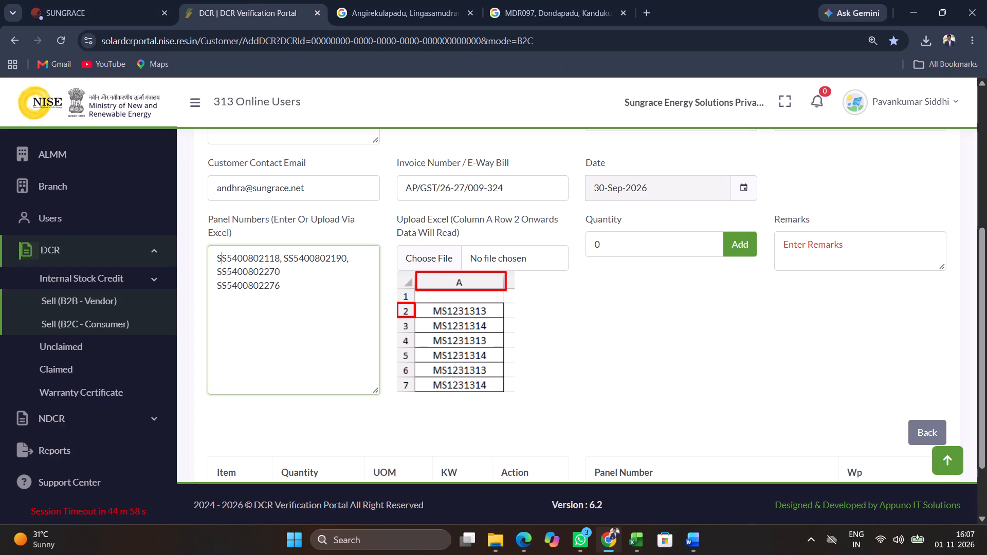
key(Left)
key(BackSpace)
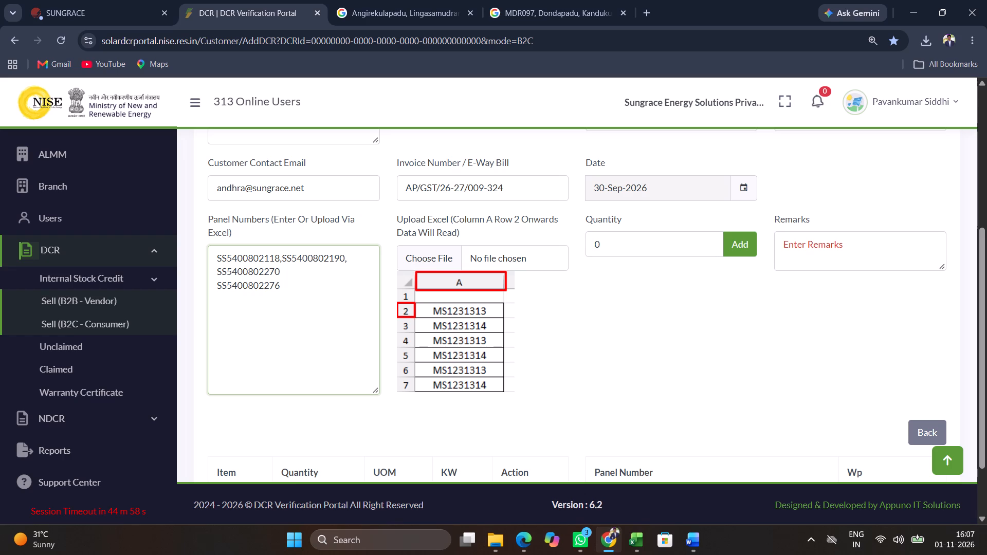
key(BackSpace)
key(Return)
key(Right)
key(Right)
key(Right)
key(Right)
key(Right)
key(Right)
key(Right)
key(Right)
key(Right)
key(Right)
key(Right)
key(Right)
key(Right)
key(Right)
key(Right)
key(Right)
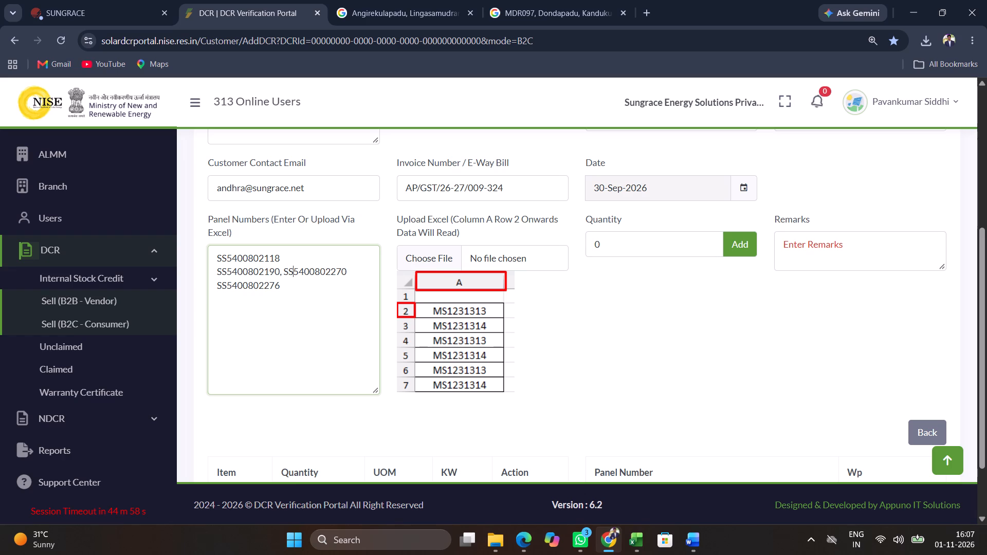
key(Left)
key(Left)
key(BackSpace)
key(BackSpace)
key(Return)
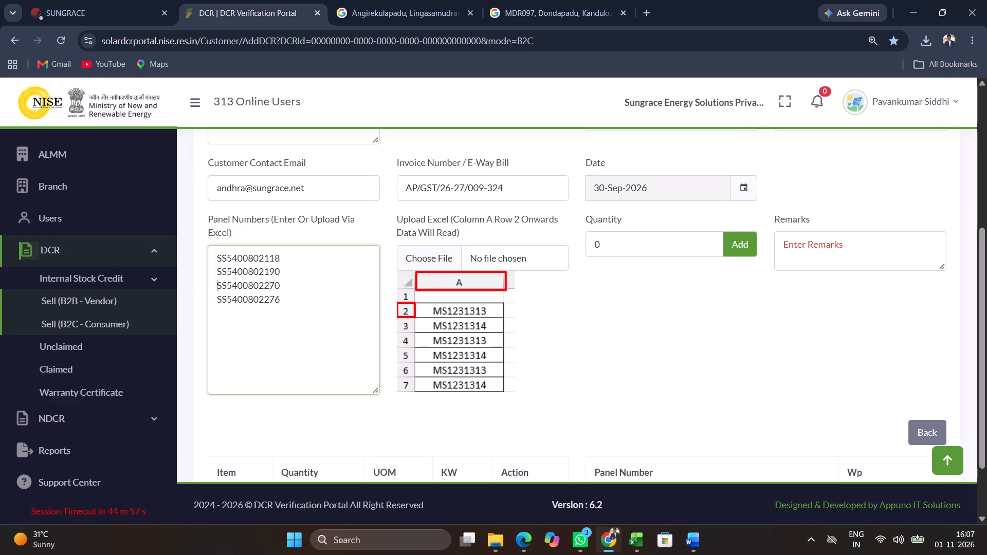
Set the quantity to 4 and add the panels to the DCR.
click(635, 246)
scroll(635, 246, up, 4)
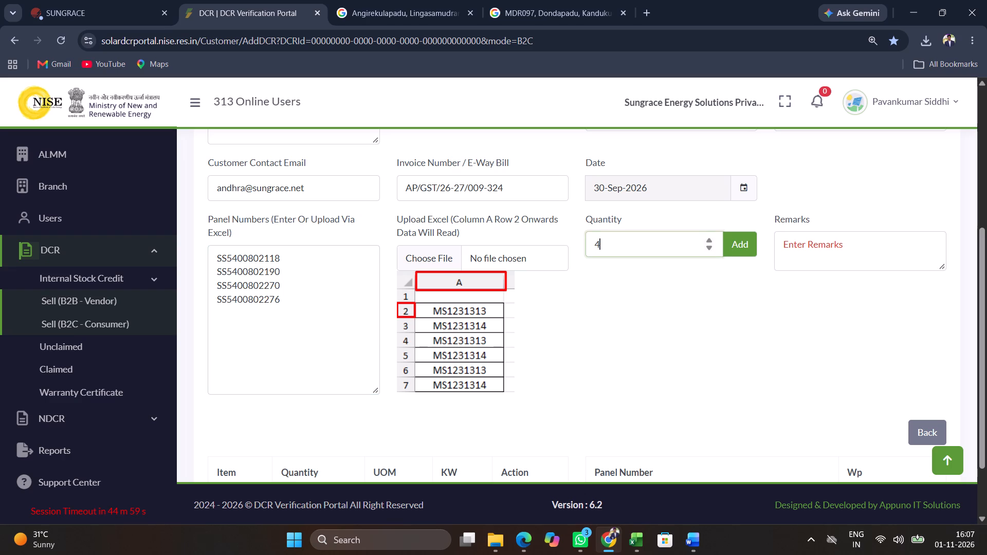
click(736, 243)
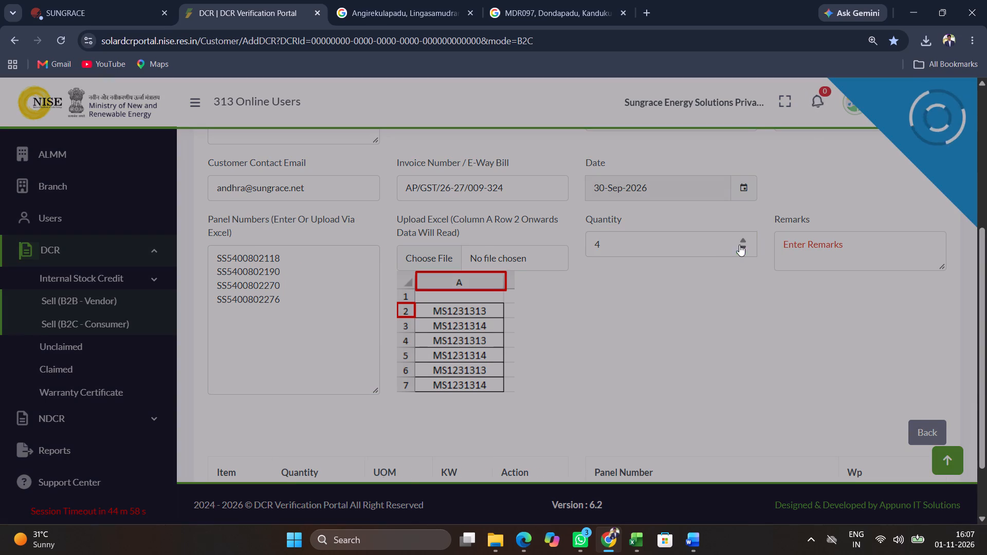
Copy the consumer's address from Sungrace's Quick Copy Details into the Remarks field of the DCR form.
click(827, 245)
click(127, 0)
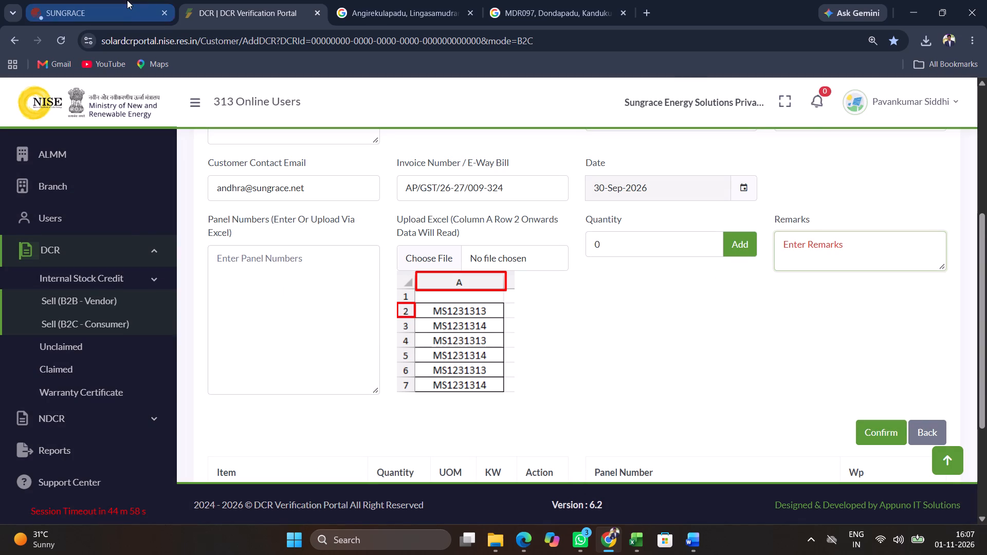
click(593, 133)
scroll(587, 308, down, 1)
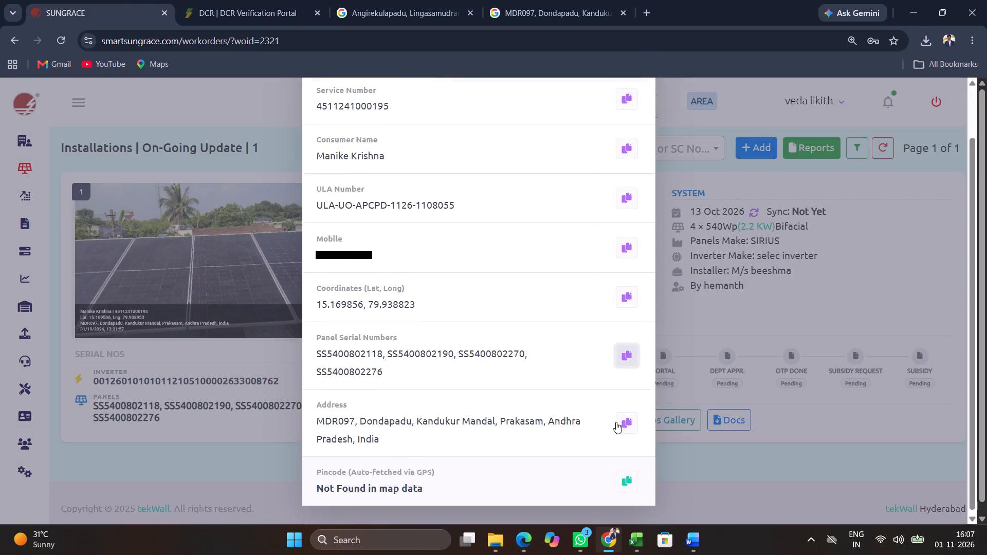
click(631, 419)
click(298, 0)
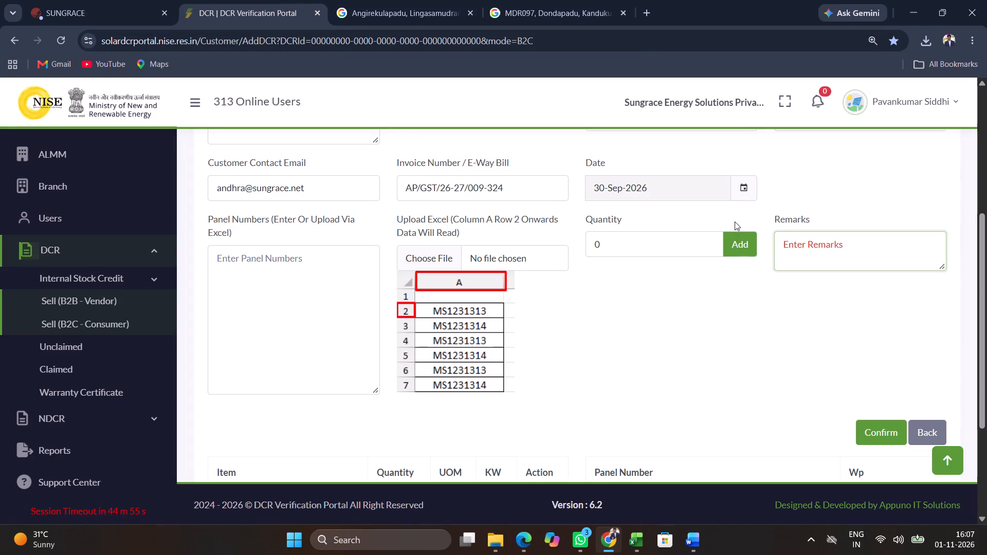
key(ctrl+v)
Copy the postal pin code from the Google search result for Dondapadu into the Customer Pin Code field.
scroll(735, 221, up, 3)
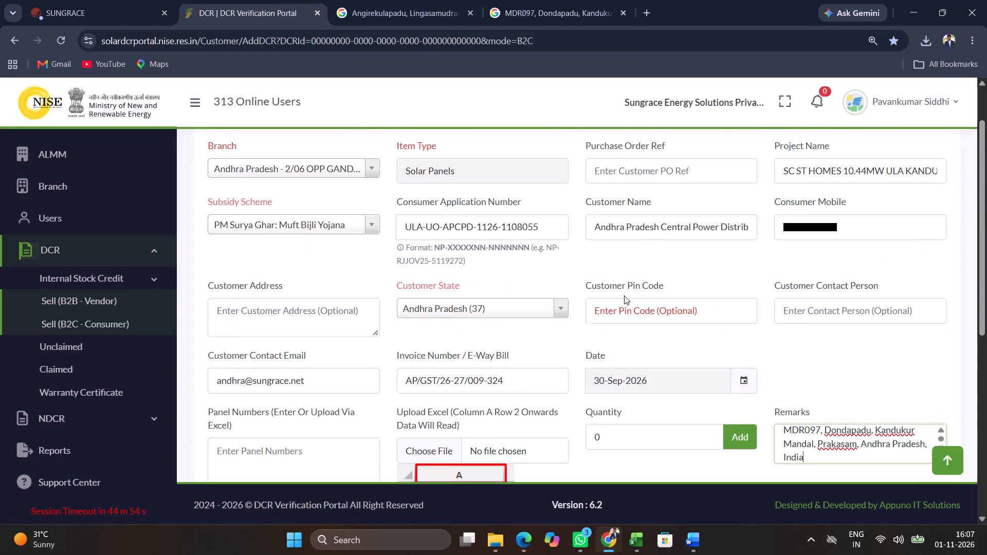
drag(624, 299, 624, 307)
click(537, 12)
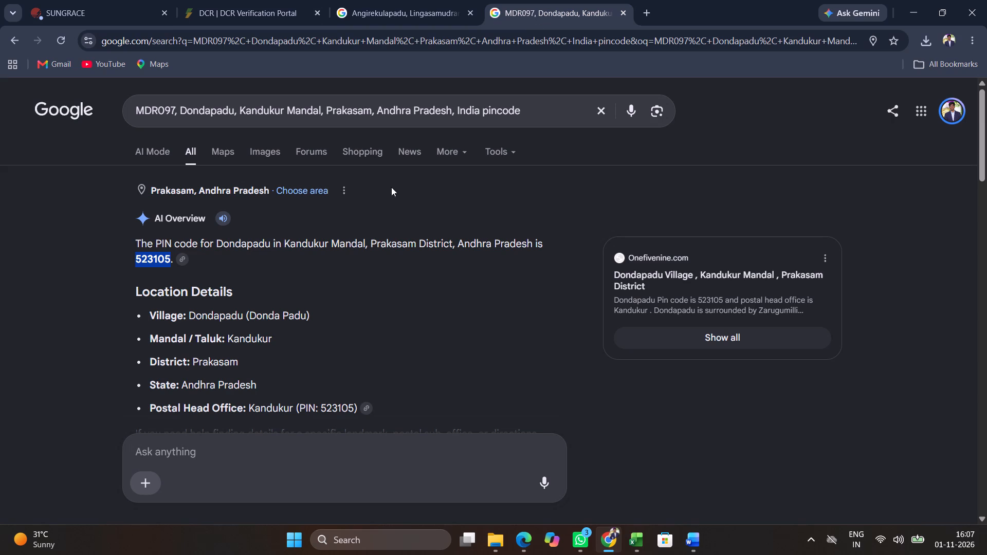
key(ctrl+c)
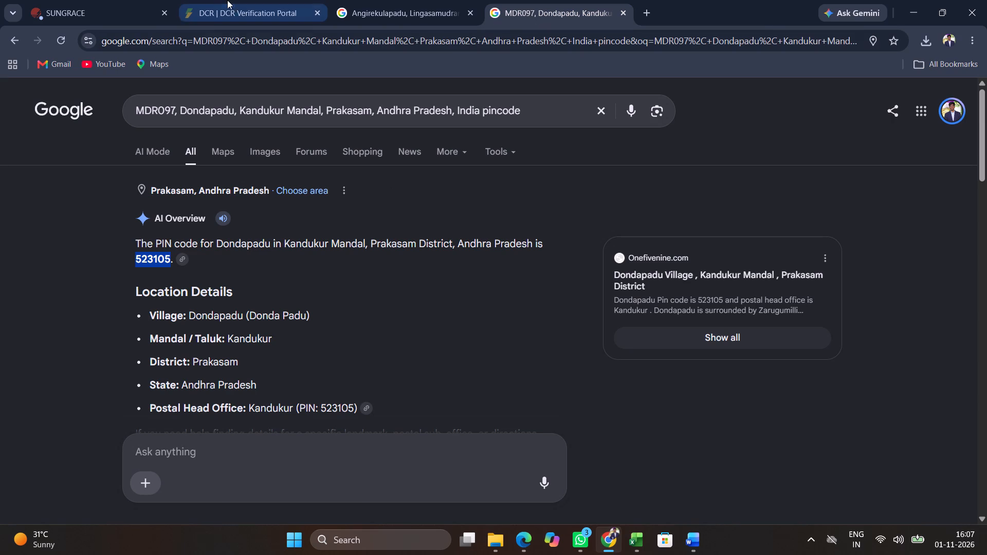
click(232, 0)
scroll(558, 226, down, 3)
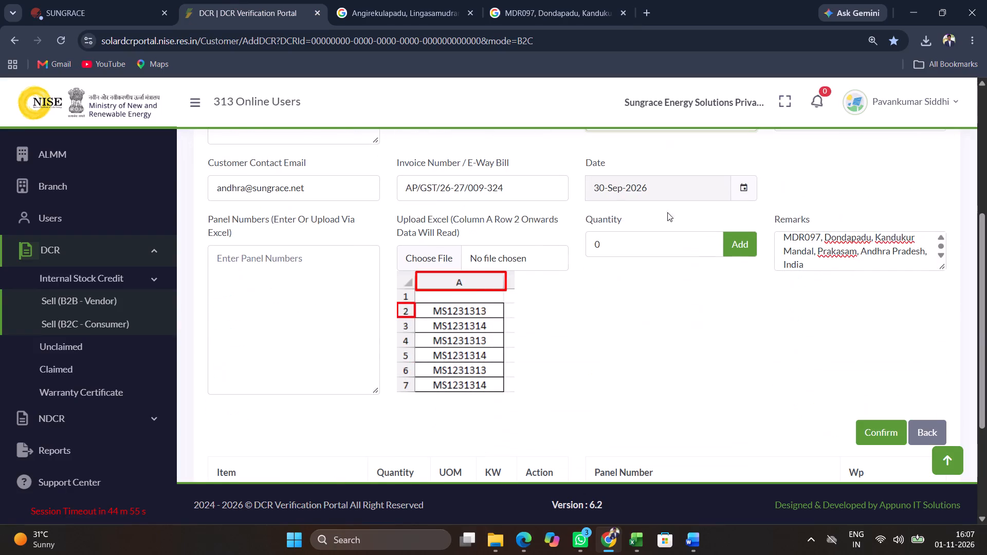
scroll(649, 207, up, 2)
click(646, 251)
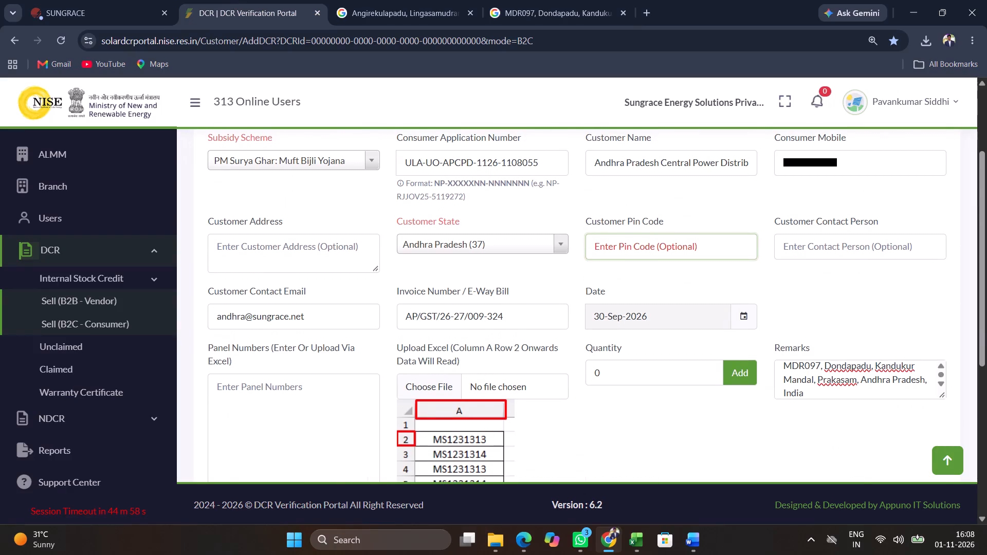
key(ctrl+v)
Confirm and submit the B2C DCR for invoice AP/GST/26-27/009-324.
scroll(669, 238, down, 4)
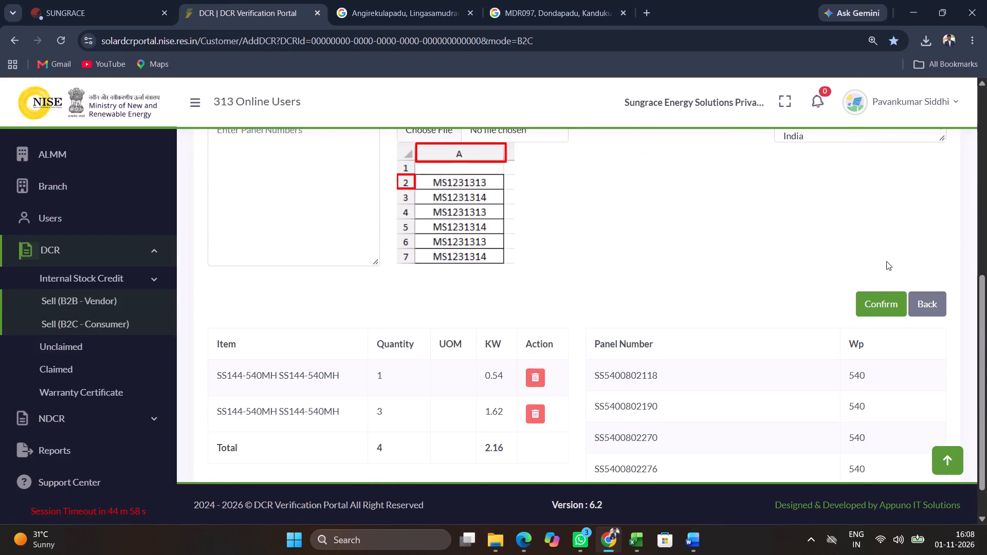
click(875, 308)
click(632, 379)
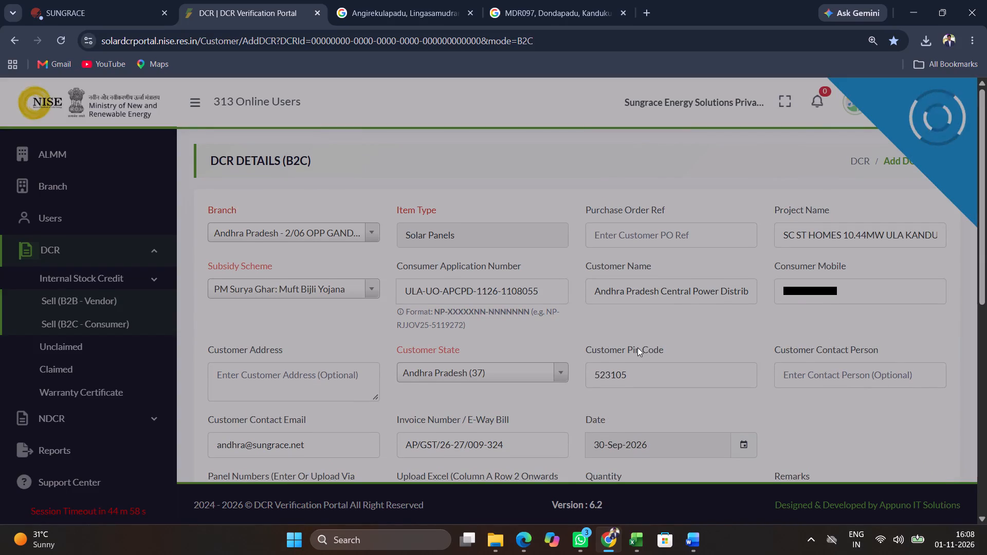
scroll(618, 347, down, 4)
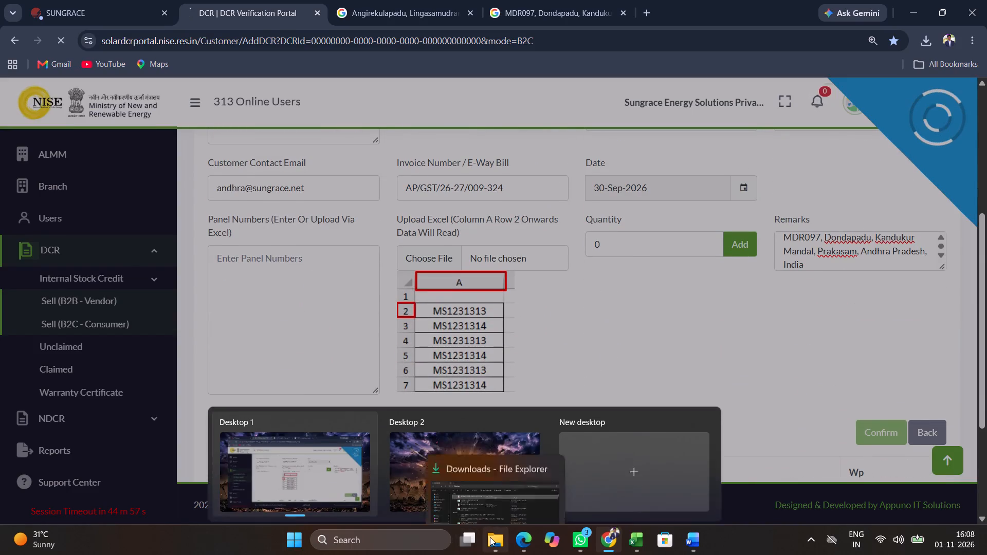
Switch to File Explorer and create a new folder named 324_ inside the DCR009 folder.
click(486, 463)
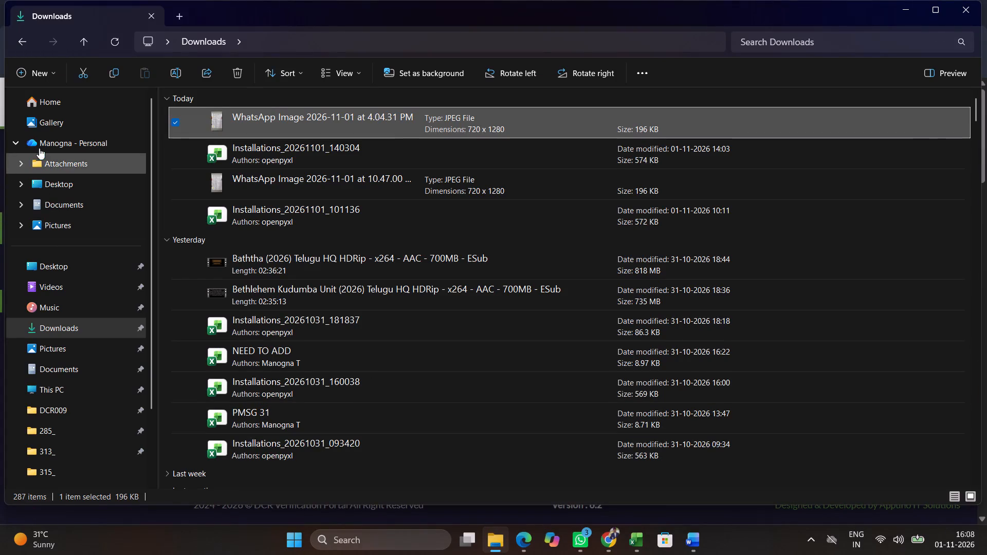
click(44, 100)
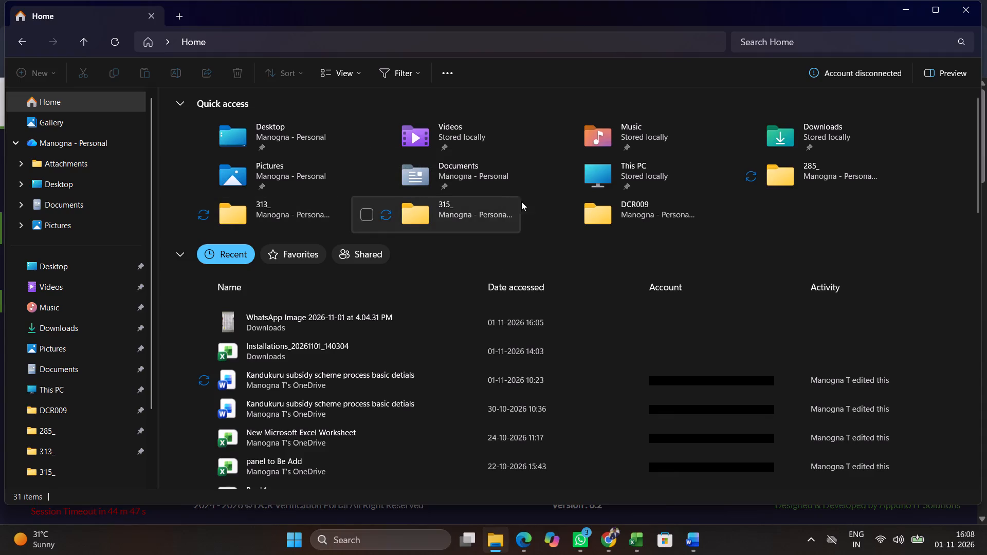
double_click(601, 212)
scroll(343, 313, down, 3)
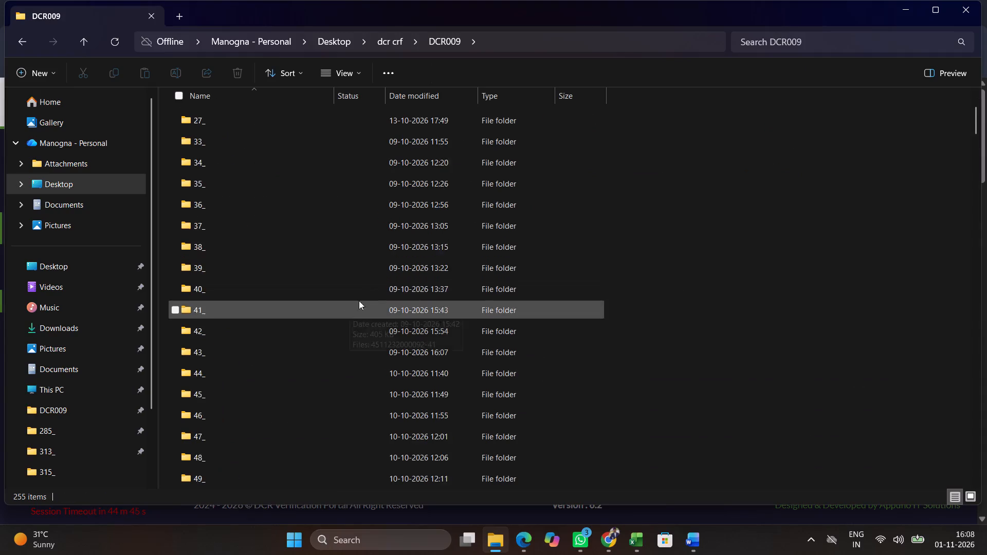
scroll(359, 301, down, 15)
scroll(324, 302, down, 11)
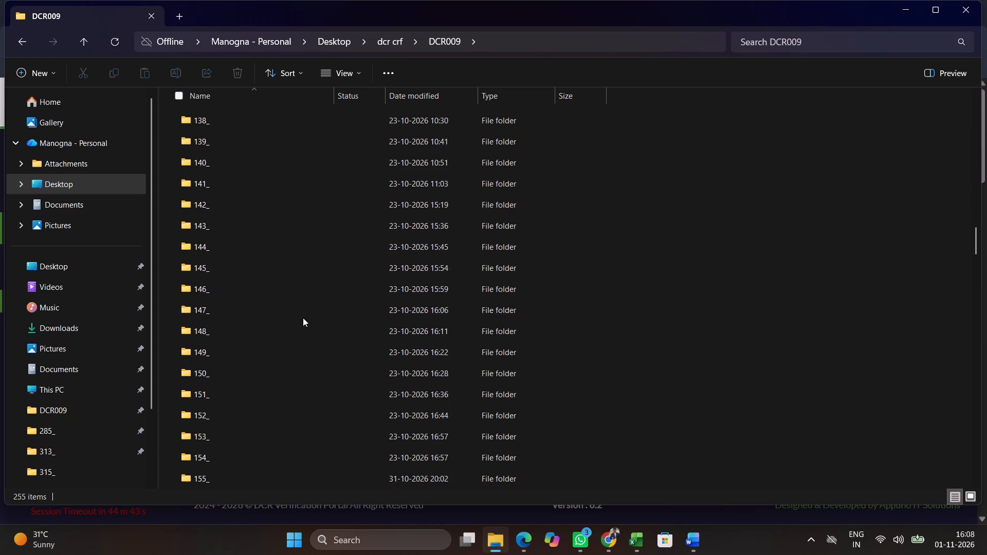
scroll(303, 318, down, 20)
scroll(303, 318, down, 15)
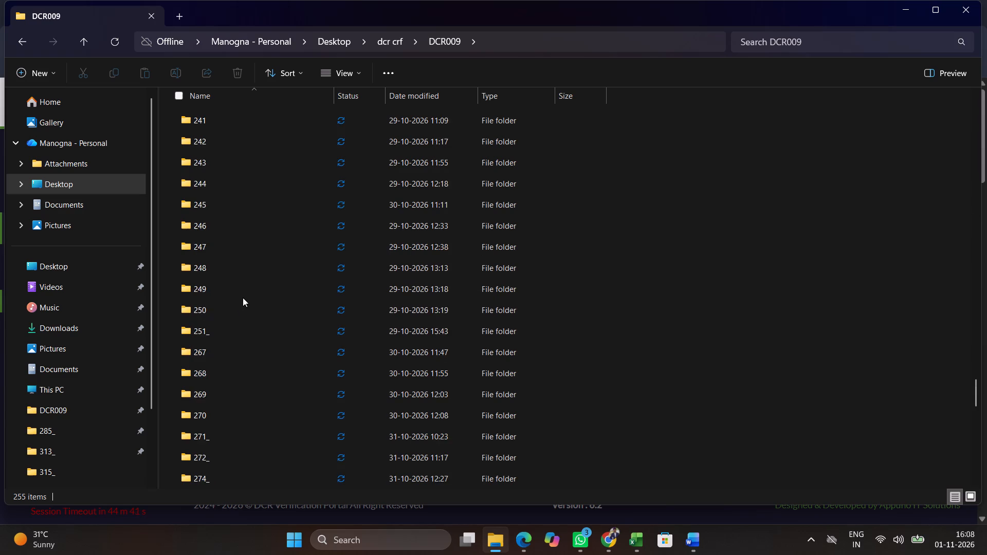
scroll(243, 298, down, 20)
scroll(243, 298, down, 5)
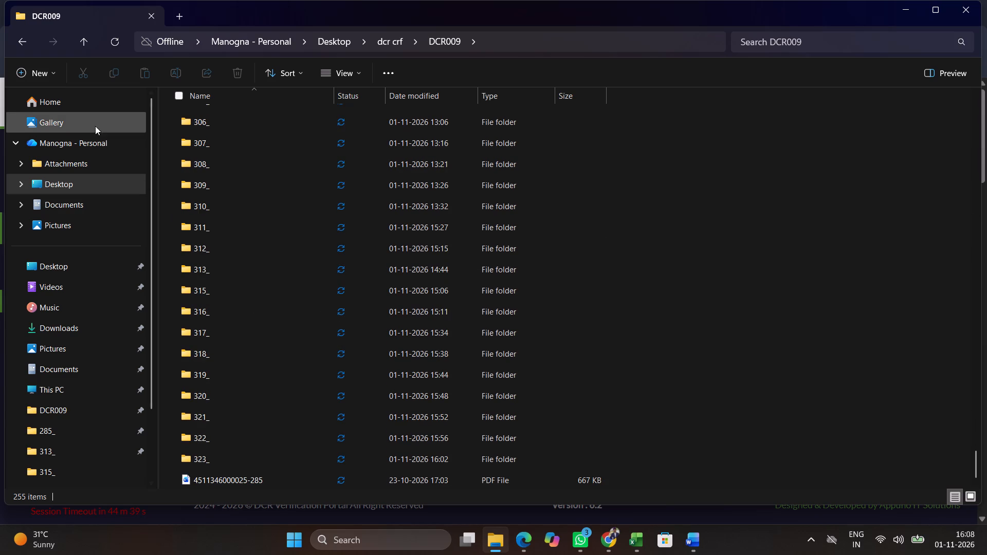
click(39, 69)
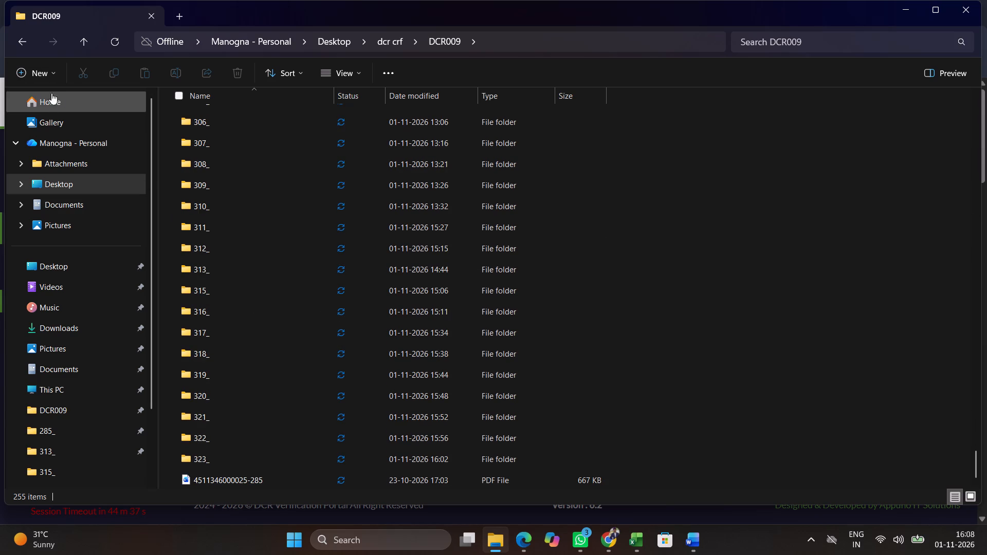
click(21, 73)
click(31, 103)
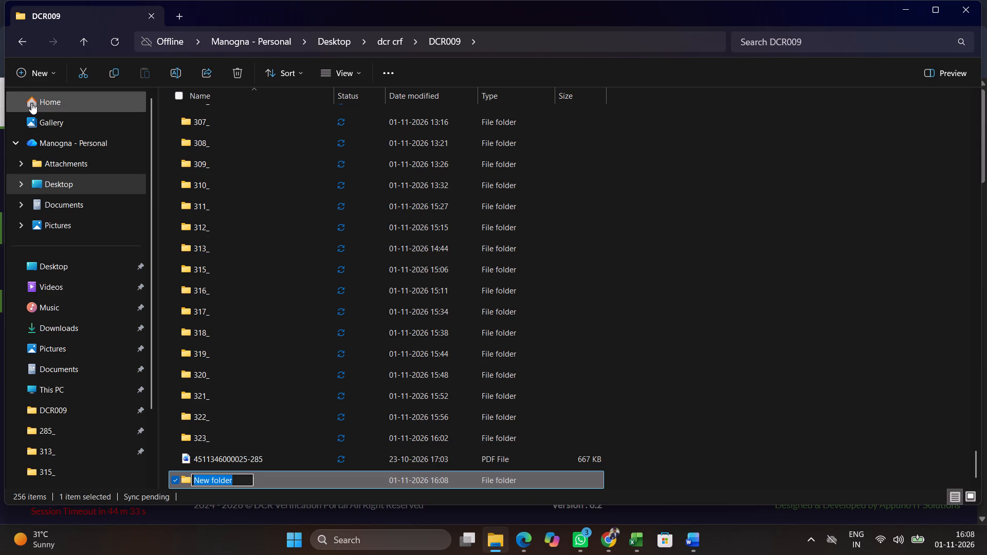
text(324)
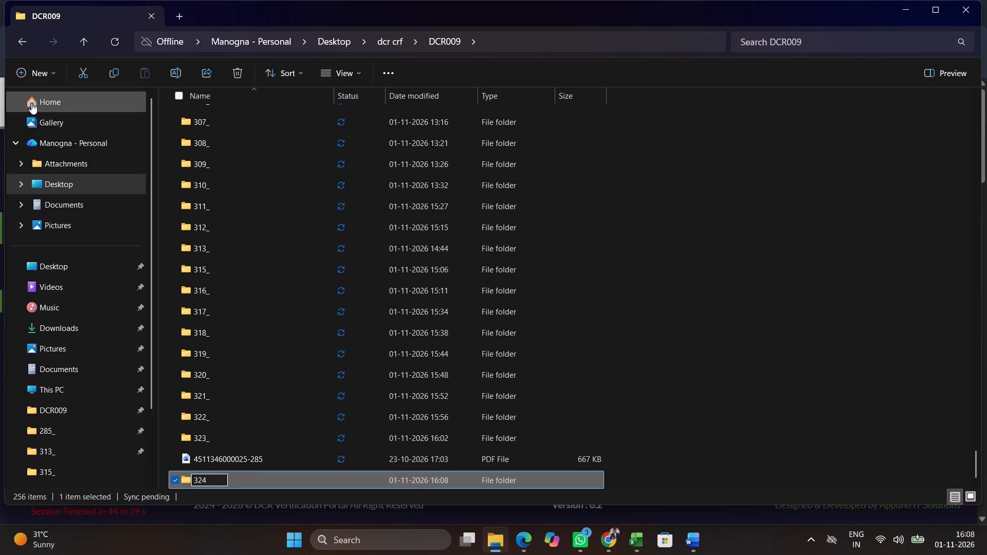
key(shift+underscore)
key(Return)
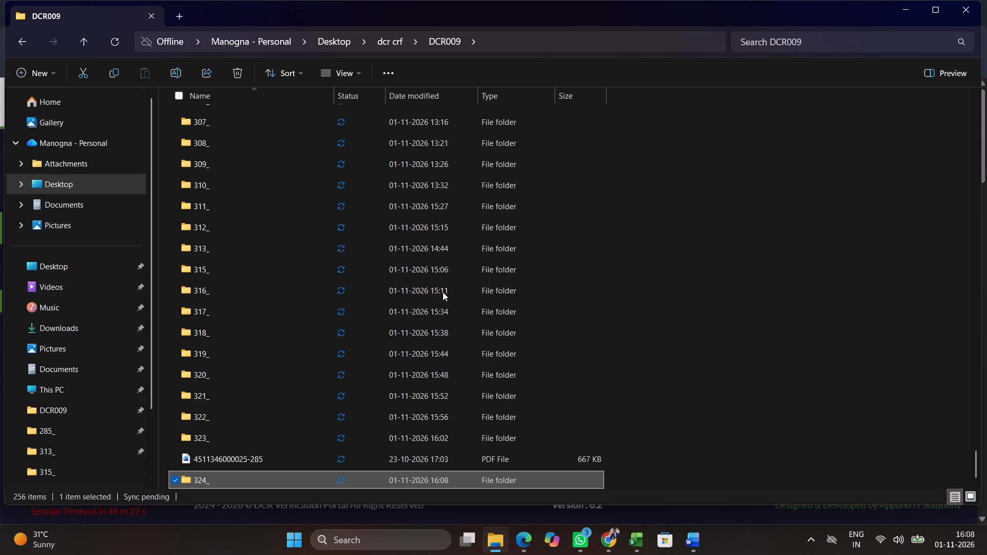
Switch to Sungrace in Chrome and copy the consumer's service number from the Quick Copy Details.
click(611, 467)
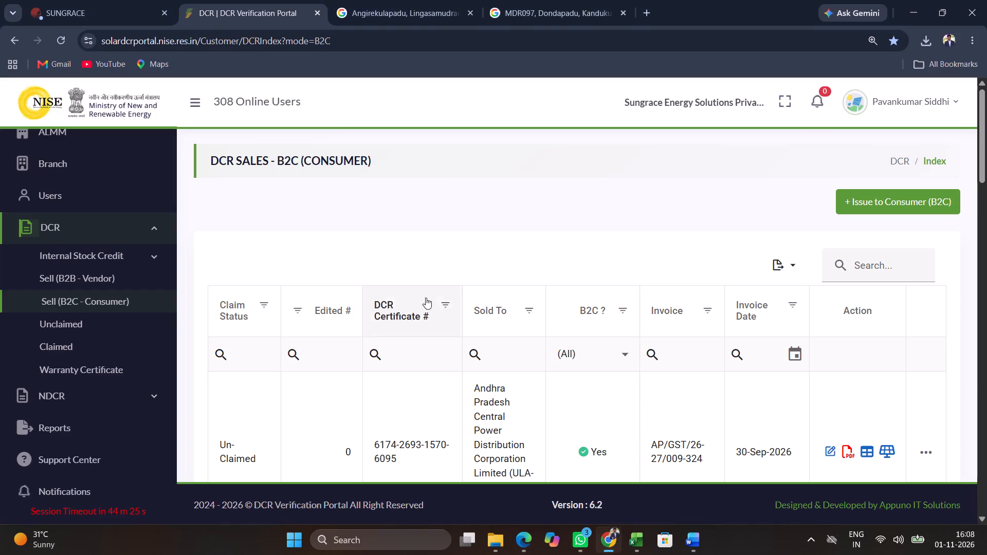
click(60, 10)
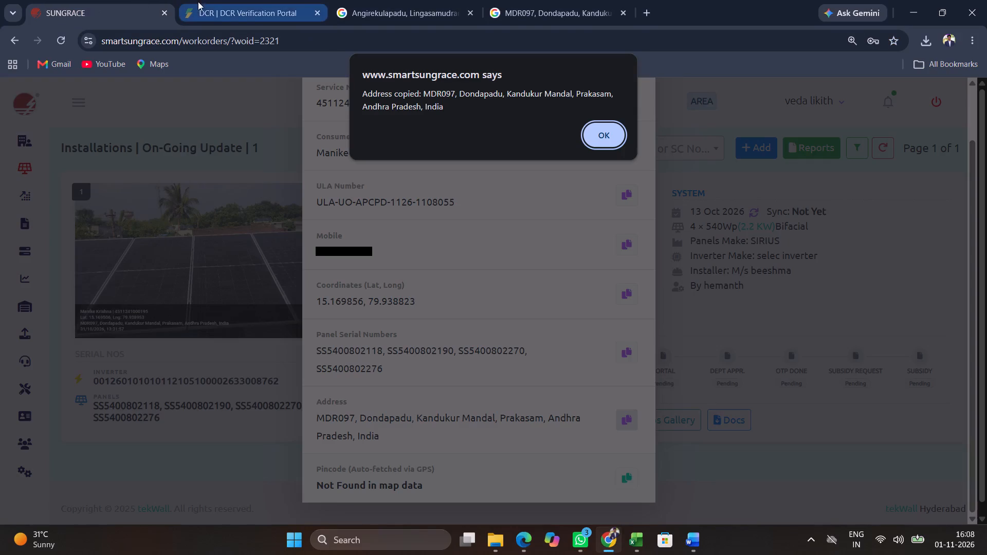
click(606, 142)
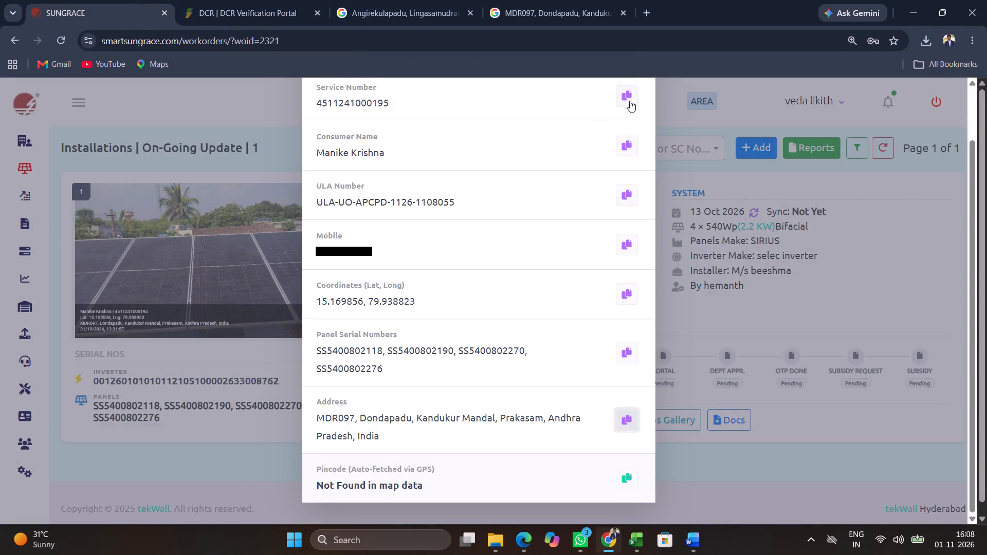
click(630, 100)
Download the NISE certificate PDF for invoice AP/GST/26-27/009-324, naming the file with the copied service number followed by -324.
click(223, 0)
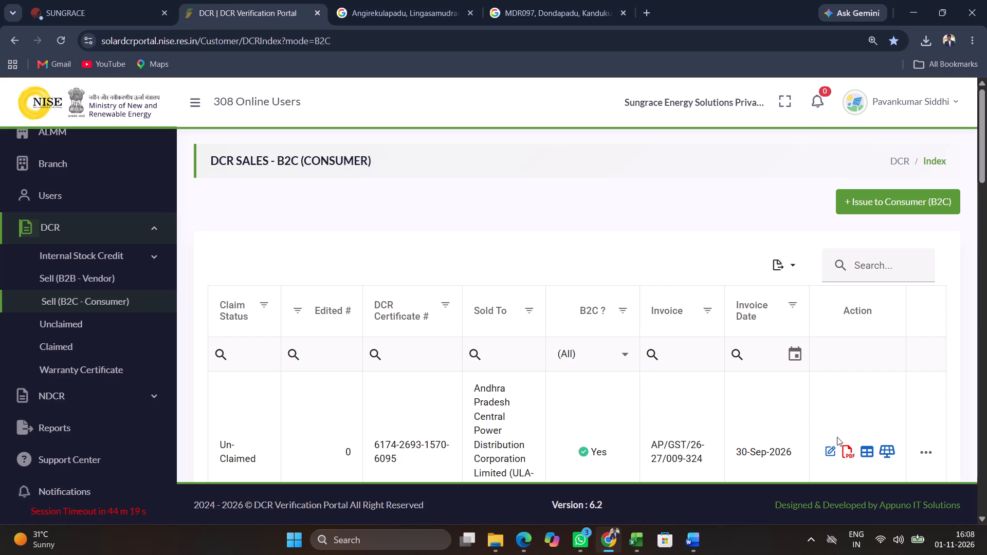
click(844, 451)
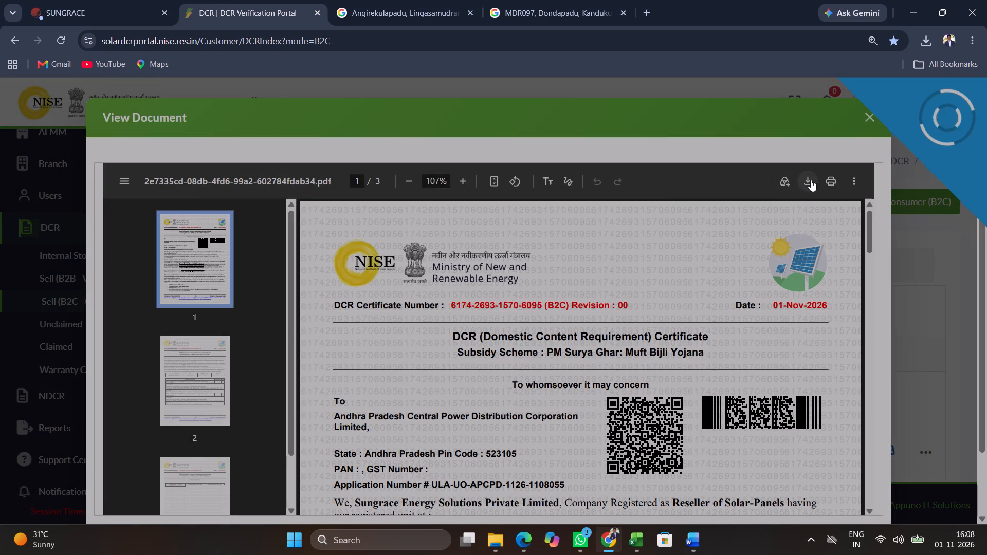
click(810, 179)
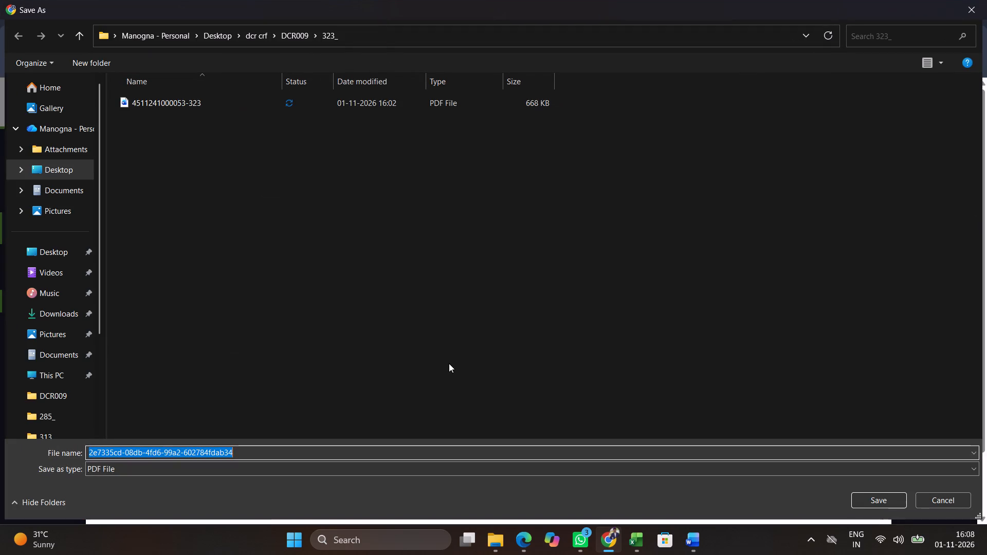
key(ctrl+v)
key(minus)
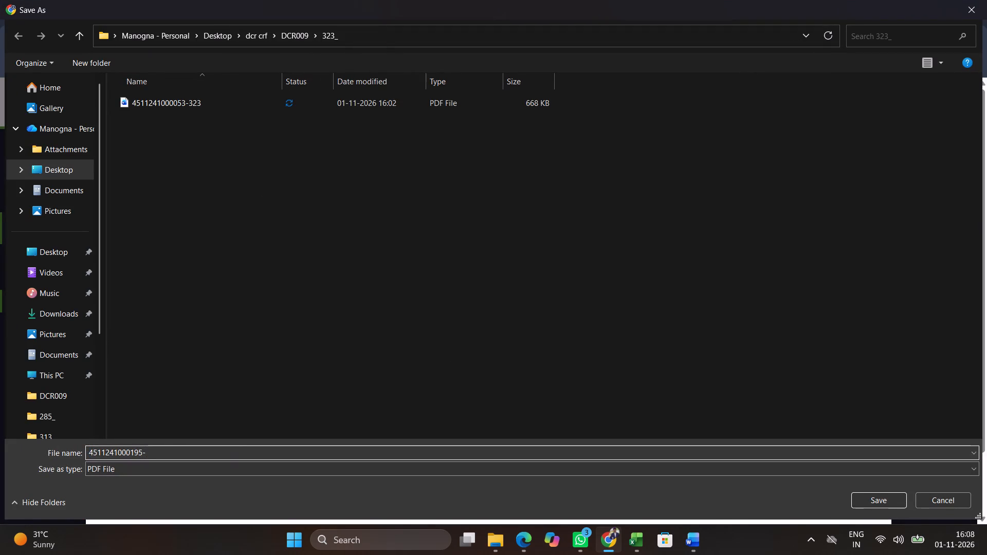
text(23)
key(BackSpace)
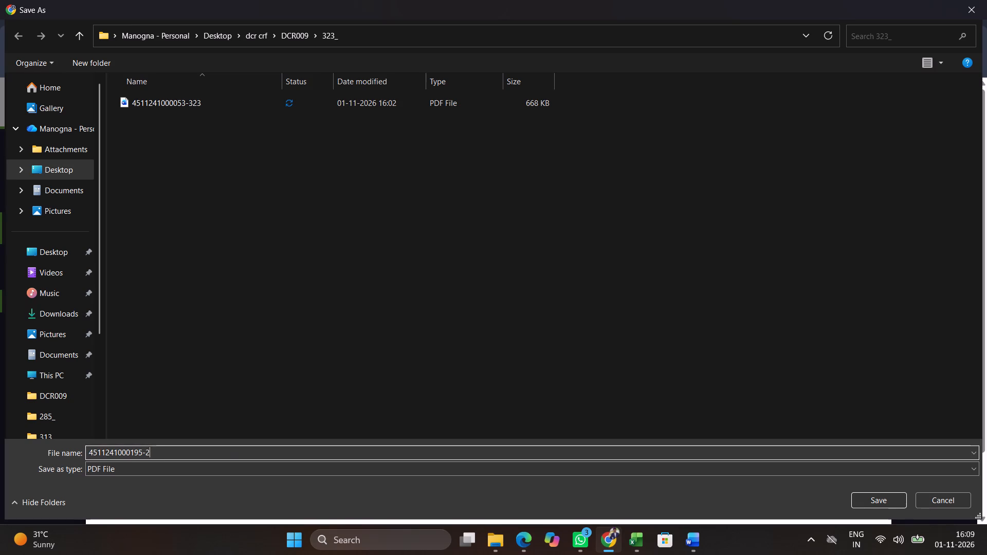
key(BackSpace)
text(324)
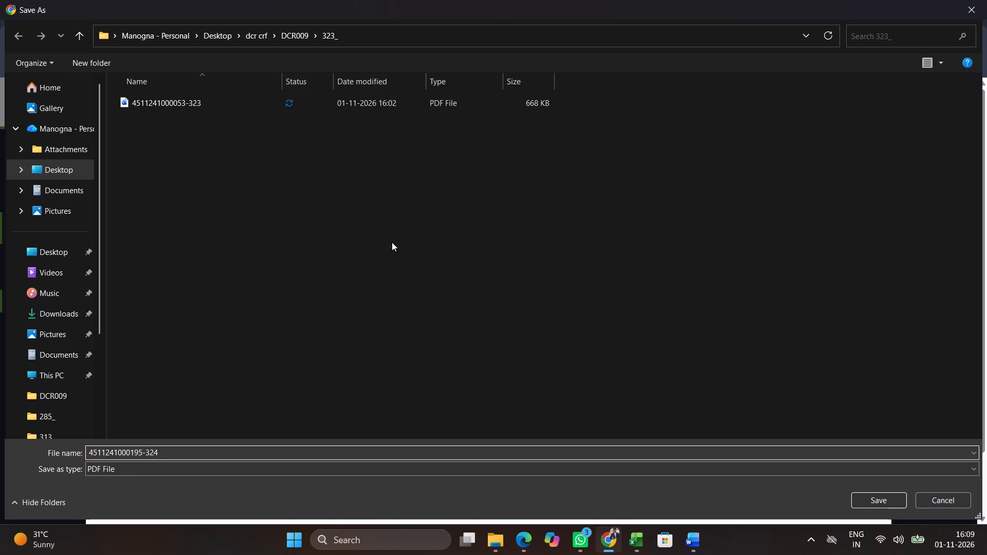
Save the certificate PDF in the 324_ folder inside DCR009.
click(286, 33)
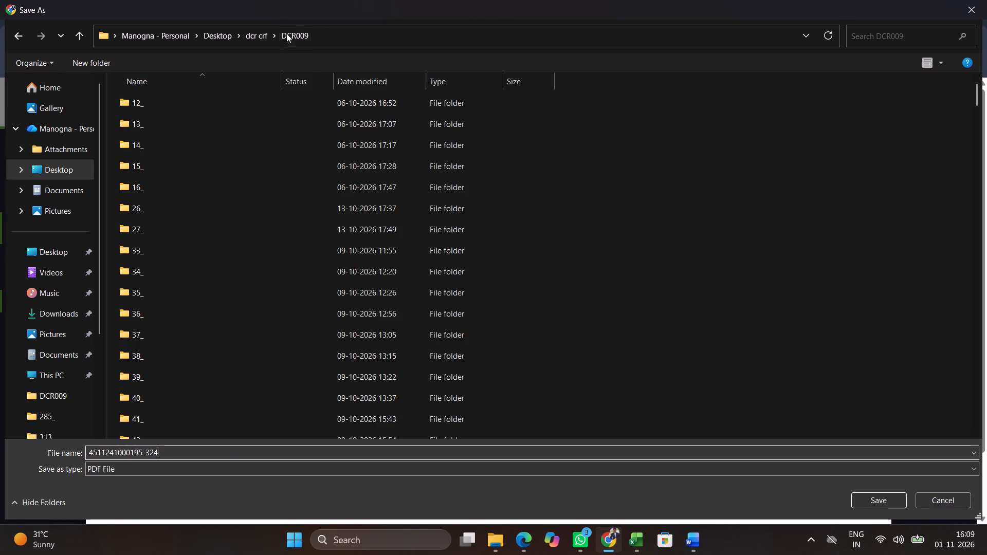
scroll(286, 33, down, 2)
scroll(375, 238, down, 13)
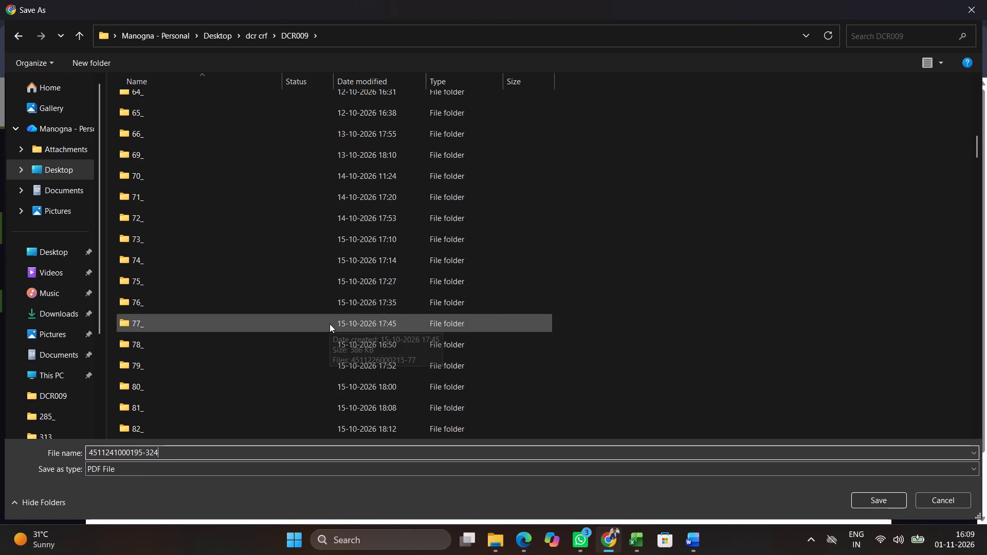
scroll(330, 320, down, 5)
scroll(259, 246, down, 20)
scroll(259, 246, down, 6)
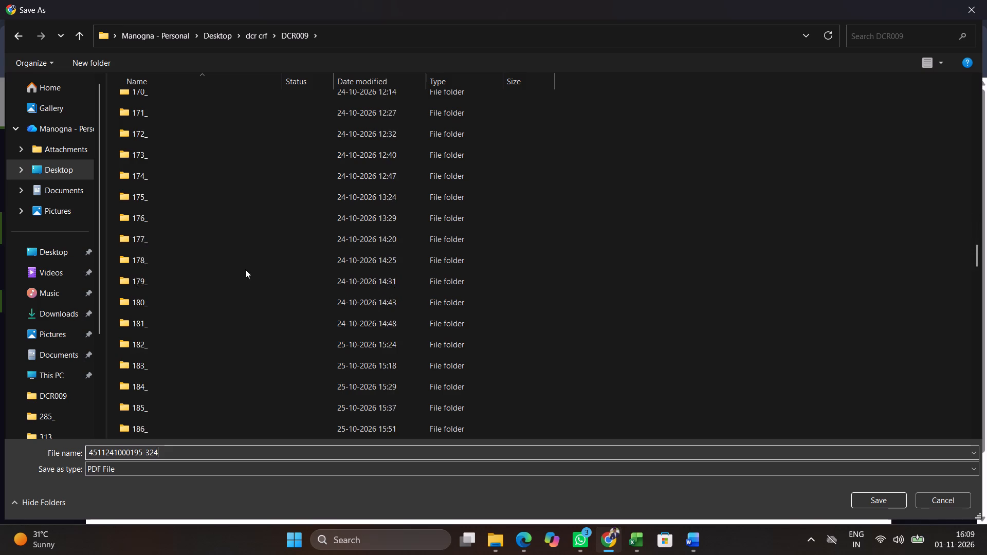
scroll(245, 269, down, 20)
scroll(245, 269, down, 18)
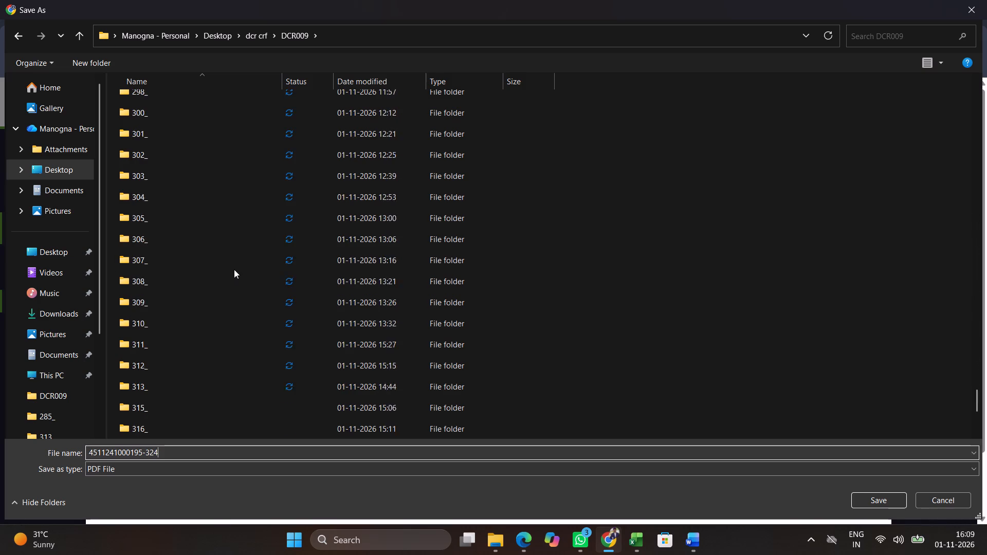
scroll(234, 269, down, 7)
double_click(217, 410)
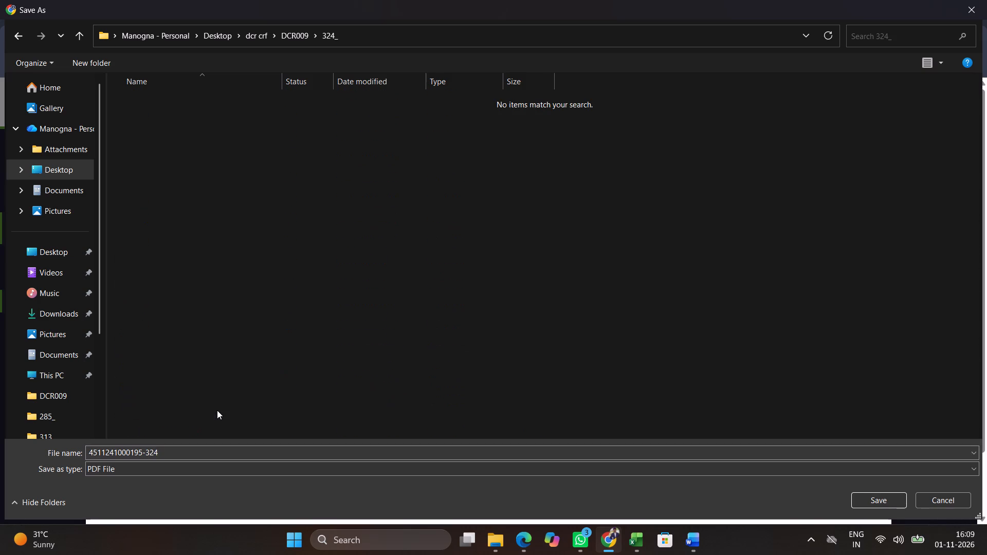
click(856, 497)
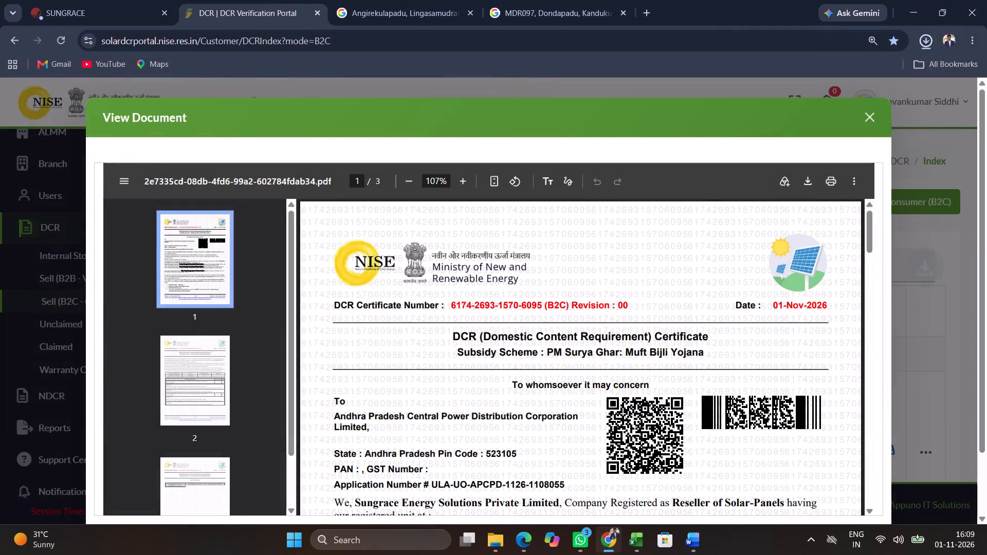
In Sungrace, open the consumer's Project Stage update form and attach the saved -324 PDF from folder 324_ as the Dcr upload.
drag(116, 11, 116, 4)
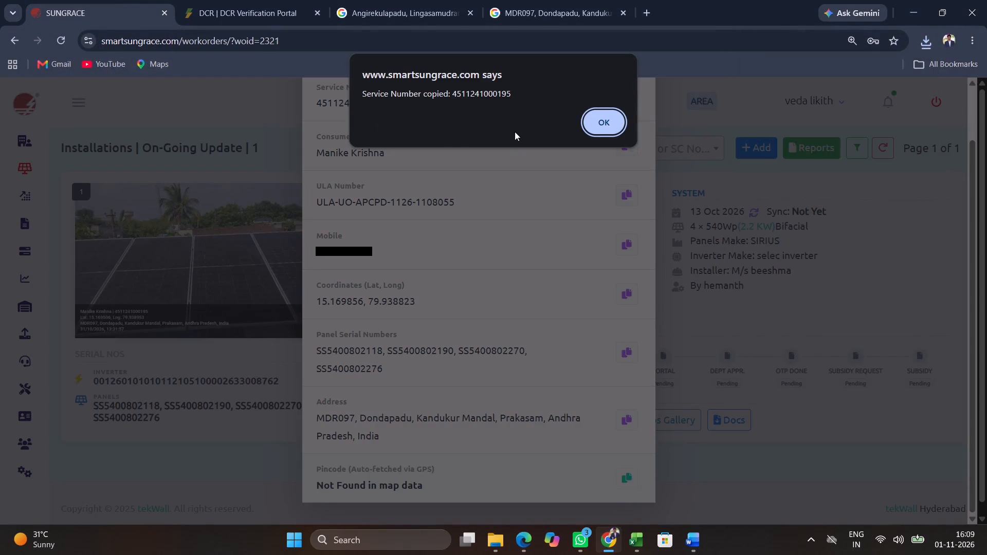
click(600, 128)
click(679, 132)
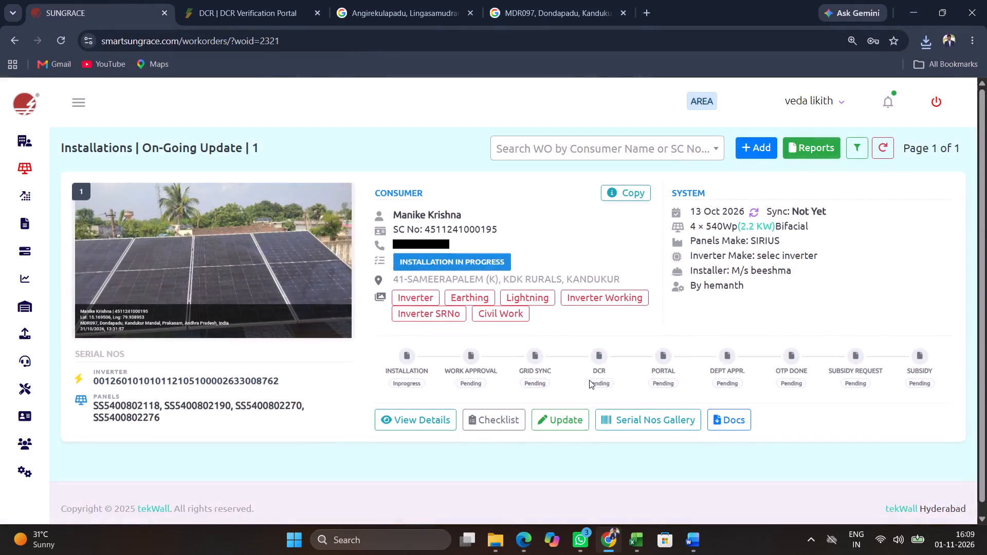
click(557, 418)
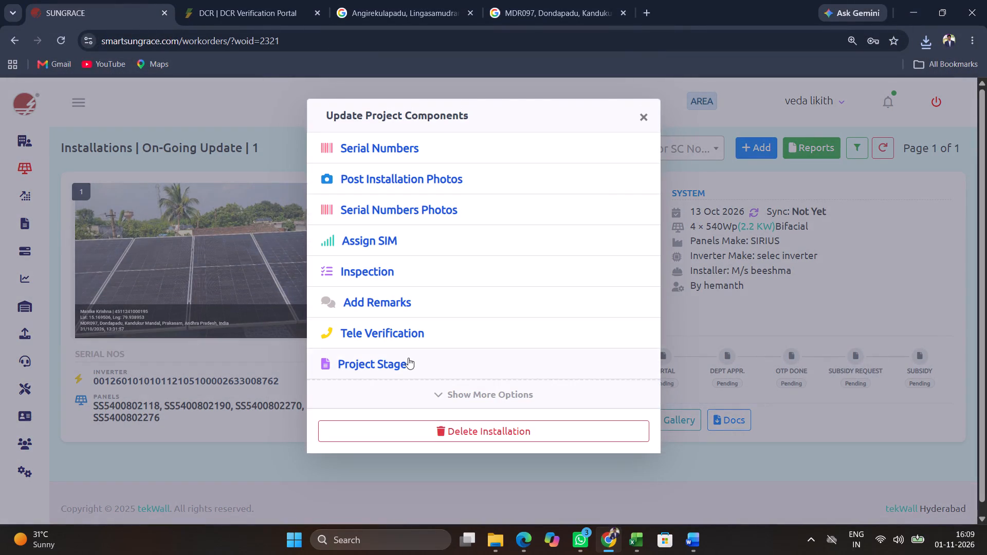
click(408, 358)
scroll(335, 250, down, 5)
double_click(340, 347)
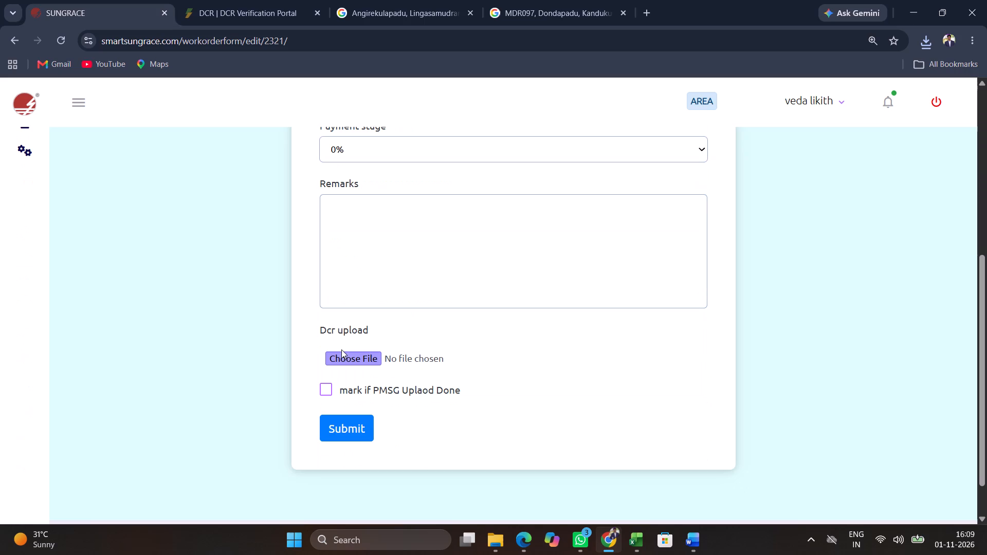
click(341, 357)
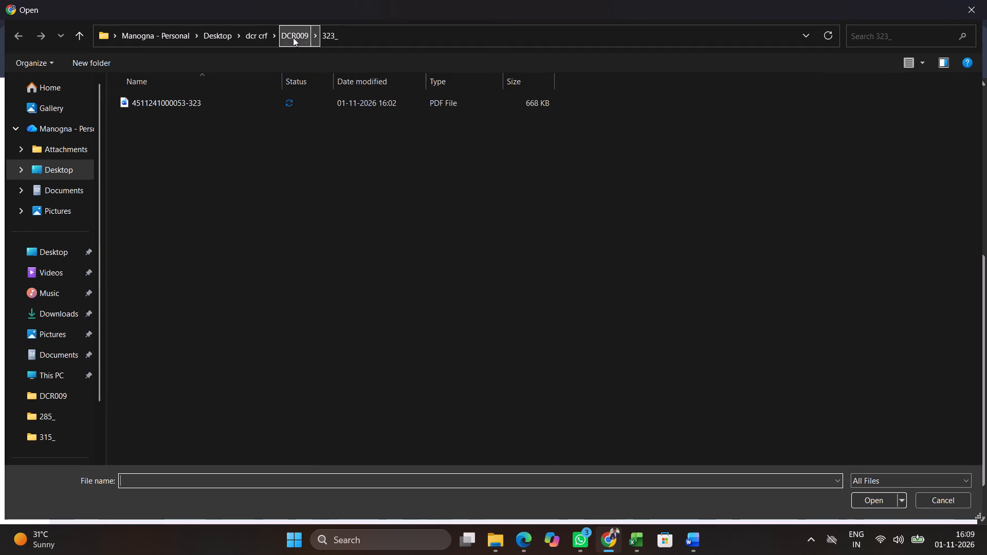
click(293, 34)
scroll(203, 352, down, 3)
double_click(202, 434)
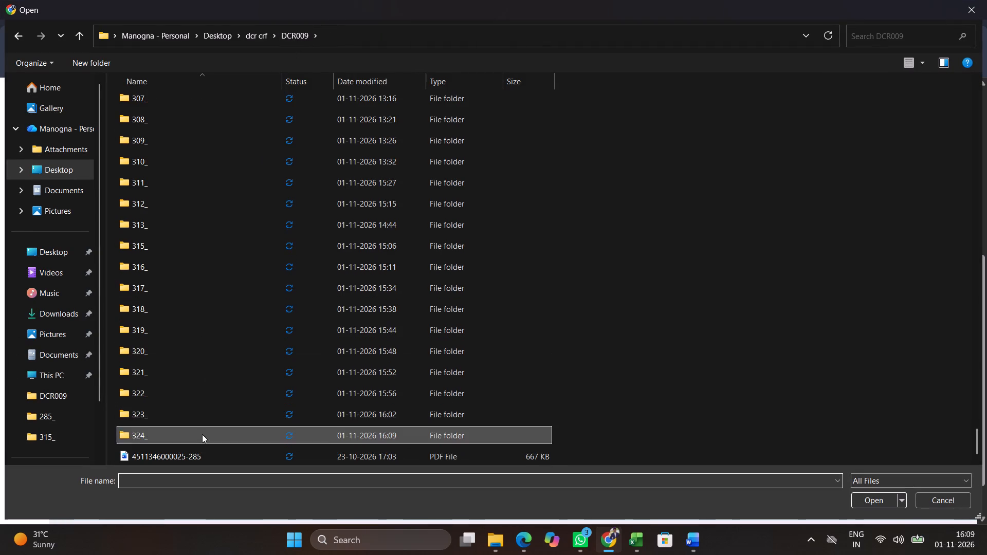
double_click(187, 104)
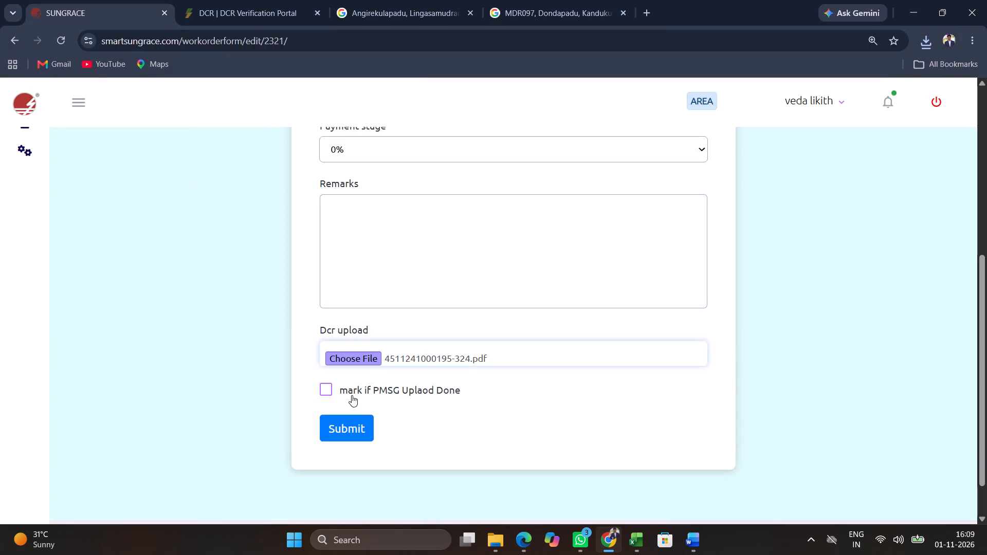
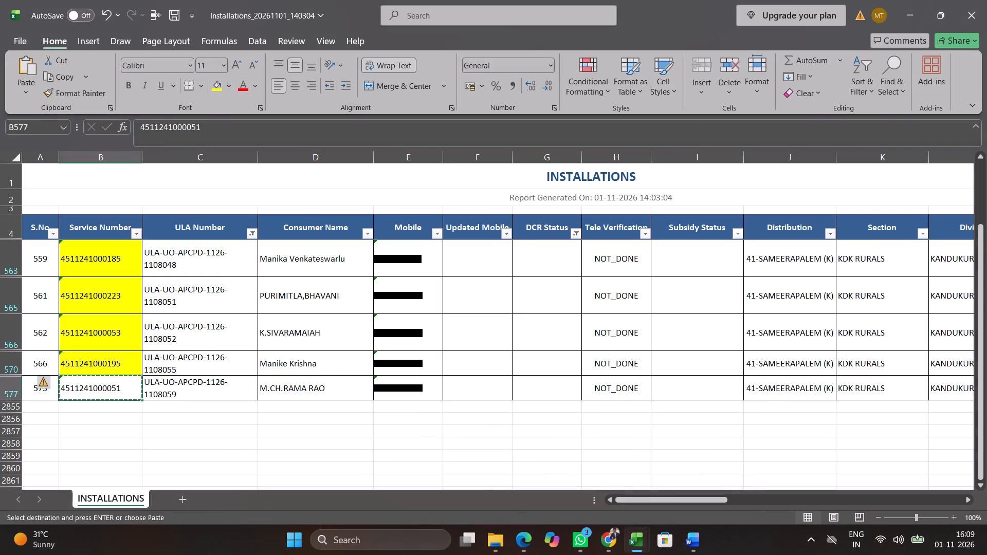
Switch to Sungrace in Chrome, find the consumer by the copied service number, and copy the ULA number from Quick Copy Details.
click(602, 479)
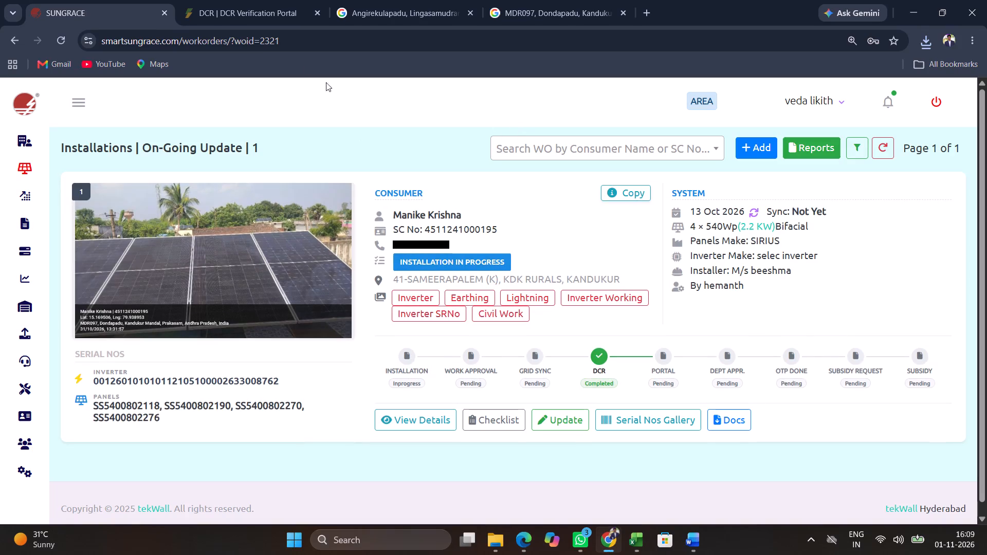
click(528, 145)
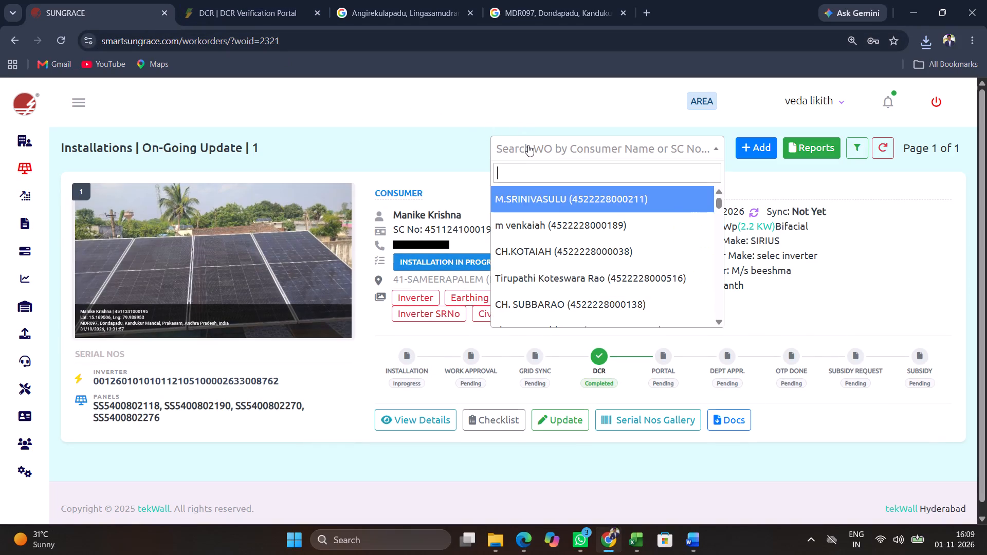
key(ctrl+v)
key(Return)
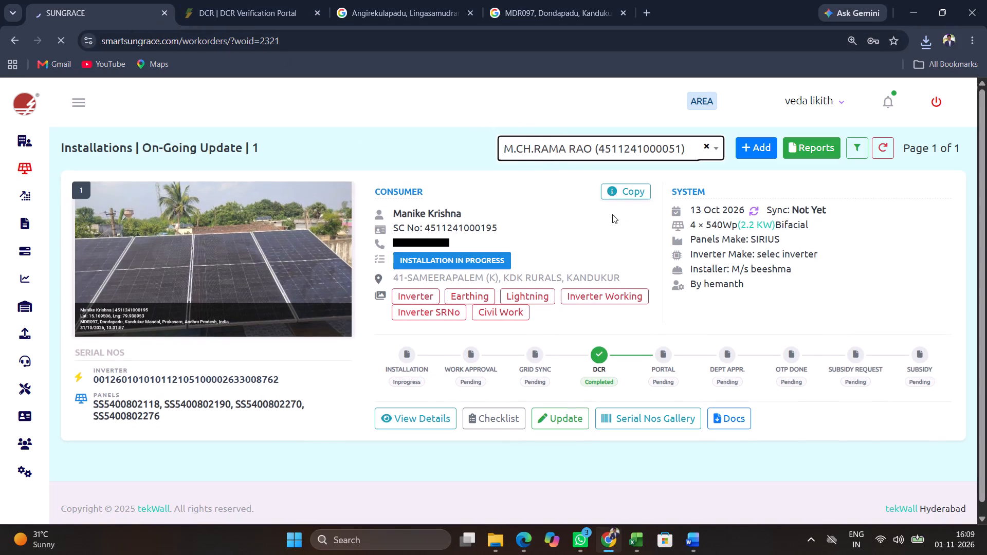
click(638, 194)
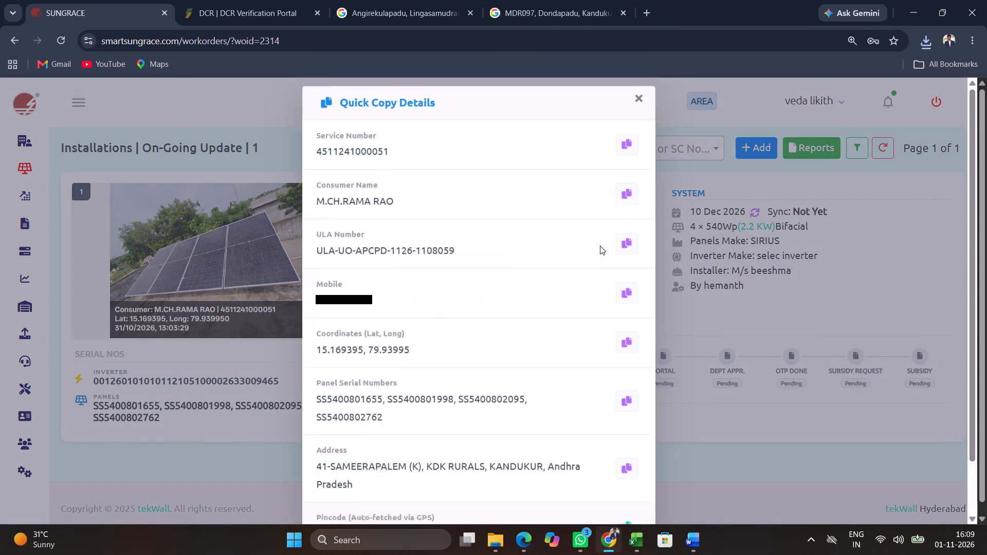
click(624, 256)
On the NISE portal, start a new Issue to Consumer (B2C) entry with the copied ULA number as Consumer Application Number.
double_click(271, 11)
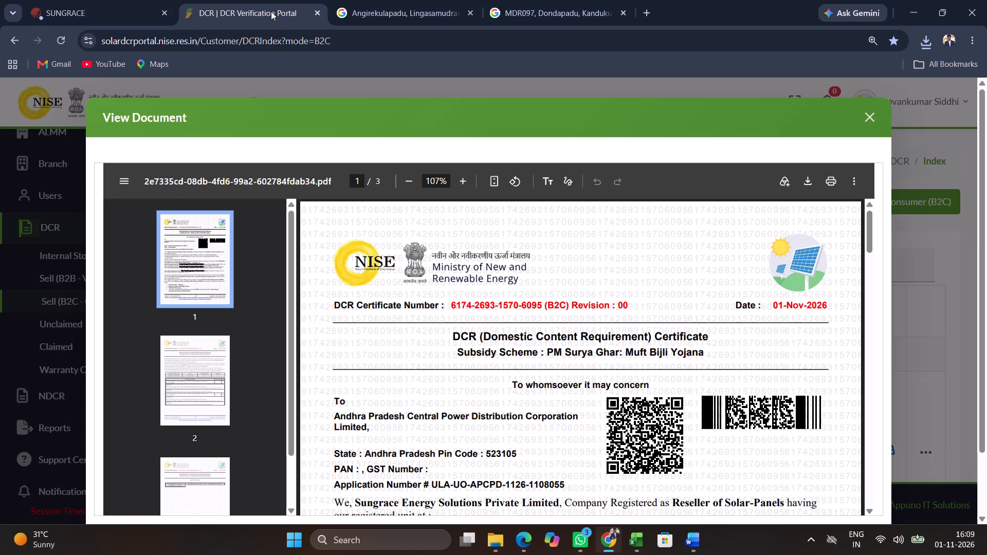
click(863, 116)
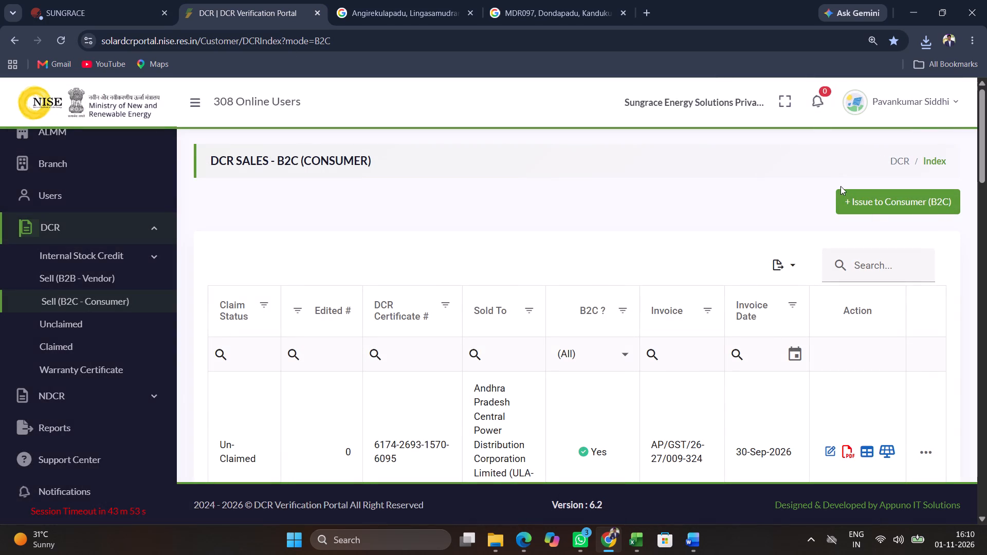
drag(845, 189, 848, 200)
click(848, 200)
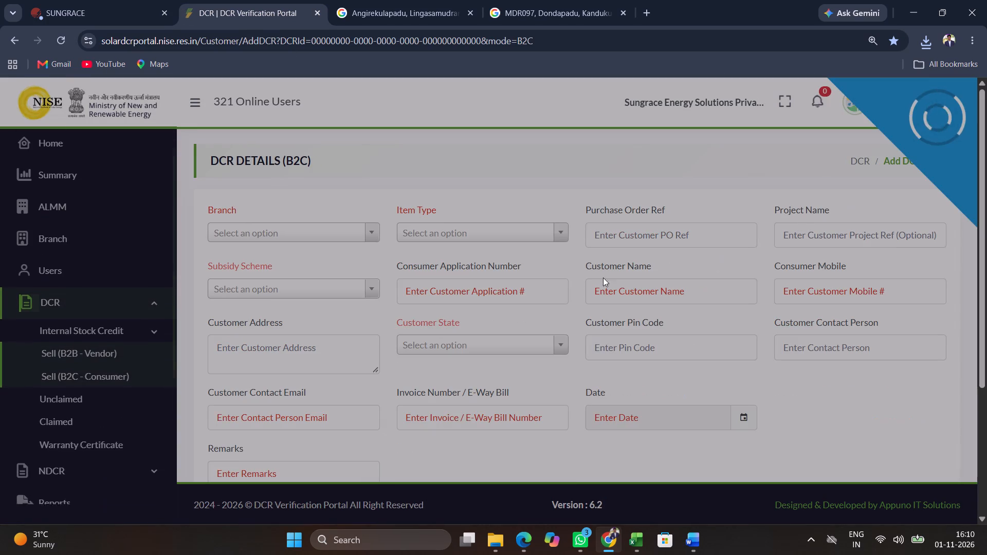
click(496, 294)
key(ctrl+v)
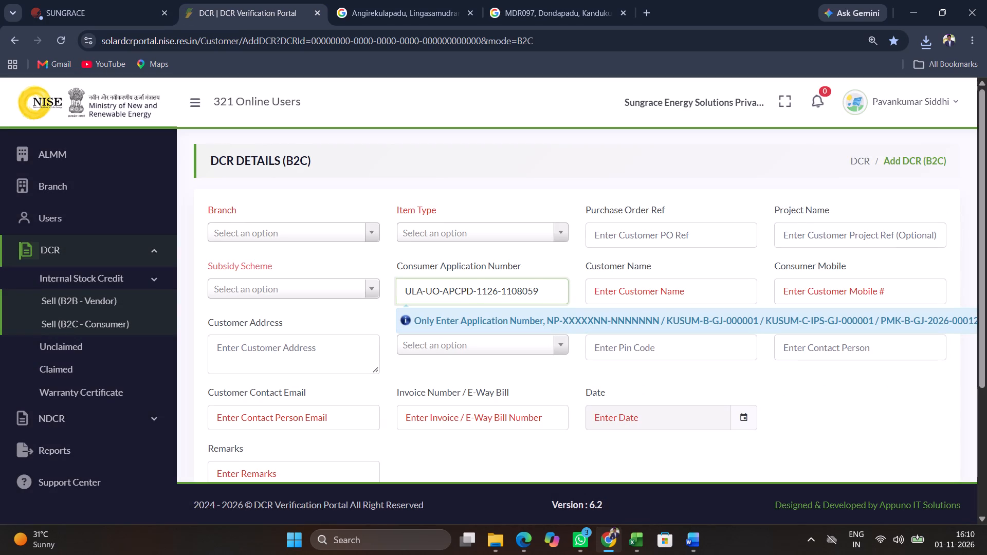
Set Branch to the Andhra Pradesh office, Subsidy Scheme to PM Surya Ghar: Muft Bijli Yojana, and Item Type to Solar Panels.
click(322, 219)
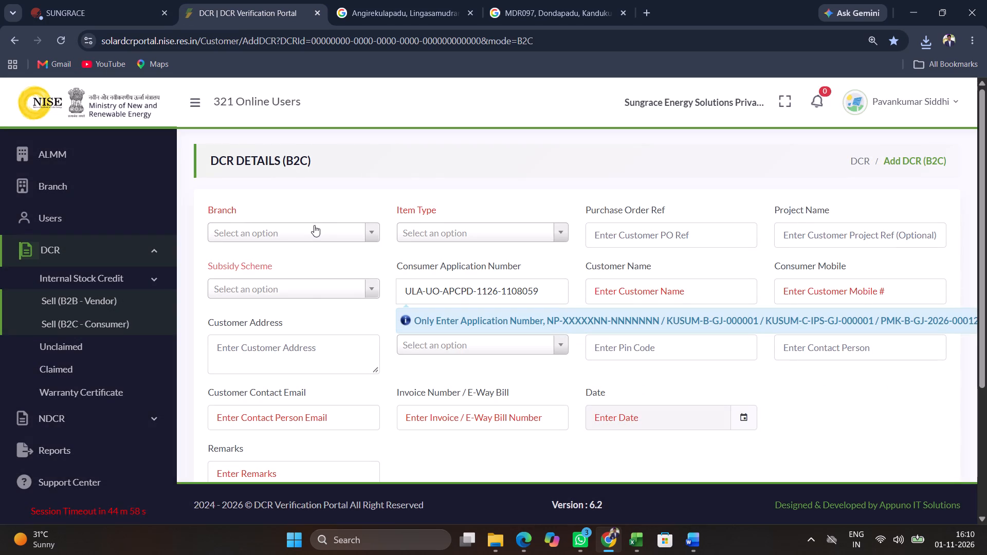
click(314, 226)
click(298, 292)
drag(298, 291, 293, 301)
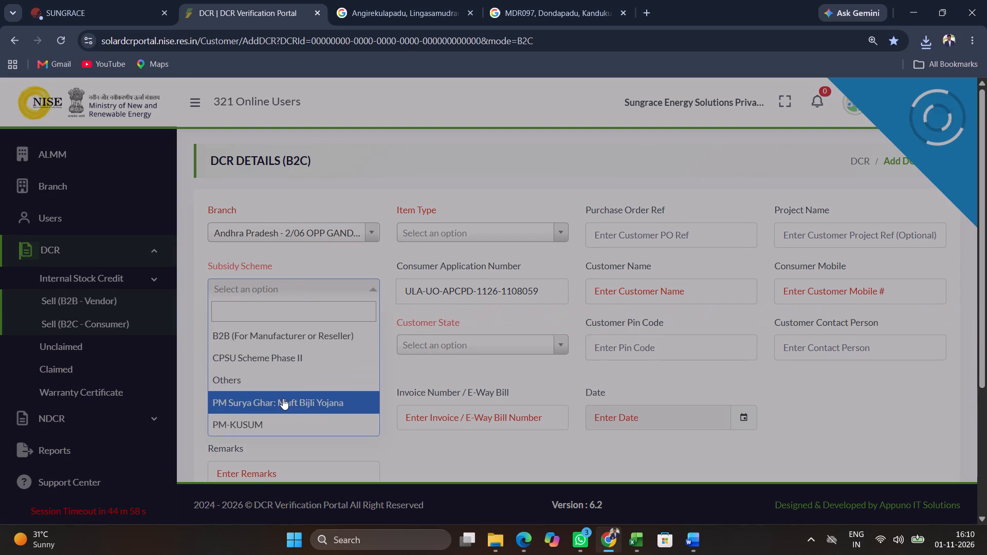
click(283, 398)
click(431, 229)
click(411, 278)
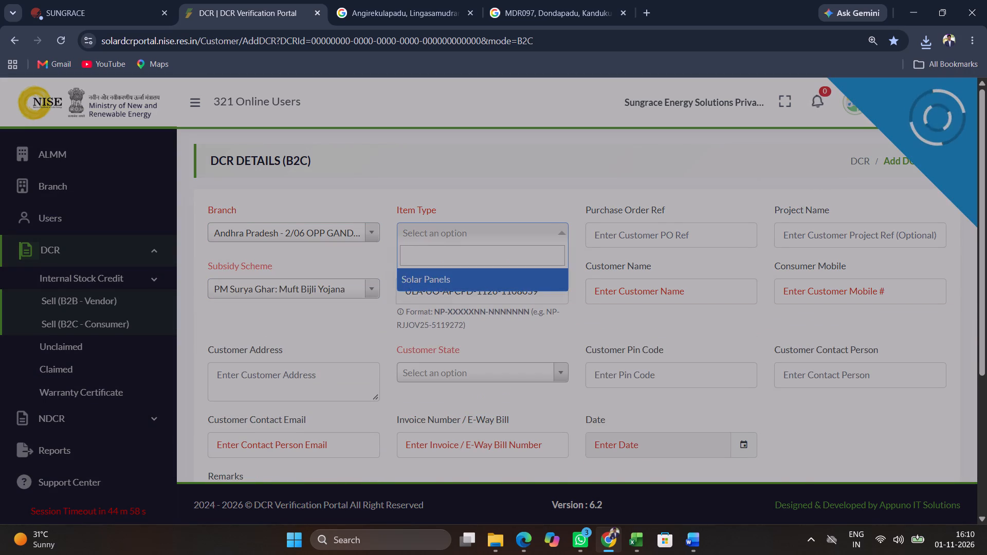
Copy Andhra Pradesh Central Power Distribution Corporation Limited from the Kandukuru Word document into the NISE form's Customer Name.
click(611, 298)
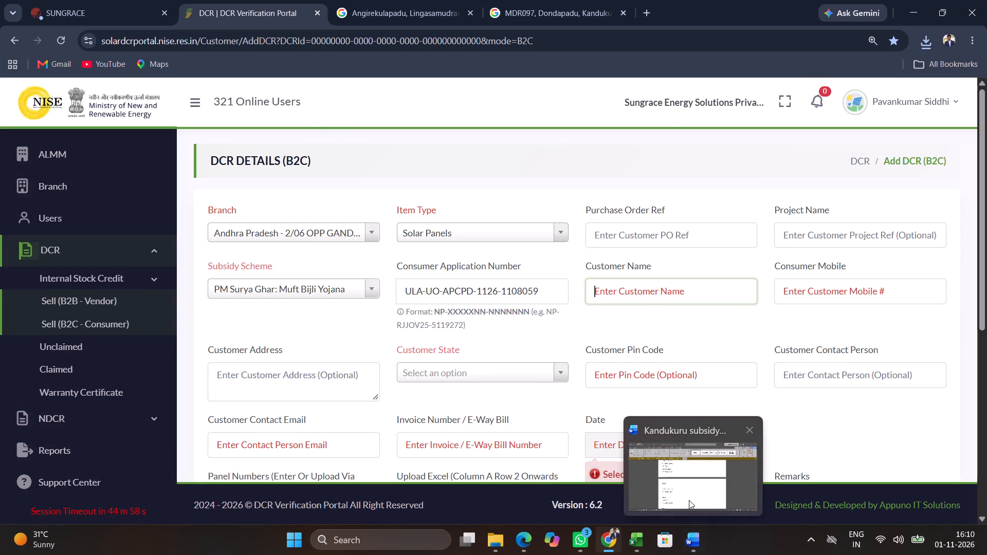
click(689, 500)
scroll(483, 357, up, 20)
scroll(483, 357, up, 5)
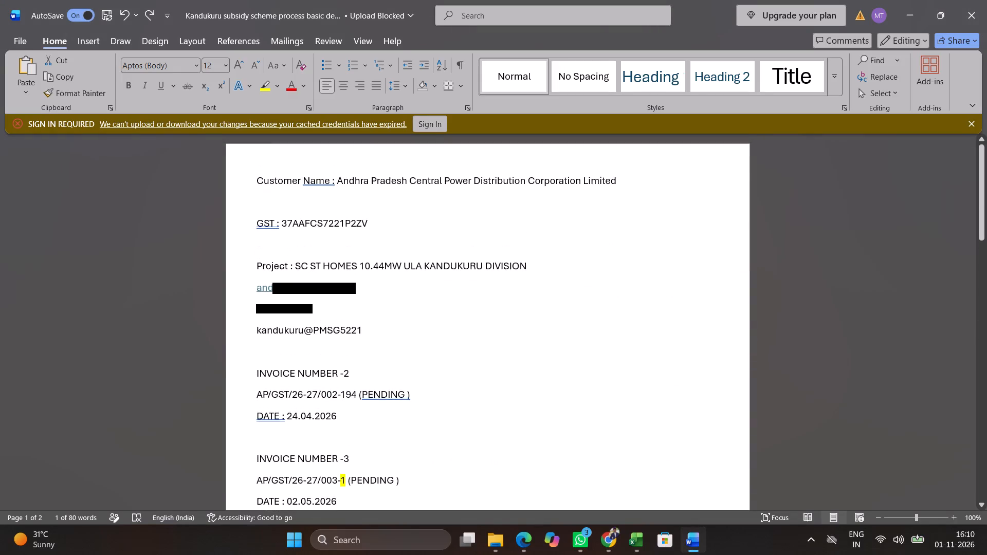
drag(348, 179, 598, 189)
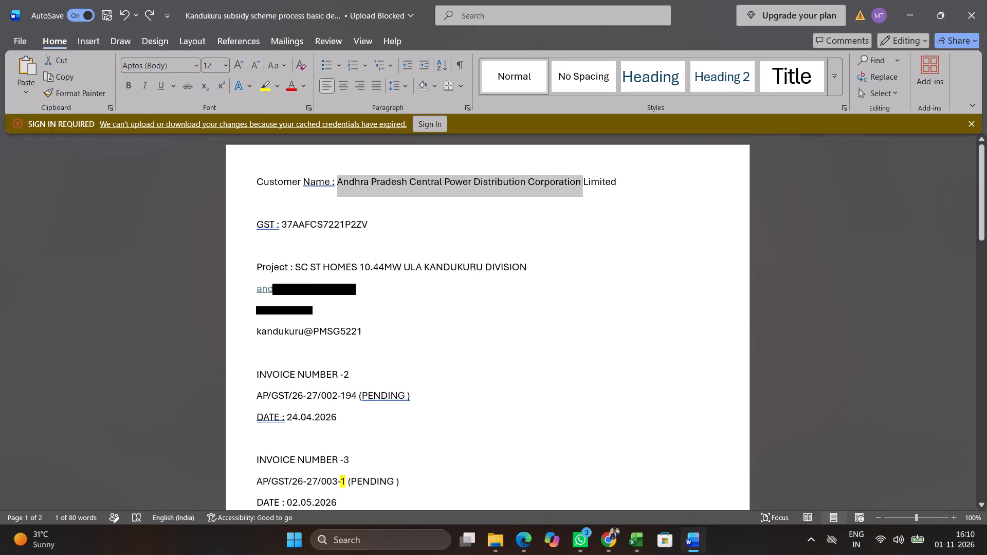
drag(598, 189, 632, 190)
click(632, 190)
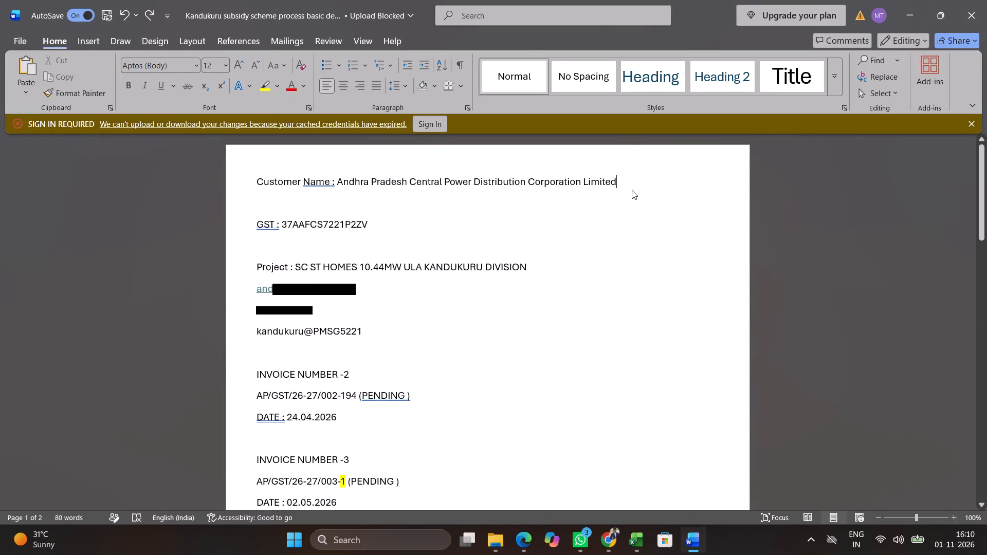
drag(631, 190, 349, 176)
click(349, 176)
drag(342, 182, 676, 196)
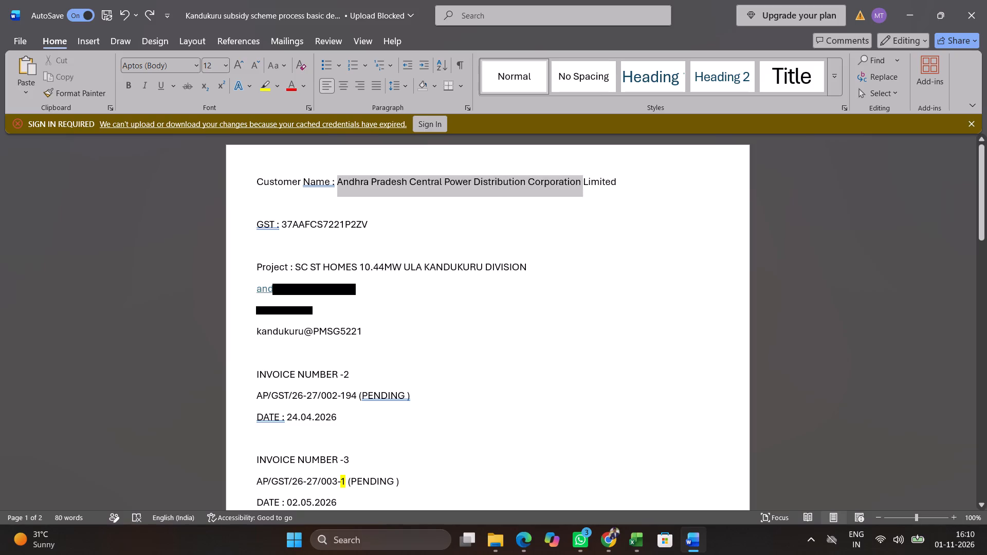
drag(676, 196, 684, 199)
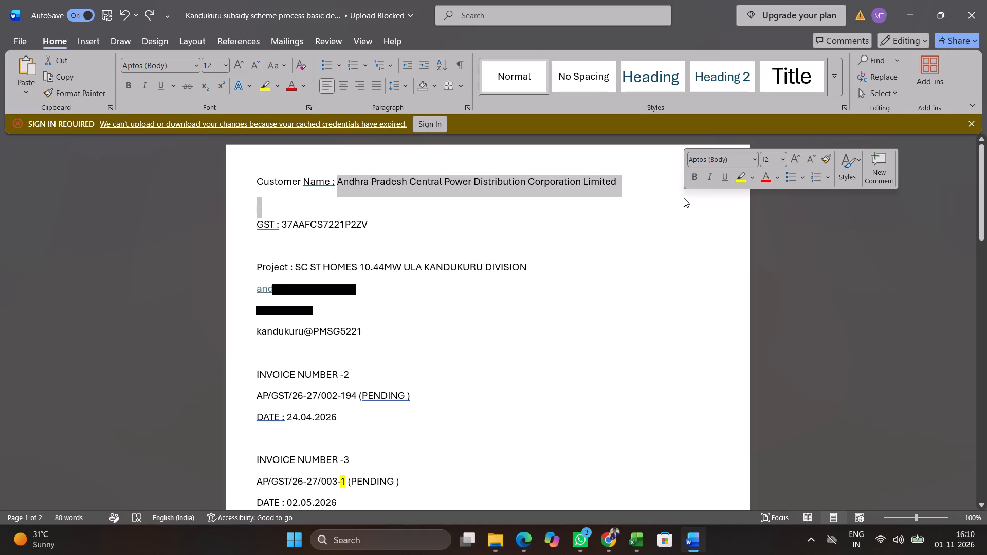
key(ctrl+c)
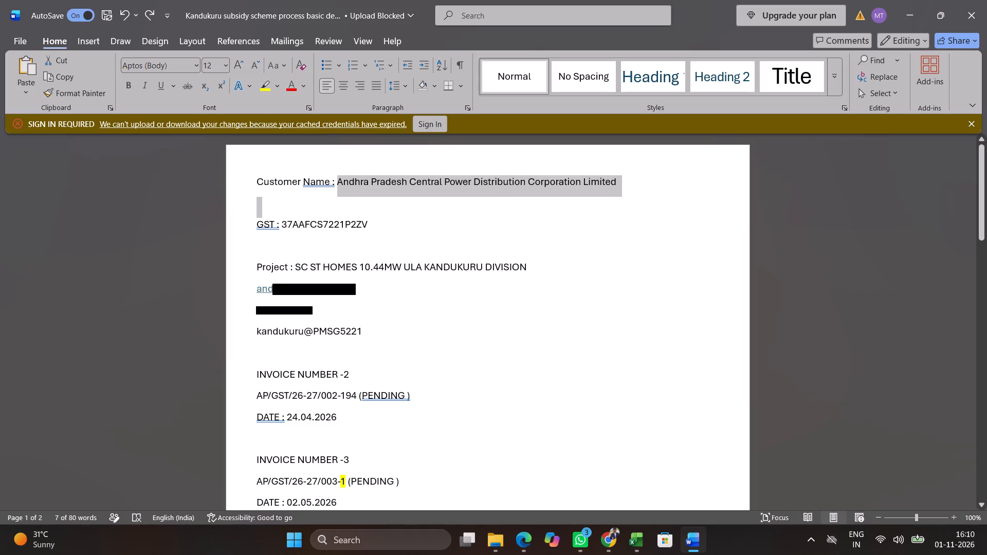
click(602, 490)
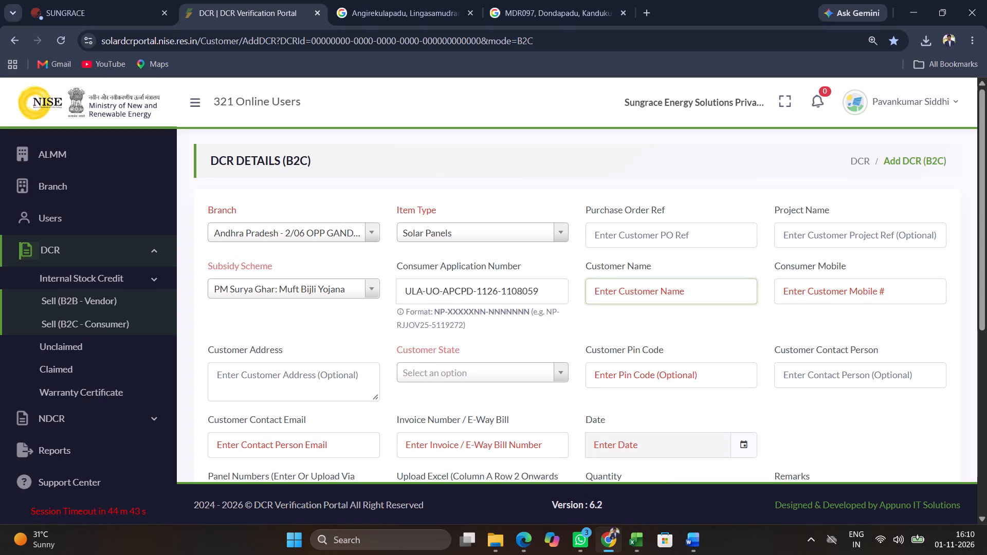
key(ctrl+v)
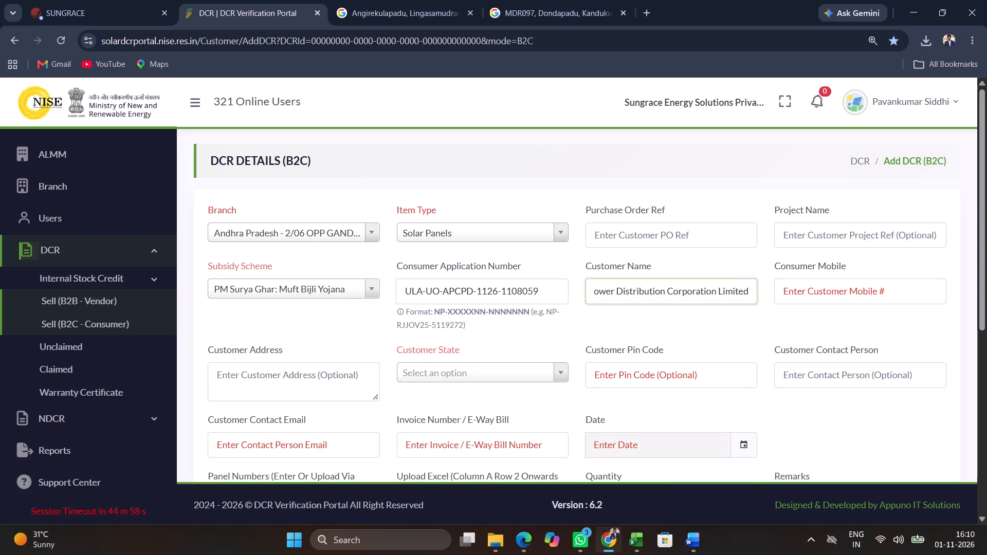
click(827, 237)
click(681, 477)
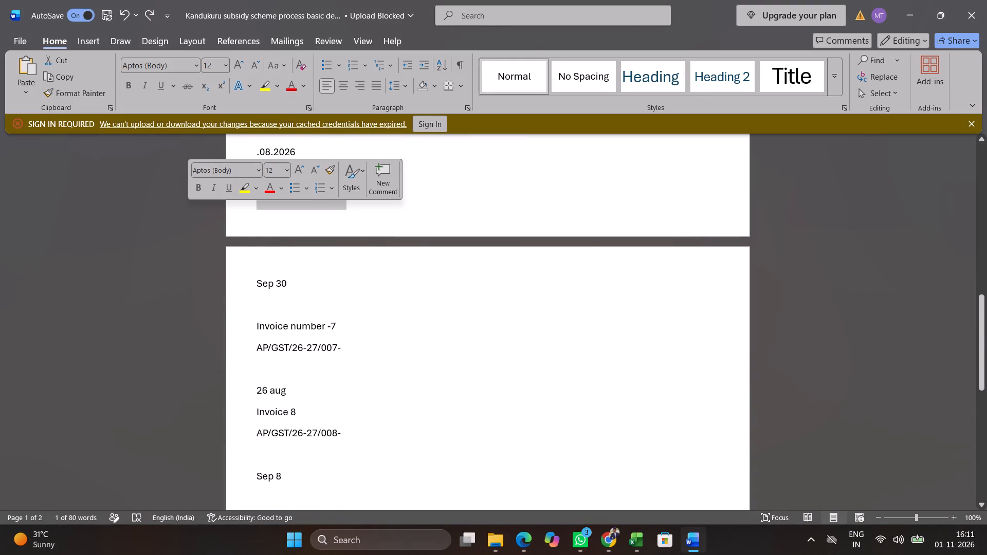
key(ctrl+c)
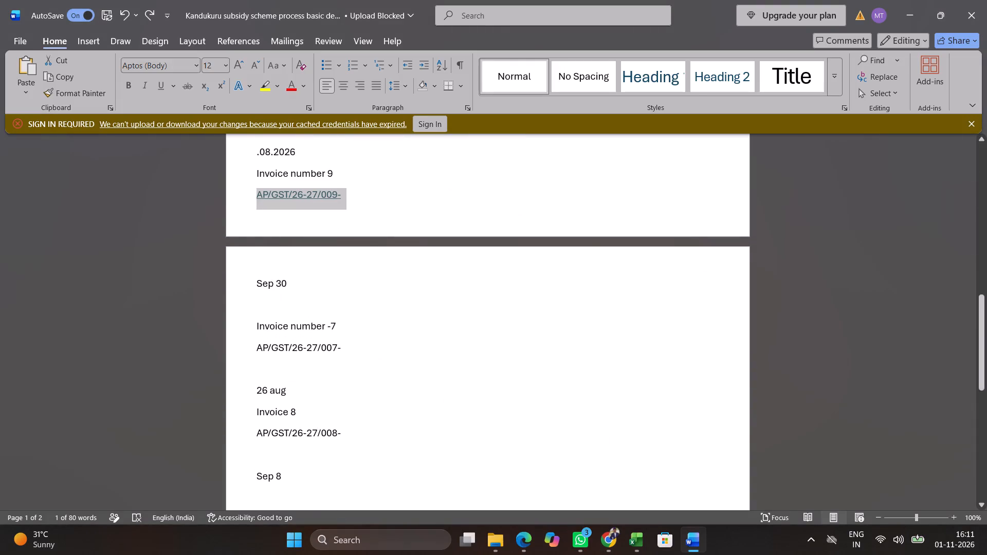
click(606, 472)
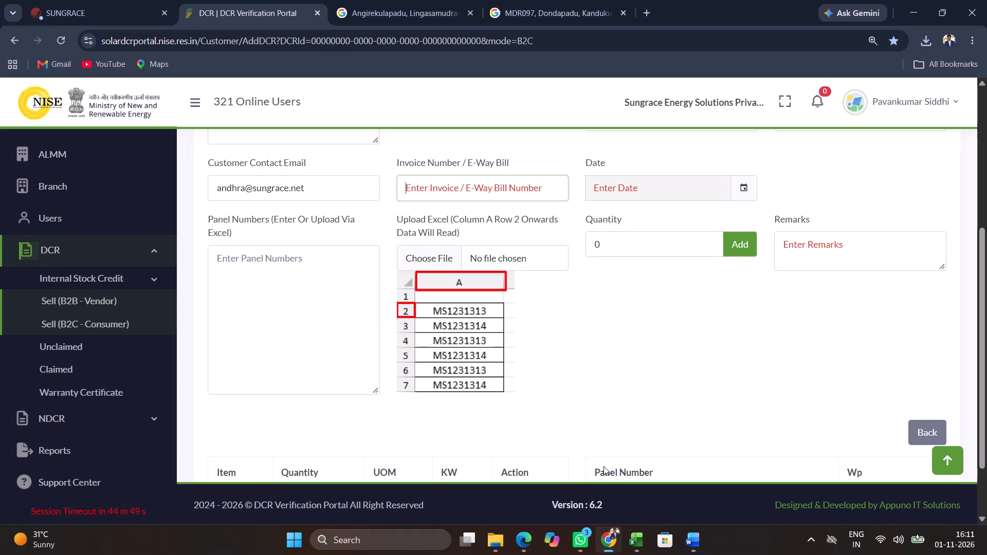
key(ctrl+v)
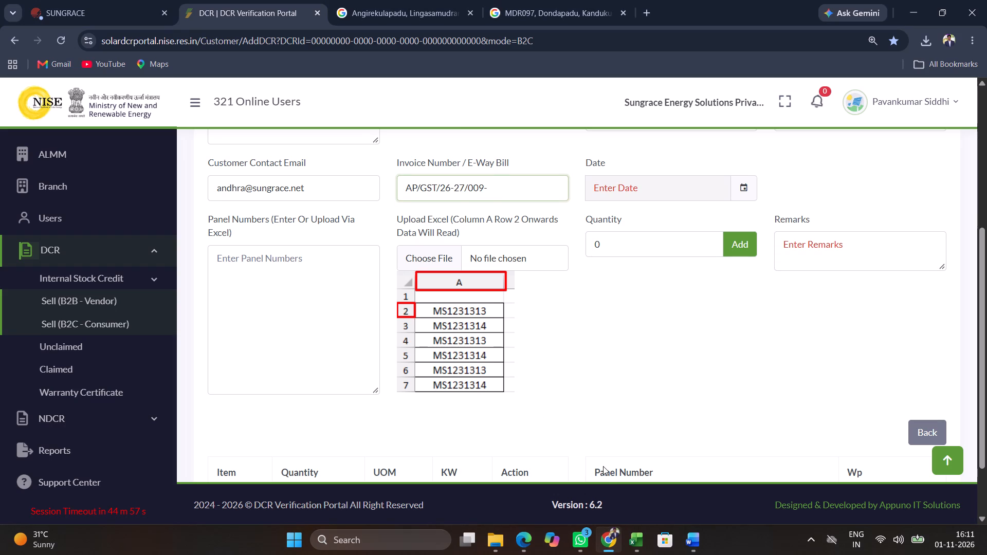
key(2)
key(BackSpace)
text(324)
key(BackSpace)
key(5)
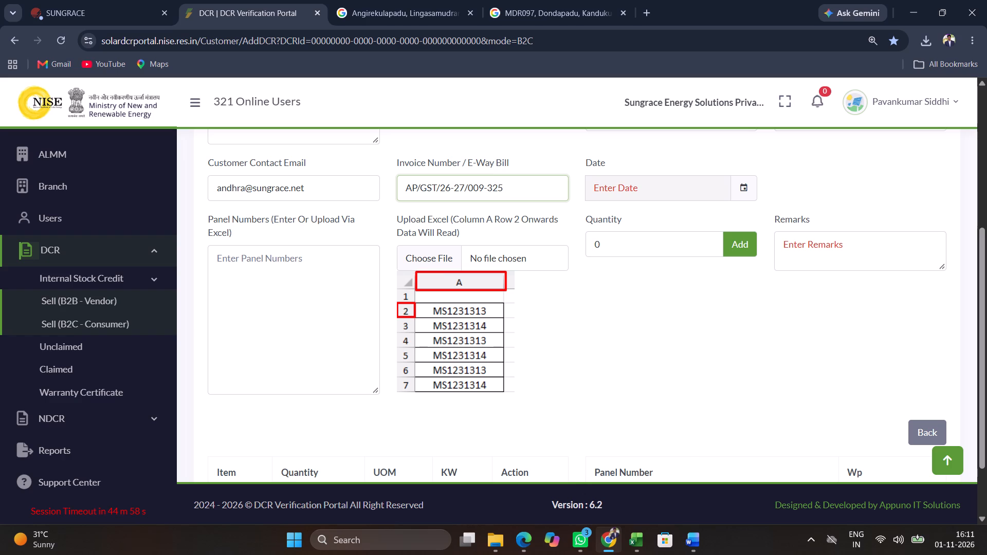
Set the invoice date to 30-Sep-2026.
click(613, 196)
click(592, 209)
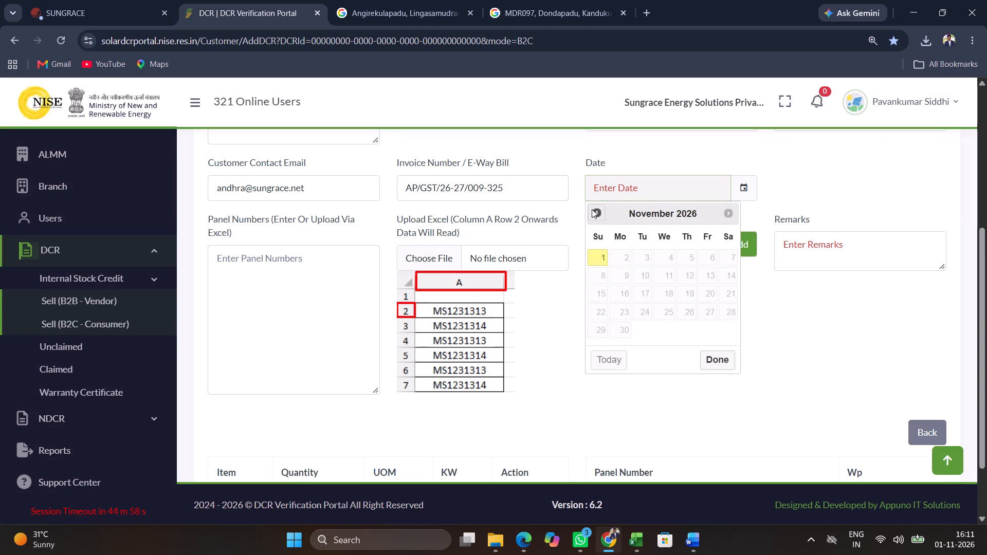
click(600, 210)
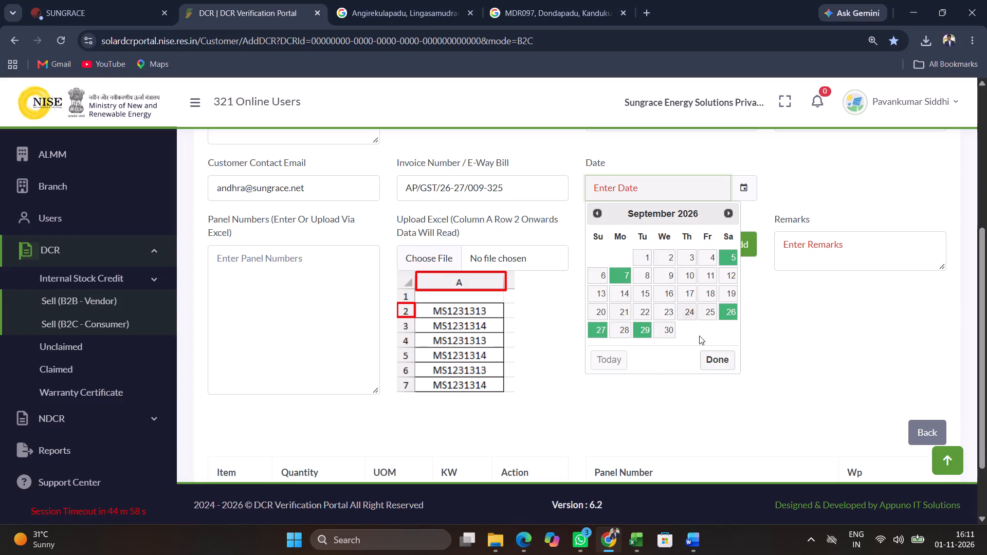
click(667, 323)
Copy the consumer's four panel serial numbers from Sungrace's Quick Copy Details into the NISE form's Panel Numbers.
click(290, 307)
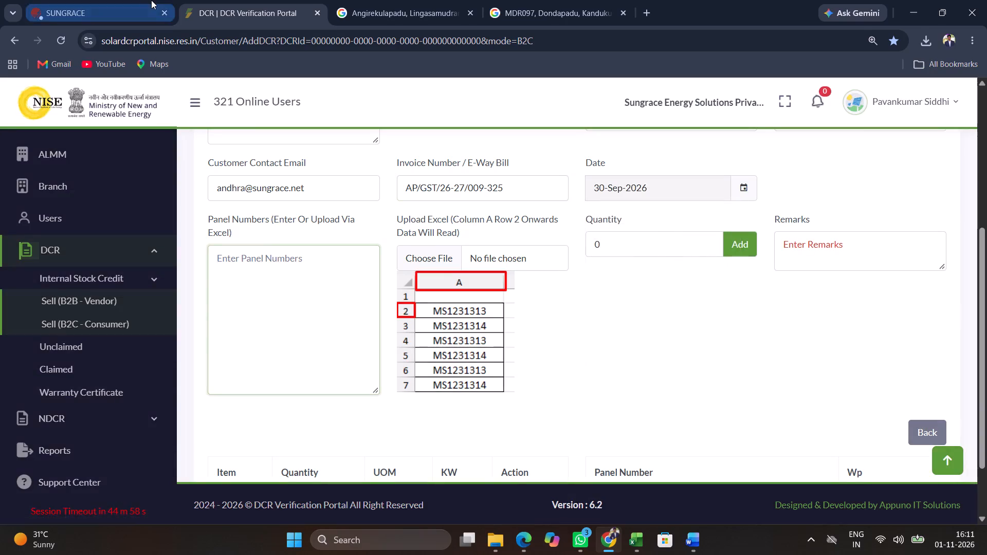
click(151, 0)
click(583, 126)
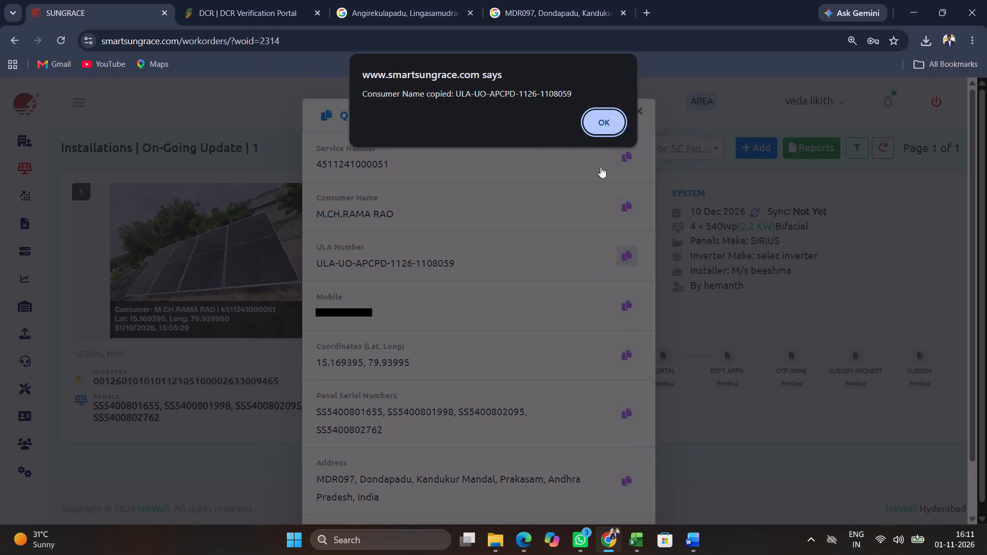
click(607, 119)
click(627, 401)
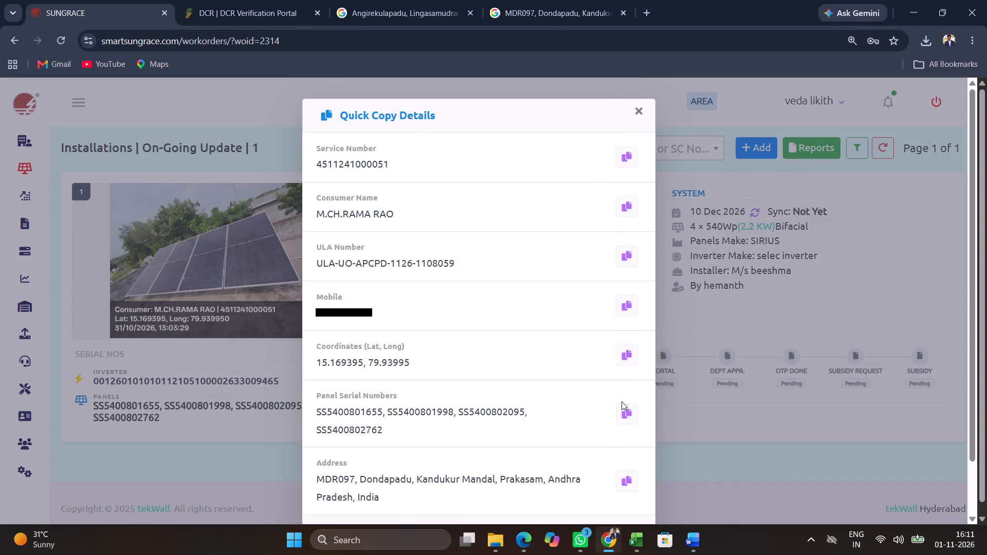
drag(628, 413, 632, 421)
click(228, 0)
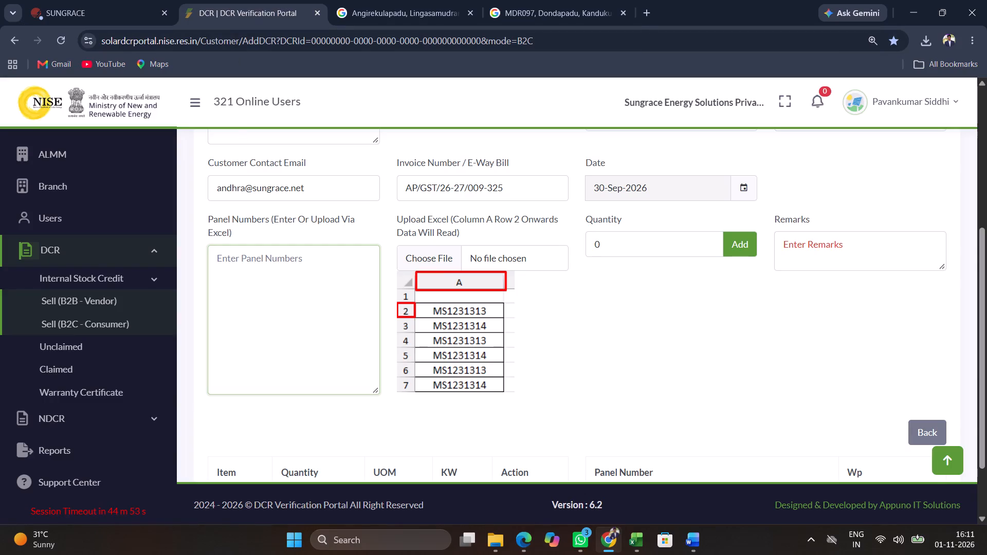
key(ctrl+v)
Reformat the Panel Numbers list so each of the four serial numbers is on its own line, without commas or spaces.
key(Left)
key(Left)
key(Left)
key(Left)
key(Left)
key(Left)
key(Left)
key(Left)
key(Left)
key(Left)
key(Left)
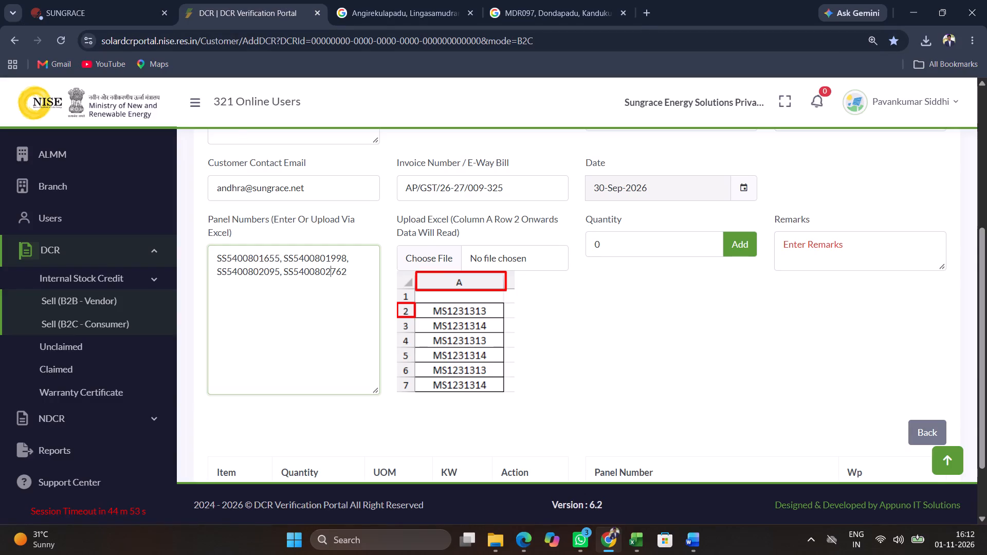
key(Left)
key(BackSpace)
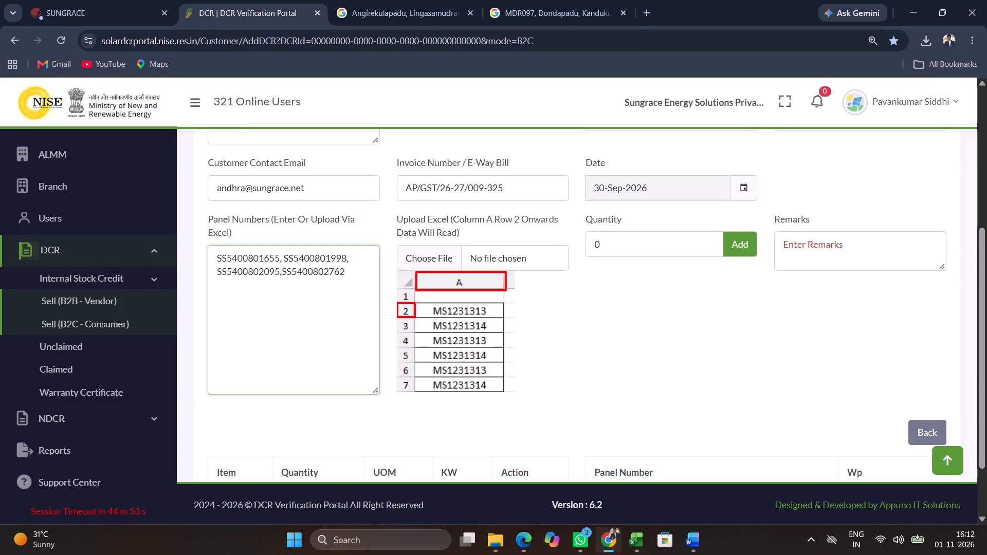
key(BackSpace)
key(Return)
key(Up)
key(Up)
key(Up)
key(Up)
key(Up)
key(Up)
key(Up)
key(Up)
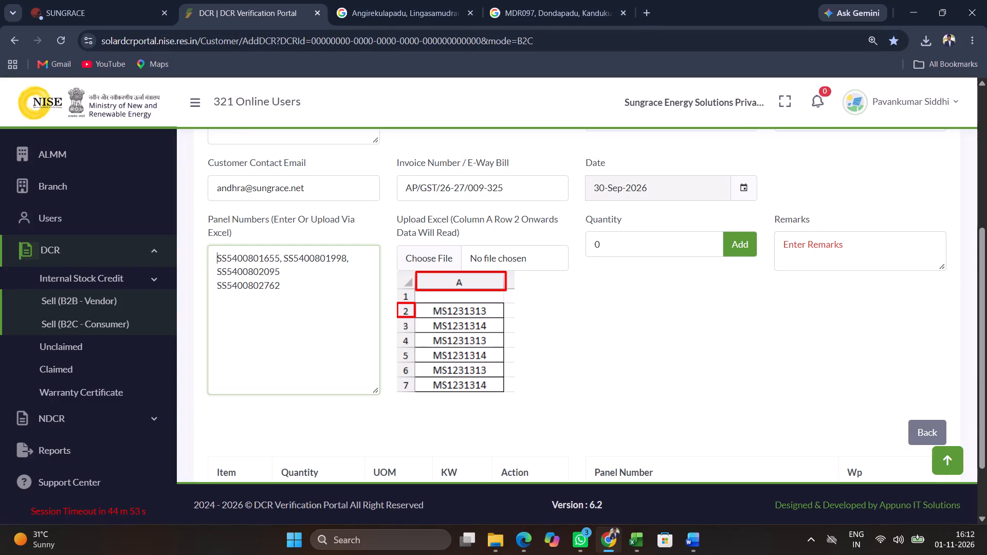
key(Right)
key(Right)
key(Right)
key(Right)
key(Right)
key(Right)
key(Right)
key(Right)
key(Right)
key(Right)
key(Right)
key(Right)
key(Right)
key(Right)
key(Right)
key(Right)
key(Right)
key(Right)
key(Right)
key(Right)
key(Left)
key(Left)
key(Left)
key(Left)
key(Left)
key(Left)
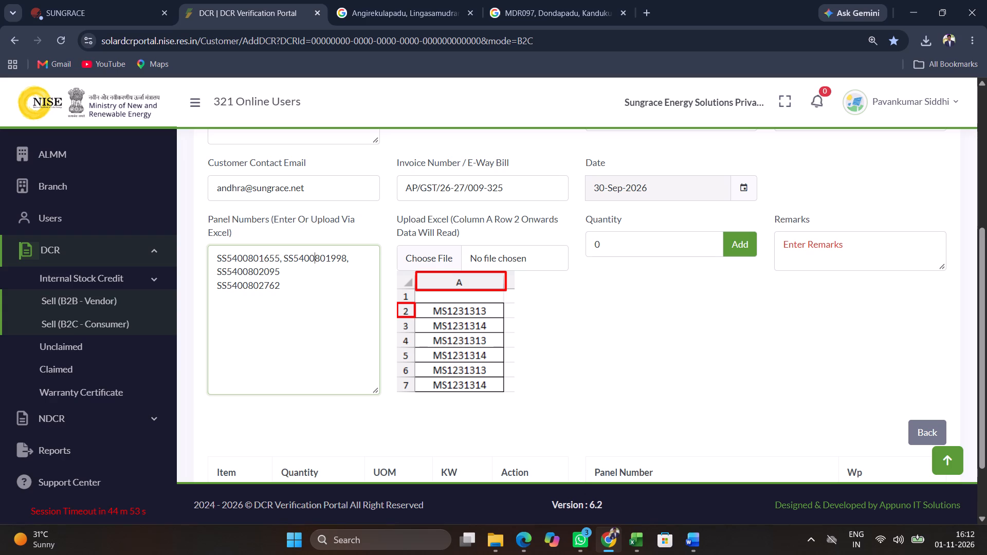
key(Left)
key(BackSpace)
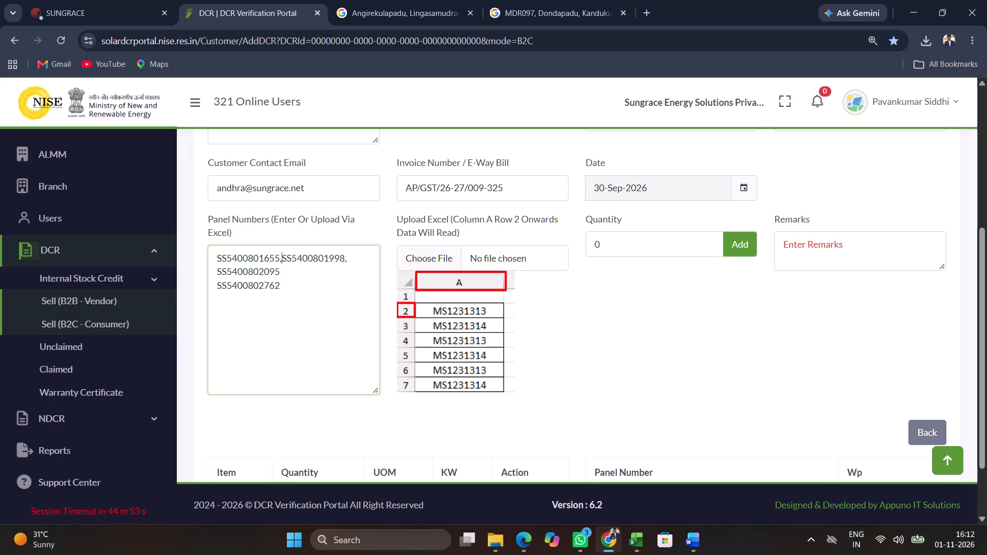
key(BackSpace)
key(Return)
key(Right)
key(Right)
key(Right)
key(Right)
key(Right)
key(Right)
key(Right)
key(Right)
key(Right)
key(Right)
key(Right)
key(Right)
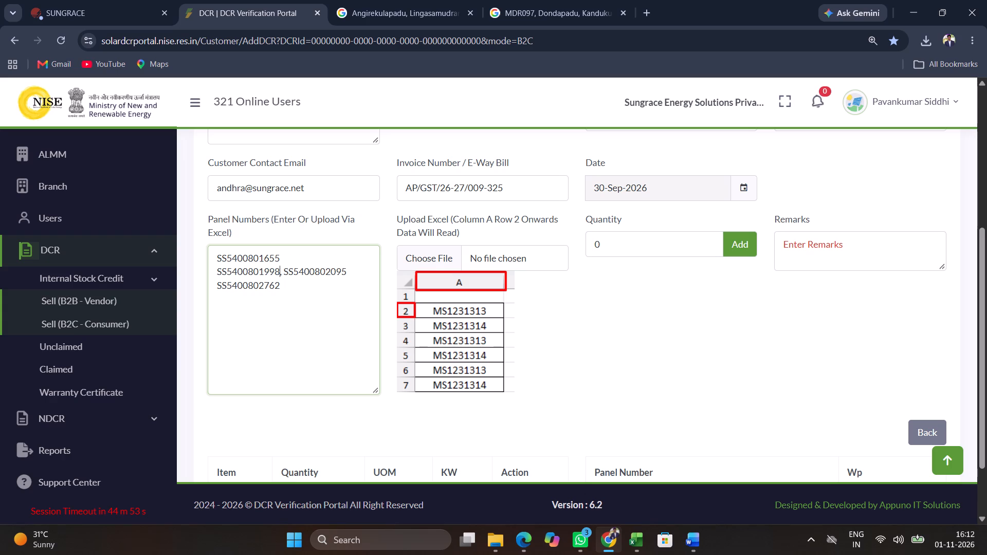
key(Right)
key(Right)
key(BackSpace)
key(BackSpace)
key(Return)
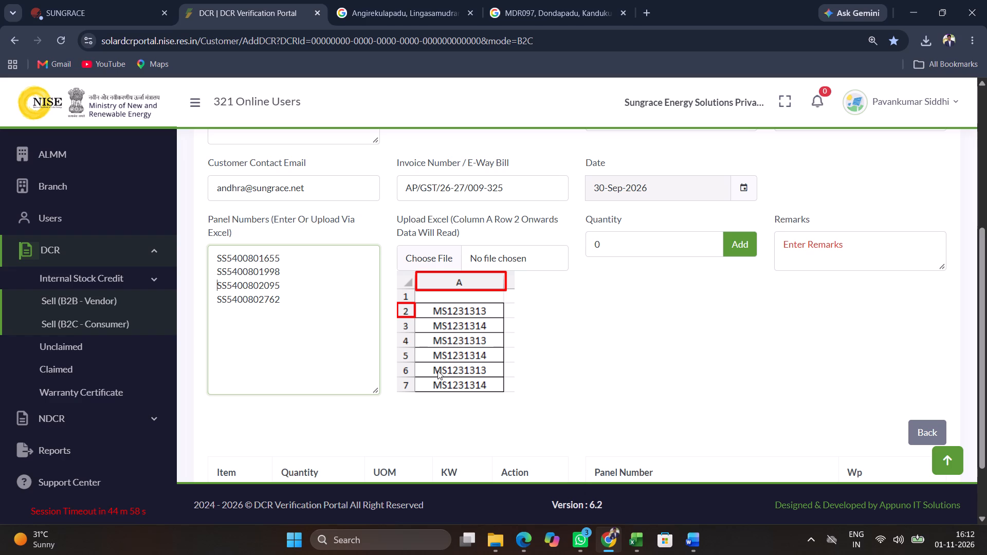
Set the Quantity to 4 and add the entered panels to the certificate.
click(648, 250)
scroll(647, 250, up, 4)
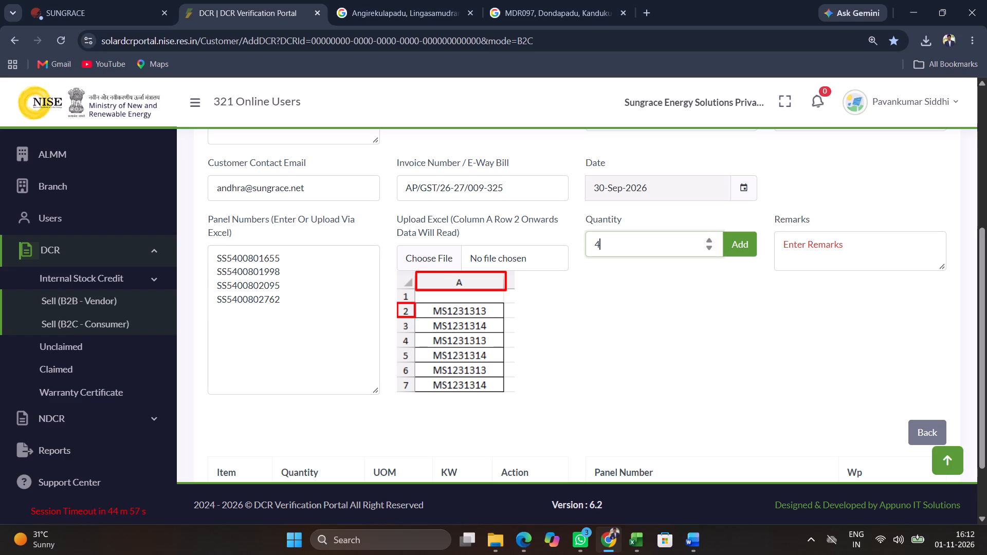
click(744, 247)
Copy the consumer's address from Sungrace's Quick Copy Details into the NISE form's Remarks.
click(918, 251)
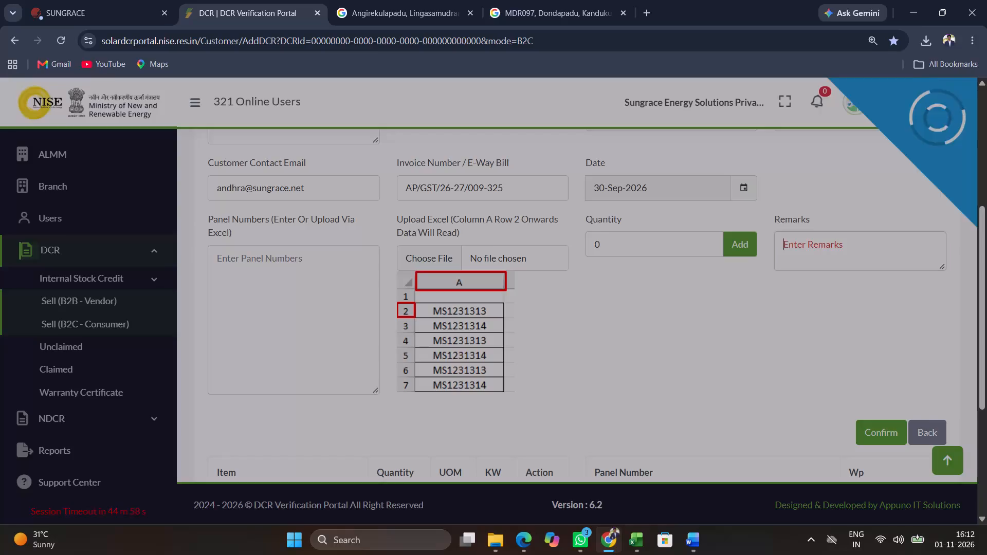
click(70, 0)
click(613, 136)
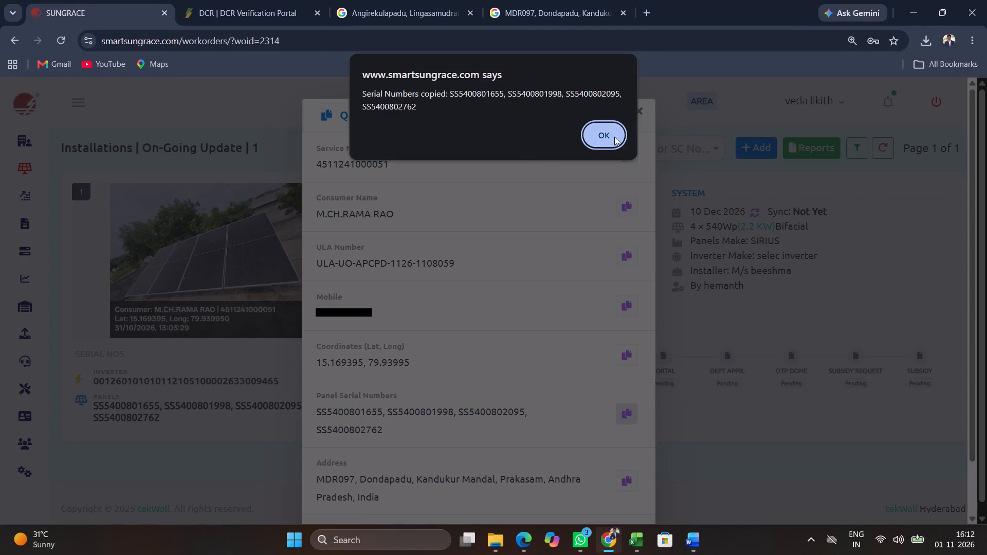
scroll(501, 236, down, 4)
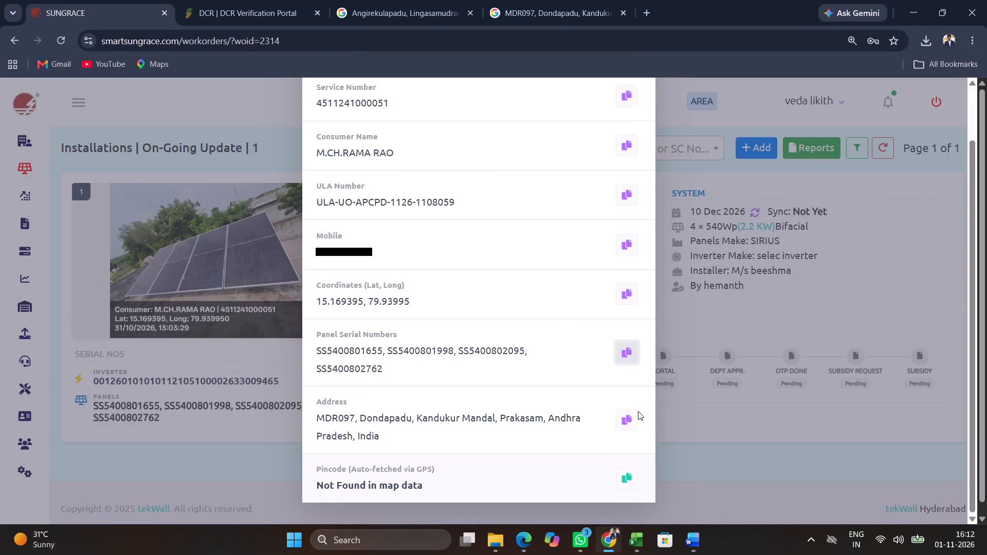
click(637, 411)
drag(284, 1, 284, 6)
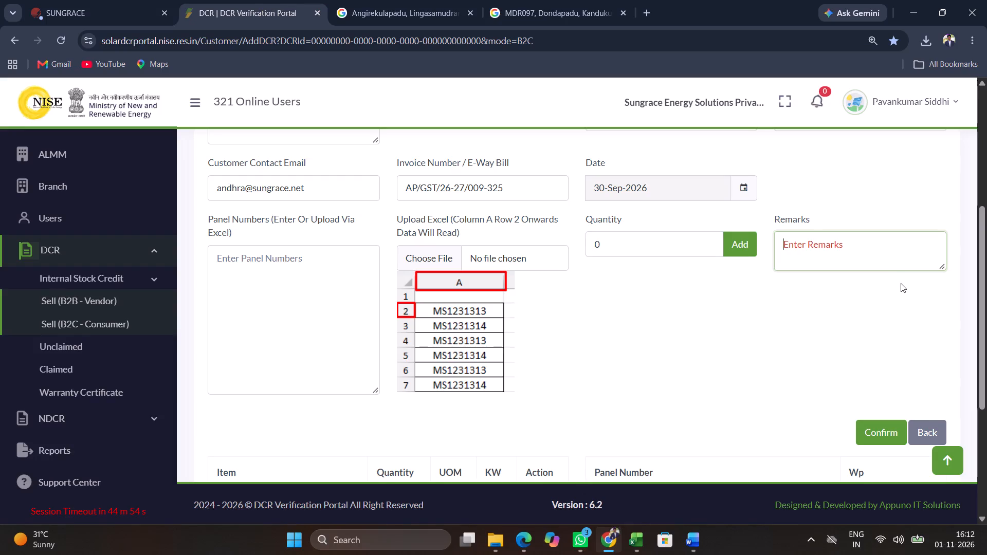
key(ctrl+c)
key(ctrl+v)
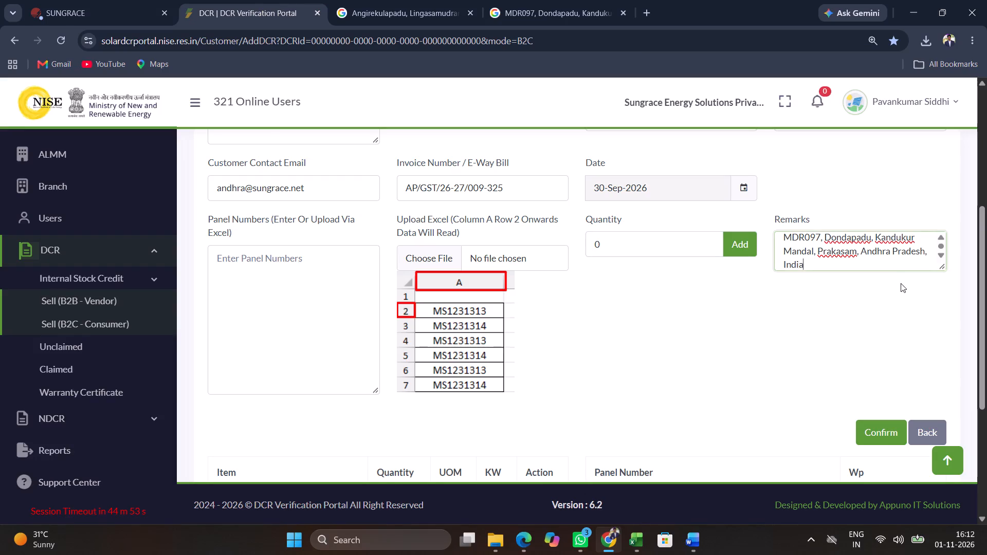
Copy the village's PIN code from the open Google search result into the NISE form's Customer Pin Code.
scroll(687, 411, up, 1)
scroll(661, 330, up, 2)
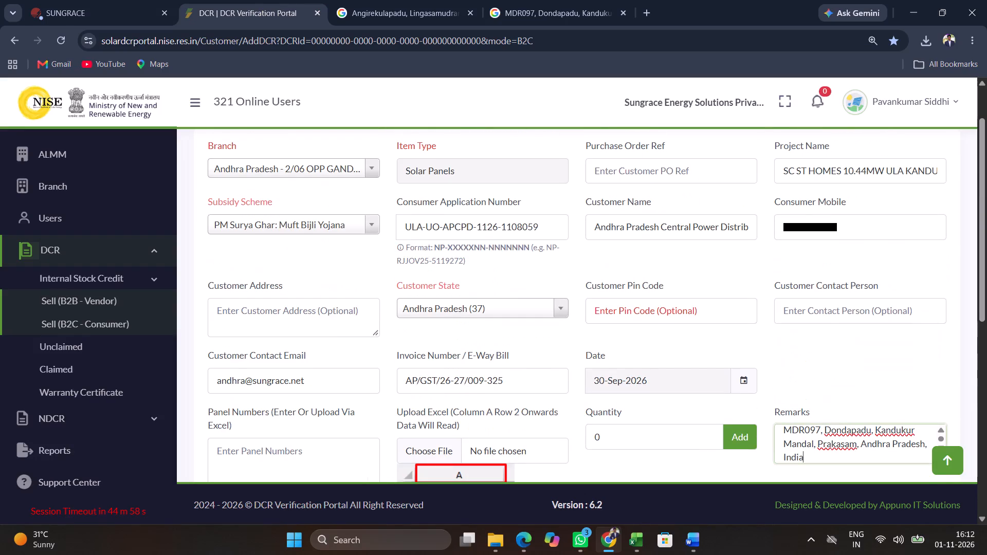
click(659, 318)
click(510, 3)
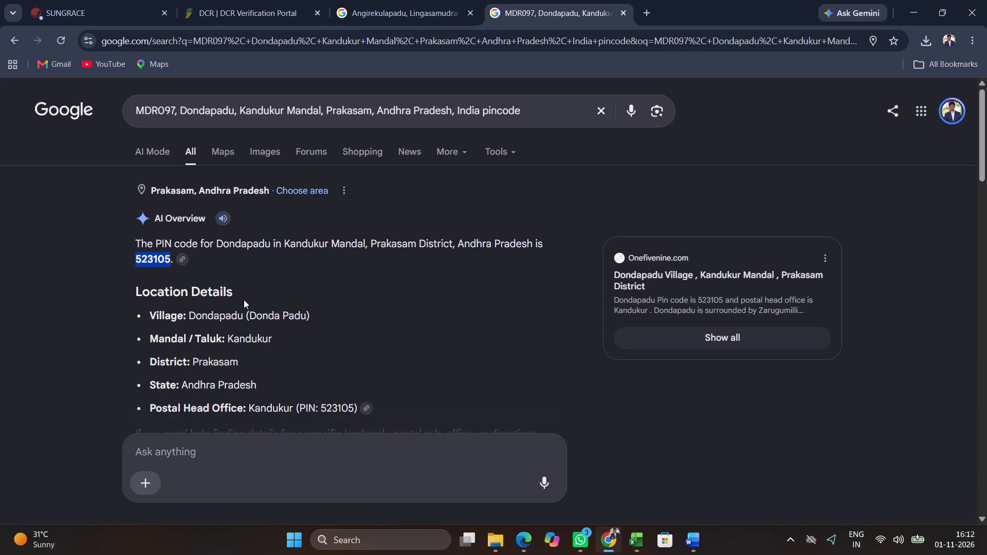
double_click(147, 257)
key(ctrl+c)
click(251, 0)
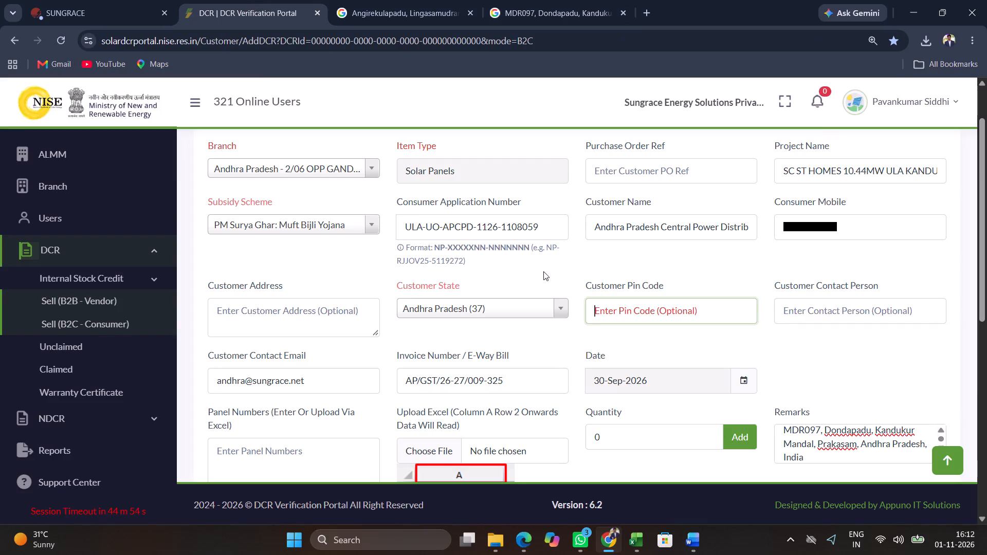
key(ctrl+v)
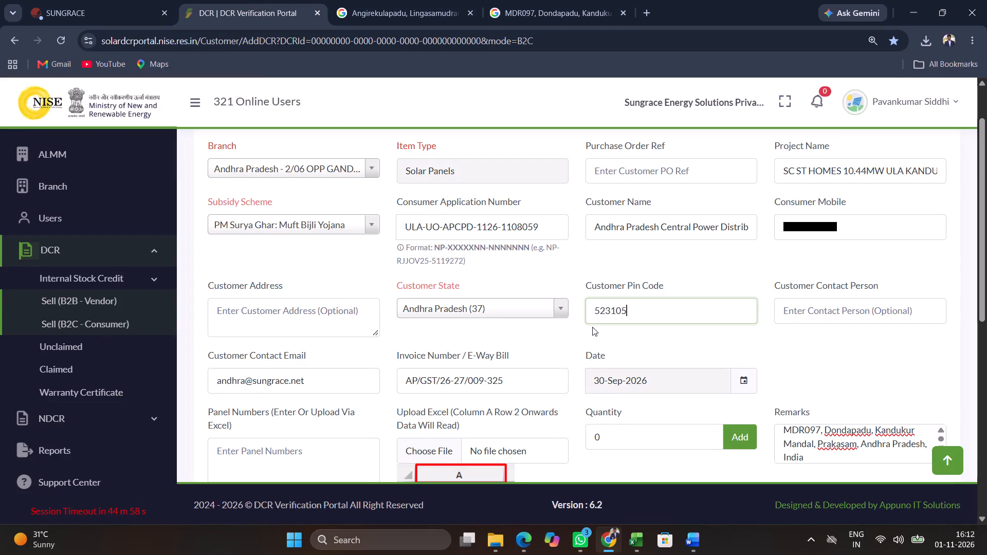
Confirm the completed B2C DCR and accept the confirmation.
scroll(592, 327, down, 4)
click(890, 374)
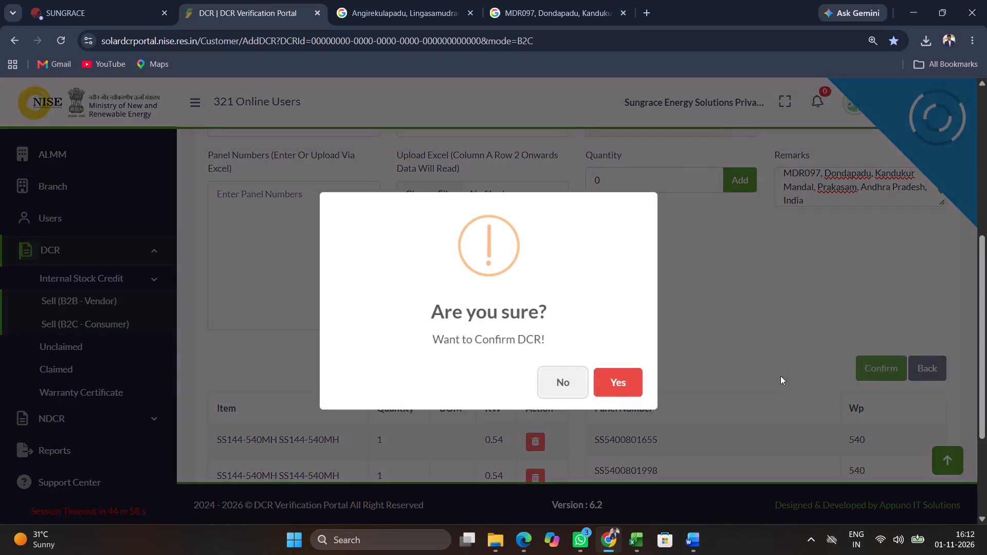
click(617, 387)
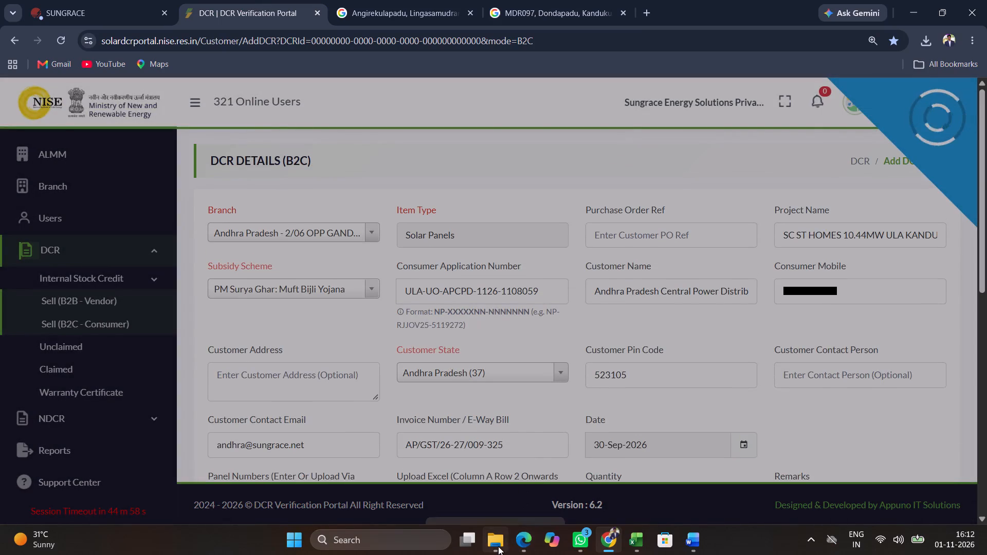
In File Explorer, create a new folder named 325_ inside DCR009.
click(522, 492)
click(45, 71)
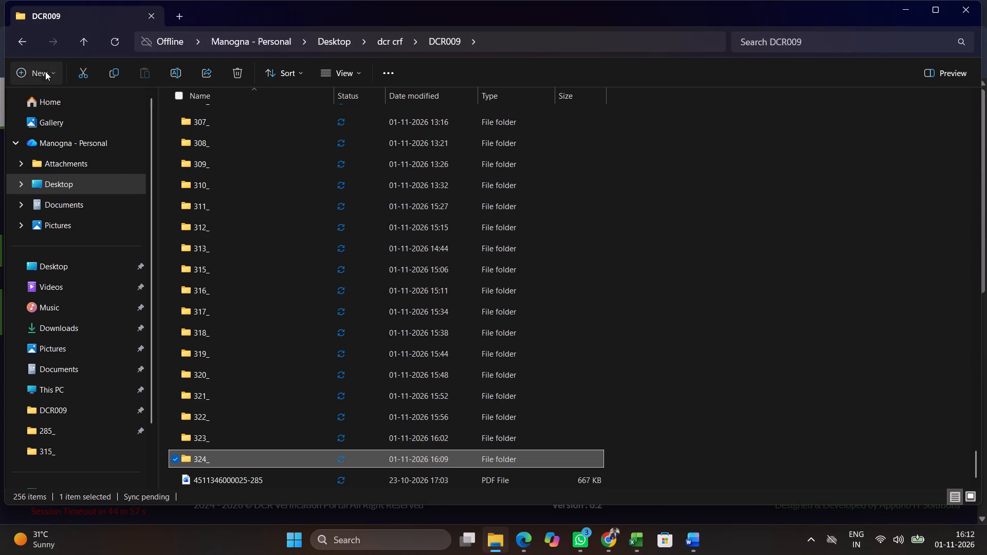
click(57, 101)
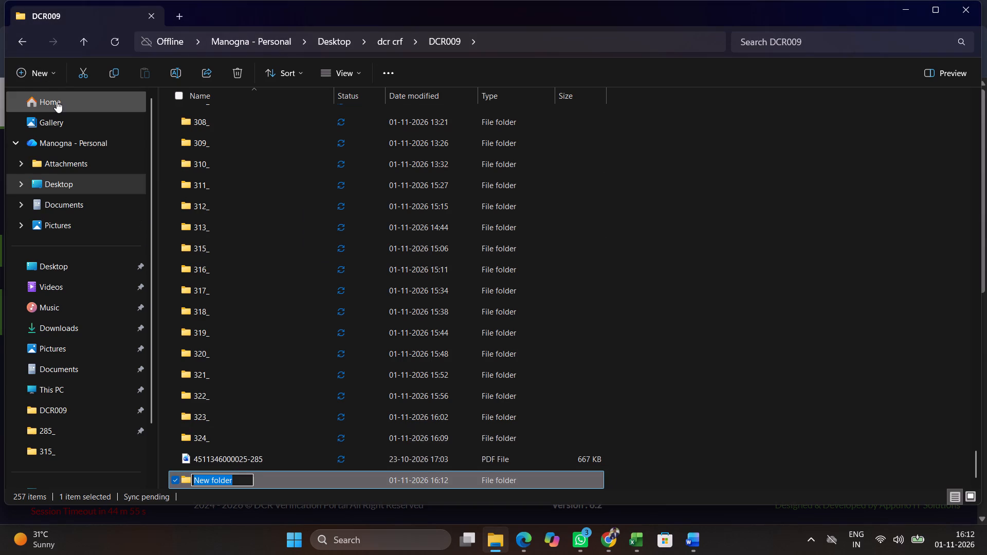
text(325)
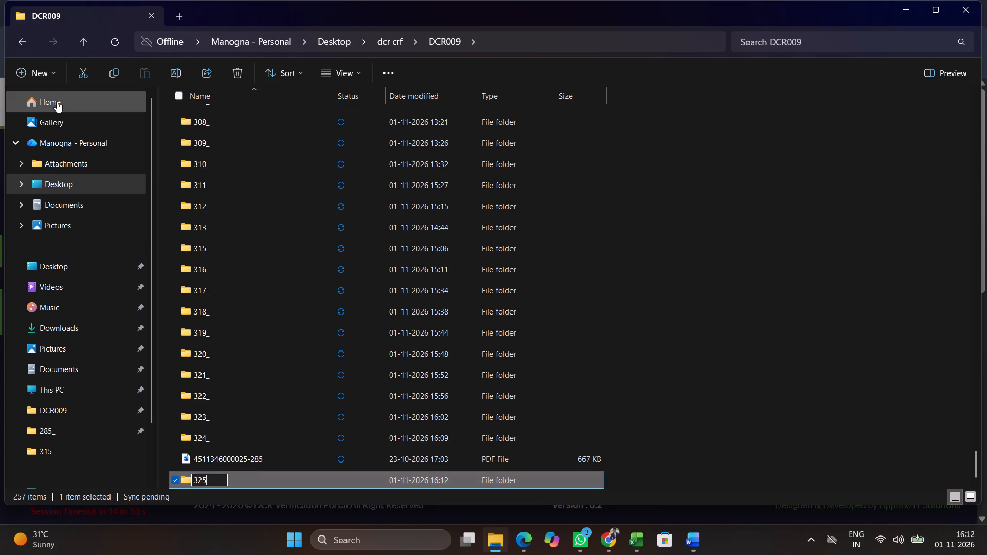
key(shift+underscore)
key(Return)
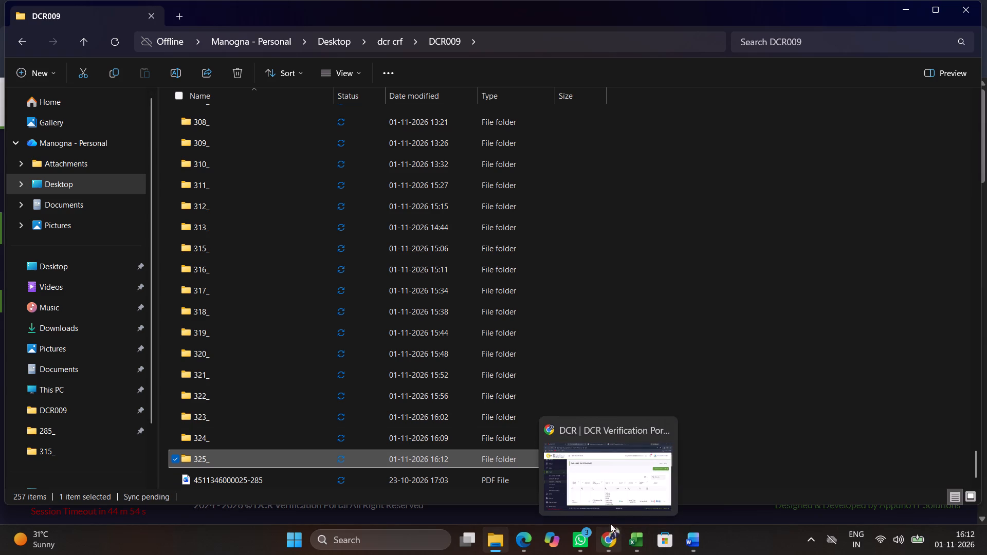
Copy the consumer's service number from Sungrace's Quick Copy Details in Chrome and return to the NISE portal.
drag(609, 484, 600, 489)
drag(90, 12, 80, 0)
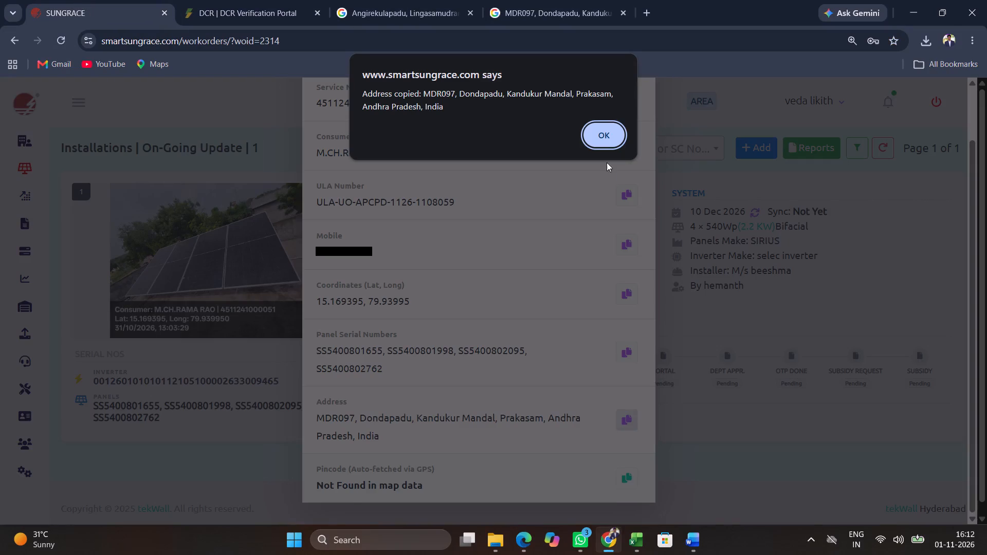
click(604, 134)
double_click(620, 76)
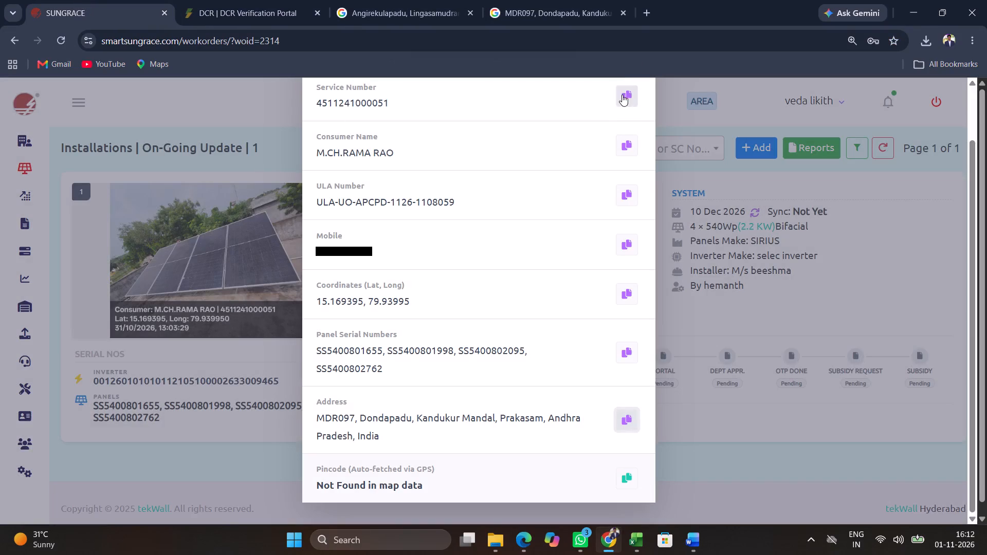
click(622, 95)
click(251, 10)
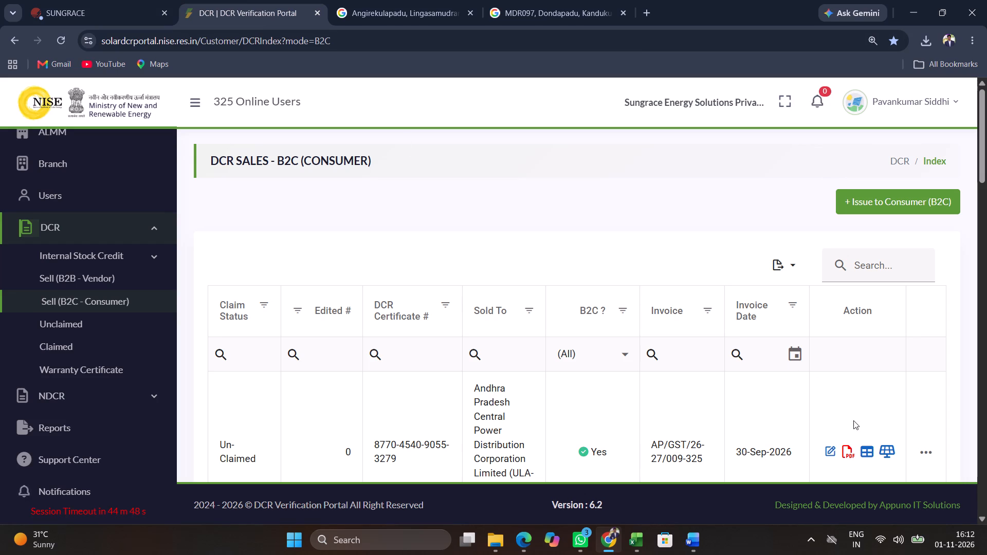
click(845, 448)
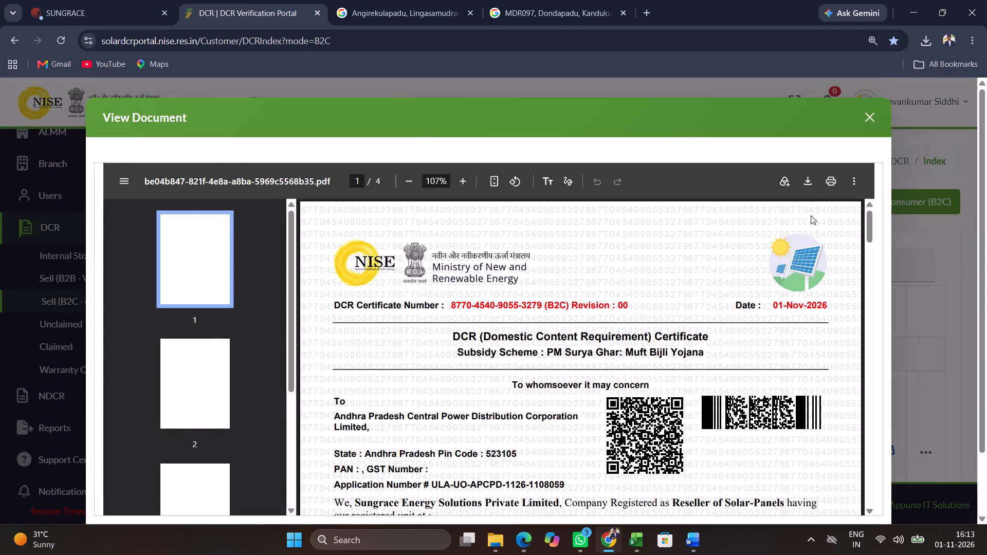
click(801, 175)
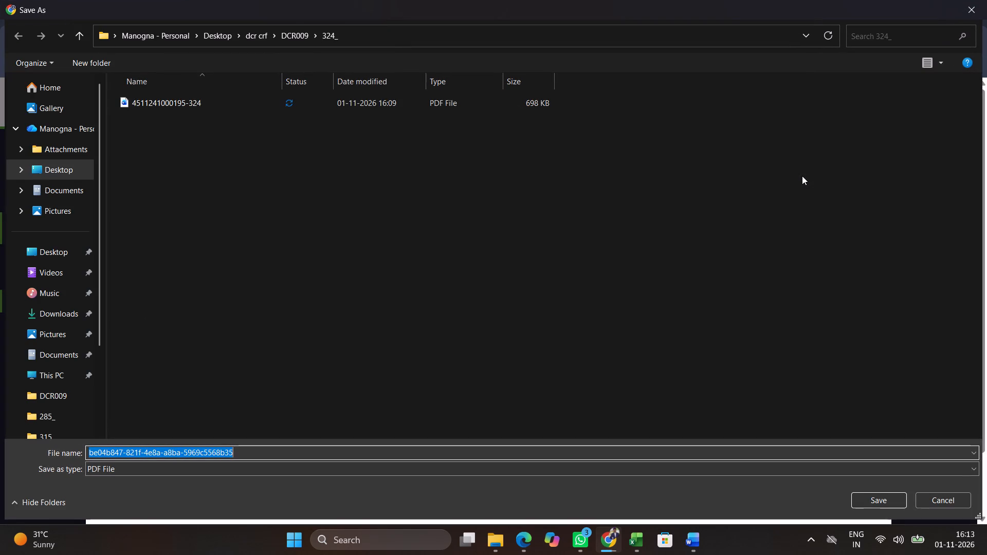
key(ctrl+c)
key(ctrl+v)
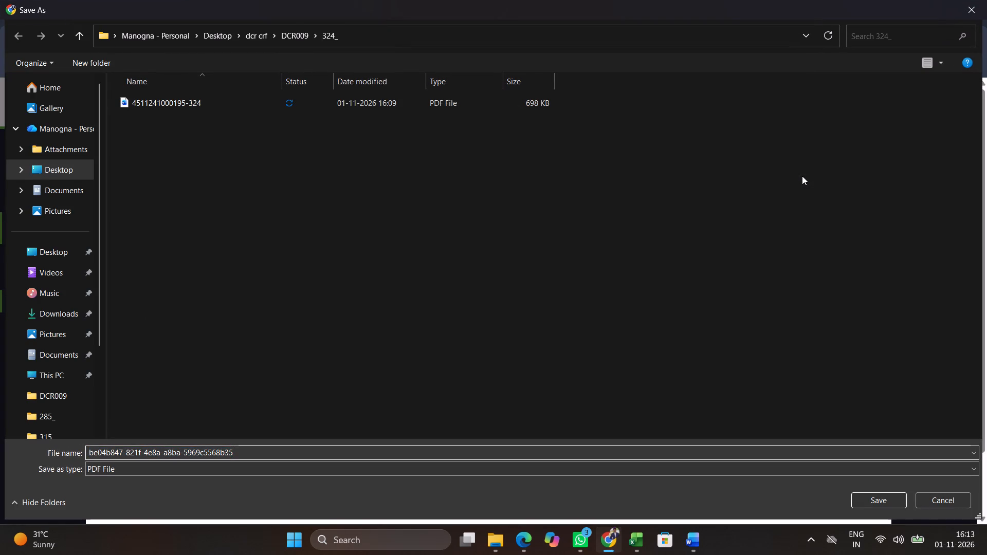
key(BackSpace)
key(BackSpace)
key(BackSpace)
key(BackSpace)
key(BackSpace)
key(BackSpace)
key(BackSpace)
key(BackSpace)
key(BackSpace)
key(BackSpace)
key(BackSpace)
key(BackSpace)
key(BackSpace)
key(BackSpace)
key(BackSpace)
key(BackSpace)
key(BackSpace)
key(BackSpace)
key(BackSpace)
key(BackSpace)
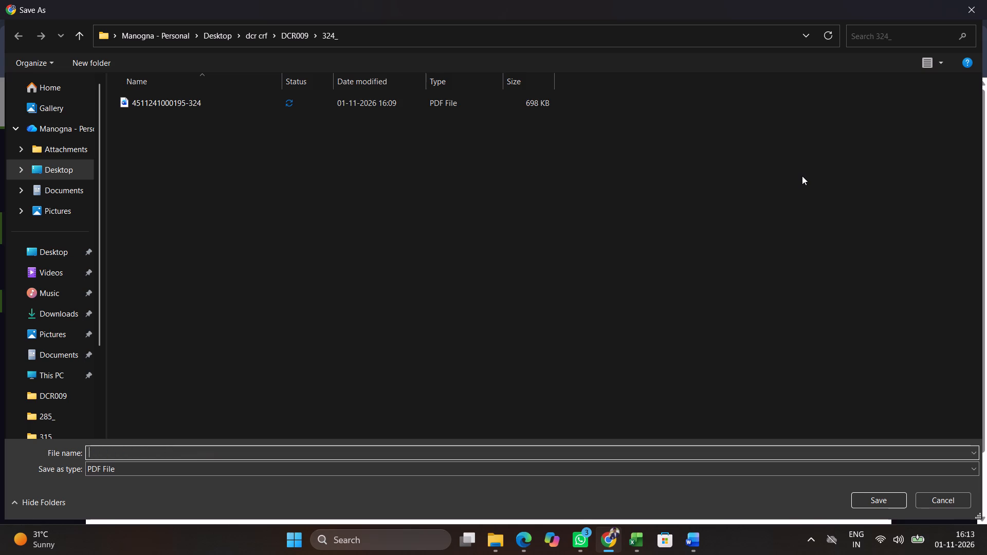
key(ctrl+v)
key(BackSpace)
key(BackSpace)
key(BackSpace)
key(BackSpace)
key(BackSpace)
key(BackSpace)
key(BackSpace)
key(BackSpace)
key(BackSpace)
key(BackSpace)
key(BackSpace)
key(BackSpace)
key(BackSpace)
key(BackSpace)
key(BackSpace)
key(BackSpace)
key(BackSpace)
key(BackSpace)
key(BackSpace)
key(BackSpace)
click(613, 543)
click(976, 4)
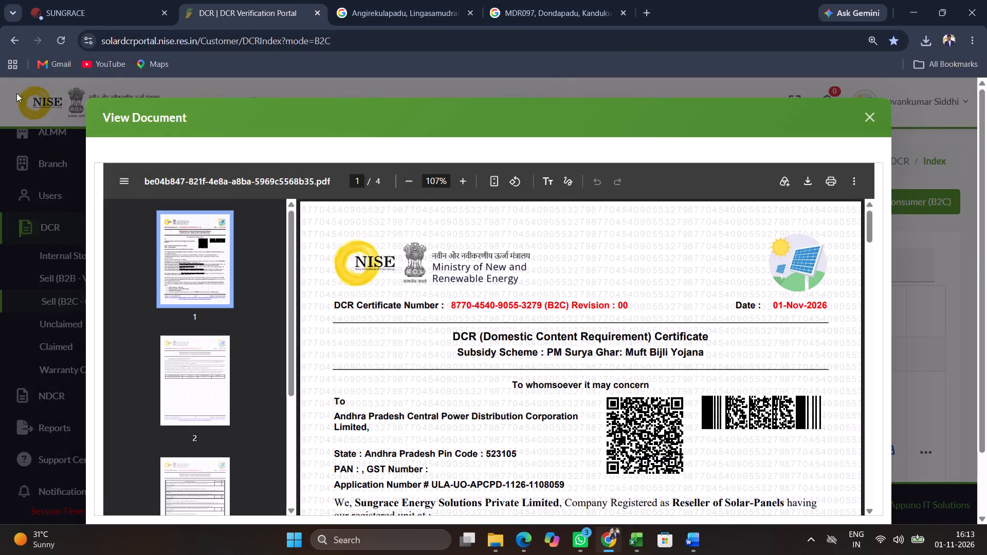
Start downloading the certificate PDF, naming the file with the service number copied from Sungrace followed by -325.
click(80, 0)
click(607, 119)
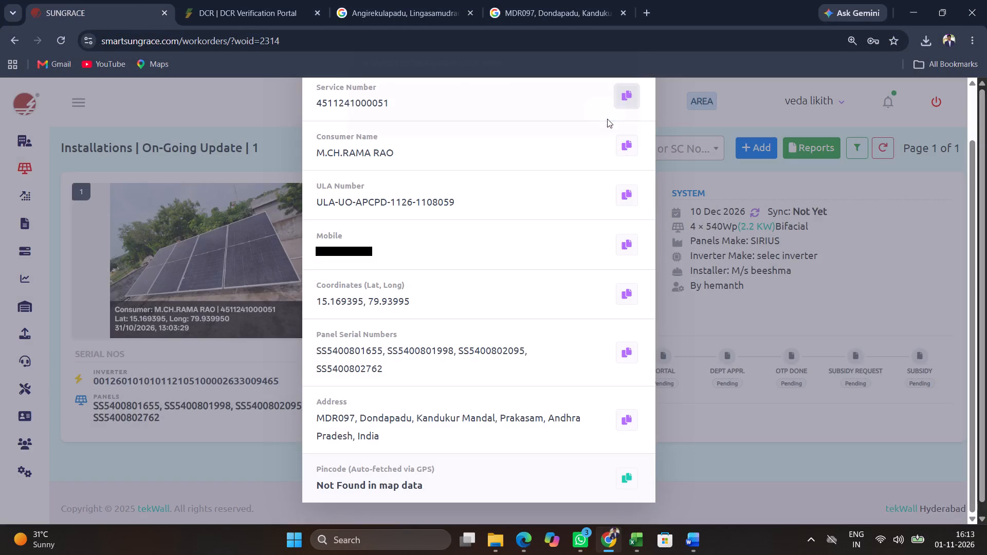
click(629, 90)
click(223, 0)
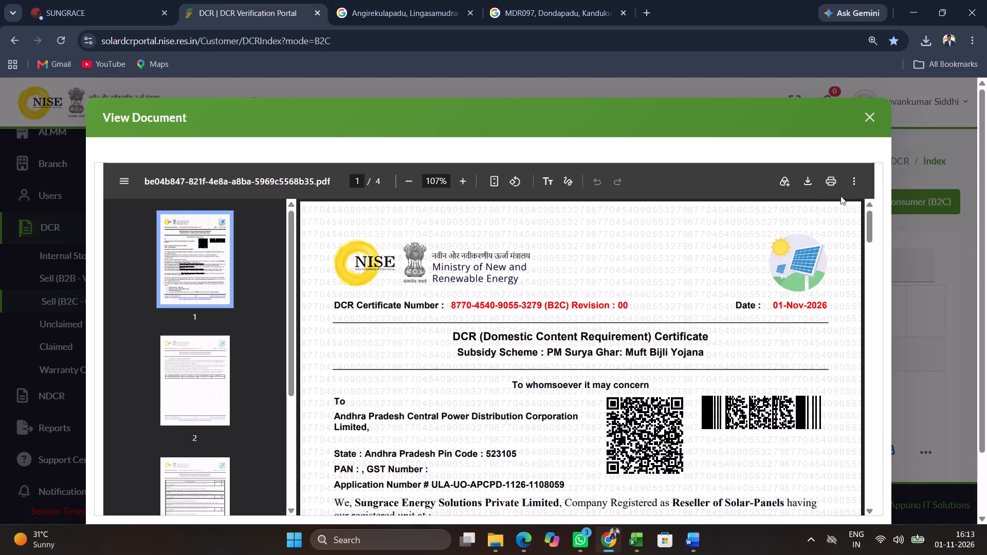
click(813, 178)
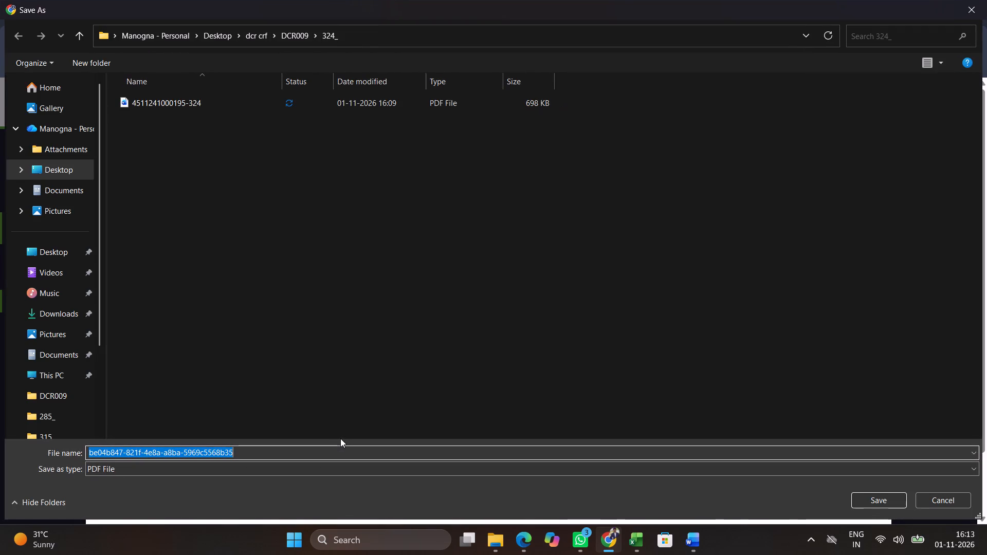
key(ctrl+v)
key(minus)
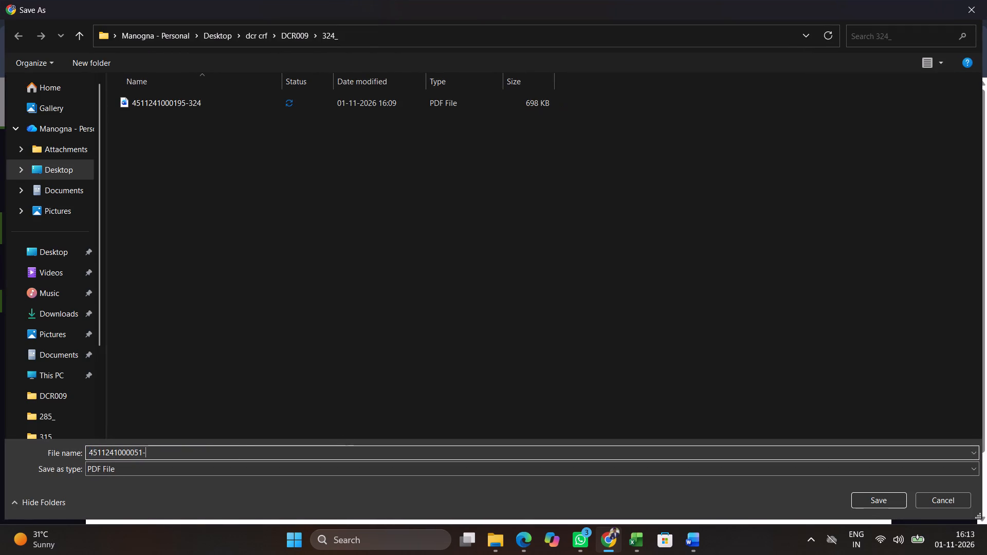
text(32)
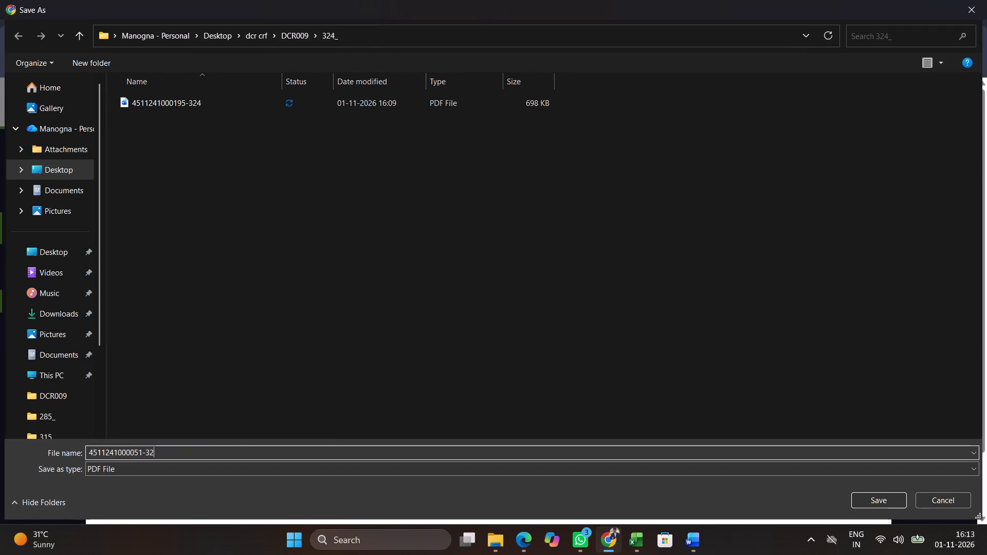
key(5)
Save the certificate PDF into the 325_ folder inside DCR009.
click(291, 32)
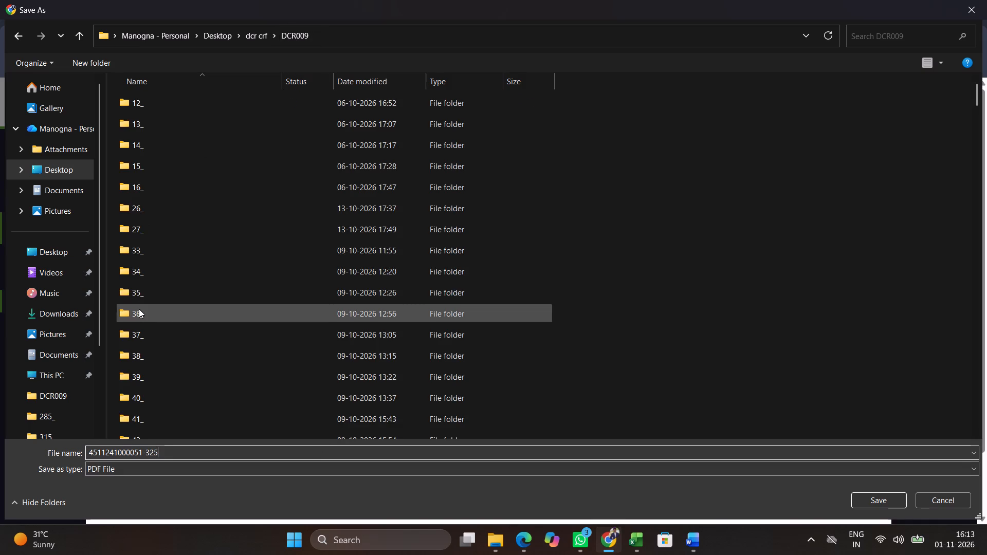
scroll(275, 296, down, 9)
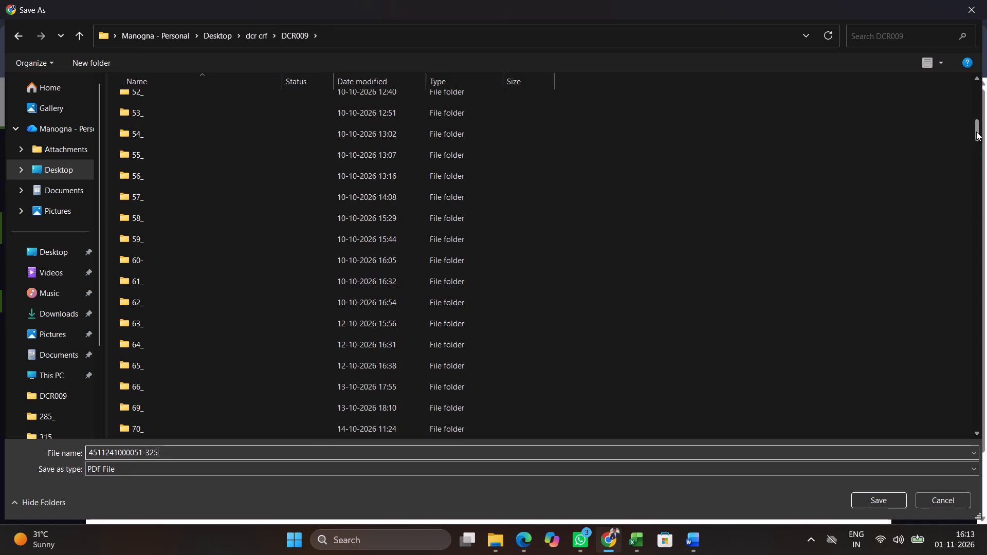
drag(977, 132, 972, 433)
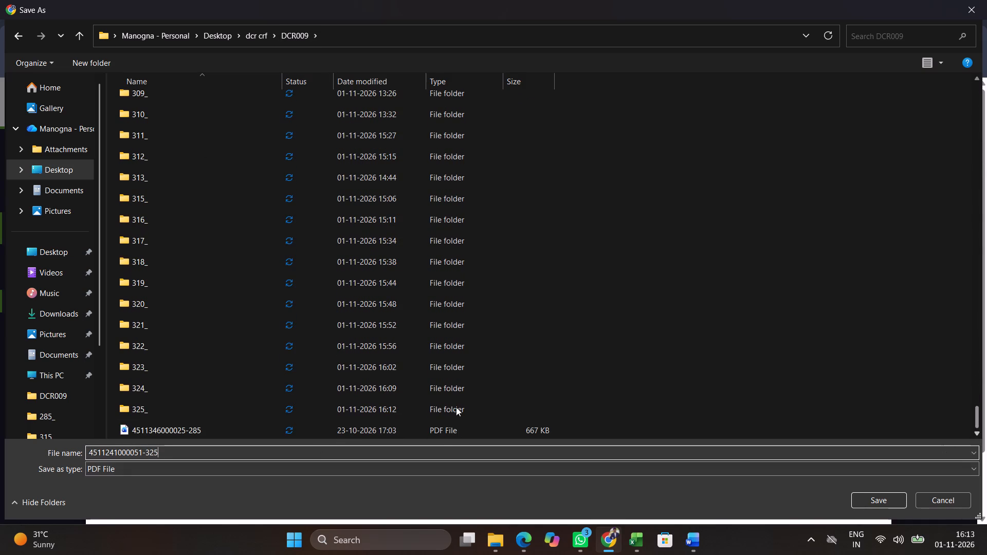
double_click(156, 411)
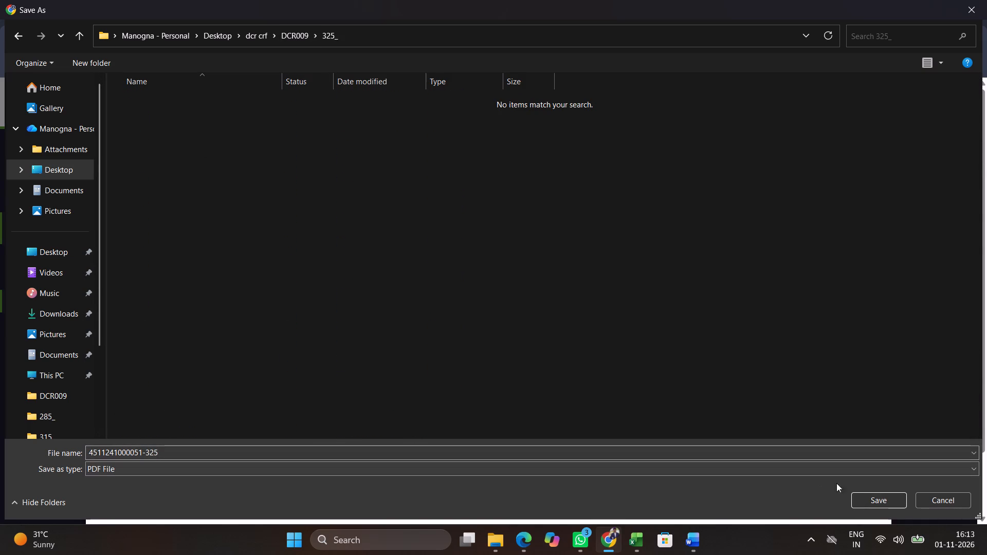
click(868, 493)
Return to the Sungrace work order, close the copy details, and open the consumer's installation record for updating.
click(94, 0)
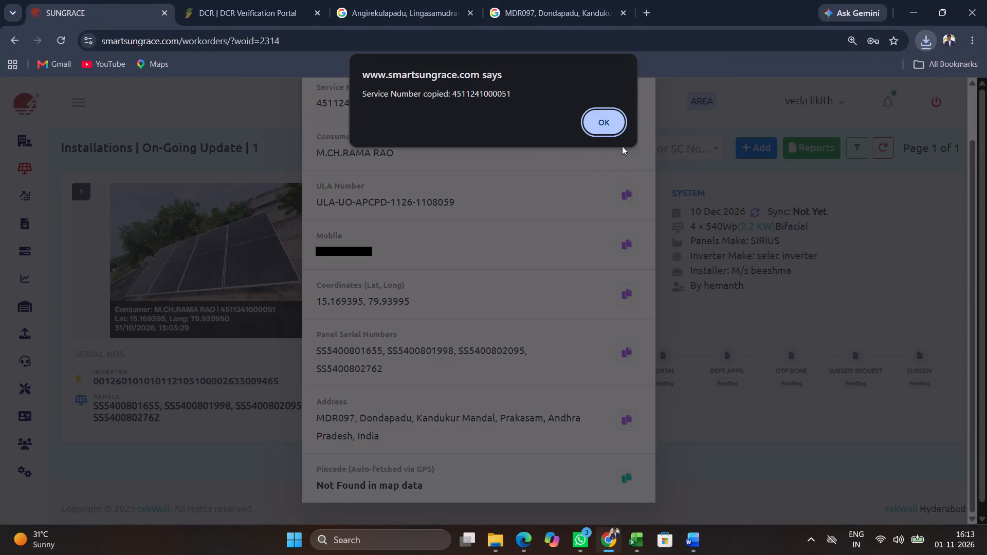
click(620, 124)
click(677, 116)
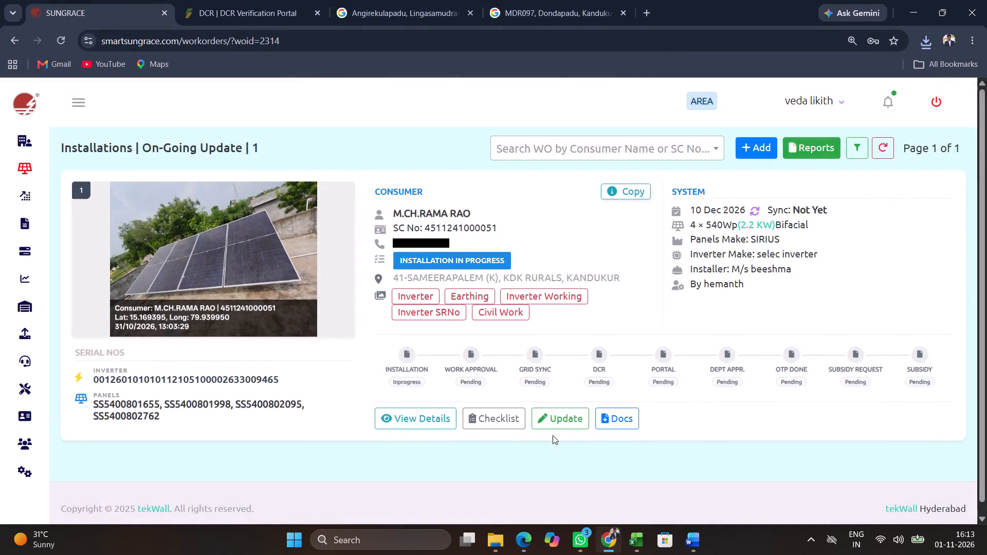
click(554, 420)
click(399, 365)
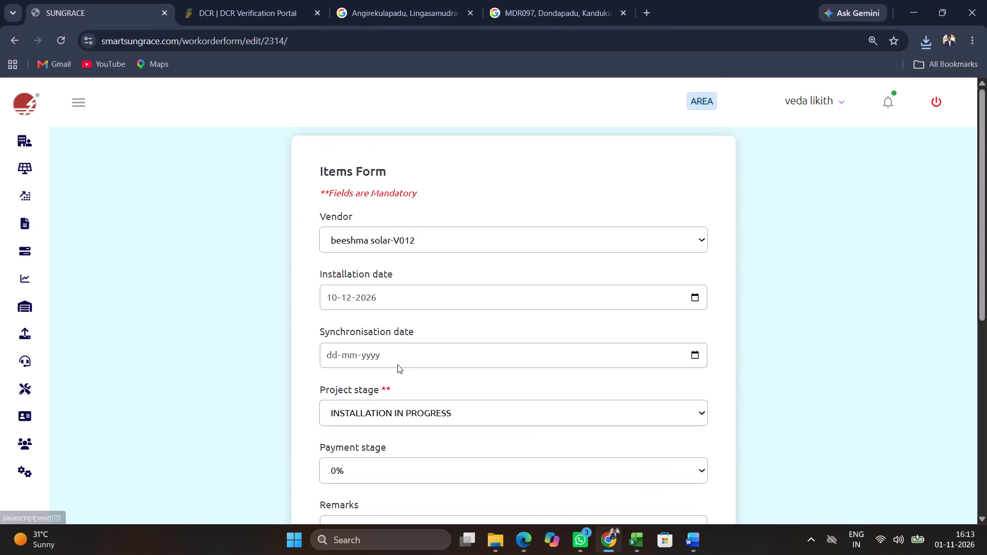
Attach the certificate PDF ending in -325 from DCR009's 325_ folder as the DCR upload and submit the form.
scroll(397, 364, down, 5)
click(369, 363)
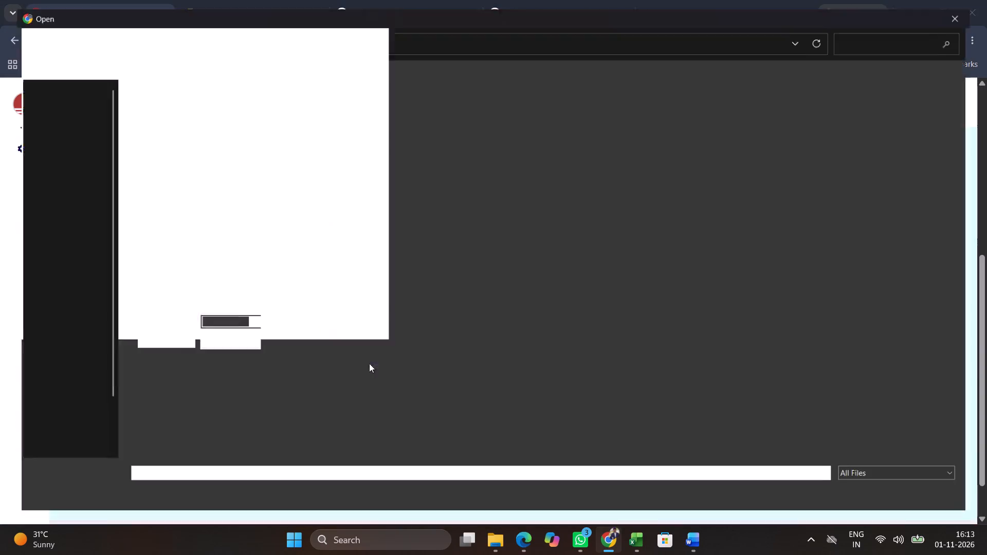
click(298, 31)
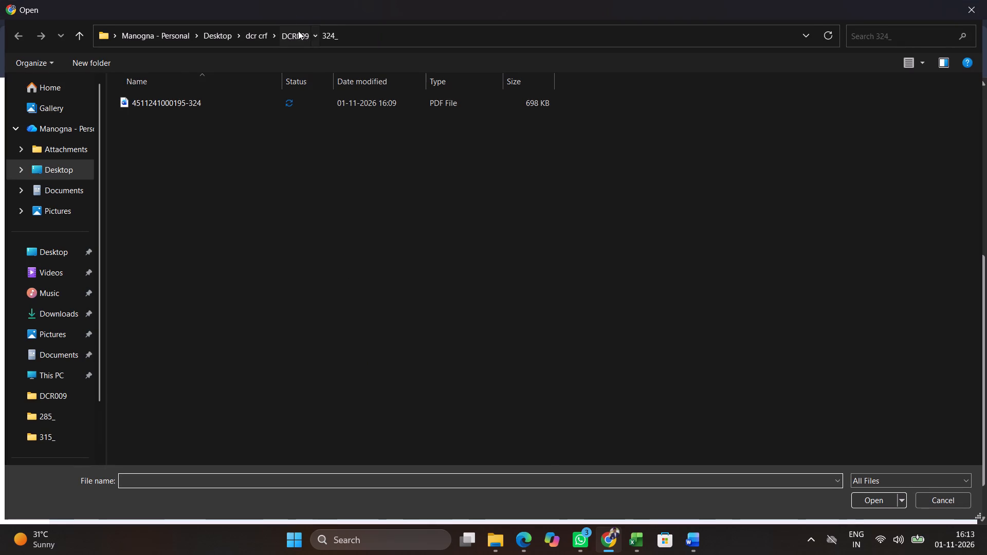
scroll(237, 314, down, 10)
double_click(148, 433)
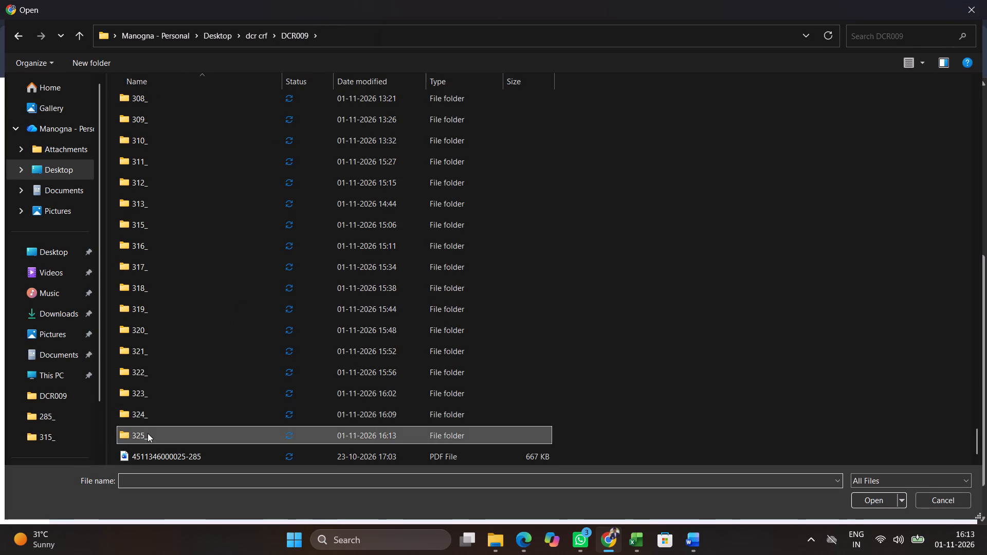
double_click(207, 101)
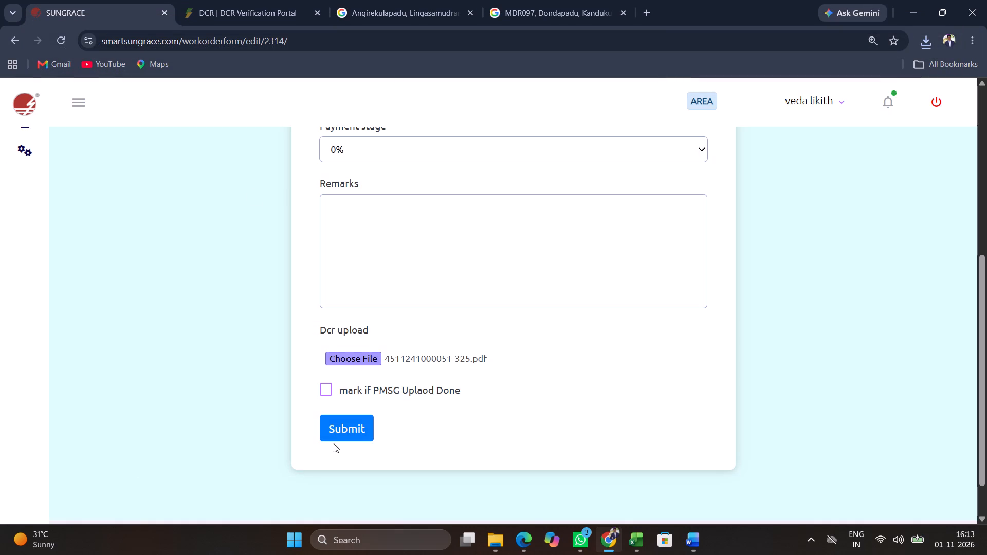
click(336, 432)
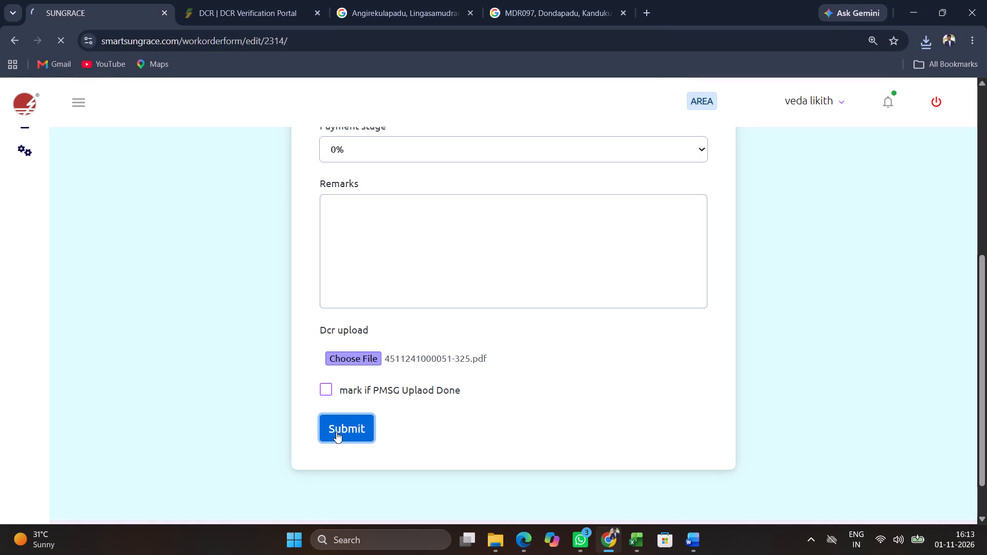
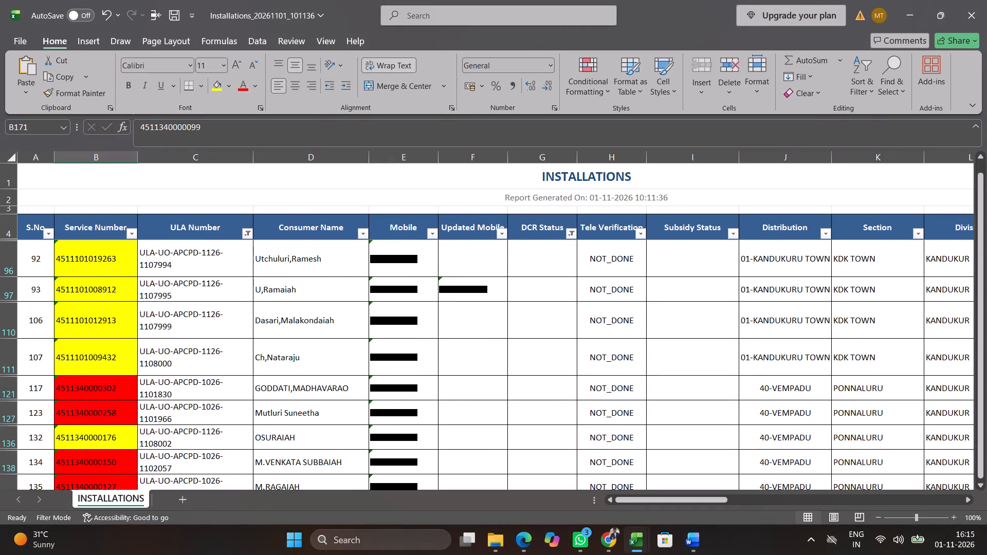
Look over the remaining consumers in the Excel installations list and return to the Sungrace work order in Chrome.
scroll(114, 409, down, 2)
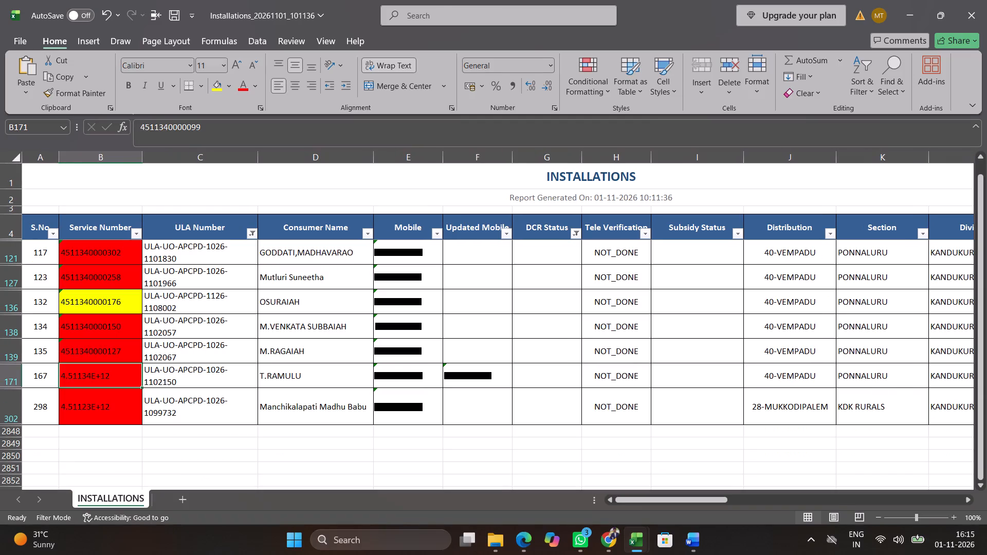
scroll(119, 273, up, 1)
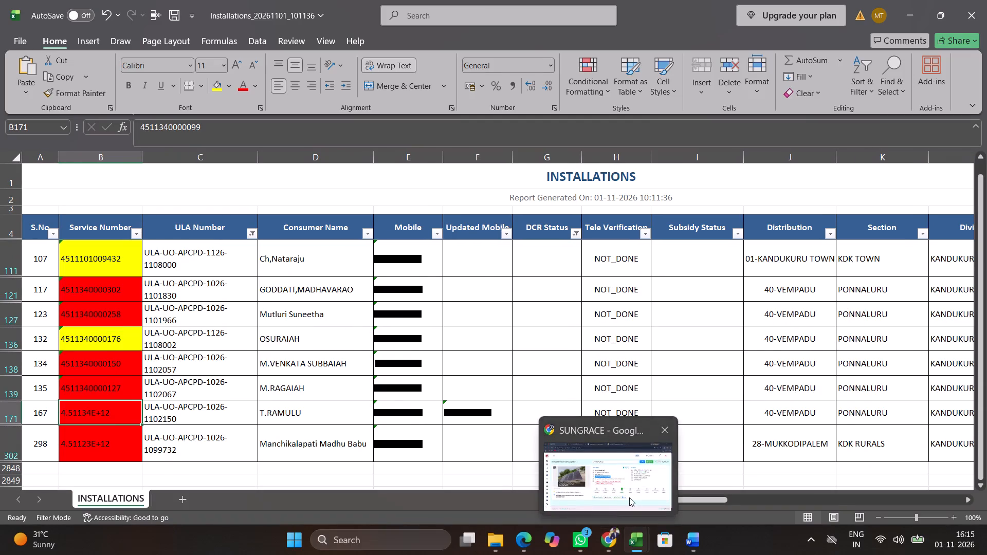
click(629, 497)
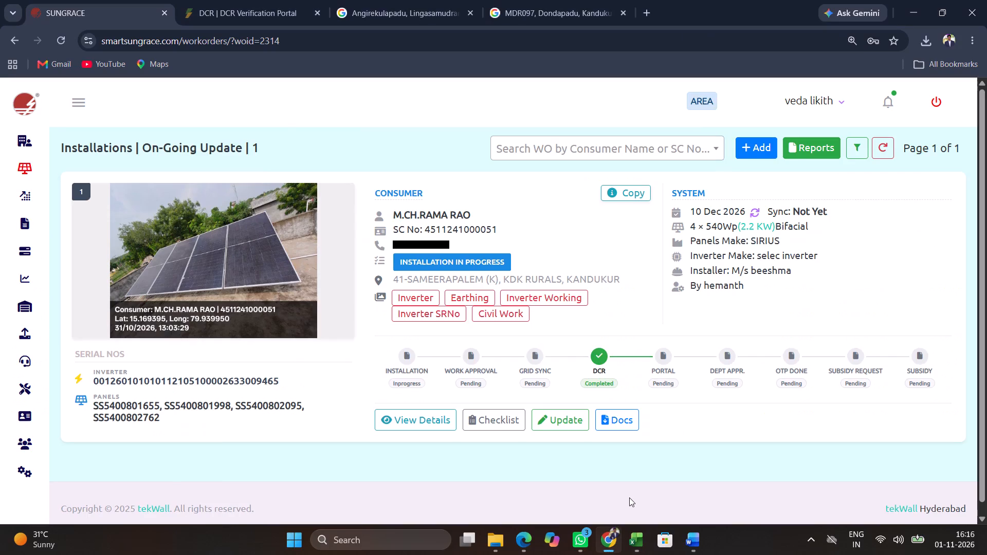
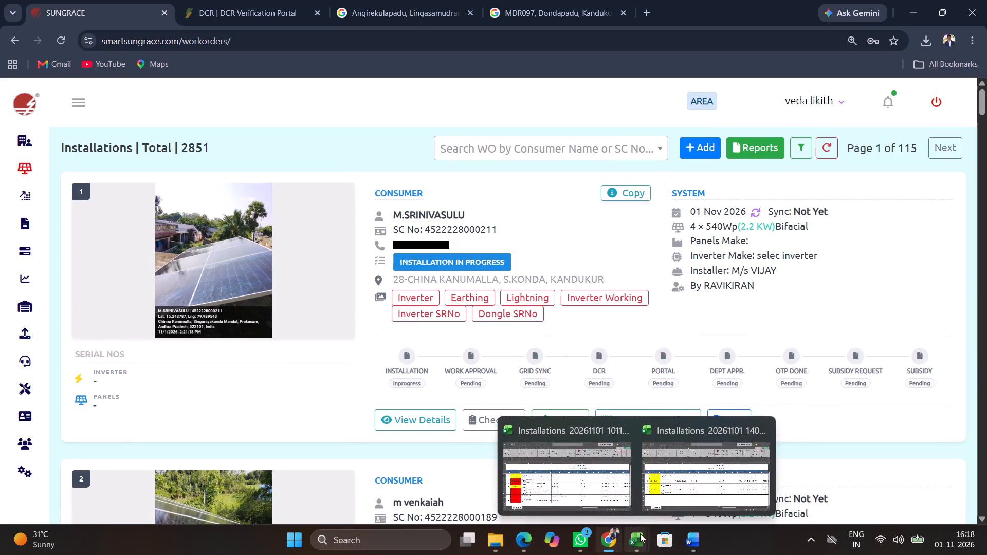
Switch to the Installations_20261101_140304 workbook in Excel and reset the ULA Number filter to include all values.
click(688, 477)
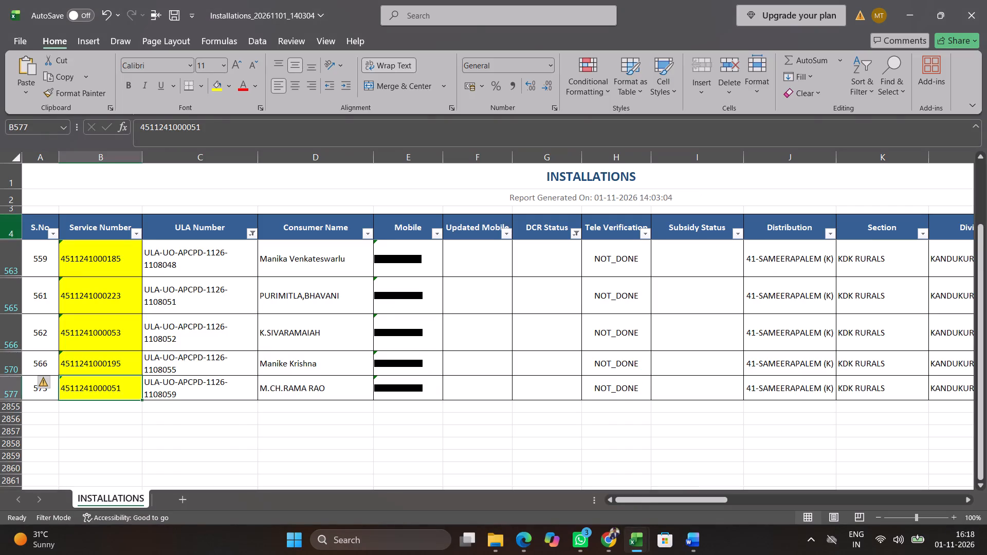
double_click(5, 225)
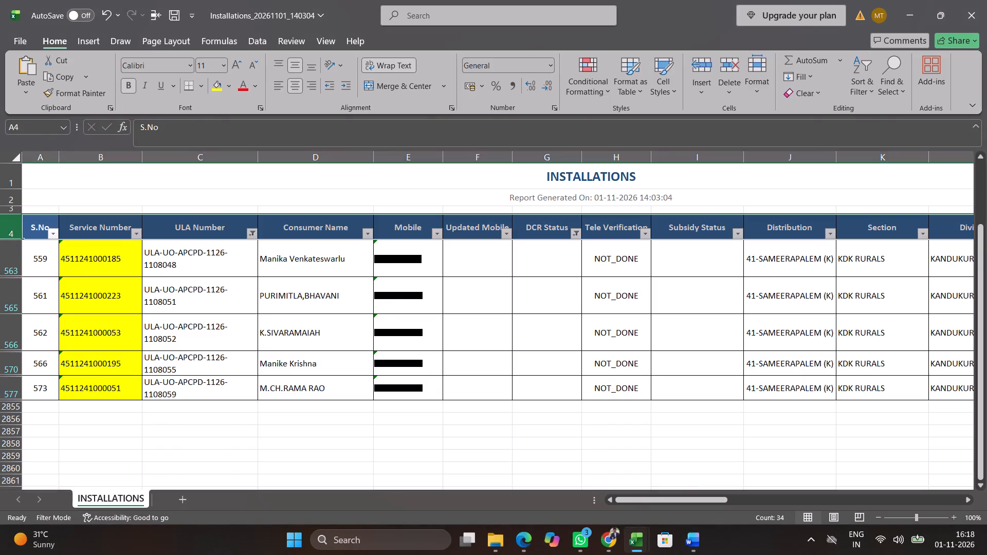
click(250, 231)
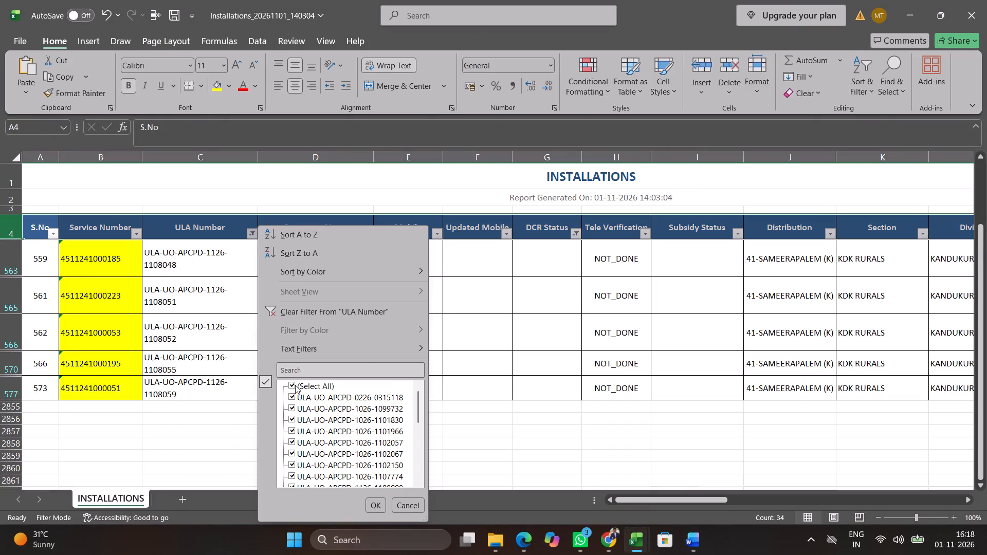
click(295, 385)
click(291, 383)
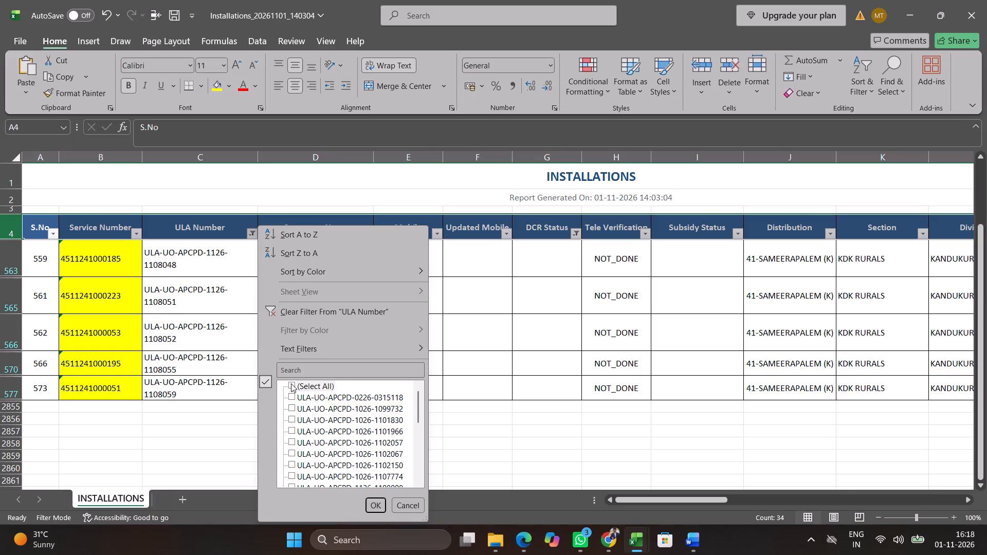
click(375, 504)
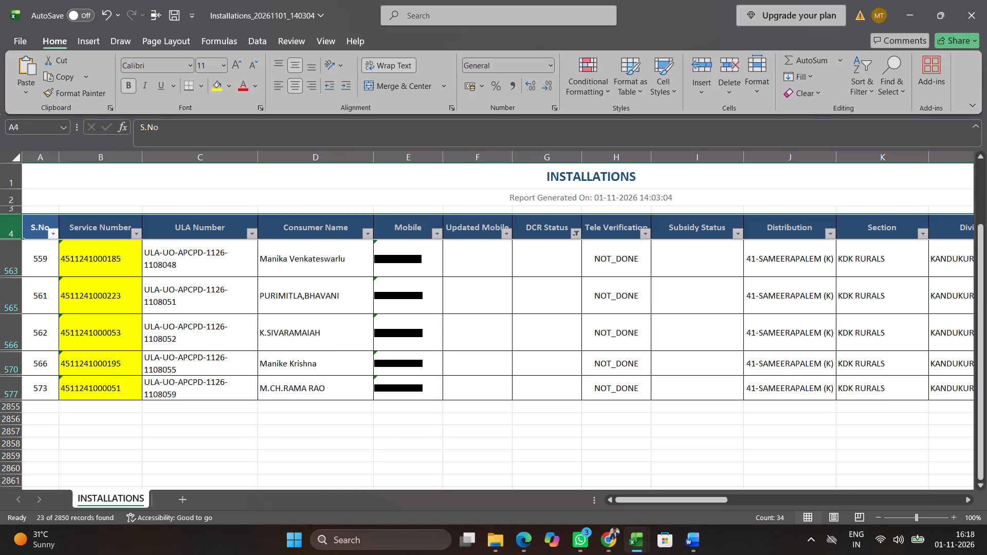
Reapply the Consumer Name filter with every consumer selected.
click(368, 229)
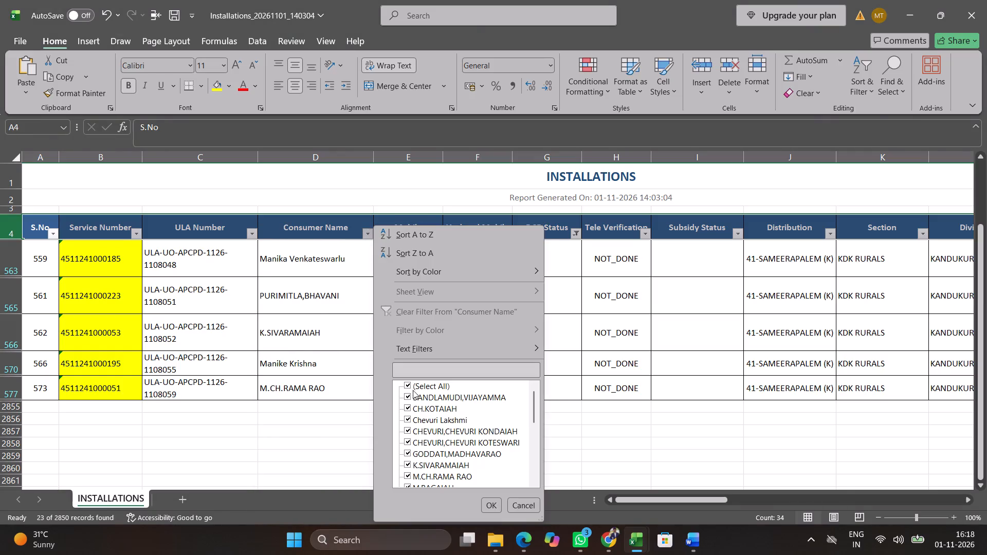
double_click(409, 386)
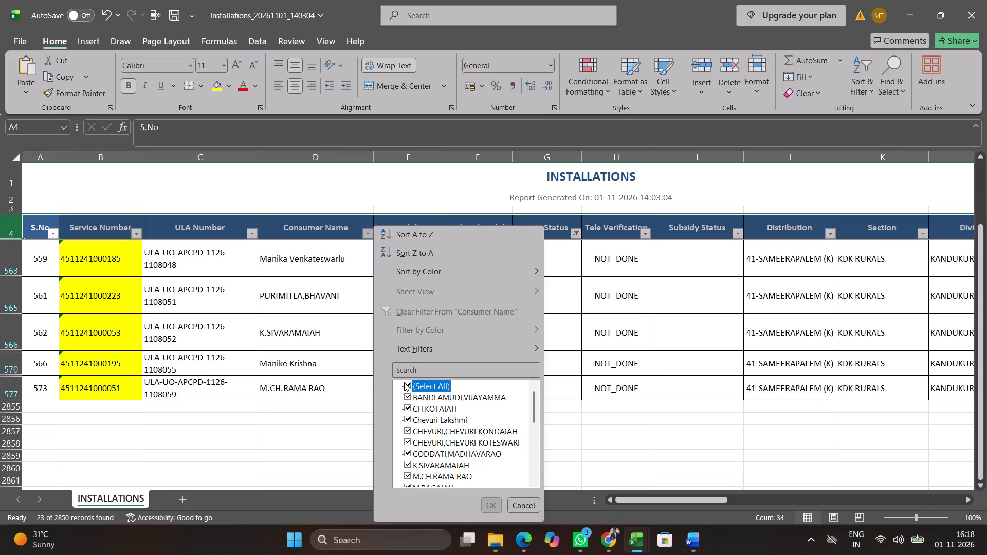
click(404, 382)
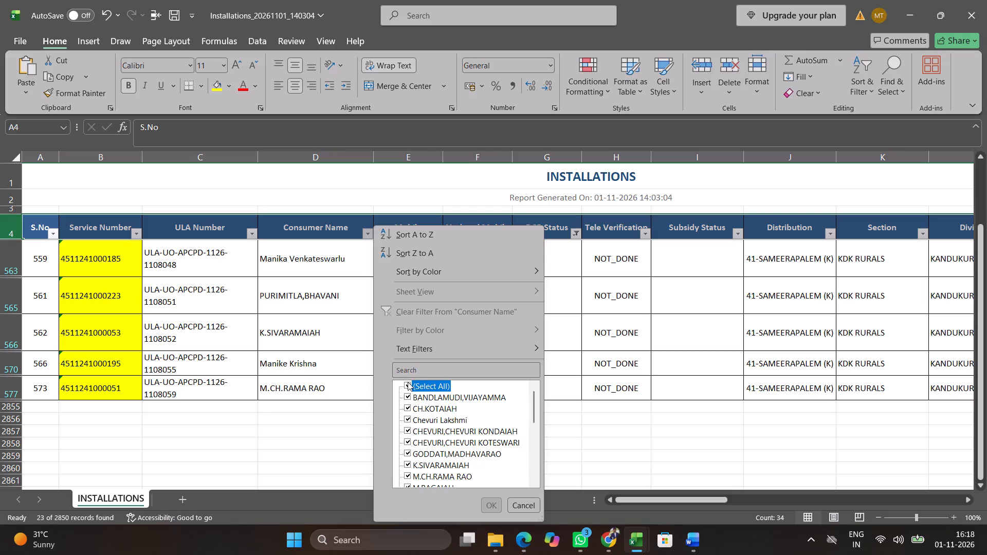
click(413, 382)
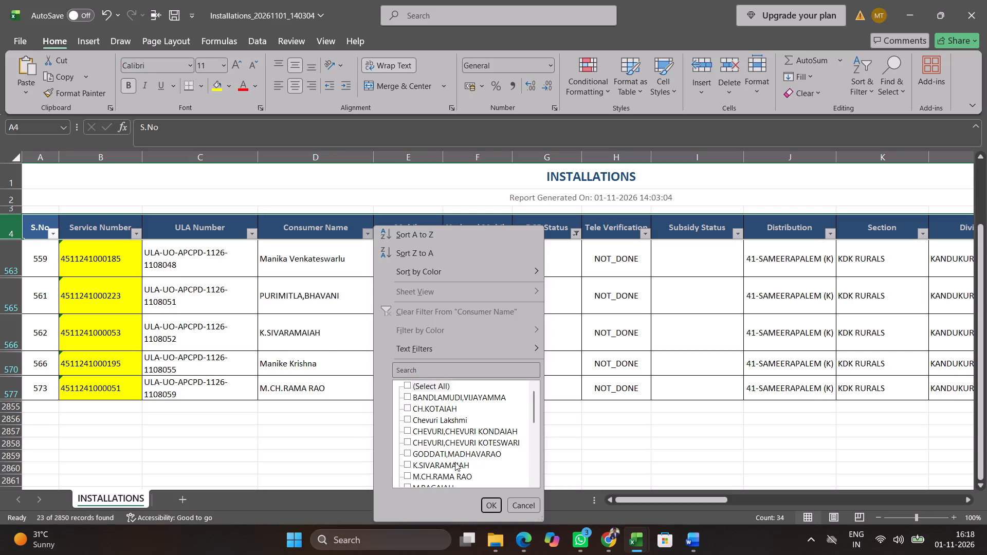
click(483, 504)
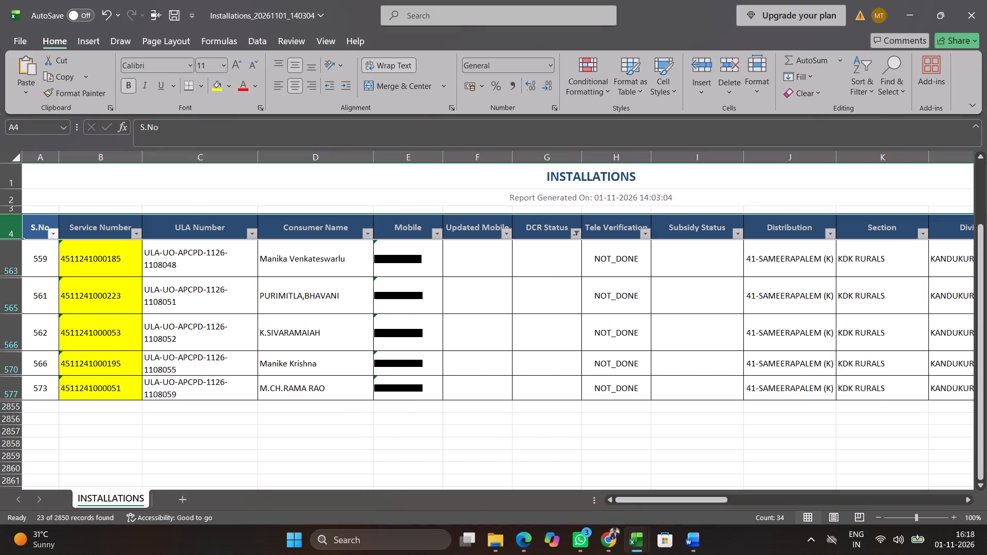
Reset the DCR Status filter to include all values.
click(575, 233)
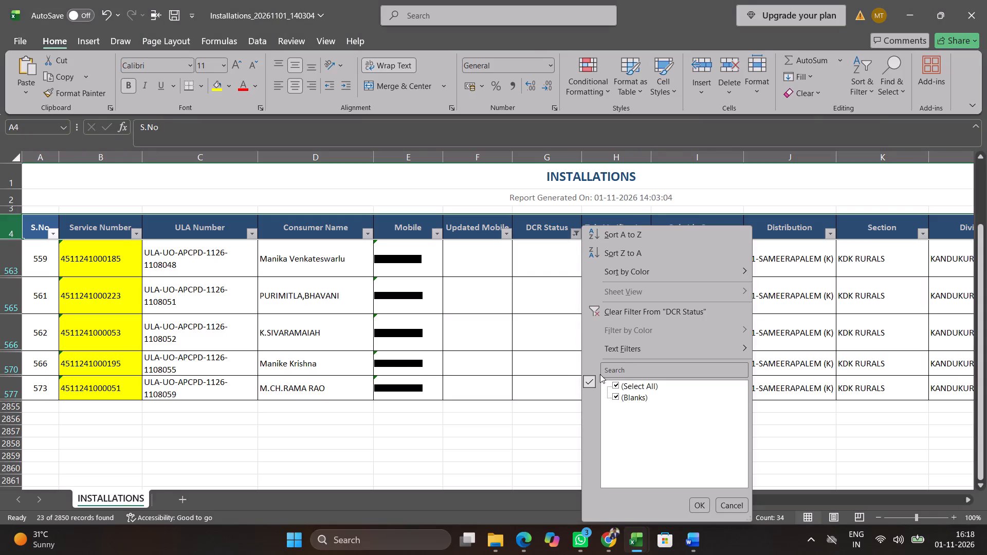
double_click(612, 380)
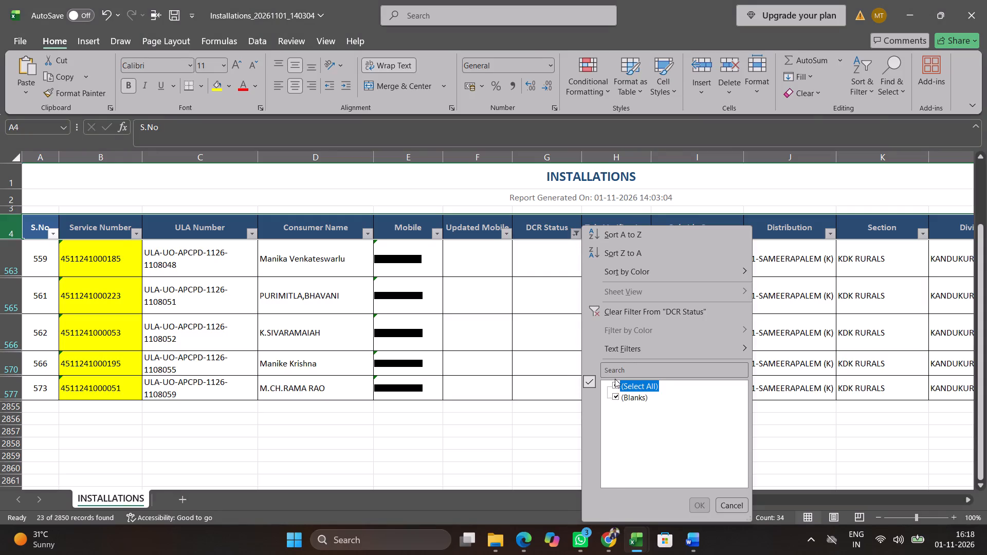
click(617, 383)
click(699, 505)
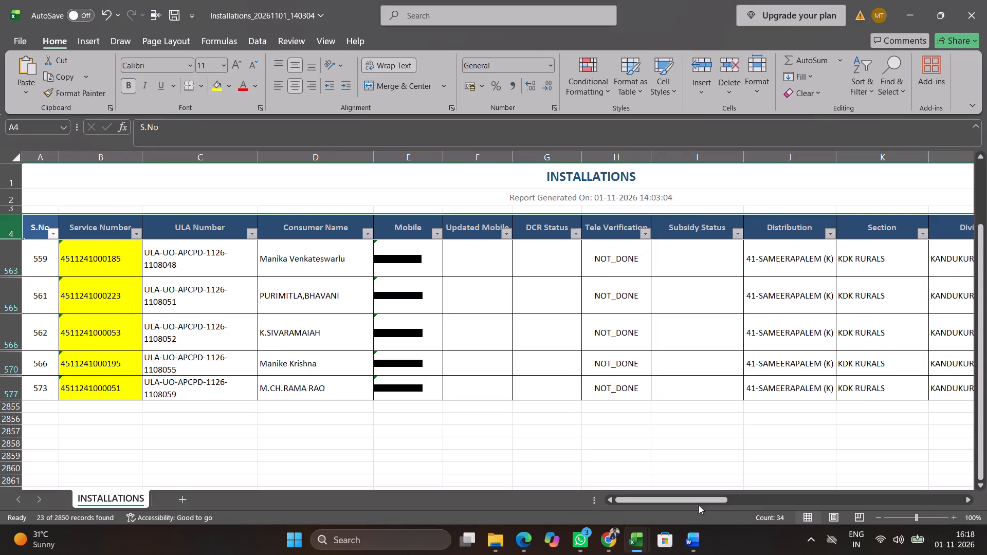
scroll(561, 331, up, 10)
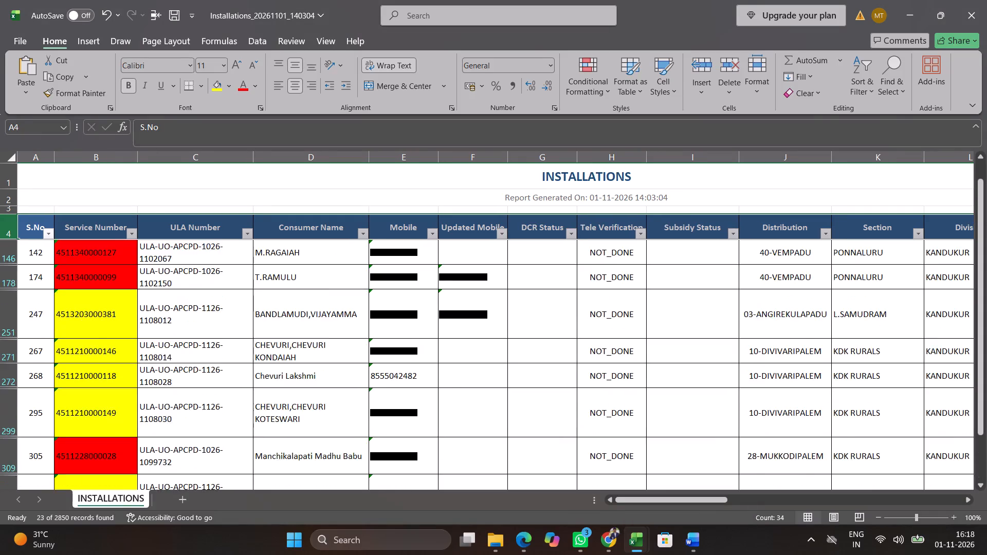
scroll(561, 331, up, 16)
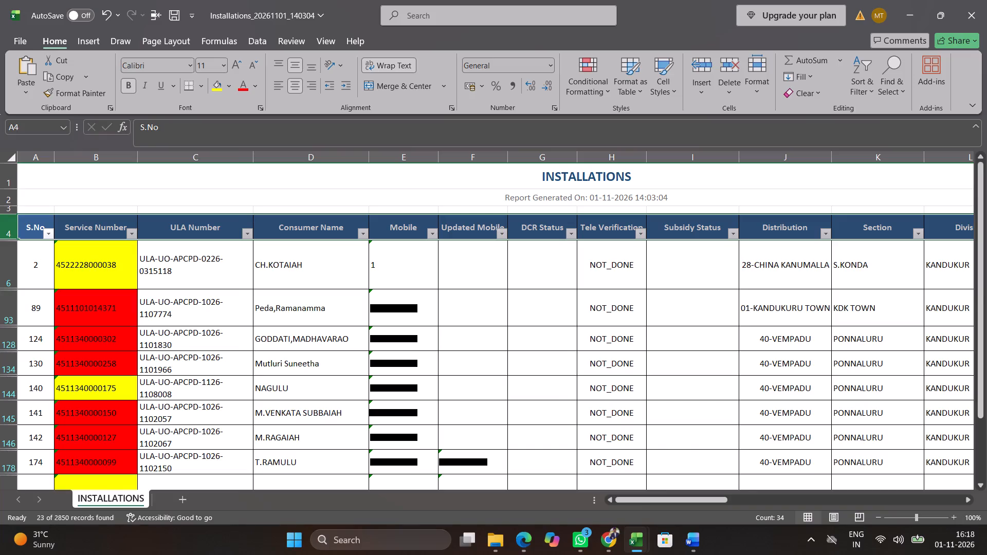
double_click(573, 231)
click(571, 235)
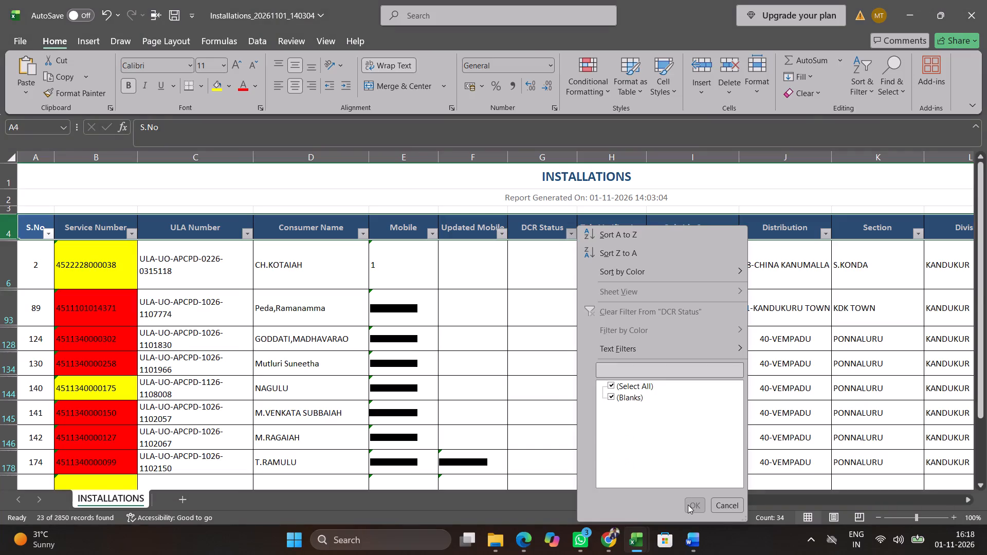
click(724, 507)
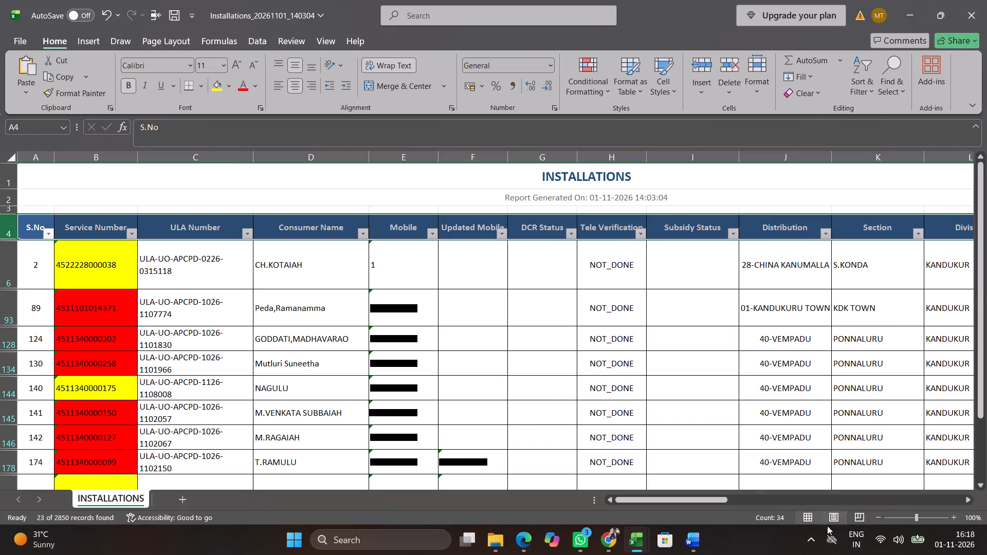
Reset the Panel Serial Numbers filter to include all values, including blanks.
drag(725, 501, 836, 497)
drag(795, 503, 845, 502)
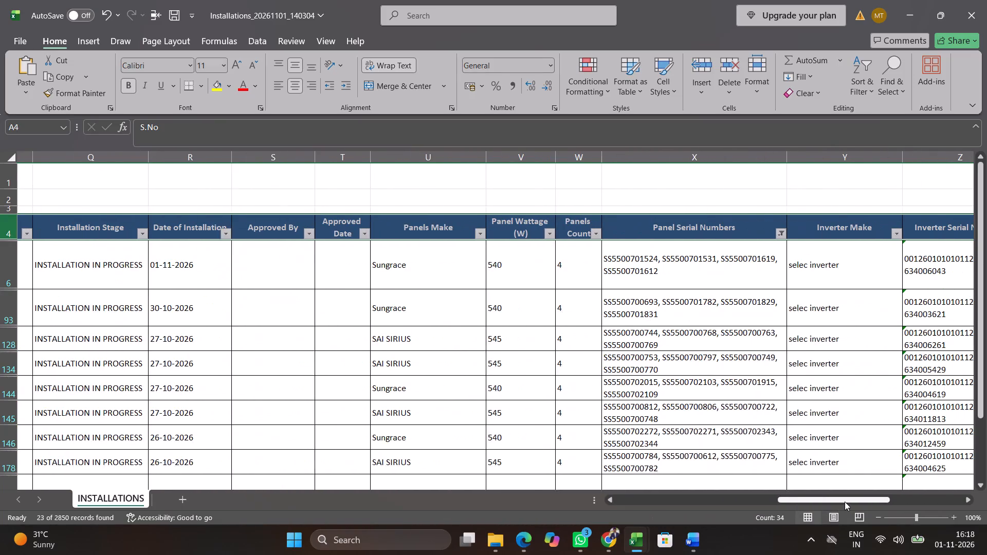
drag(845, 502, 846, 501)
double_click(768, 239)
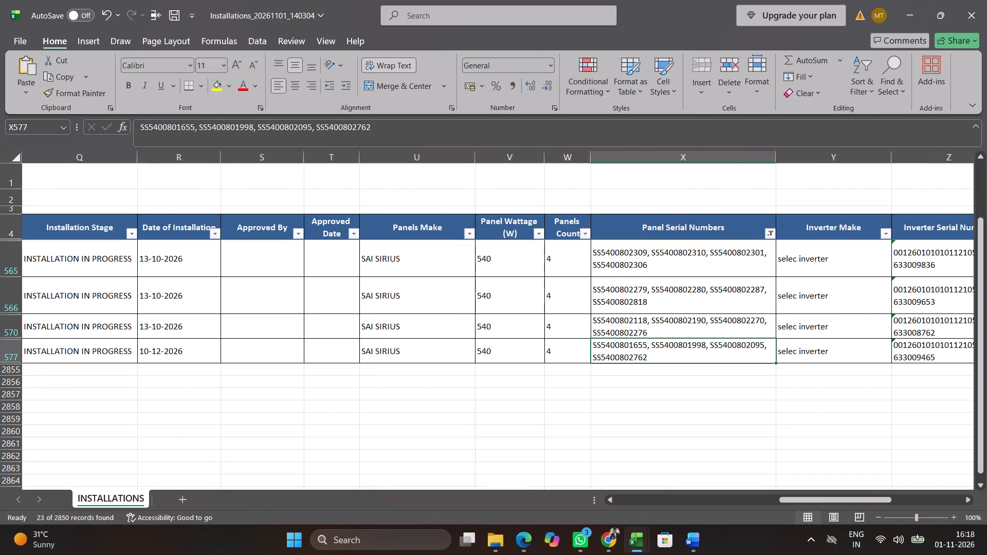
double_click(771, 235)
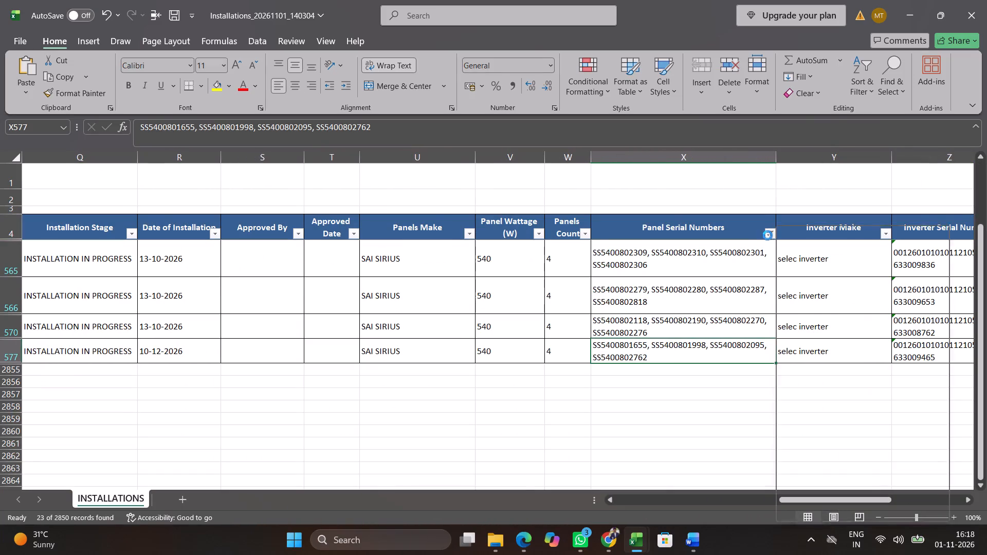
click(770, 236)
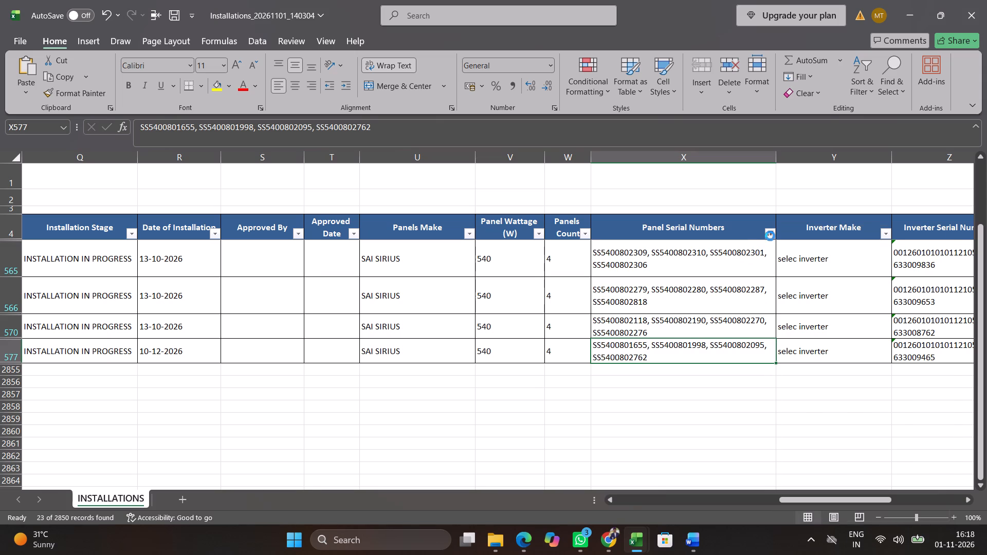
click(810, 382)
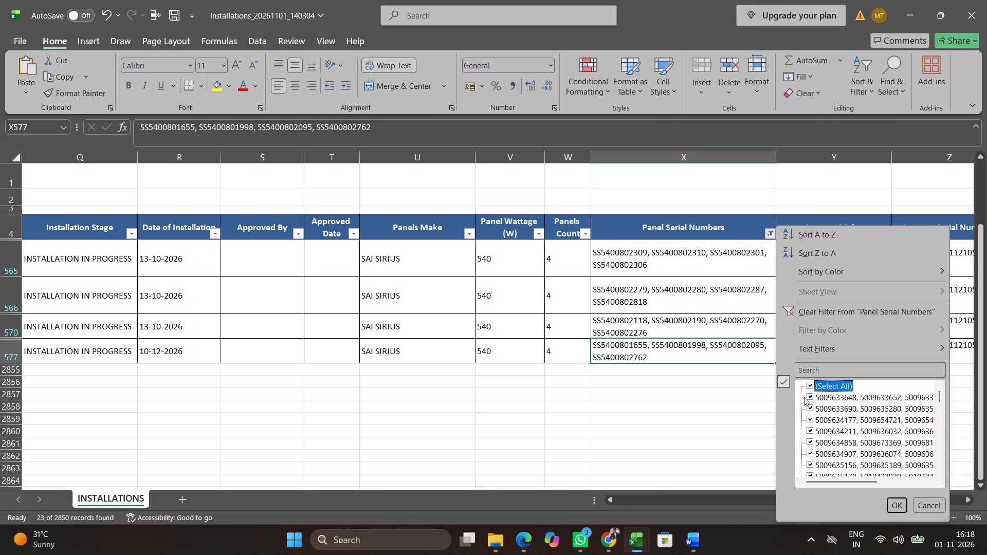
click(902, 506)
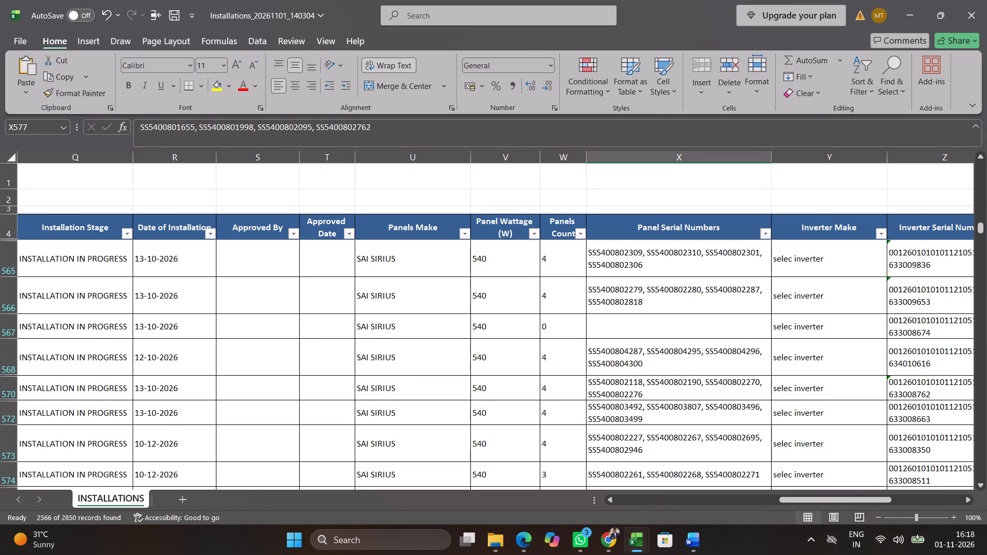
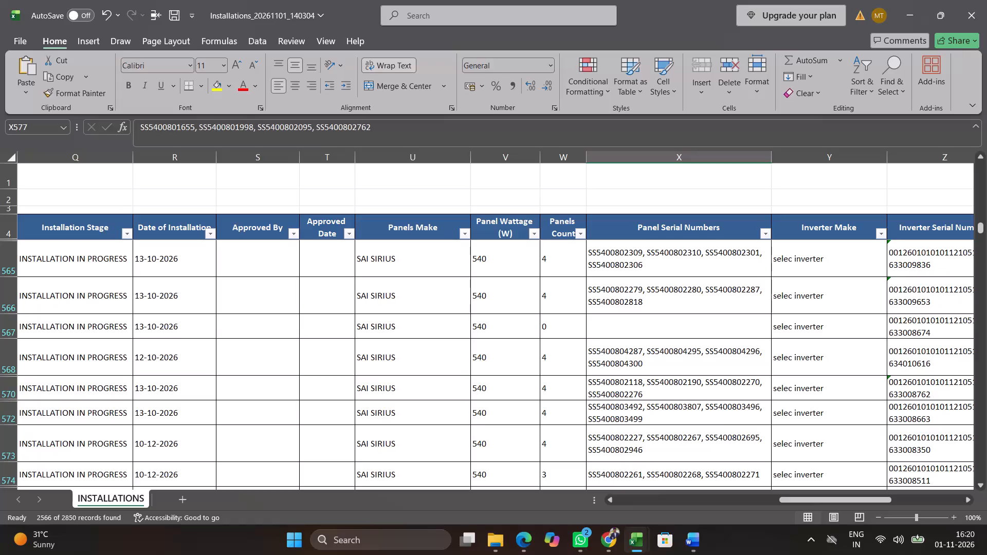
Reset the Inverter Serial Numbers filter to include all values, including blanks.
drag(809, 501, 838, 502)
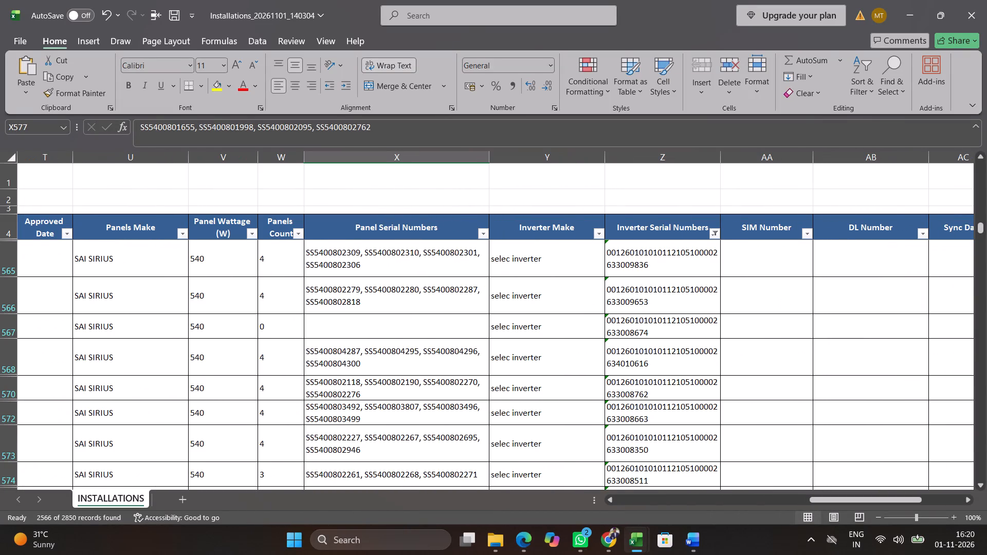
click(714, 233)
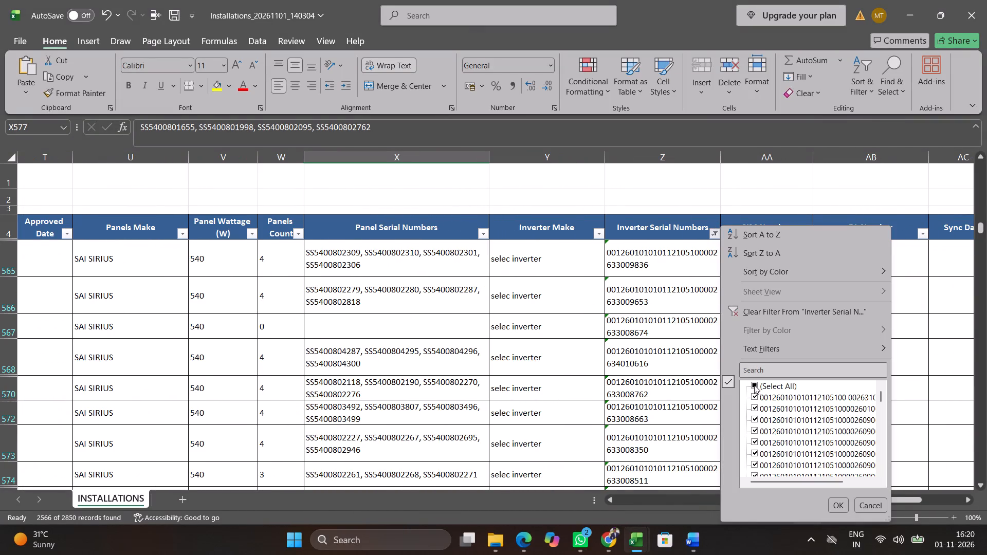
triple_click(754, 381)
click(754, 381)
click(835, 503)
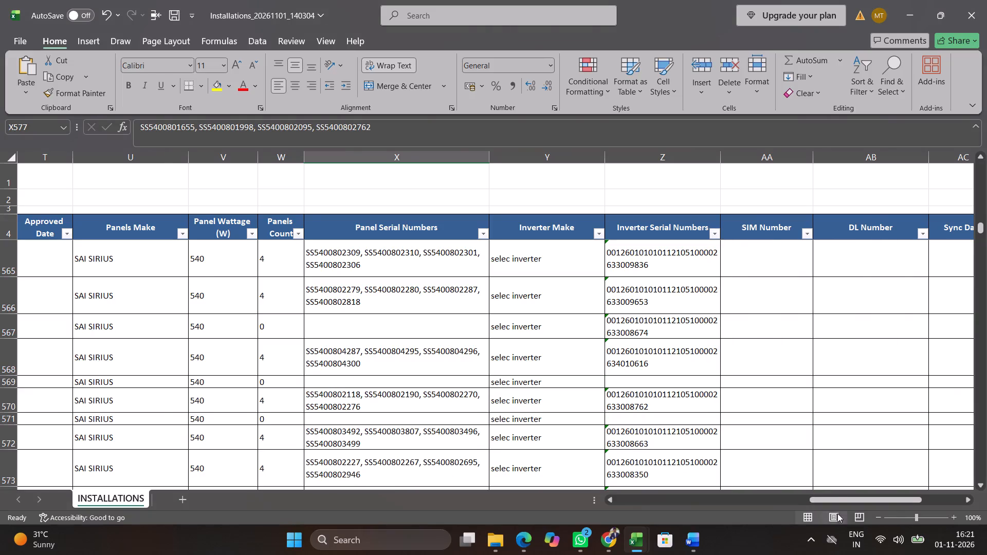
Look through the unfiltered INSTALLATIONS list from the S.No column, checking DCR and verification statuses down to the last record.
drag(837, 498, 572, 486)
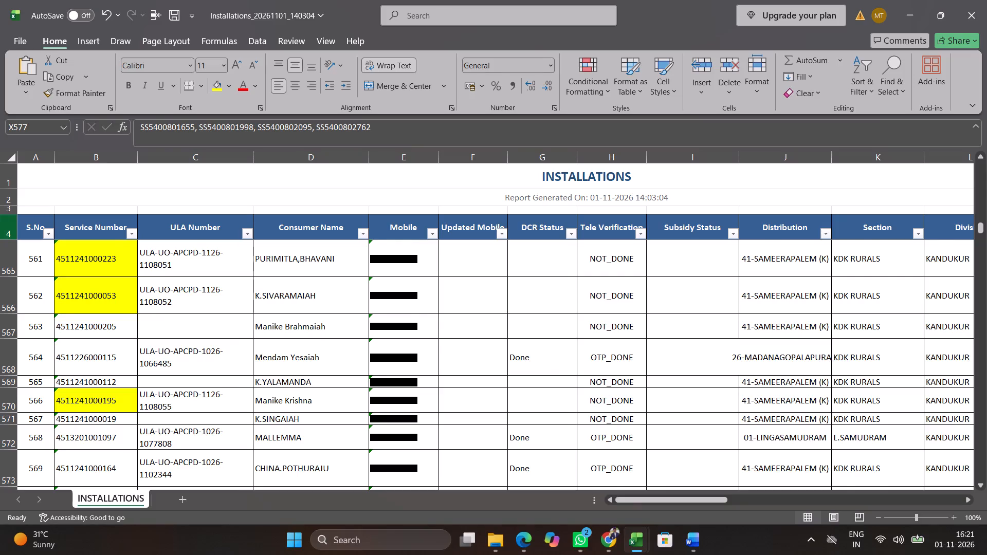
scroll(9, 227, down, 4)
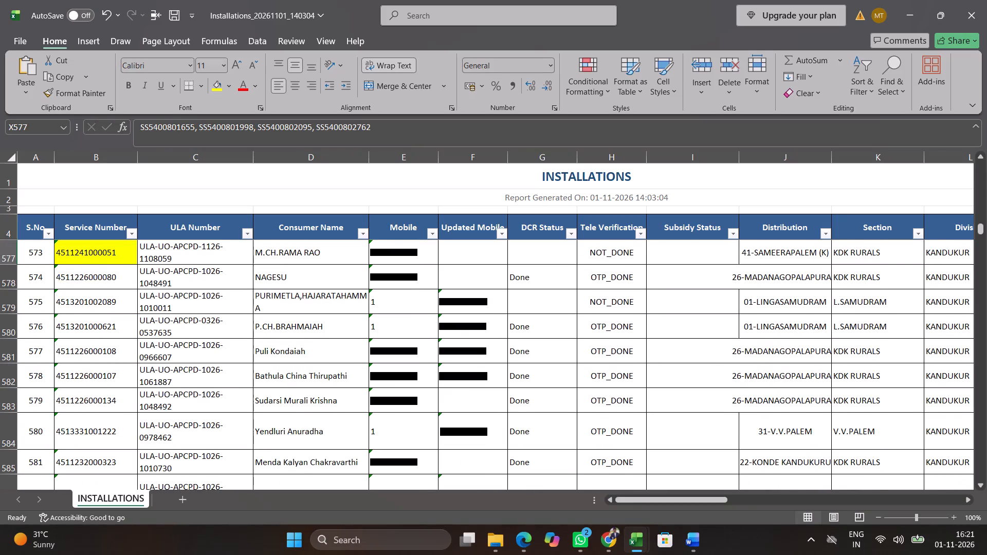
scroll(110, 260, up, 9)
scroll(110, 260, up, 13)
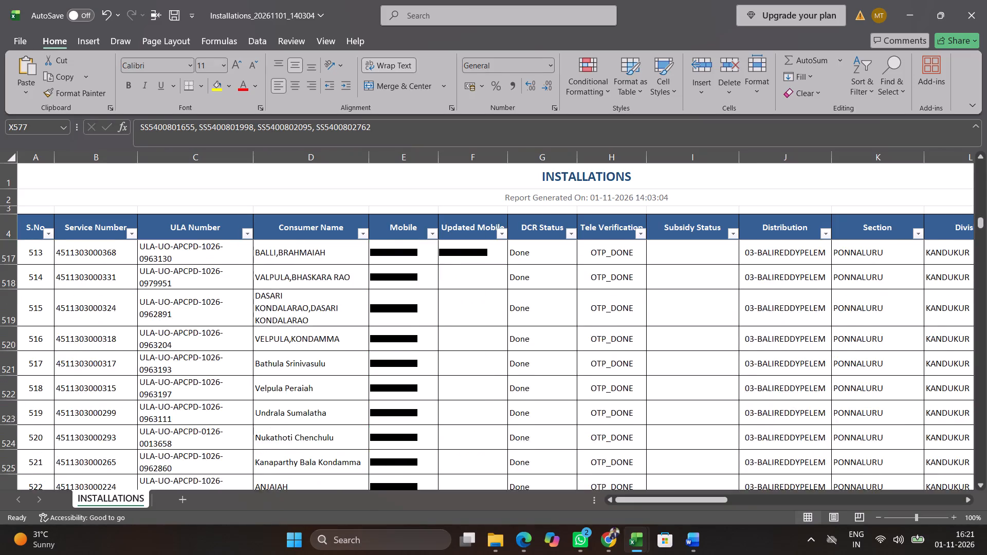
scroll(110, 260, up, 20)
scroll(110, 260, up, 17)
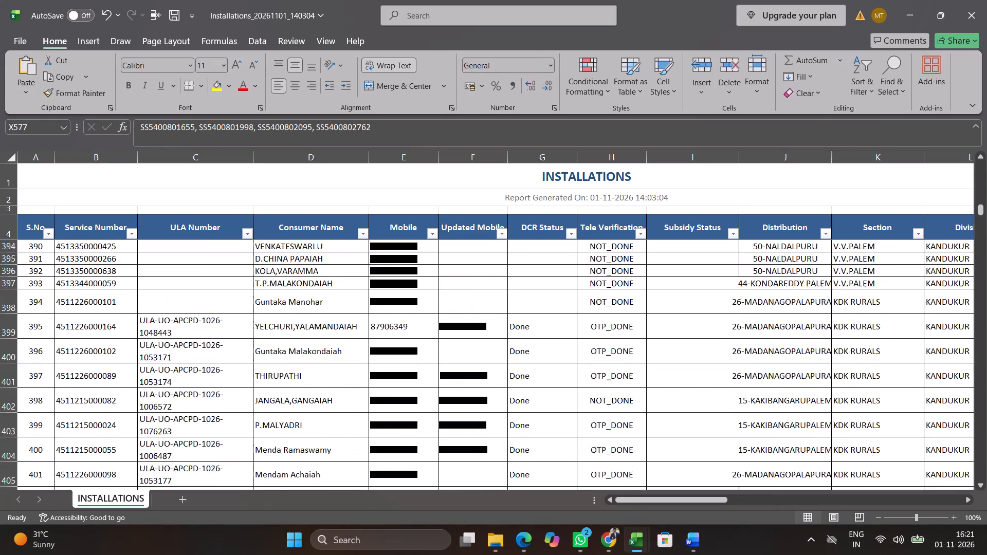
scroll(110, 260, up, 20)
scroll(110, 260, up, 17)
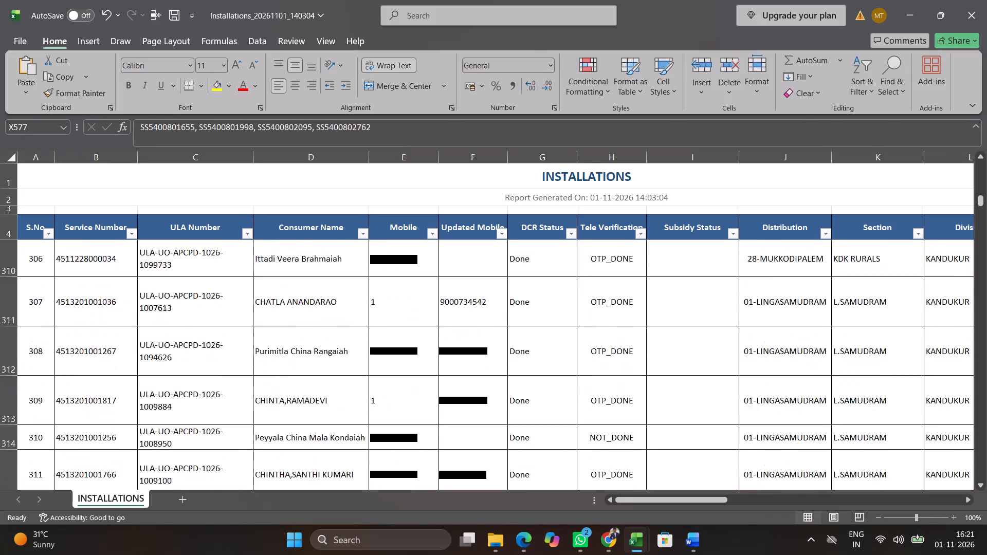
scroll(110, 260, up, 20)
scroll(110, 260, up, 7)
scroll(105, 282, down, 6)
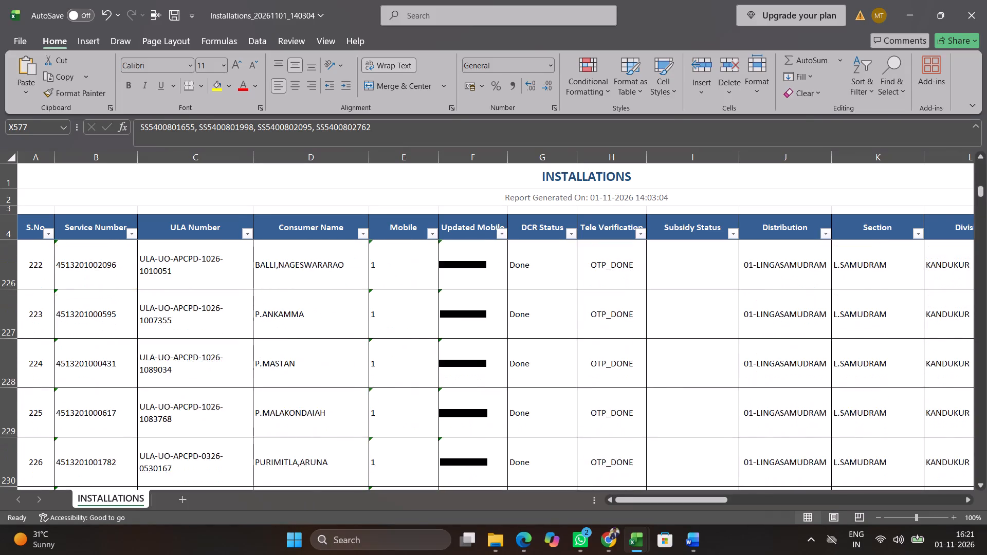
scroll(138, 265, down, 6)
scroll(174, 313, down, 6)
scroll(286, 296, down, 6)
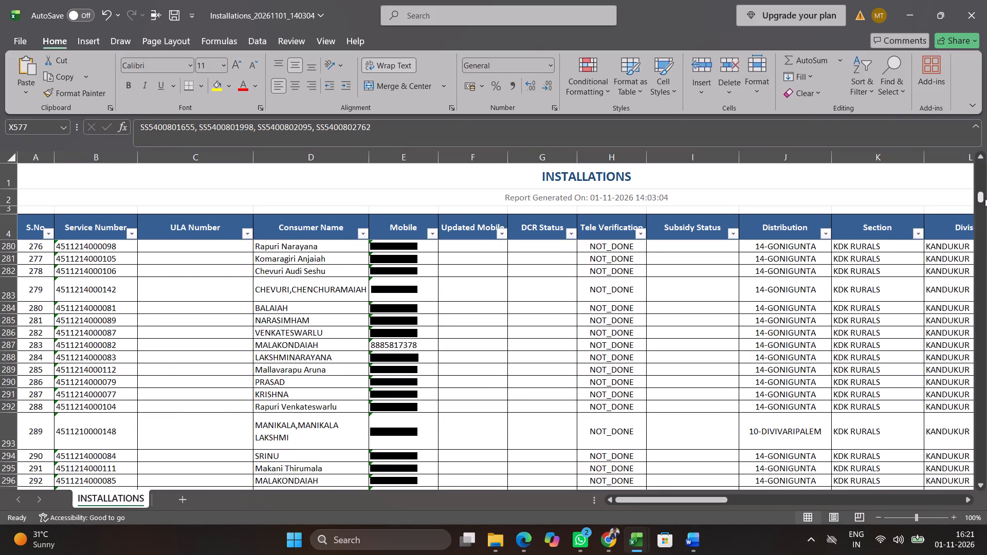
drag(982, 196, 947, 450)
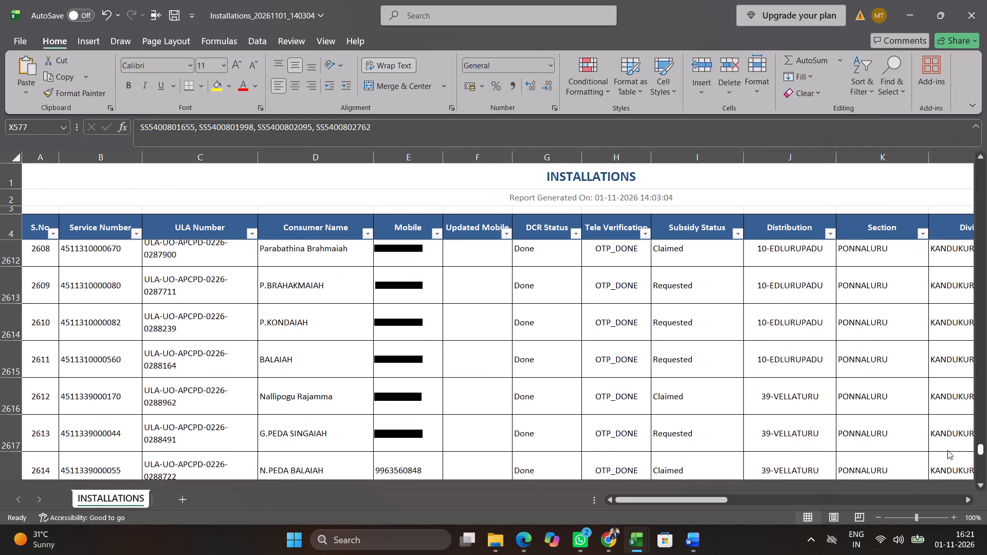
drag(947, 450, 949, 483)
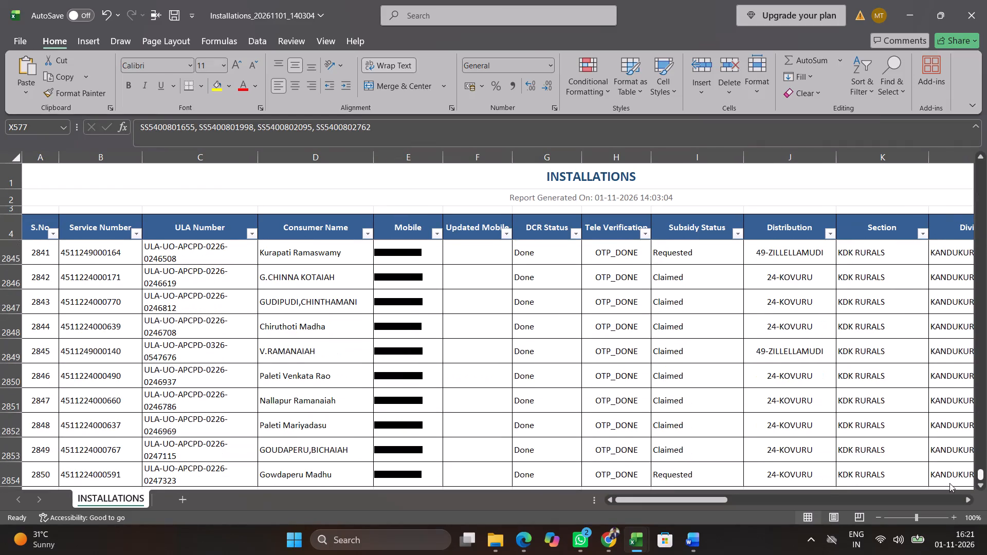
drag(949, 483, 949, 484)
scroll(809, 395, down, 5)
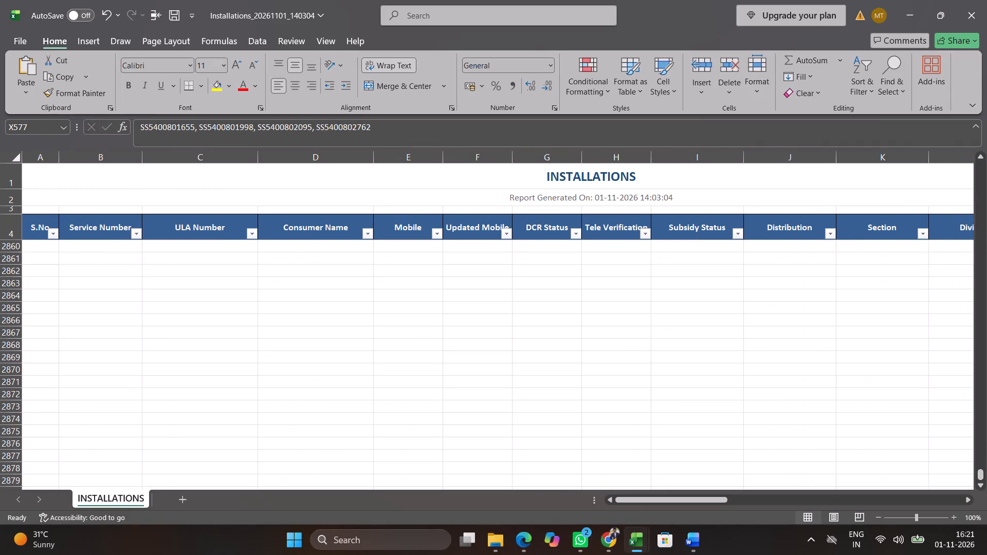
Switch to the Sungrace Installations page in Chrome and reload it.
click(608, 499)
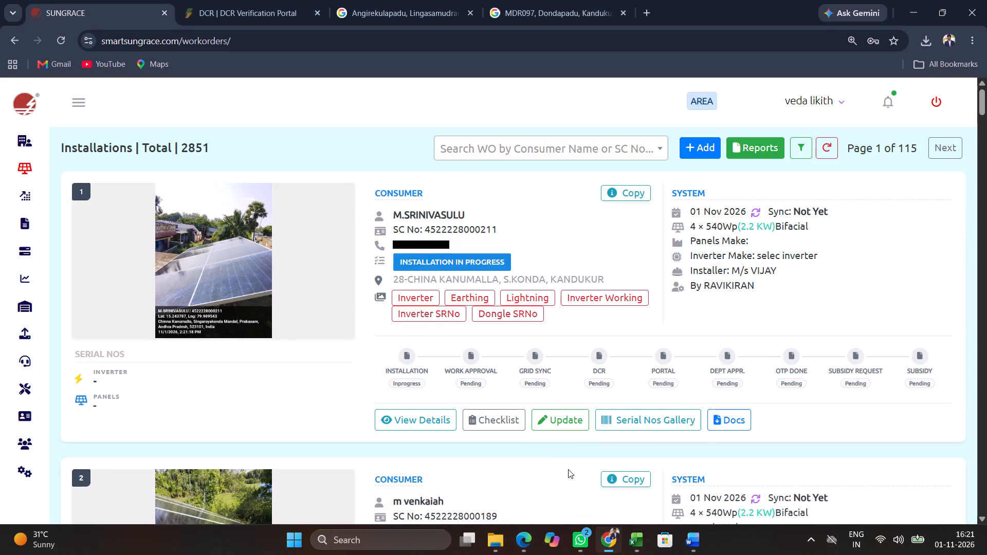
click(57, 32)
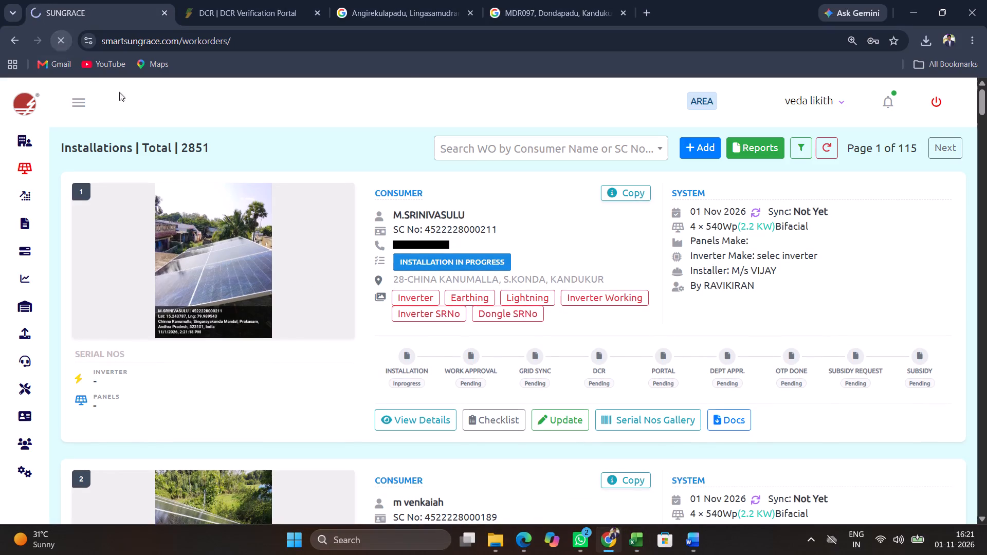
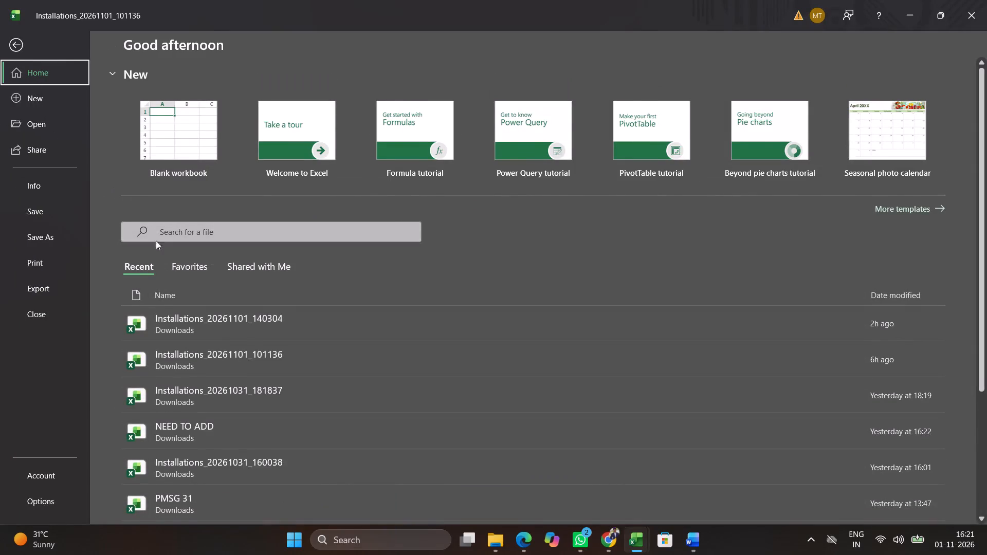
Create a new blank workbook in Excel.
click(168, 147)
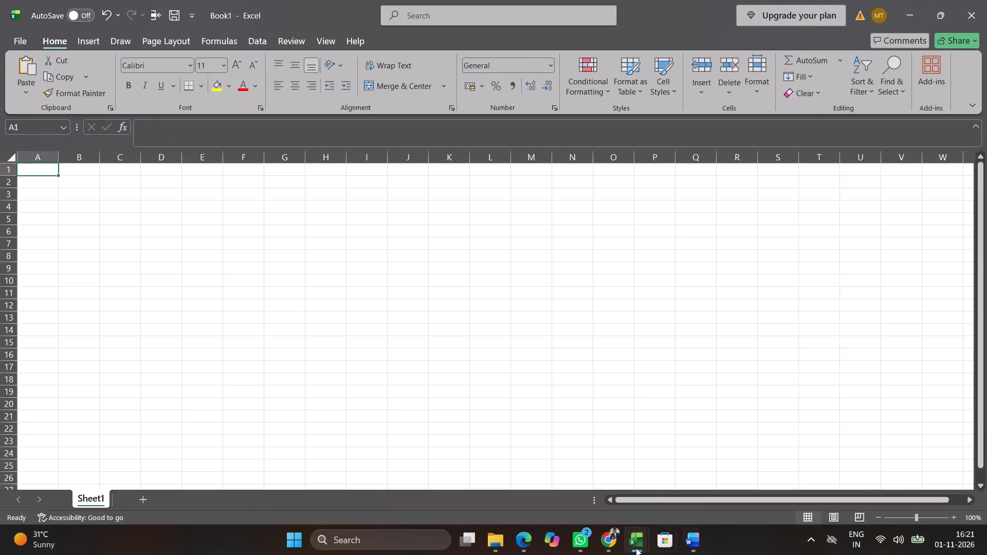
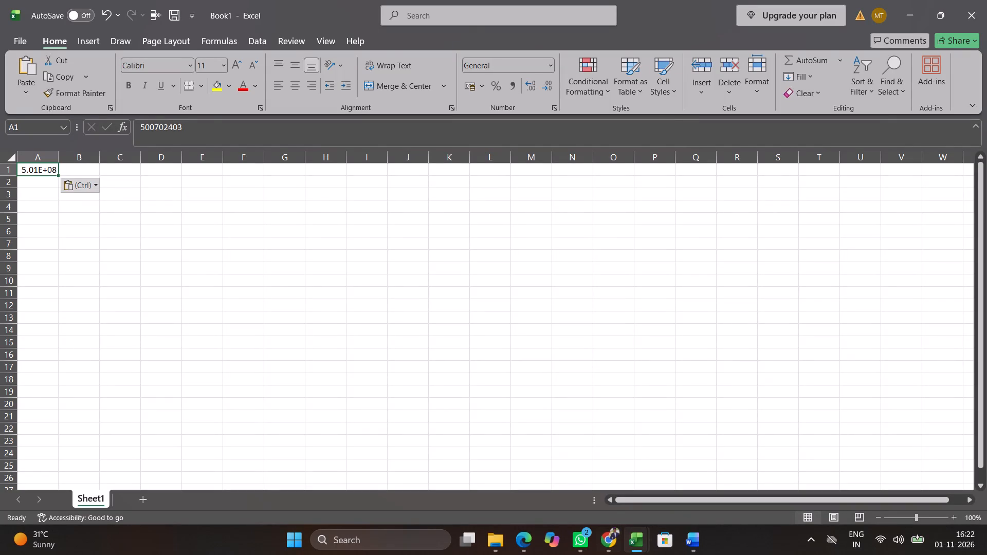
Clear the pasted number from cell A1 of the blank workbook.
key(BackSpace)
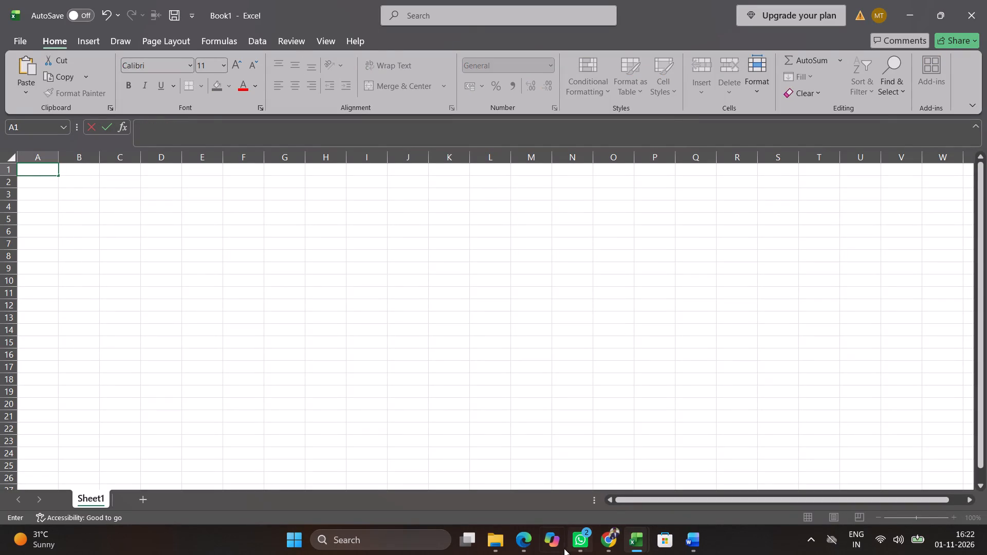
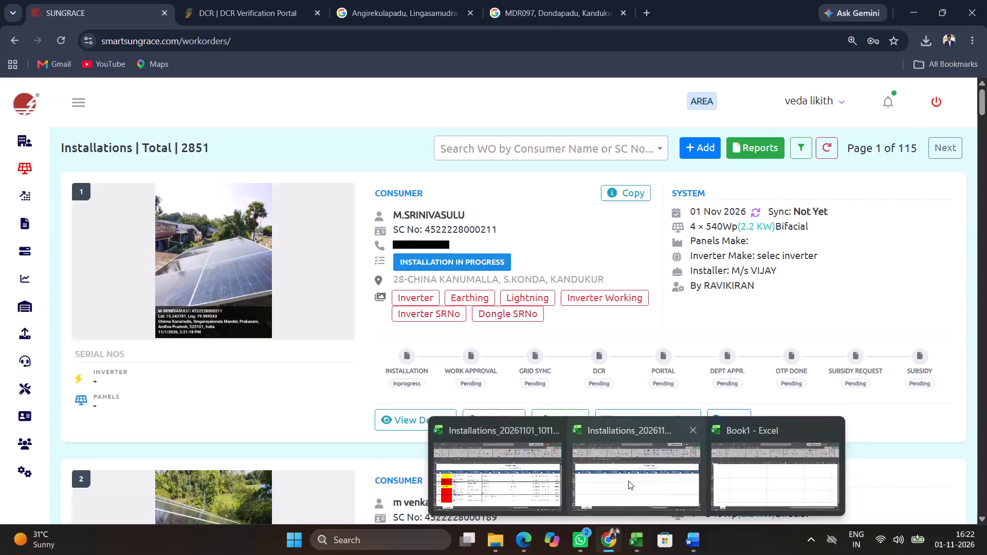
click(756, 492)
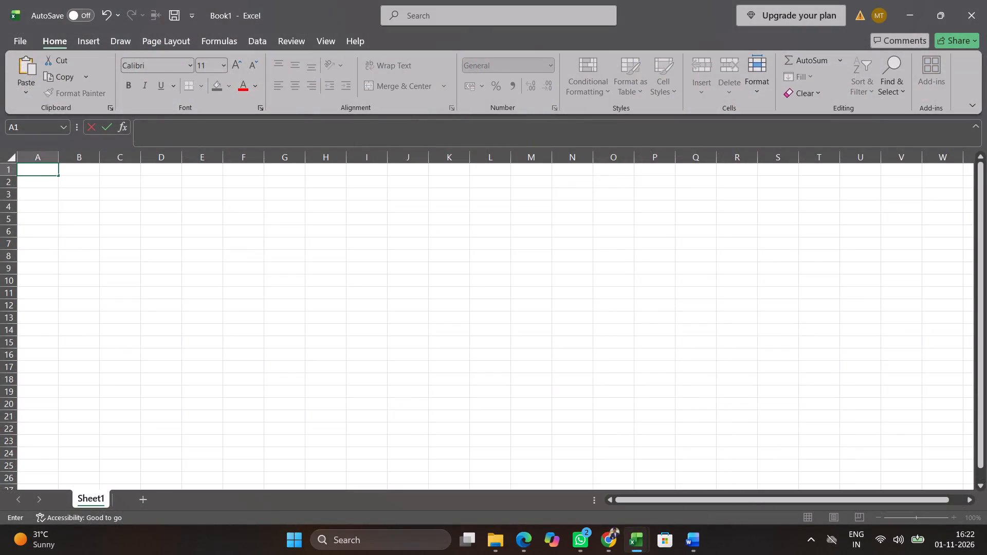
key(ctrl+v)
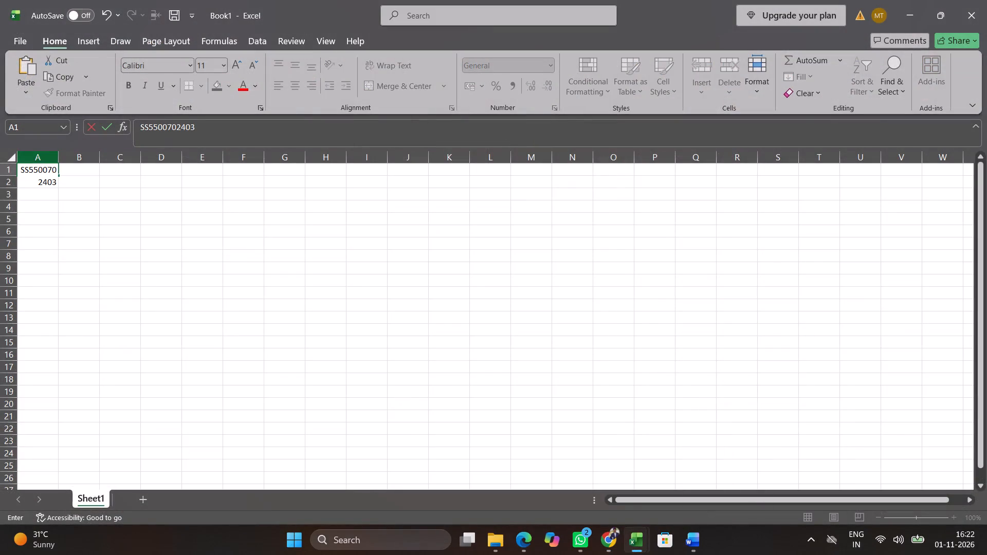
key(Return)
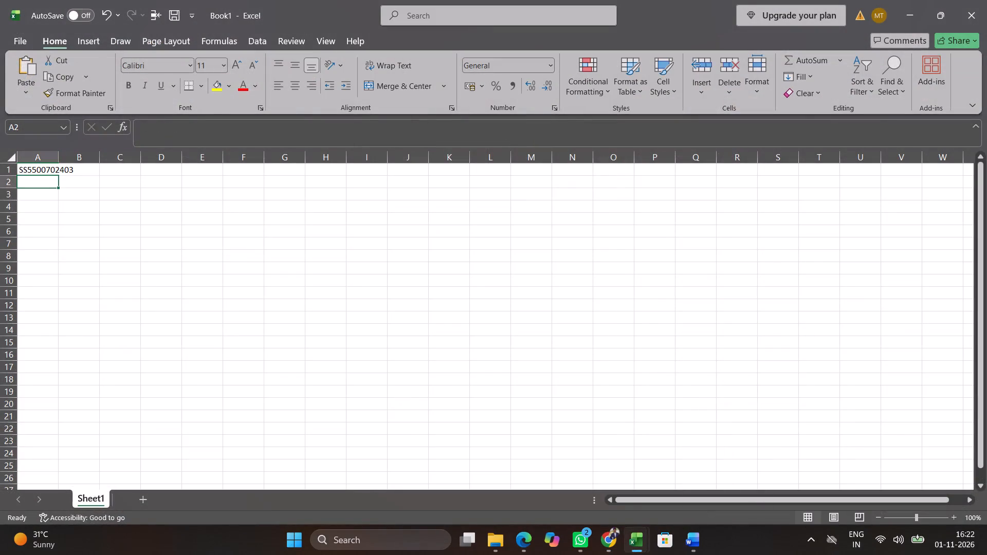
Widen column A to roughly three times its default width so the pasted number fits with room to spare.
drag(59, 157, 107, 164)
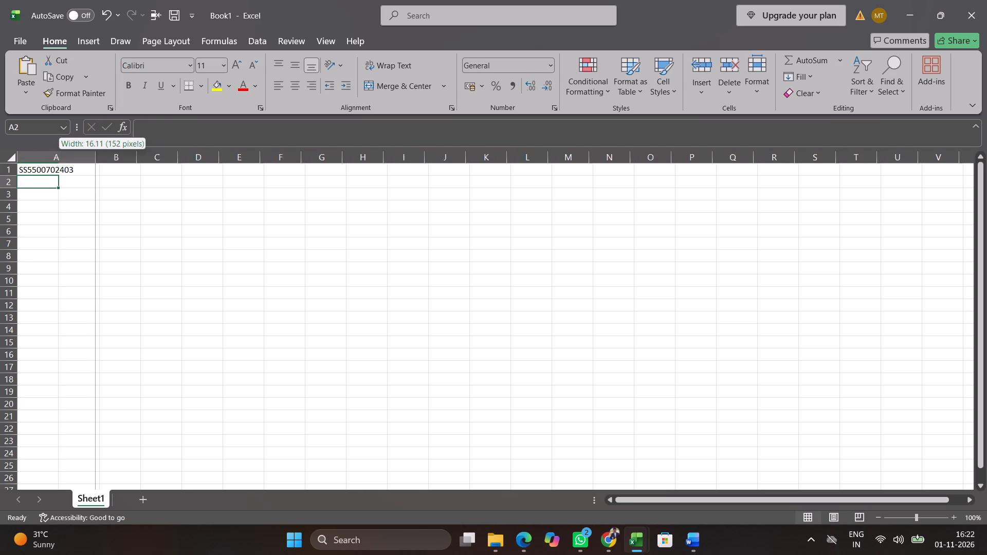
drag(107, 164, 159, 168)
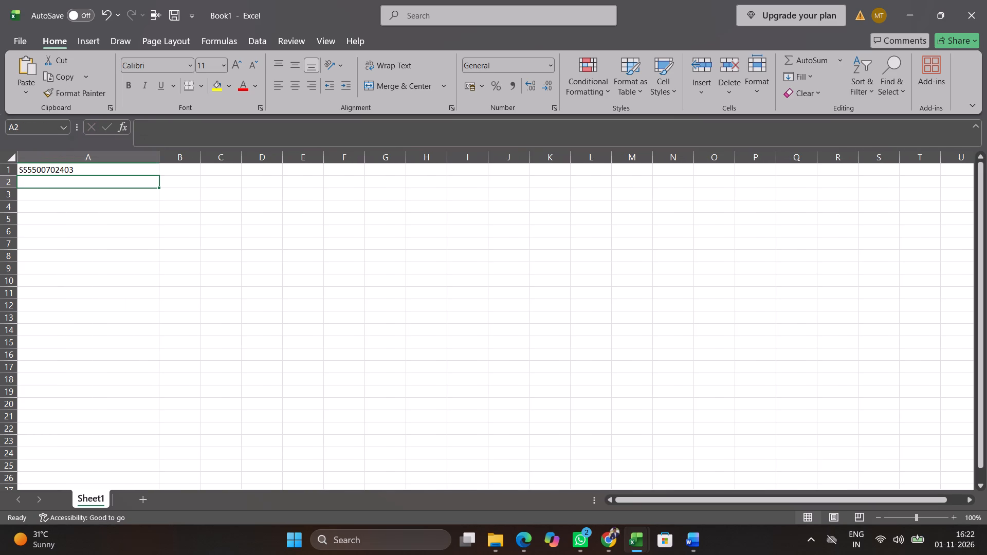
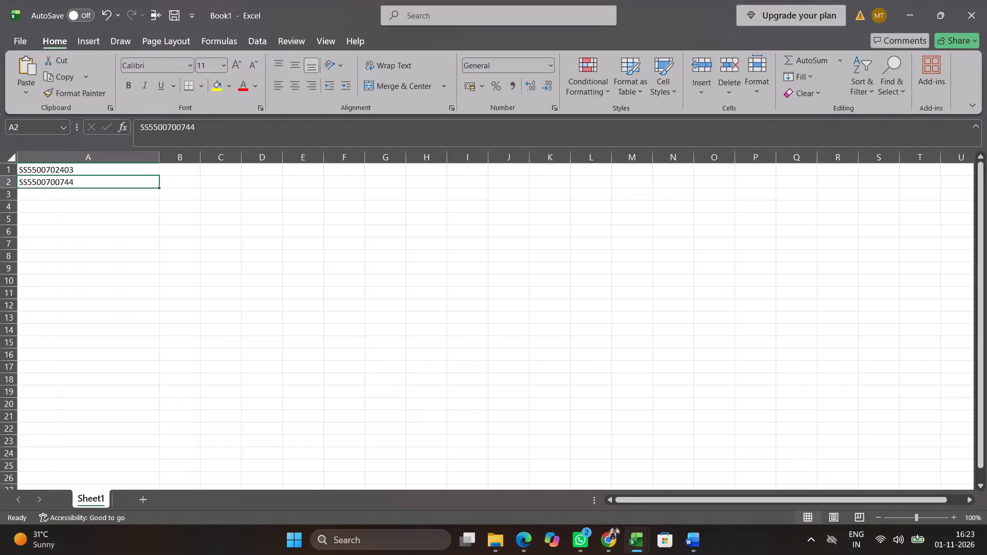
key(Down)
key(ctrl+v)
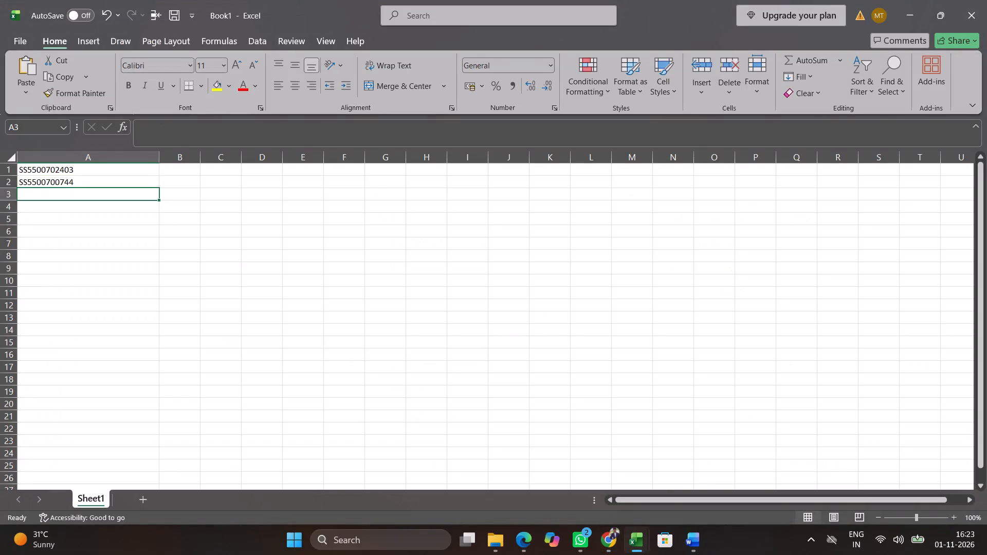
Switch to WhatsApp.
click(582, 526)
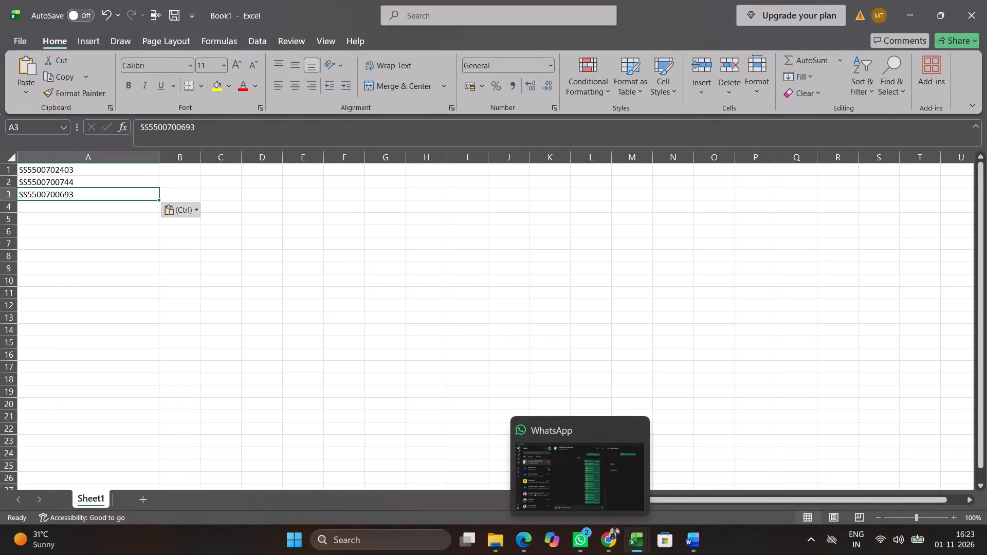
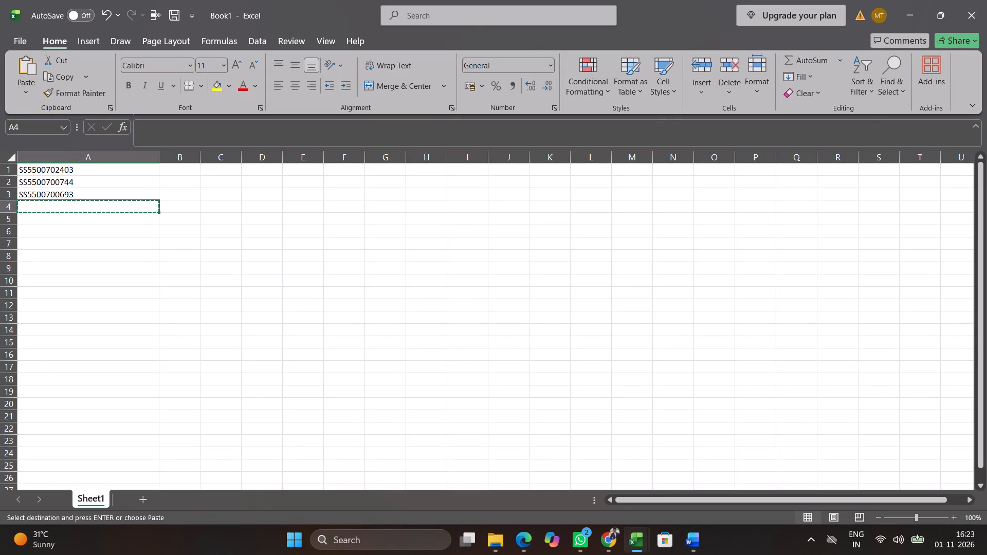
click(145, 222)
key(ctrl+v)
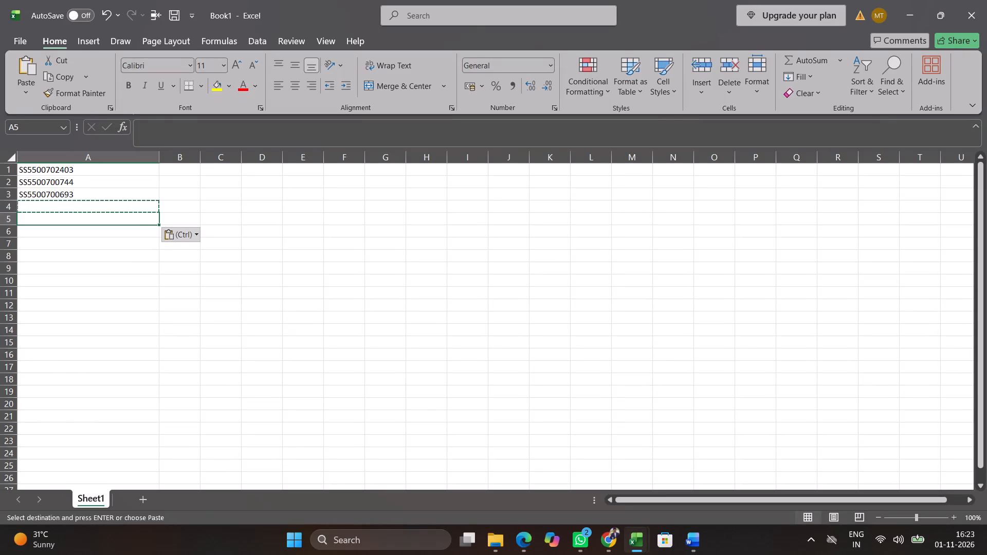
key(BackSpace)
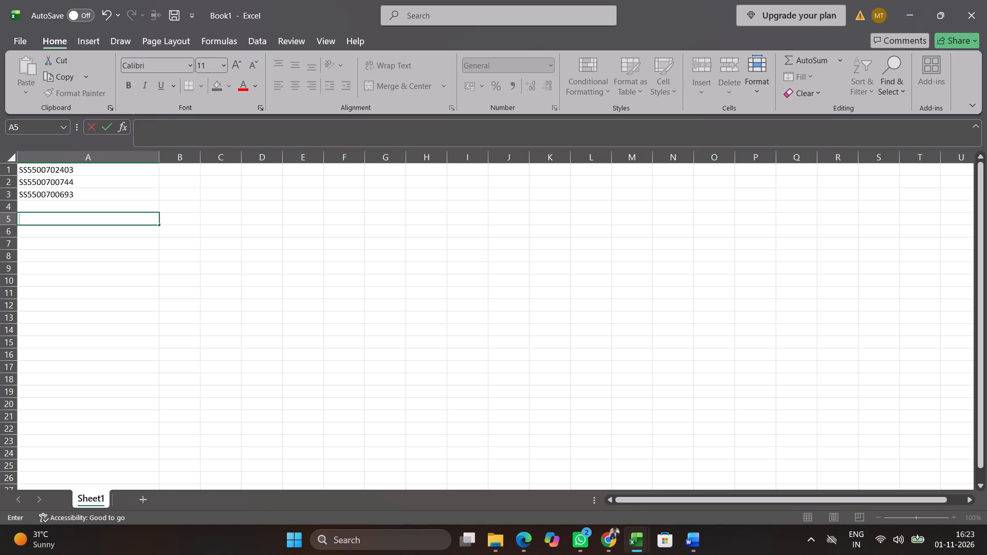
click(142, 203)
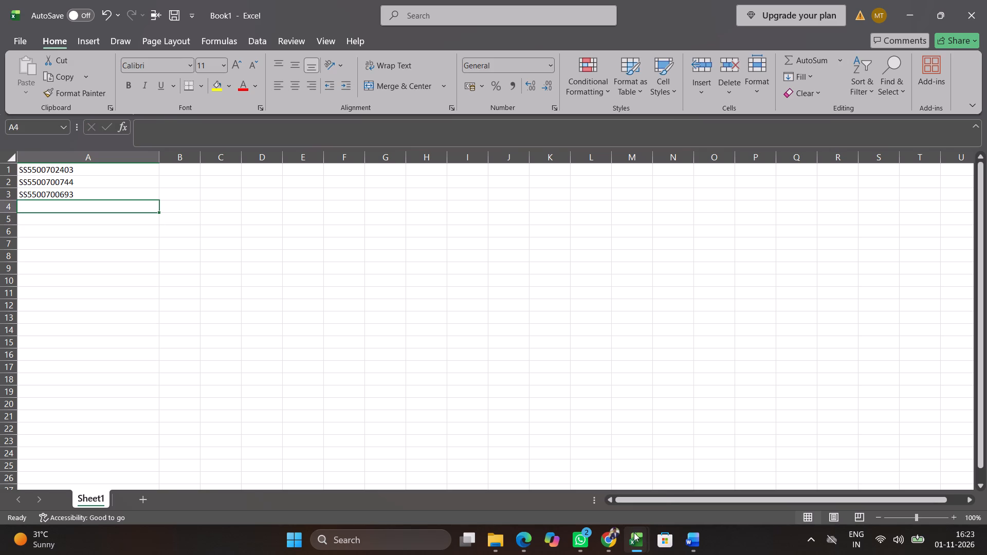
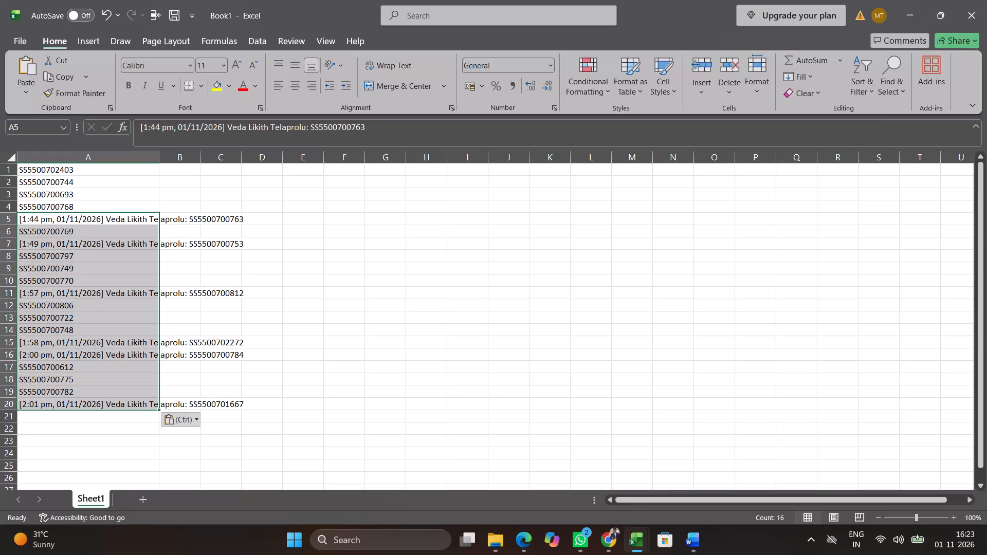
Open cell B20, next to the last pasted serial-number entry, for editing.
double_click(188, 404)
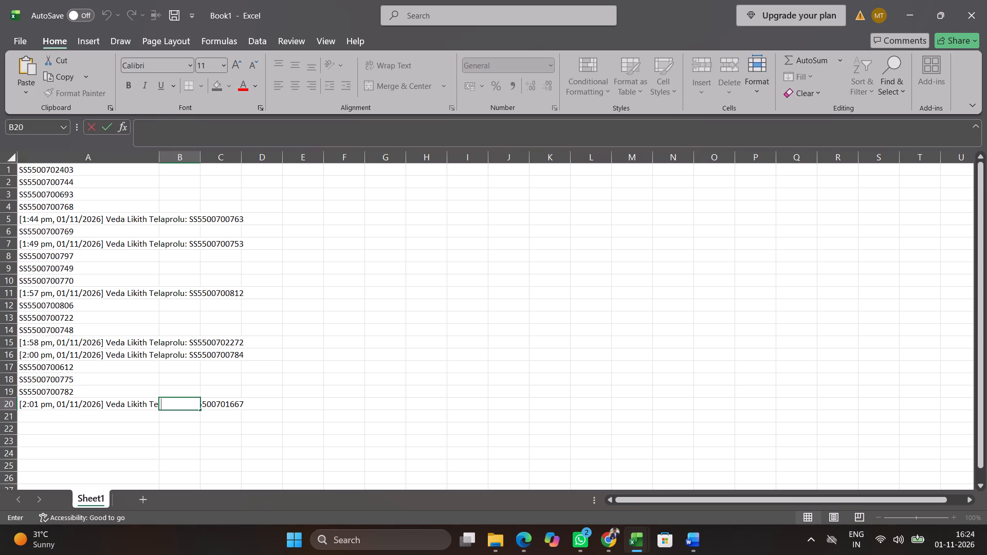
Widen column A to nearly three times its current width so the longest entries fit inside it.
key(Return)
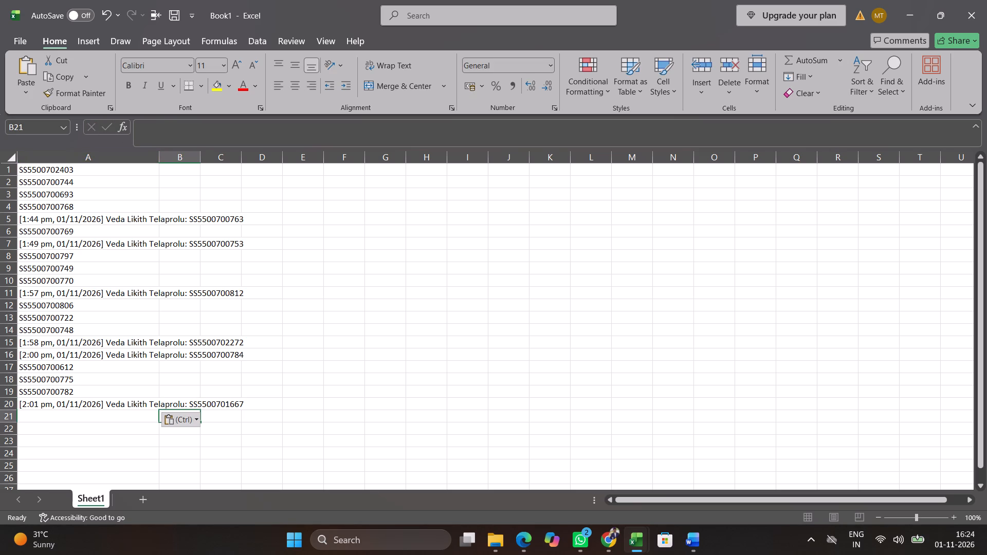
drag(160, 158, 406, 155)
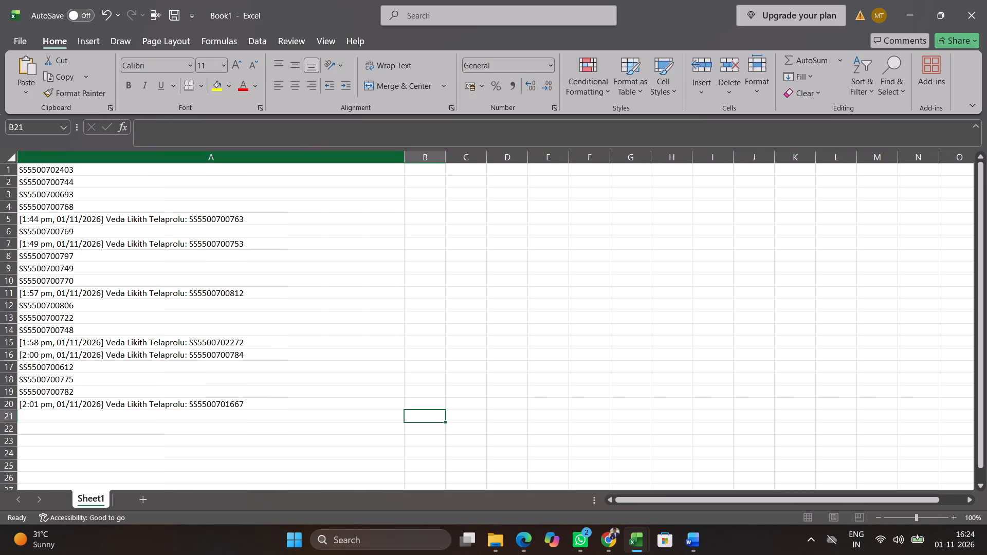
double_click(255, 409)
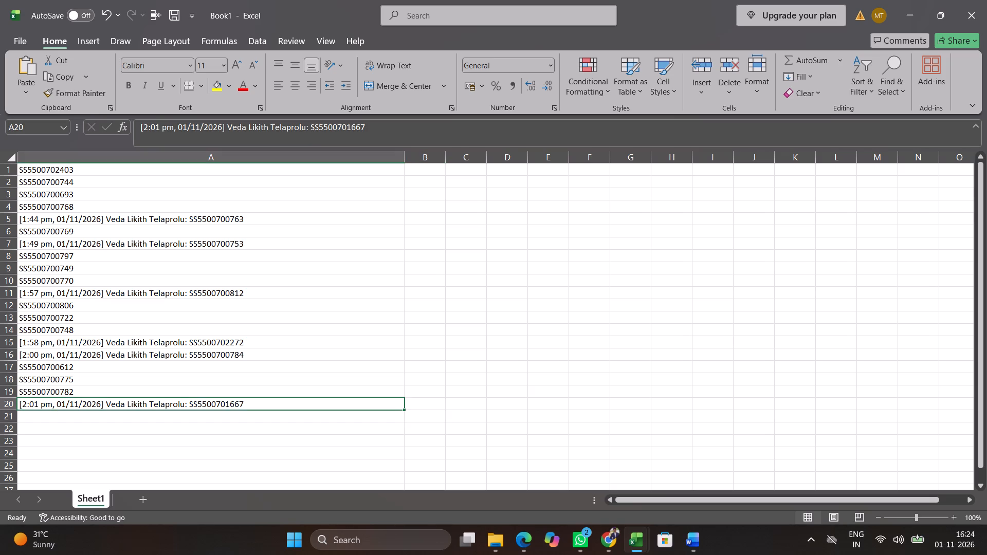
double_click(255, 405)
key(Left)
key(Left)
key(Left)
key(Left)
key(Left)
key(Left)
key(Left)
key(Left)
key(Left)
key(Left)
key(Left)
key(Left)
key(Left)
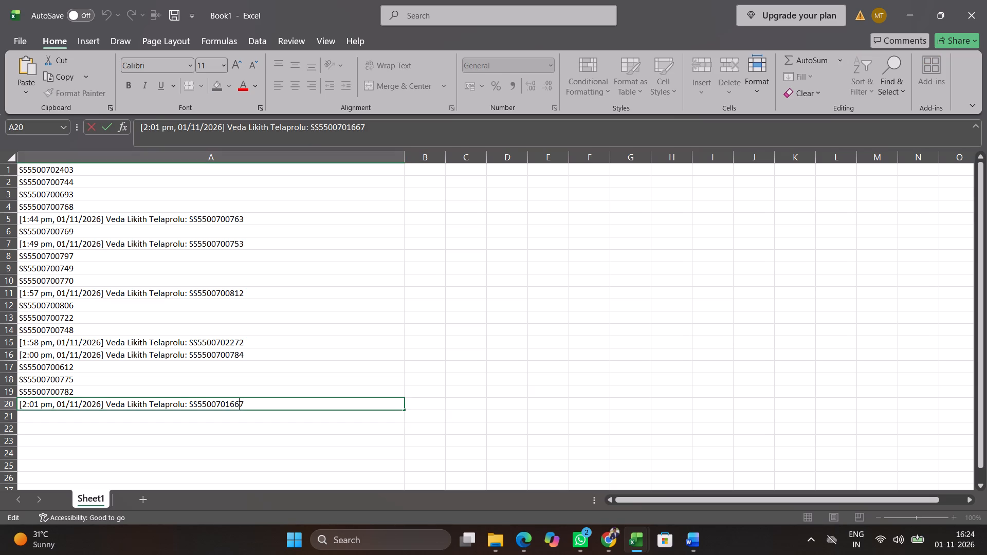
key(Left)
key(Left)
key(Right)
key(Right)
key(Right)
key(BackSpace)
key(BackSpace)
key(BackSpace)
key(BackSpace)
key(BackSpace)
key(BackSpace)
key(BackSpace)
key(BackSpace)
key(BackSpace)
key(BackSpace)
key(BackSpace)
key(BackSpace)
key(BackSpace)
key(BackSpace)
key(BackSpace)
key(BackSpace)
key(BackSpace)
key(BackSpace)
key(BackSpace)
key(BackSpace)
key(BackSpace)
key(BackSpace)
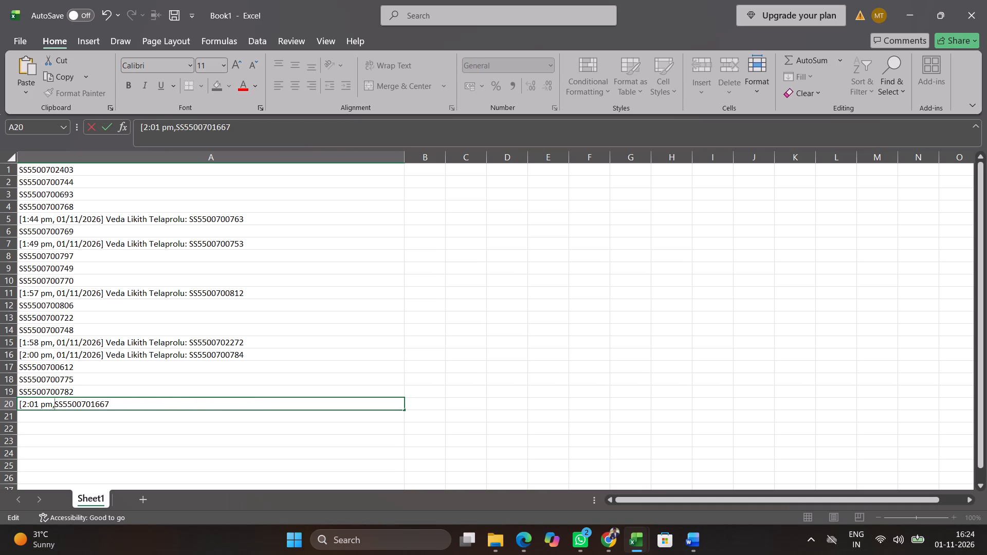
key(BackSpace)
key(BackSpace)
key(BackSpace)
key(BackSpace)
key(BackSpace)
key(BackSpace)
key(BackSpace)
key(BackSpace)
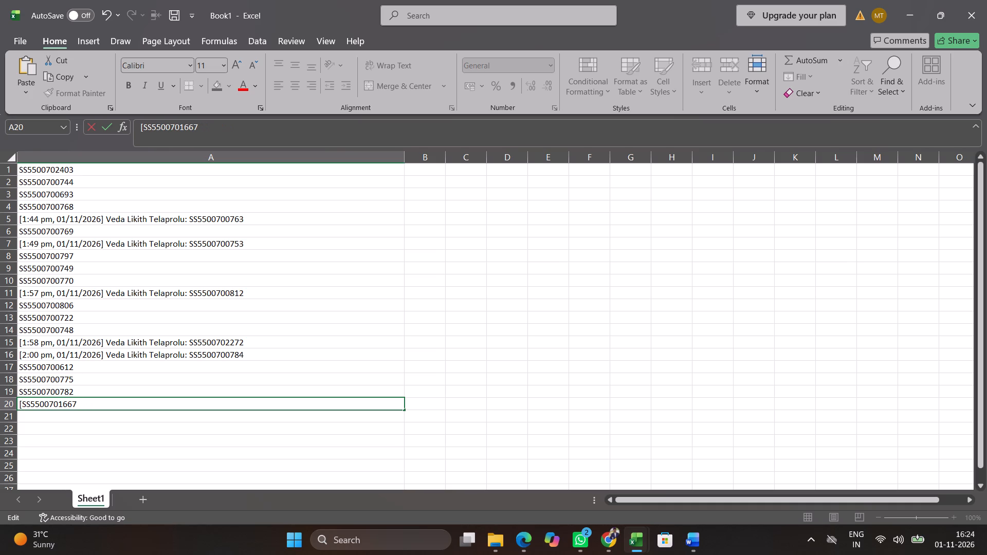
key(BackSpace)
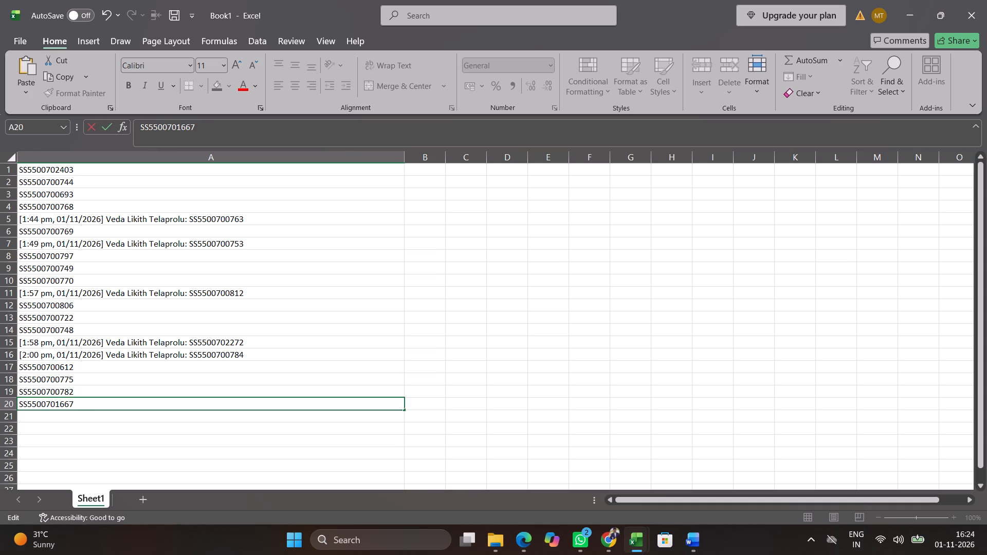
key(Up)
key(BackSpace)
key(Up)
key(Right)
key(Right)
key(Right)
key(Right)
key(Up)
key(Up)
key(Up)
triple_click(190, 356)
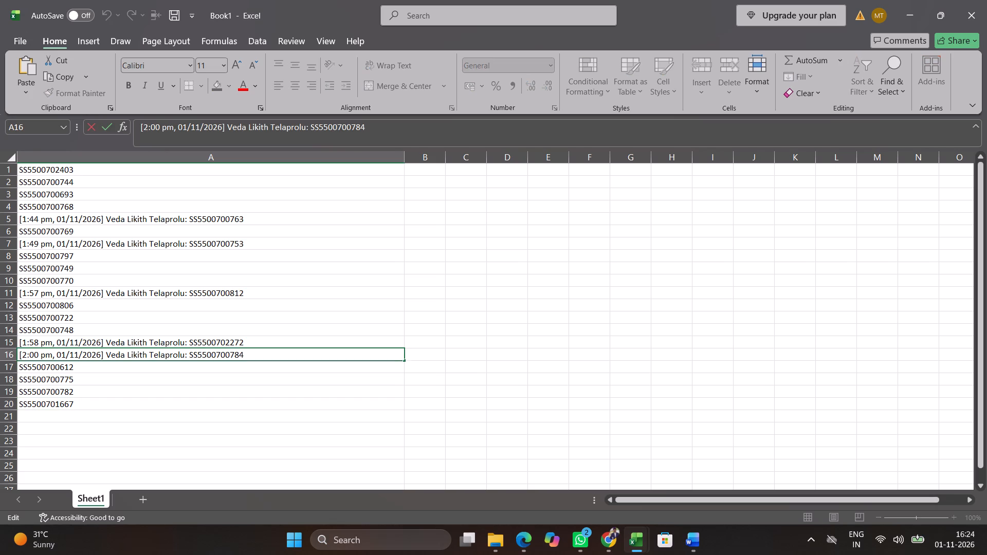
click(188, 354)
key(BackSpace)
key(BackSpace)
key(BackSpace)
key(BackSpace)
key(BackSpace)
key(BackSpace)
key(BackSpace)
key(BackSpace)
key(BackSpace)
key(BackSpace)
key(BackSpace)
key(BackSpace)
key(BackSpace)
key(BackSpace)
key(BackSpace)
key(BackSpace)
key(BackSpace)
key(BackSpace)
key(BackSpace)
key(BackSpace)
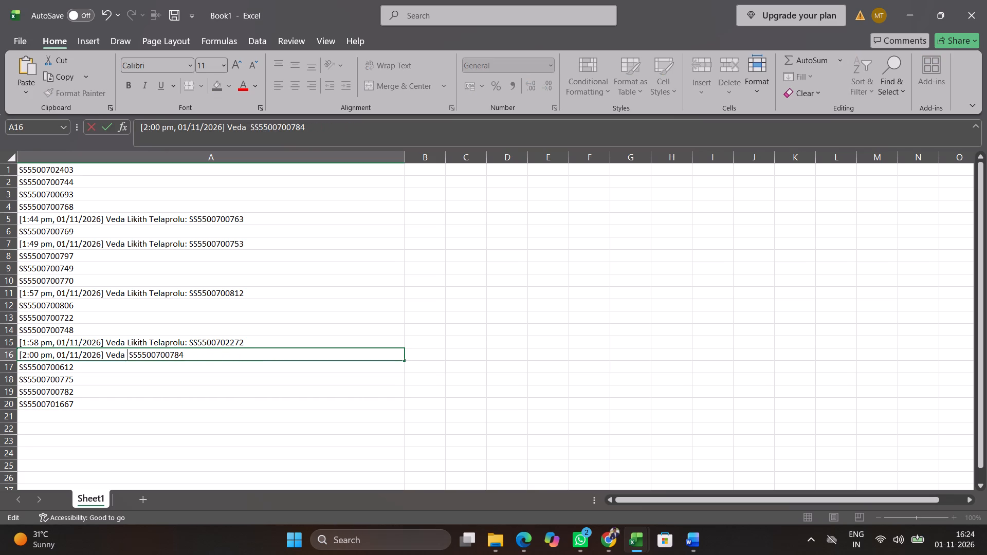
key(Right)
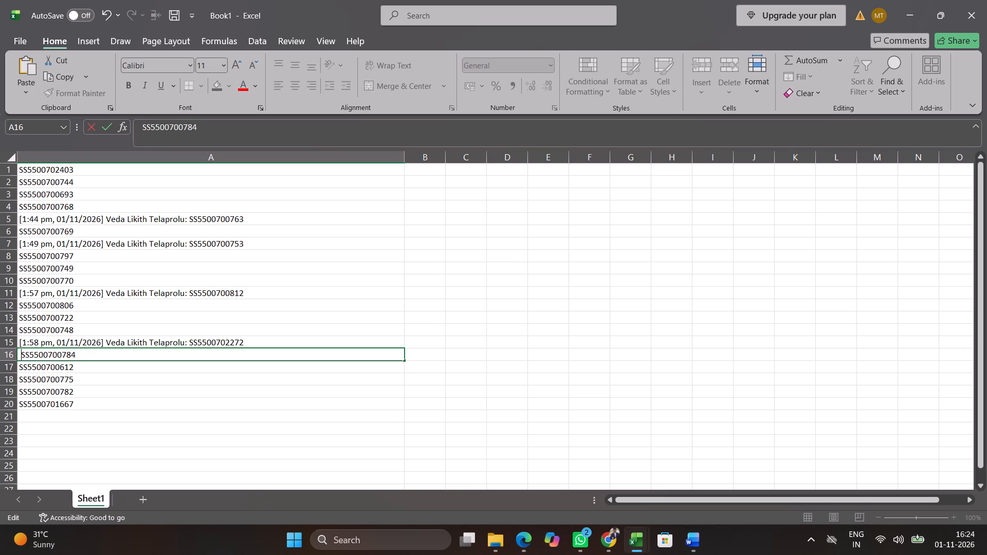
key(Right)
key(Left)
key(BackSpace)
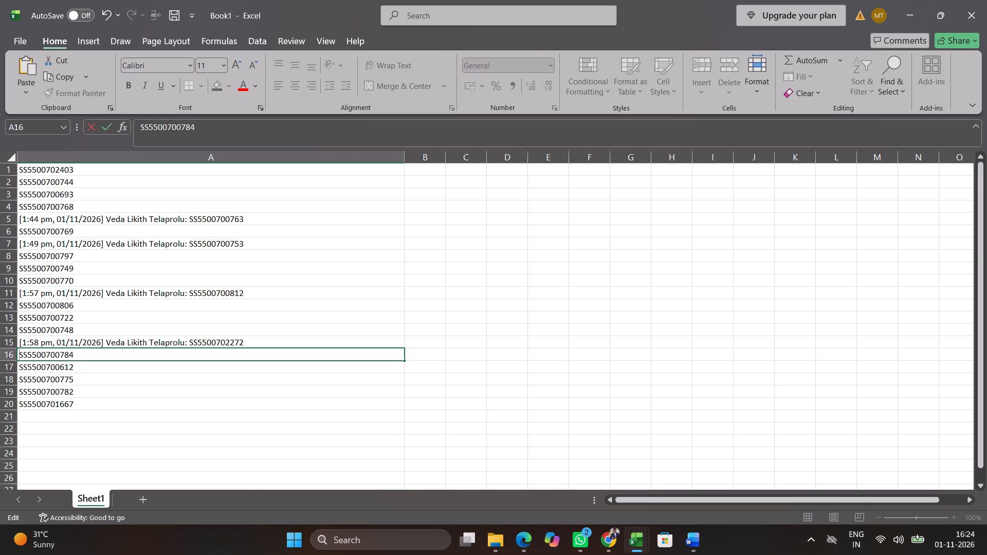
key(BackSpace)
key(BackSpace)
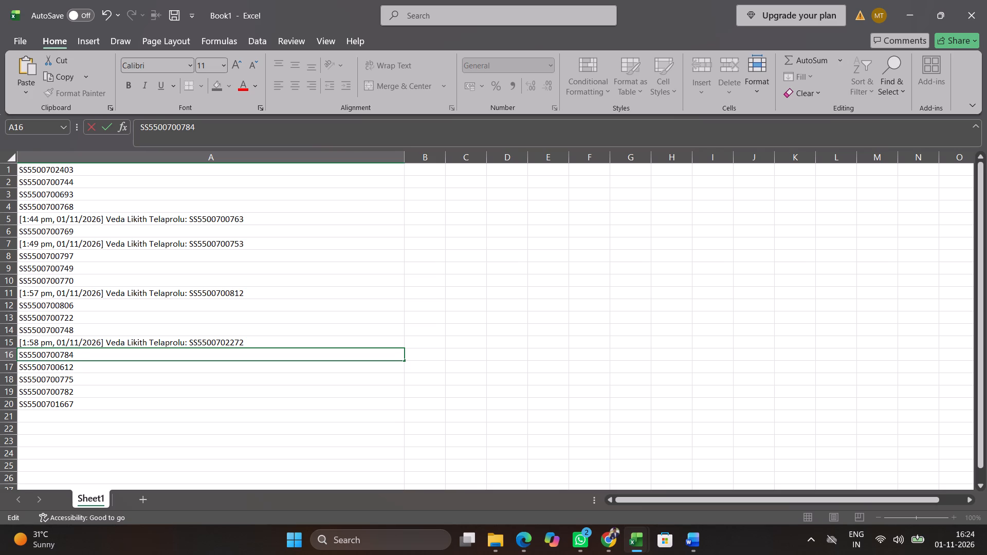
double_click(188, 342)
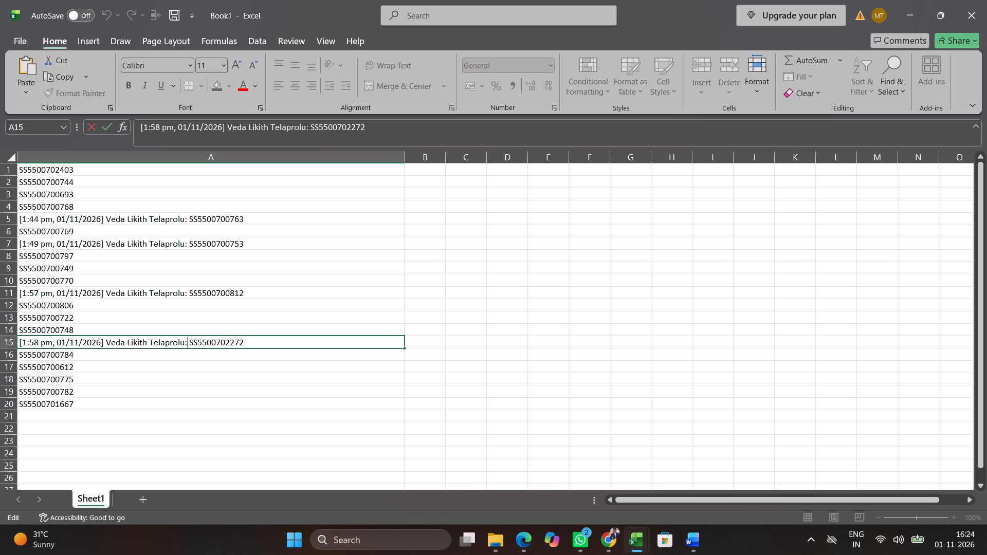
key(BackSpace)
key(BackSpace)
key(BackSpace)
key(BackSpace)
key(BackSpace)
key(BackSpace)
key(BackSpace)
key(BackSpace)
key(BackSpace)
key(BackSpace)
key(BackSpace)
key(BackSpace)
key(BackSpace)
key(BackSpace)
key(BackSpace)
key(BackSpace)
key(BackSpace)
key(BackSpace)
key(BackSpace)
key(BackSpace)
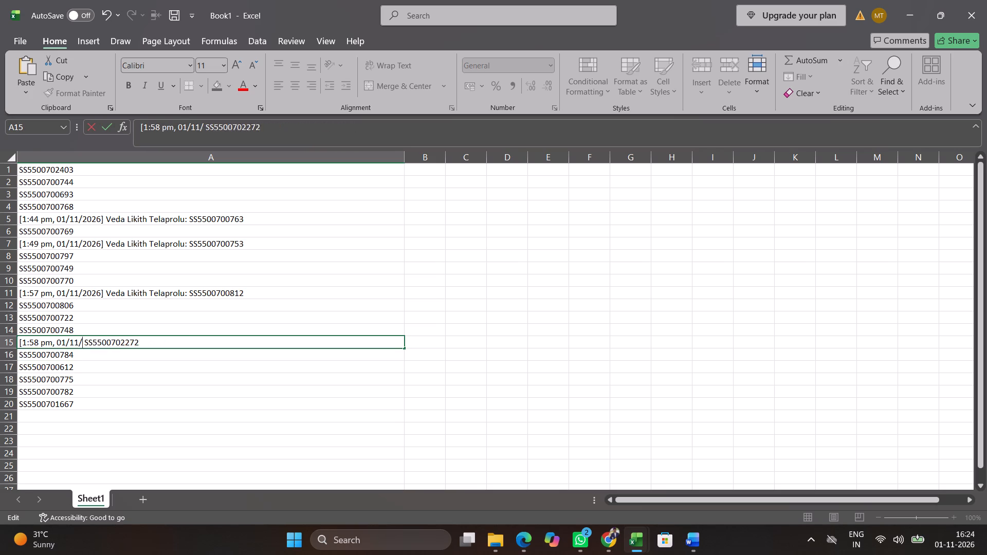
key(Right)
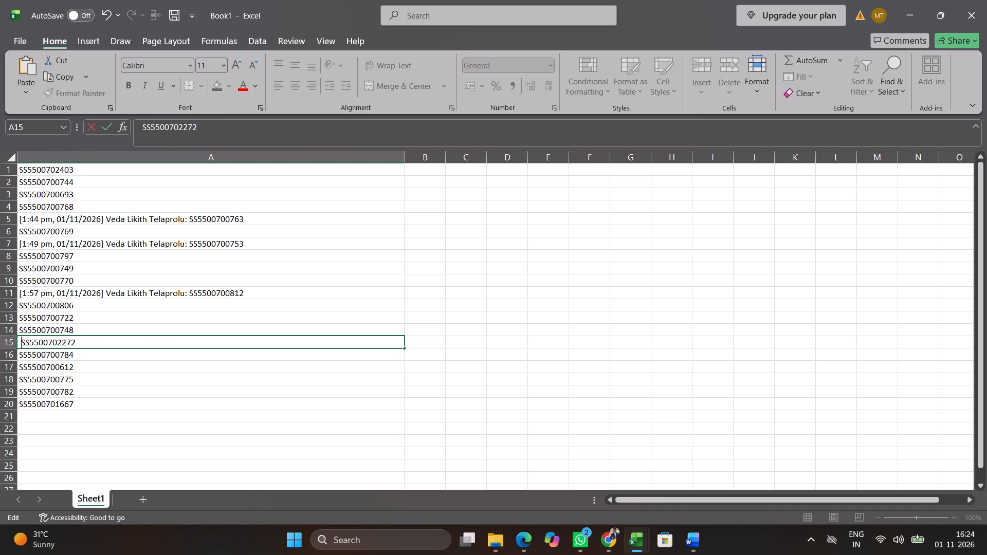
key(BackSpace)
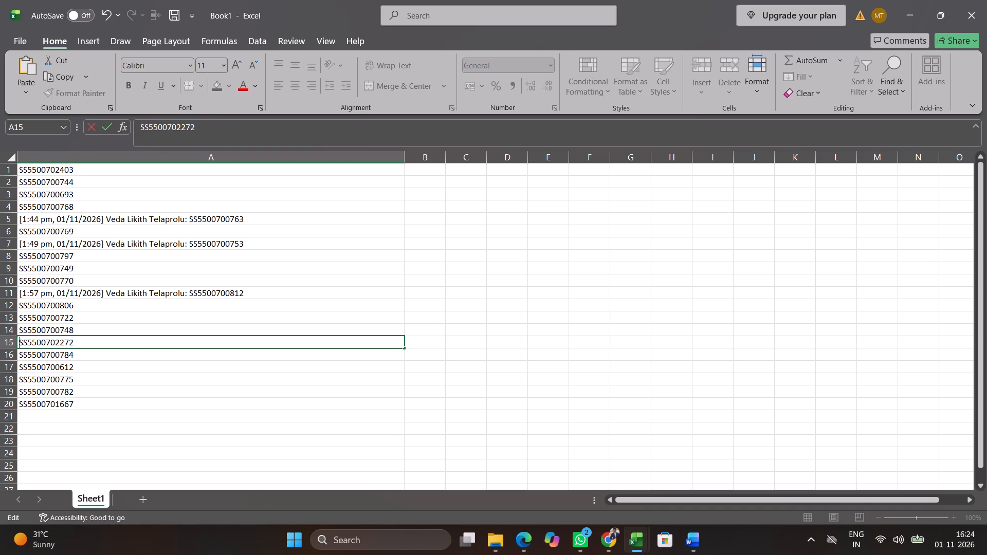
double_click(193, 297)
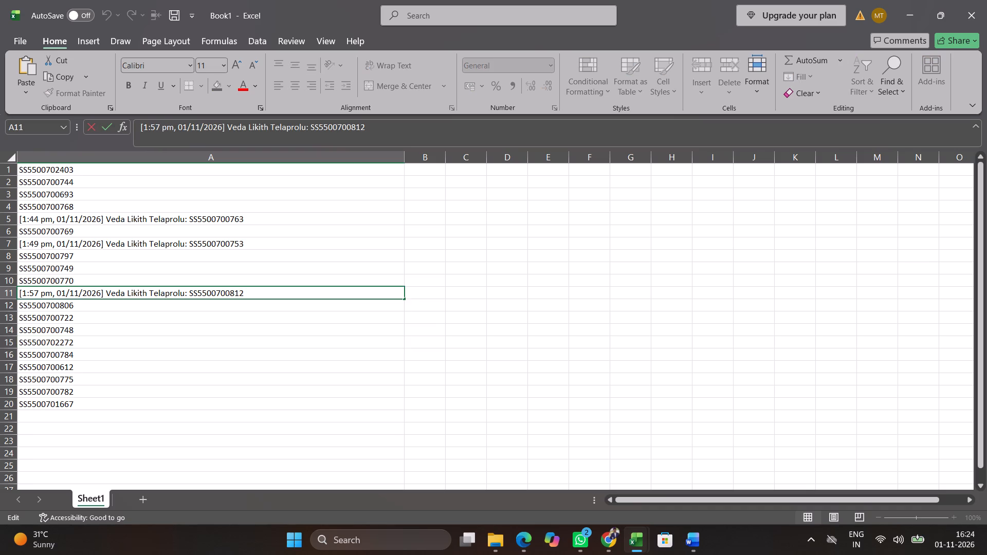
key(Left)
key(BackSpace)
key(BackSpace)
key(BackSpace)
key(BackSpace)
key(BackSpace)
key(BackSpace)
key(BackSpace)
key(BackSpace)
key(BackSpace)
key(BackSpace)
key(BackSpace)
key(BackSpace)
key(BackSpace)
key(BackSpace)
key(BackSpace)
key(BackSpace)
key(BackSpace)
key(BackSpace)
key(BackSpace)
key(BackSpace)
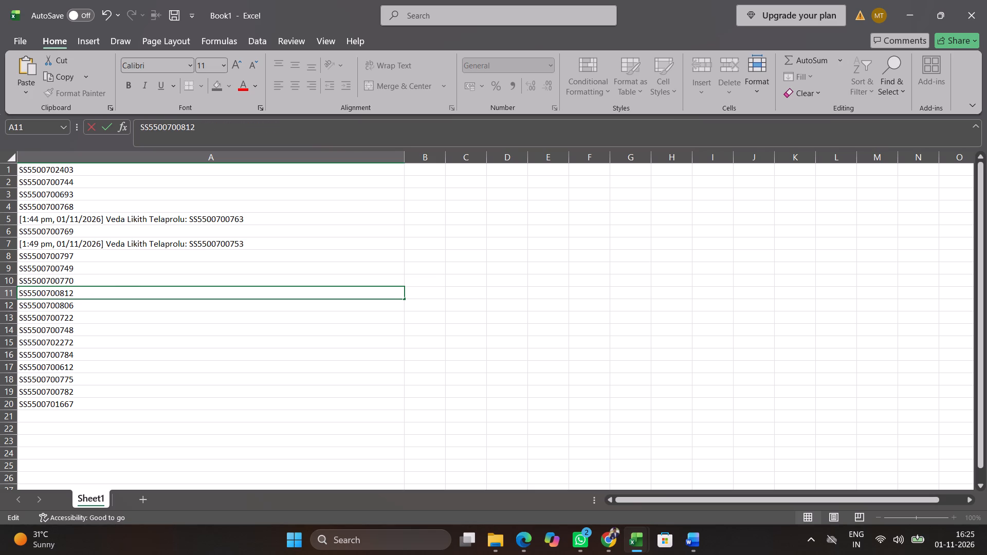
double_click(191, 246)
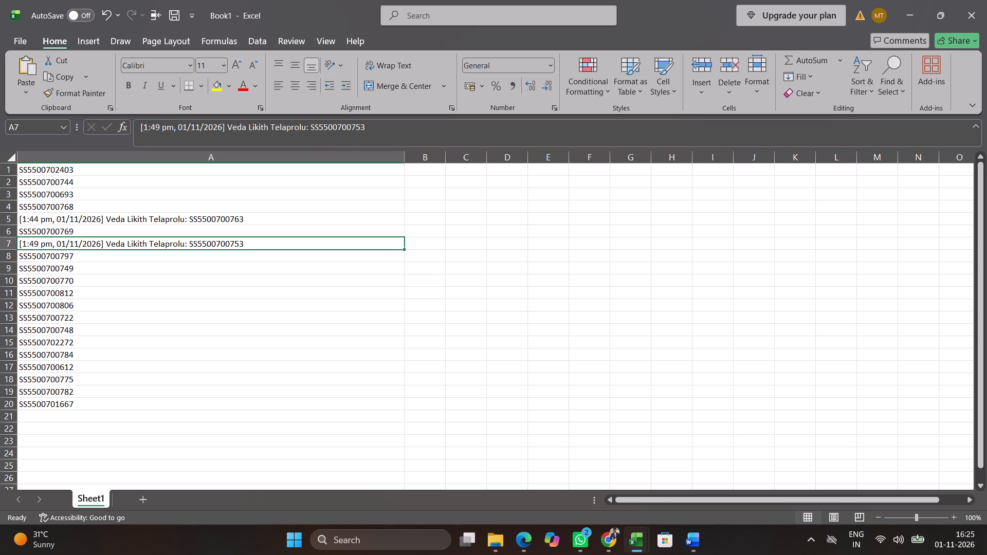
key(BackSpace)
key(BackSpace)
key(BackSpace)
key(BackSpace)
key(BackSpace)
key(BackSpace)
key(BackSpace)
key(BackSpace)
key(BackSpace)
key(BackSpace)
key(BackSpace)
key(BackSpace)
key(BackSpace)
key(BackSpace)
key(BackSpace)
key(BackSpace)
key(BackSpace)
key(BackSpace)
key(BackSpace)
key(BackSpace)
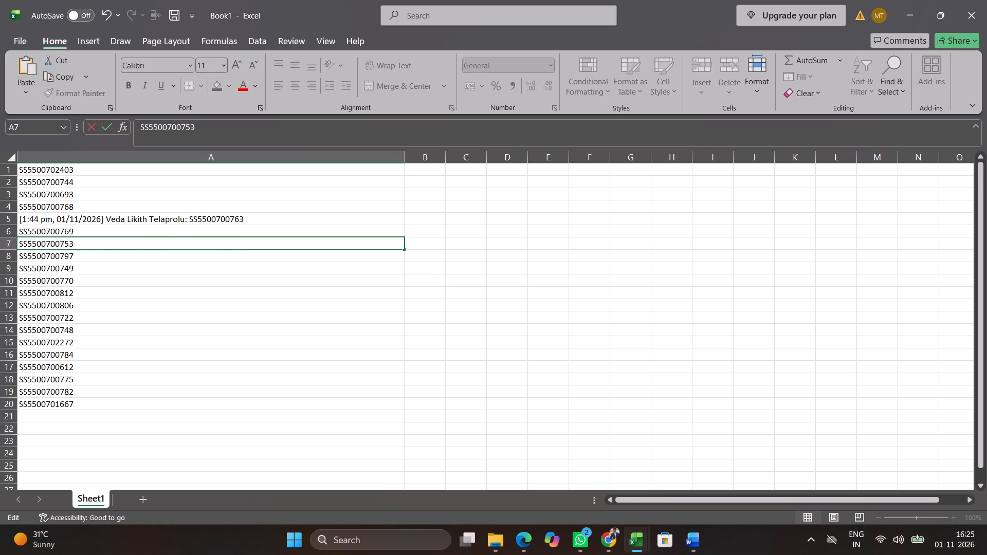
double_click(188, 218)
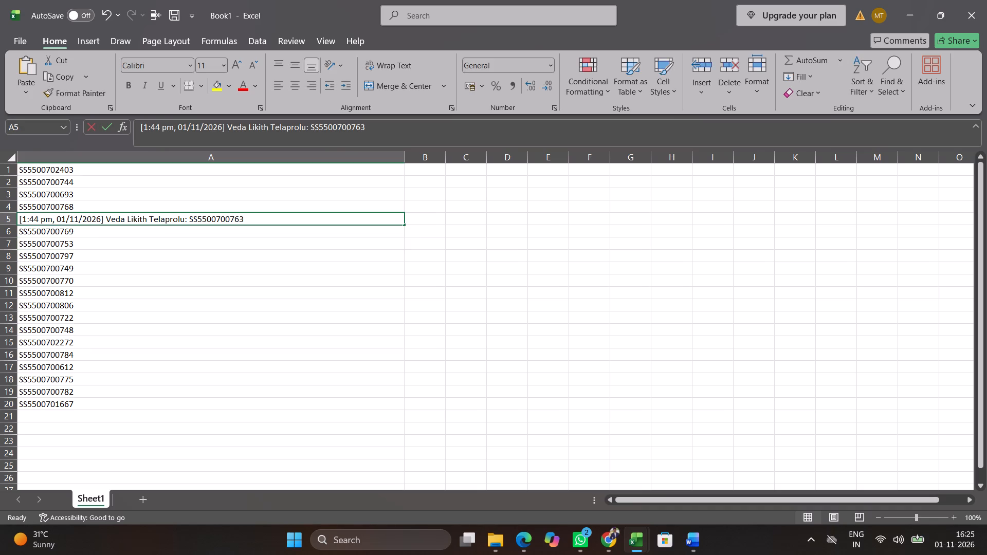
key(BackSpace)
key(BackSpace)
key(BackSpace)
key(BackSpace)
key(BackSpace)
key(BackSpace)
key(BackSpace)
key(BackSpace)
key(BackSpace)
key(BackSpace)
key(BackSpace)
key(BackSpace)
key(BackSpace)
key(BackSpace)
key(BackSpace)
key(BackSpace)
key(BackSpace)
key(BackSpace)
key(BackSpace)
key(BackSpace)
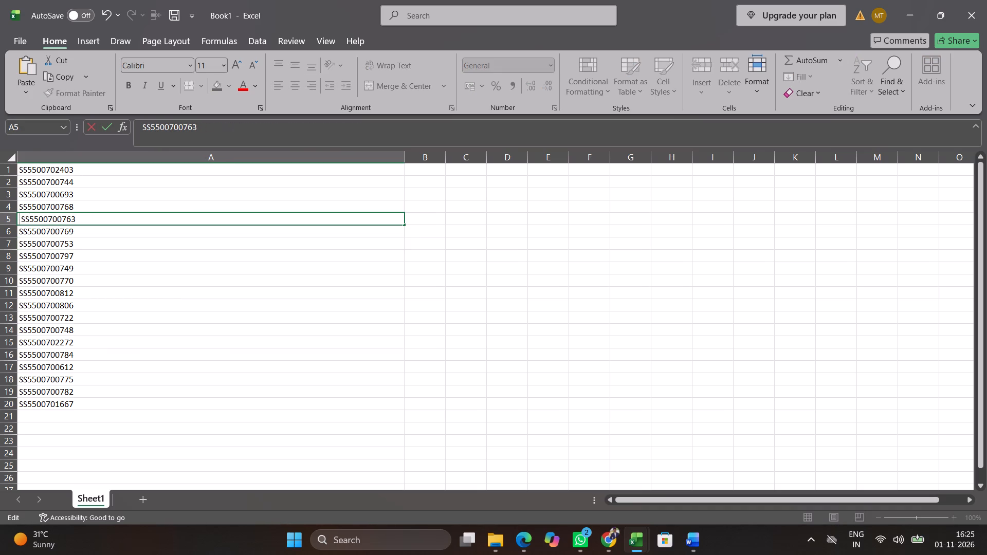
key(Right)
key(BackSpace)
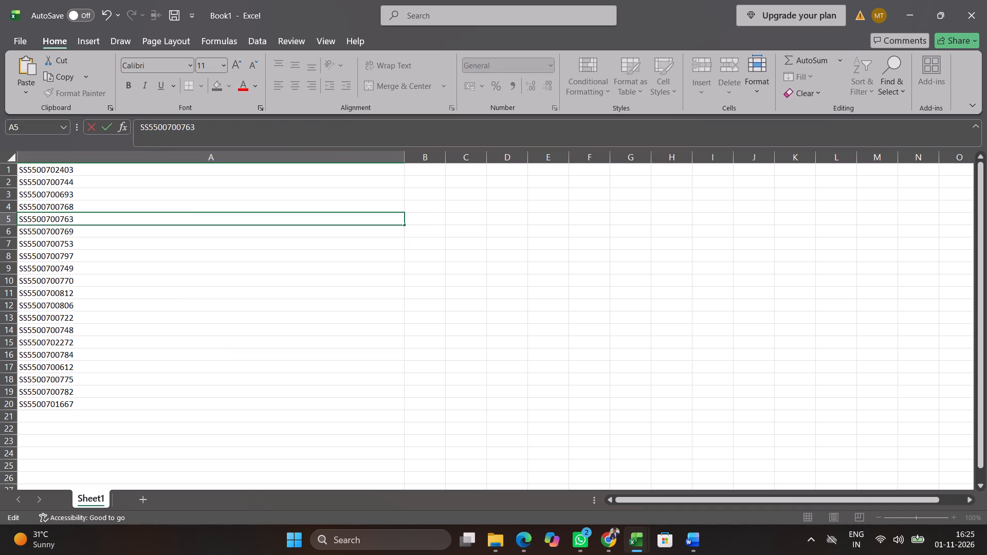
key(Return)
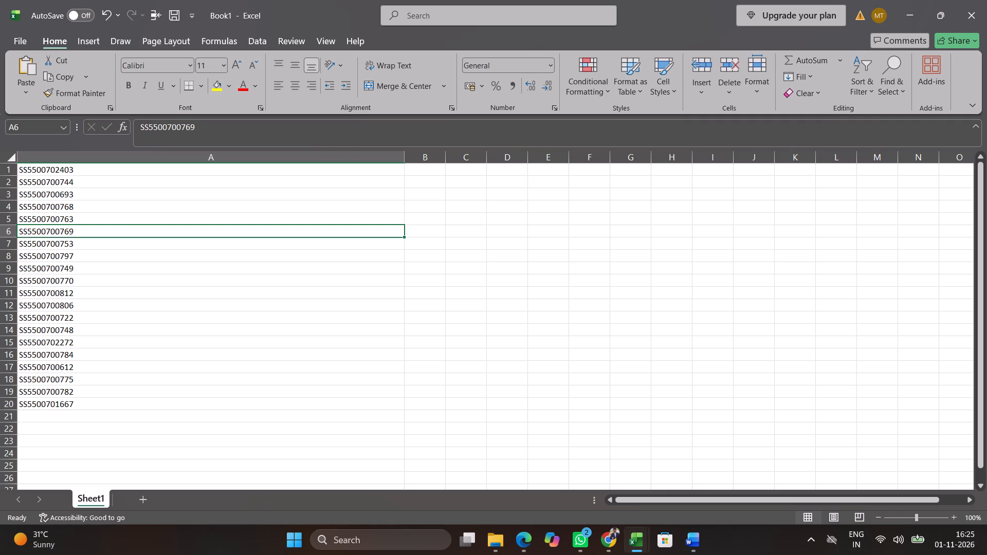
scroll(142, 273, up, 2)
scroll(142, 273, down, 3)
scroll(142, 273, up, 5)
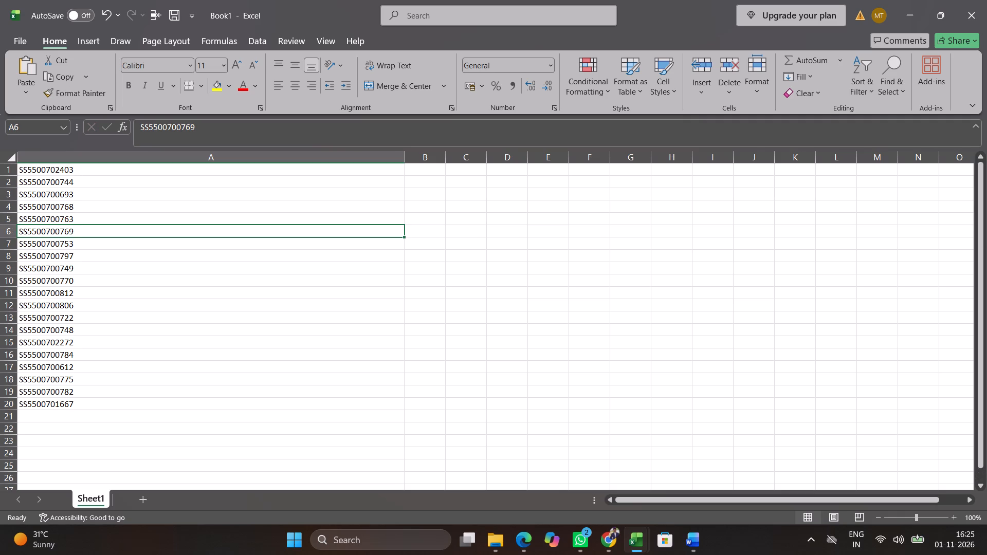
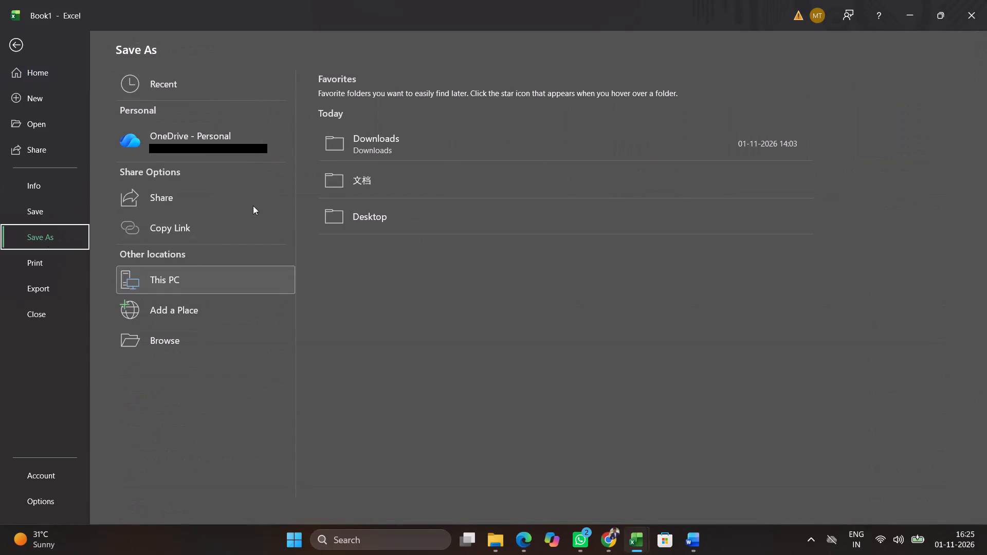
Save the workbook in the Downloads folder under the name "panles need to add".
click(358, 137)
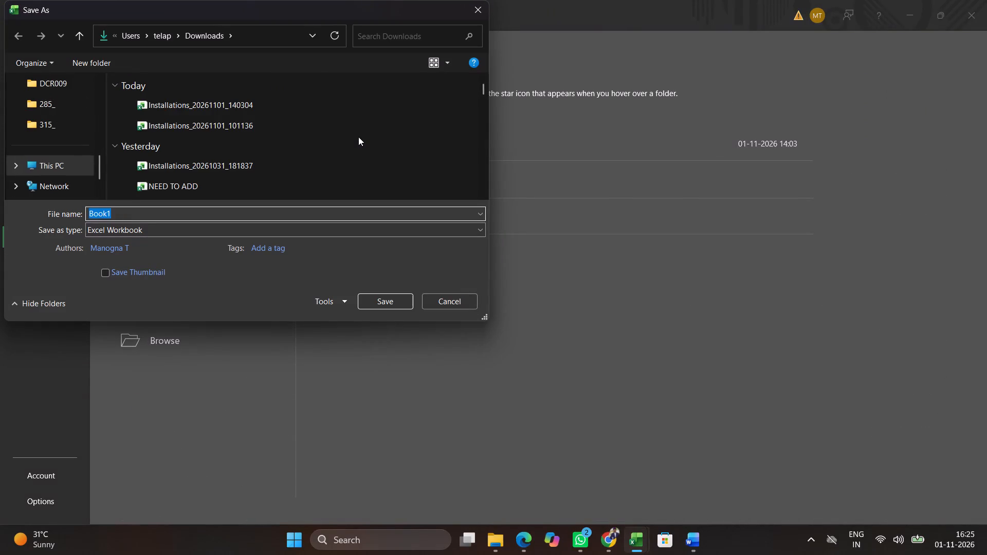
key(BackSpace)
key(BackSpace)
key(BackSpace)
key(BackSpace)
key(BackSpace)
key(BackSpace)
key(BackSpace)
Enter "panles need to add" as the file name for saving the serial-number workbook in the Downloads folder.
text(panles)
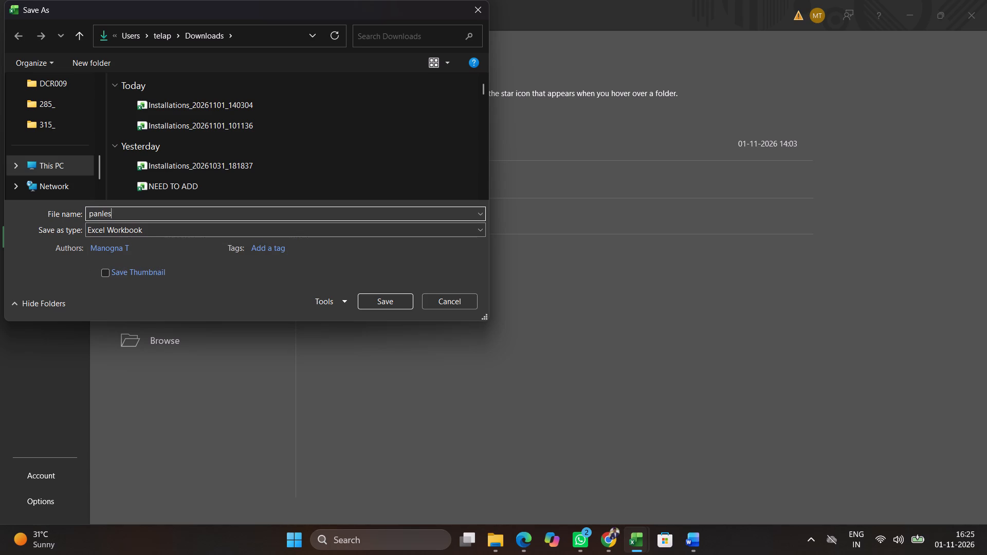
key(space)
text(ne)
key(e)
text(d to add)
click(376, 294)
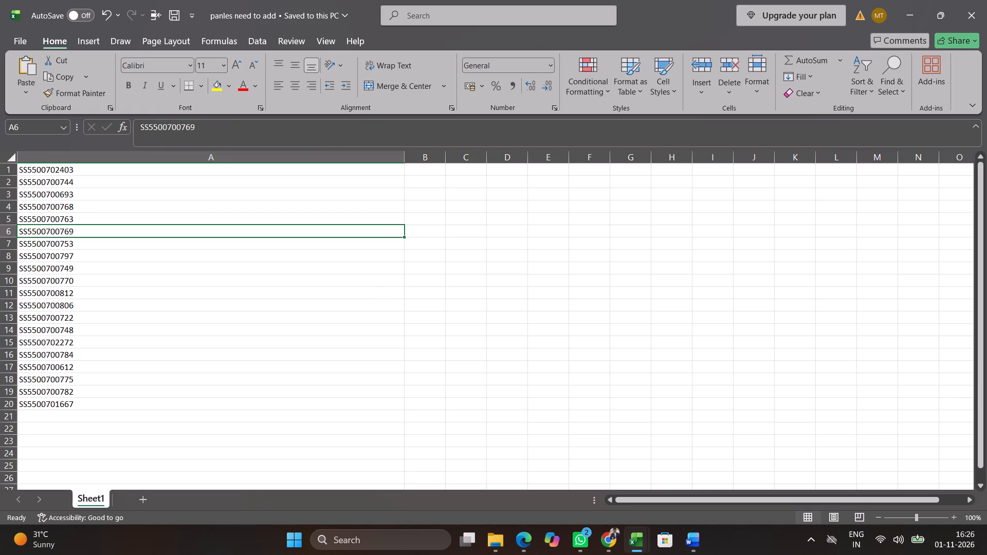
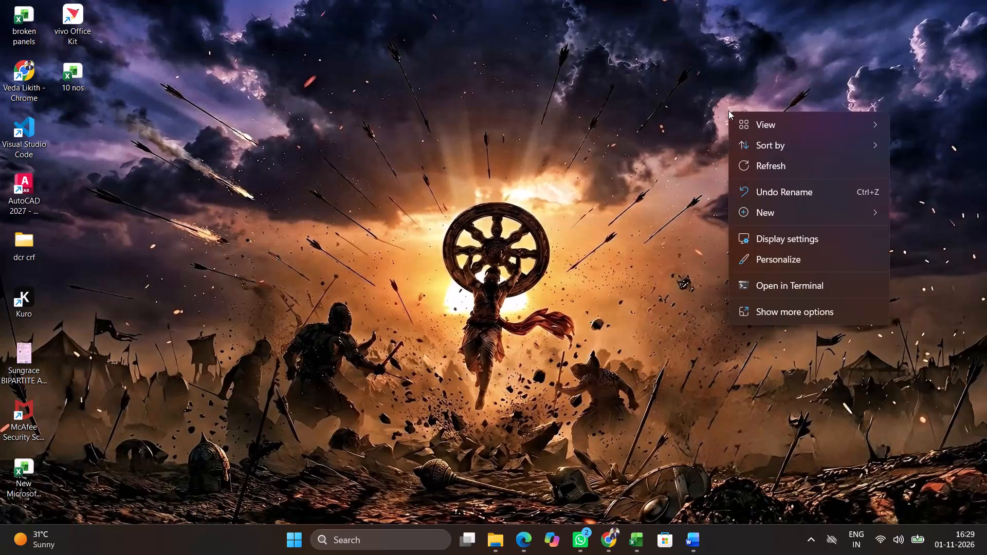
Refresh the desktop.
click(757, 163)
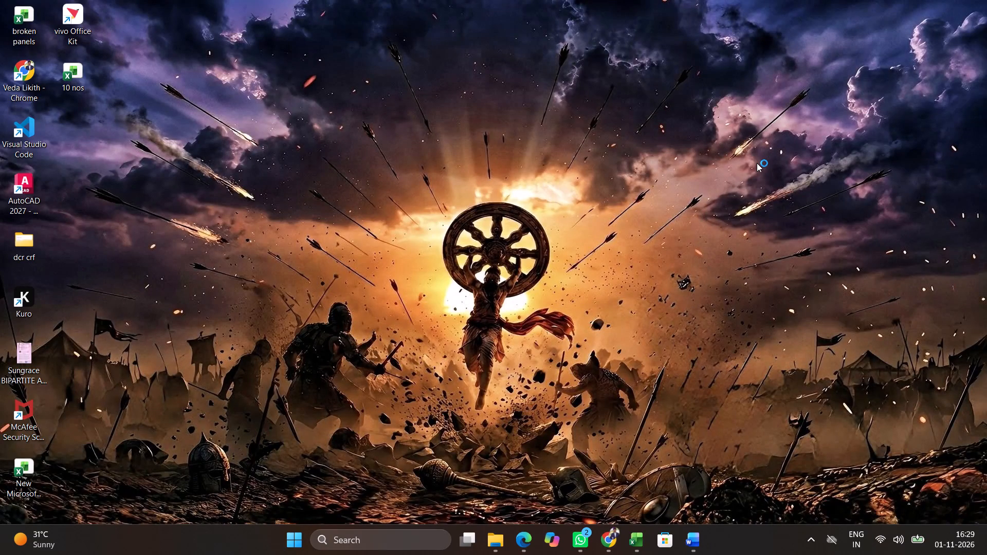
Put the computer to sleep using its power options.
click(287, 533)
click(656, 495)
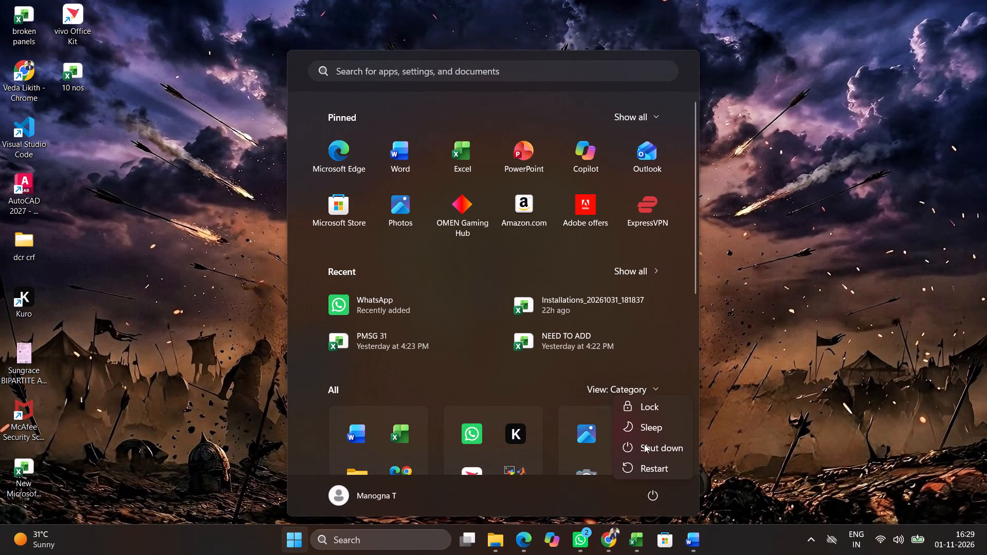
click(641, 431)
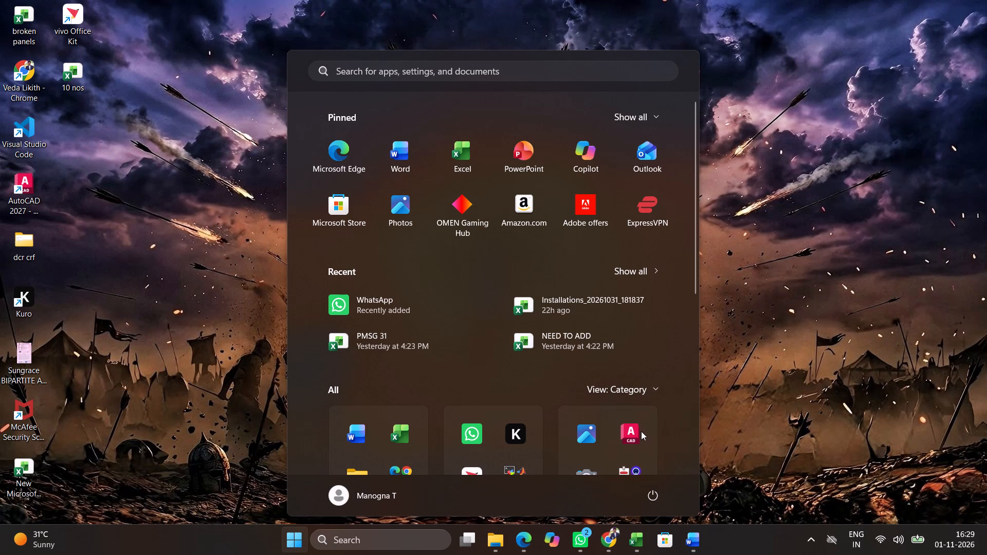